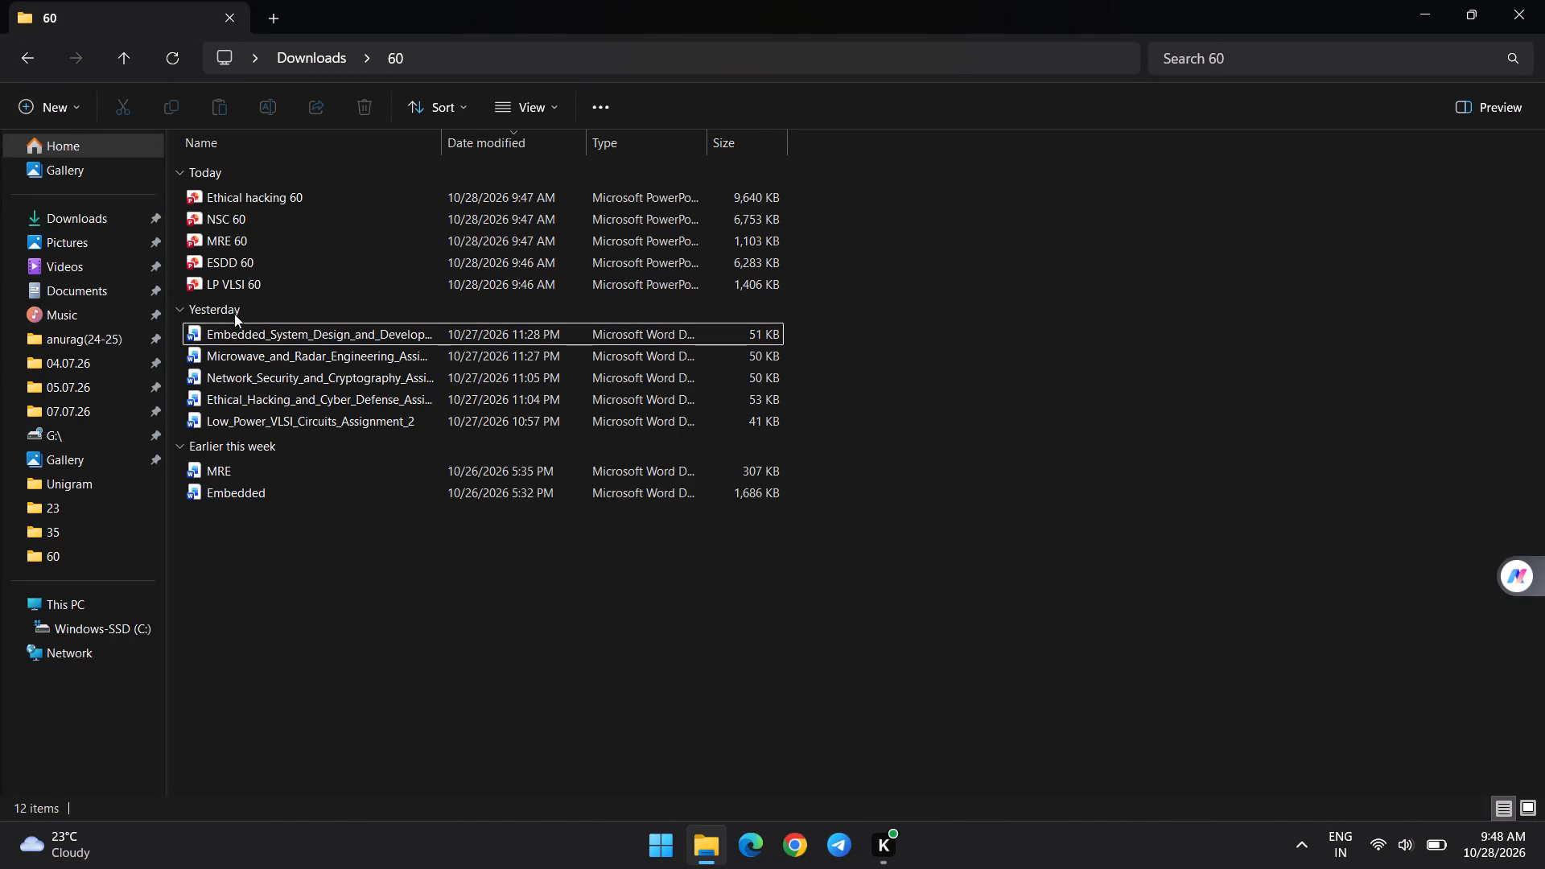
Open the five Word assignments in folder 60: Embedded System, Microwave and Radar, Network Security, Ethical Hacking and Low Power VLSI.
{"action": "left_click", "coordinate": [402, 570]}
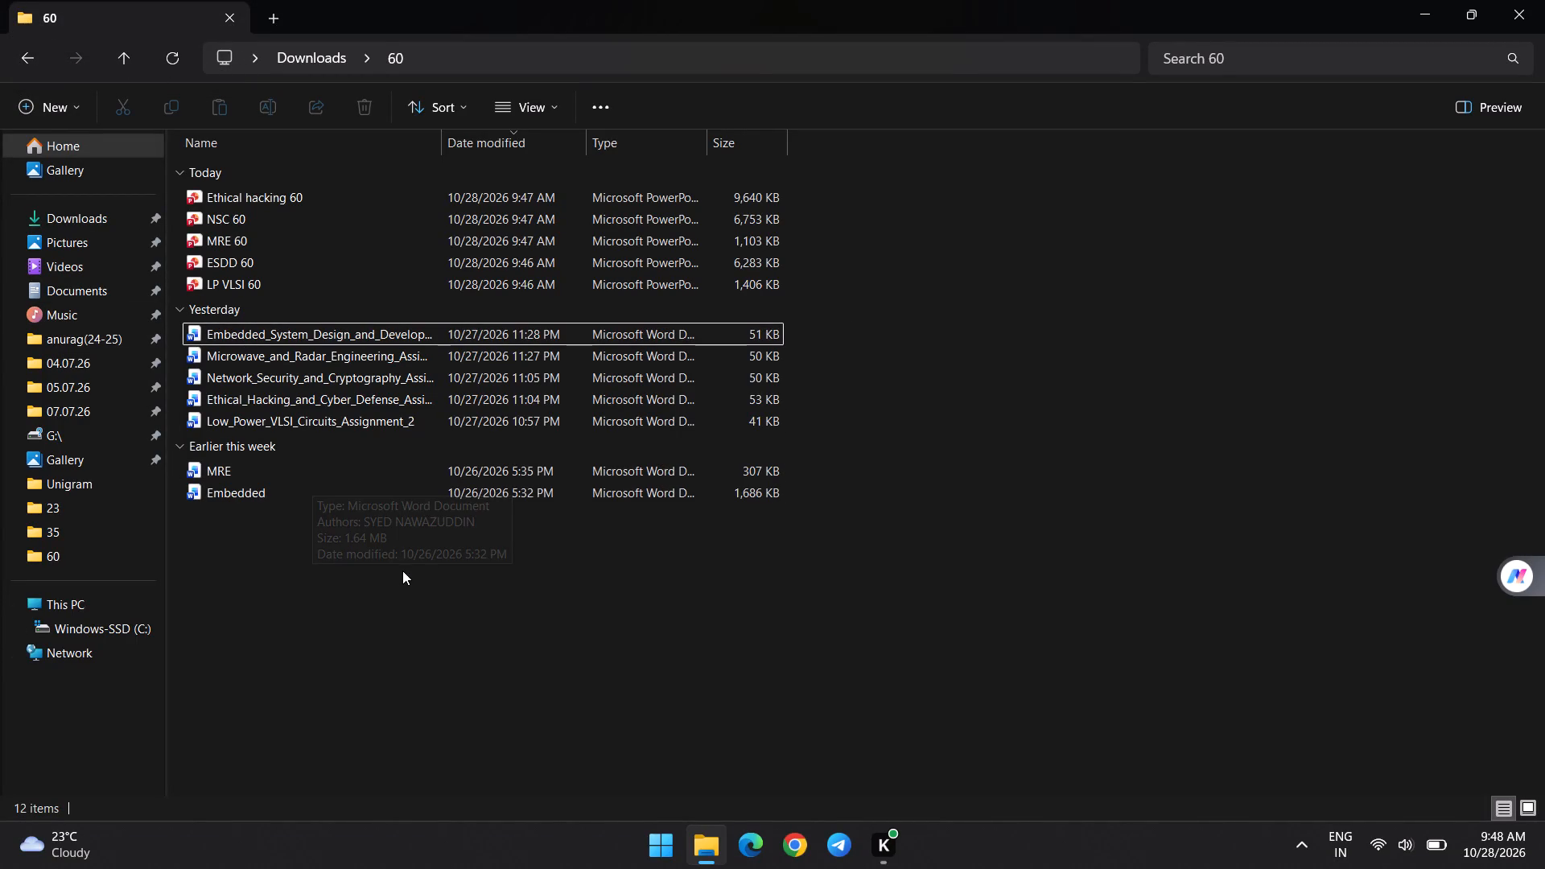
{"action": "double_click", "coordinate": [349, 331]}
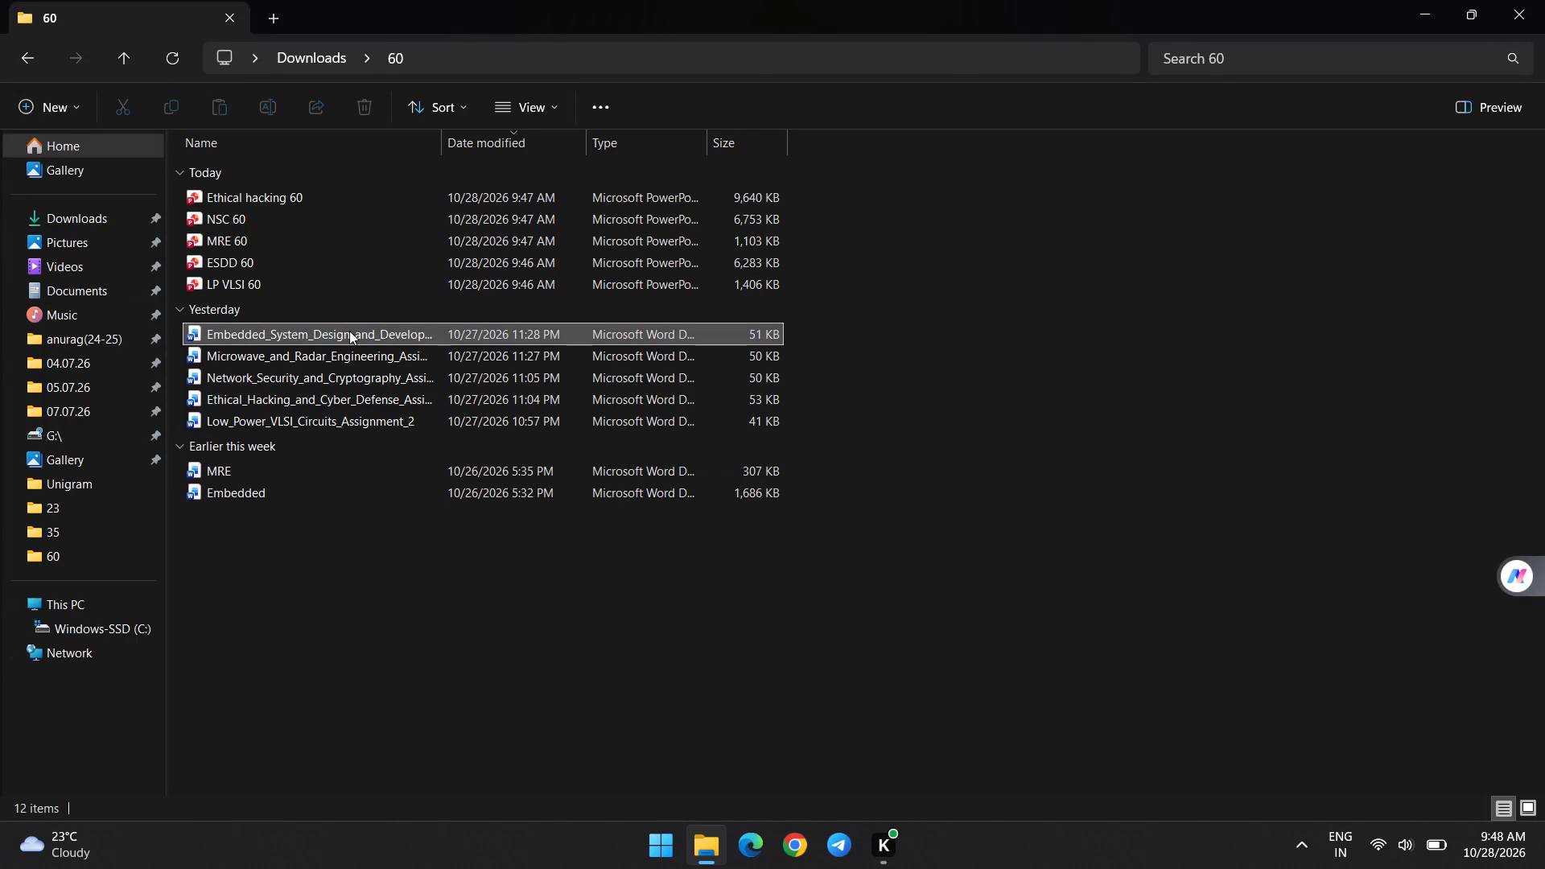
{"action": "left_click", "coordinate": [341, 351]}
{"action": "left_click_drag", "start_coordinate": [341, 351], "coordinate": [332, 382]}
{"action": "left_click", "coordinate": [332, 382]}
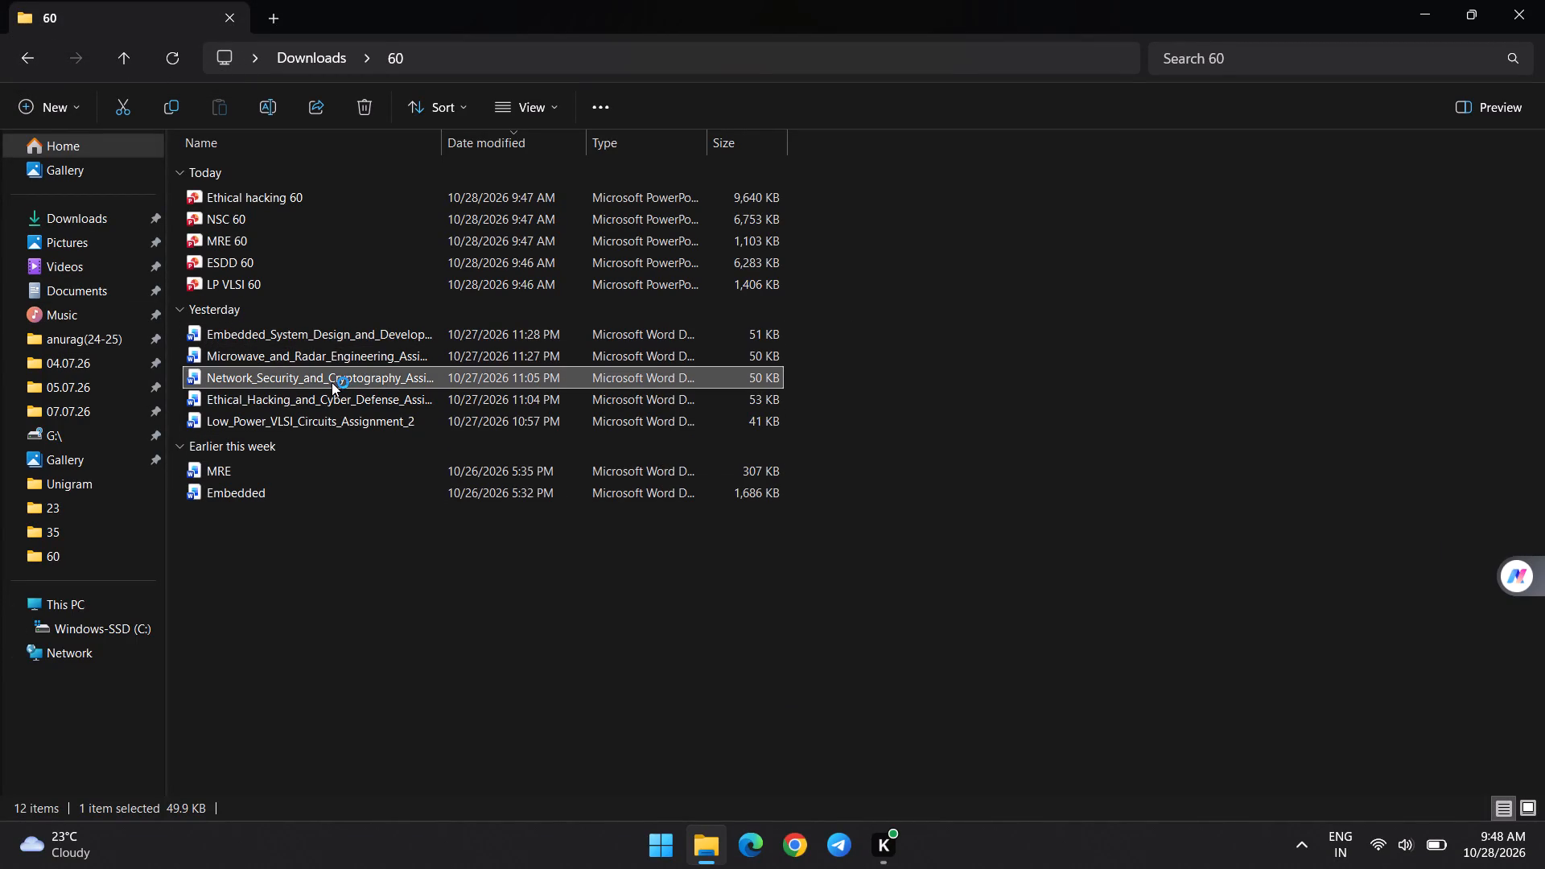
{"action": "left_click_drag", "start_coordinate": [332, 382], "coordinate": [323, 400]}
{"action": "double_click", "coordinate": [323, 400]}
{"action": "double_click", "coordinate": [318, 418]}
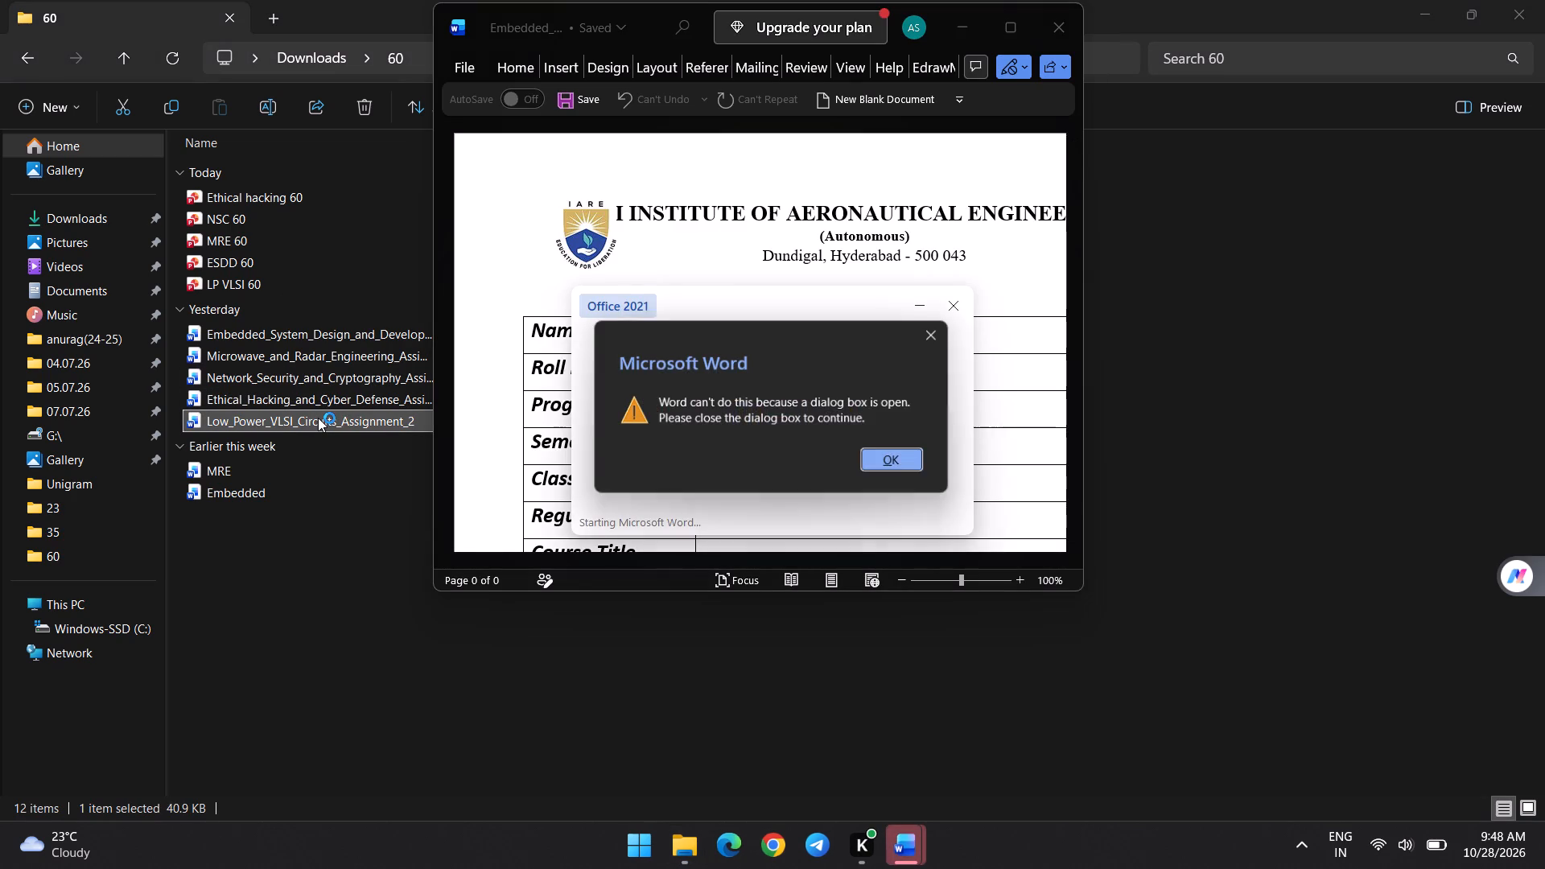
{"action": "left_click", "coordinate": [884, 456]}
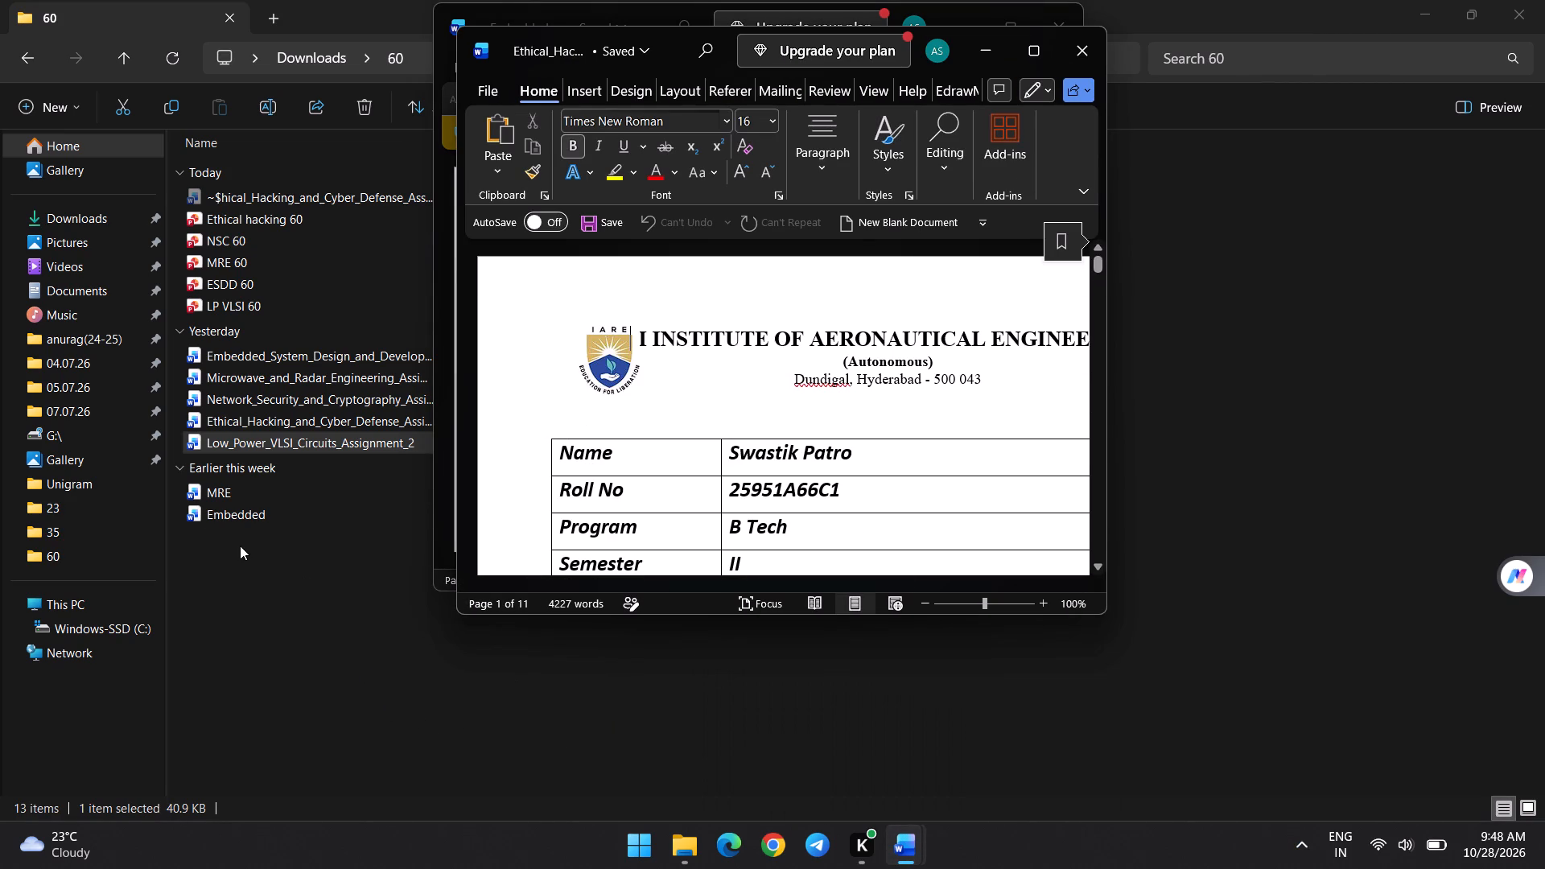
{"action": "double_click", "coordinate": [307, 447]}
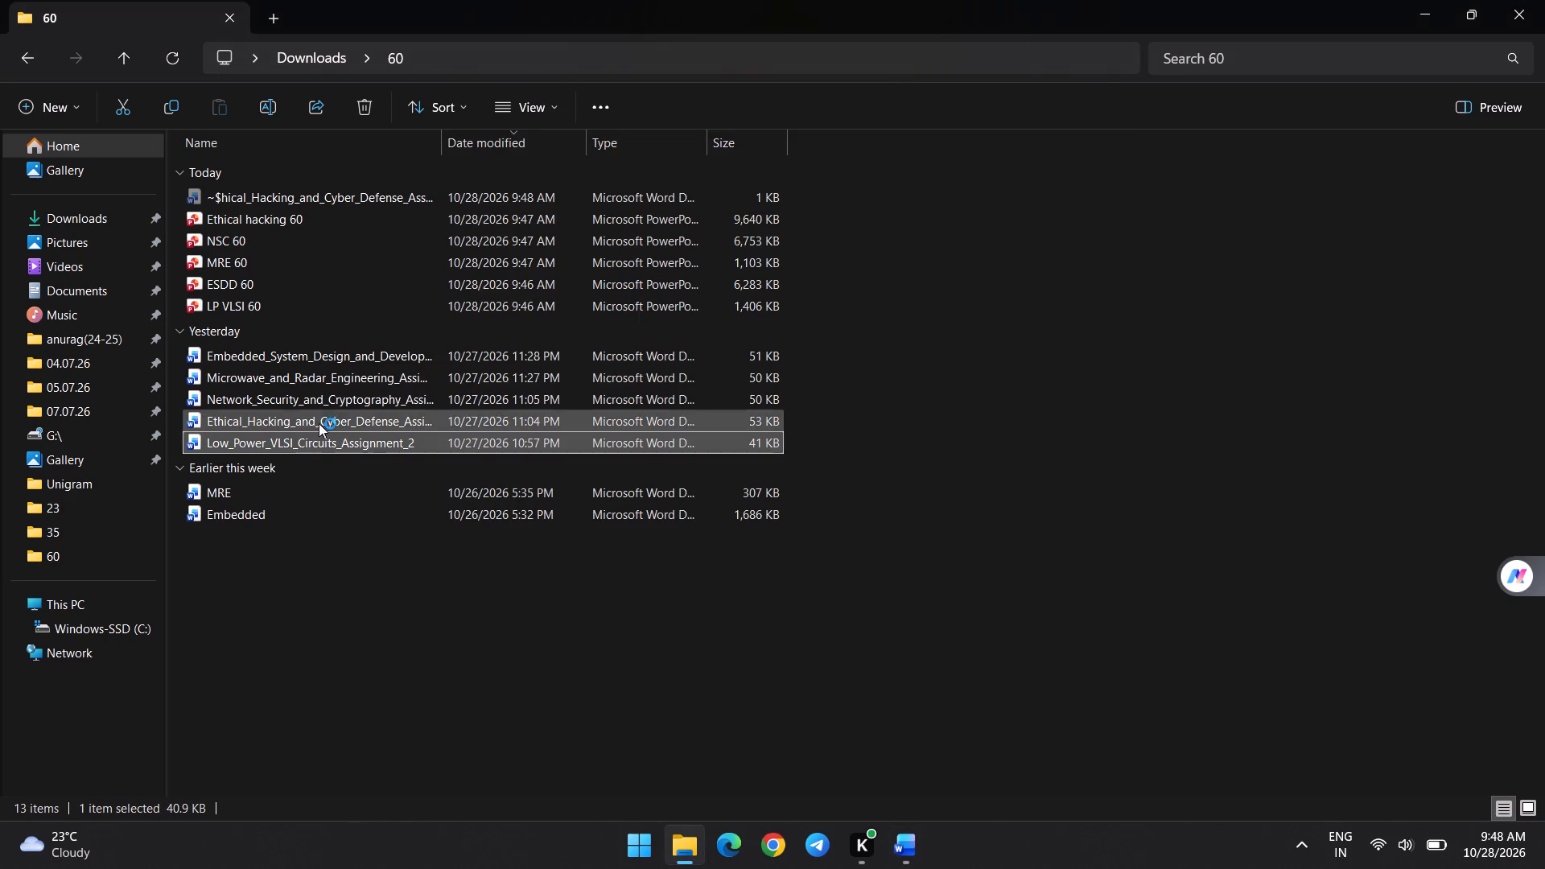
{"action": "double_click", "coordinate": [336, 406]}
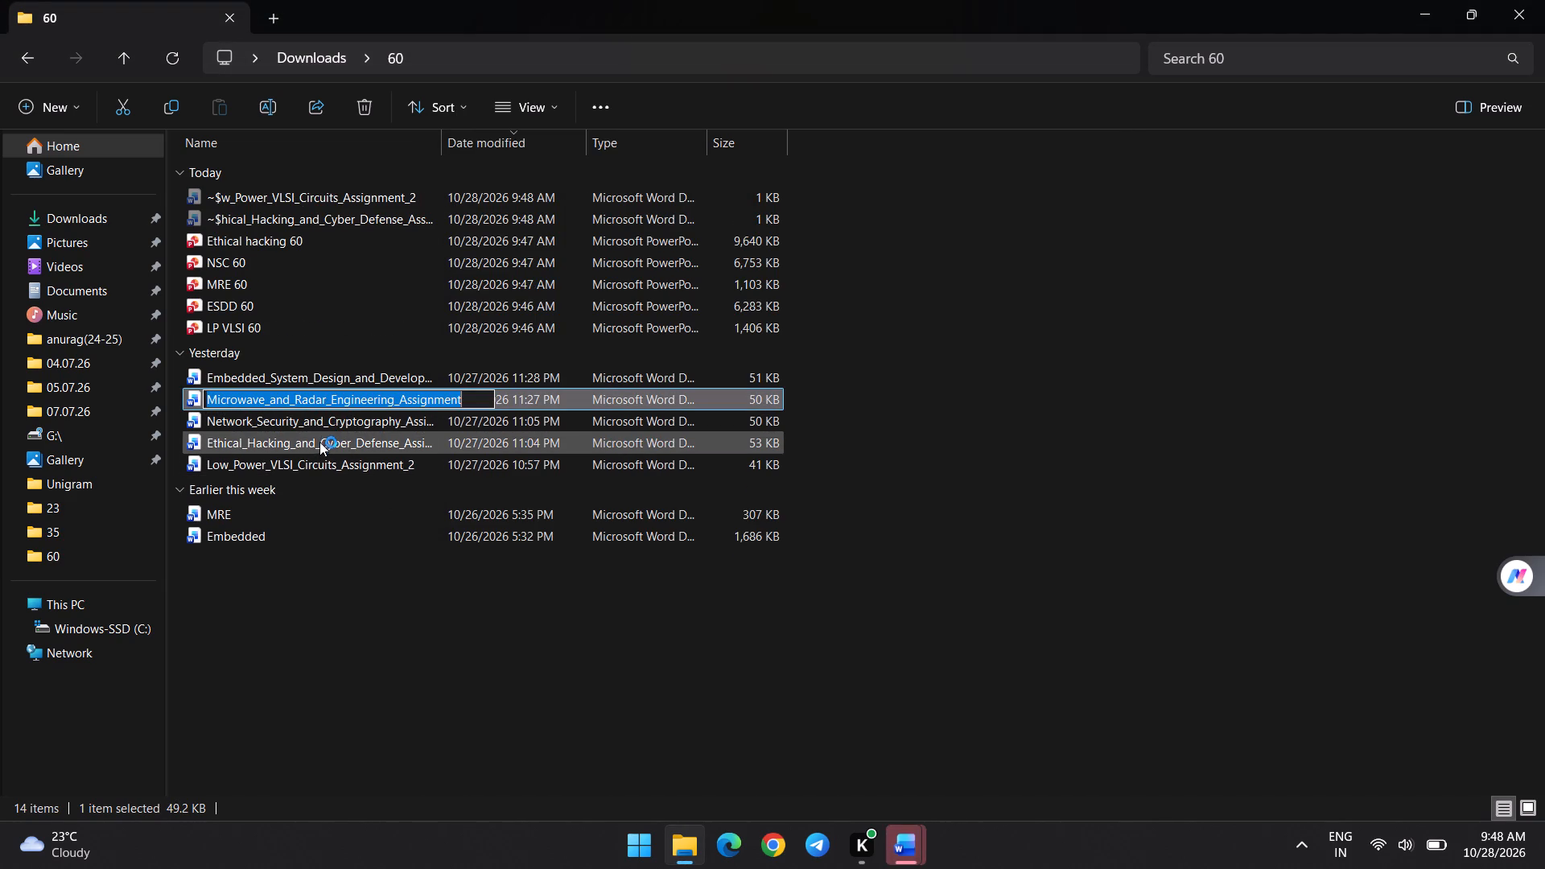
{"action": "double_click", "coordinate": [319, 458]}
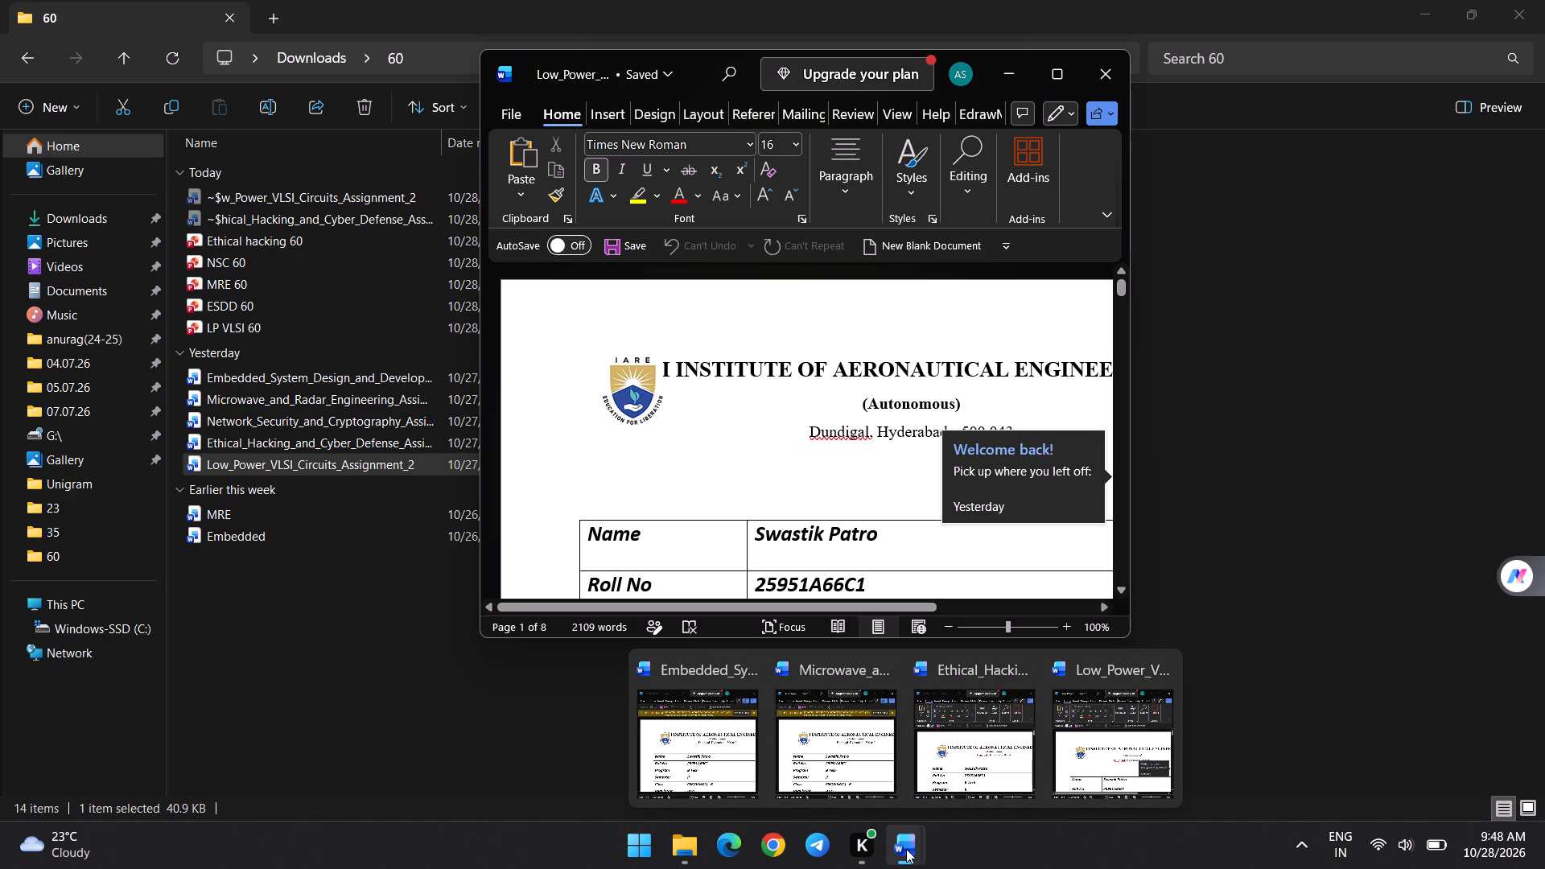
{"action": "double_click", "coordinate": [428, 423]}
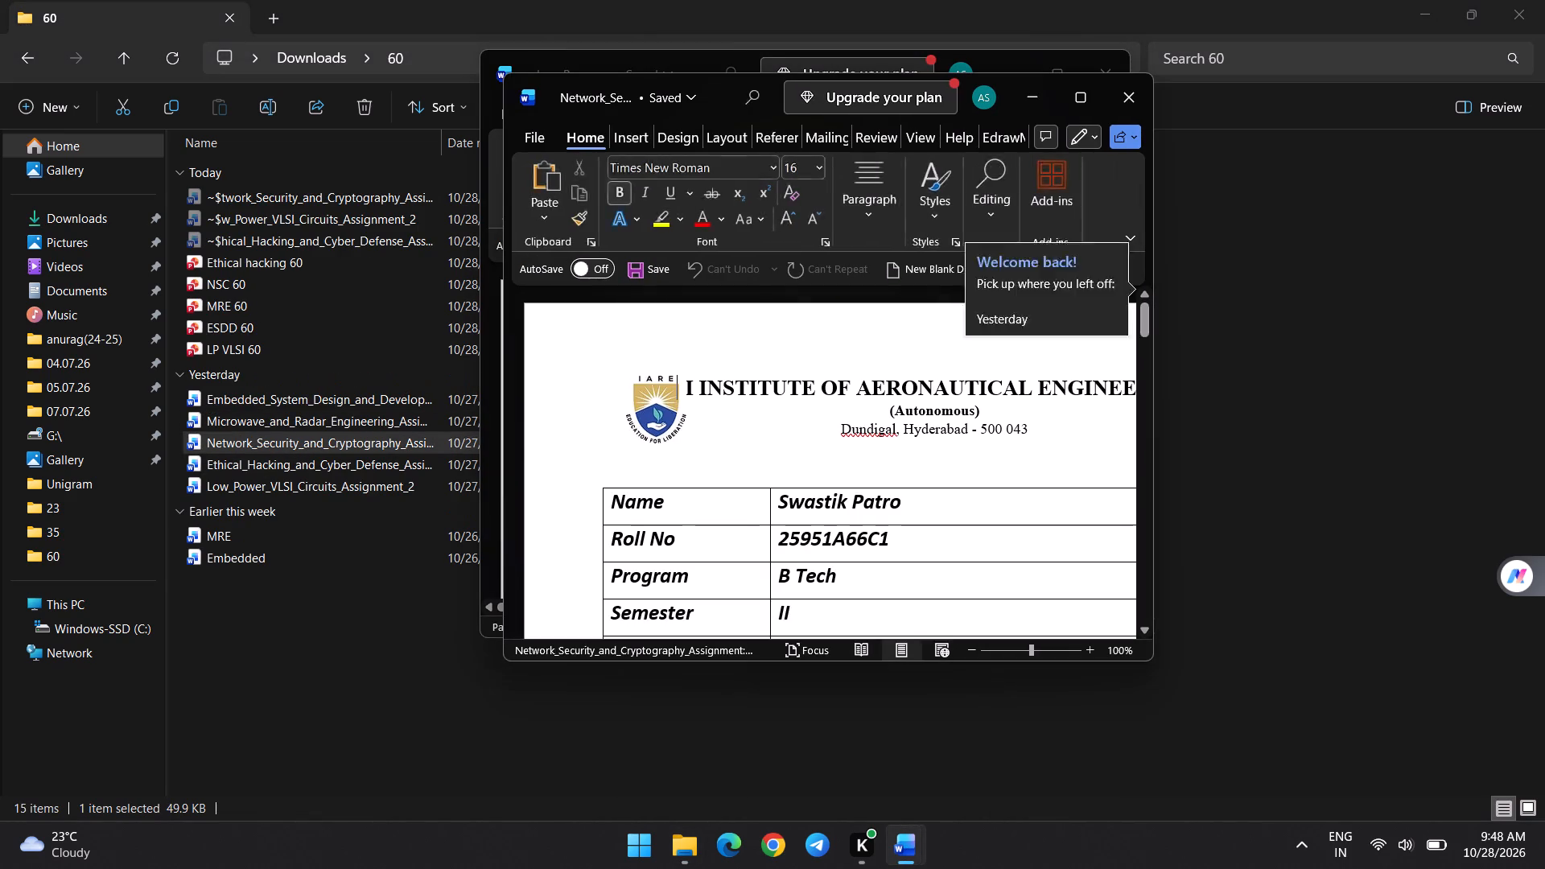
Maximize the Network Security and Cryptography assignment and replace the entry in the cover table's Name row with the new student's name.
{"action": "left_click", "coordinate": [1079, 107]}
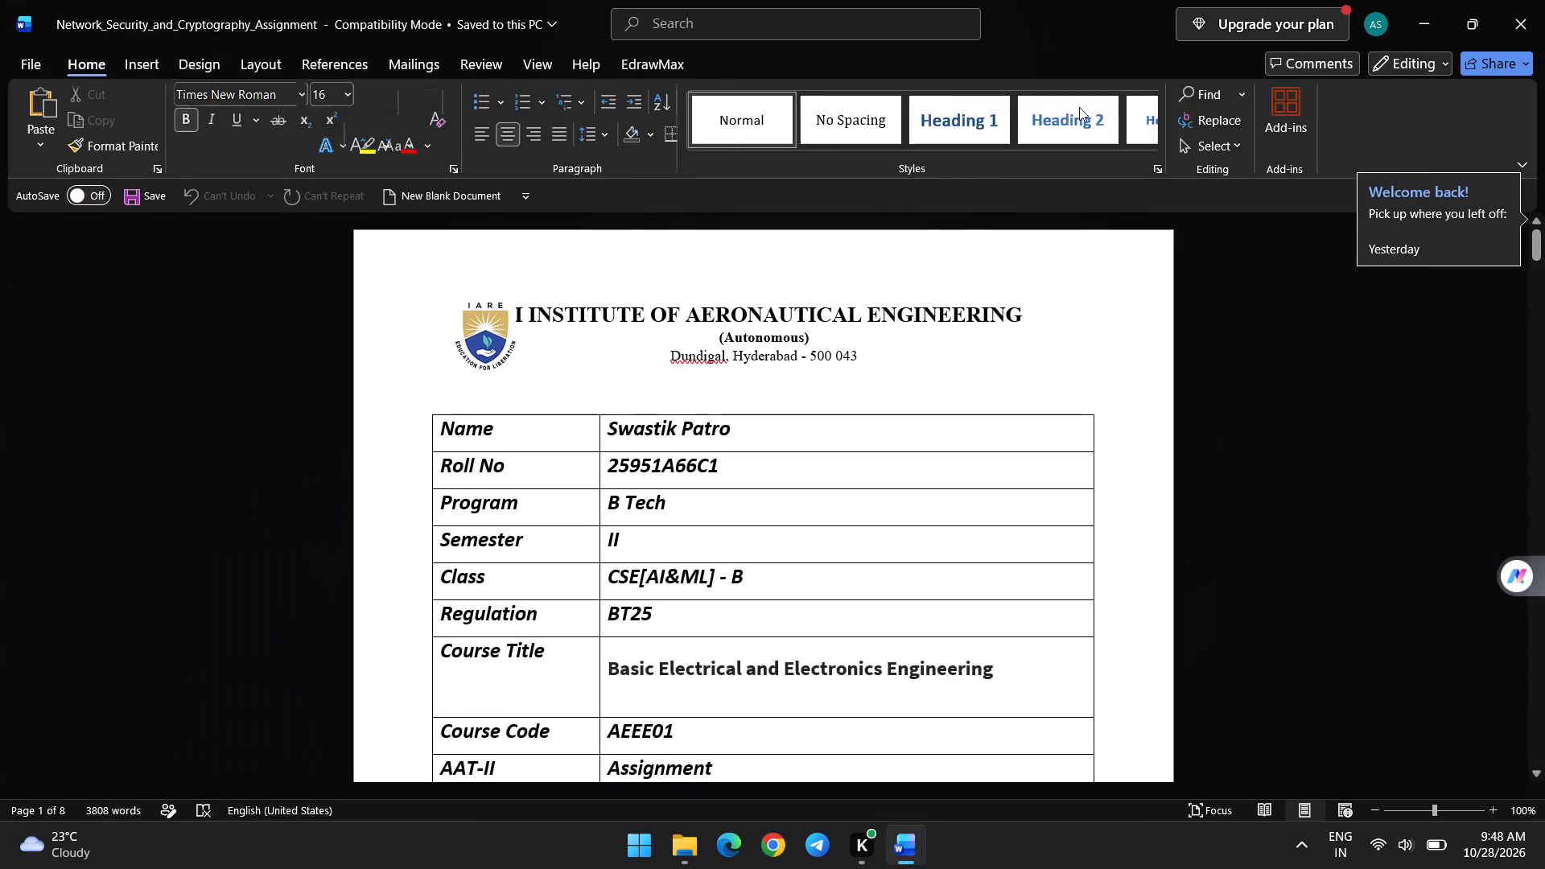
{"action": "left_click_drag", "start_coordinate": [732, 427], "coordinate": [668, 421]}
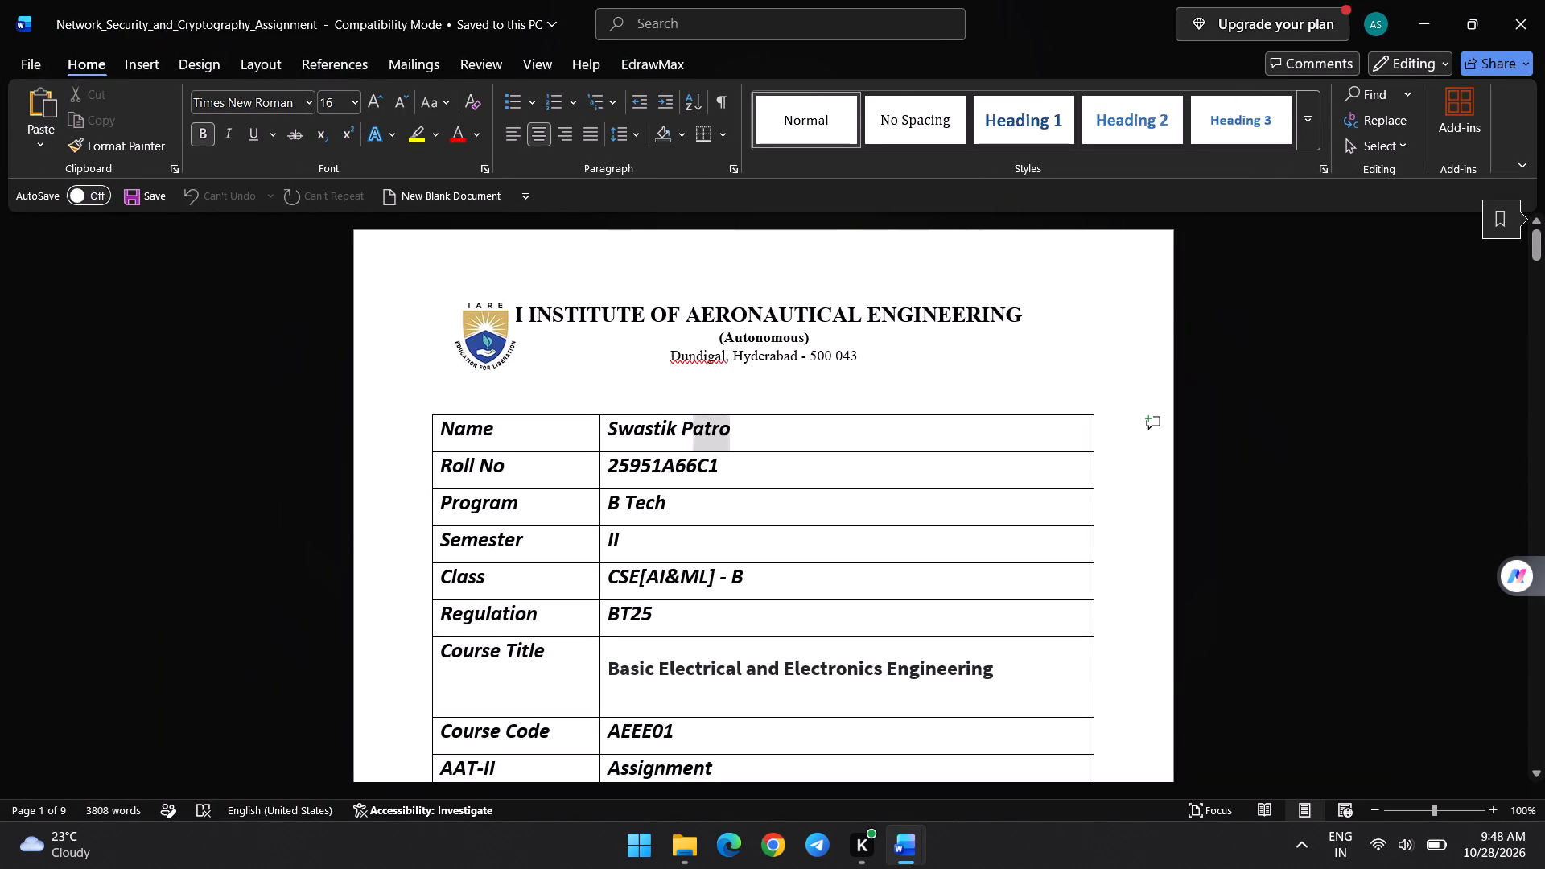
{"action": "left_click_drag", "start_coordinate": [668, 421], "coordinate": [616, 422]}
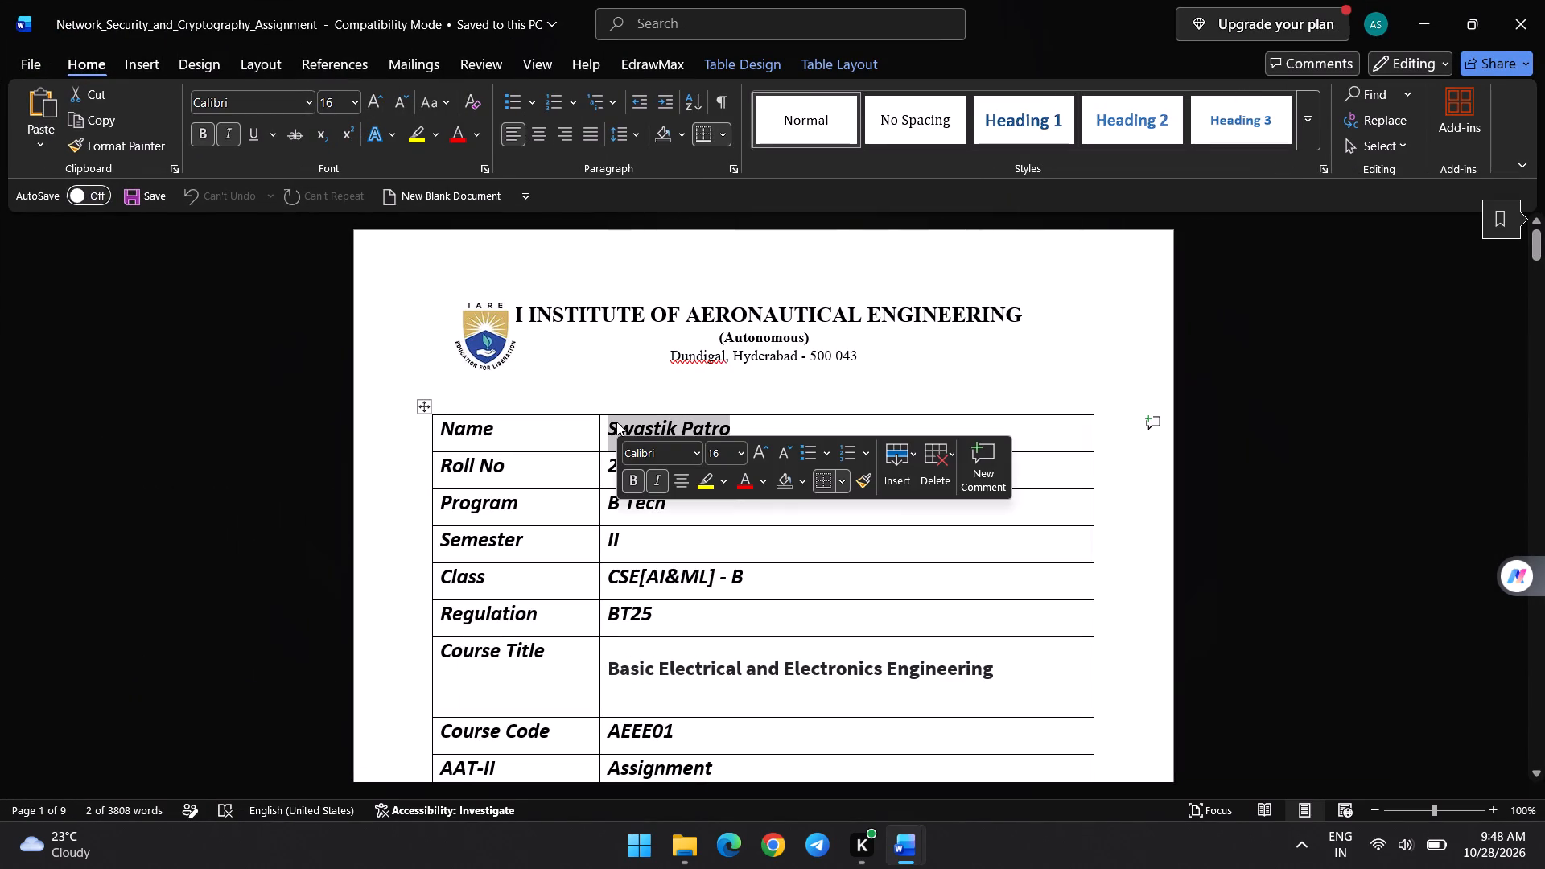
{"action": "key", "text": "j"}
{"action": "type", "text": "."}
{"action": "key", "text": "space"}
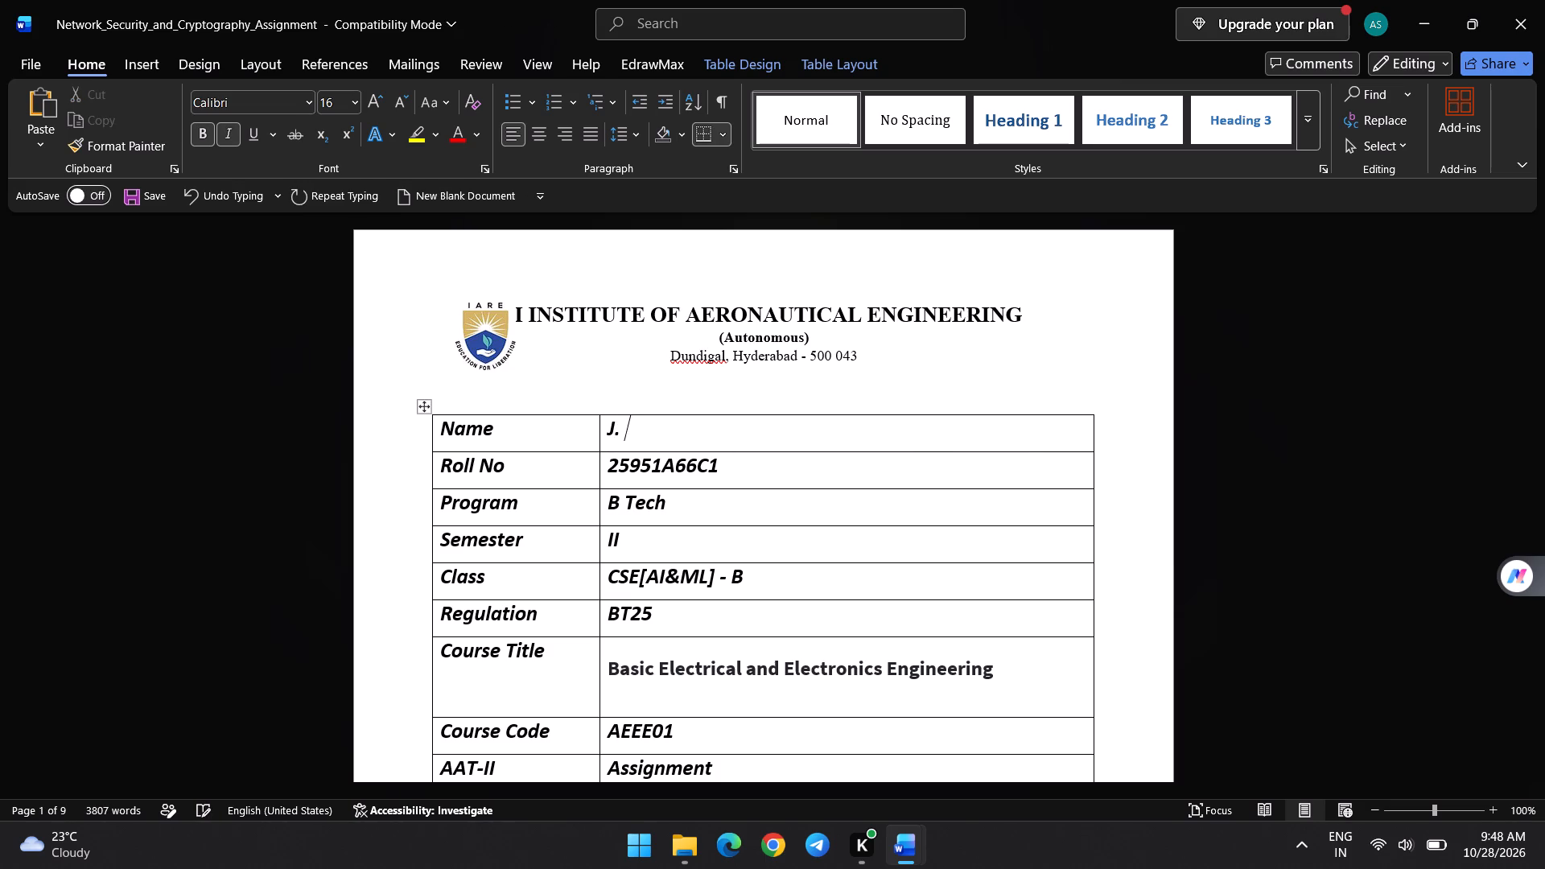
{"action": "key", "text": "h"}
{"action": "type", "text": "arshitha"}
Copy the new student's name from the Name row of the Network Security assignment.
{"action": "left_click_drag", "start_coordinate": [715, 428], "coordinate": [637, 428]}
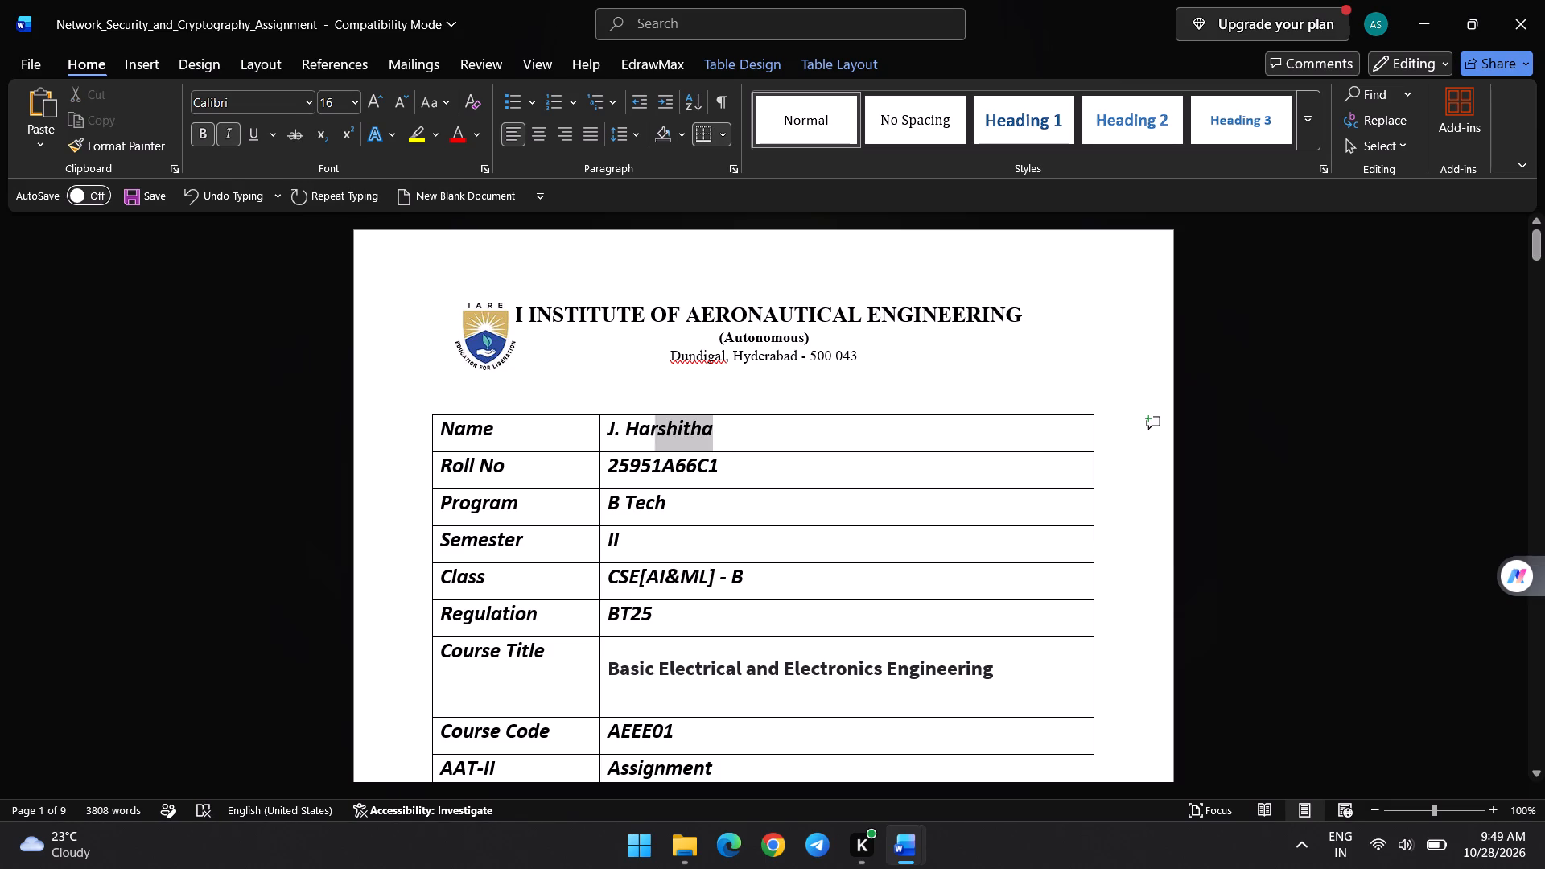
{"action": "left_click_drag", "start_coordinate": [637, 428], "coordinate": [607, 430]}
{"action": "key", "text": "ctrl+c"}
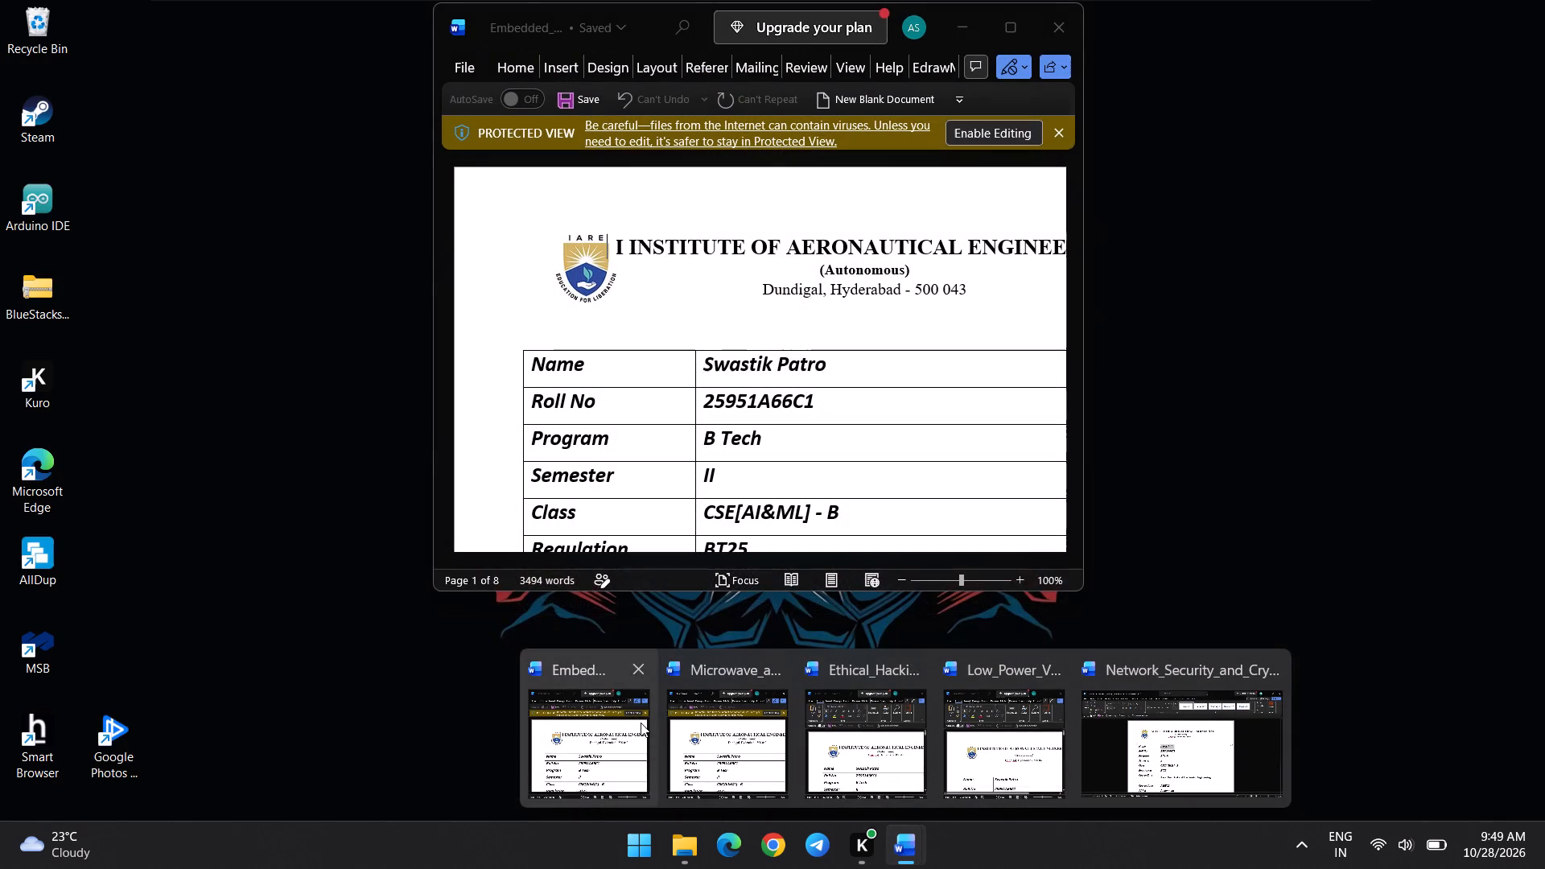
Enable editing in the protected Embedded System Design and Microwave and Radar Engineering assignments.
{"action": "left_click", "coordinate": [641, 723]}
{"action": "left_click", "coordinate": [975, 135]}
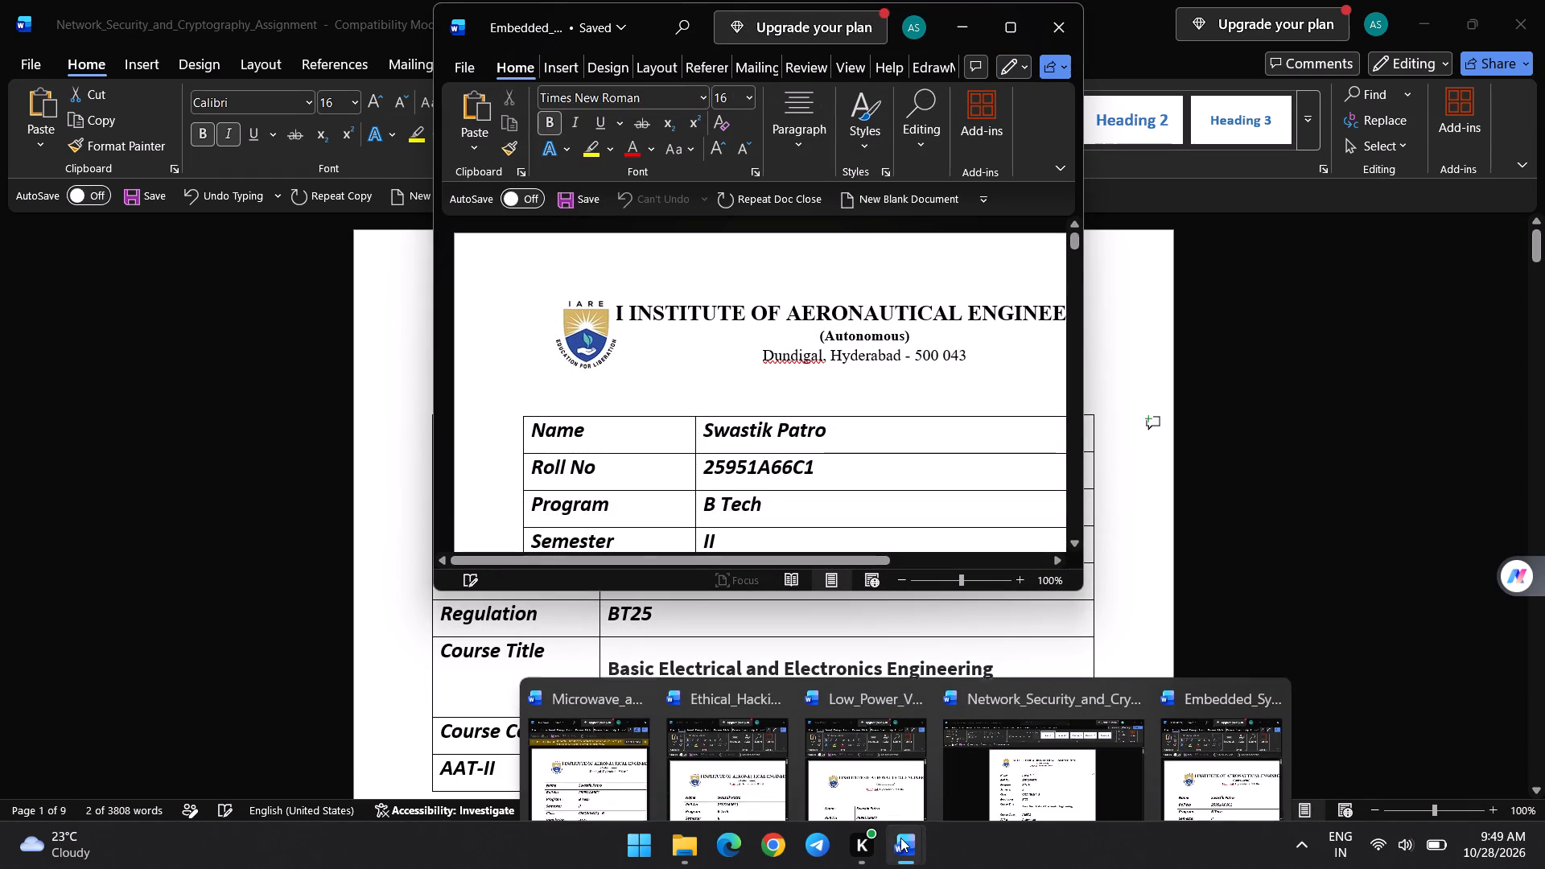
{"action": "left_click", "coordinate": [583, 722]}
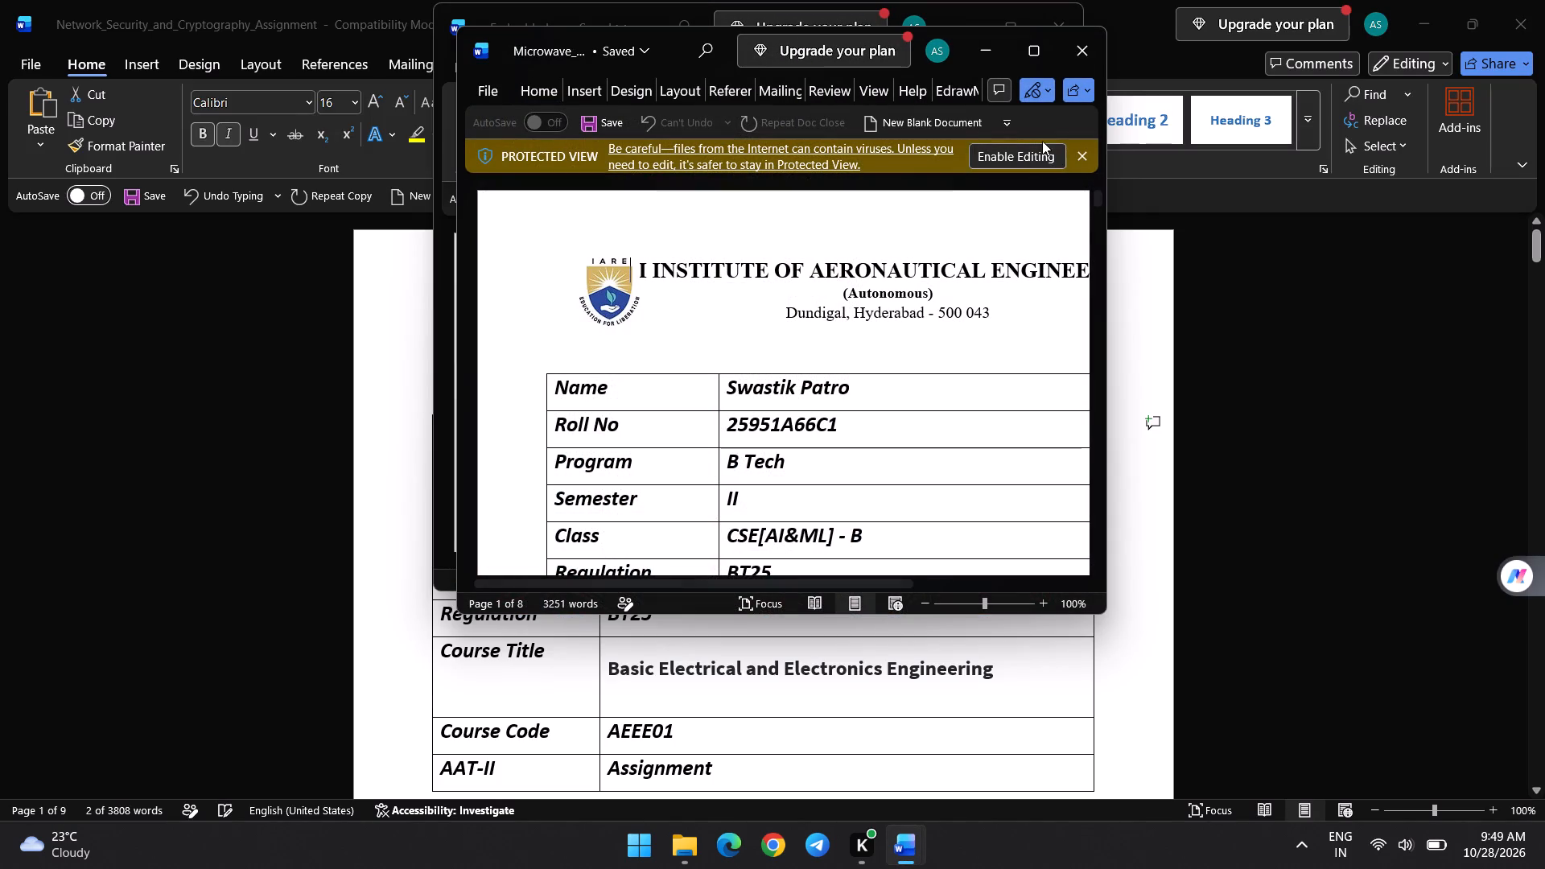
{"action": "left_click", "coordinate": [1037, 150]}
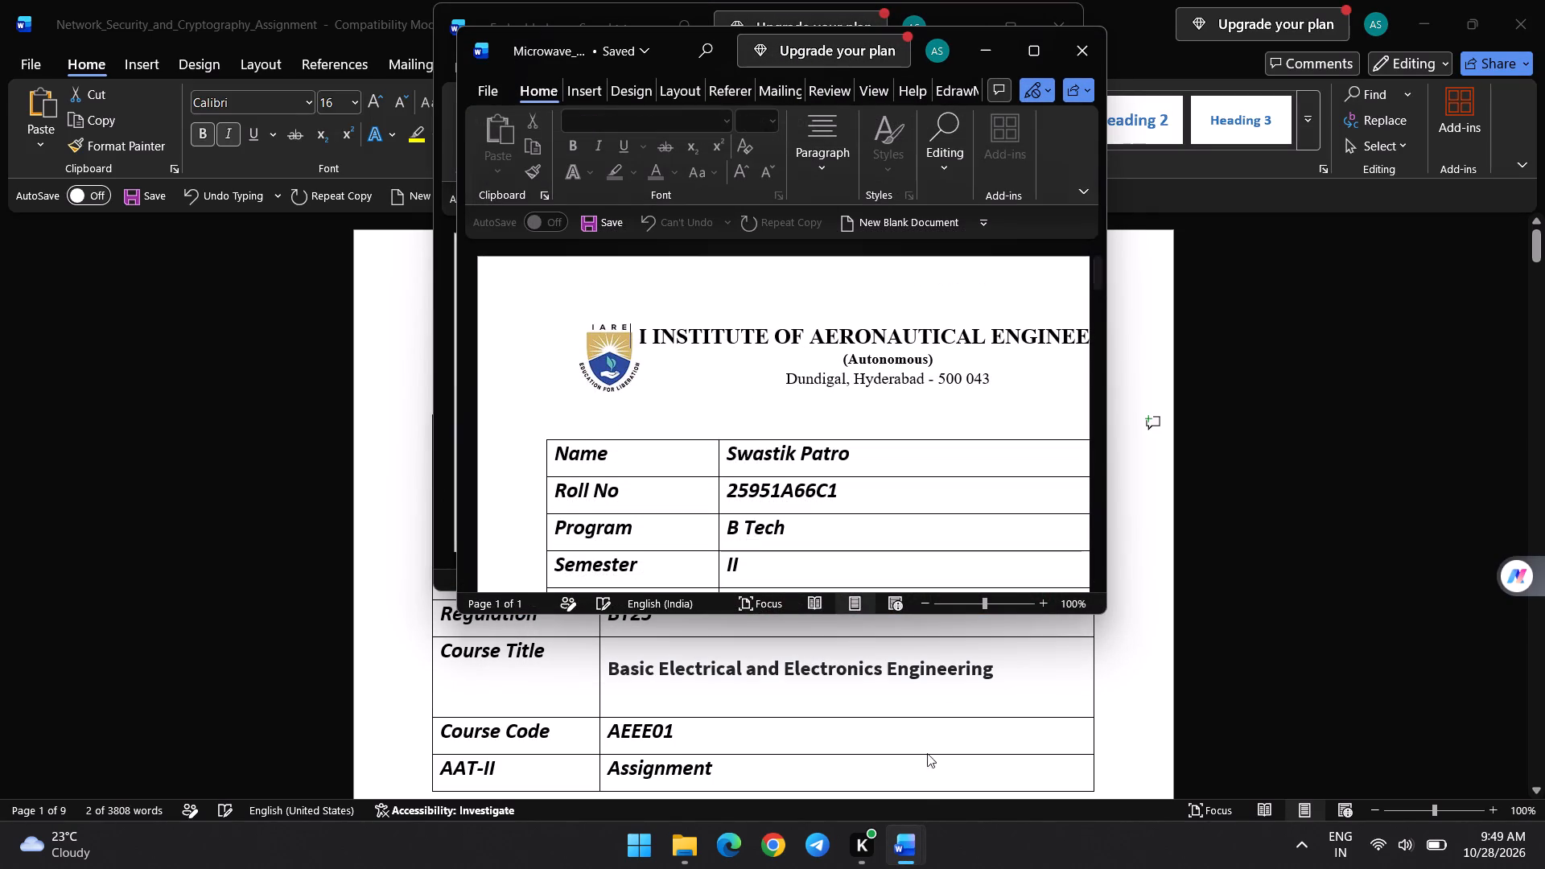
Tile the Ethical Hacking, Microwave and Radar, Embedded System and Network Security documents, in that order, in a four-window grid.
{"action": "left_click", "coordinate": [610, 722]}
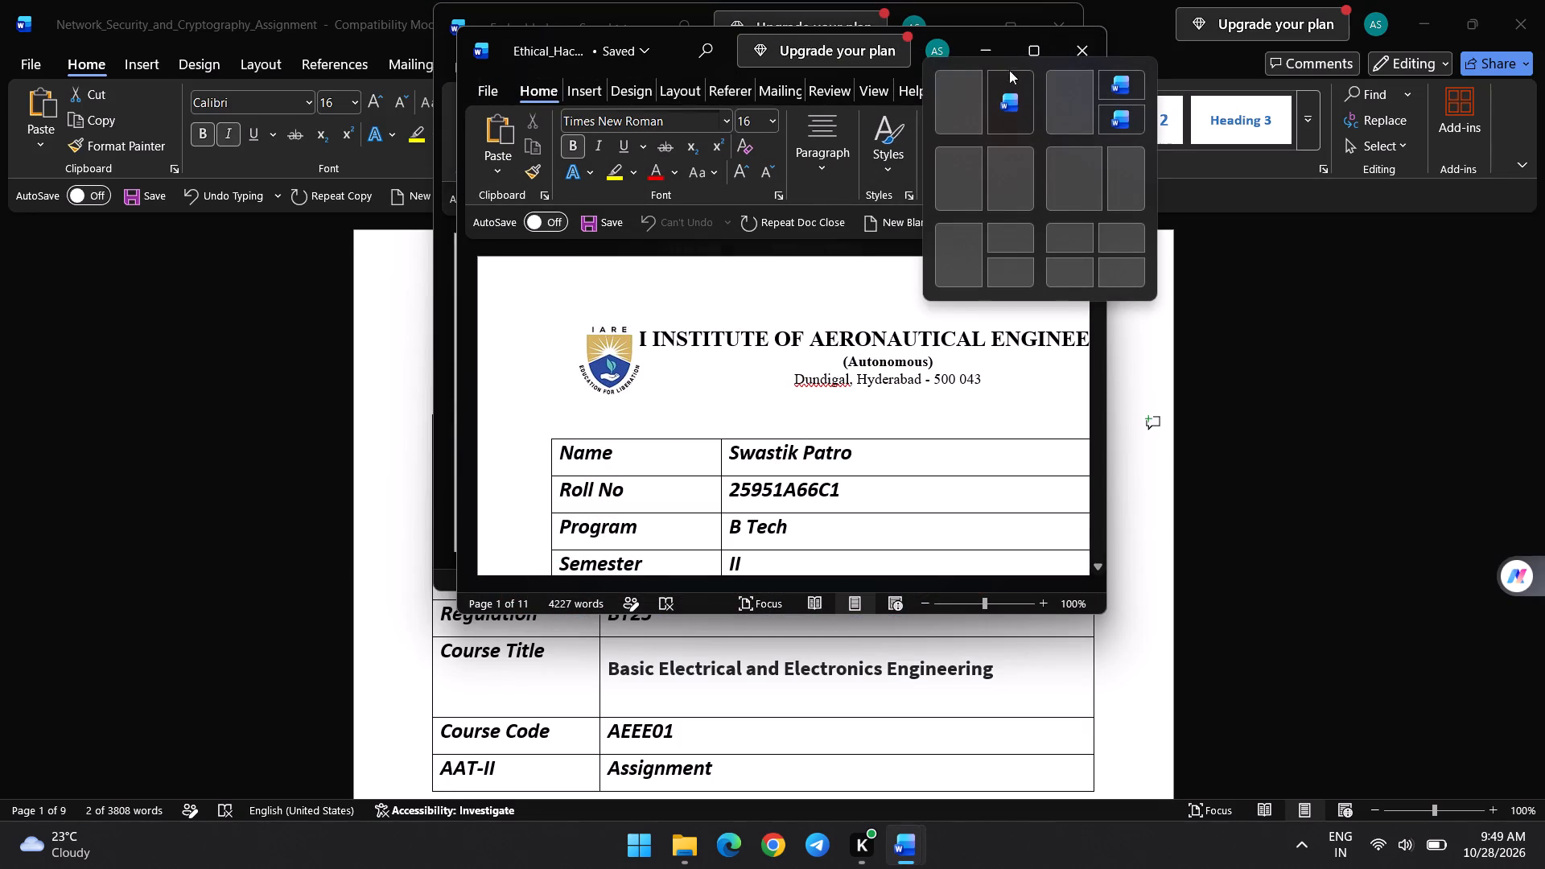
{"action": "left_click", "coordinate": [1059, 236]}
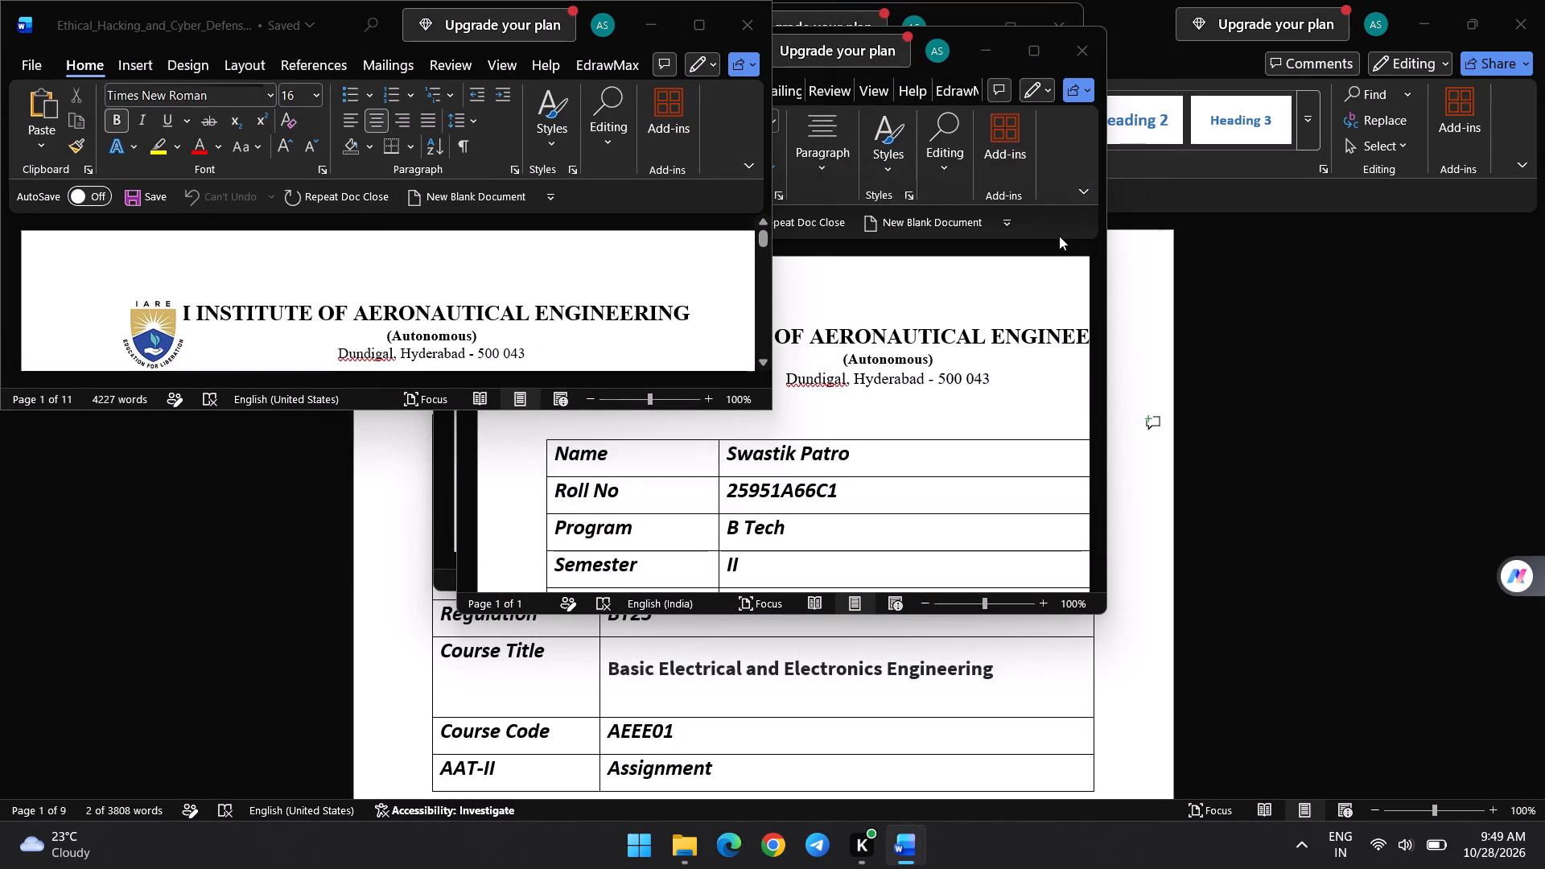
{"action": "left_click", "coordinate": [941, 145]}
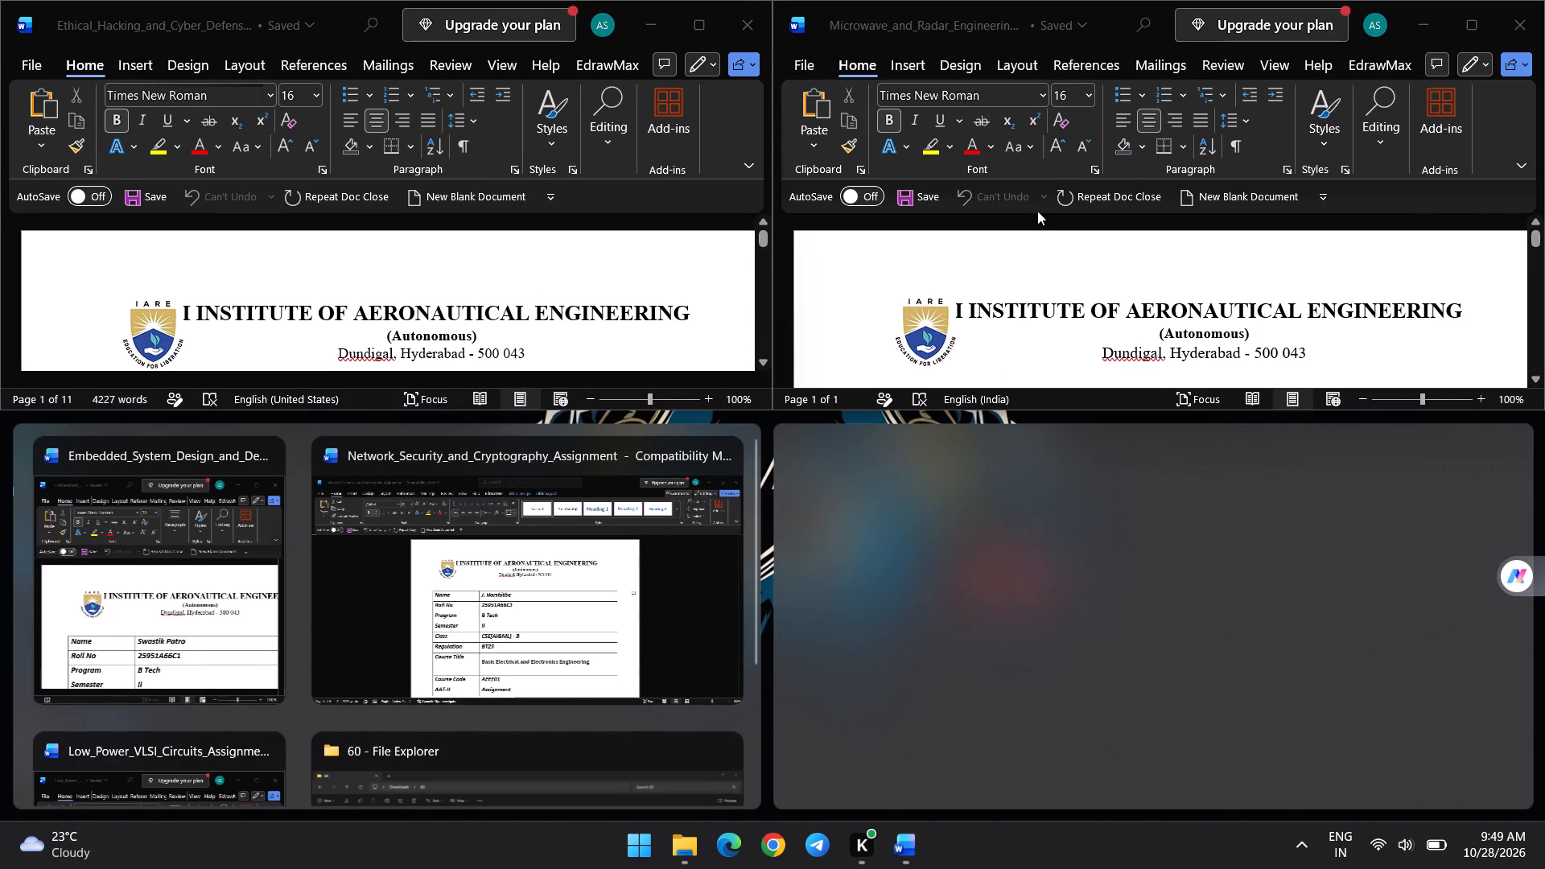
{"action": "left_click", "coordinate": [220, 575]}
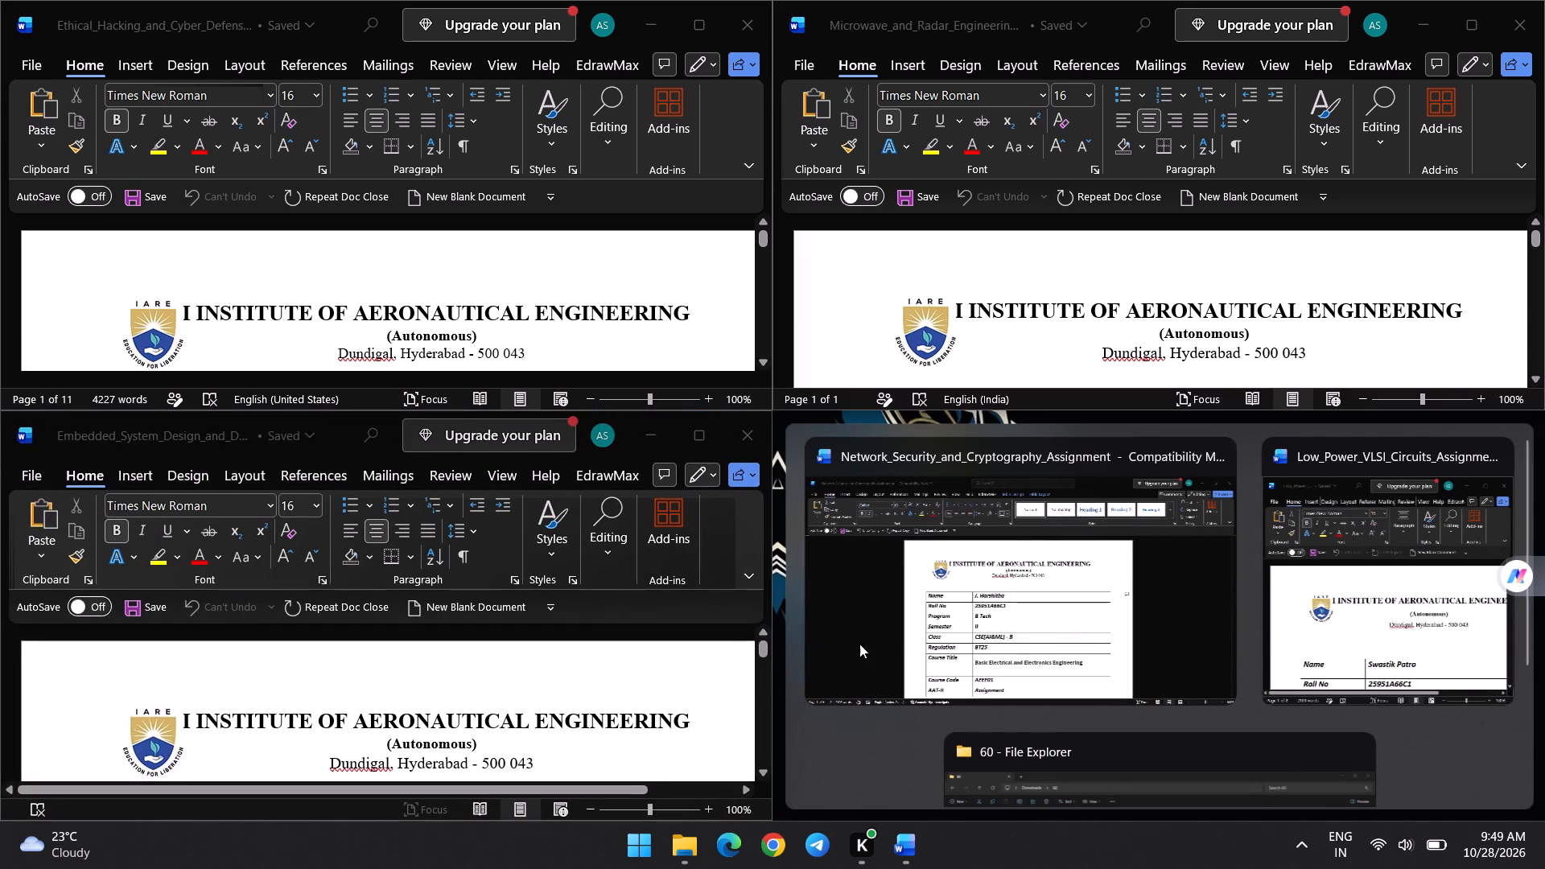
{"action": "left_click", "coordinate": [1034, 616]}
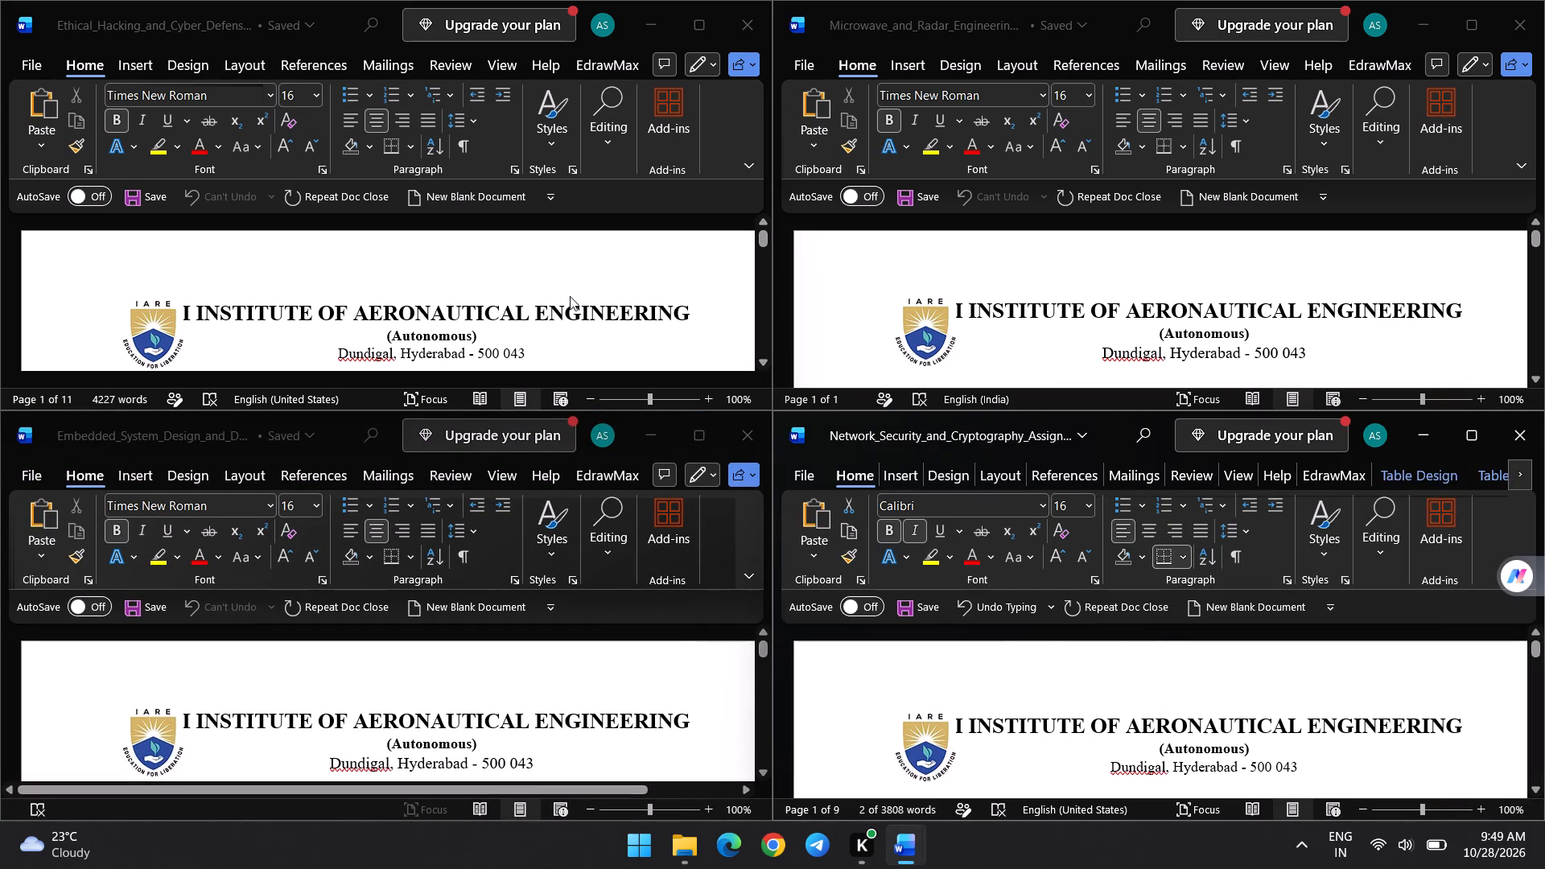
Replace the student name in the Ethical Hacking assignment's cover table with the copied name.
{"action": "scroll", "coordinate": [556, 255], "scroll_direction": "down", "scroll_amount": 1}
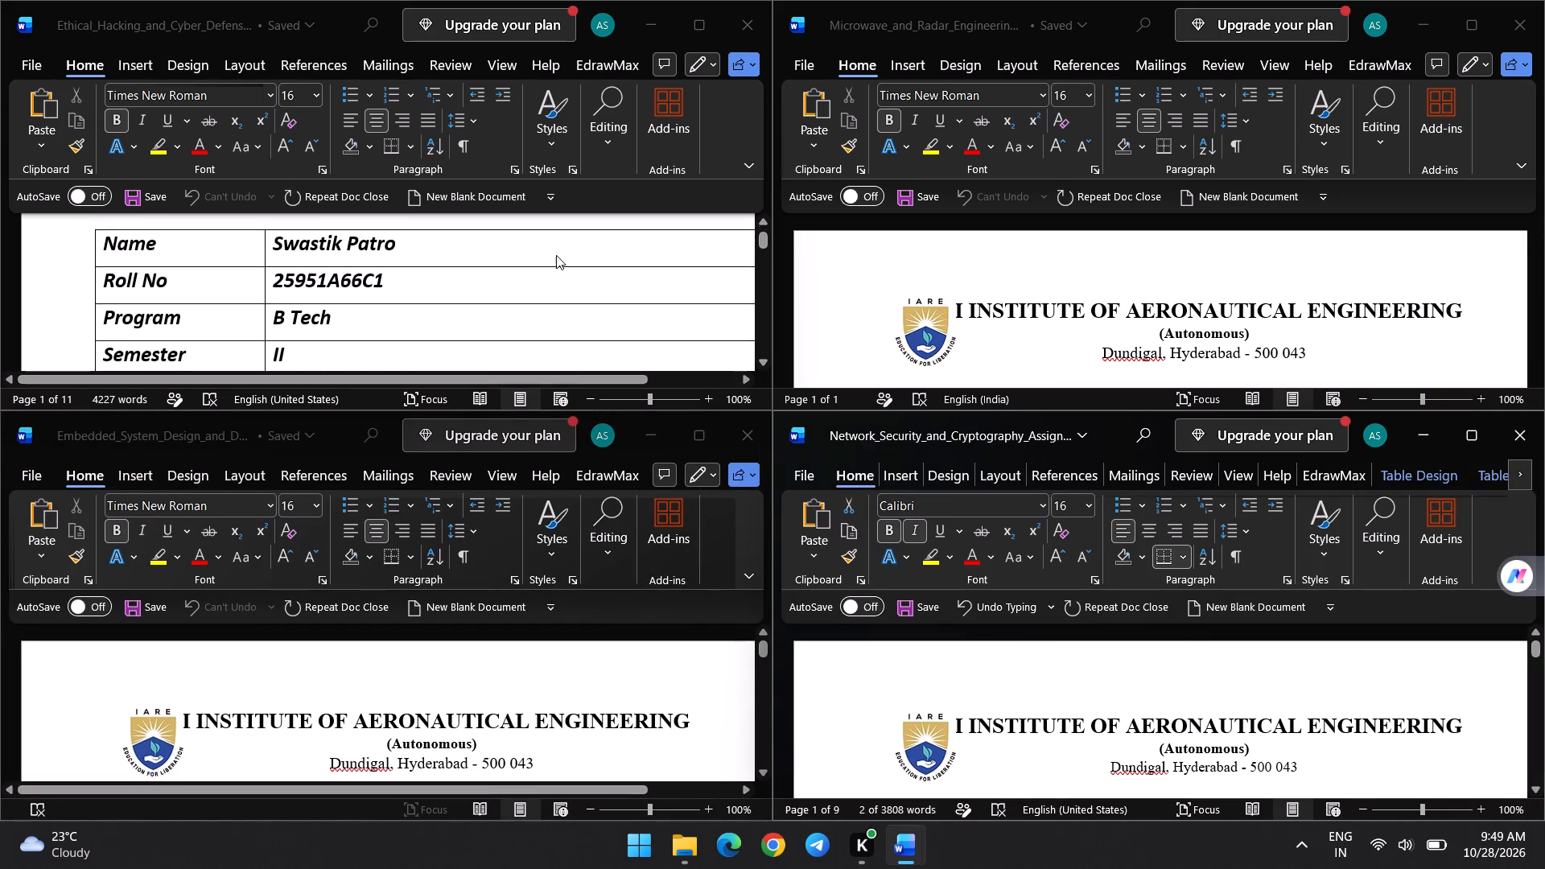
{"action": "scroll", "coordinate": [556, 255], "scroll_direction": "down", "scroll_amount": 1}
{"action": "scroll", "coordinate": [482, 641], "scroll_direction": "down", "scroll_amount": 1}
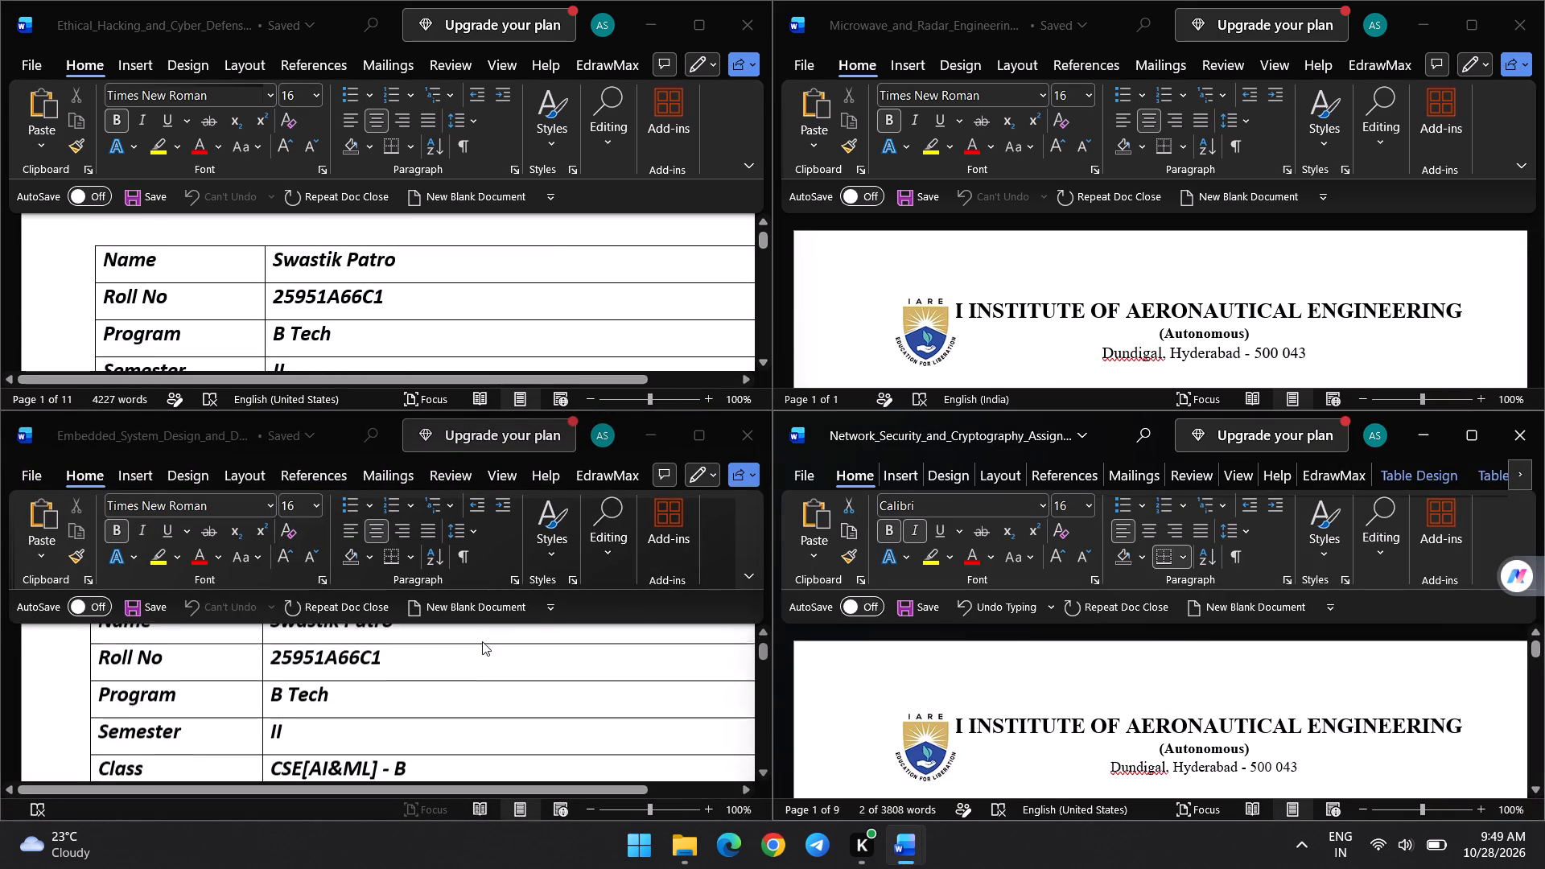
{"action": "scroll", "coordinate": [482, 641], "scroll_direction": "down", "scroll_amount": 1}
{"action": "left_click", "coordinate": [396, 245]}
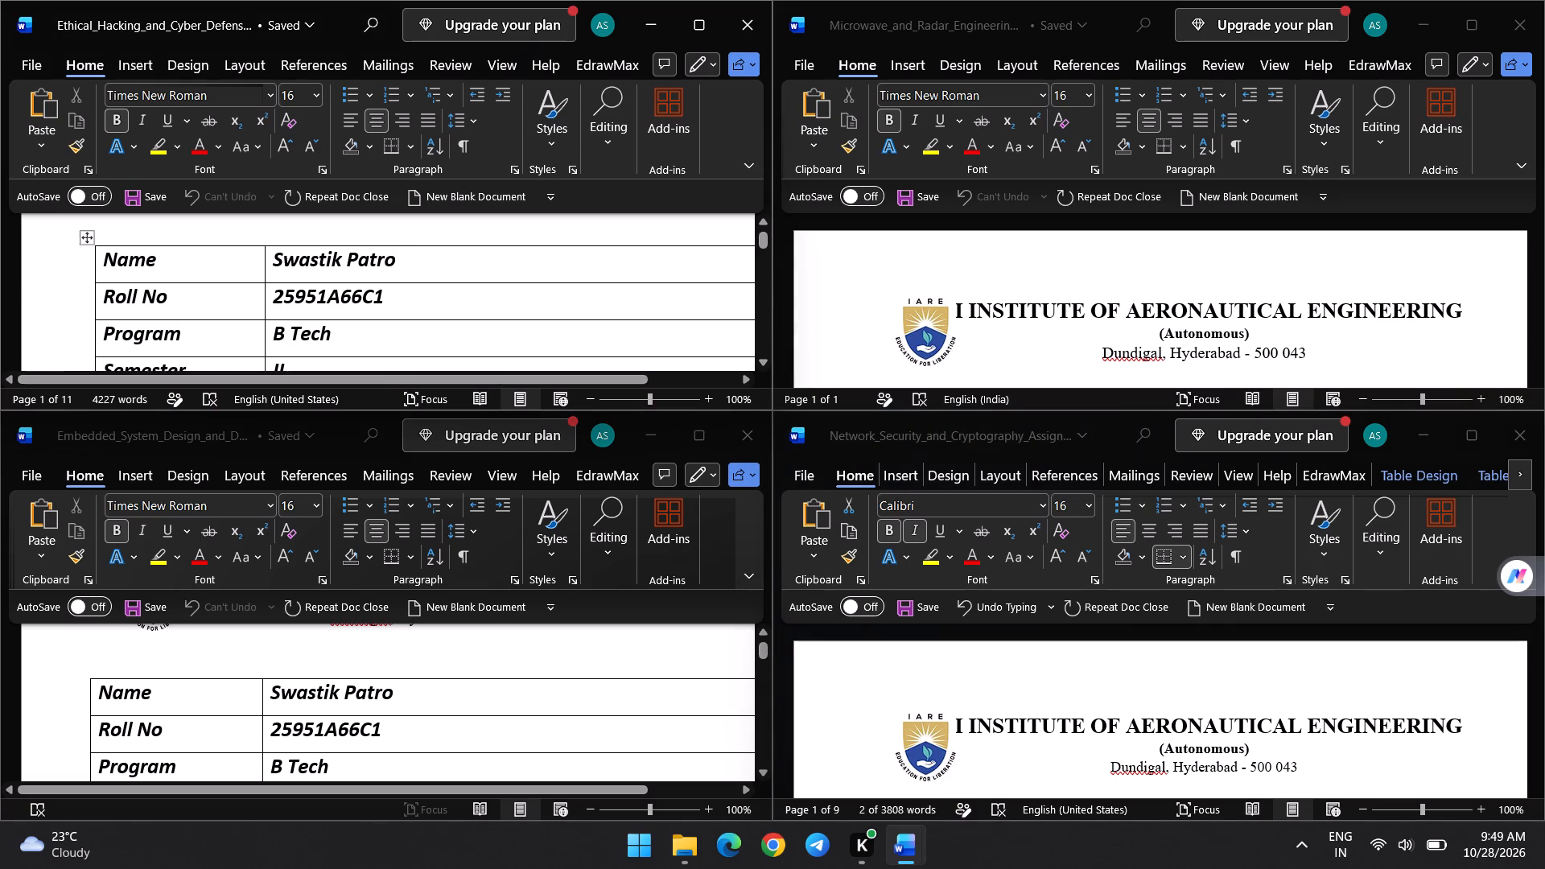
{"action": "left_click_drag", "start_coordinate": [396, 259], "coordinate": [296, 265]}
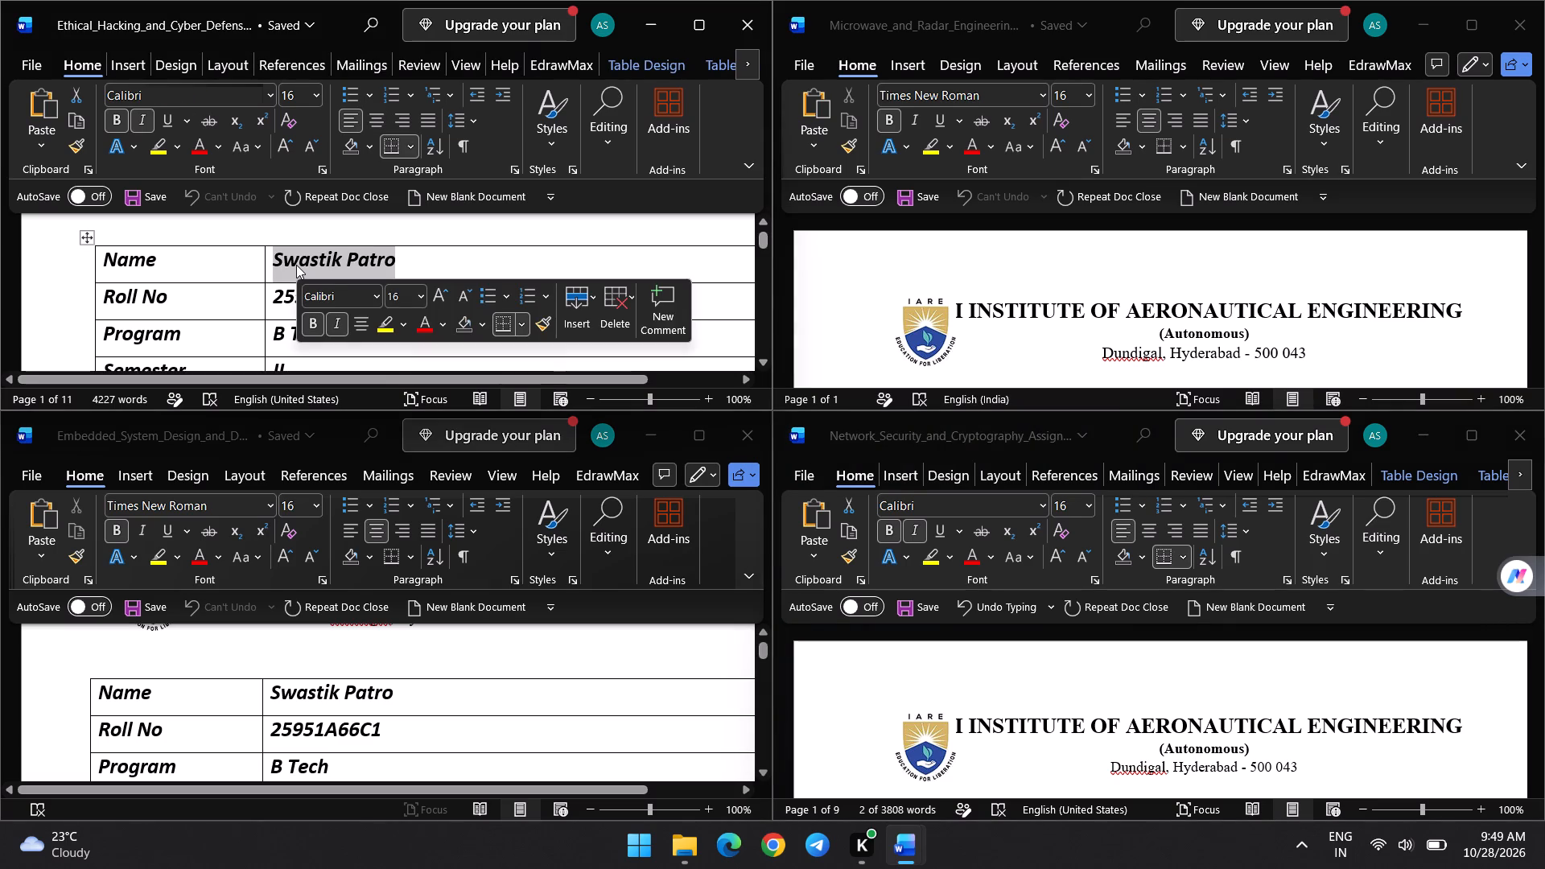
{"action": "key", "text": "ctrl+v"}
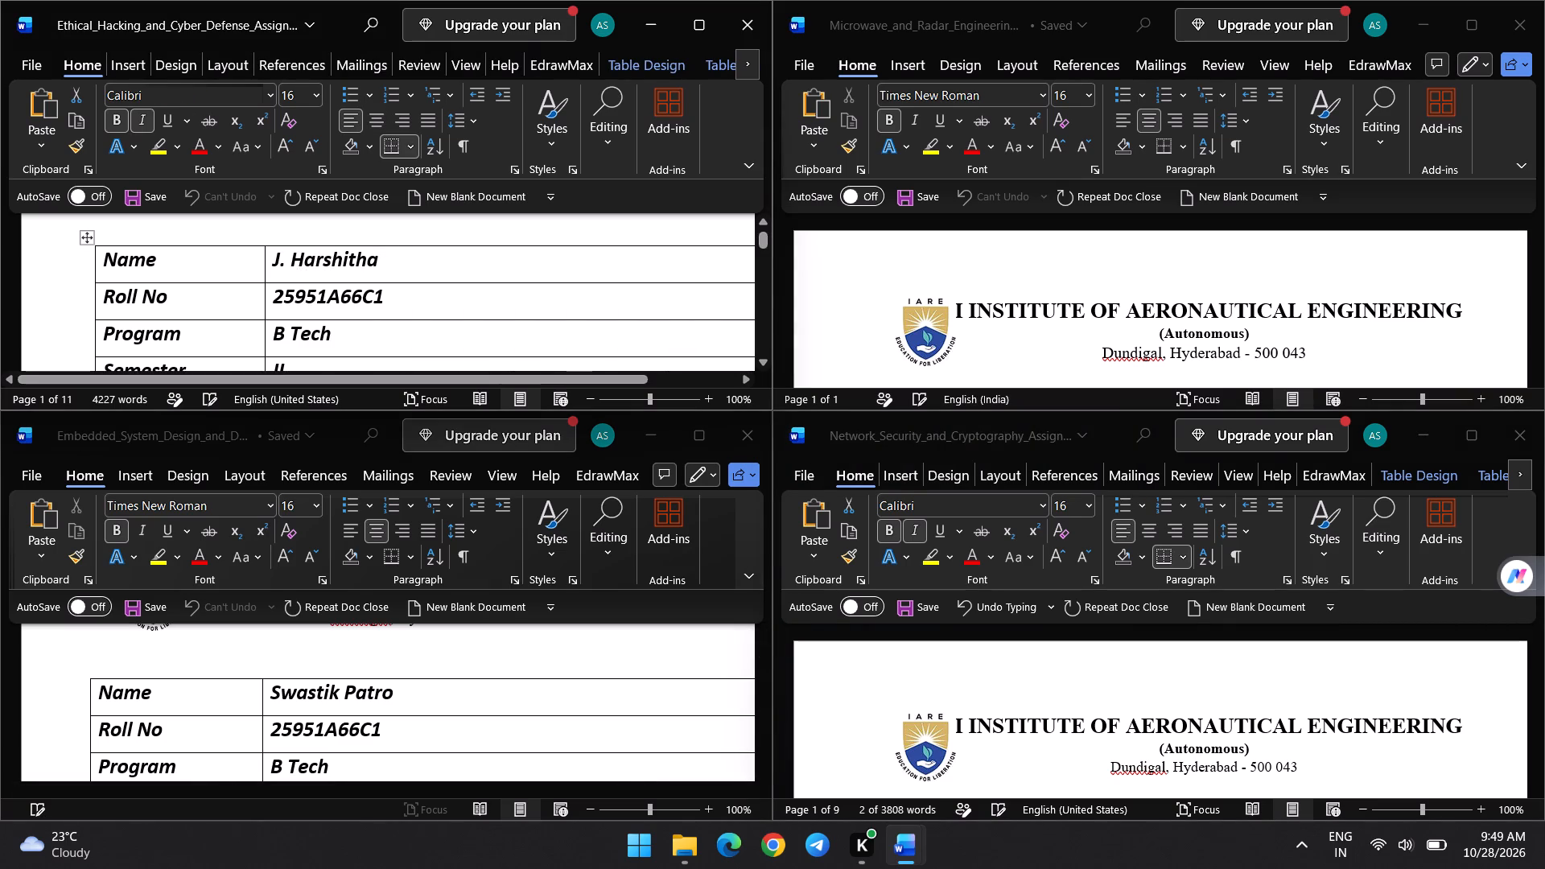
Replace the student name in the Embedded System Design assignment's cover table with the copied name.
{"action": "left_click", "coordinate": [274, 690]}
{"action": "left_click_drag", "start_coordinate": [274, 690], "coordinate": [347, 699]}
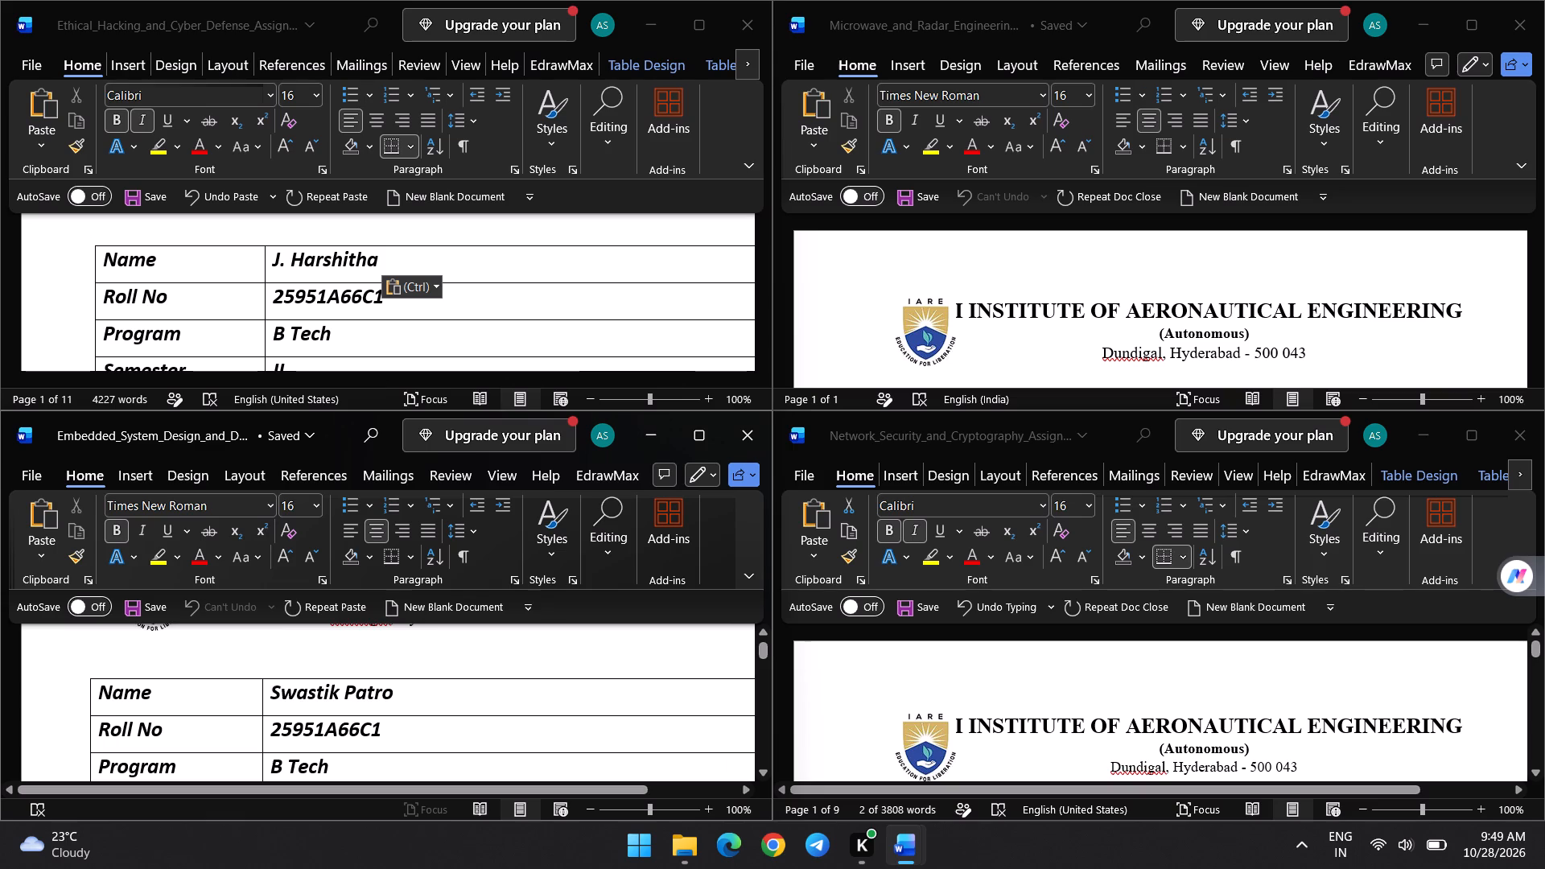
{"action": "left_click_drag", "start_coordinate": [347, 699], "coordinate": [380, 699]}
{"action": "key", "text": "ctrl+v"}
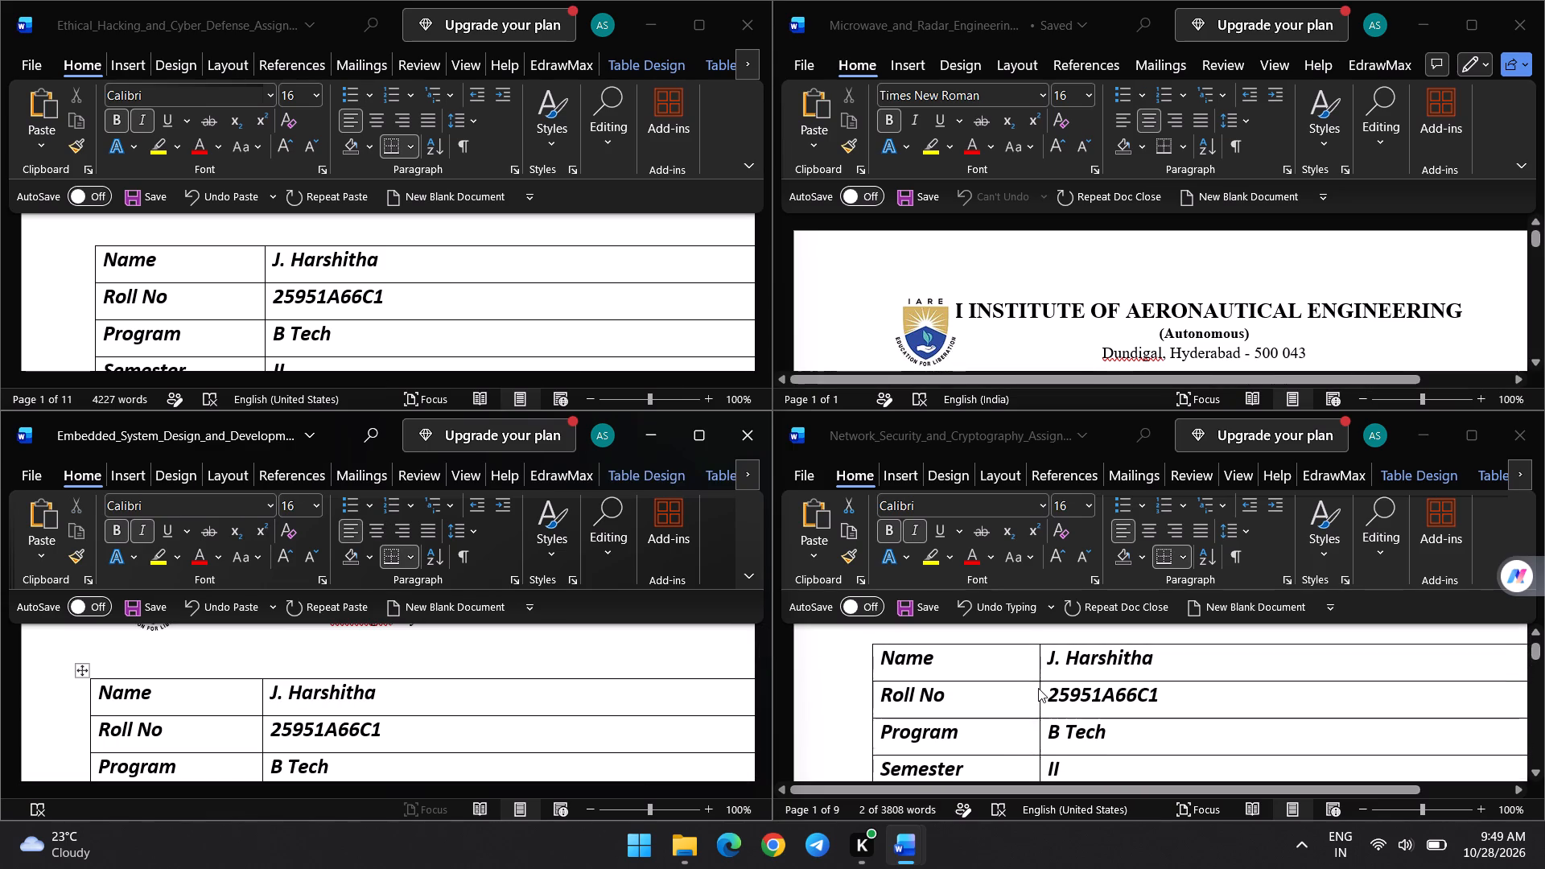
Replace the student name in the Microwave and Radar Engineering assignment's cover table with the copied name.
{"action": "scroll", "coordinate": [1170, 363], "scroll_direction": "down", "scroll_amount": 1}
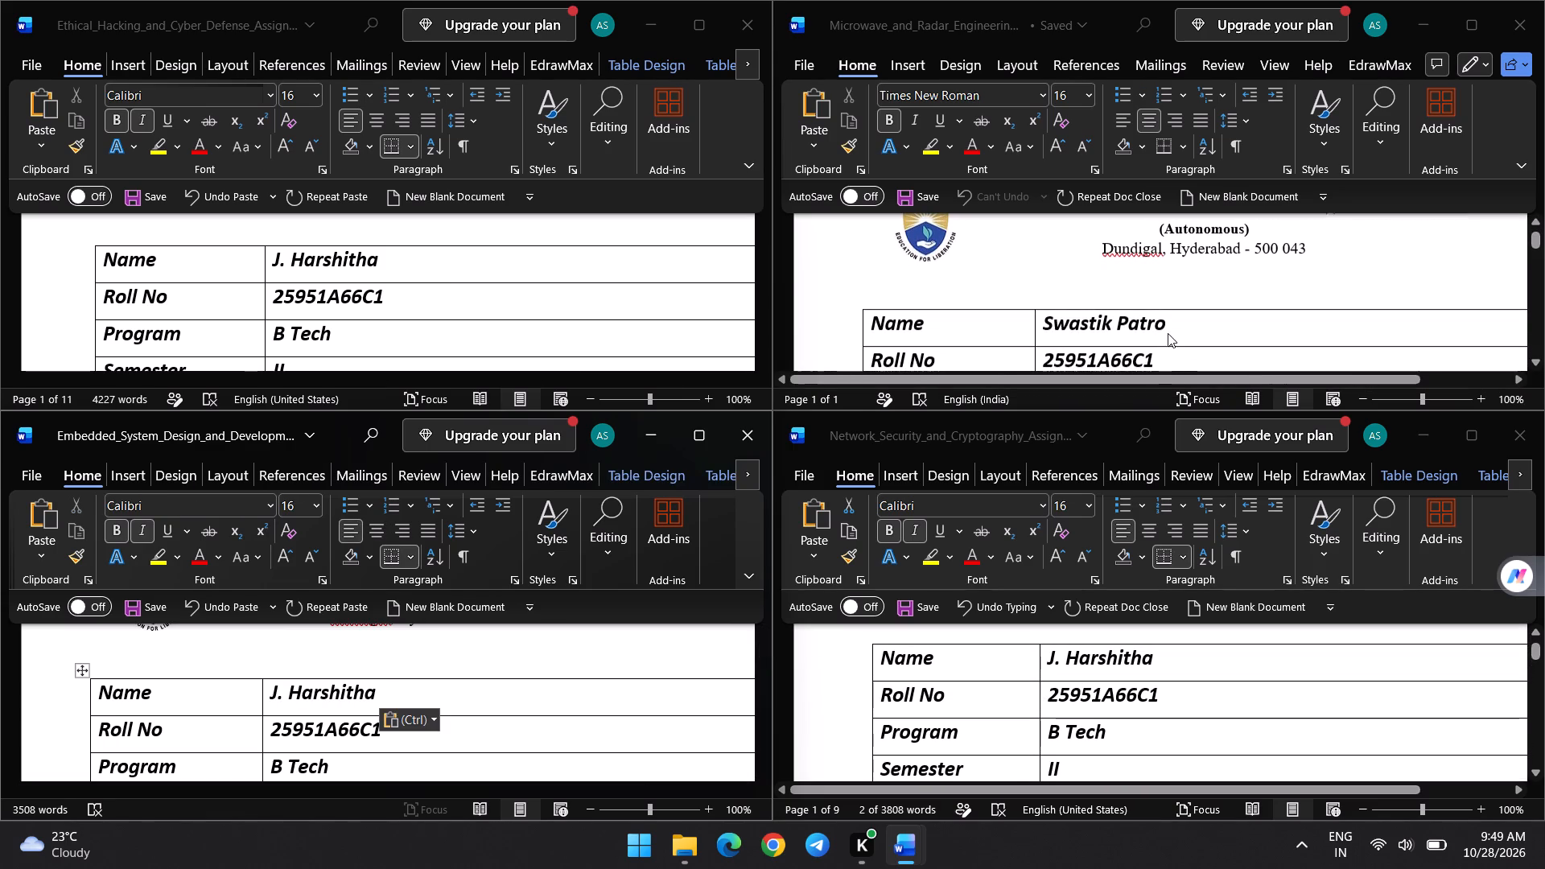
{"action": "left_click", "coordinate": [1167, 320]}
{"action": "left_click_drag", "start_coordinate": [1167, 320], "coordinate": [1069, 326]}
{"action": "key", "text": "ctrl+v"}
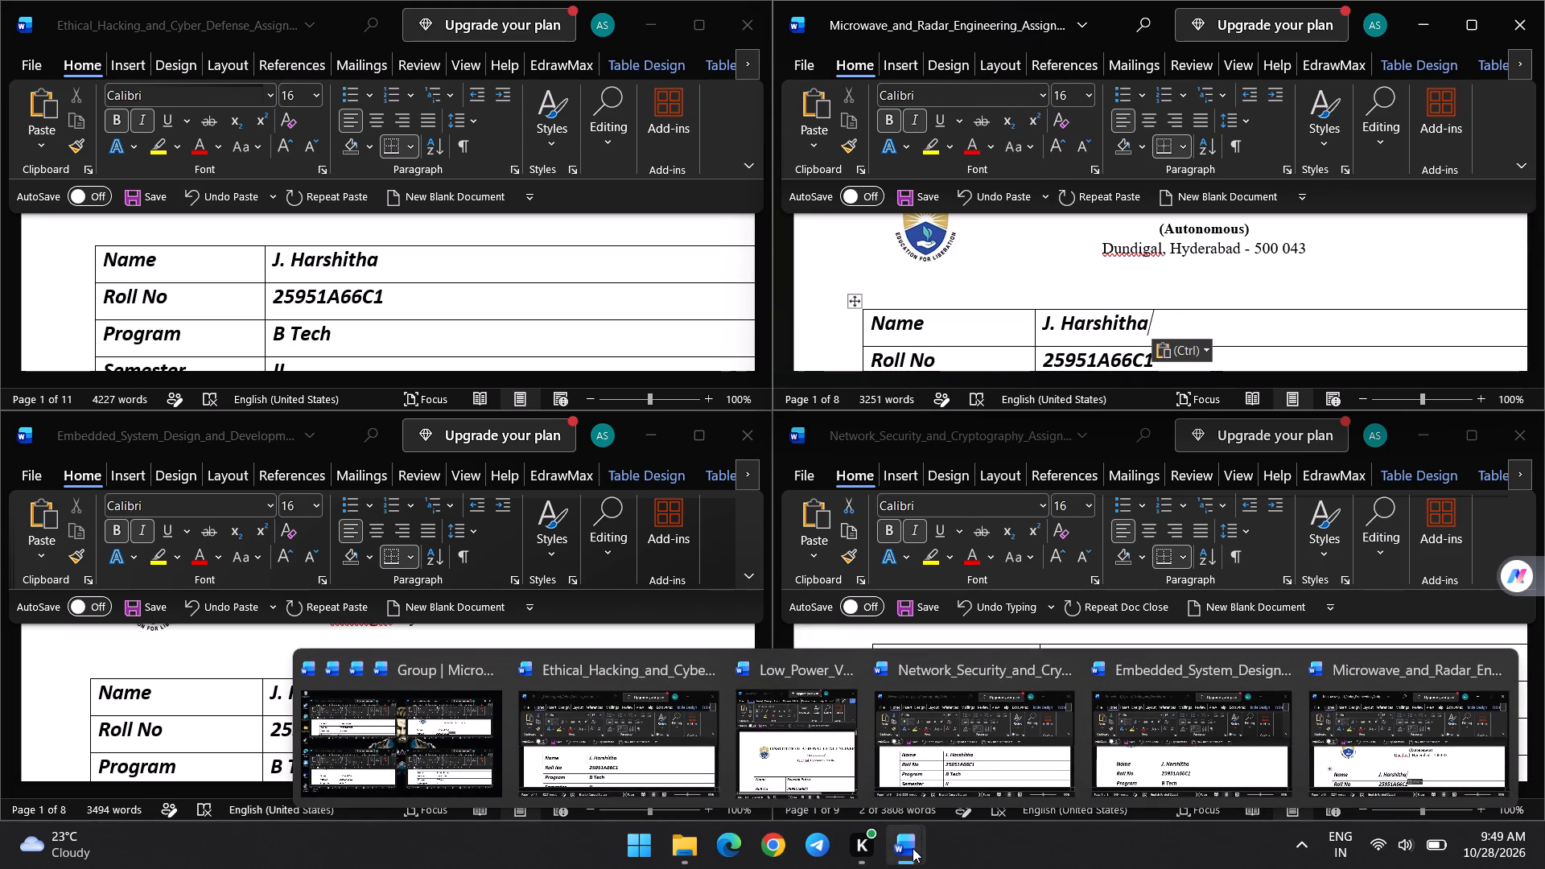
Maximize the Low Power VLSI Circuits assignment and replace the student name in its cover table with the copied name.
{"action": "left_click", "coordinate": [814, 762]}
{"action": "left_click", "coordinate": [1053, 79]}
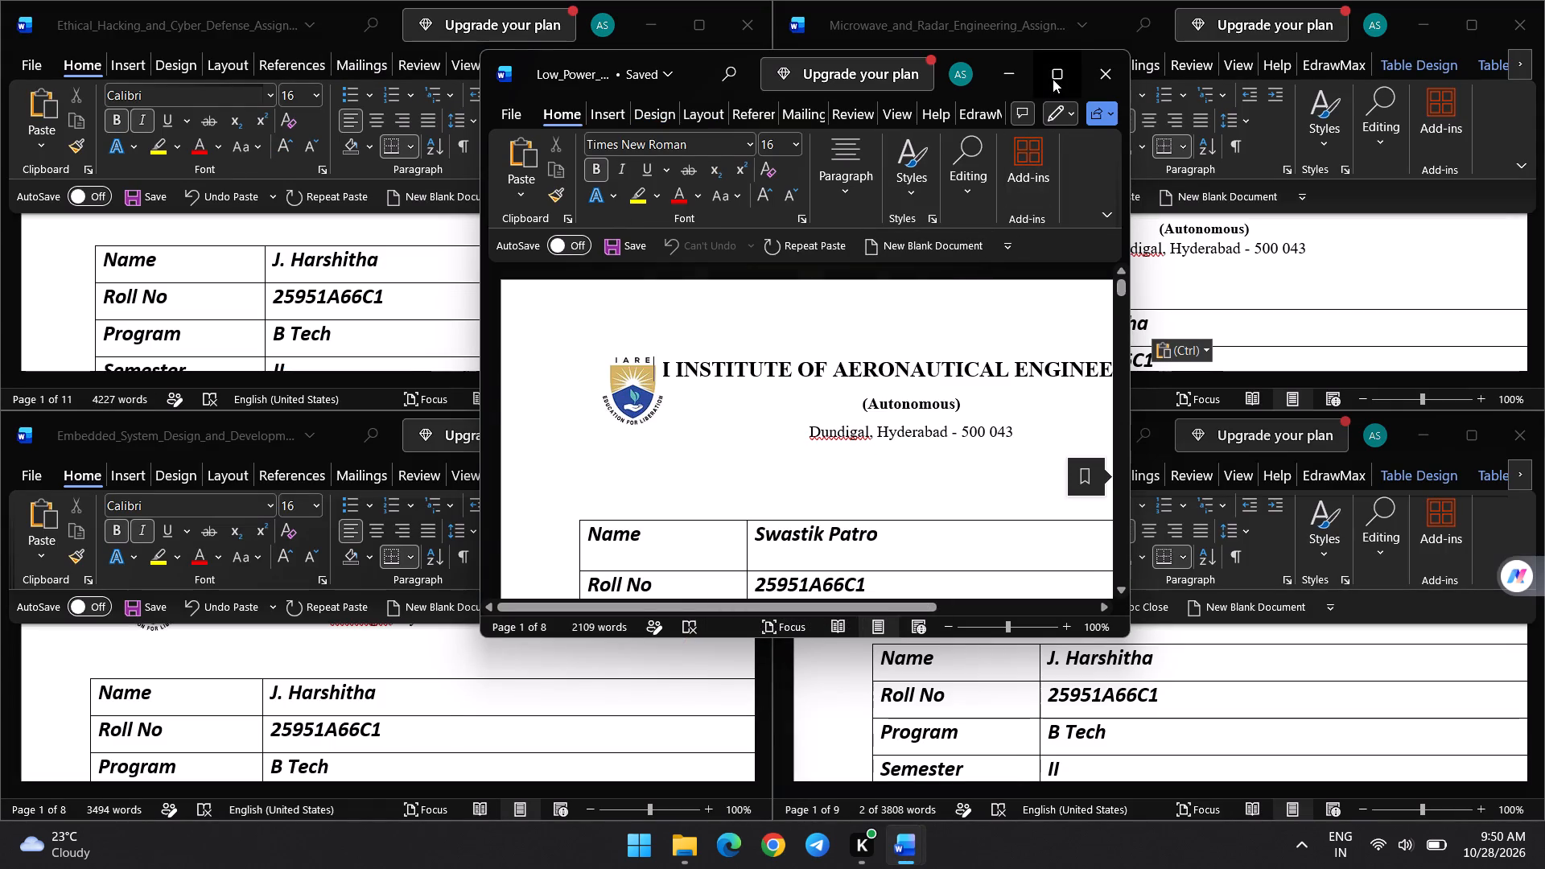
{"action": "left_click_drag", "start_coordinate": [611, 484], "coordinate": [740, 478]}
{"action": "key", "text": "ctrl+v"}
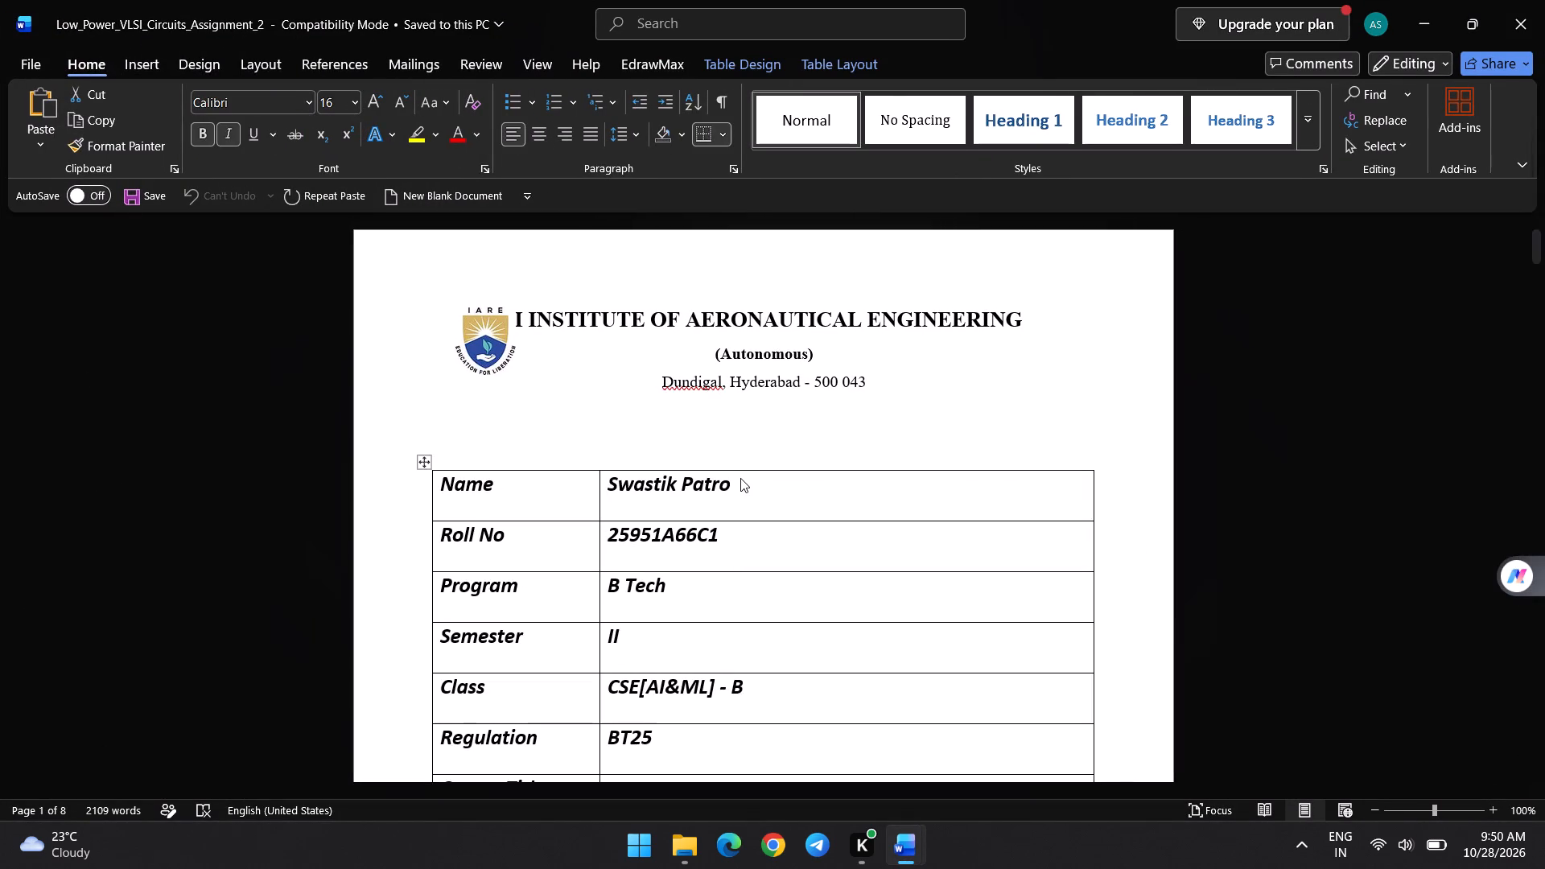
Change the roll number in the Low Power VLSI Circuits assignment's cover table to the student's new roll number.
{"action": "left_click", "coordinate": [629, 538]}
{"action": "key", "text": "BackSpace"}
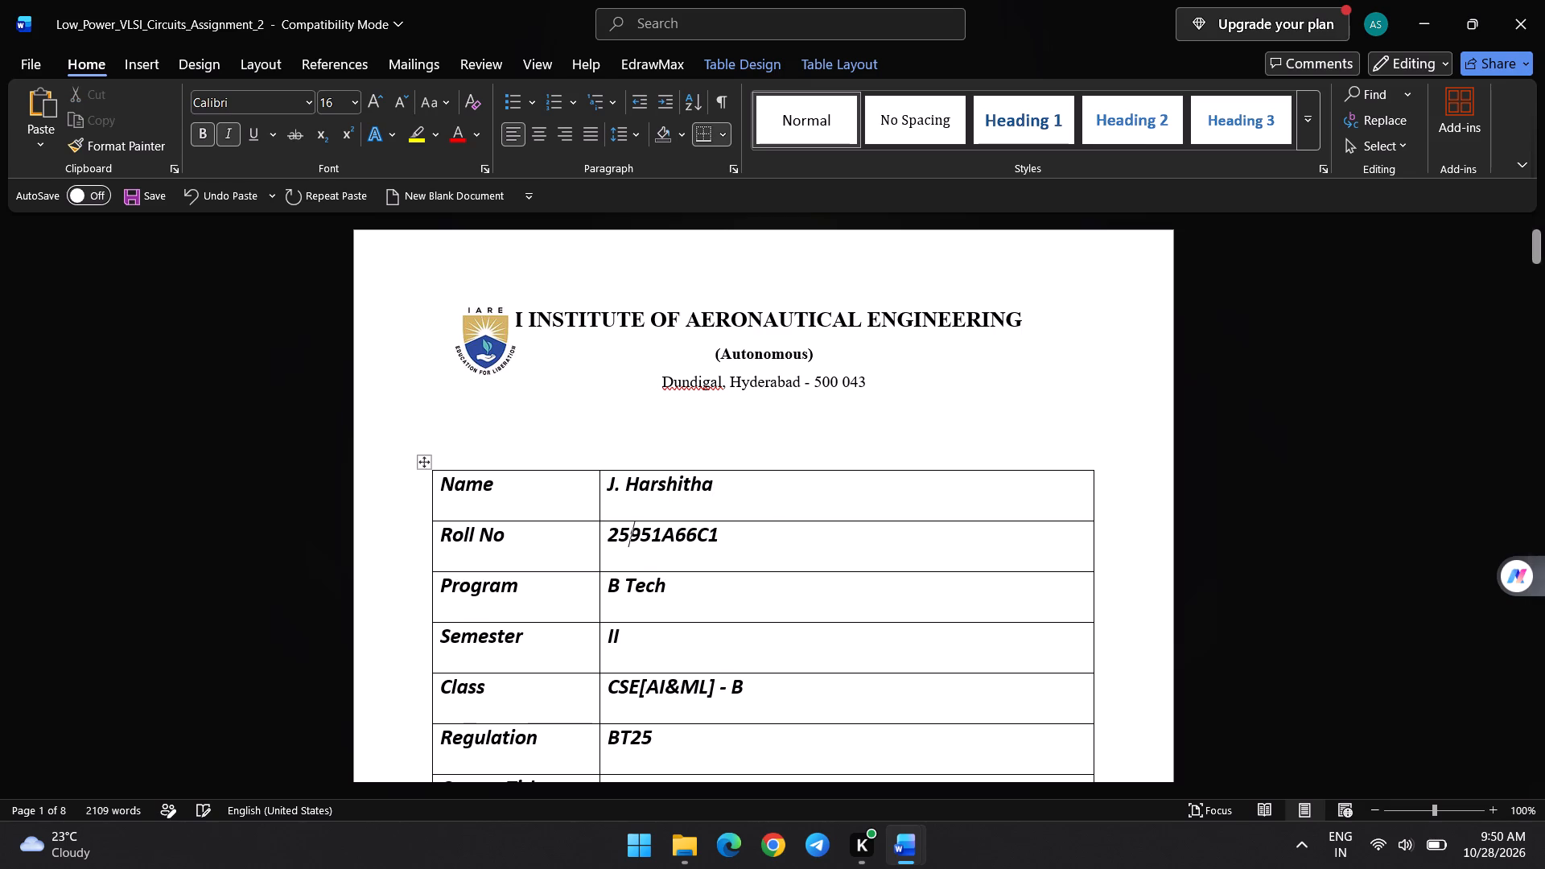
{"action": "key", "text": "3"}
{"action": "key", "text": "Right"}
{"action": "key", "text": "Right"}
{"action": "key", "text": "Right"}
{"action": "key", "text": "Right"}
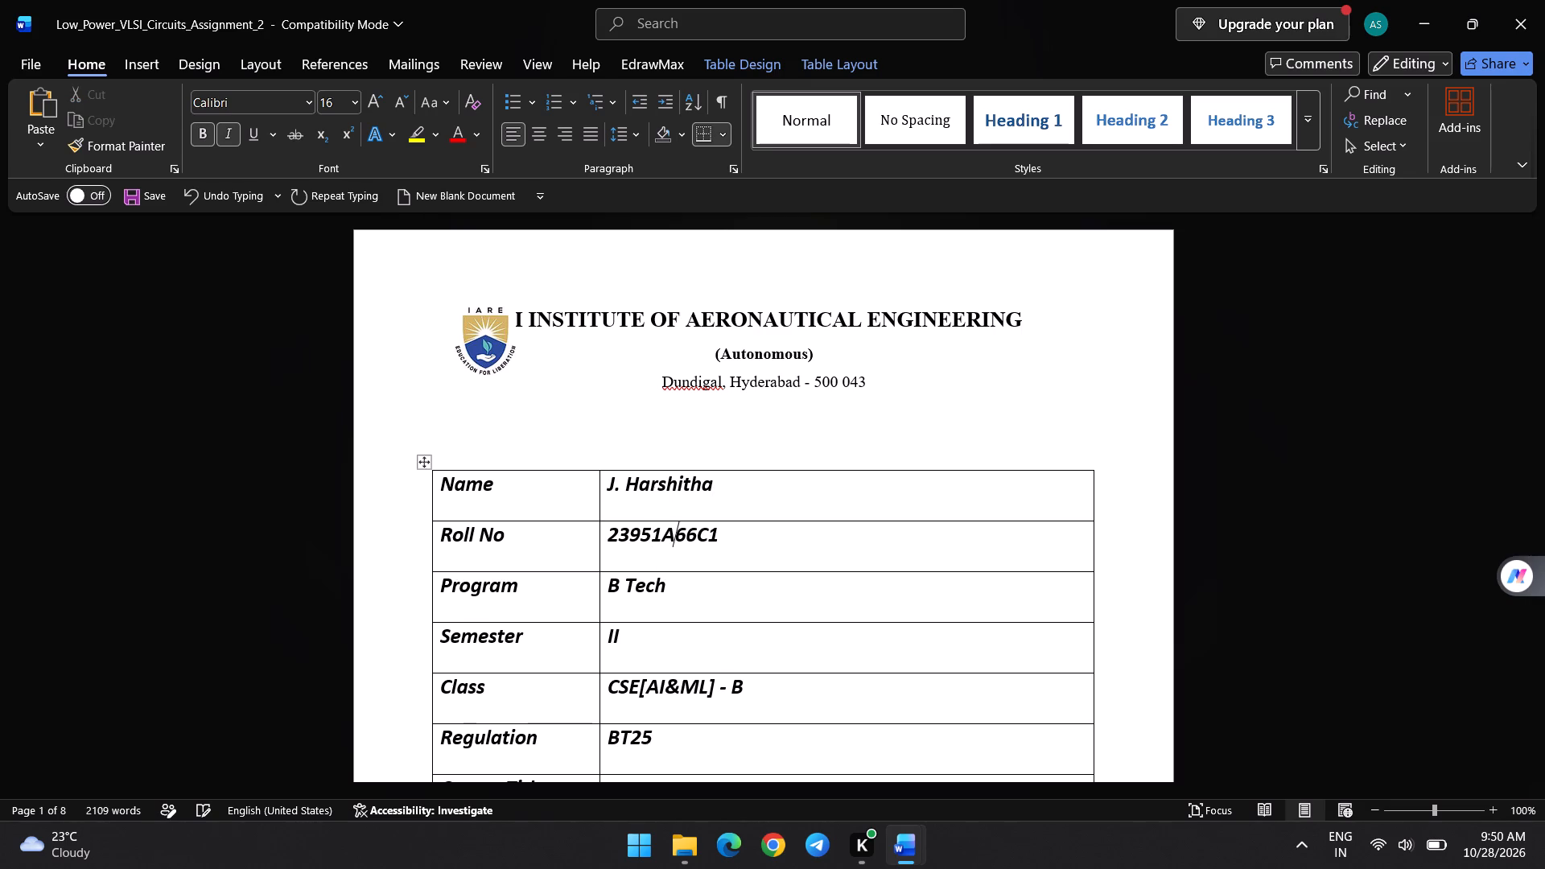
{"action": "key", "text": "Delete"}
{"action": "key", "text": "Delete"}
{"action": "key", "text": "Delete"}
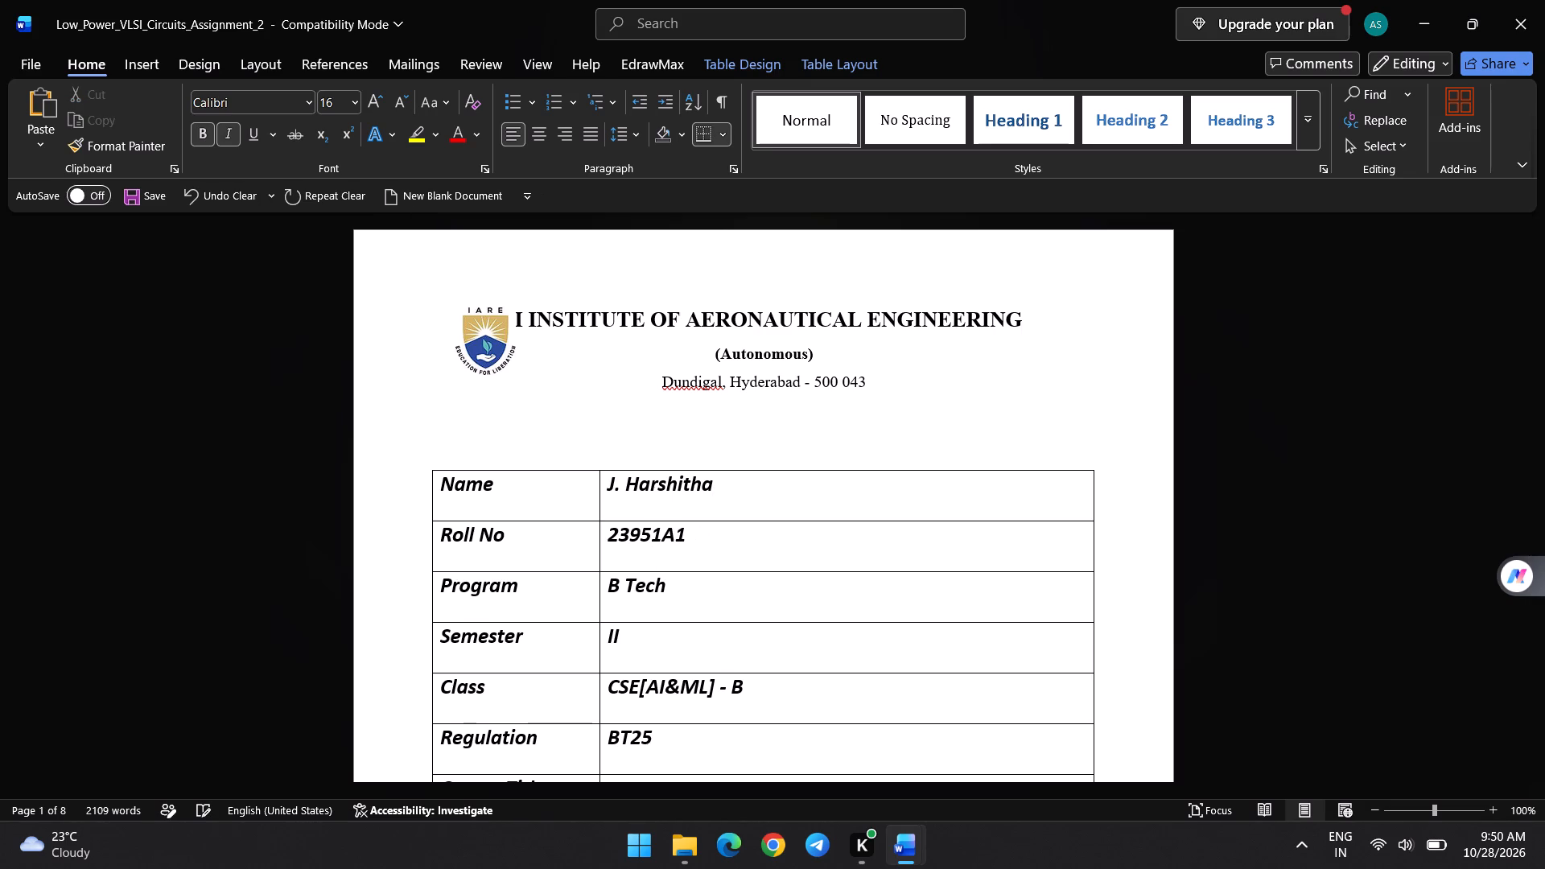
{"action": "key", "text": "Delete"}
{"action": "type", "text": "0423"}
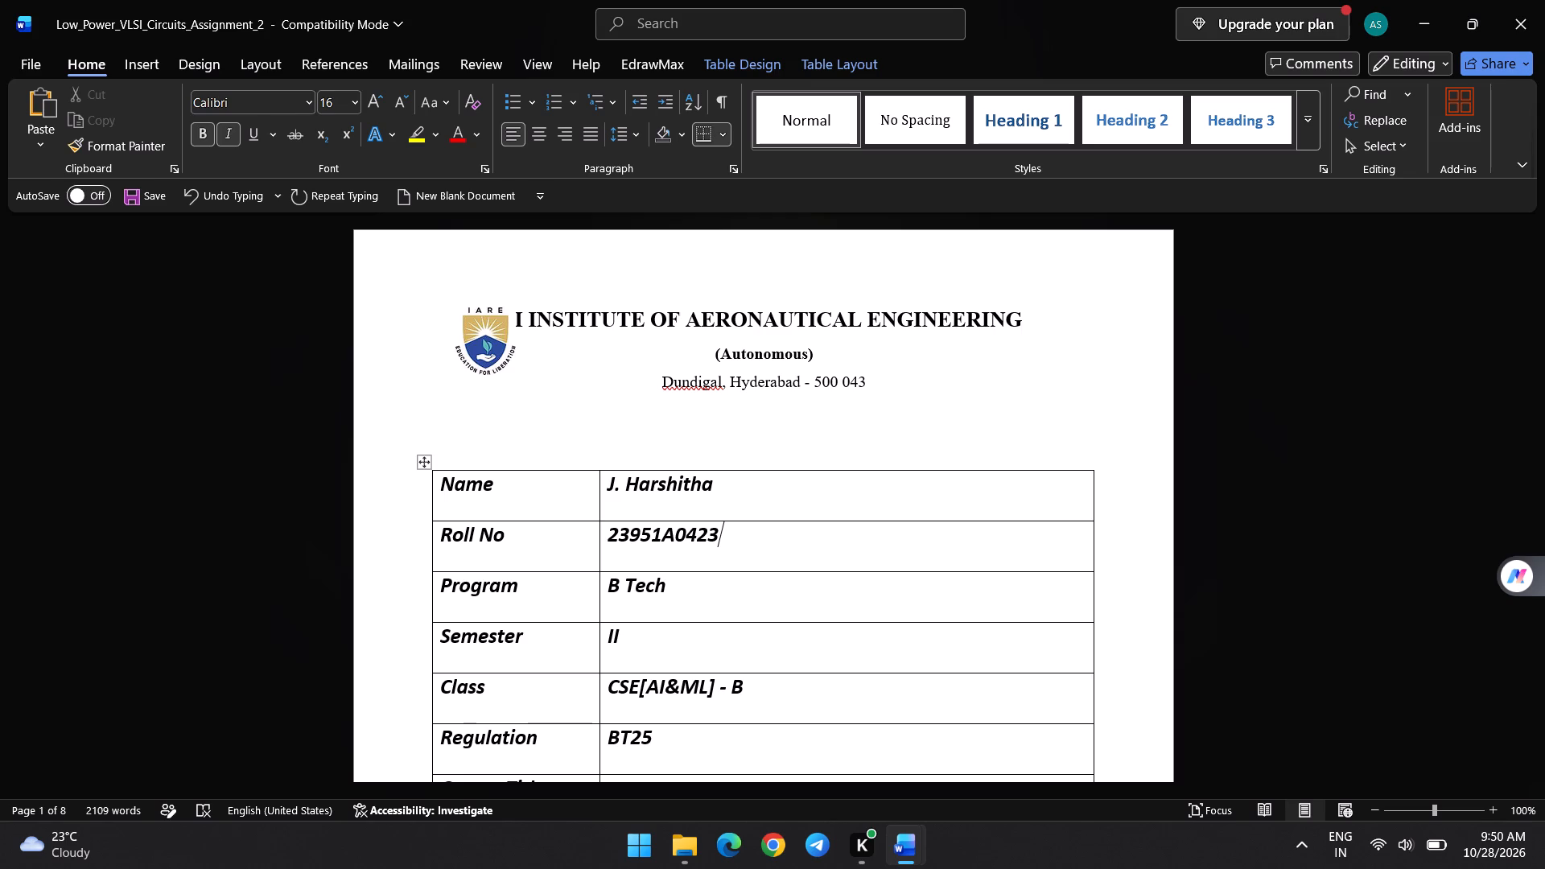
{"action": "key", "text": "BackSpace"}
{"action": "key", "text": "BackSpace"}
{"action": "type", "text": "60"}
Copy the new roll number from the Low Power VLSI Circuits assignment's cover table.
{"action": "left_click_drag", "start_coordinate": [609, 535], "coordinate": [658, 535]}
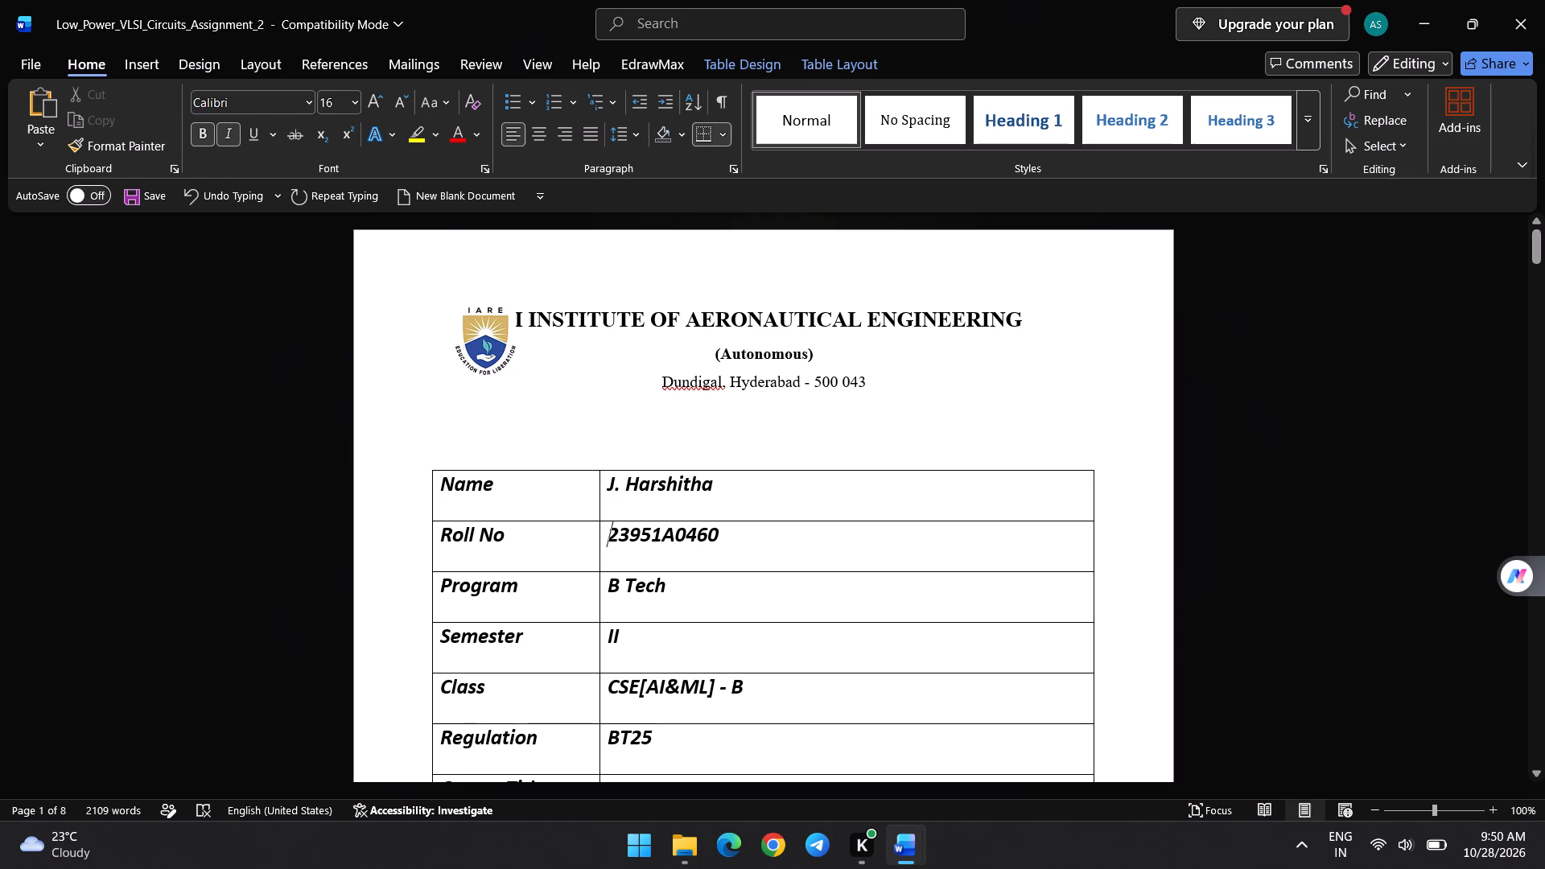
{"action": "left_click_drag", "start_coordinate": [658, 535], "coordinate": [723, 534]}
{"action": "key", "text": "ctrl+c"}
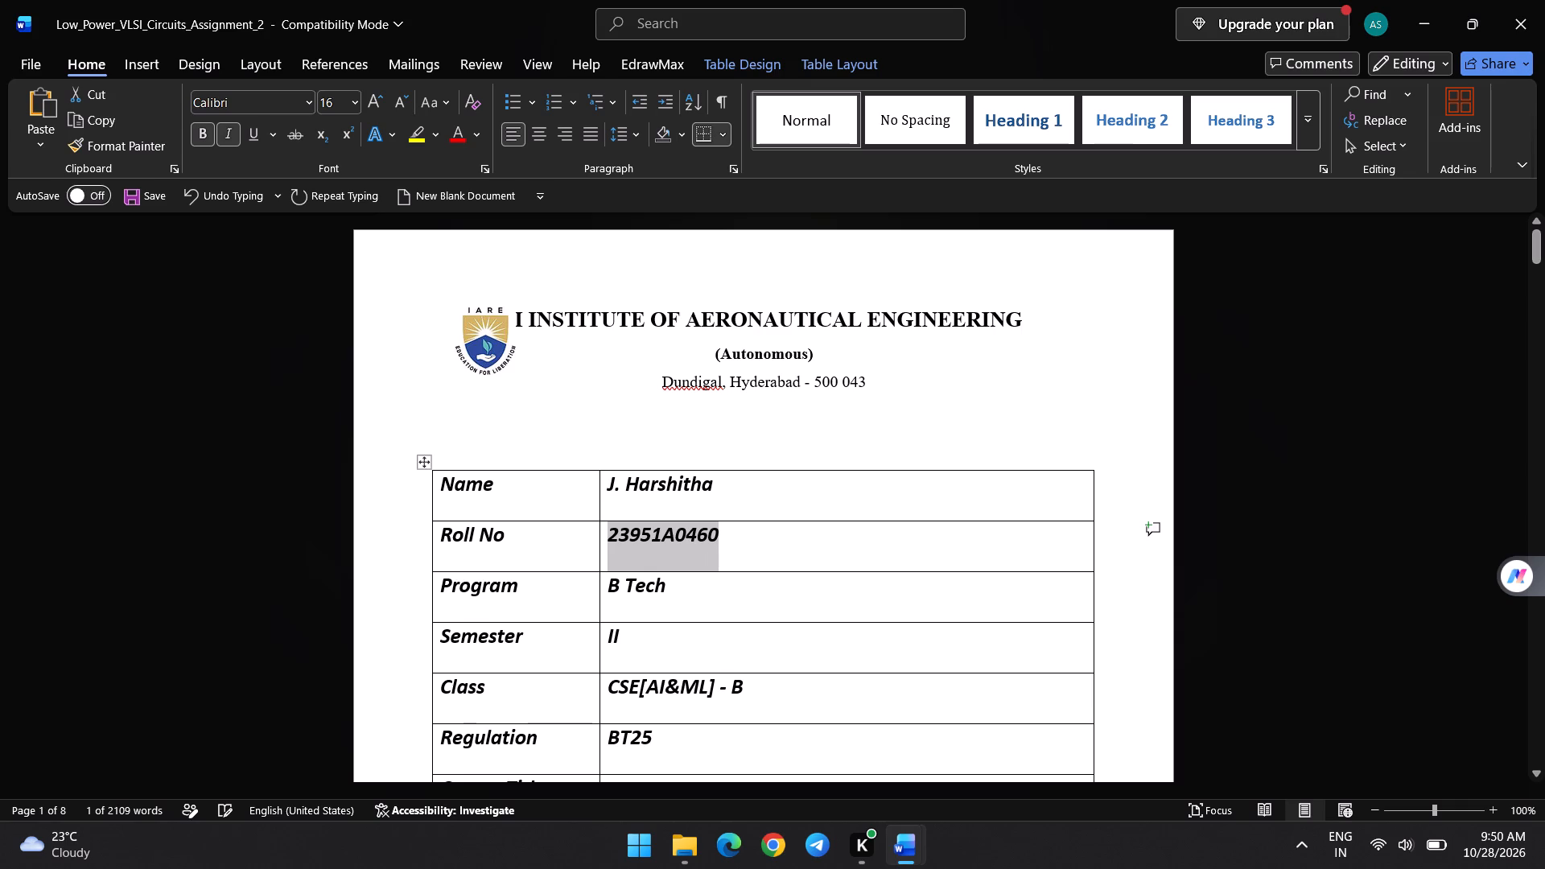
Set the semester in the Low Power VLSI Circuits assignment's cover table to VII.
{"action": "left_click", "coordinate": [628, 637]}
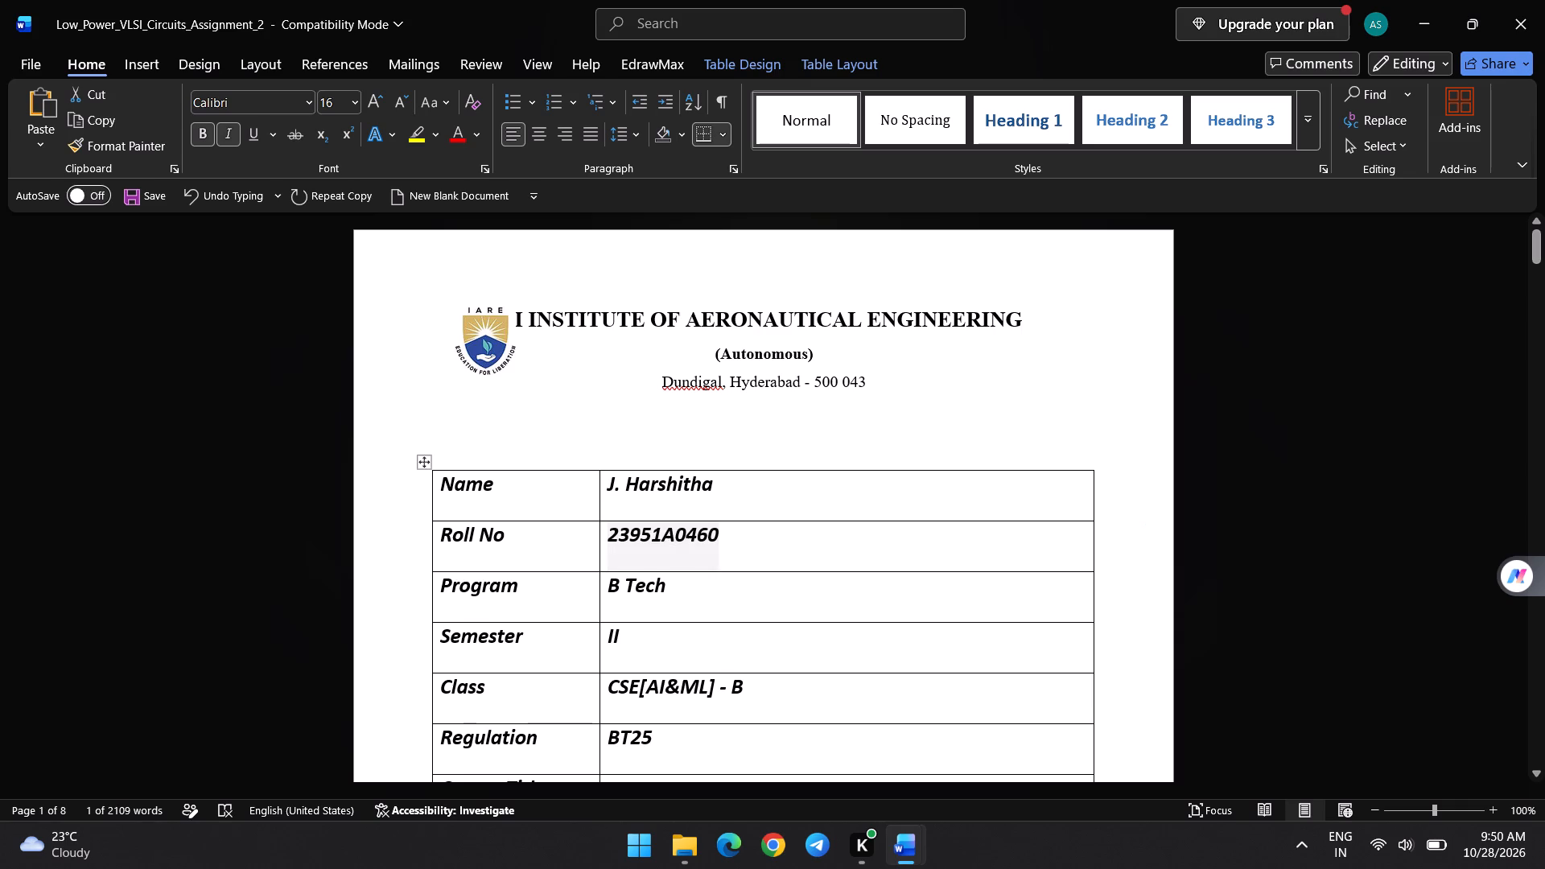
{"action": "key", "text": "BackSpace"}
{"action": "key", "text": "BackSpace"}
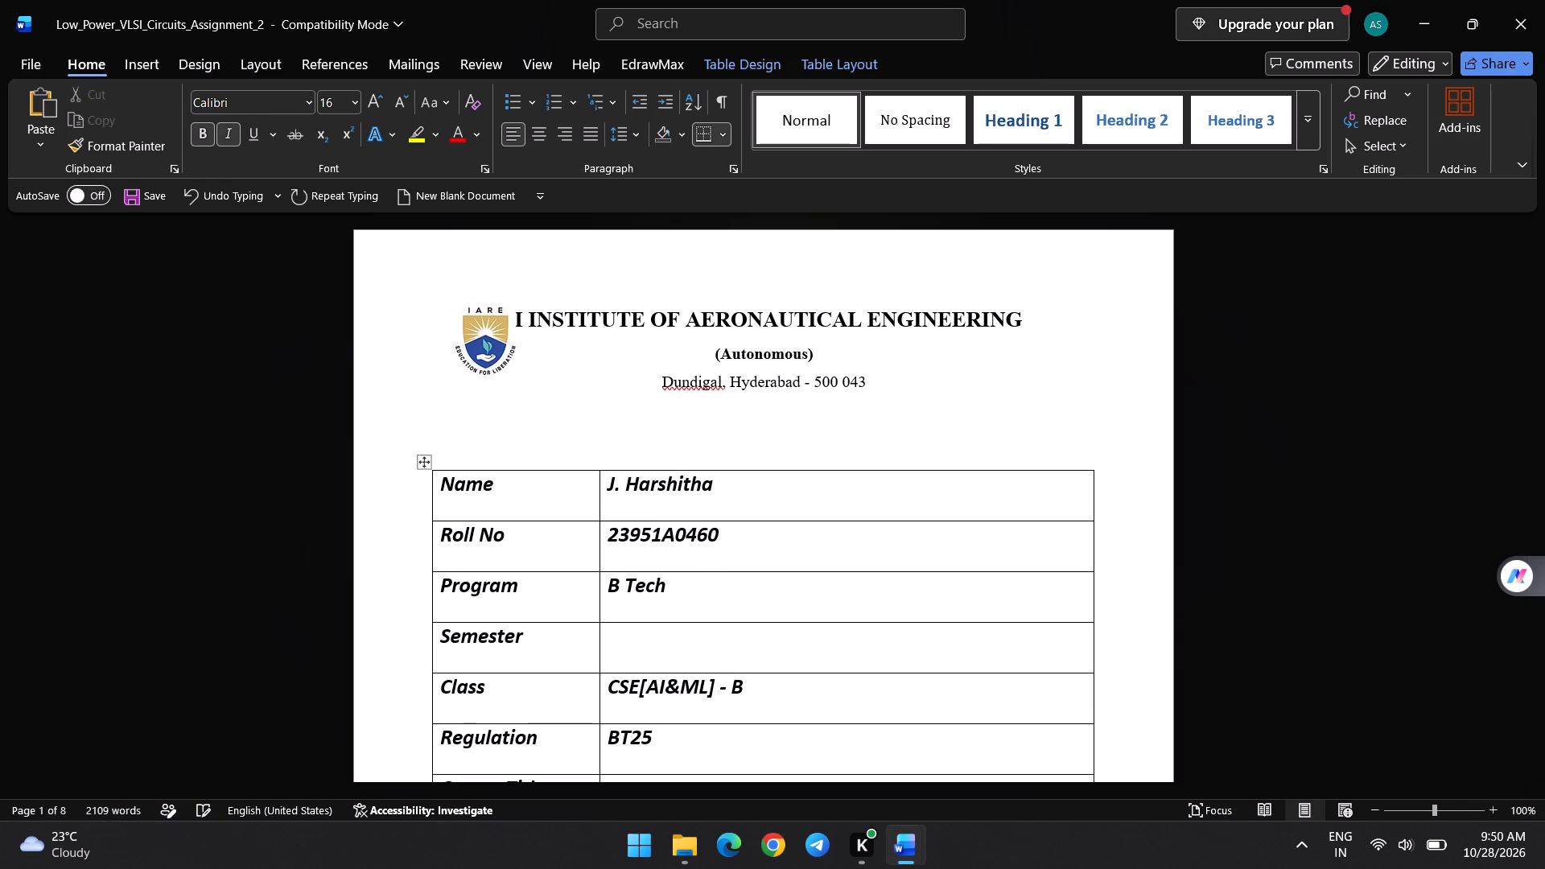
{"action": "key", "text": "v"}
{"action": "key", "text": "BackSpace"}
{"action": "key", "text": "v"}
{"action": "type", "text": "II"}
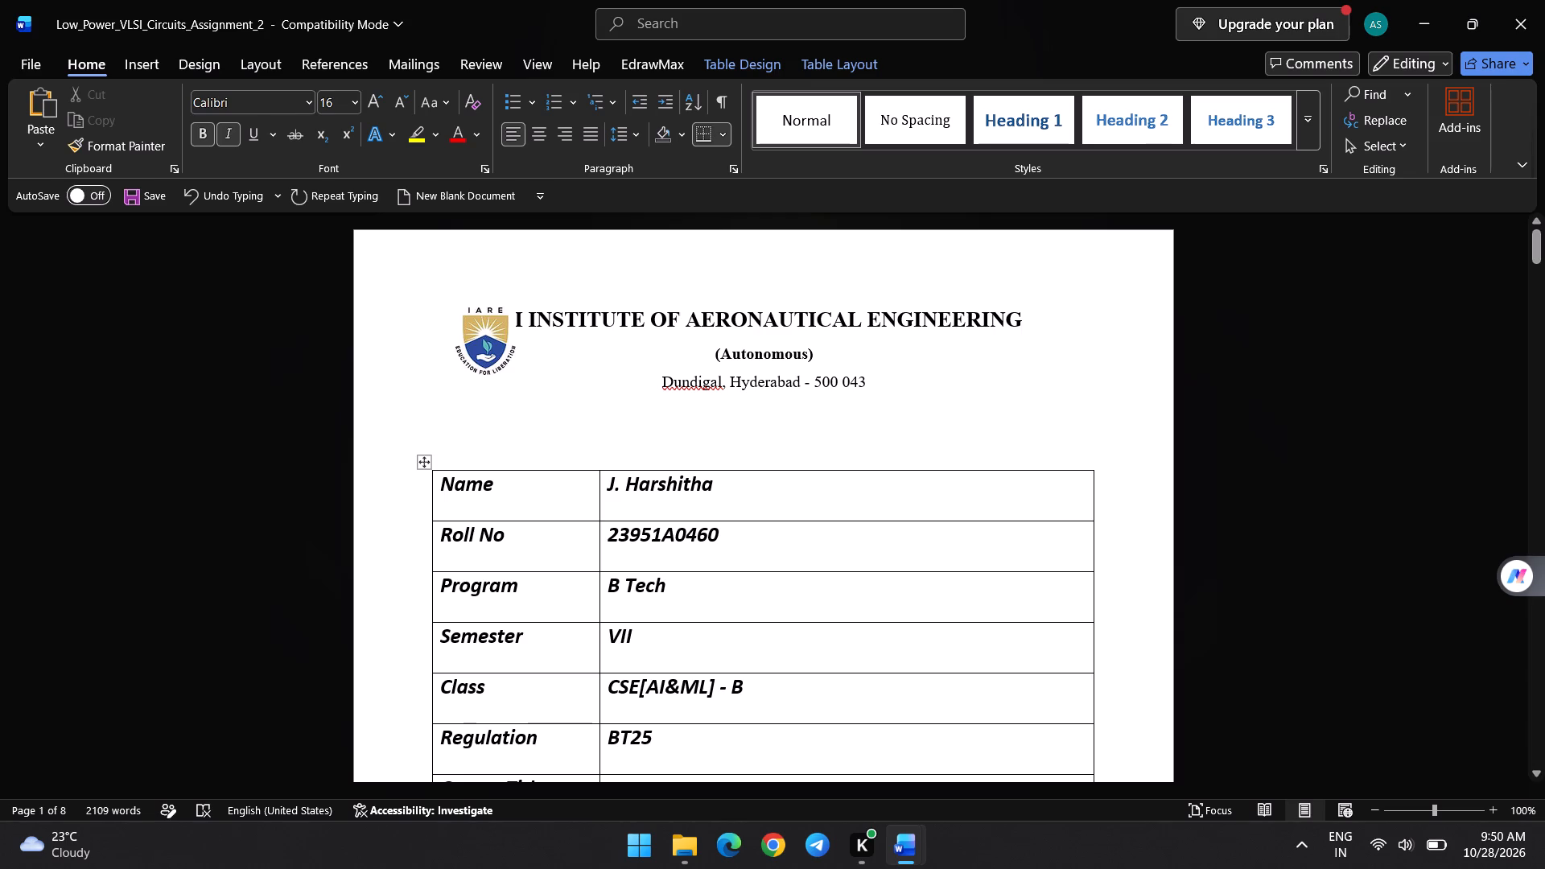
Change the class in the Low Power VLSI Circuits assignment's cover table to ECE - C.
{"action": "left_click", "coordinate": [752, 682]}
{"action": "key", "text": "BackSpace"}
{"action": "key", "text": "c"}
{"action": "key", "text": "Left"}
{"action": "key", "text": "Left"}
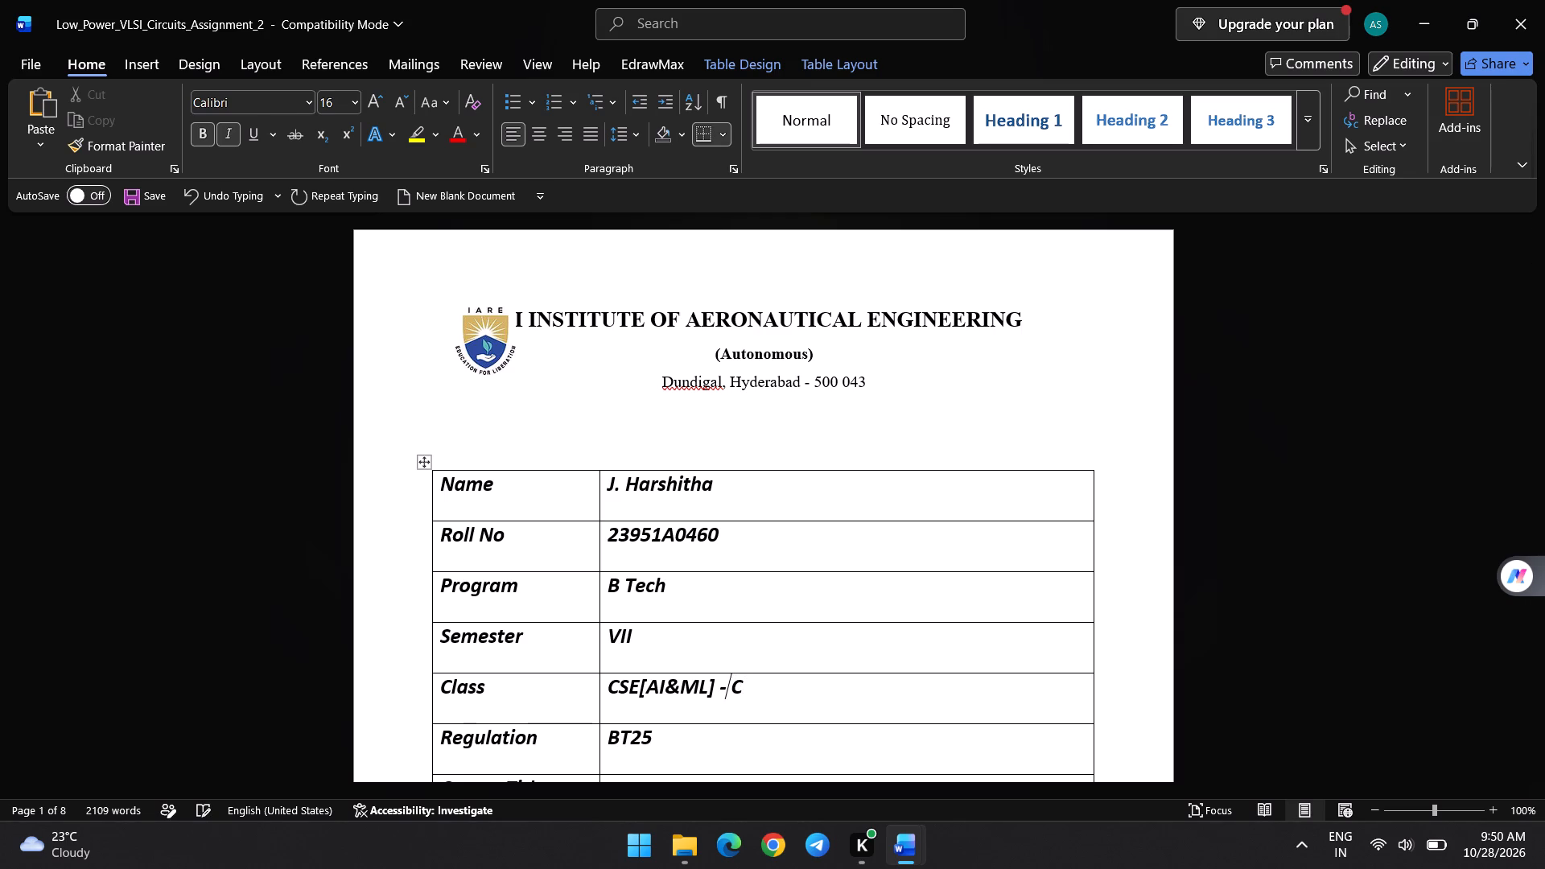
{"action": "key", "text": "Left"}
{"action": "key", "text": "Left"}
{"action": "key", "text": "BackSpace"}
{"action": "key", "text": "BackSpace"}
{"action": "key", "text": "BackSpace"}
{"action": "key", "text": "BackSpace"}
{"action": "key", "text": "BackSpace"}
{"action": "key", "text": "BackSpace"}
{"action": "key", "text": "BackSpace"}
{"action": "key", "text": "BackSpace"}
{"action": "key", "text": "BackSpace"}
{"action": "key", "text": "BackSpace"}
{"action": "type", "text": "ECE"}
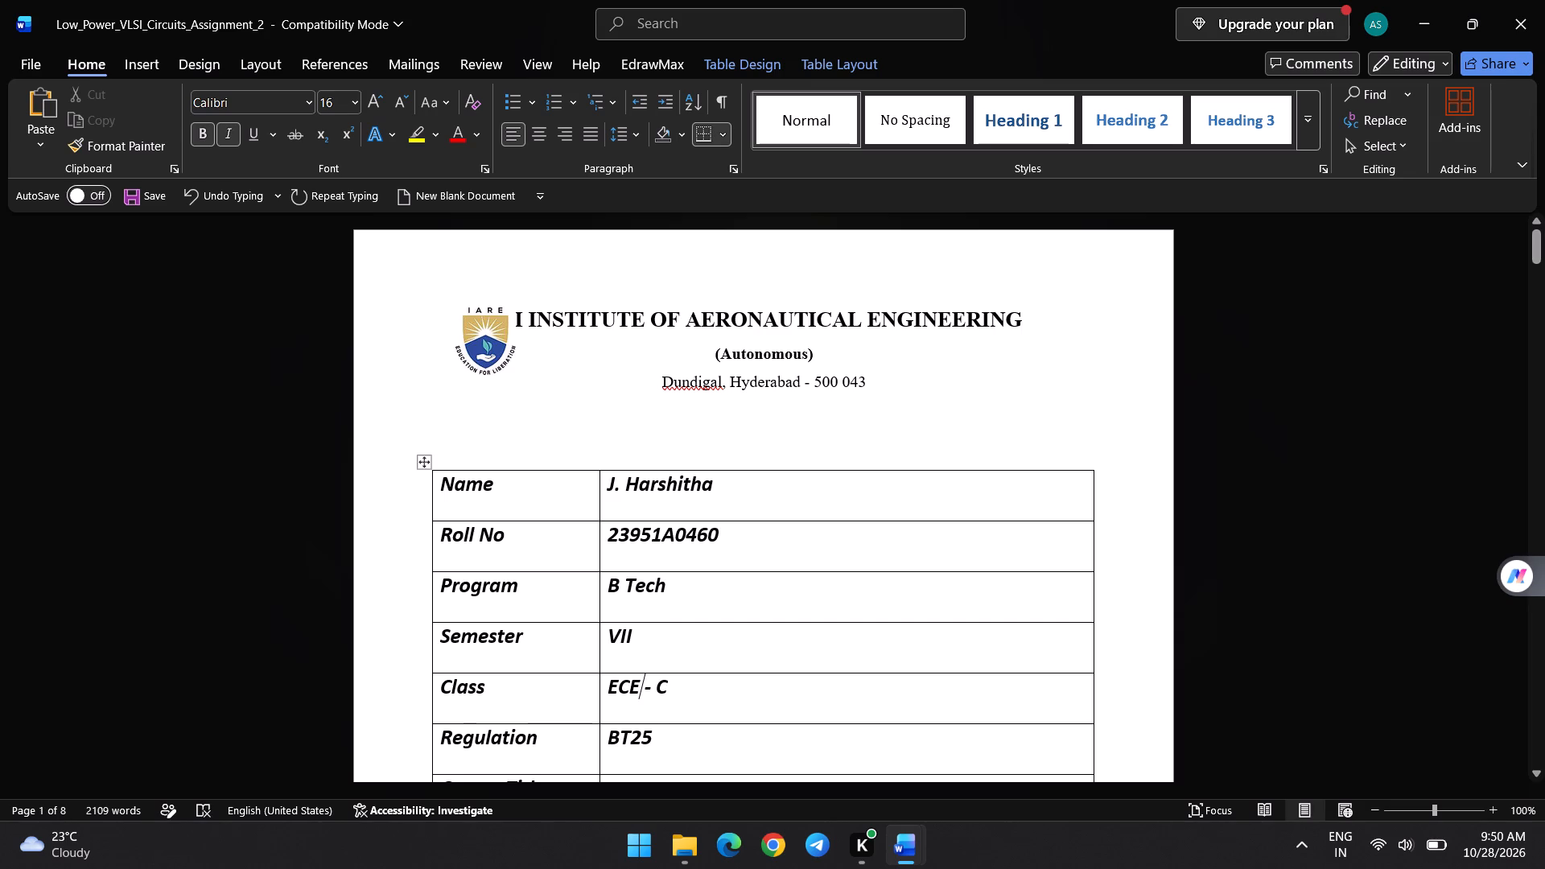
Change the regulation in the Low Power VLSI Circuits assignment's cover table to BT23.
{"action": "left_click", "coordinate": [703, 733]}
{"action": "key", "text": "BackSpace"}
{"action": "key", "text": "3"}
Remove the blank line above the course title text in the Low Power VLSI Circuits assignment's cover table.
{"action": "key", "text": "Down"}
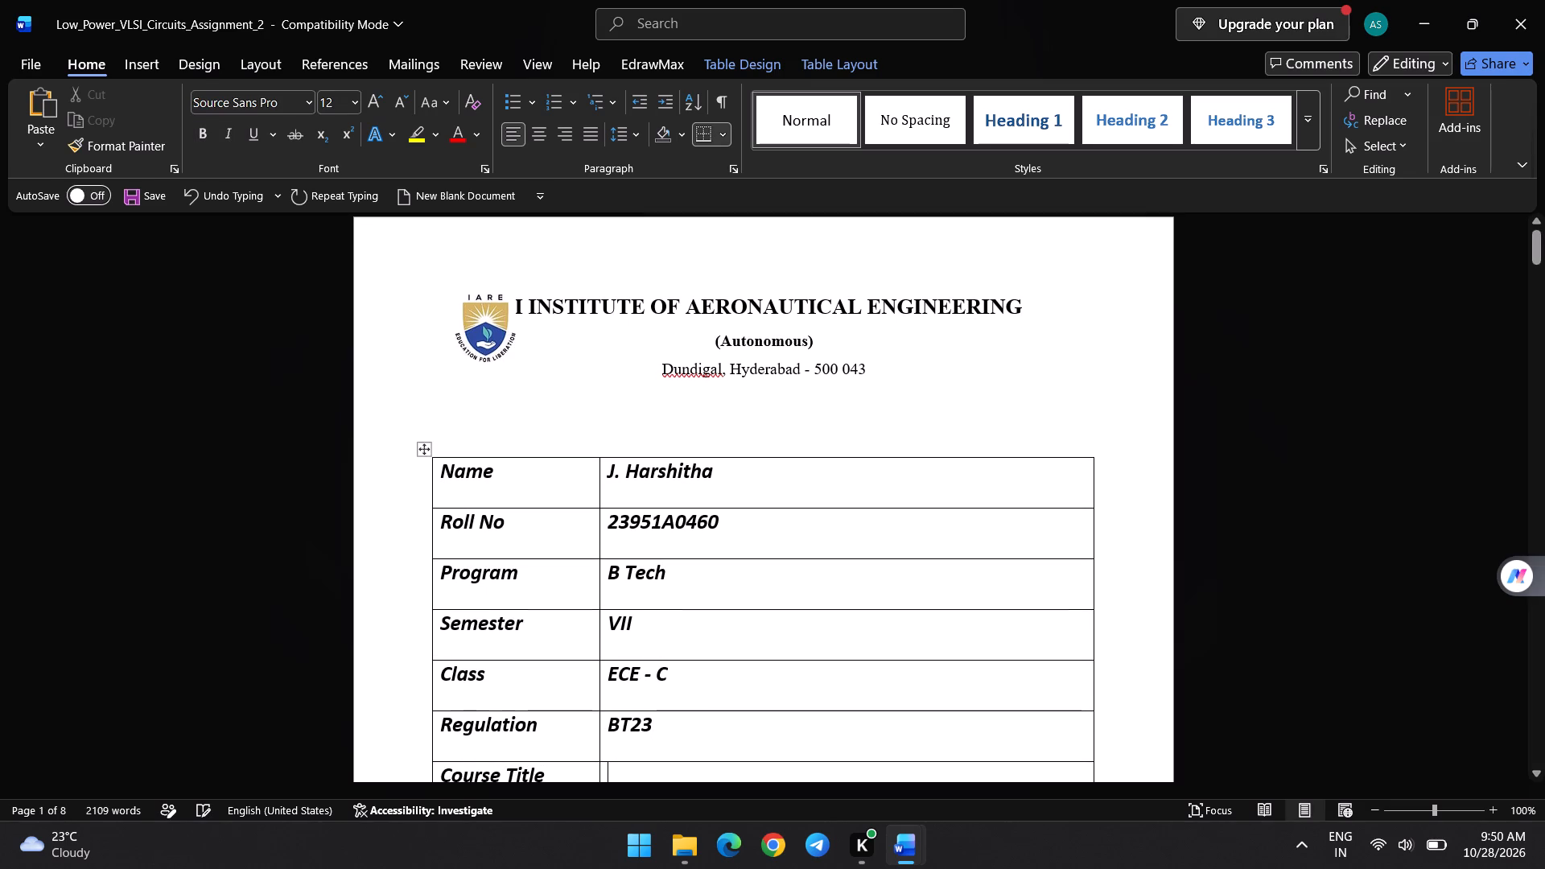
{"action": "scroll", "coordinate": [719, 684], "scroll_direction": "down", "scroll_amount": 1}
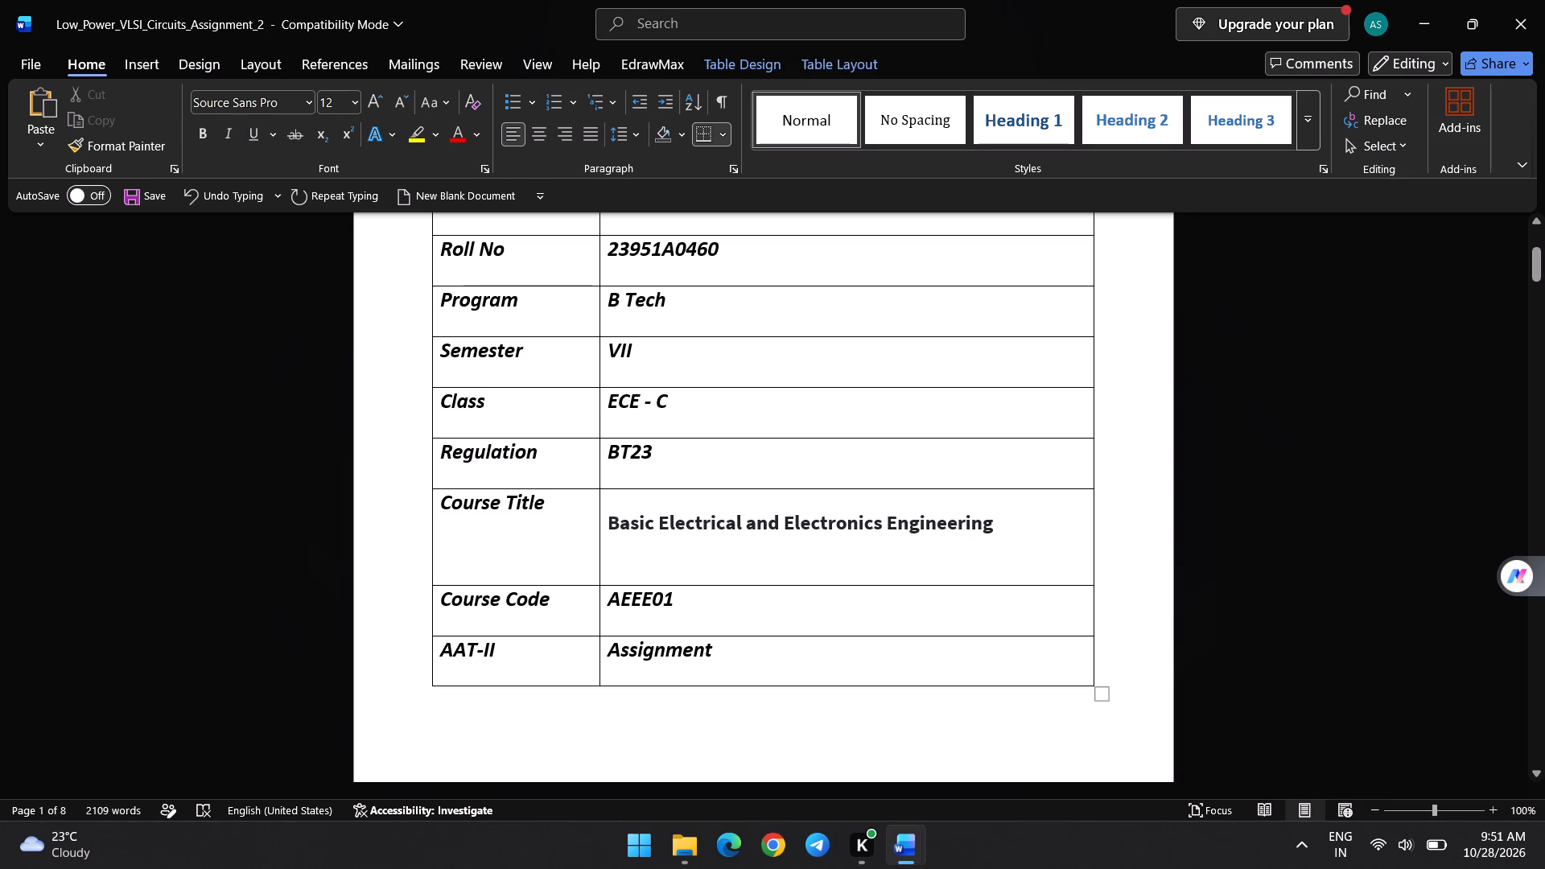
{"action": "key", "text": "BackSpace"}
{"action": "key", "text": "Down"}
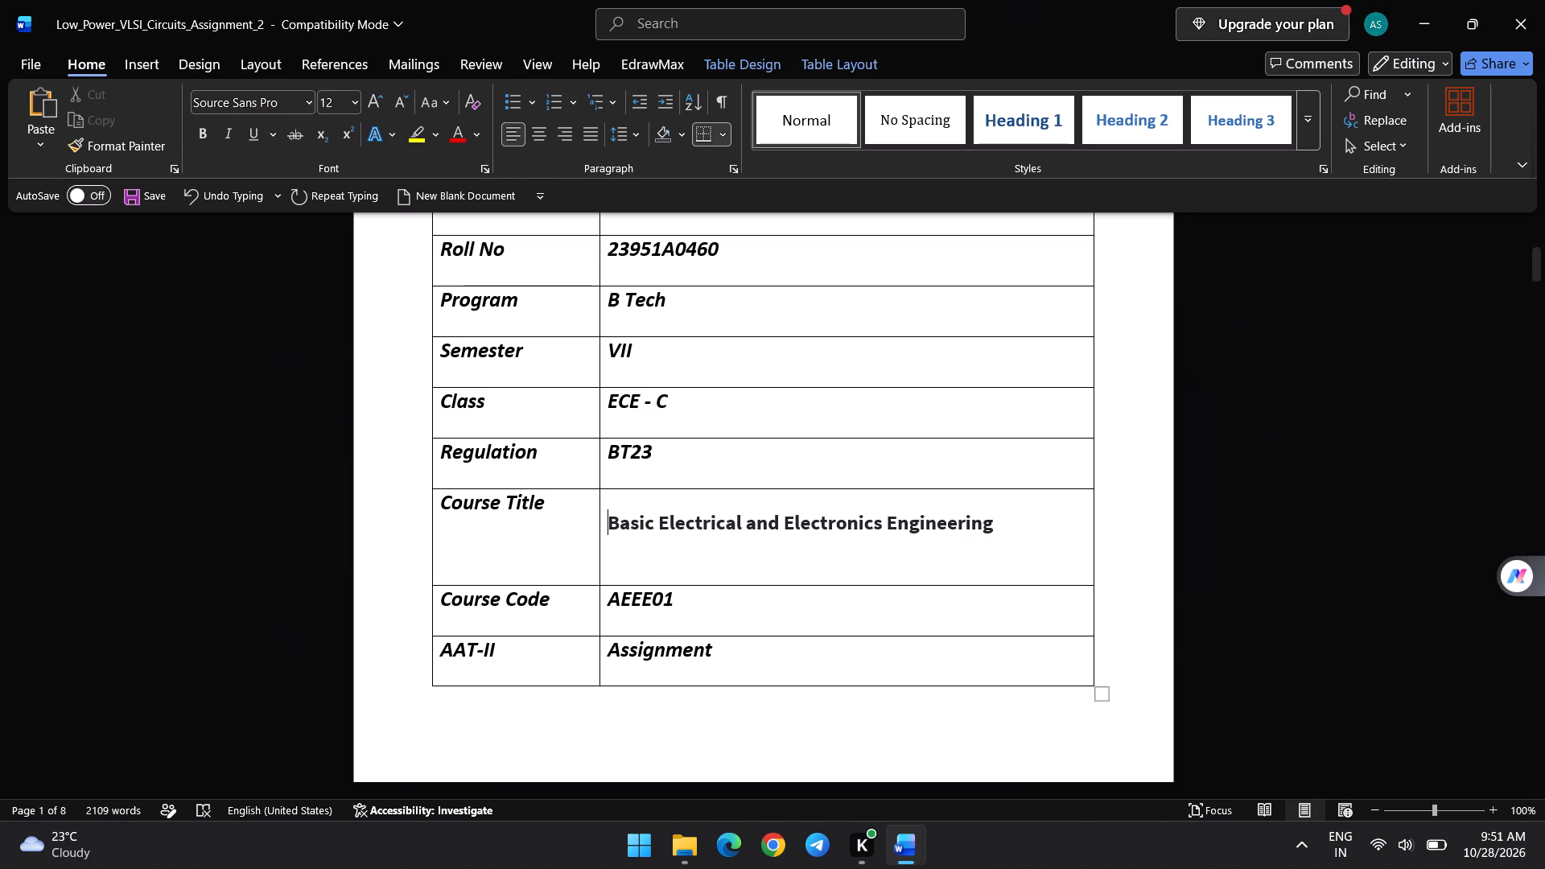
{"action": "key", "text": "BackSpace"}
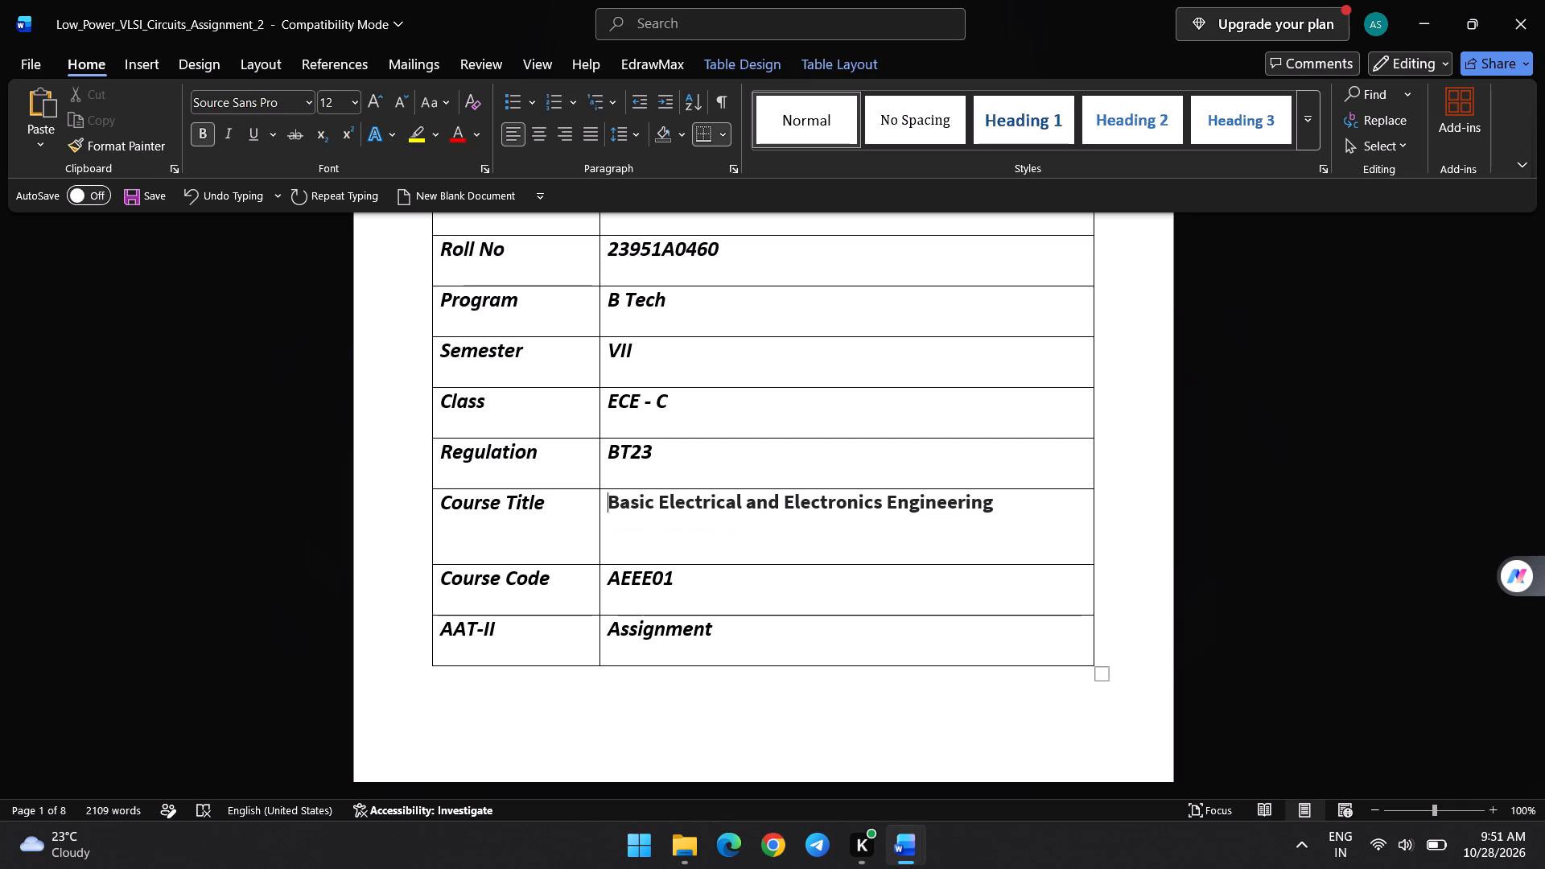
Copy the new roll number from the Low Power VLSI Circuits assignment and replace the Ethical Hacking assignment's roll number with it.
{"action": "scroll", "coordinate": [744, 562], "scroll_direction": "up", "scroll_amount": 2}
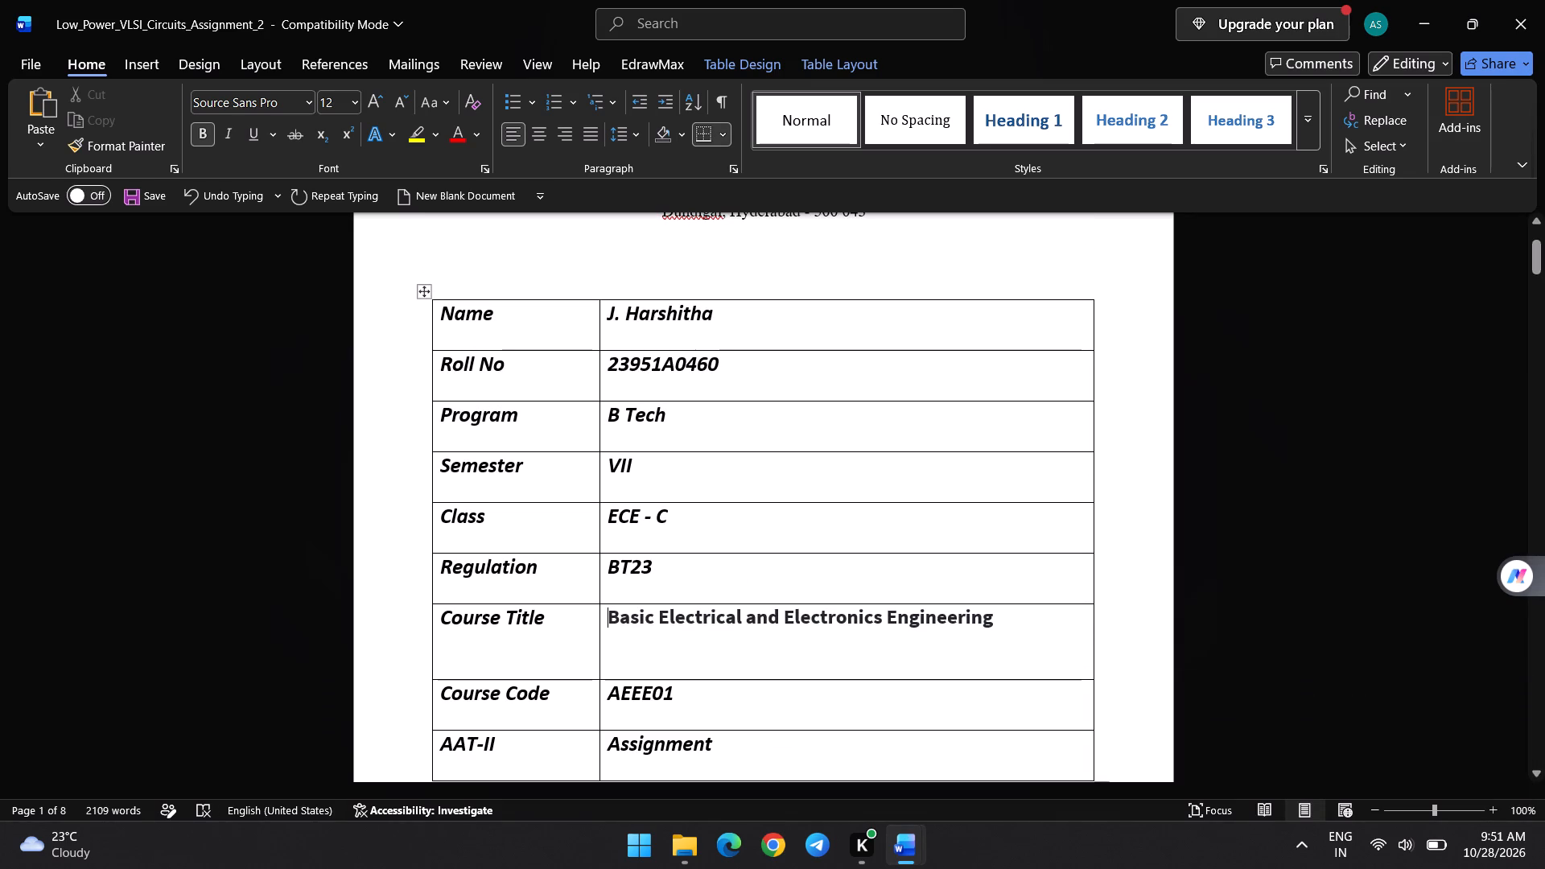
{"action": "left_click_drag", "start_coordinate": [610, 362], "coordinate": [723, 364]}
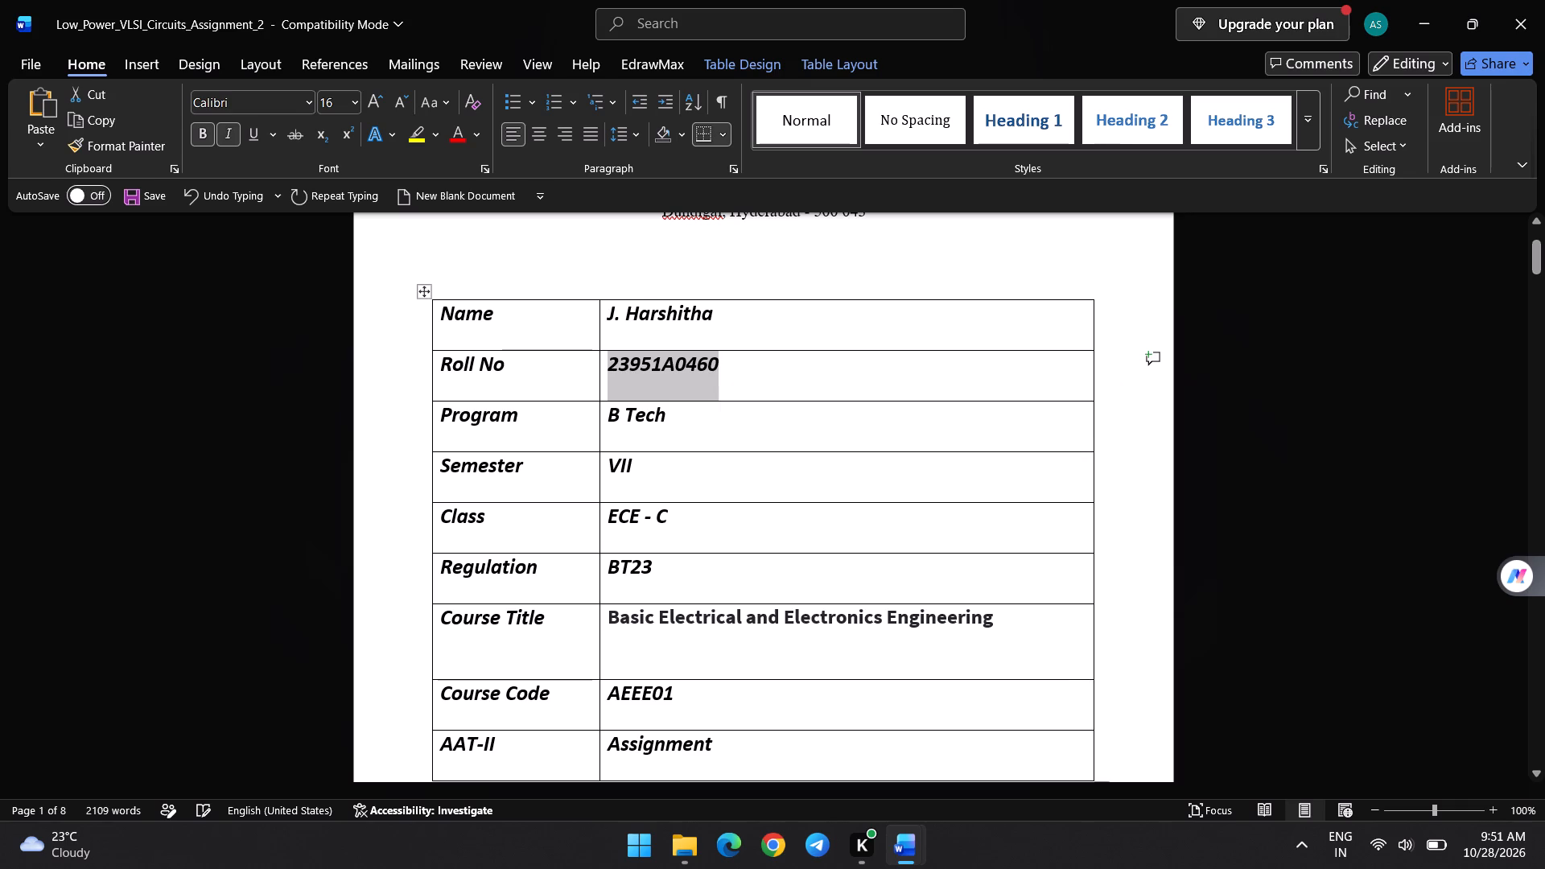
{"action": "key", "text": "ctrl+c"}
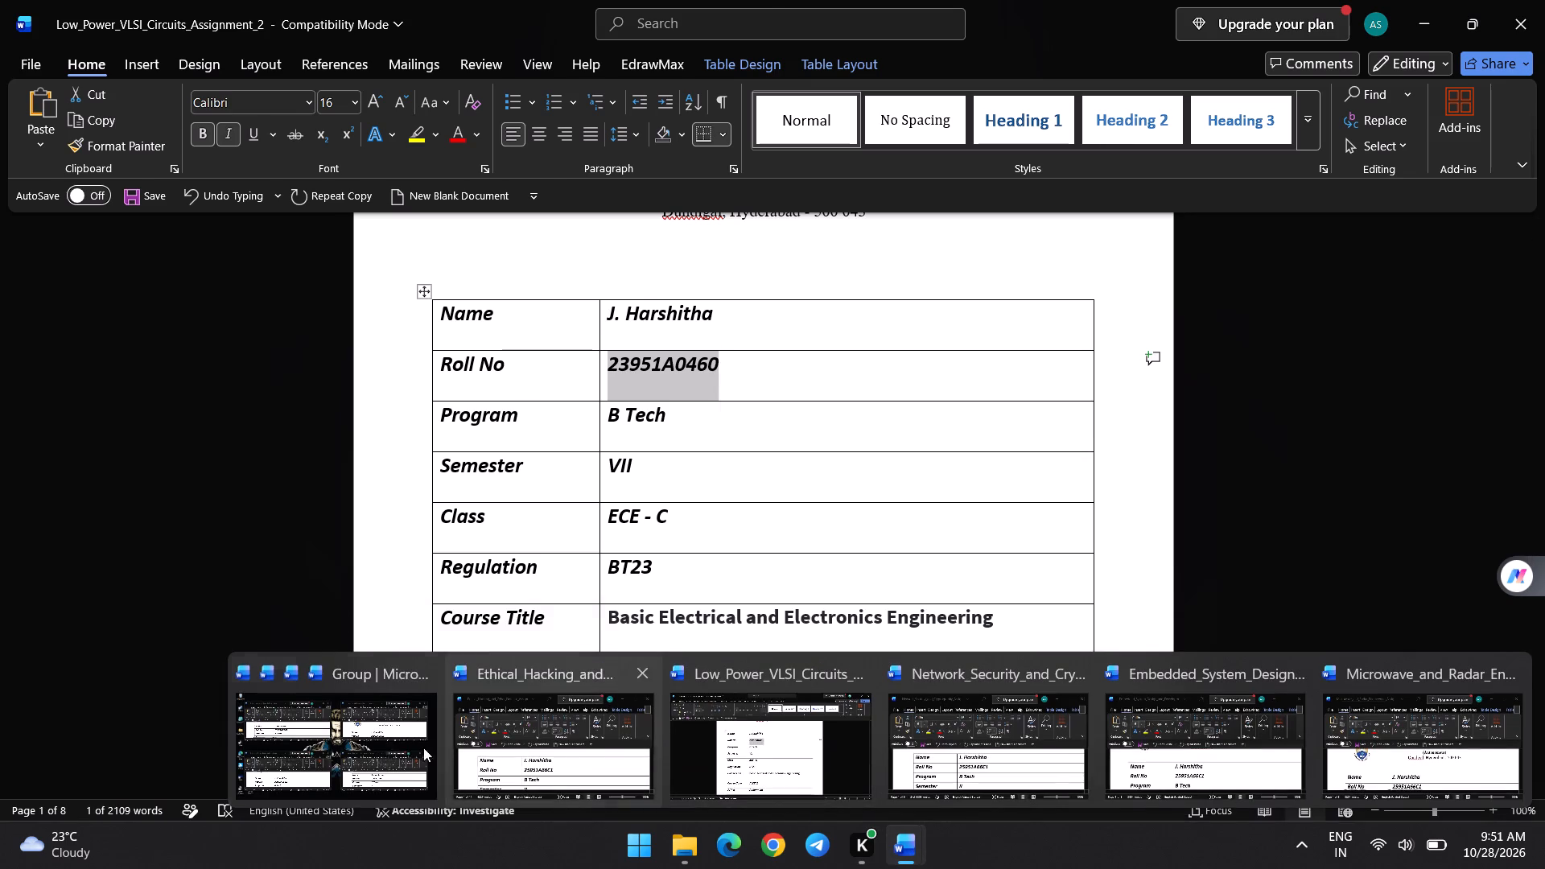
{"action": "left_click", "coordinate": [378, 740]}
{"action": "triple_click", "coordinate": [281, 291]}
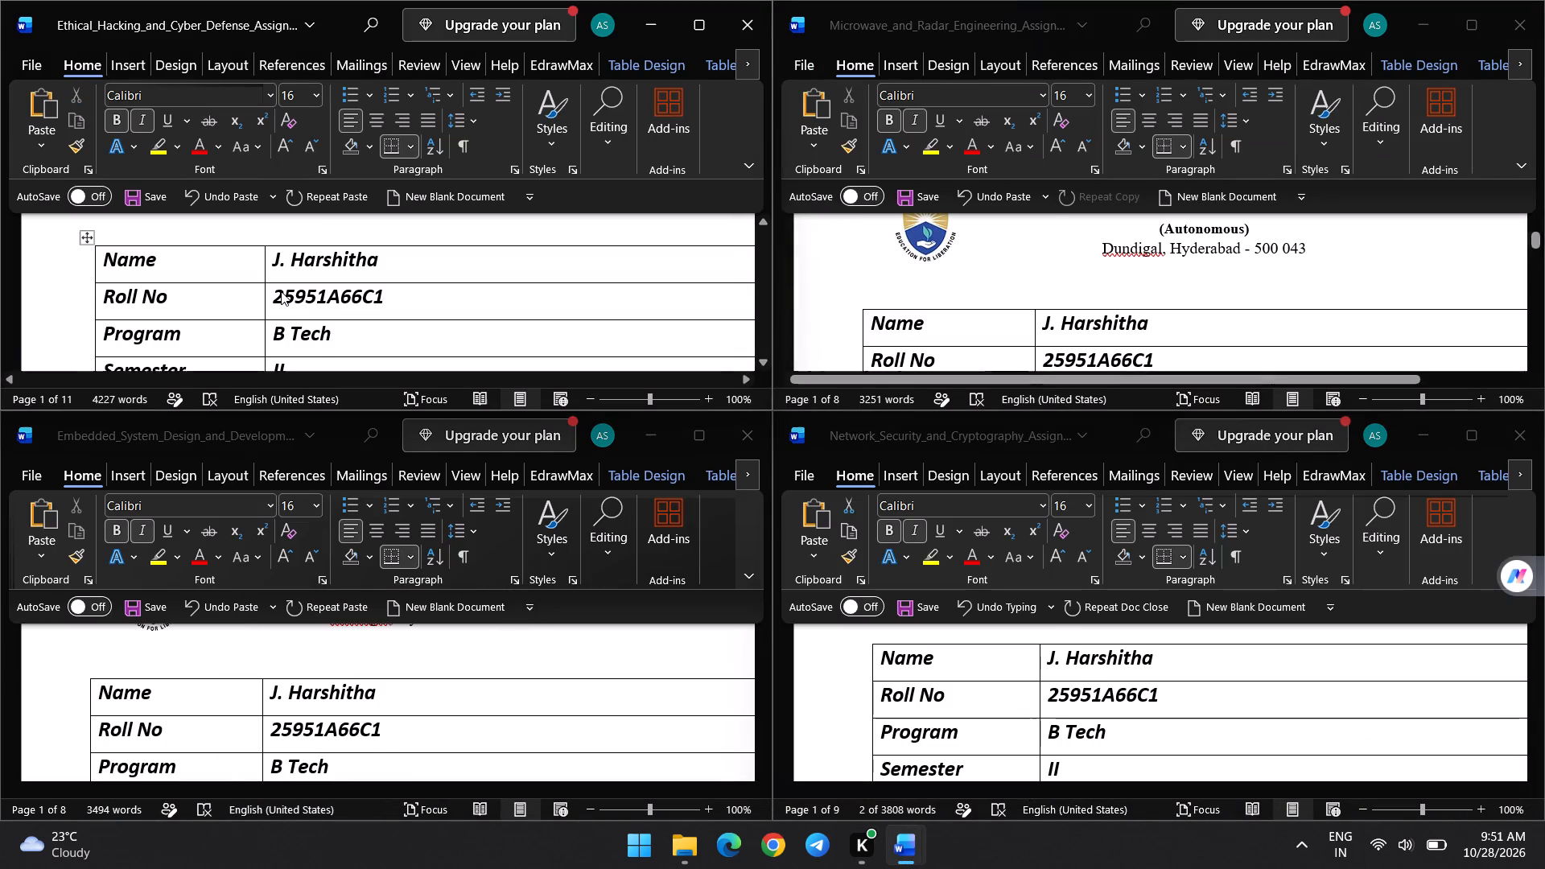
{"action": "key", "text": "ctrl+v"}
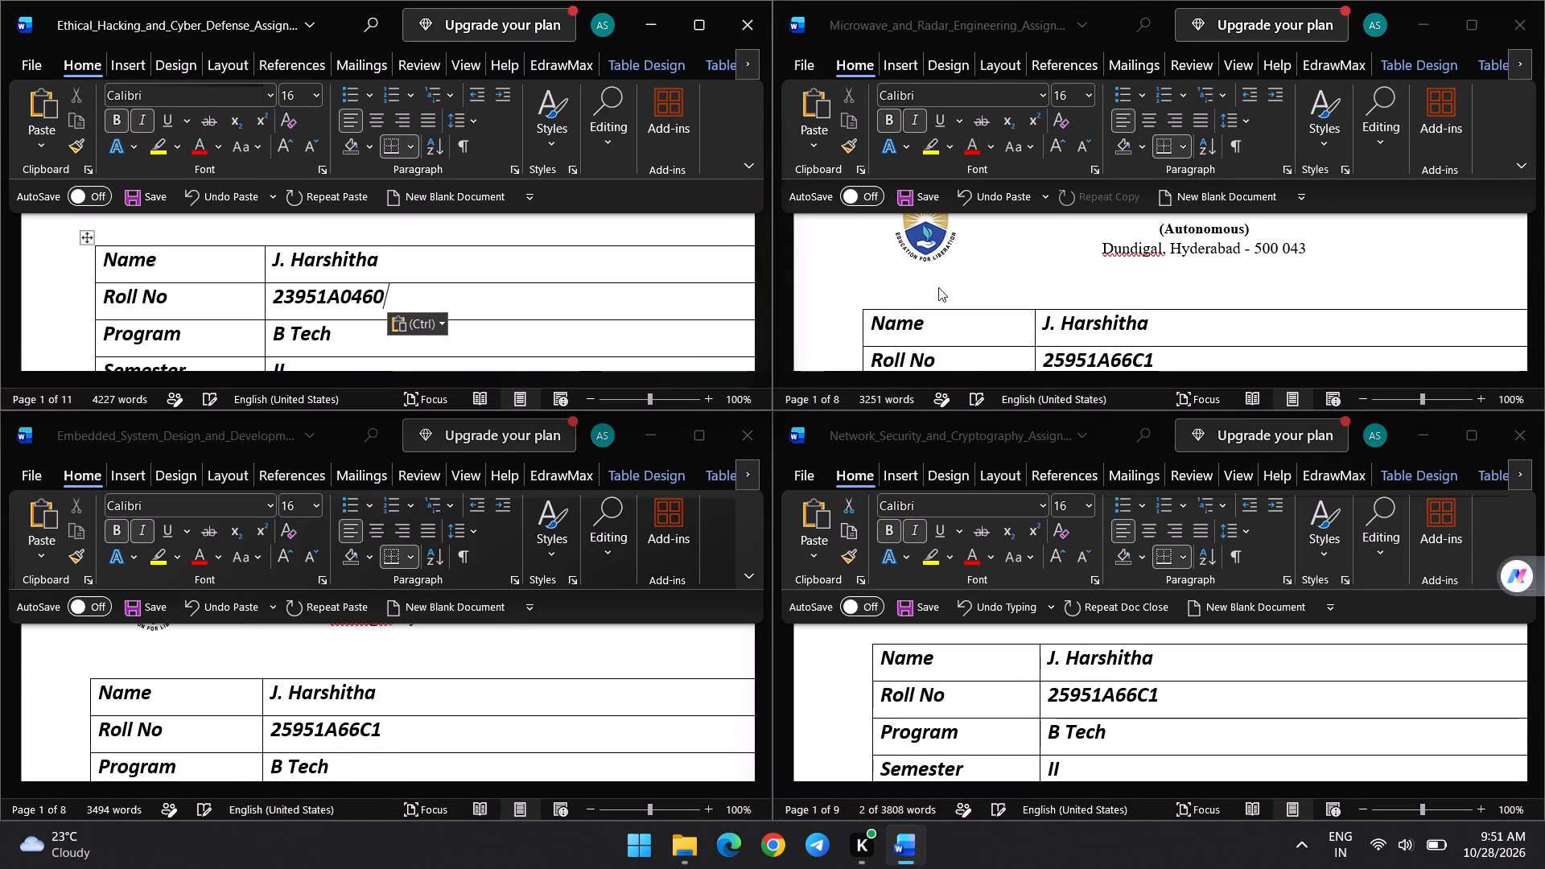
Replace the roll number in the Microwave and Radar Engineering assignment's cover table with the copied roll number.
{"action": "scroll", "coordinate": [996, 282], "scroll_direction": "down", "scroll_amount": 1}
{"action": "triple_click", "coordinate": [1088, 266]}
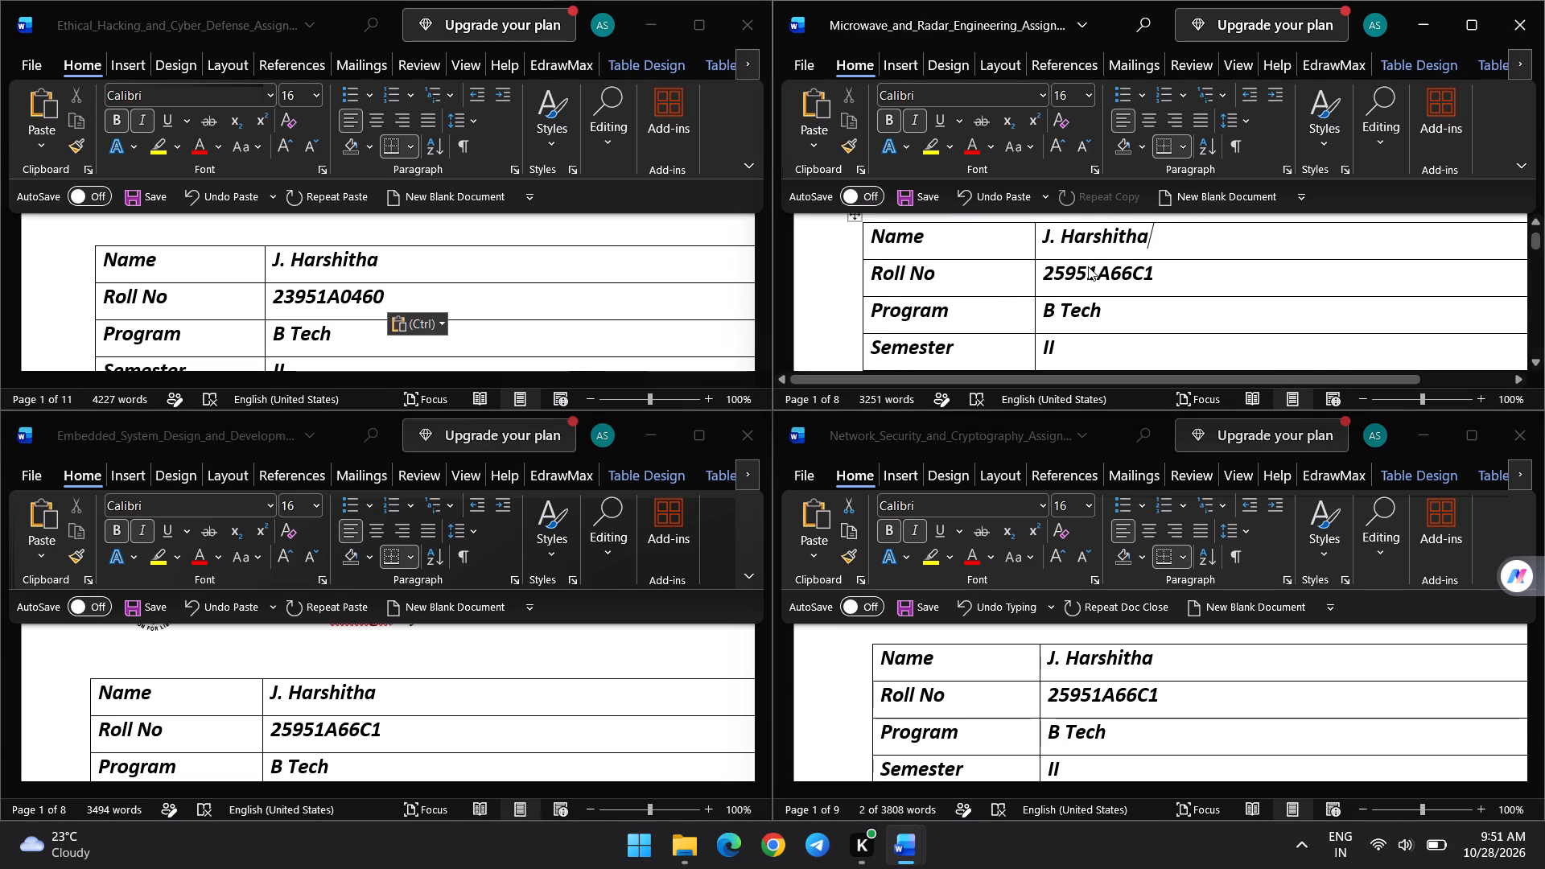
{"action": "key", "text": "ctrl+v"}
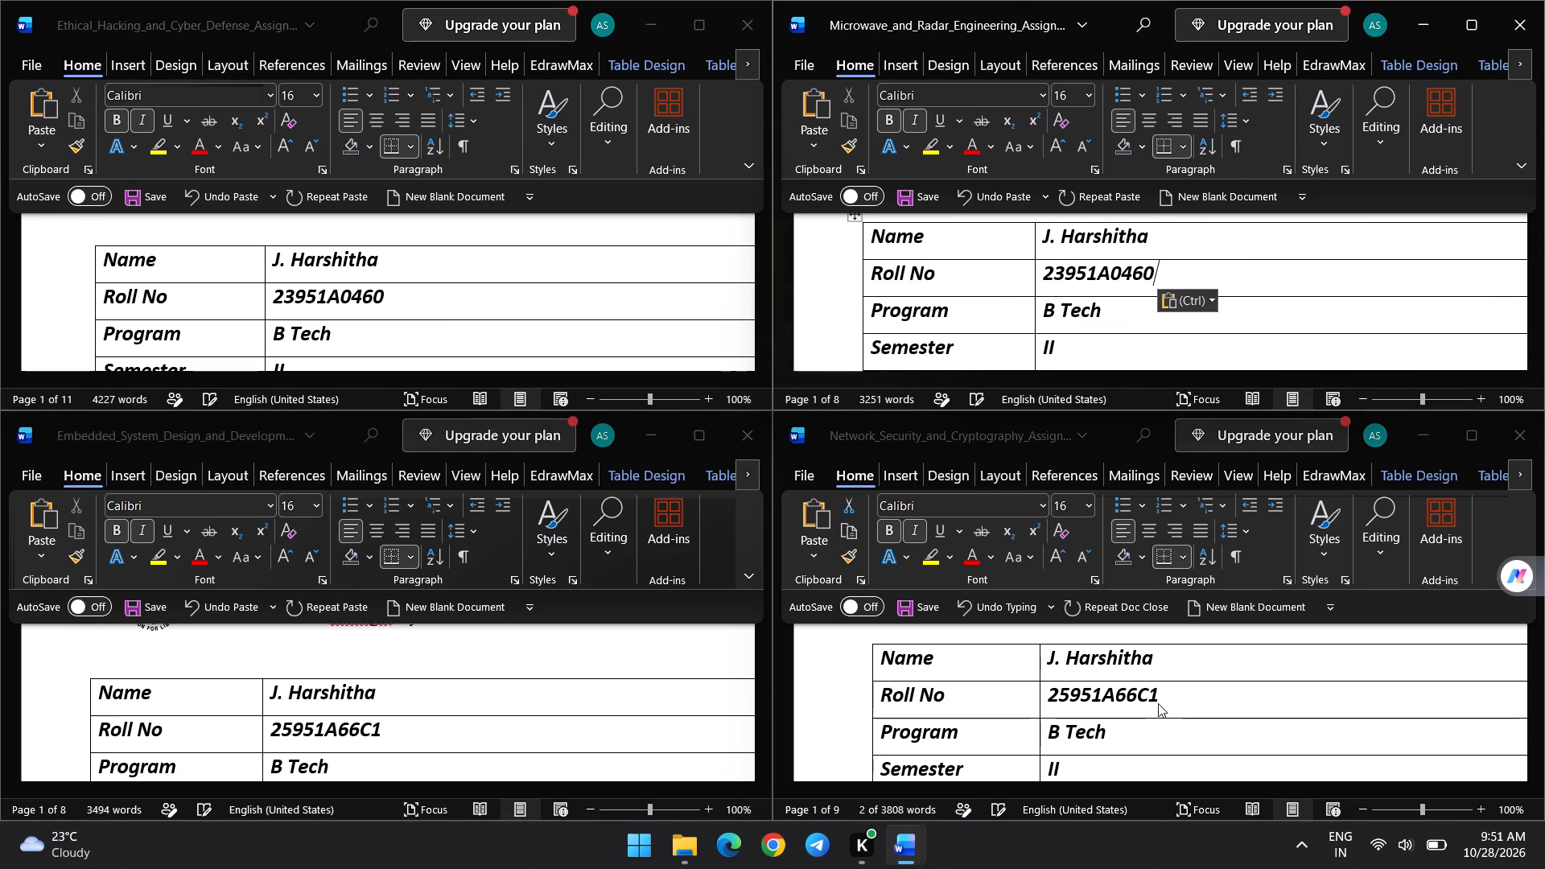
Replace the roll number in the Network Security and Cryptography assignment's cover table with the copied roll number.
{"action": "triple_click", "coordinate": [1153, 704]}
{"action": "key", "text": "ctrl+v"}
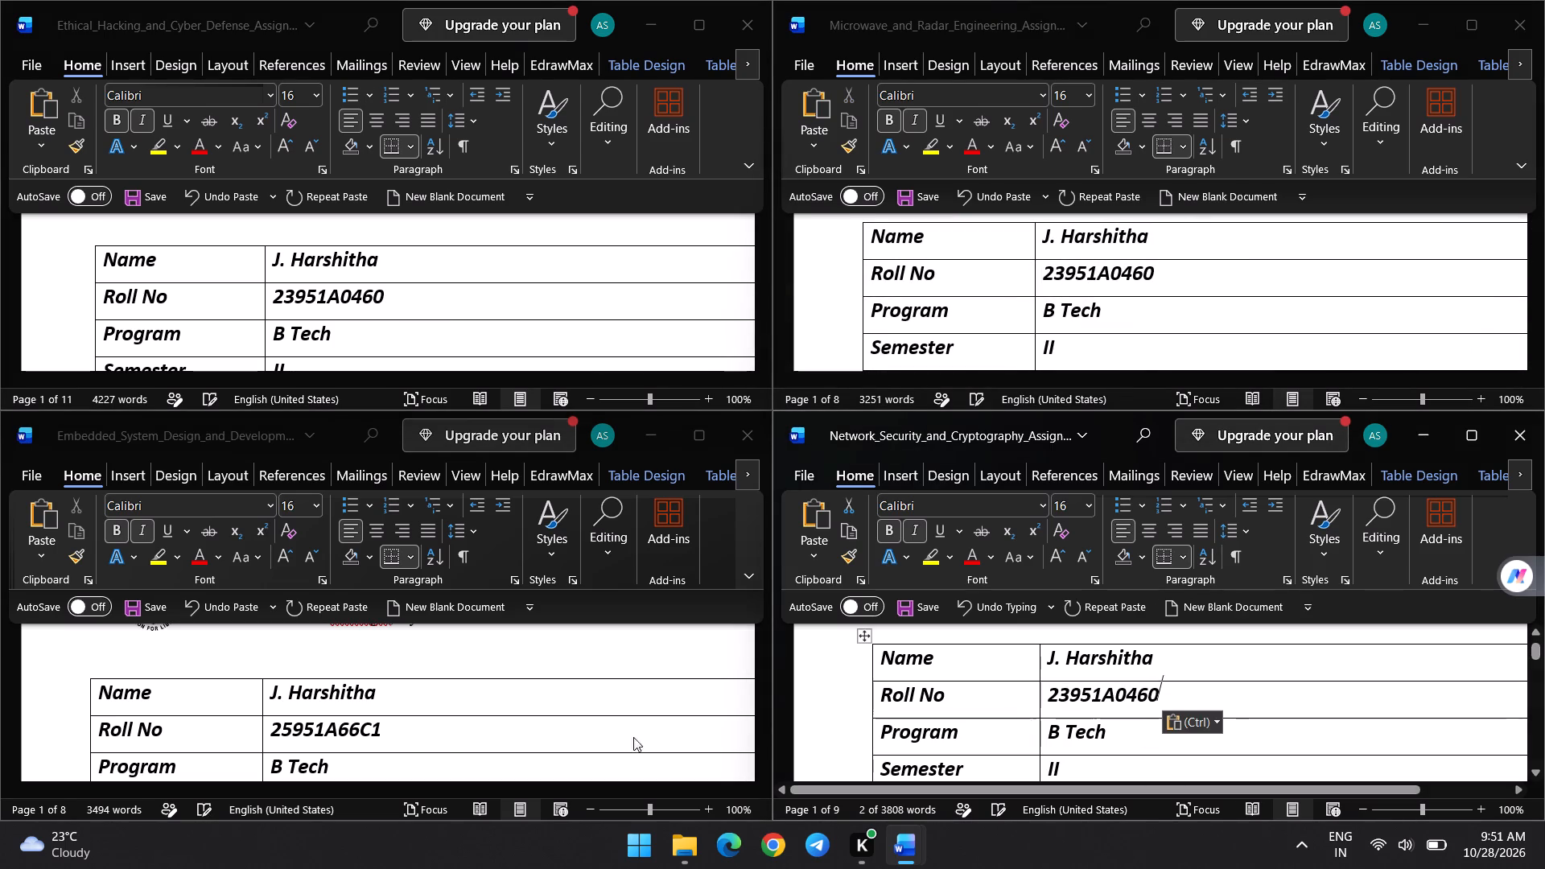
Replace the roll number in the Embedded System Design assignment's cover table with the copied one and save the document.
{"action": "triple_click", "coordinate": [388, 731]}
{"action": "key", "text": "ctrl+v"}
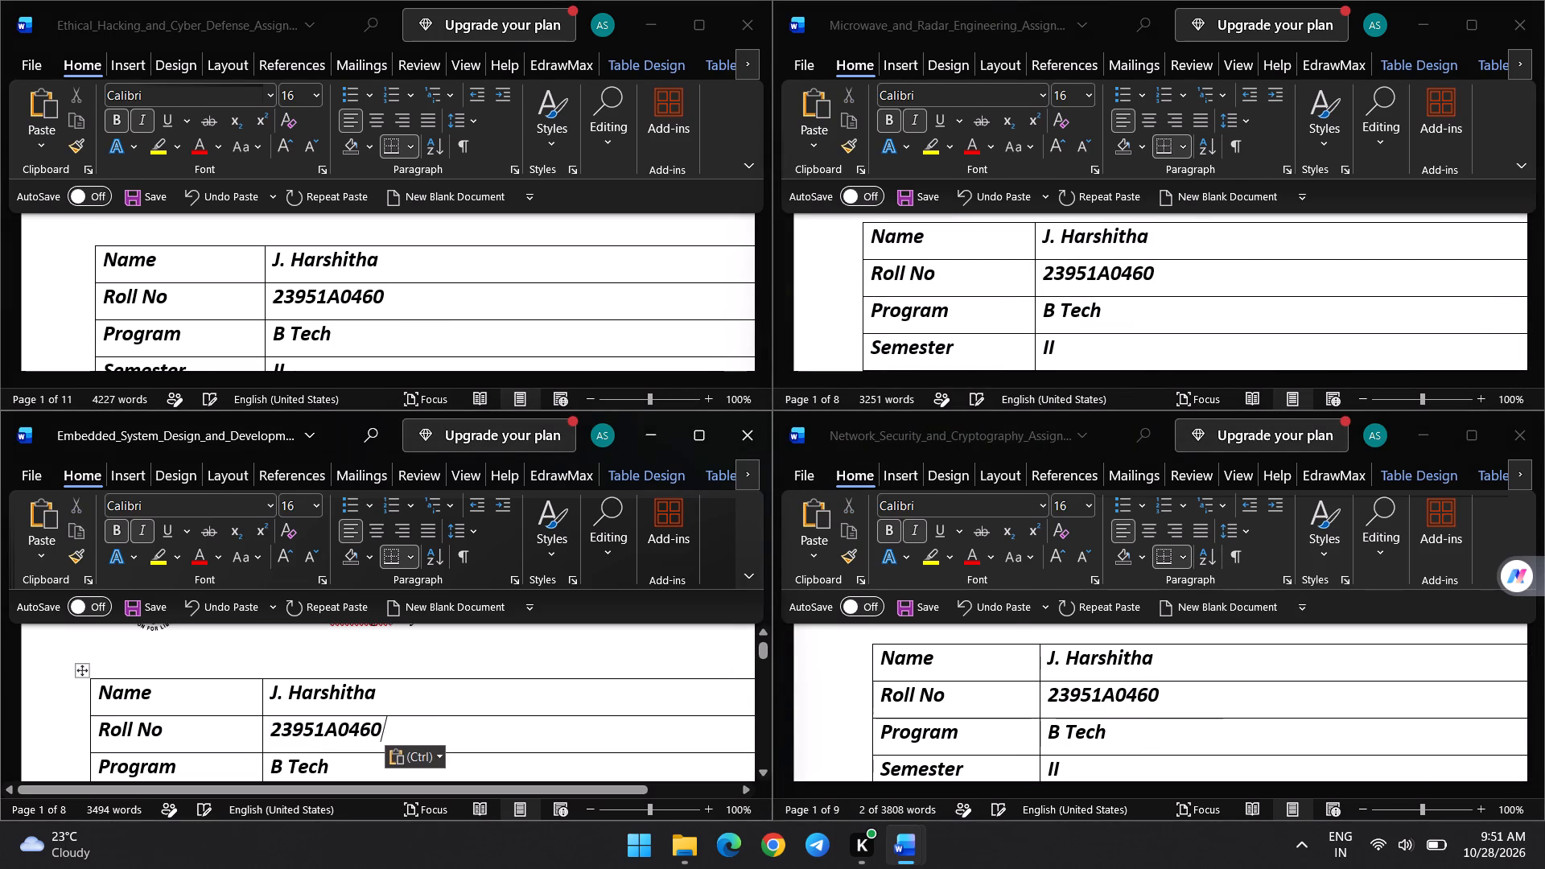
{"action": "key", "text": "ctrl+s"}
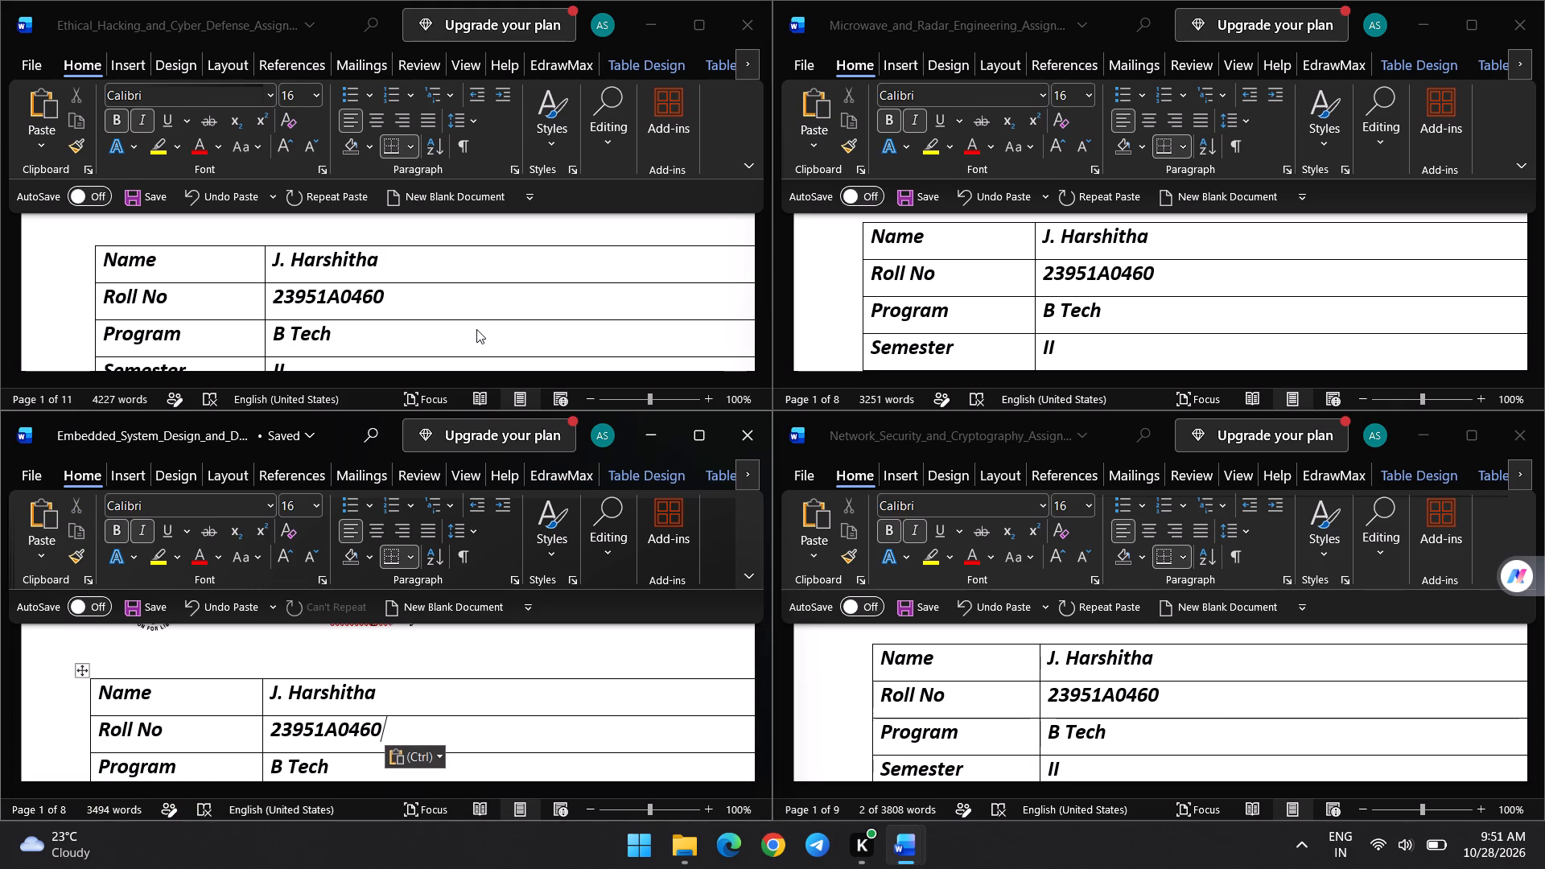
Change the semester to VII in the cover tables of the Microwave and Radar Engineering and Network Security and Cryptography assignments.
{"action": "scroll", "coordinate": [476, 329], "scroll_direction": "down", "scroll_amount": 1}
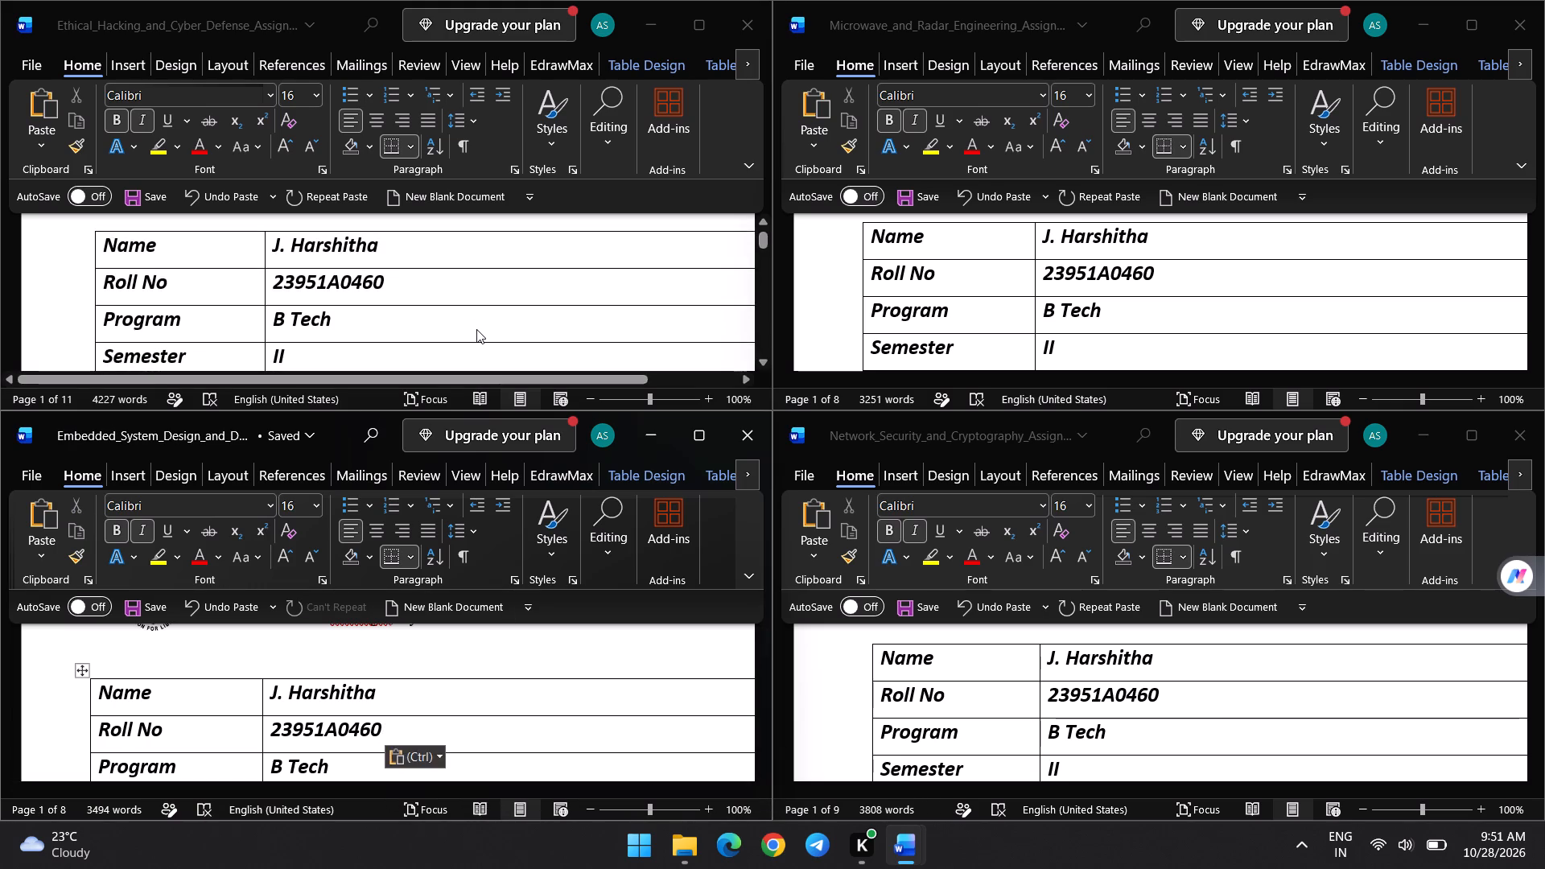
{"action": "scroll", "coordinate": [476, 329], "scroll_direction": "down", "scroll_amount": 1}
{"action": "scroll", "coordinate": [967, 278], "scroll_direction": "down", "scroll_amount": 1}
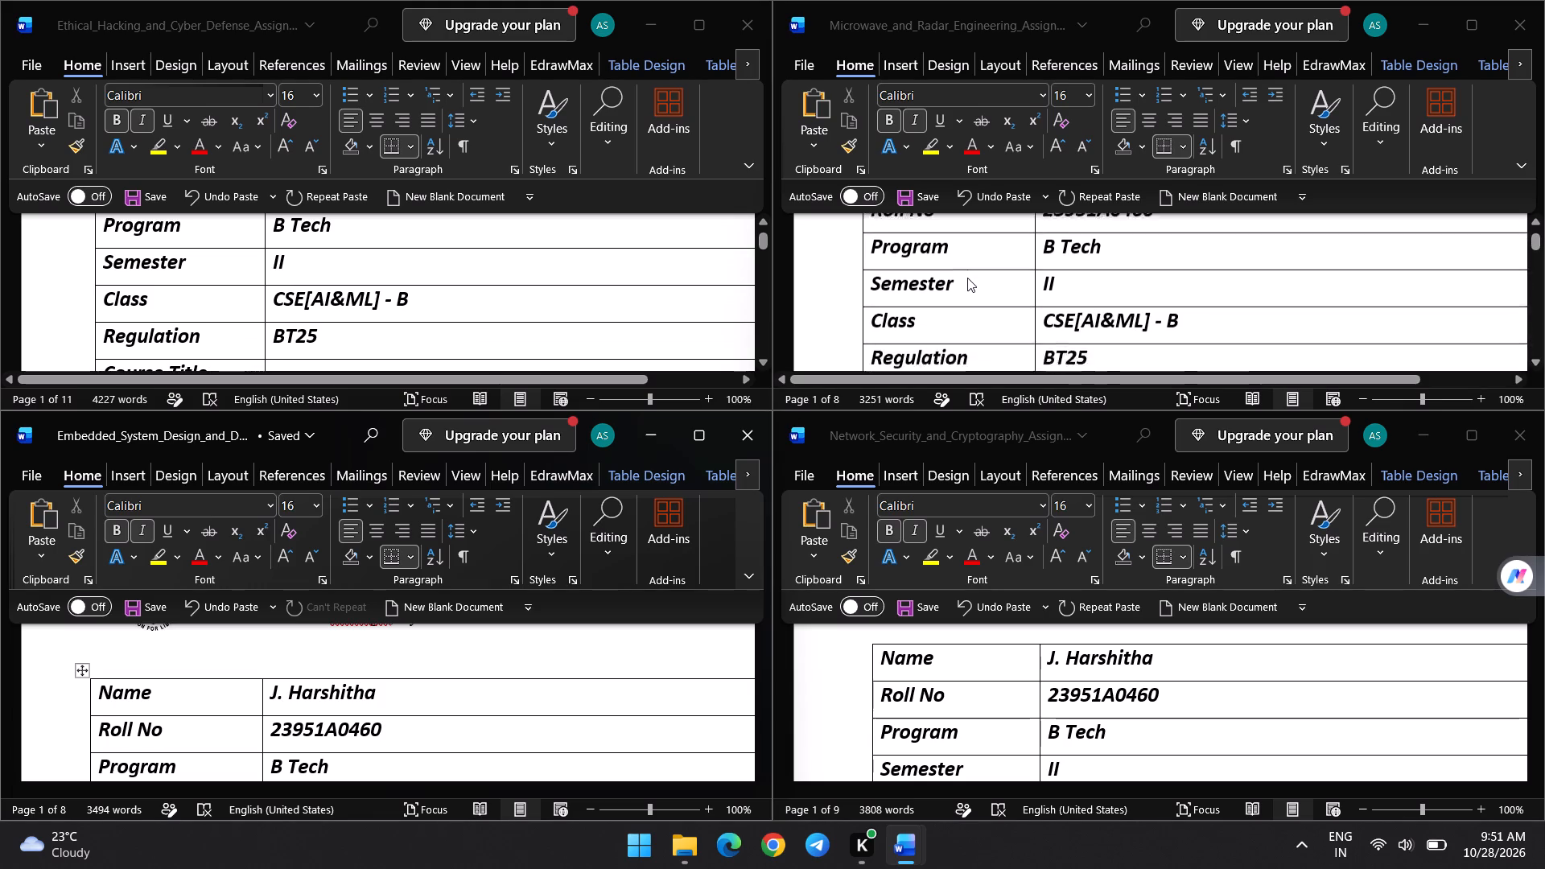
{"action": "scroll", "coordinate": [967, 278], "scroll_direction": "down", "scroll_amount": 1}
{"action": "left_click", "coordinate": [1041, 266]}
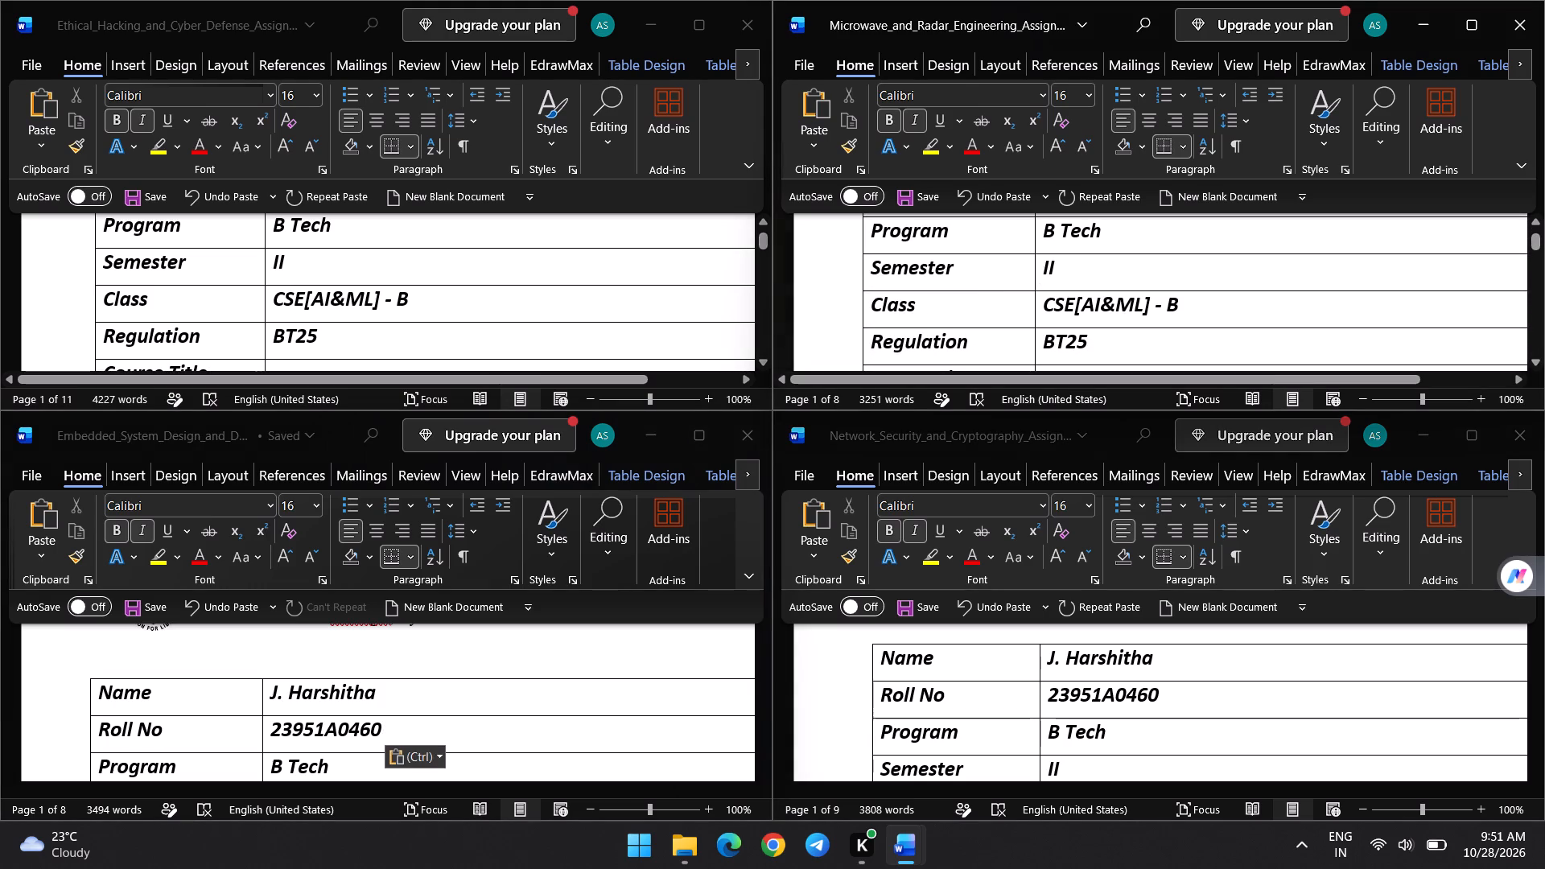
{"action": "left_click", "coordinate": [1044, 266]}
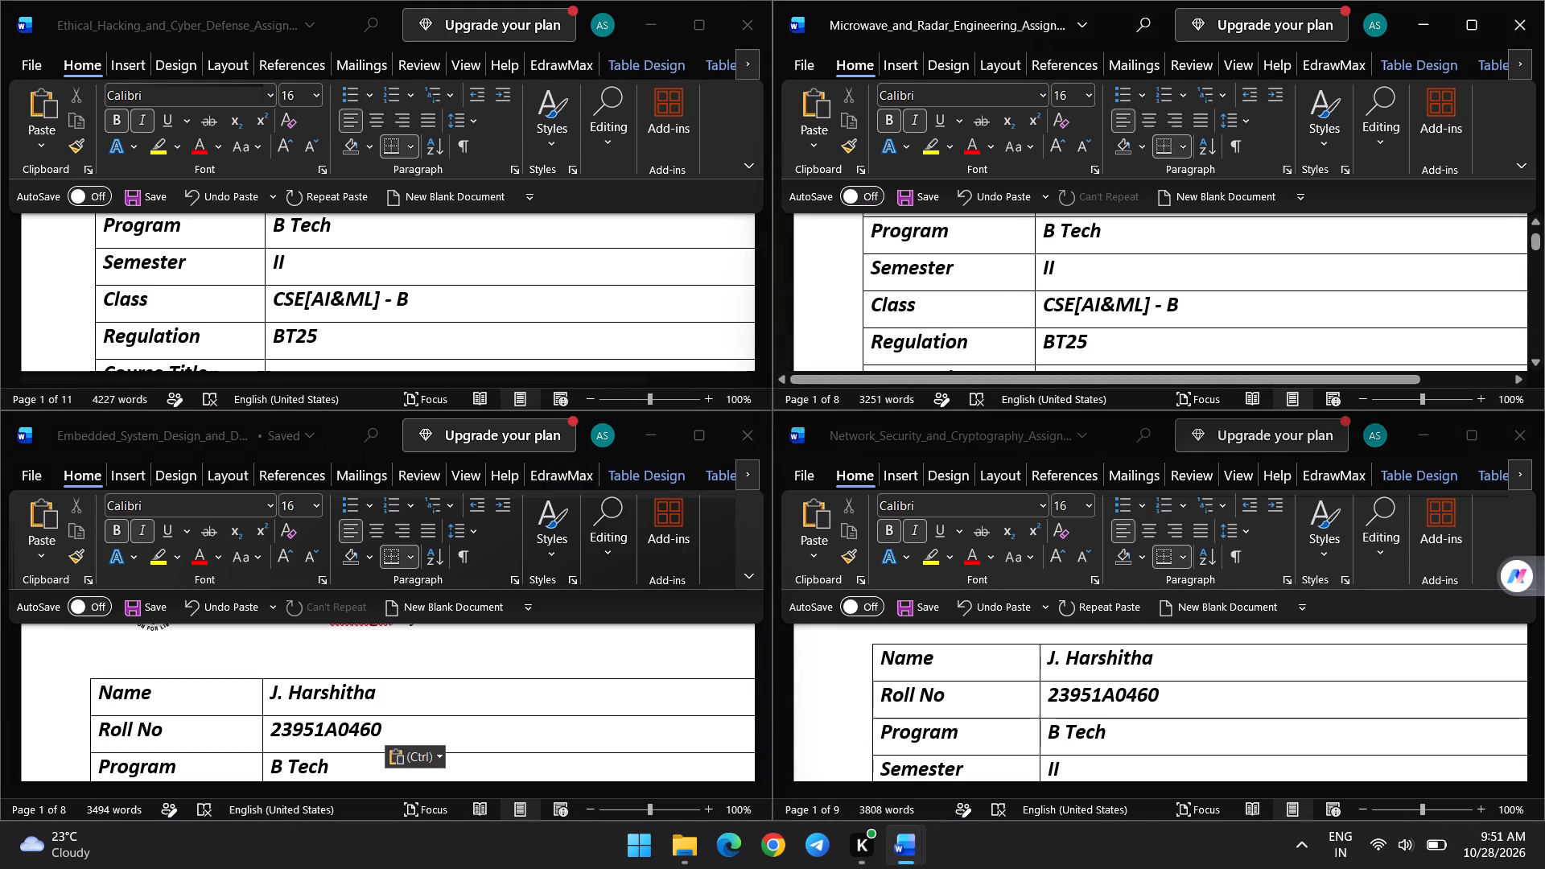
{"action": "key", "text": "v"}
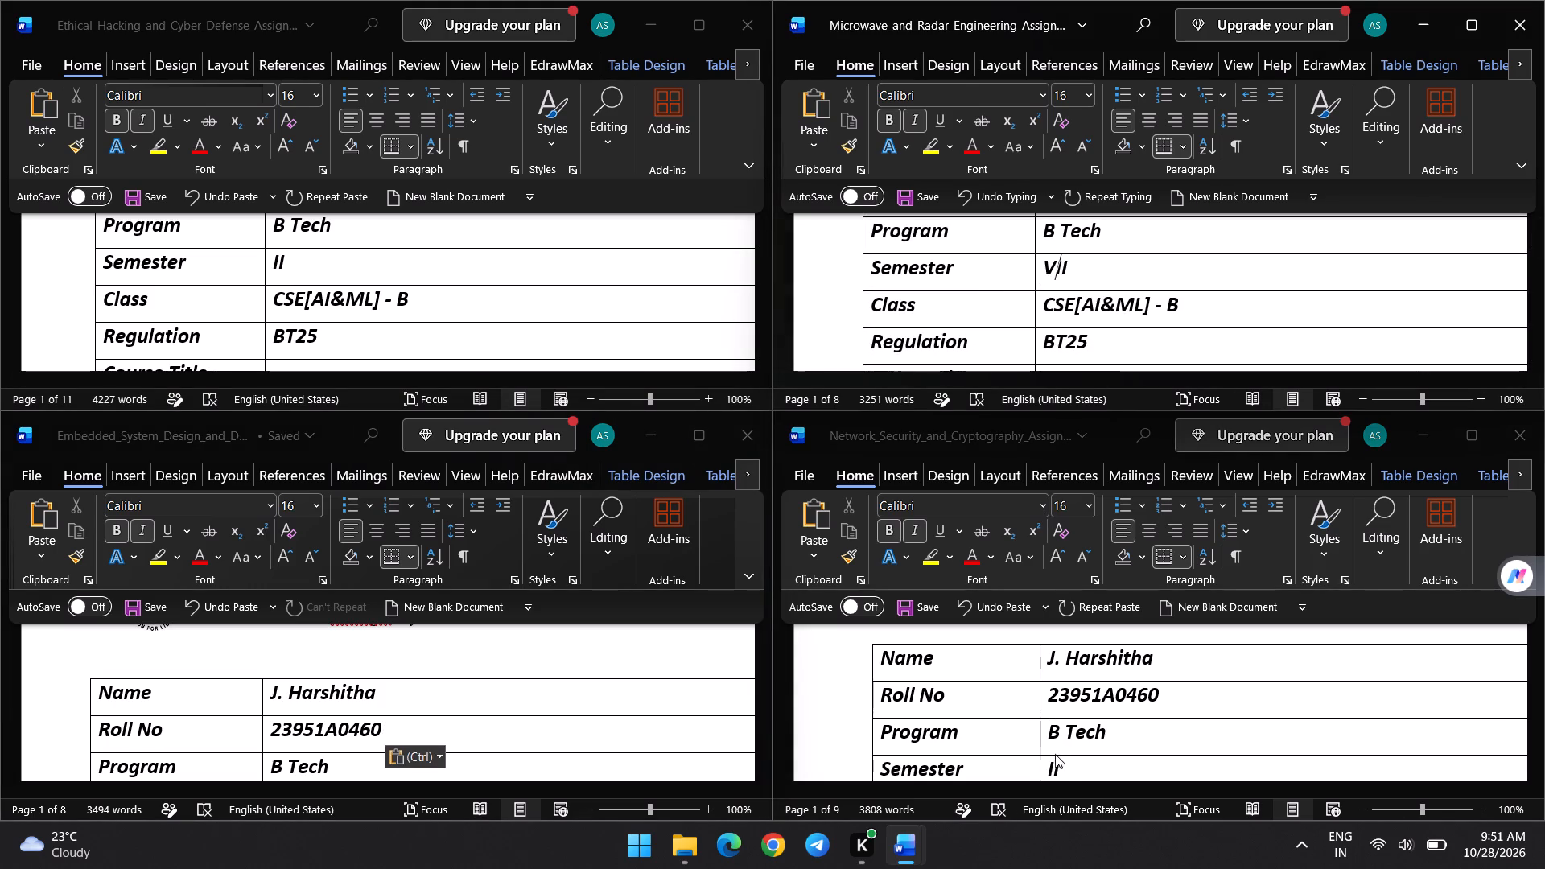
{"action": "left_click", "coordinate": [1052, 765]}
{"action": "left_click", "coordinate": [1052, 765]}
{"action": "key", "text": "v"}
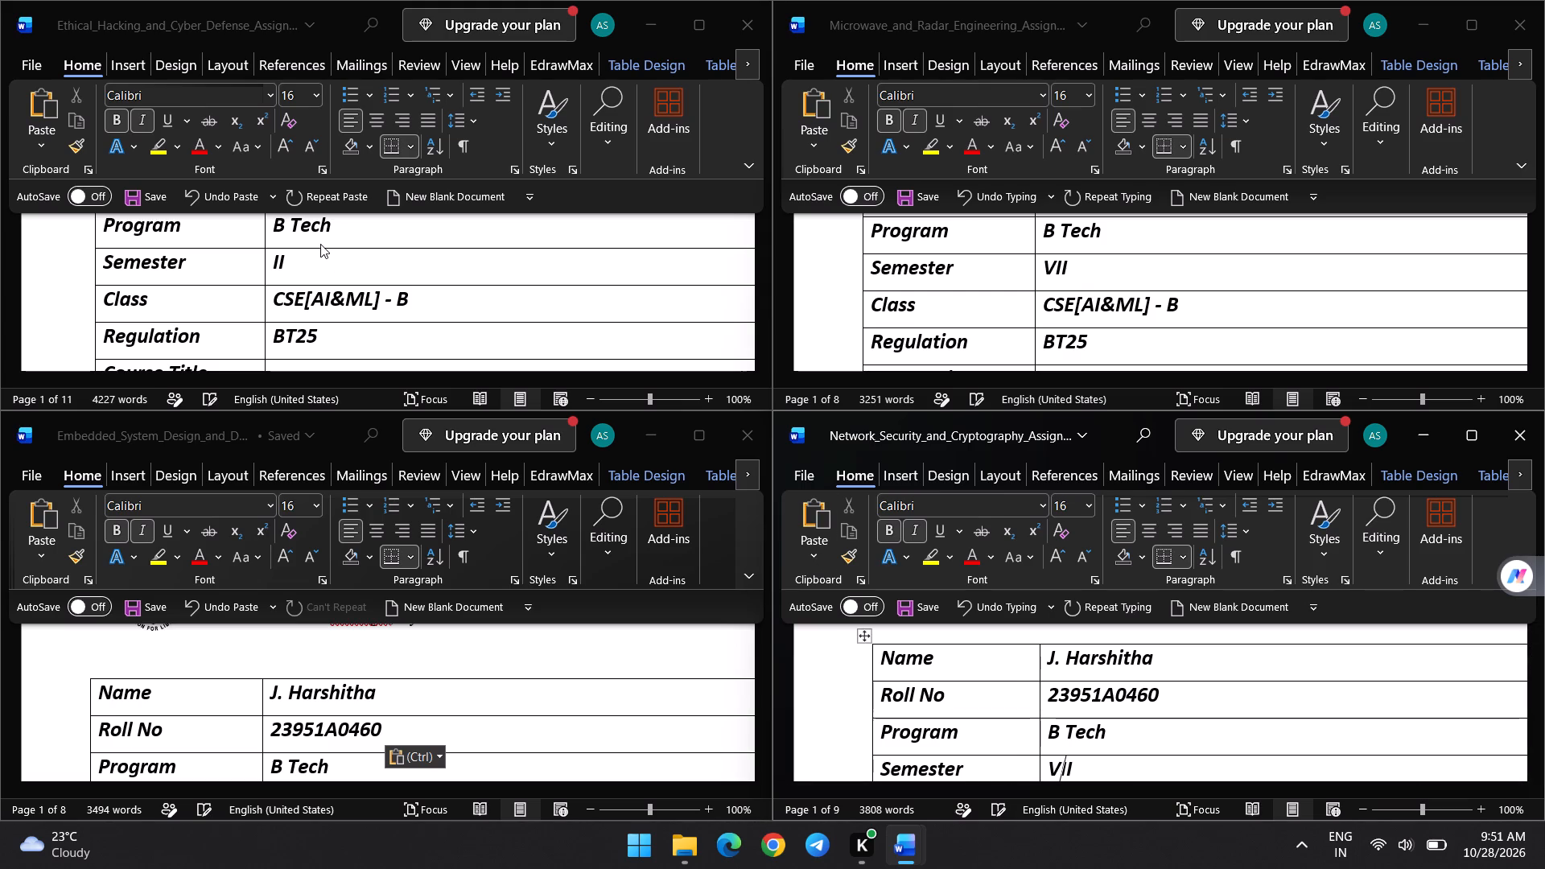
Change the semester to VII in the cover tables of the Ethical Hacking and Embedded System Design assignments.
{"action": "left_click", "coordinate": [270, 258]}
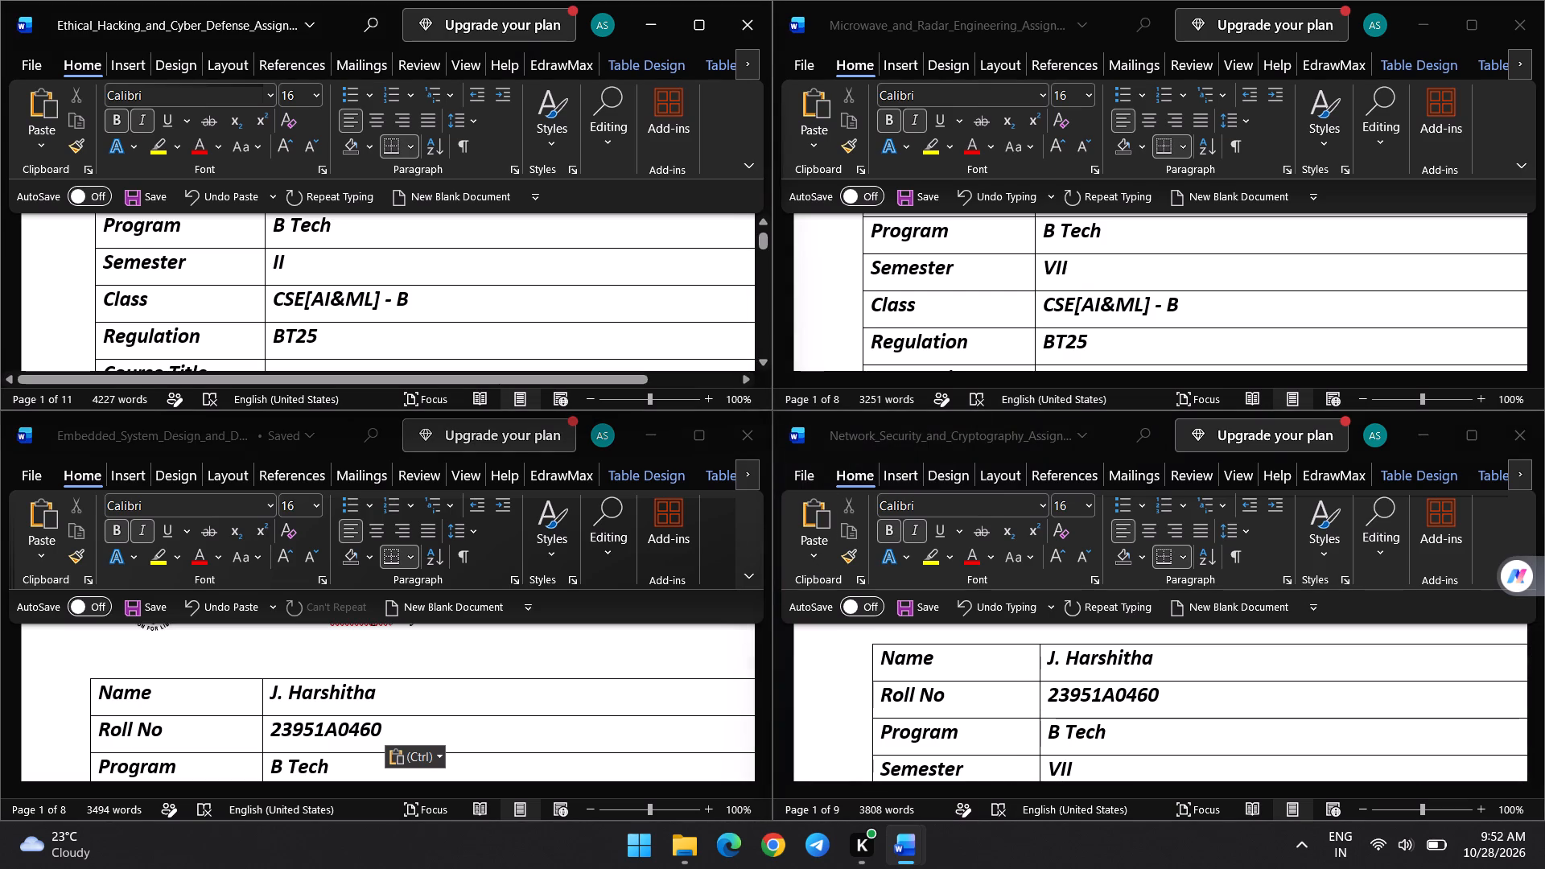
{"action": "left_click", "coordinate": [276, 261]}
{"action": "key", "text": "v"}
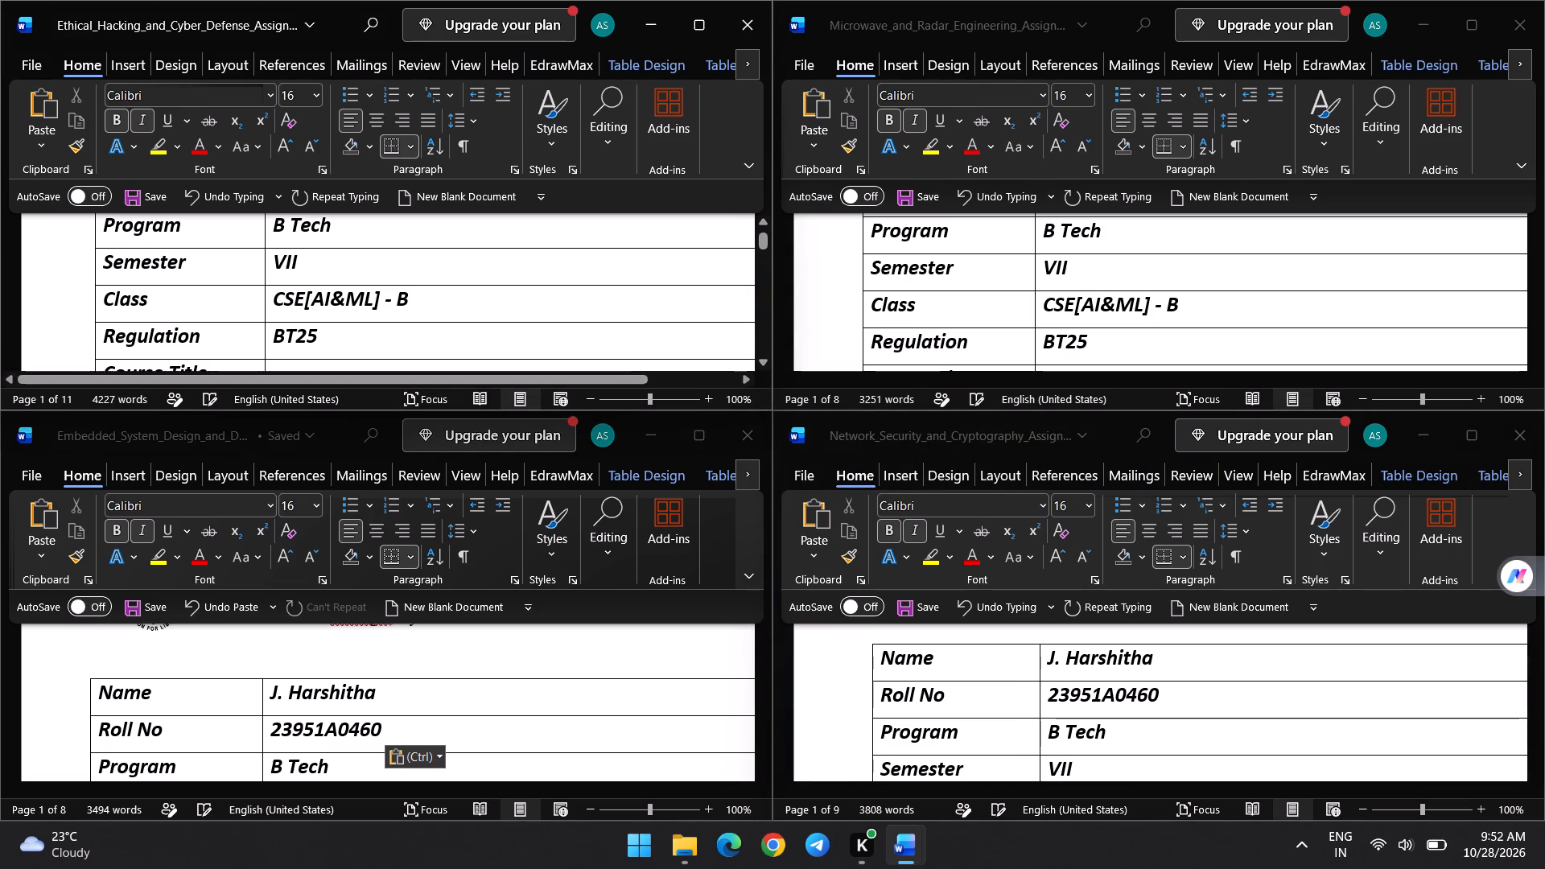
{"action": "scroll", "coordinate": [329, 666], "scroll_direction": "down", "scroll_amount": 1}
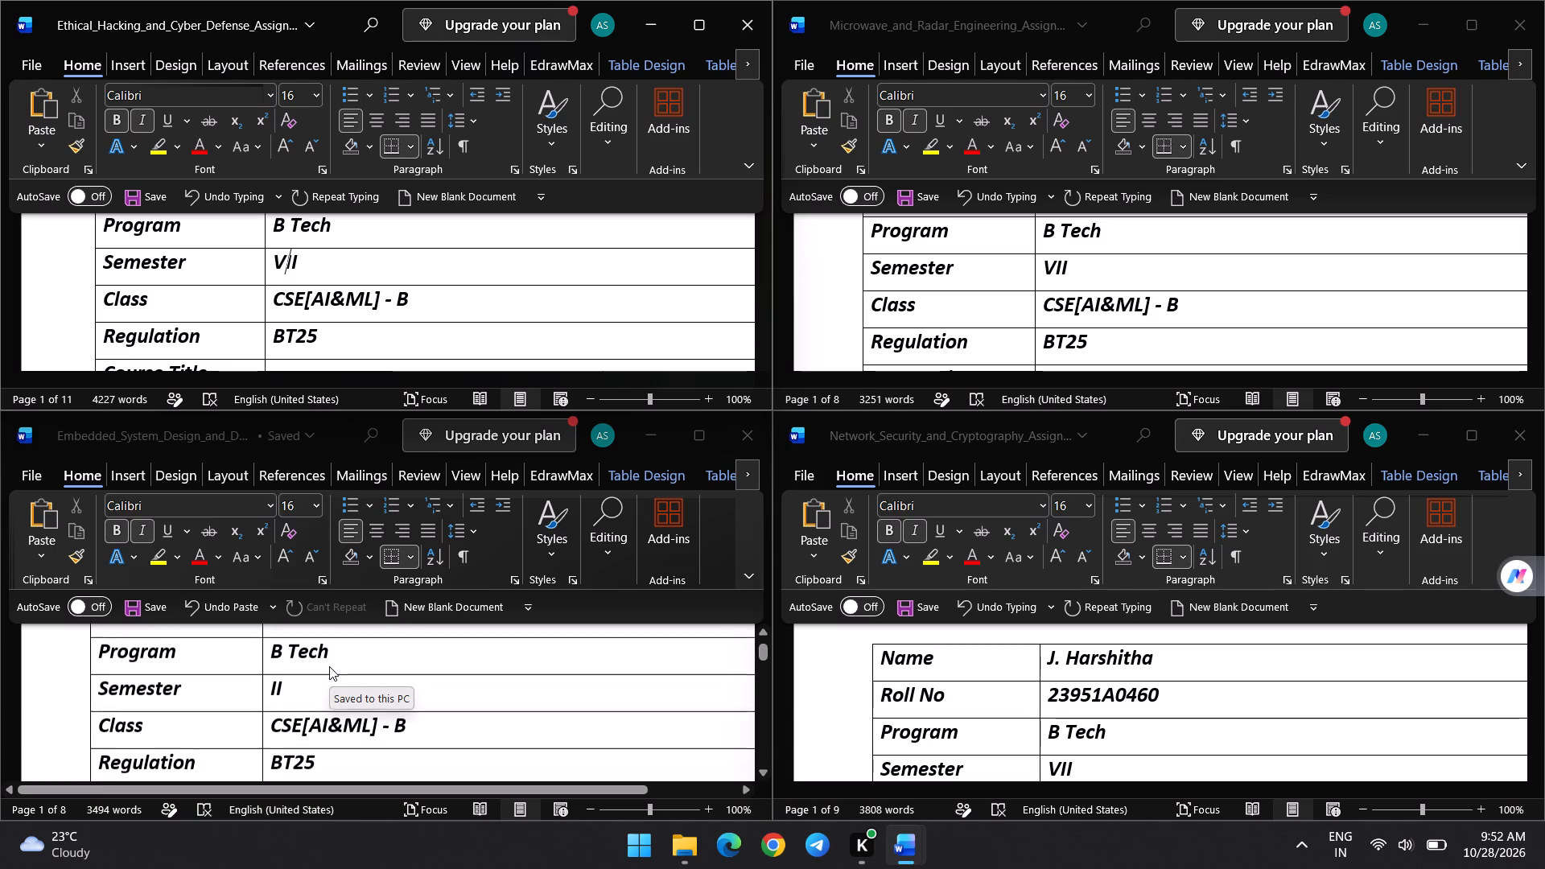
{"action": "left_click", "coordinate": [271, 690]}
{"action": "left_click", "coordinate": [271, 690]}
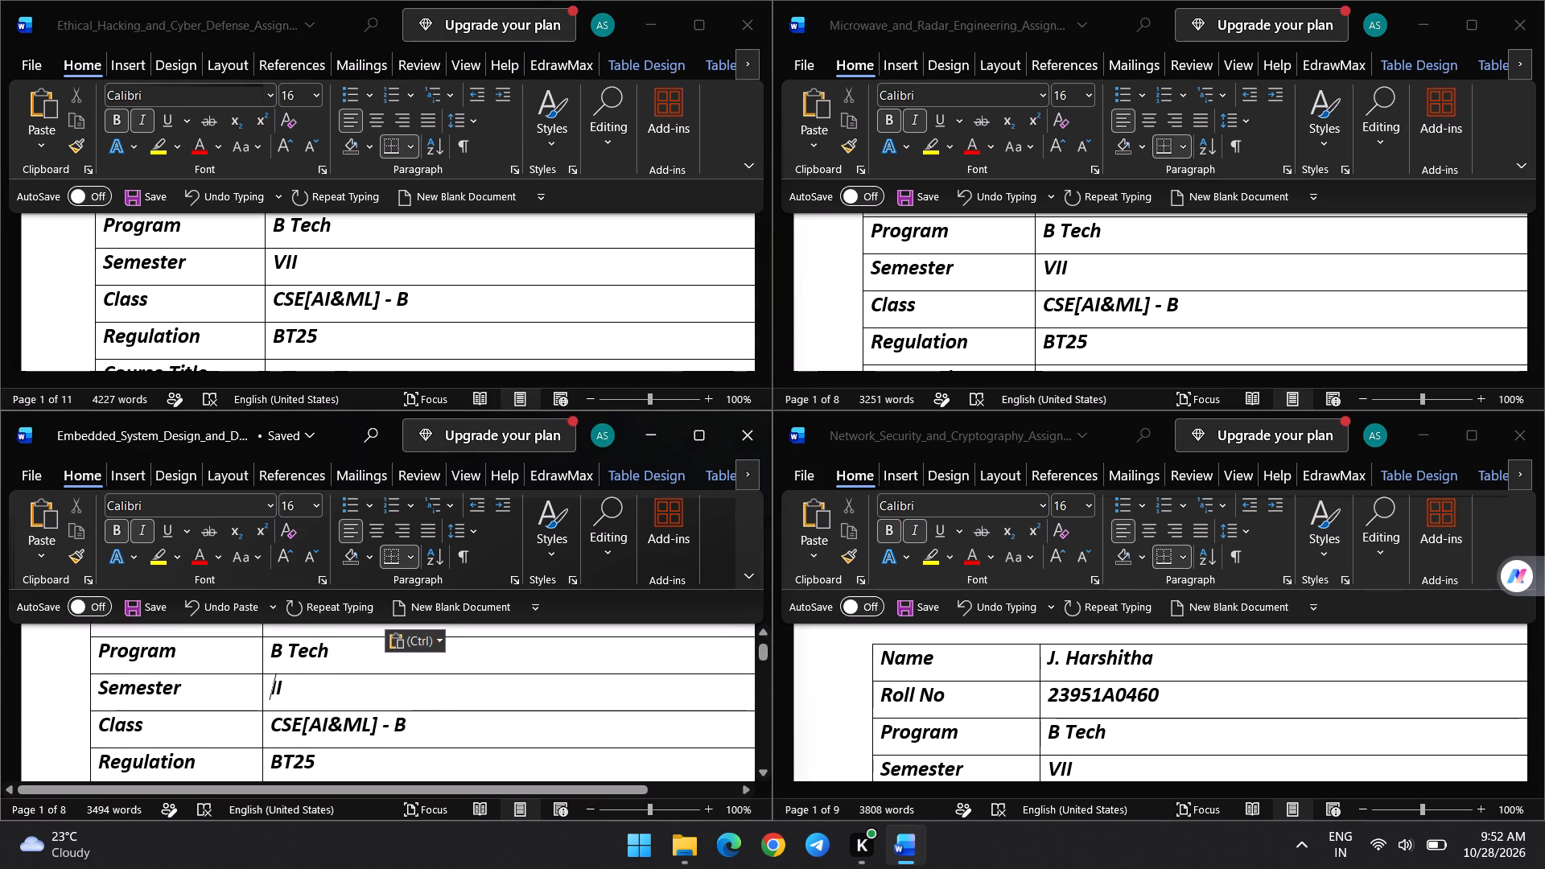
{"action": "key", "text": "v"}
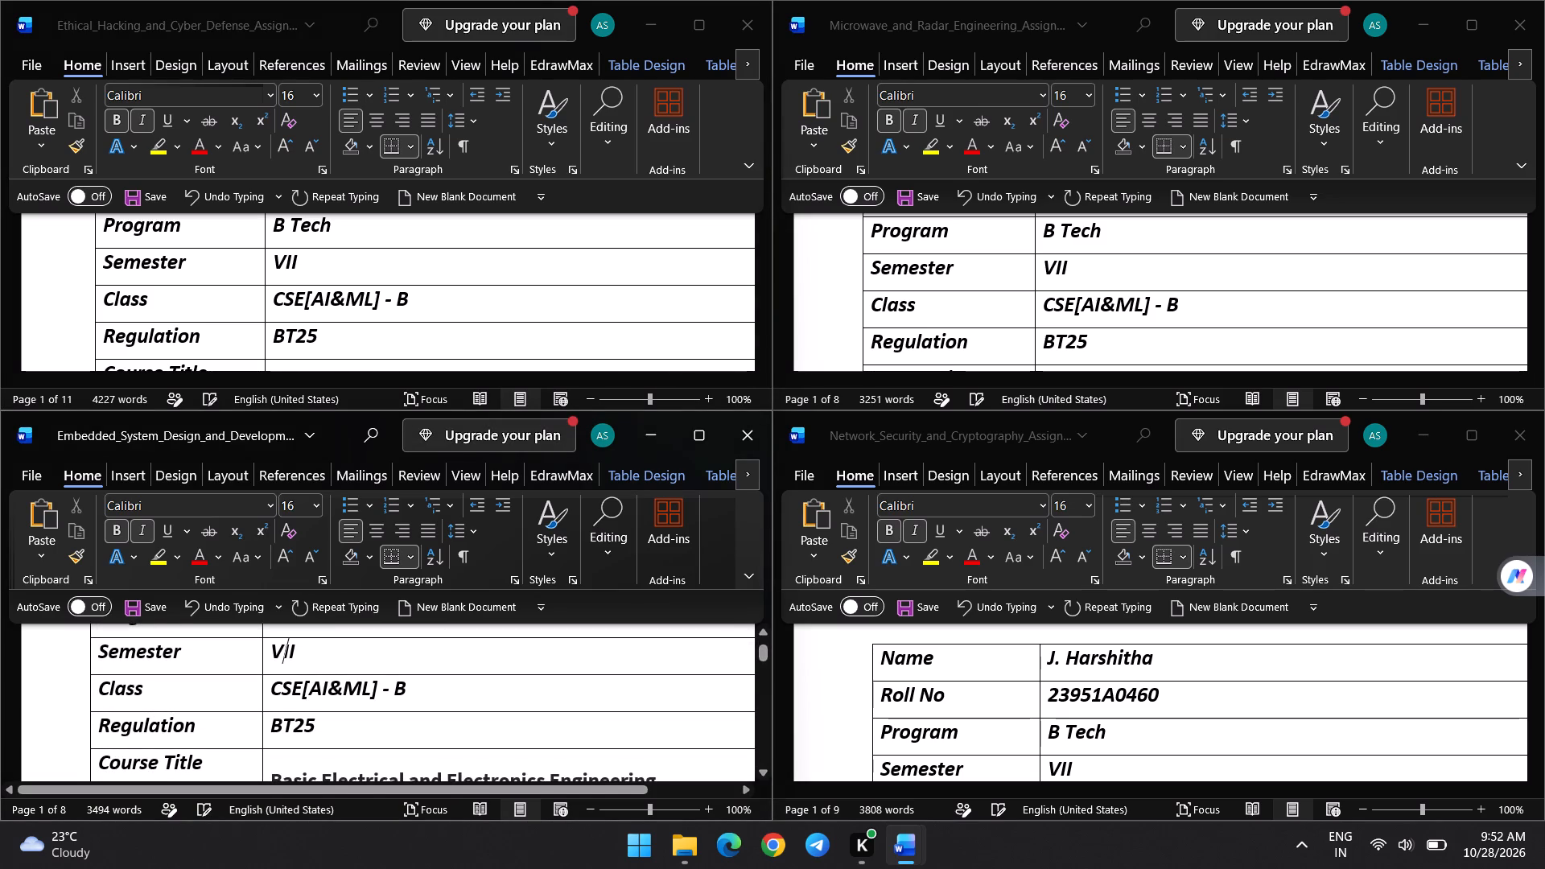
Change the class in the Embedded System Design assignment's cover table to ECE - C.
{"action": "left_click_drag", "start_coordinate": [274, 689], "coordinate": [375, 687]}
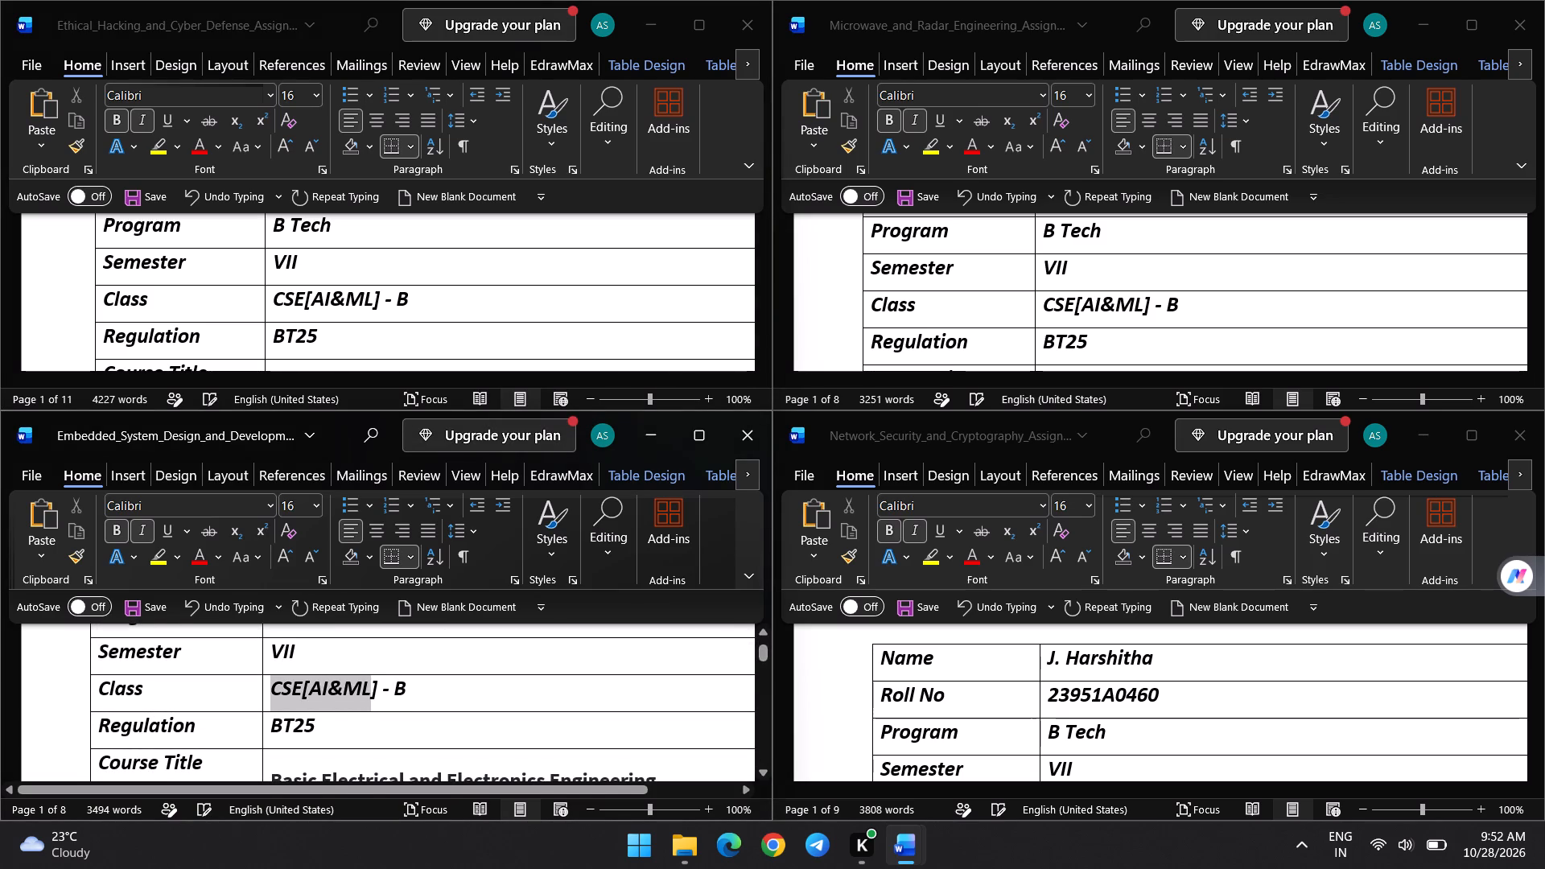
{"action": "left_click_drag", "start_coordinate": [375, 687], "coordinate": [381, 688]}
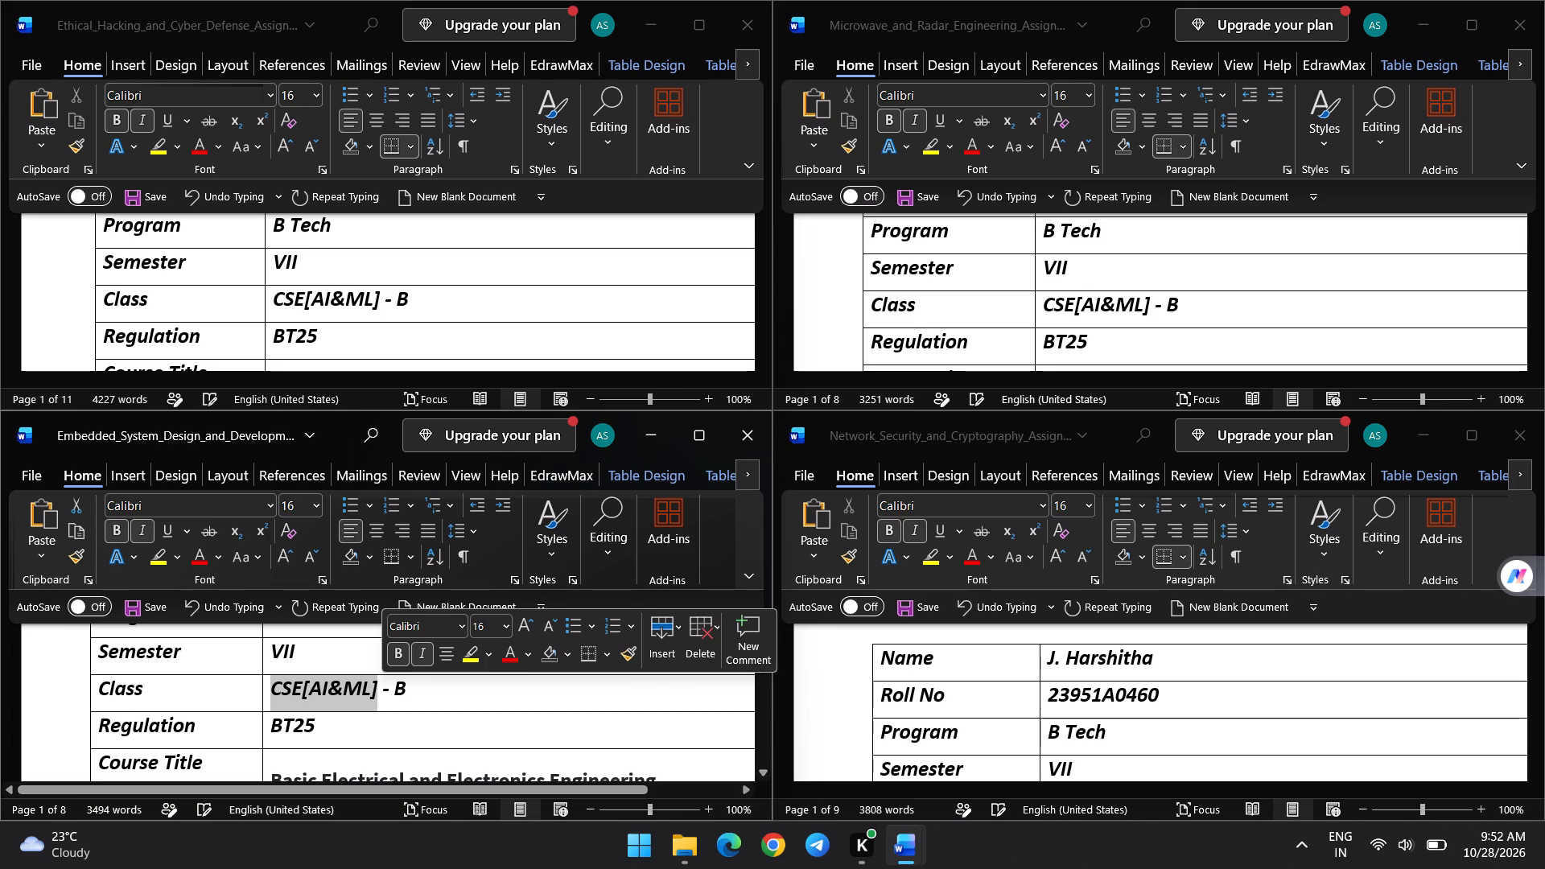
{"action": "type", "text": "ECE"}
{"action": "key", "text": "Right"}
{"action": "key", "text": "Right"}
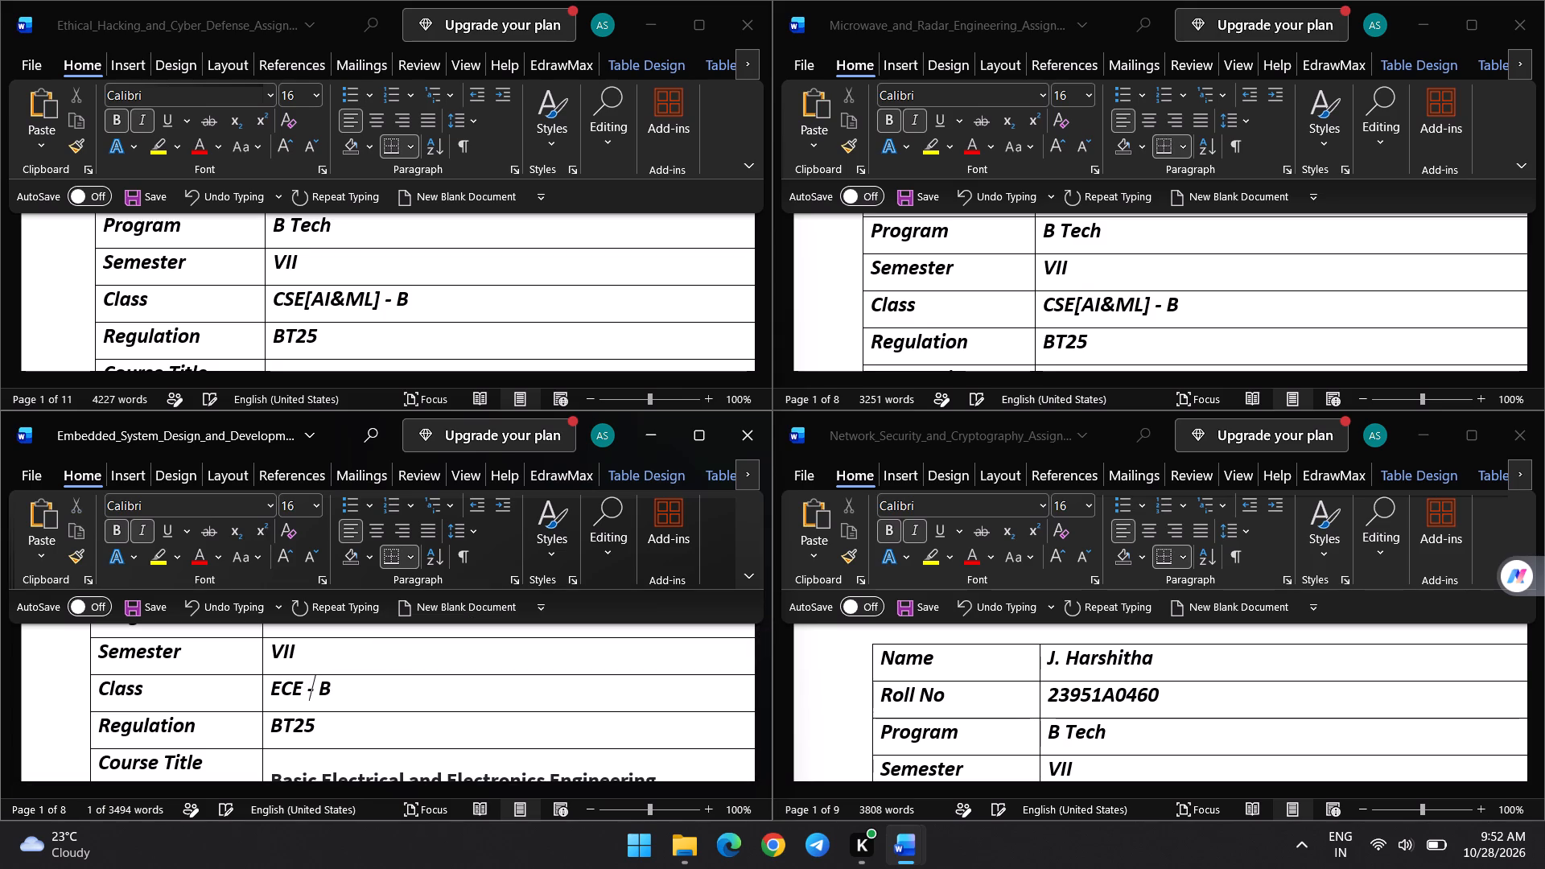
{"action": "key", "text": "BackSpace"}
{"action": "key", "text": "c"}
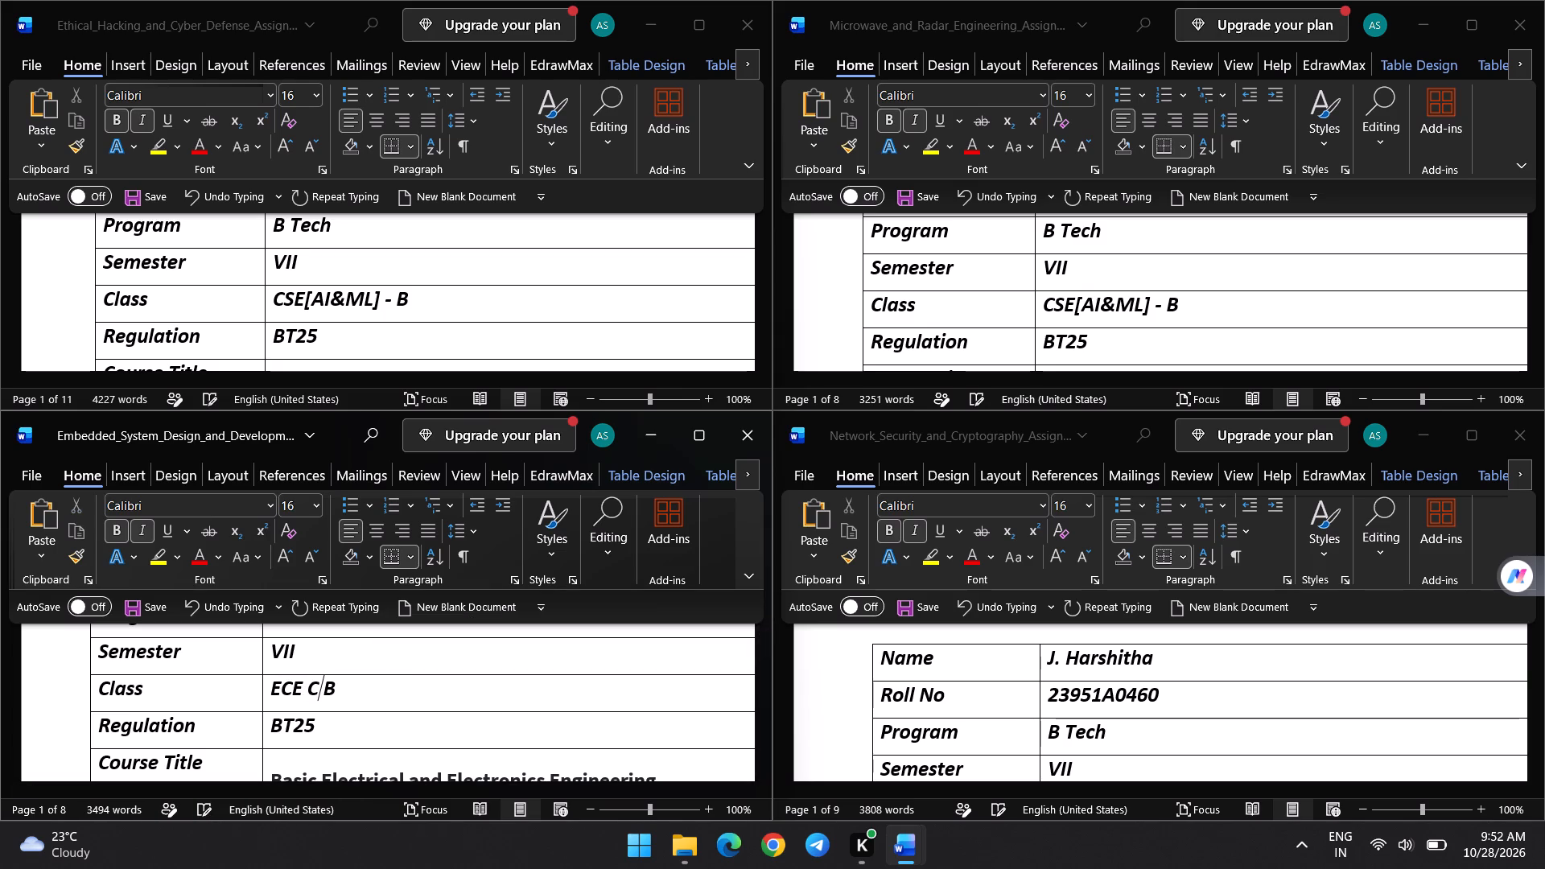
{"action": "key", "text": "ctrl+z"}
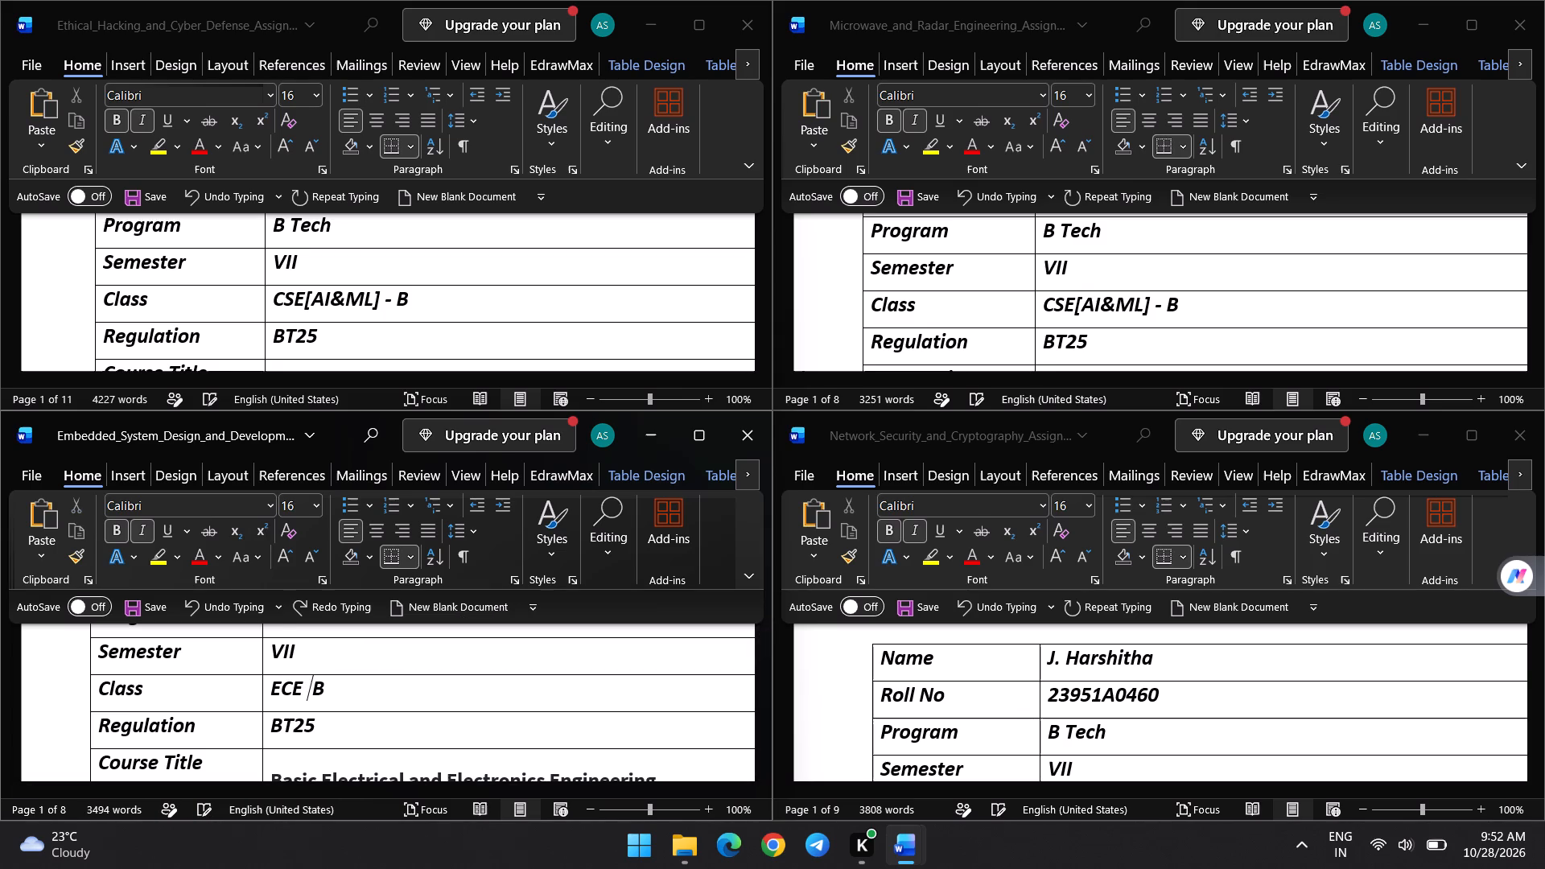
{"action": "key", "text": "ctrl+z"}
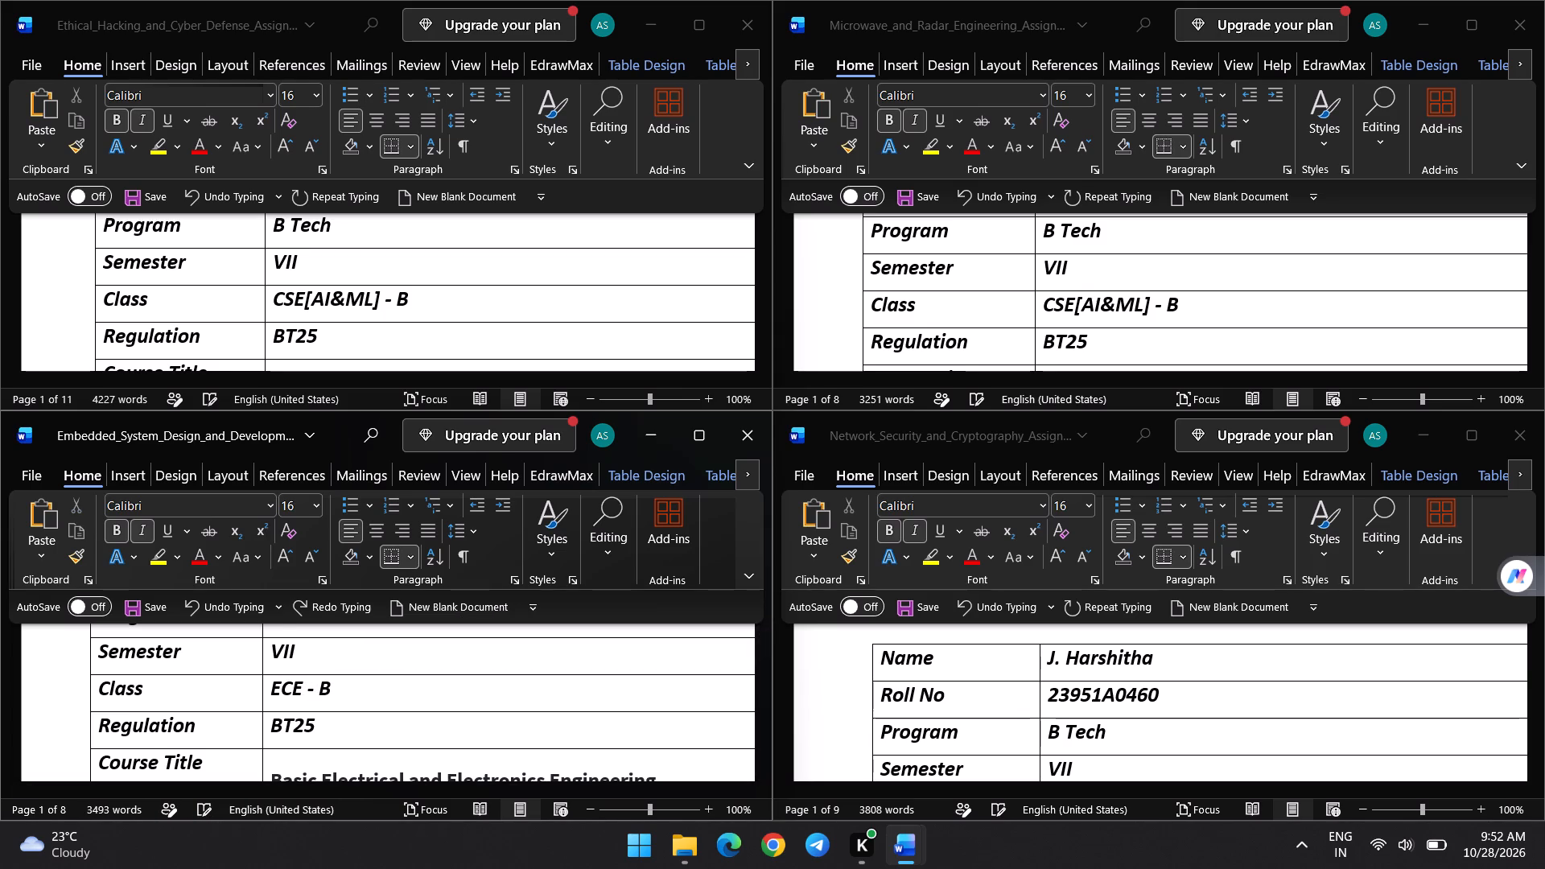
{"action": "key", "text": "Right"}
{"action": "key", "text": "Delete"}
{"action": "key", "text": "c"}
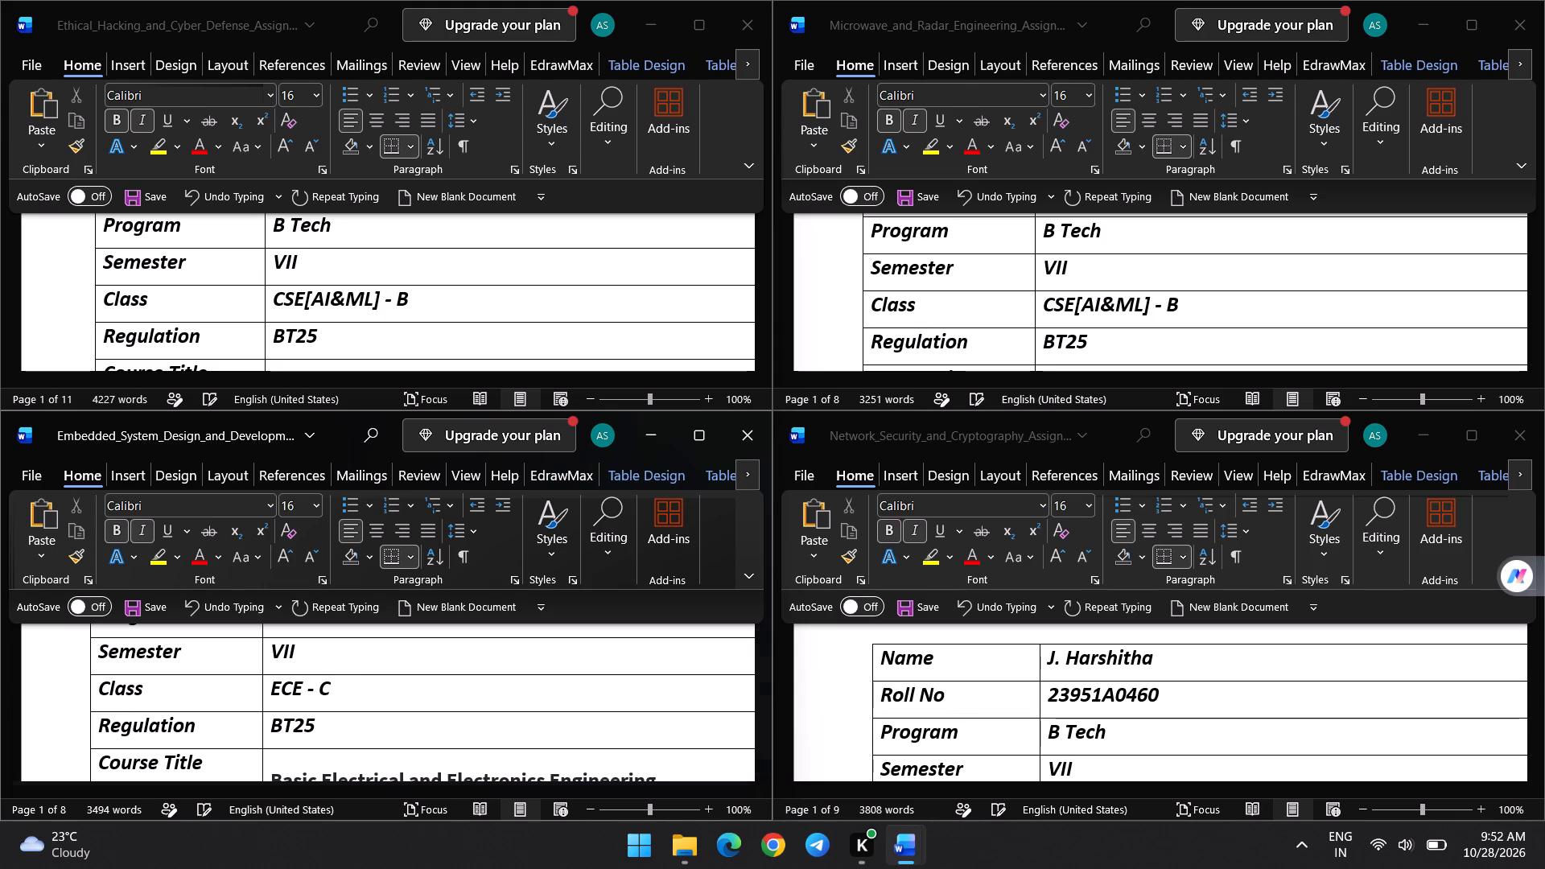
Set the regulation in the Embedded System Design assignment's cover table to BT23.
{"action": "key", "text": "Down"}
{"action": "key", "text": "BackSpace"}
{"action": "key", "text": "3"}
Set the regulation in the Network Security and Cryptography assignment's cover table to BT23.
{"action": "scroll", "coordinate": [970, 727], "scroll_direction": "down", "scroll_amount": 1}
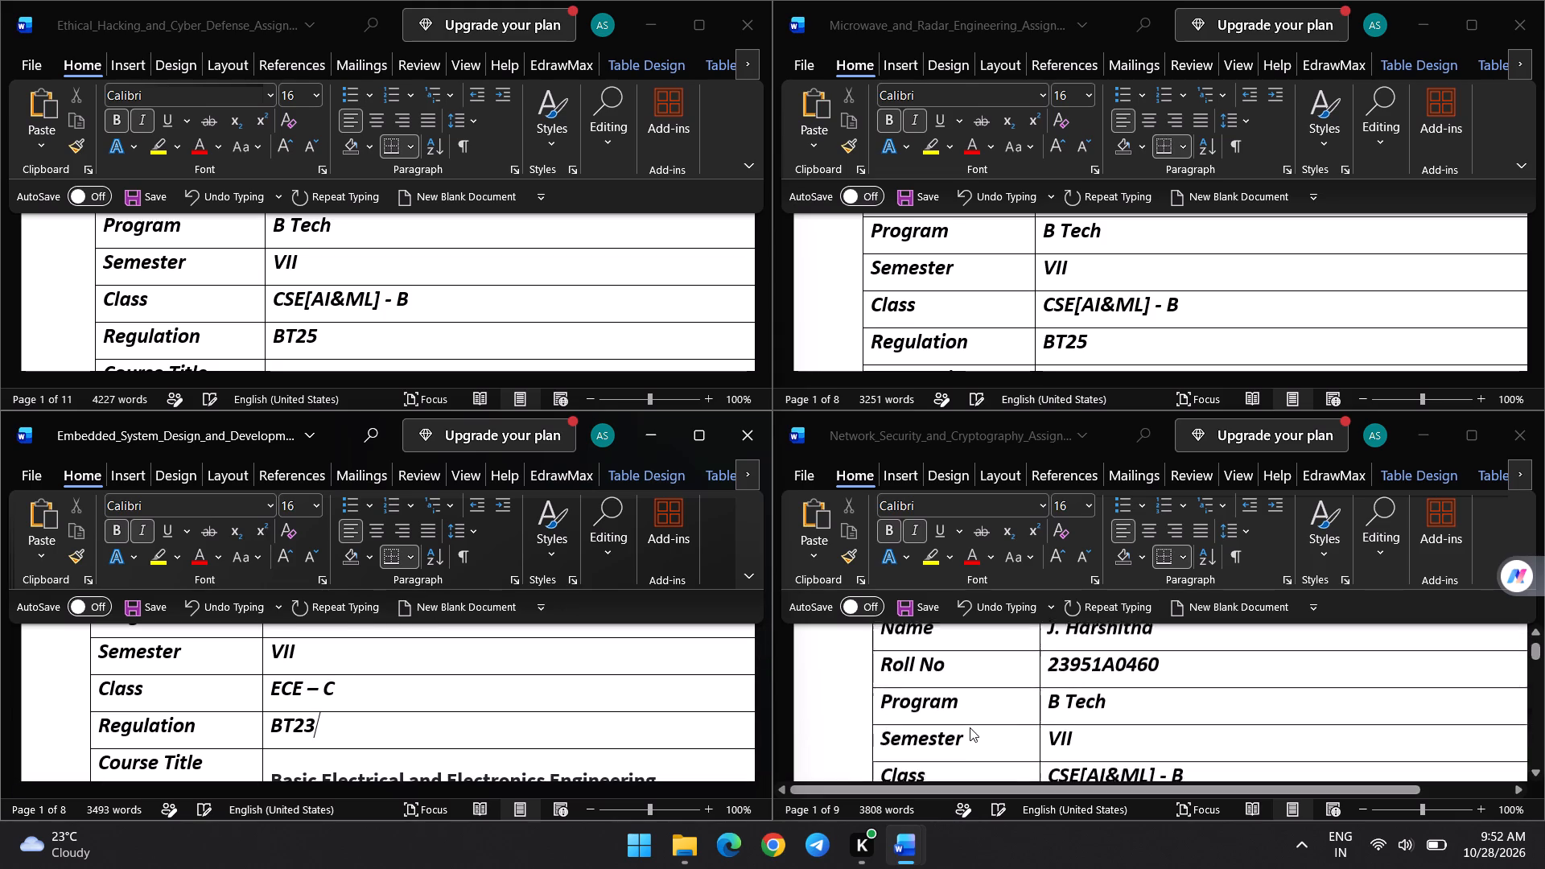
{"action": "scroll", "coordinate": [970, 727], "scroll_direction": "down", "scroll_amount": 1}
{"action": "left_click", "coordinate": [1098, 738]}
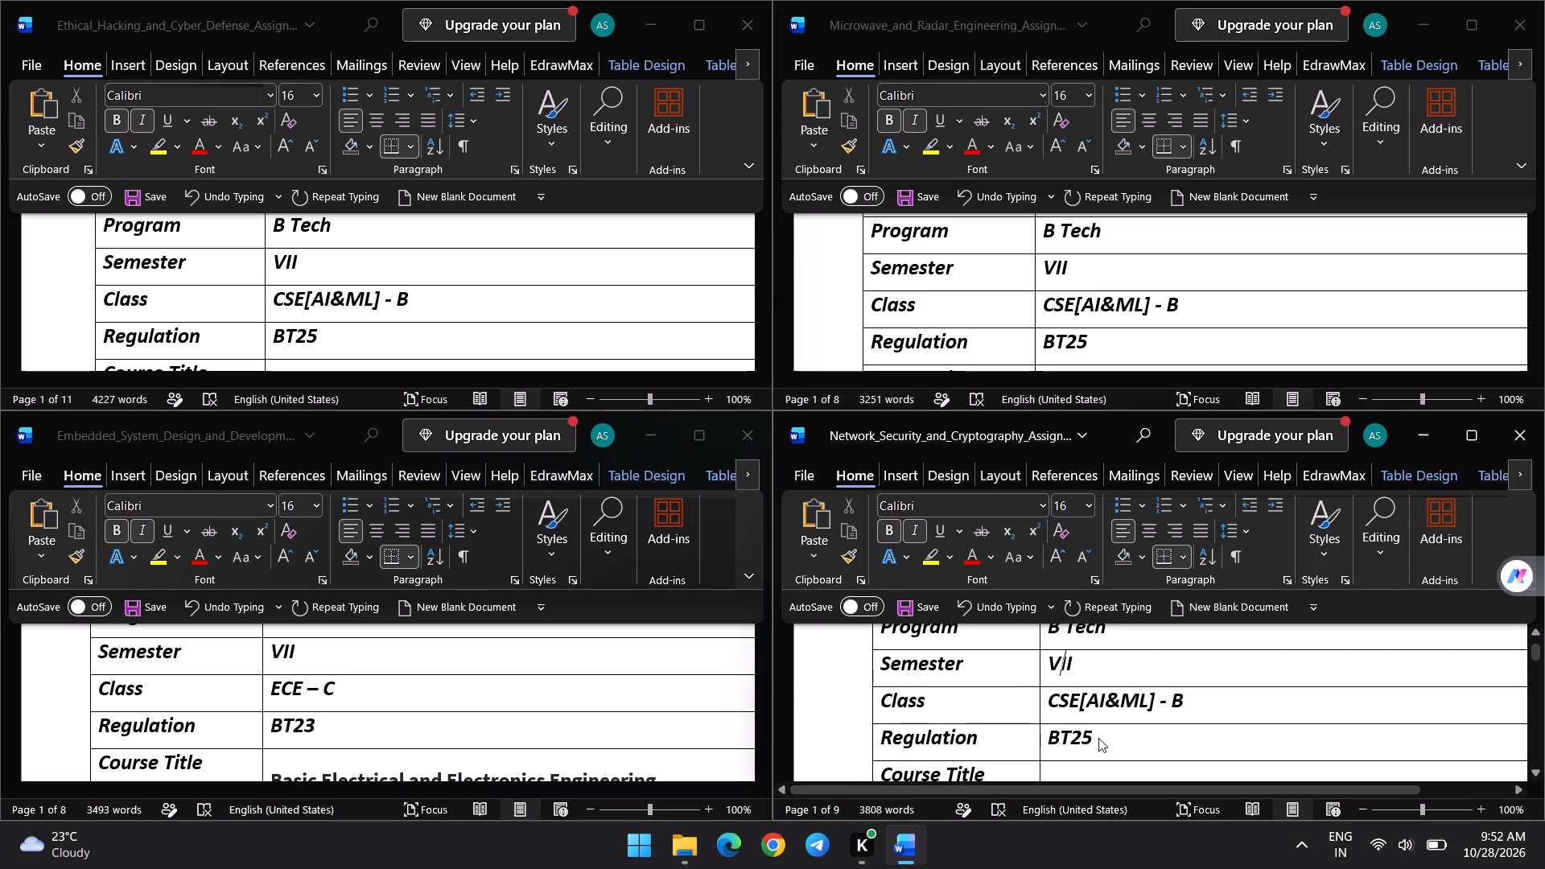
{"action": "left_click", "coordinate": [1098, 738]}
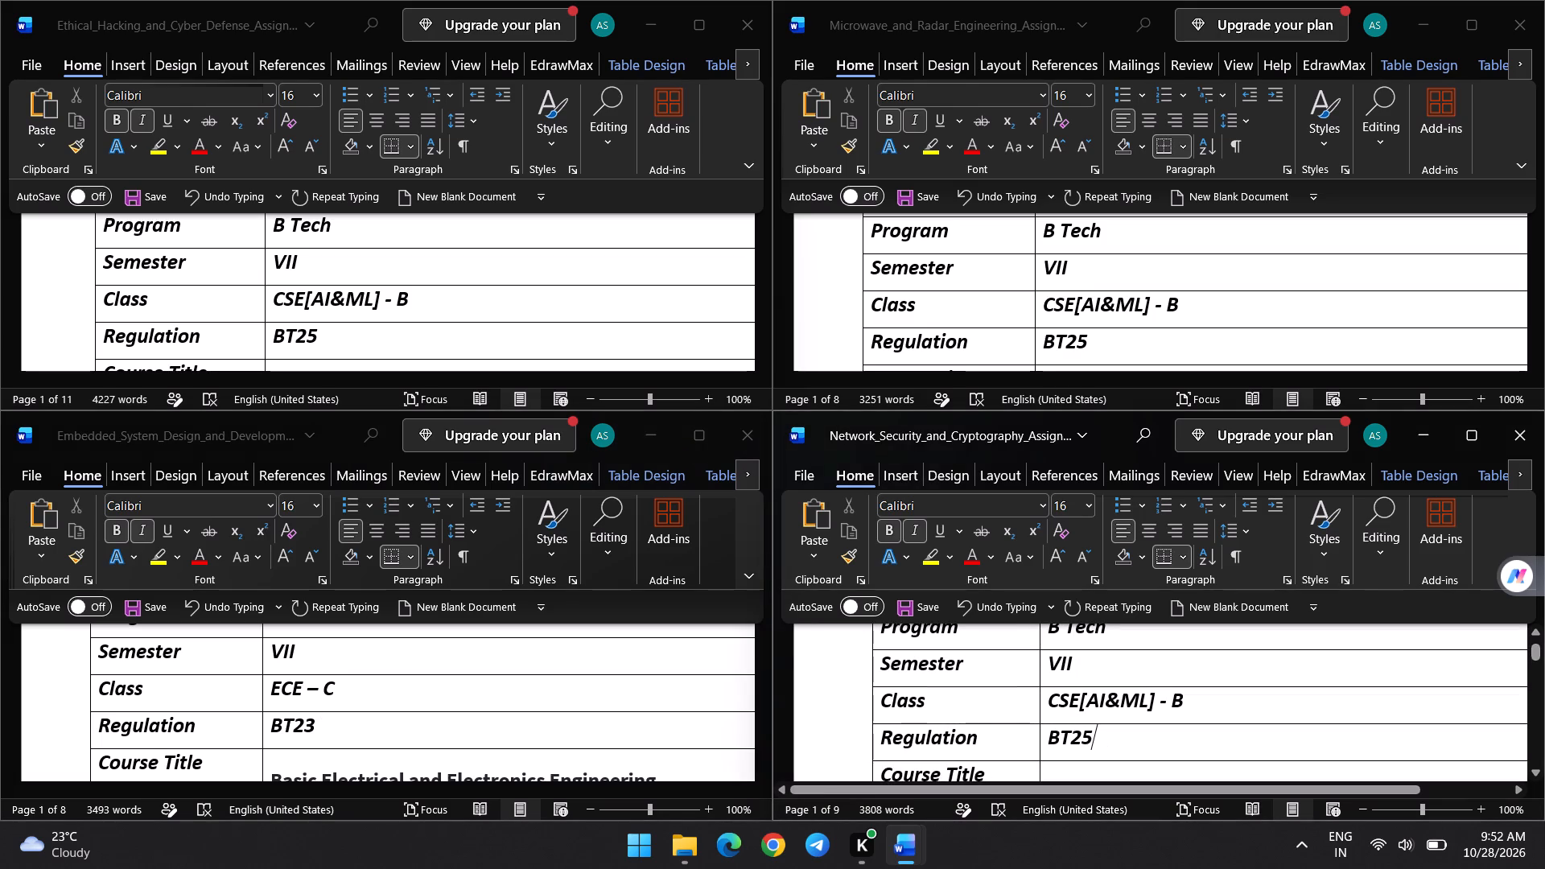
{"action": "key", "text": "BackSpace"}
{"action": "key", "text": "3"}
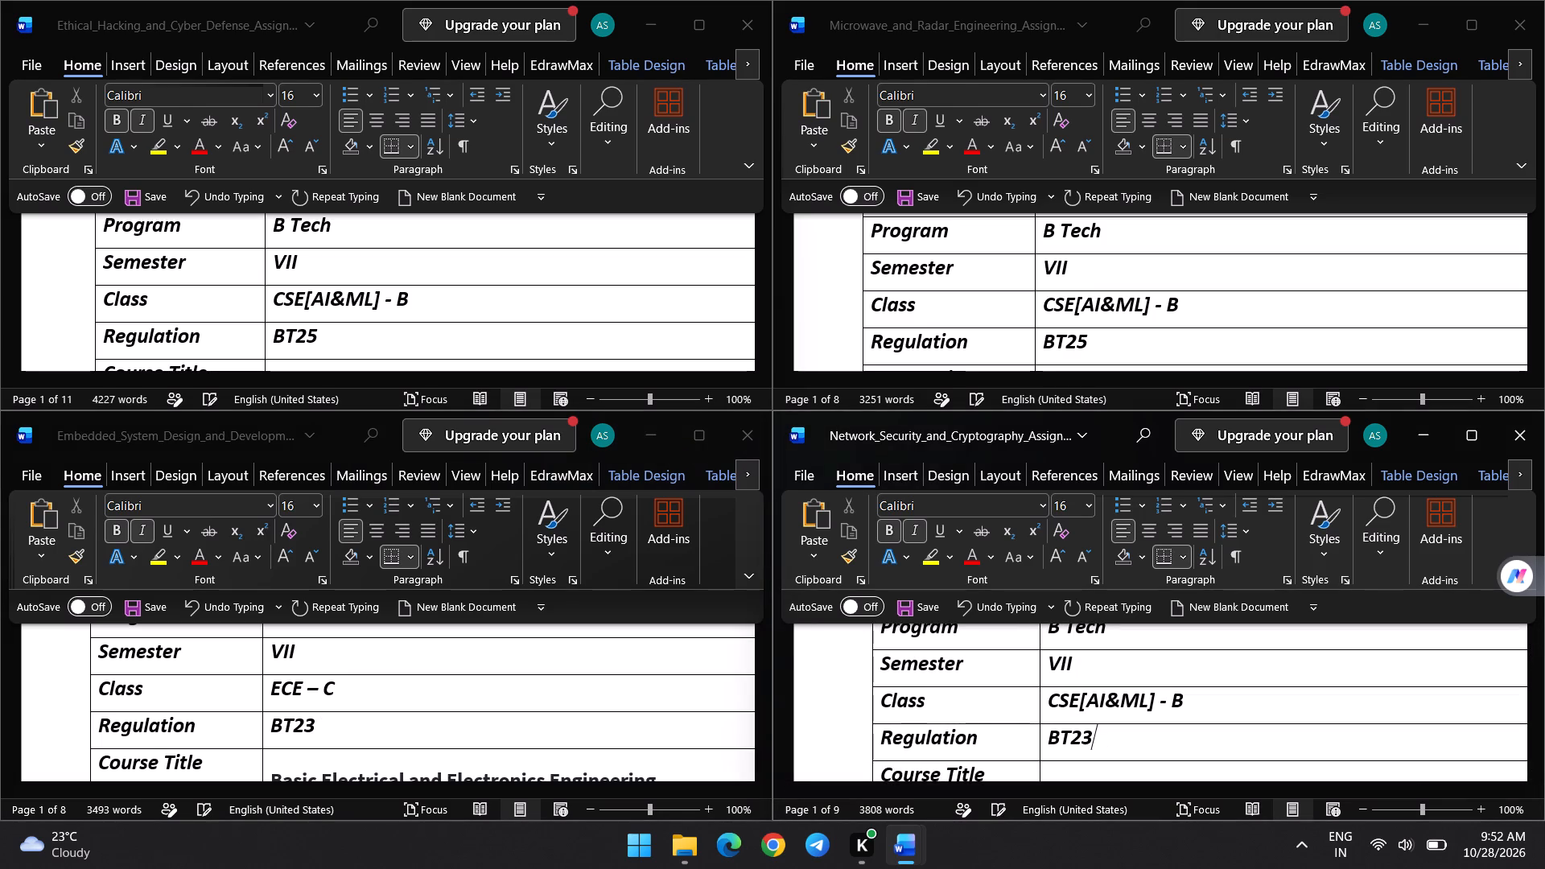
Change the class in the Network Security and Cryptography assignment's cover table to ECE - C.
{"action": "left_click", "coordinate": [1194, 697]}
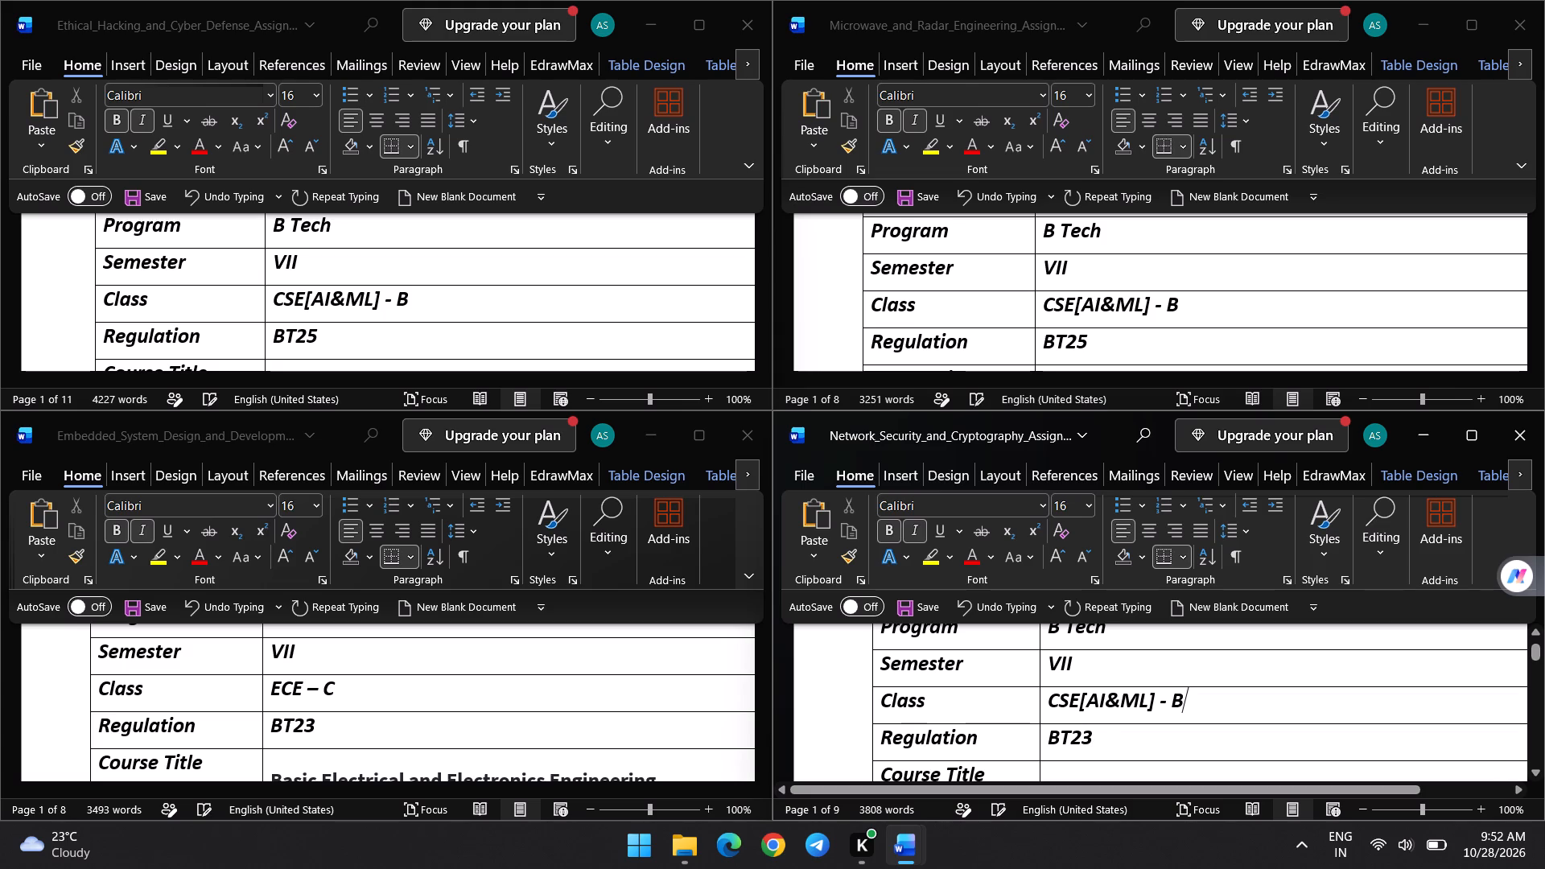
{"action": "key", "text": "BackSpace"}
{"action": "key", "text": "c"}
{"action": "left_click_drag", "start_coordinate": [1156, 700], "coordinate": [1049, 695]}
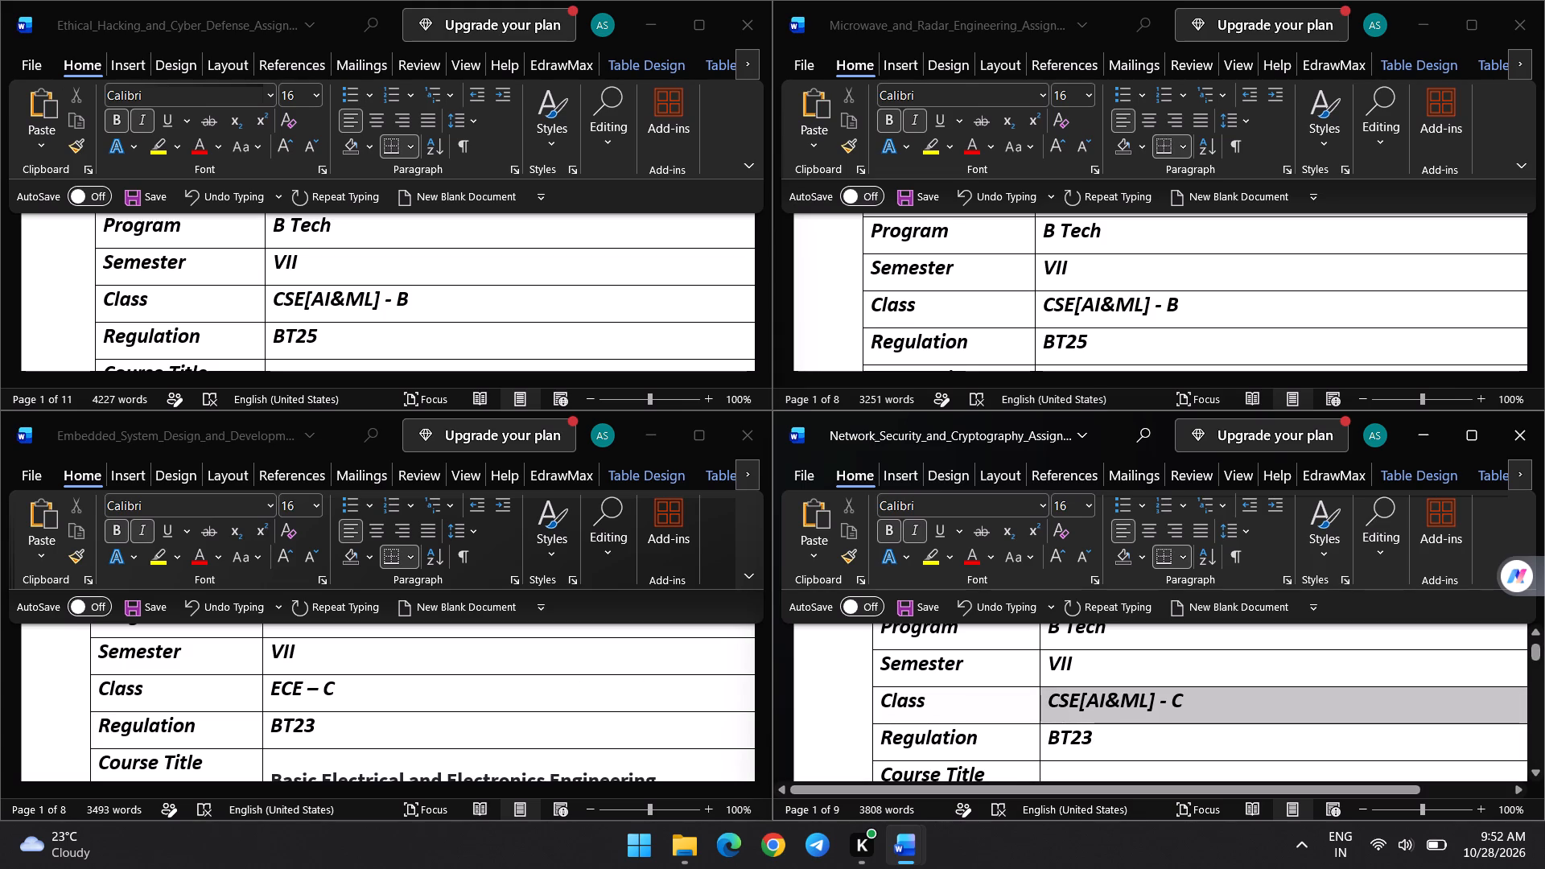
{"action": "left_click_drag", "start_coordinate": [1049, 695], "coordinate": [1093, 700]}
{"action": "left_click", "coordinate": [1093, 700]}
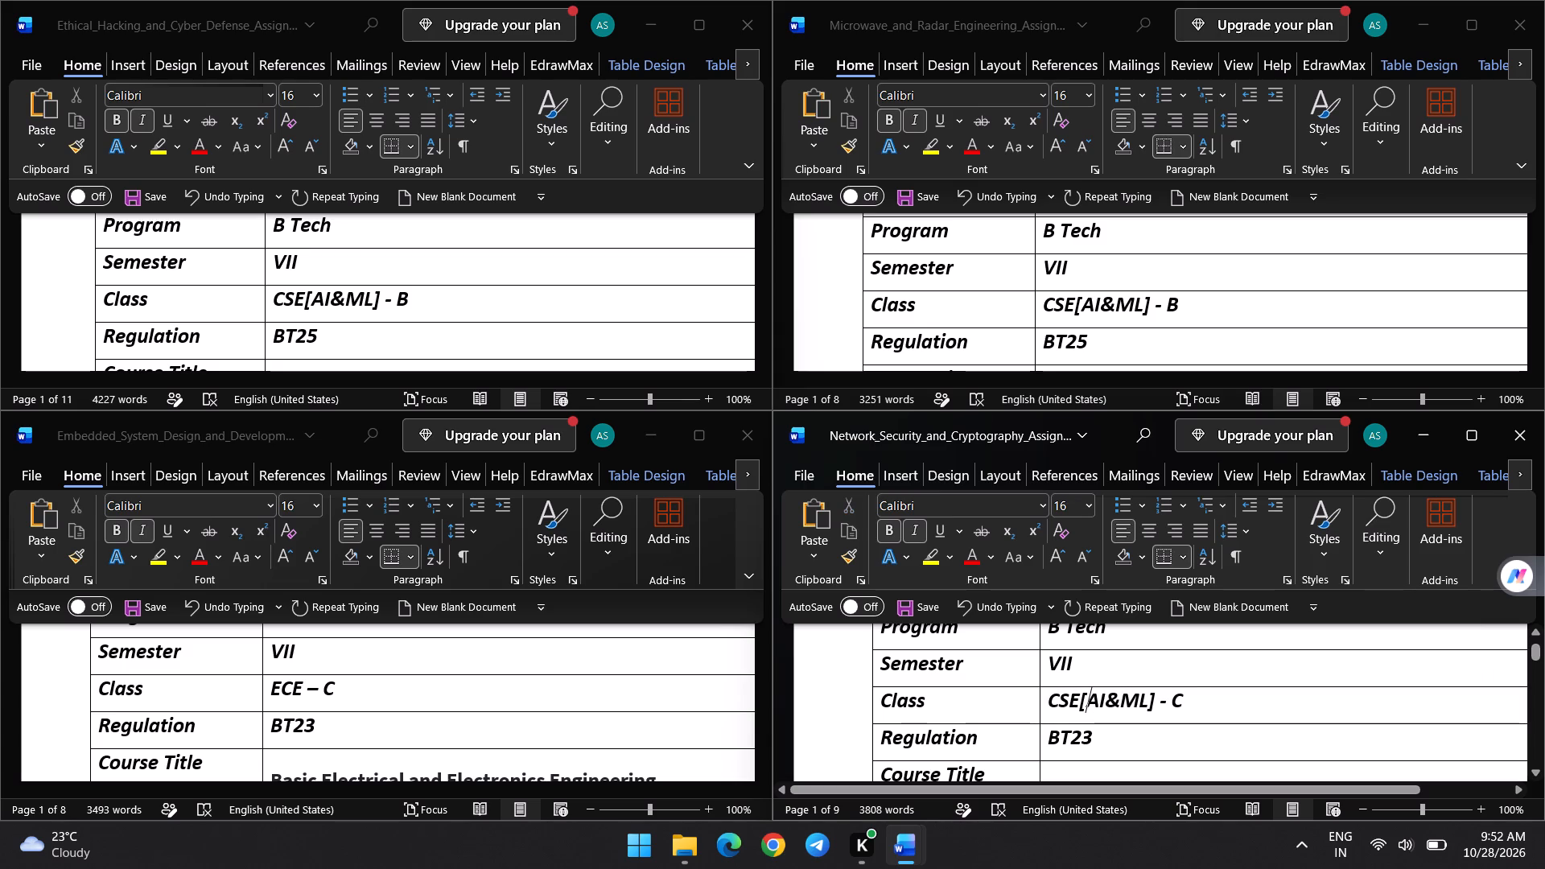
{"action": "left_click_drag", "start_coordinate": [1053, 701], "coordinate": [1147, 701]}
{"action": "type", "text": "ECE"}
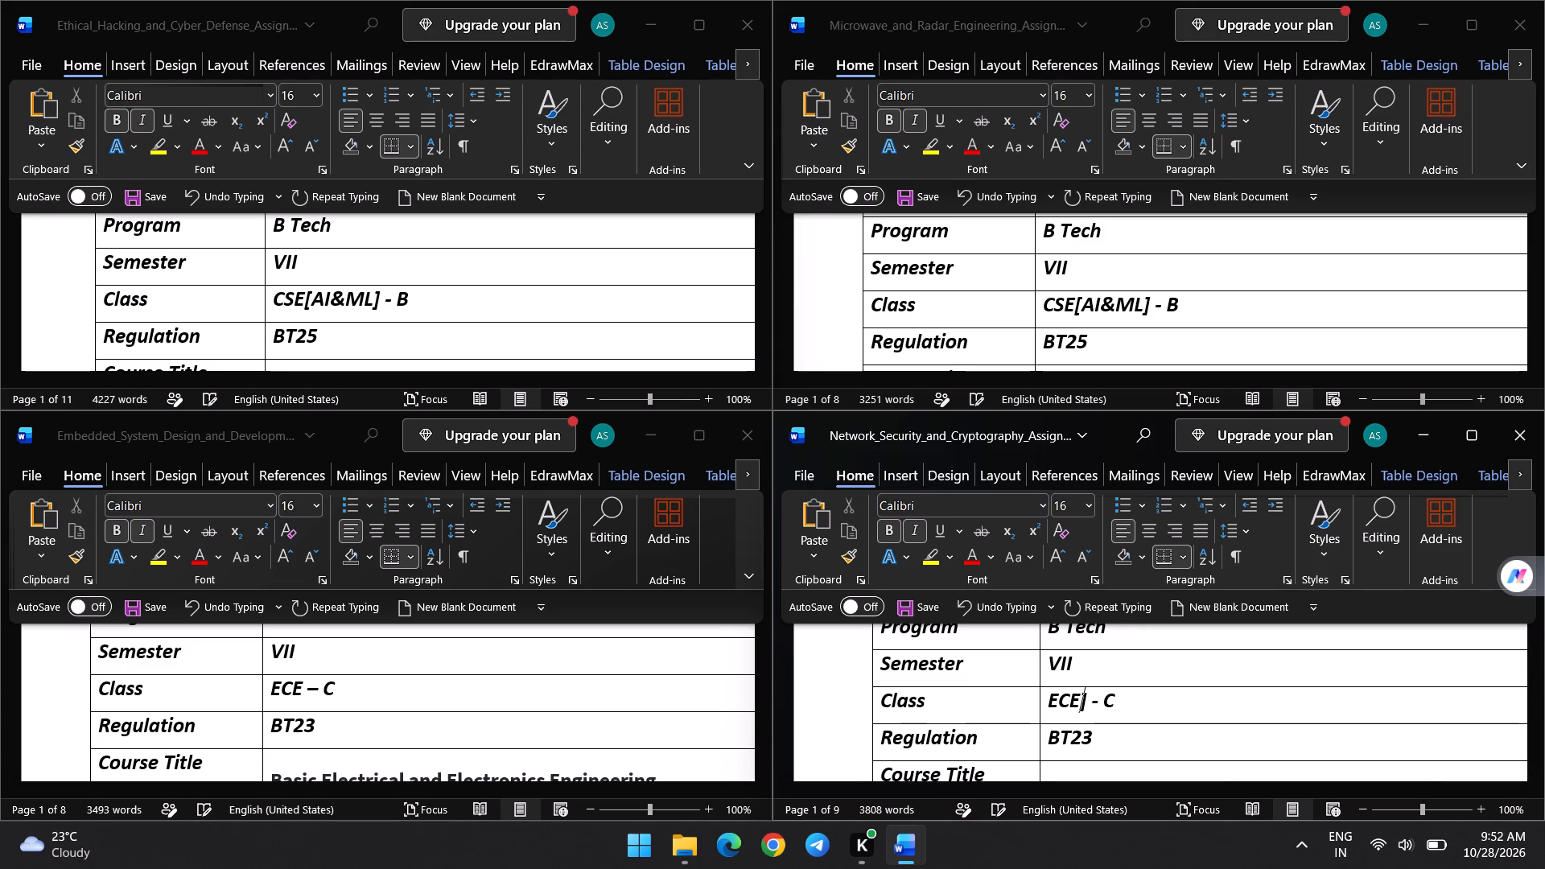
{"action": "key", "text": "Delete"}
Copy the class ECE - C from the Network Security assignment and replace the Microwave and Radar Engineering assignment's class with it.
{"action": "left_click_drag", "start_coordinate": [1123, 701], "coordinate": [1065, 706]}
{"action": "key", "text": "ctrl+c"}
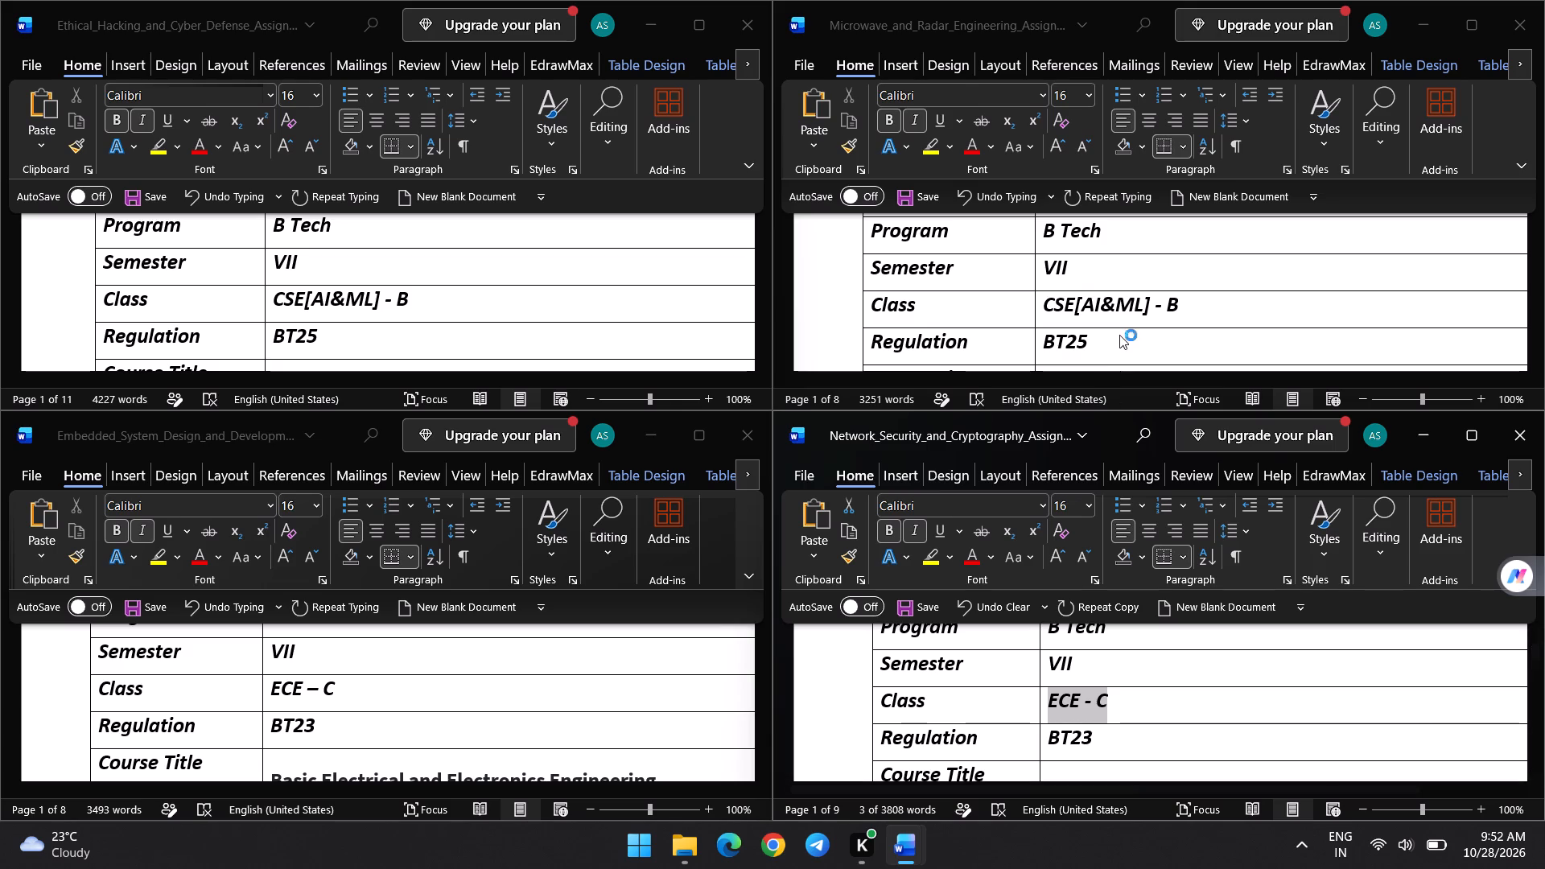
{"action": "left_click", "coordinate": [1189, 302]}
{"action": "triple_click", "coordinate": [1189, 302]}
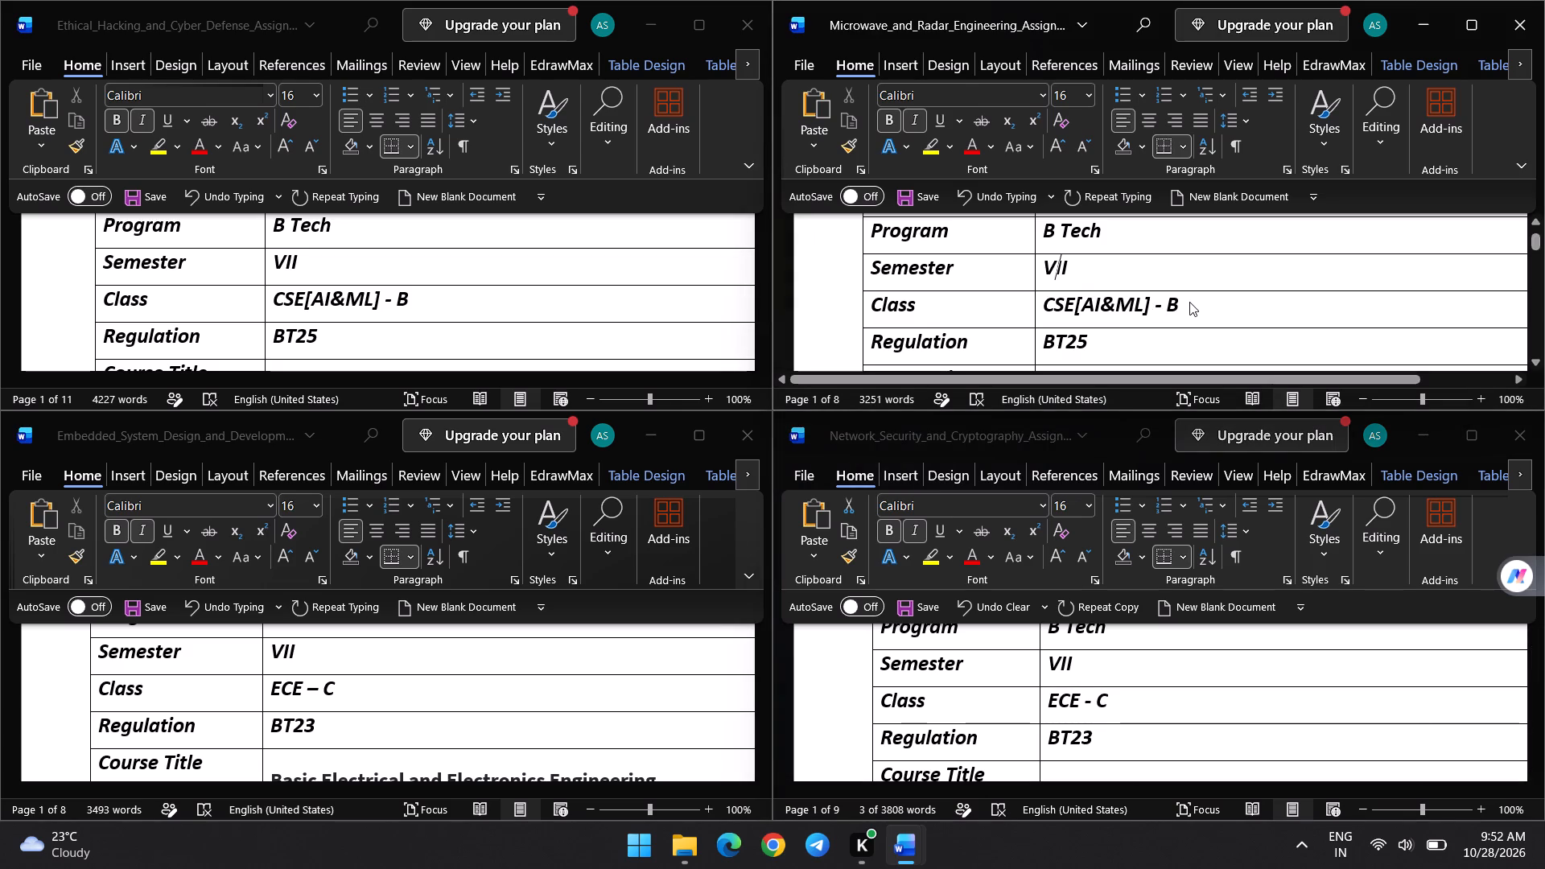
{"action": "key", "text": "ctrl+v"}
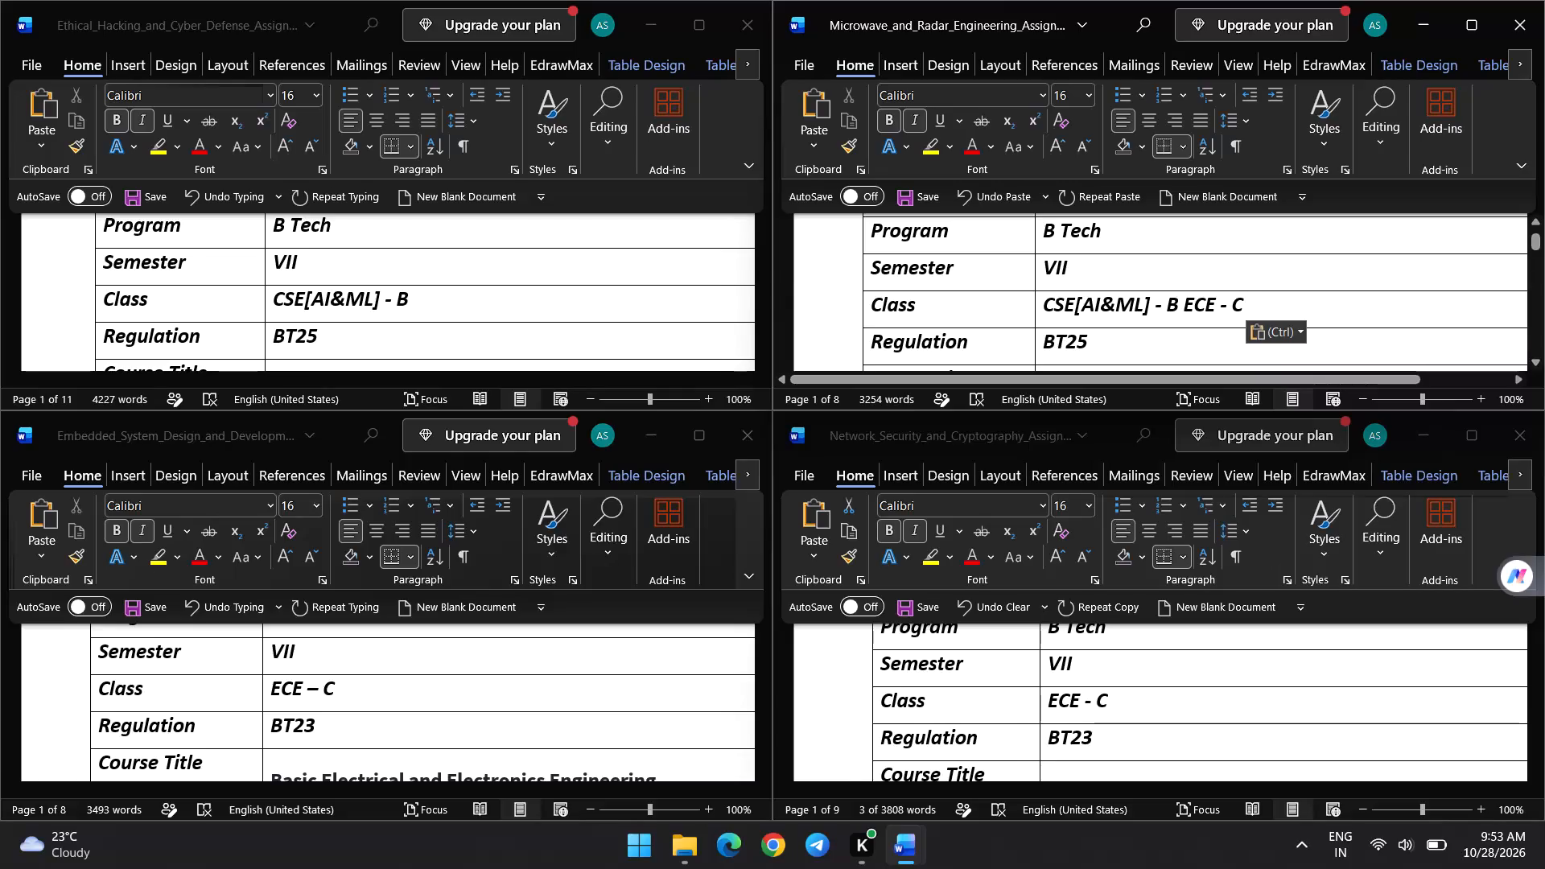
{"action": "left_click_drag", "start_coordinate": [1182, 307], "coordinate": [1071, 297]}
{"action": "key", "text": "BackSpace"}
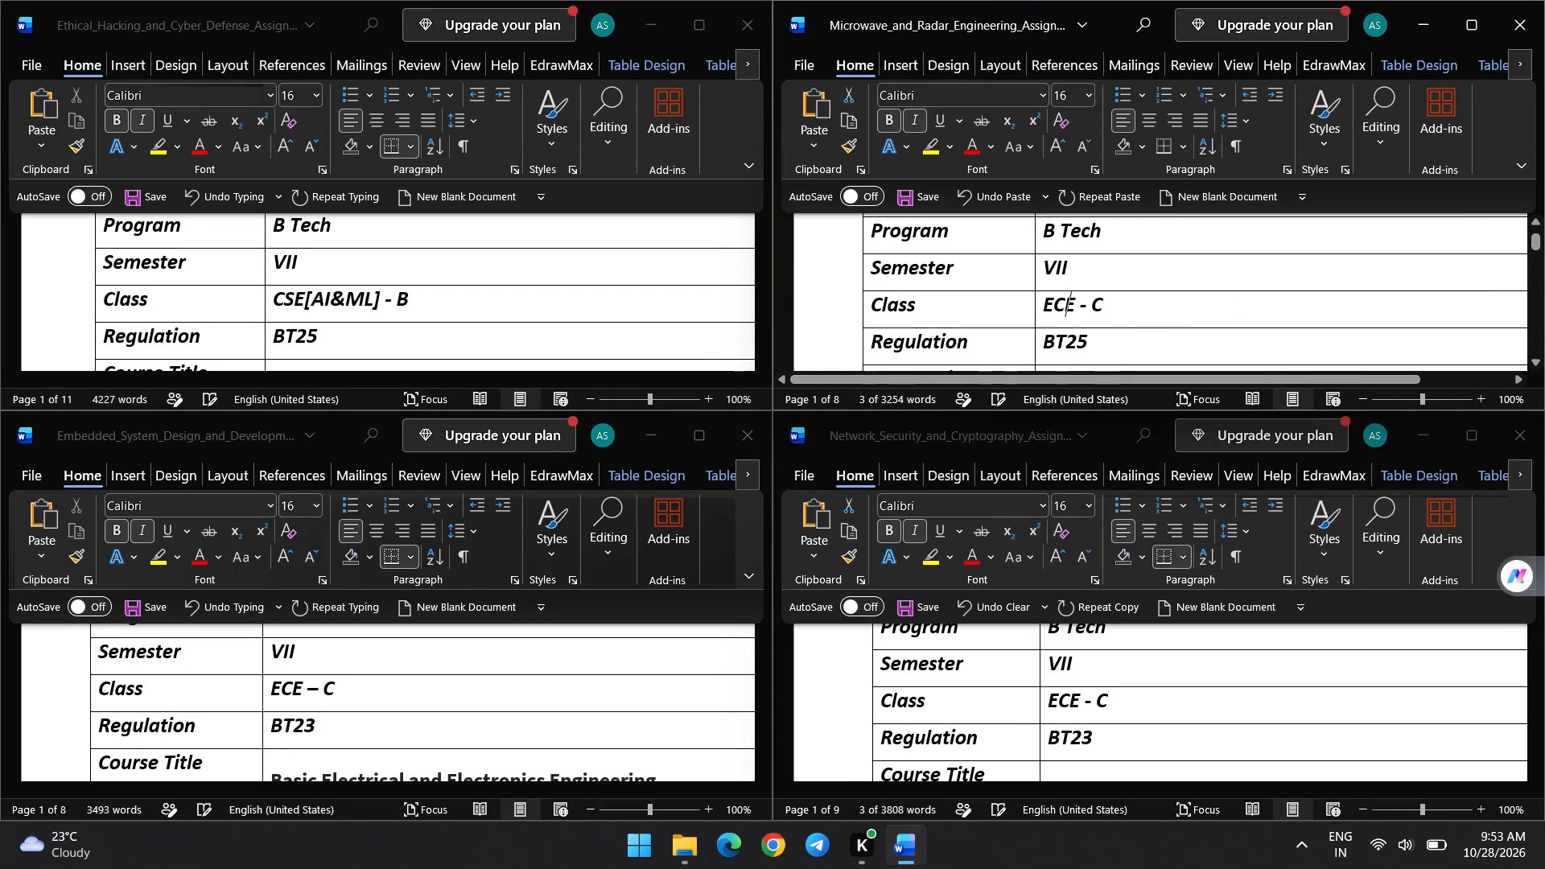
Set the regulation in the Microwave and Radar Engineering assignment's cover table to BT23.
{"action": "left_click", "coordinate": [1098, 336]}
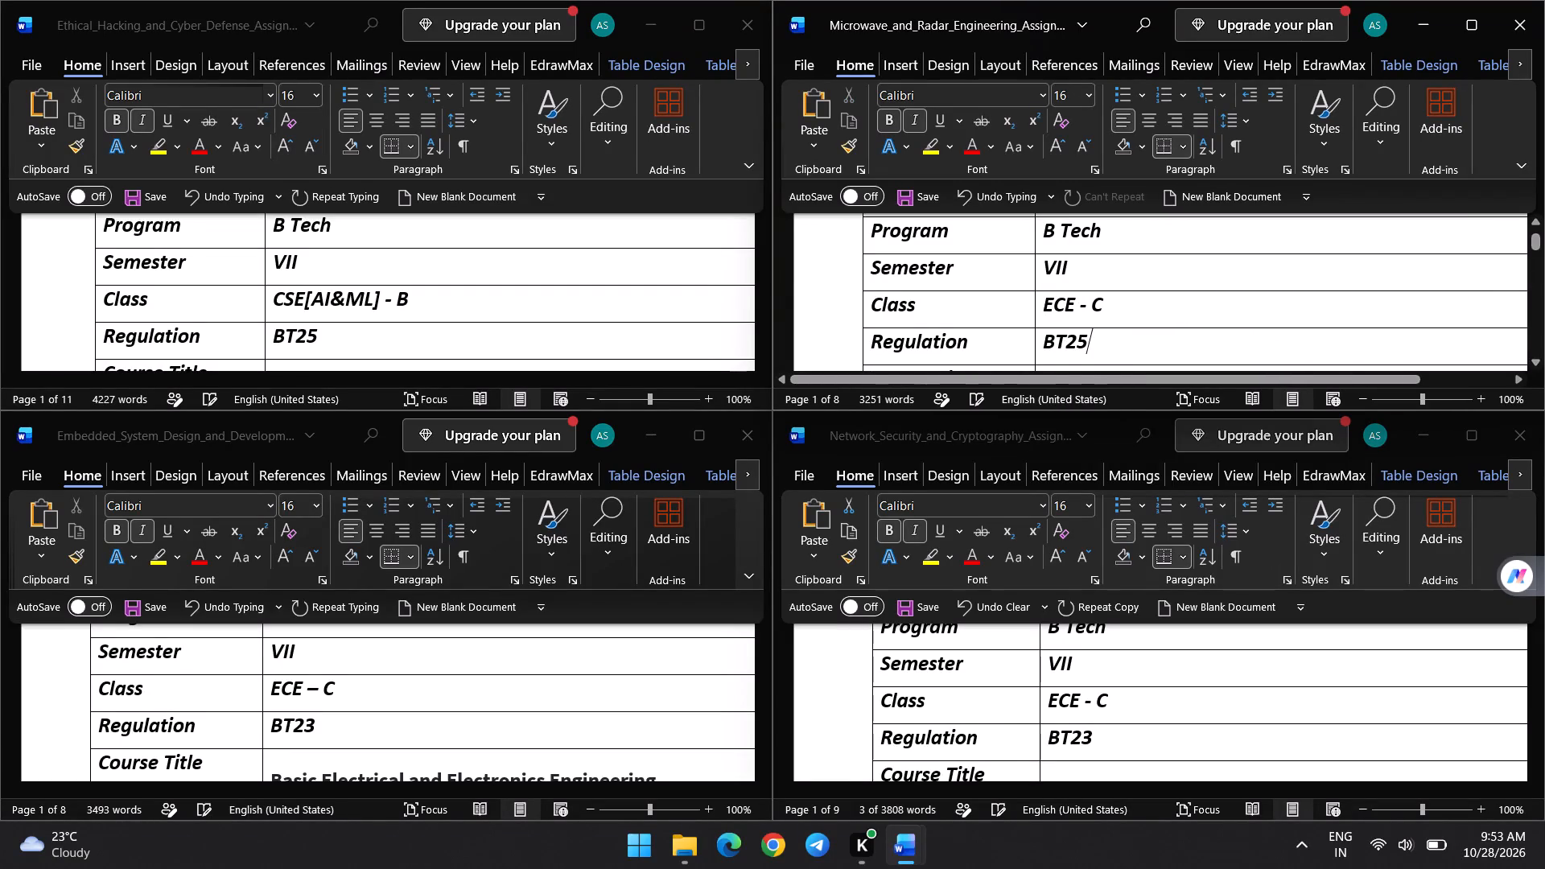
{"action": "key", "text": "BackSpace"}
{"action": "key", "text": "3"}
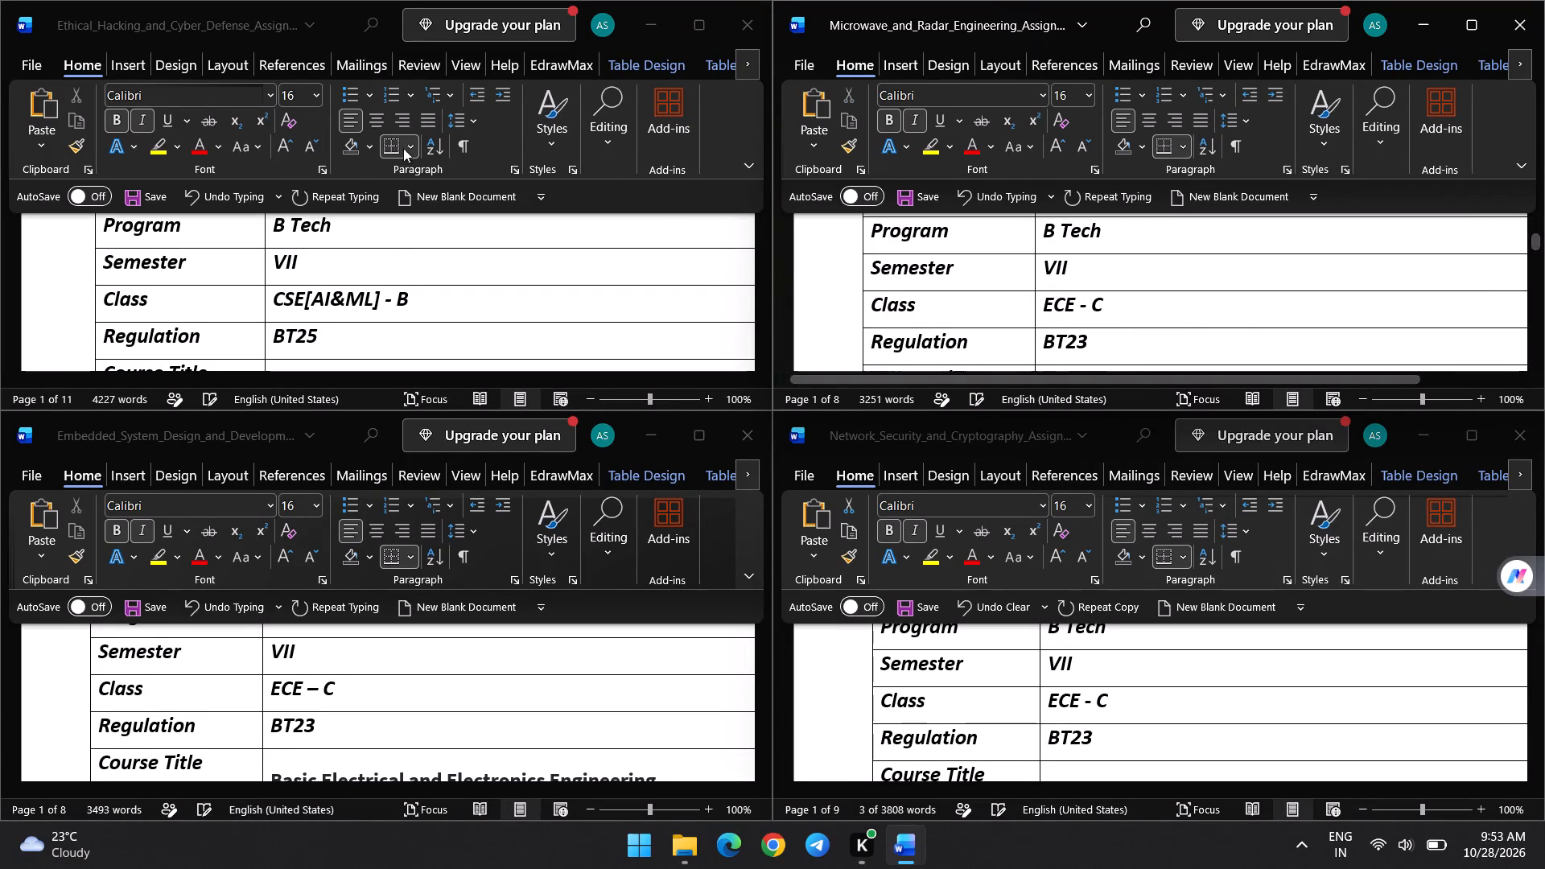
Replace the class in the Ethical Hacking and Cyber Defense assignment's cover table with the copied ECE - C.
{"action": "triple_click", "coordinate": [418, 300]}
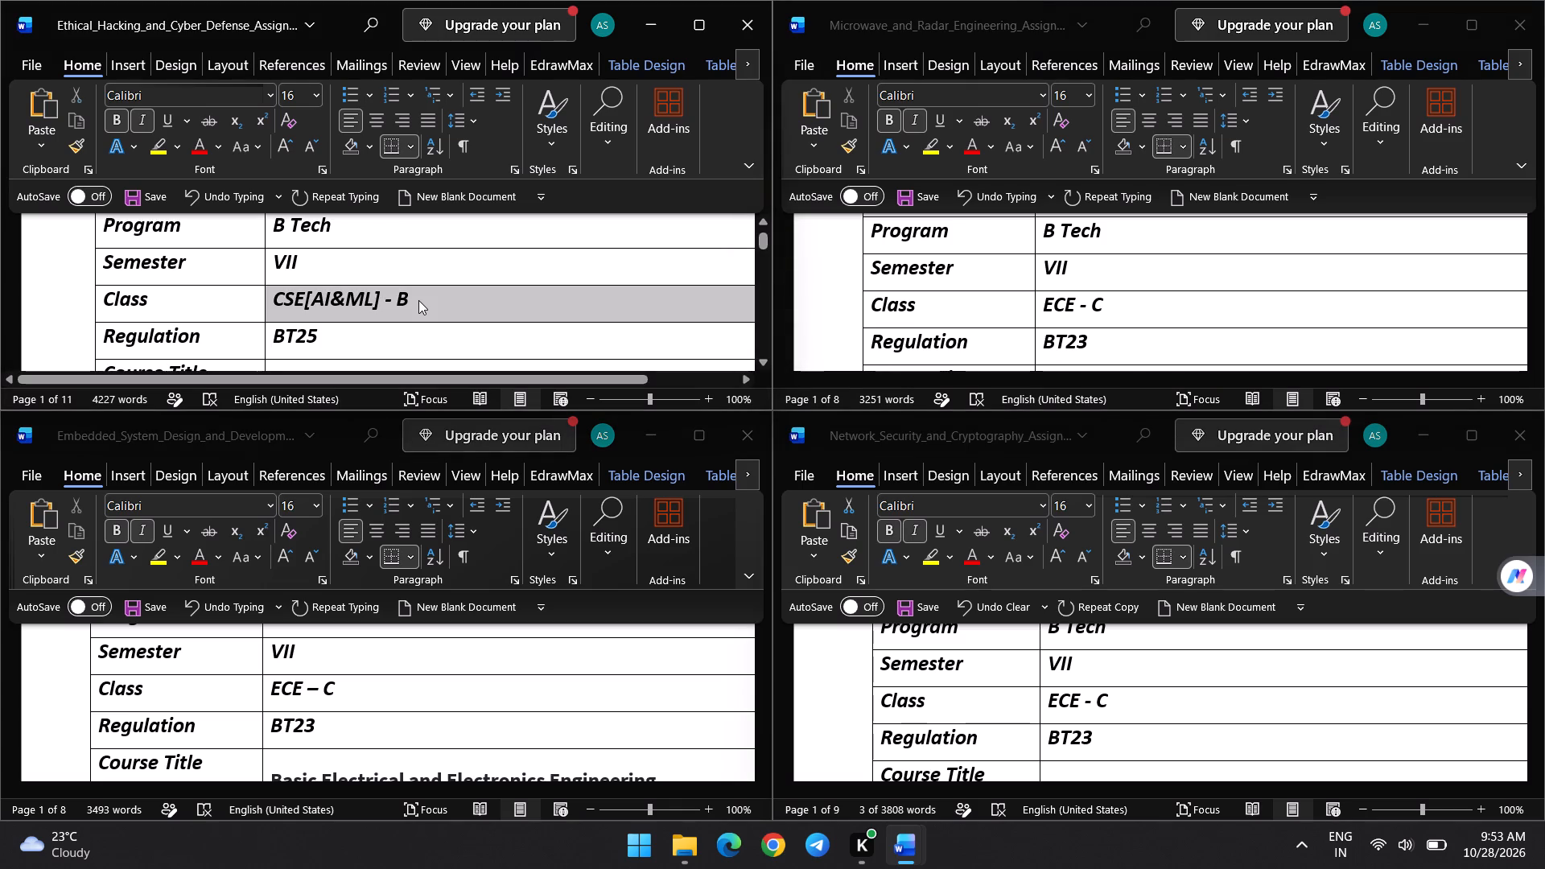
{"action": "key", "text": "ctrl+v"}
Set the regulation in the Ethical Hacking and Cyber Defense assignment's cover table to BT23 and save the document.
{"action": "left_click", "coordinate": [333, 340]}
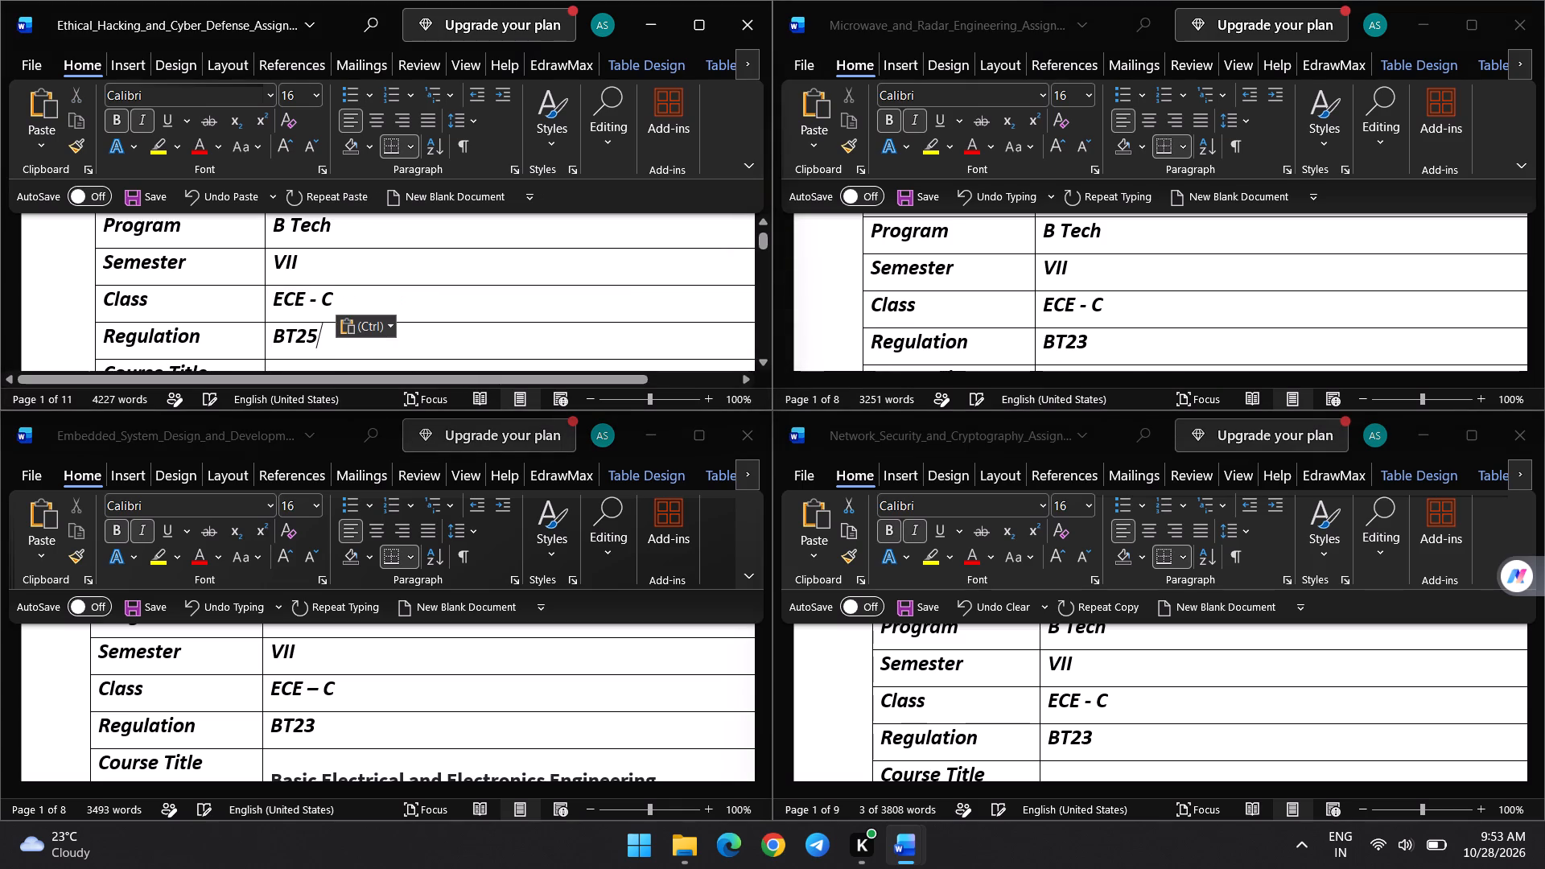
{"action": "key", "text": "BackSpace"}
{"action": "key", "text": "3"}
{"action": "key", "text": "ctrl+s"}
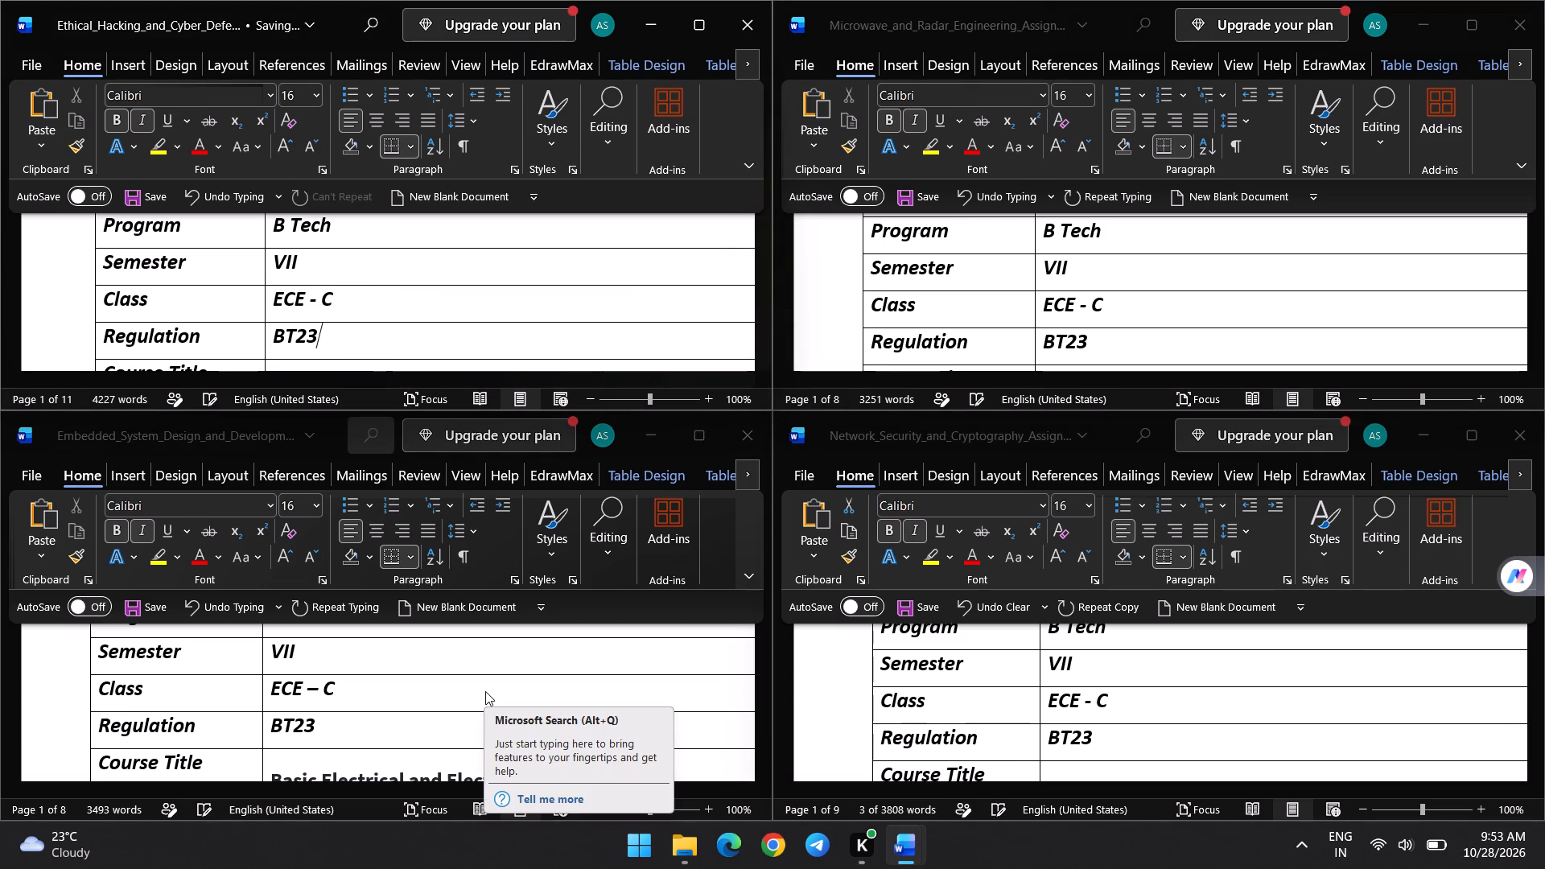
Examine the course title, course code and AAT-II rows of the cover tables in the four tiled assignments.
{"action": "scroll", "coordinate": [624, 624], "scroll_direction": "down", "scroll_amount": 1}
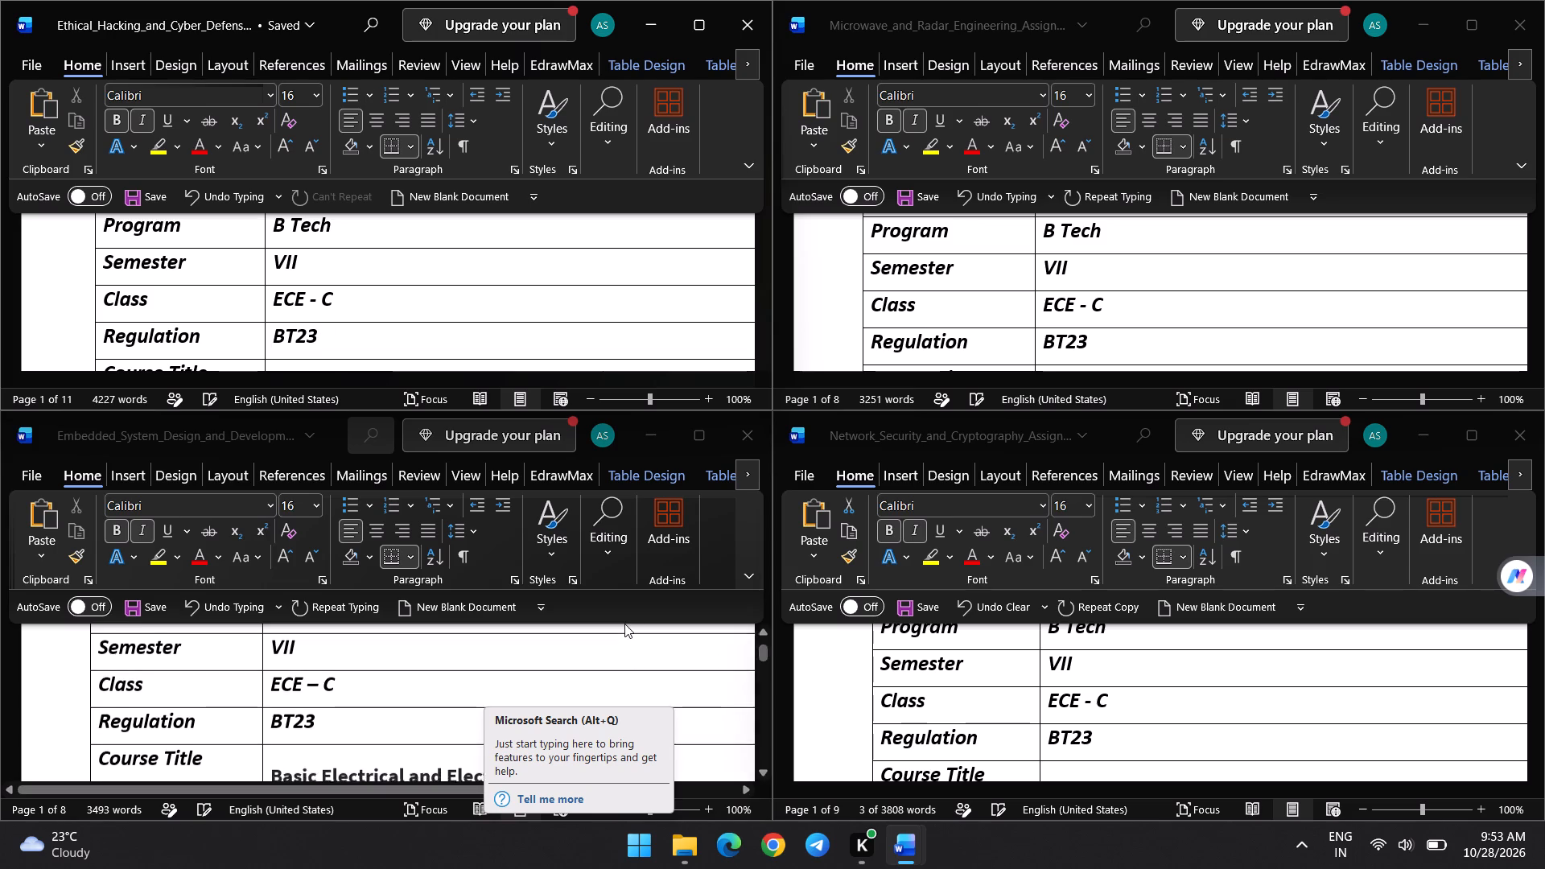
{"action": "scroll", "coordinate": [624, 624], "scroll_direction": "down", "scroll_amount": 3}
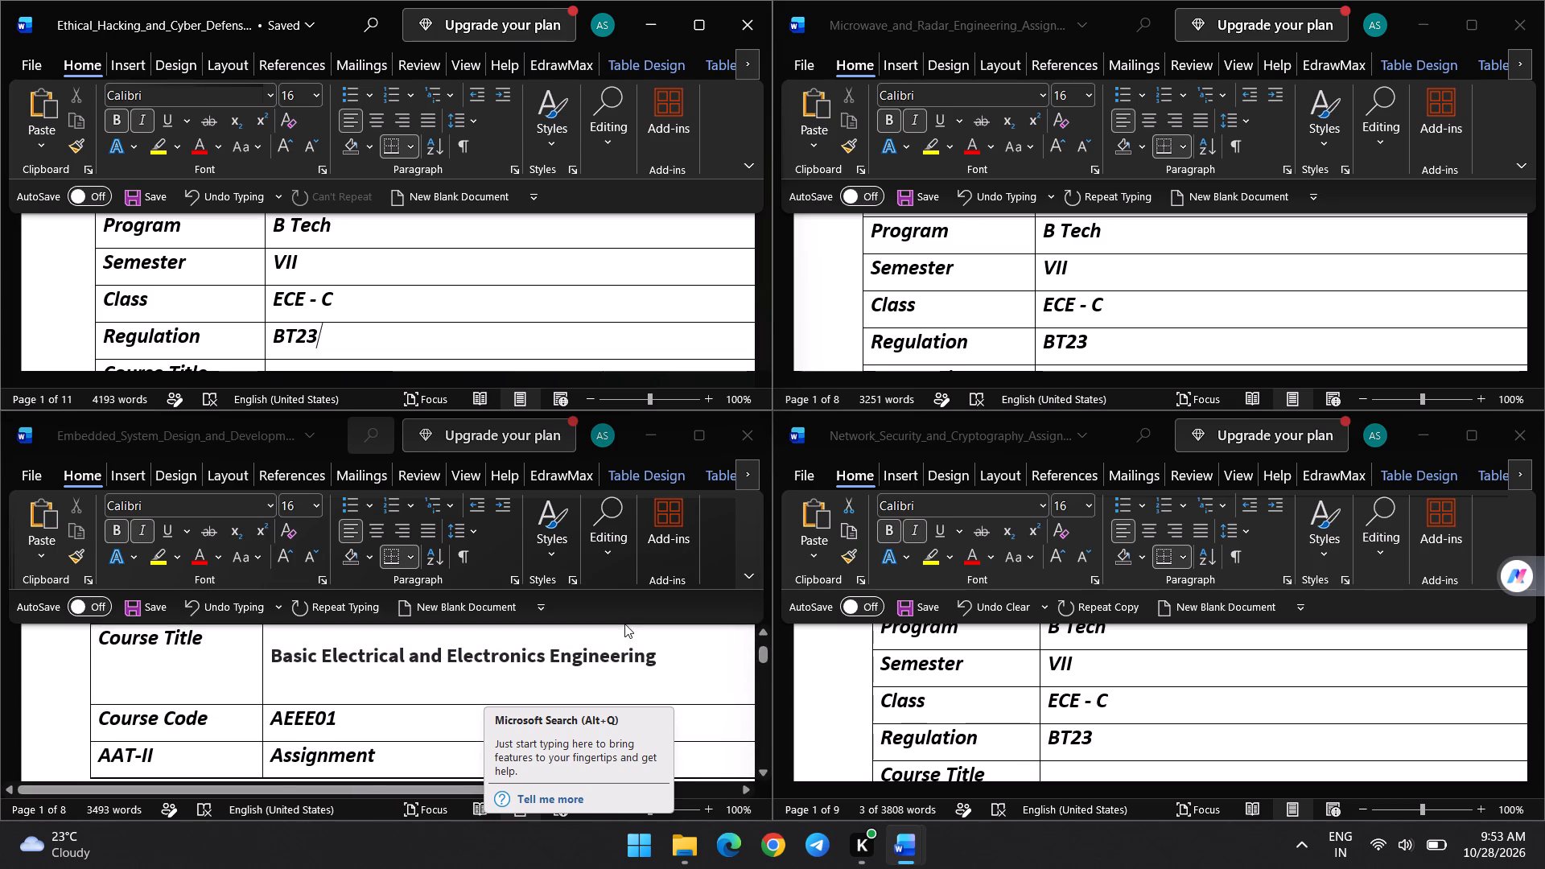
{"action": "scroll", "coordinate": [624, 624], "scroll_direction": "down", "scroll_amount": 1}
{"action": "scroll", "coordinate": [554, 311], "scroll_direction": "down", "scroll_amount": 1}
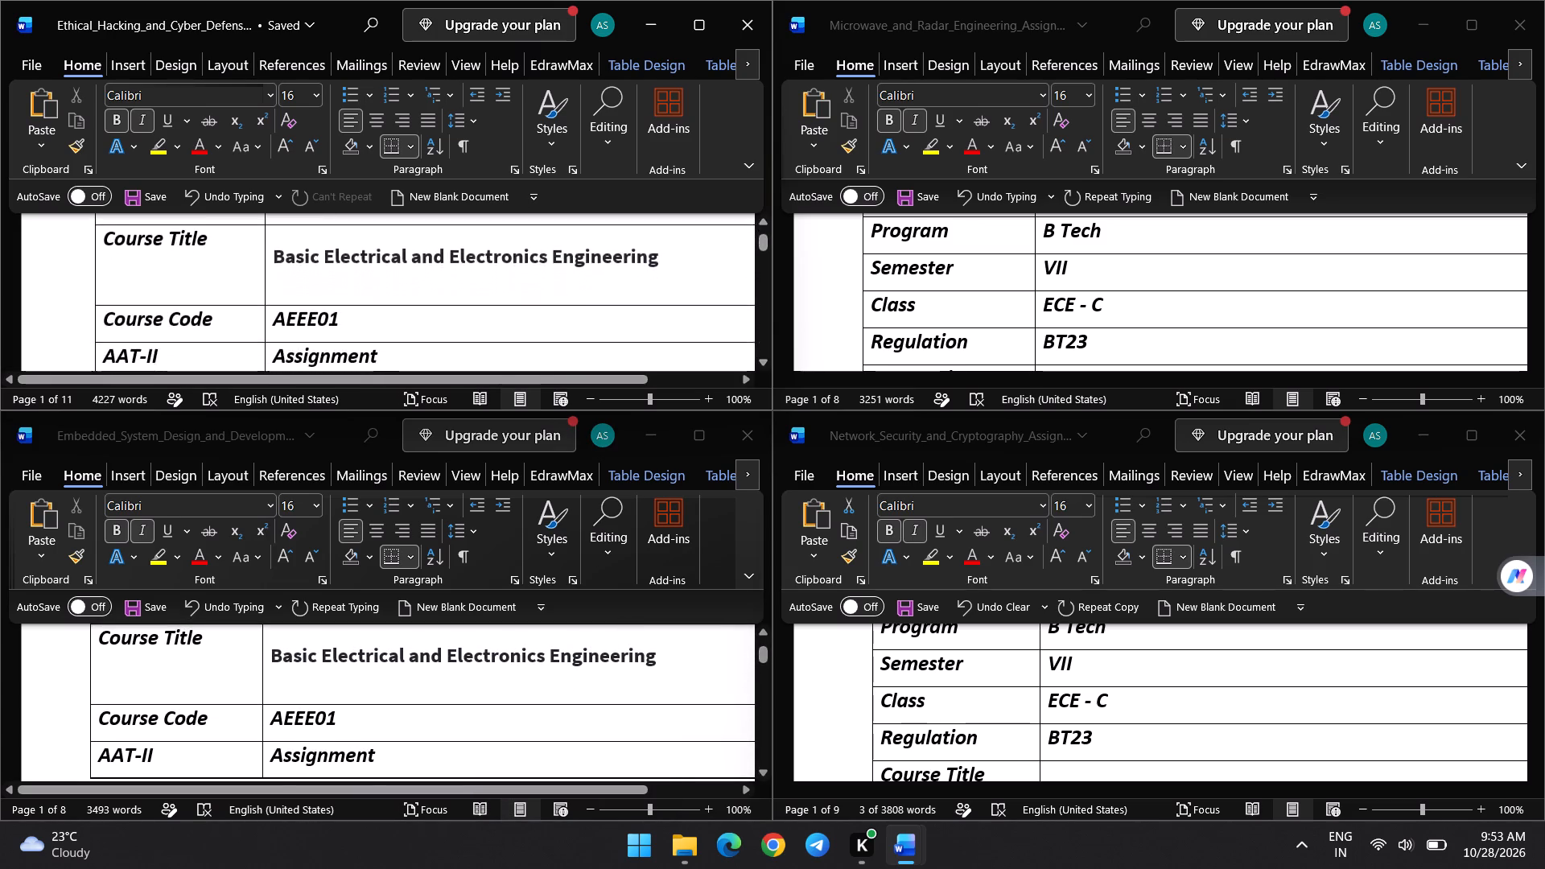
{"action": "scroll", "coordinate": [554, 311], "scroll_direction": "down", "scroll_amount": 1}
{"action": "scroll", "coordinate": [915, 317], "scroll_direction": "down", "scroll_amount": 1}
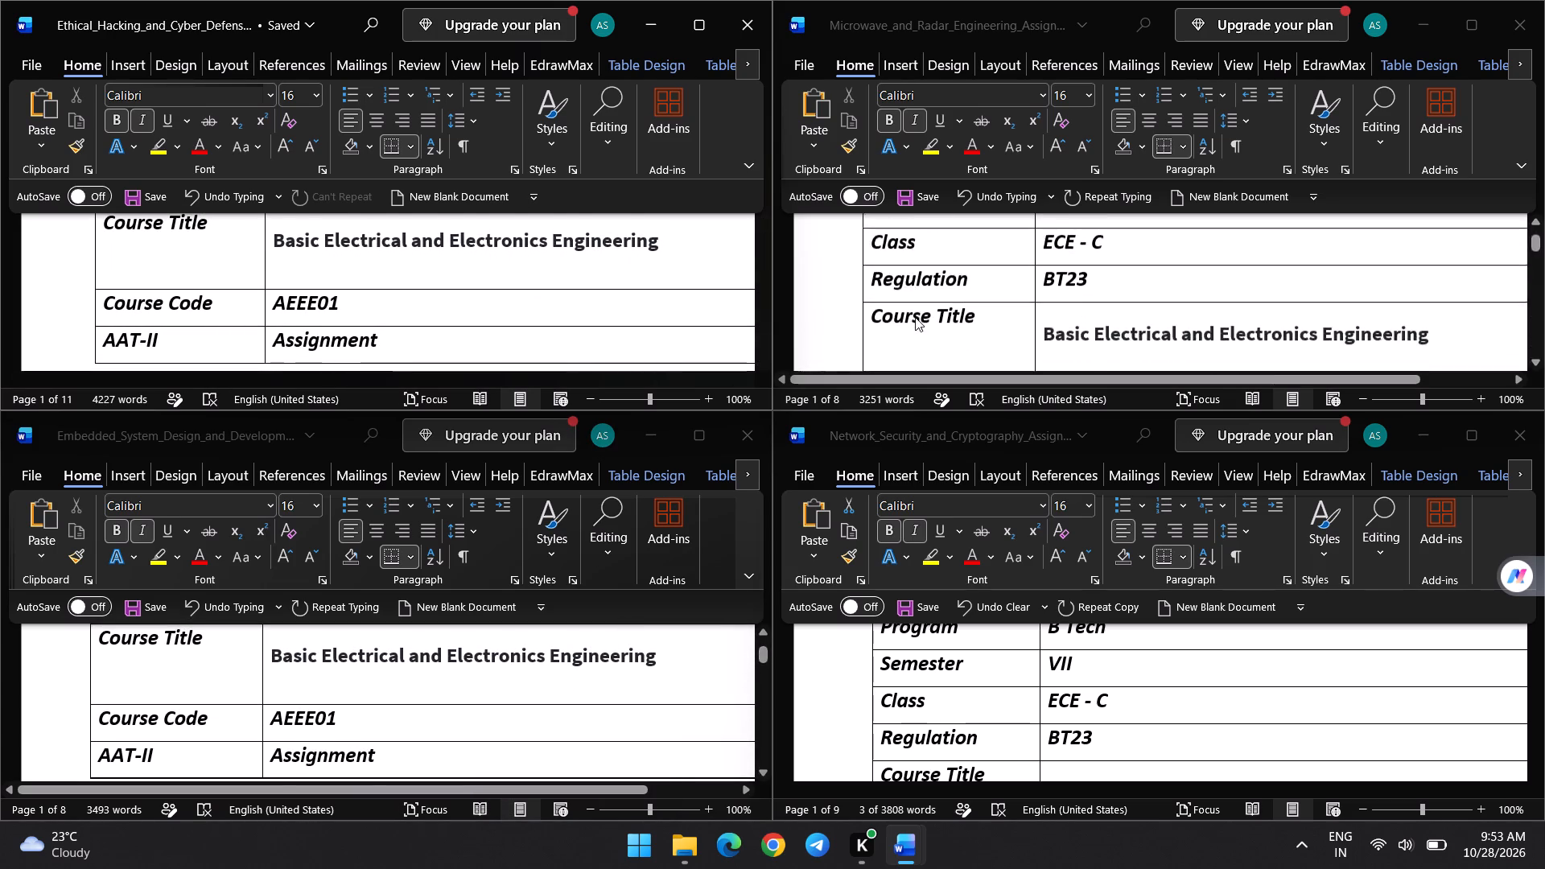
{"action": "scroll", "coordinate": [915, 317], "scroll_direction": "down", "scroll_amount": 1}
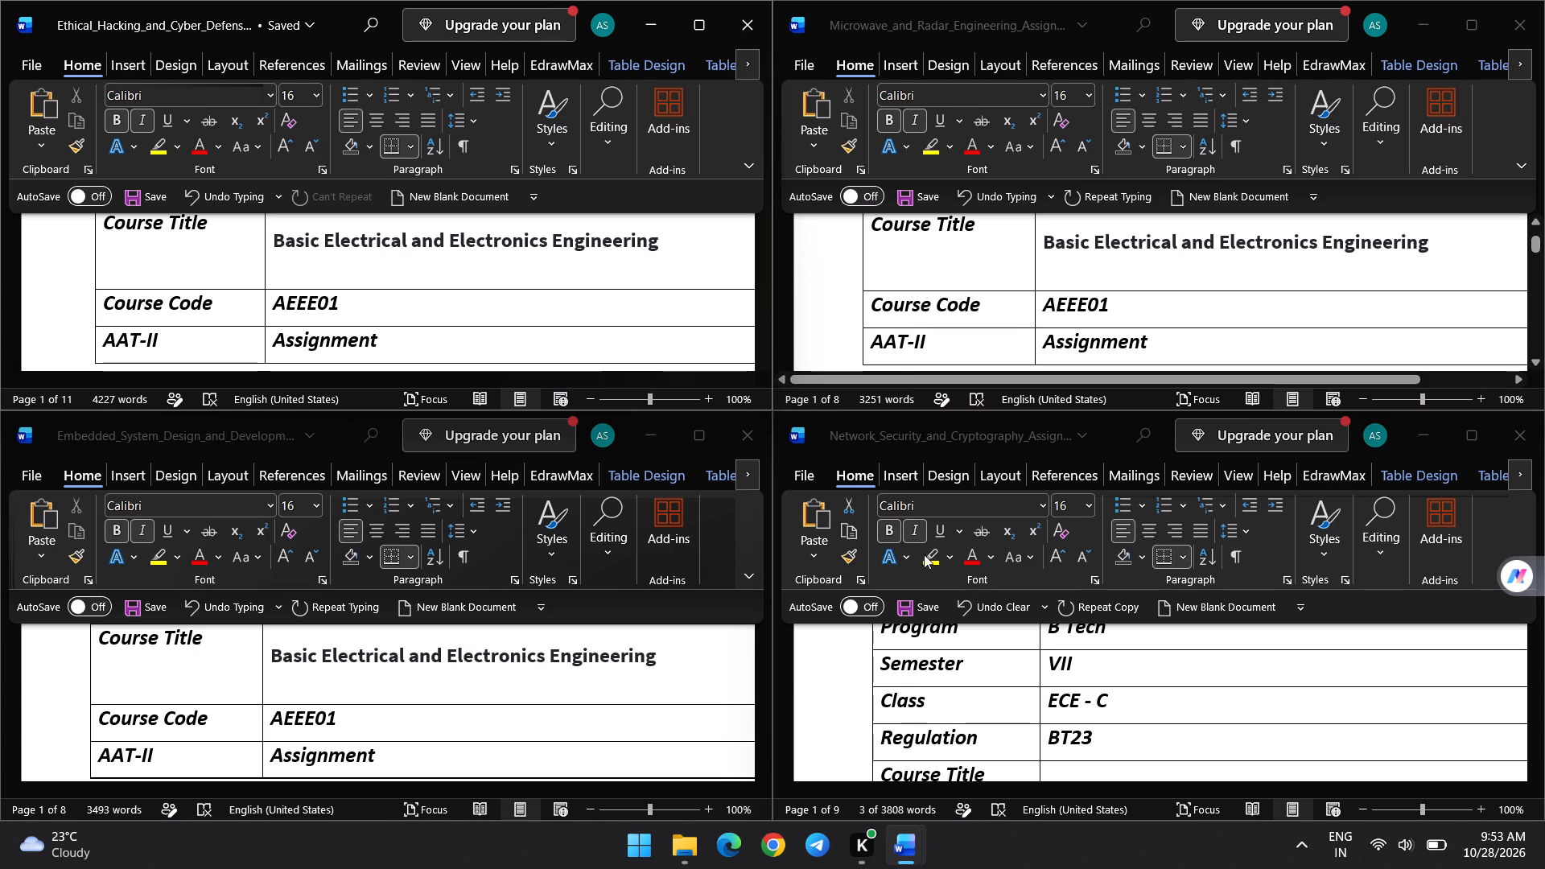
{"action": "scroll", "coordinate": [912, 693], "scroll_direction": "down", "scroll_amount": 1}
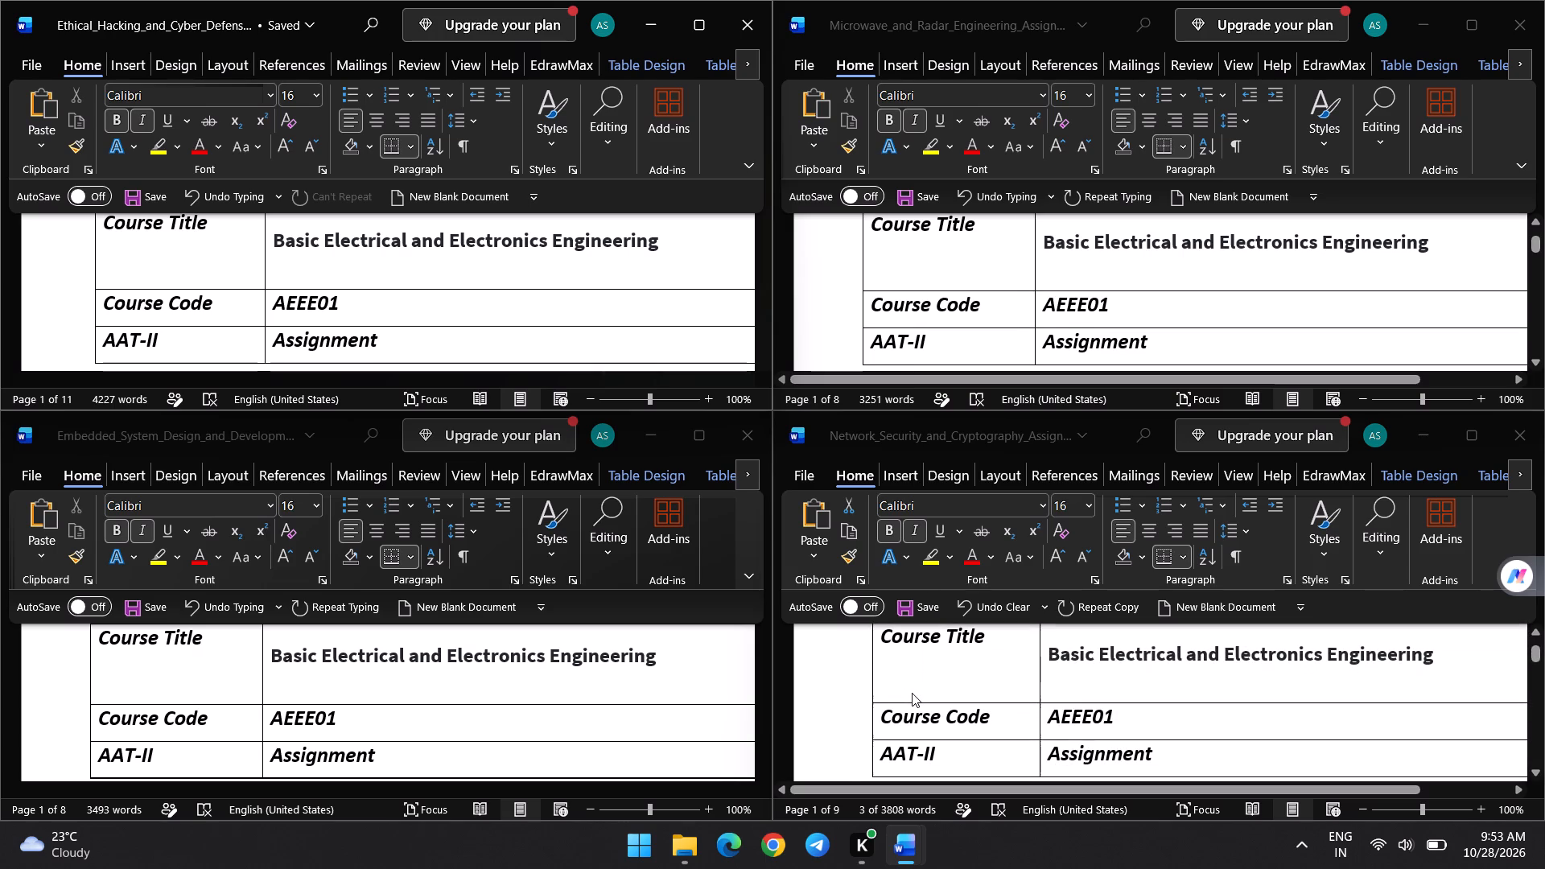
{"action": "scroll", "coordinate": [912, 693], "scroll_direction": "down", "scroll_amount": 1}
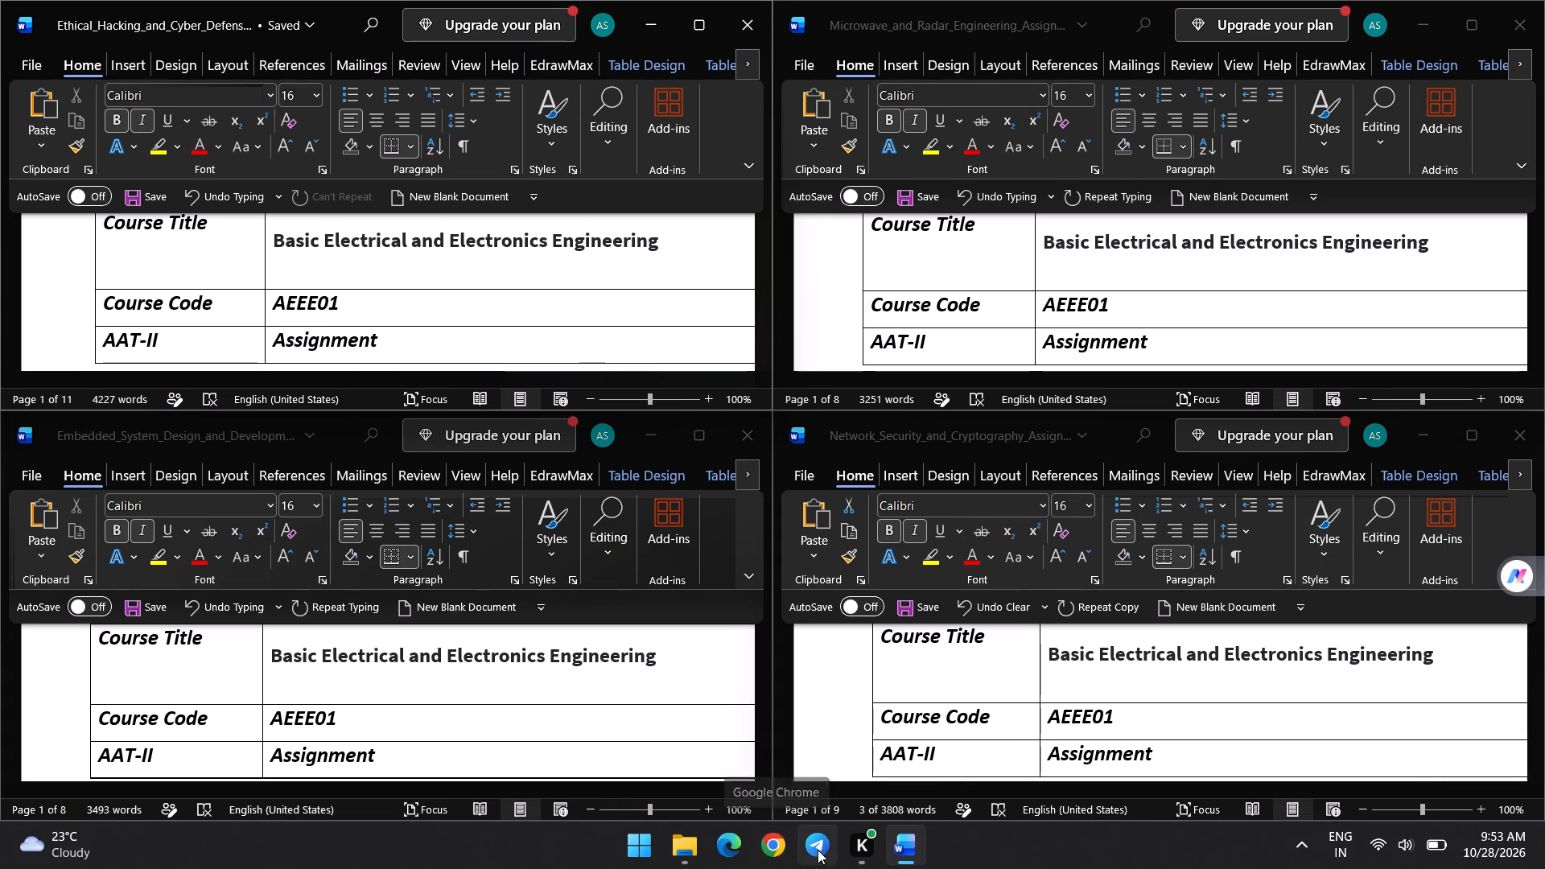
Switch to Chrome, open the Samvidha student portal and sign in with the saved login matching the cover page's roll number.
{"action": "left_click", "coordinate": [768, 842]}
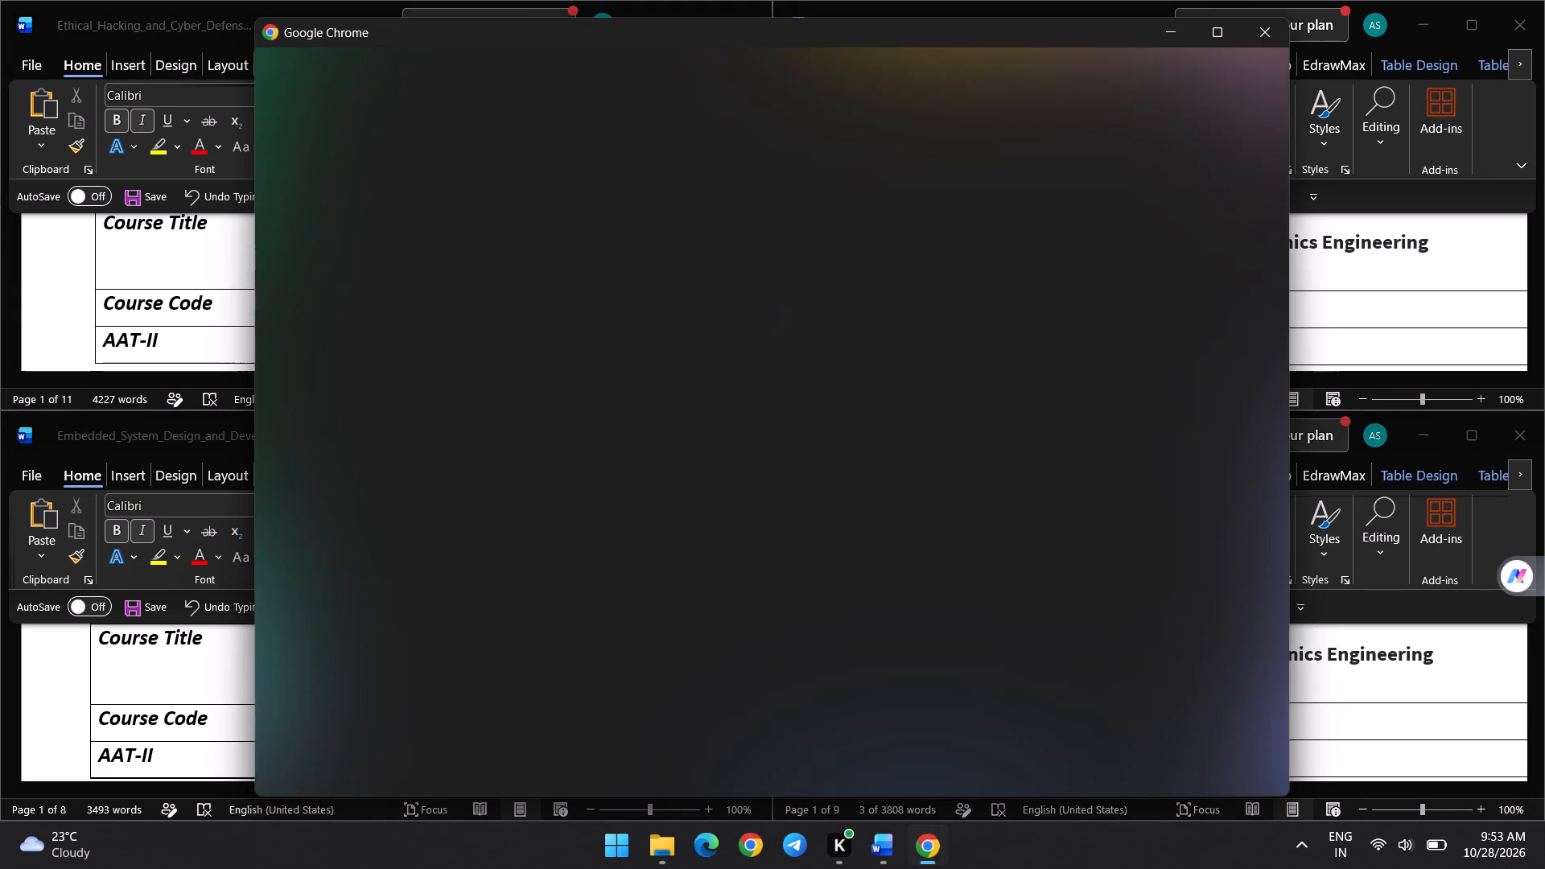
{"action": "left_click", "coordinate": [819, 547]}
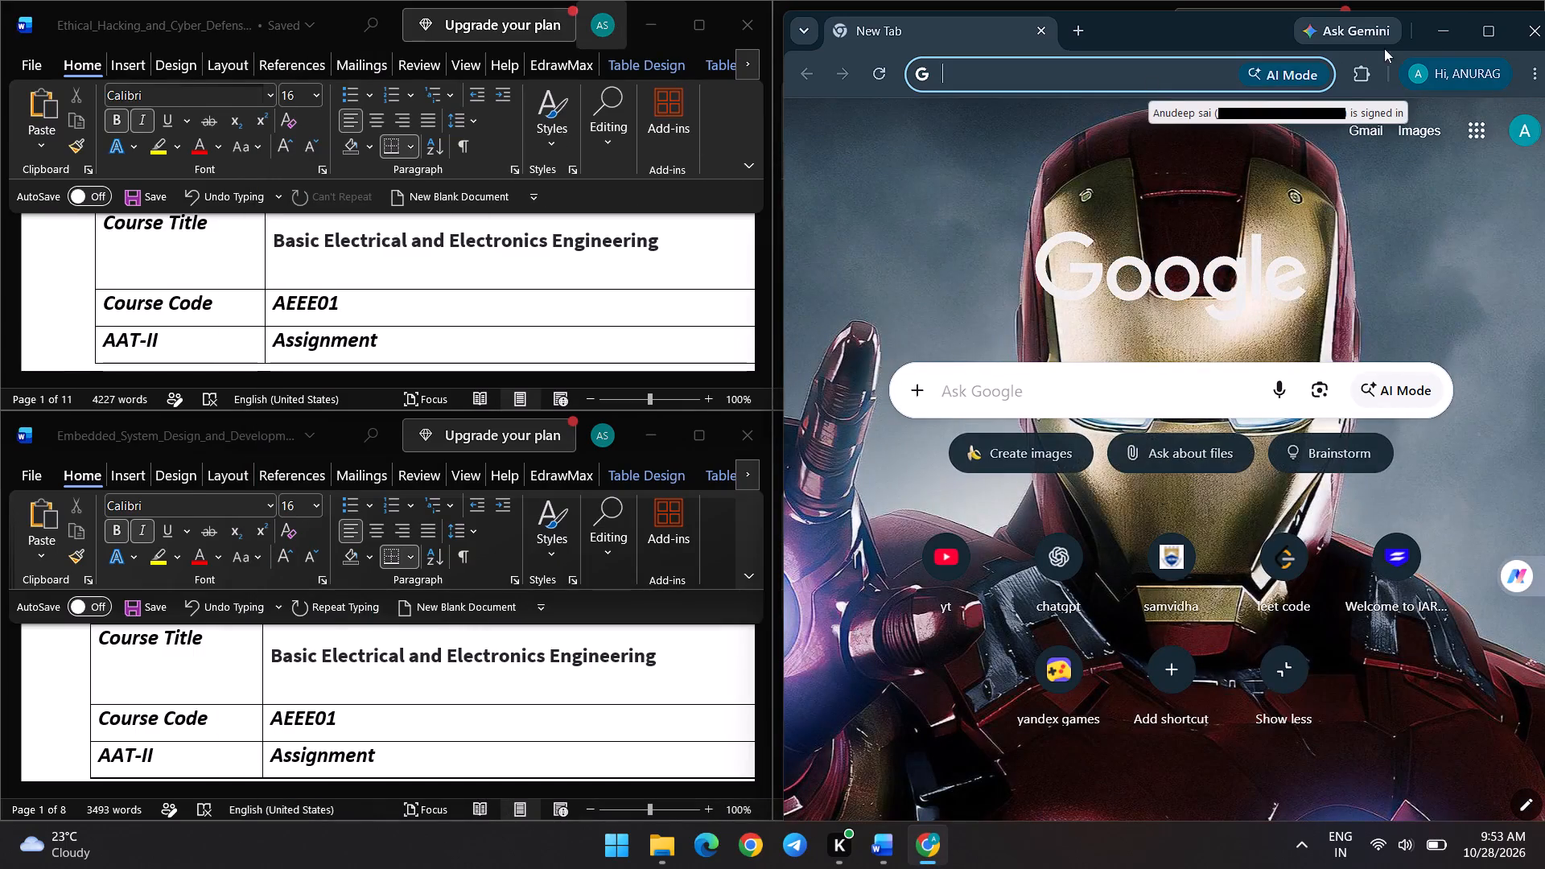
{"action": "left_click", "coordinate": [1475, 25]}
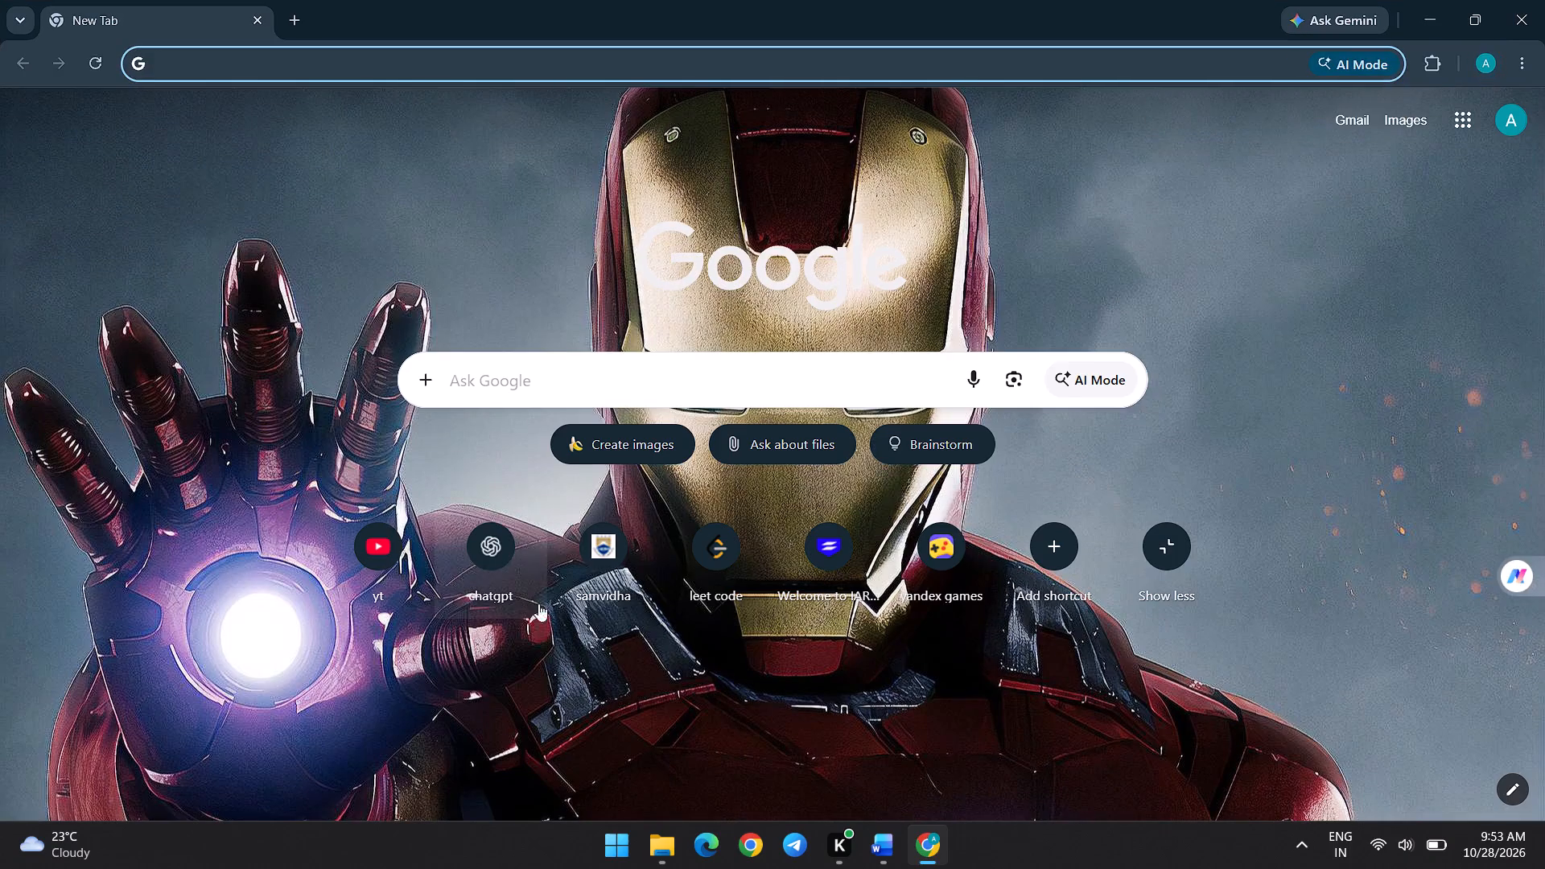
{"action": "left_click", "coordinate": [604, 560]}
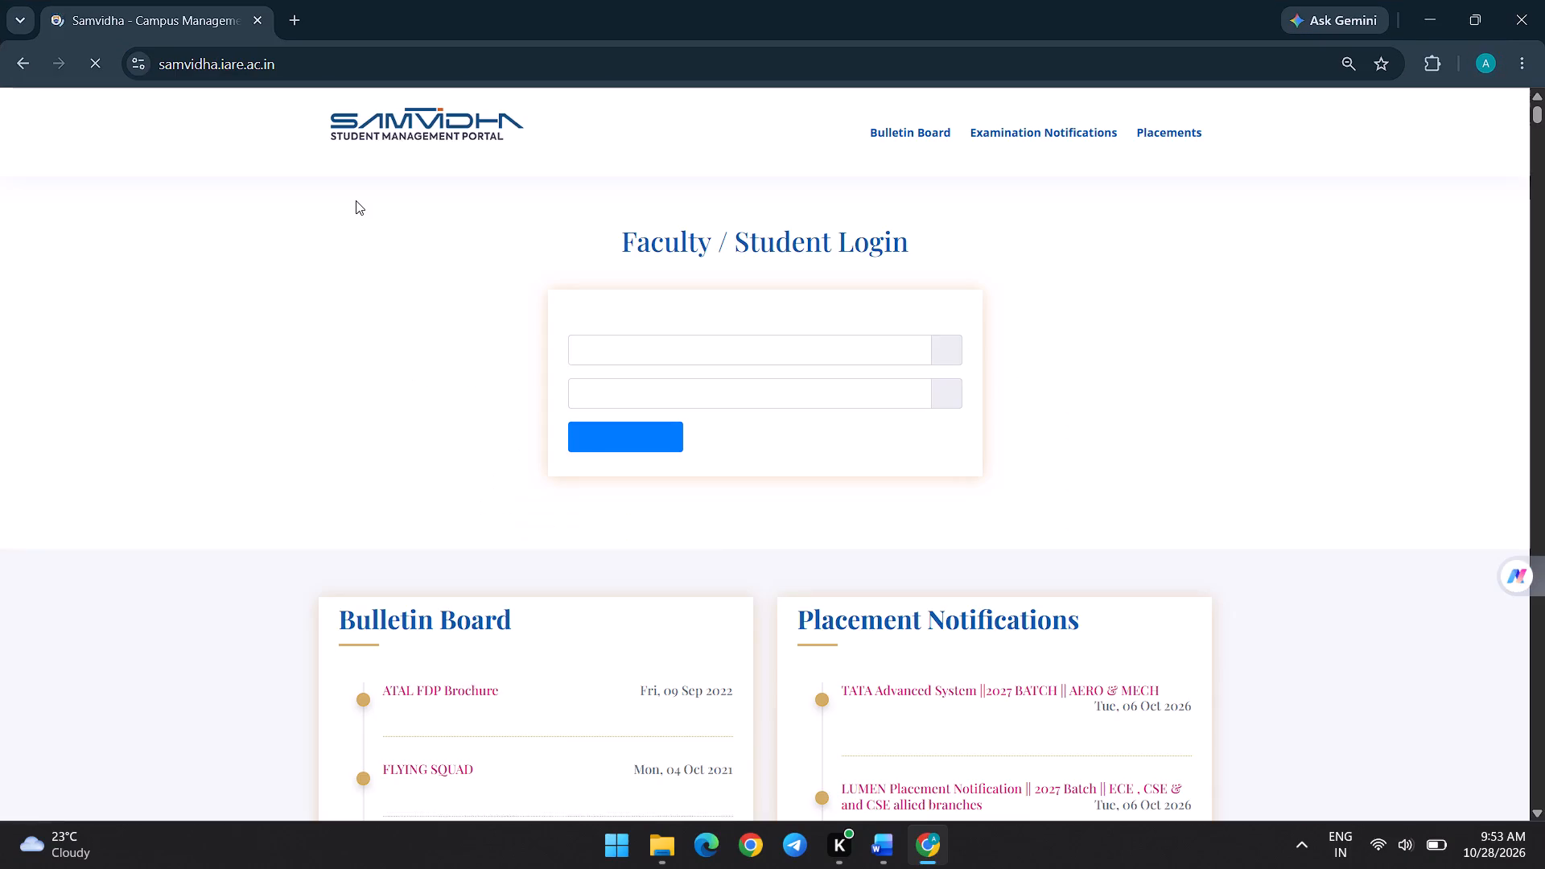
{"action": "left_click", "coordinate": [665, 351]}
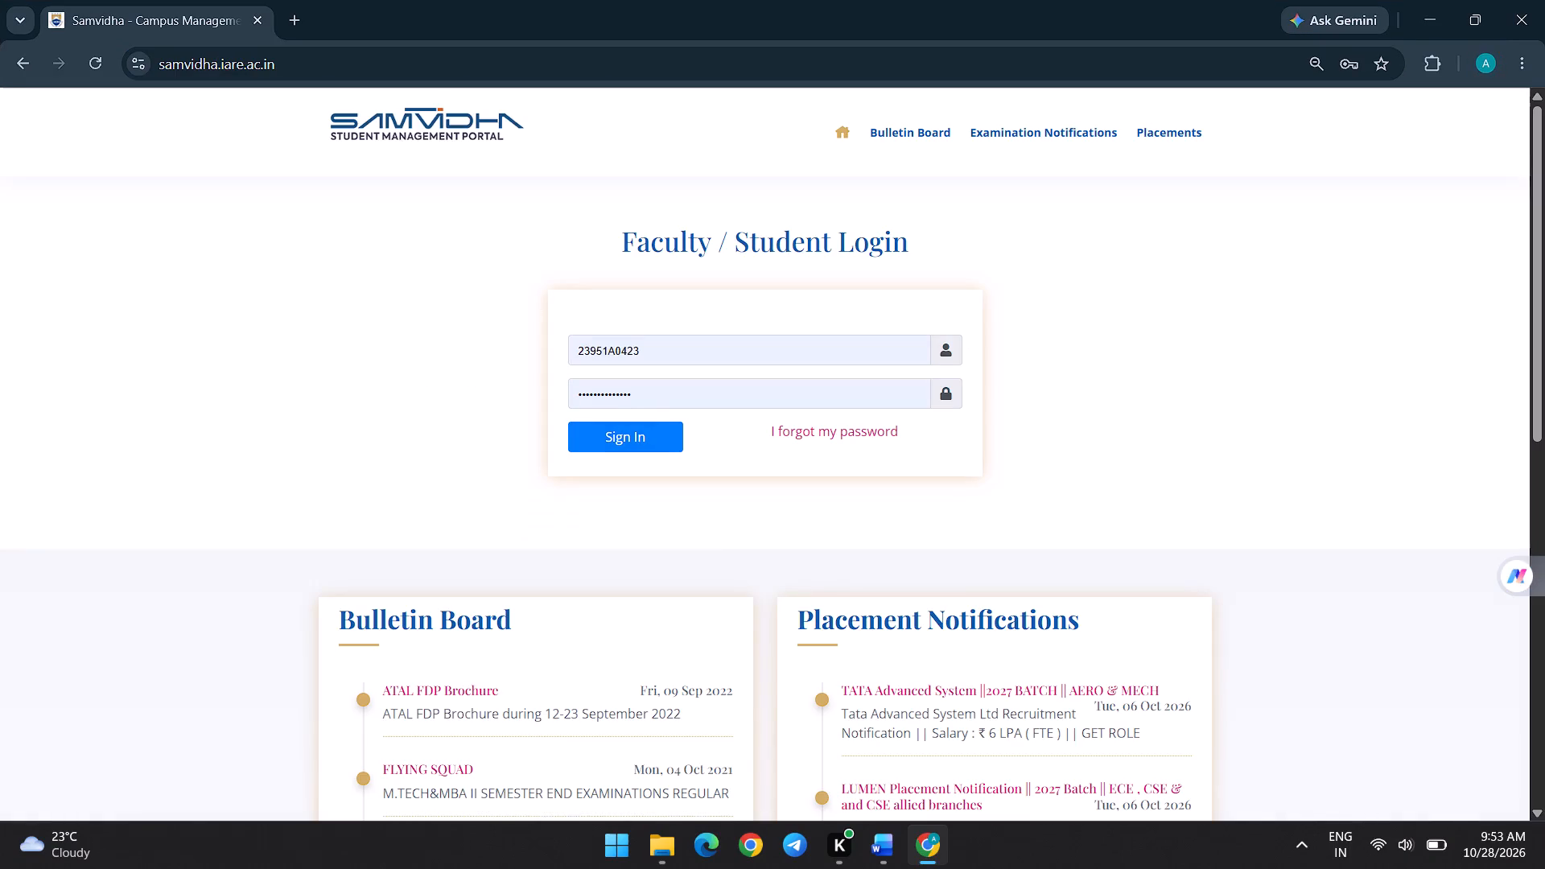
{"action": "scroll", "coordinate": [727, 566], "scroll_direction": "down", "scroll_amount": 1}
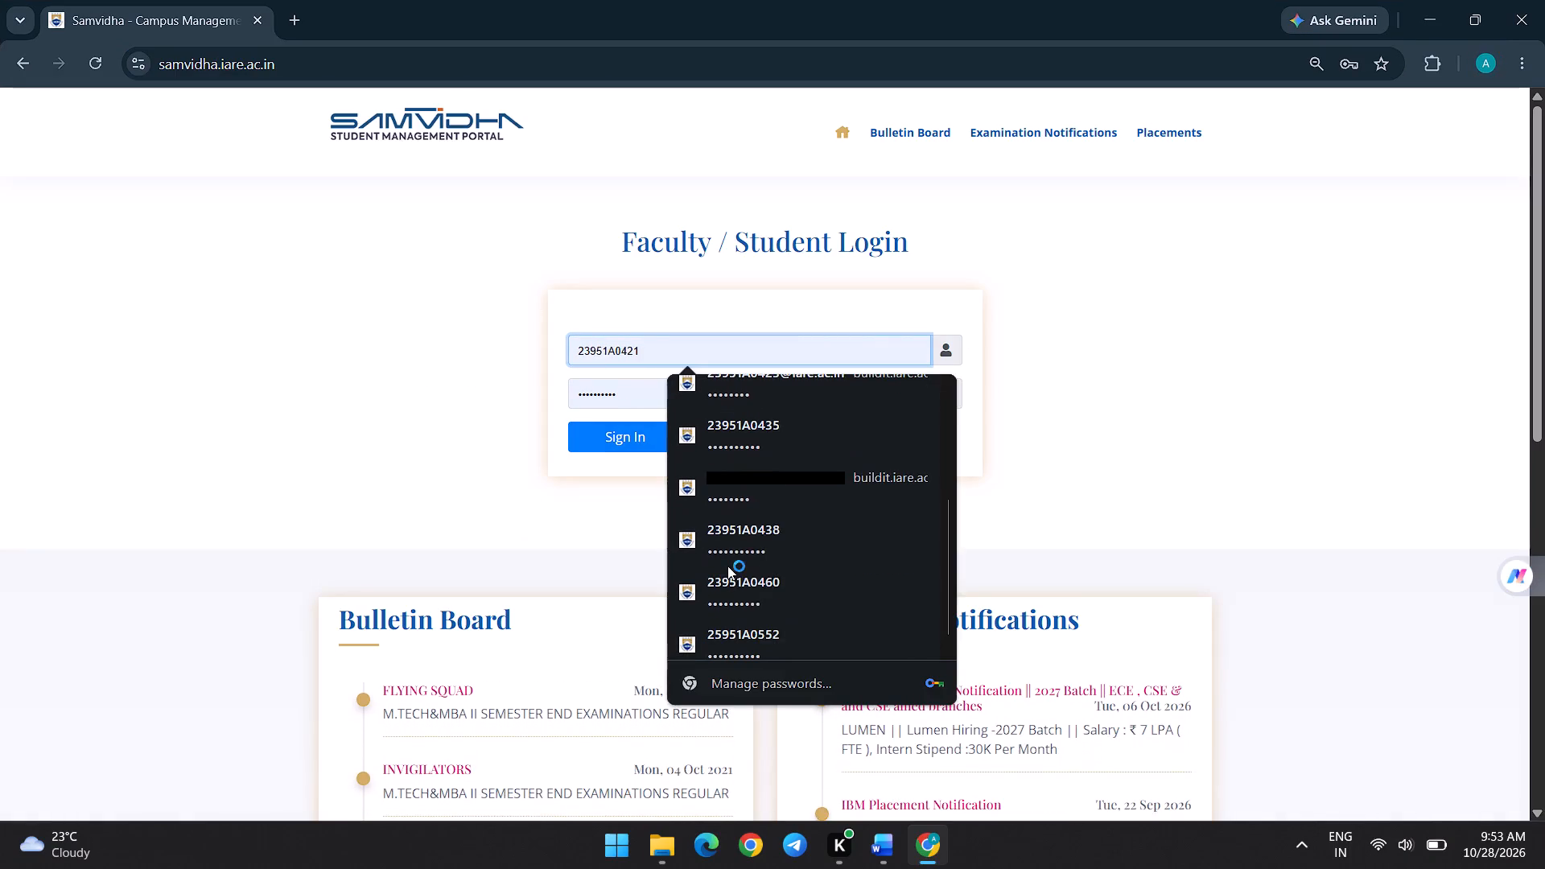
{"action": "left_click", "coordinate": [748, 595]}
{"action": "left_click", "coordinate": [626, 426]}
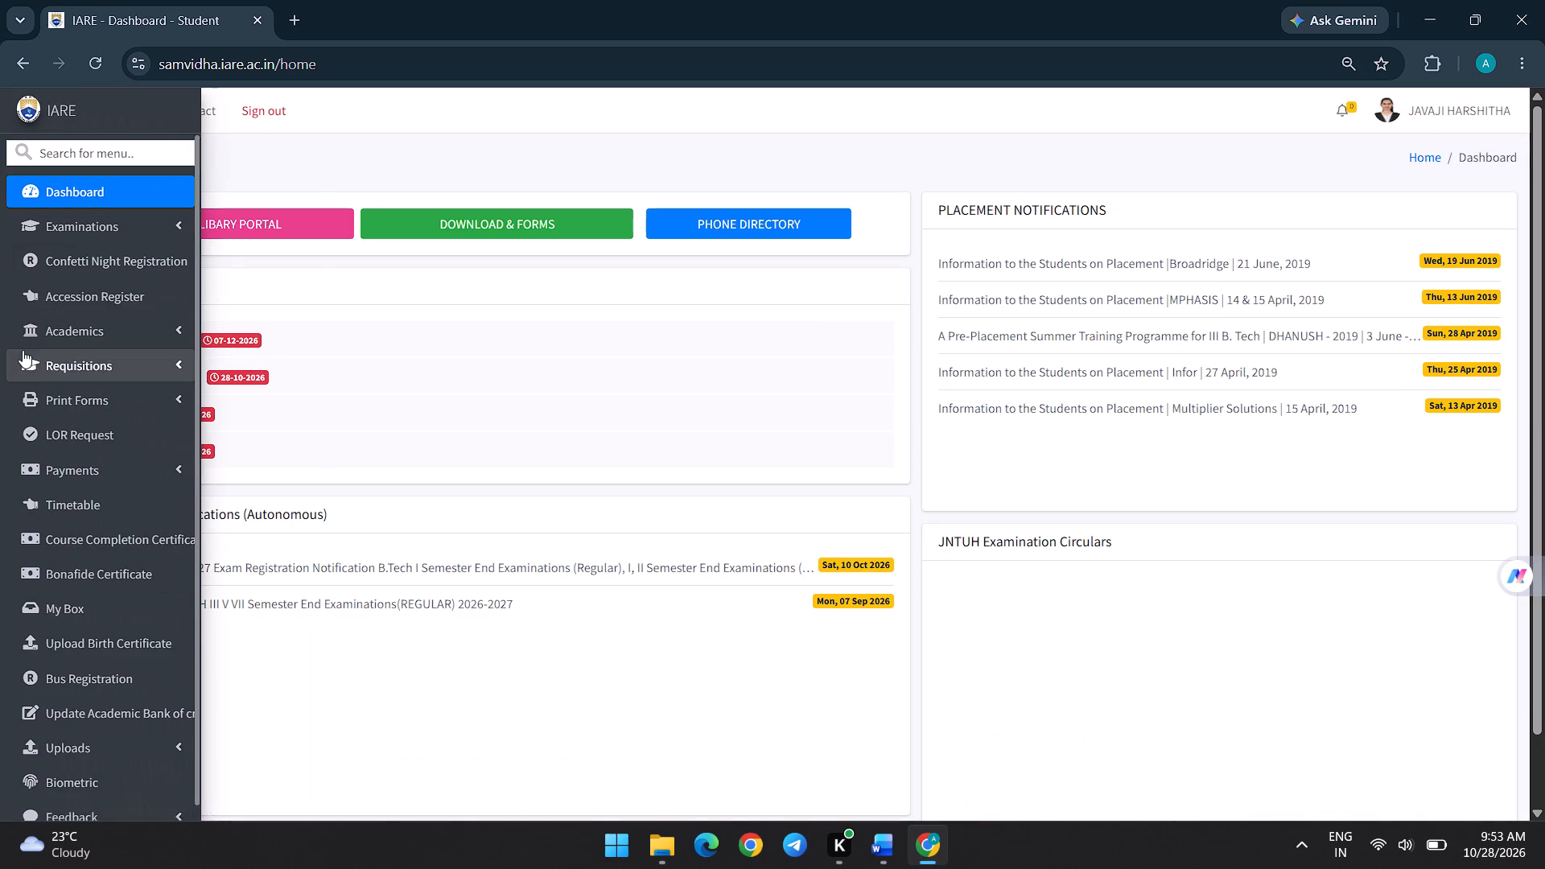
Open the AAT-I upload page of the student portal to get the course list.
{"action": "scroll", "coordinate": [23, 350], "scroll_direction": "down", "scroll_amount": 8}
{"action": "left_click", "coordinate": [65, 724]}
{"action": "scroll", "coordinate": [65, 724], "scroll_direction": "down", "scroll_amount": 4}
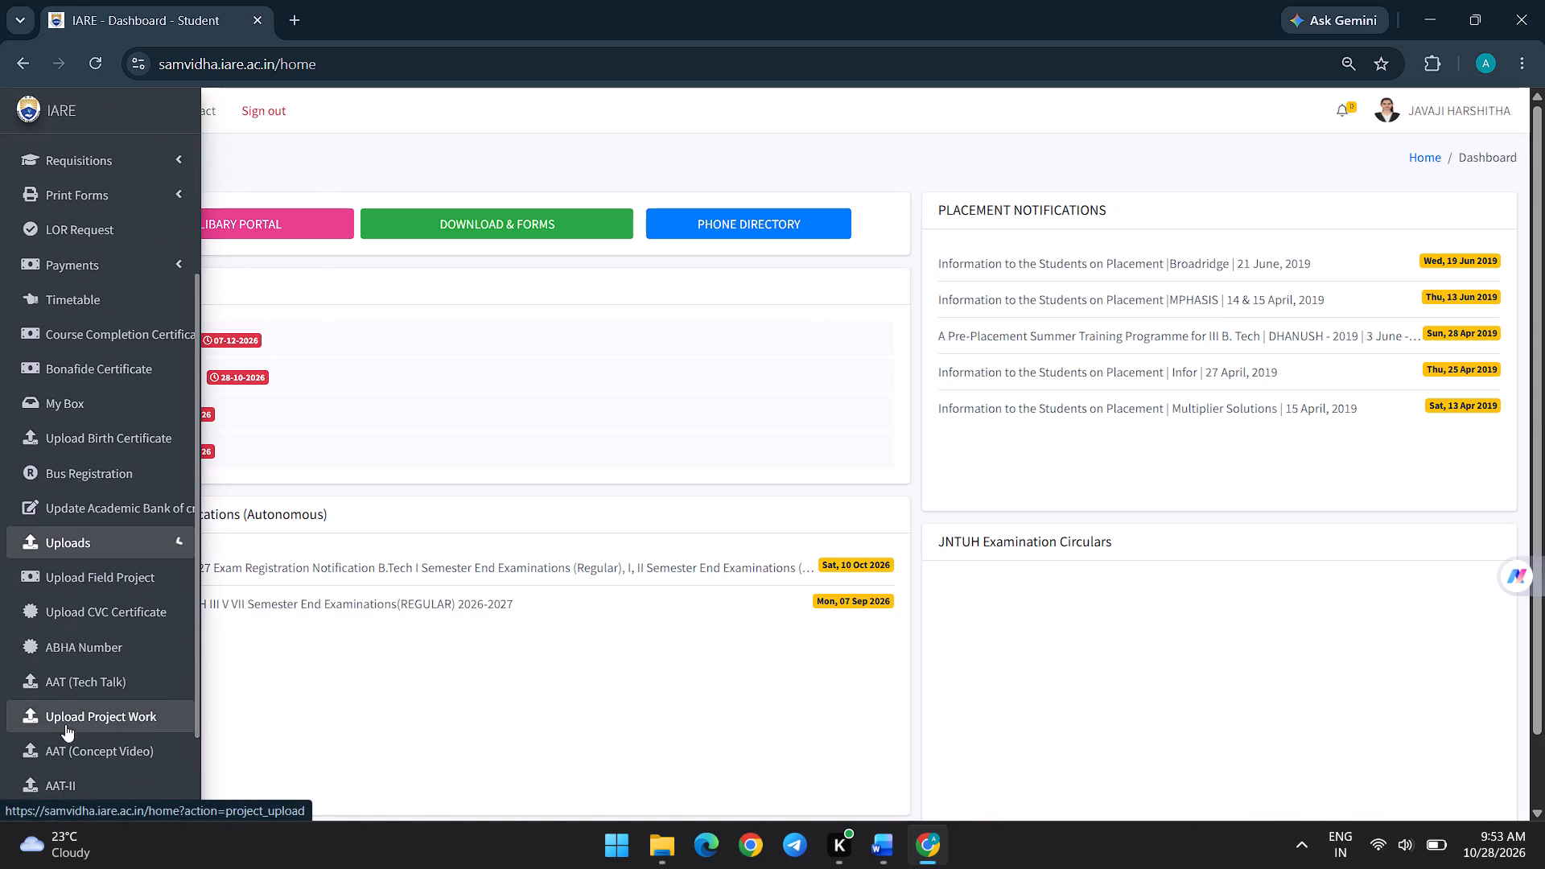
{"action": "scroll", "coordinate": [65, 768], "scroll_direction": "down", "scroll_amount": 2}
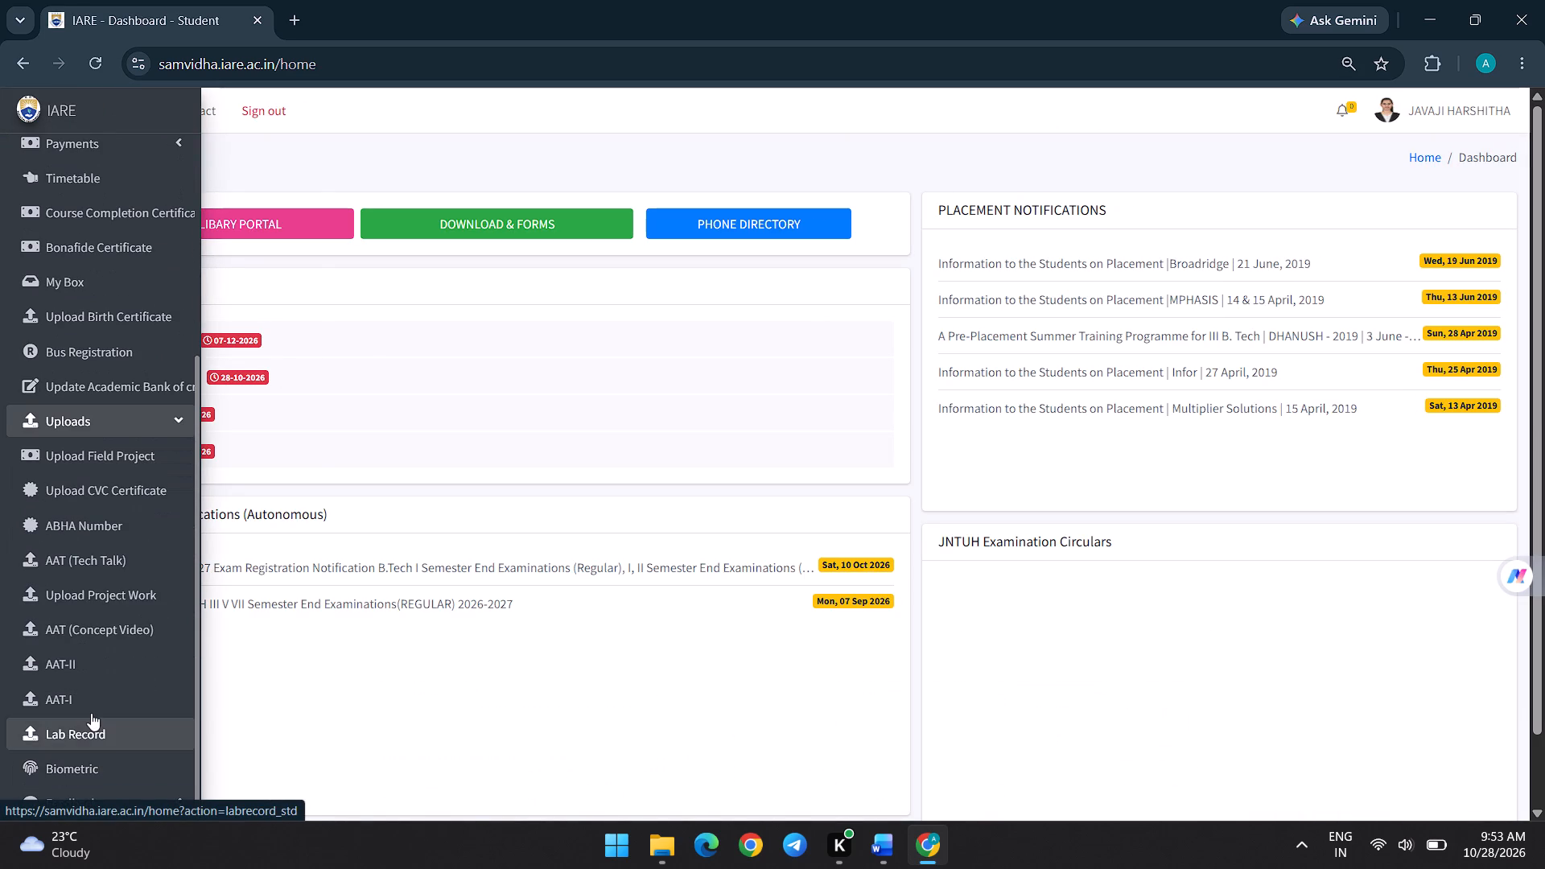
{"action": "left_click", "coordinate": [91, 713]}
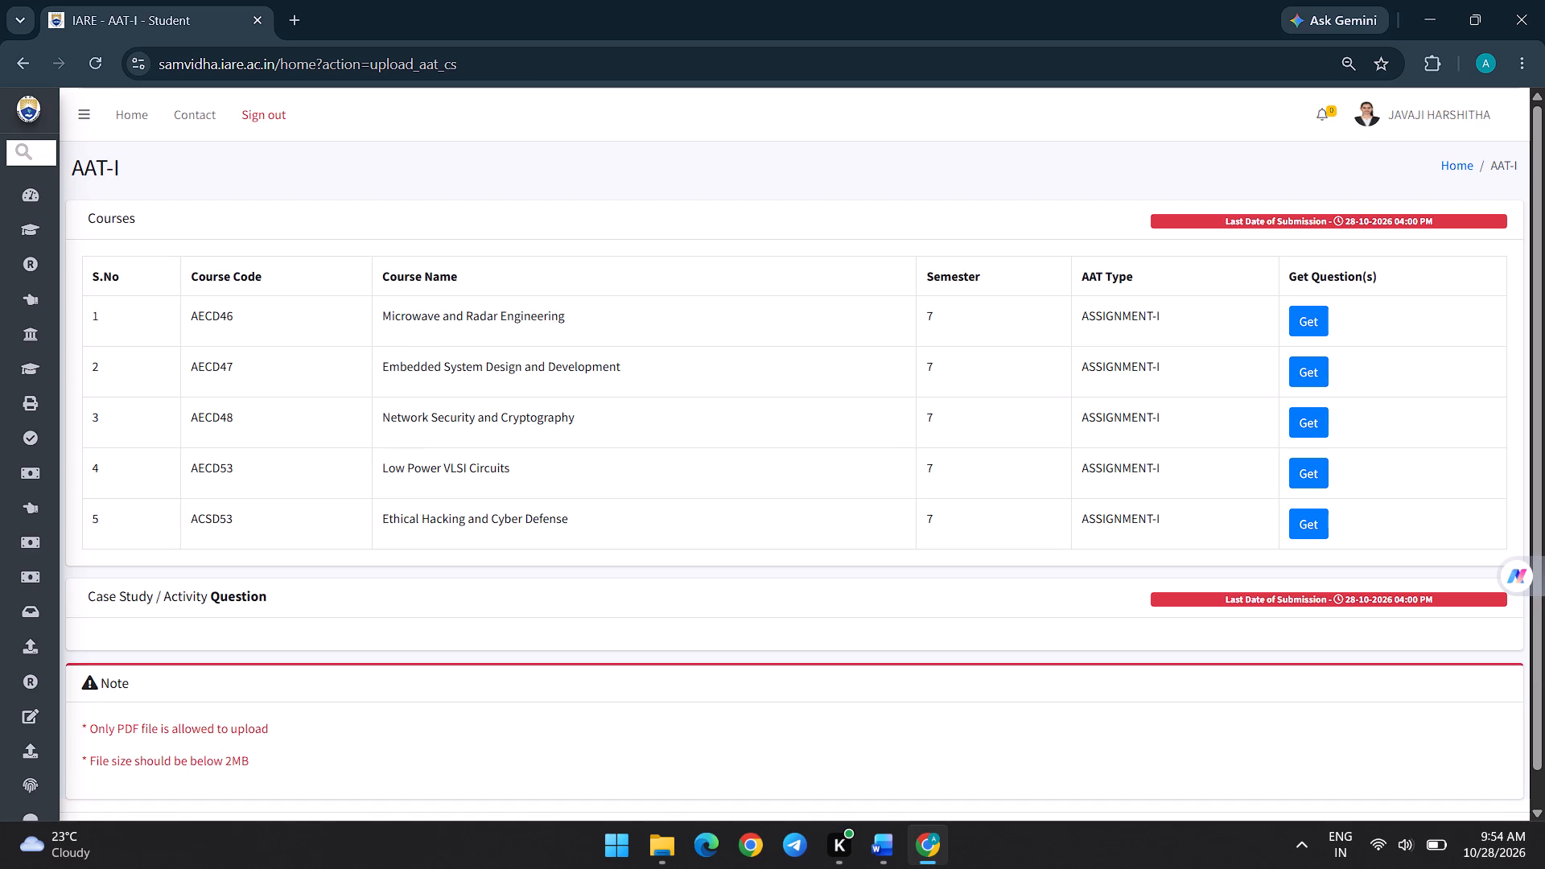
Copy the course name Low Power VLSI Circuits from the portal and replace the Low Power VLSI Circuits assignment's course title with it in Word.
{"action": "left_click_drag", "start_coordinate": [384, 468], "coordinate": [528, 465]}
{"action": "key", "text": "ctrl+c"}
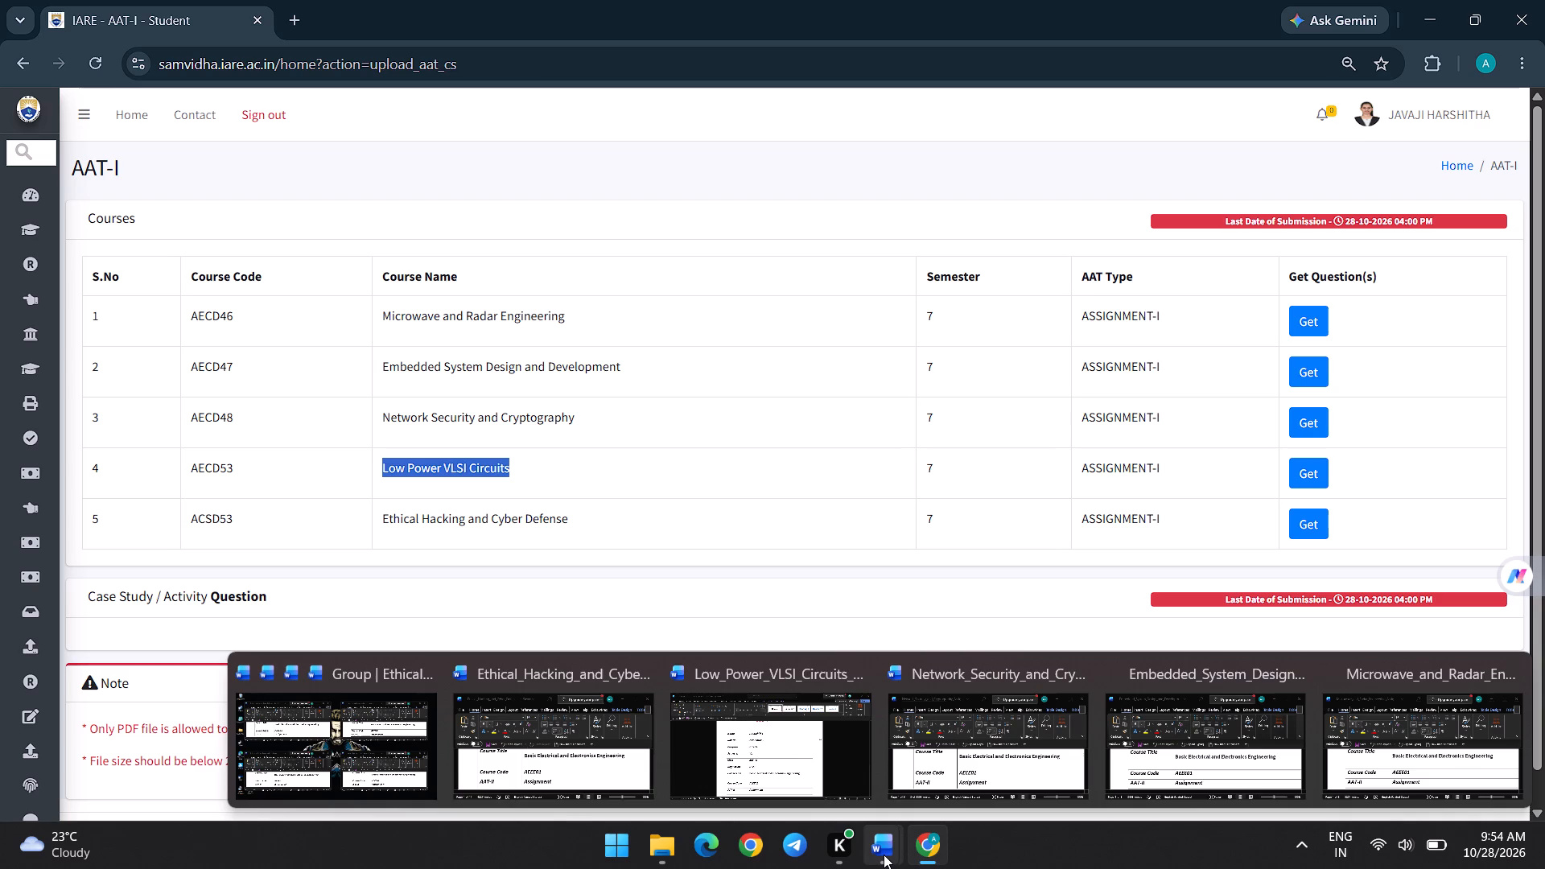
{"action": "left_click", "coordinate": [833, 776]}
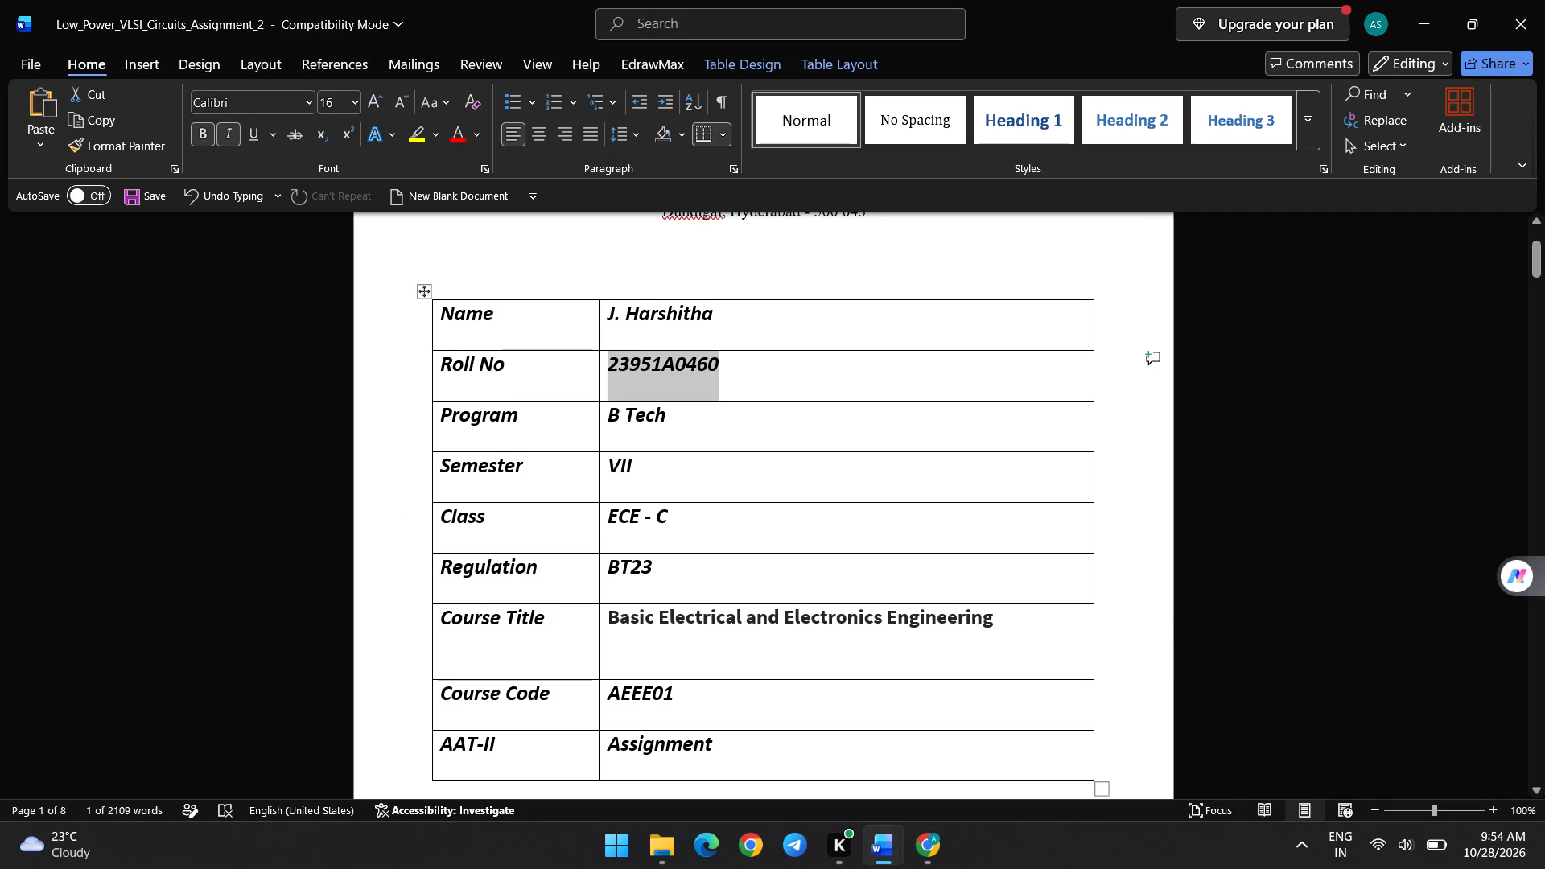
{"action": "left_click_drag", "start_coordinate": [609, 618], "coordinate": [943, 623]}
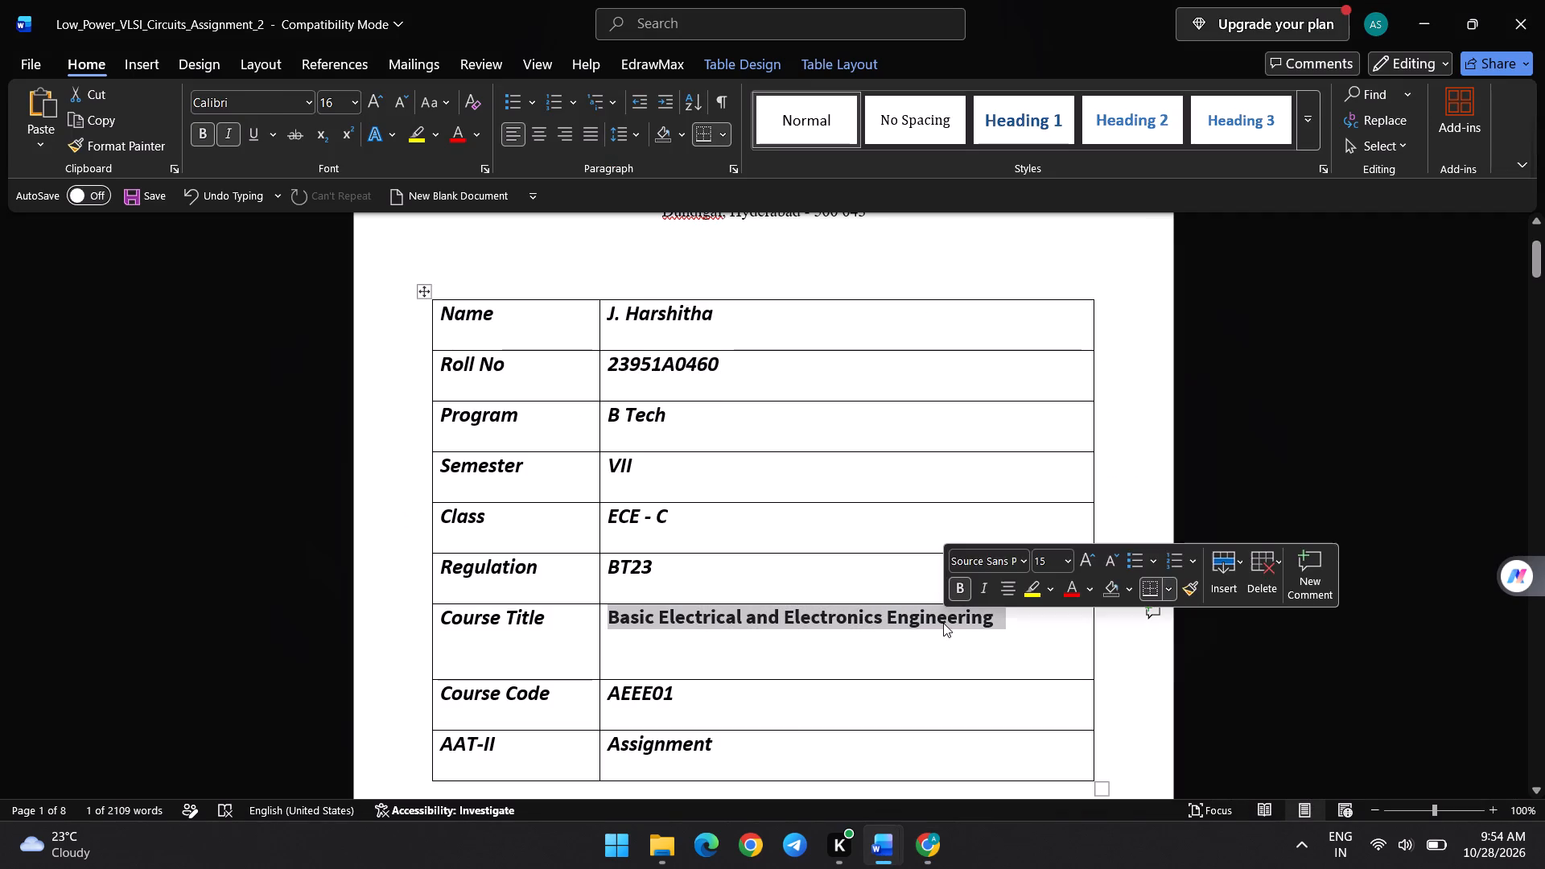
{"action": "key", "text": "ctrl+v"}
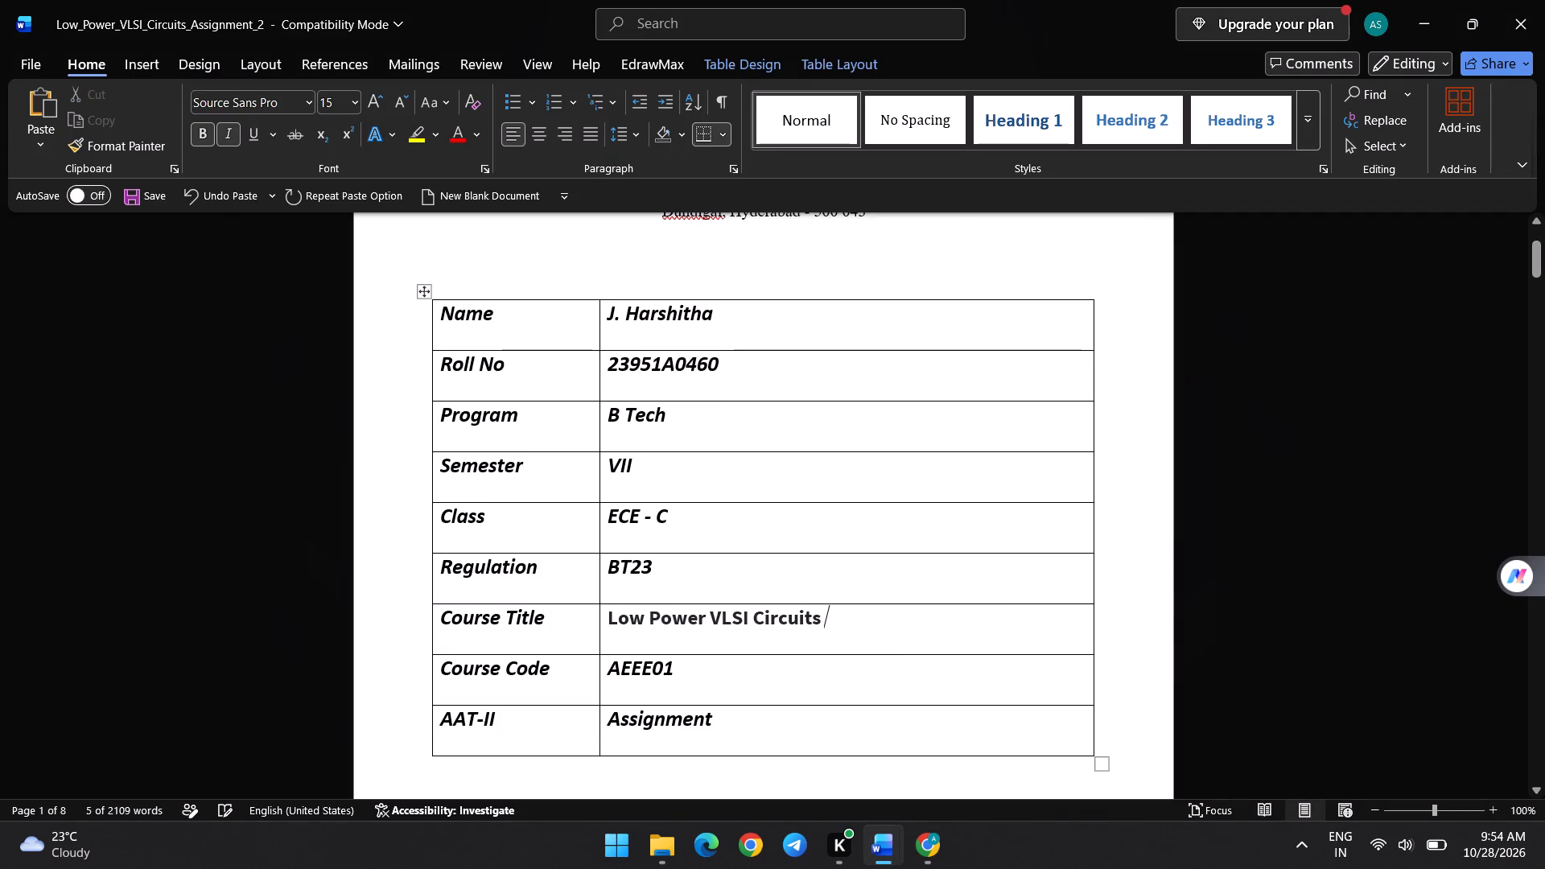
Change the course code in the Low Power VLSI Circuits assignment's cover table to AECD53 and save the document.
{"action": "left_click", "coordinate": [673, 674]}
{"action": "key", "text": "BackSpace"}
{"action": "key", "text": "BackSpace"}
{"action": "key", "text": "BackSpace"}
{"action": "key", "text": "BackSpace"}
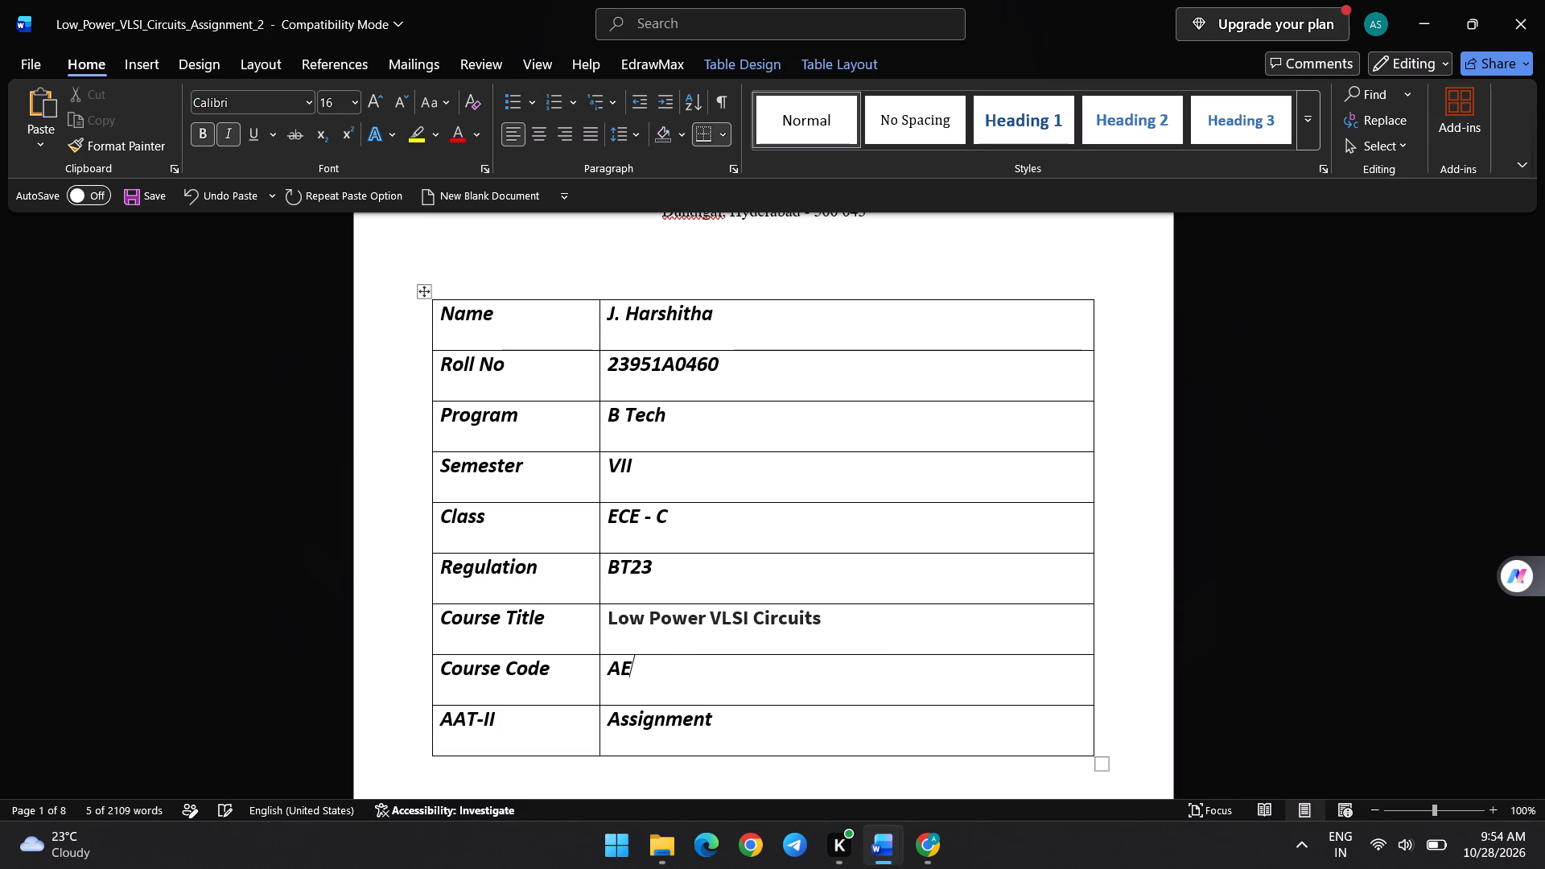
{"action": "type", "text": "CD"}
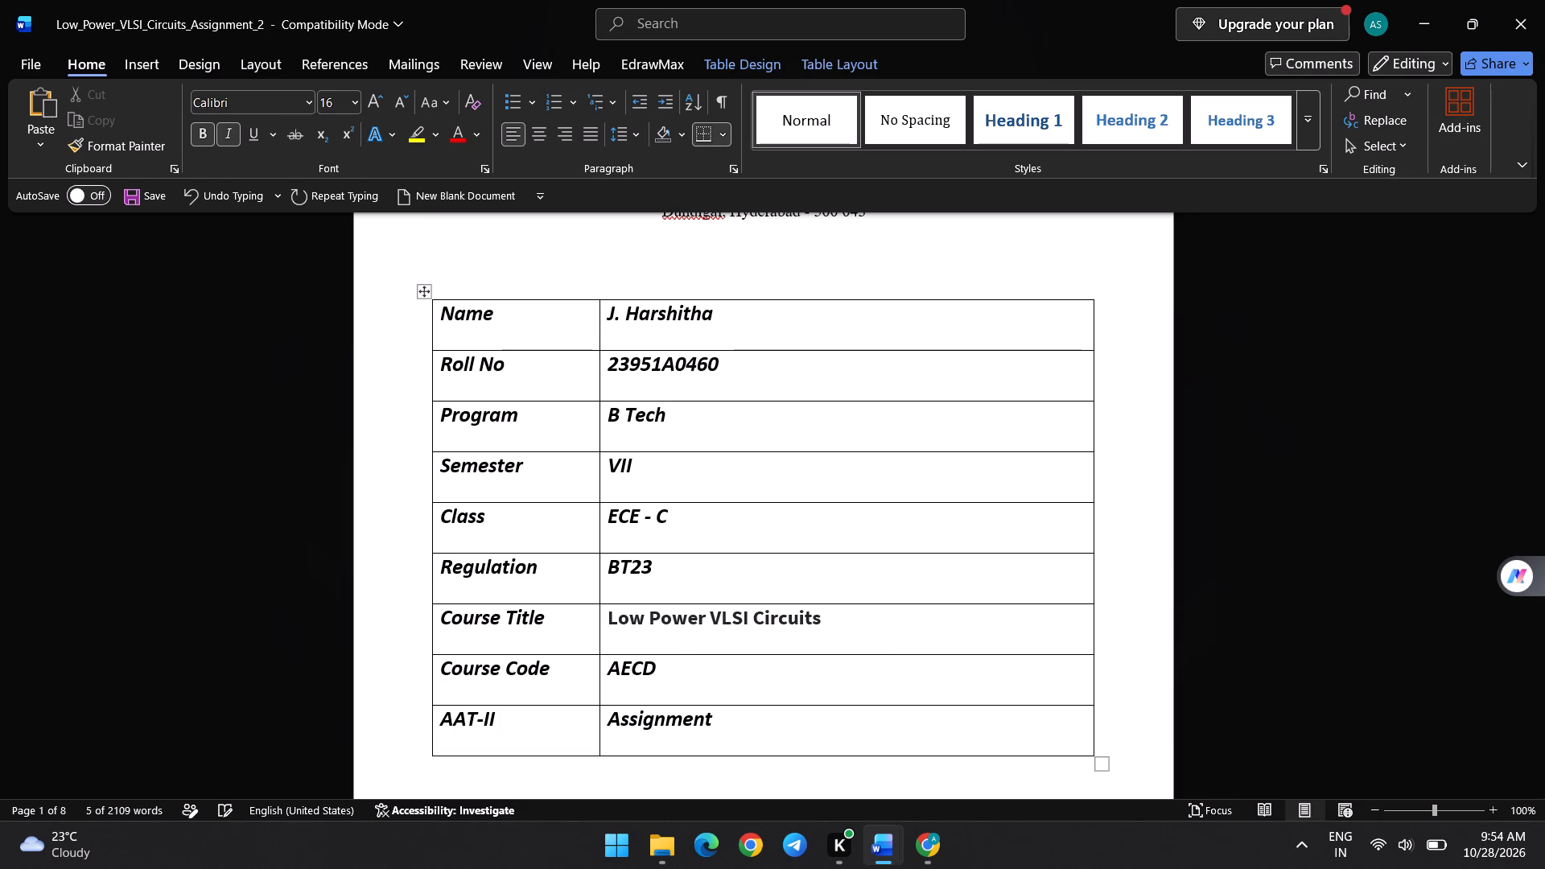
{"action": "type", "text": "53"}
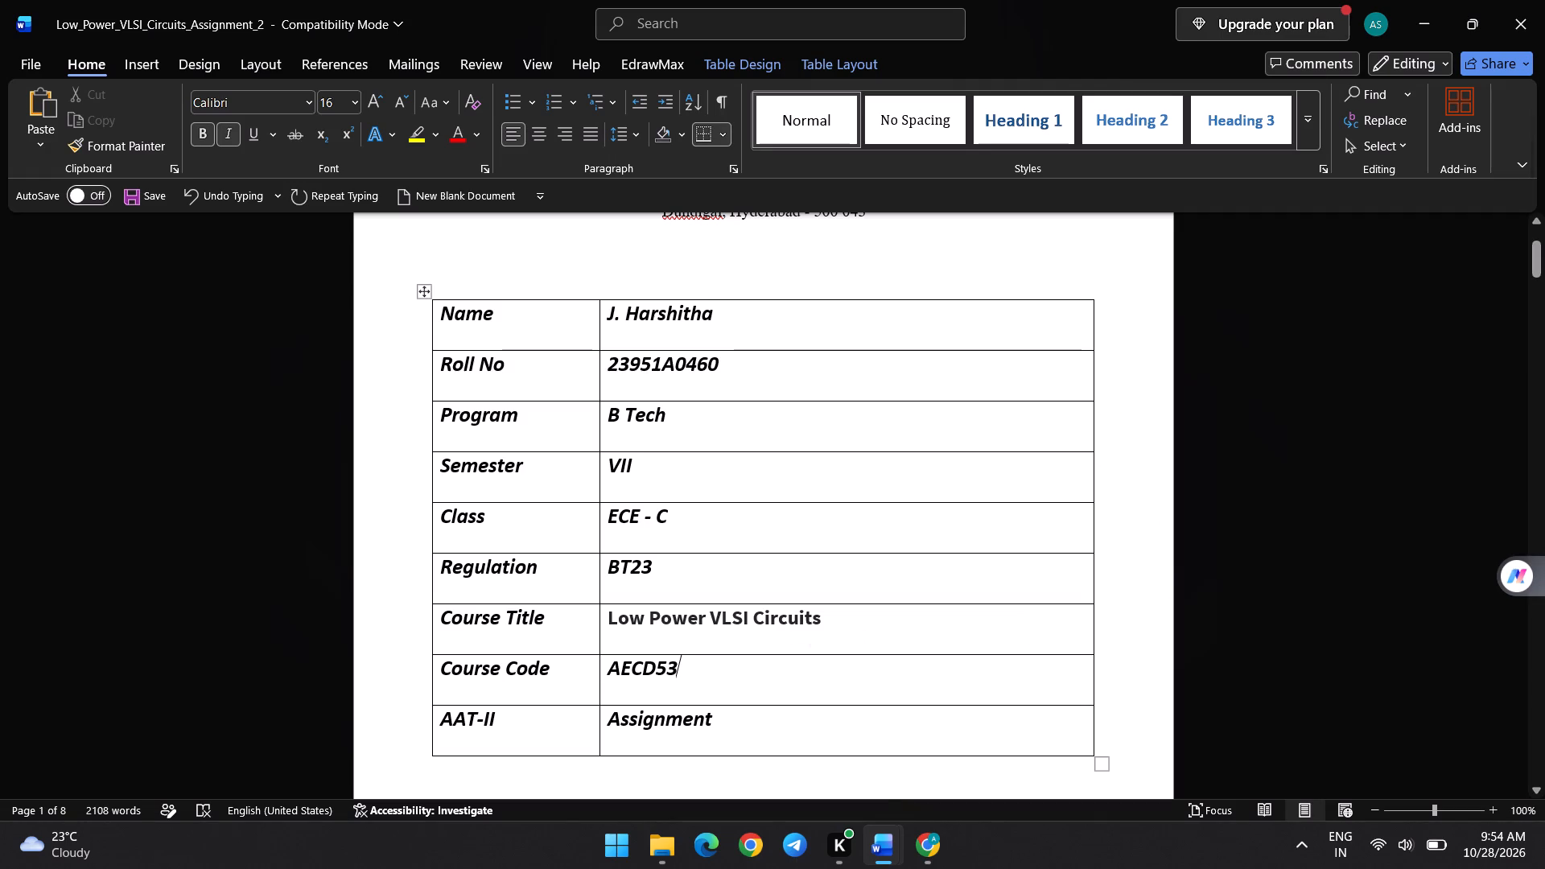
{"action": "left_click", "coordinate": [1234, 433]}
{"action": "key", "text": "ctrl+s"}
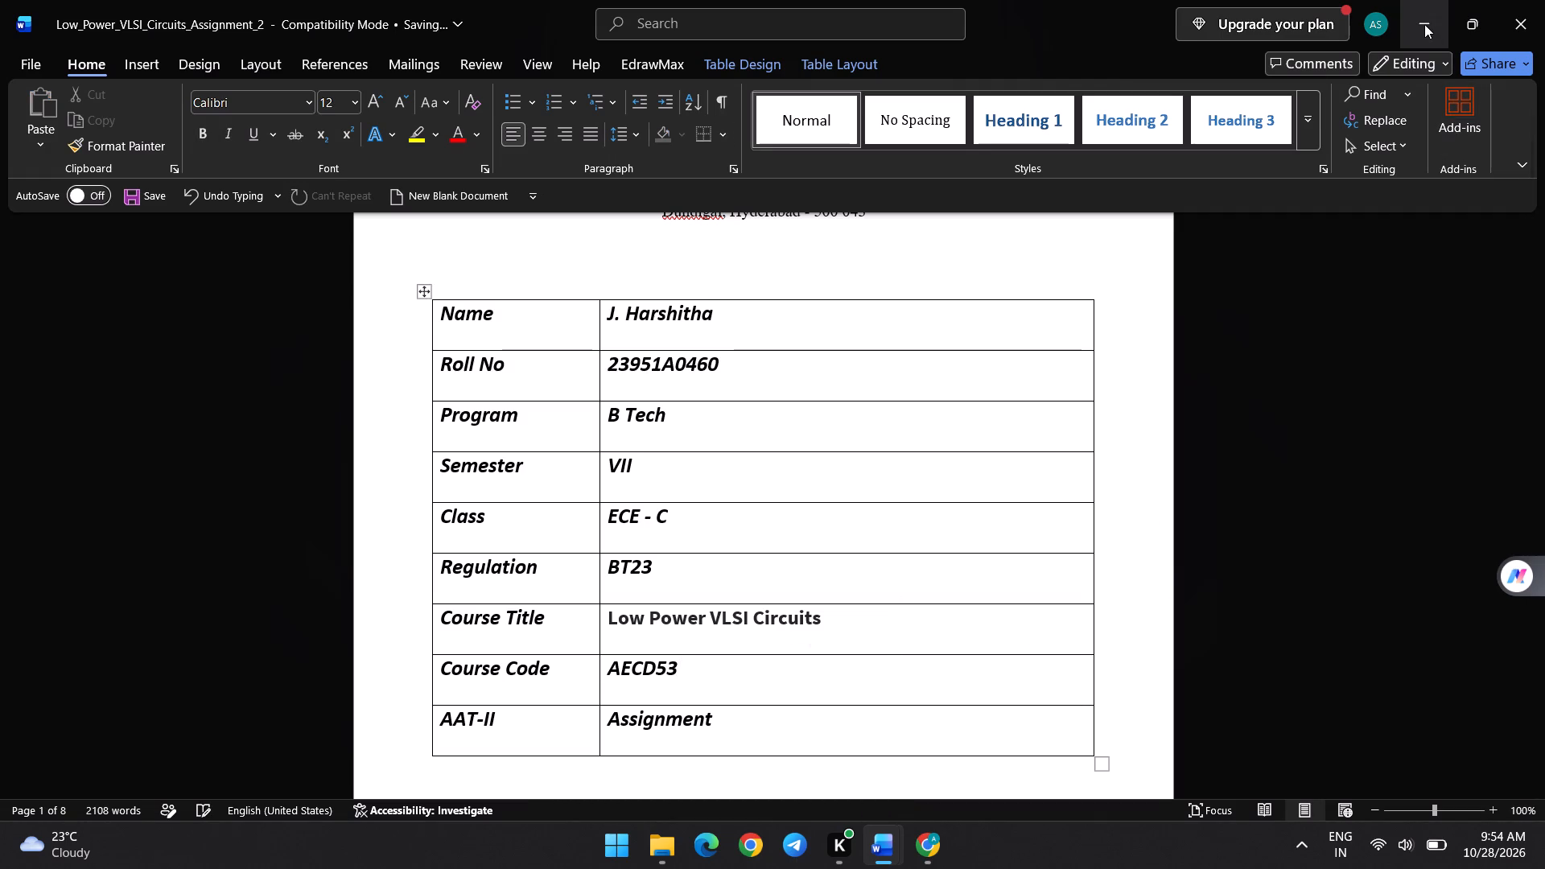
Minimize the Low Power VLSI Circuits document and place the Chrome course list side by side with the Microwave and Network Security assignments.
{"action": "left_click", "coordinate": [1424, 24]}
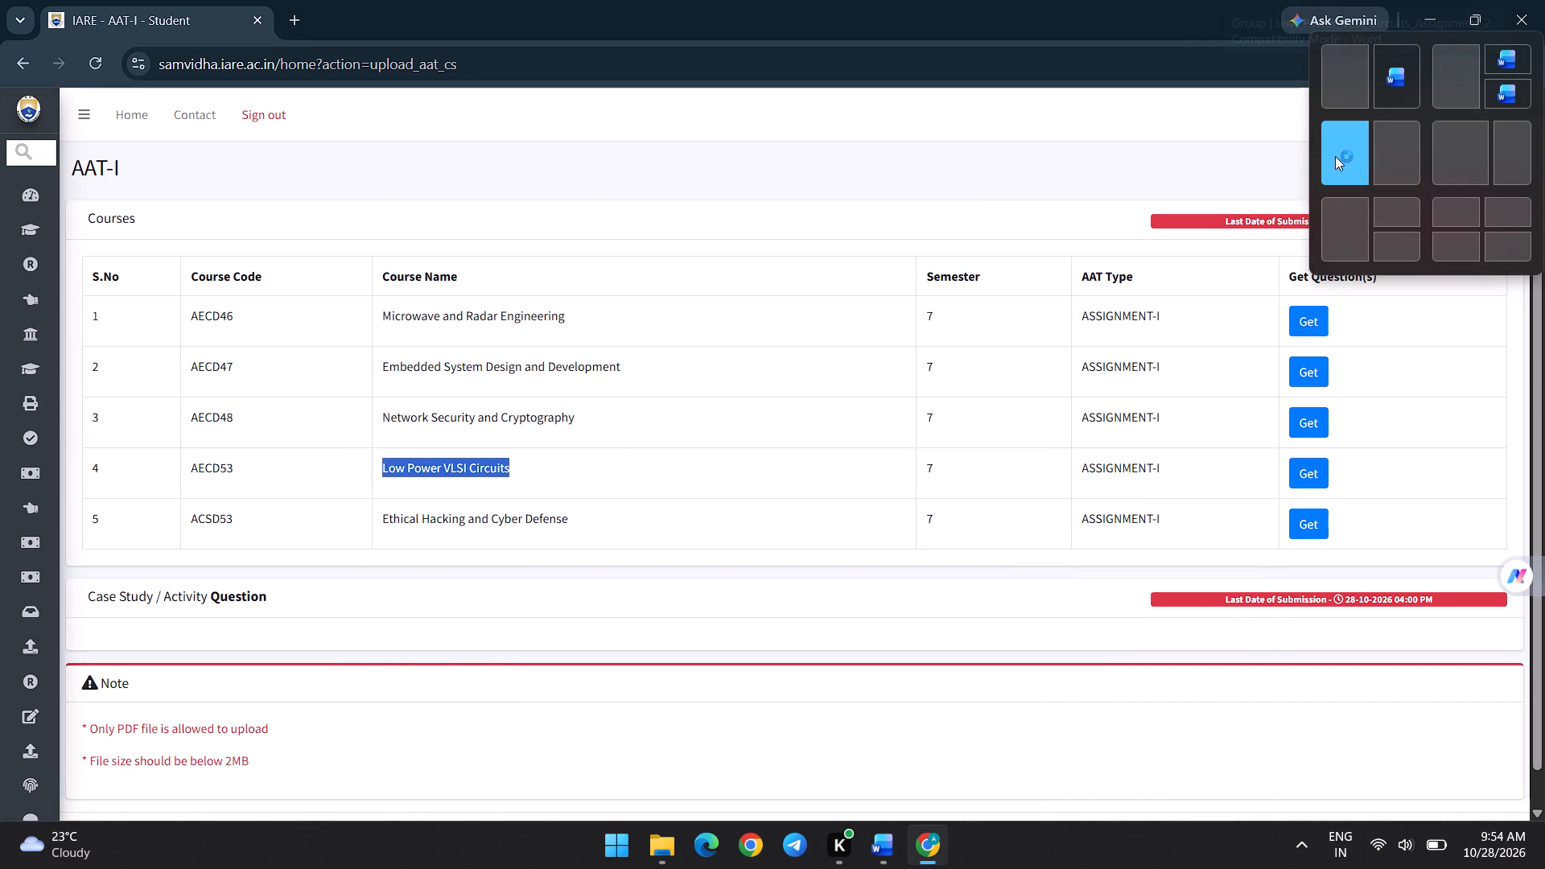
{"action": "left_click", "coordinate": [1335, 156]}
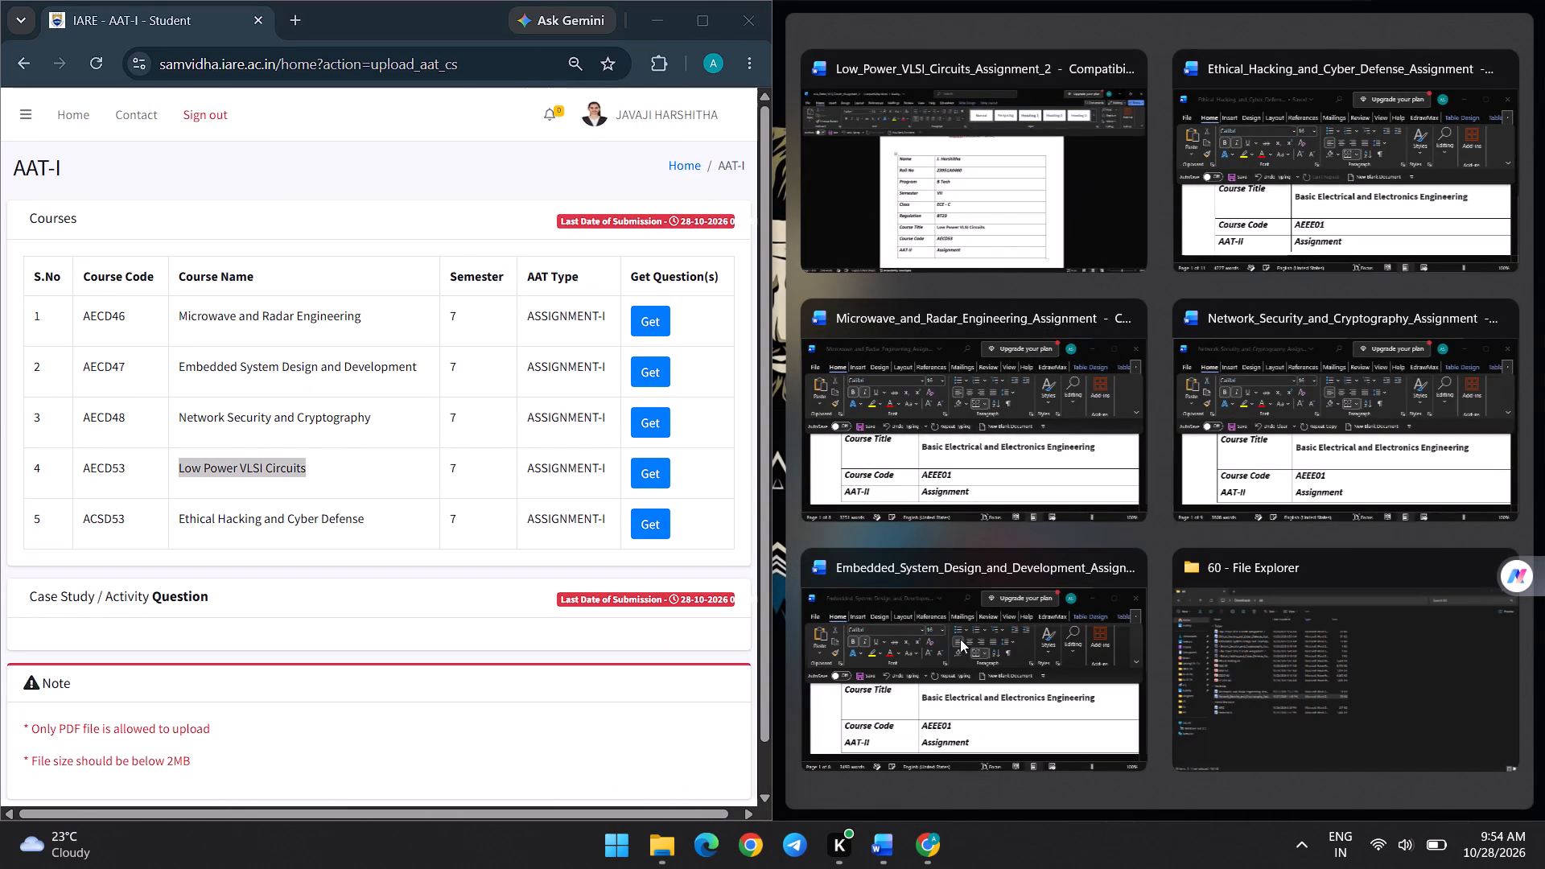
{"action": "left_click", "coordinate": [389, 752]}
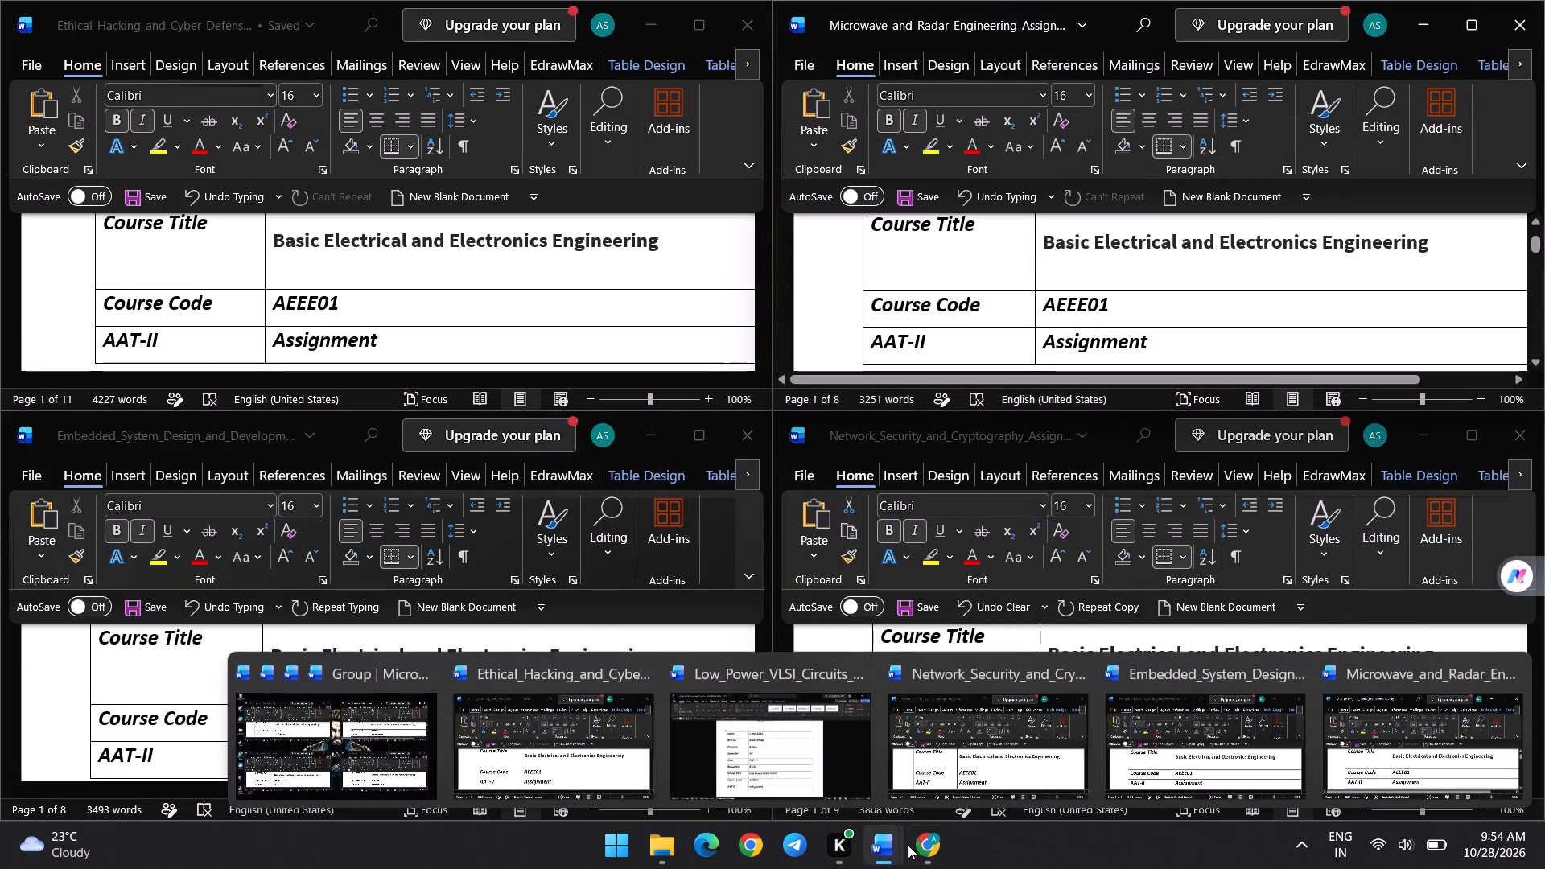
{"action": "left_click", "coordinate": [912, 771]}
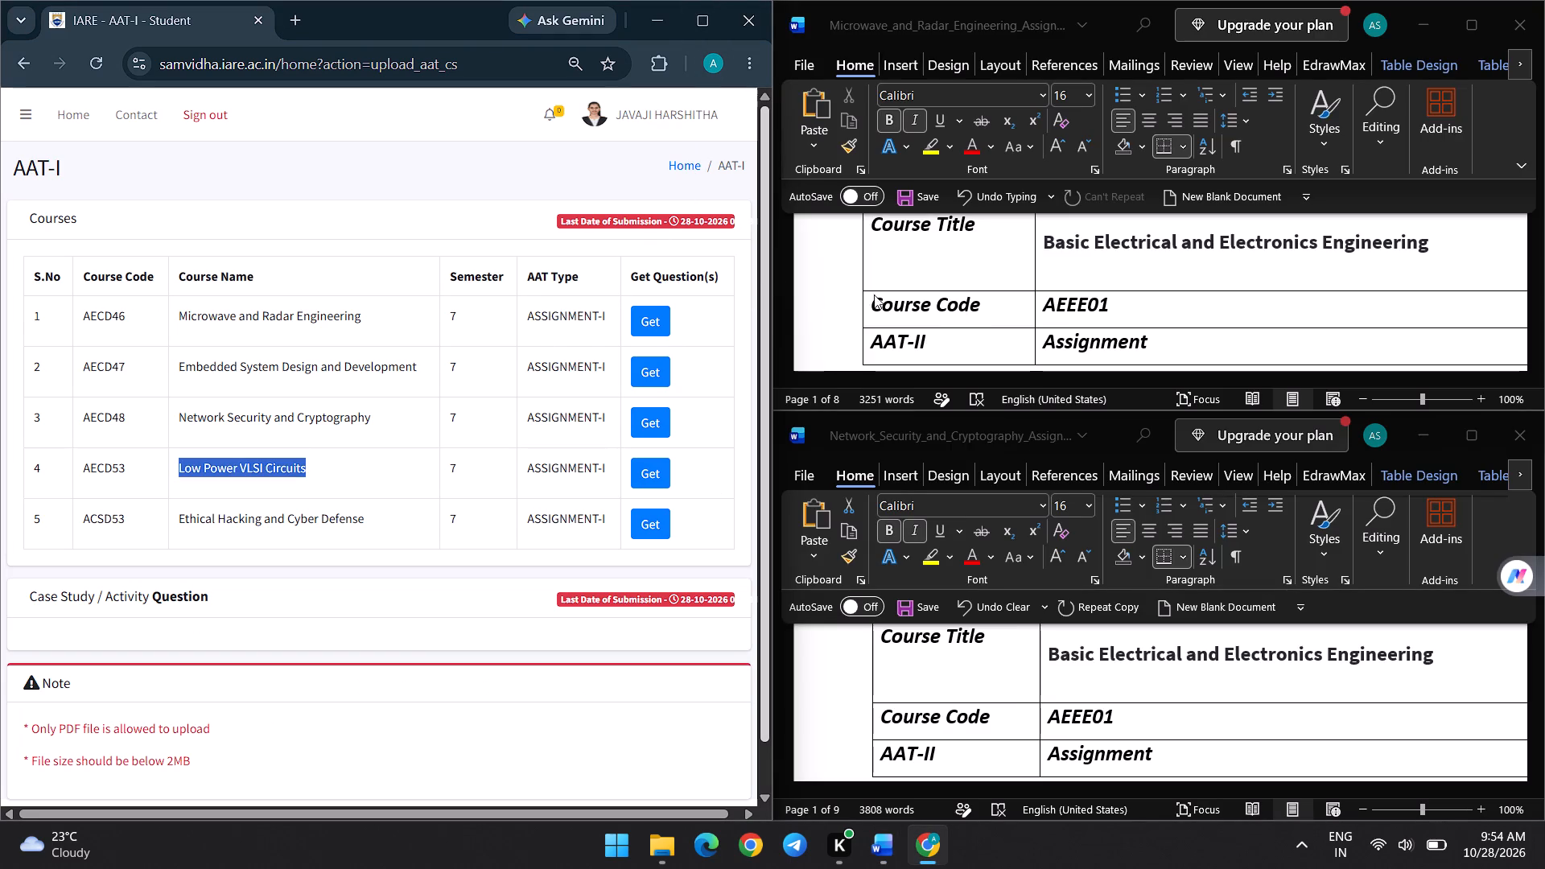
Copy the course name Microwave and Radar Engineering from the portal's course list.
{"action": "left_click_drag", "start_coordinate": [179, 313], "coordinate": [310, 307]}
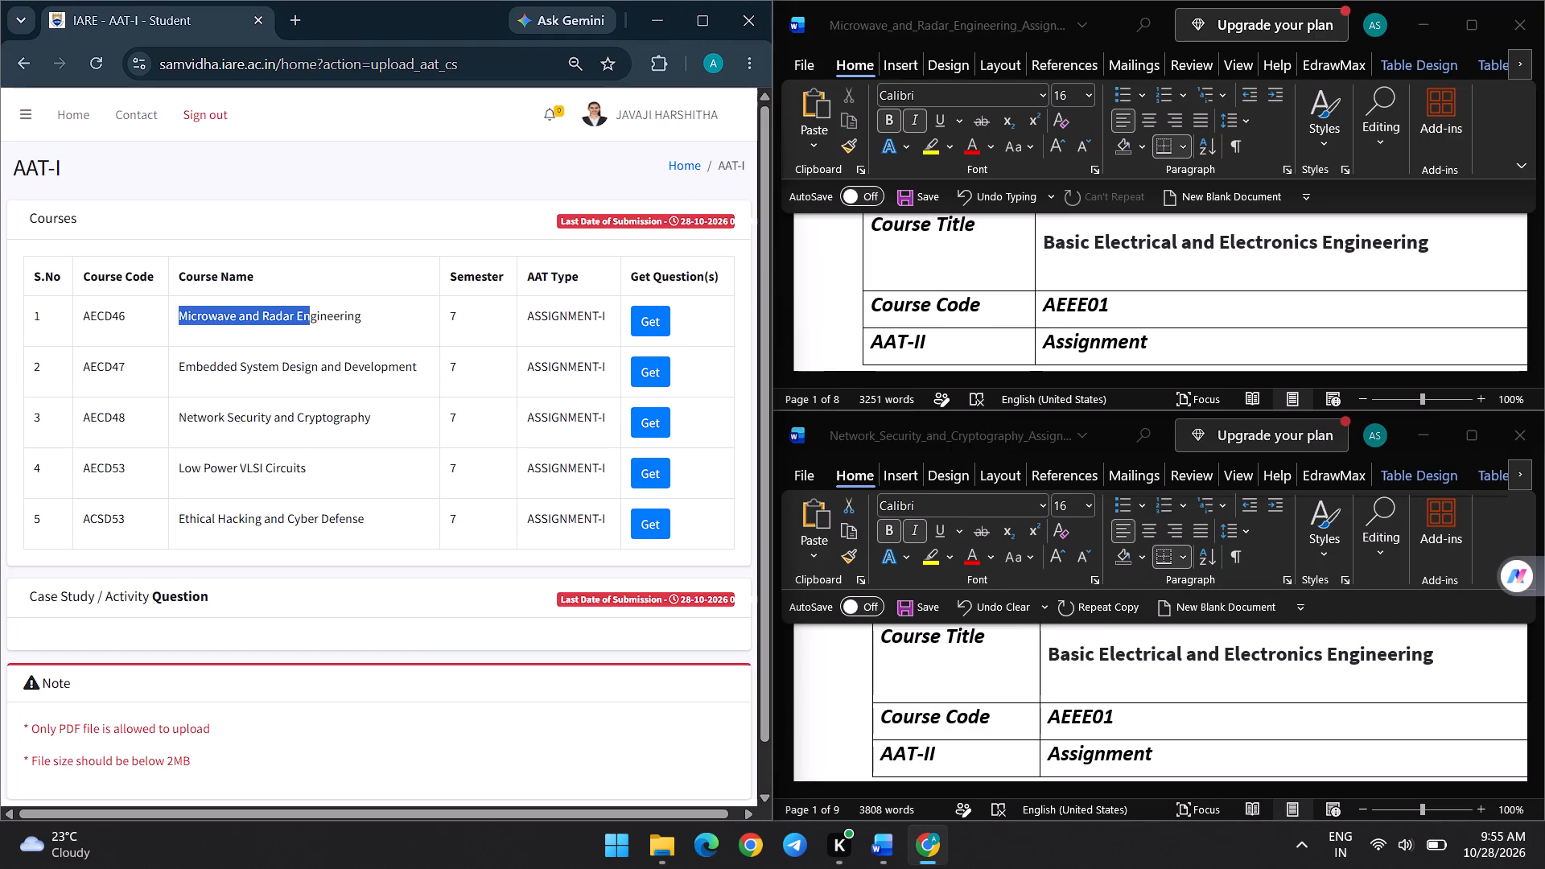
{"action": "left_click_drag", "start_coordinate": [310, 307], "coordinate": [365, 307]}
{"action": "key", "text": "ctrl+c"}
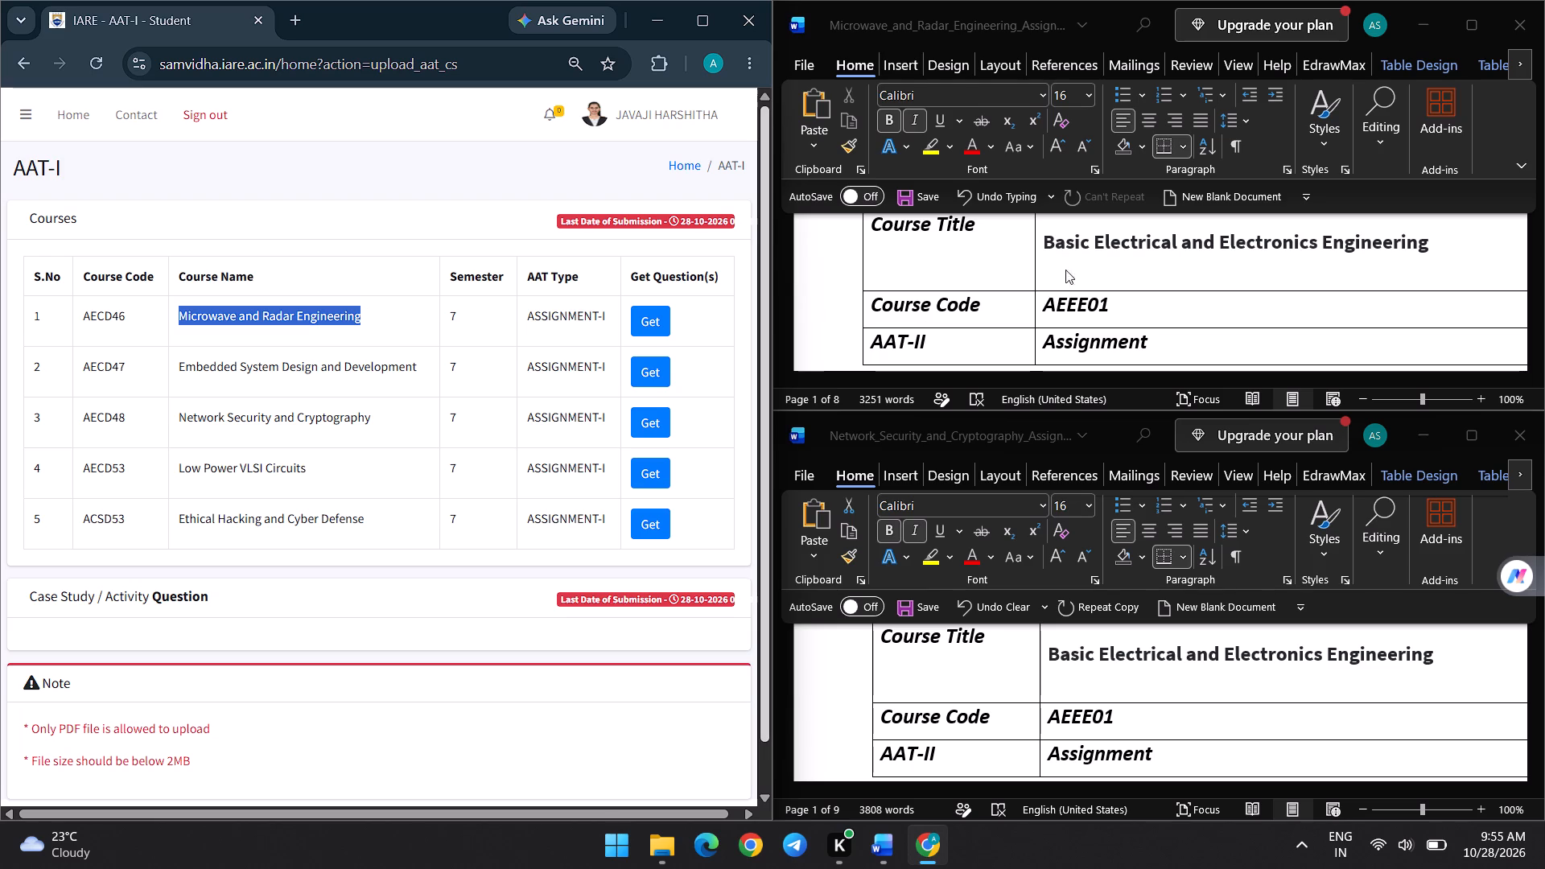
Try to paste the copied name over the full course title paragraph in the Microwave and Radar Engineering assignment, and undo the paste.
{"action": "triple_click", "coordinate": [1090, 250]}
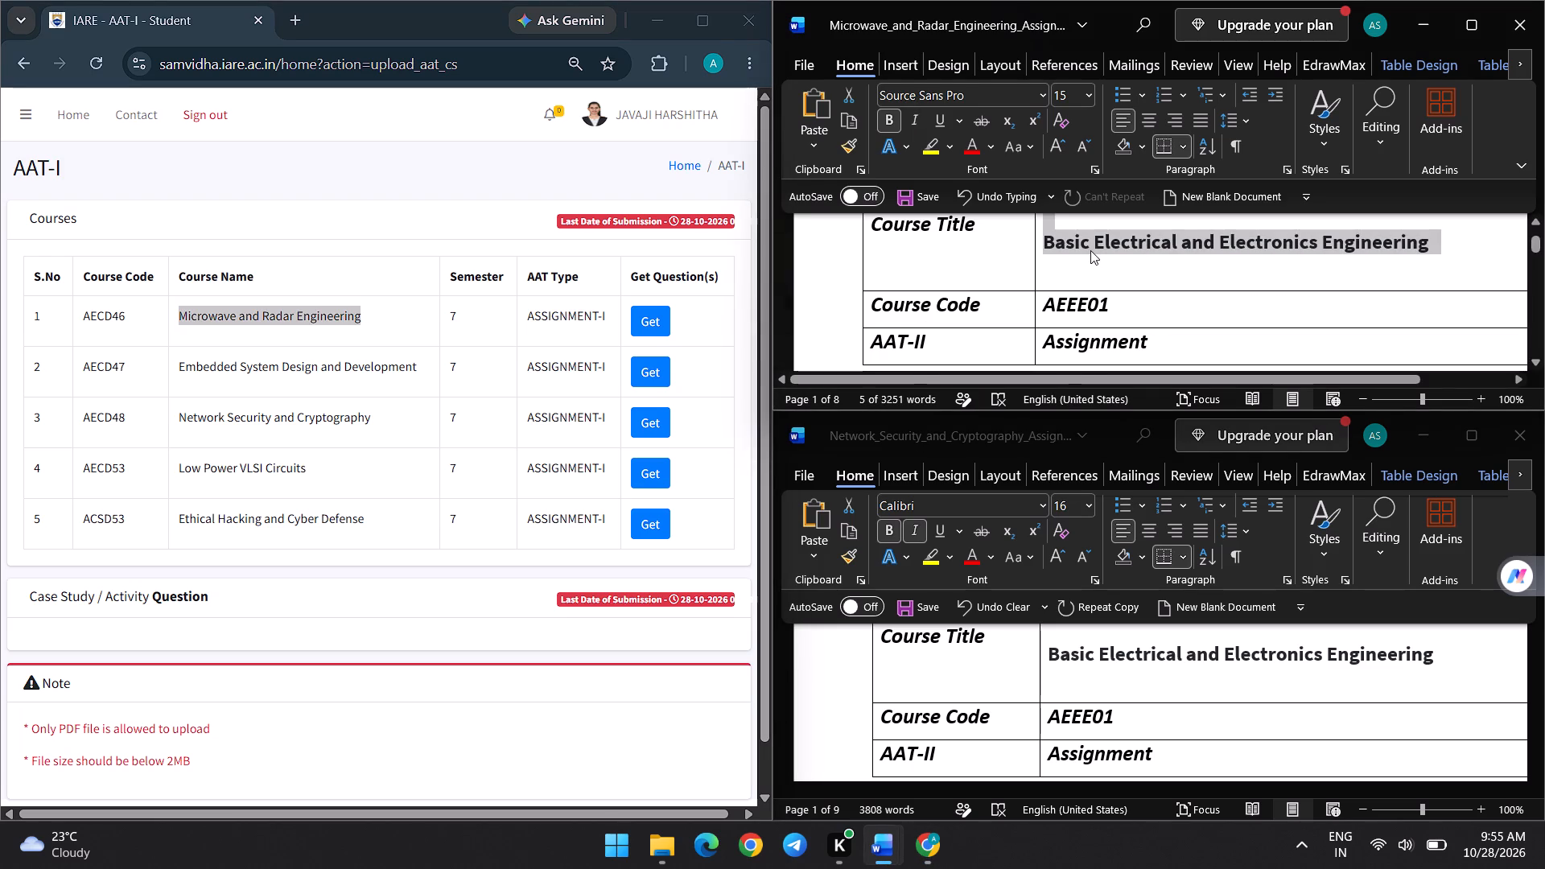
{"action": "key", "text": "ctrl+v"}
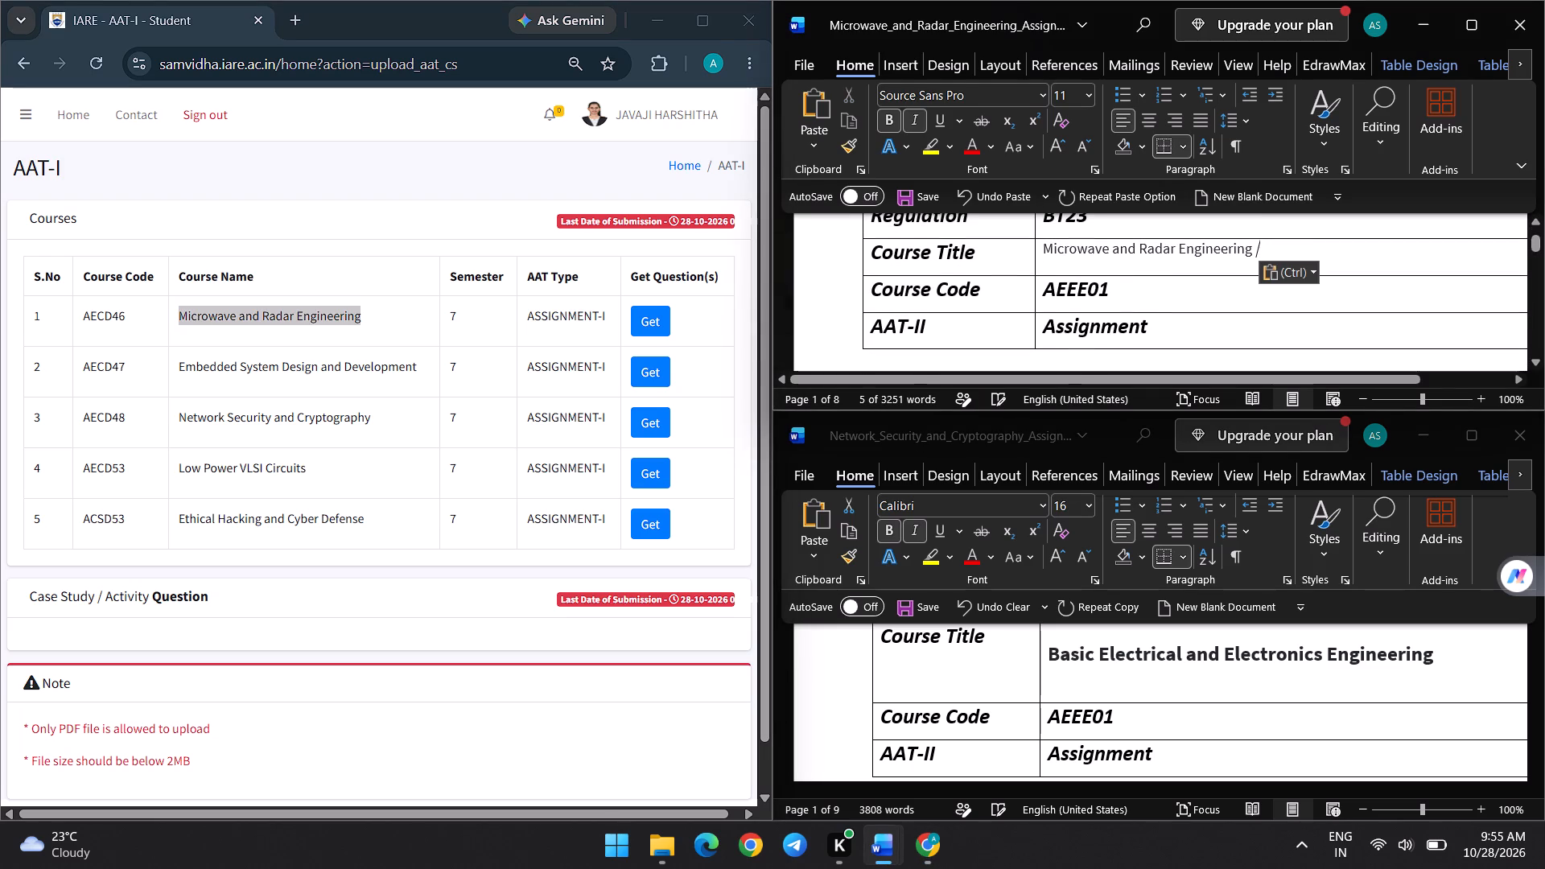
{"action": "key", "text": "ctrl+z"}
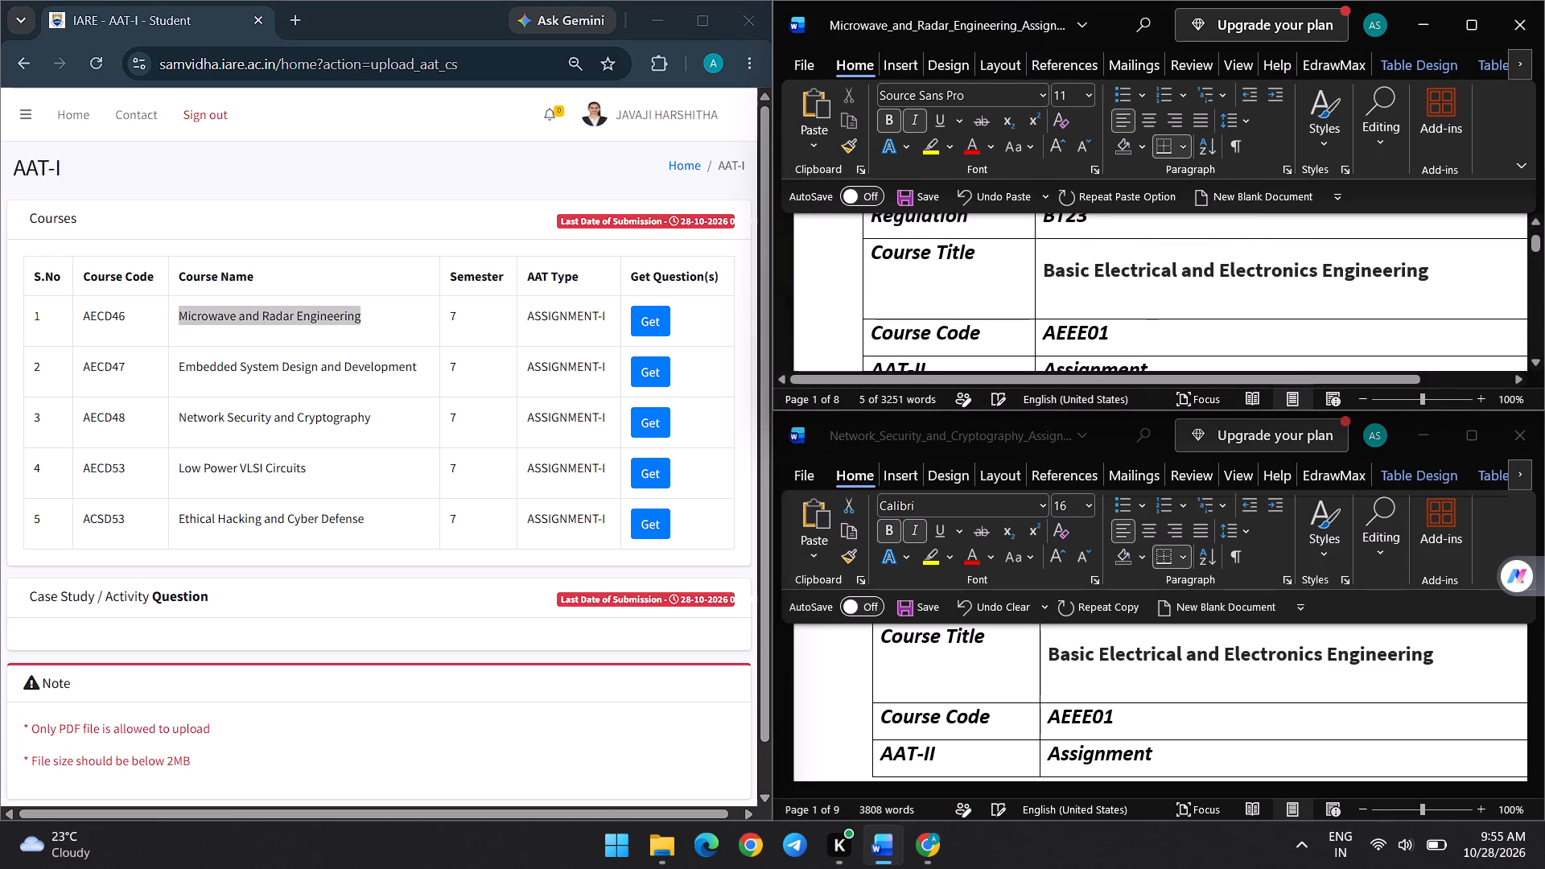
Replace only the course title text in the Microwave and Radar Engineering assignment with the copied course name.
{"action": "left_click", "coordinate": [1075, 269]}
{"action": "left_click_drag", "start_coordinate": [1049, 265], "coordinate": [1281, 283]}
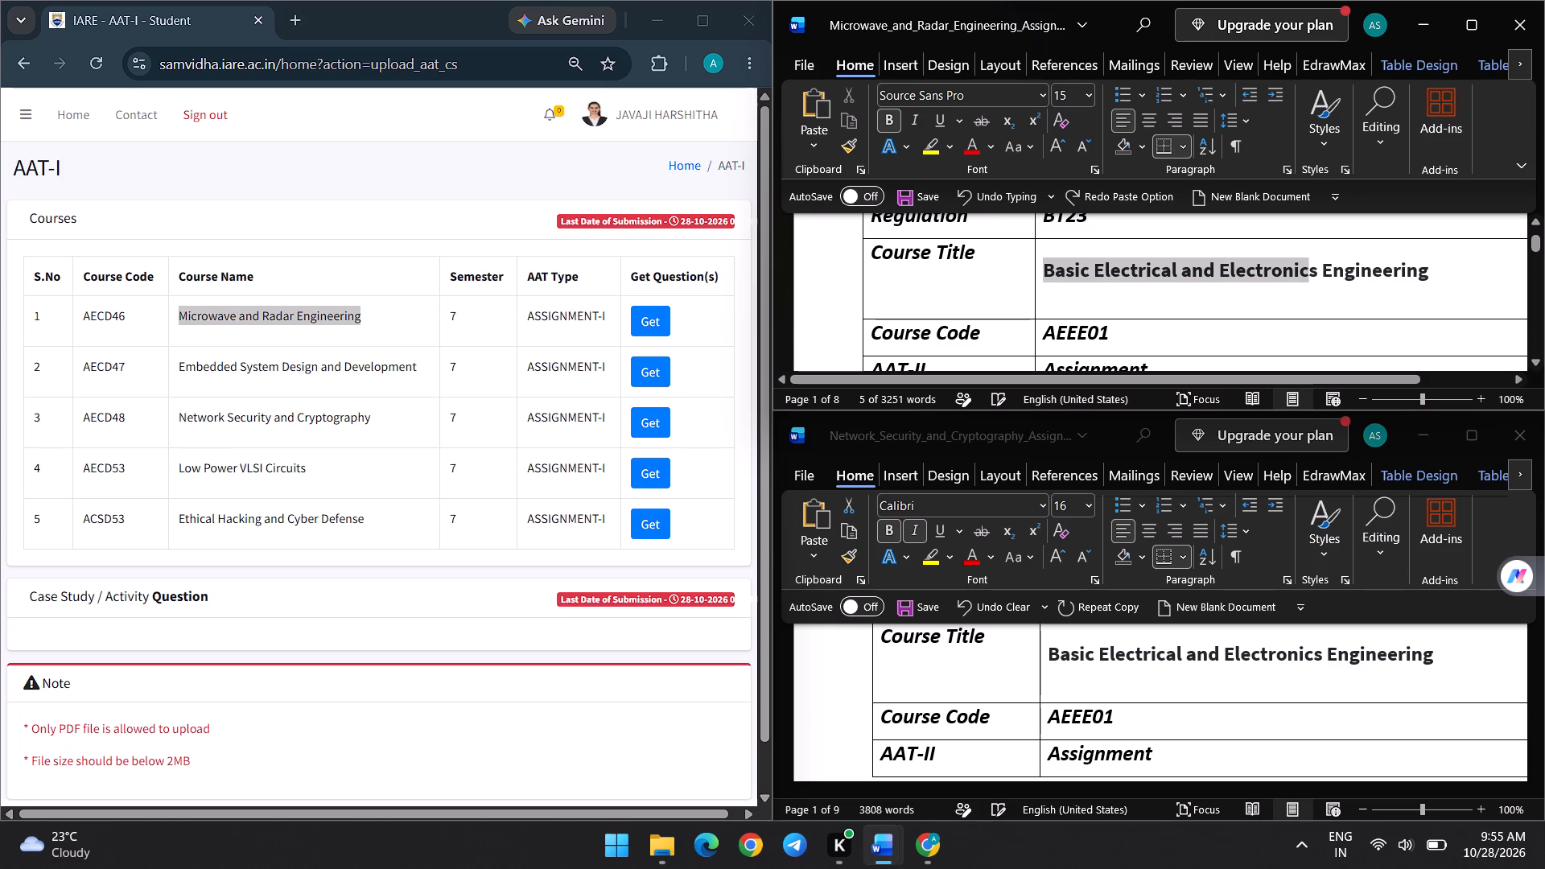
{"action": "left_click_drag", "start_coordinate": [1281, 283], "coordinate": [1365, 286]}
{"action": "key", "text": "ctrl+v"}
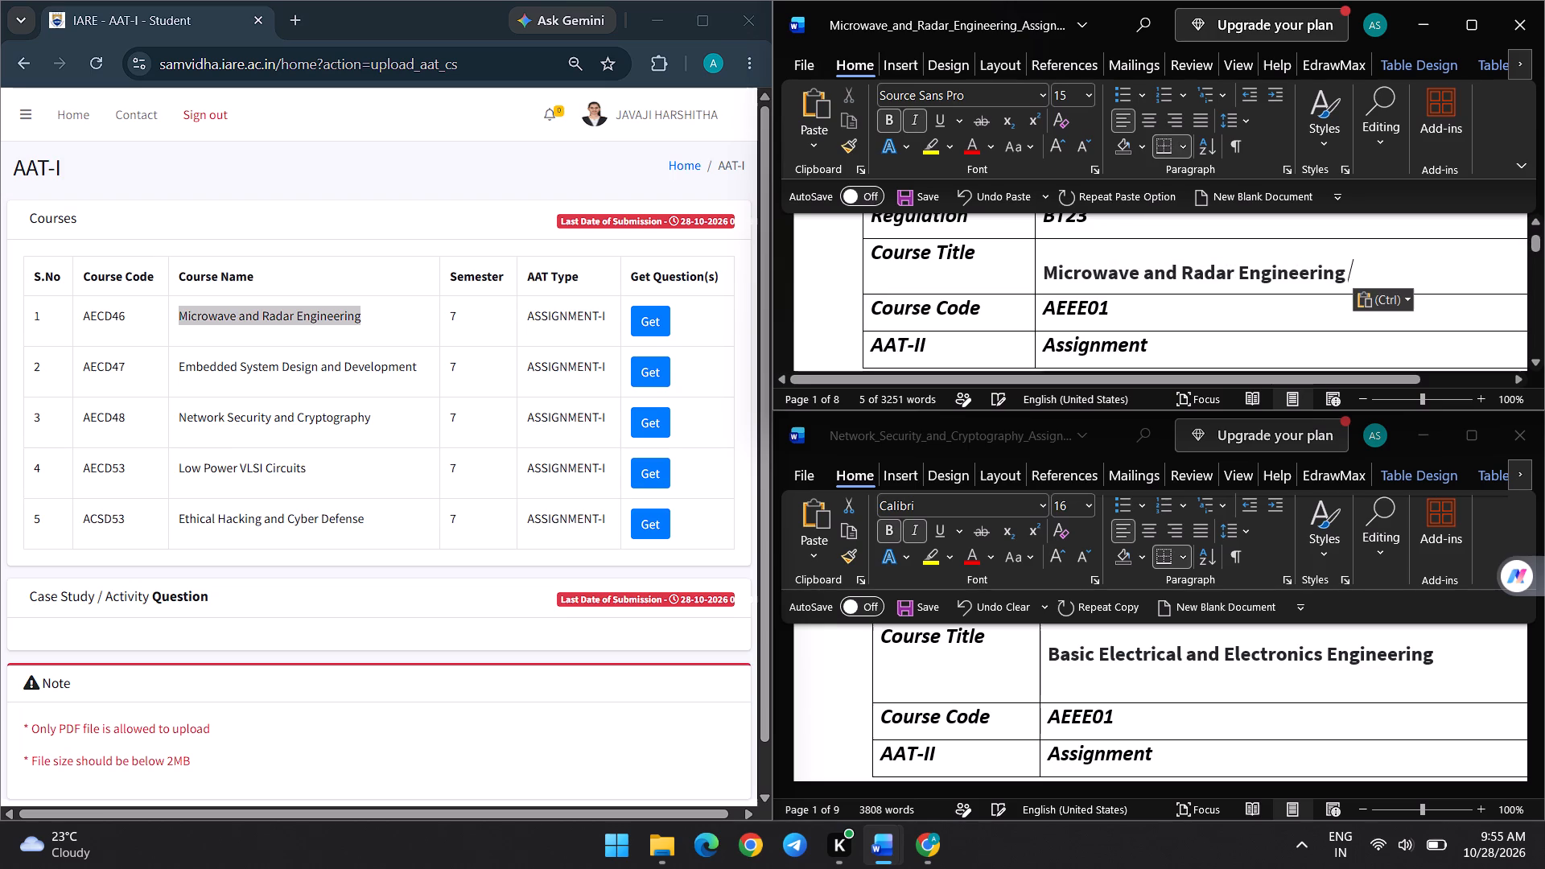
Remove the blank line above the course title in the Microwave and Radar Engineering assignment and save the document.
{"action": "left_click", "coordinate": [1131, 262]}
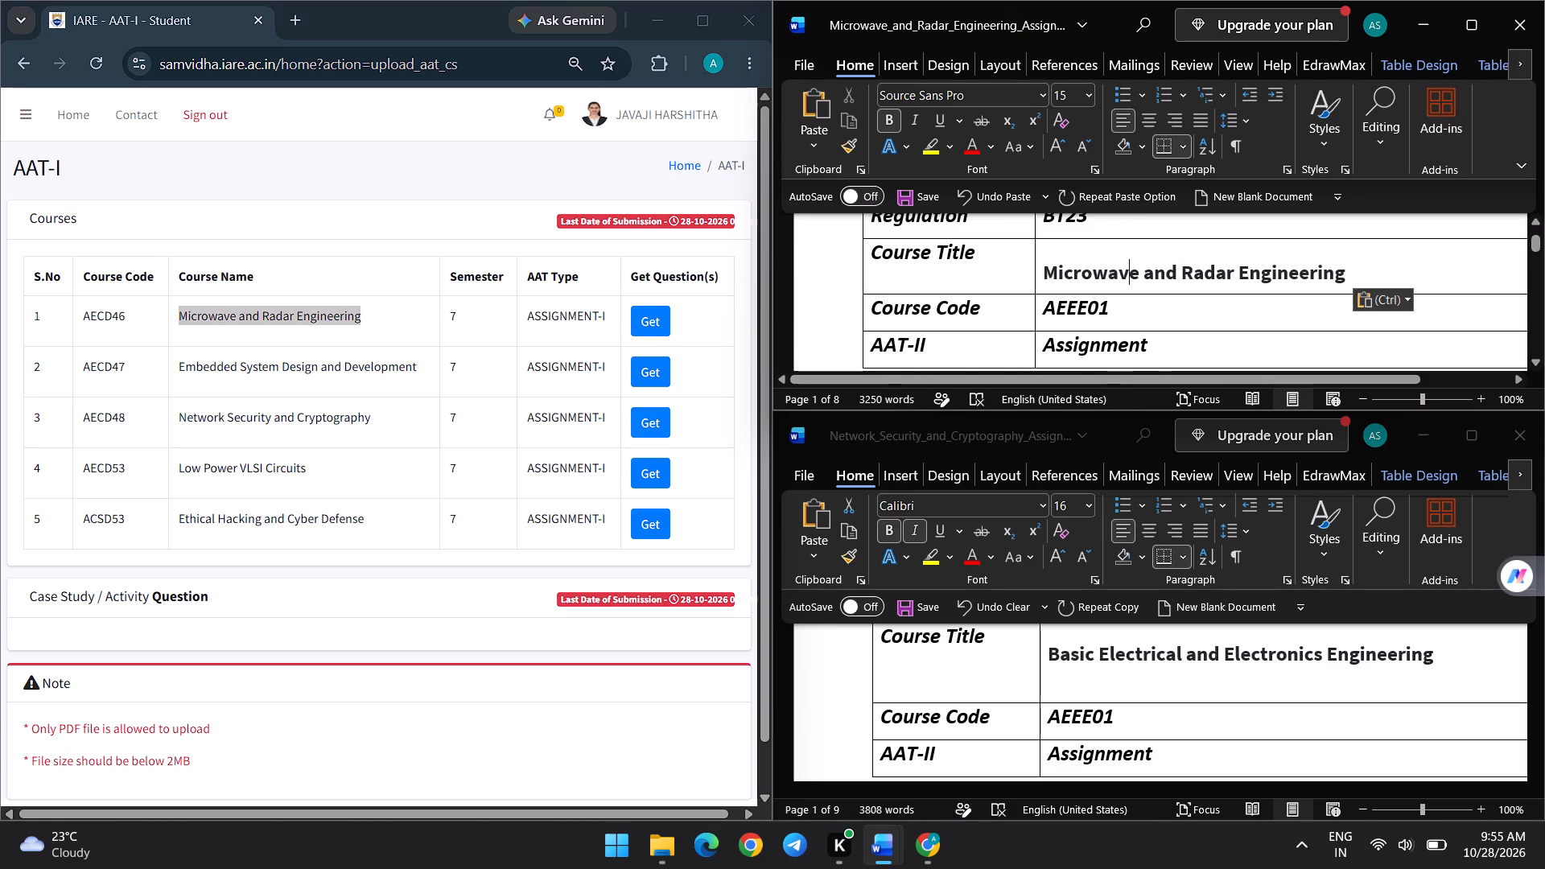
{"action": "key", "text": "Up"}
{"action": "key", "text": "Down"}
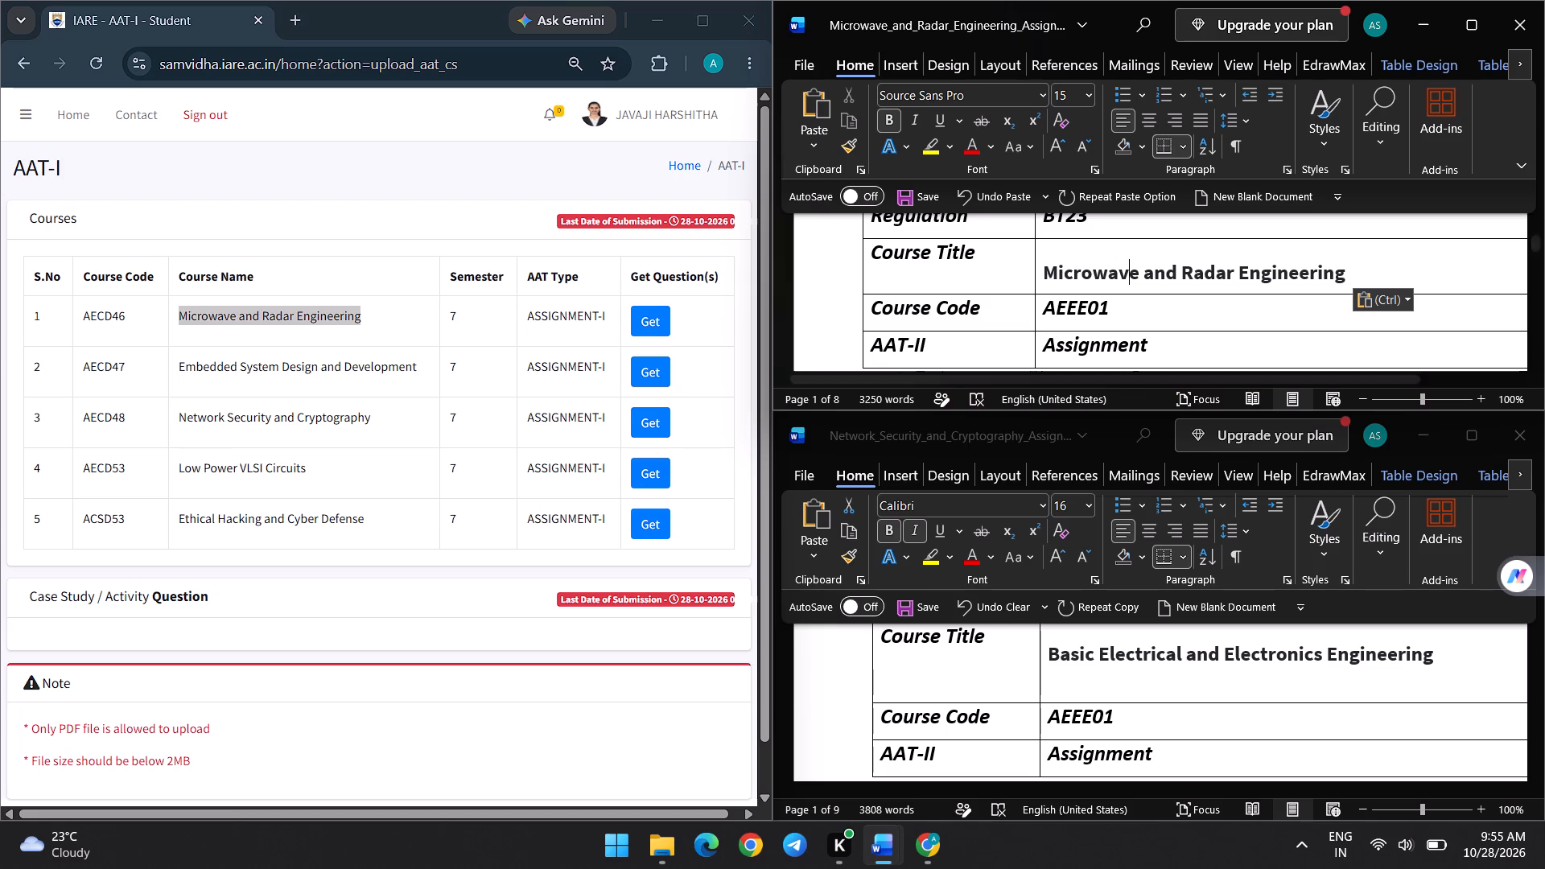
{"action": "key", "text": "Up"}
{"action": "key", "text": "Right"}
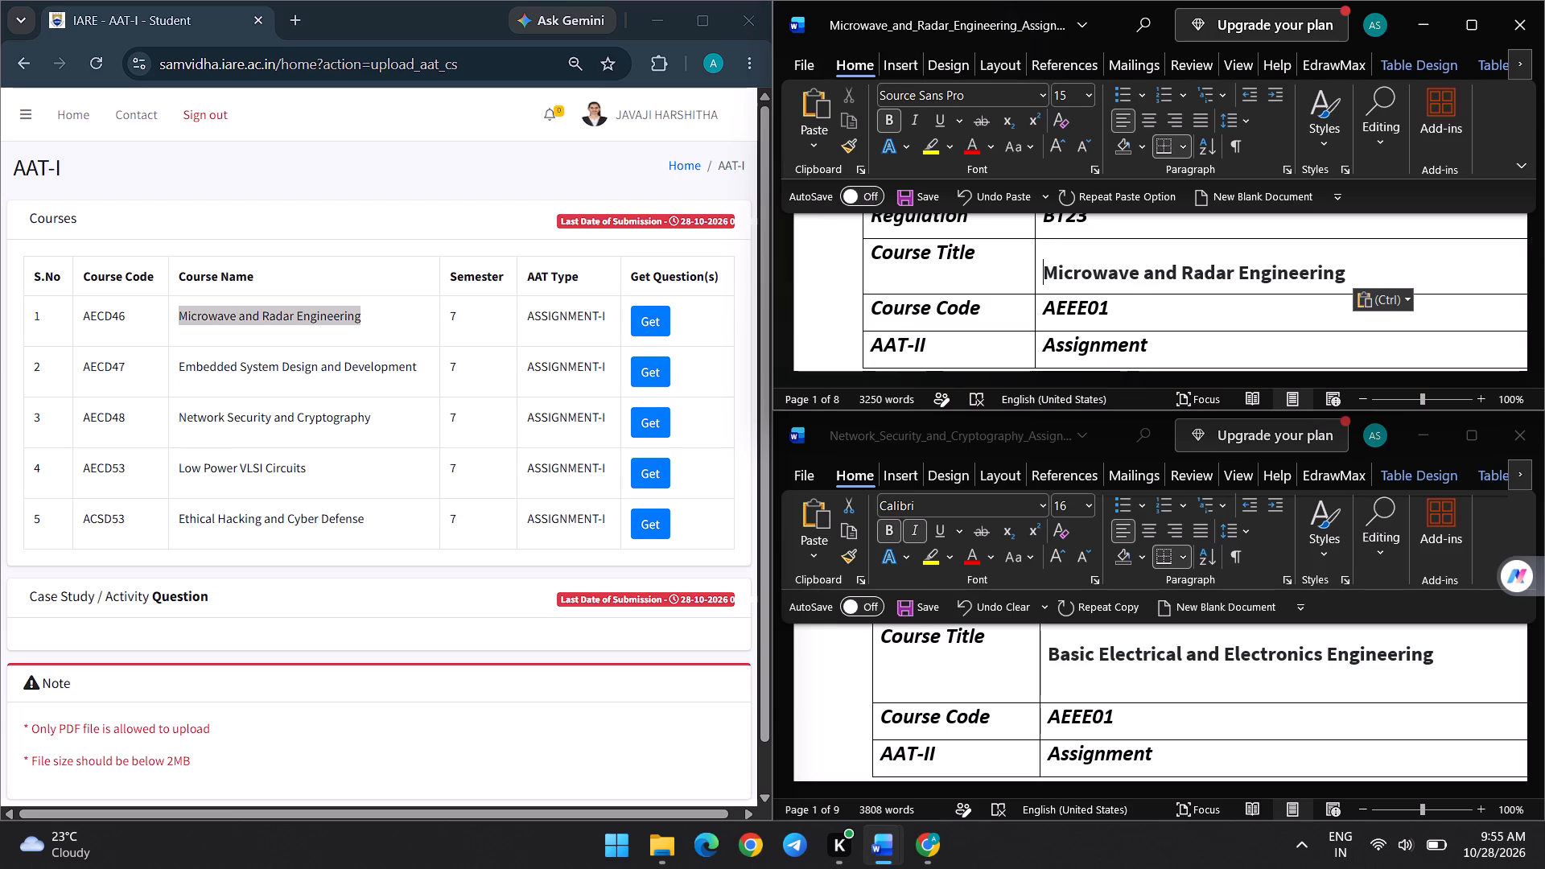
{"action": "key", "text": "BackSpace"}
{"action": "key", "text": "ctrl+s"}
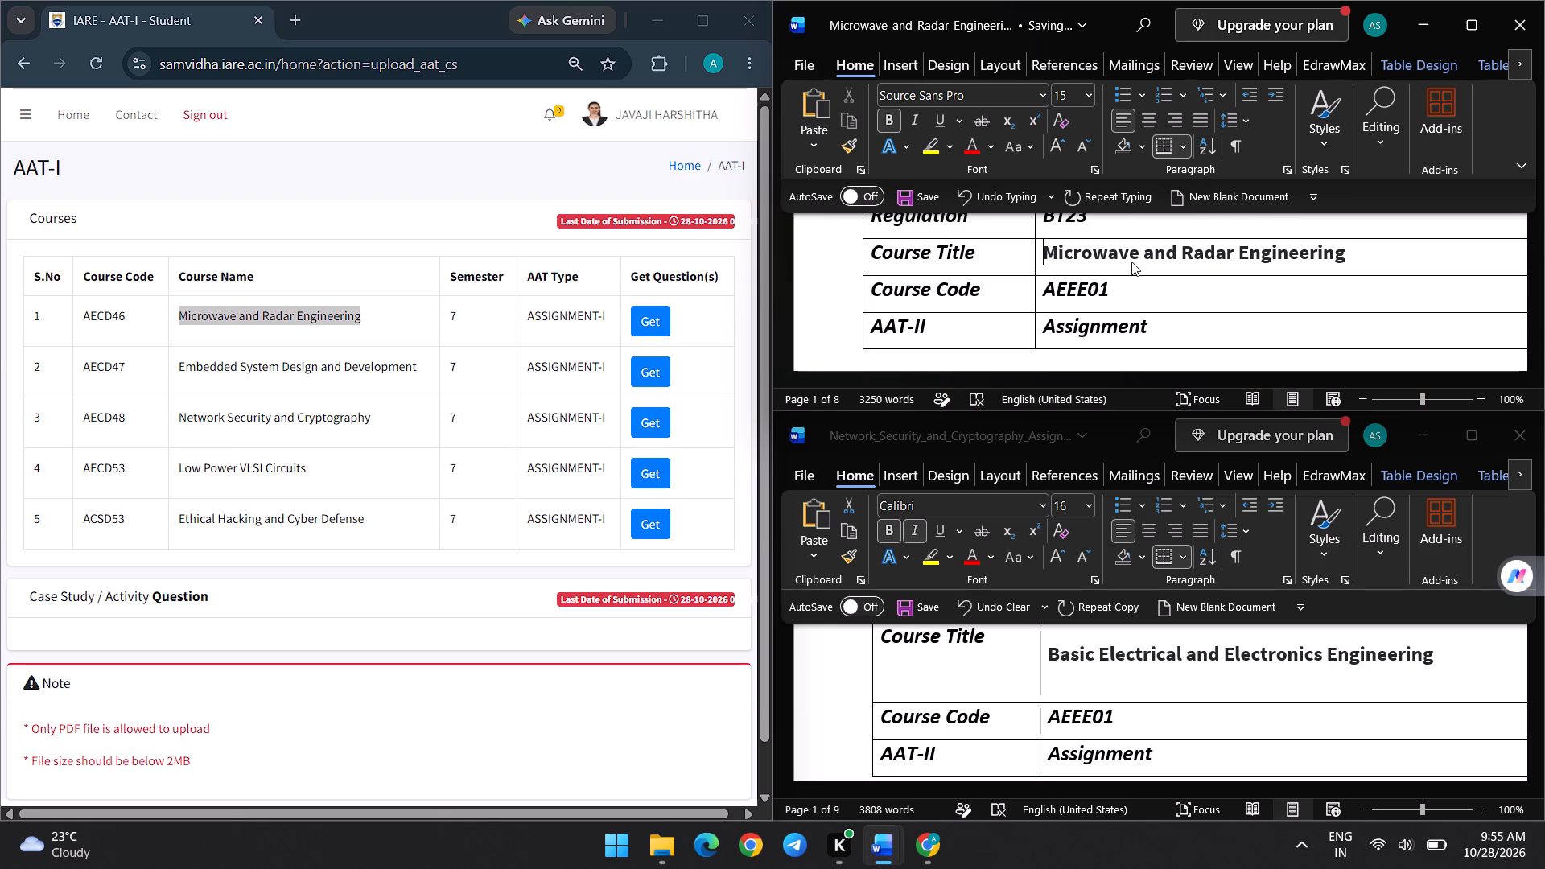
Change the course code in the Microwave and Radar Engineering assignment's cover table to AECD46.
{"action": "left_click", "coordinate": [1092, 294]}
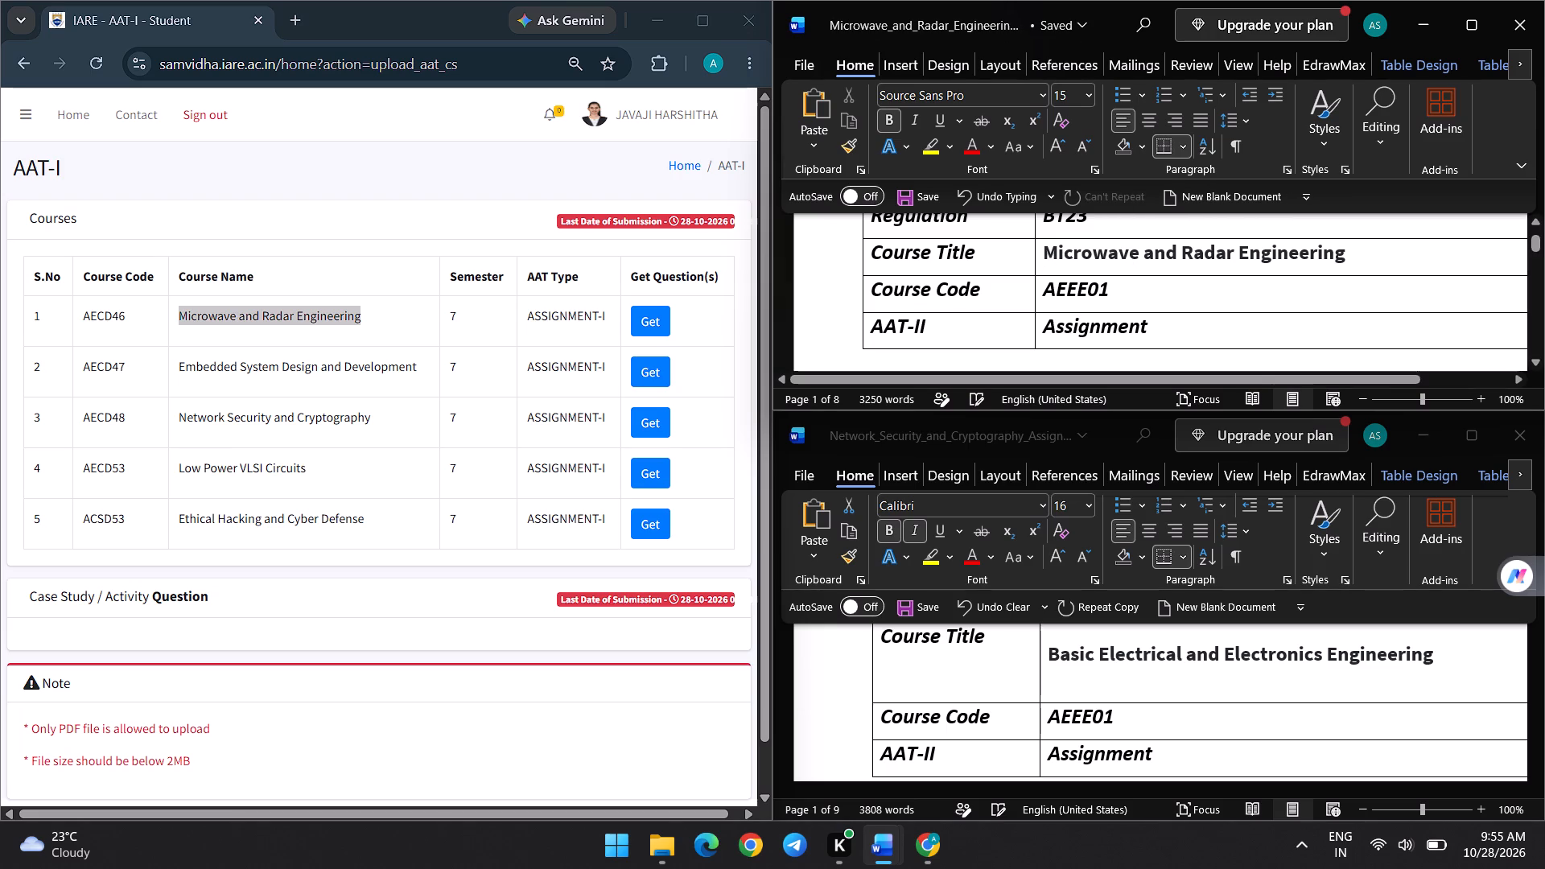
{"action": "key", "text": "Delete"}
{"action": "key", "text": "Delete"}
{"action": "key", "text": "BackSpace"}
{"action": "key", "text": "BackSpace"}
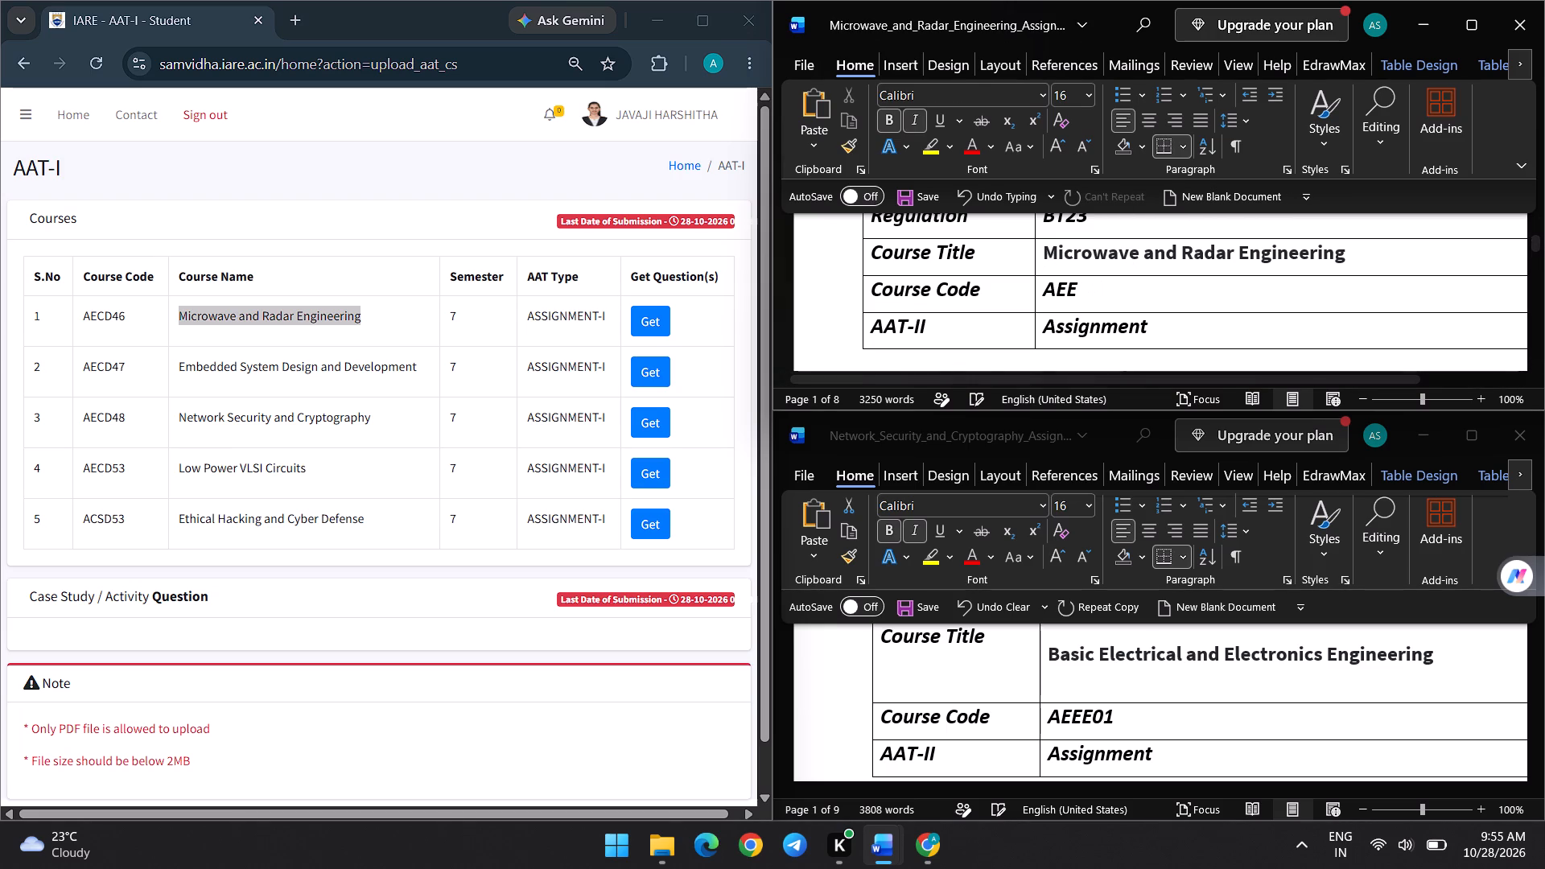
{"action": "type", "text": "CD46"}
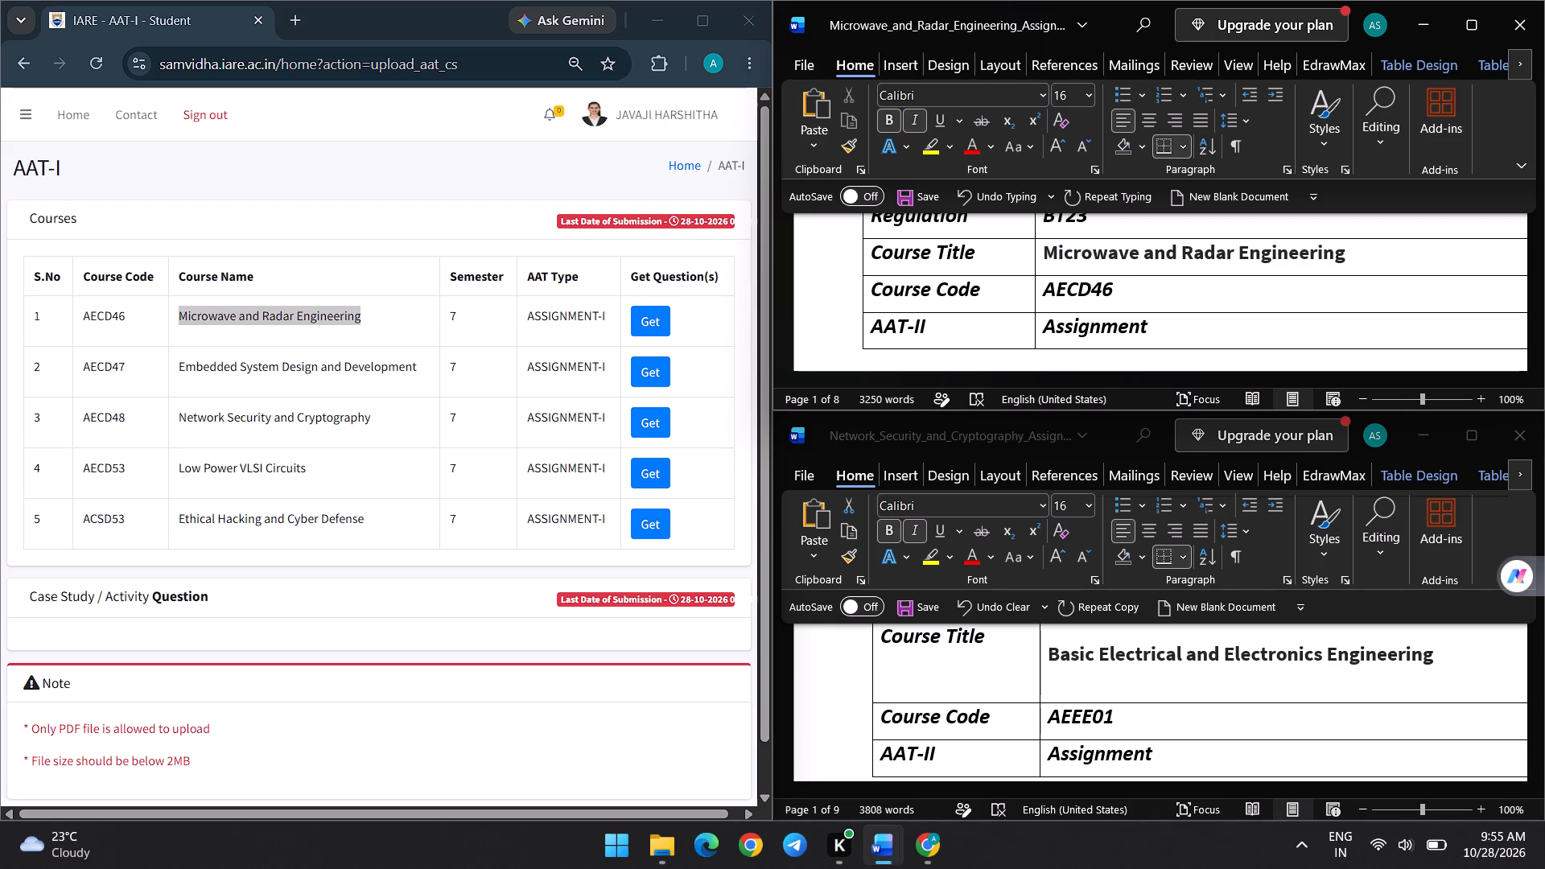
Copy Network Security and Cryptography from the portal, replace that assignment's course title with it, remove the blank line above, and save.
{"action": "left_click_drag", "start_coordinate": [179, 418], "coordinate": [375, 416]}
{"action": "key", "text": "ctrl+c"}
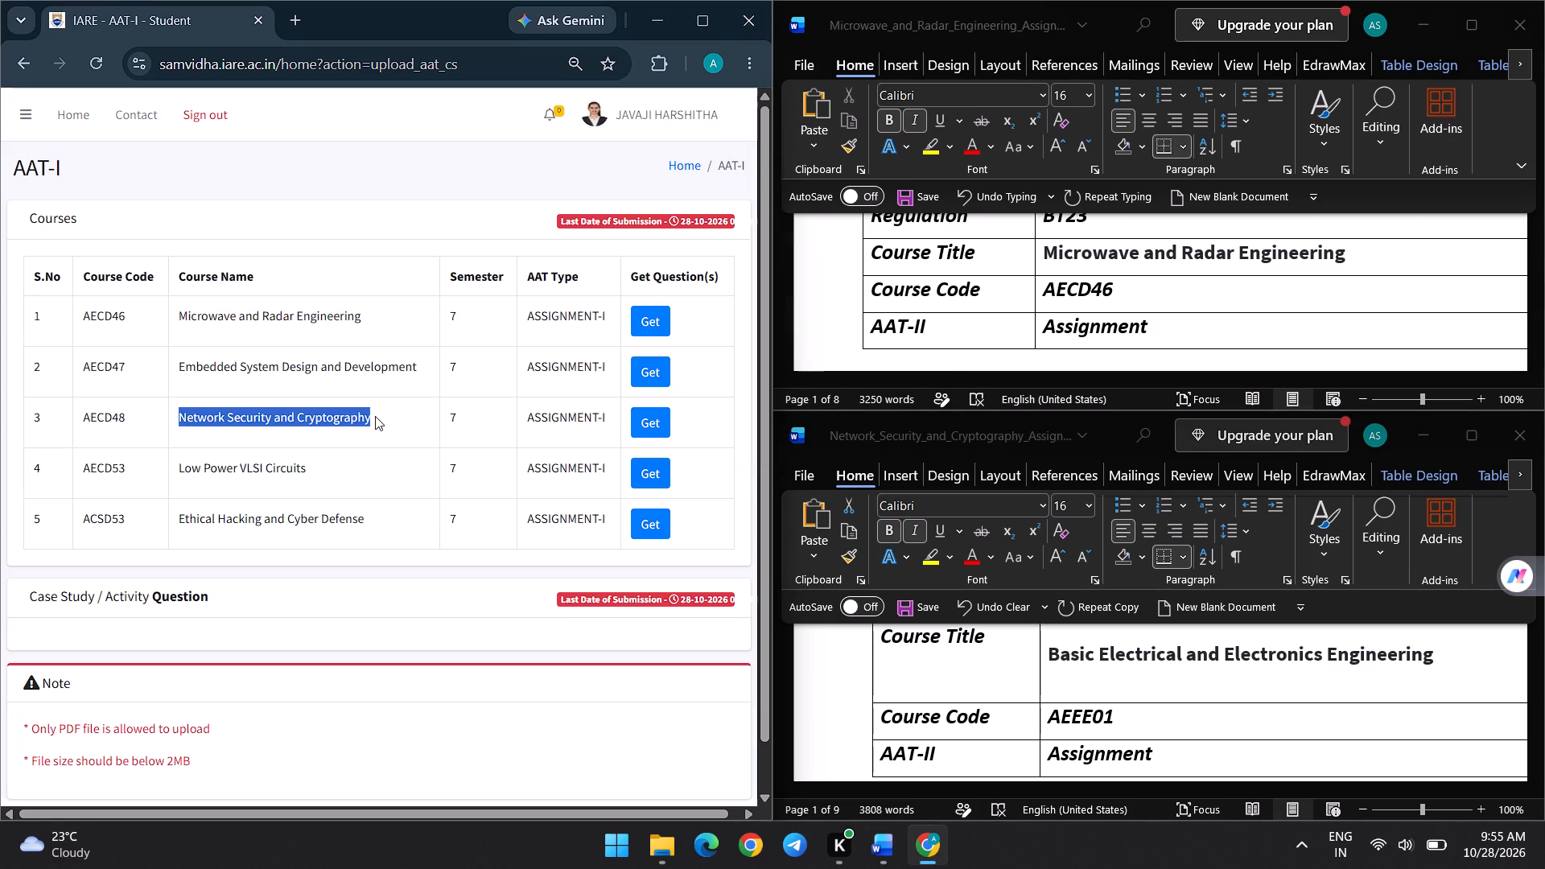
{"action": "left_click", "coordinate": [1048, 645]}
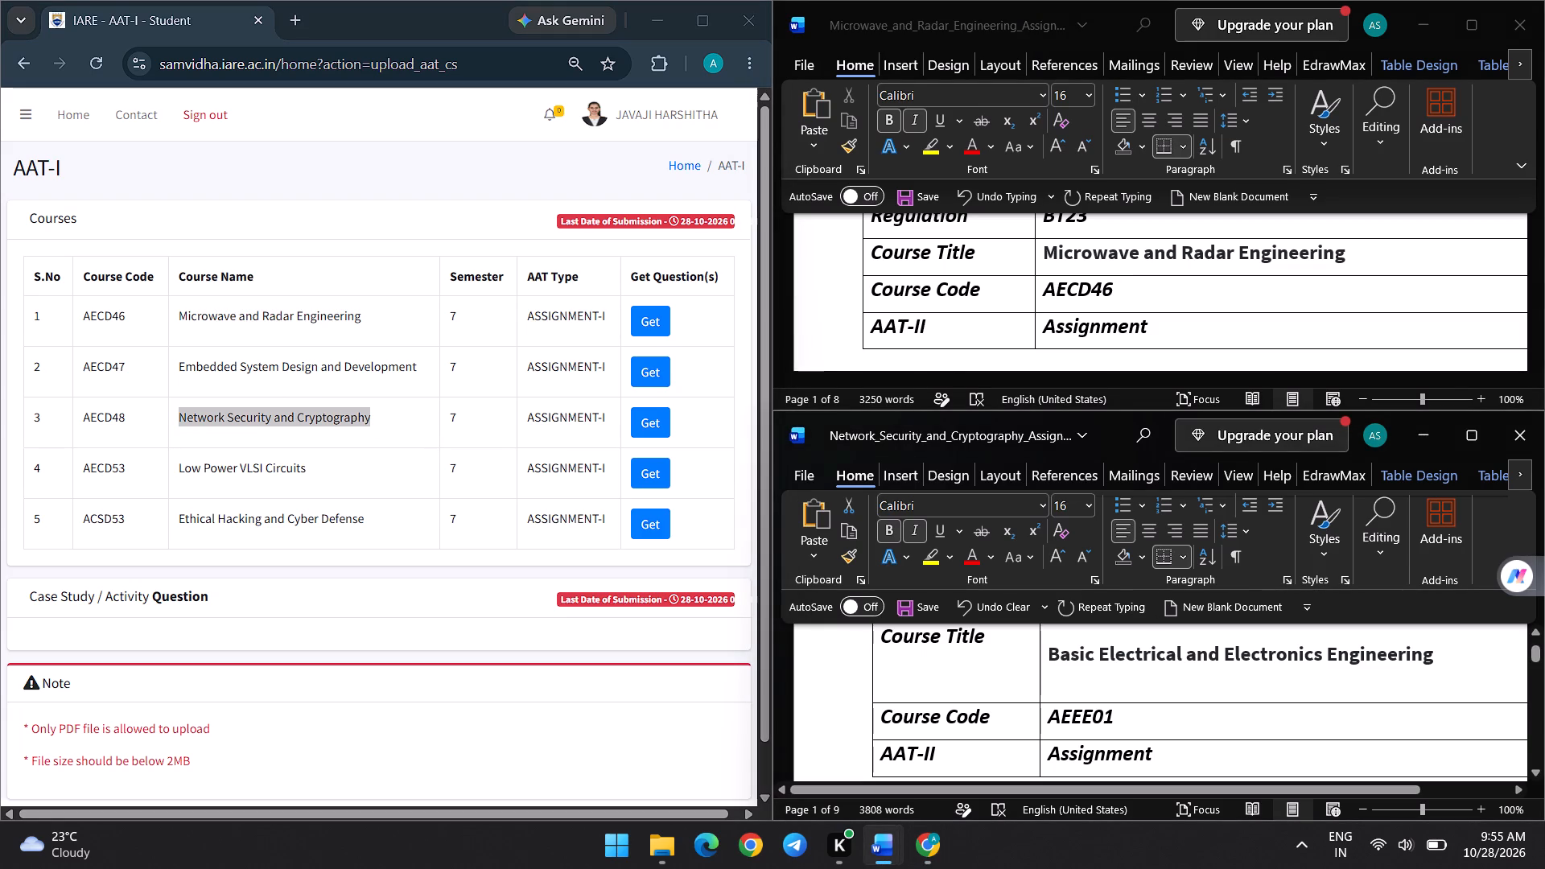
{"action": "left_click", "coordinate": [1050, 642]}
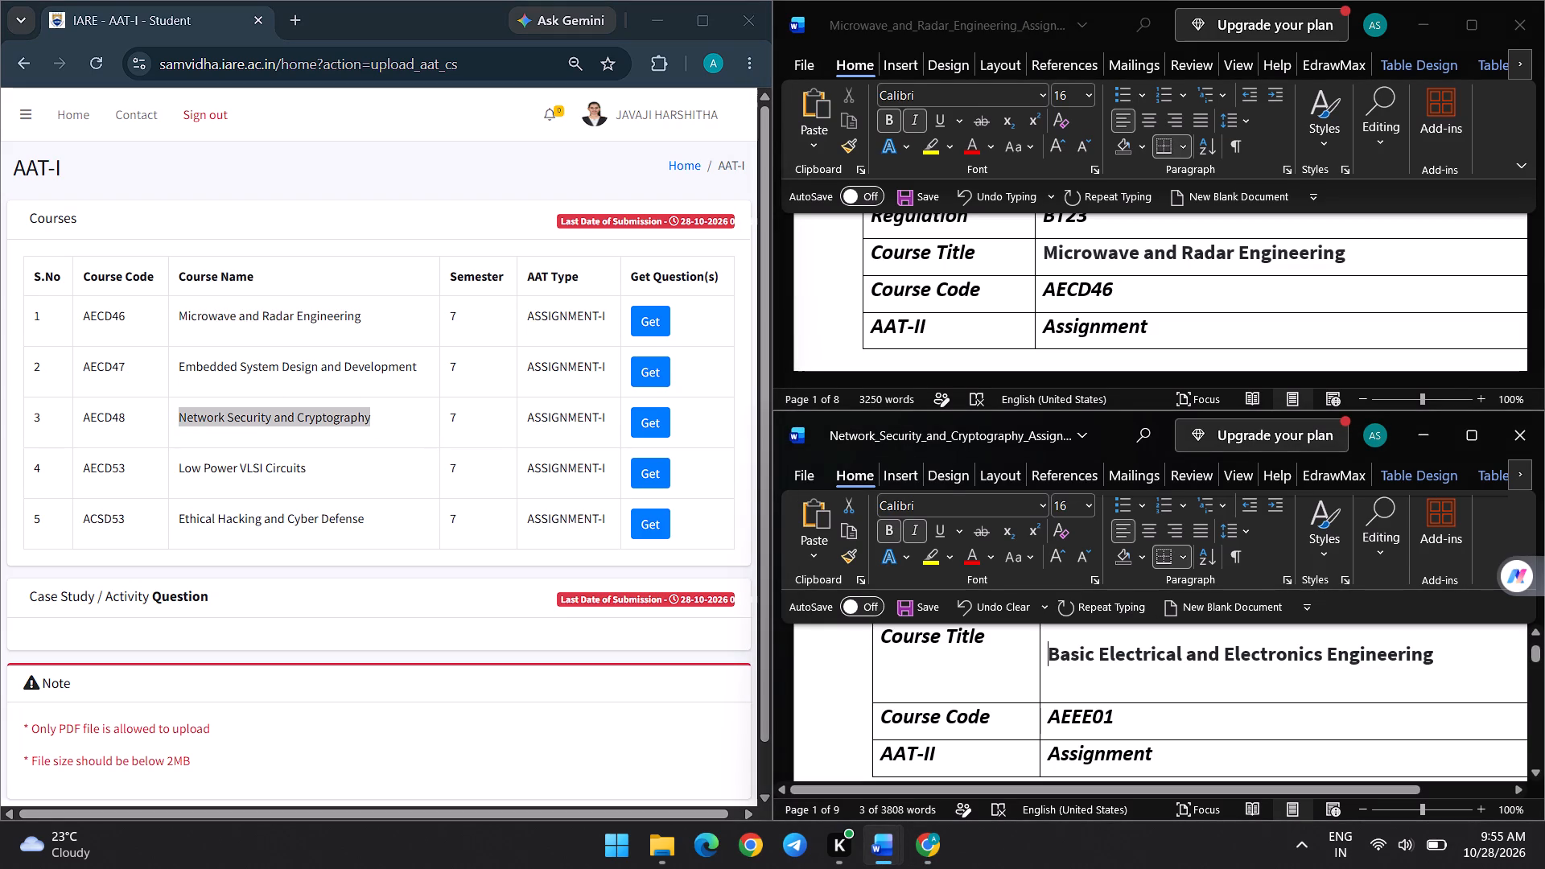
{"action": "key", "text": "BackSpace"}
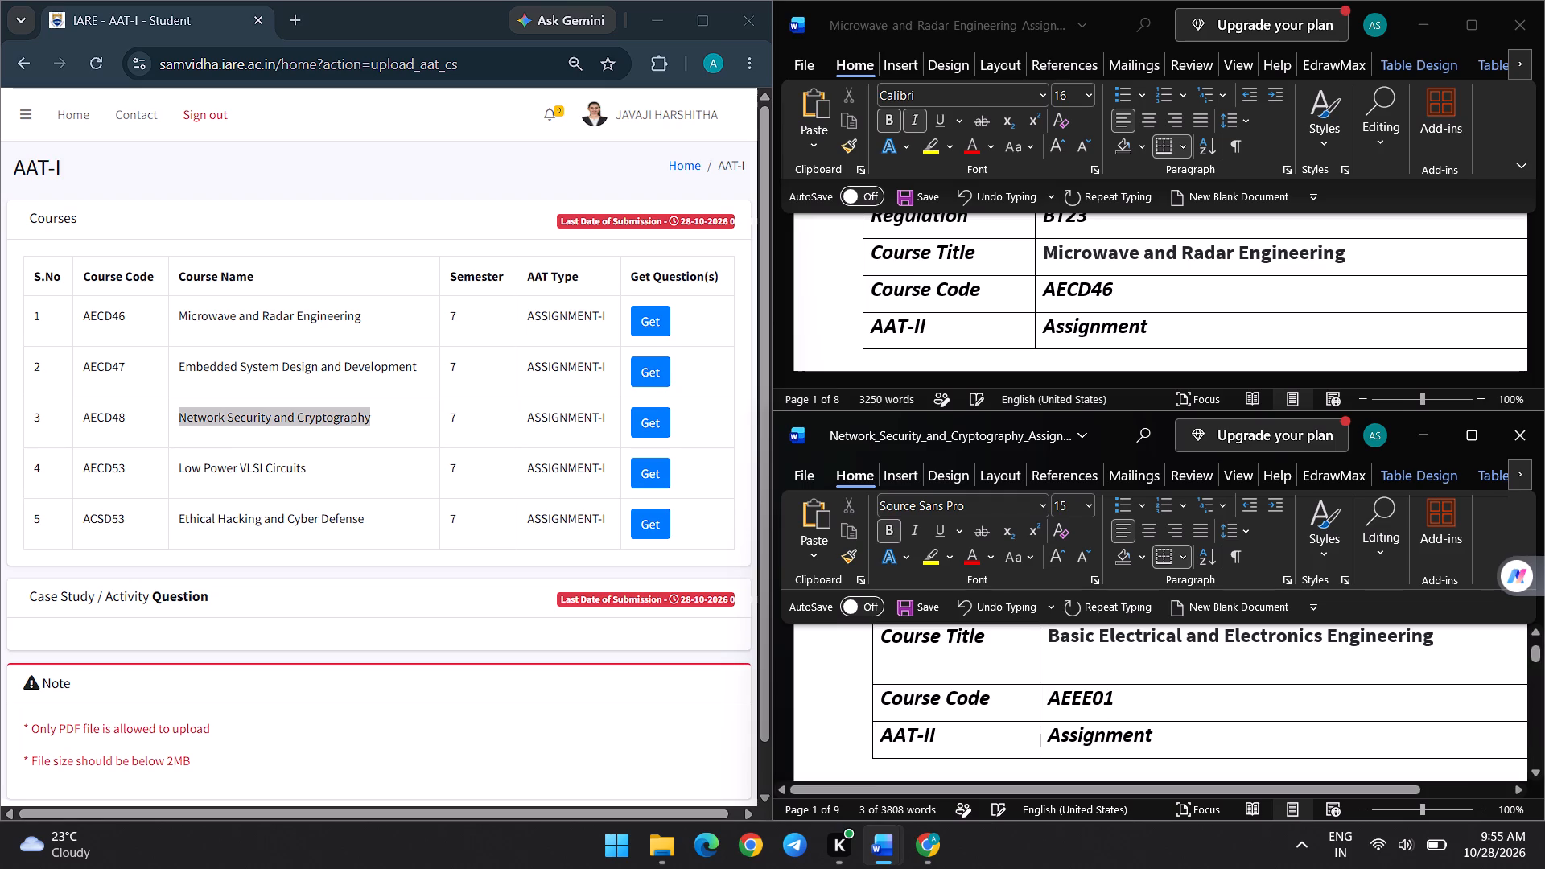
{"action": "triple_click", "coordinate": [1068, 648]}
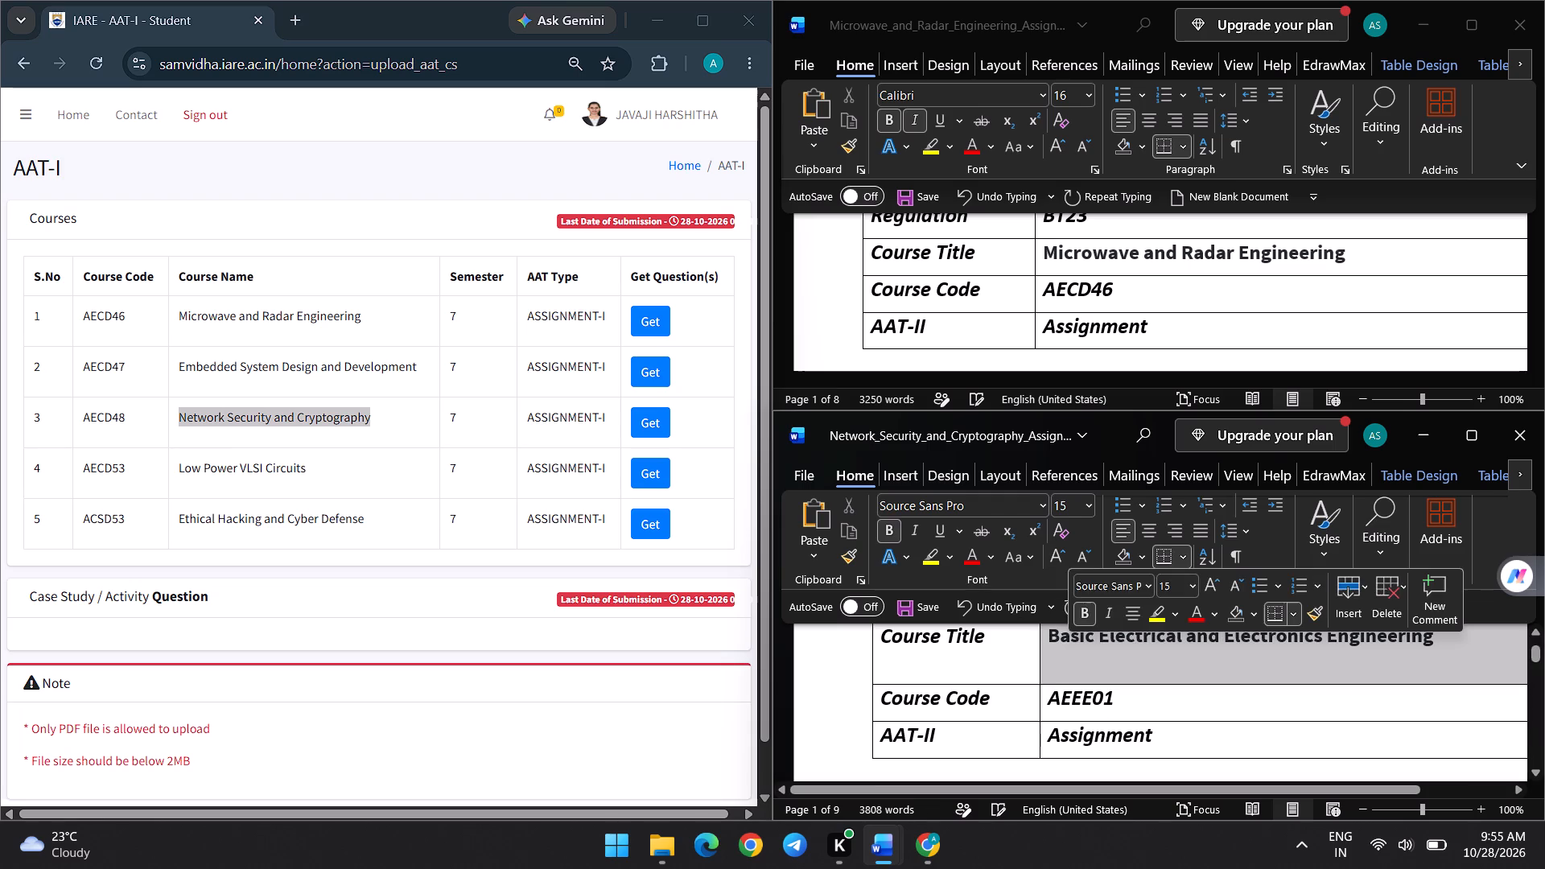
{"action": "key", "text": "ctrl+v"}
{"action": "key", "text": "ctrl+s"}
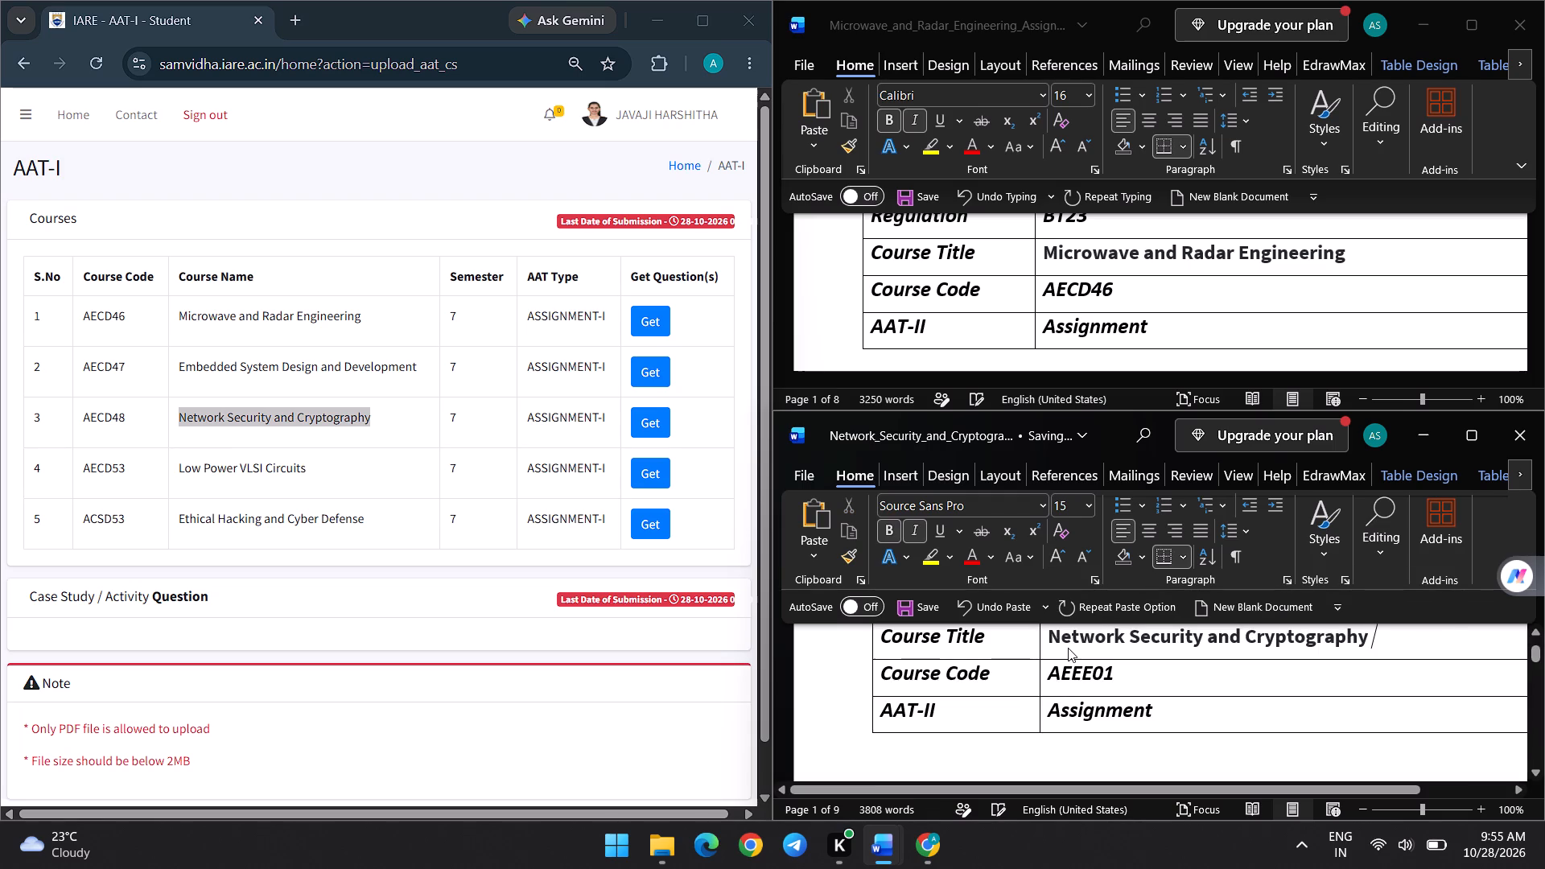
Change the course code in the Network Security and Cryptography assignment's cover table to AECD48 and save the document.
{"action": "left_click", "coordinate": [1078, 684]}
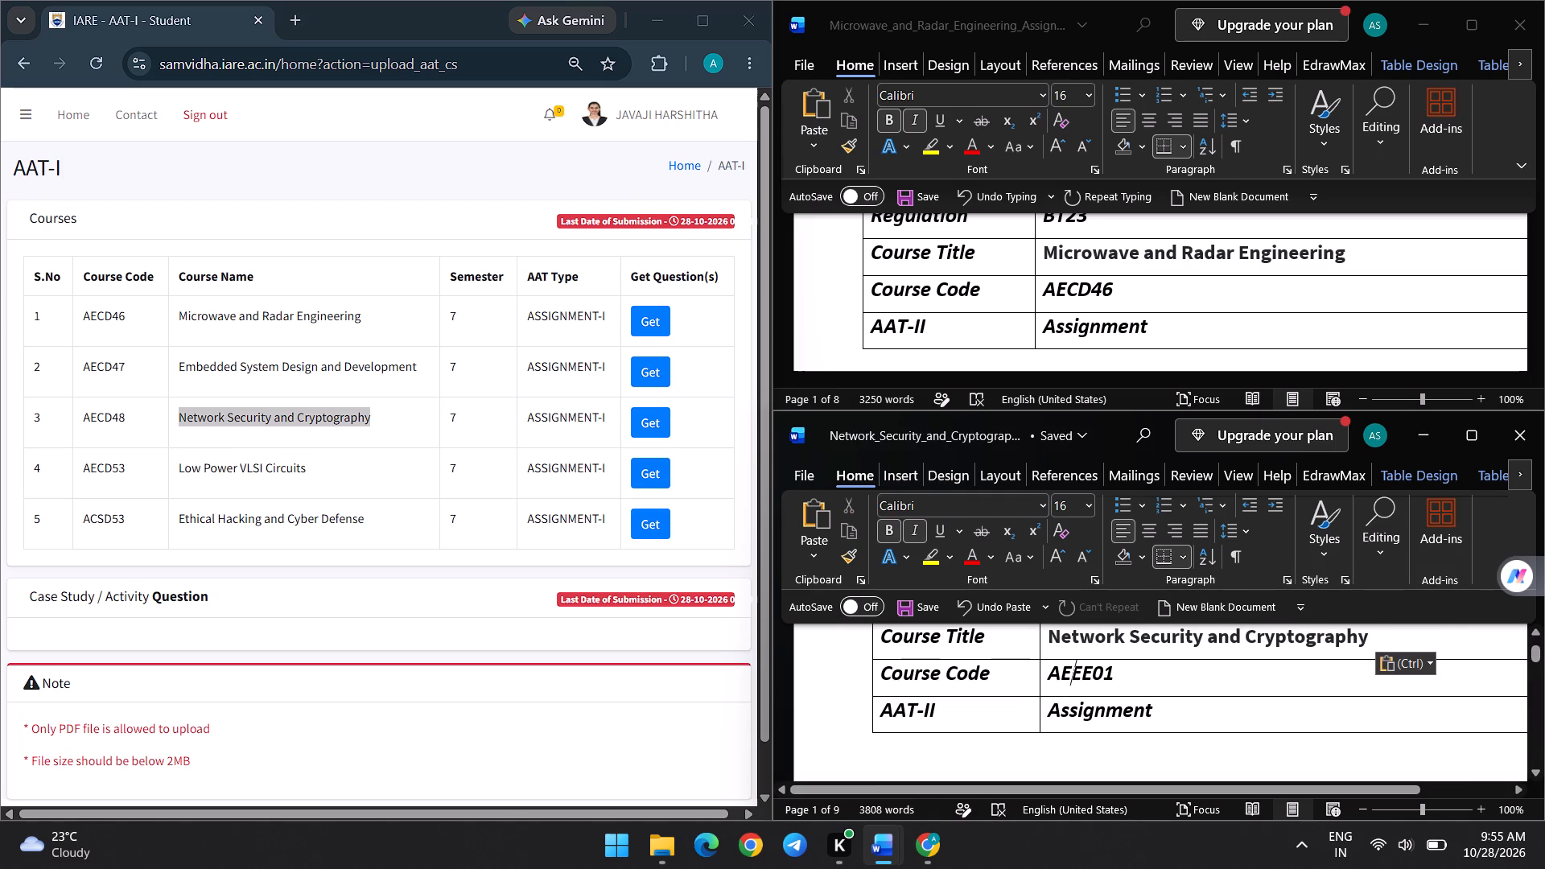
{"action": "key", "text": "Delete"}
{"action": "key", "text": "Delete"}
{"action": "key", "text": "Delete"}
{"action": "key", "text": "Delete"}
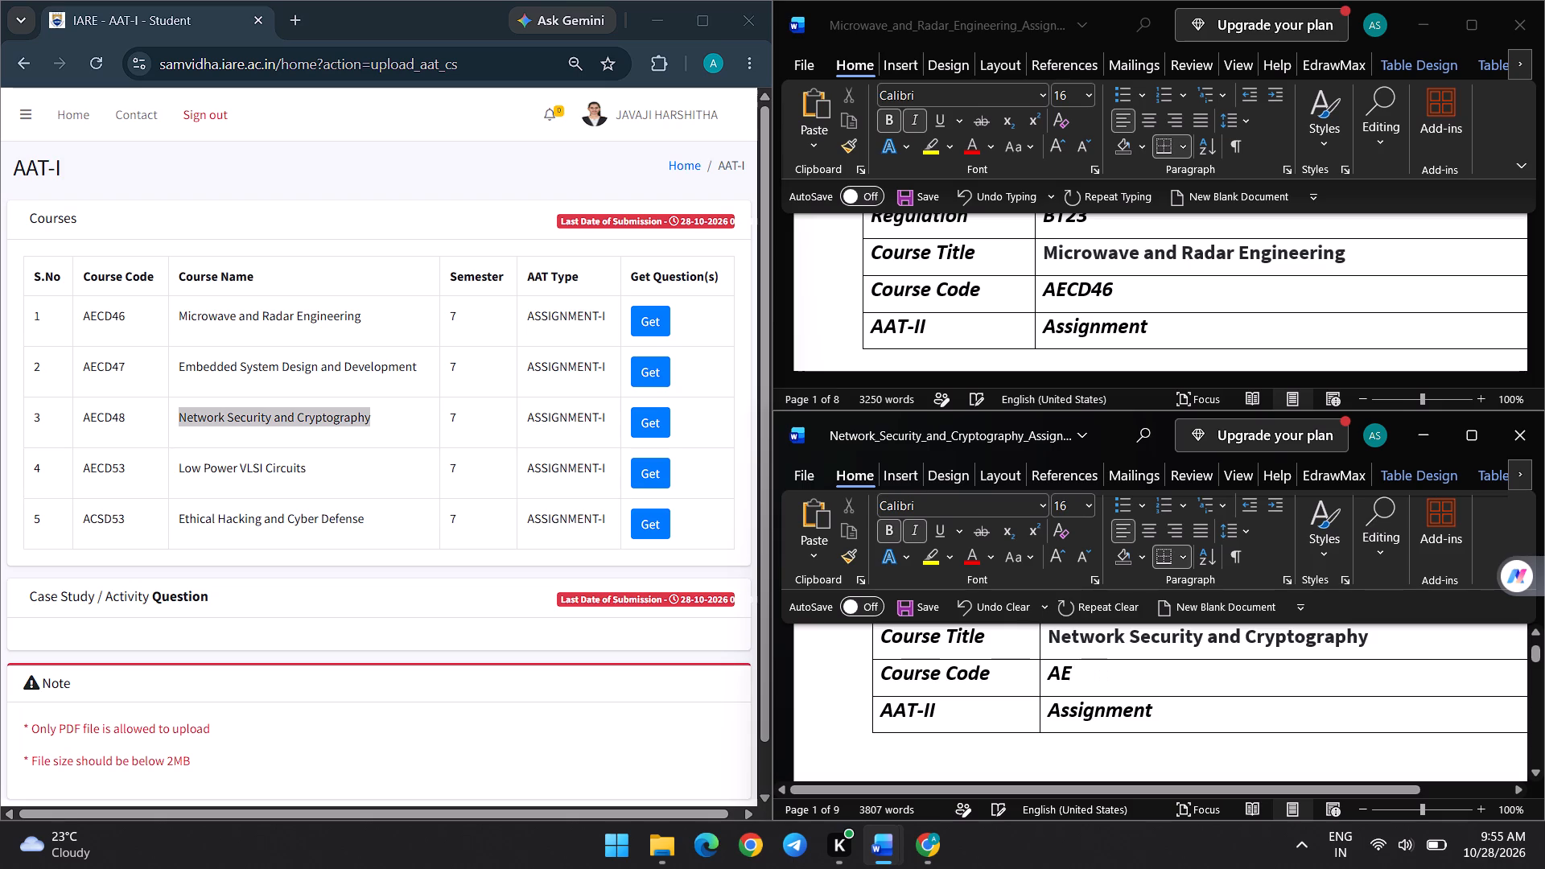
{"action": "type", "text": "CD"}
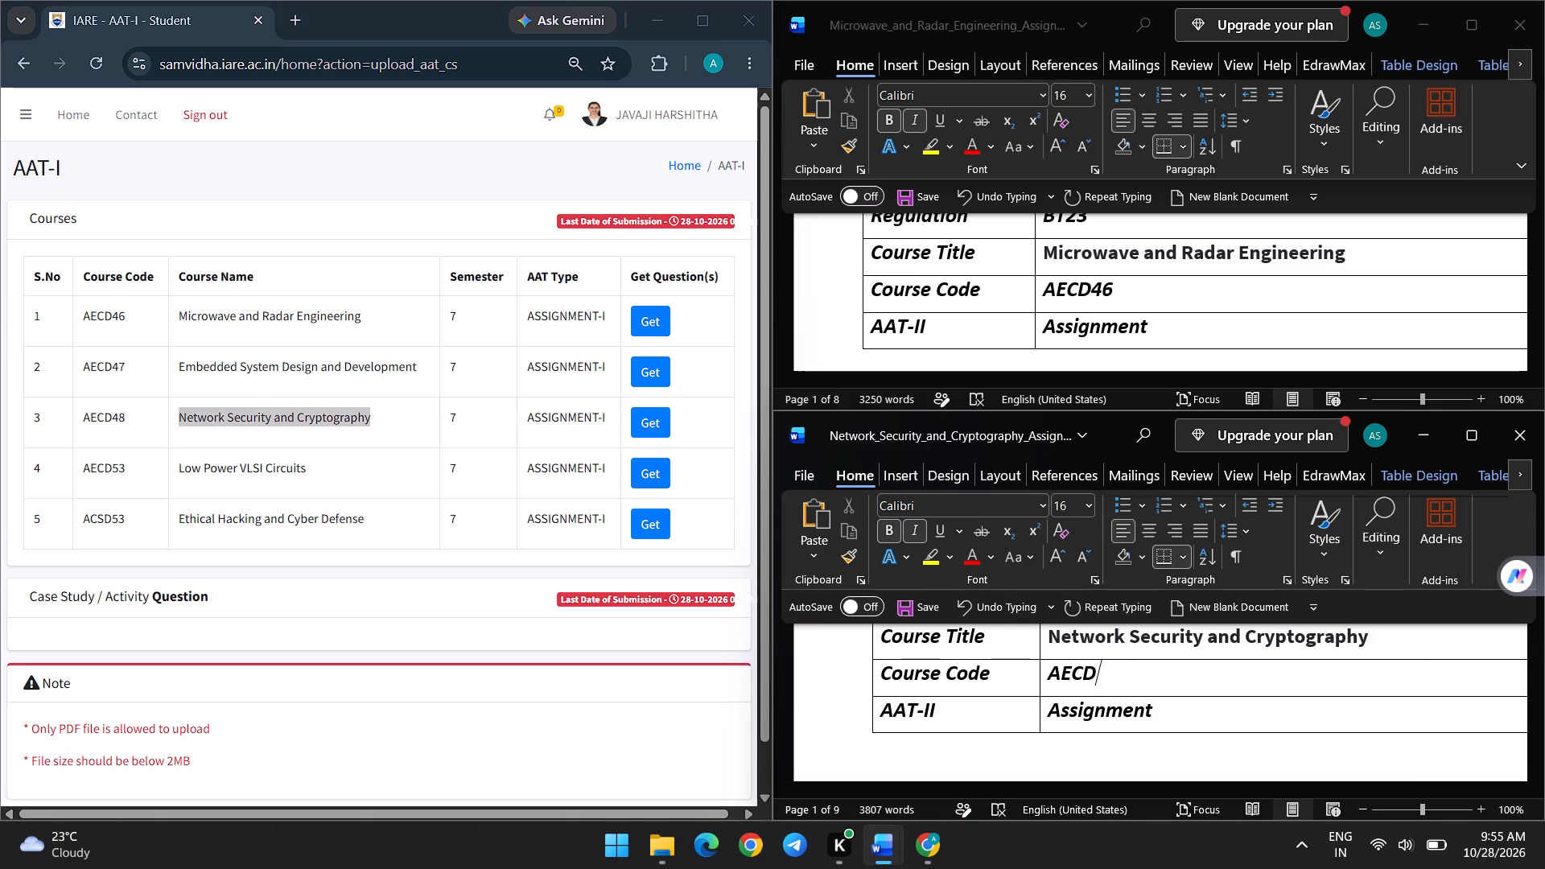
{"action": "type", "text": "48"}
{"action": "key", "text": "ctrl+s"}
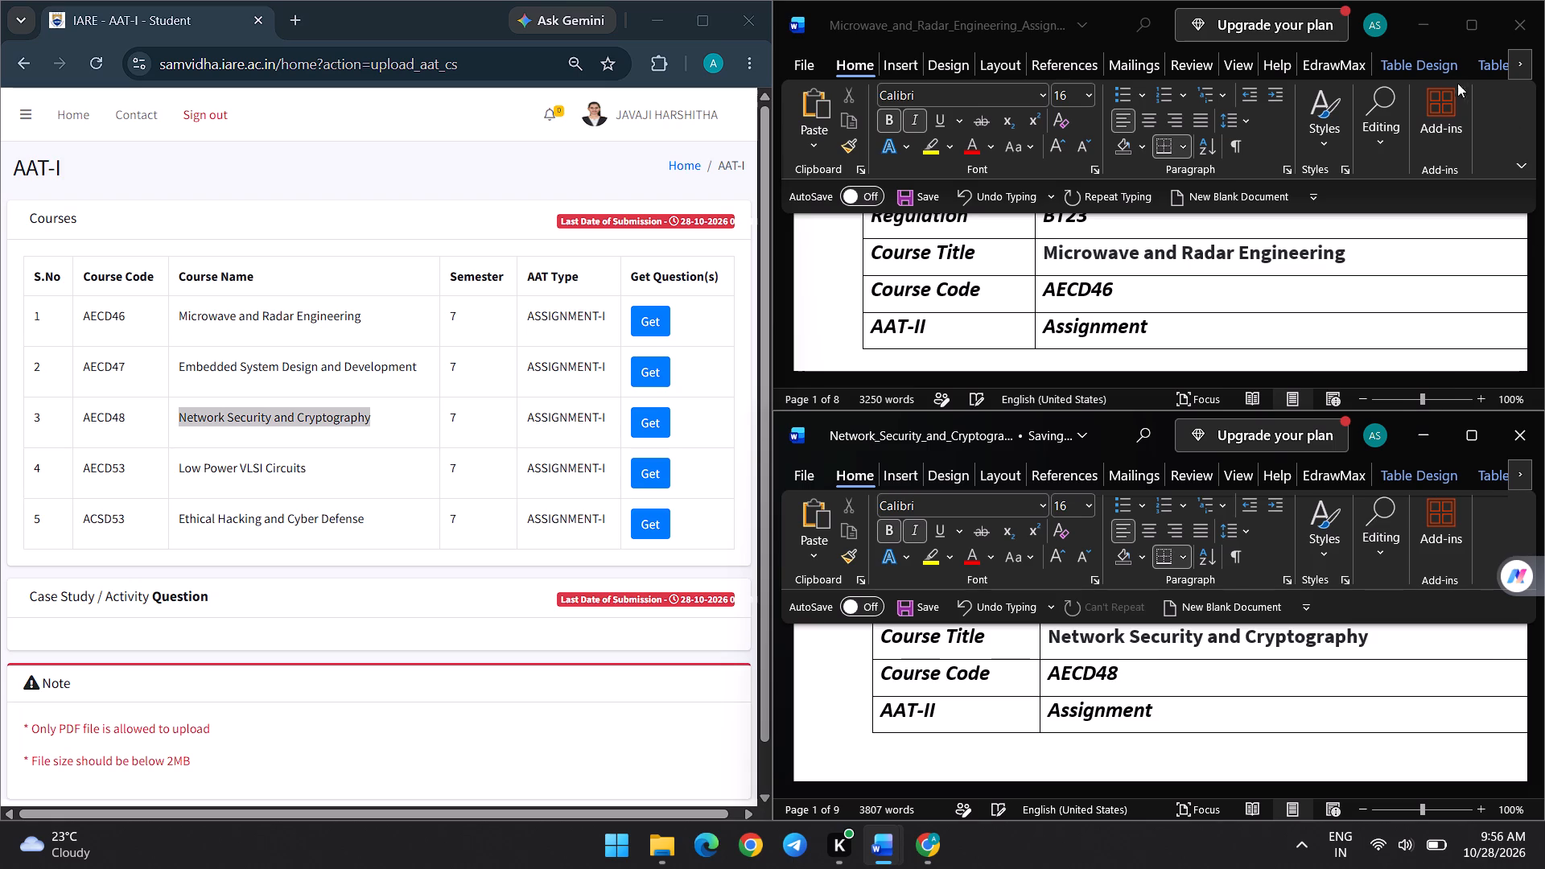
Minimize the Microwave and Network Security documents and place the Chrome course list beside the Ethical Hacking and Embedded System Design assignments.
{"action": "left_click", "coordinate": [1419, 19]}
{"action": "left_click", "coordinate": [1423, 440]}
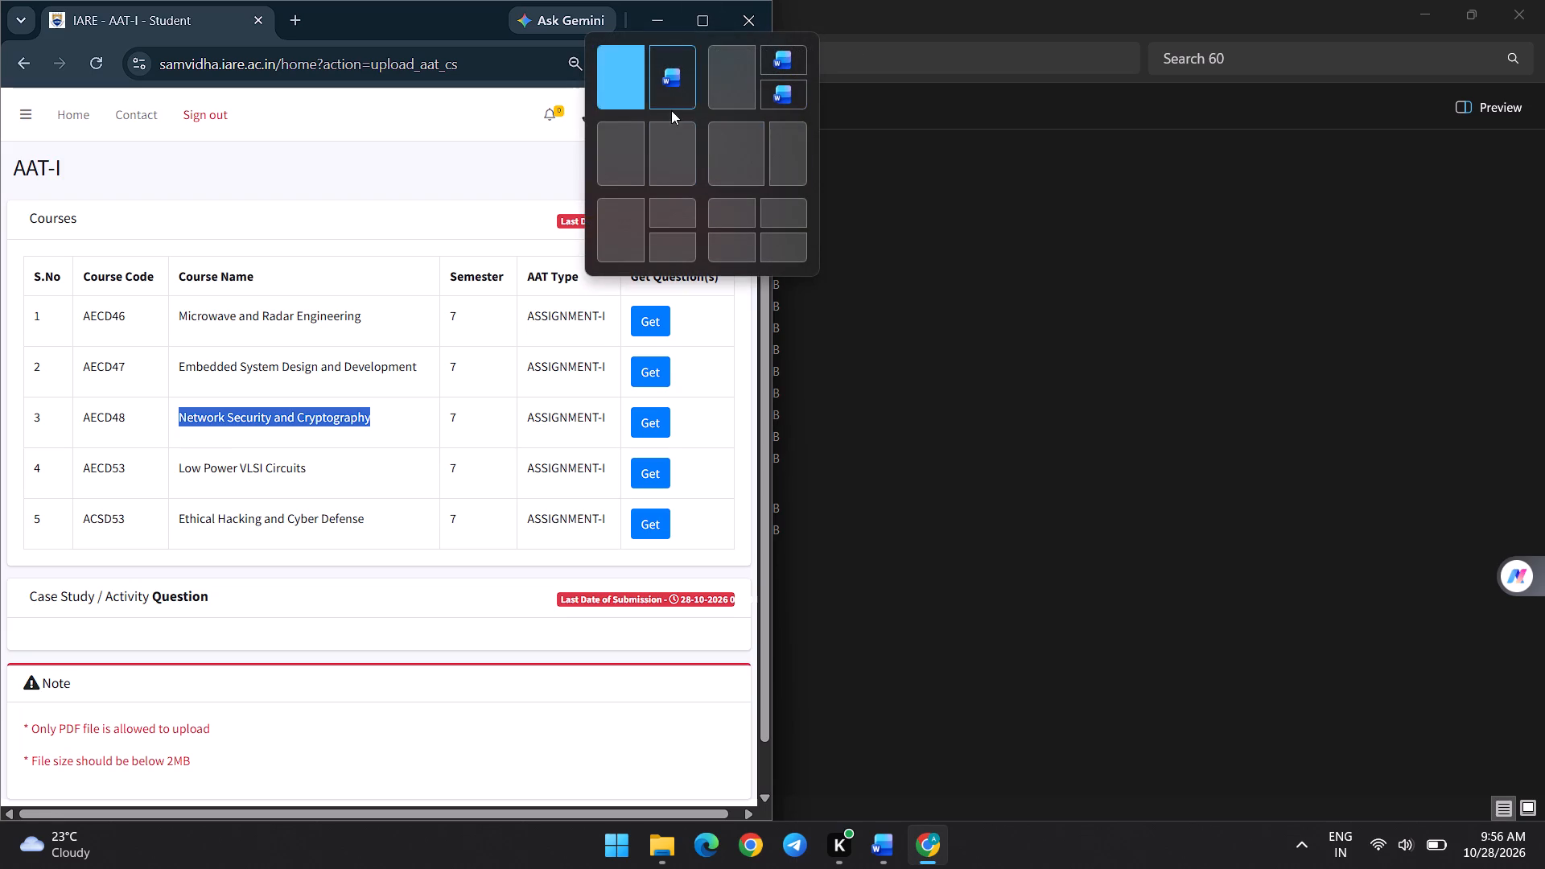
{"action": "left_click", "coordinate": [682, 160]}
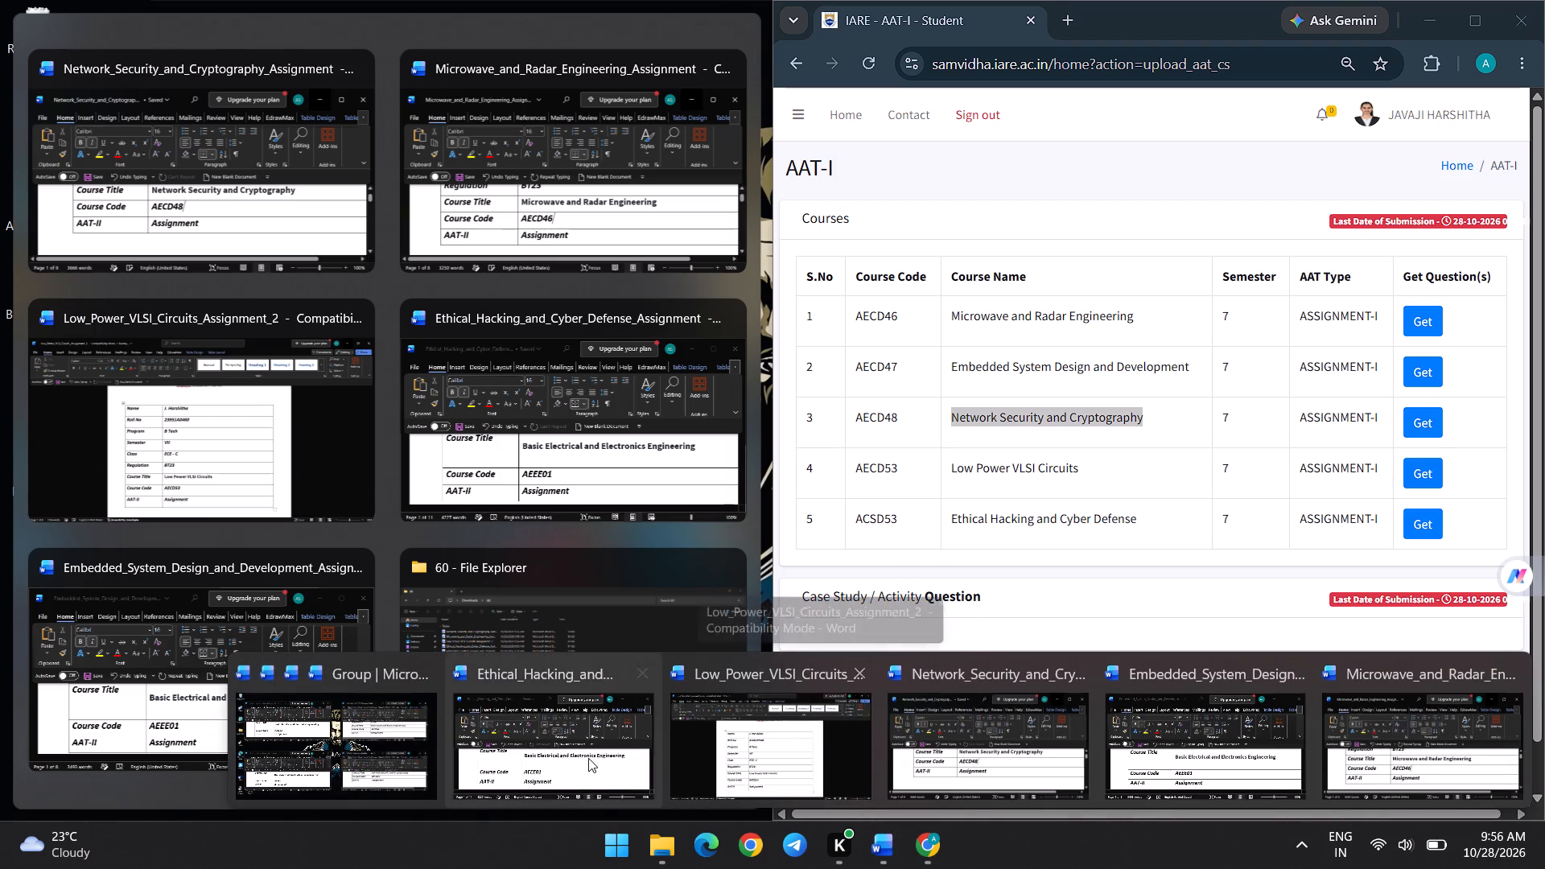
{"action": "left_click", "coordinate": [348, 784]}
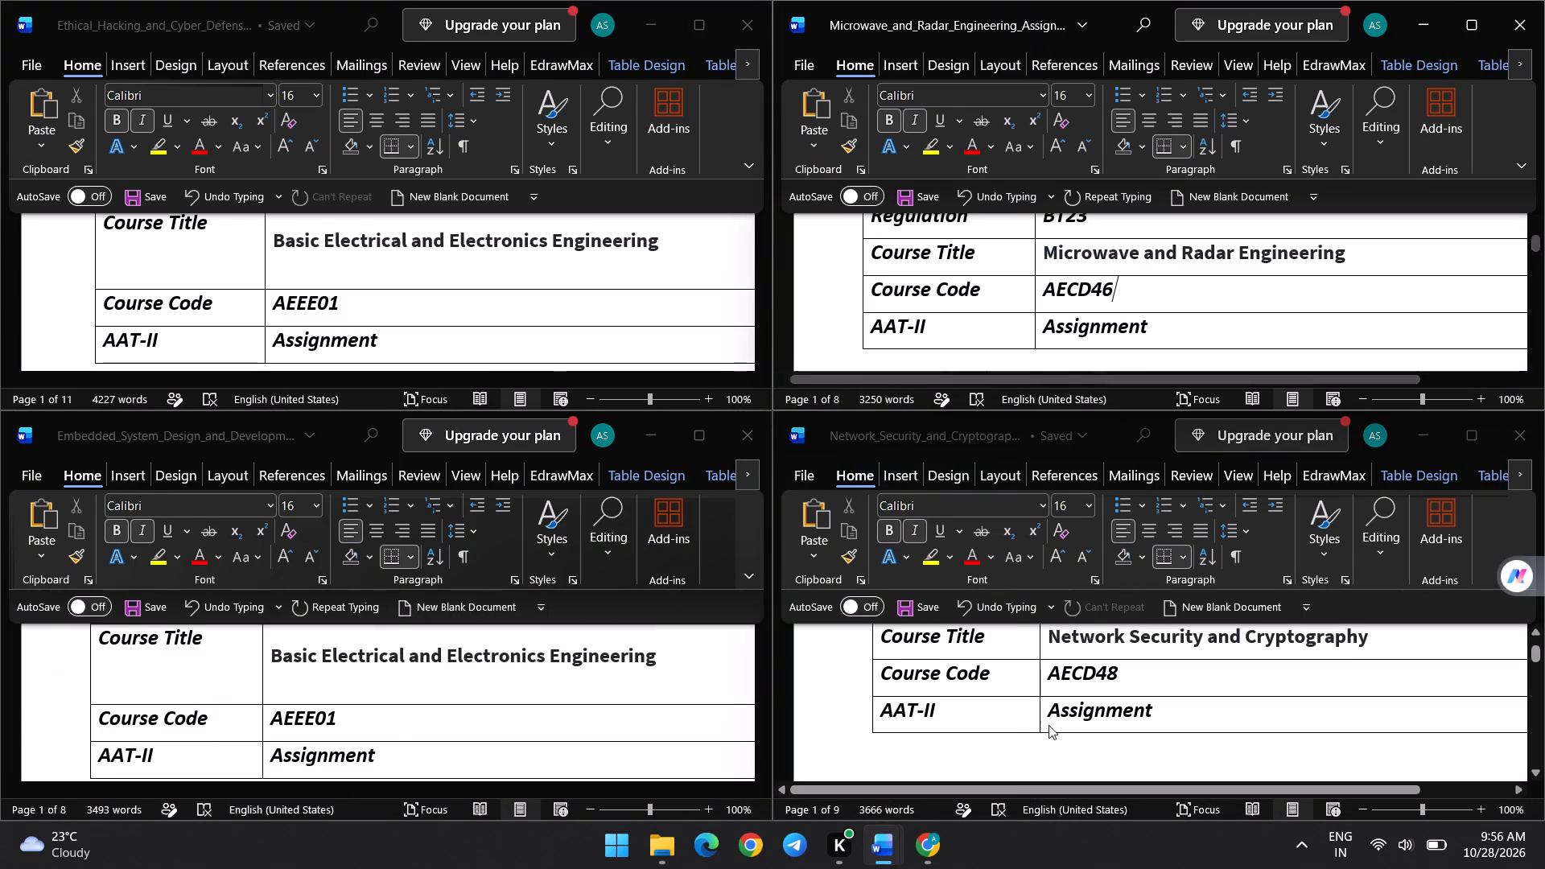
{"action": "left_click", "coordinate": [941, 840]}
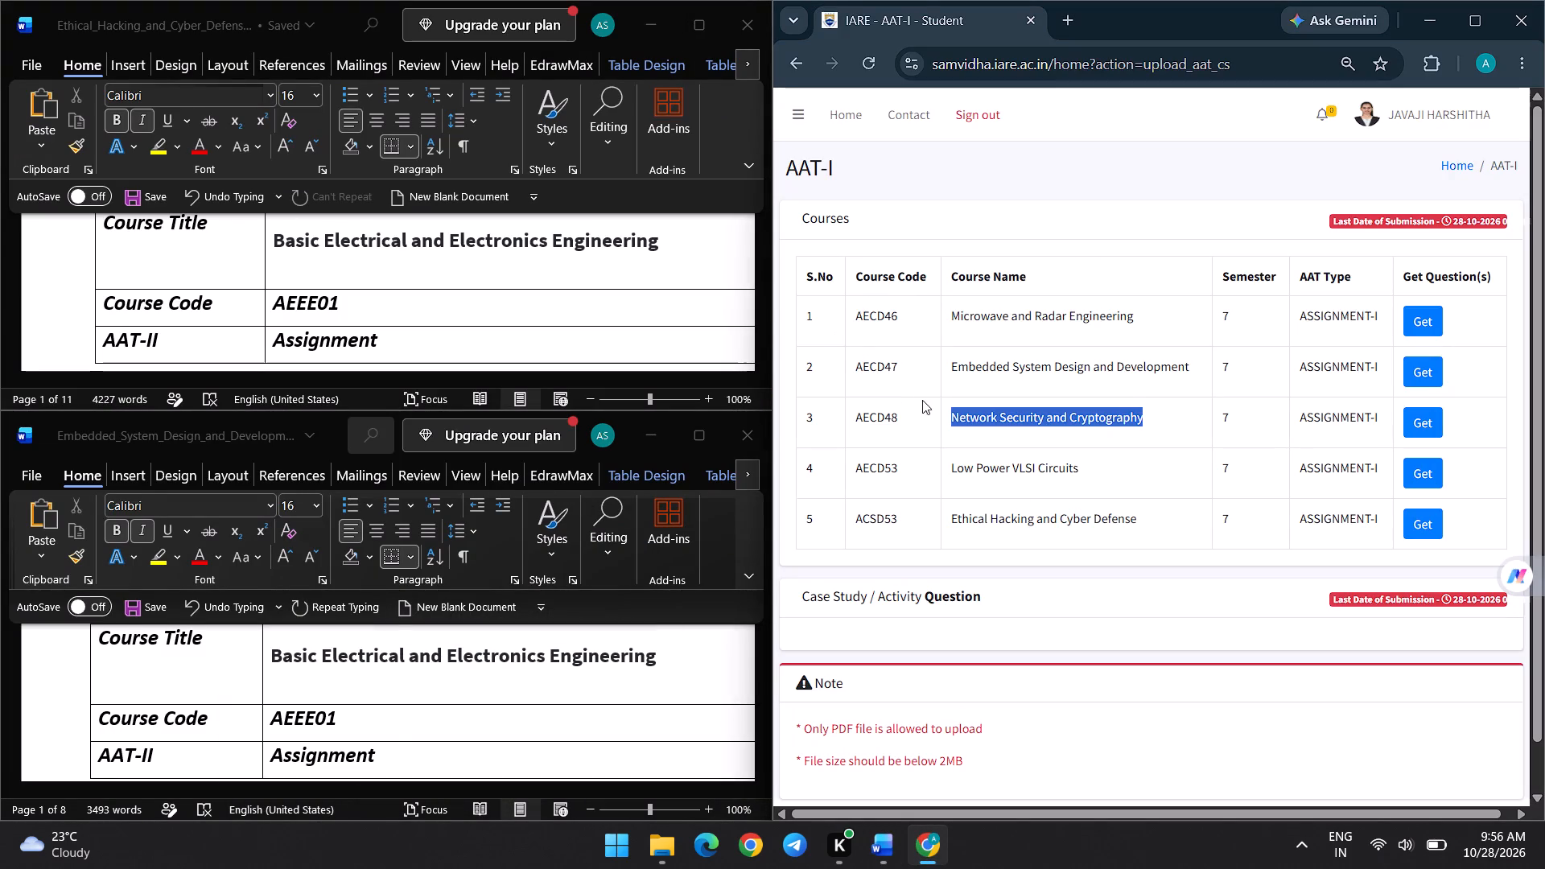
Copy Ethical Hacking and Cyber Defense from the portal, replace that assignment's course title with it, and remove the blank line above.
{"action": "left_click", "coordinate": [953, 514]}
{"action": "left_click_drag", "start_coordinate": [953, 514], "coordinate": [1144, 517]}
{"action": "key", "text": "ctrl+c"}
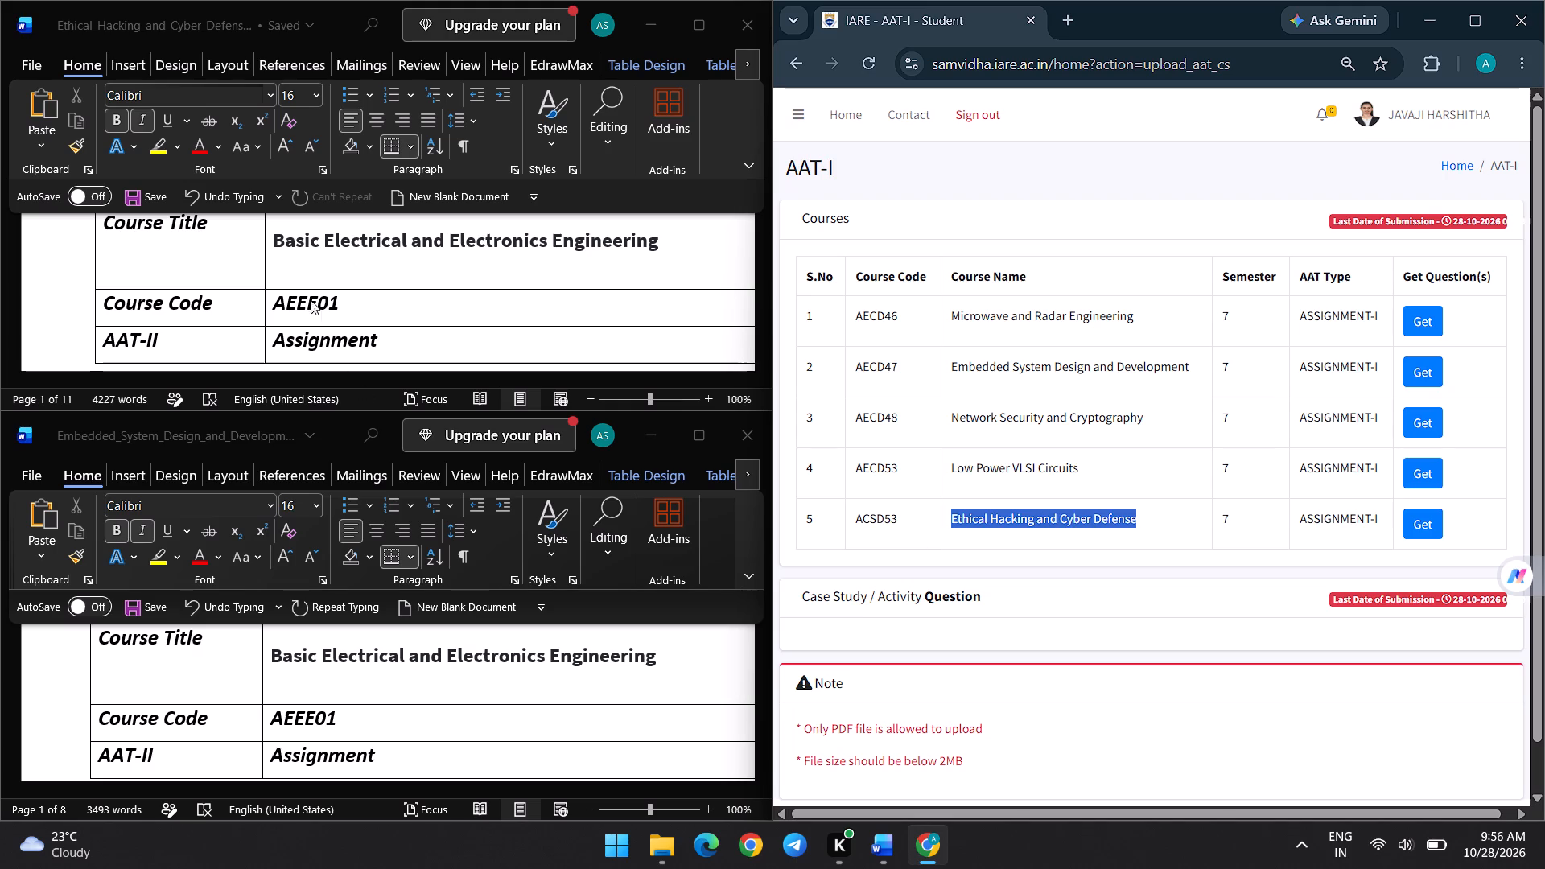
{"action": "left_click", "coordinate": [286, 245]}
{"action": "left_click", "coordinate": [275, 237]}
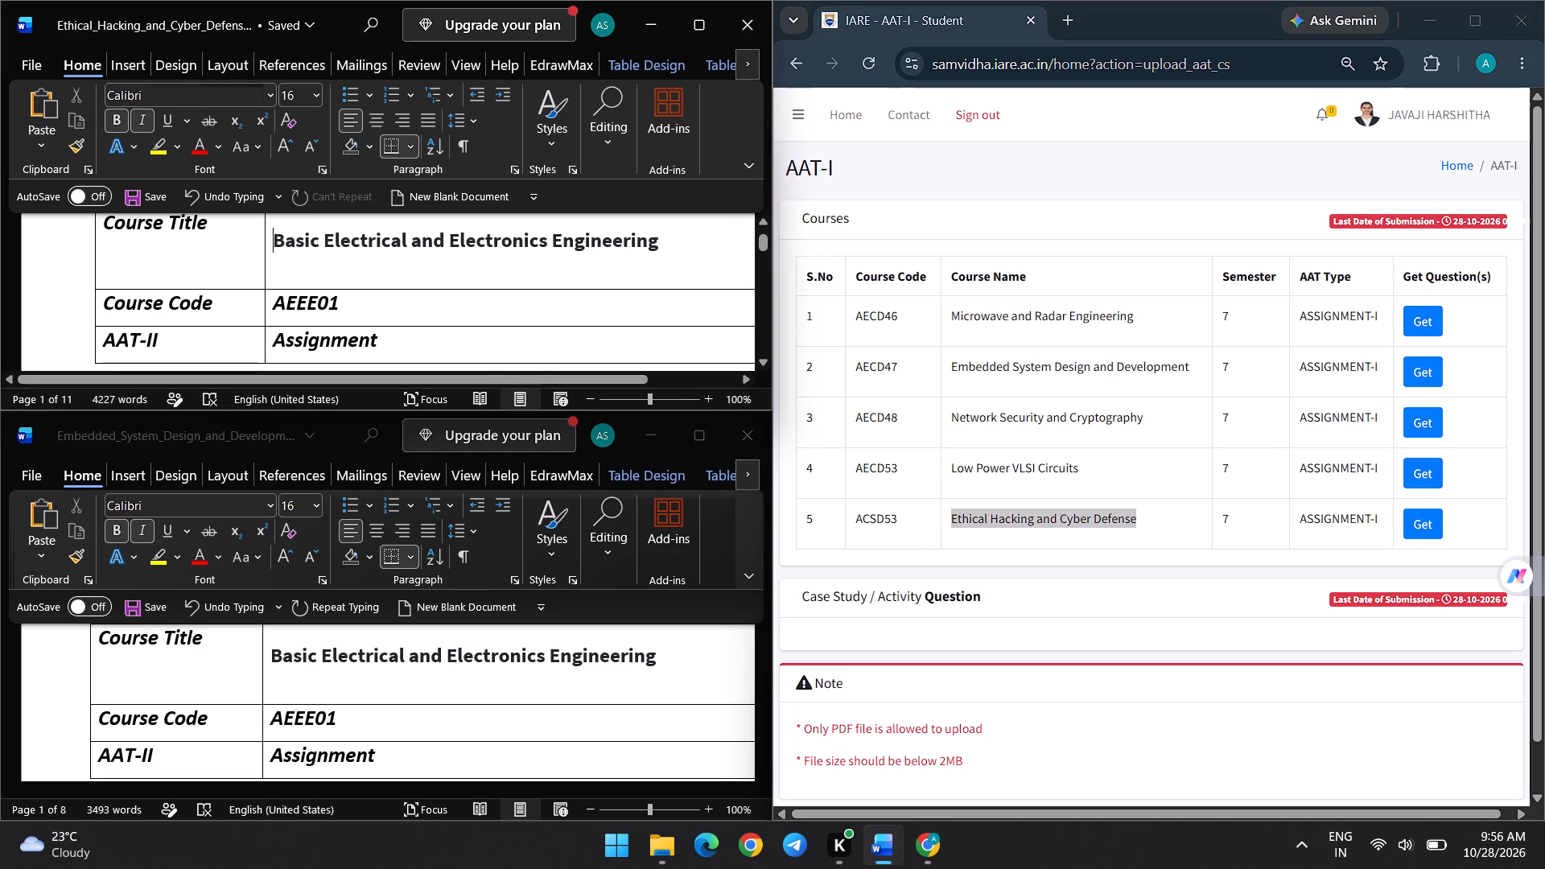
{"action": "key", "text": "BackSpace"}
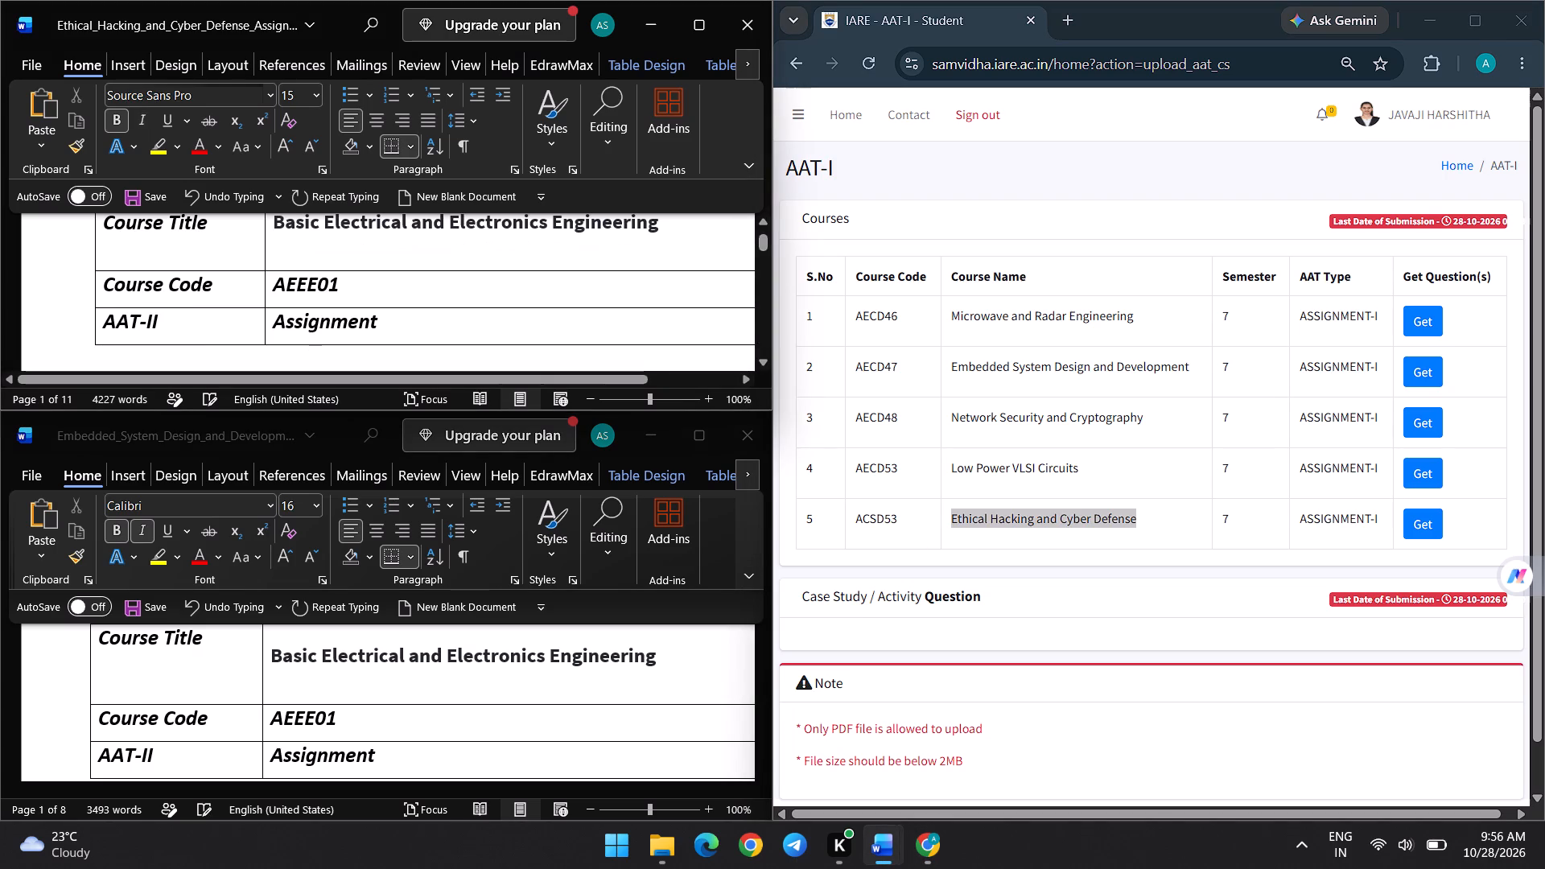
{"action": "triple_click", "coordinate": [282, 229]}
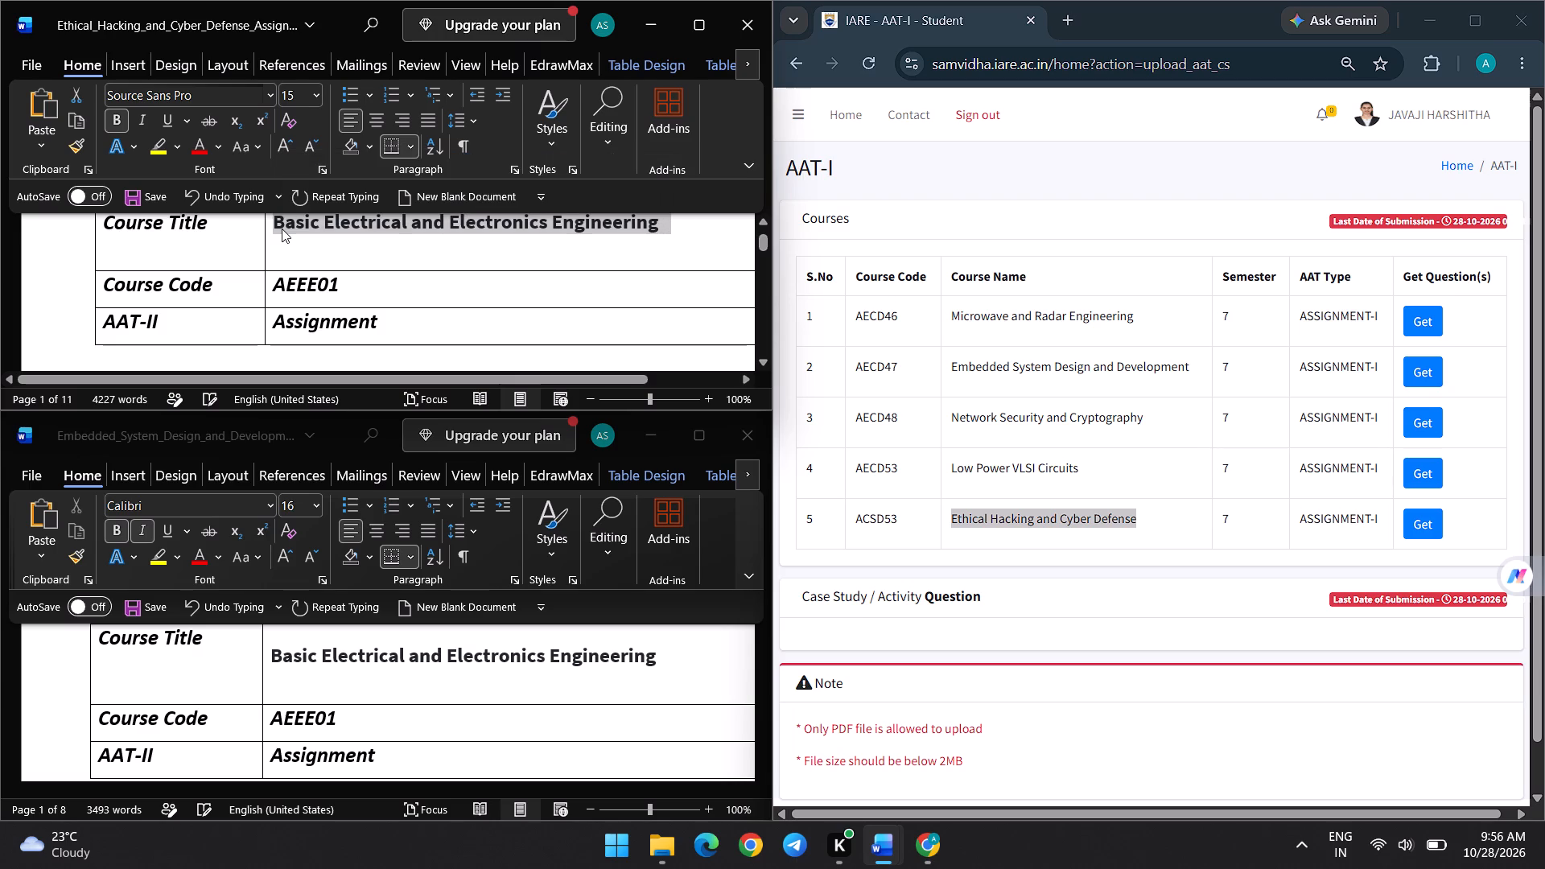
{"action": "key", "text": "ctrl+v"}
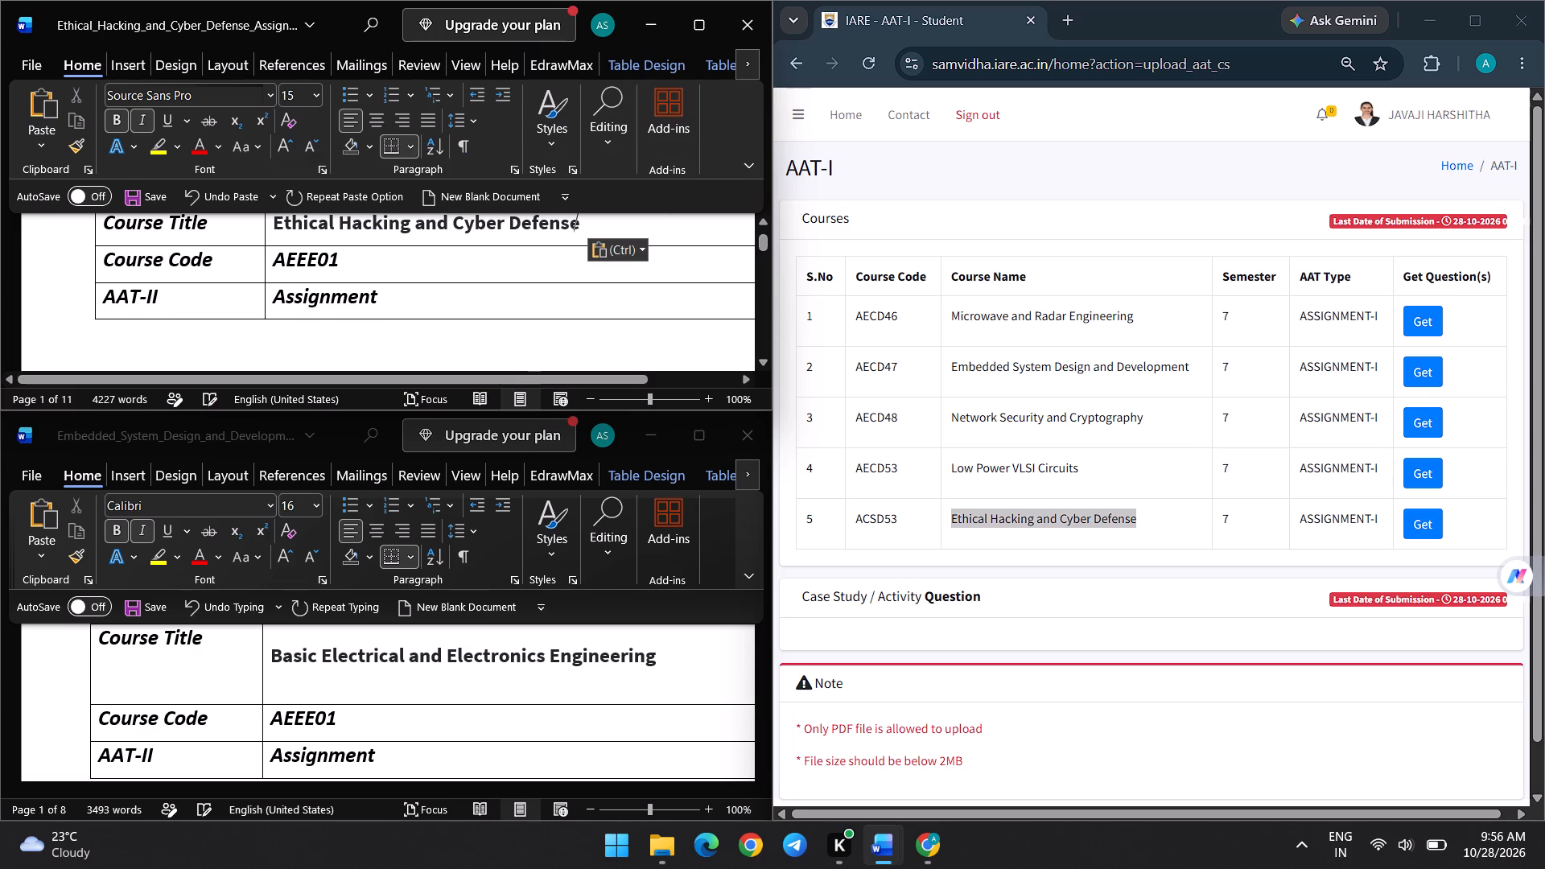
Change the course code in the Ethical Hacking and Cyber Defense cover table to AECD53, save, and minimize the document.
{"action": "left_click", "coordinate": [300, 262]}
{"action": "key", "text": "Delete"}
{"action": "key", "text": "Delete"}
{"action": "key", "text": "Delete"}
{"action": "key", "text": "Delete"}
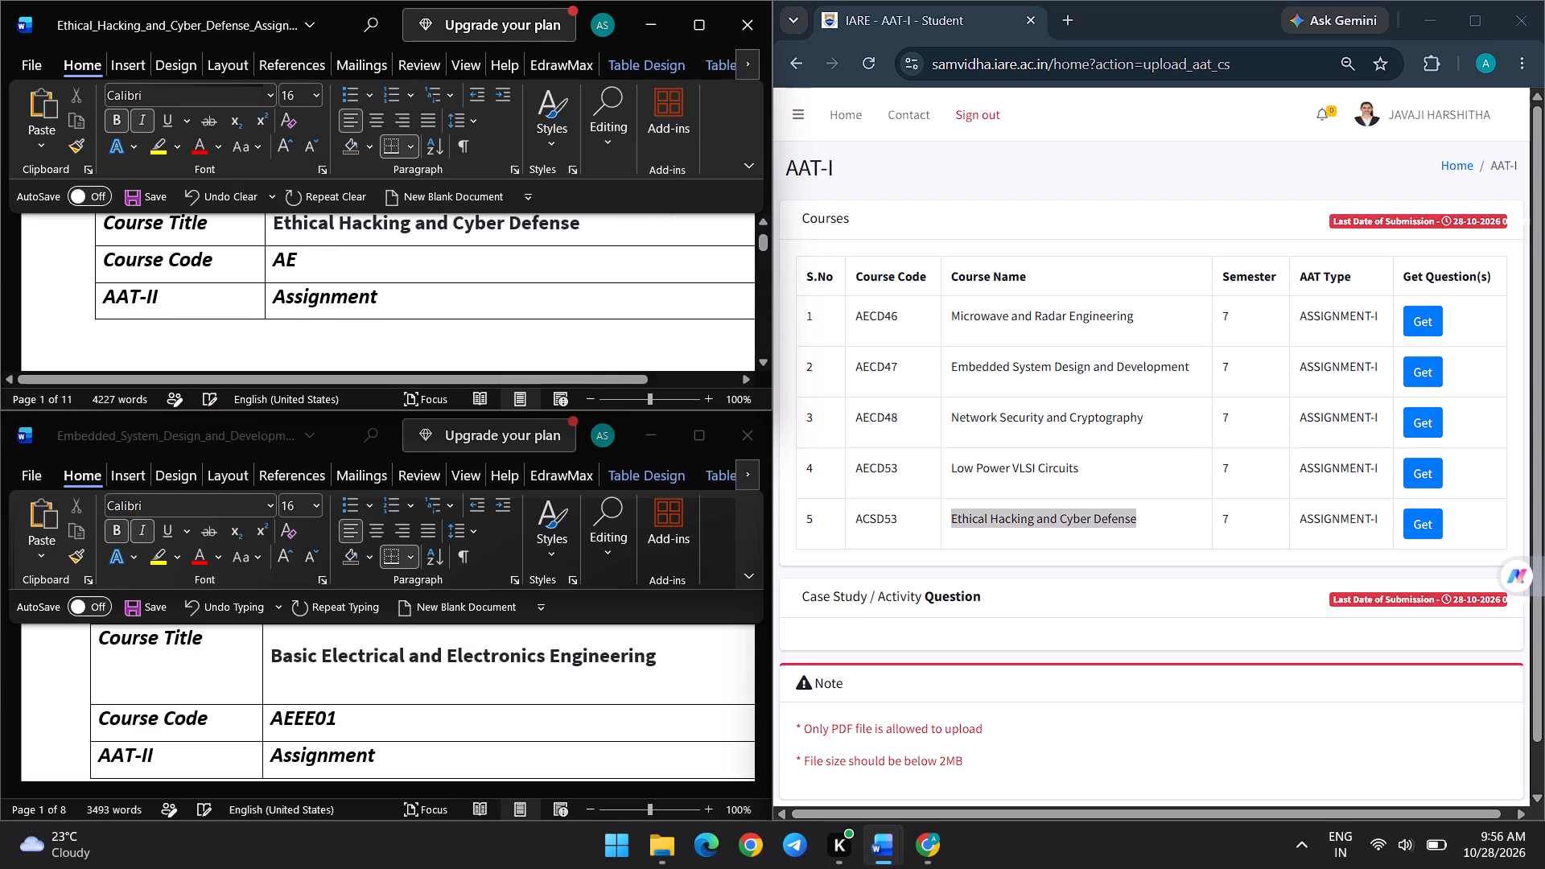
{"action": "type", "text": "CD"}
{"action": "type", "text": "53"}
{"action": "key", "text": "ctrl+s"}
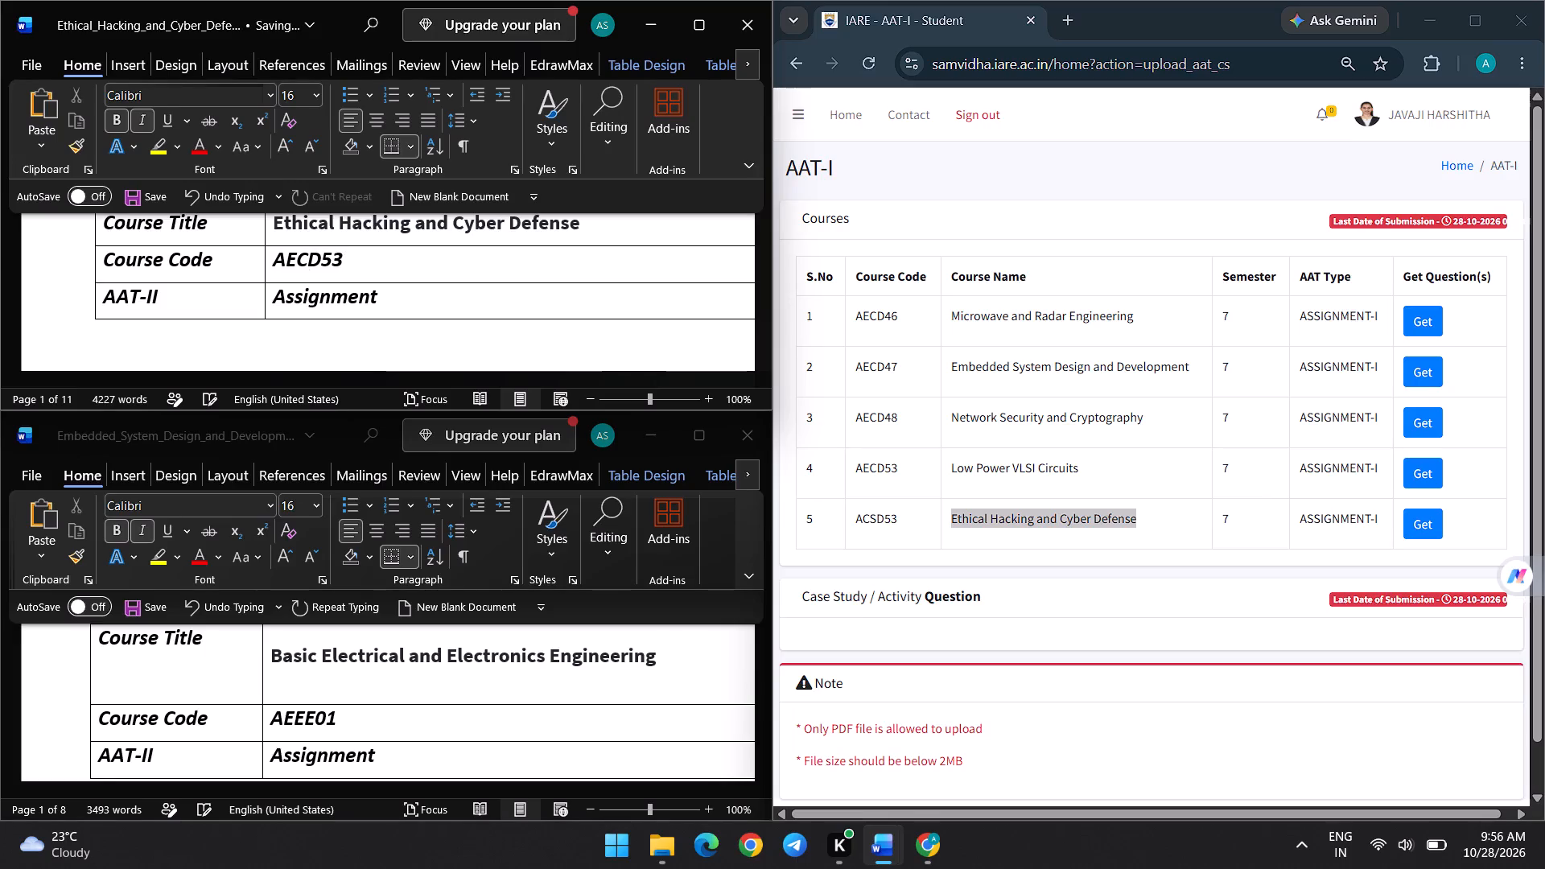
{"action": "left_click", "coordinate": [637, 35]}
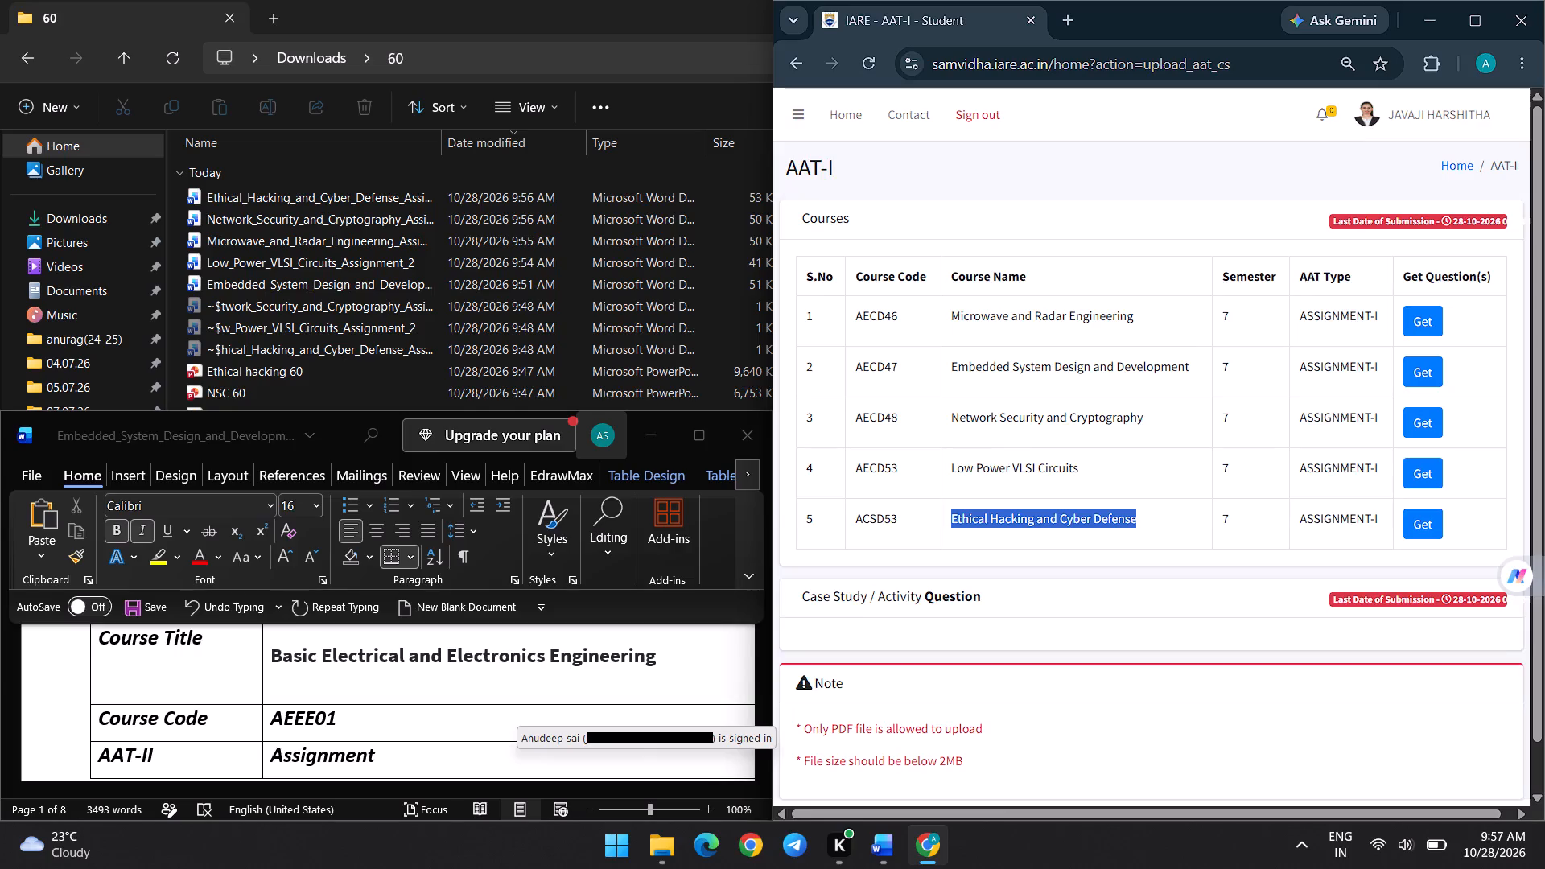
Copy Embedded System Design and Development from the portal, replace that assignment's course title with it, remove the surrounding blank lines, and save.
{"action": "left_click_drag", "start_coordinate": [952, 364], "coordinate": [1061, 373]}
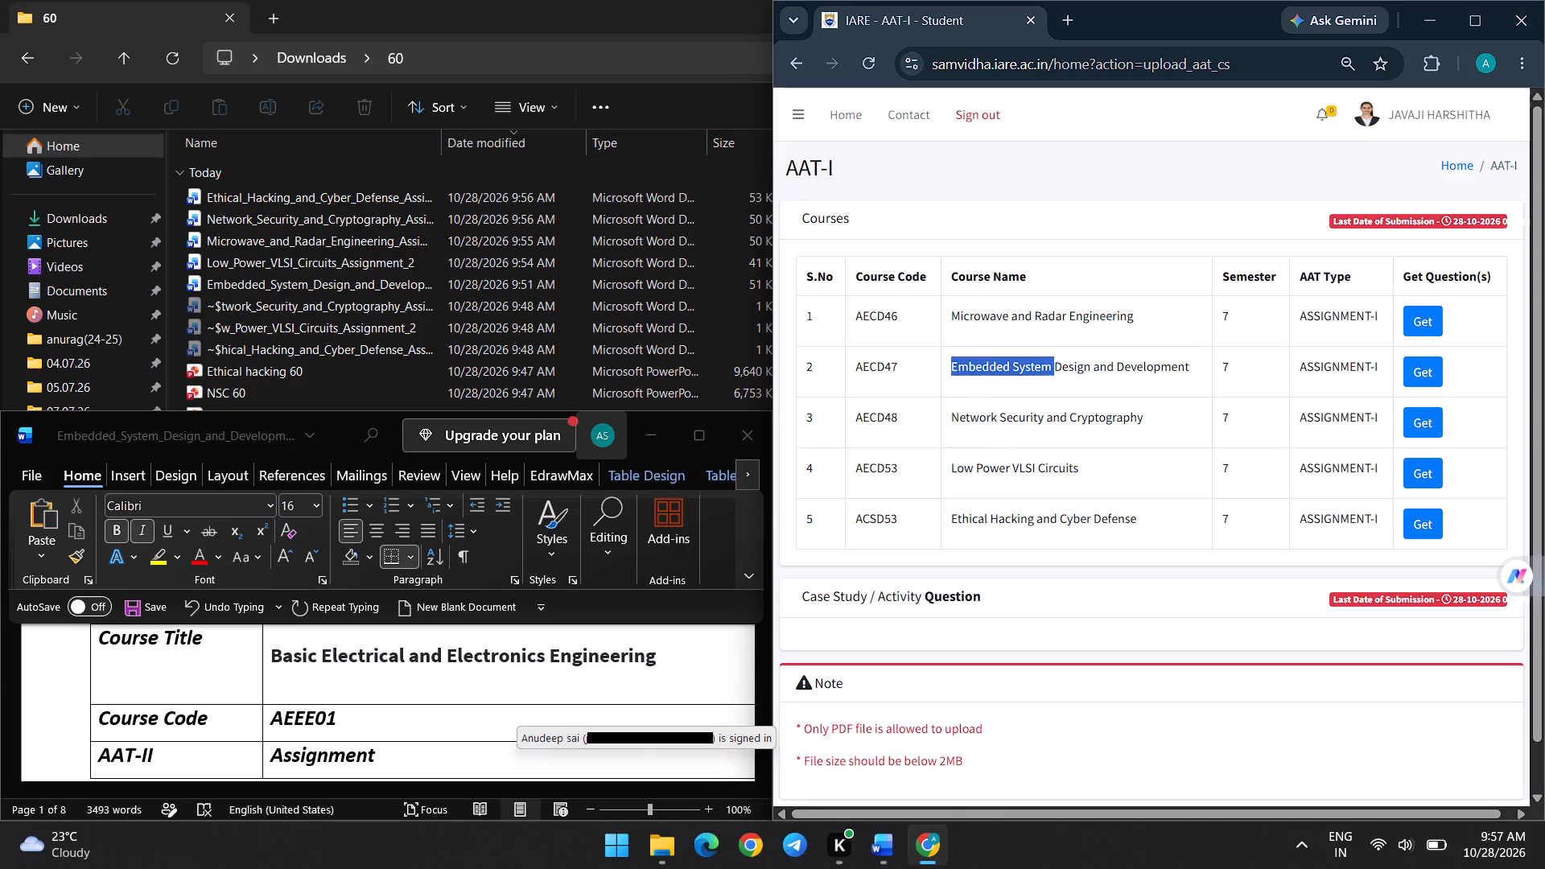
{"action": "left_click_drag", "start_coordinate": [1061, 373], "coordinate": [1188, 373]}
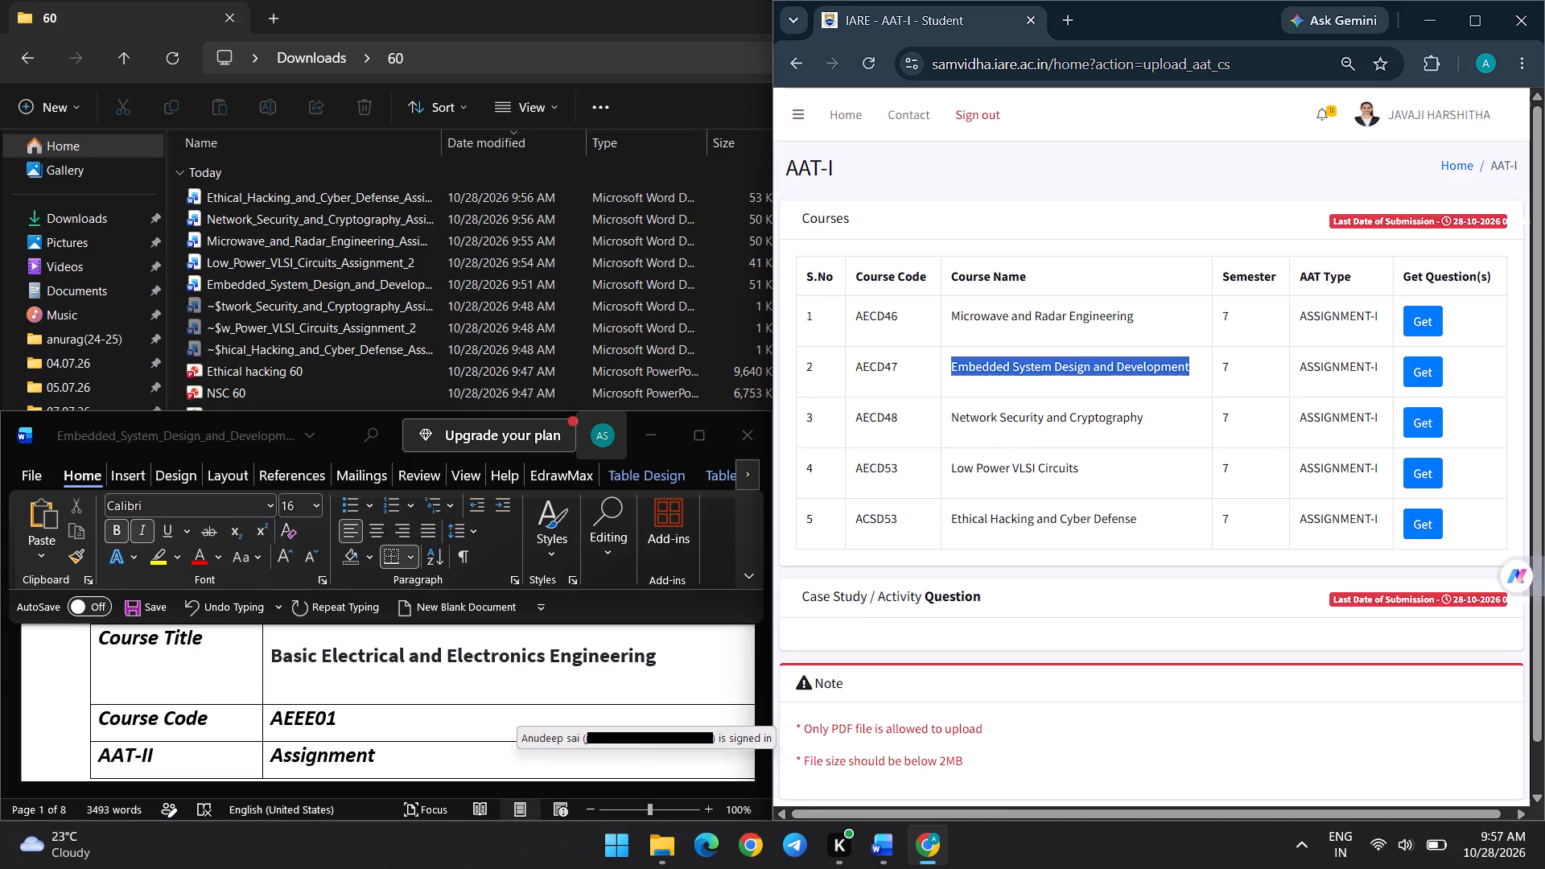
{"action": "key", "text": "ctrl+c"}
{"action": "left_click", "coordinate": [292, 653]}
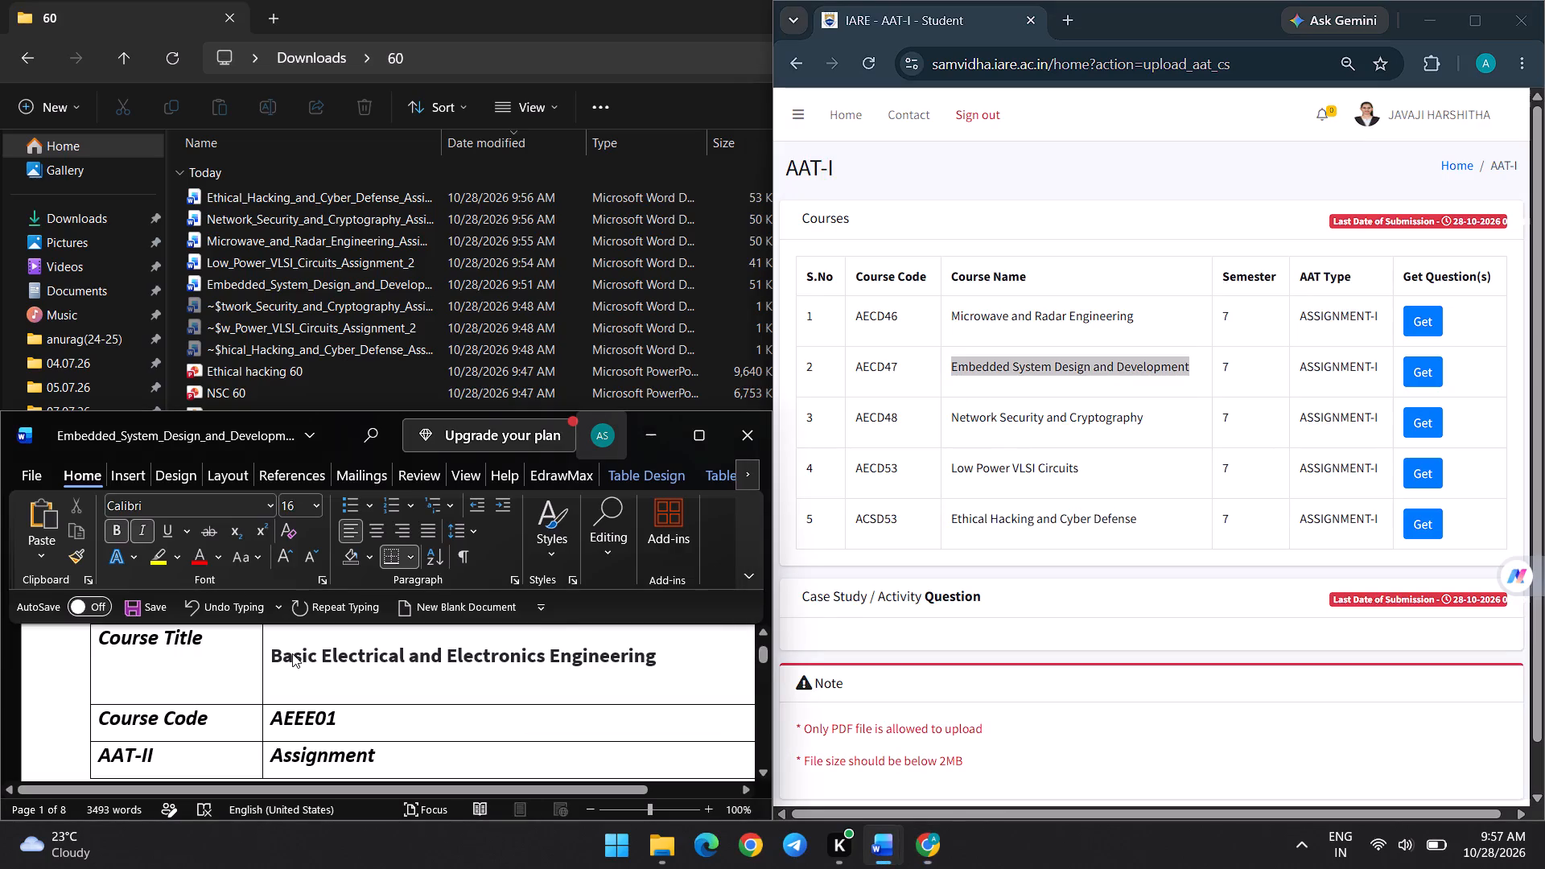
{"action": "key", "text": "Left"}
{"action": "key", "text": "Left"}
{"action": "key", "text": "BackSpace"}
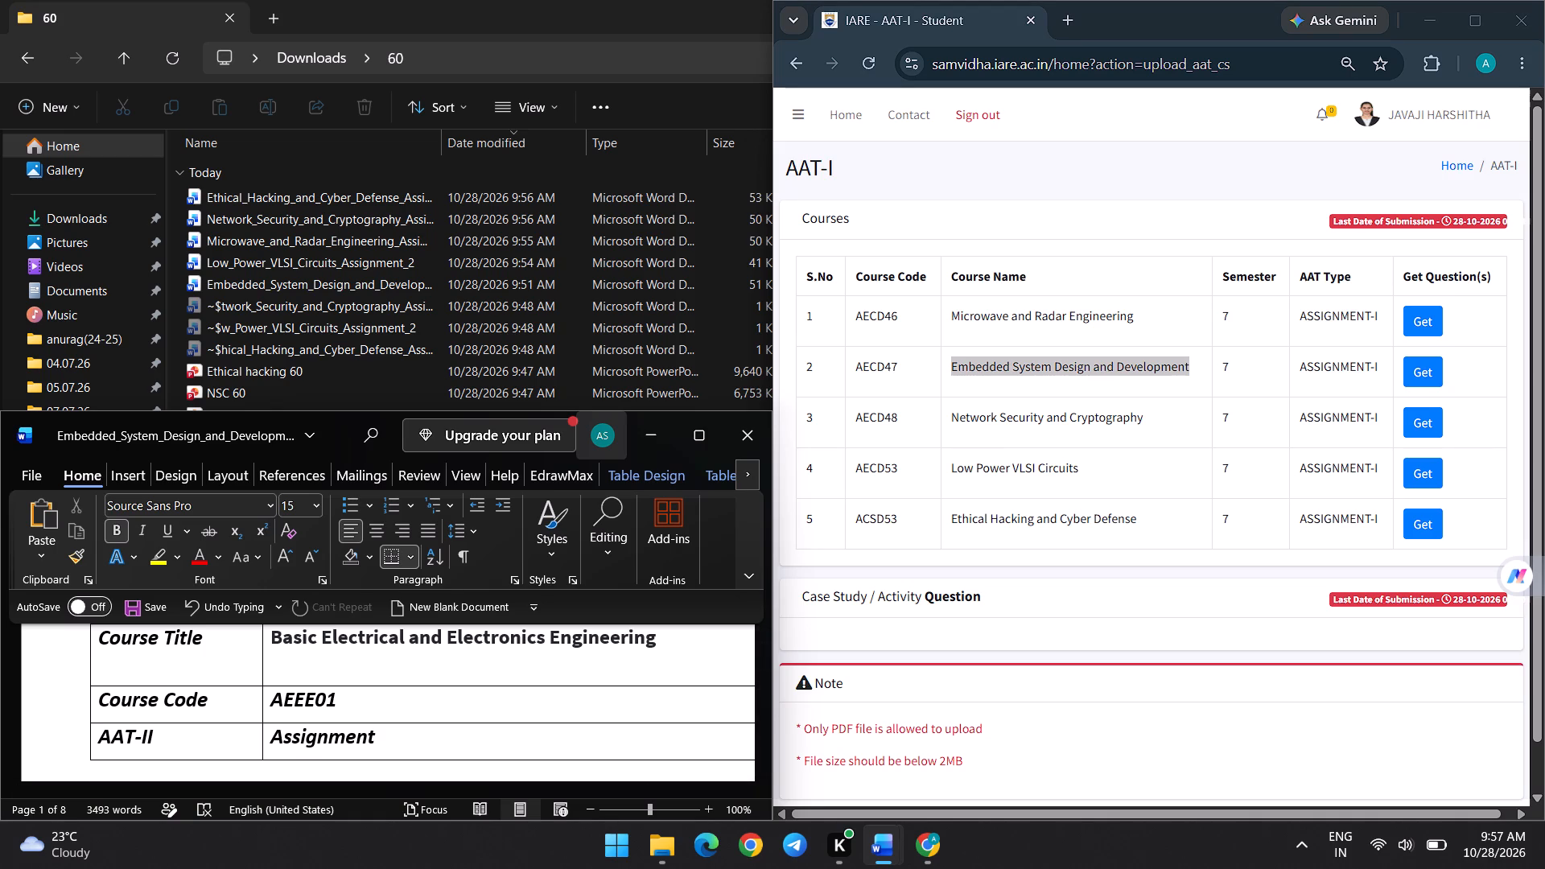
{"action": "double_click", "coordinate": [292, 653]}
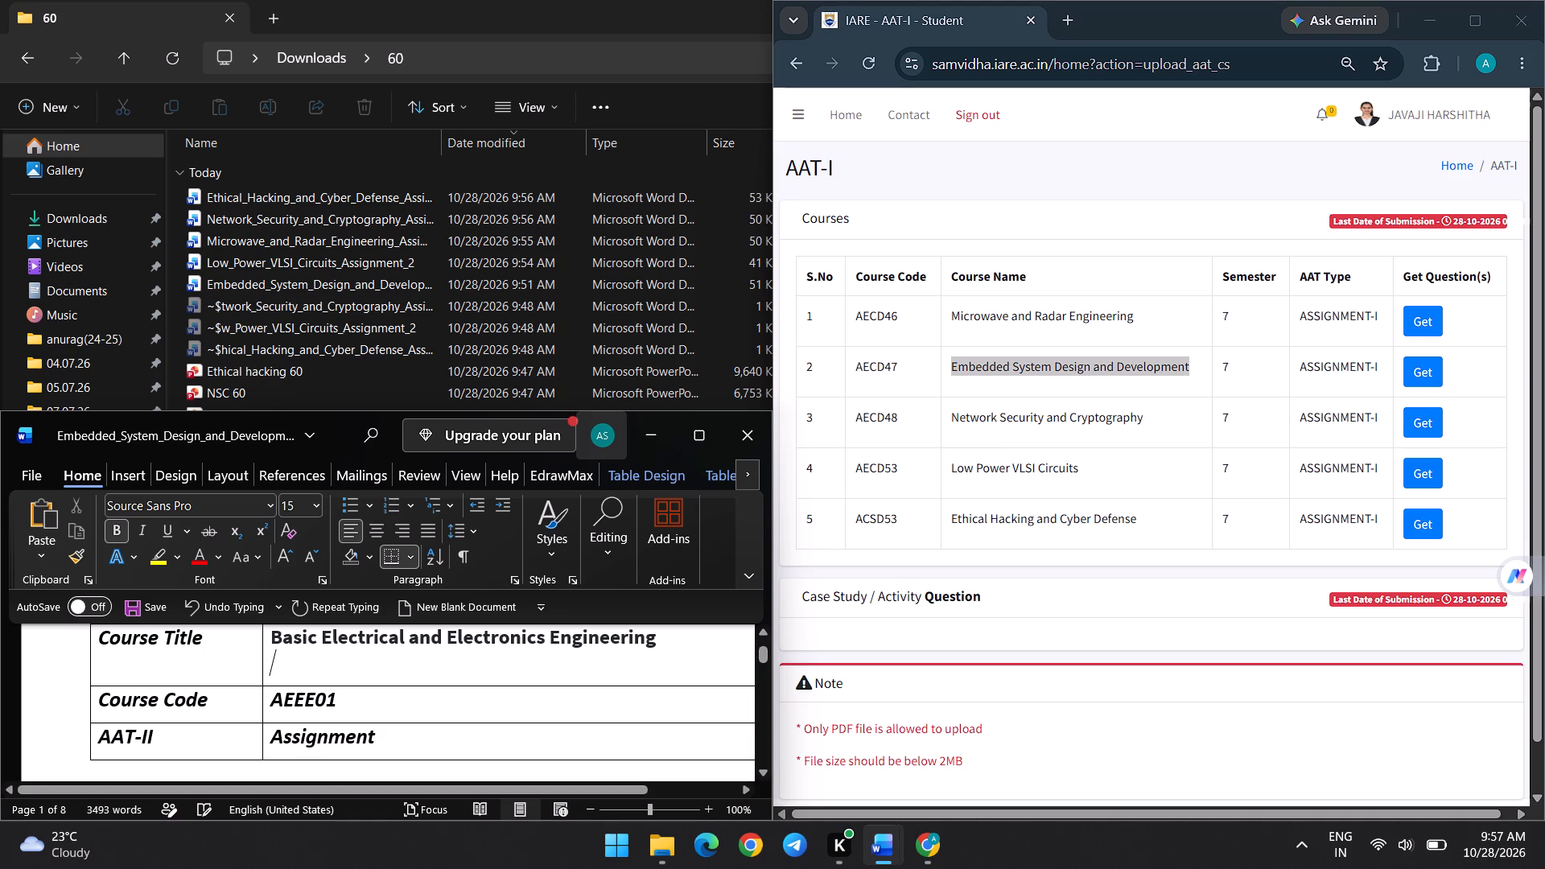
{"action": "triple_click", "coordinate": [292, 642]}
{"action": "key", "text": "ctrl+v"}
{"action": "key", "text": "ctrl+s"}
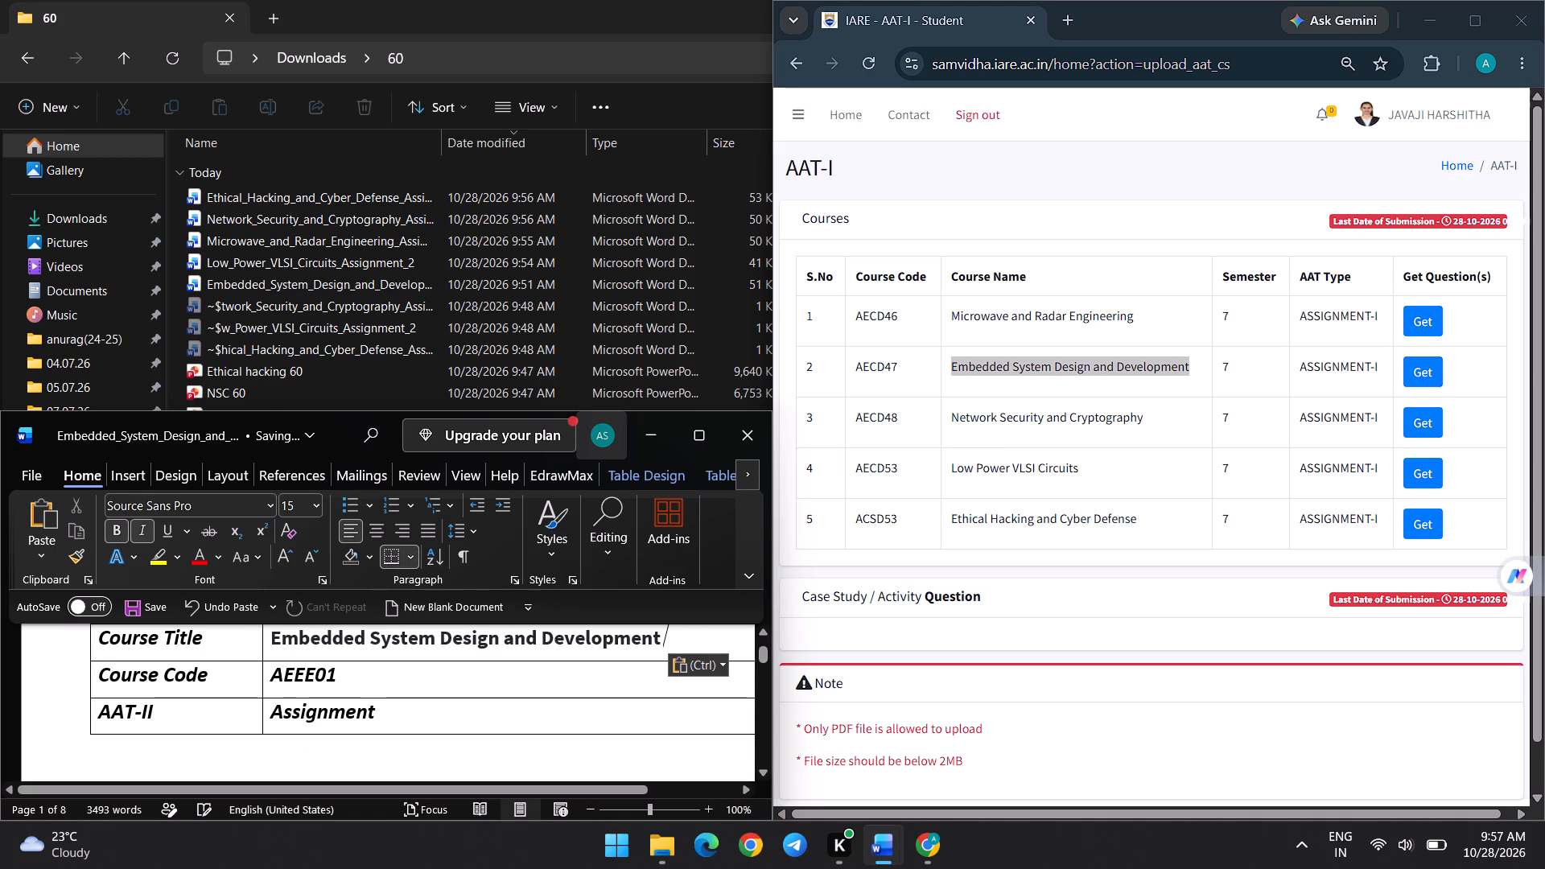
Change the course code in the Embedded System Design cover table to AECD47, save, and minimize the document.
{"action": "left_click", "coordinate": [300, 680]}
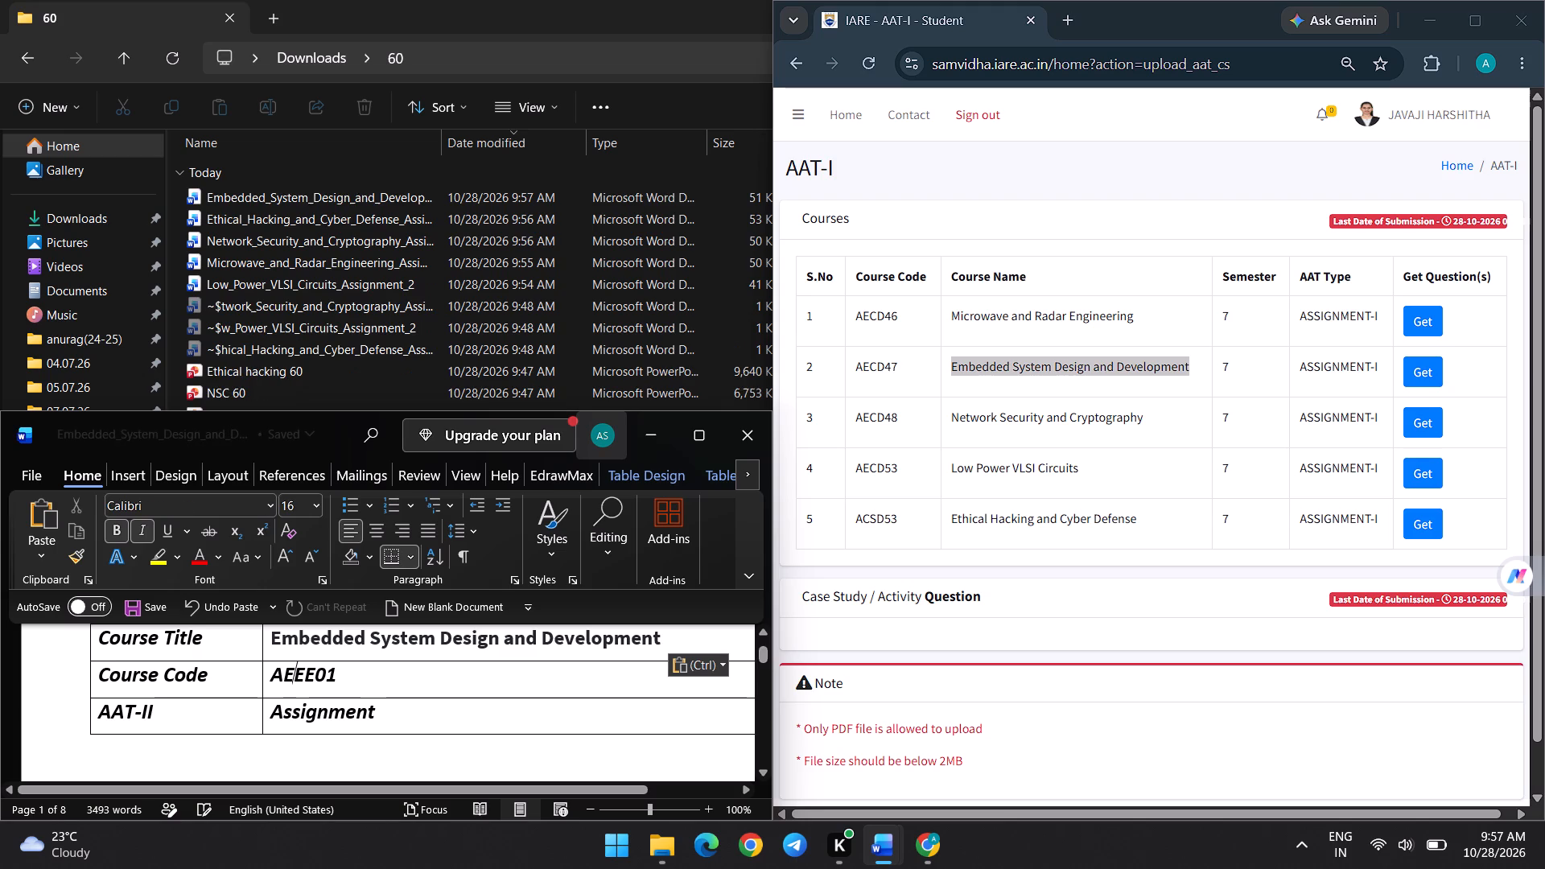
{"action": "key", "text": "Delete"}
{"action": "key", "text": "Delete"}
{"action": "key", "text": "Delete"}
{"action": "key", "text": "Delete"}
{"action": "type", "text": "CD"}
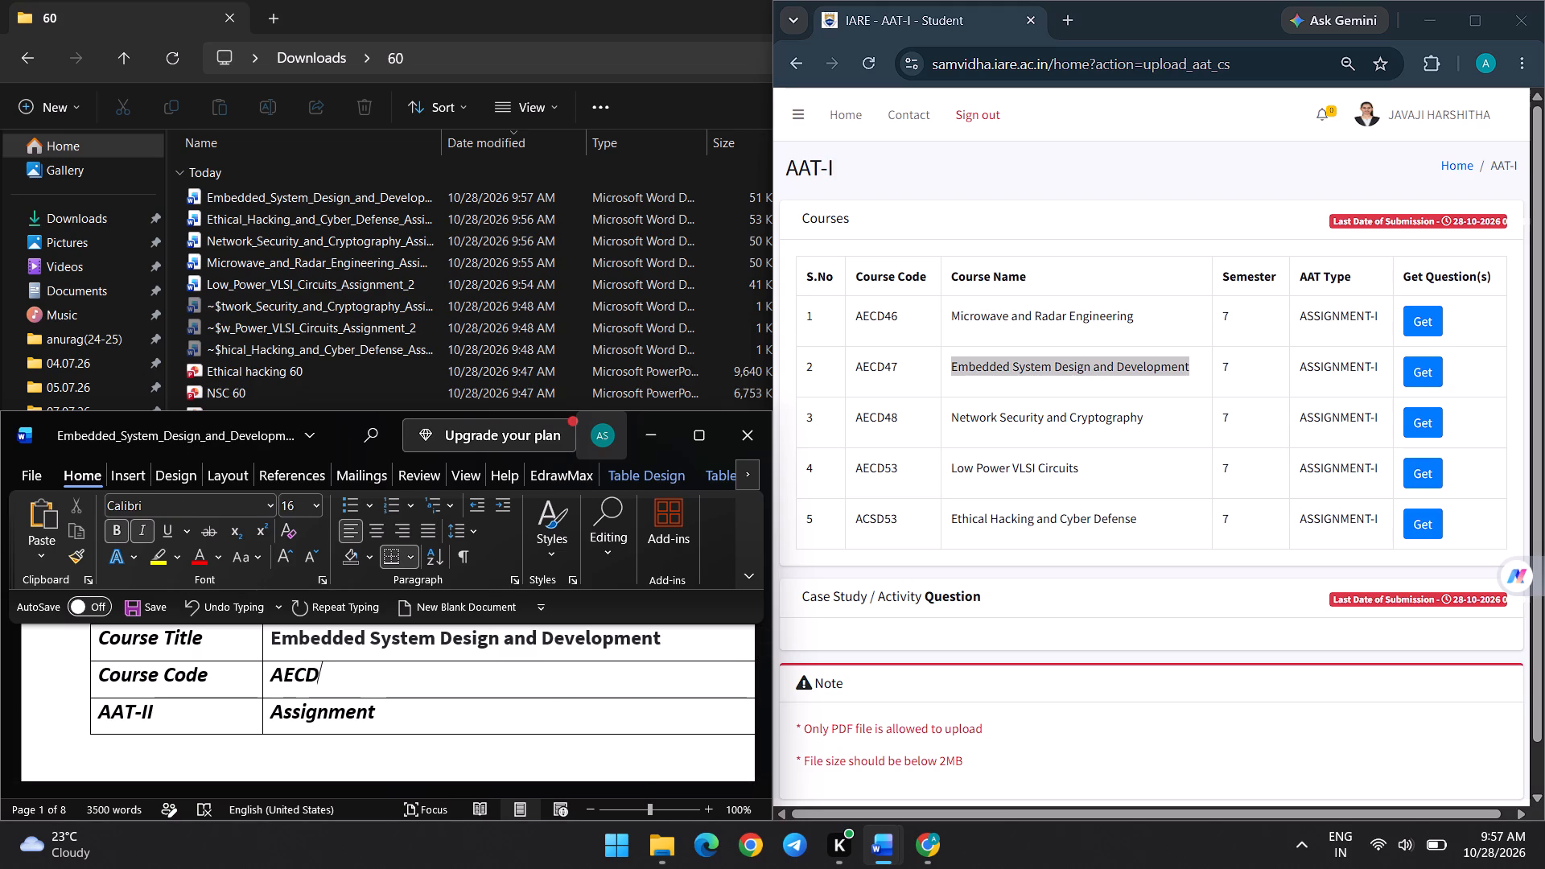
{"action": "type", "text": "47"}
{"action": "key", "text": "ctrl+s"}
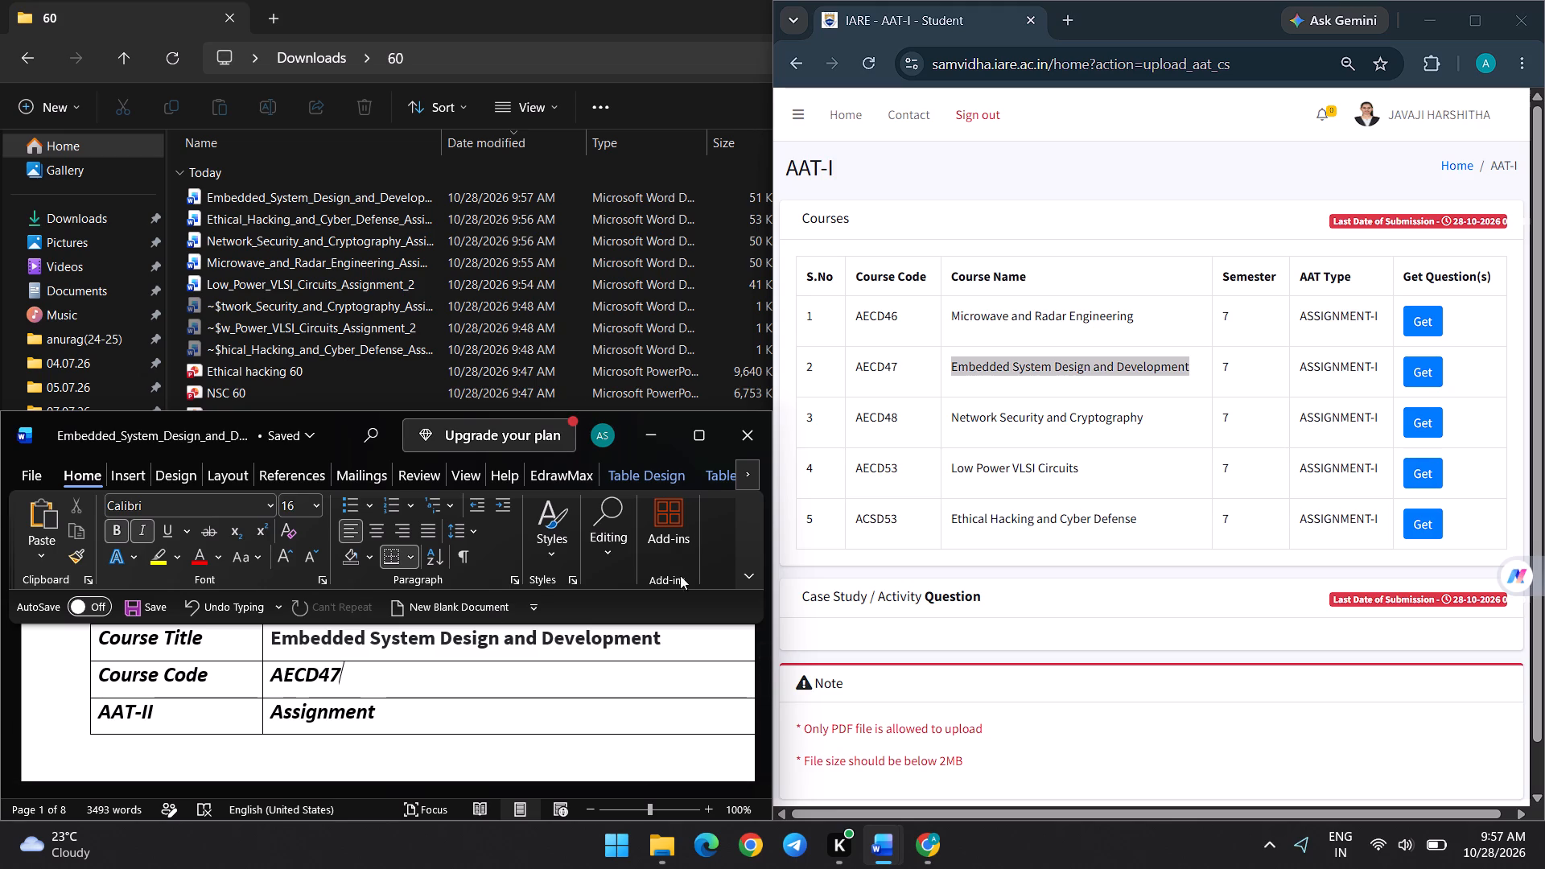
{"action": "left_click", "coordinate": [639, 455]}
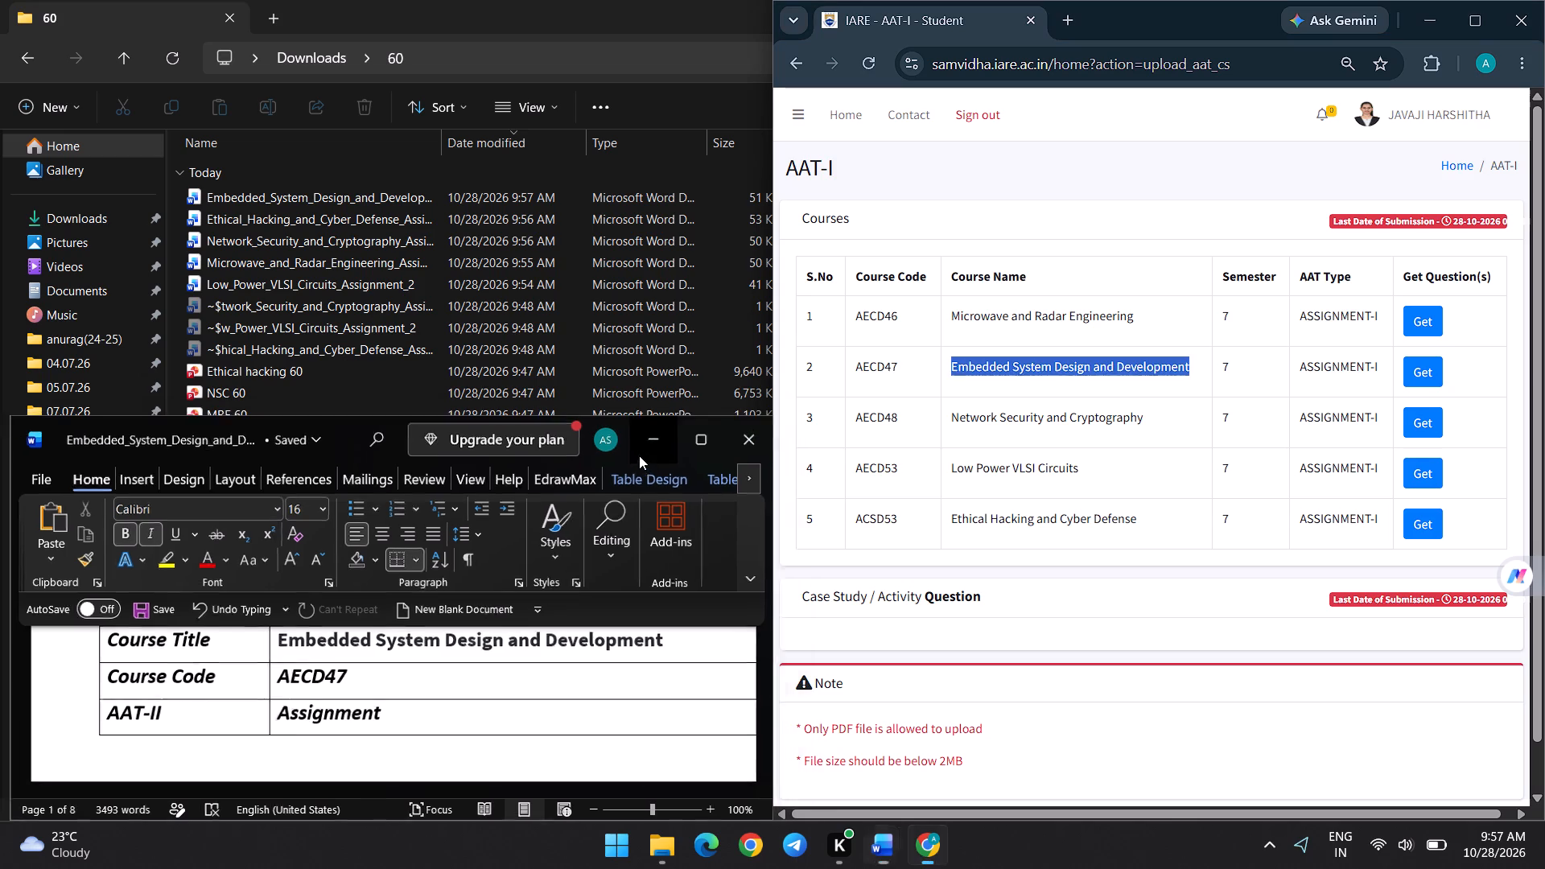
Minimize the folder 60 window, sign out of the Samvidha portal, and close the browser.
{"action": "left_click", "coordinate": [534, 683]}
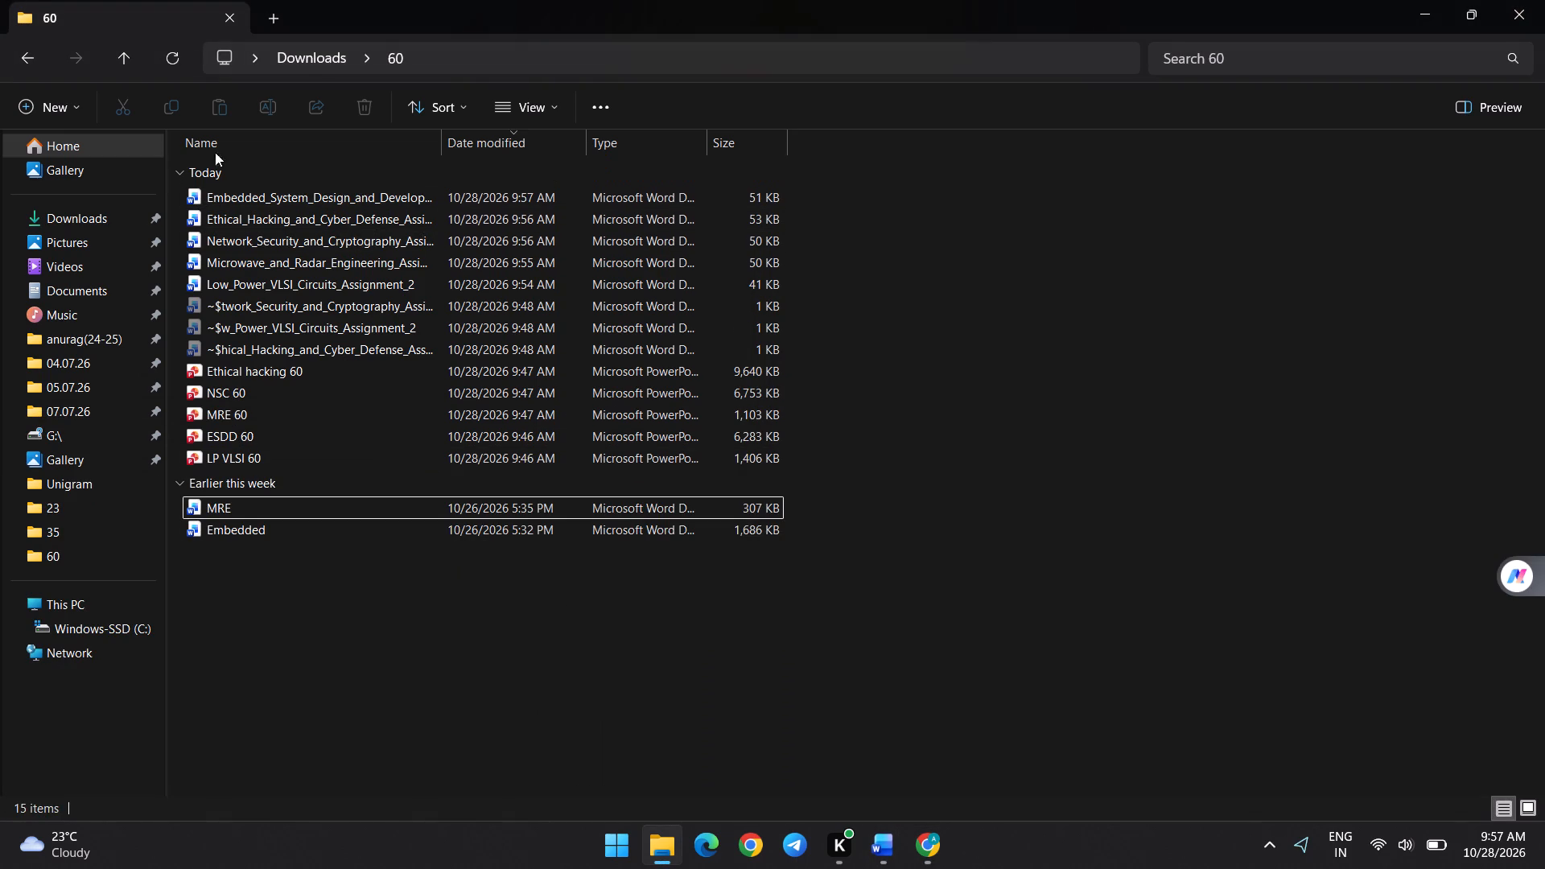
{"action": "left_click", "coordinate": [175, 61]}
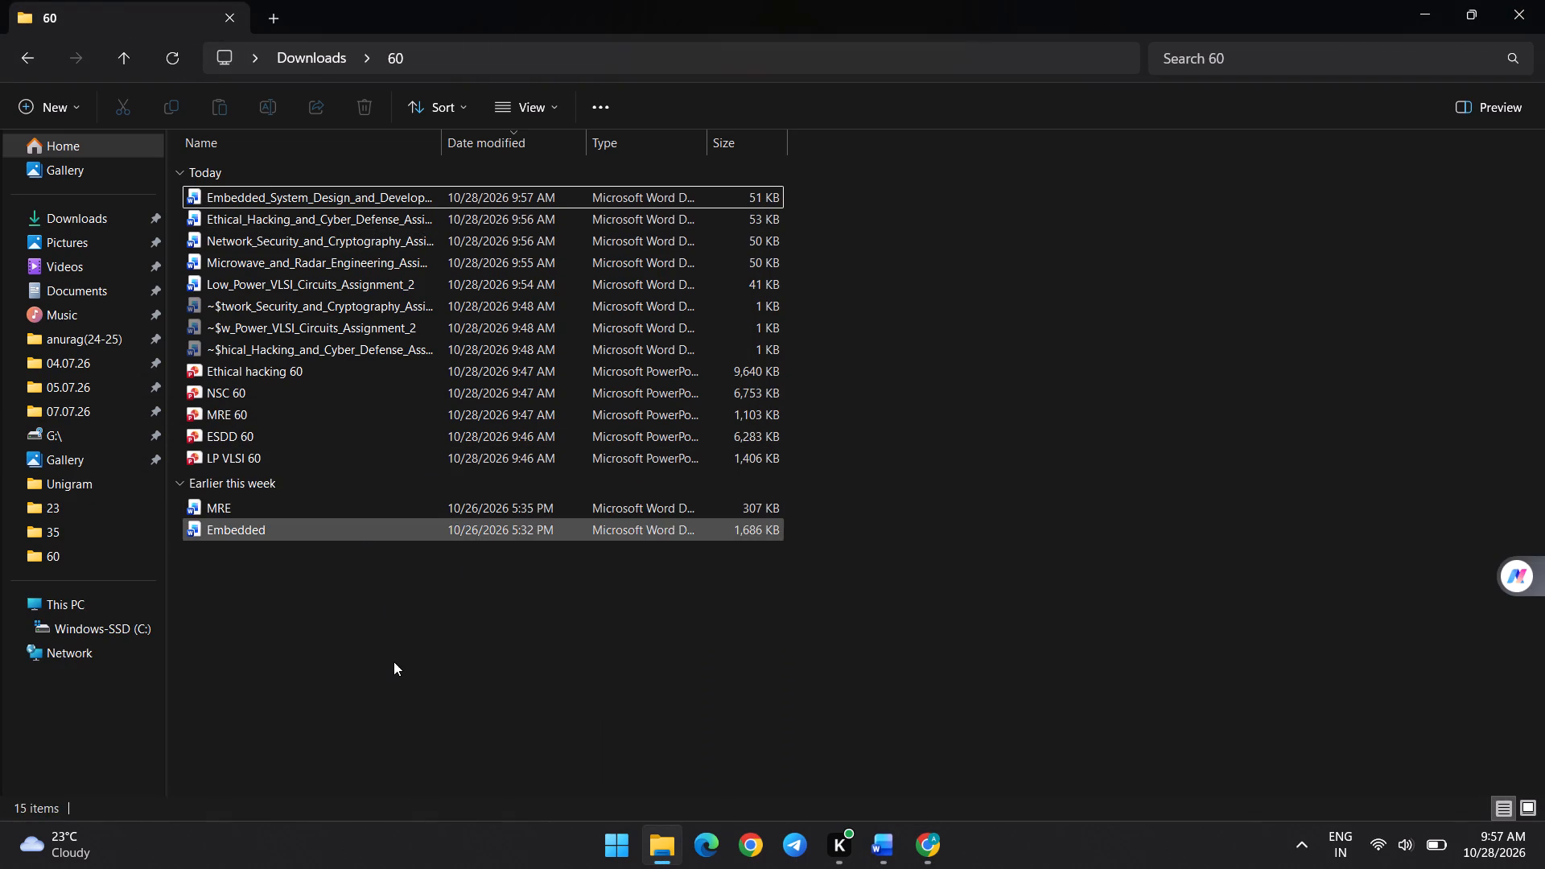
{"action": "left_click", "coordinate": [393, 661]}
{"action": "left_click", "coordinate": [1424, 15]}
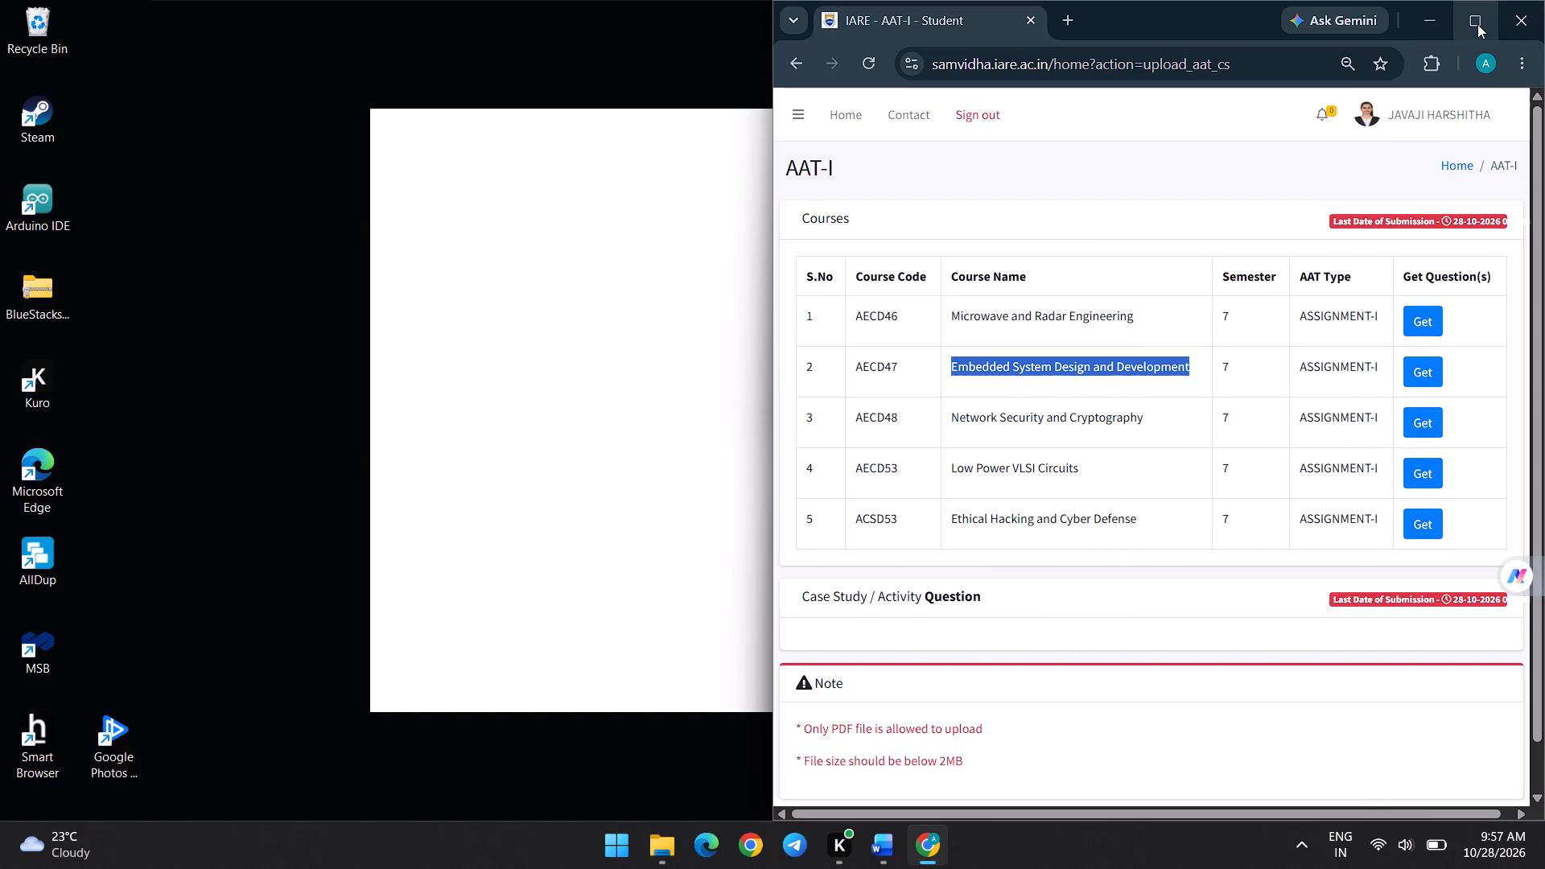
{"action": "left_click", "coordinate": [1477, 24]}
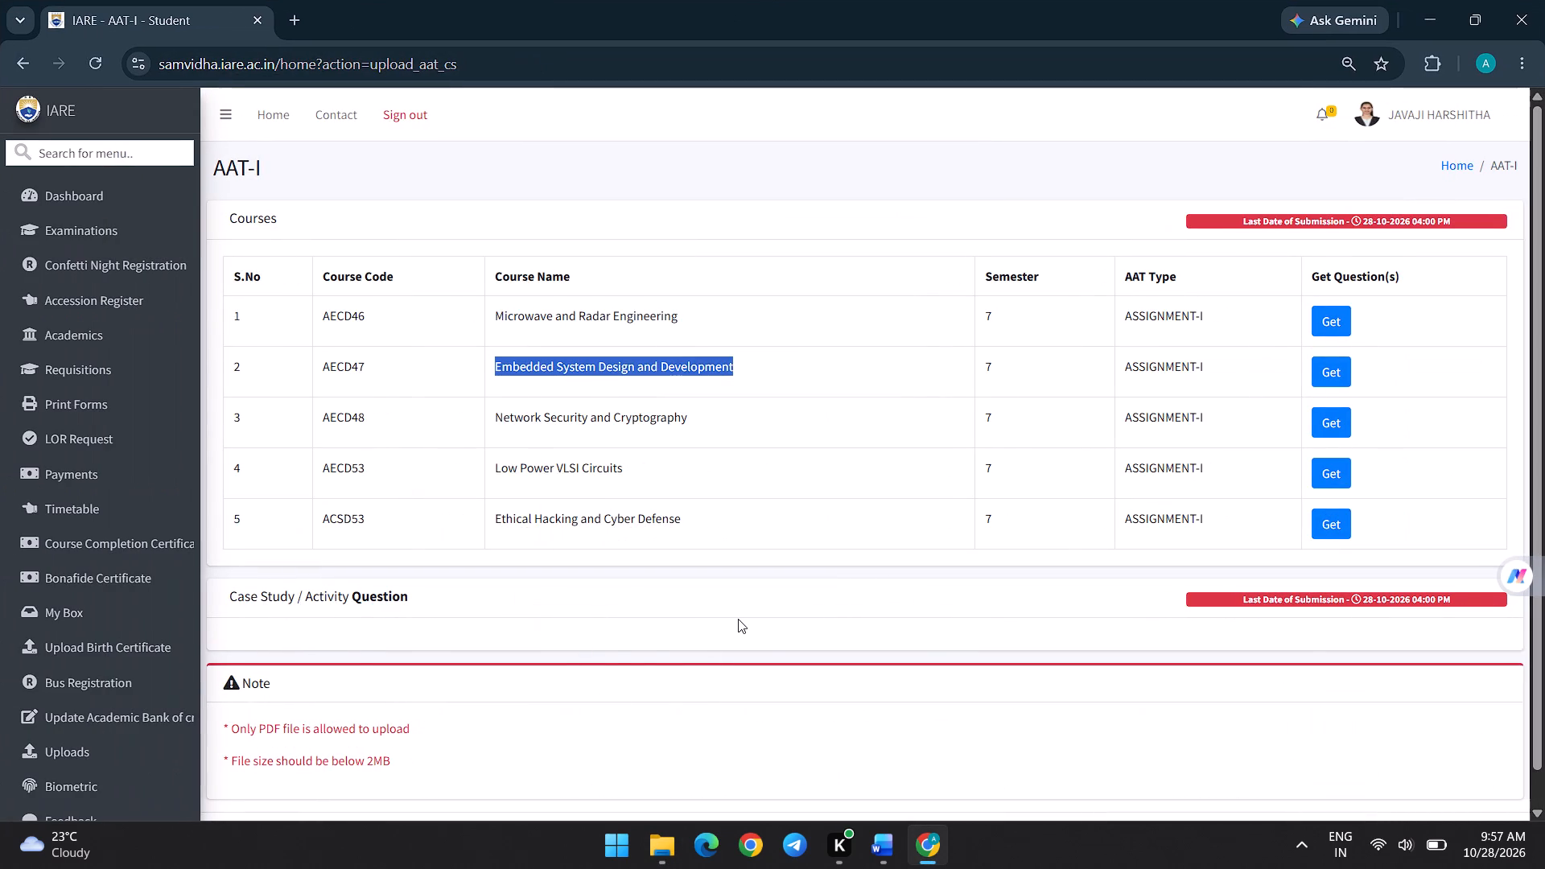
{"action": "left_click", "coordinate": [738, 619]}
{"action": "left_click", "coordinate": [738, 619]}
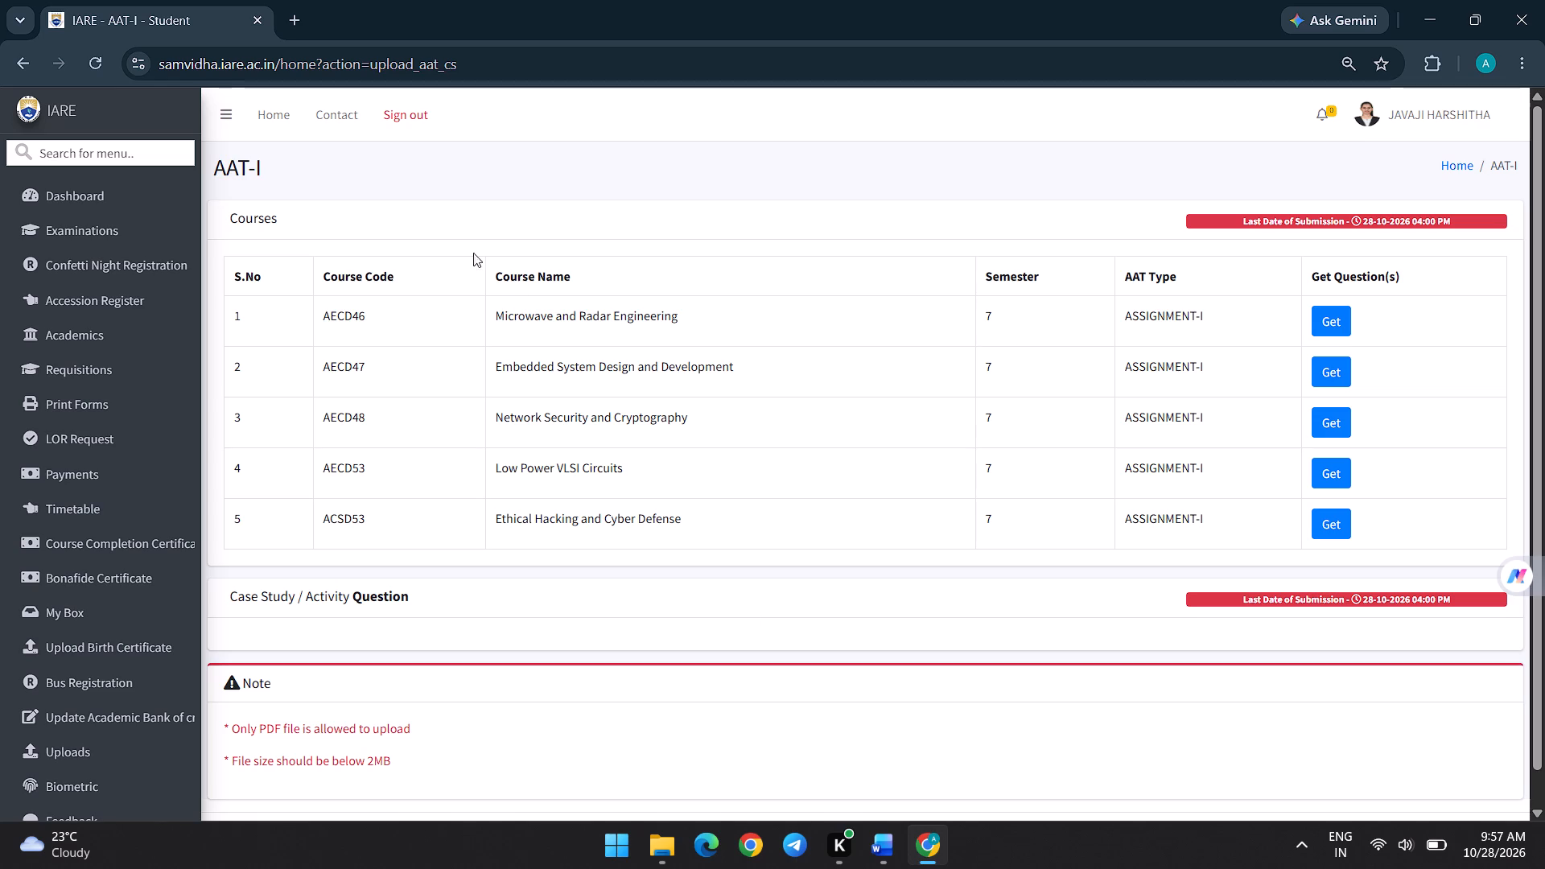
{"action": "left_click", "coordinate": [414, 118]}
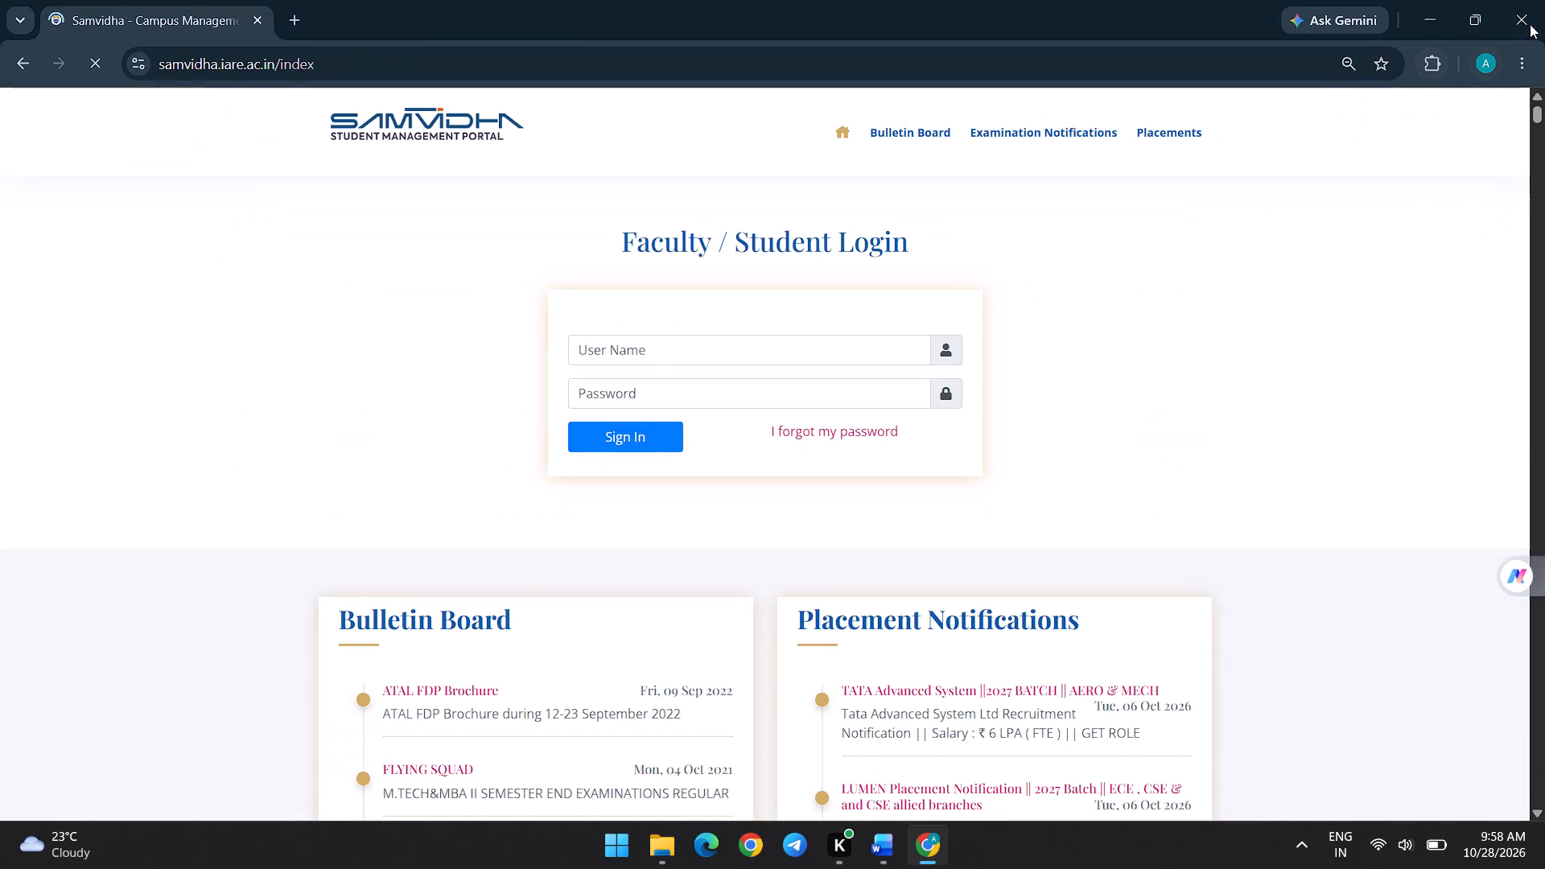
{"action": "left_click", "coordinate": [1531, 24]}
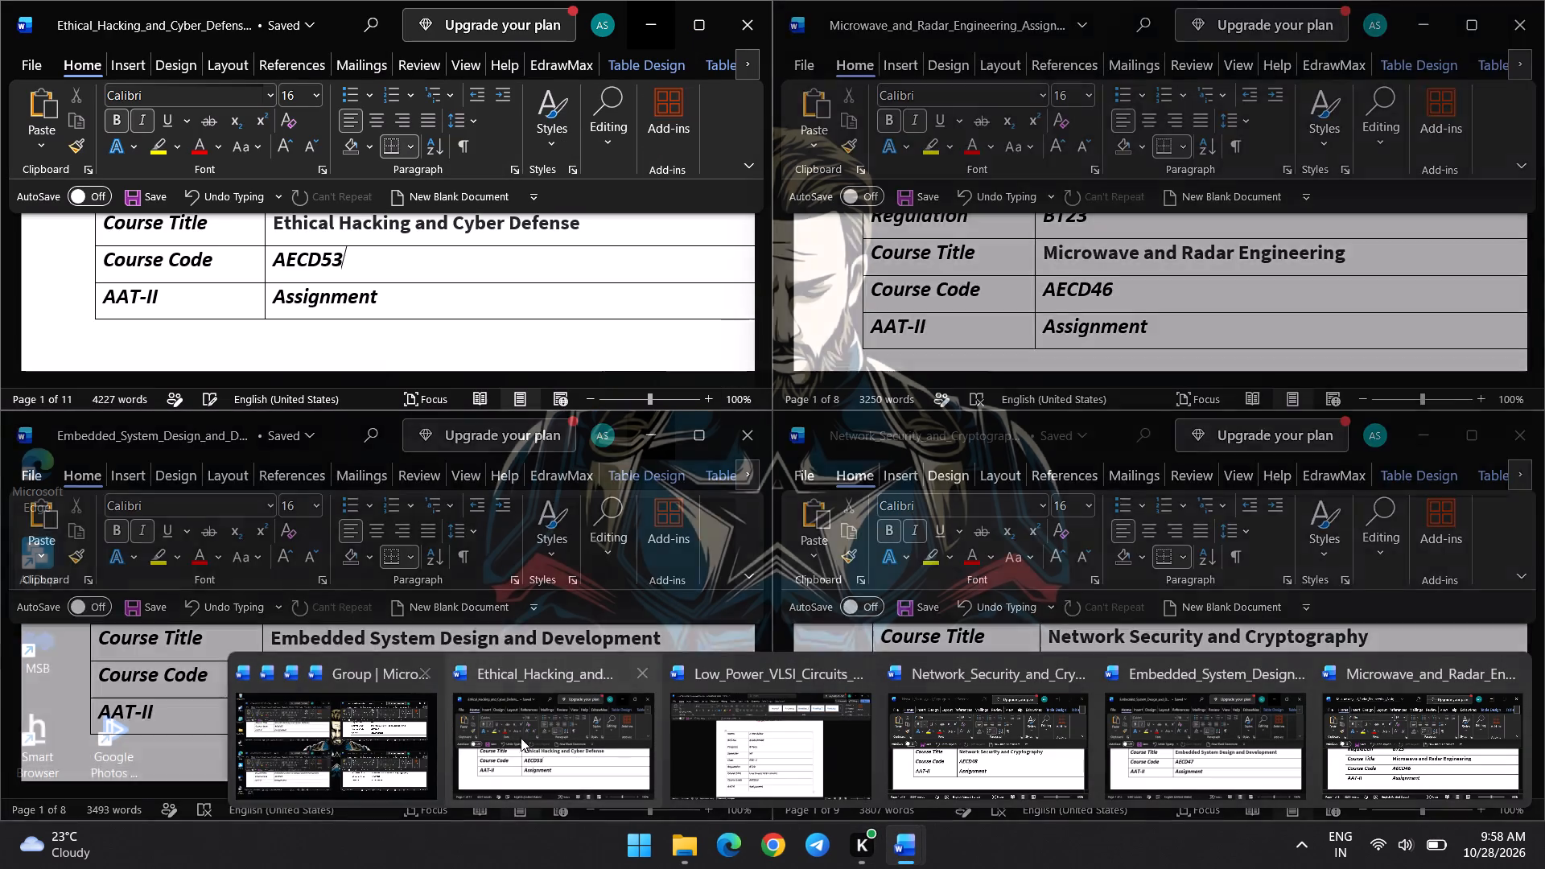
Maximize the Ethical Hacking assignment in Word and set its whole cover table to Calibri (Headings), size 16.
{"action": "left_click", "coordinate": [528, 739]}
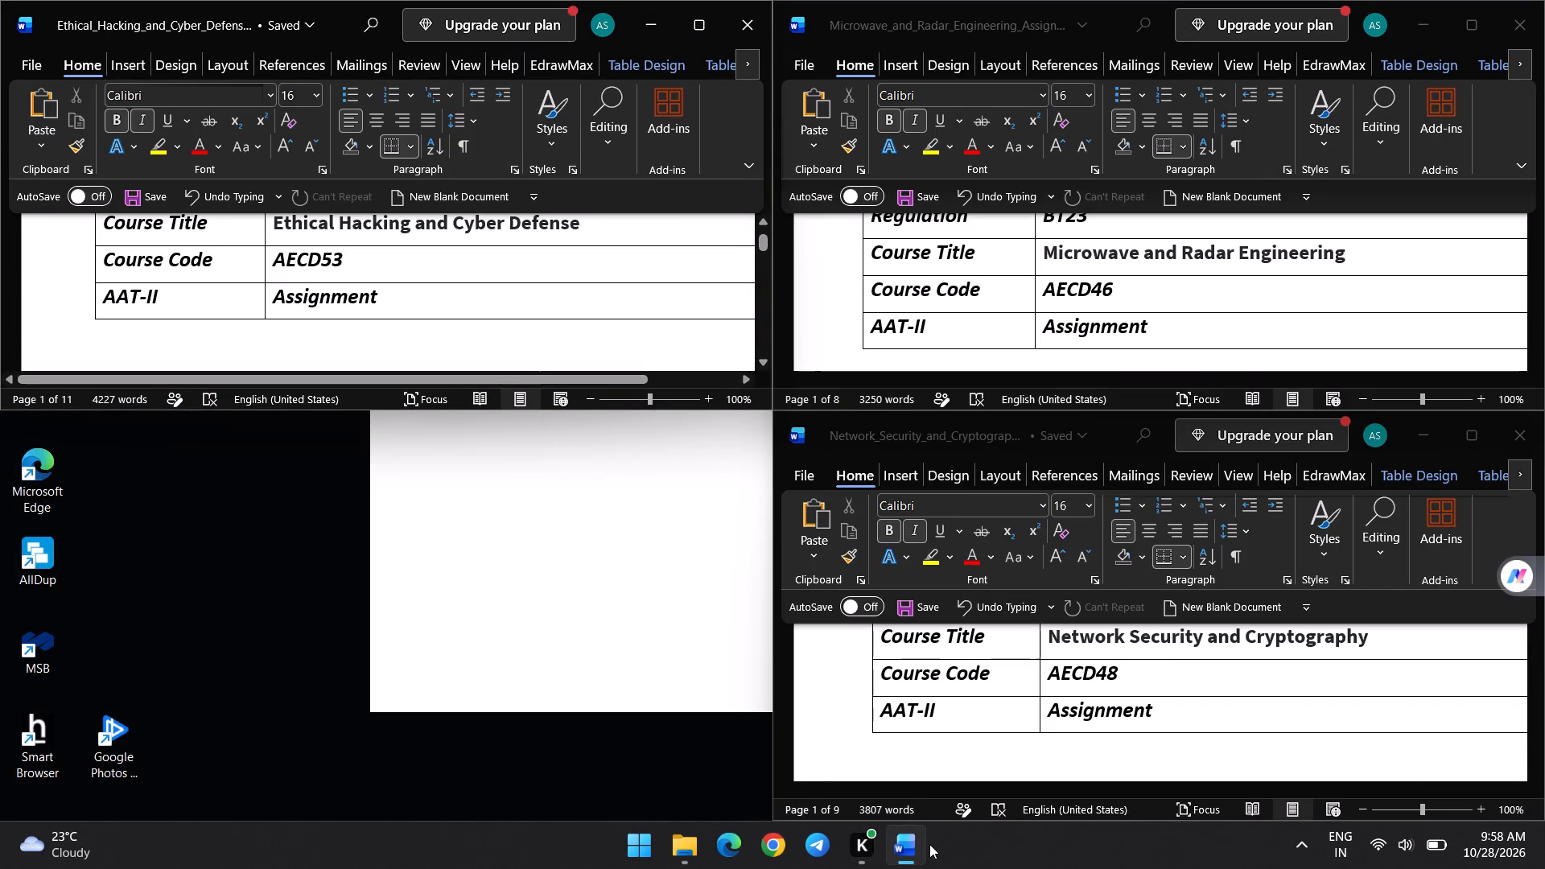
{"action": "left_click", "coordinate": [688, 14]}
{"action": "scroll", "coordinate": [689, 406], "scroll_direction": "up", "scroll_amount": 1}
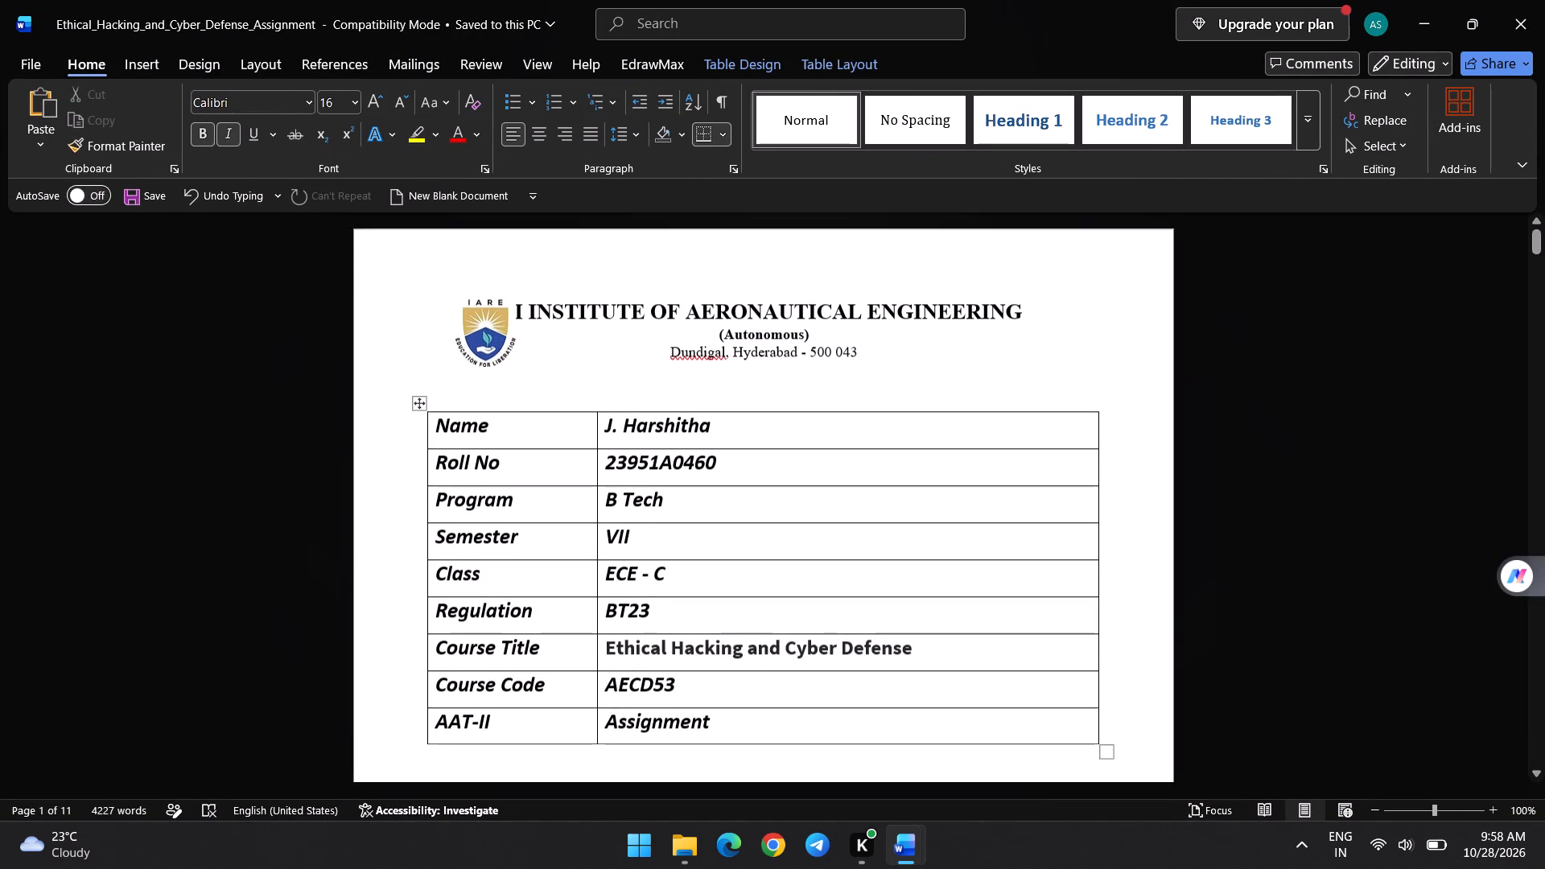
{"action": "scroll", "coordinate": [689, 406], "scroll_direction": "down", "scroll_amount": 1}
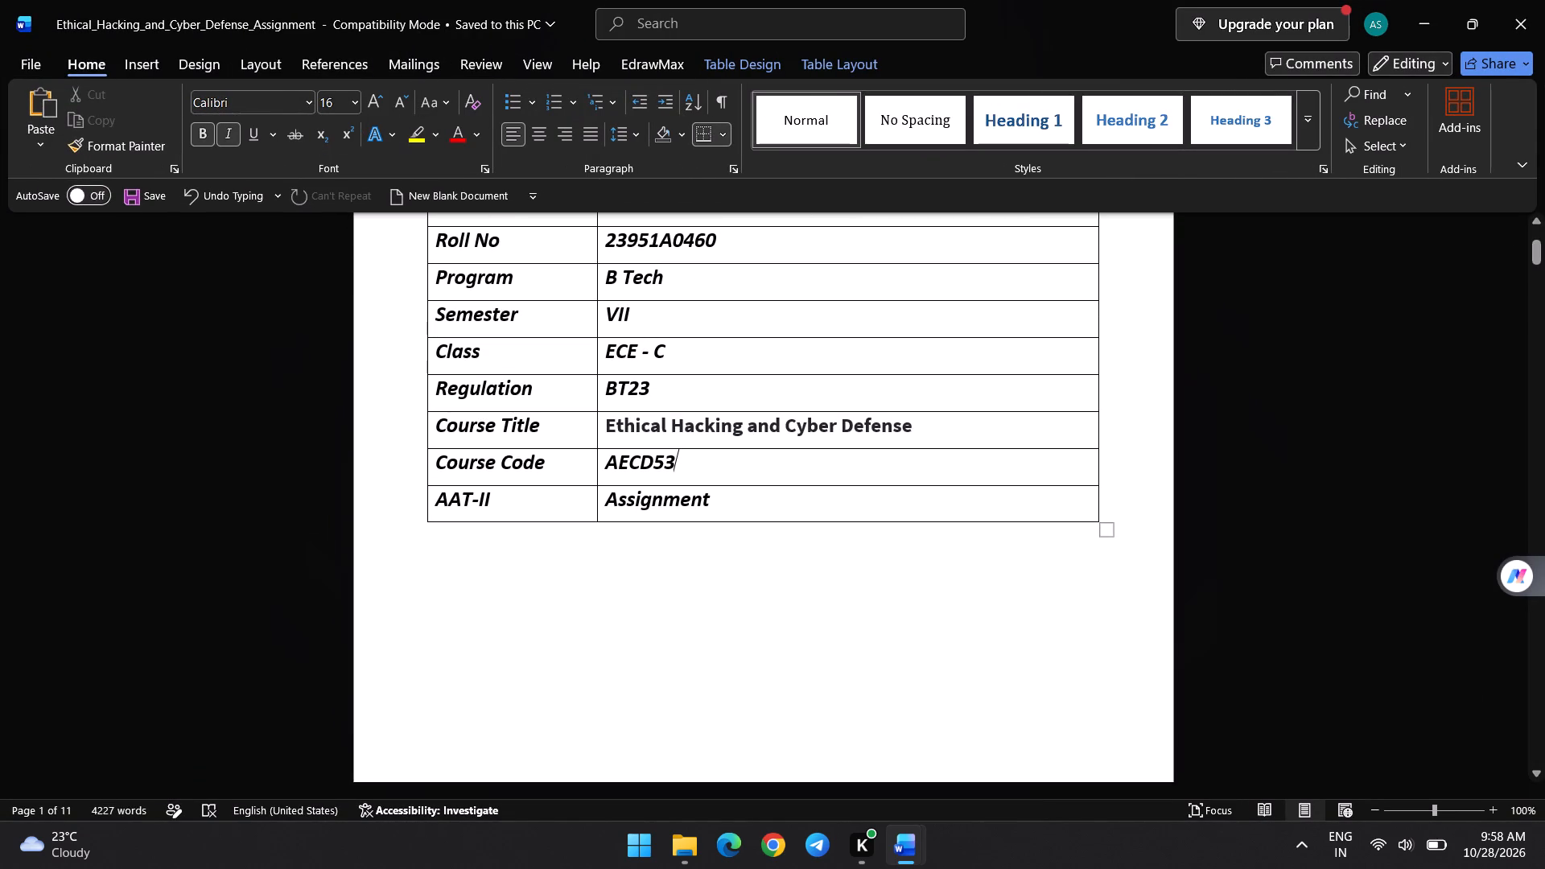
{"action": "left_click_drag", "start_coordinate": [744, 500], "coordinate": [461, 213]}
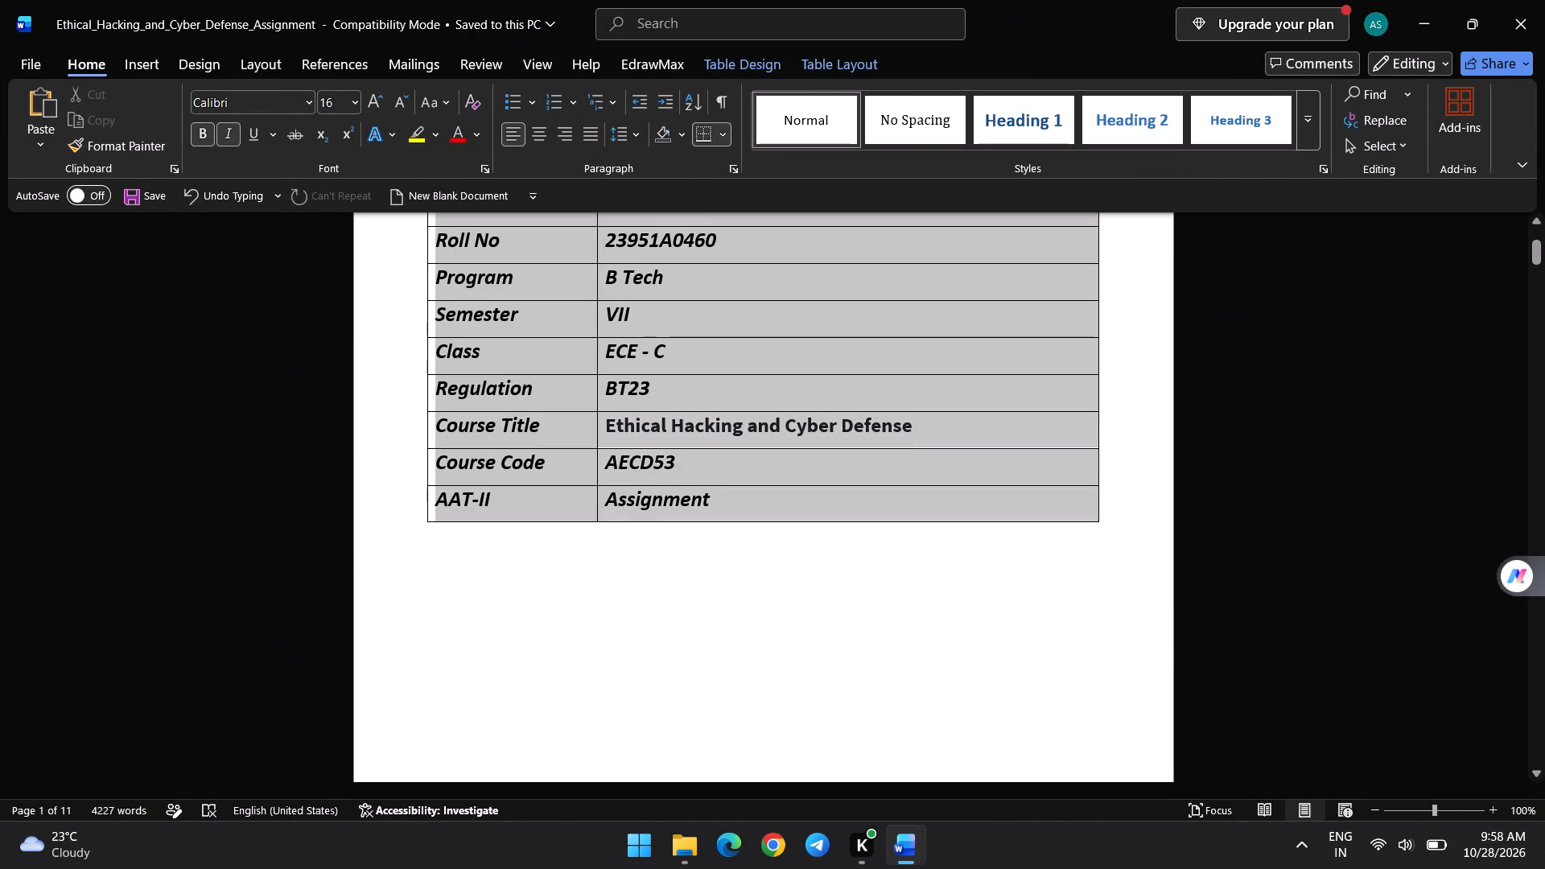
{"action": "left_click_drag", "start_coordinate": [461, 213], "coordinate": [455, 315]}
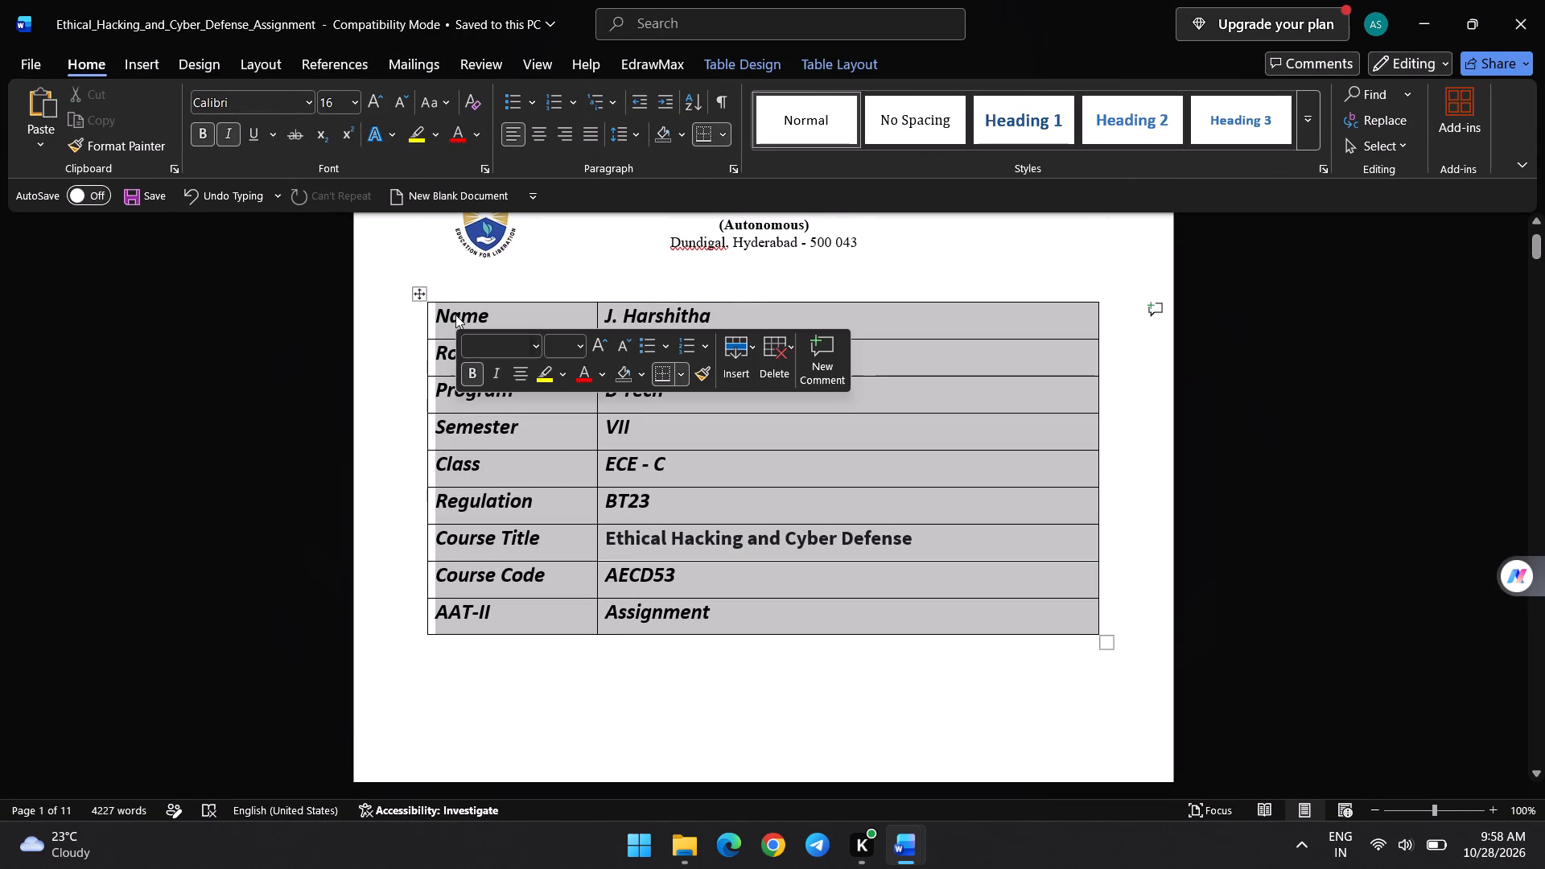
{"action": "left_click", "coordinate": [531, 344]}
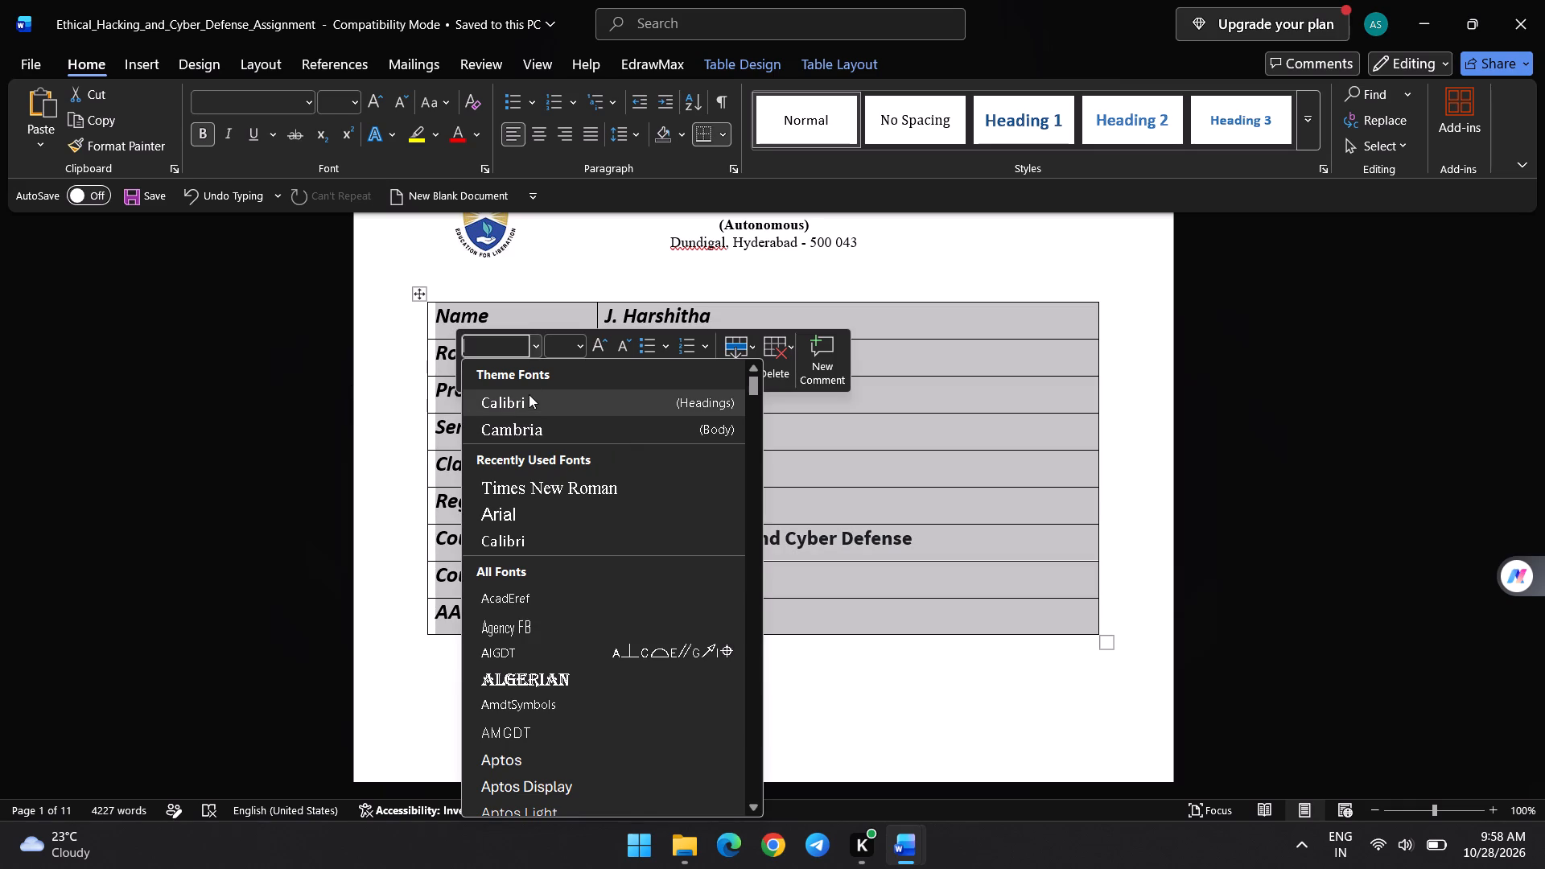
{"action": "left_click", "coordinate": [534, 400]}
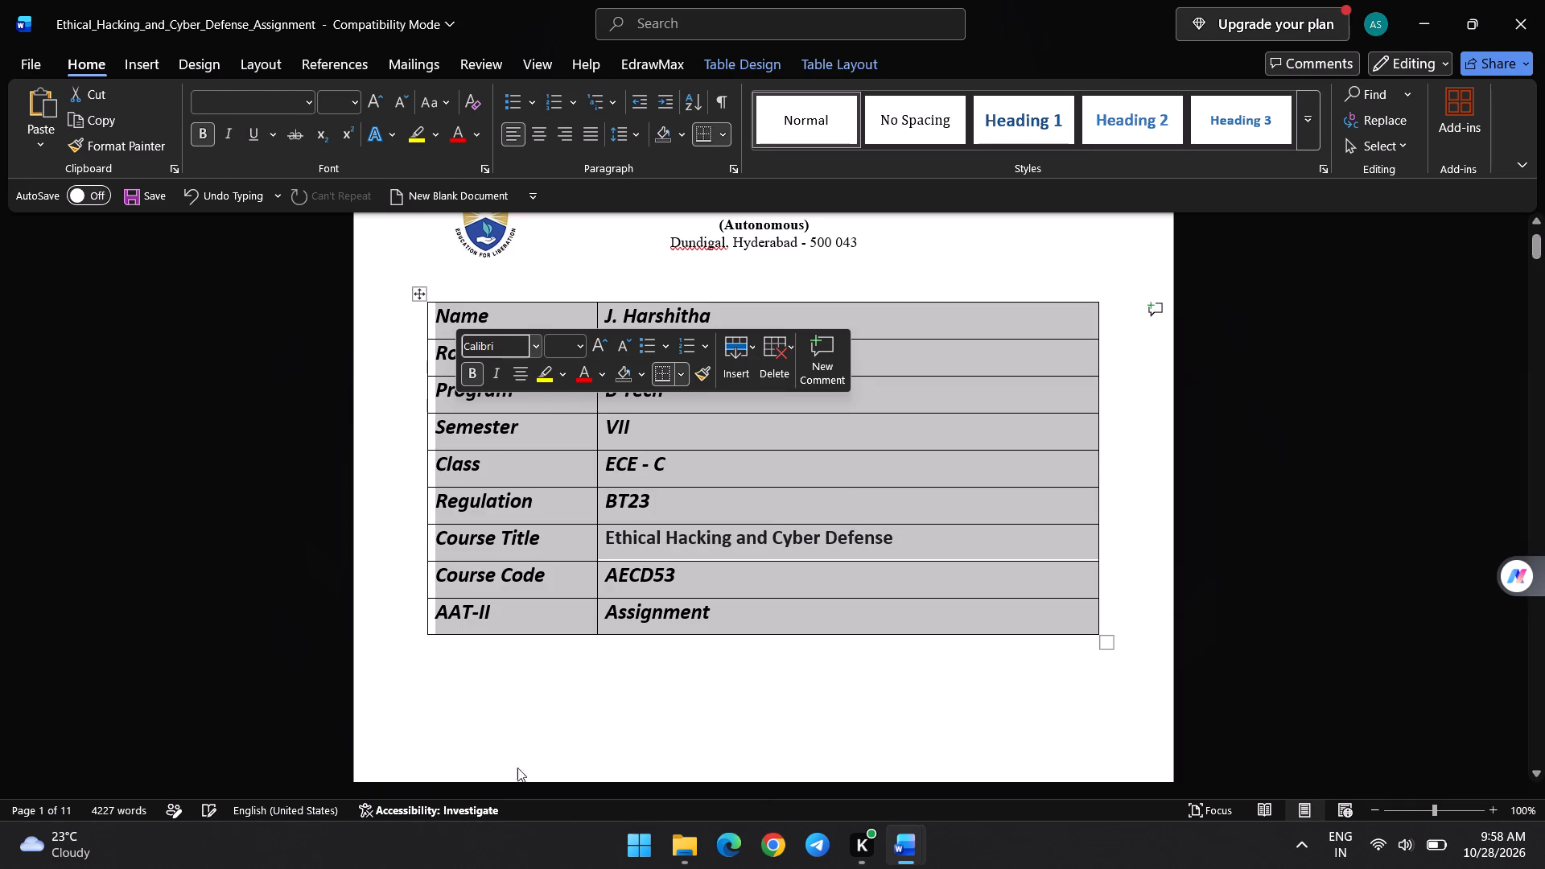
{"action": "left_click", "coordinate": [579, 344]}
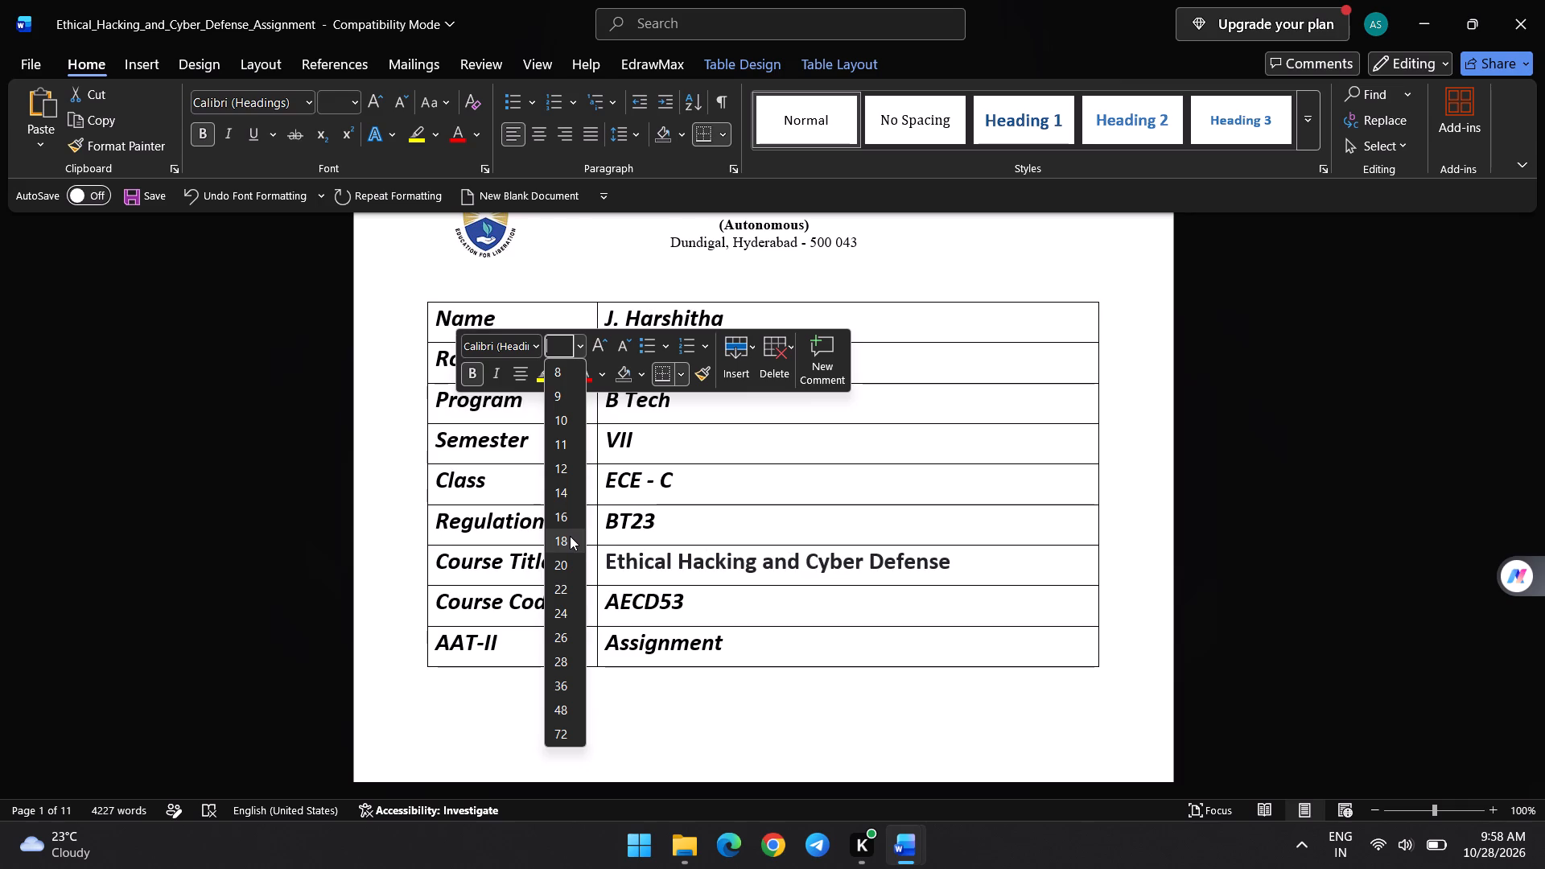
{"action": "left_click", "coordinate": [570, 520]}
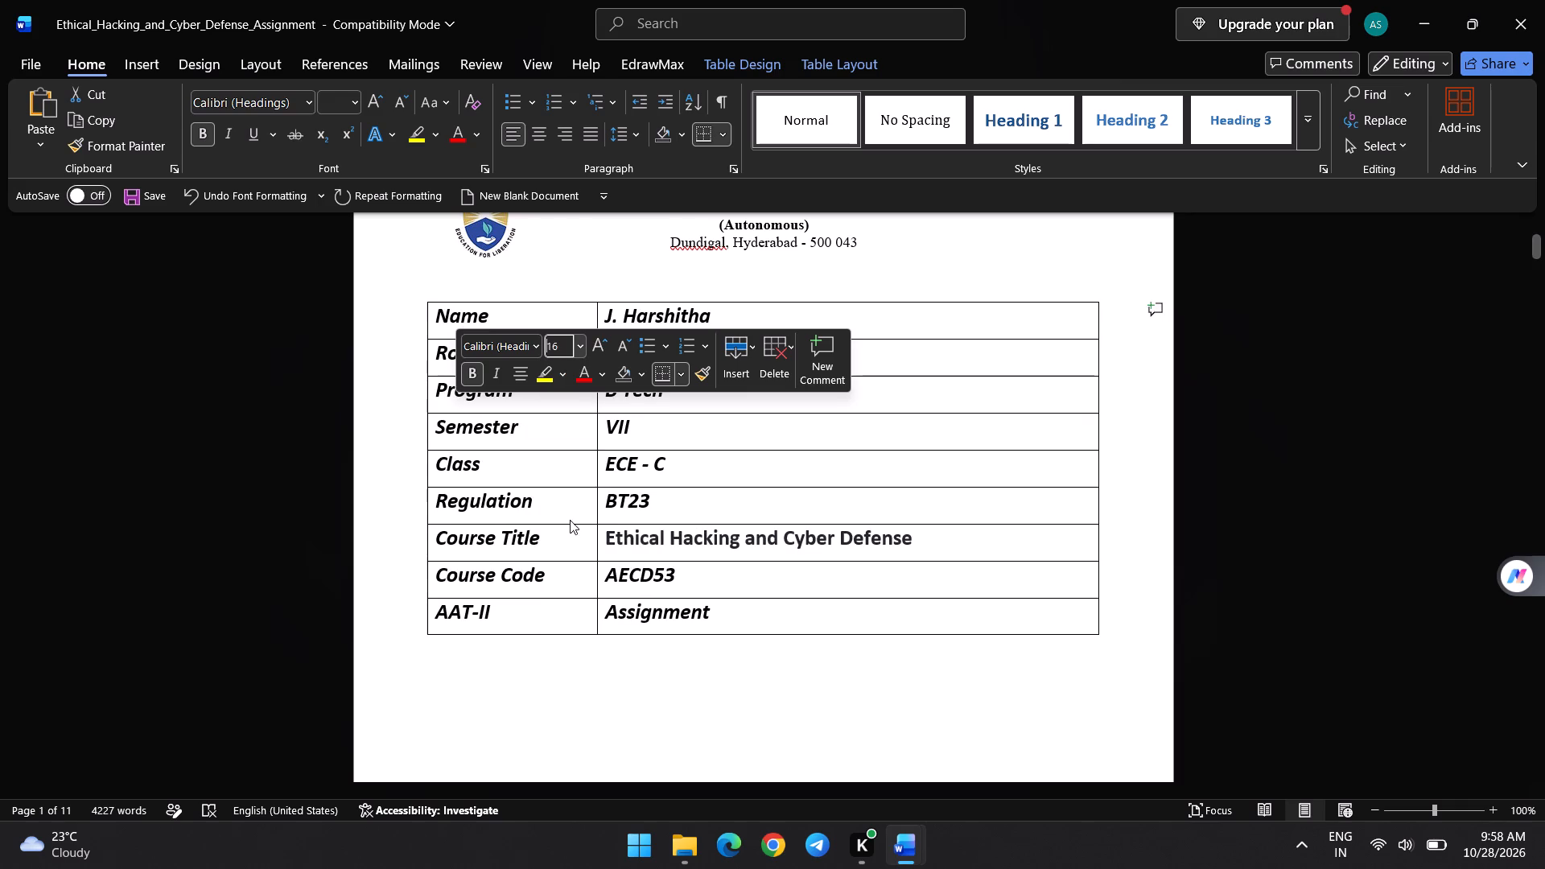
Insert a blank line below the Ethical Hacking cover table so that question 1 starts on the next page.
{"action": "left_click", "coordinate": [527, 688]}
{"action": "scroll", "coordinate": [527, 688], "scroll_direction": "down", "scroll_amount": 1}
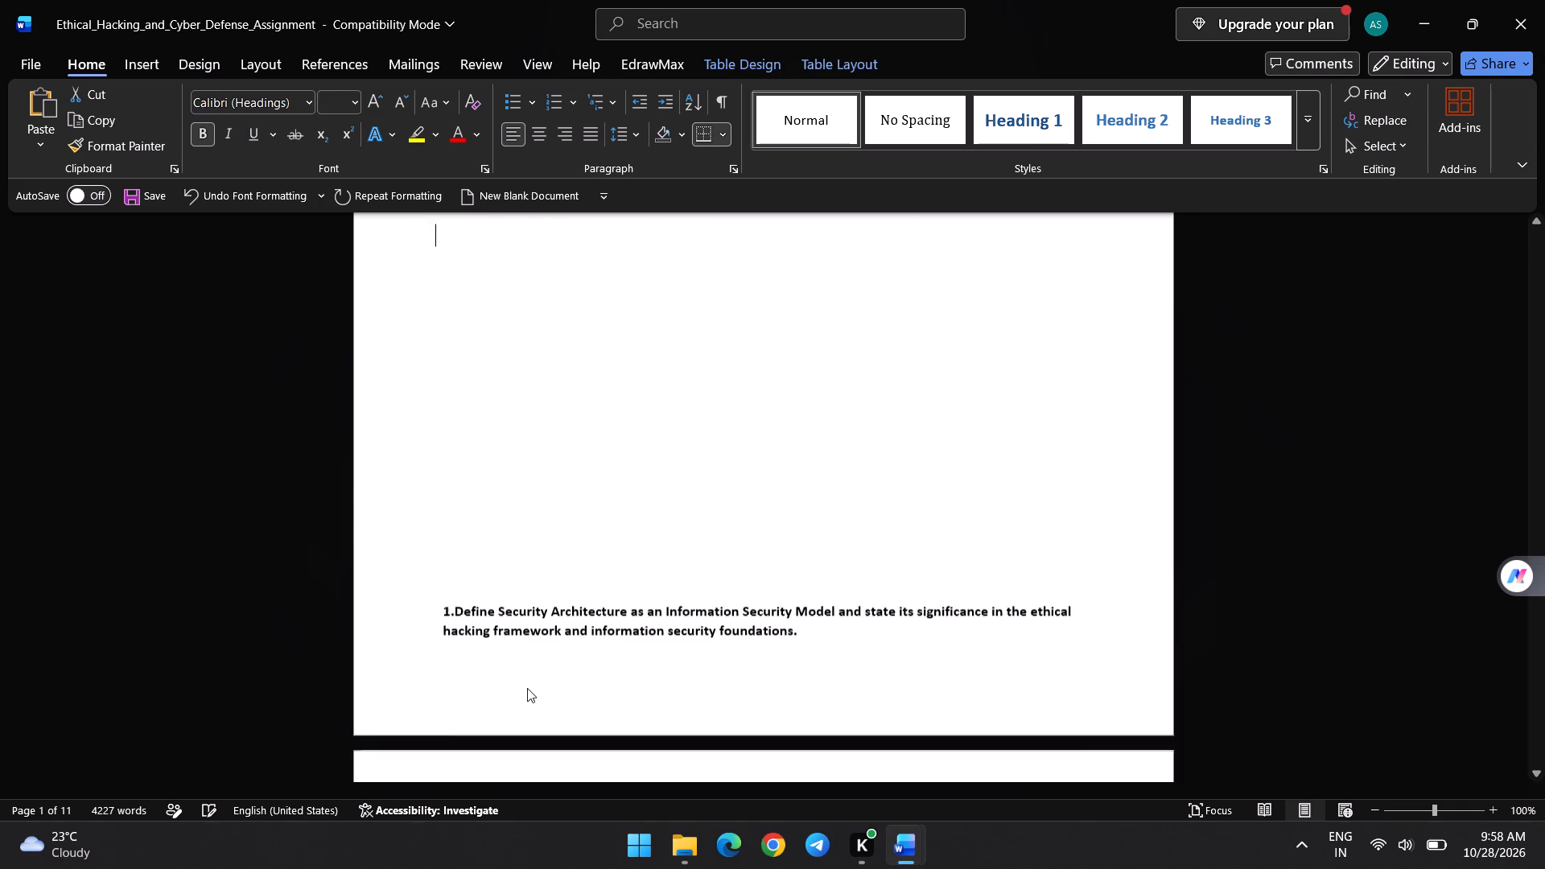
{"action": "scroll", "coordinate": [527, 688], "scroll_direction": "down", "scroll_amount": 2}
{"action": "key", "text": "Return"}
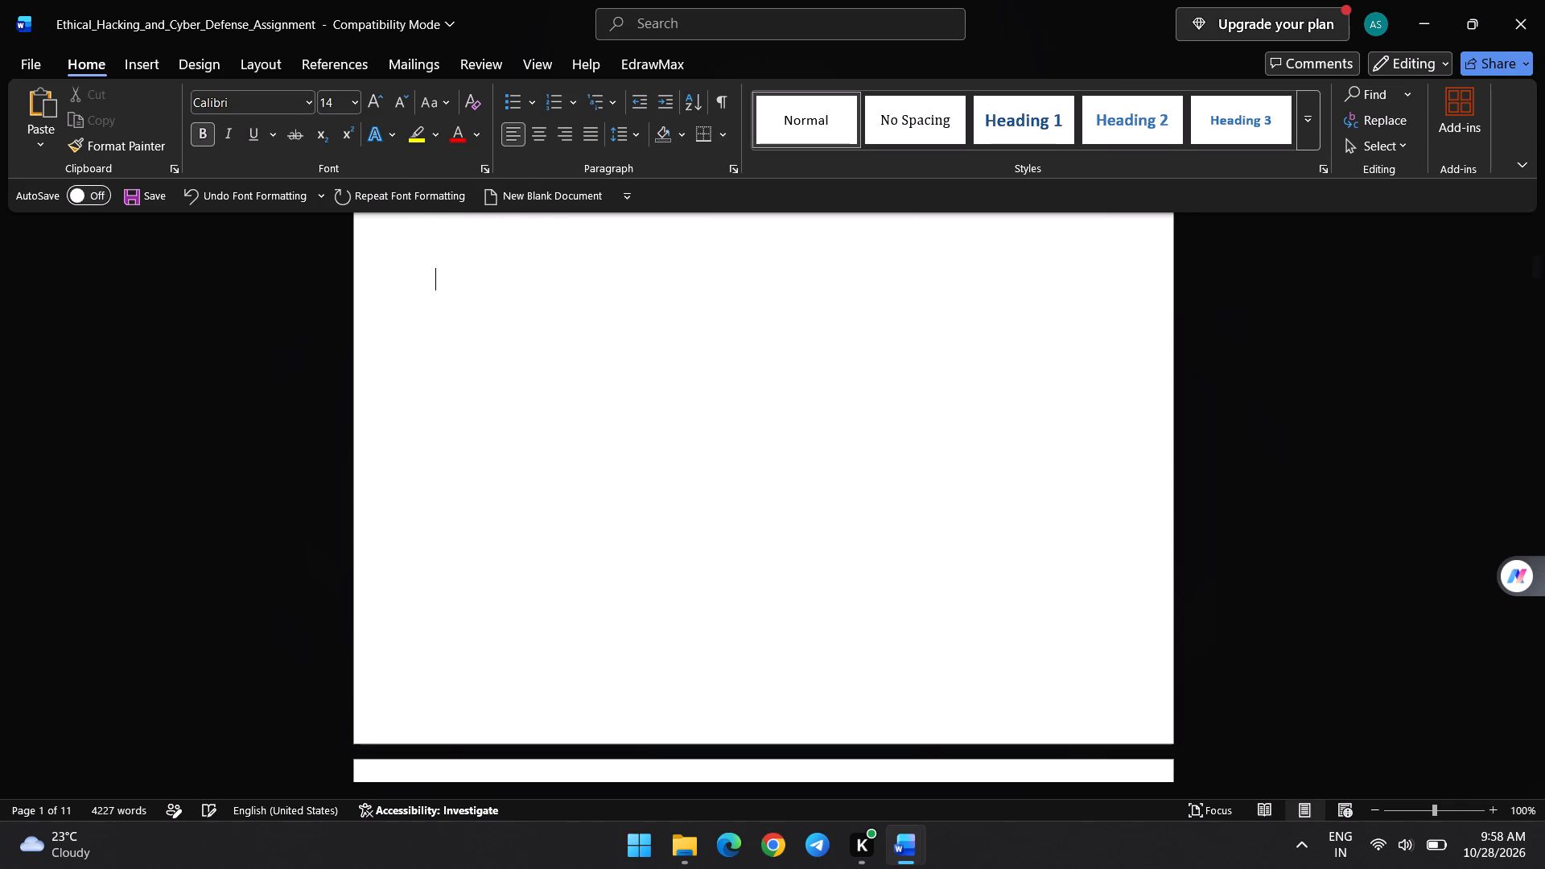
Look through the remaining pages of the Ethical Hacking assignment, save it, and close the document.
{"action": "scroll", "coordinate": [527, 688], "scroll_direction": "down", "scroll_amount": 3}
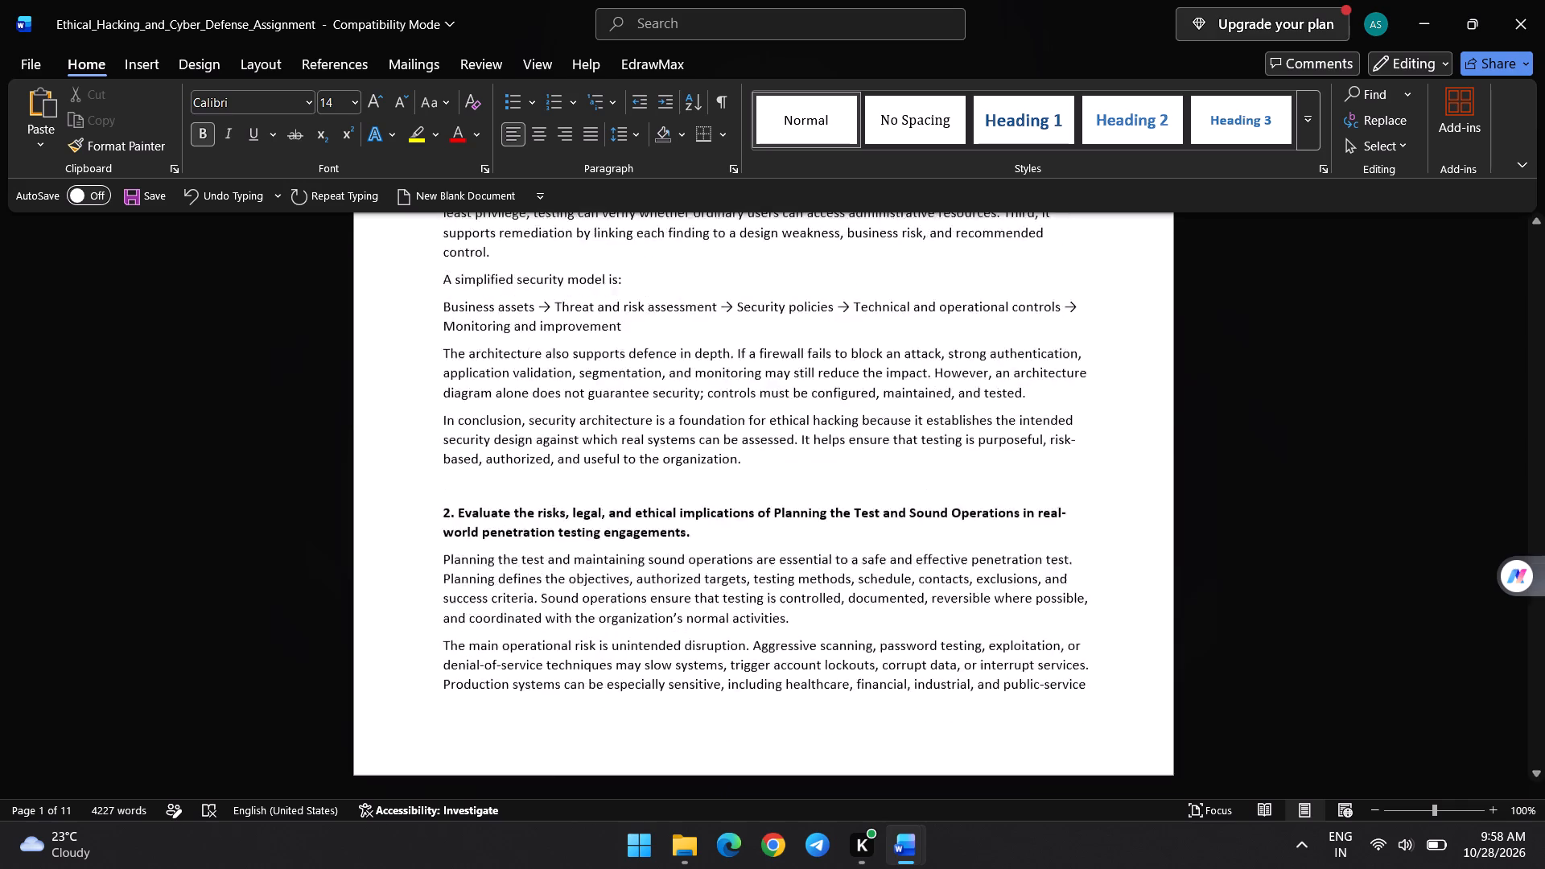
{"action": "scroll", "coordinate": [527, 688], "scroll_direction": "down", "scroll_amount": 7}
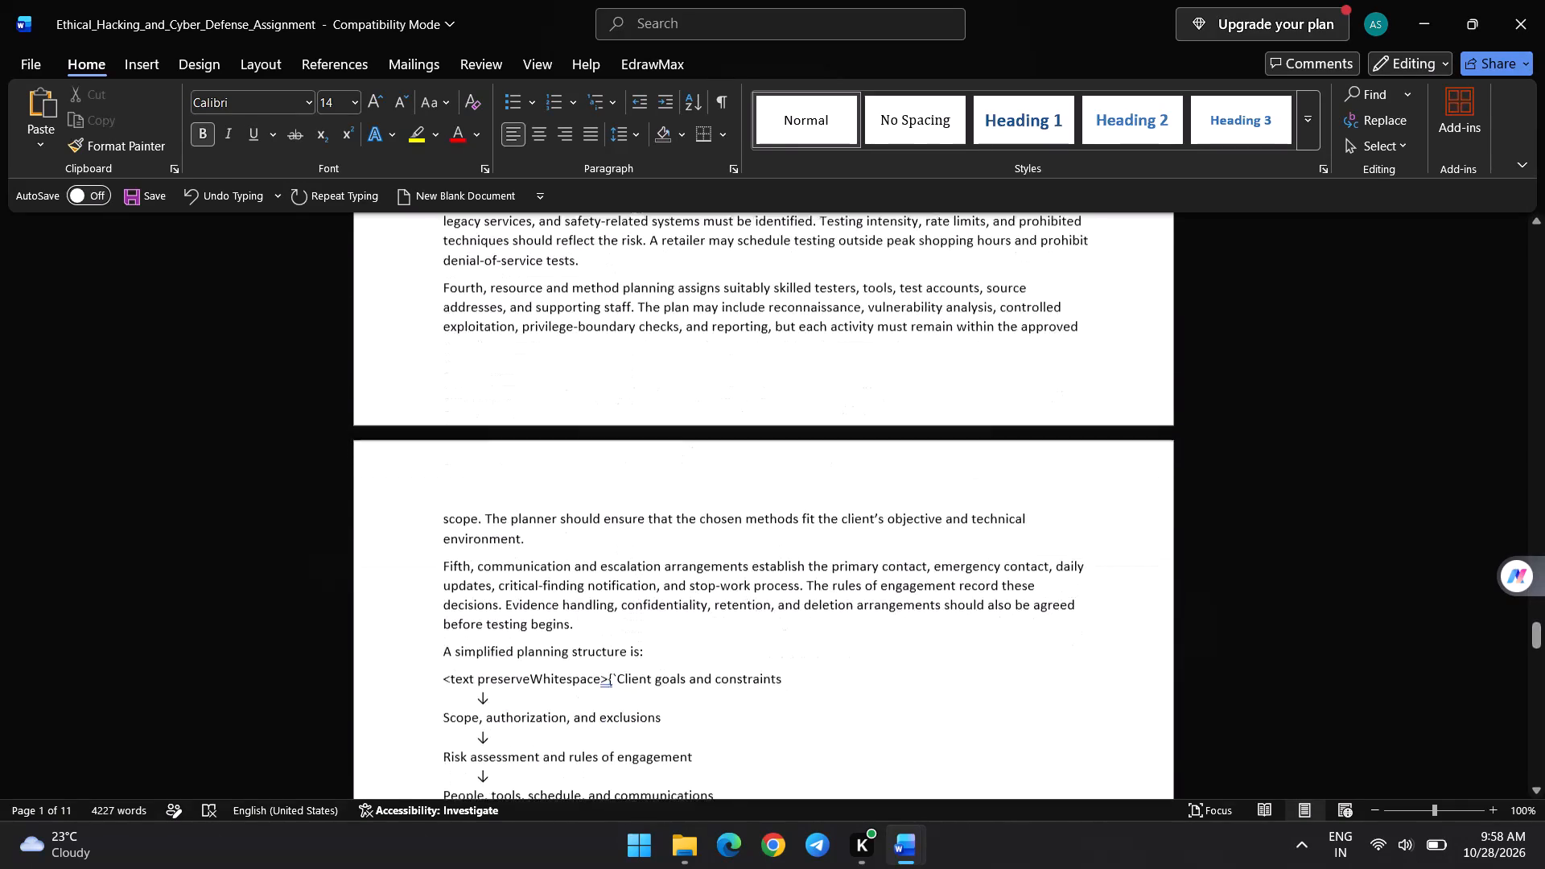
{"action": "scroll", "coordinate": [527, 688], "scroll_direction": "down", "scroll_amount": 4}
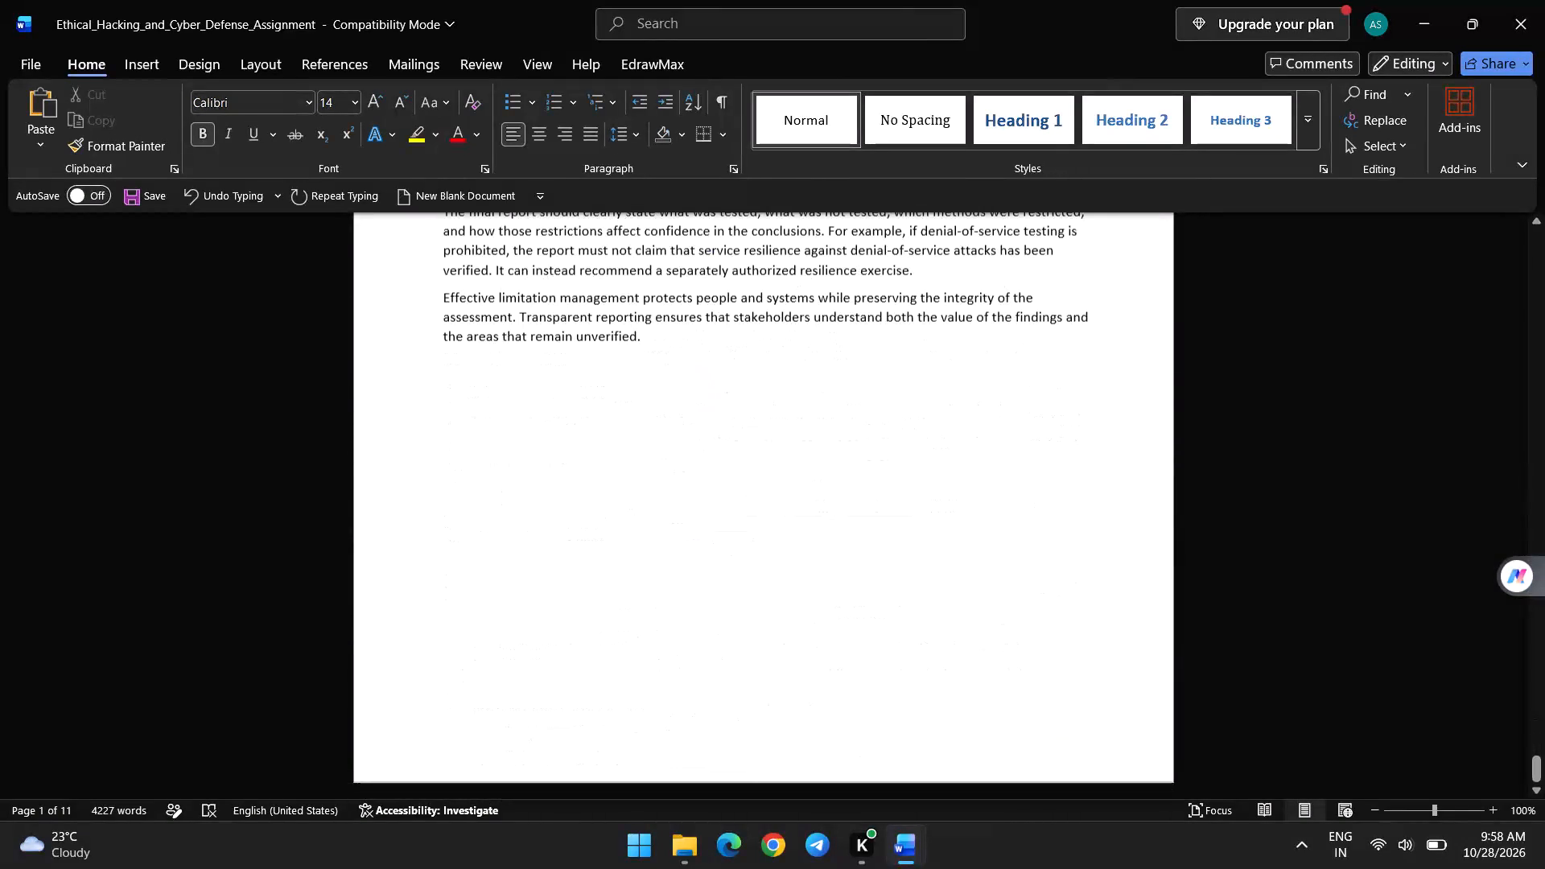
{"action": "key", "text": "ctrl+s"}
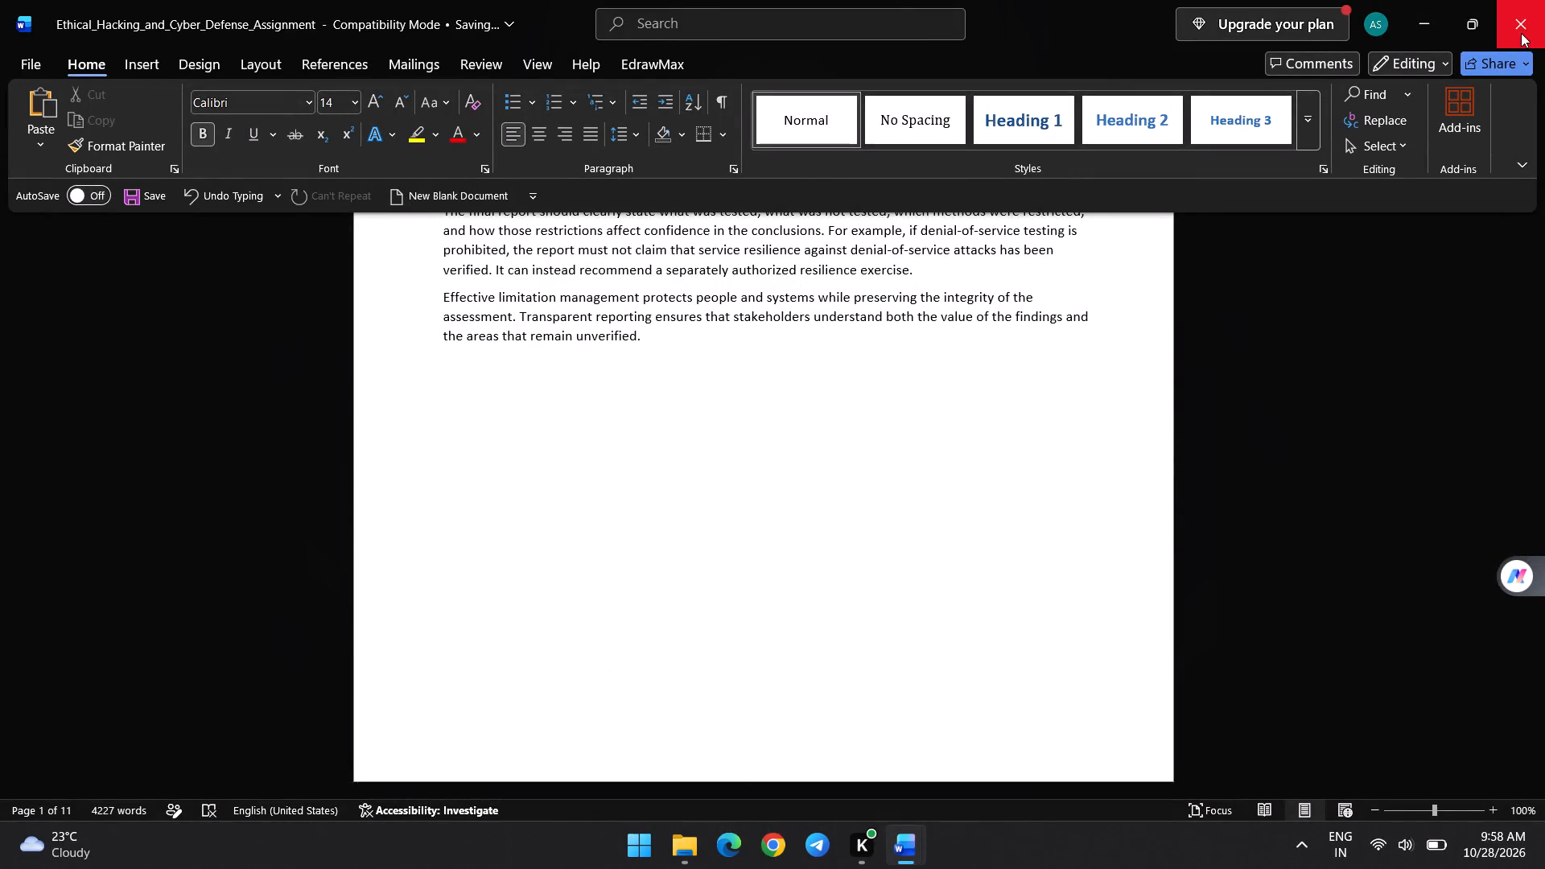
{"action": "left_click", "coordinate": [1521, 33]}
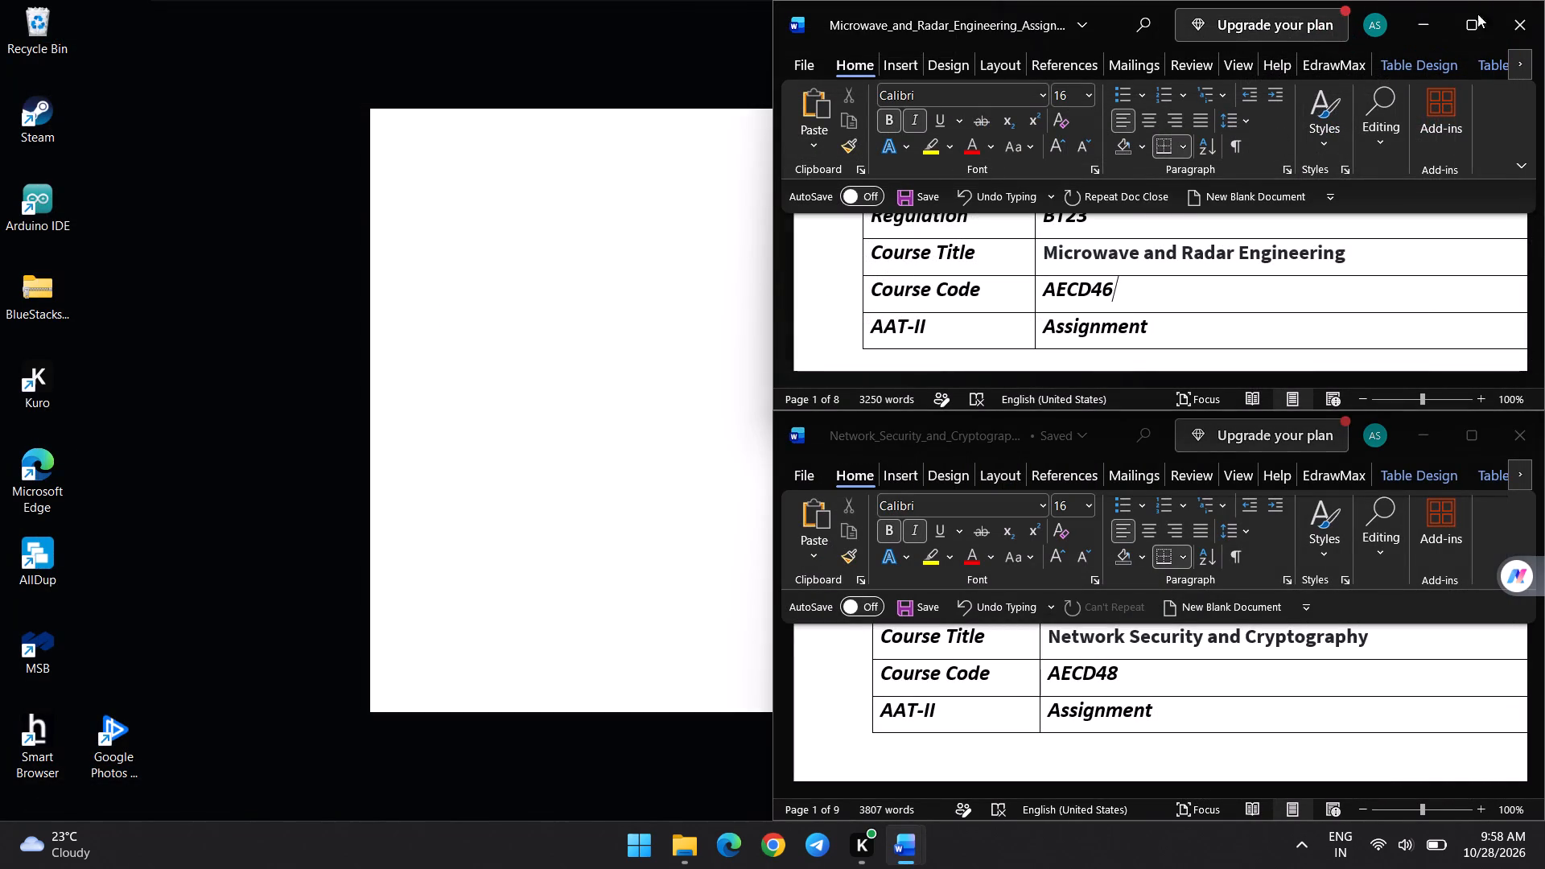
Maximize the Microwave and Radar Engineering assignment and set its whole cover table to Calibri (Headings), size 16.
{"action": "left_click", "coordinate": [1473, 25]}
{"action": "scroll", "coordinate": [630, 443], "scroll_direction": "up", "scroll_amount": 1}
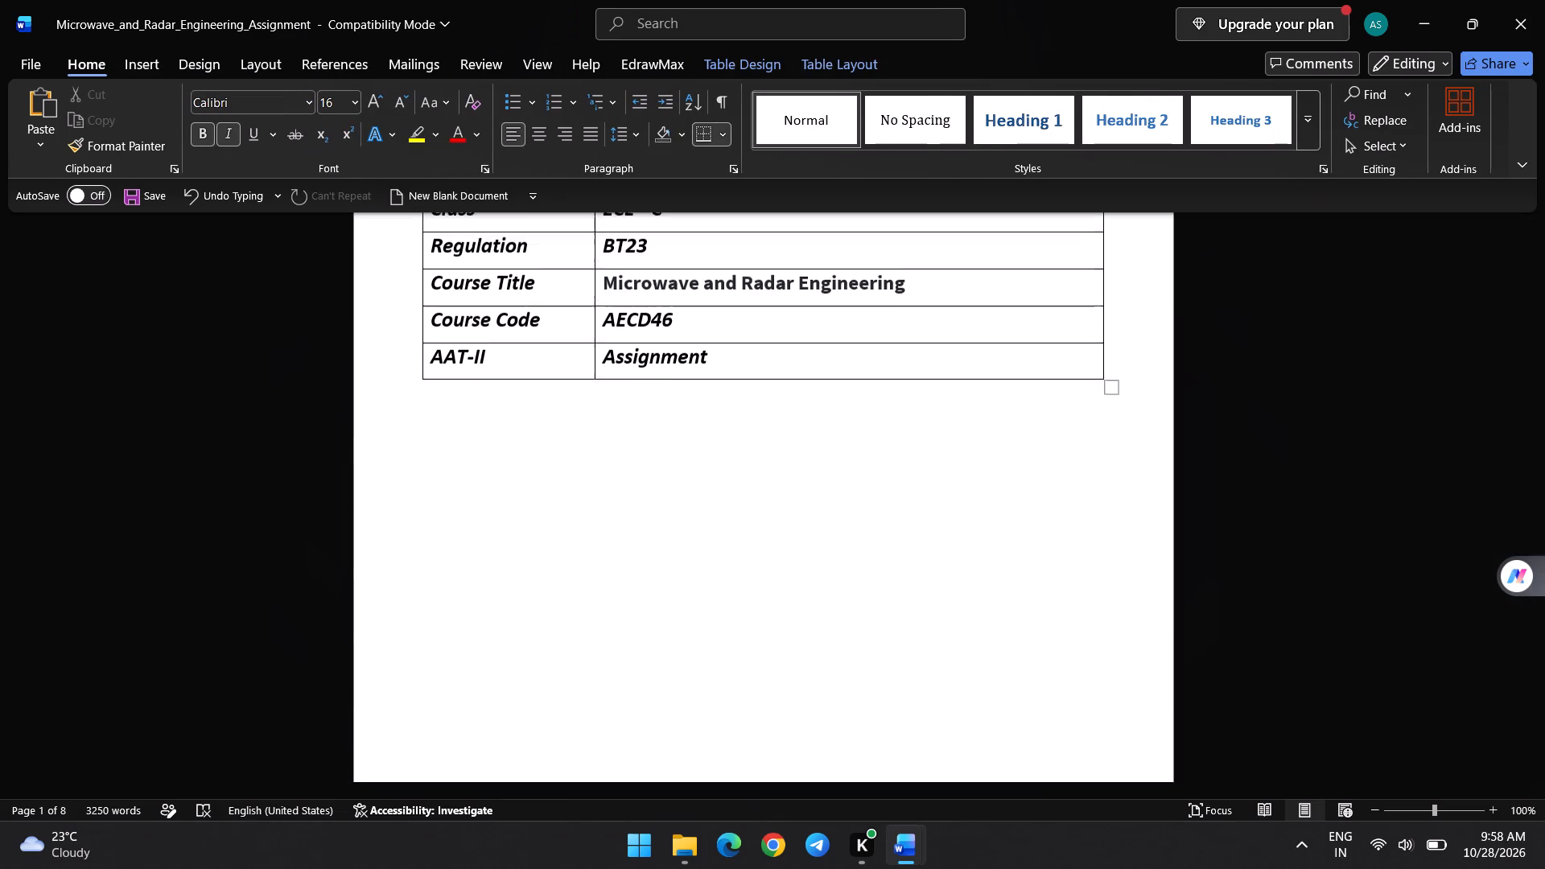
{"action": "scroll", "coordinate": [630, 443], "scroll_direction": "up", "scroll_amount": 1}
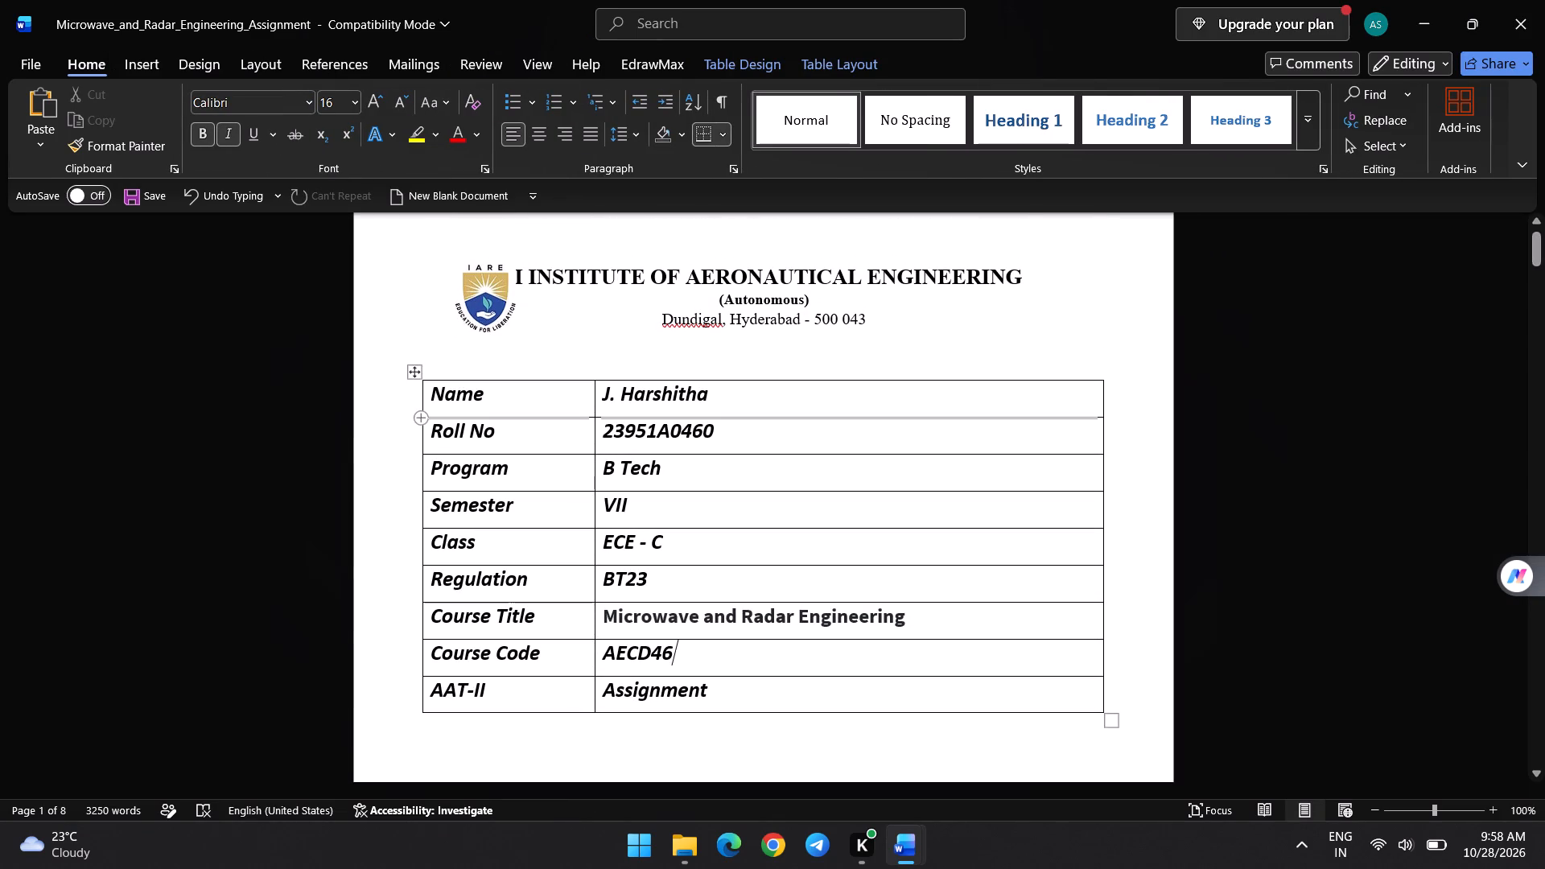
{"action": "left_click_drag", "start_coordinate": [432, 395], "coordinate": [802, 703]}
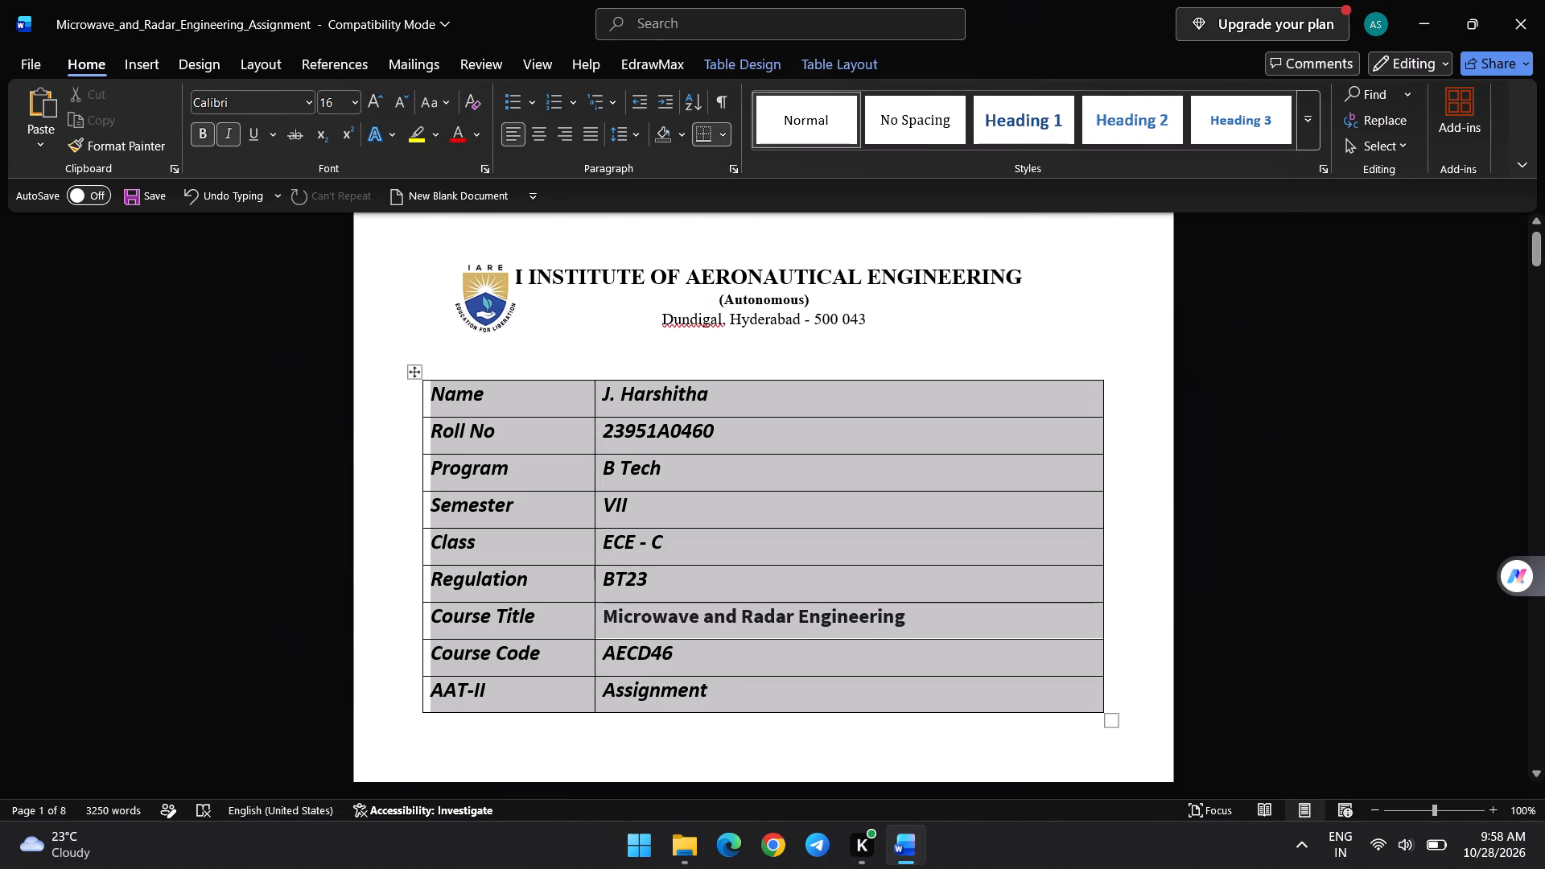
{"action": "left_click", "coordinate": [830, 636]}
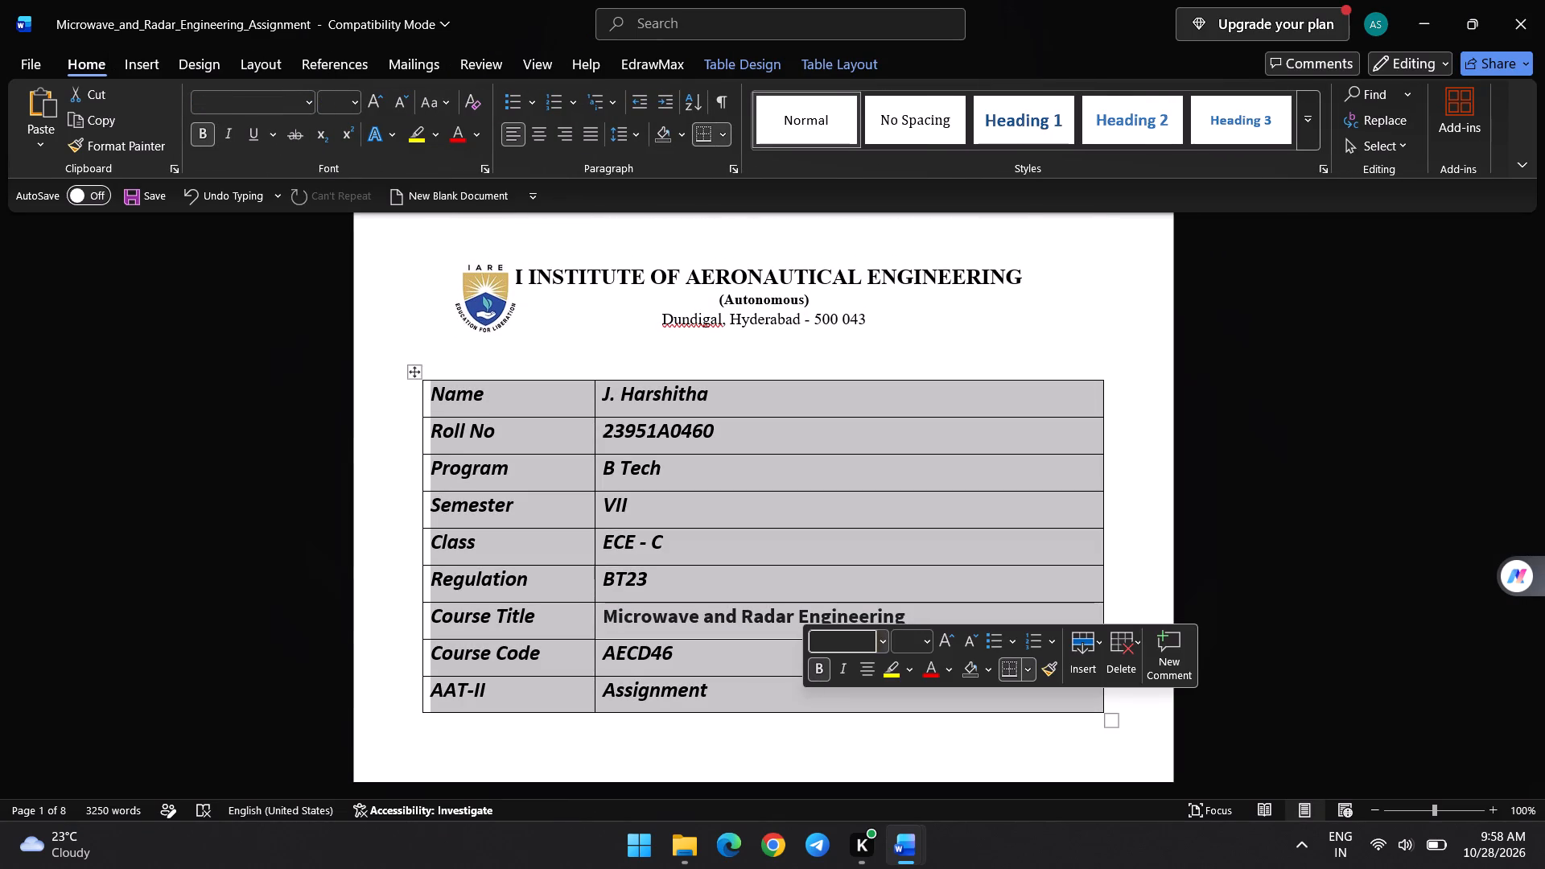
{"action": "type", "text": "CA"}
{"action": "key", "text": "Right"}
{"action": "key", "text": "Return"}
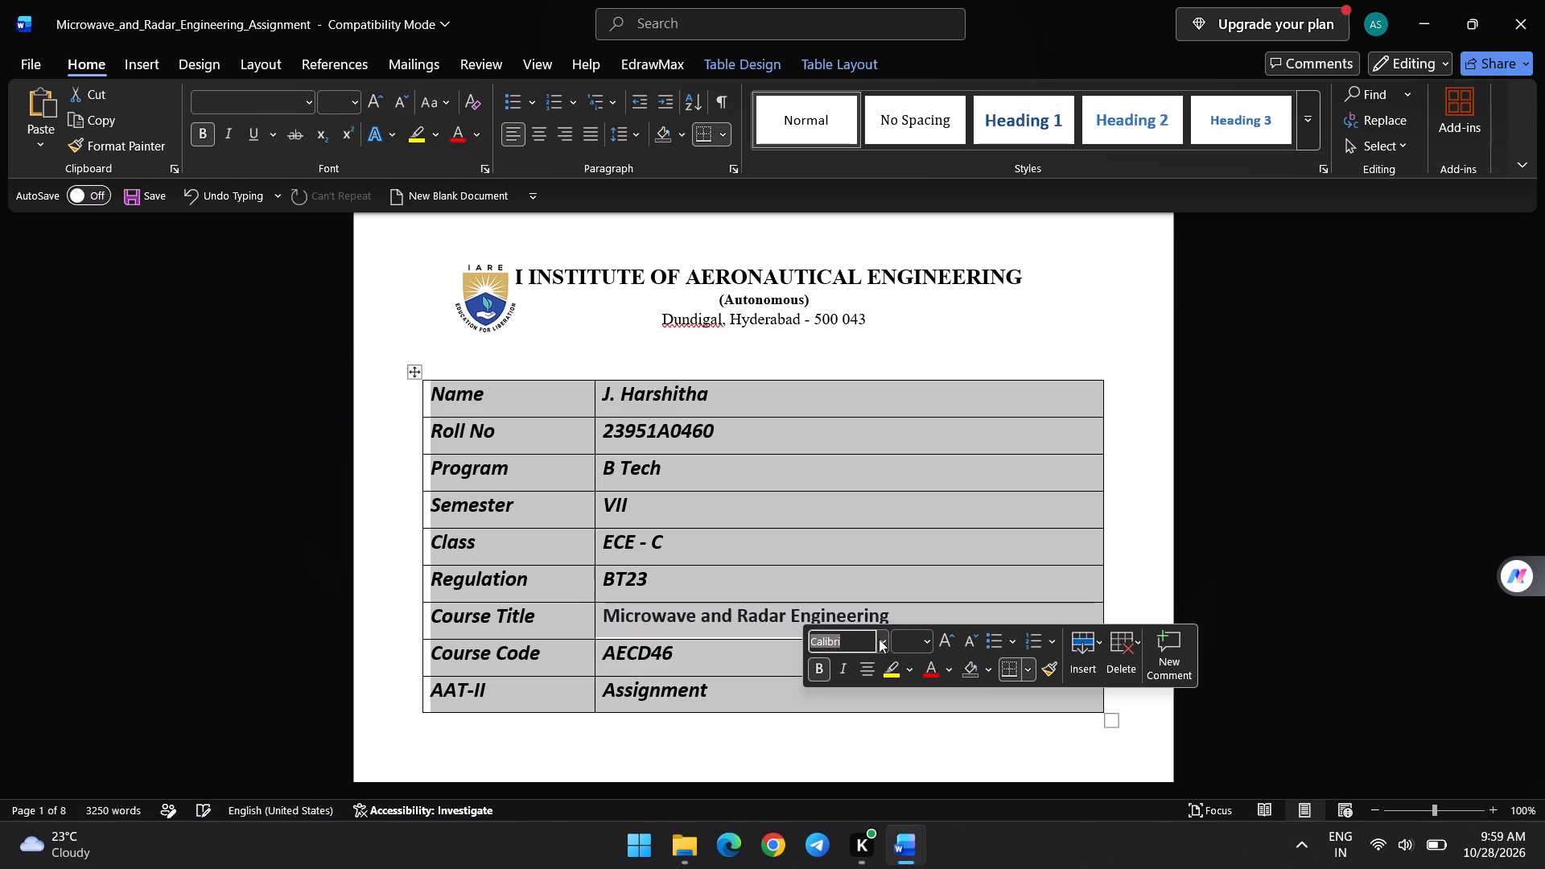
{"action": "left_click", "coordinate": [904, 642]}
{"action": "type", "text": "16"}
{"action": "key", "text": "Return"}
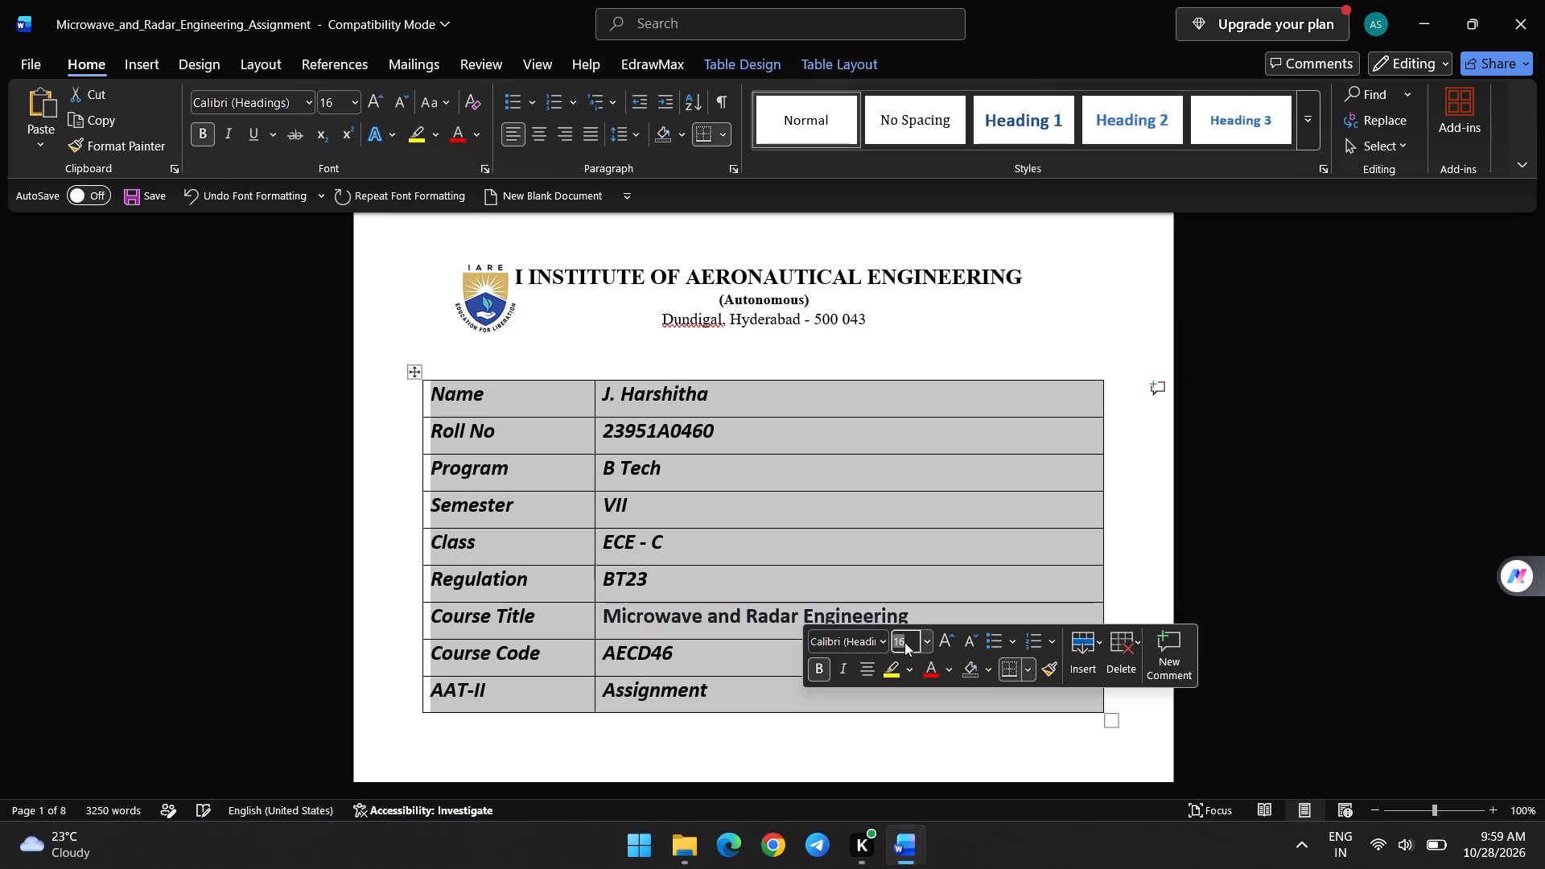
{"action": "left_click", "coordinate": [412, 645]}
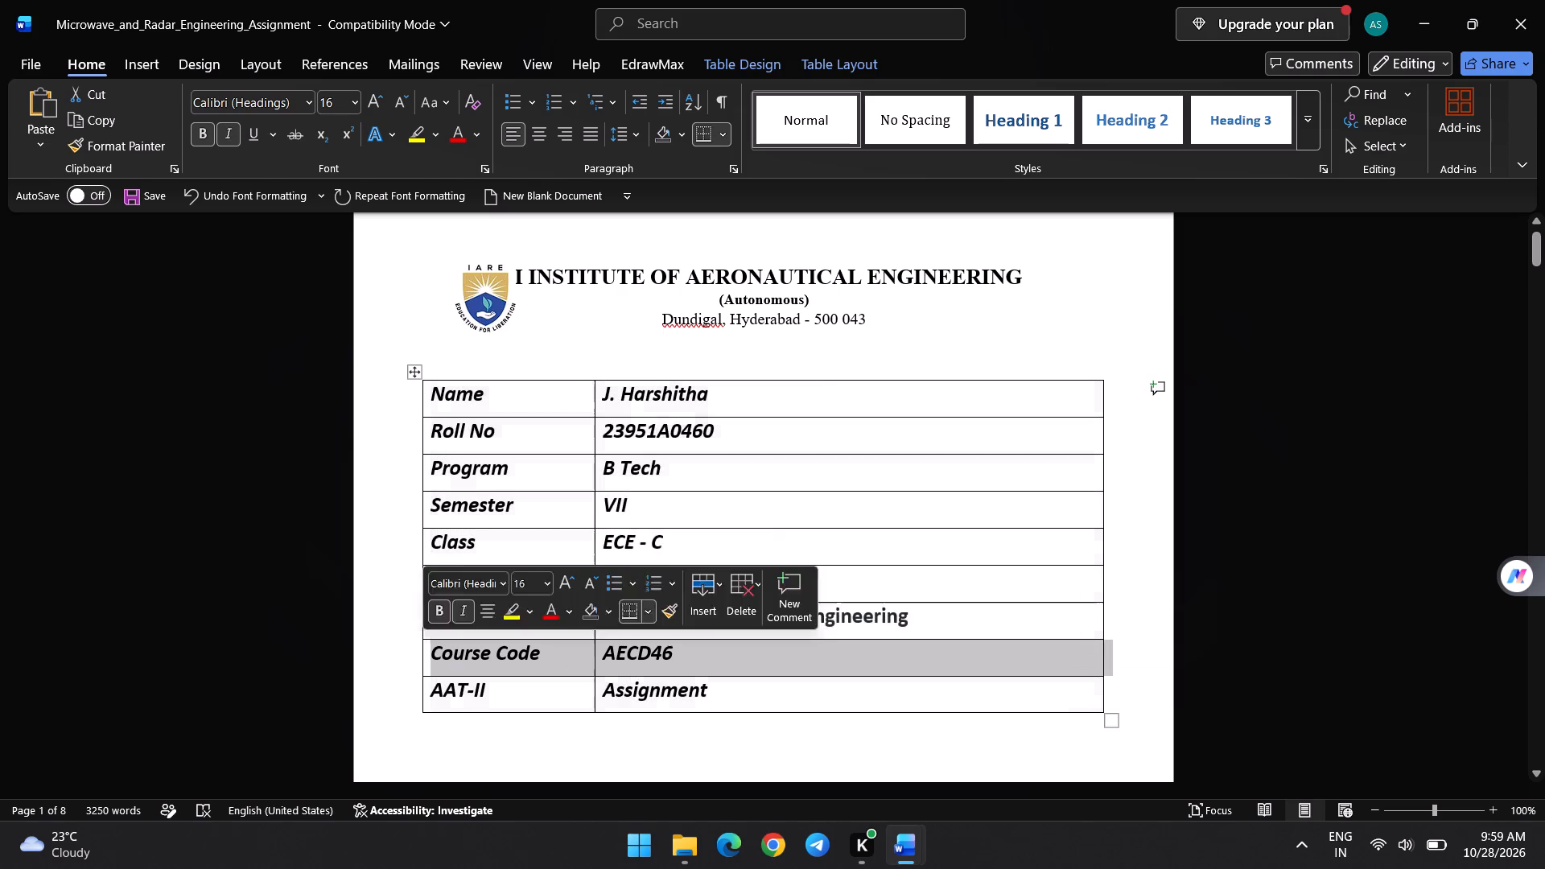
Insert a blank line above question 1 in the Microwave and Radar Engineering assignment to push it onto the next page, and save.
{"action": "scroll", "coordinate": [412, 645], "scroll_direction": "down", "scroll_amount": 1}
{"action": "left_click", "coordinate": [437, 576]}
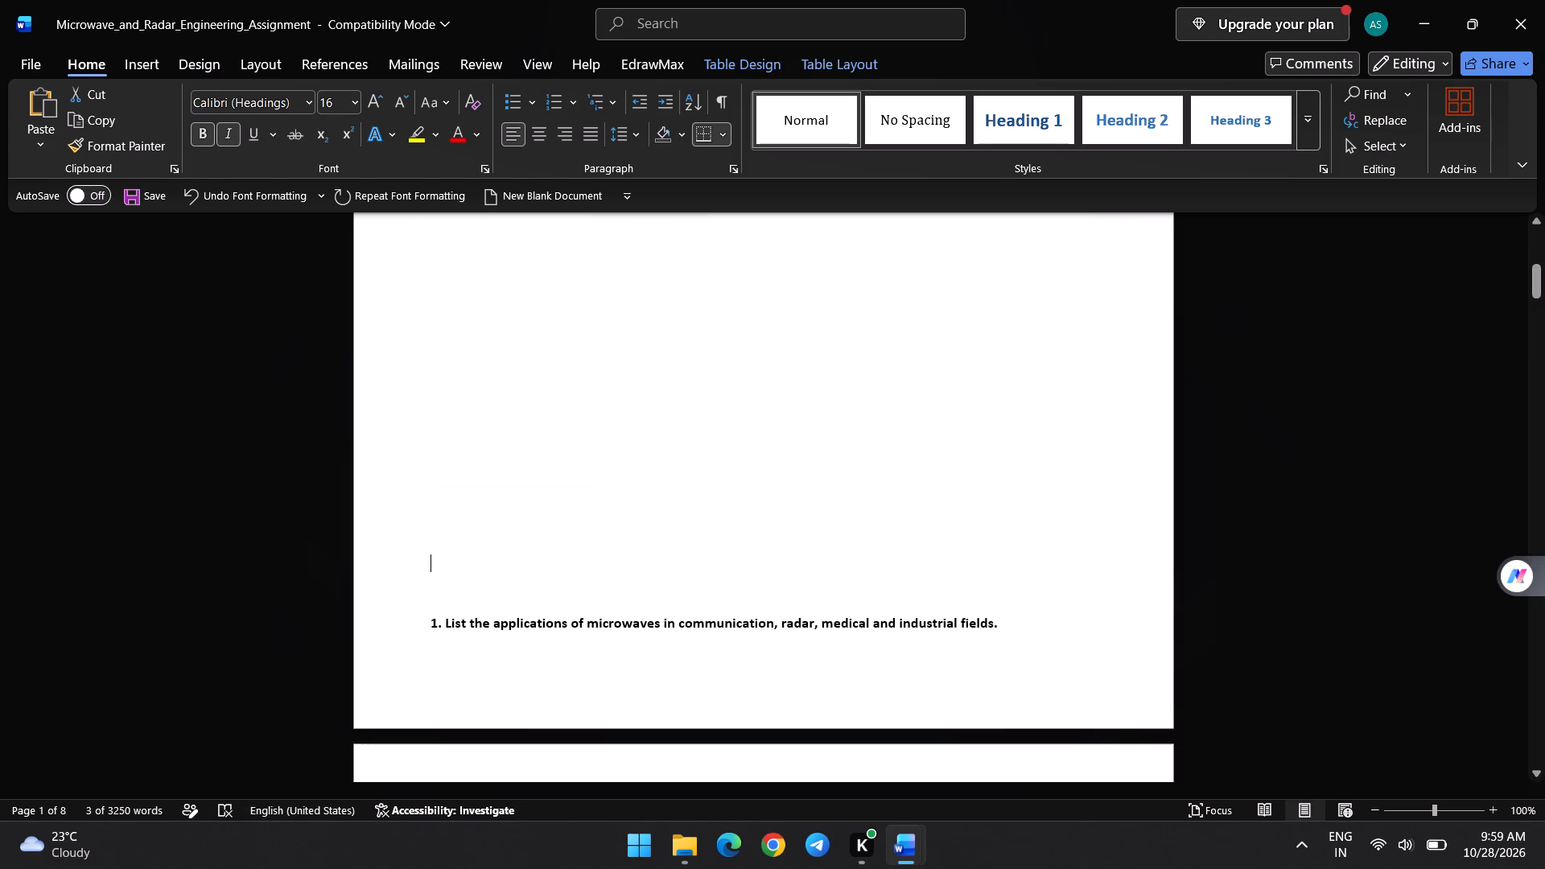
{"action": "key", "text": "Return"}
{"action": "scroll", "coordinate": [437, 576], "scroll_direction": "down", "scroll_amount": 1}
{"action": "key", "text": "ctrl+s"}
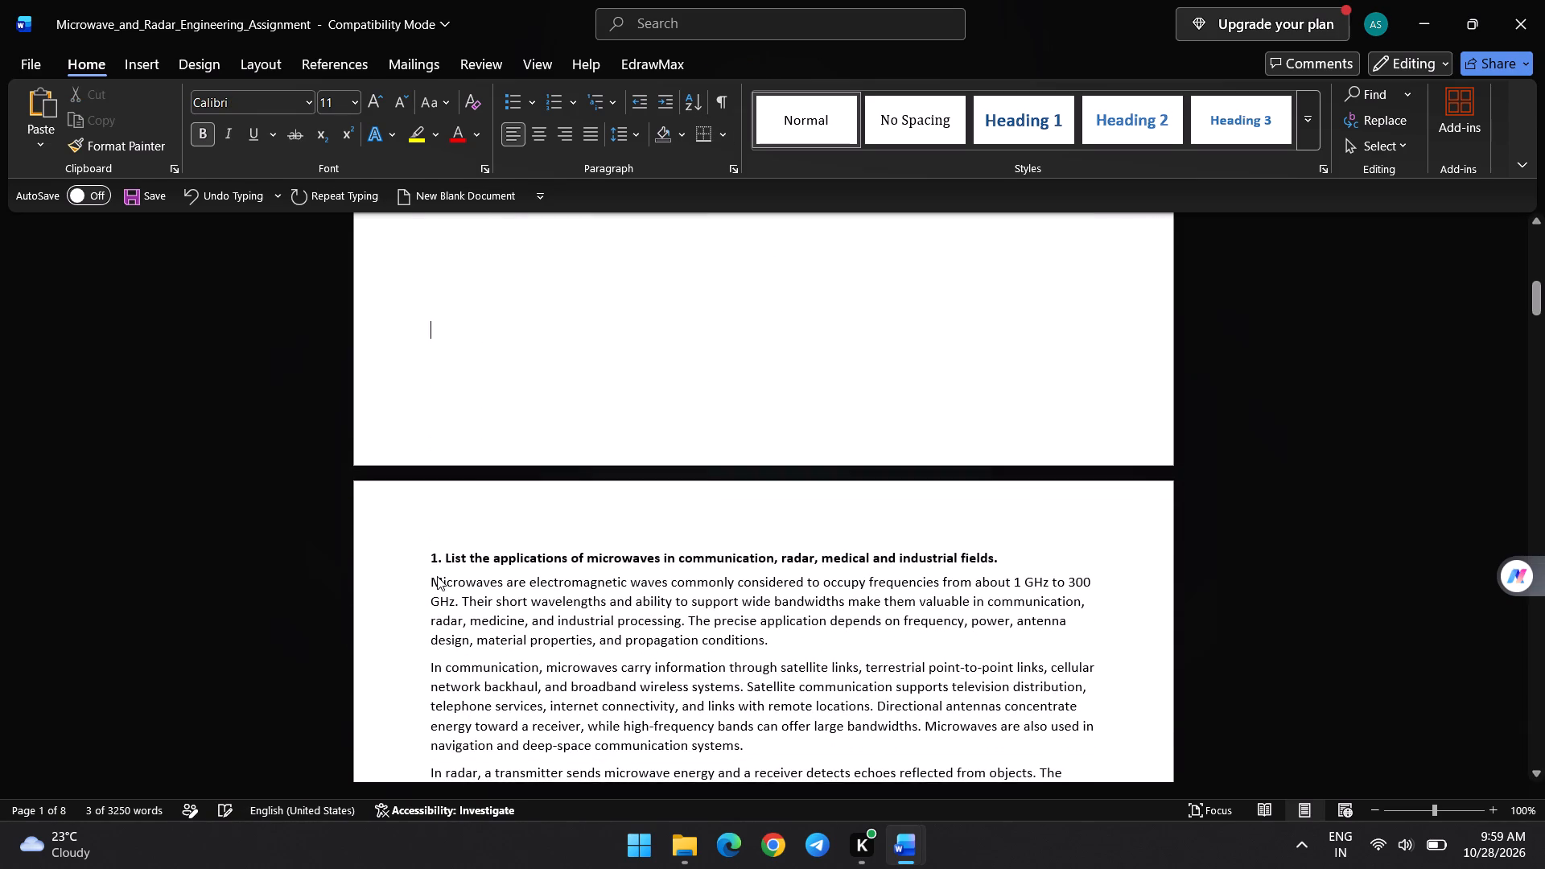
Look through the remaining pages of the Microwave and Radar Engineering assignment to check their layout, and close the document.
{"action": "scroll", "coordinate": [437, 576], "scroll_direction": "down", "scroll_amount": 2}
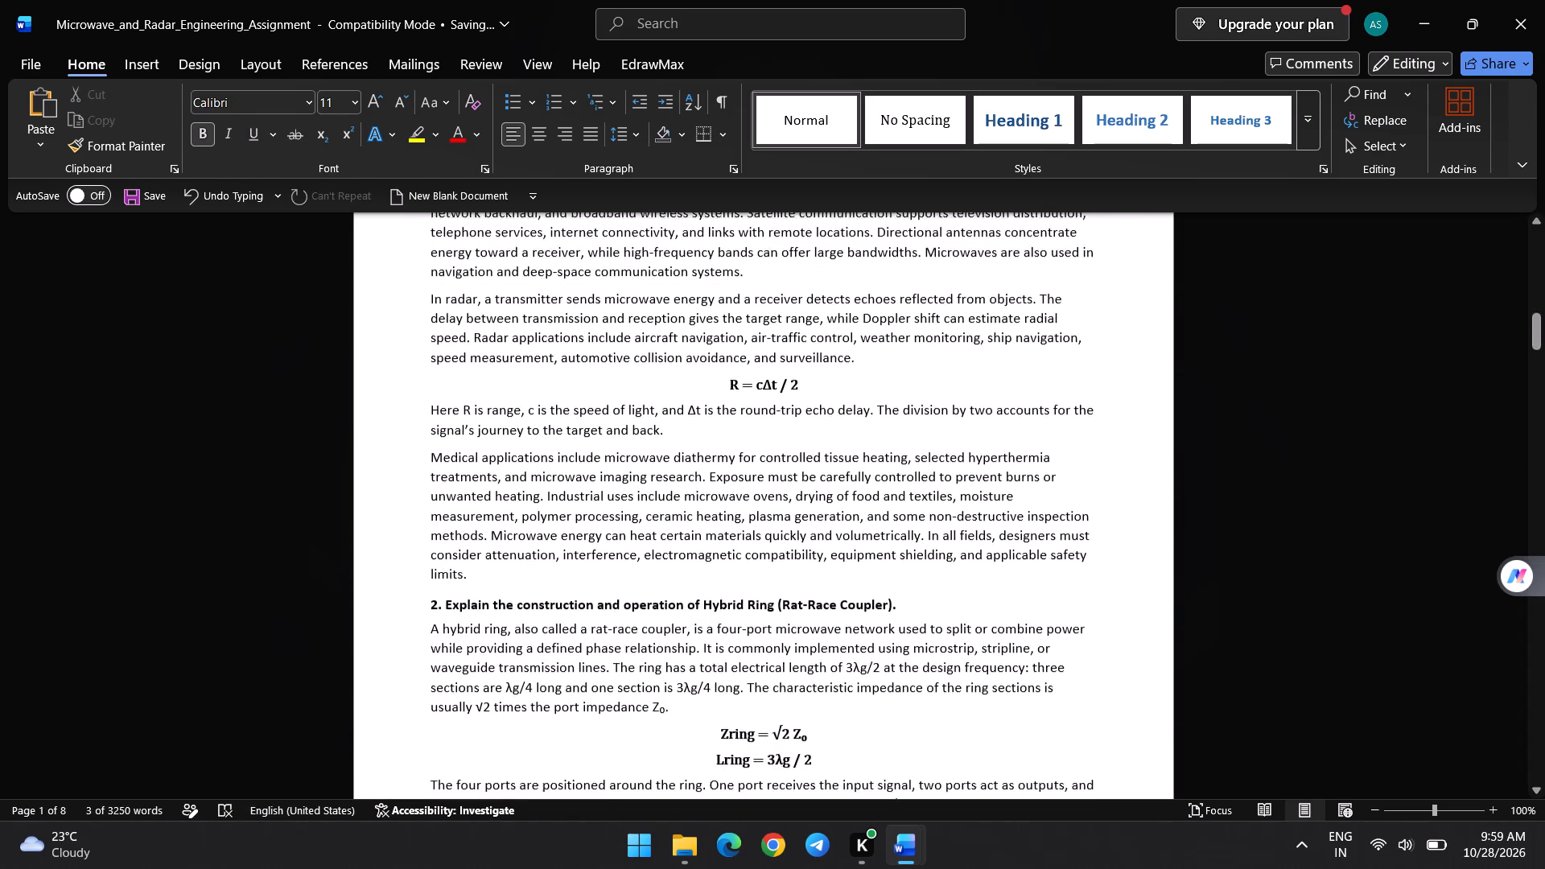
{"action": "scroll", "coordinate": [437, 576], "scroll_direction": "down", "scroll_amount": 3}
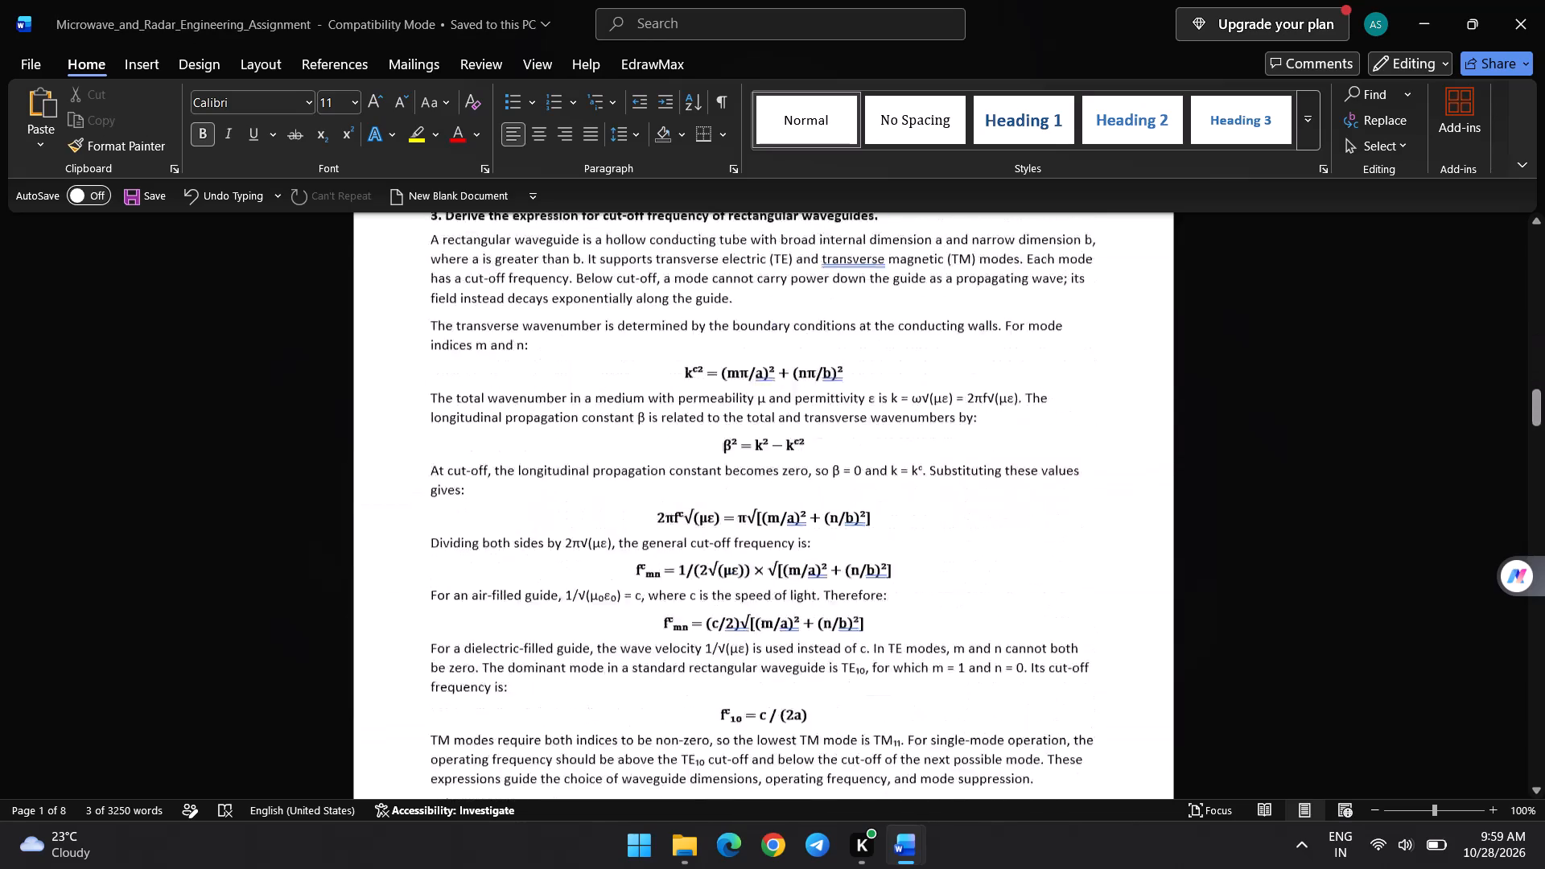
{"action": "scroll", "coordinate": [437, 576], "scroll_direction": "down", "scroll_amount": 5}
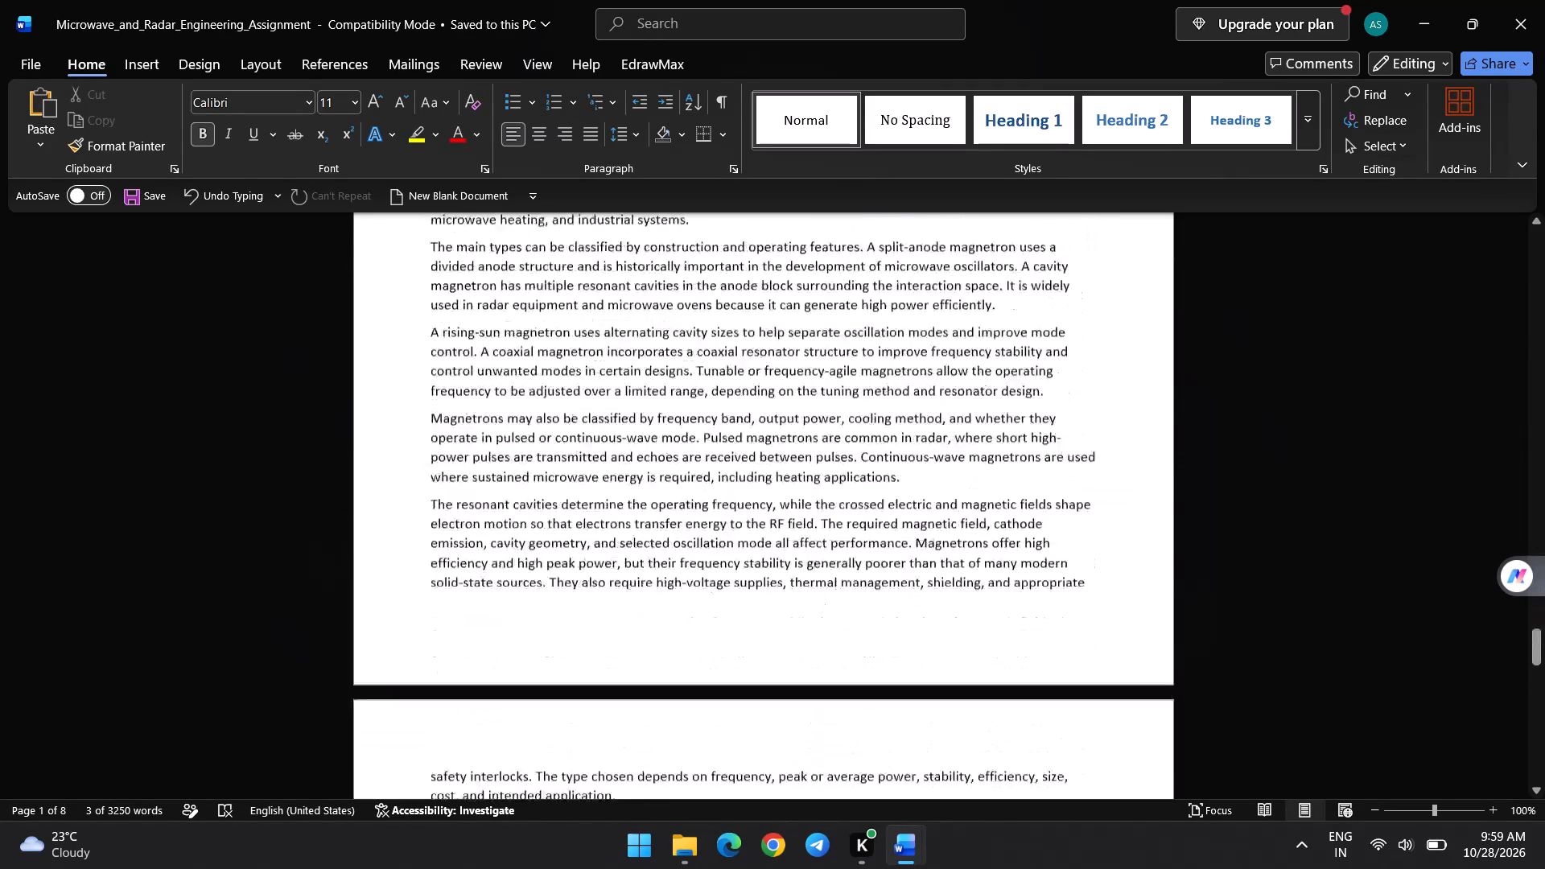
{"action": "scroll", "coordinate": [437, 576], "scroll_direction": "down", "scroll_amount": 3}
{"action": "scroll", "coordinate": [437, 576], "scroll_direction": "up", "scroll_amount": 2}
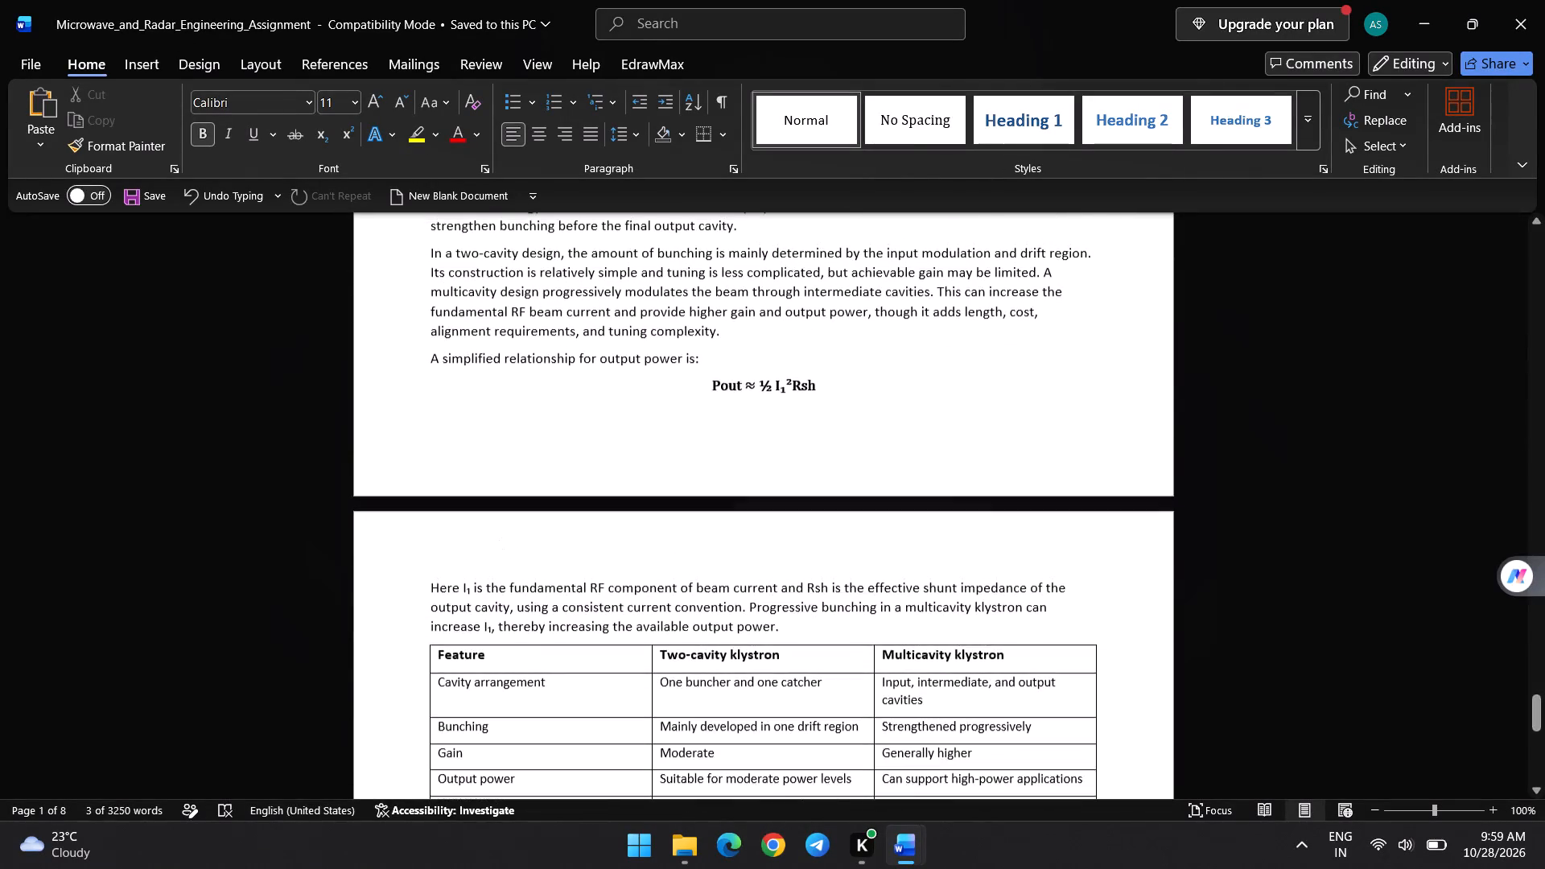
{"action": "left_click", "coordinate": [1526, 19]}
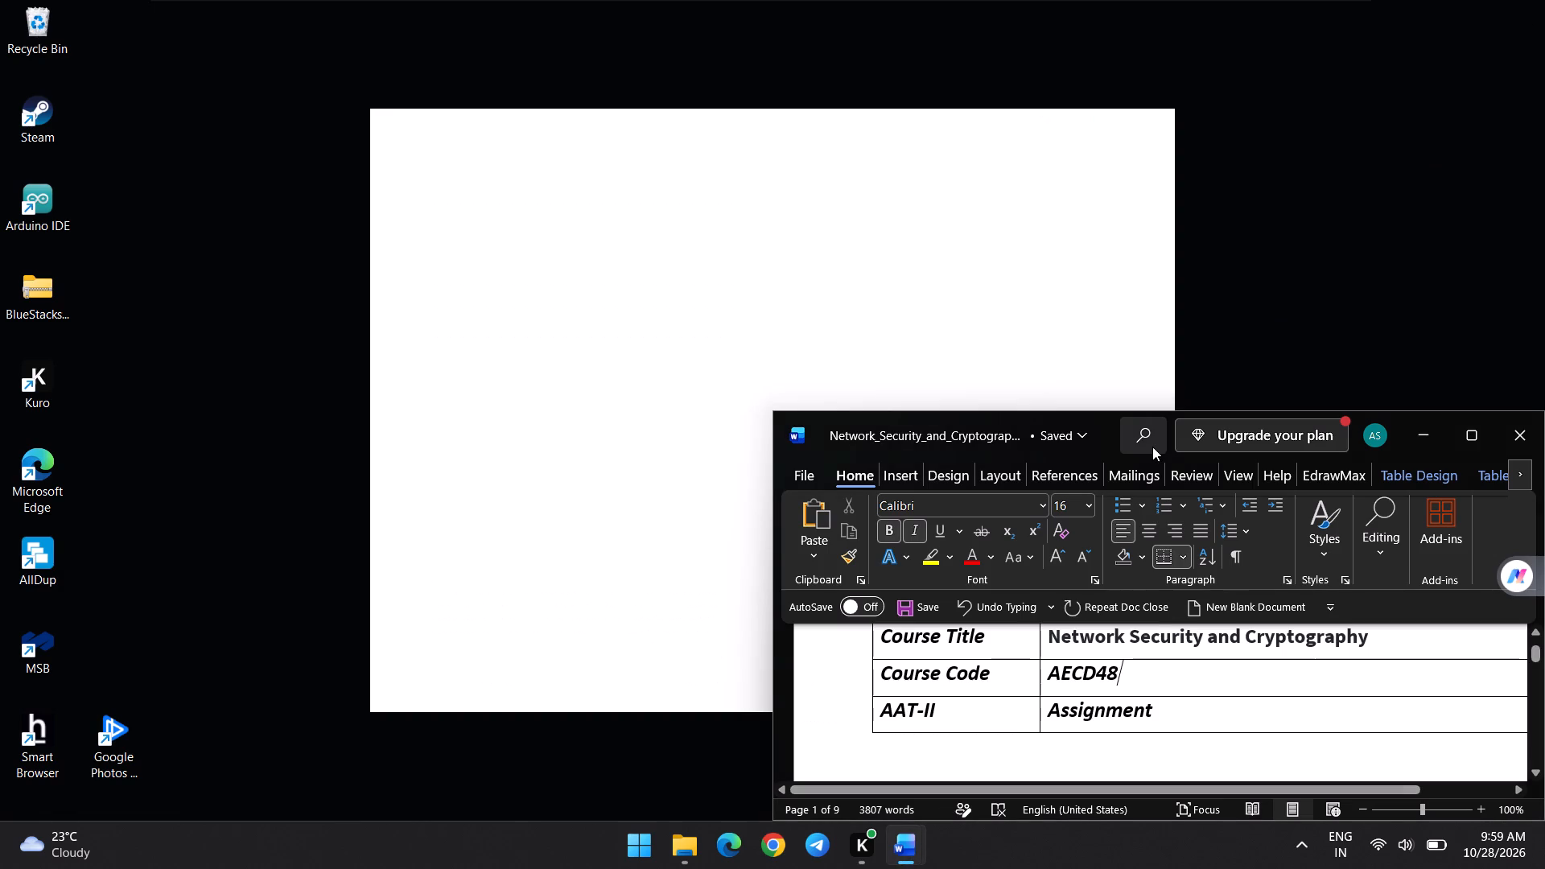
Maximize the Network Security and Cryptography assignment and set its whole cover table to Calibri (Headings), size 16.
{"action": "left_click", "coordinate": [1463, 432]}
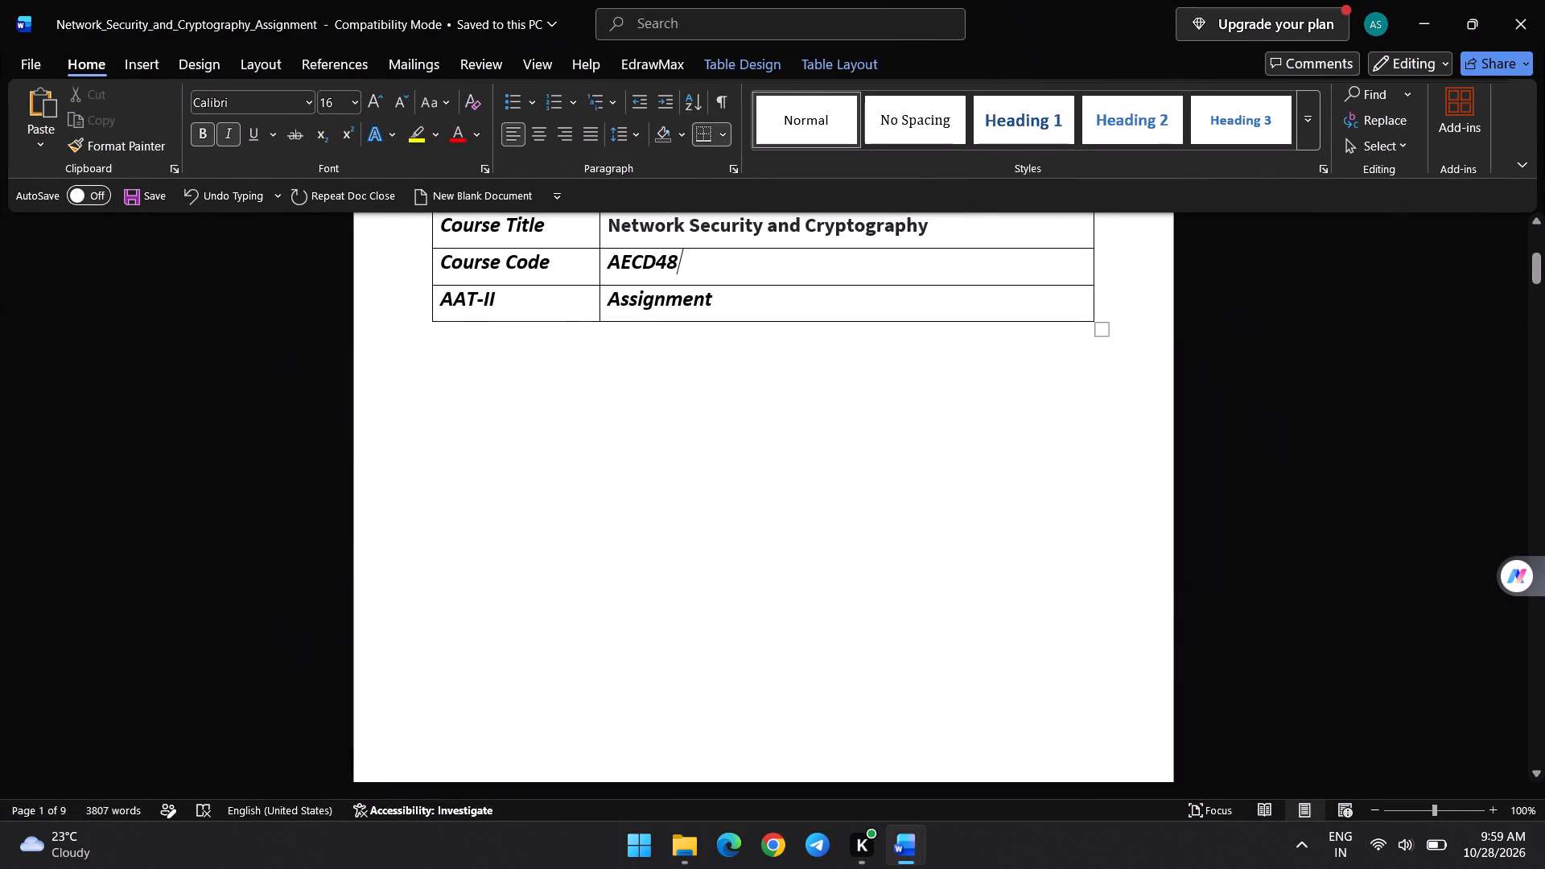
{"action": "left_click_drag", "start_coordinate": [720, 417], "coordinate": [474, 420]}
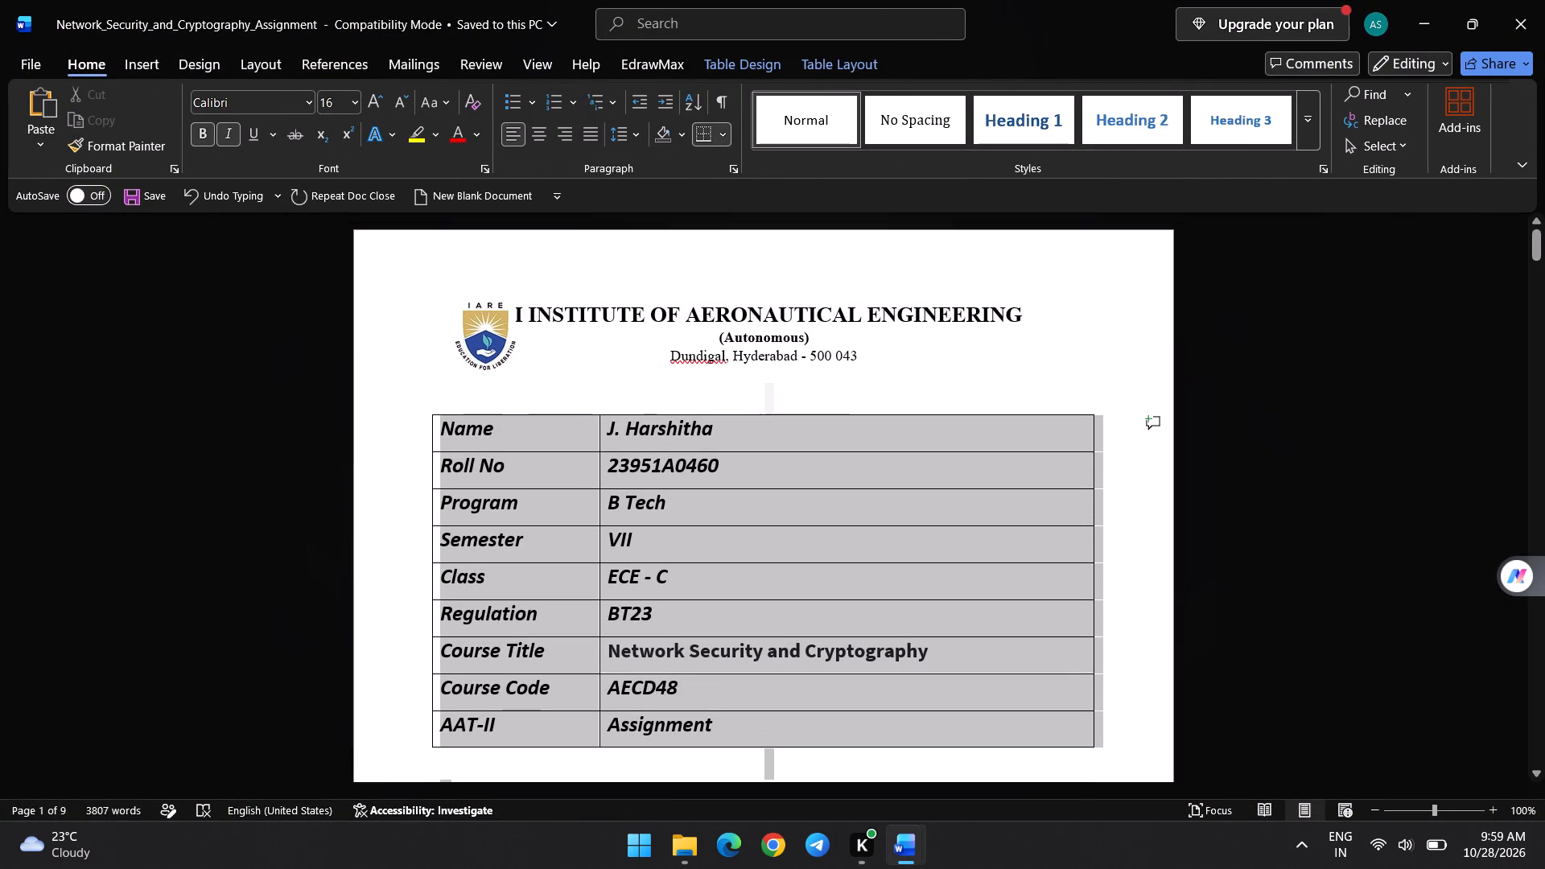
{"action": "left_click_drag", "start_coordinate": [474, 420], "coordinate": [457, 422]}
{"action": "left_click", "coordinate": [266, 105]}
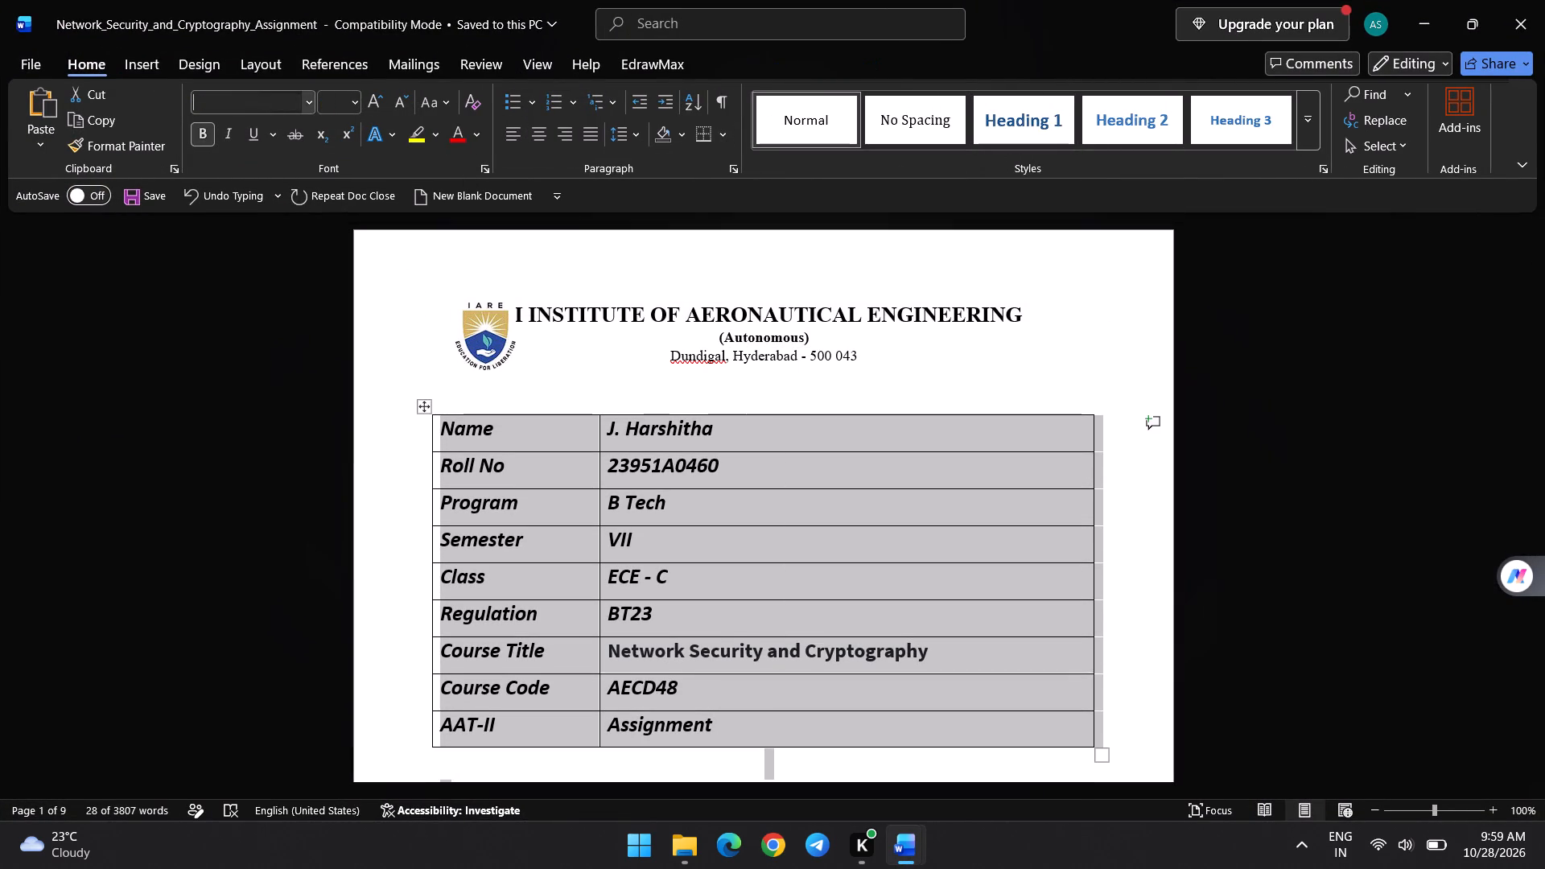
{"action": "left_click", "coordinate": [309, 105]}
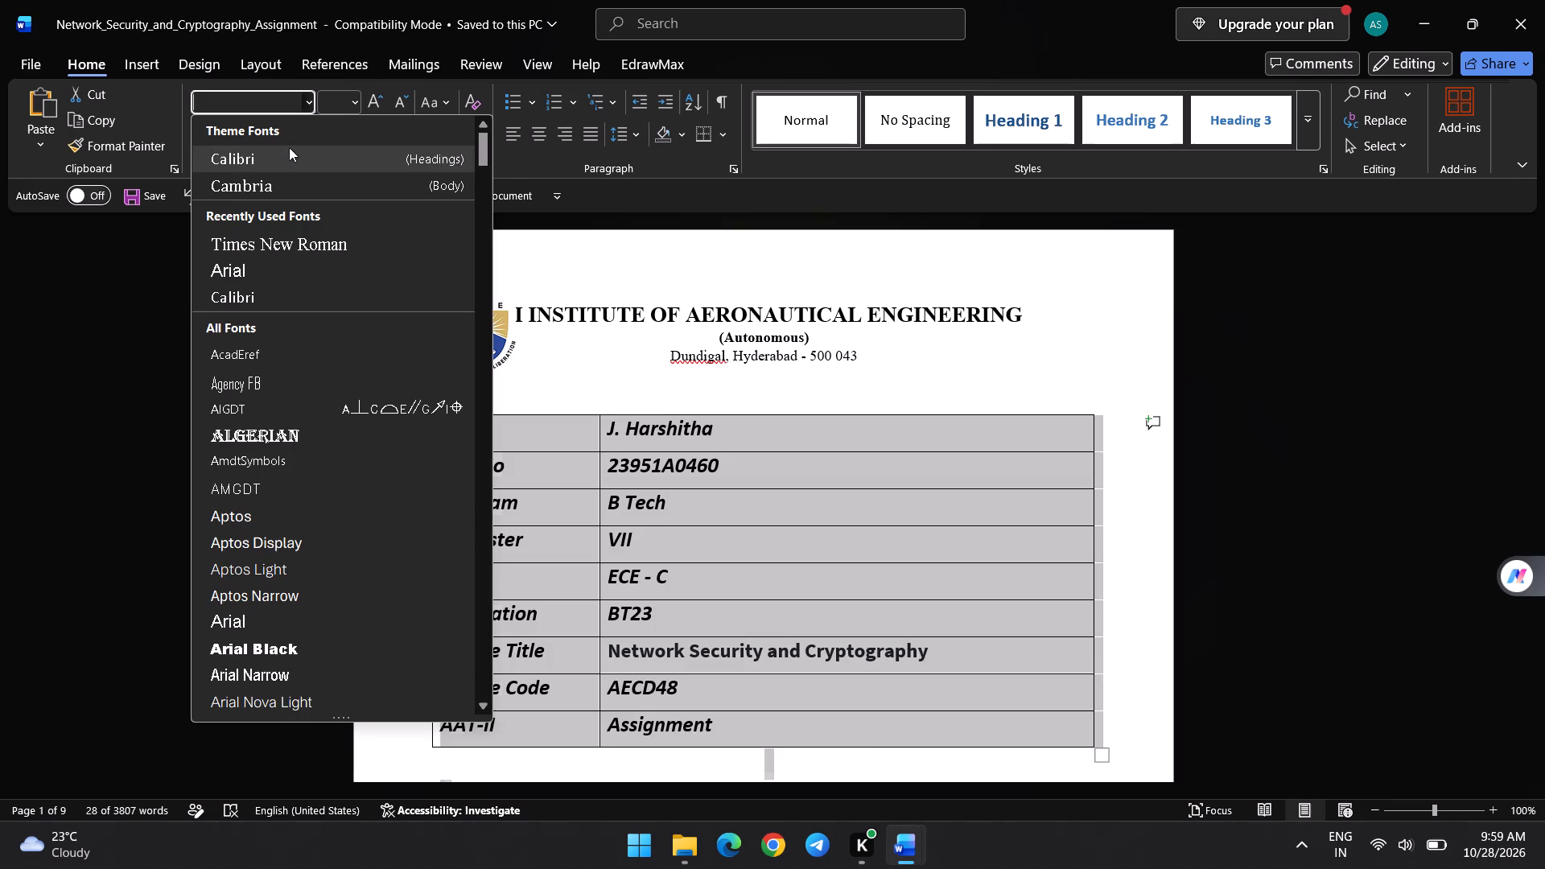
{"action": "left_click", "coordinate": [289, 148]}
{"action": "left_click", "coordinate": [354, 101]}
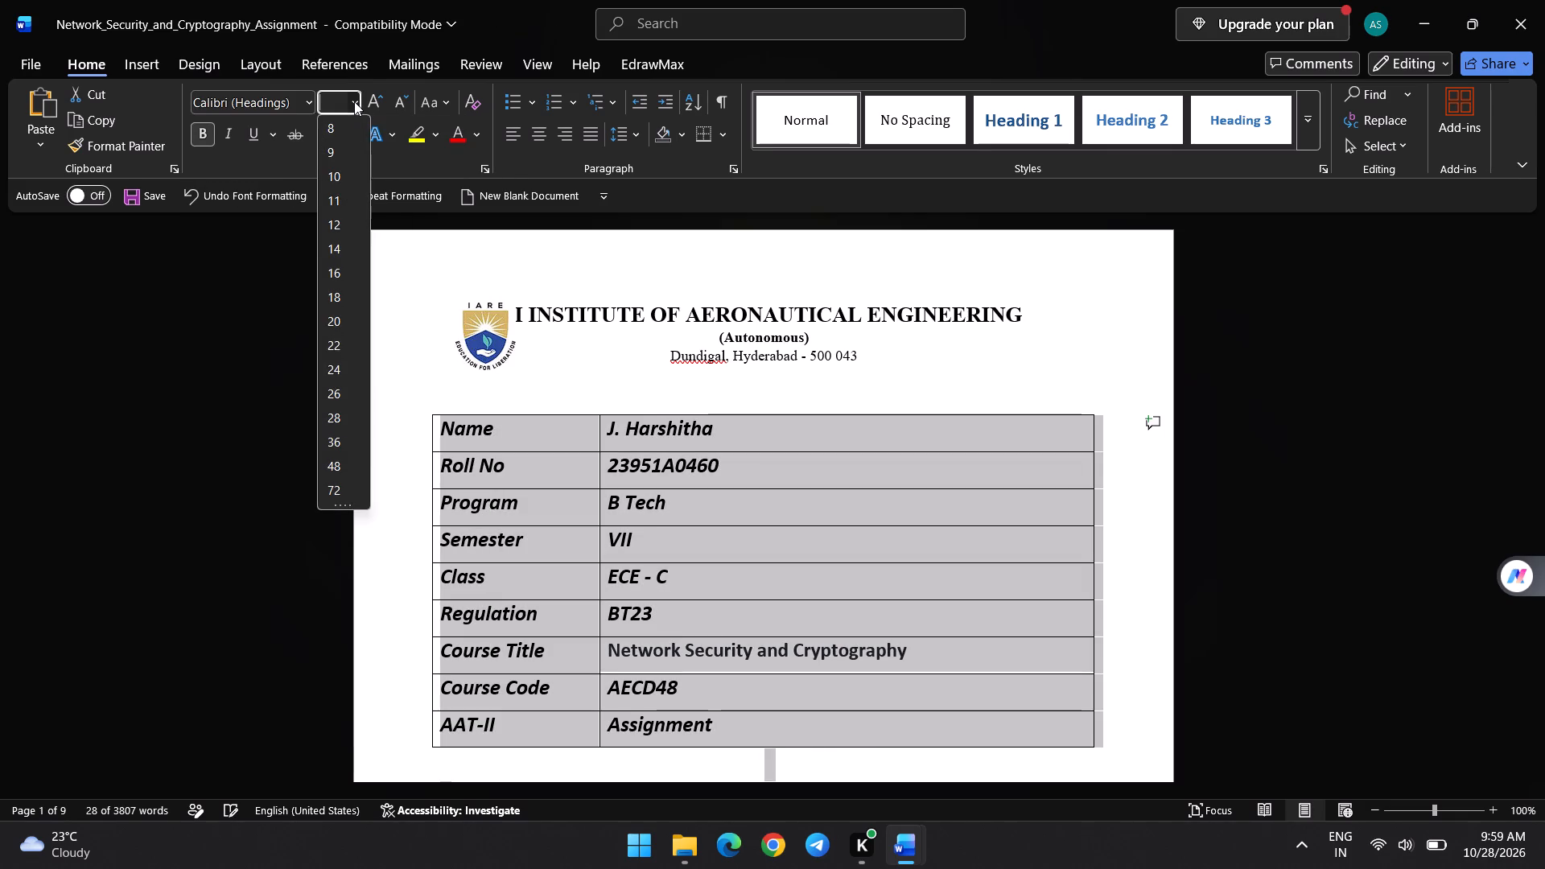
{"action": "left_click", "coordinate": [336, 267]}
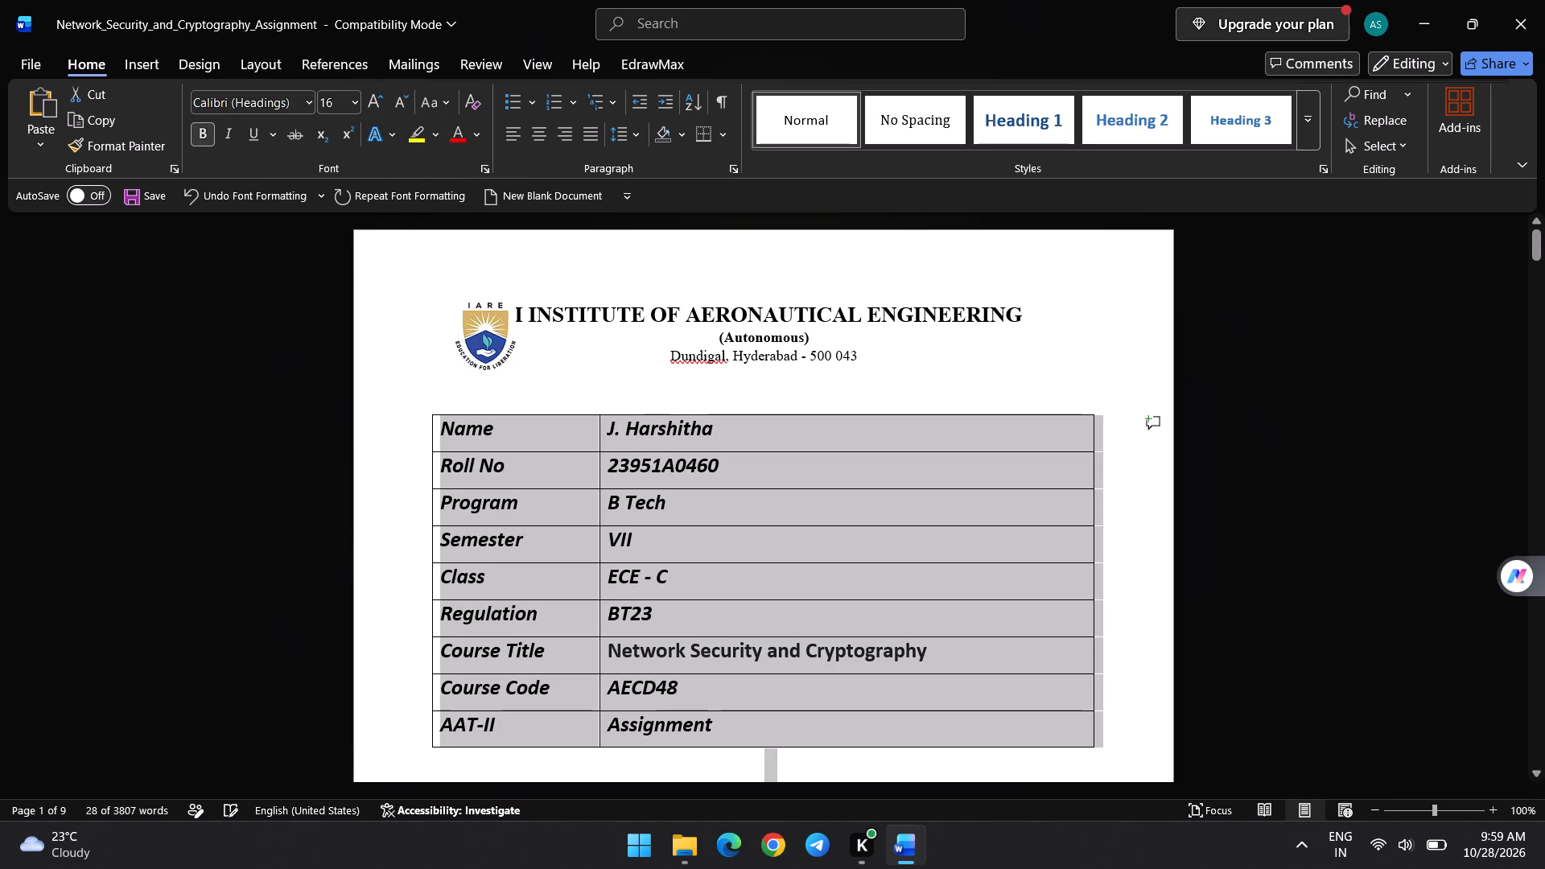
Save the Network Security and Cryptography assignment and look through its pages to the end to check the layout.
{"action": "scroll", "coordinate": [453, 640], "scroll_direction": "down", "scroll_amount": 1}
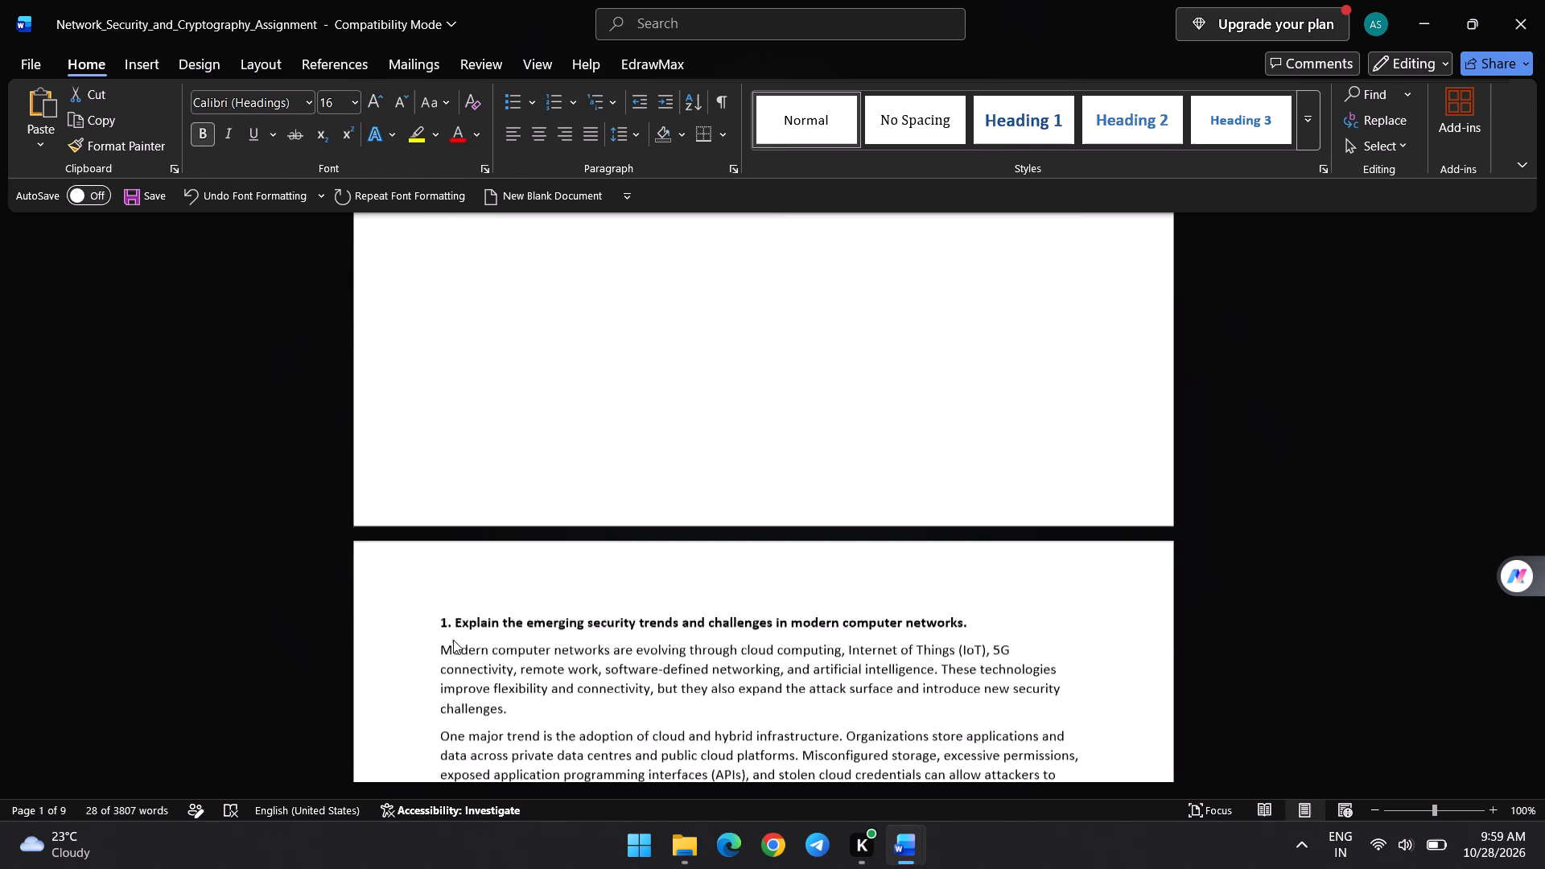
{"action": "scroll", "coordinate": [453, 640], "scroll_direction": "down", "scroll_amount": 1}
{"action": "key", "text": "ctrl+s"}
{"action": "scroll", "coordinate": [453, 640], "scroll_direction": "down", "scroll_amount": 7}
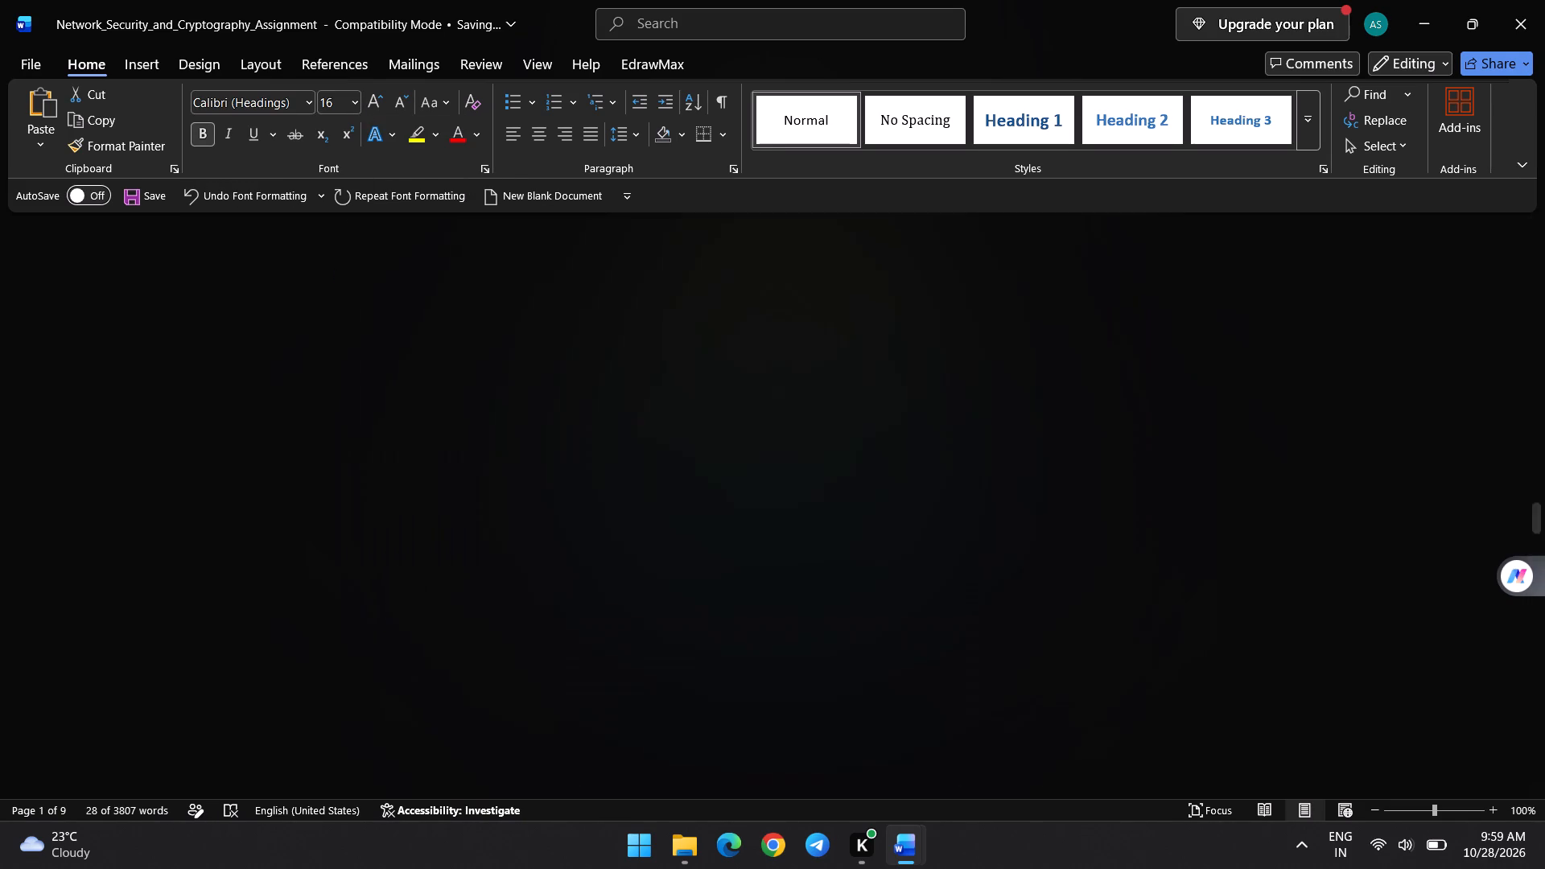
{"action": "scroll", "coordinate": [453, 640], "scroll_direction": "down", "scroll_amount": 1}
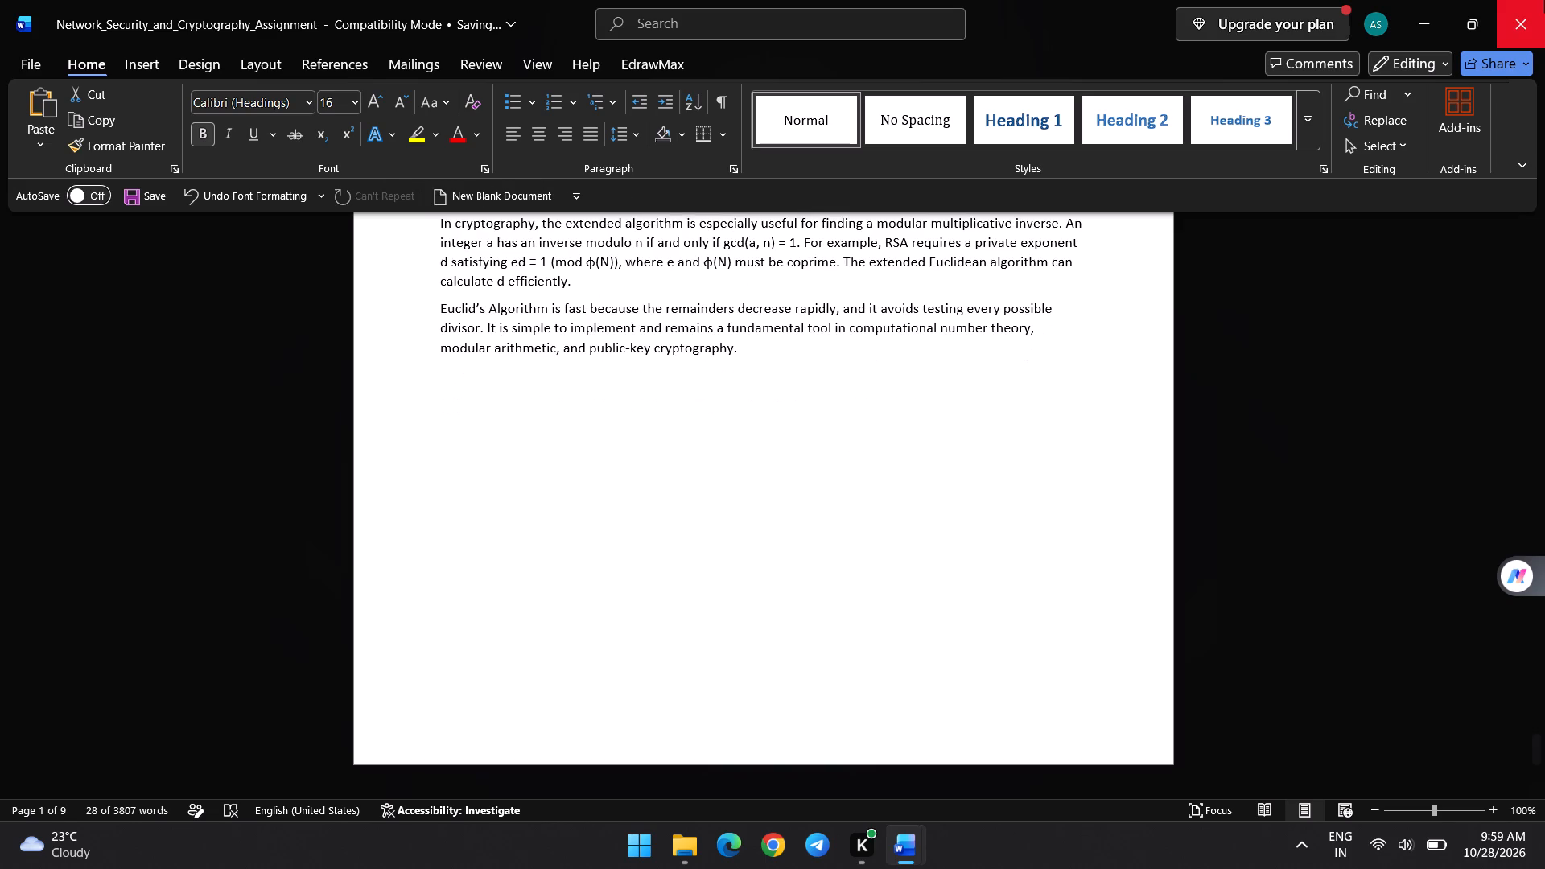
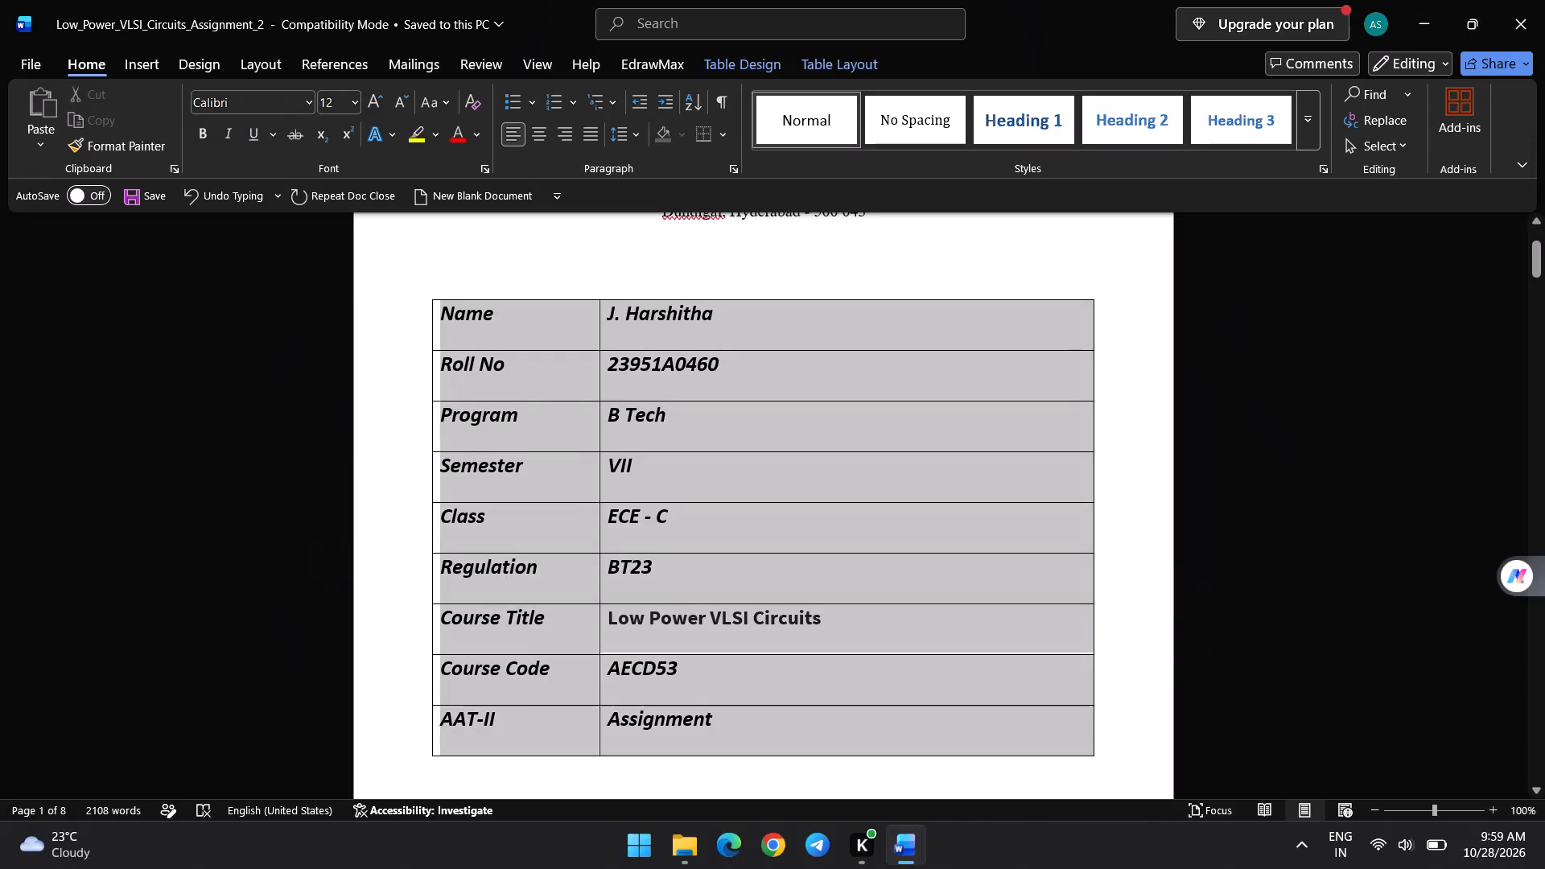
Set the whole cover table of the Low Power VLSI Circuits assignment to Calibri (Headings), size 16, and save the document.
{"action": "left_click", "coordinate": [306, 102]}
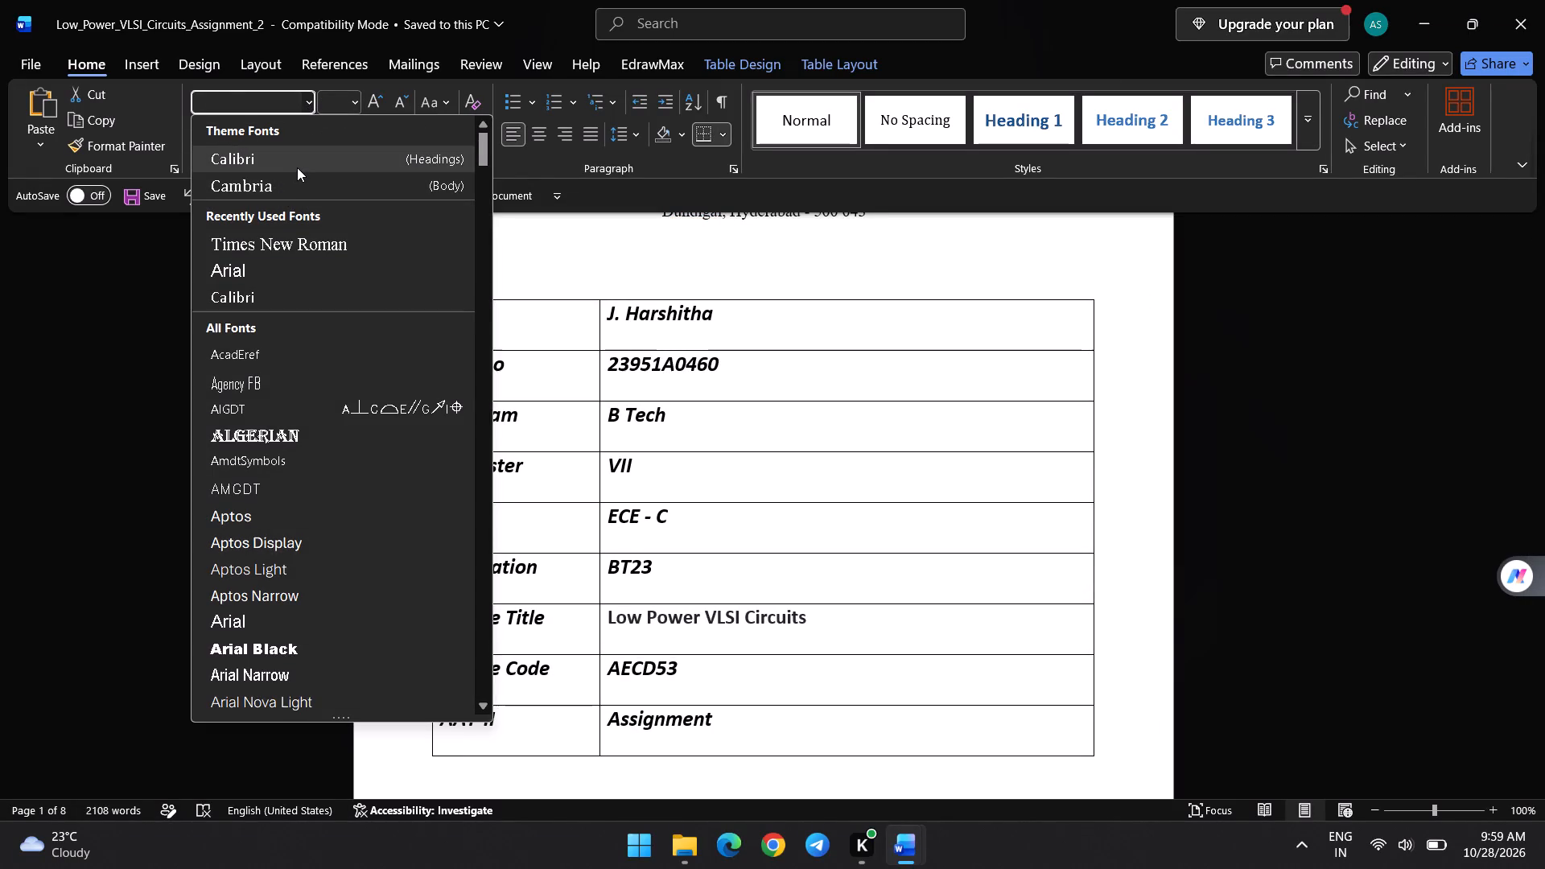
{"action": "left_click", "coordinate": [297, 167]}
{"action": "left_click", "coordinate": [353, 106]}
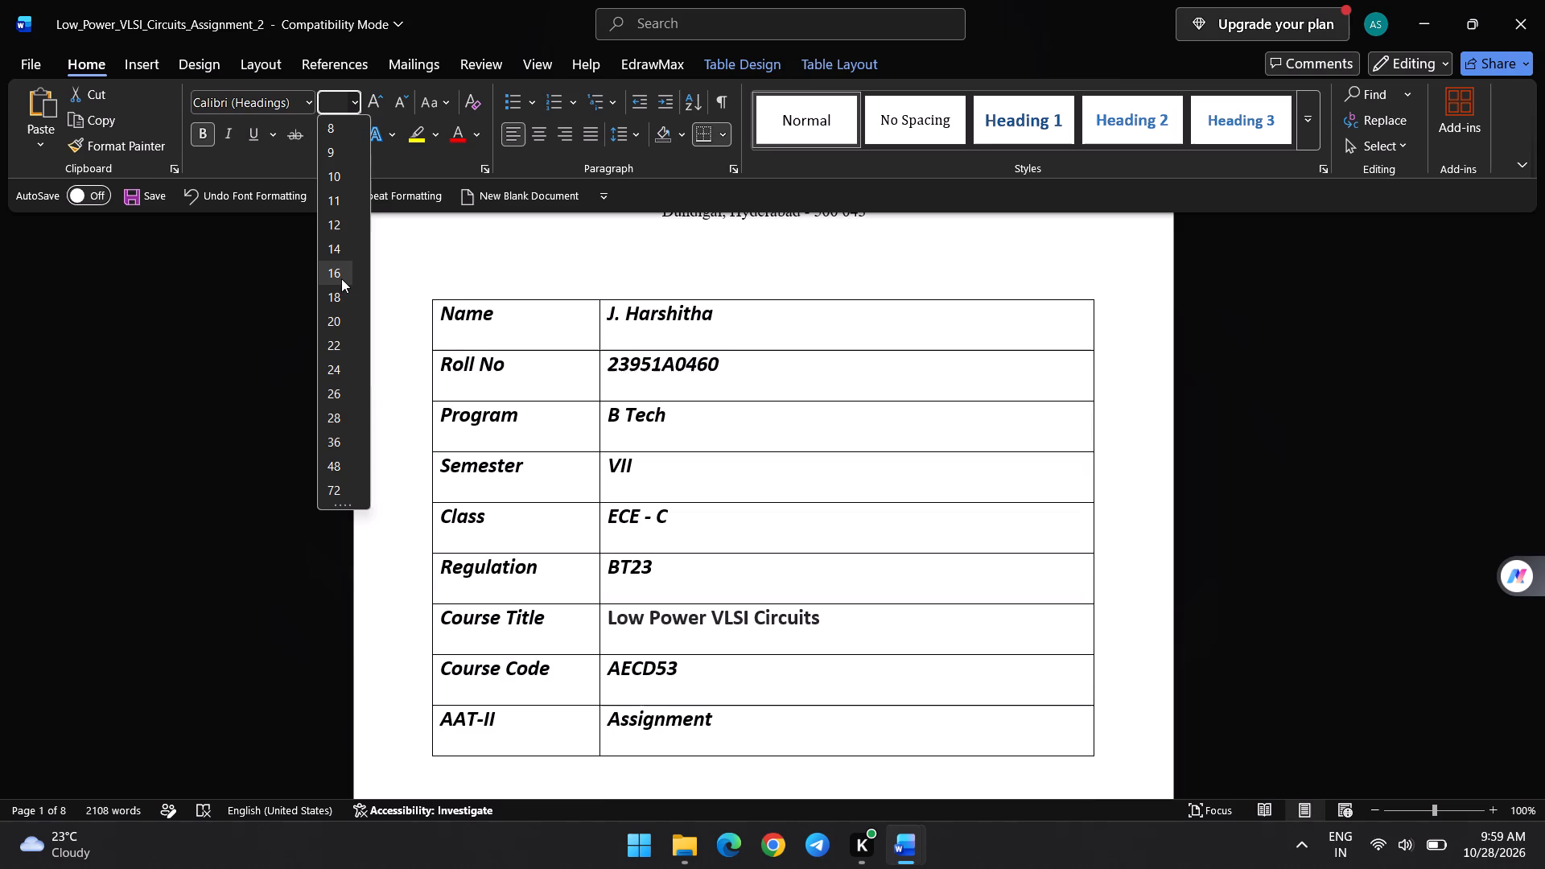
{"action": "left_click", "coordinate": [341, 278]}
{"action": "left_click", "coordinate": [303, 425]}
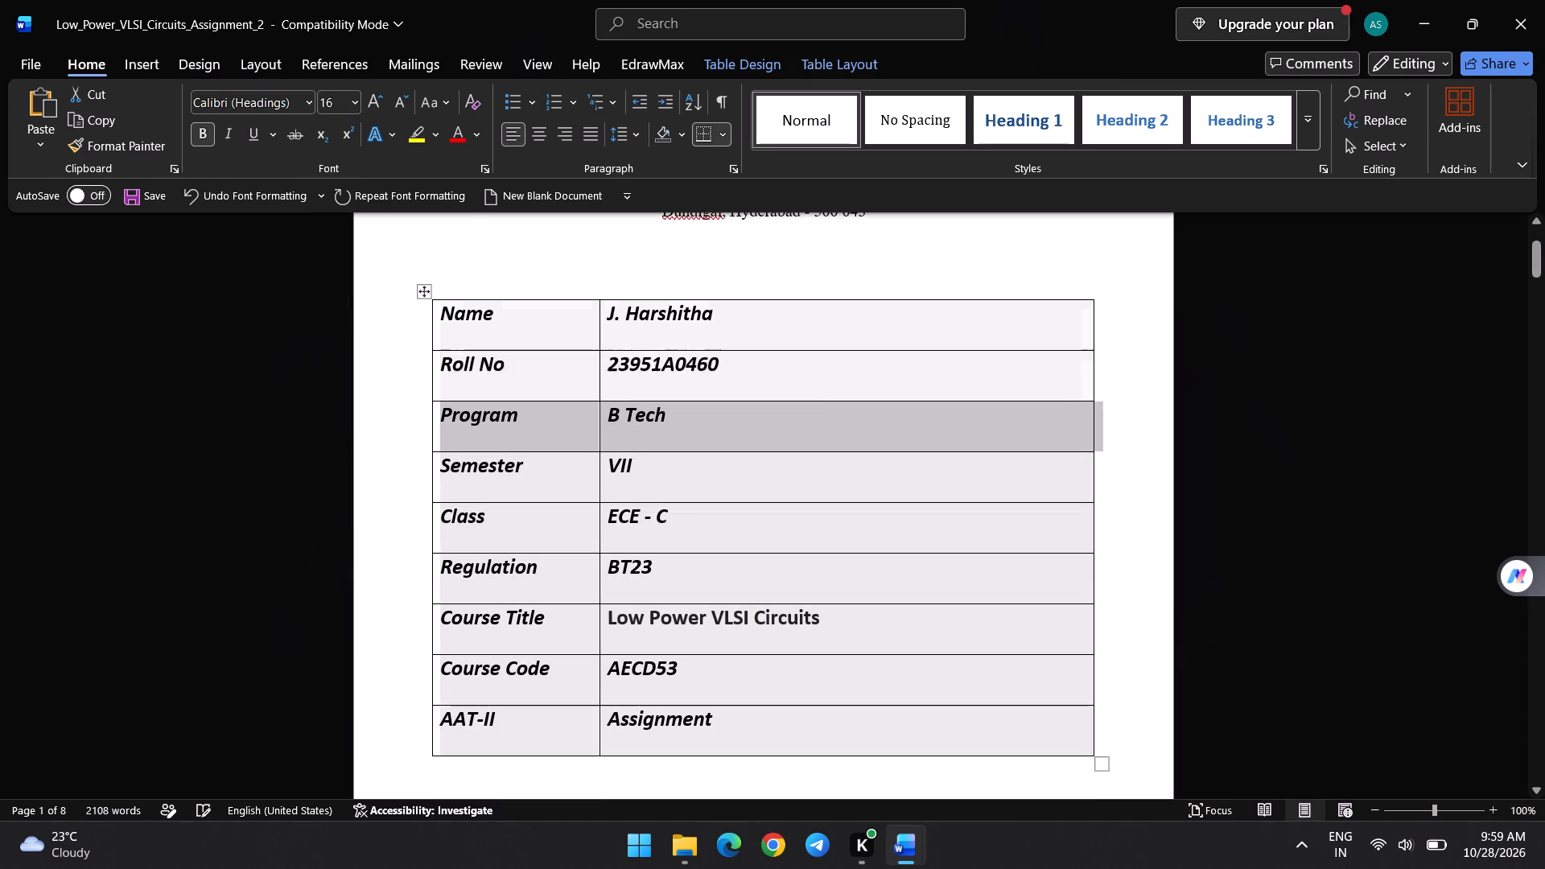
{"action": "key", "text": "ctrl+s"}
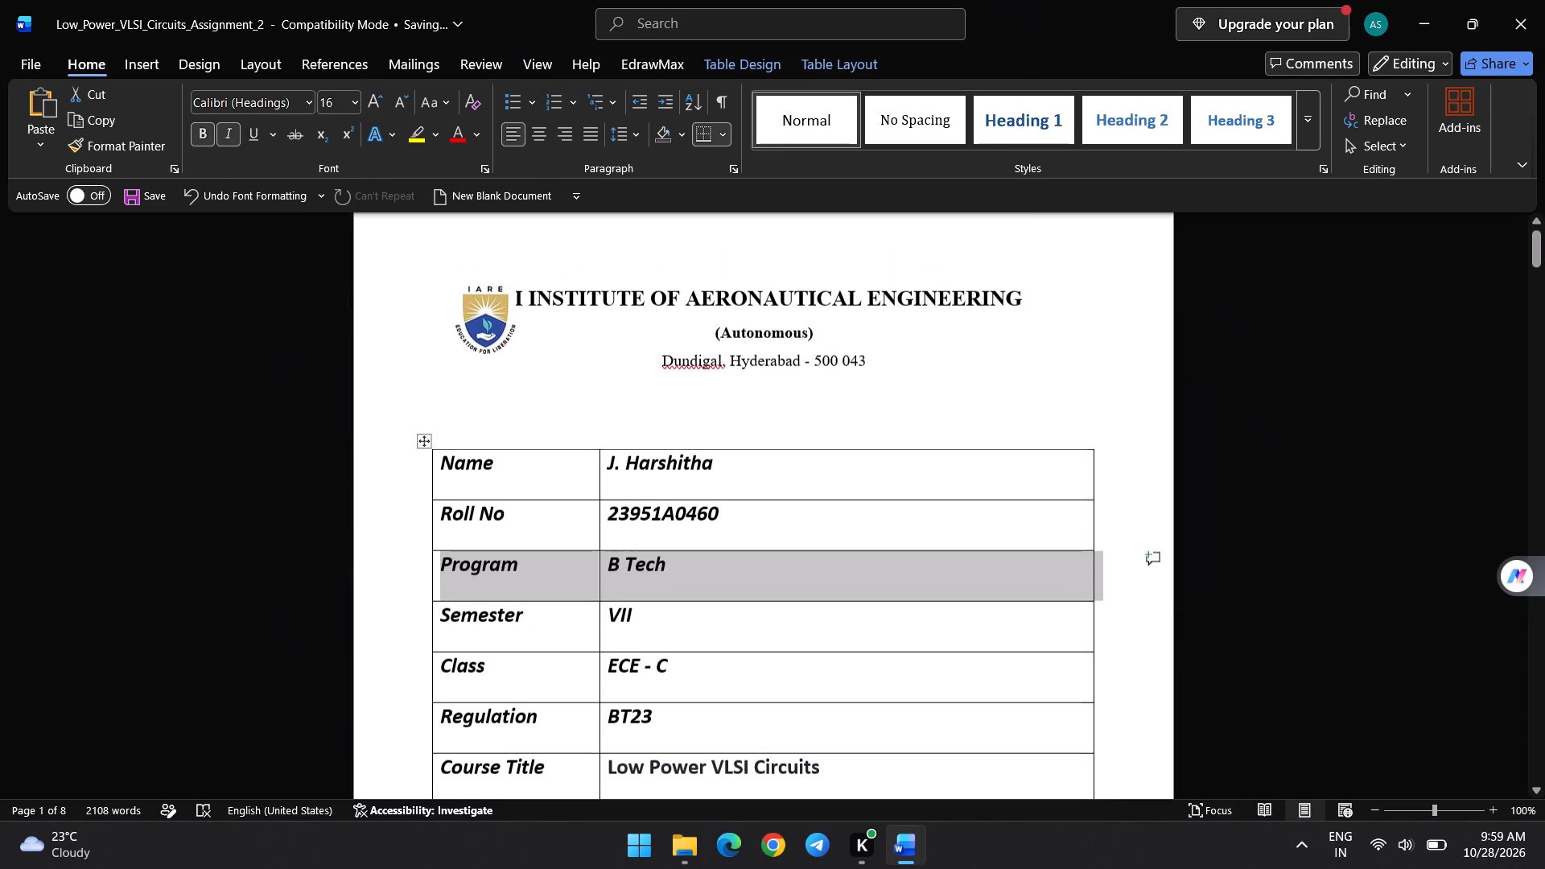
Insert blank lines above question 1 in the Low Power VLSI Circuits assignment to push it onto the next page, and save.
{"action": "scroll", "coordinate": [303, 425], "scroll_direction": "down", "scroll_amount": 1}
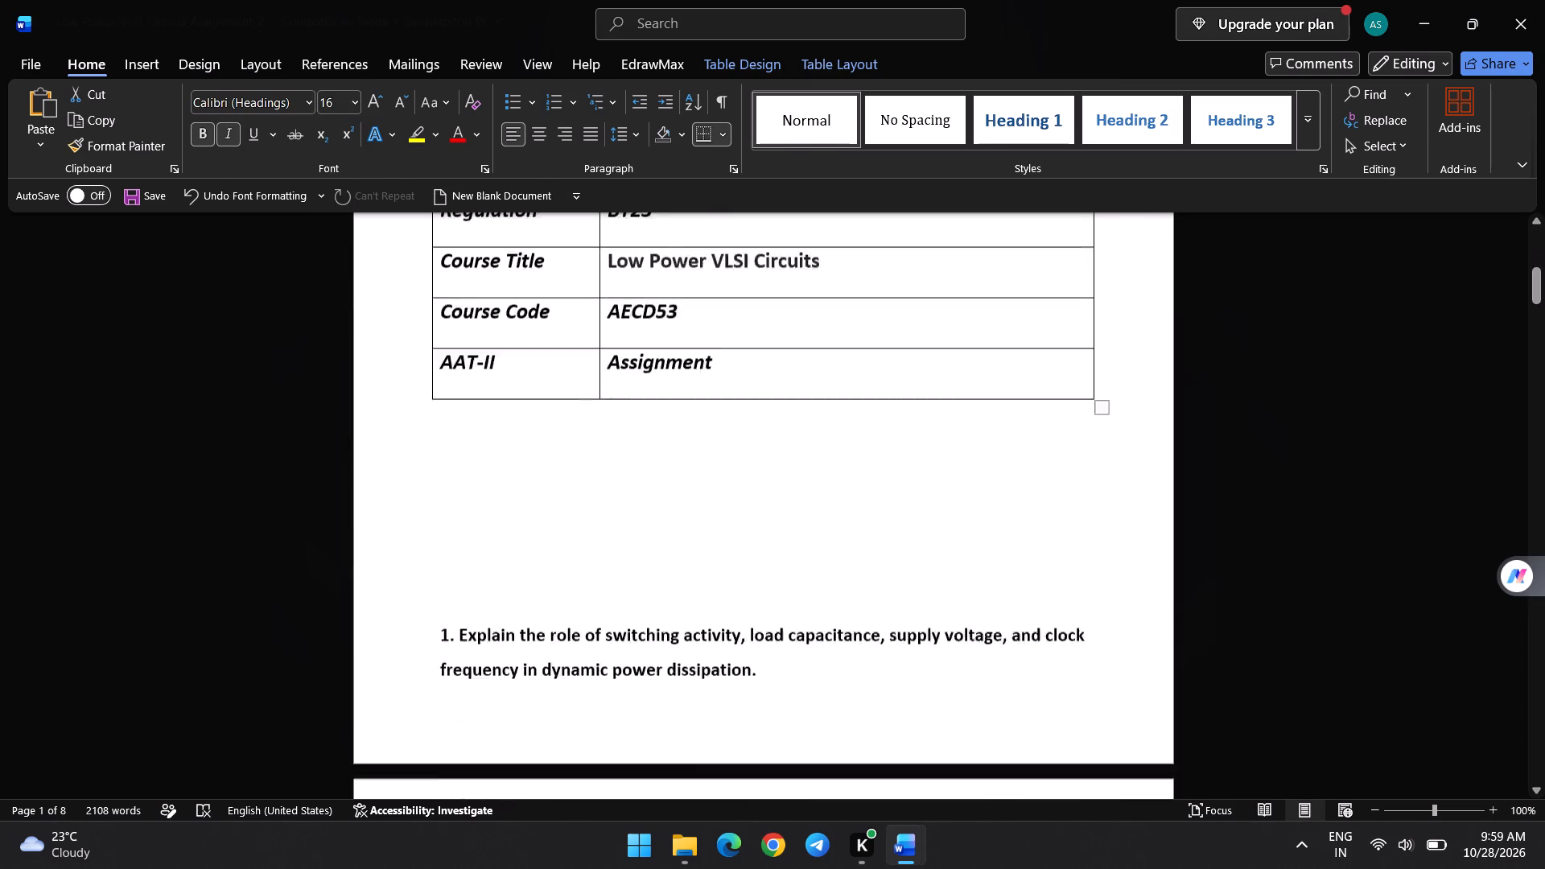
{"action": "scroll", "coordinate": [303, 425], "scroll_direction": "down", "scroll_amount": 1}
{"action": "left_click", "coordinate": [427, 472]}
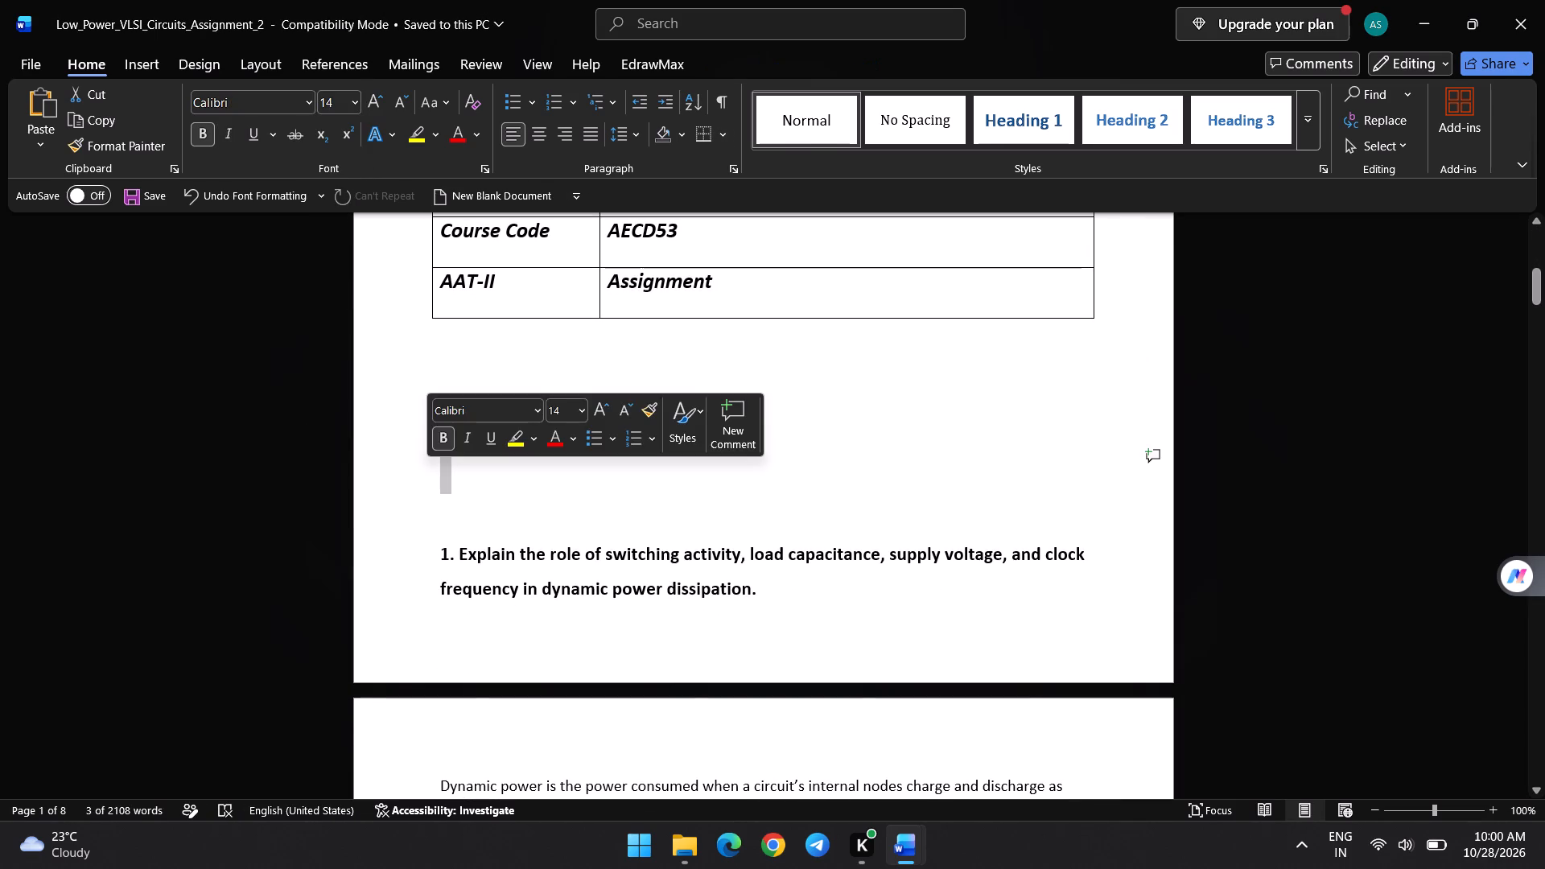
{"action": "key", "text": "Return"}
{"action": "key", "text": "Return"}
{"action": "key", "text": "ctrl+s"}
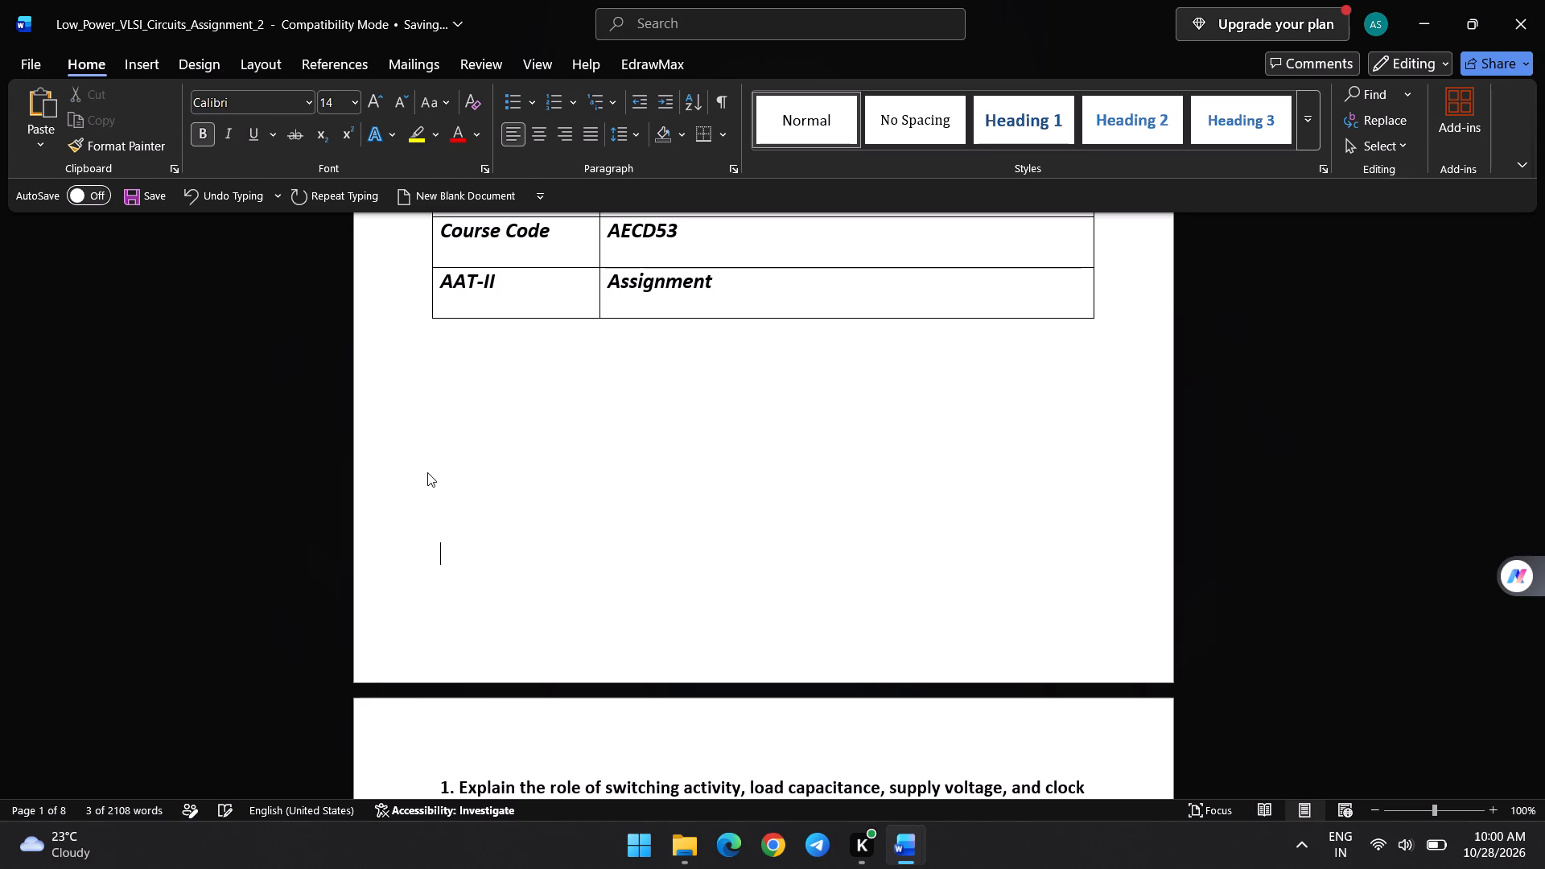
Look through the remaining pages of the Low Power VLSI Circuits assignment to the end to check their layout.
{"action": "scroll", "coordinate": [427, 472], "scroll_direction": "down", "scroll_amount": 2}
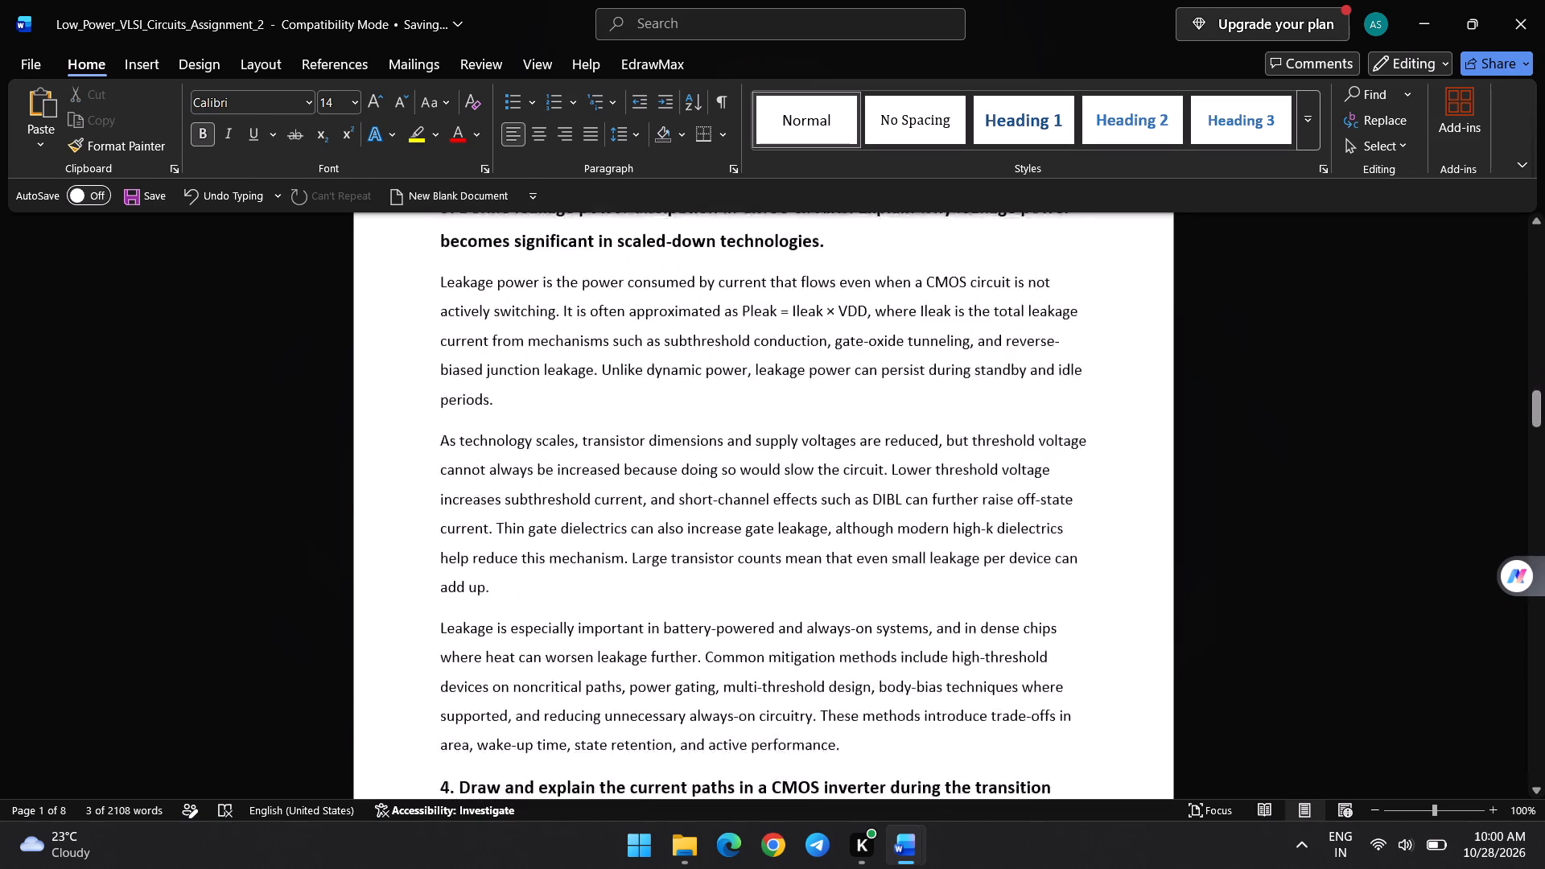
{"action": "scroll", "coordinate": [427, 472], "scroll_direction": "down", "scroll_amount": 12}
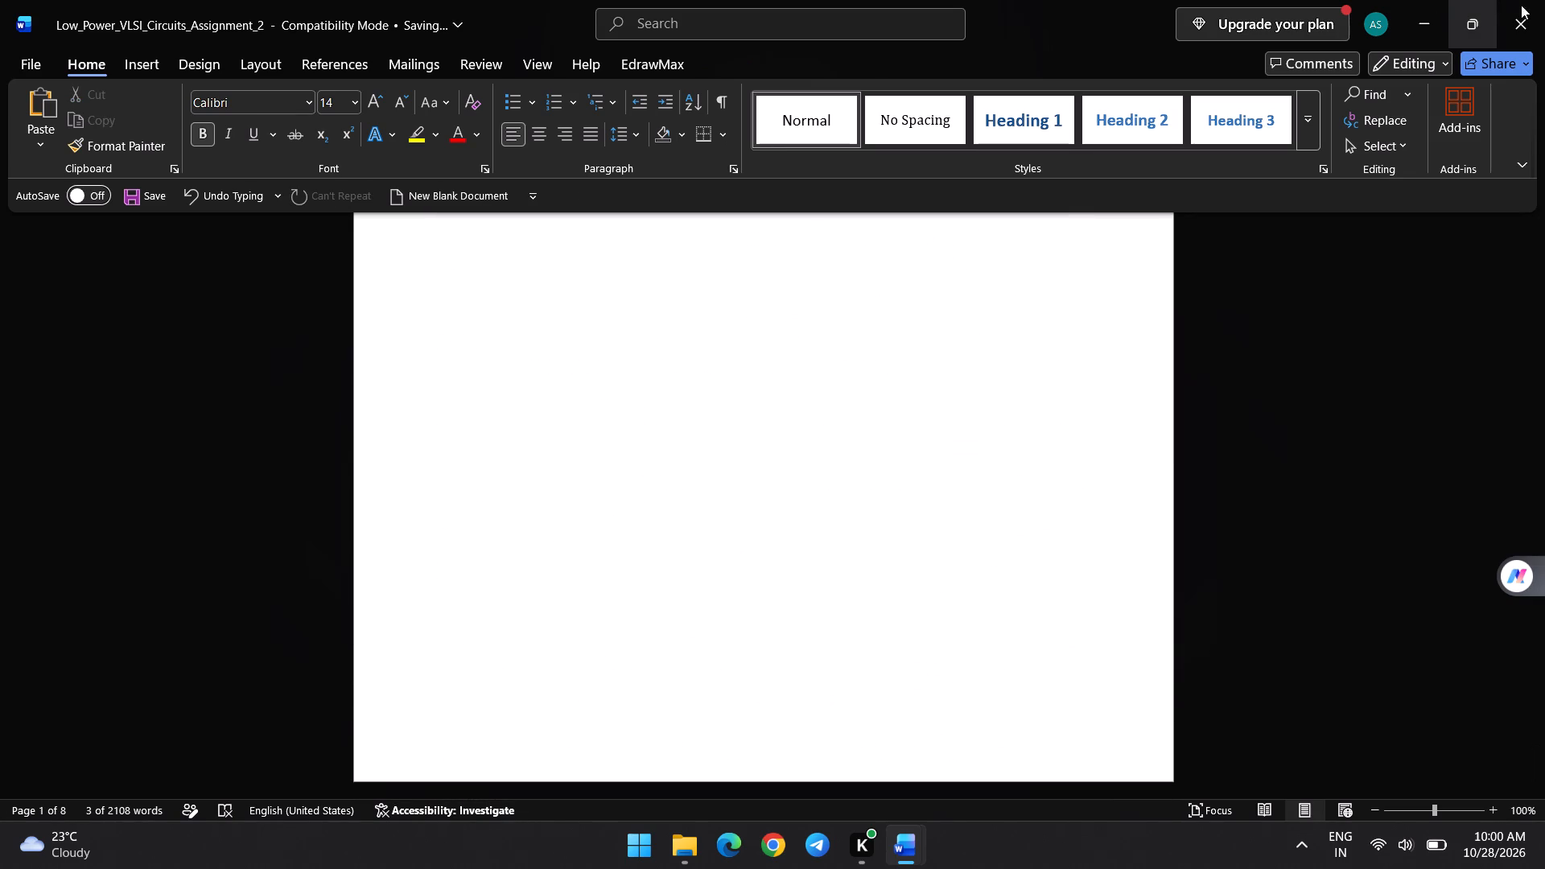
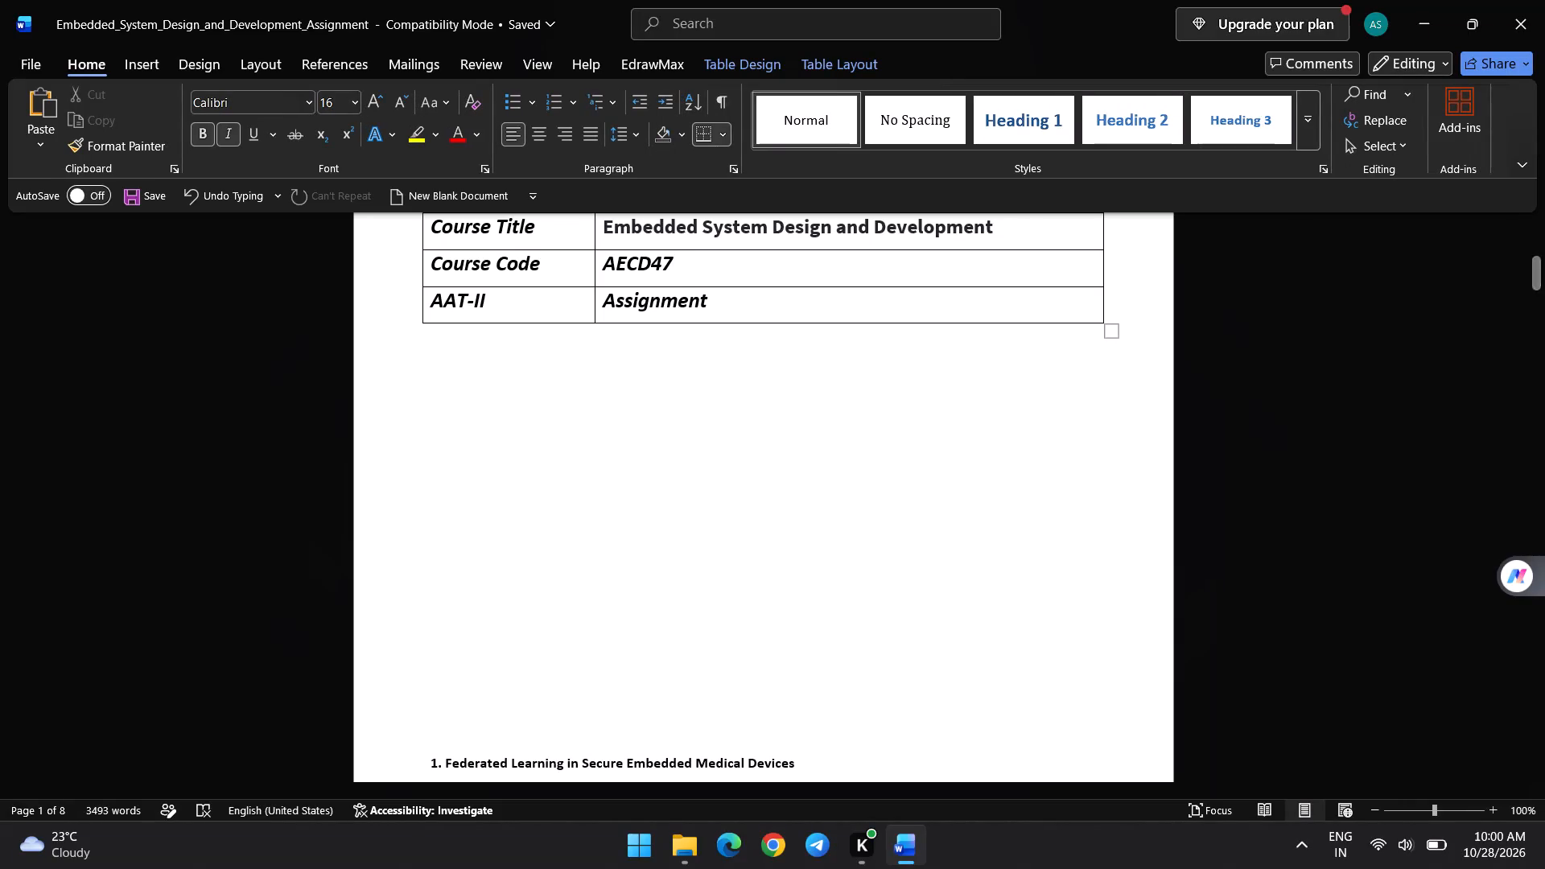
Set the whole cover table of the Embedded System Design and Development assignment to Calibri (Headings), size 16, and save the document.
{"action": "left_click_drag", "start_coordinate": [714, 385], "coordinate": [491, 163]}
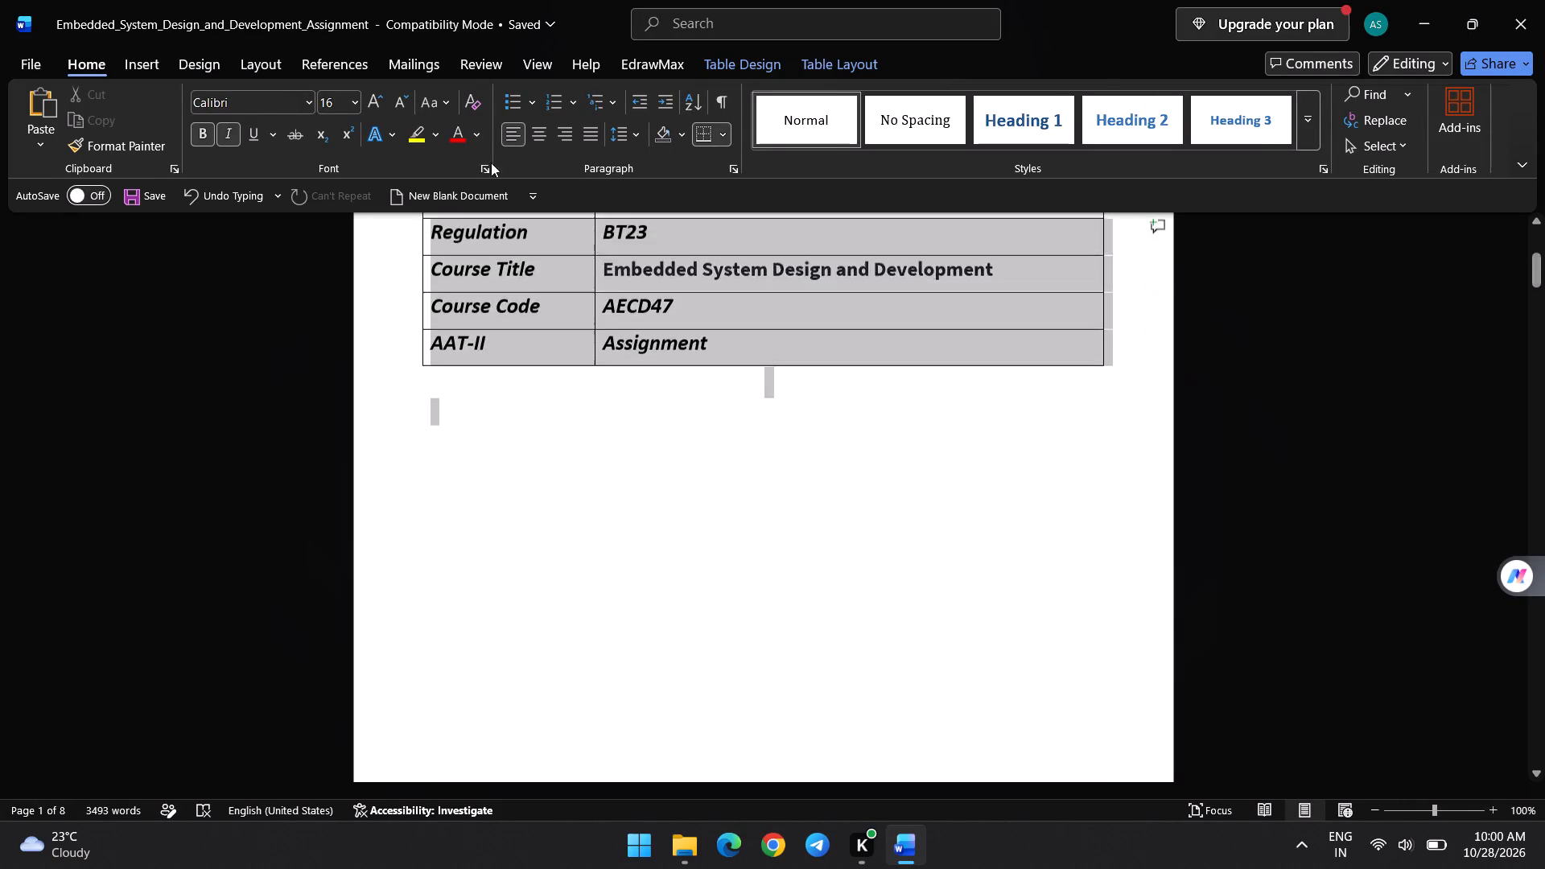
{"action": "left_click_drag", "start_coordinate": [491, 163], "coordinate": [431, 418]}
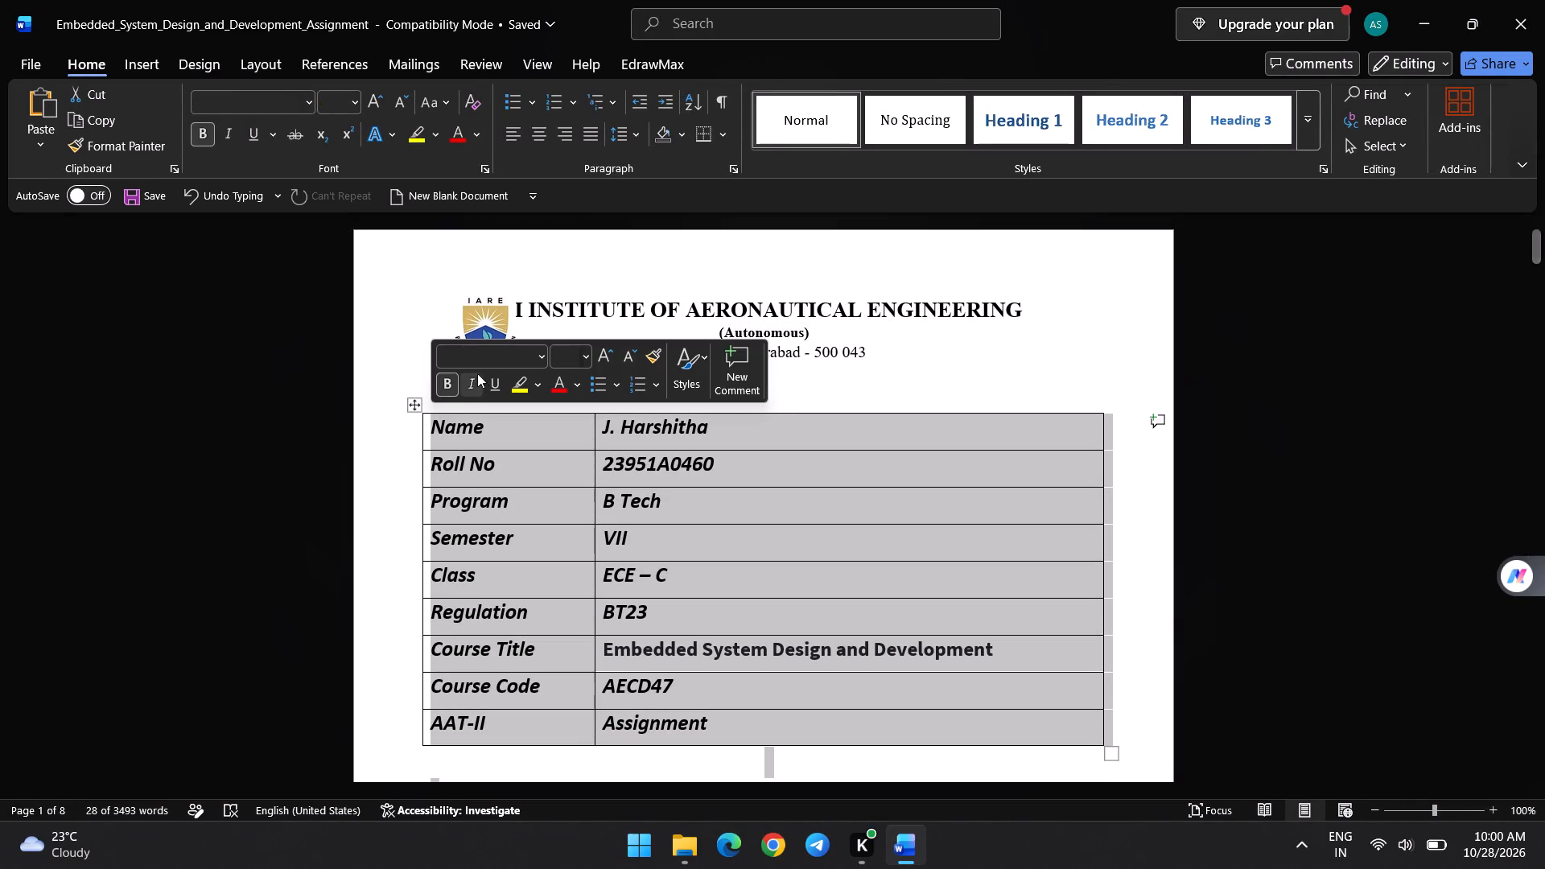
{"action": "left_click", "coordinate": [311, 101]}
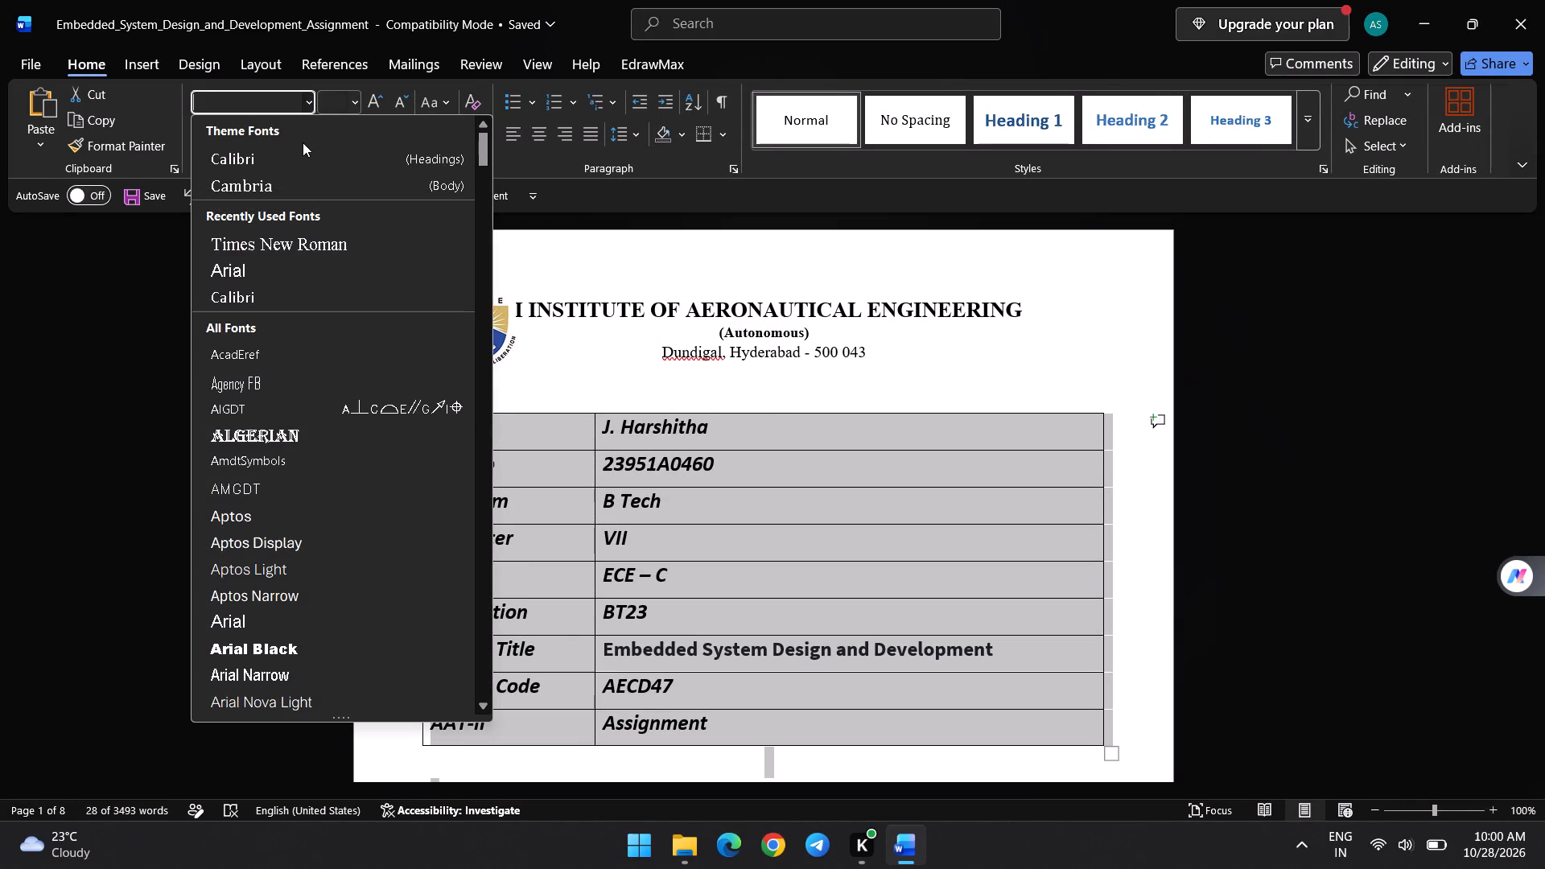
{"action": "left_click", "coordinate": [303, 142]}
{"action": "left_click_drag", "start_coordinate": [301, 149], "coordinate": [337, 134]}
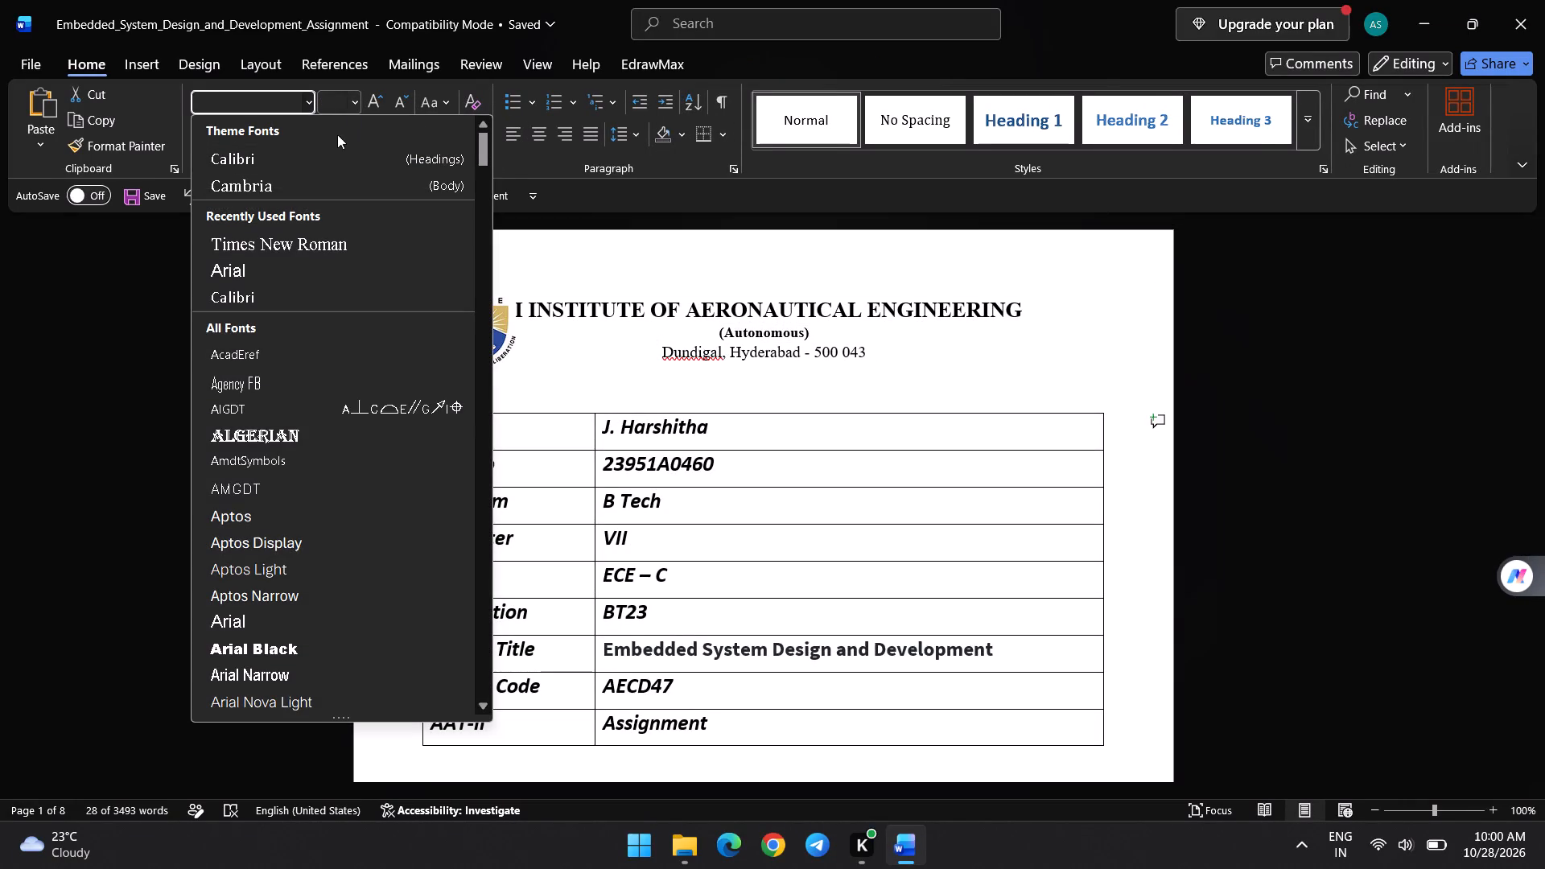
{"action": "left_click_drag", "start_coordinate": [337, 134], "coordinate": [326, 150]}
{"action": "left_click", "coordinate": [326, 150]}
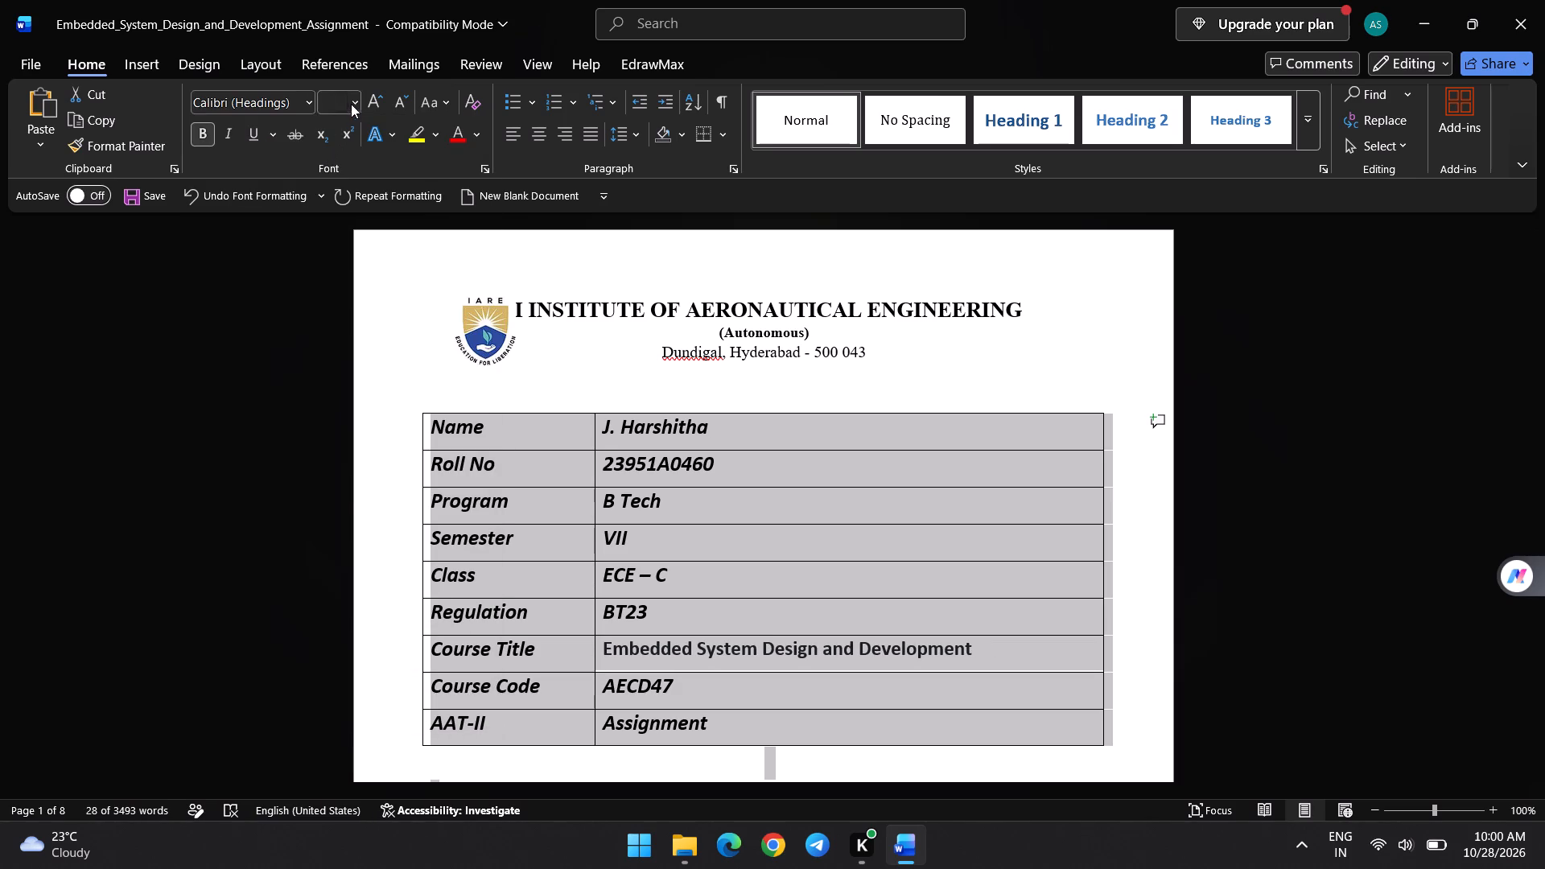
{"action": "left_click", "coordinate": [352, 99]}
{"action": "left_click", "coordinate": [343, 271]}
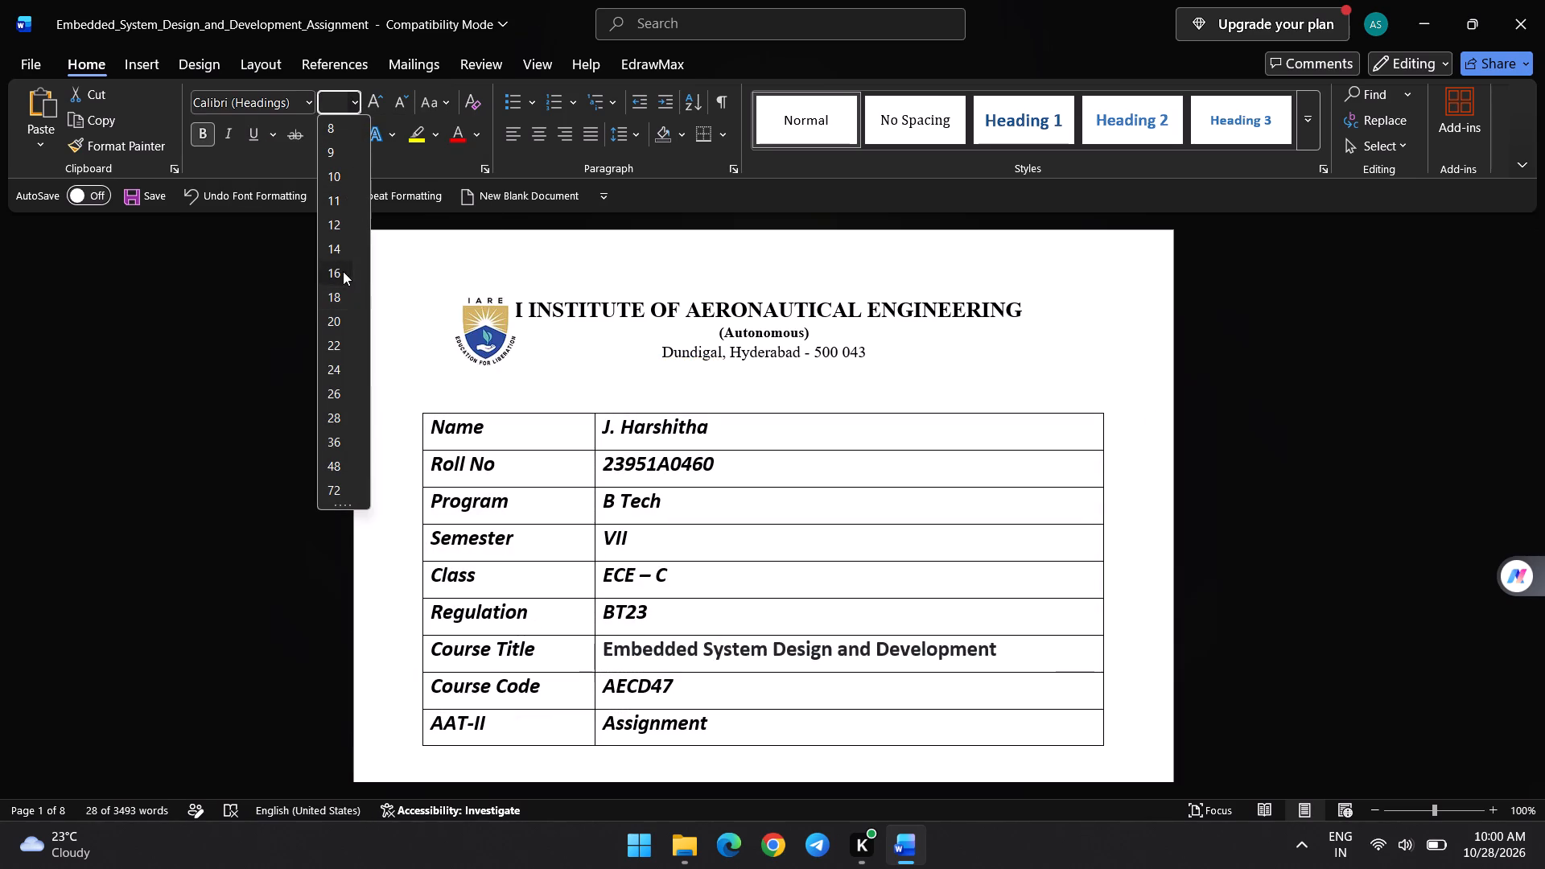
{"action": "left_click", "coordinate": [286, 395]}
{"action": "key", "text": "ctrl+s"}
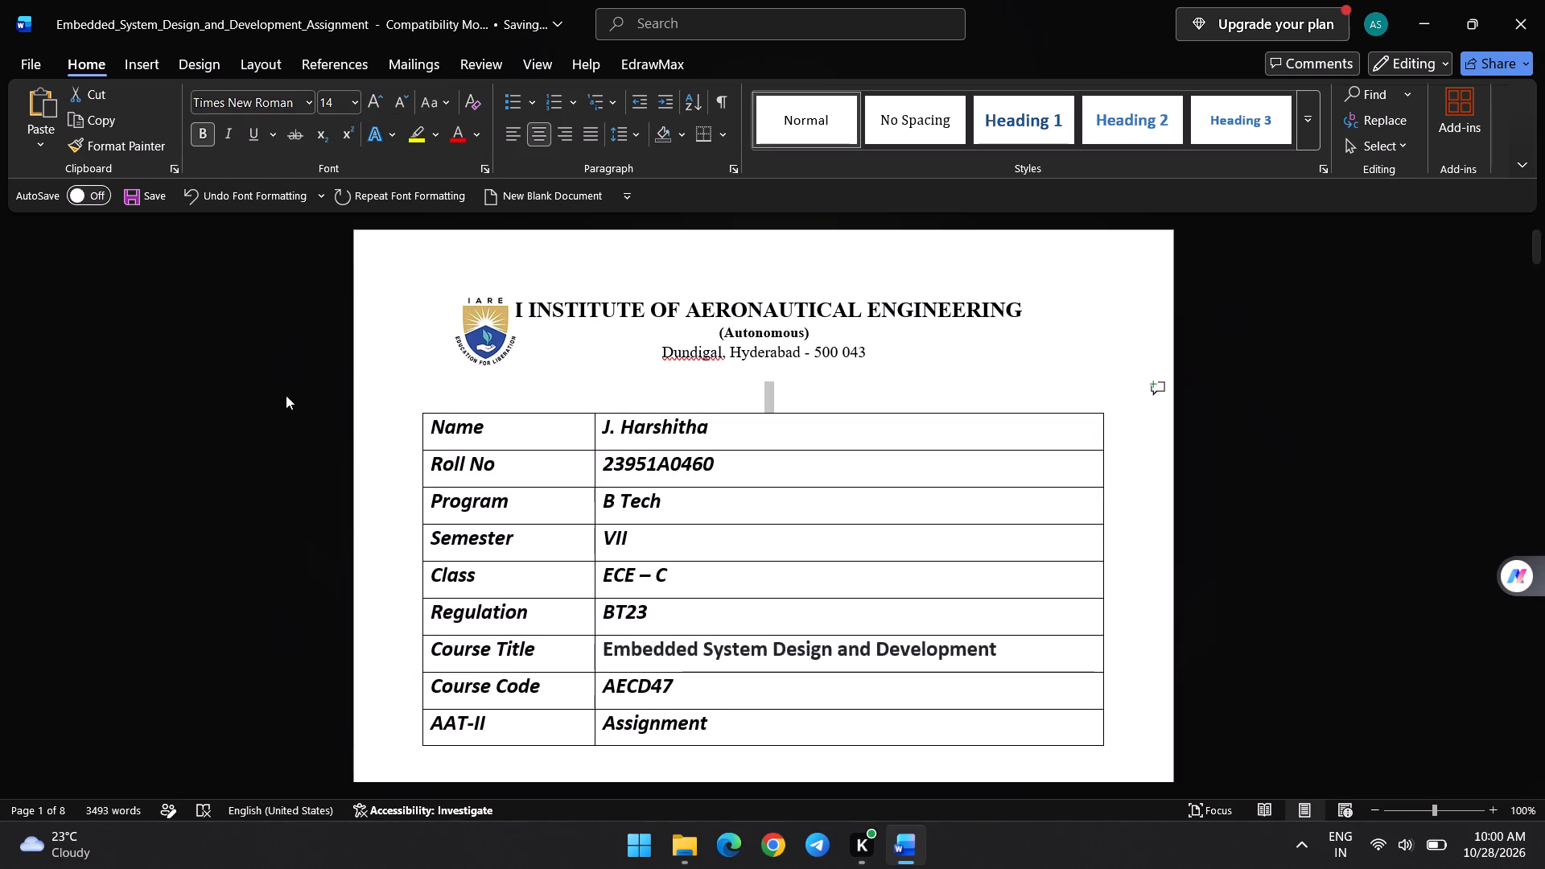
Insert a blank line above question 1 in the Embedded System Design and Development assignment to push it onto the next page, and save.
{"action": "scroll", "coordinate": [834, 345], "scroll_direction": "down", "scroll_amount": 2}
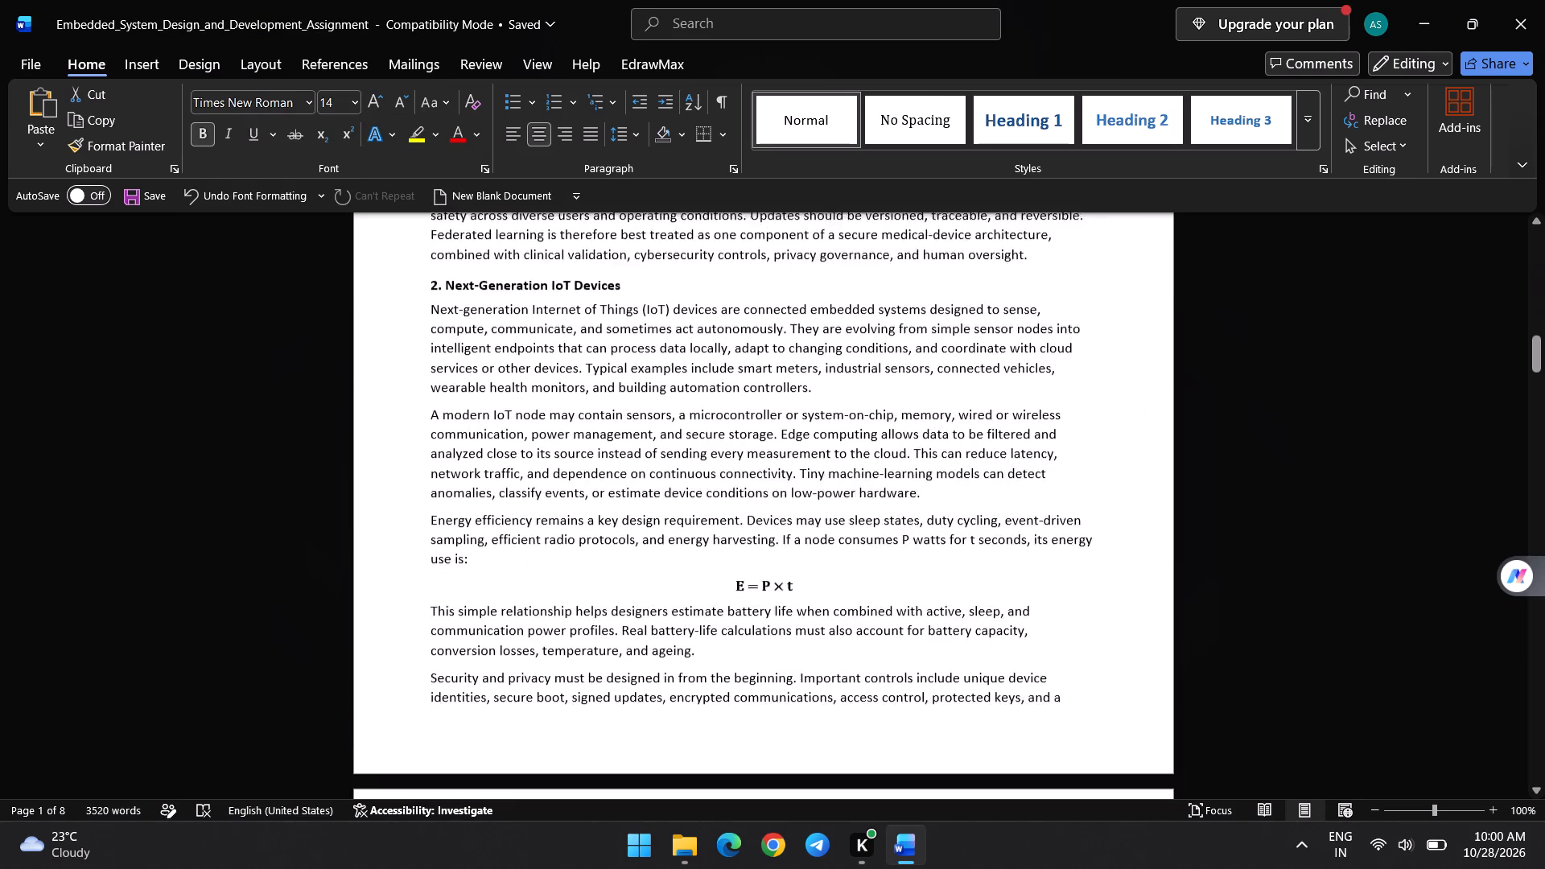
{"action": "scroll", "coordinate": [754, 394], "scroll_direction": "up", "scroll_amount": 1}
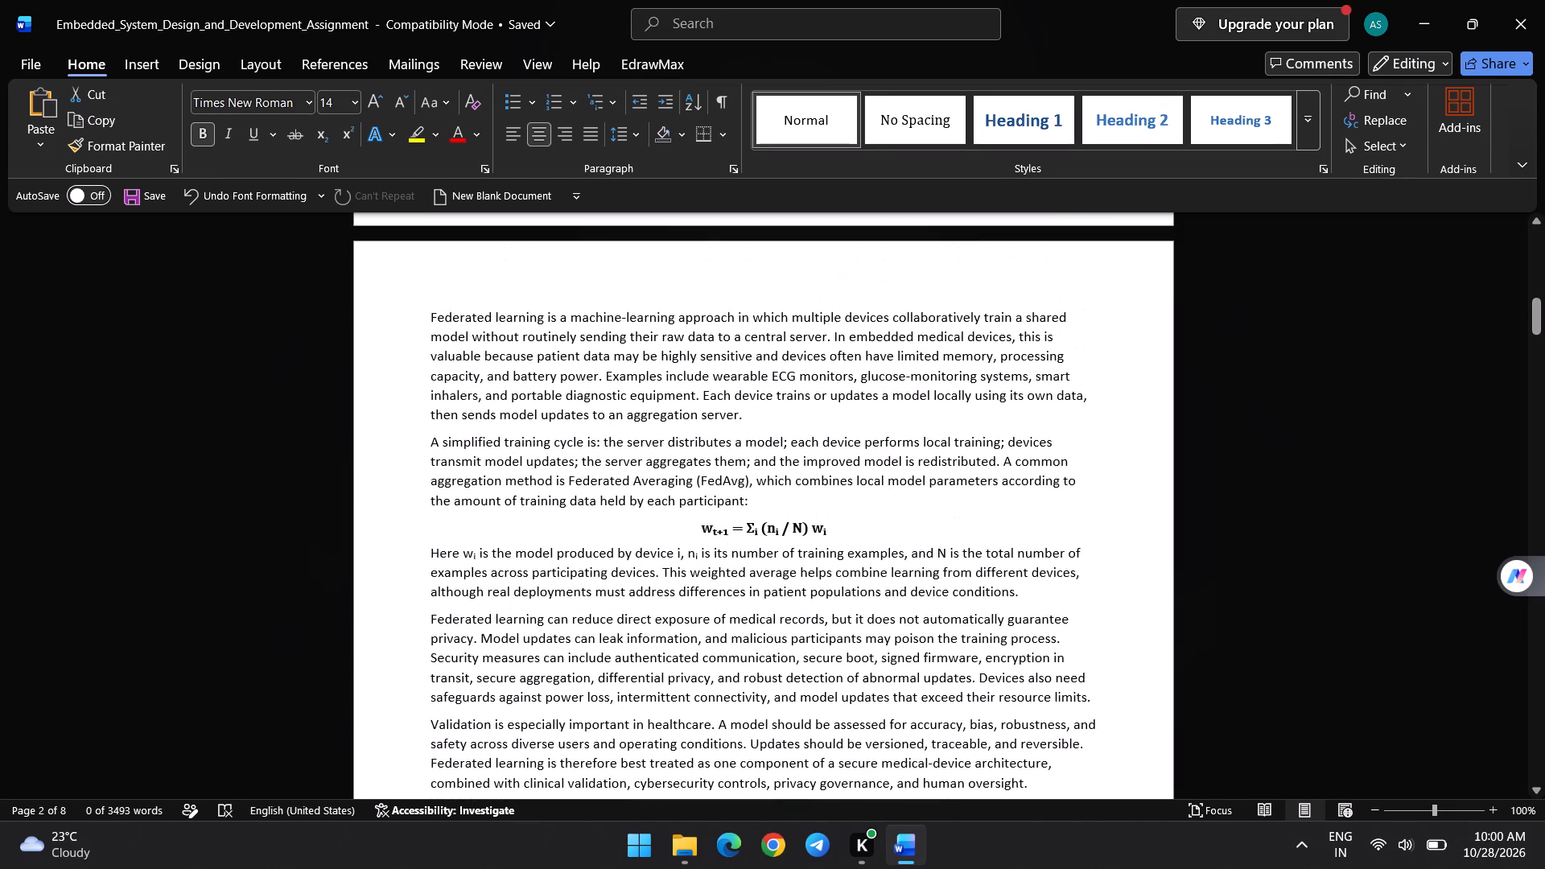
{"action": "scroll", "coordinate": [576, 305], "scroll_direction": "up", "scroll_amount": 1}
{"action": "left_click", "coordinate": [491, 235]}
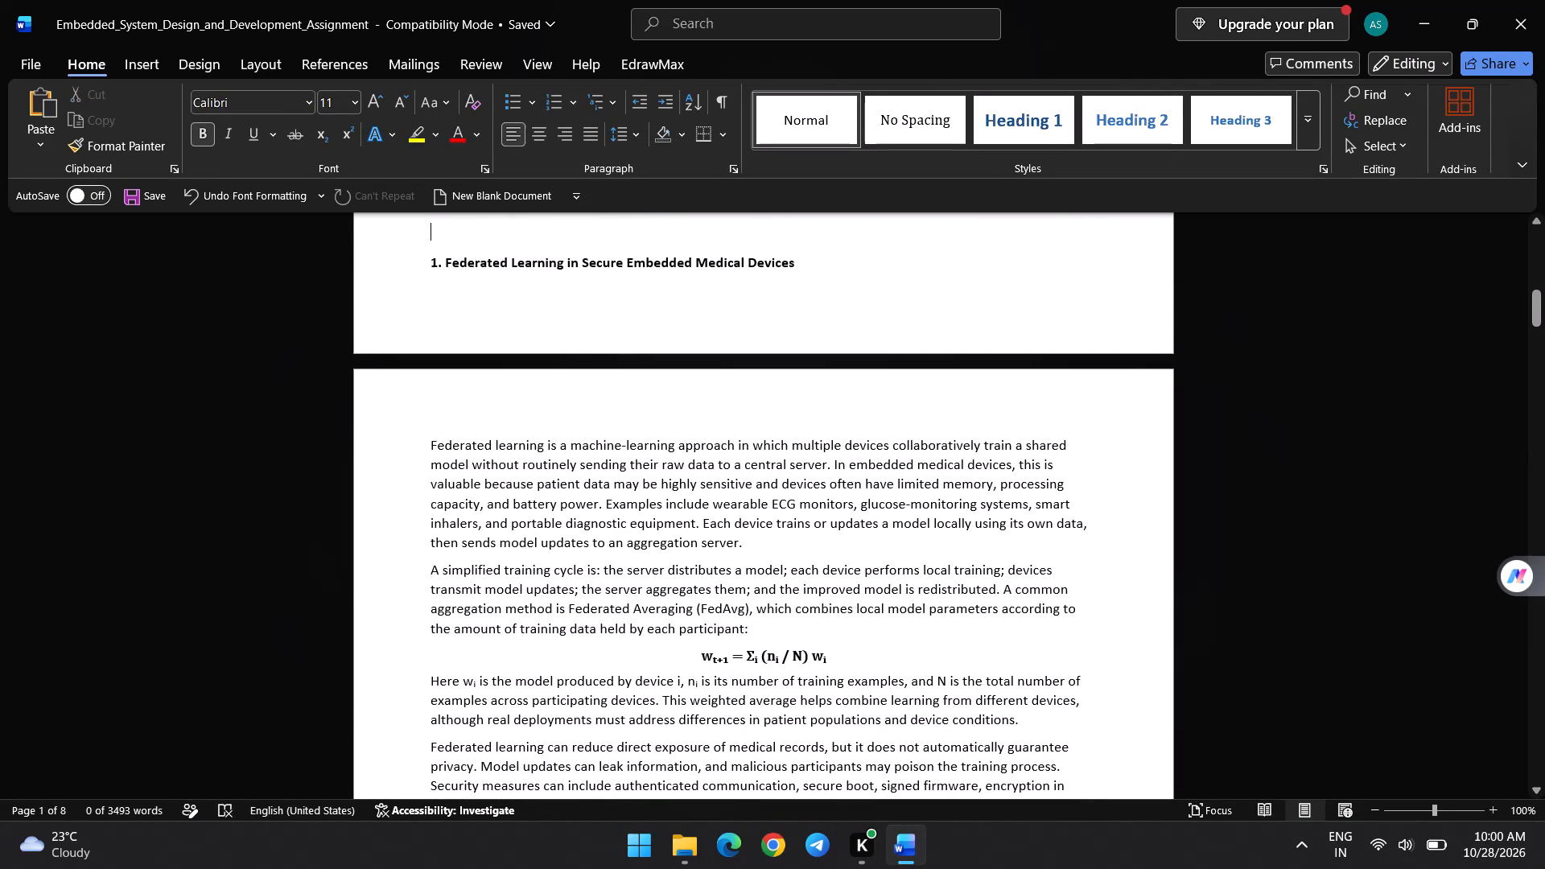
{"action": "key", "text": "Return"}
{"action": "key", "text": "ctrl+s"}
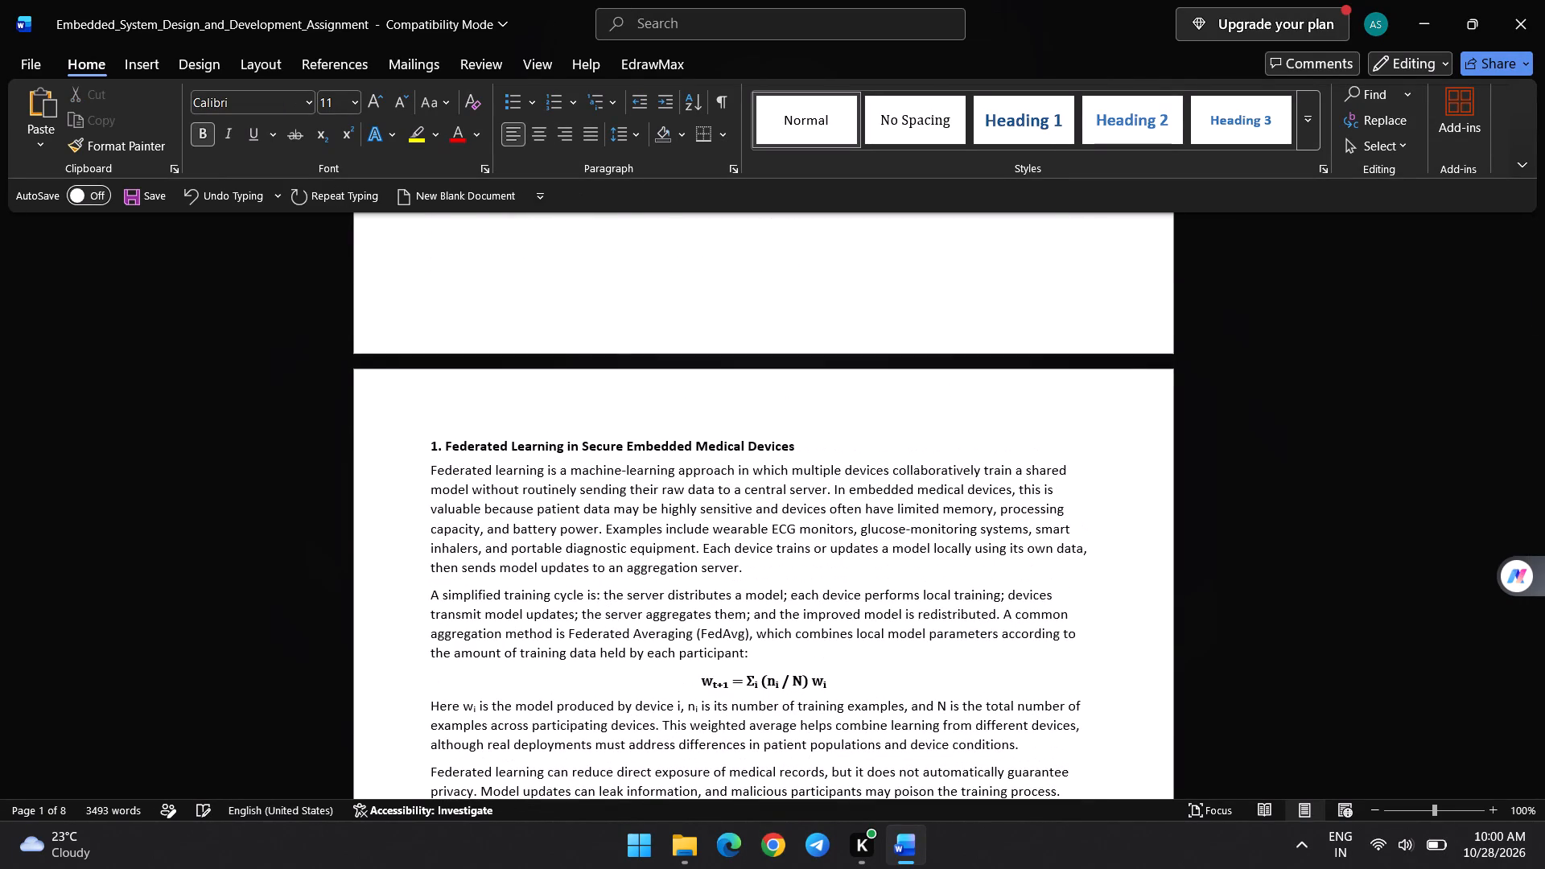
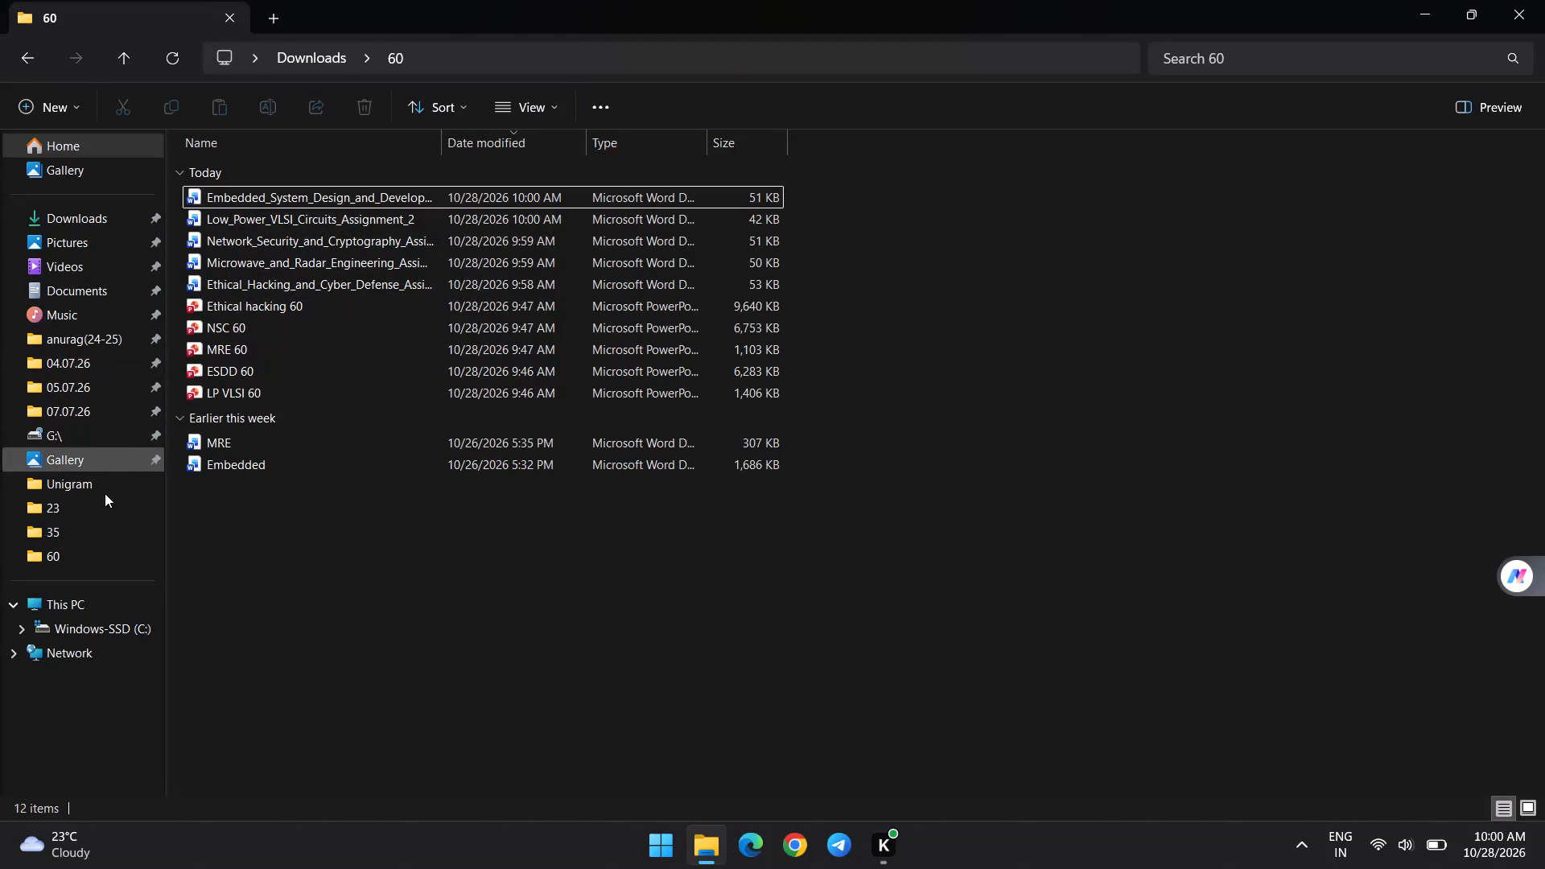
Open the Network Security, Ethical Hacking, Embedded System Design, Microwave Engineering and Low Power VLSI assignment documents from folder 23.
{"action": "left_click", "coordinate": [100, 503]}
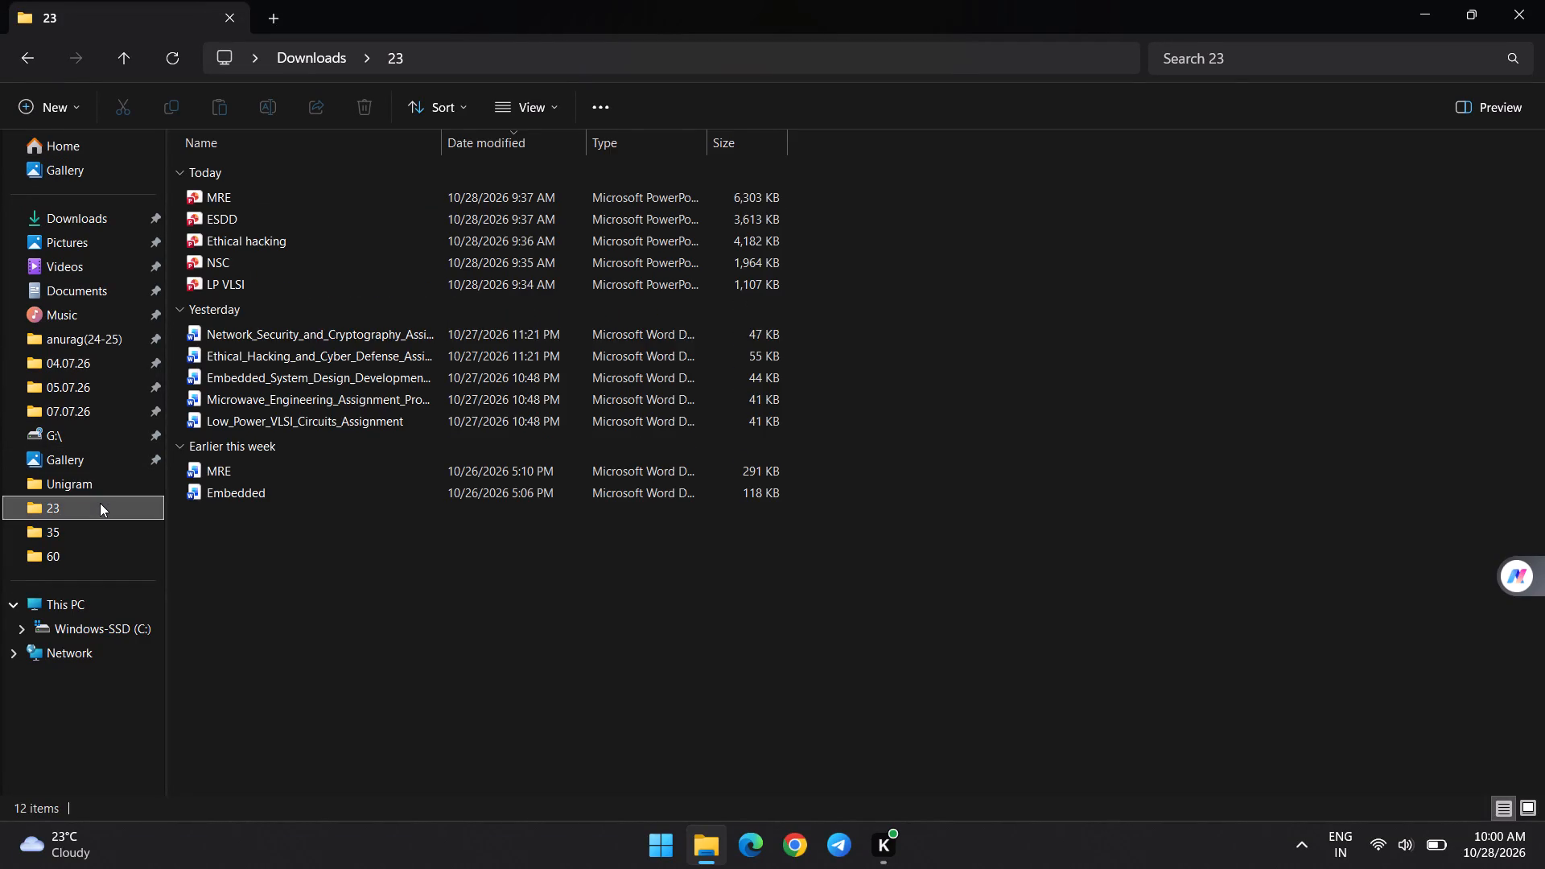
{"action": "double_click", "coordinate": [255, 336]}
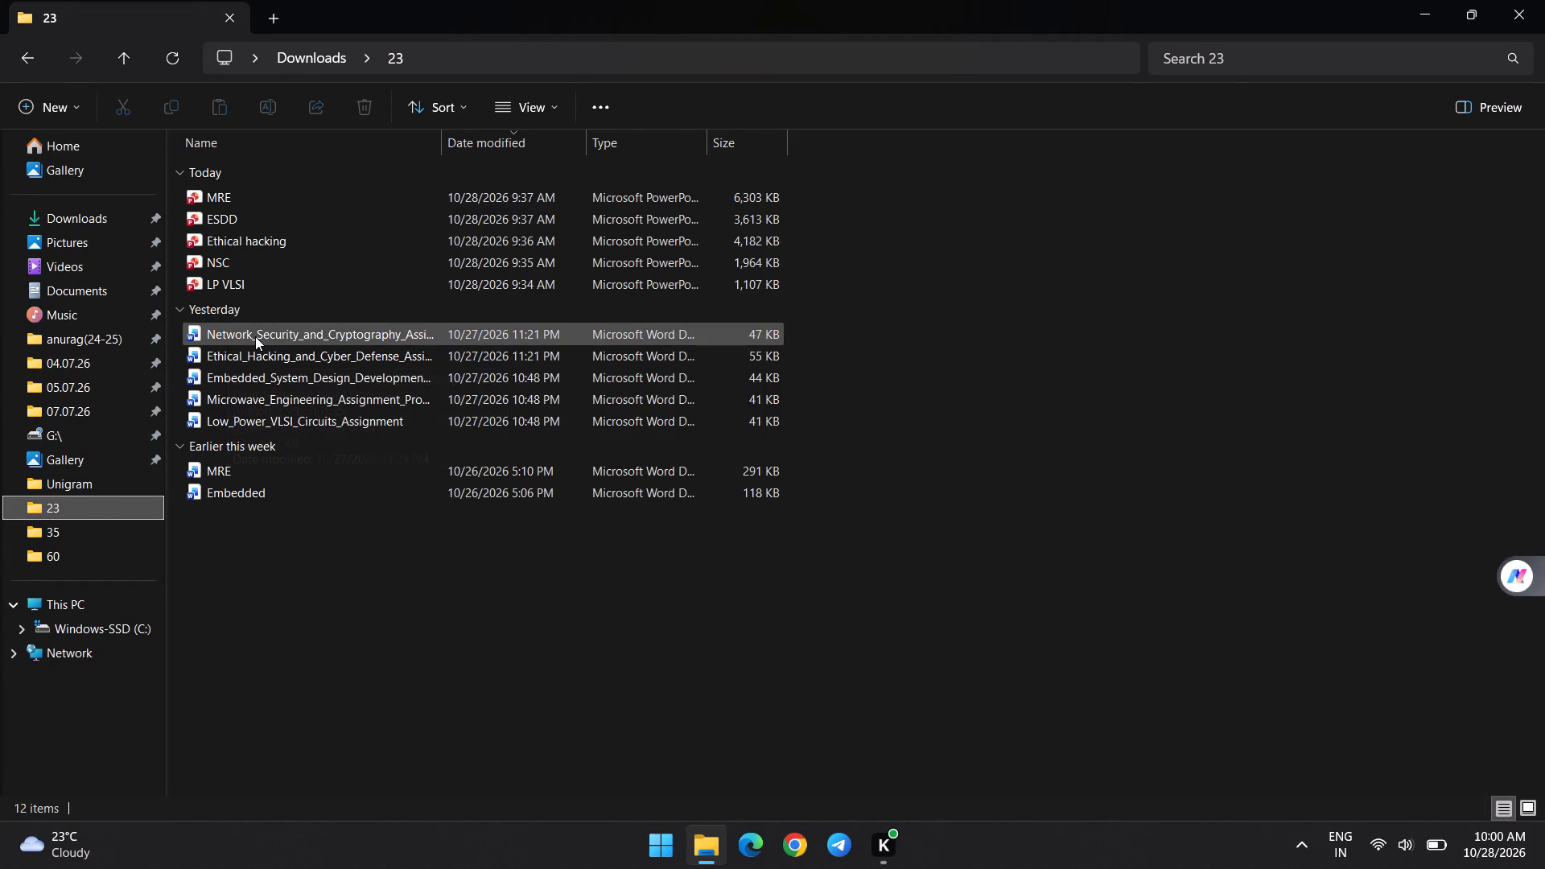
{"action": "double_click", "coordinate": [255, 352]}
{"action": "double_click", "coordinate": [252, 381]}
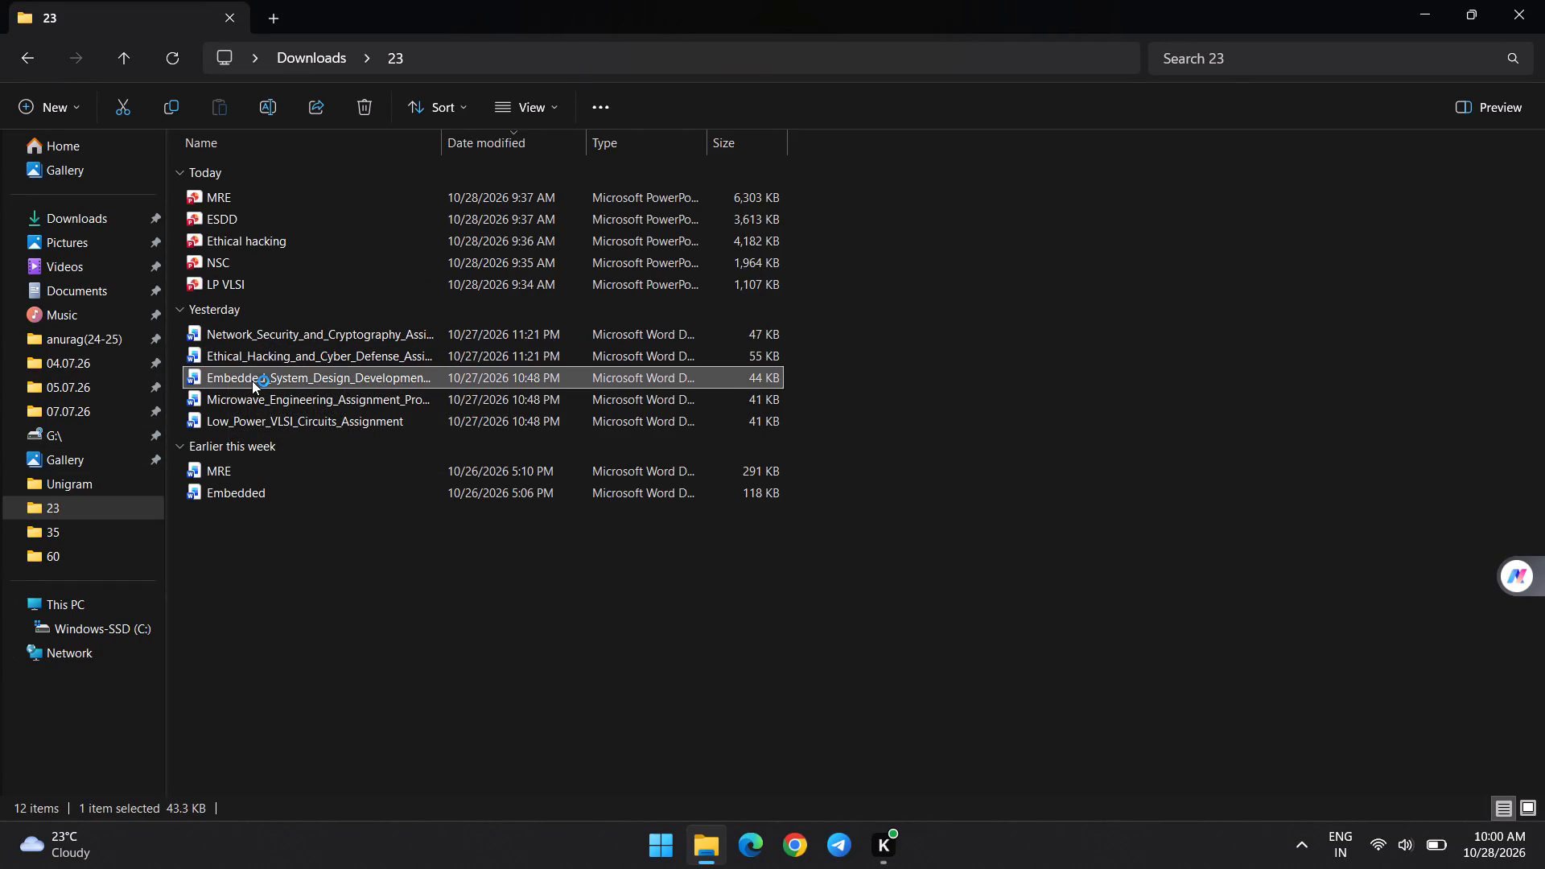
{"action": "left_click", "coordinate": [250, 406]}
{"action": "left_click_drag", "start_coordinate": [250, 406], "coordinate": [249, 430]}
{"action": "double_click", "coordinate": [249, 430]}
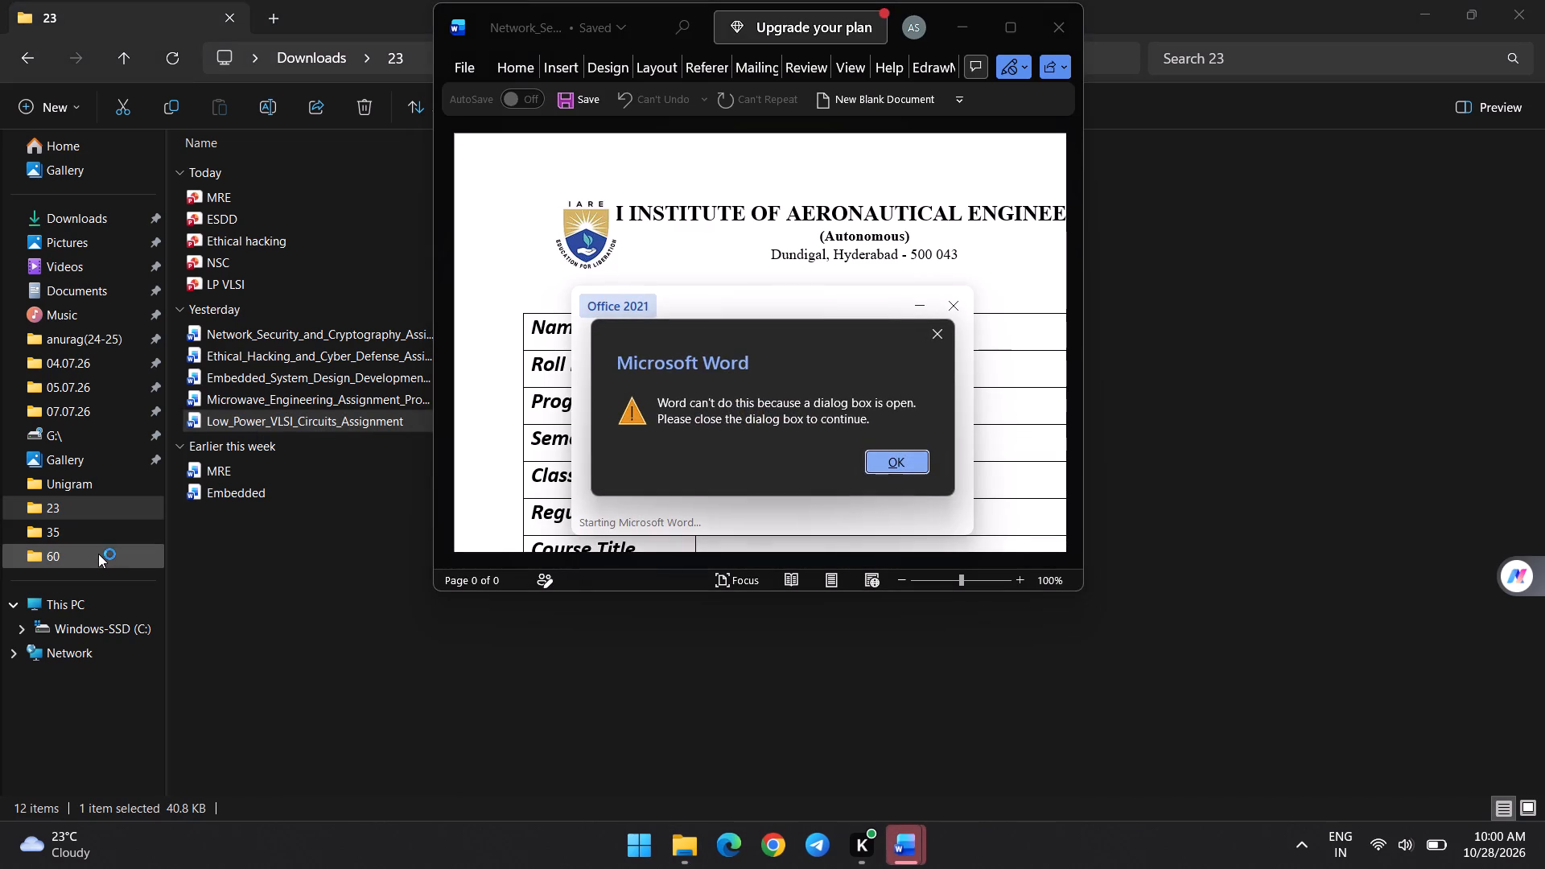
{"action": "left_click", "coordinate": [911, 468]}
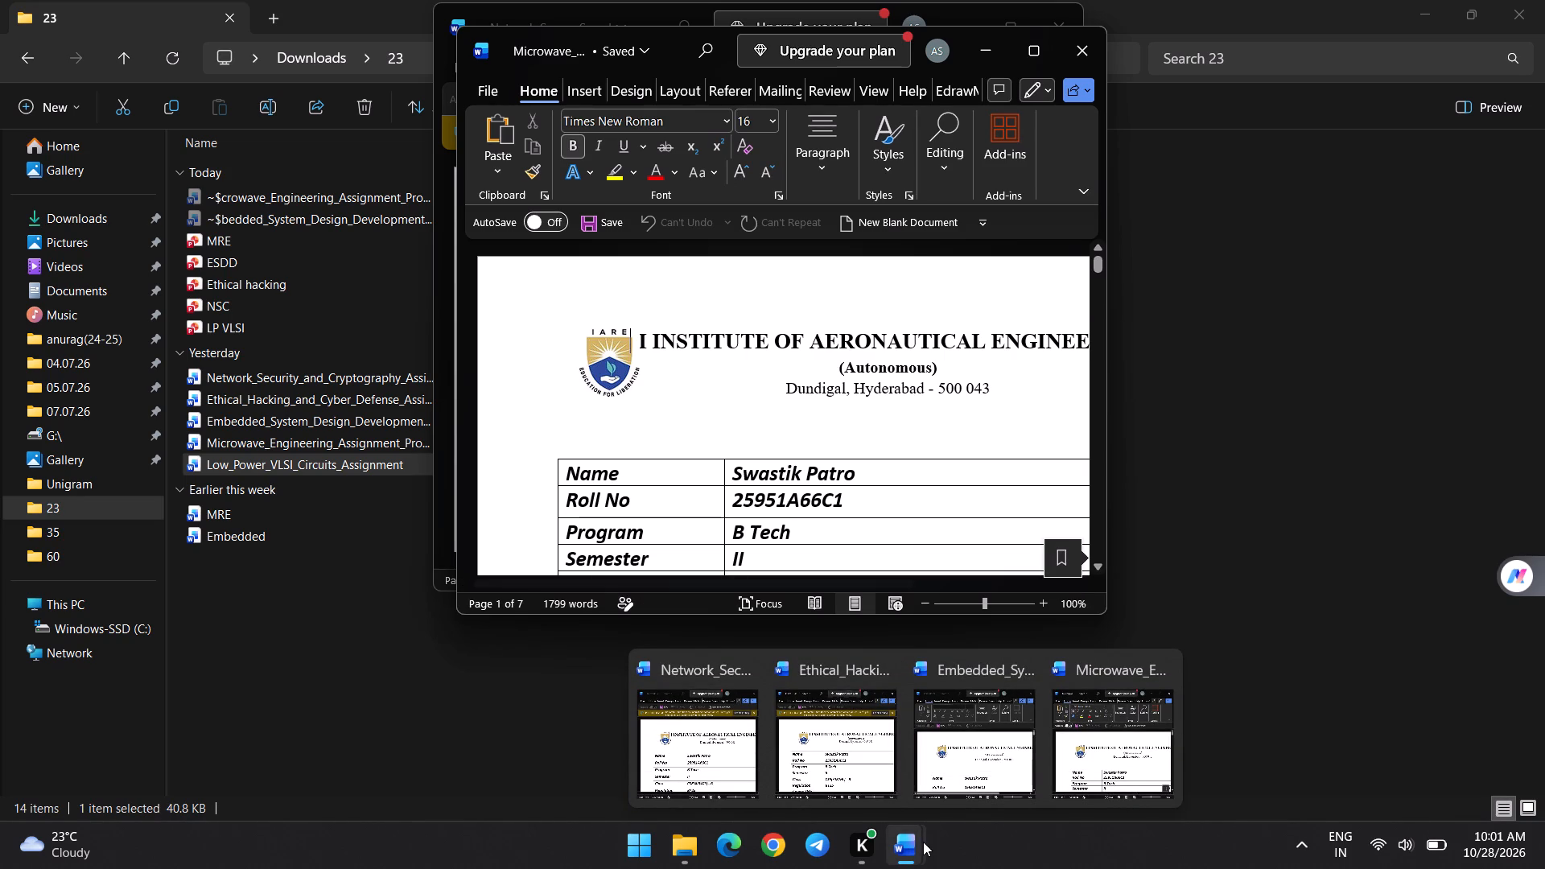
{"action": "double_click", "coordinate": [284, 463]}
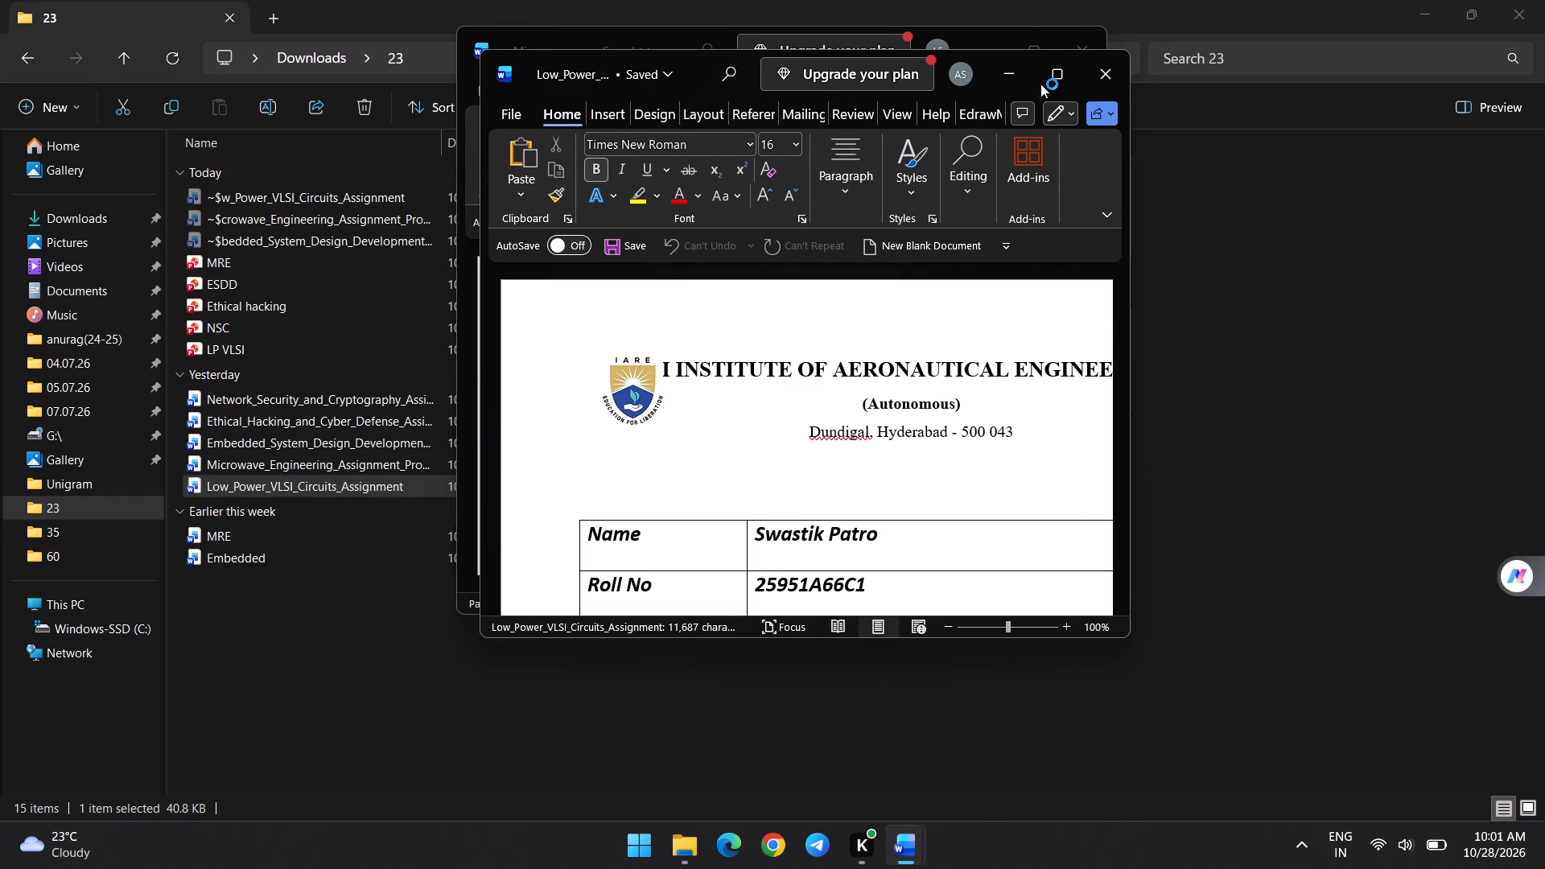
Snap folder 23's Low Power VLSI, Microwave Engineering and Ethical Hacking assignments to the left half of the screen, enabling editing in the Ethical Hacking one.
{"action": "left_click", "coordinate": [976, 139]}
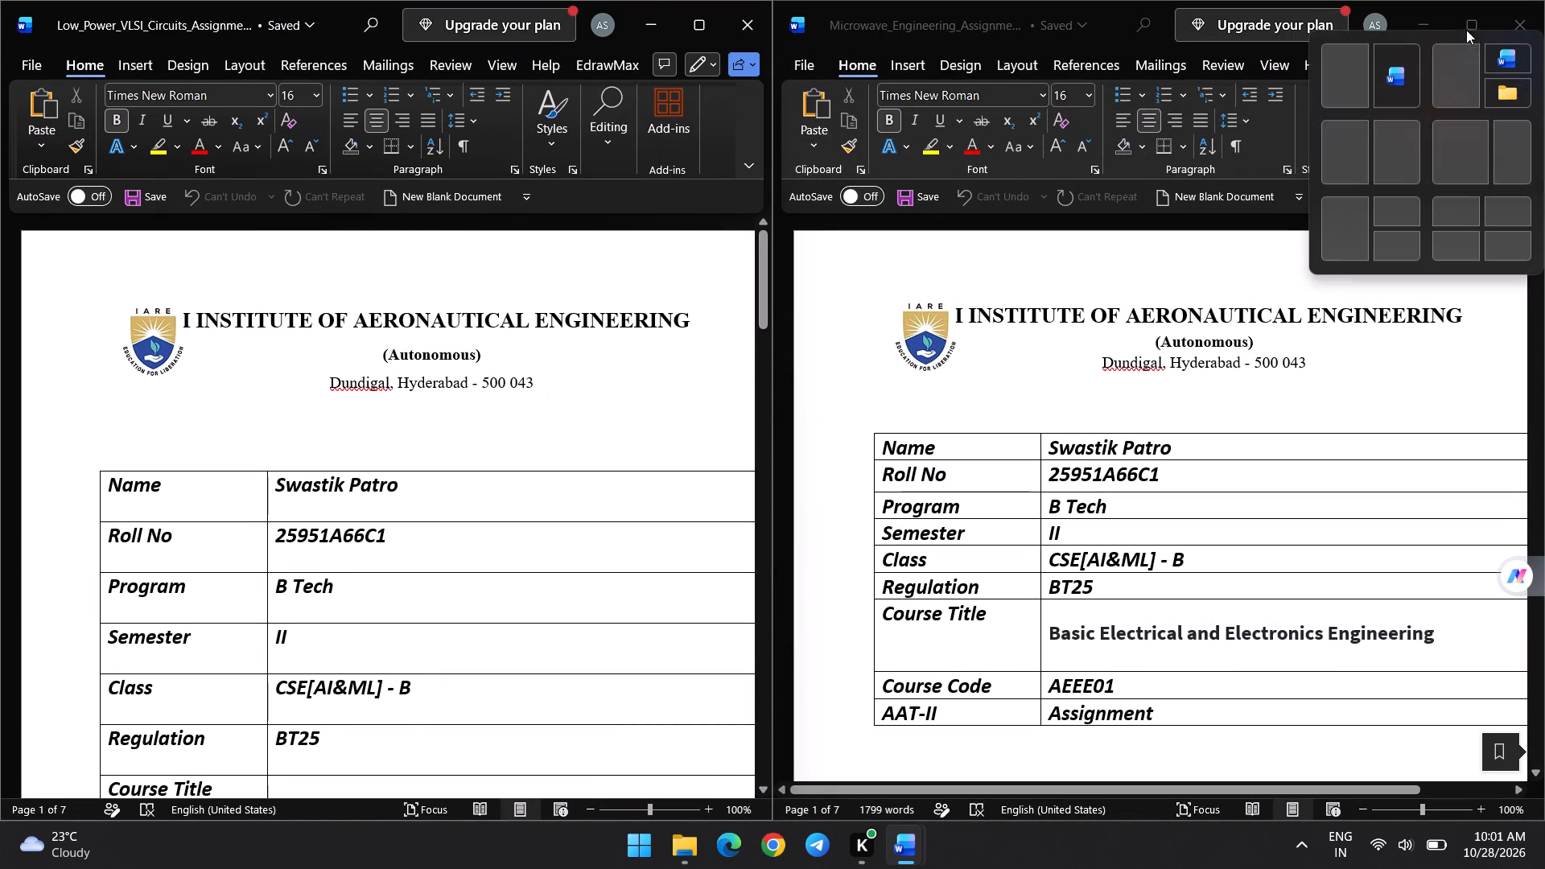
{"action": "left_click", "coordinate": [1353, 160]}
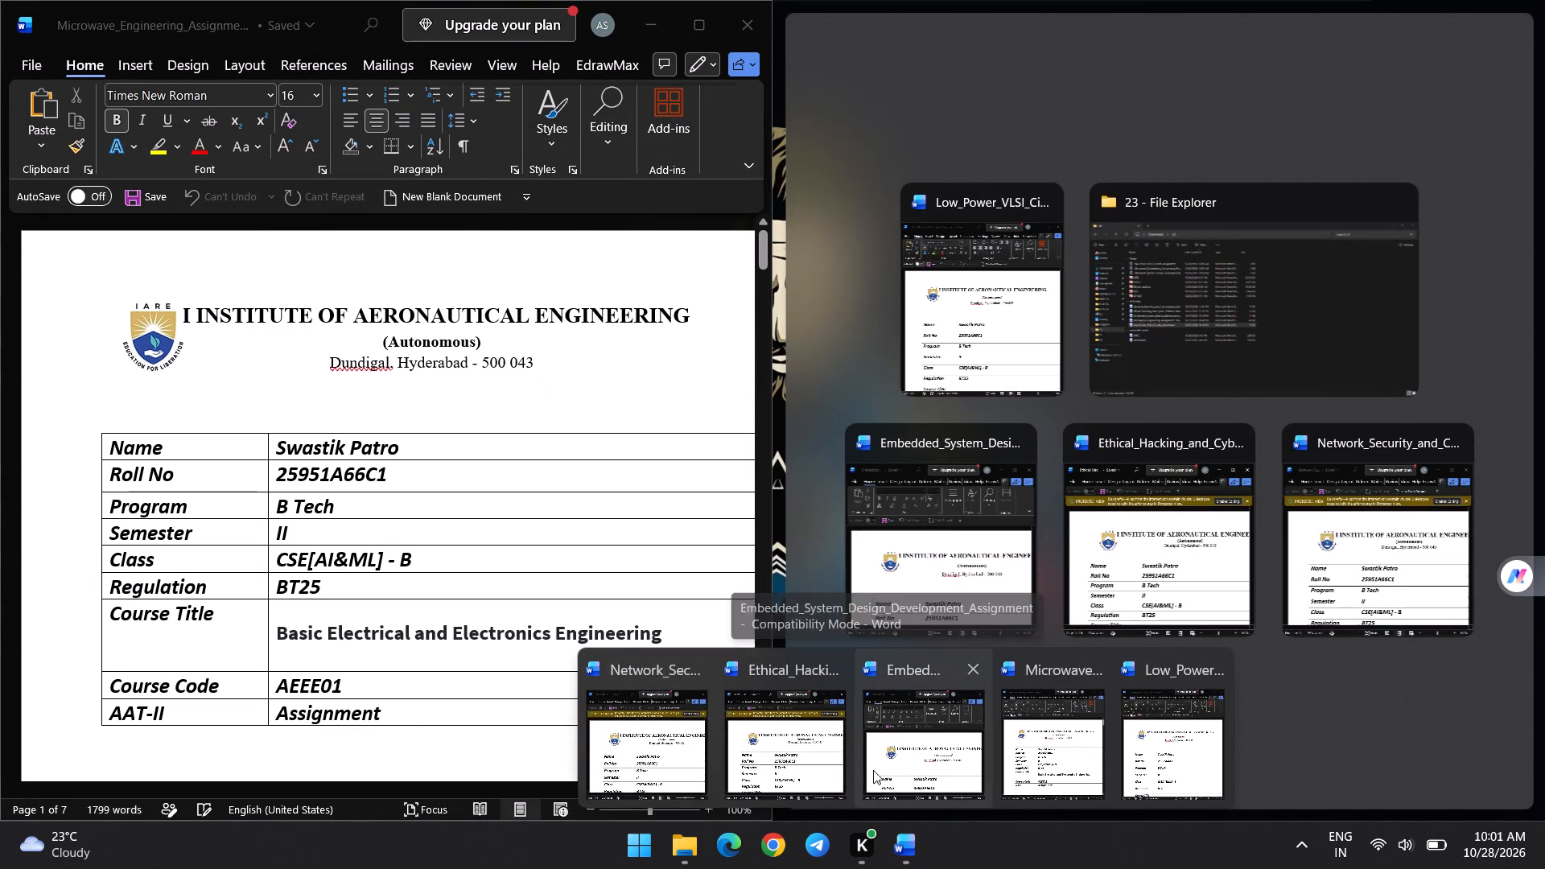
{"action": "left_click", "coordinate": [814, 741]}
{"action": "left_click", "coordinate": [1030, 171]}
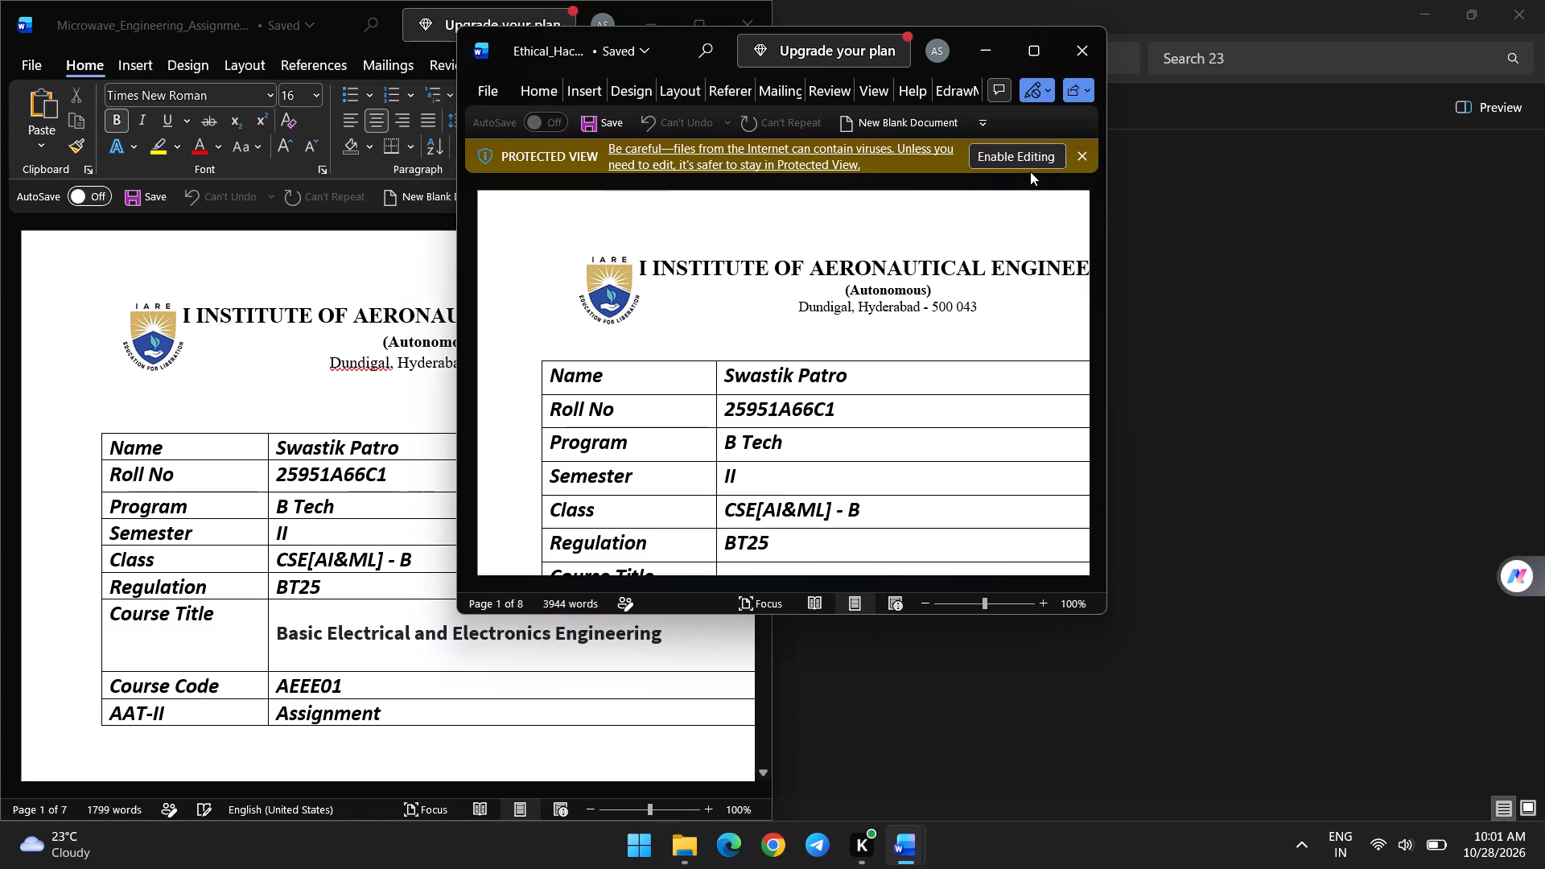
{"action": "left_click", "coordinate": [1027, 163]}
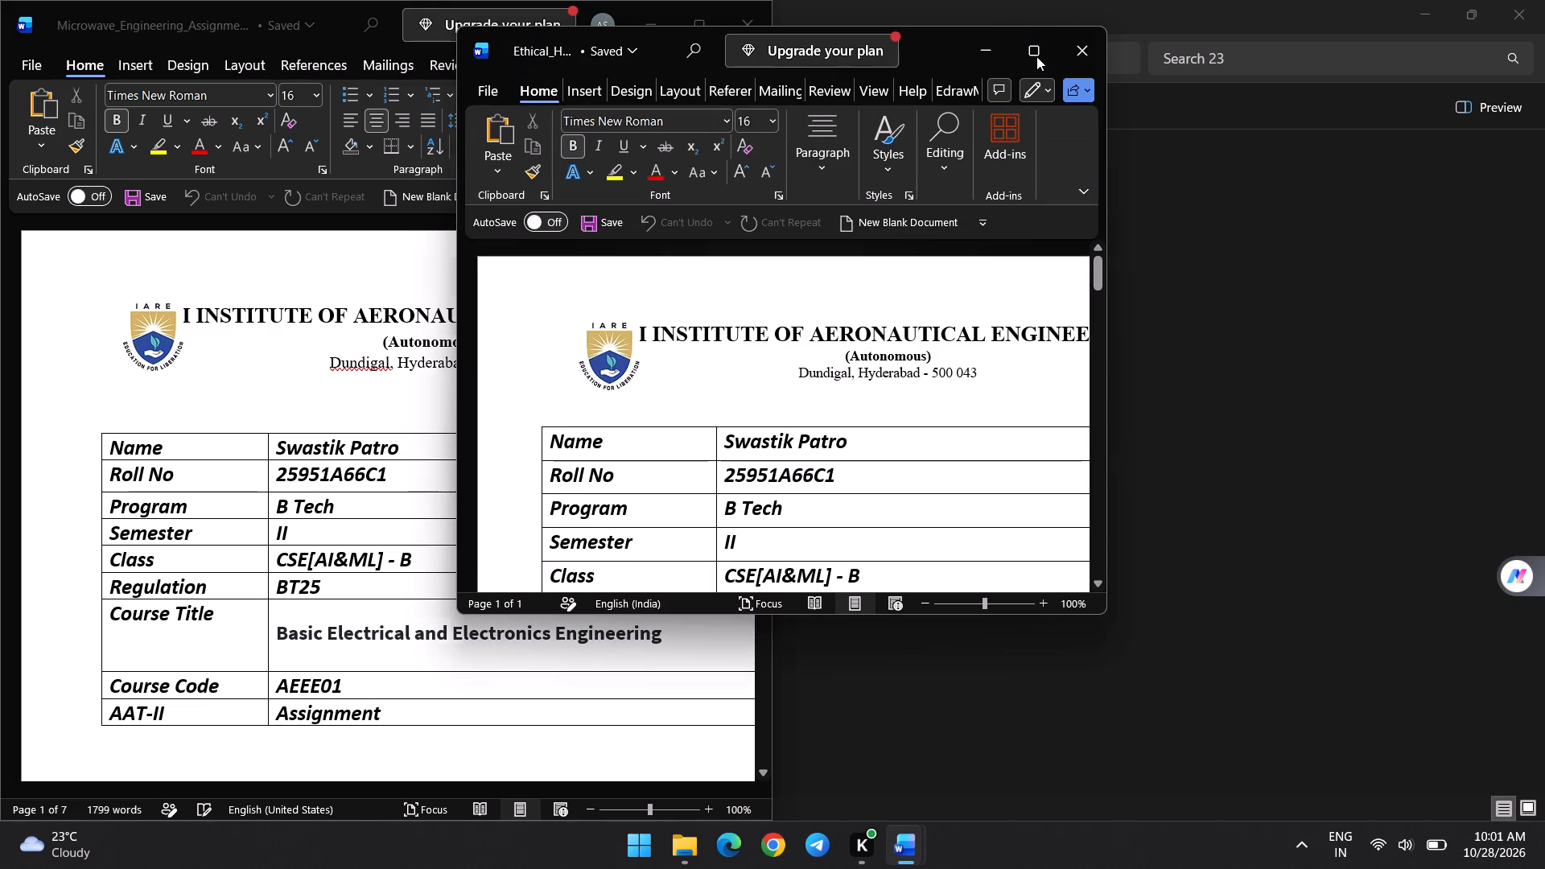
{"action": "left_click", "coordinate": [958, 94]}
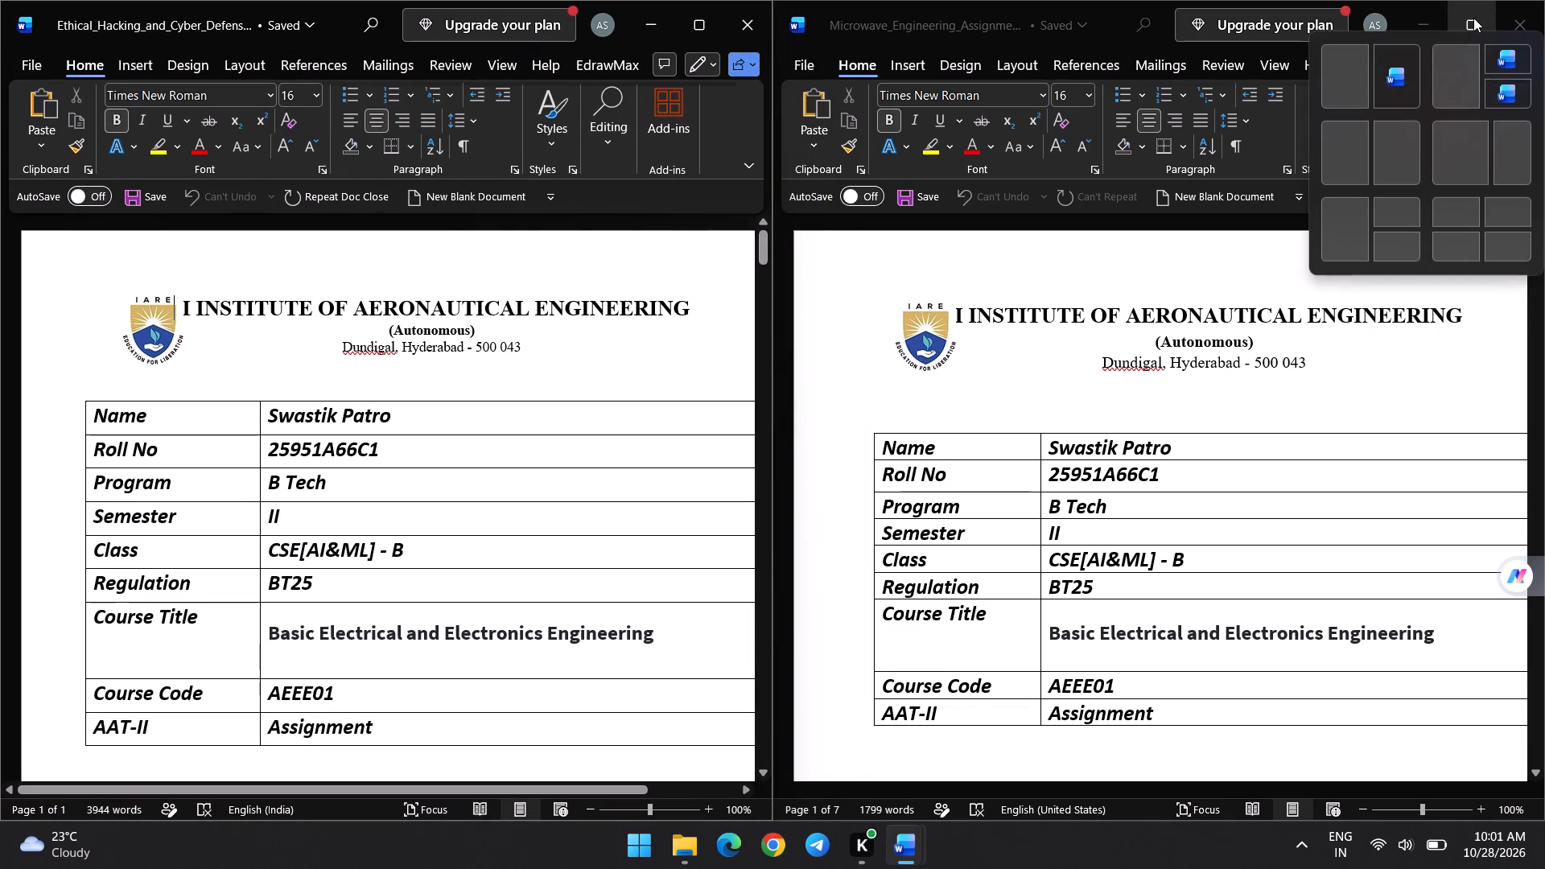
{"action": "left_click", "coordinate": [1341, 151]}
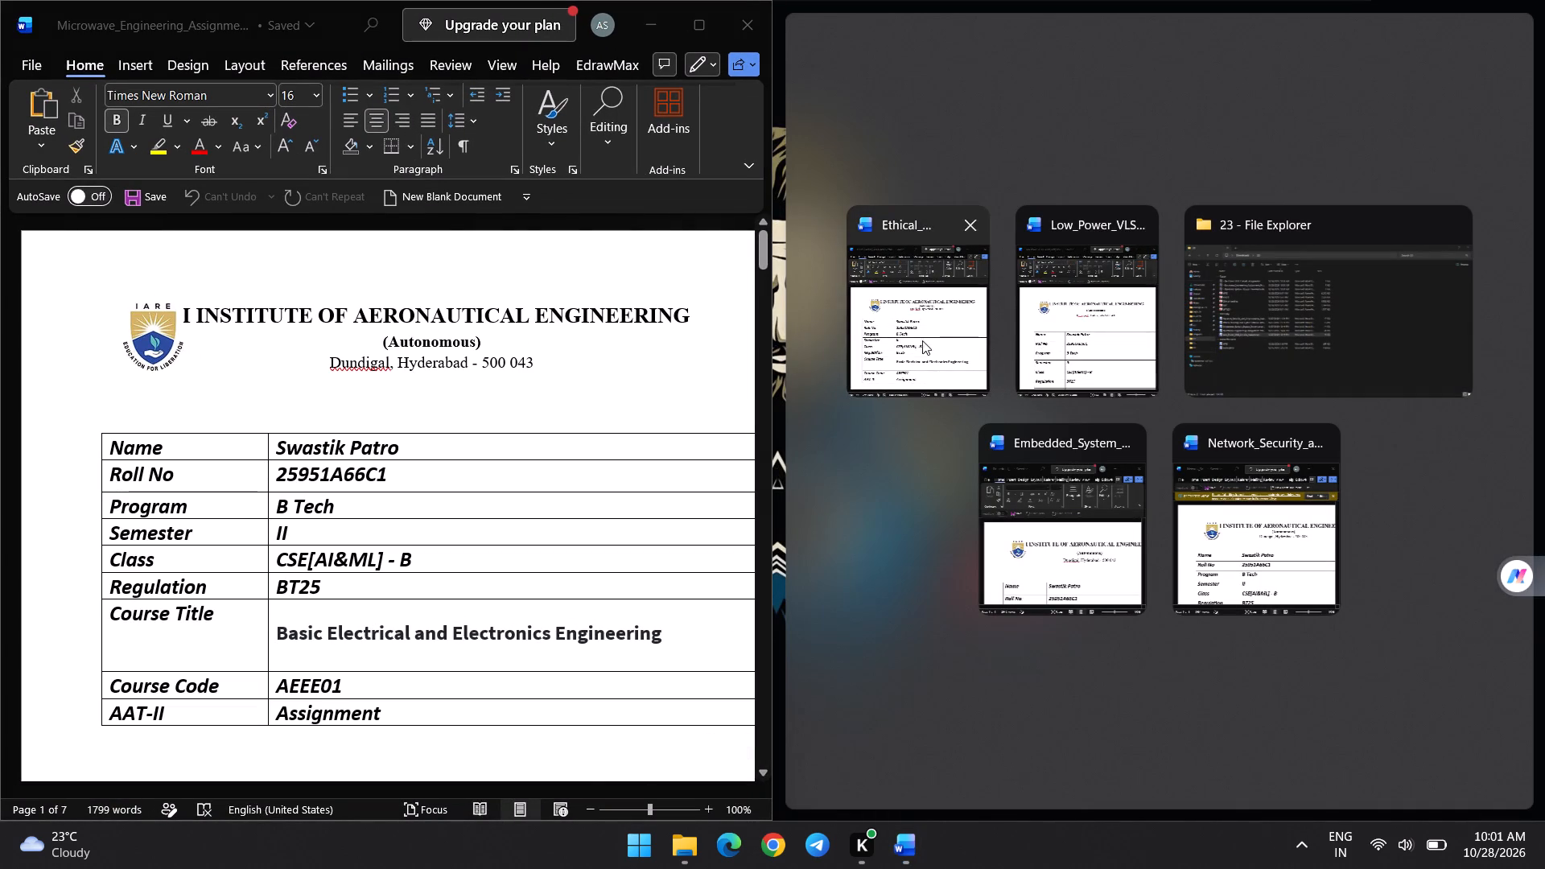
Enable editing in folder 23's Network Security assignment, and snap it and the Embedded System Design assignment to the left half of the screen.
{"action": "left_click", "coordinate": [707, 768]}
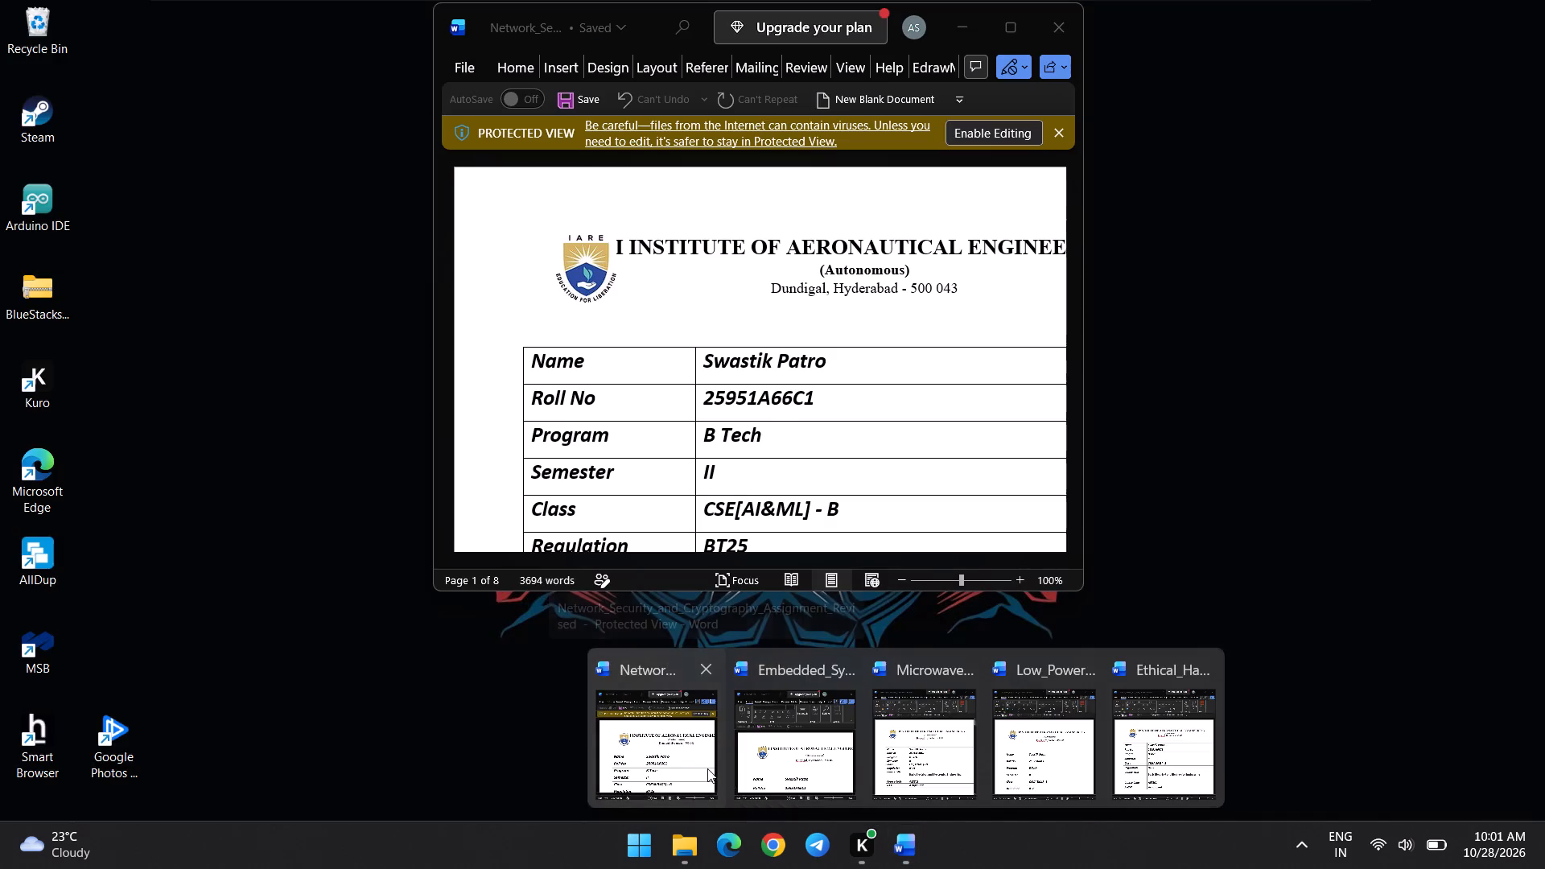
{"action": "left_click", "coordinate": [969, 129]}
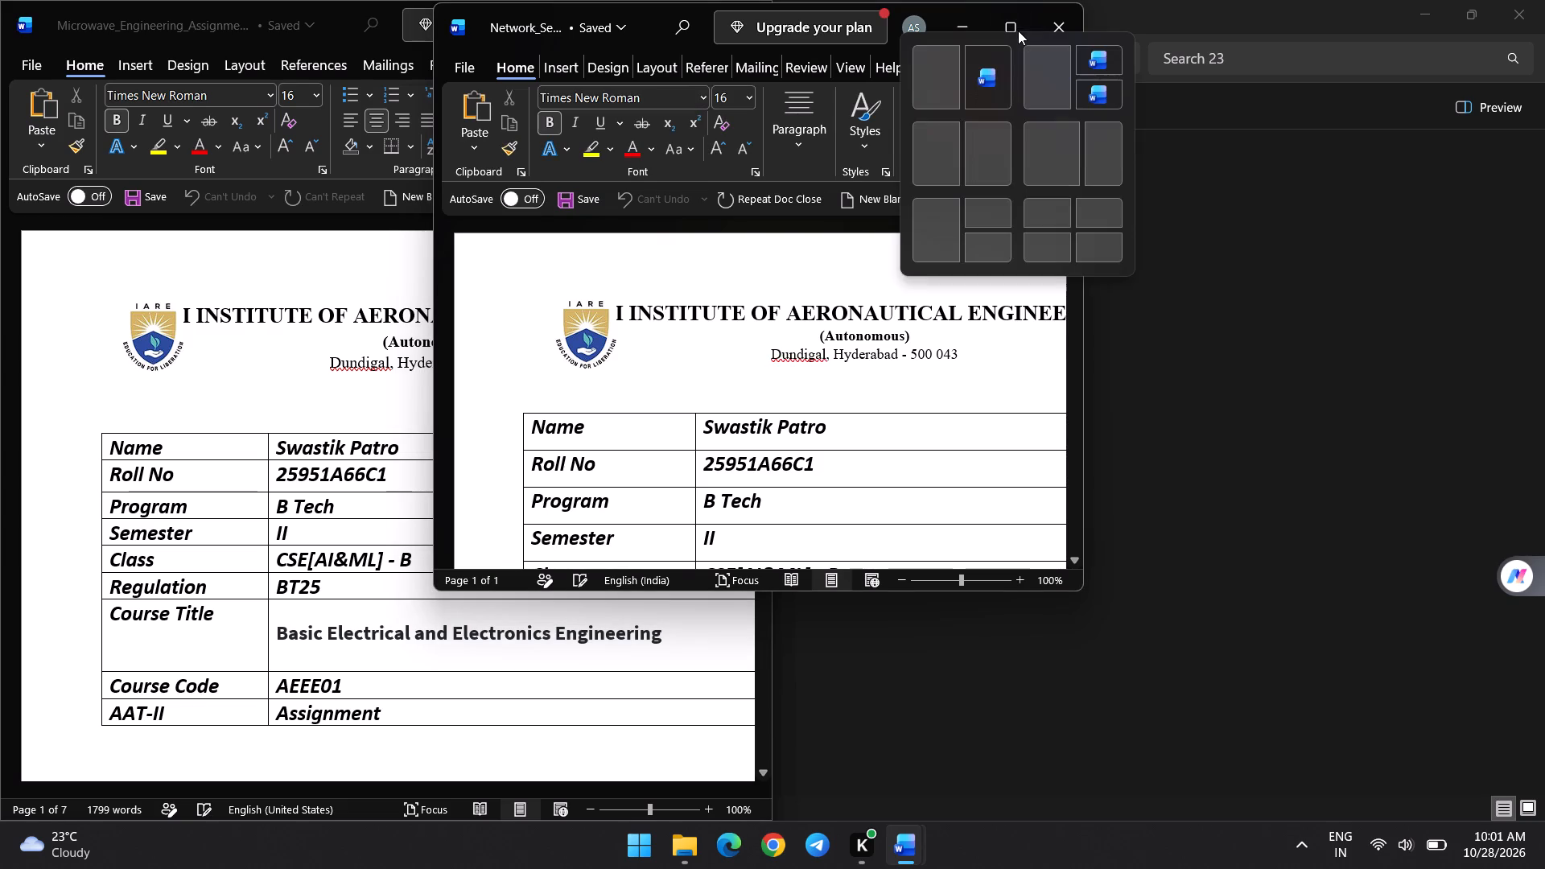
{"action": "left_click", "coordinate": [949, 148]}
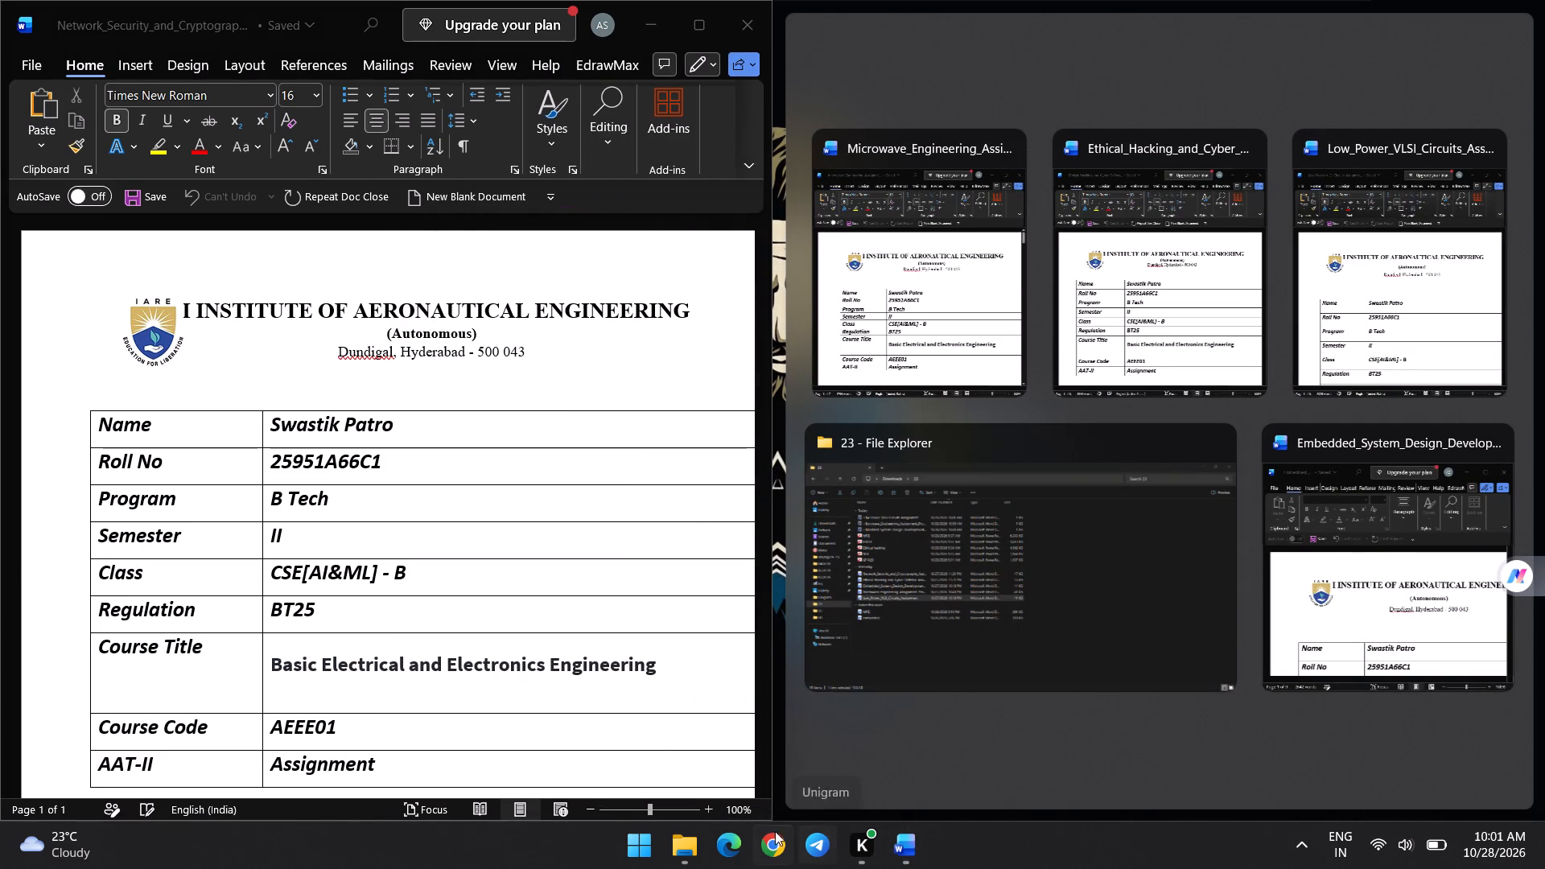
{"action": "left_click", "coordinate": [690, 844]}
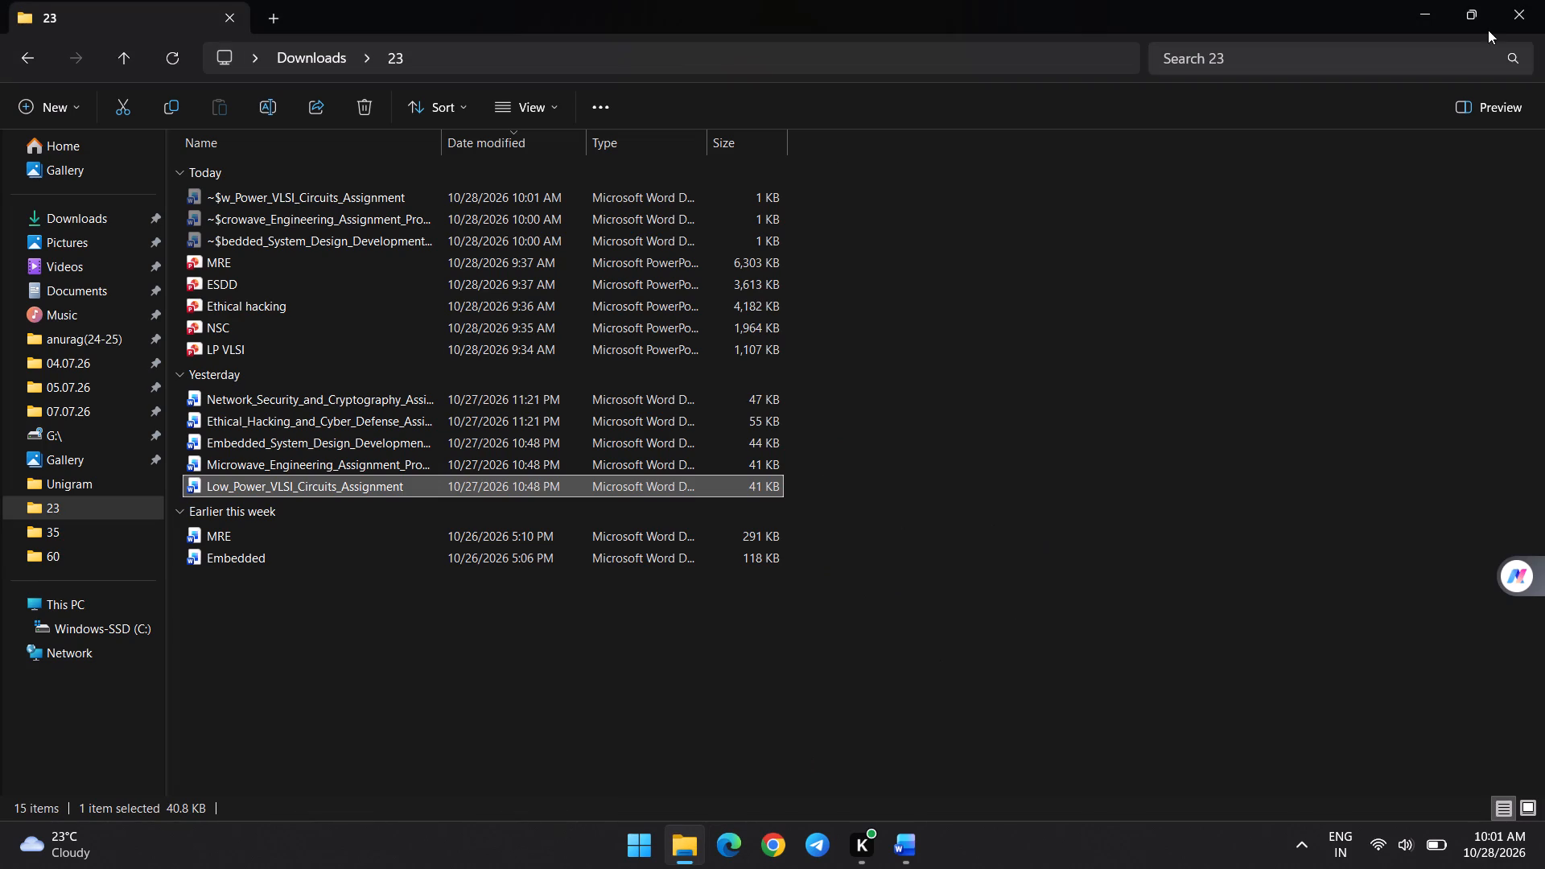
{"action": "left_click", "coordinate": [1426, 26]}
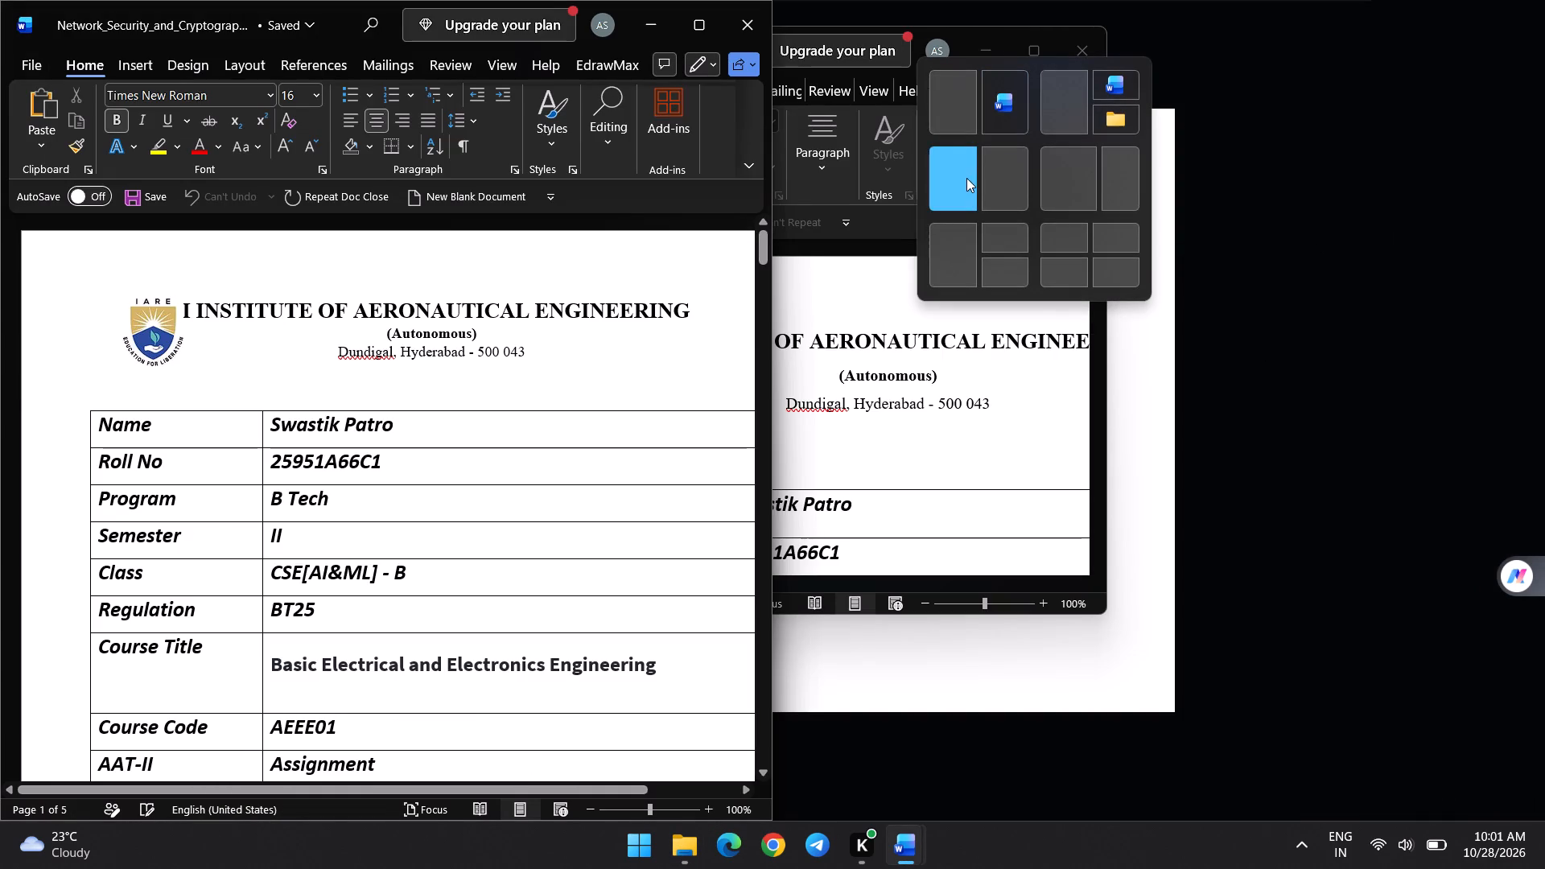
{"action": "left_click", "coordinate": [966, 178]}
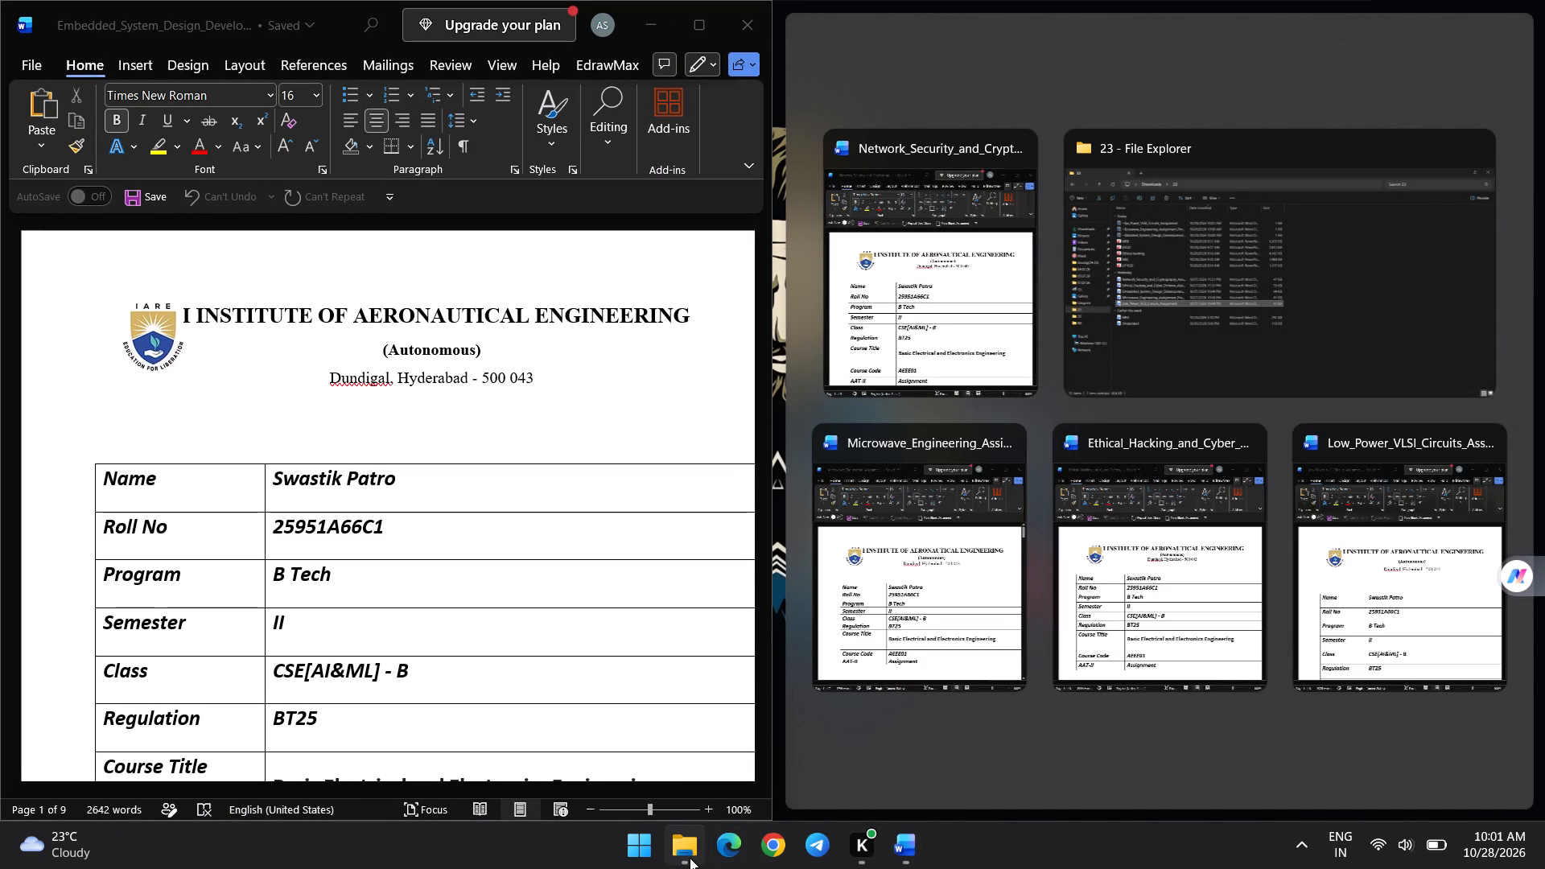
Open the Embedded System Design and Low Power VLSI assignments from folder 60, snapping the Embedded one to the right half of the screen.
{"action": "left_click", "coordinate": [690, 858]}
{"action": "left_click", "coordinate": [680, 862]}
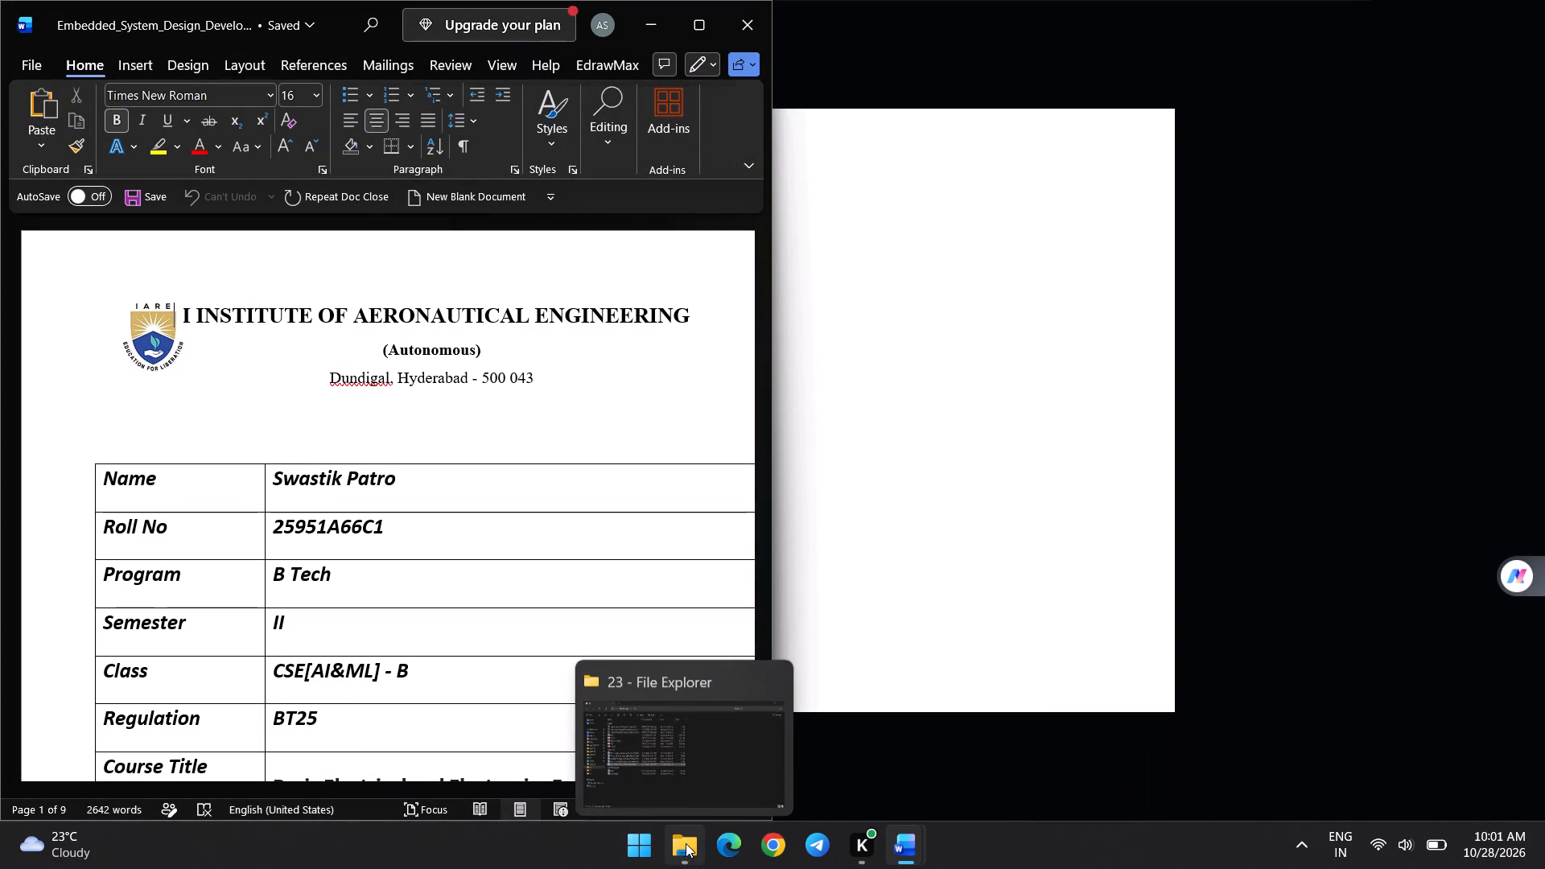
{"action": "left_click", "coordinate": [673, 776]}
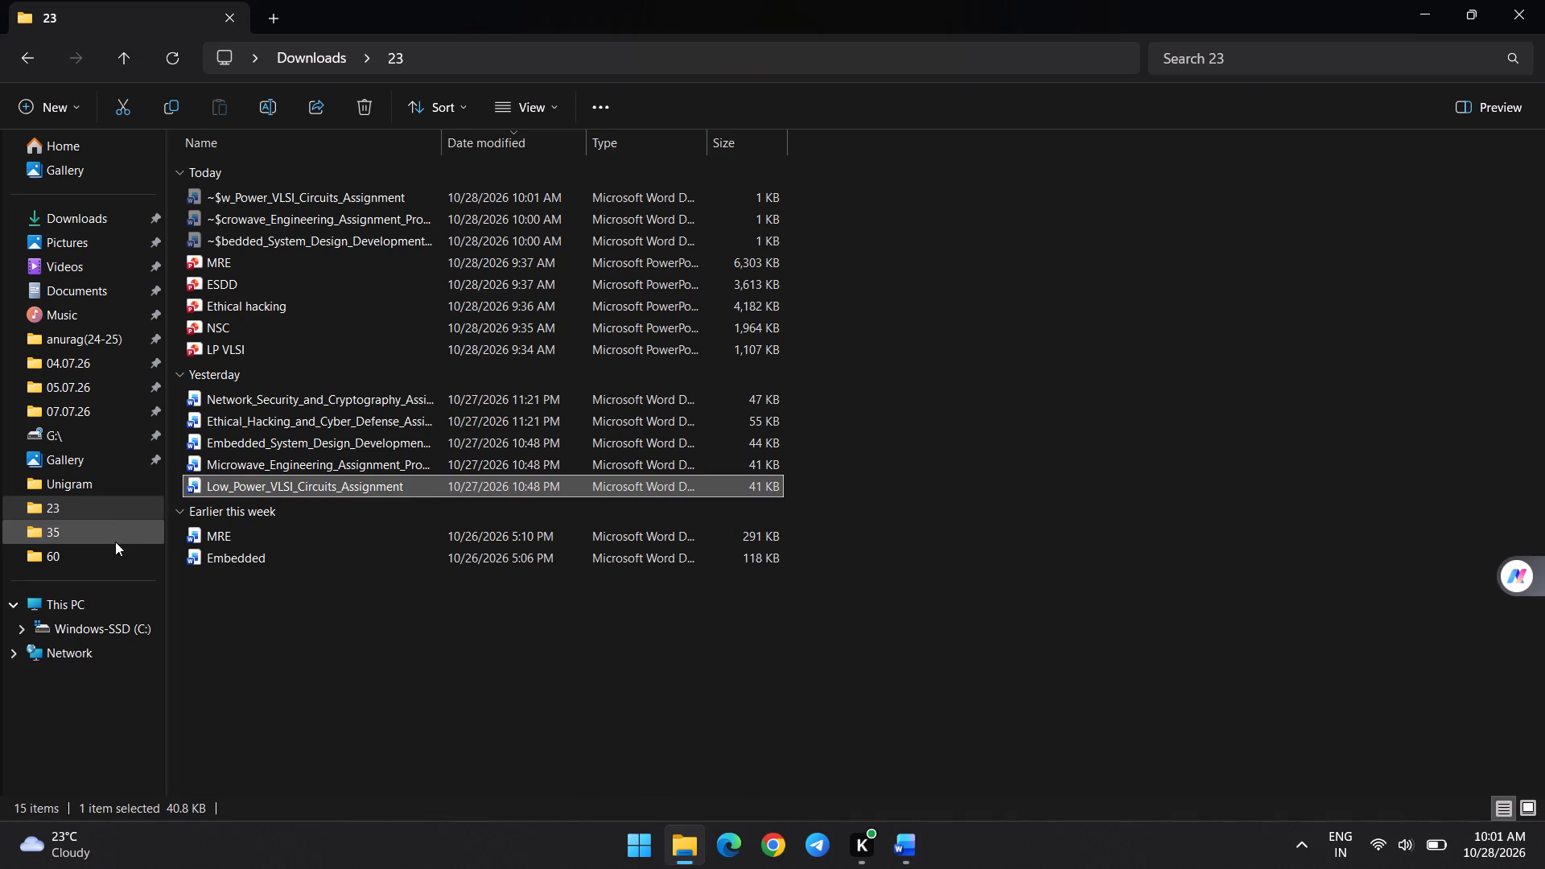
{"action": "double_click", "coordinate": [113, 553]}
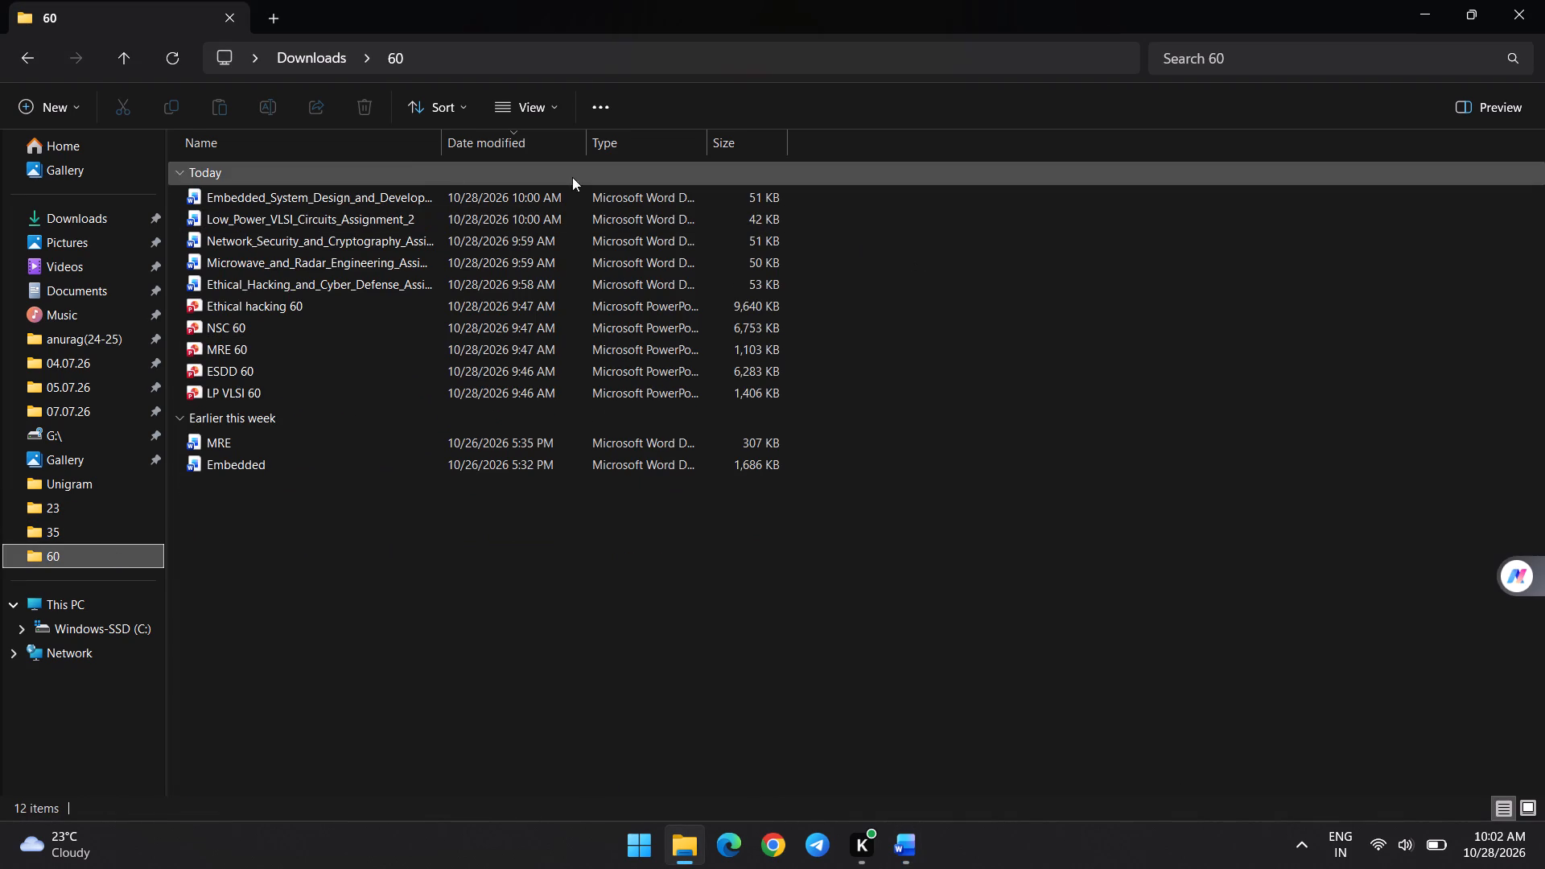
{"action": "double_click", "coordinate": [420, 197]}
{"action": "double_click", "coordinate": [406, 224]}
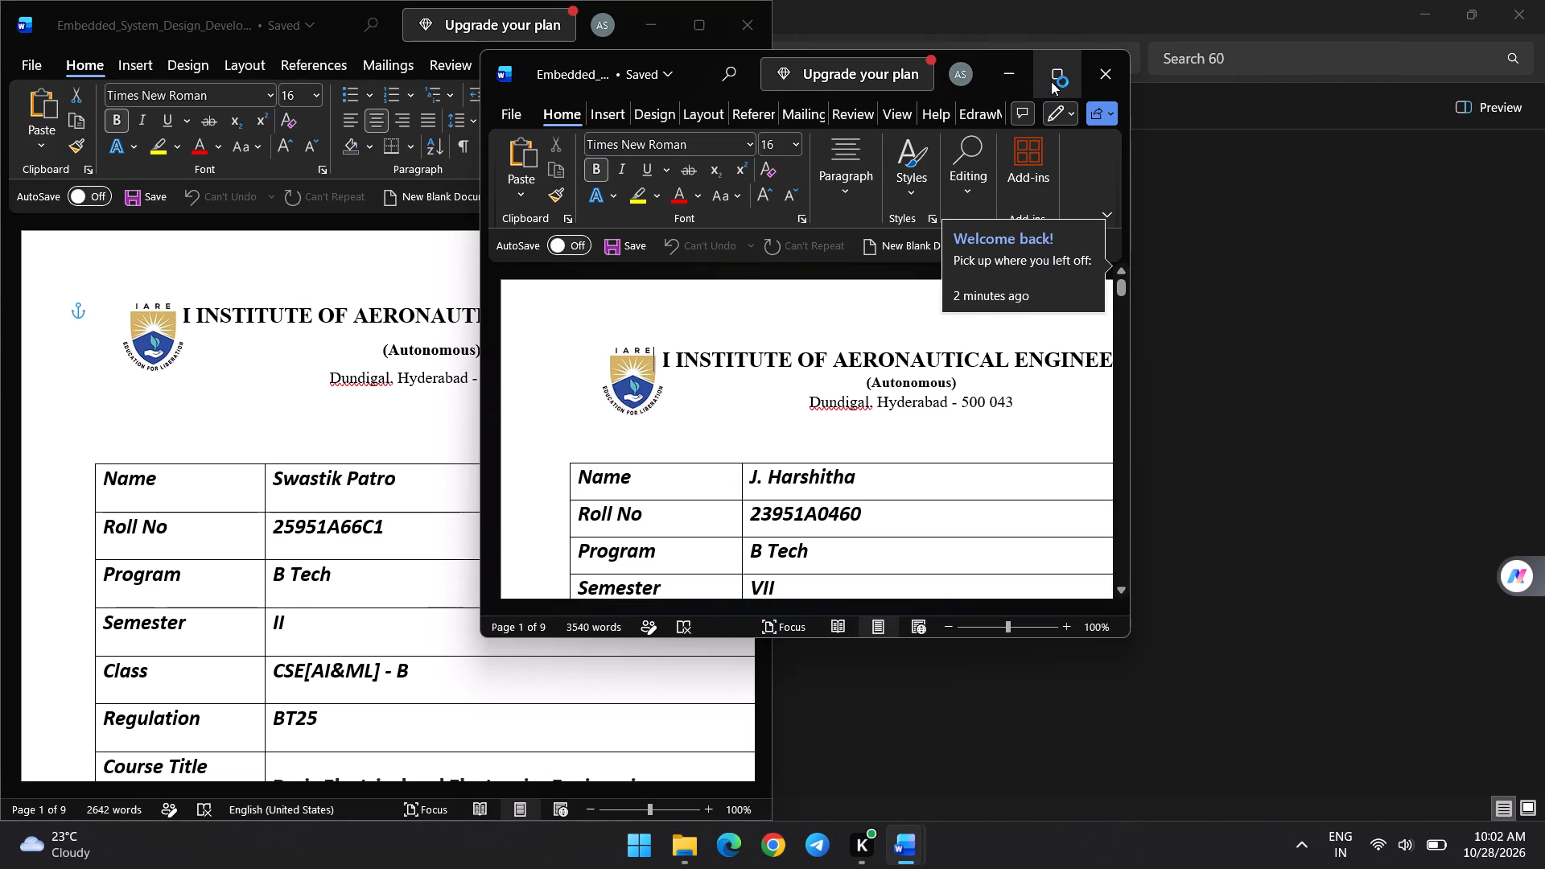
{"action": "left_click", "coordinate": [1022, 199]}
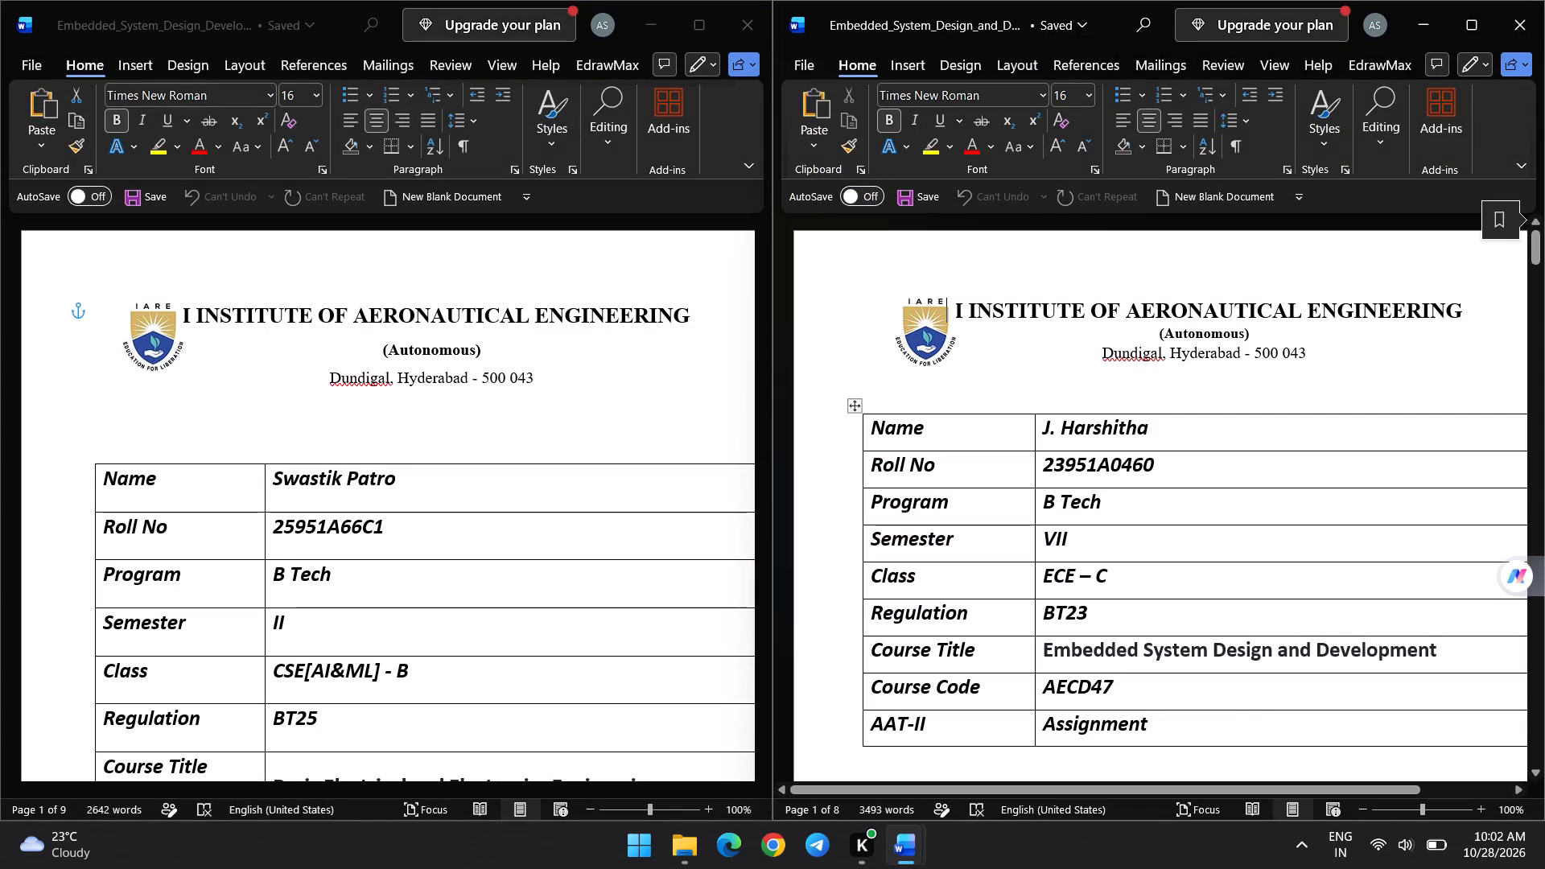
Replace the cover table in folder 23's Embedded System Design assignment with the cover table copied from the folder 60 version.
{"action": "scroll", "coordinate": [590, 495], "scroll_direction": "down", "scroll_amount": 1}
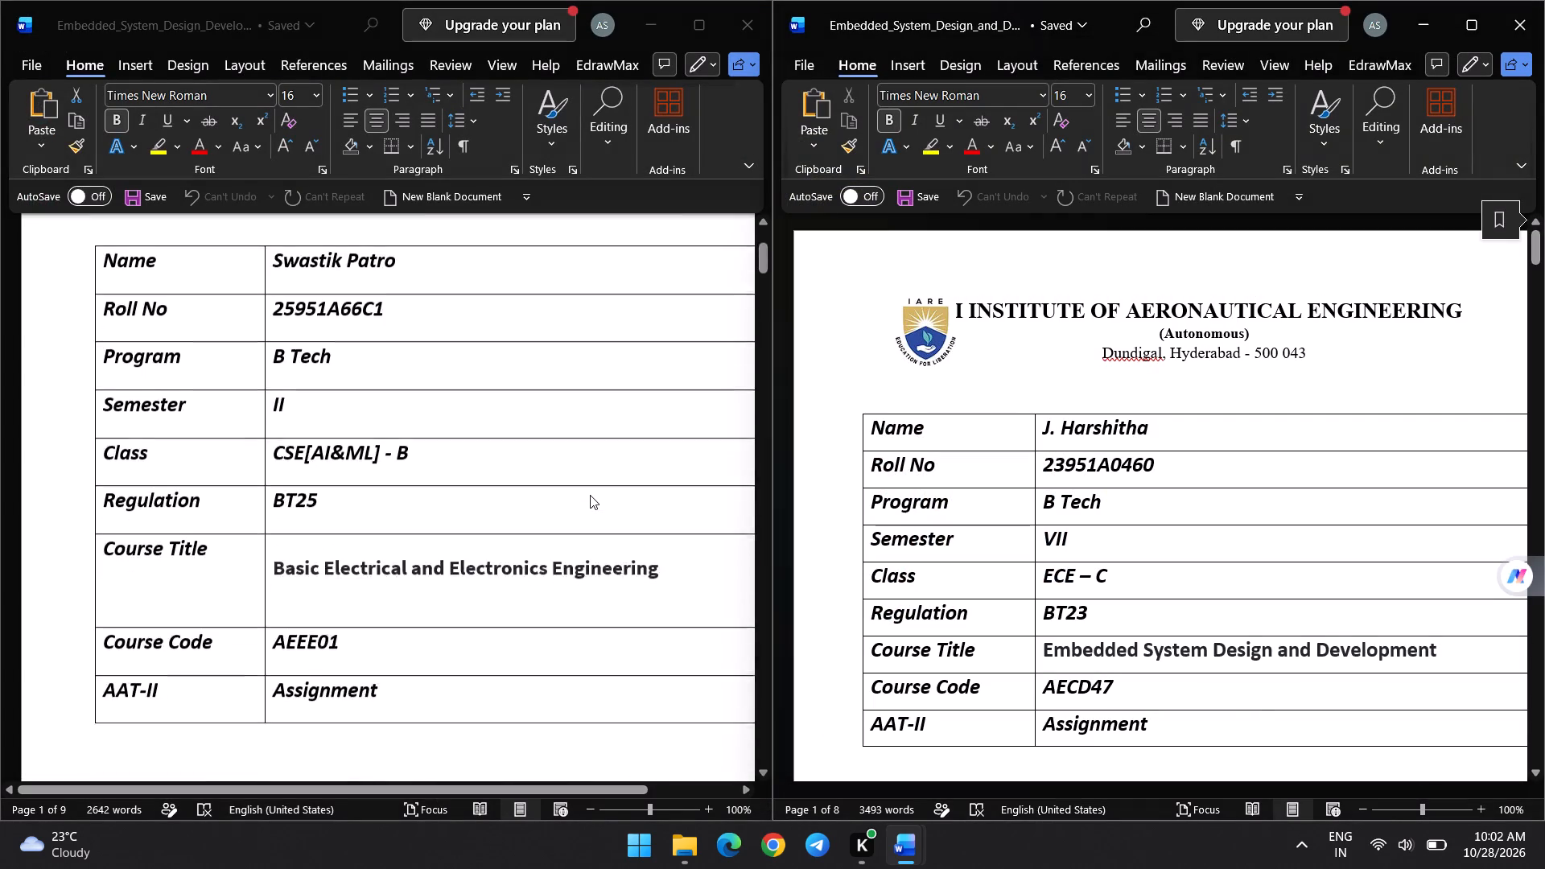
{"action": "scroll", "coordinate": [590, 495], "scroll_direction": "down", "scroll_amount": 1}
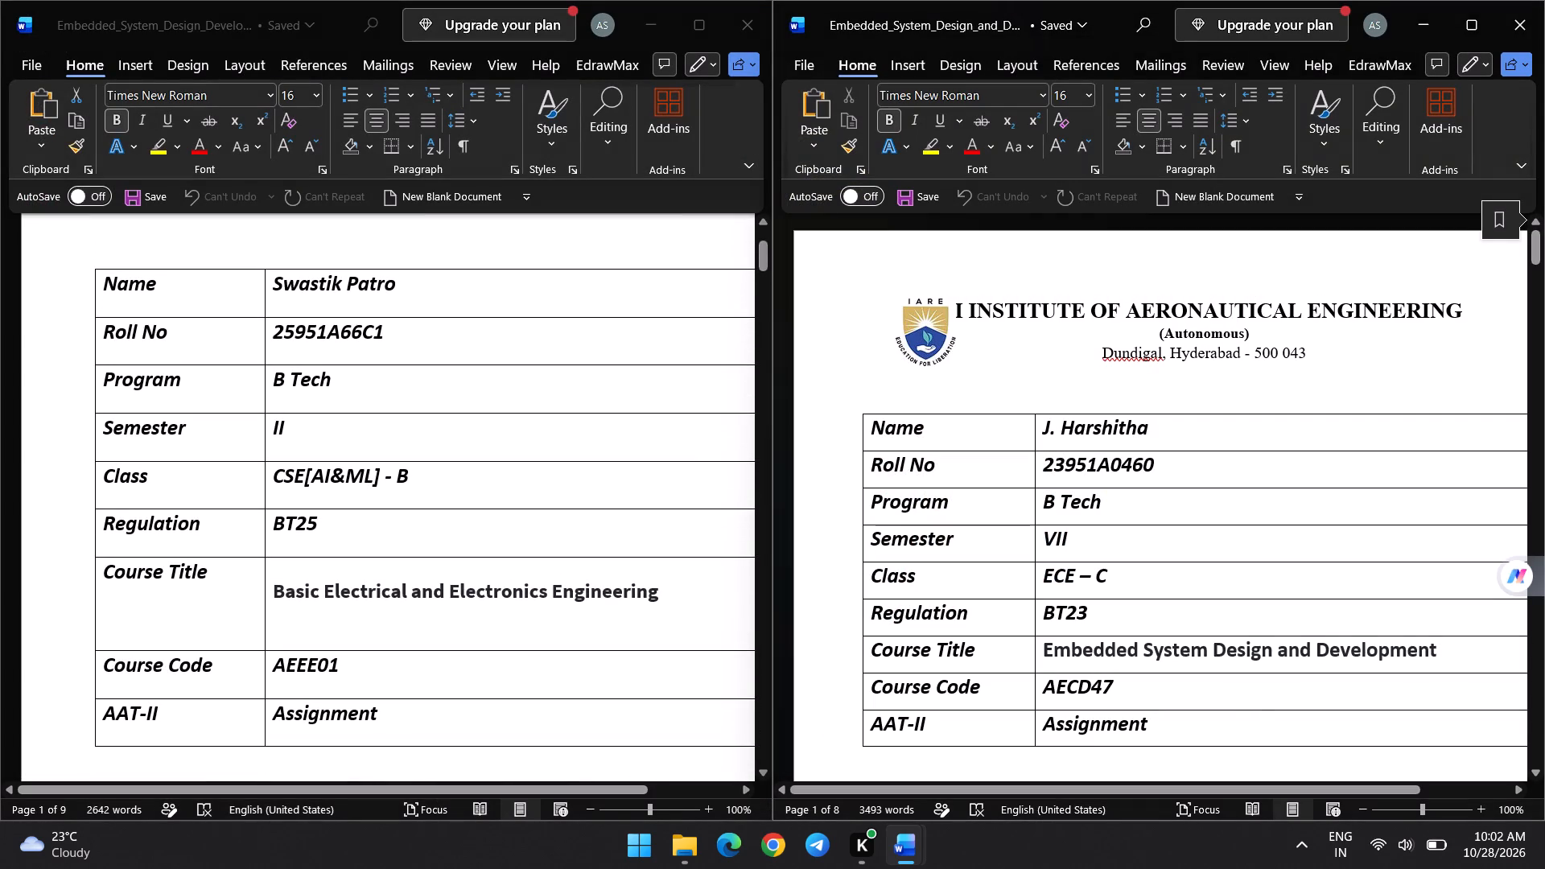
{"action": "left_click_drag", "start_coordinate": [867, 395], "coordinate": [1225, 741]}
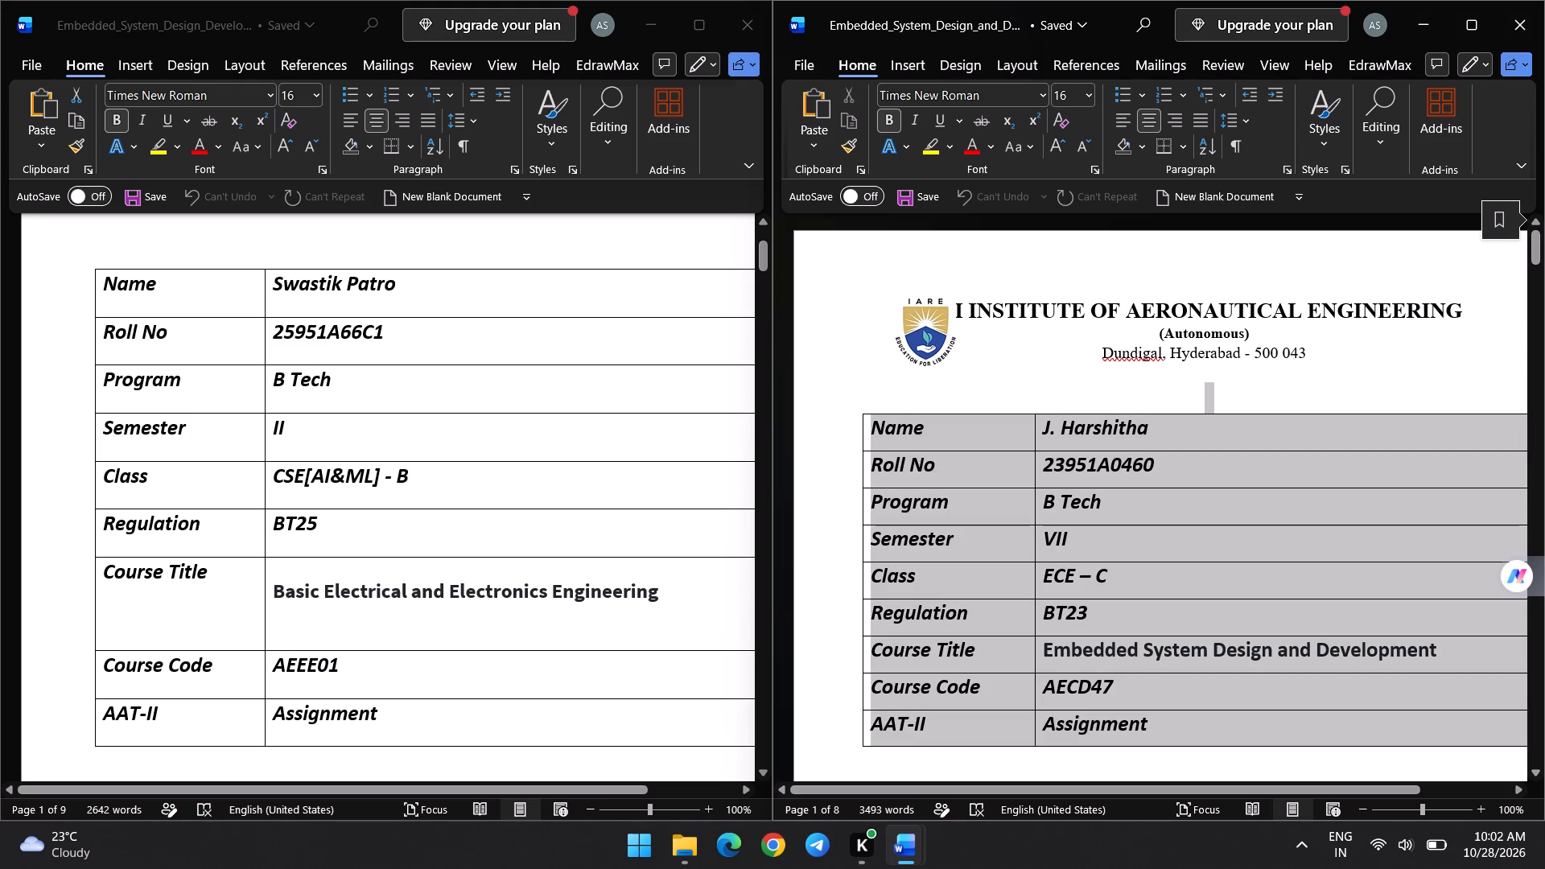
{"action": "left_click_drag", "start_coordinate": [1225, 741], "coordinate": [1230, 765]}
{"action": "key", "text": "ctrl+c"}
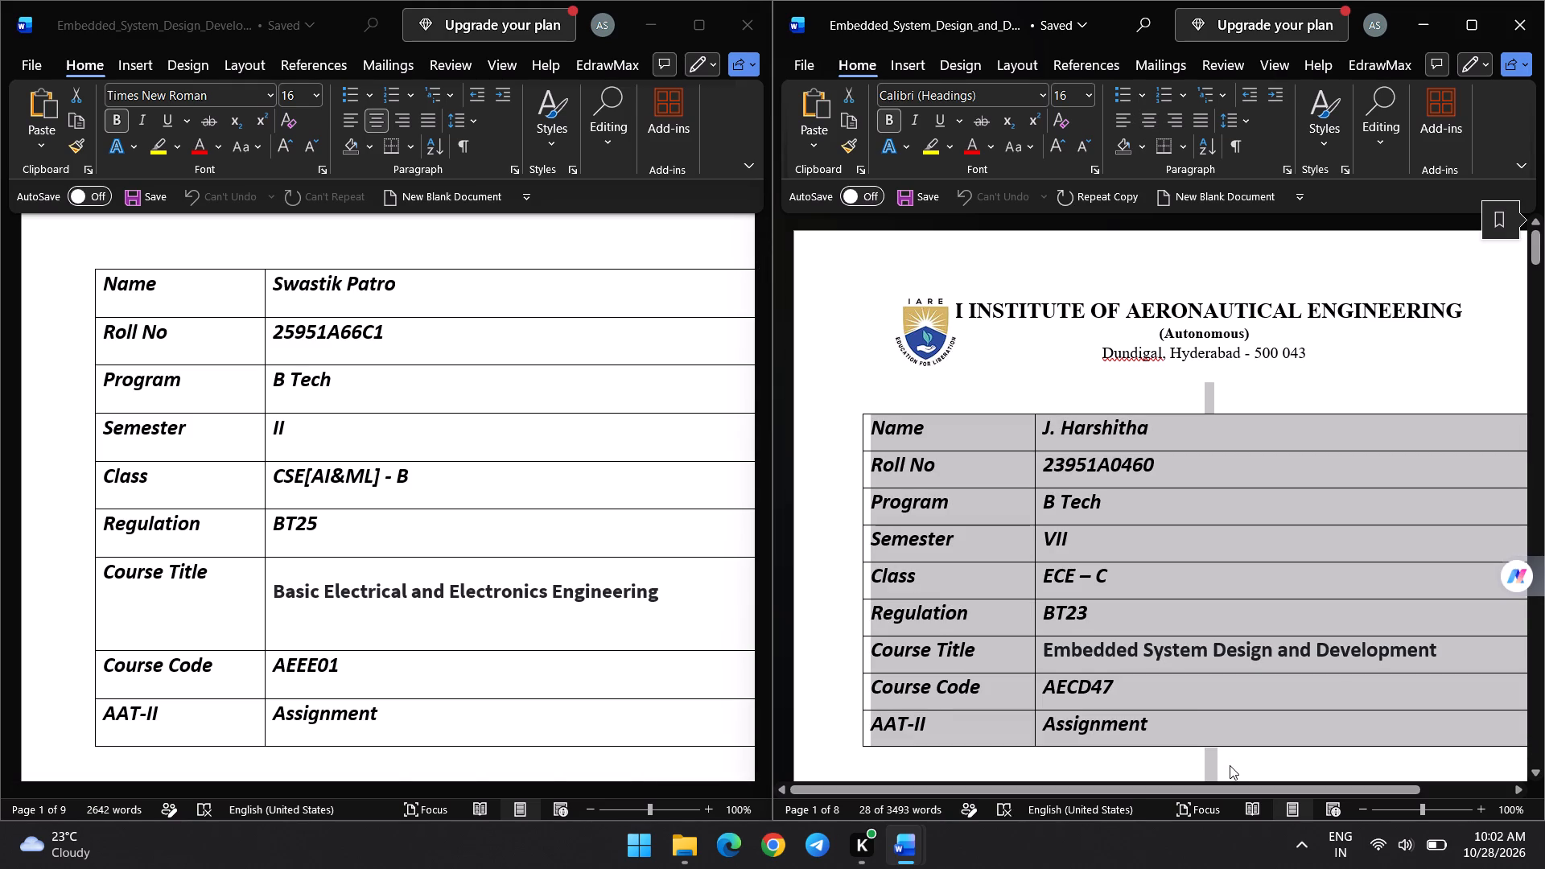
{"action": "left_click", "coordinate": [103, 258]}
{"action": "left_click_drag", "start_coordinate": [93, 267], "coordinate": [395, 743]}
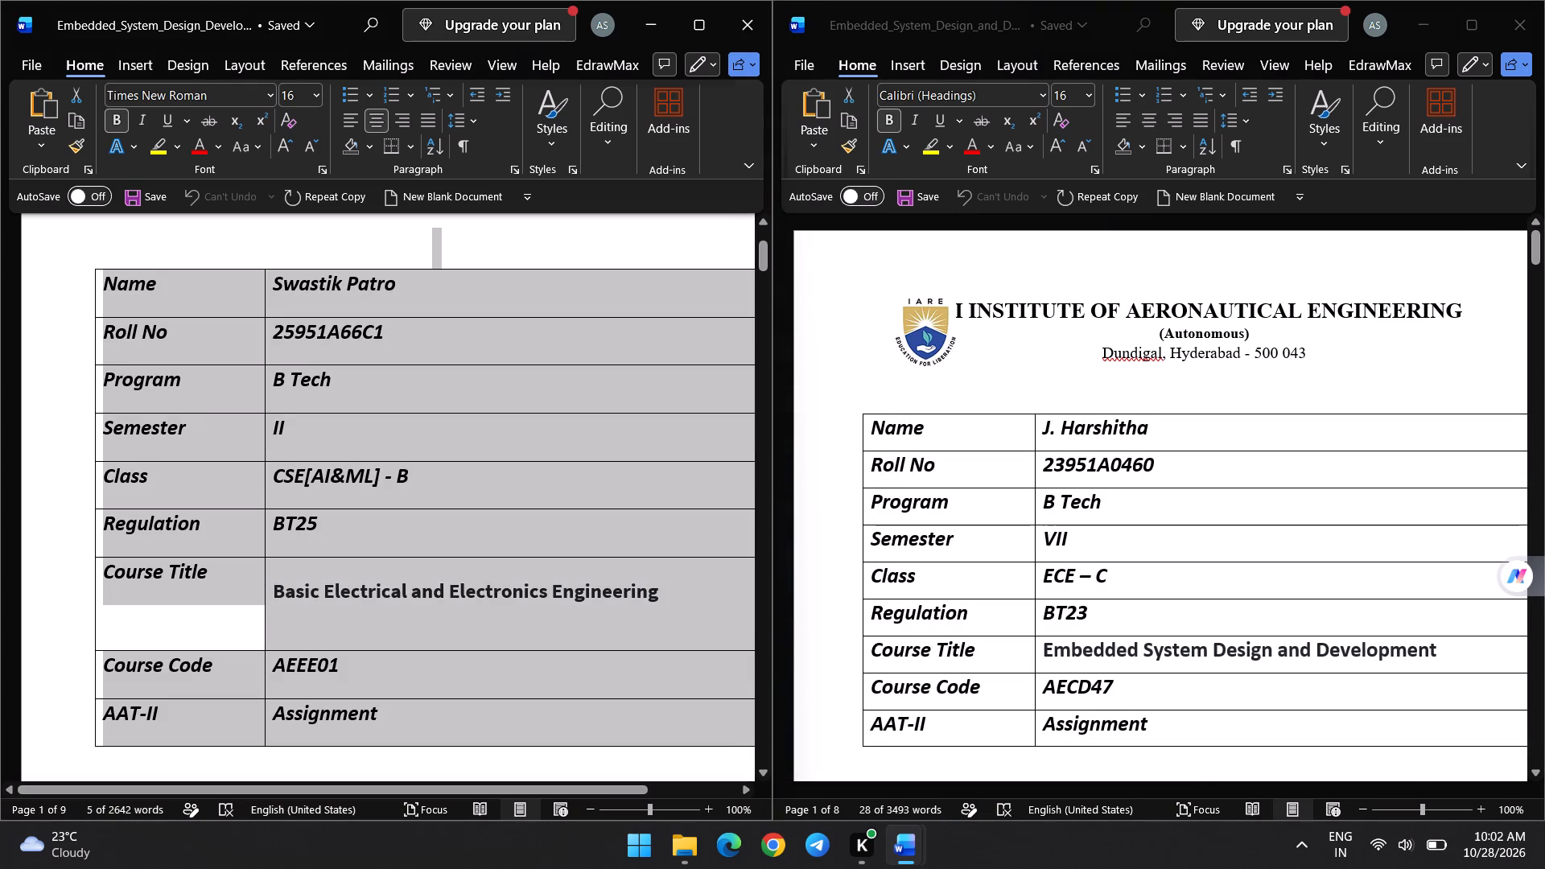
{"action": "left_click_drag", "start_coordinate": [395, 743], "coordinate": [395, 745]}
{"action": "key", "text": "ctrl+v"}
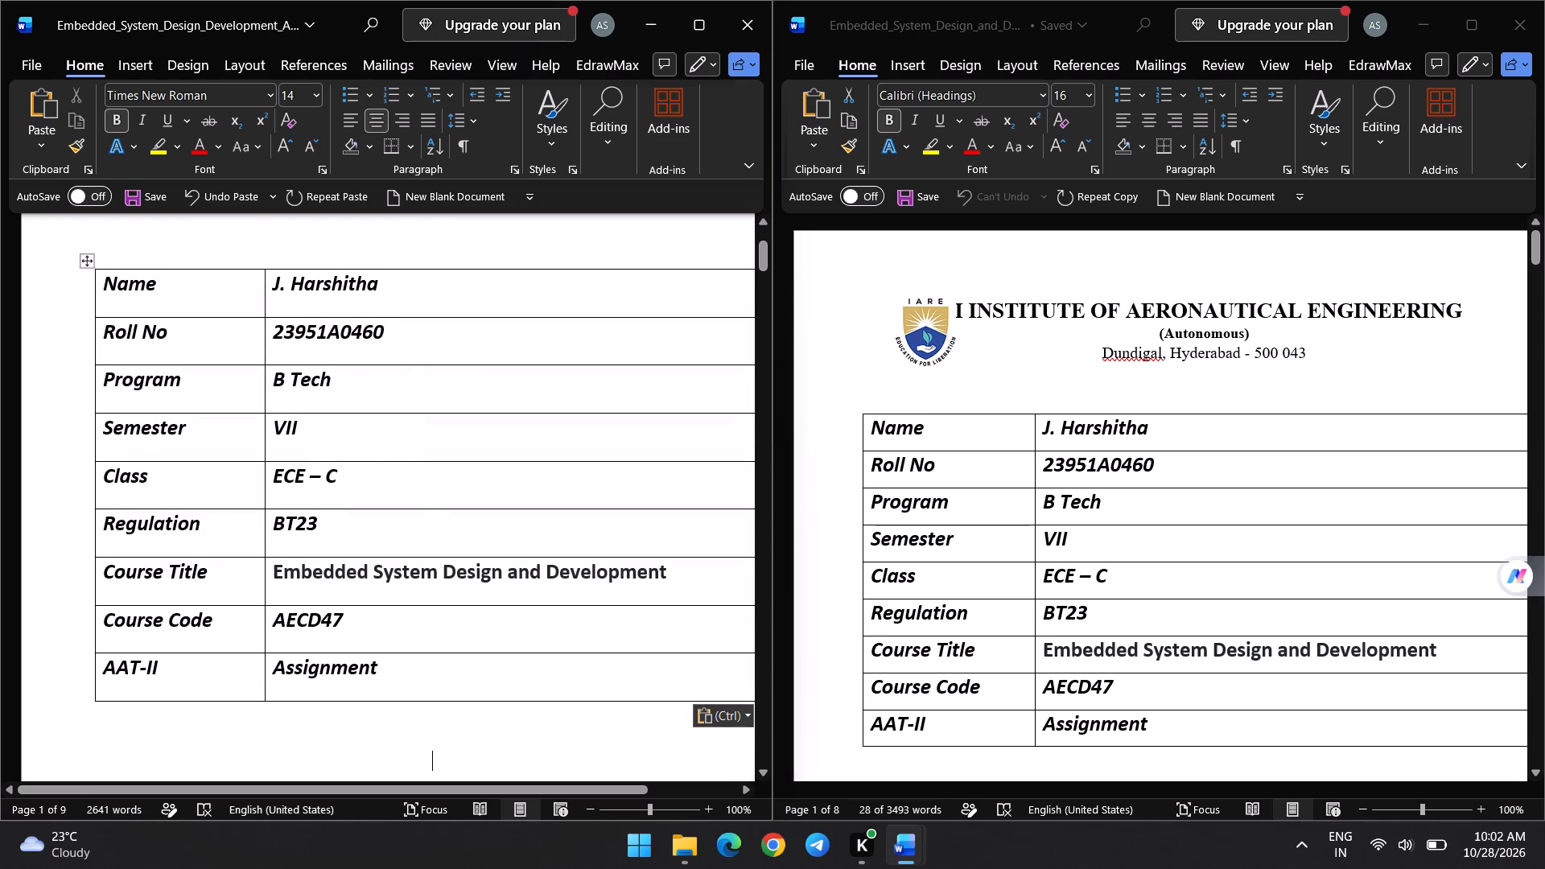
Replace the student name in folder 23's Embedded System Design cover table with folder 23's student's name, and save the document.
{"action": "left_click", "coordinate": [378, 292]}
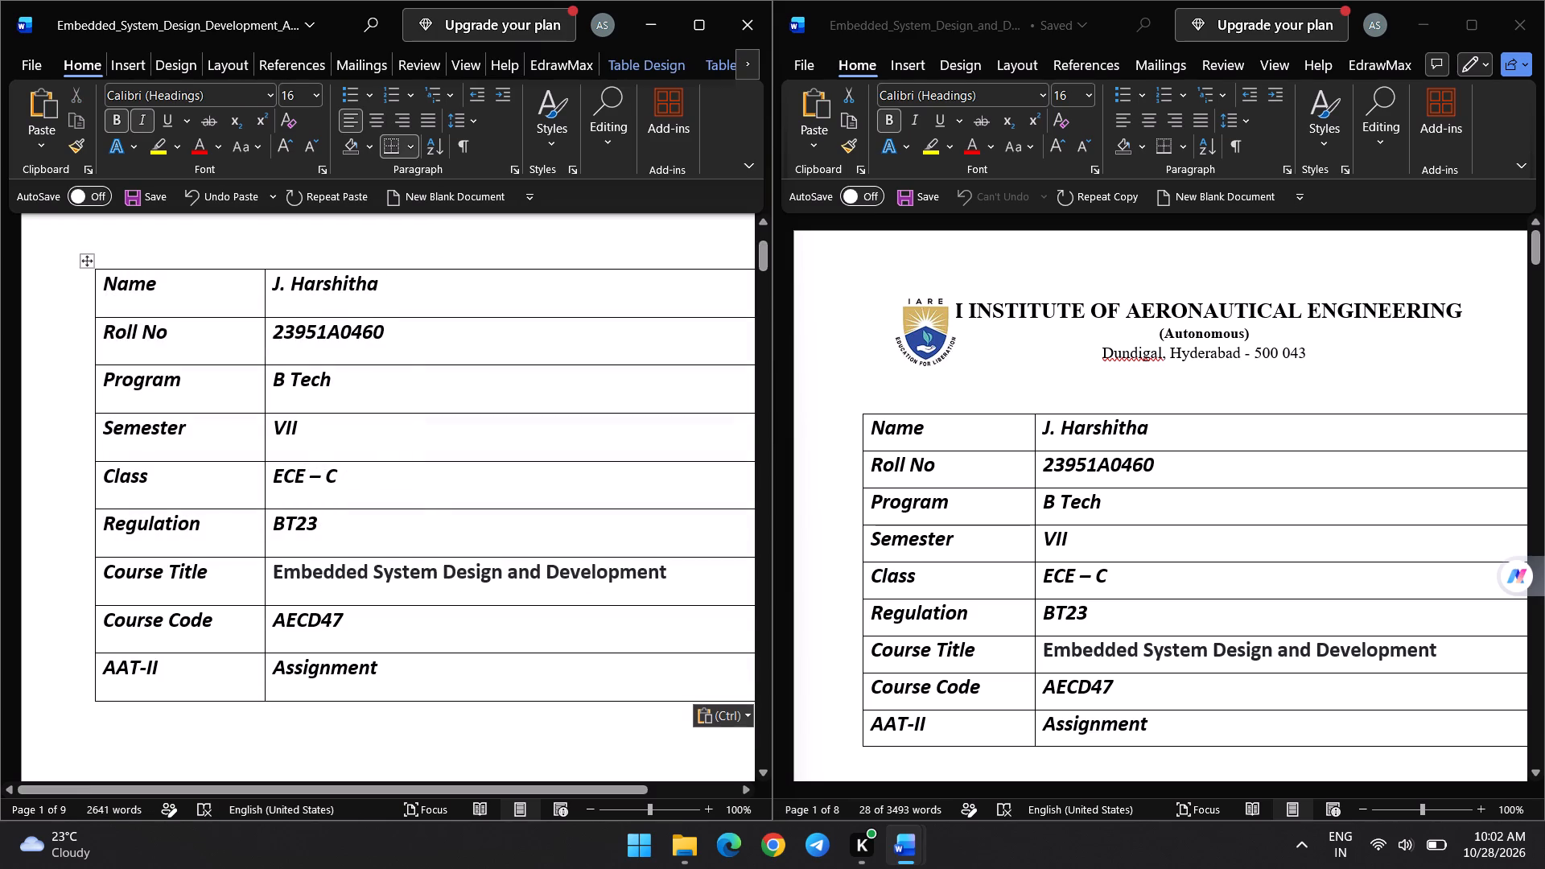
{"action": "key", "text": "BackSpace"}
{"action": "key", "text": "BackSpace"}
{"action": "key", "text": "BackSpace"}
{"action": "key", "text": "BackSpace"}
{"action": "key", "text": "BackSpace"}
{"action": "key", "text": "BackSpace"}
{"action": "key", "text": "BackSpace"}
{"action": "key", "text": "BackSpace"}
{"action": "key", "text": "BackSpace"}
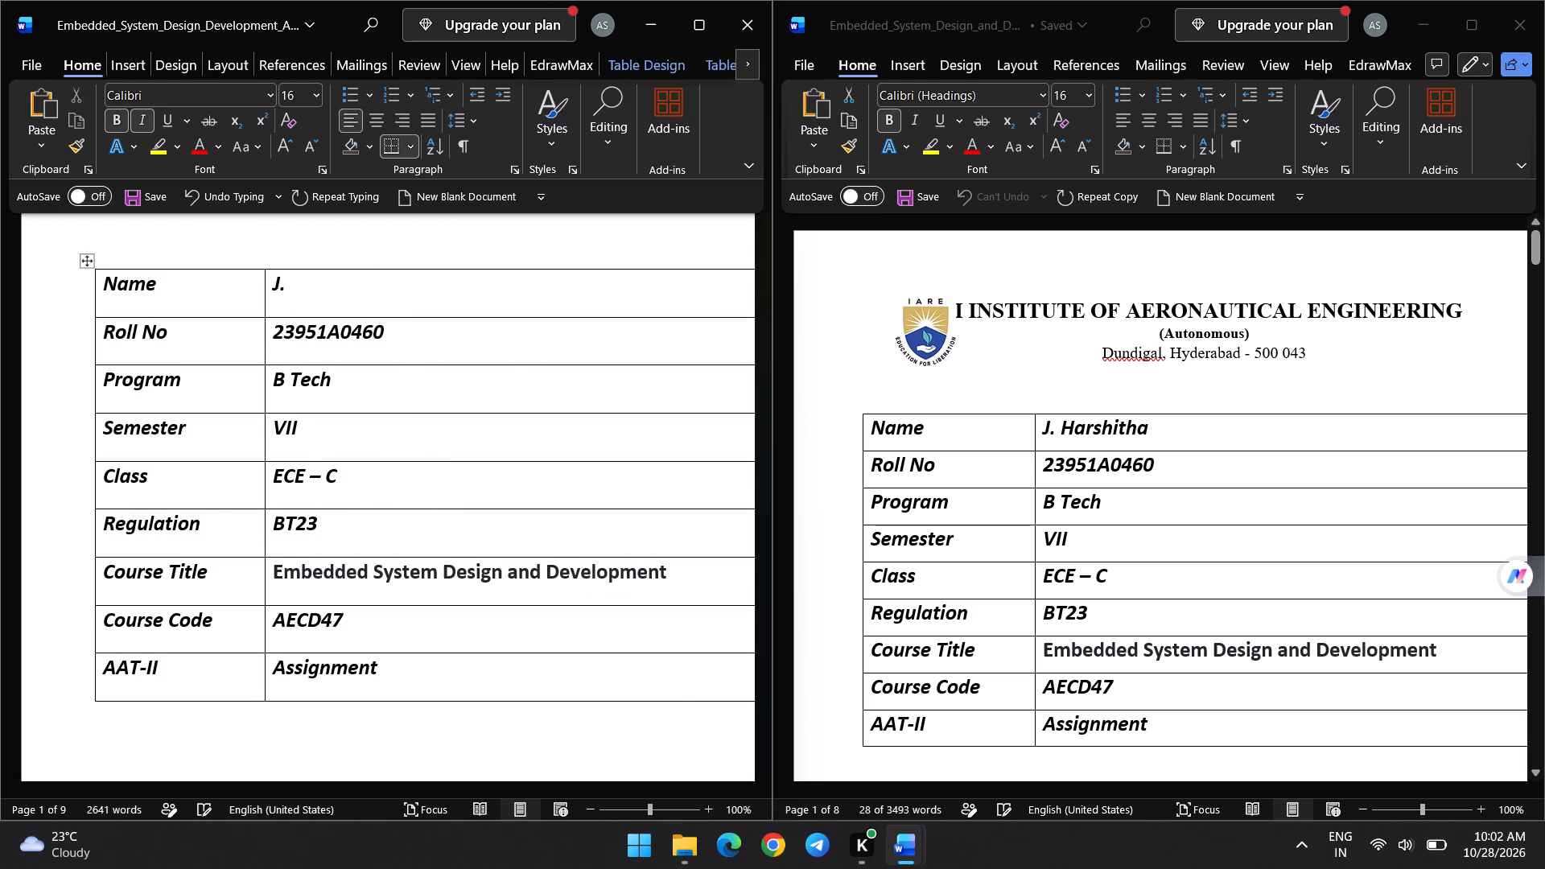
{"action": "type", "text": "aN"}
{"action": "key", "text": "BackSpace"}
{"action": "key", "text": "BackSpace"}
{"action": "key", "text": "a"}
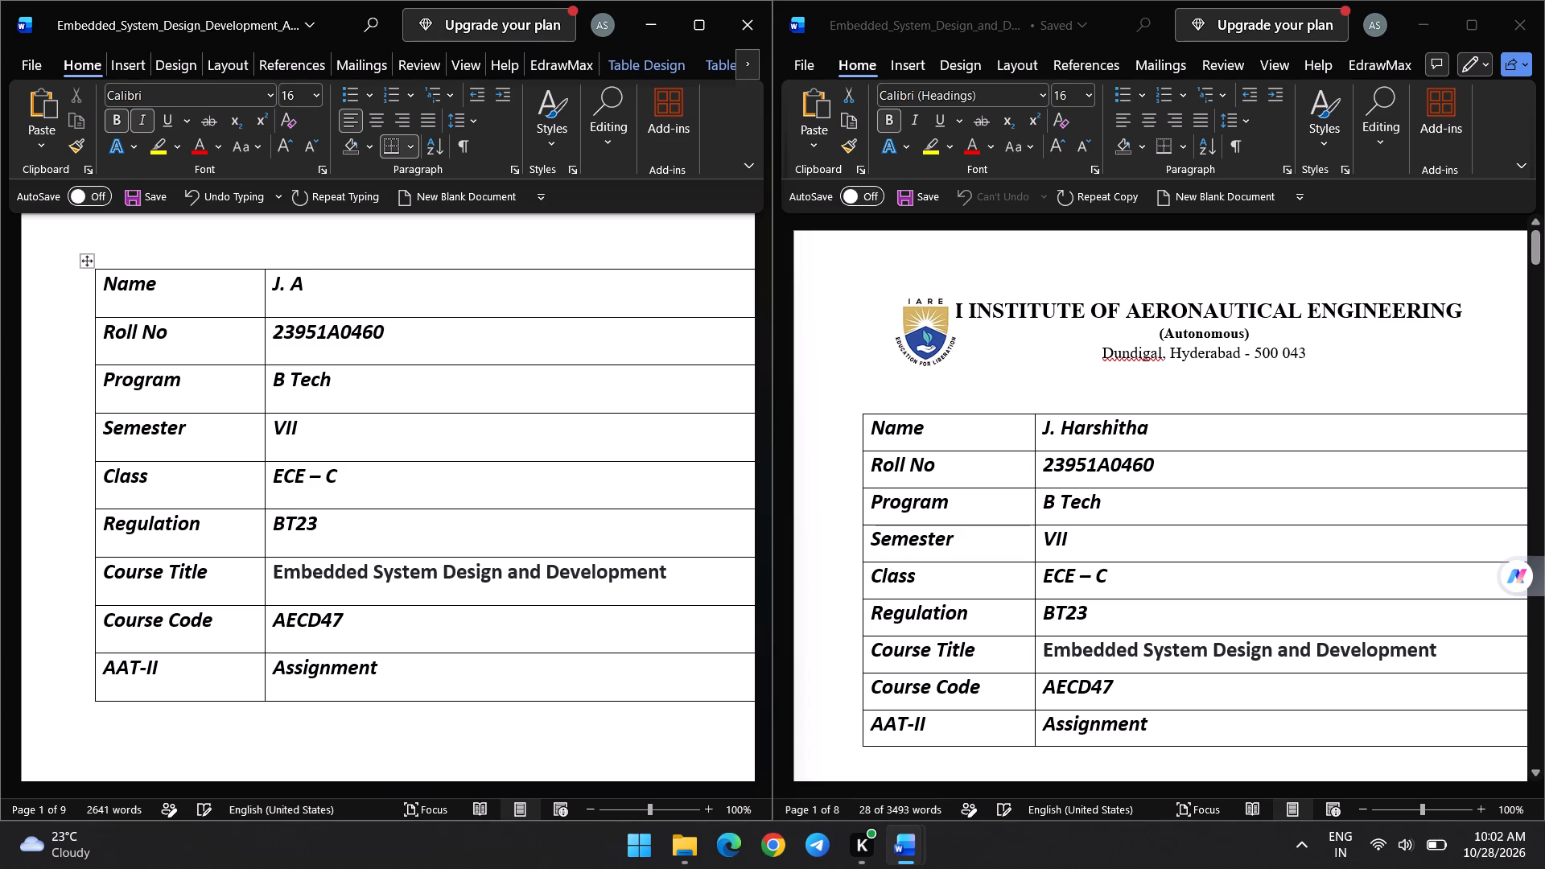
{"action": "type", "text": "NRAG"}
{"action": "key", "text": "BackSpace"}
{"action": "key", "text": "BackSpace"}
{"action": "key", "text": "BackSpace"}
{"action": "key", "text": "BackSpace"}
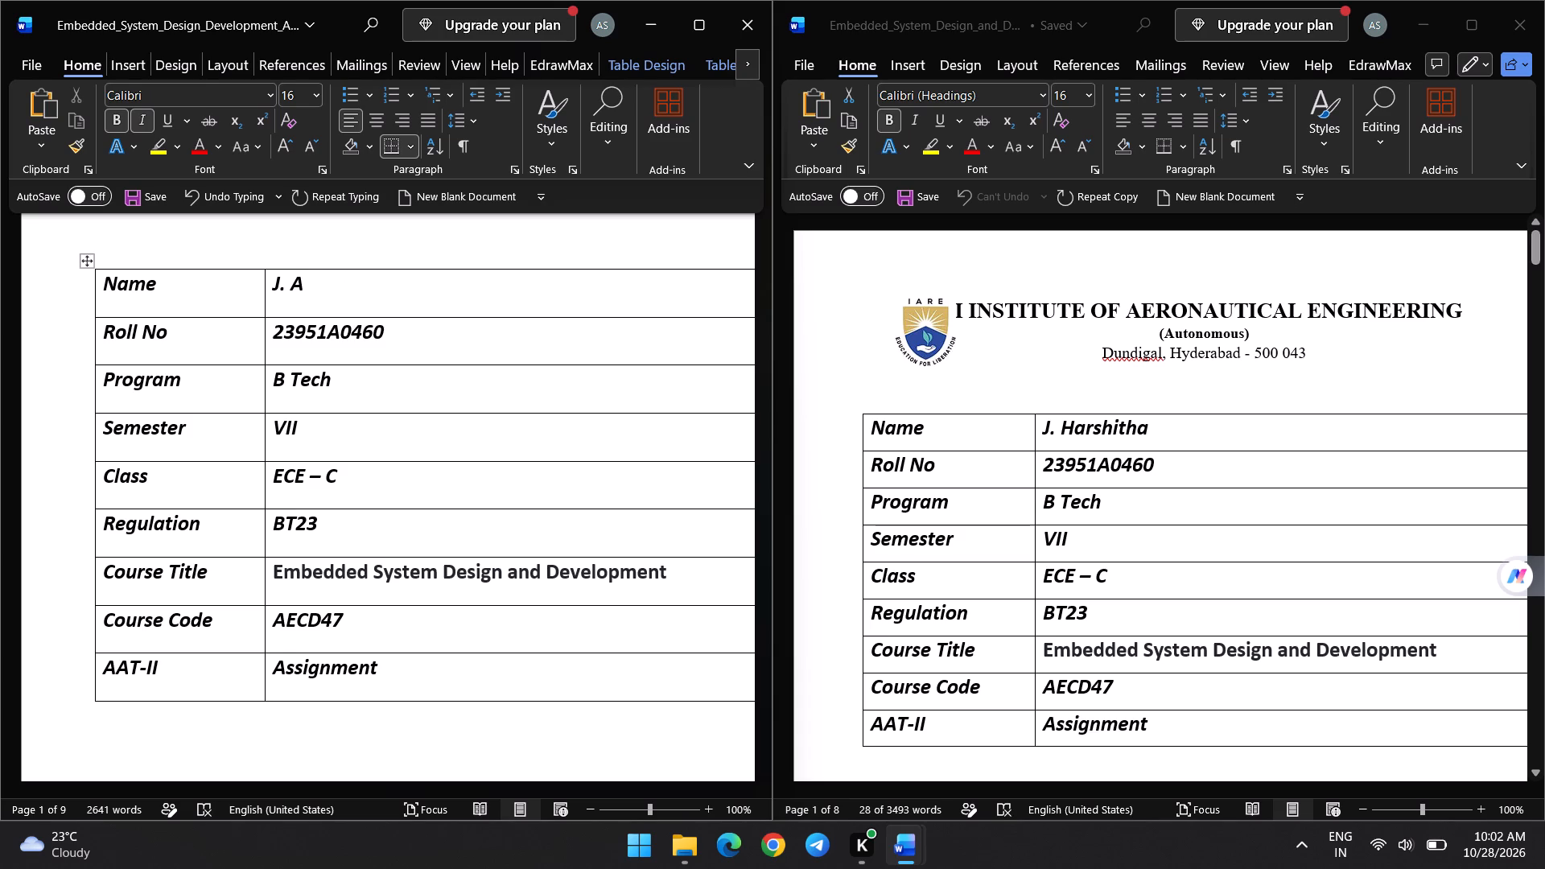
{"action": "type", "text": "nurag"}
{"action": "key", "text": "ctrl+s"}
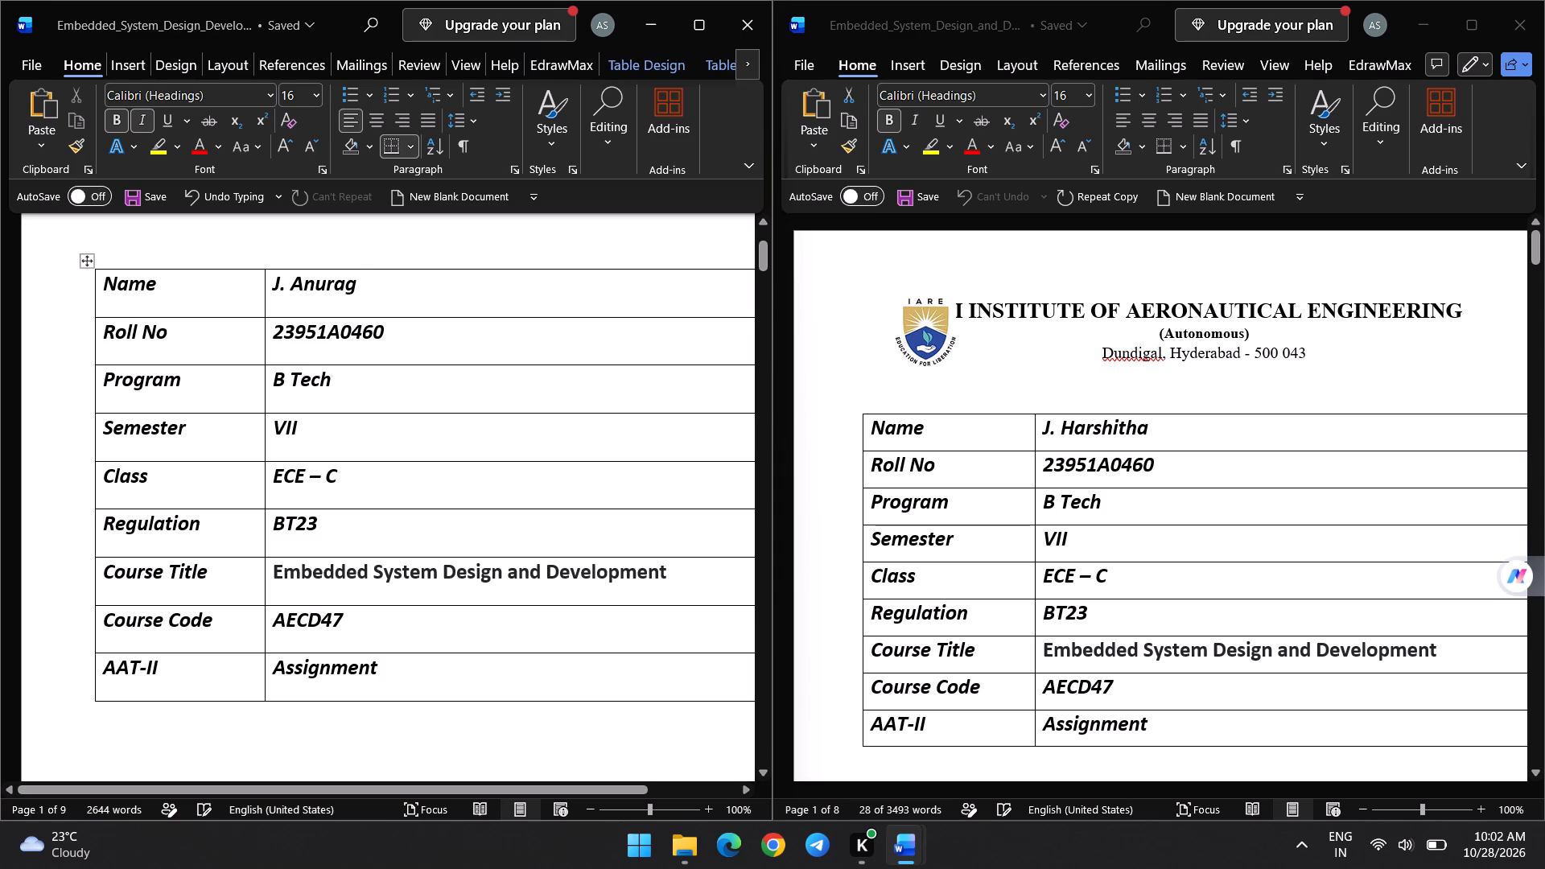
Change the roll number's last two digits to 23 and the class to ECE – A in the same cover table, and save.
{"action": "left_click", "coordinate": [369, 336]}
{"action": "key", "text": "Delete"}
{"action": "key", "text": "Delete"}
{"action": "type", "text": "23"}
{"action": "key", "text": "Down"}
{"action": "key", "text": "Down"}
{"action": "key", "text": "Down"}
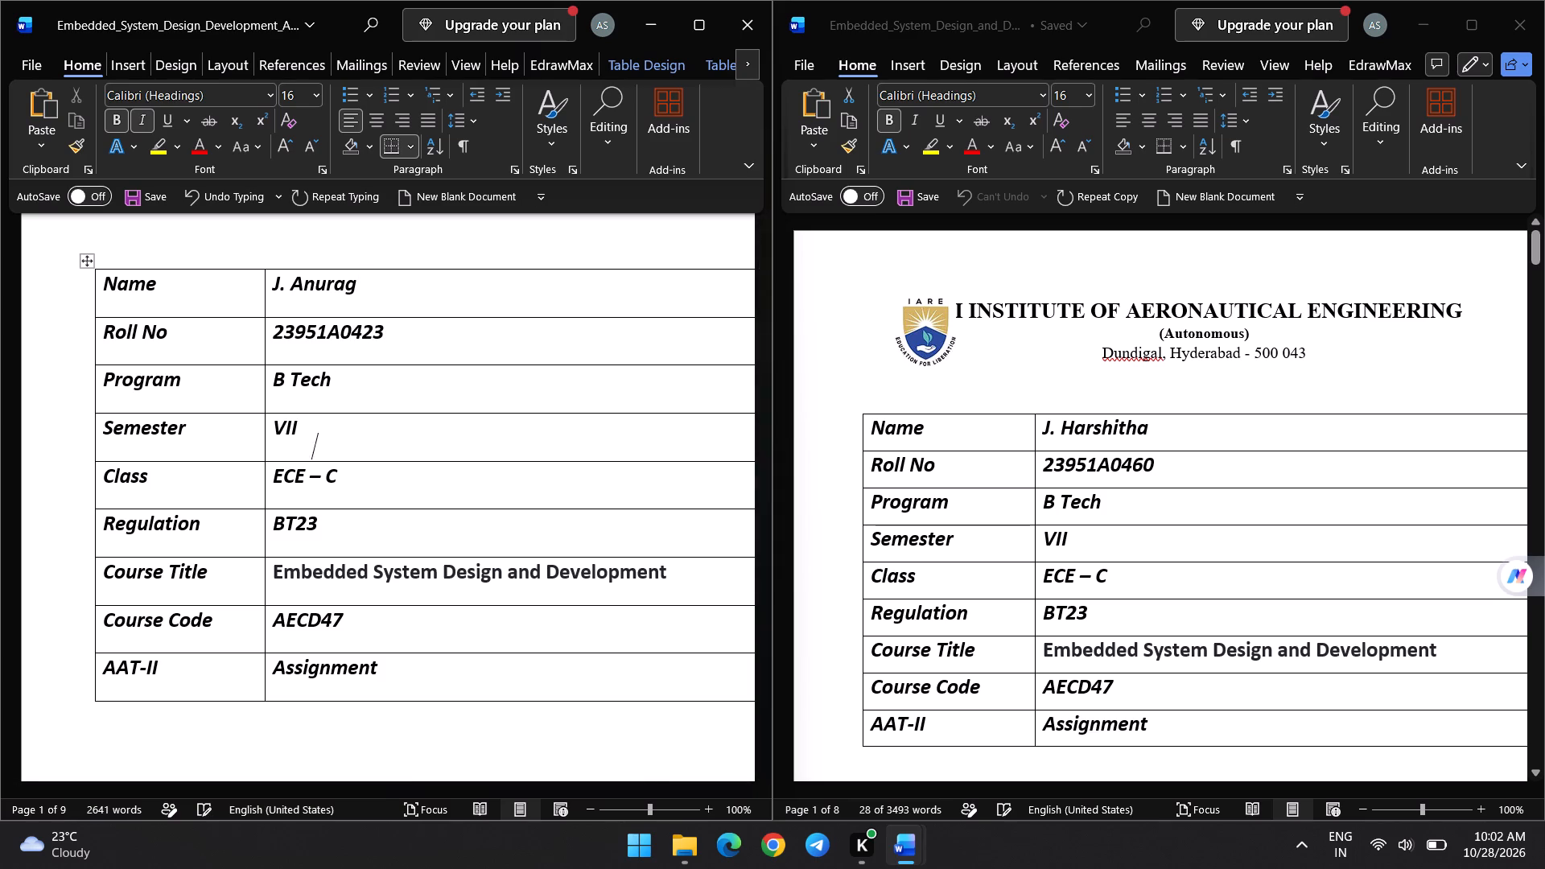
{"action": "key", "text": "BackSpace"}
{"action": "key", "text": "a"}
{"action": "key", "text": "ctrl+a"}
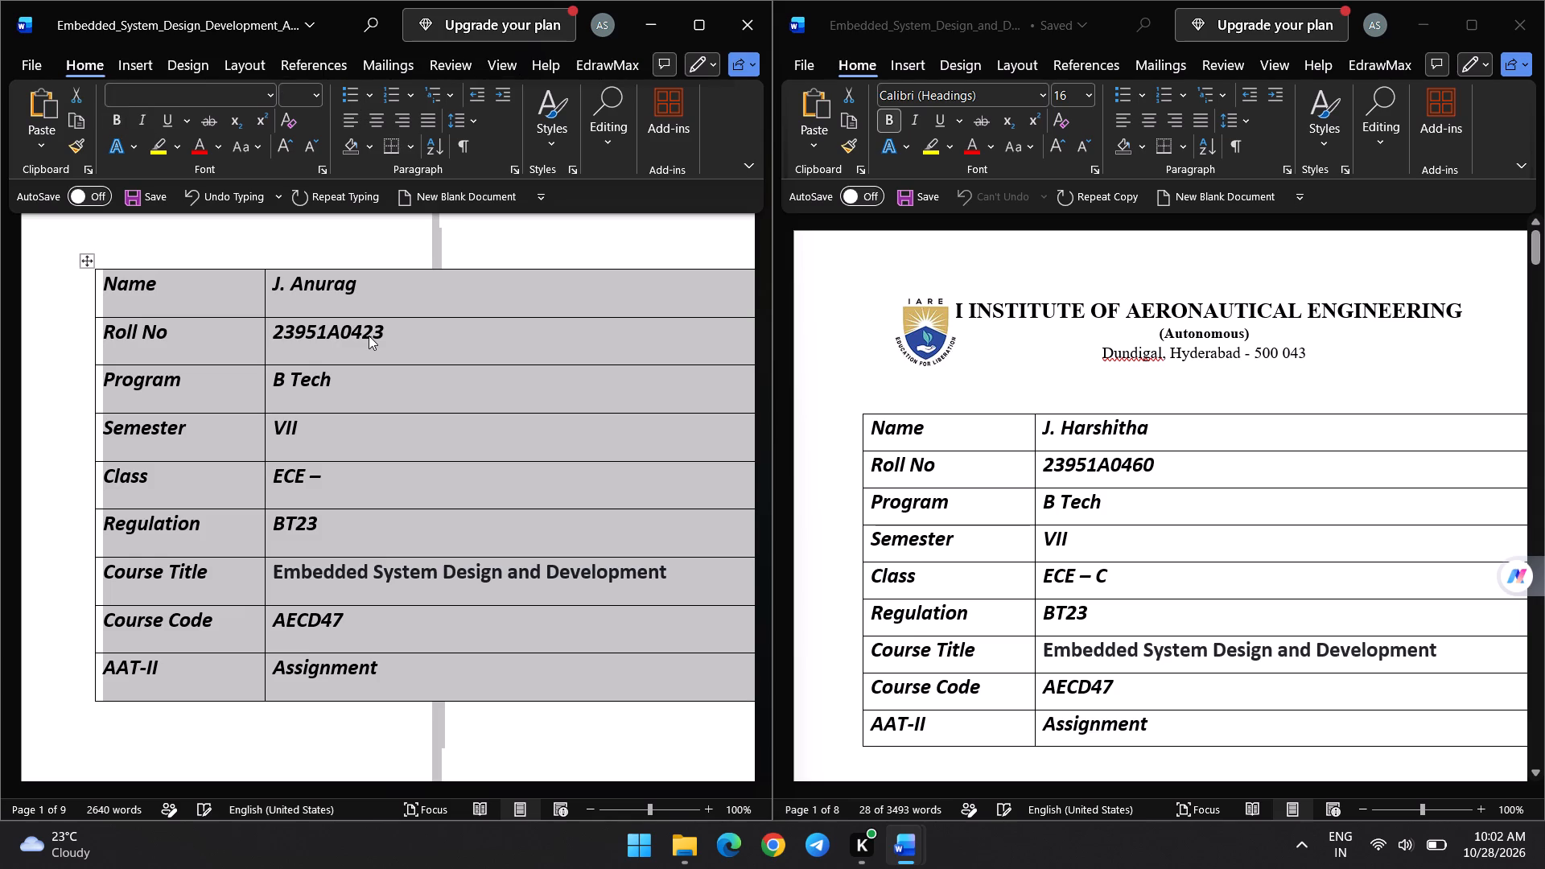
{"action": "left_click", "coordinate": [336, 480]}
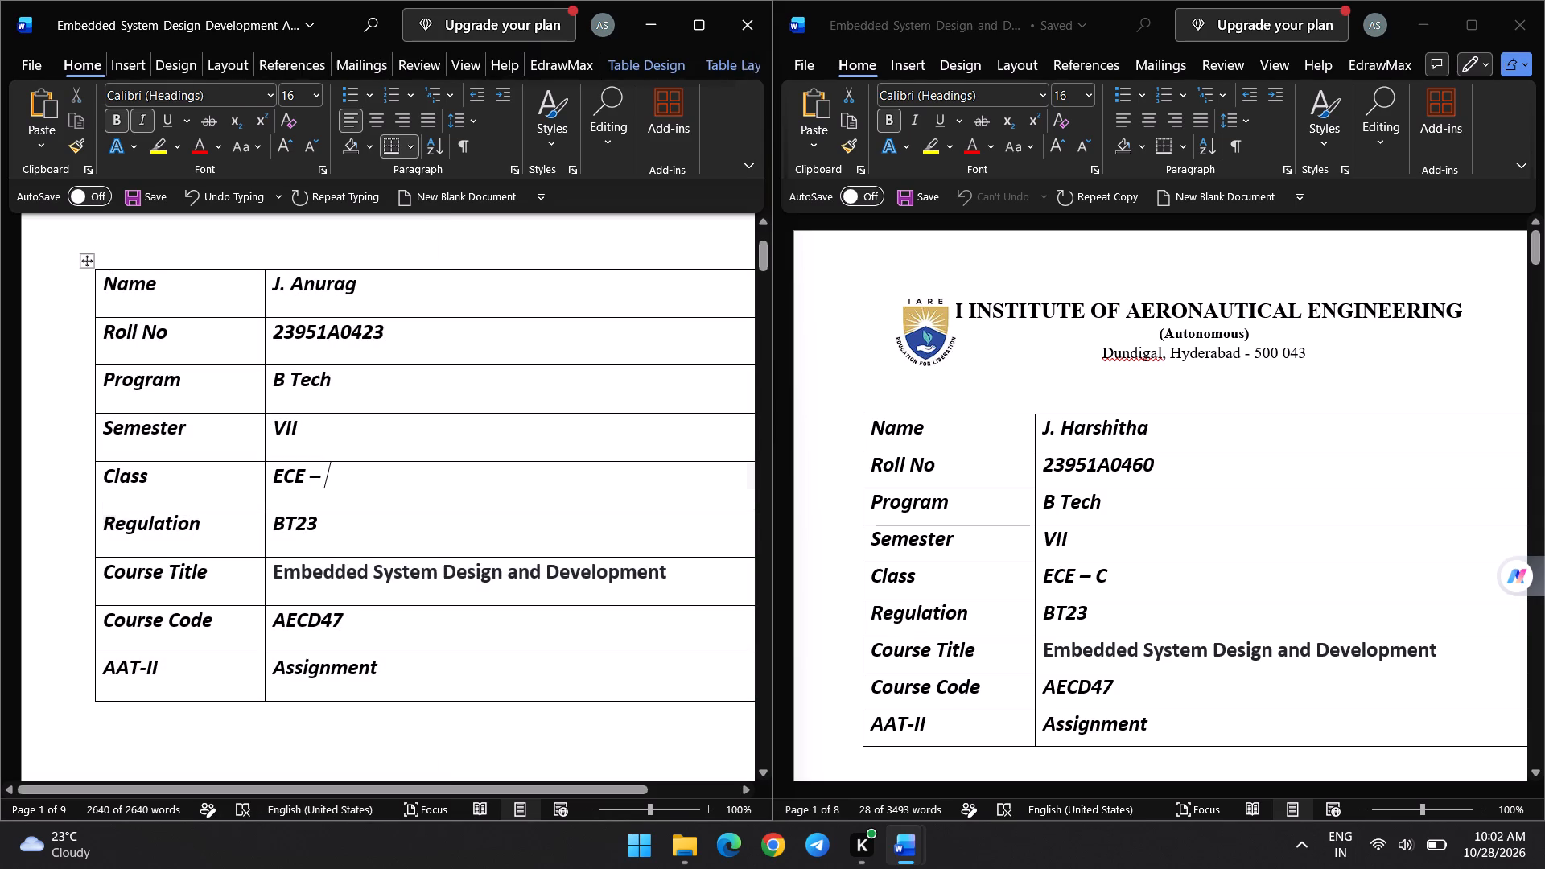
{"action": "key", "text": "a"}
{"action": "key", "text": "ctrl+s"}
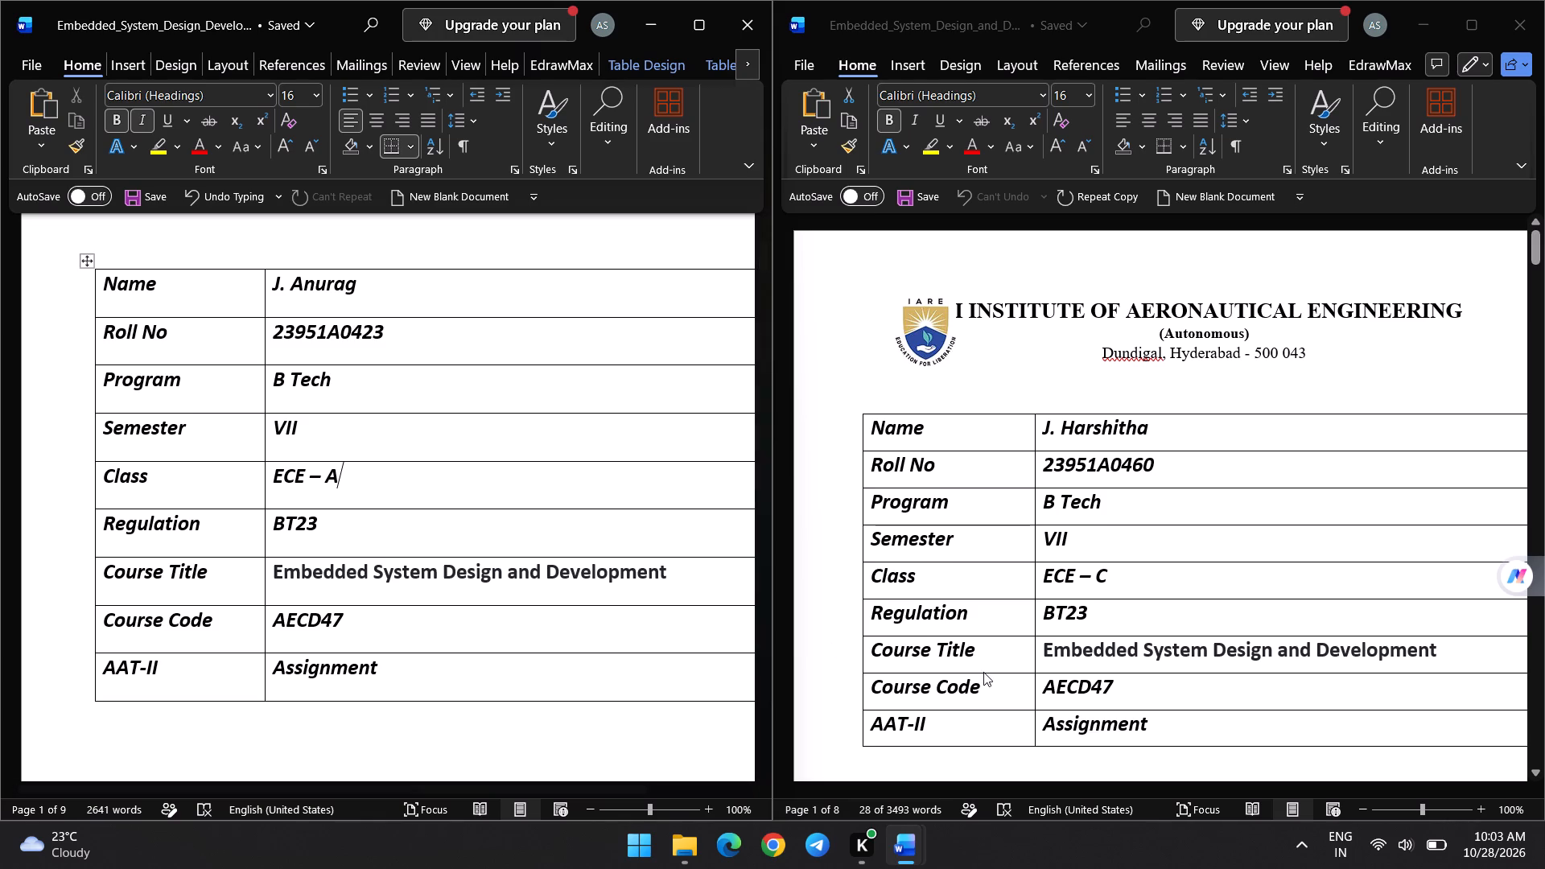
Stretch the cover table in folder 60's Embedded System Design assignment to taller rows, save it, and close both Embedded System Design documents.
{"action": "scroll", "coordinate": [983, 672], "scroll_direction": "down", "scroll_amount": 1}
{"action": "left_click", "coordinate": [1161, 620]}
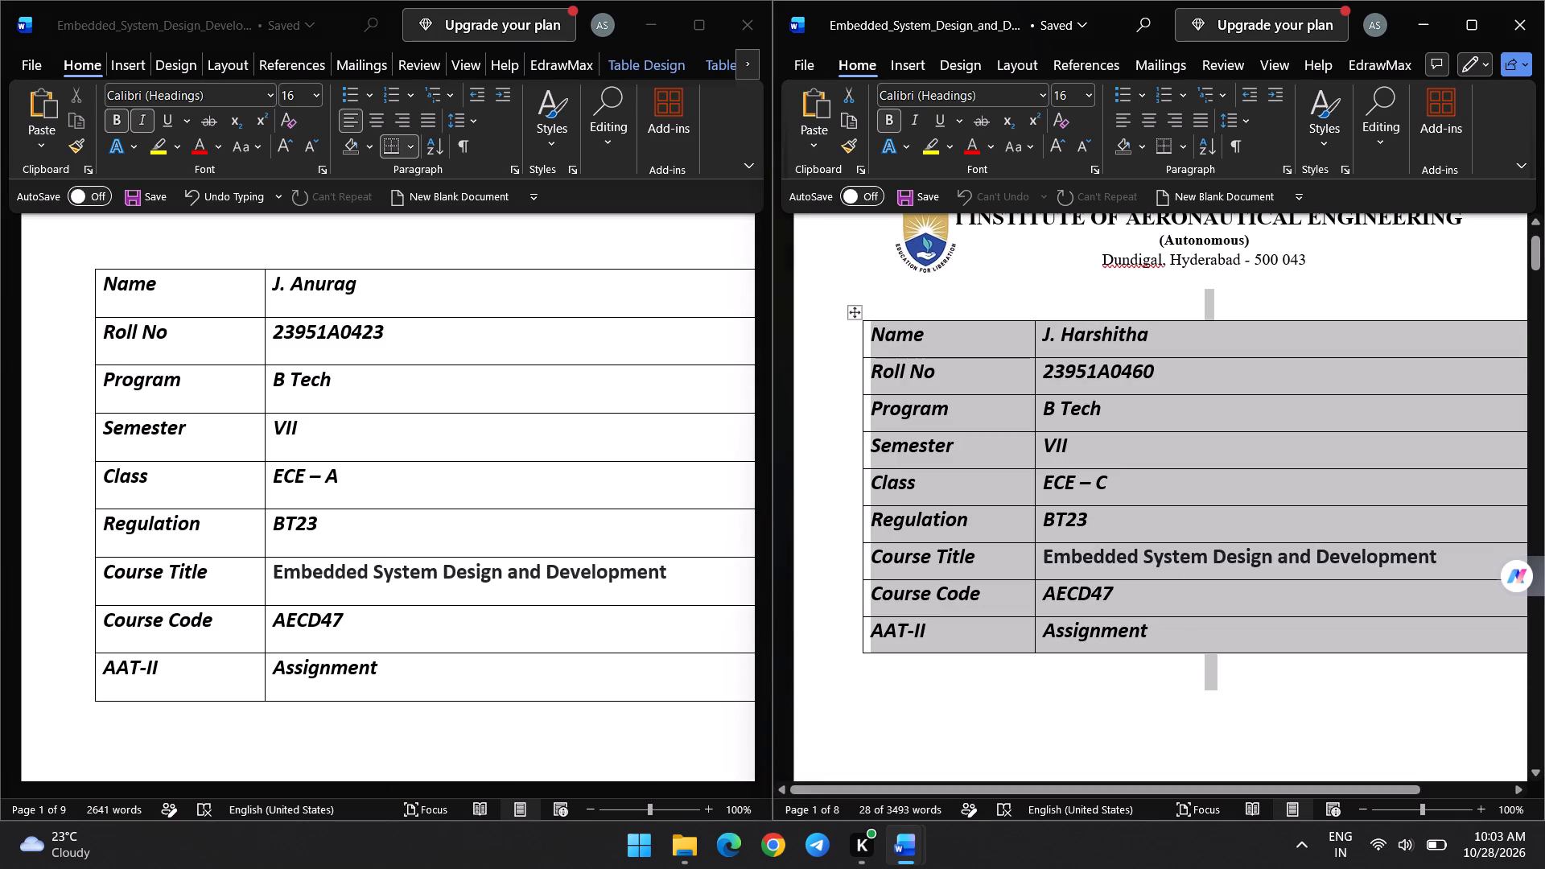
{"action": "left_click", "coordinate": [1138, 685]}
{"action": "left_click", "coordinate": [1167, 542]}
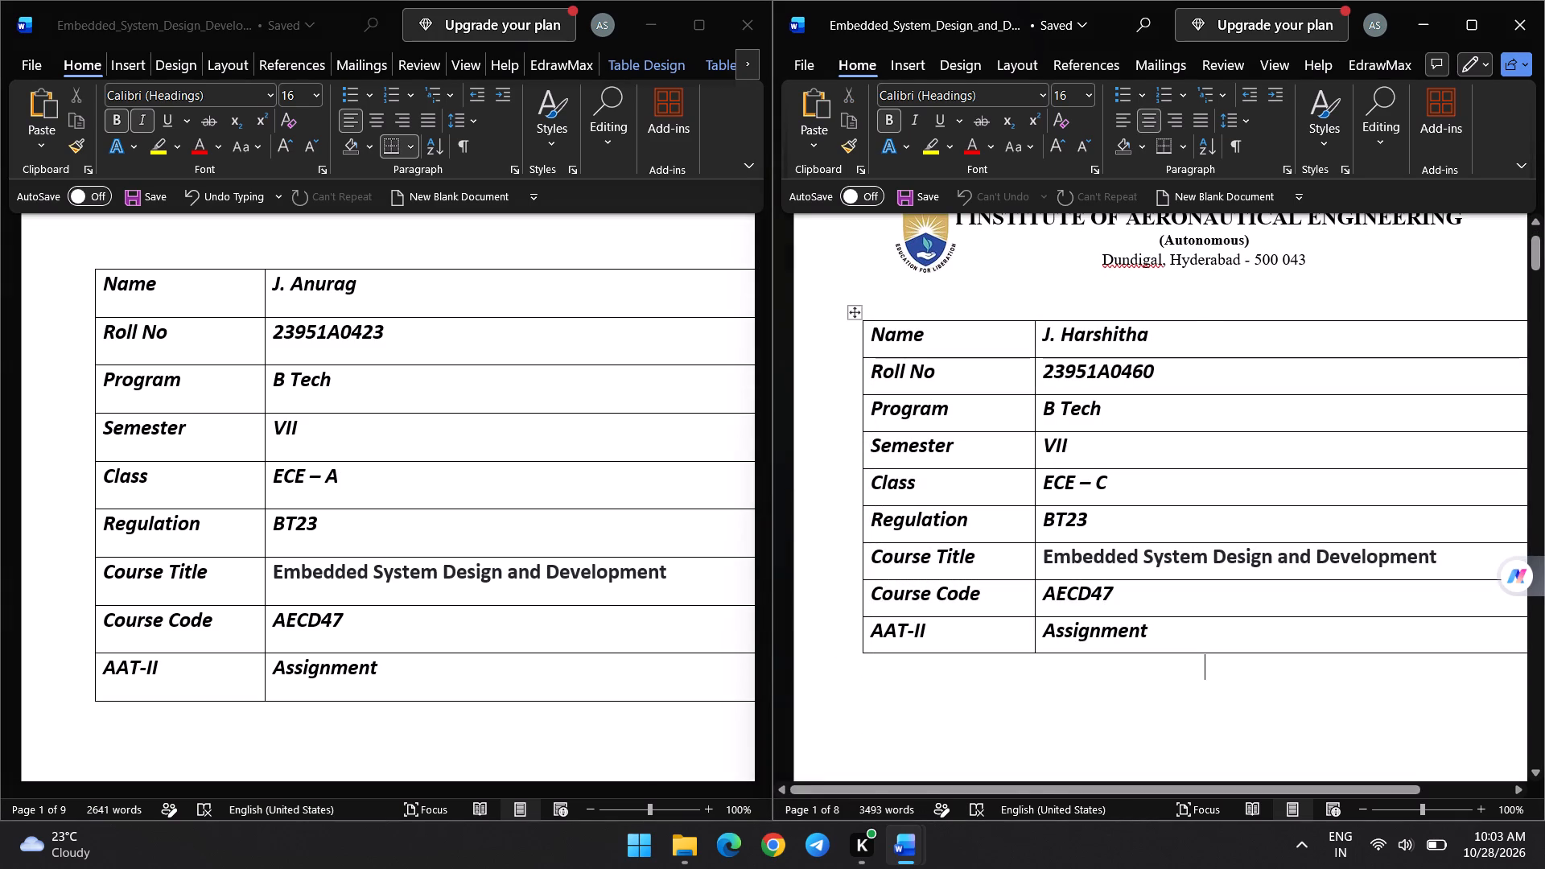
{"action": "scroll", "coordinate": [1061, 422], "scroll_direction": "left", "scroll_amount": 1}
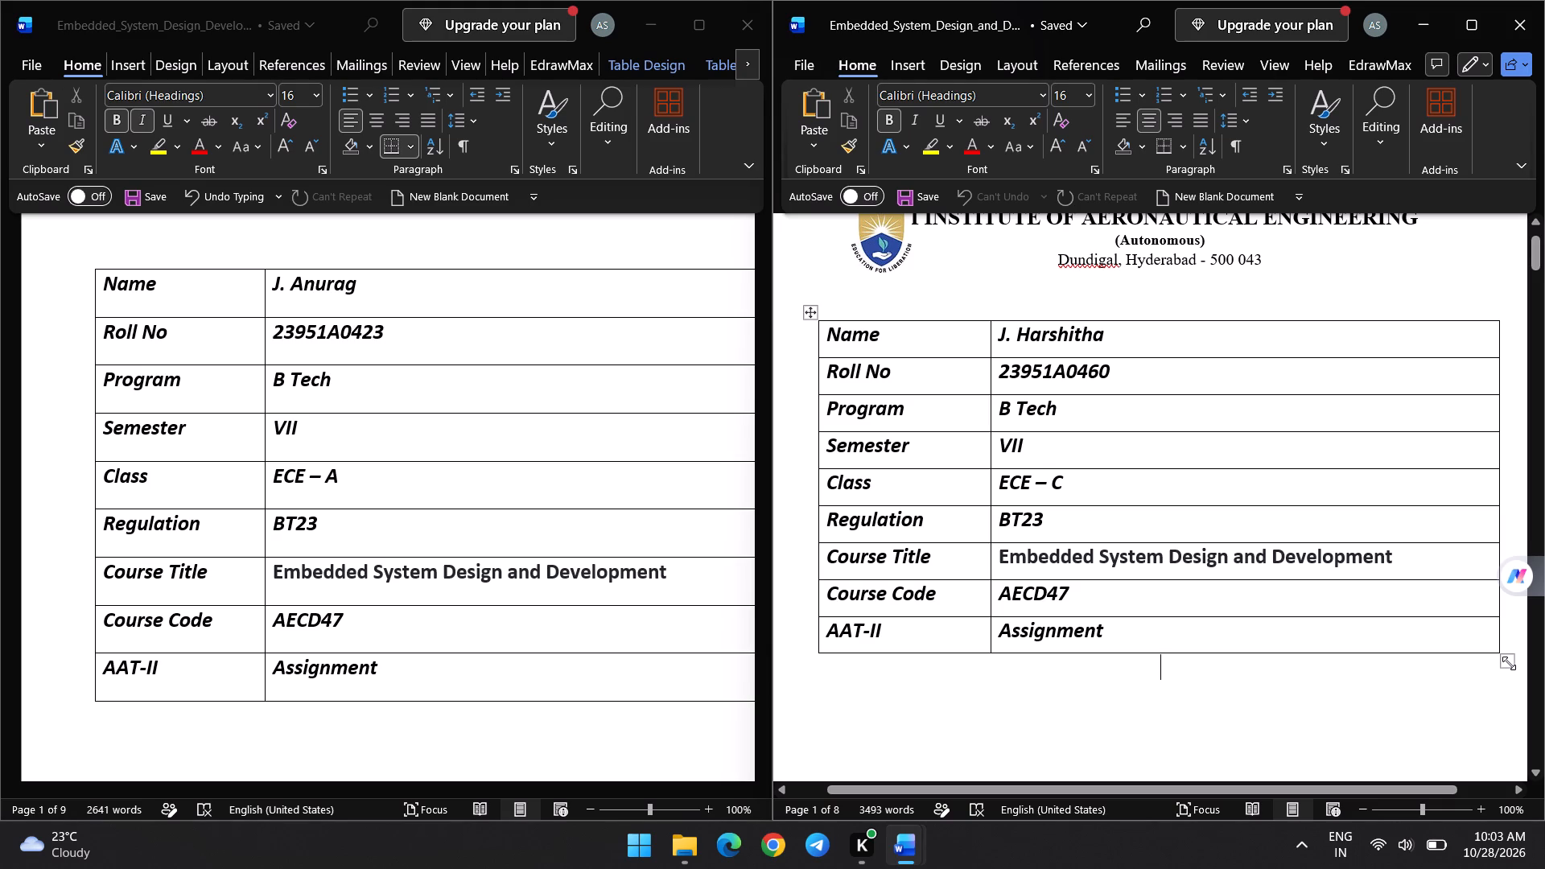
{"action": "left_click_drag", "start_coordinate": [1510, 662], "coordinate": [1512, 770]}
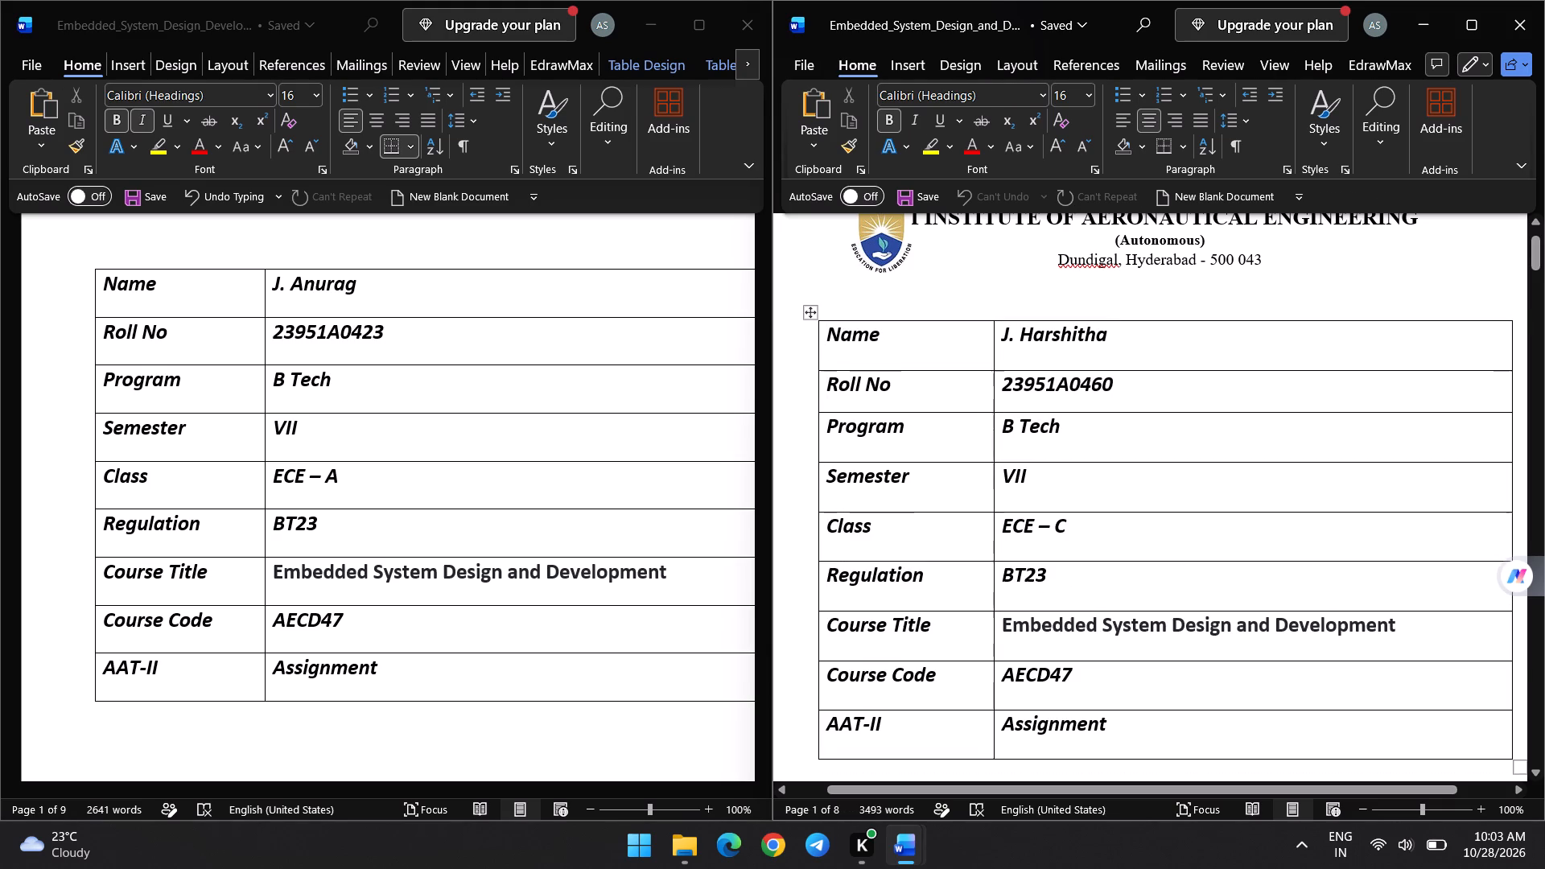
{"action": "scroll", "coordinate": [1407, 667], "scroll_direction": "down", "scroll_amount": 1}
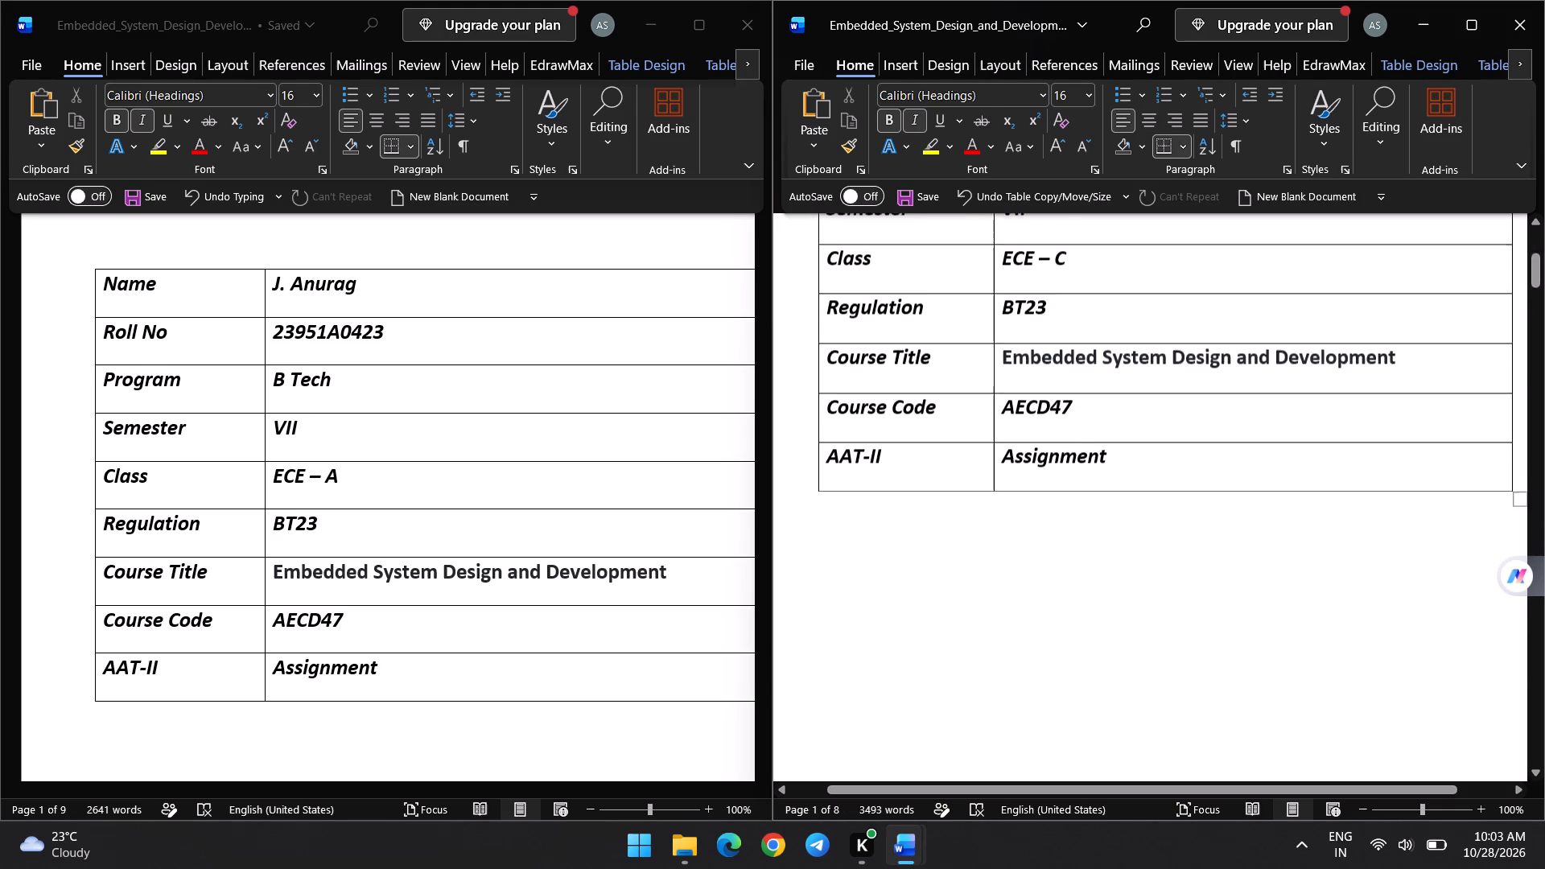
{"action": "scroll", "coordinate": [1407, 667], "scroll_direction": "down", "scroll_amount": 1}
{"action": "scroll", "coordinate": [1332, 550], "scroll_direction": "up", "scroll_amount": 1}
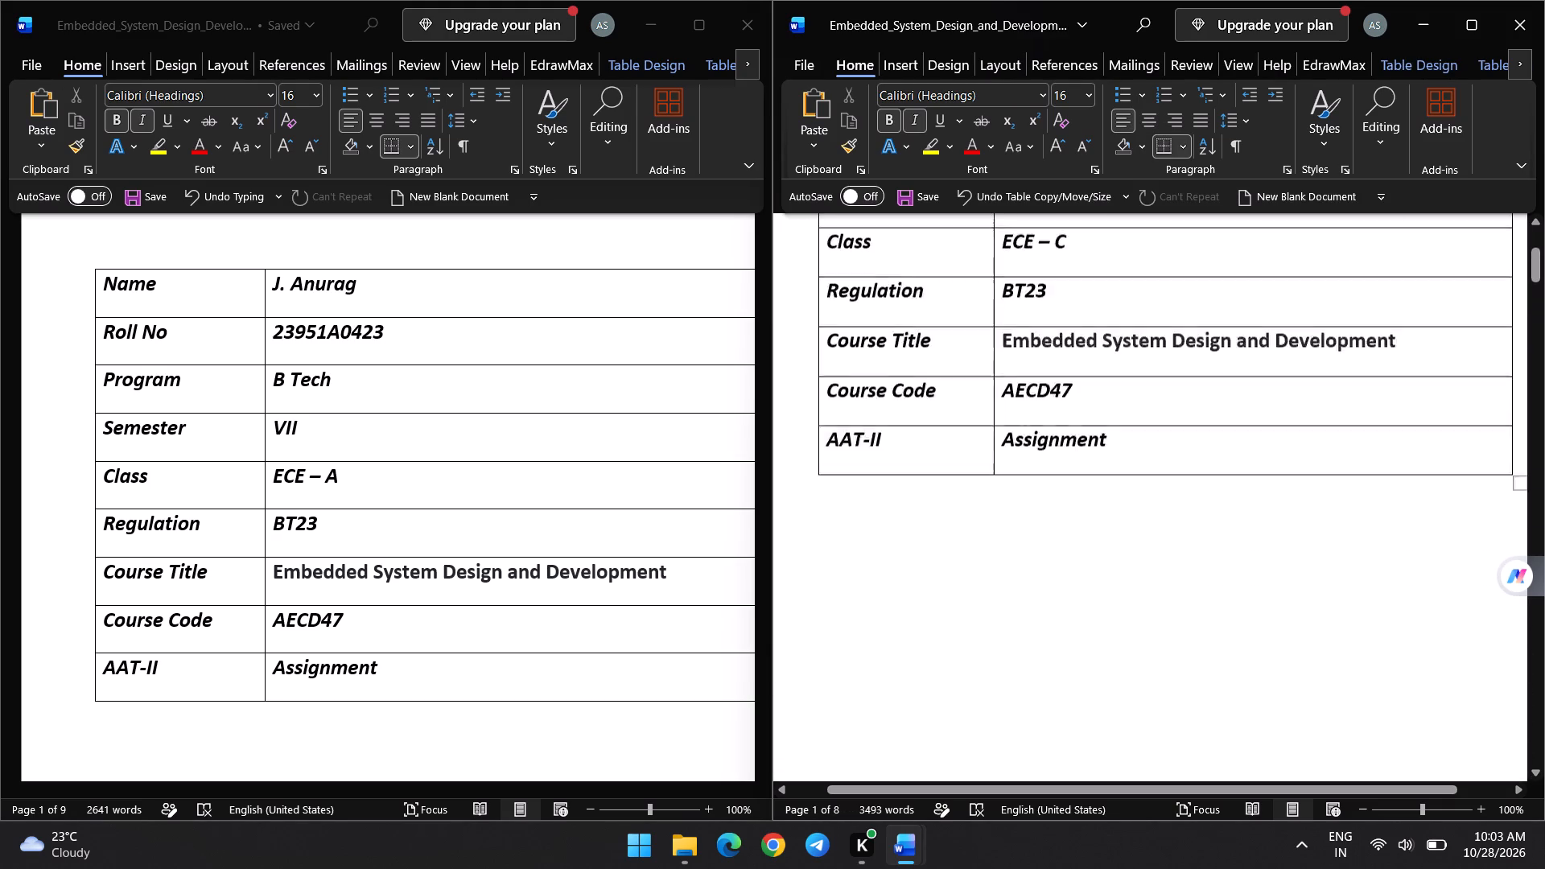
{"action": "scroll", "coordinate": [1332, 550], "scroll_direction": "up", "scroll_amount": 1}
{"action": "left_click", "coordinate": [1104, 741]}
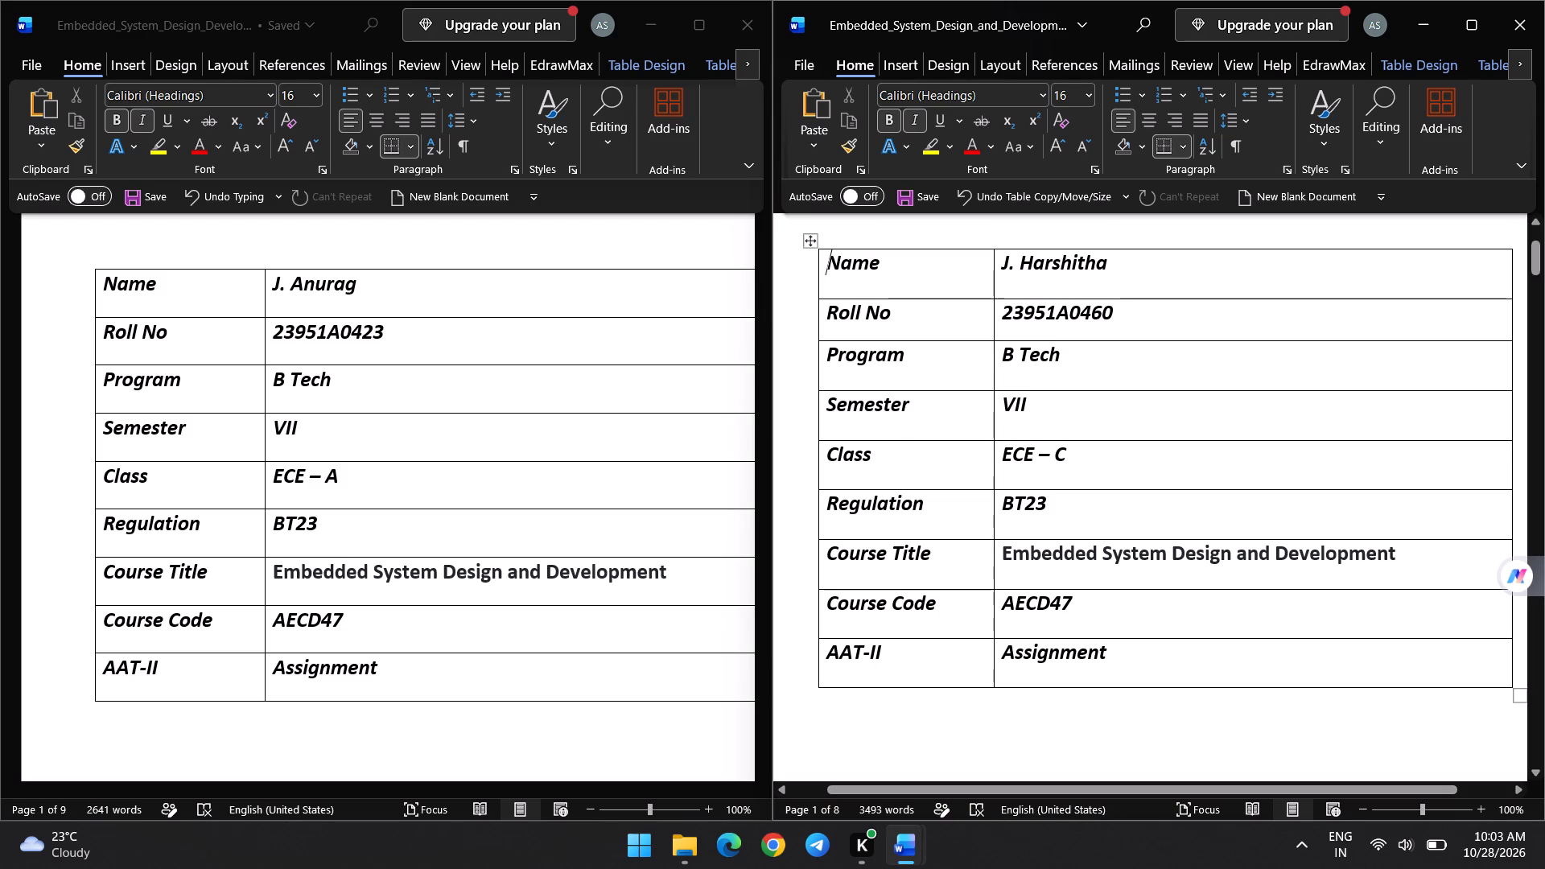
{"action": "key", "text": "ctrl+s"}
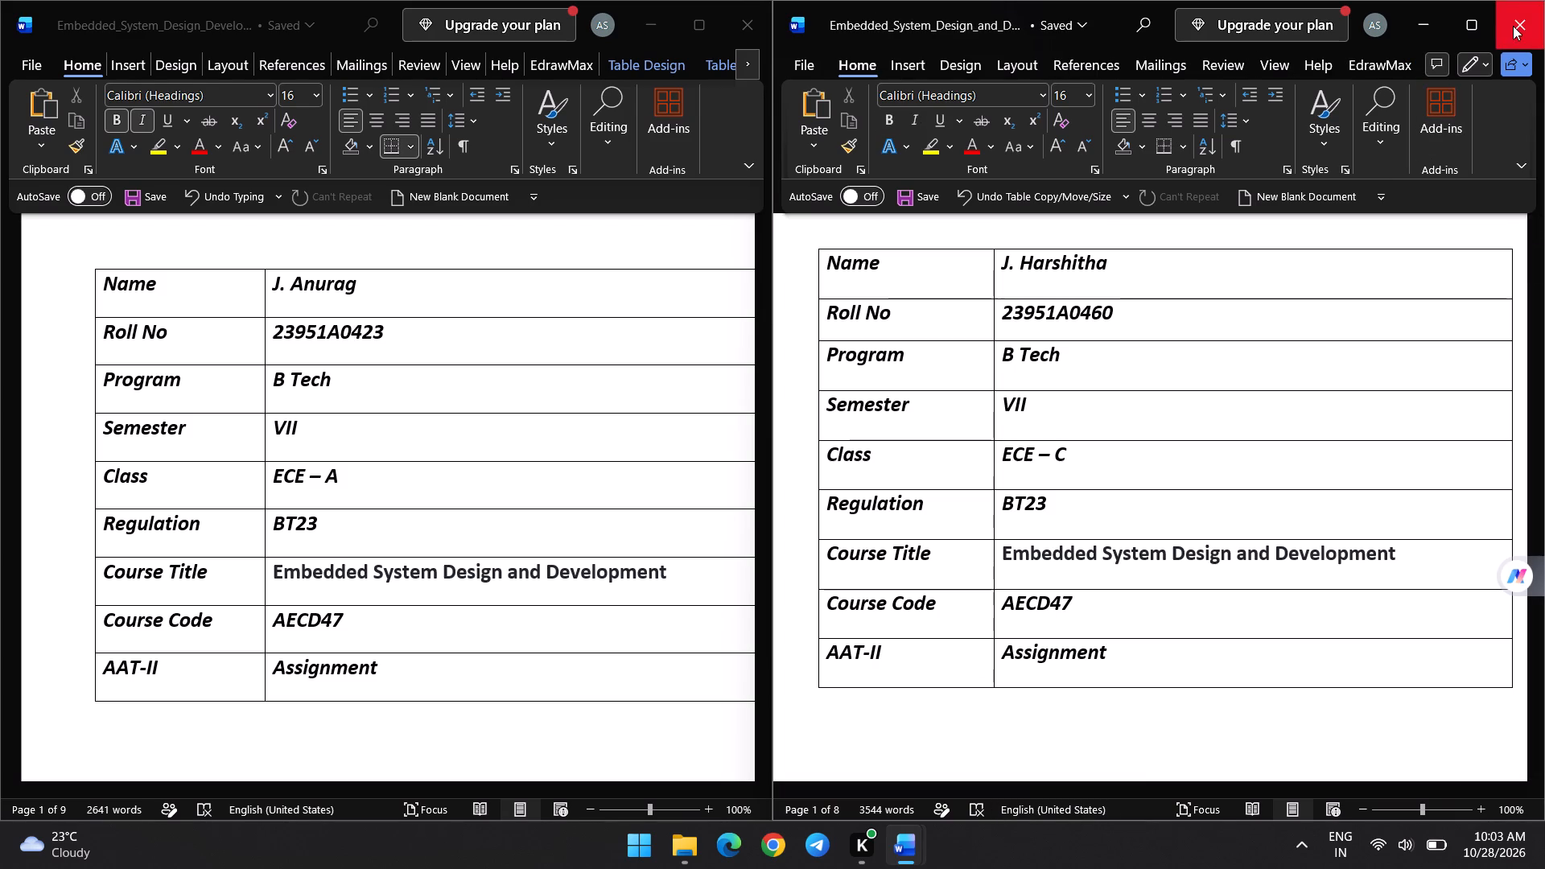
{"action": "left_click", "coordinate": [1513, 26]}
{"action": "left_click", "coordinate": [736, 31]}
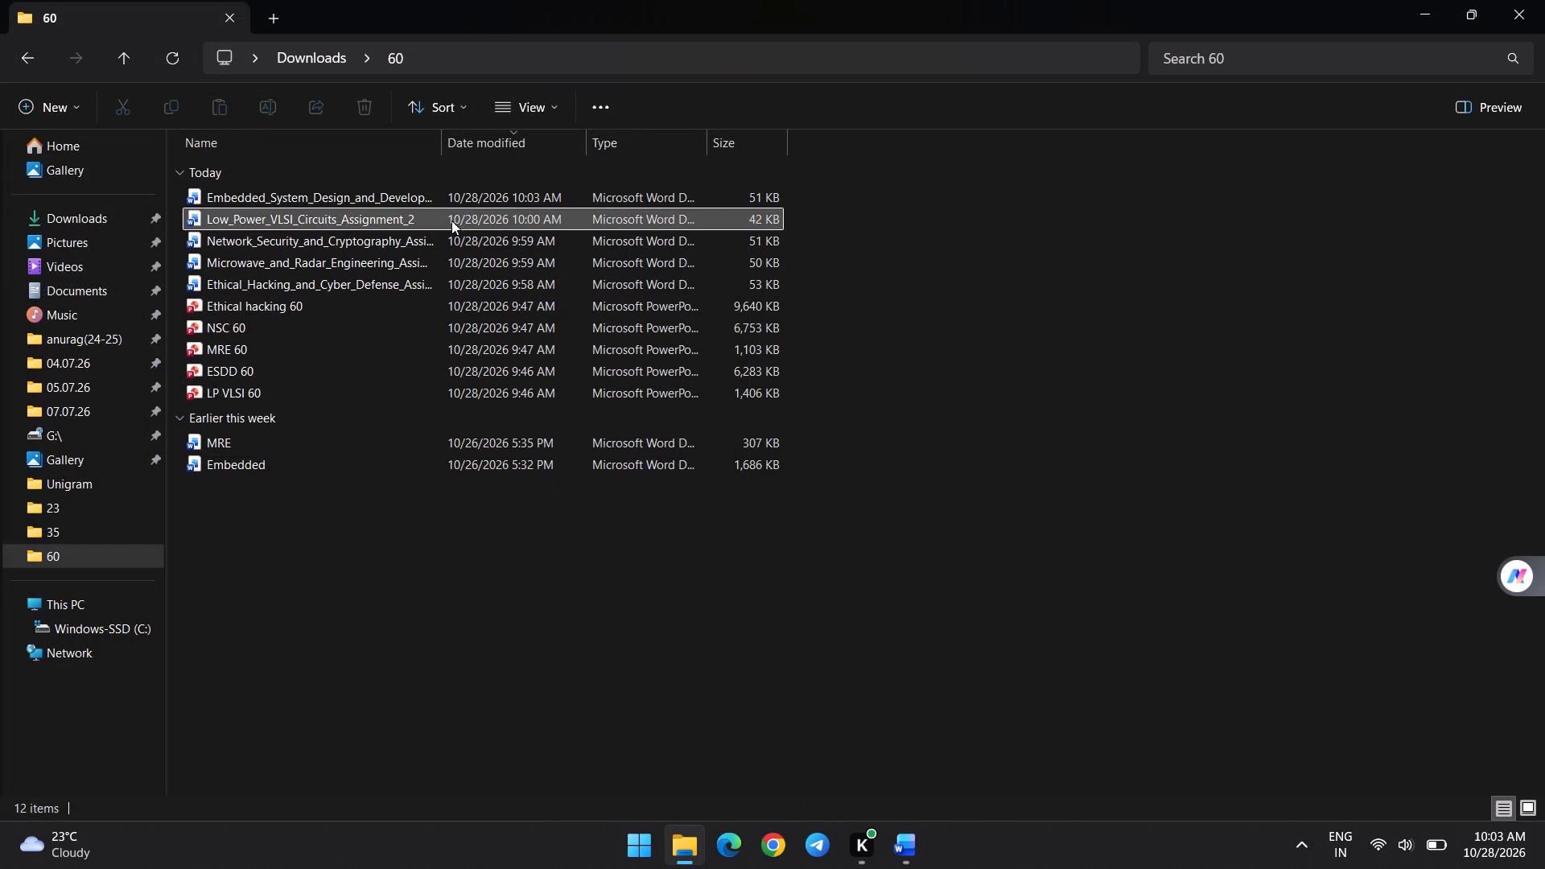
Open Low_Power_VLSI_Circuits_Assignment_2 from folder 60, snap it to the right half of the screen, and bring up folder 23's Low Power VLSI assignment beside it.
{"action": "double_click", "coordinate": [432, 224]}
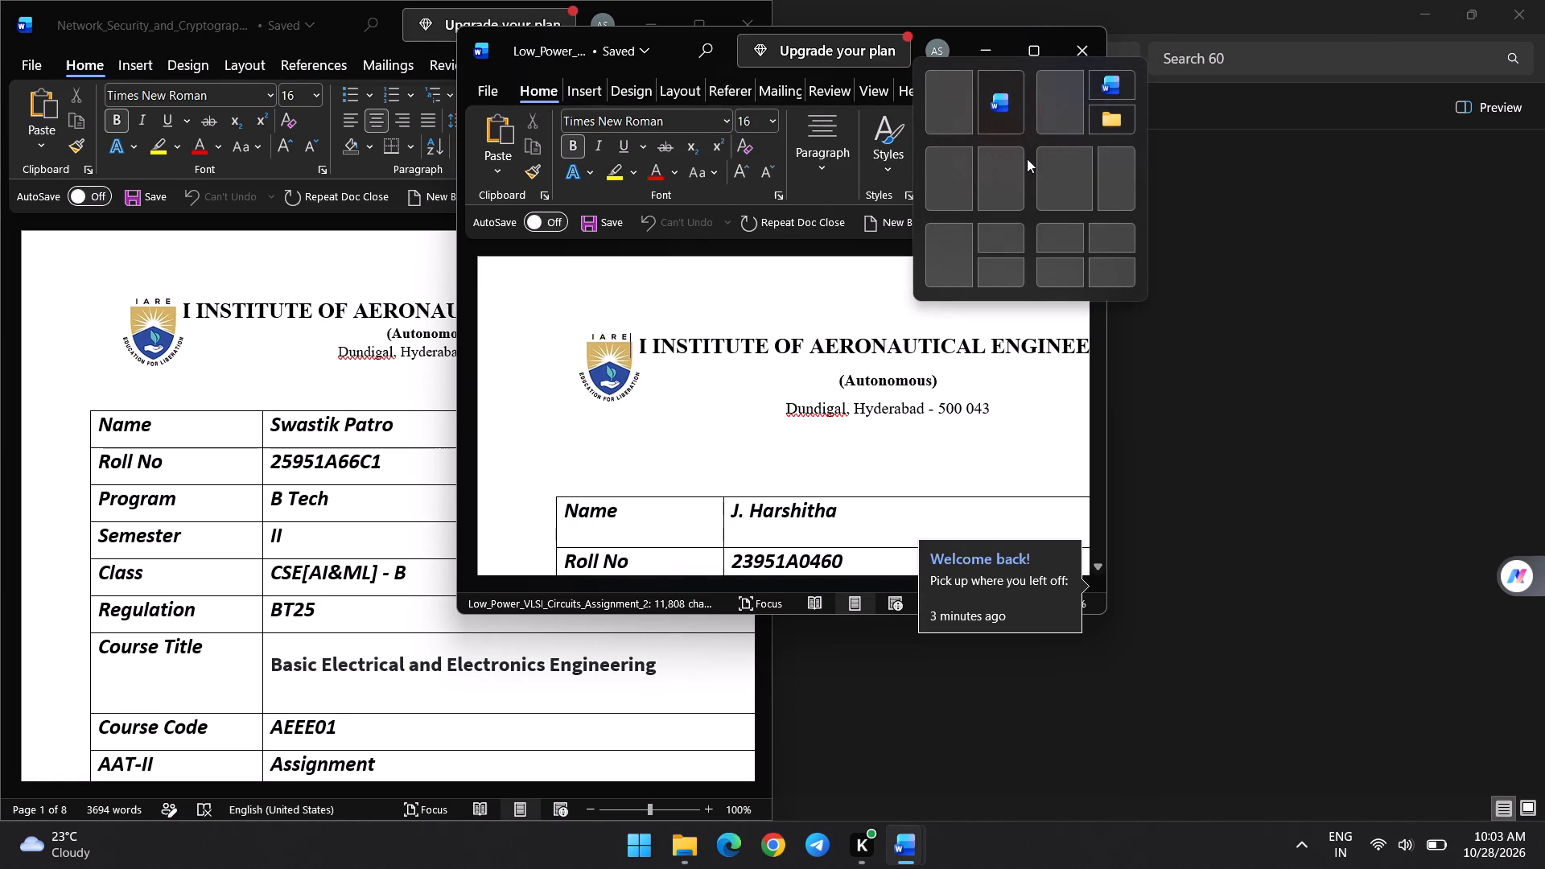
{"action": "left_click", "coordinate": [1009, 179]}
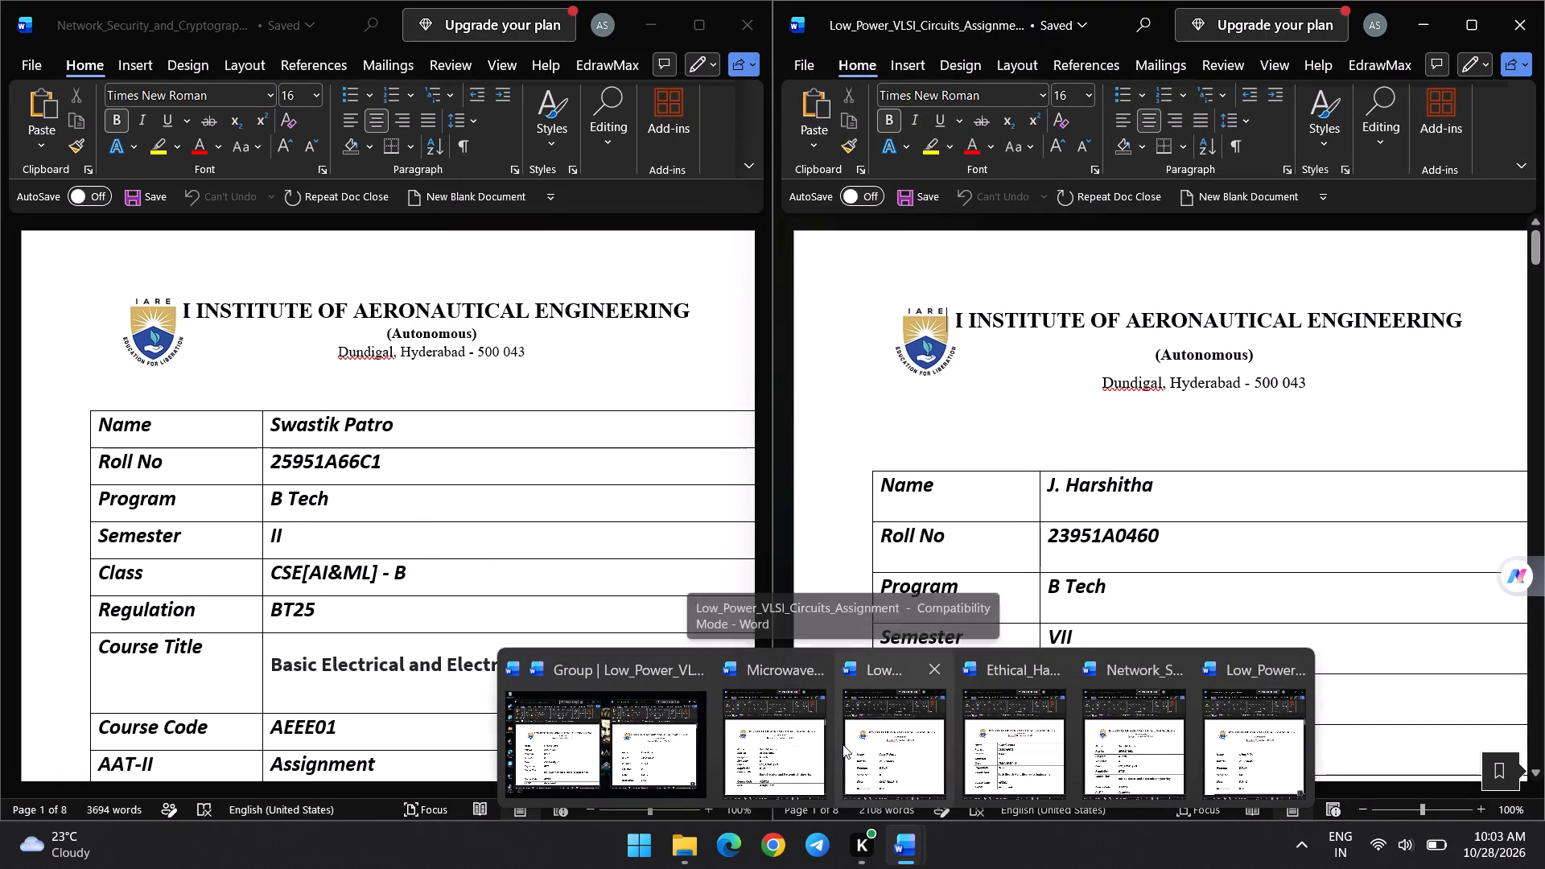
{"action": "left_click", "coordinate": [843, 744]}
Replace the cover table in folder 23's Low Power VLSI assignment with the folder 60 version's table, adding three blank lines after it.
{"action": "left_click_drag", "start_coordinate": [864, 455], "coordinate": [876, 462]}
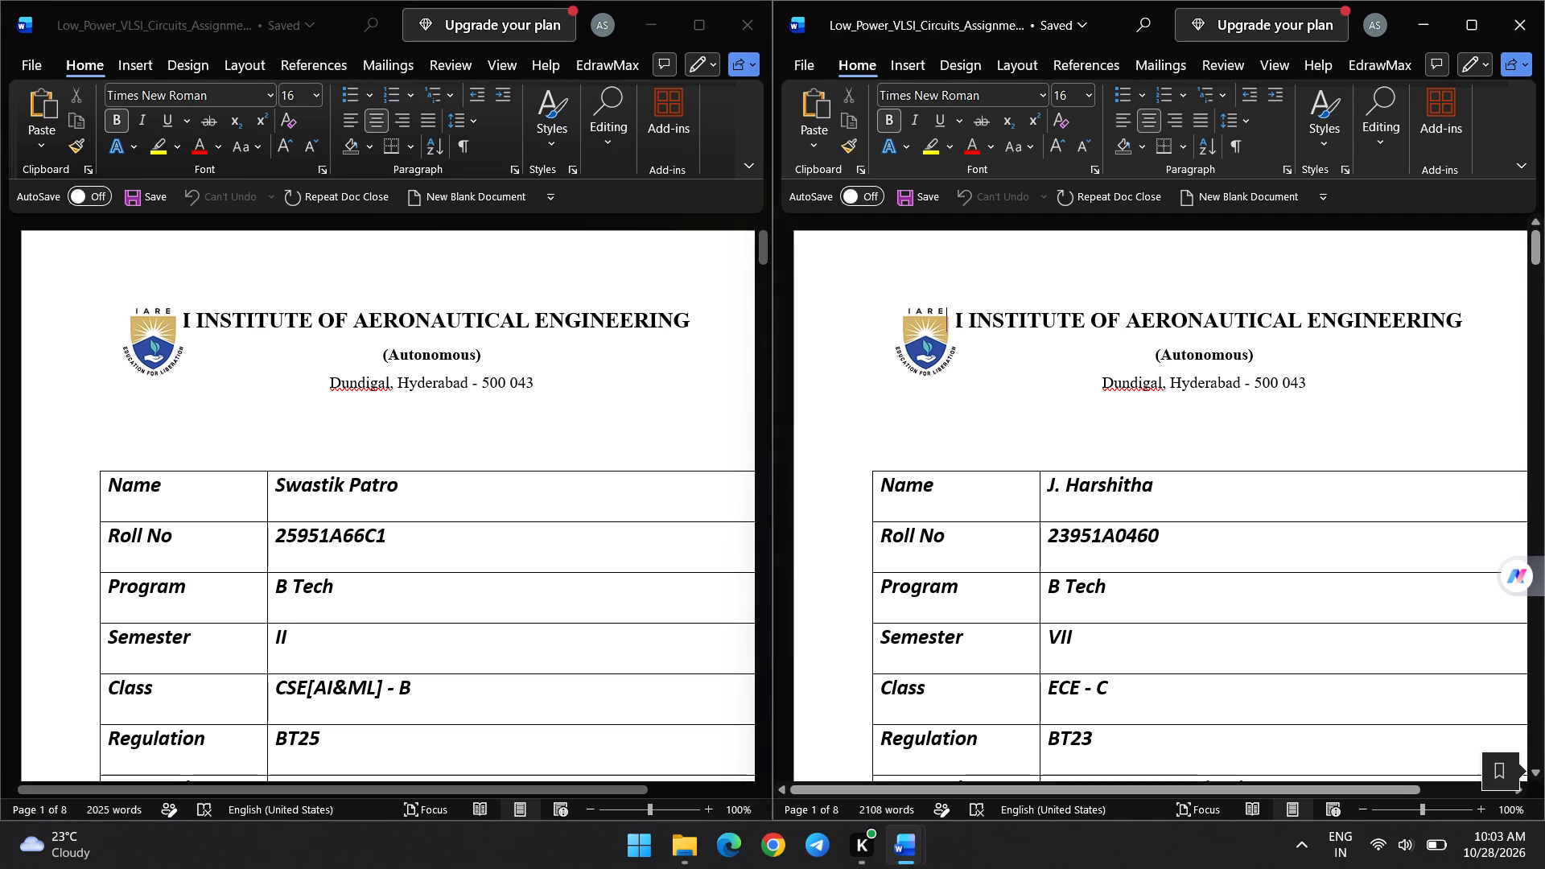
{"action": "left_click_drag", "start_coordinate": [876, 462], "coordinate": [987, 544]}
{"action": "left_click_drag", "start_coordinate": [879, 481], "coordinate": [879, 482]}
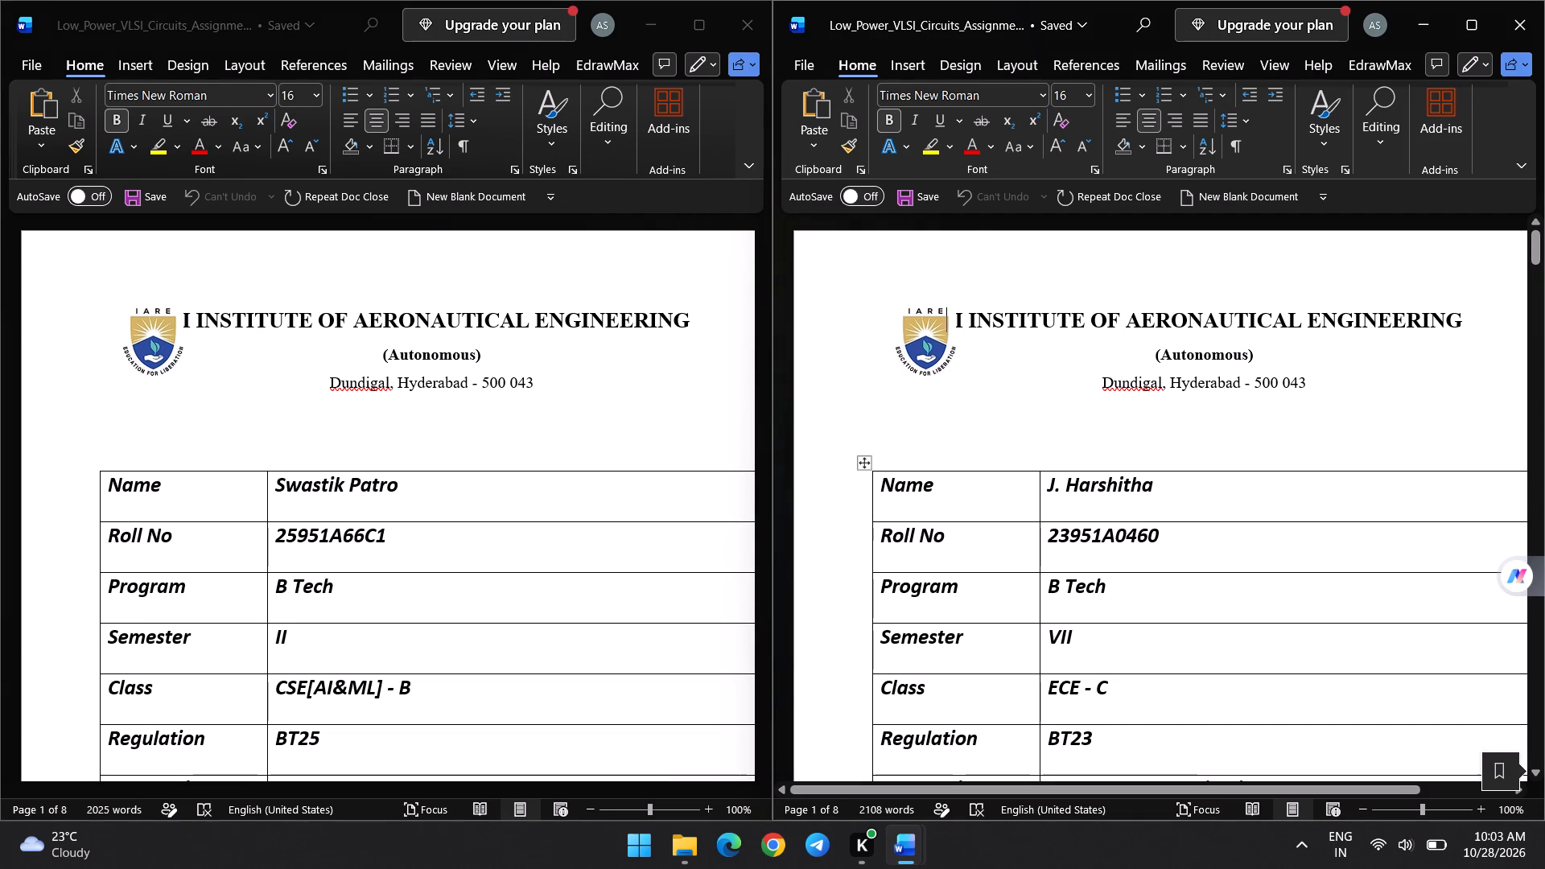
{"action": "left_click_drag", "start_coordinate": [879, 482], "coordinate": [1212, 728]}
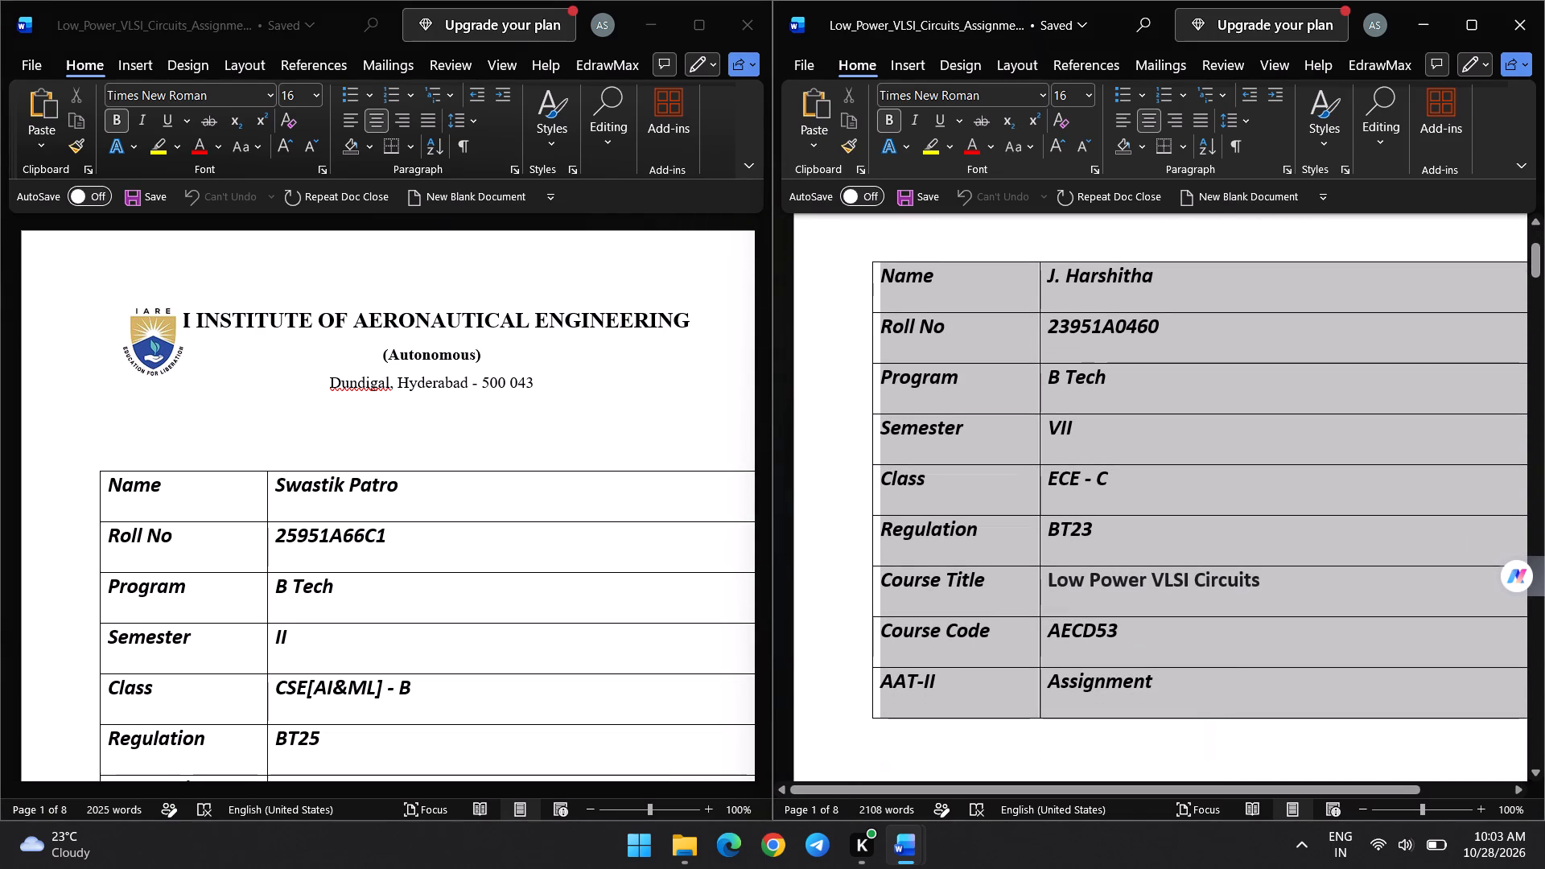
{"action": "left_click_drag", "start_coordinate": [1212, 728], "coordinate": [1212, 727]}
{"action": "key", "text": "ctrl+c"}
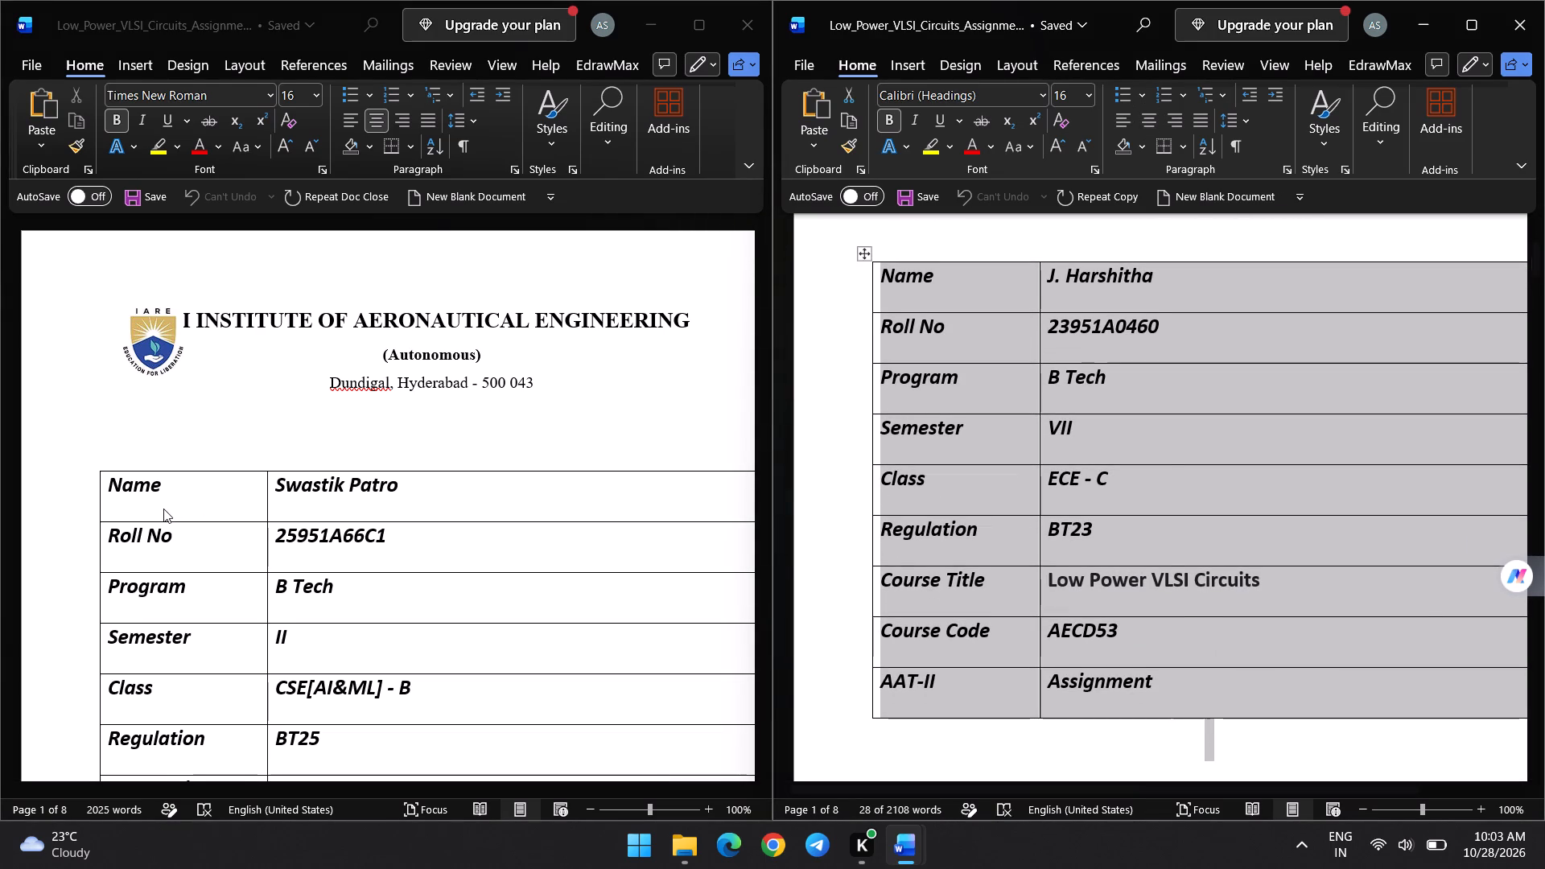
{"action": "left_click", "coordinate": [163, 509]}
{"action": "left_click_drag", "start_coordinate": [103, 485], "coordinate": [209, 610]}
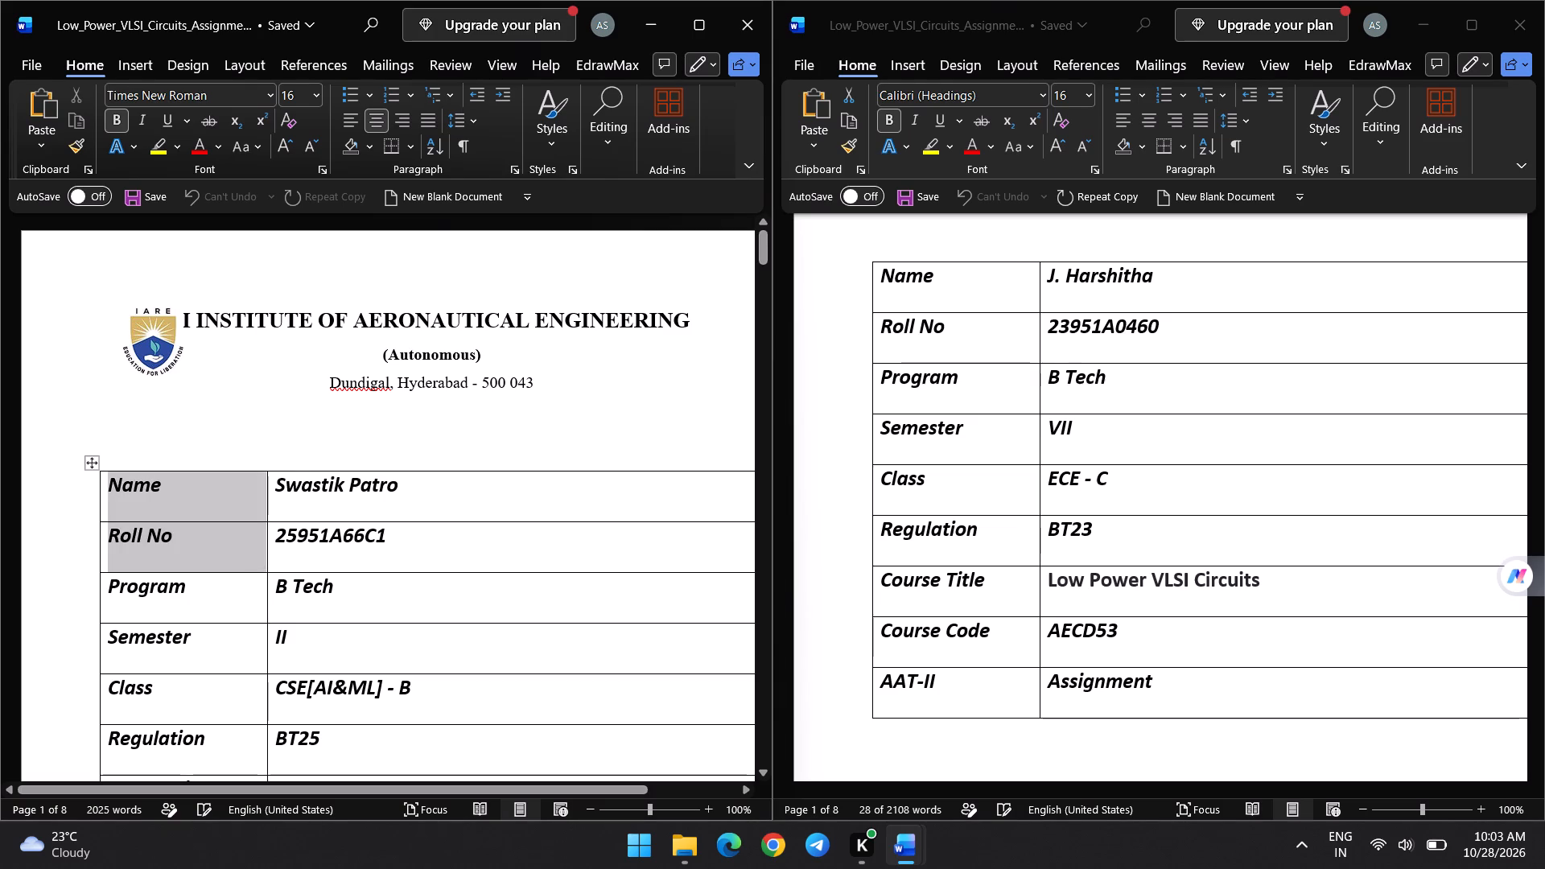
{"action": "left_click_drag", "start_coordinate": [209, 610], "coordinate": [453, 611]}
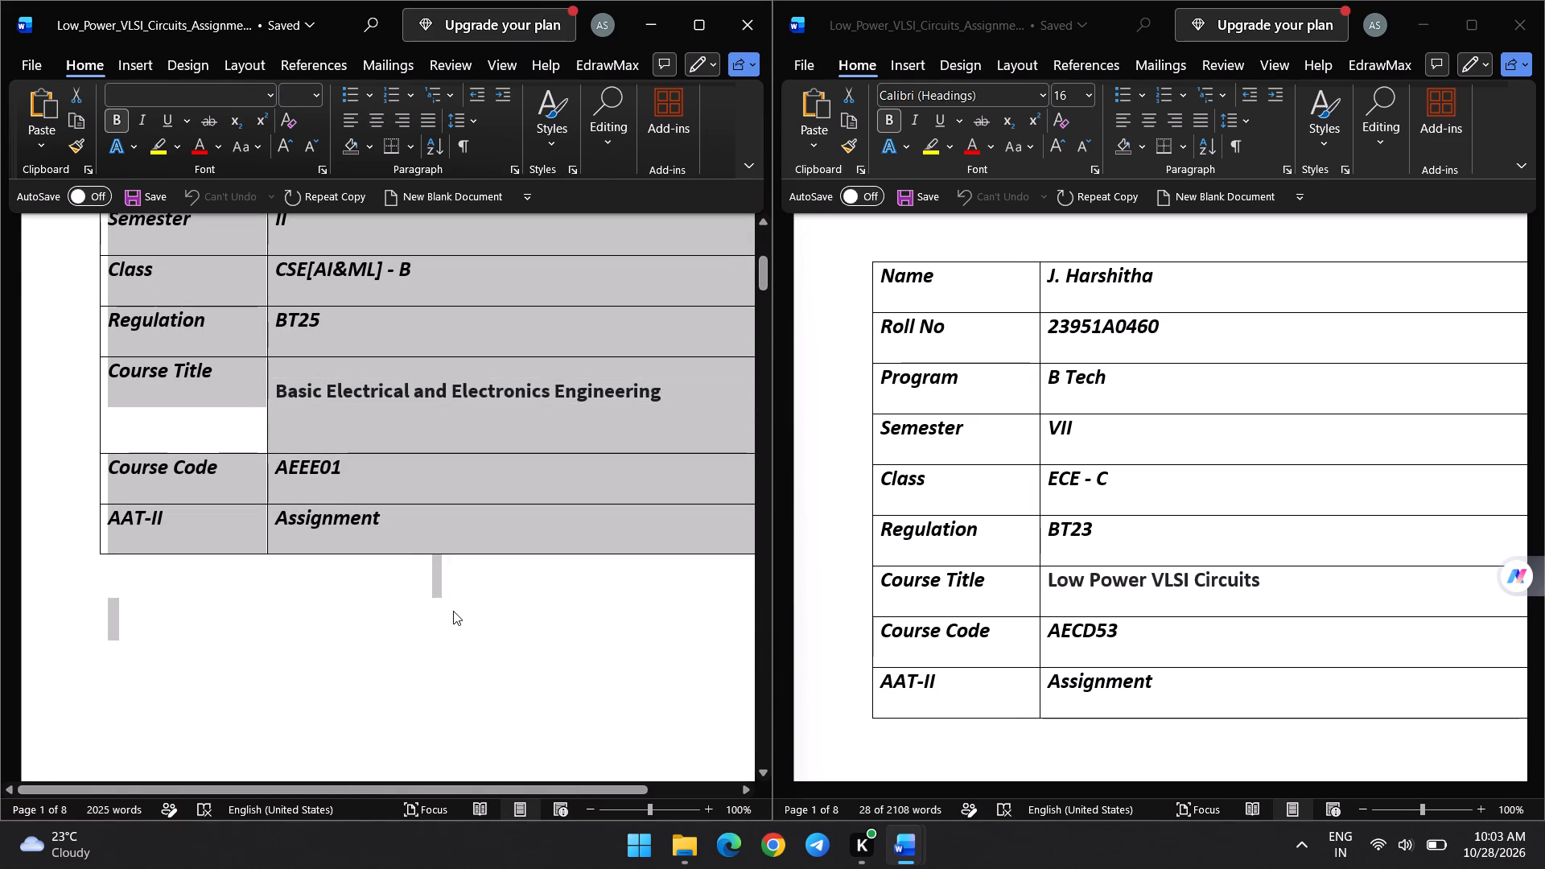
{"action": "key", "text": "ctrl+v"}
{"action": "key", "text": "Return"}
{"action": "key", "text": "Return"}
{"action": "key", "text": "Return"}
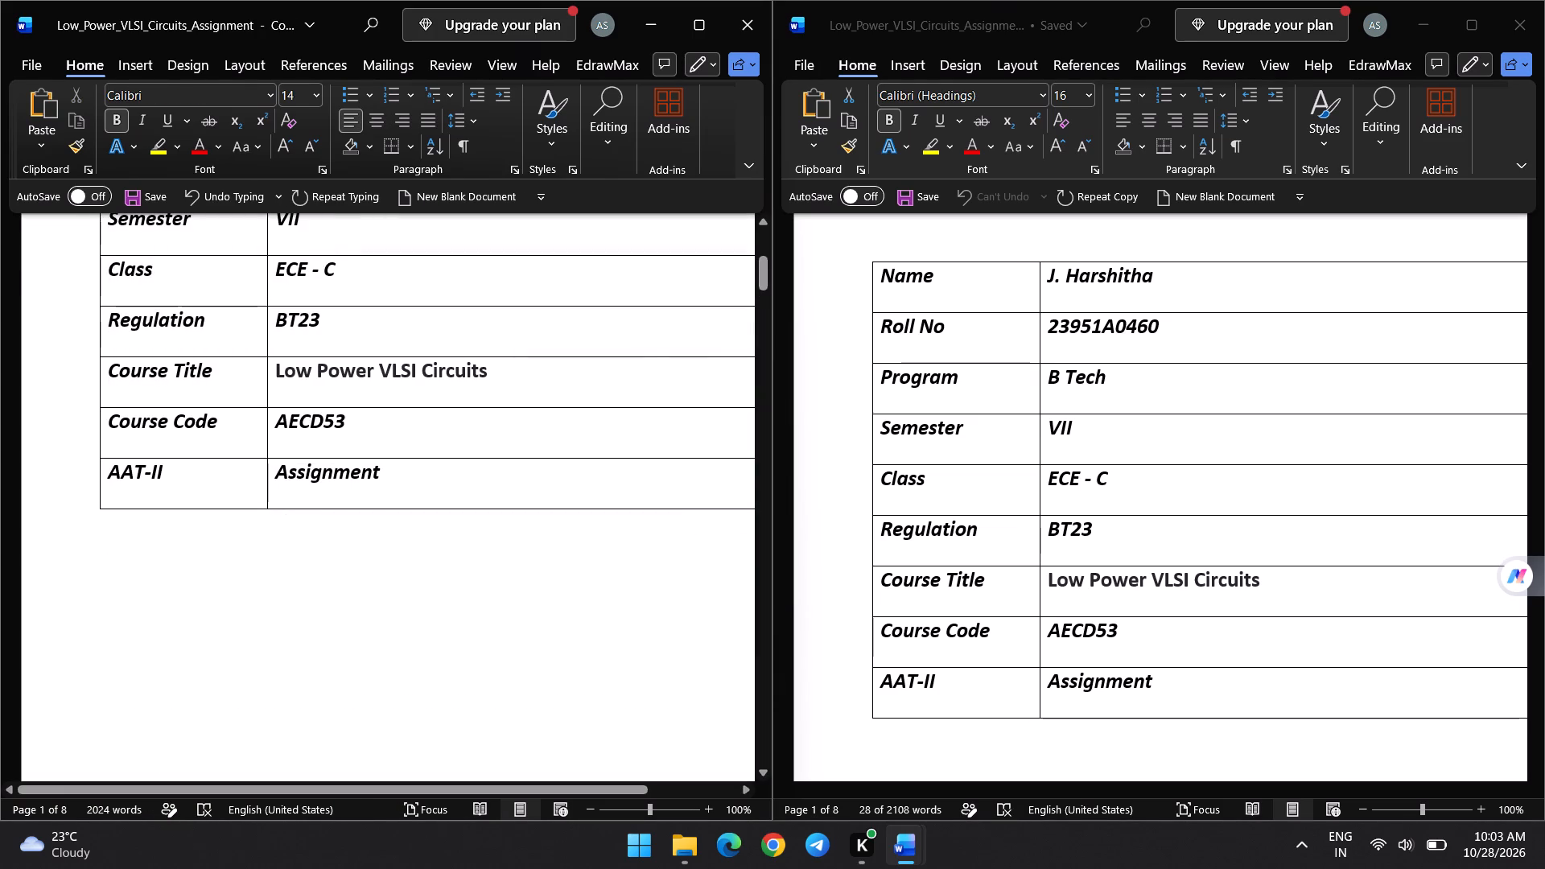
In folder 23's Low Power VLSI cover table, set the class to ECE - A and change the roll number's last two digits to 23.
{"action": "scroll", "coordinate": [356, 436], "scroll_direction": "up", "scroll_amount": 1}
{"action": "left_click", "coordinate": [337, 460]}
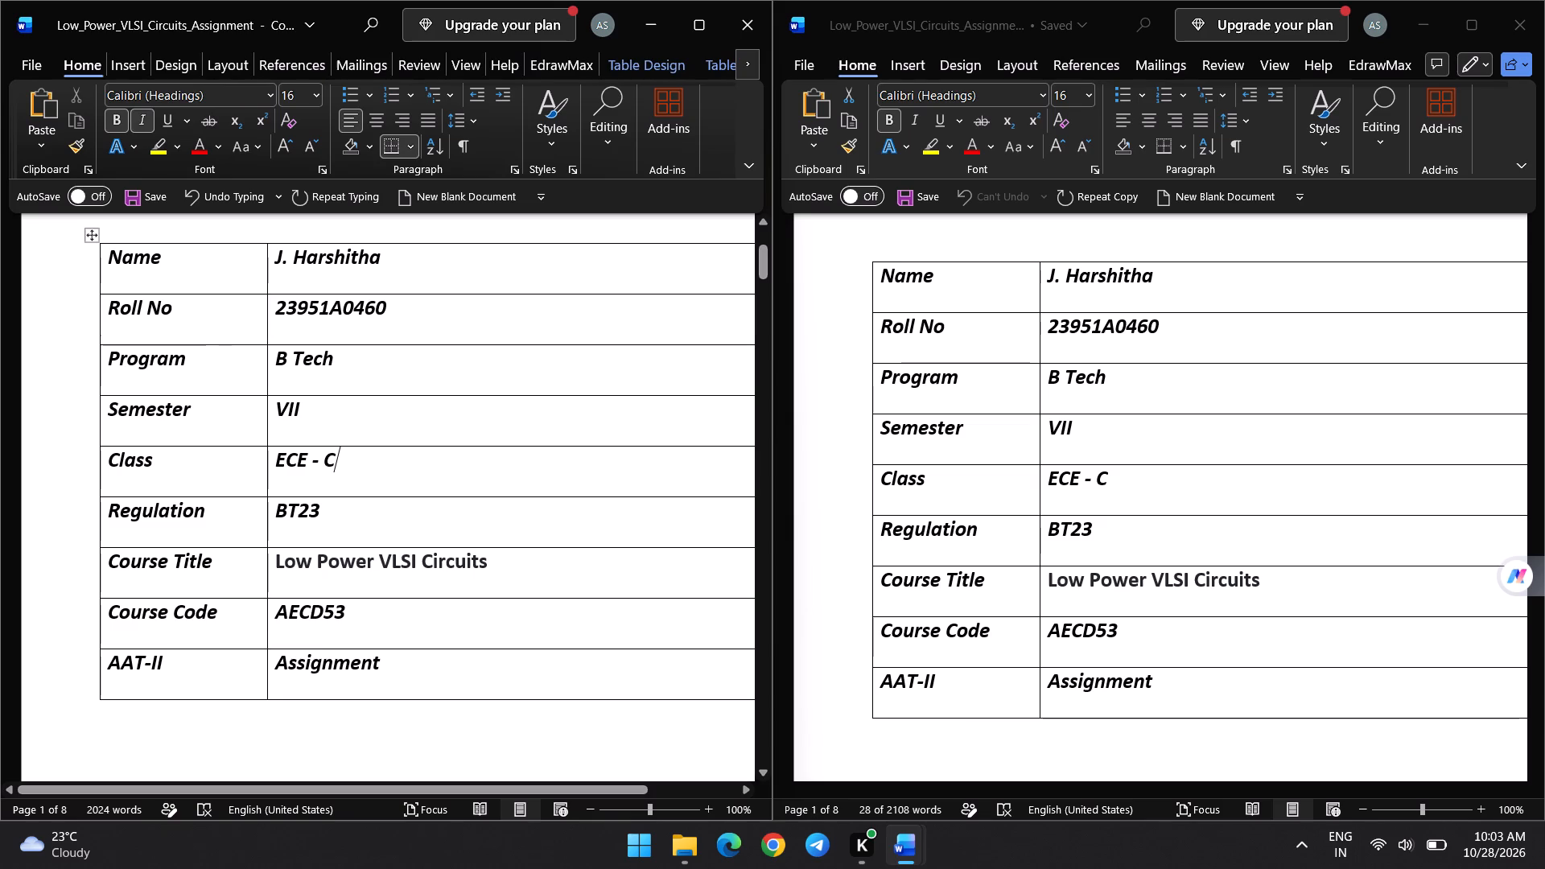
{"action": "key", "text": "BackSpace"}
{"action": "key", "text": "a"}
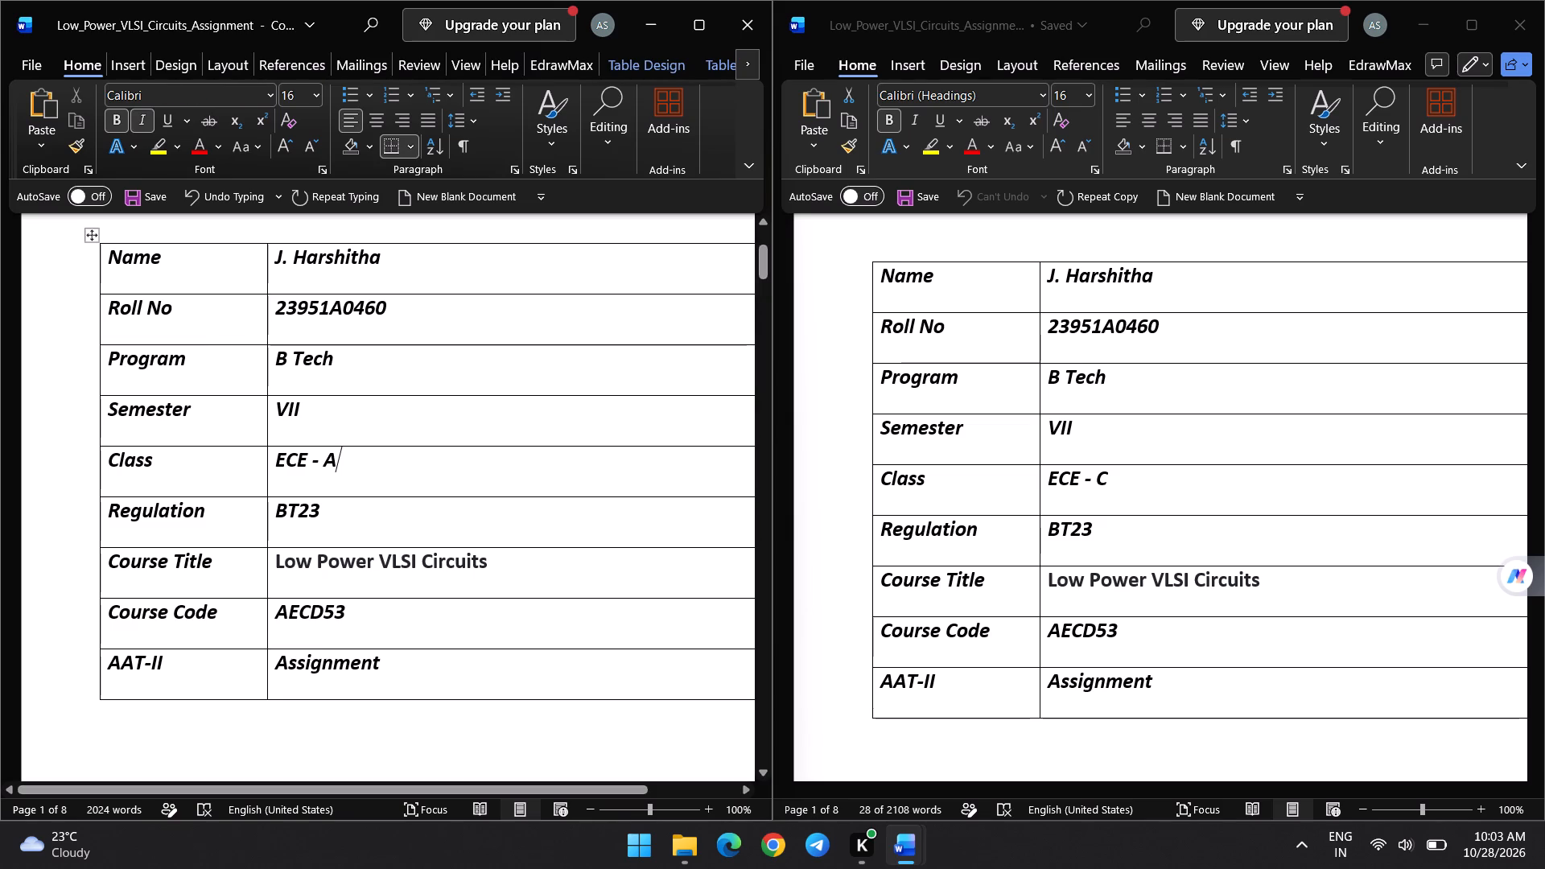
{"action": "left_click", "coordinate": [377, 312]}
{"action": "key", "text": "BackSpace"}
{"action": "key", "text": "Delete"}
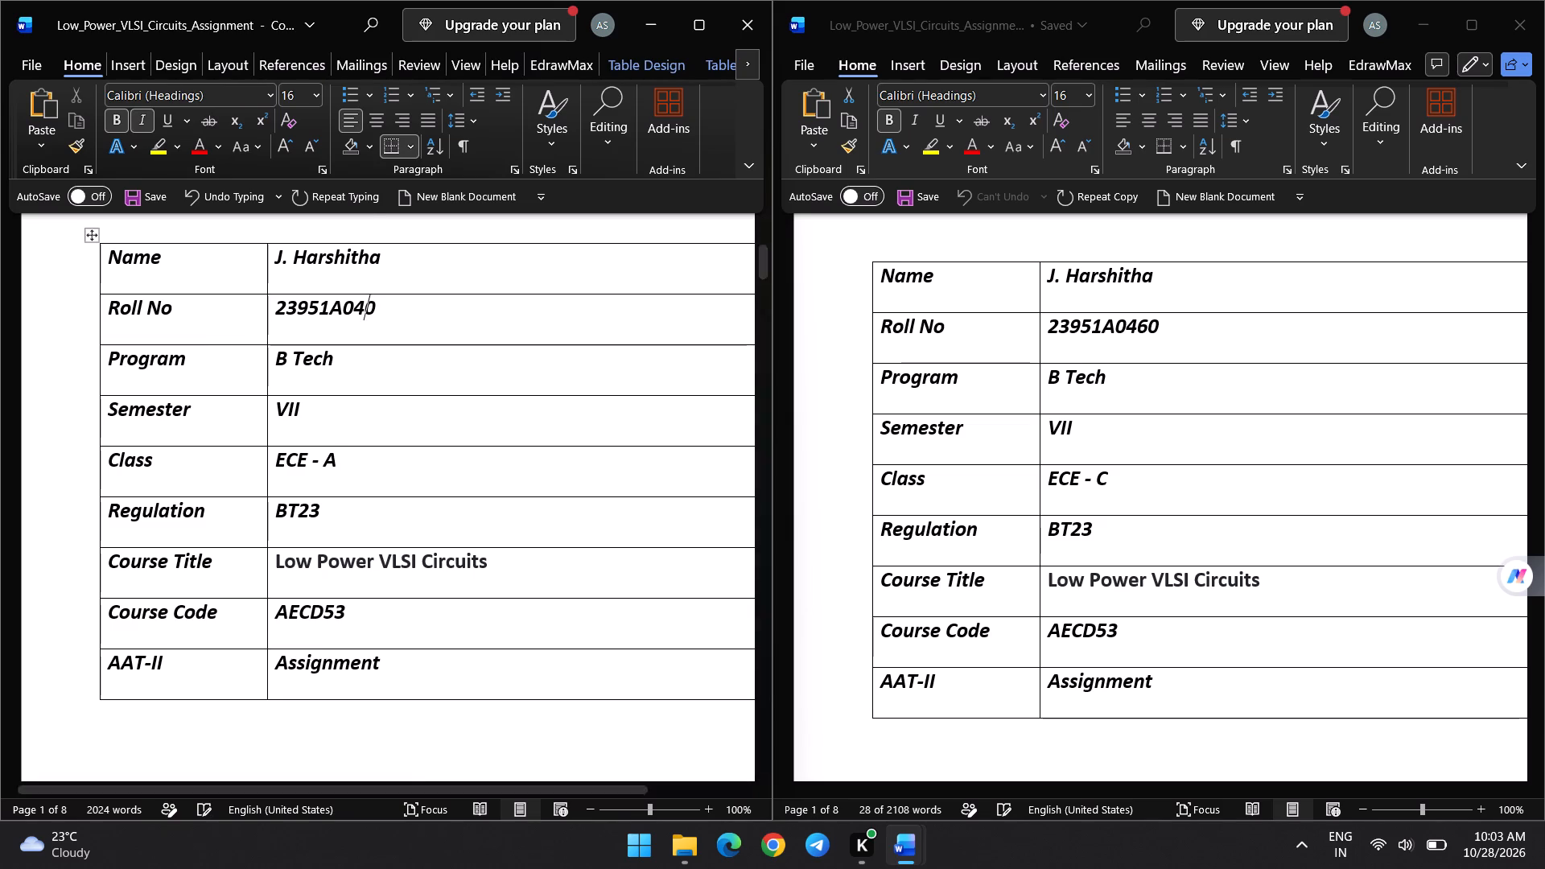
{"action": "type", "text": "23"}
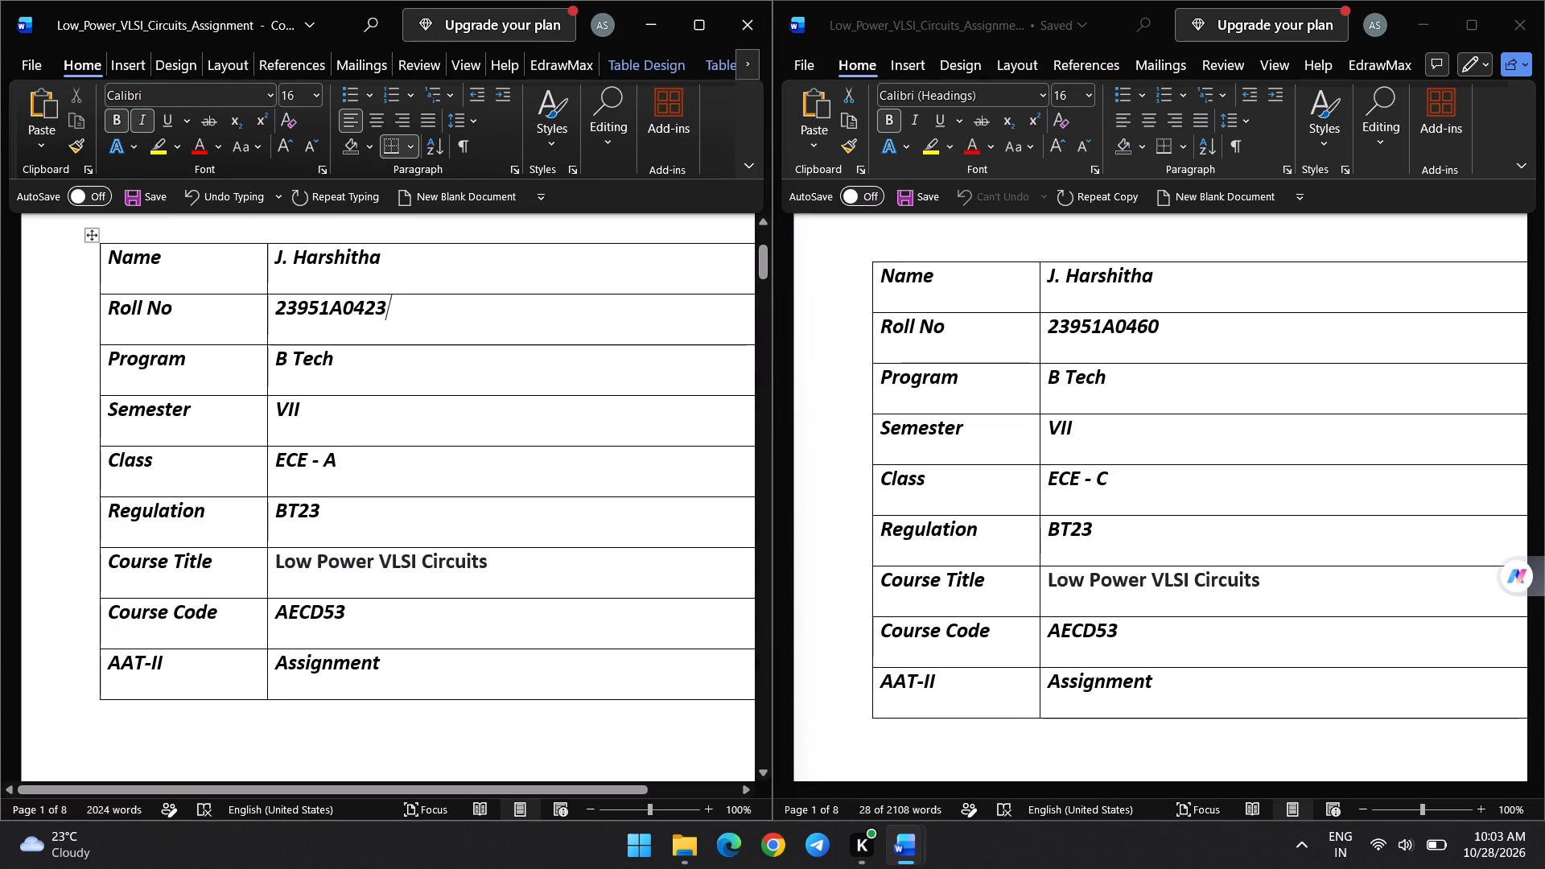
Change the first name in folder 23's Low Power VLSI cover table to Anurag, keeping the initial.
{"action": "left_click", "coordinate": [381, 256]}
{"action": "key", "text": "BackSpace"}
{"action": "key", "text": "BackSpace"}
{"action": "key", "text": "BackSpace"}
{"action": "key", "text": "BackSpace"}
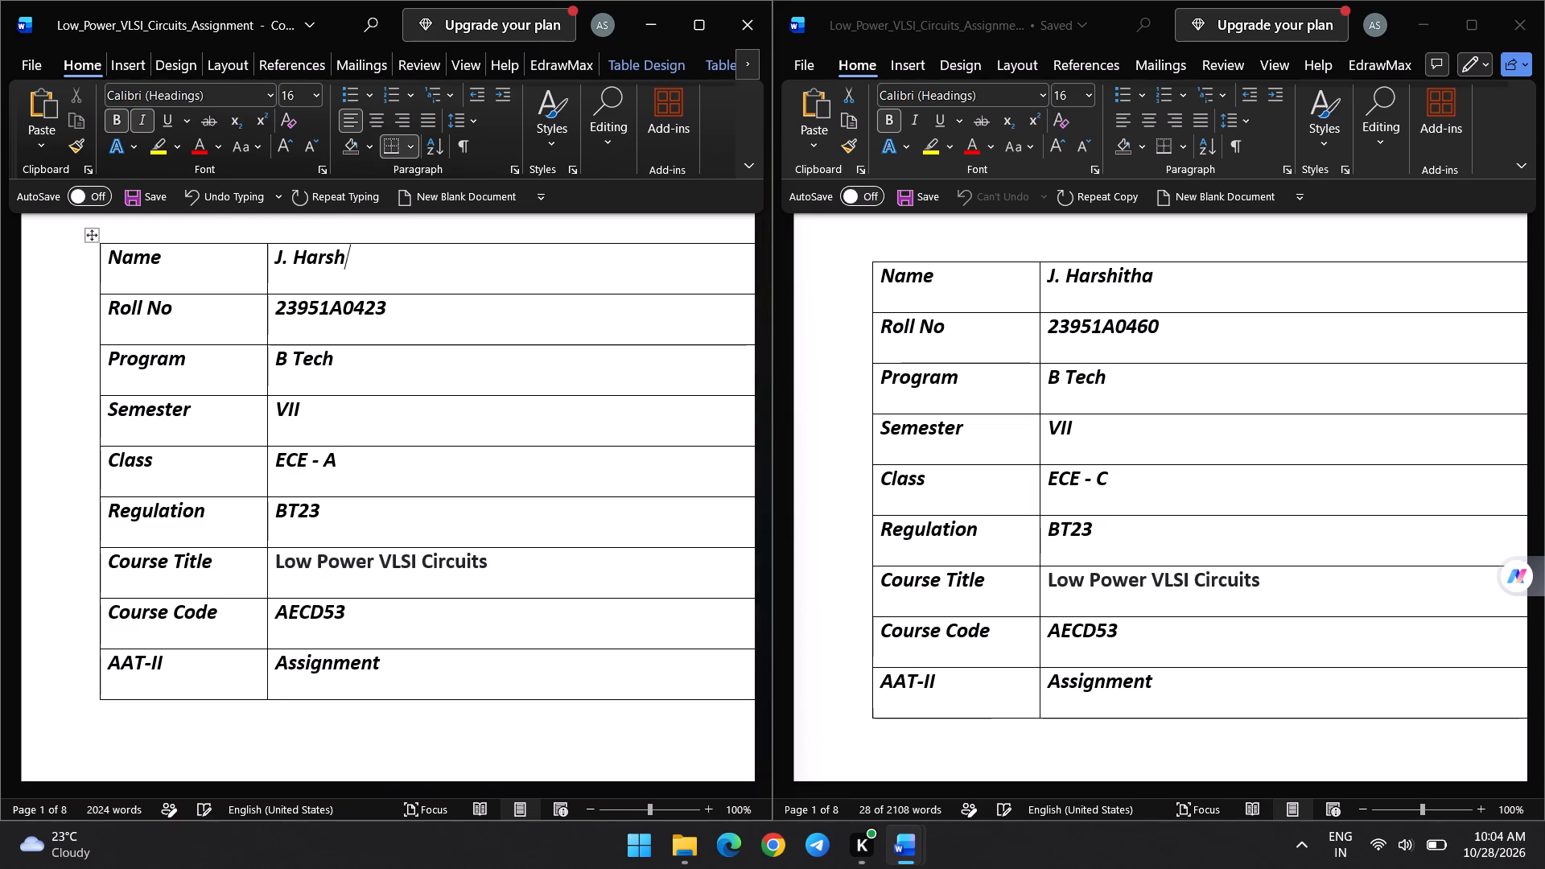
{"action": "key", "text": "BackSpace"}
{"action": "key", "text": "BackSpace"}
{"action": "key", "text": "BackSpace"}
{"action": "key", "text": "BackSpace"}
{"action": "key", "text": "BackSpace"}
{"action": "key", "text": "a"}
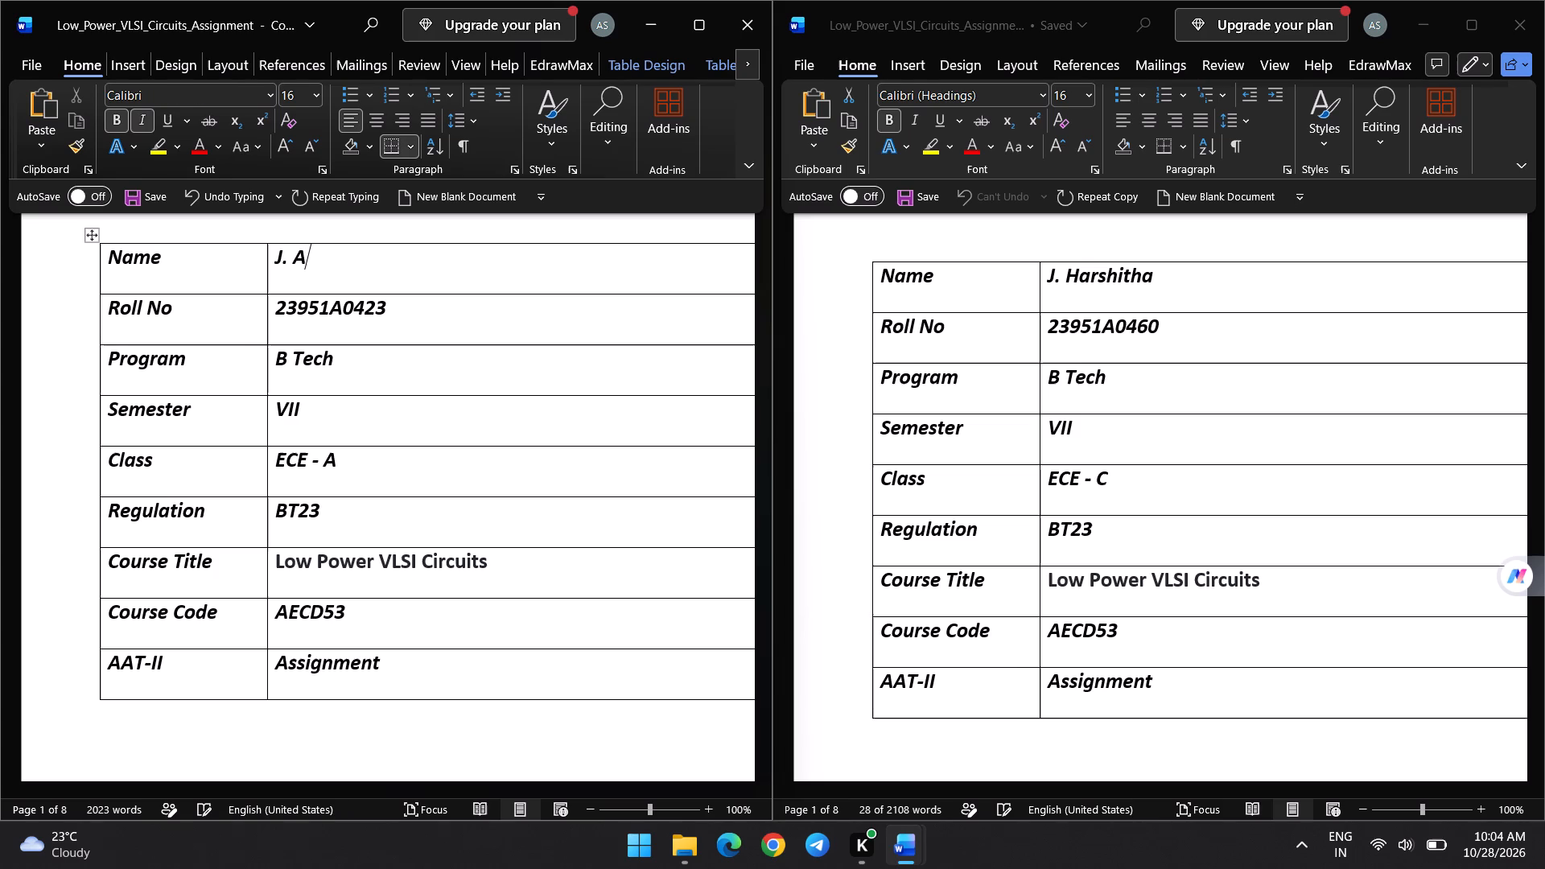
{"action": "type", "text": "nurag"}
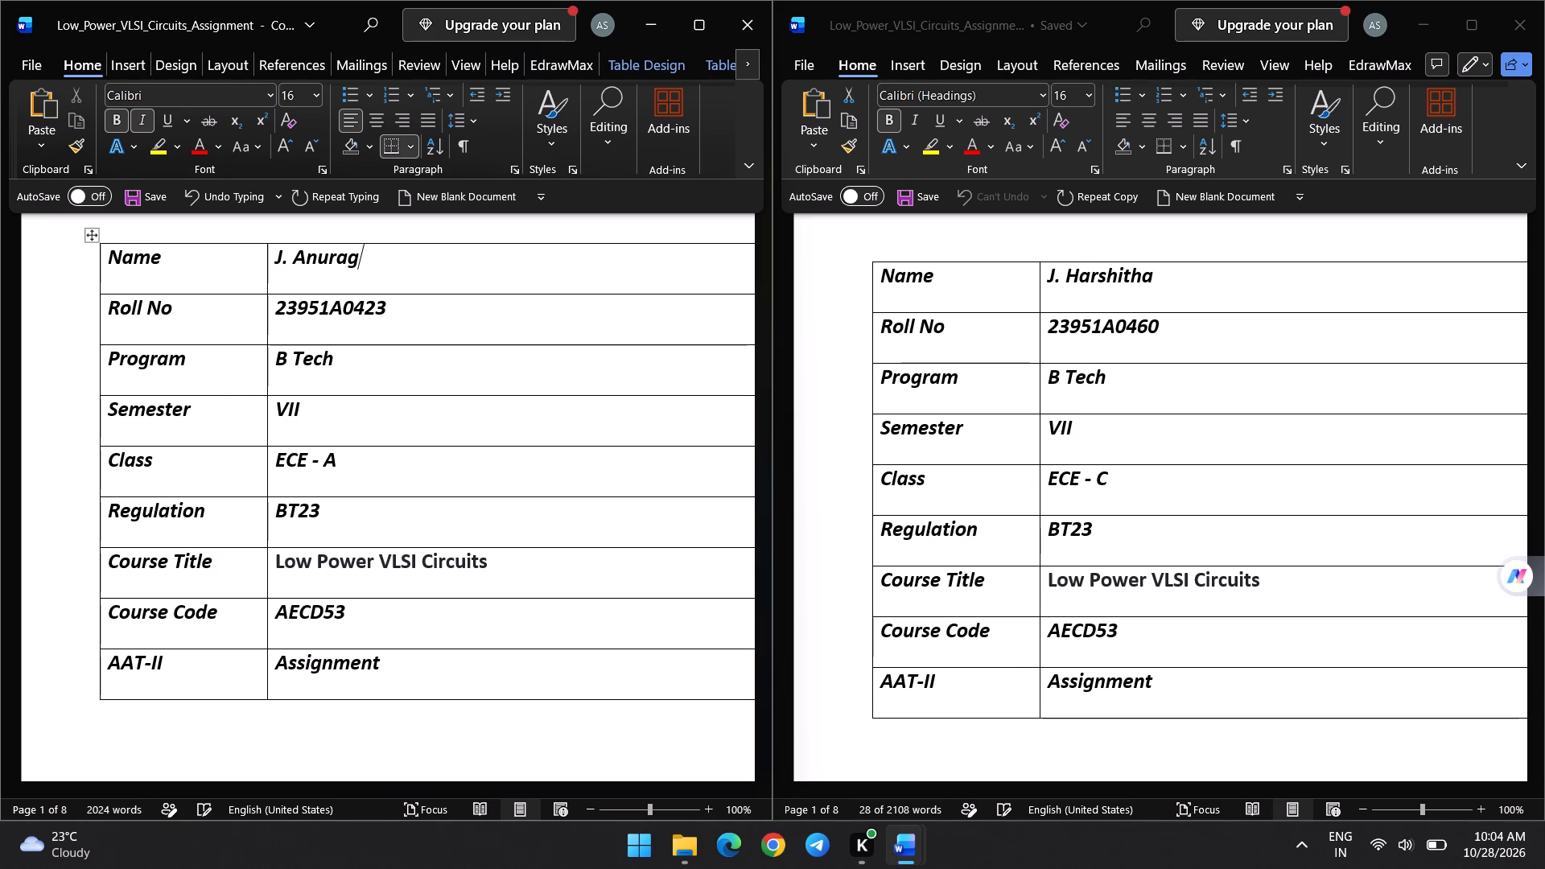
Save folder 23's Low Power VLSI assignment and close both Low Power VLSI documents.
{"action": "key", "text": "ctrl+s"}
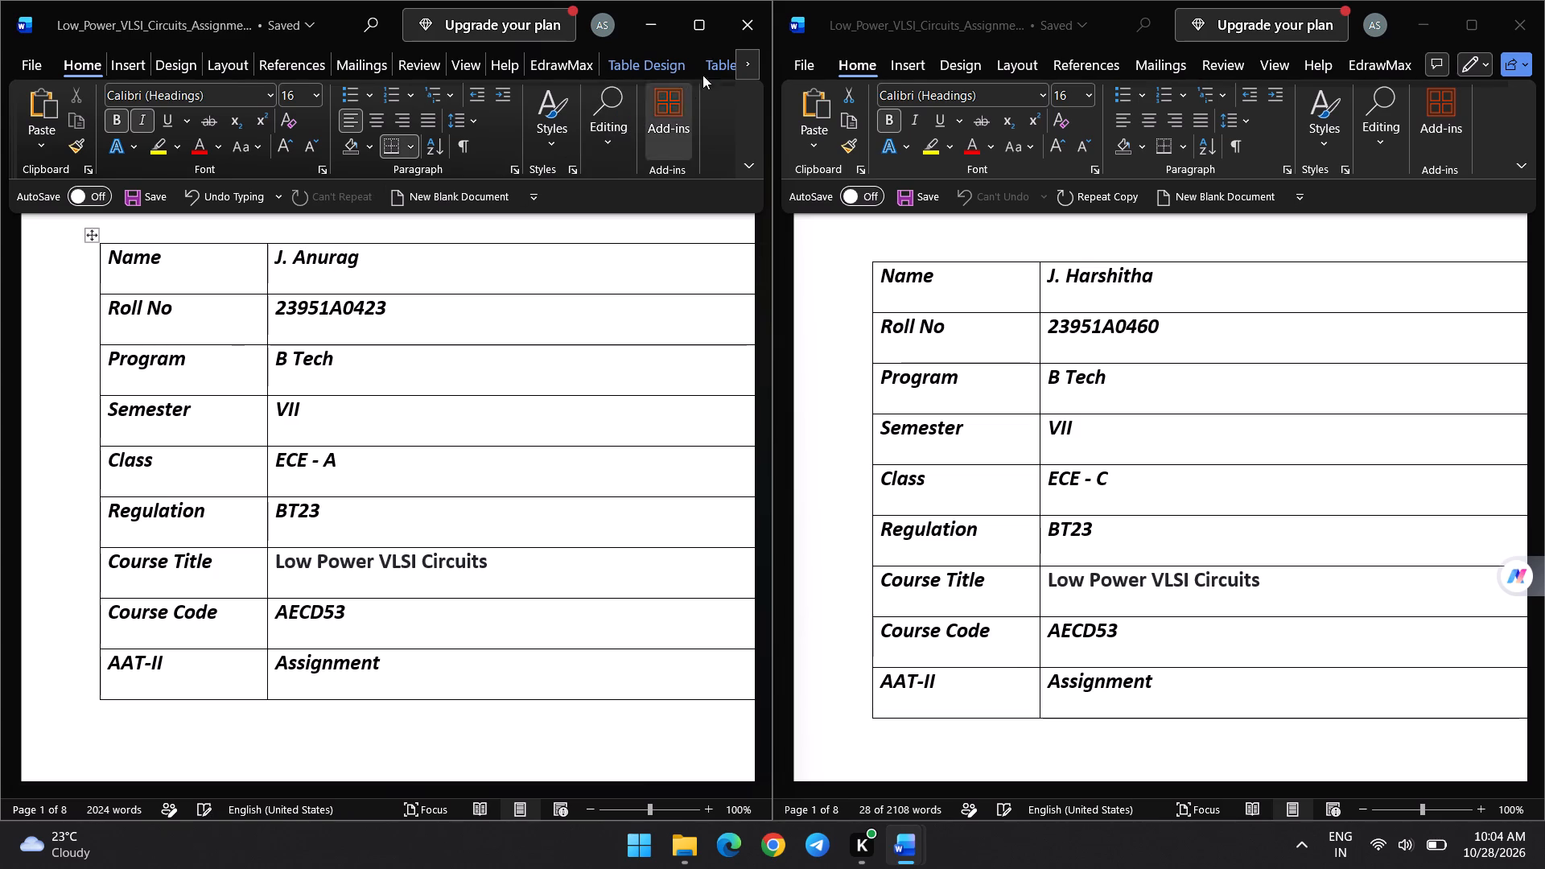
{"action": "left_click", "coordinate": [749, 28]}
{"action": "left_click", "coordinate": [1516, 31]}
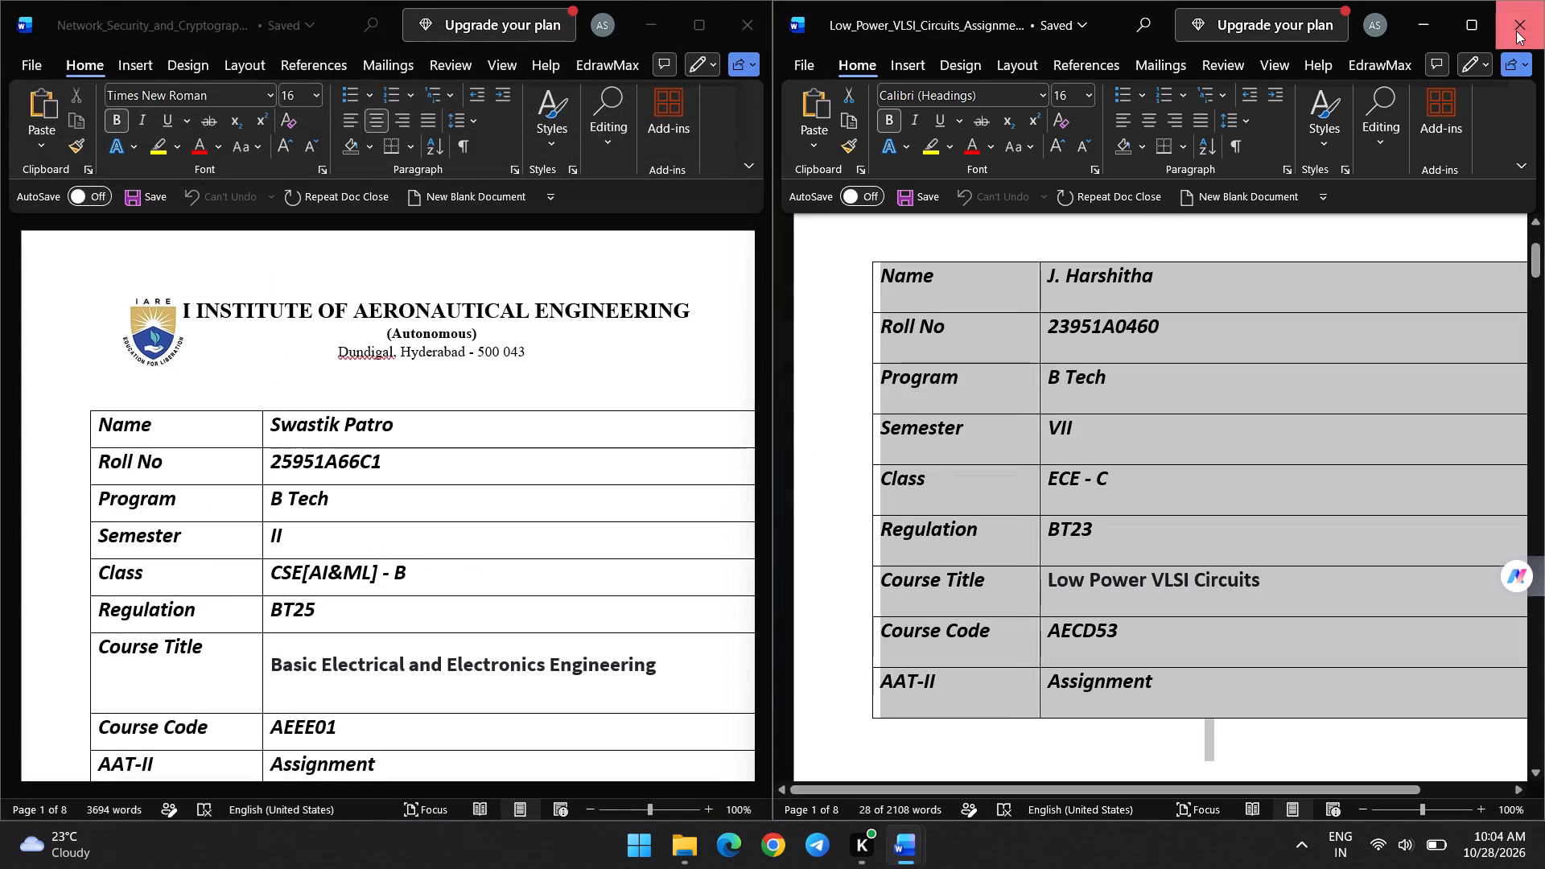
{"action": "left_click", "coordinate": [1035, 669]}
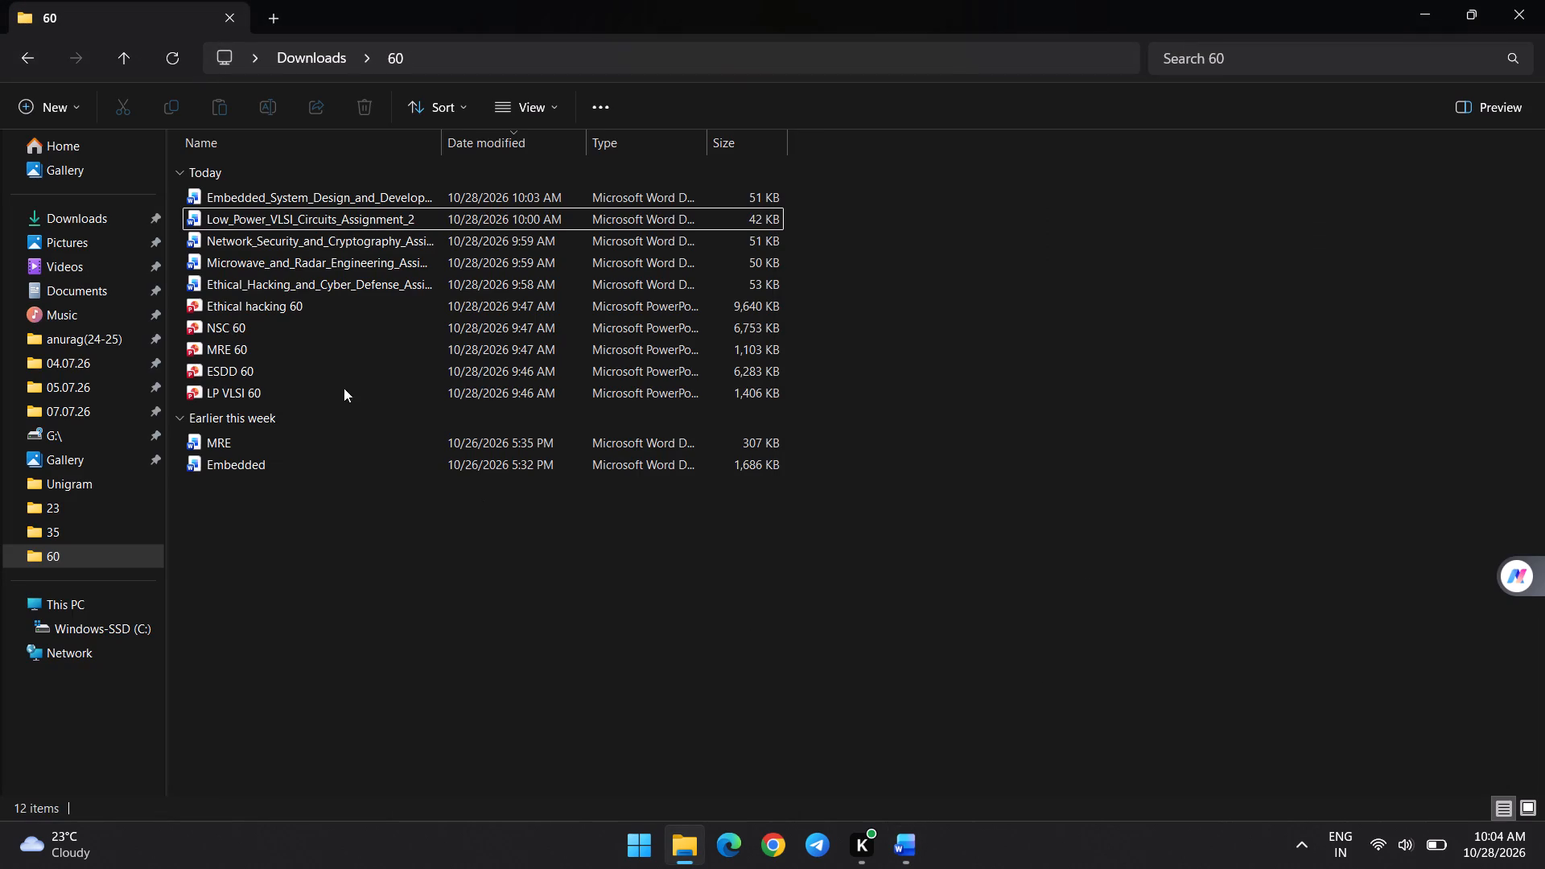
Open the Network Security and Cryptography assignment from folder 60 and snap it to the right half of the screen.
{"action": "double_click", "coordinate": [398, 233]}
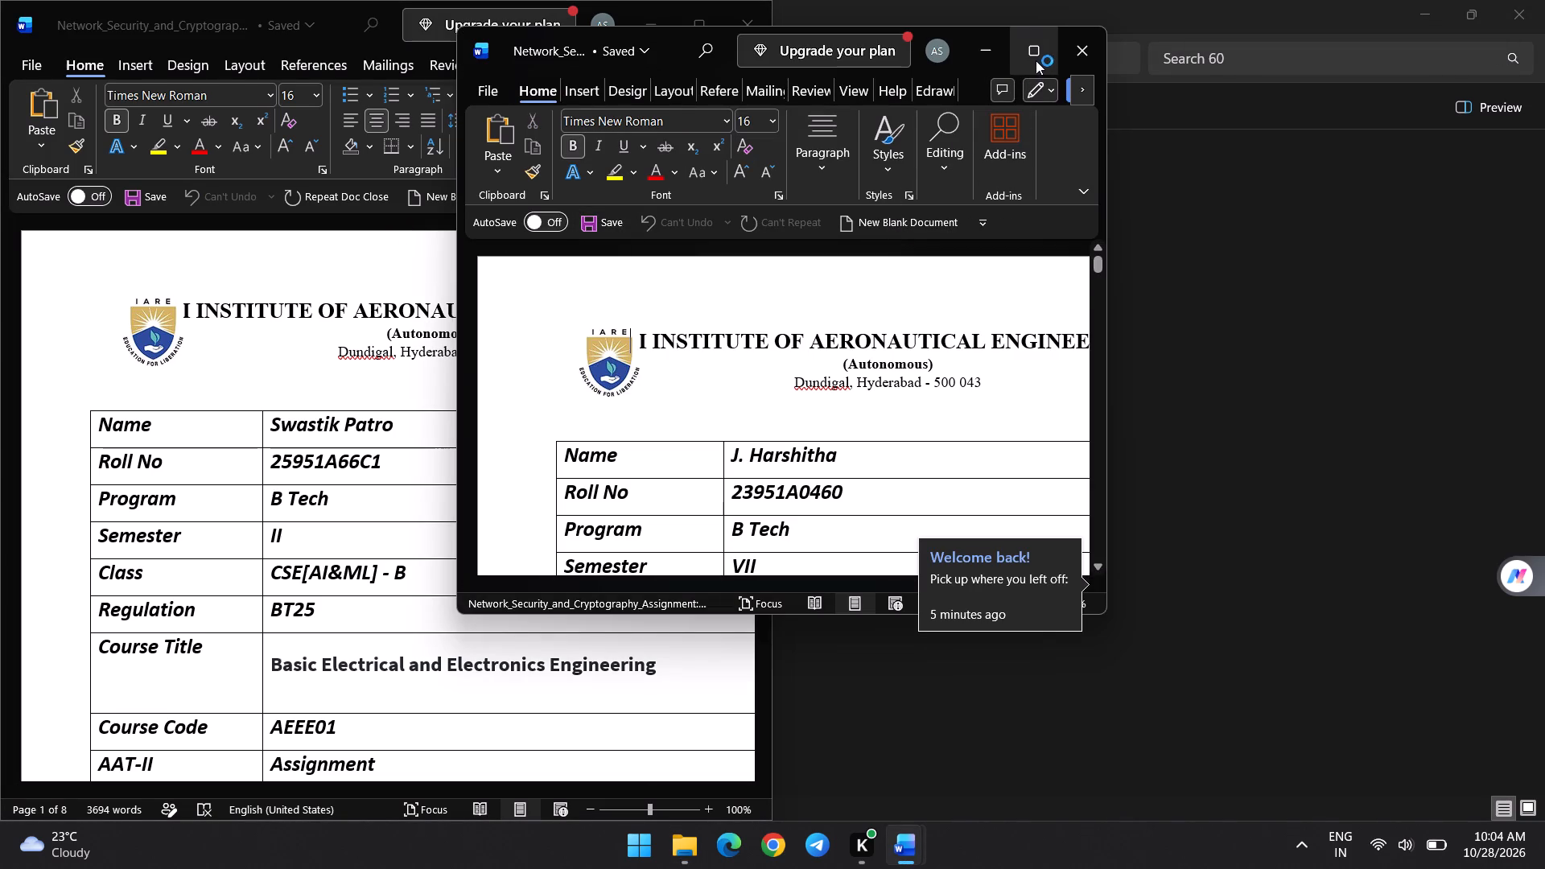
{"action": "left_click", "coordinate": [1006, 179]}
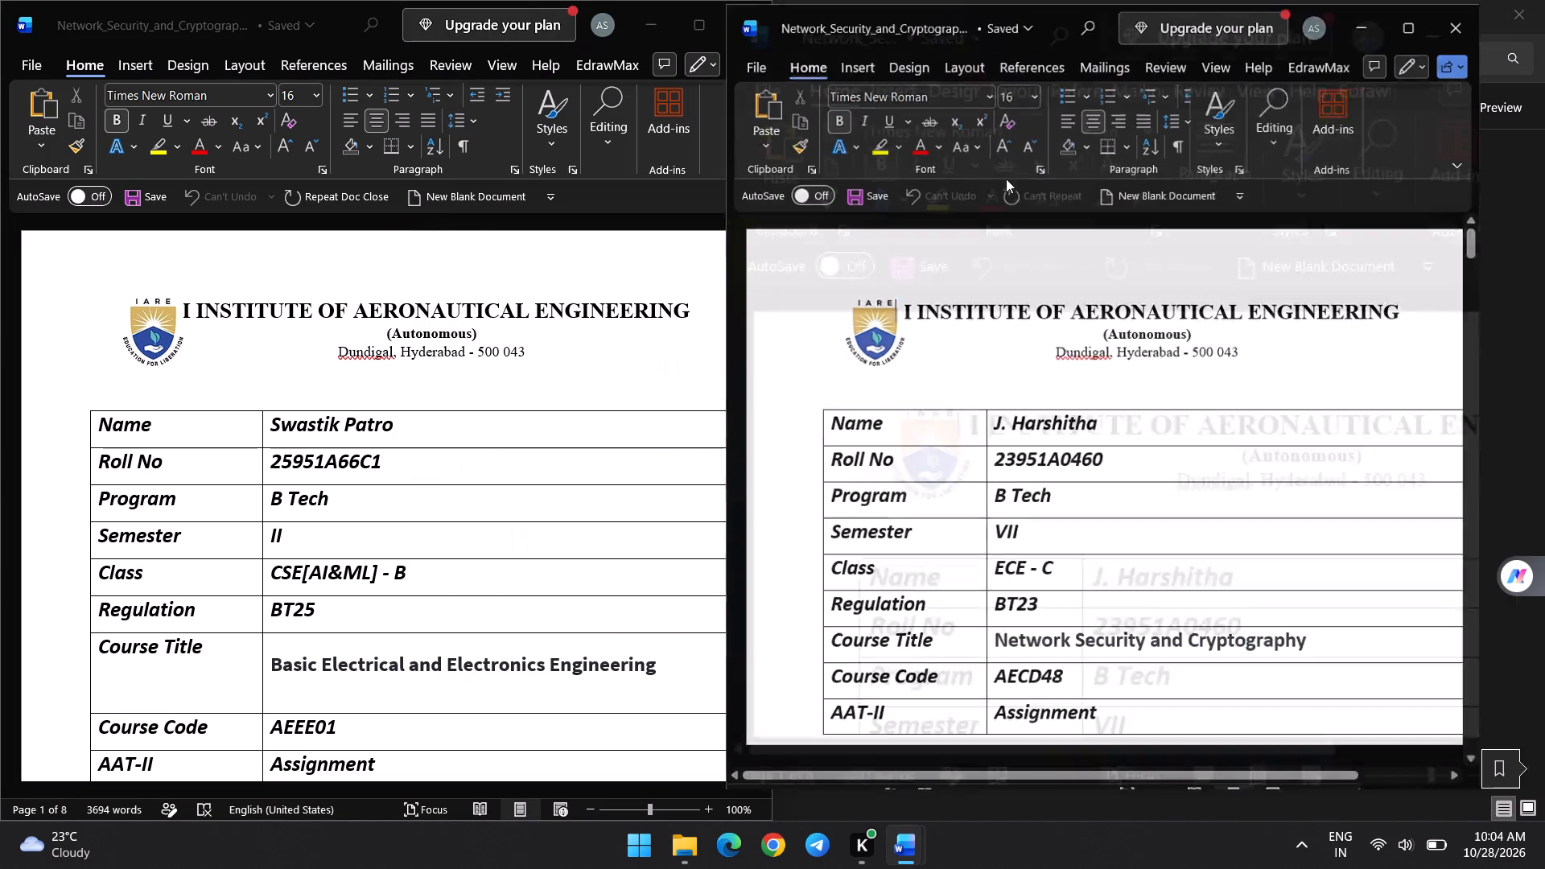
Replace the cover table in folder 23's Network Security and Cryptography assignment with the table copied from folder 60's version.
{"action": "left_click_drag", "start_coordinate": [869, 407], "coordinate": [1146, 708]}
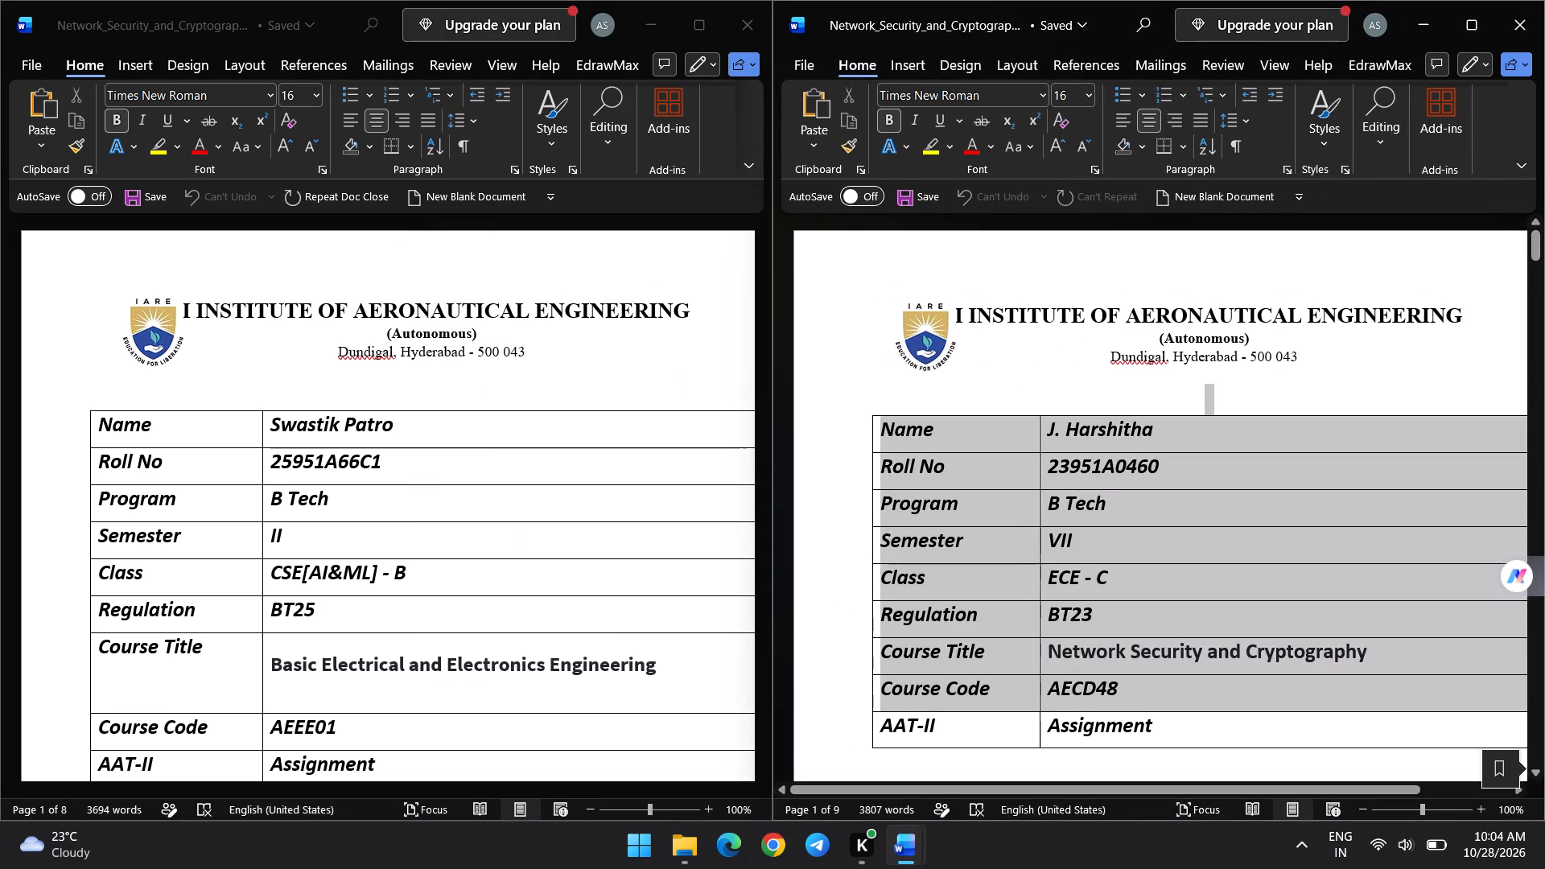
{"action": "left_click_drag", "start_coordinate": [1146, 708], "coordinate": [1153, 736]}
{"action": "key", "text": "ctrl+c"}
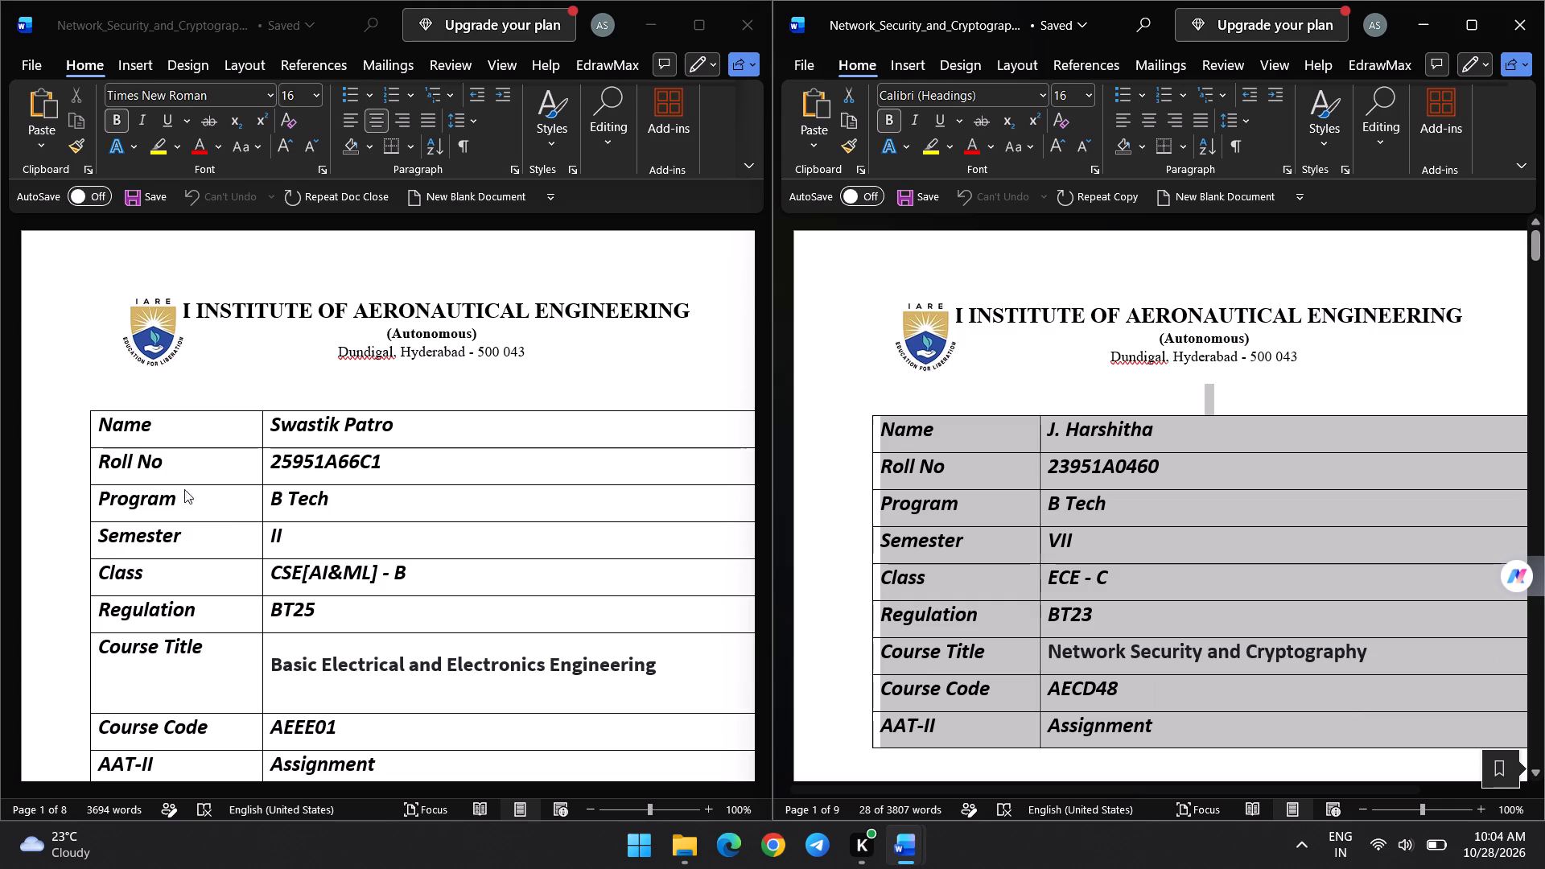
{"action": "left_click", "coordinate": [88, 405]}
{"action": "left_click_drag", "start_coordinate": [88, 405], "coordinate": [105, 418]}
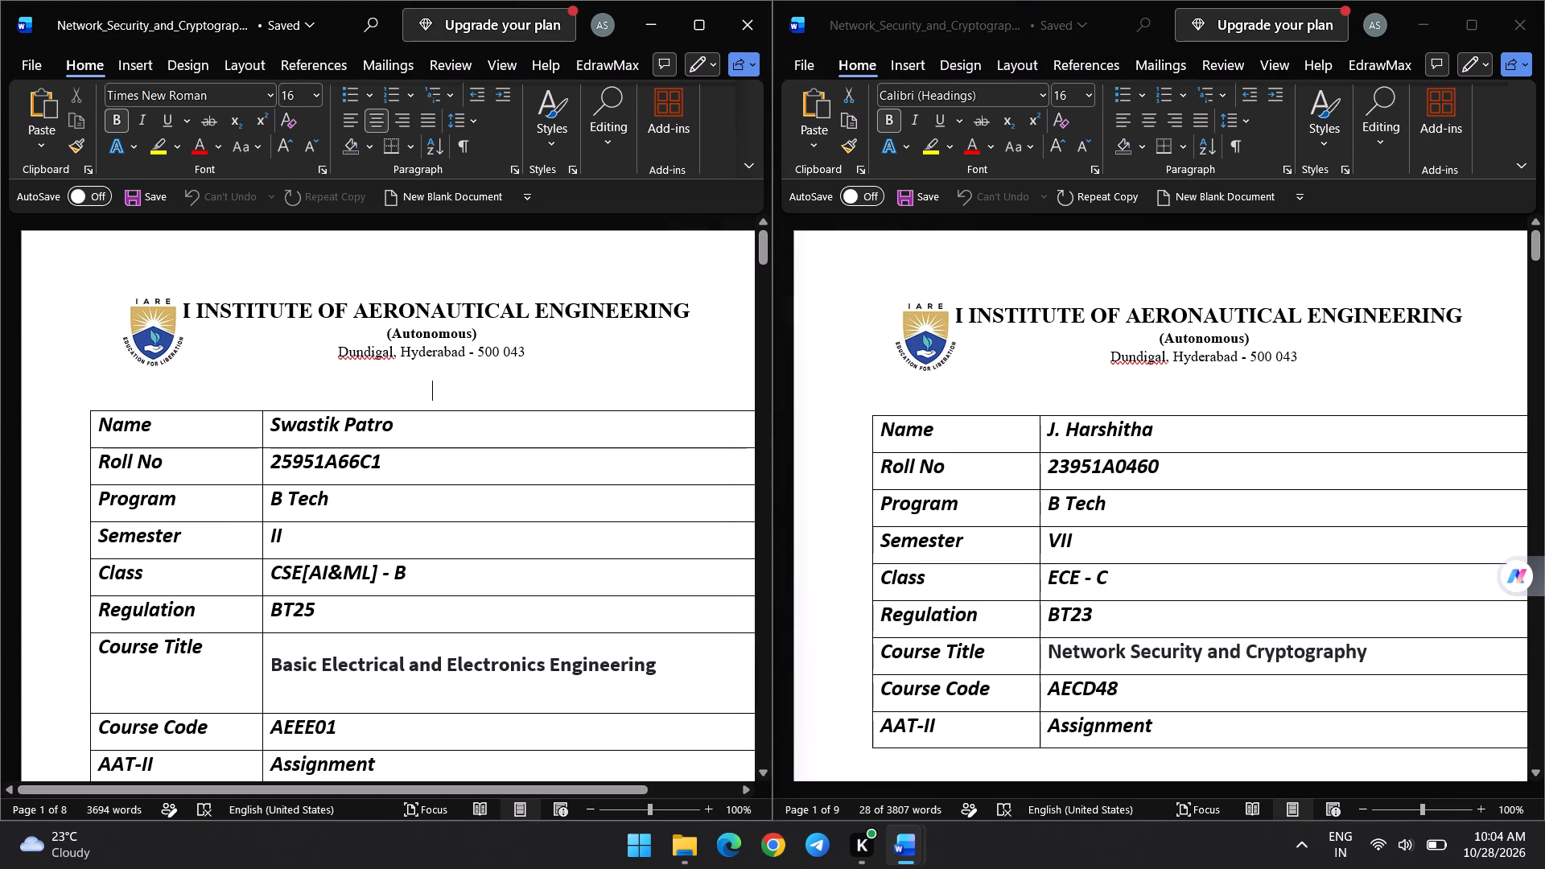
{"action": "left_click_drag", "start_coordinate": [105, 418], "coordinate": [410, 765]}
{"action": "key", "text": "ctrl+v"}
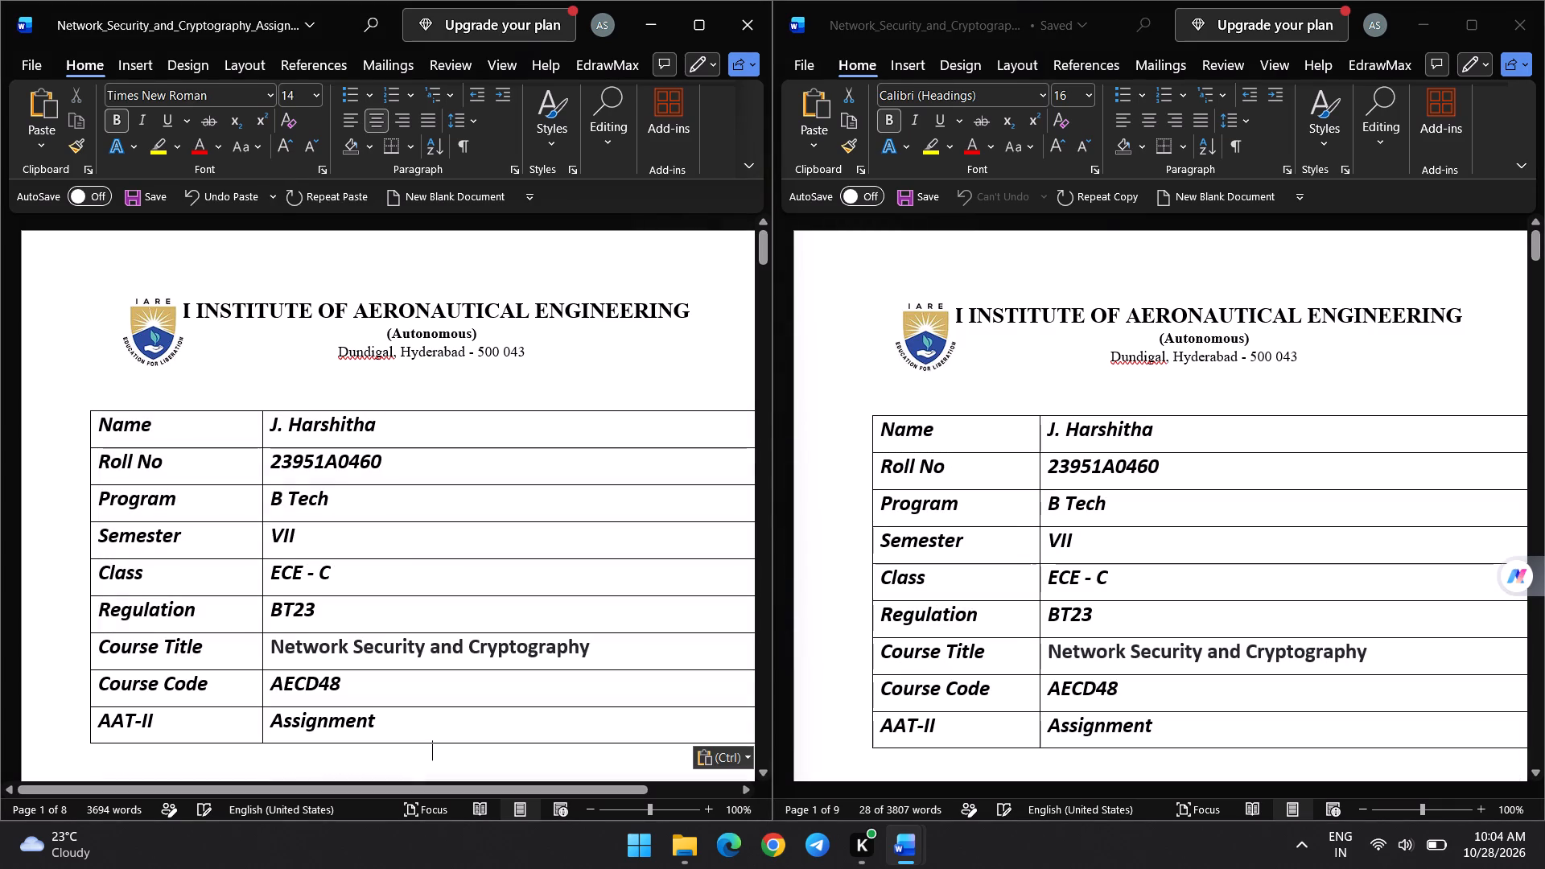
Change the first name in folder 23's Network Security cover table to Anurag, keeping the initial.
{"action": "left_click", "coordinate": [378, 424]}
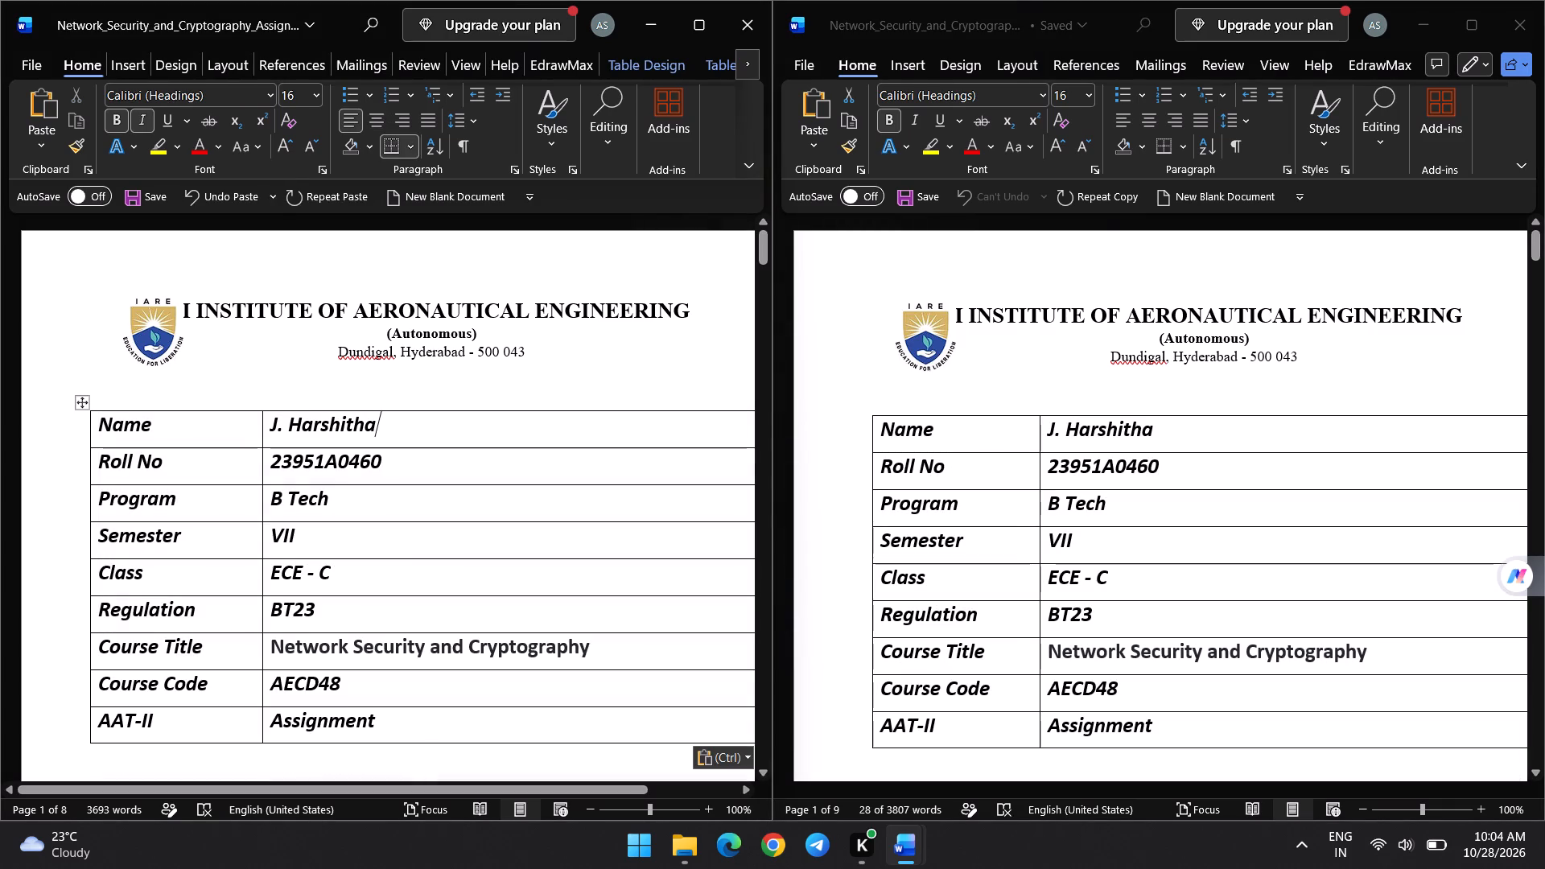
{"action": "key", "text": "BackSpace"}
{"action": "key", "text": "BackSpace"}
{"action": "key", "text": "BackSpace"}
{"action": "key", "text": "BackSpace"}
{"action": "key", "text": "BackSpace"}
{"action": "key", "text": "BackSpace"}
{"action": "key", "text": "BackSpace"}
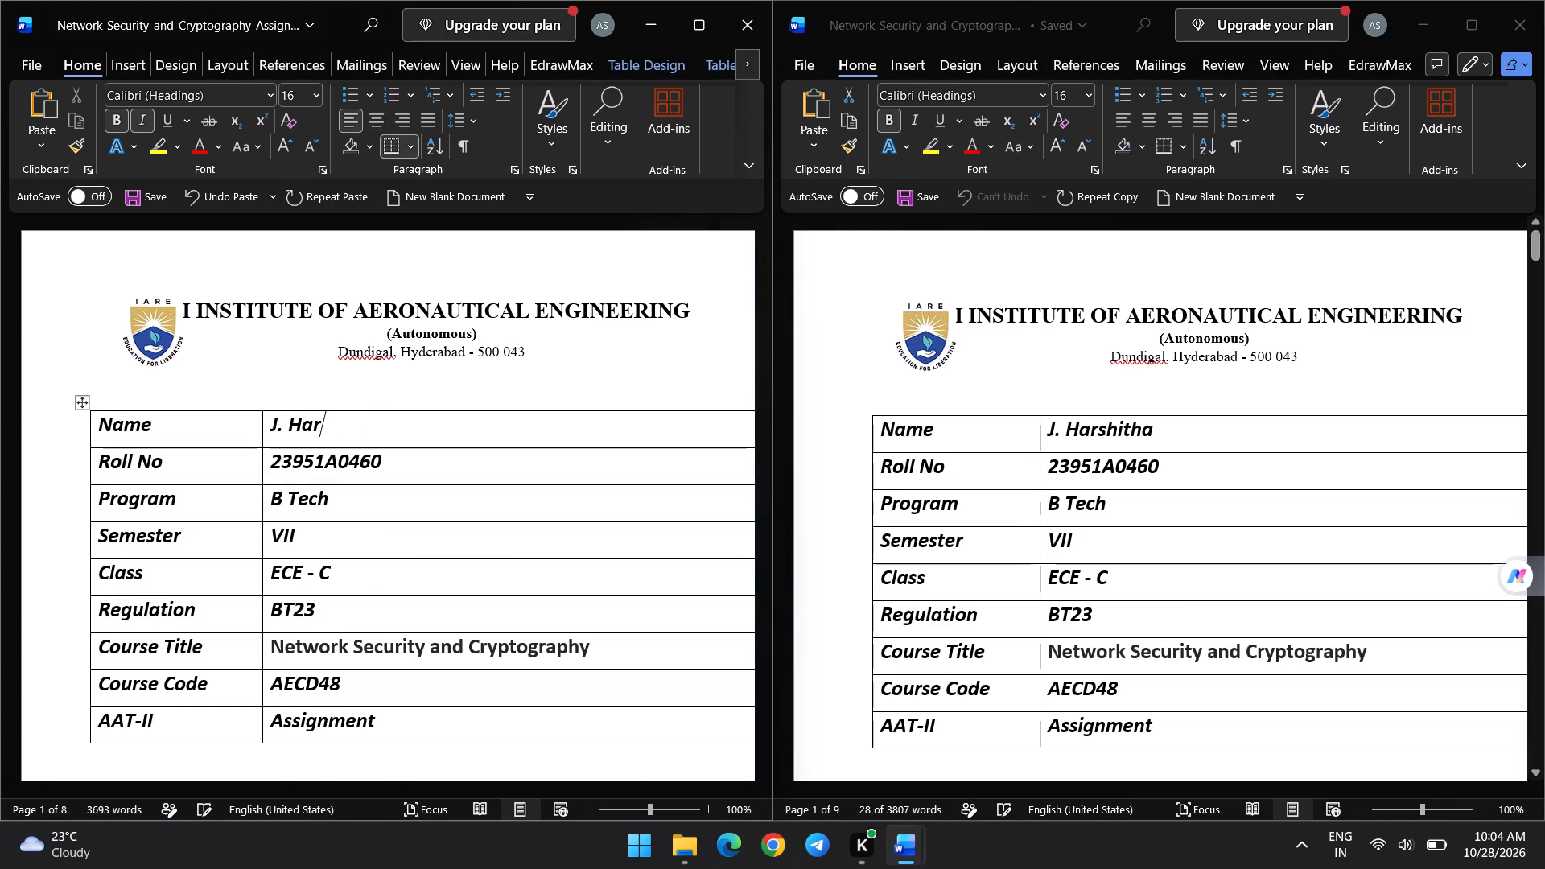
{"action": "key", "text": "BackSpace"}
{"action": "key", "text": "BackSpace"}
{"action": "type", "text": "Anurag"}
In folder 23's Network Security cover table, change the roll number's last two digits to 23 and set the class to ECE - A.
{"action": "key", "text": "Down"}
{"action": "key", "text": "Right"}
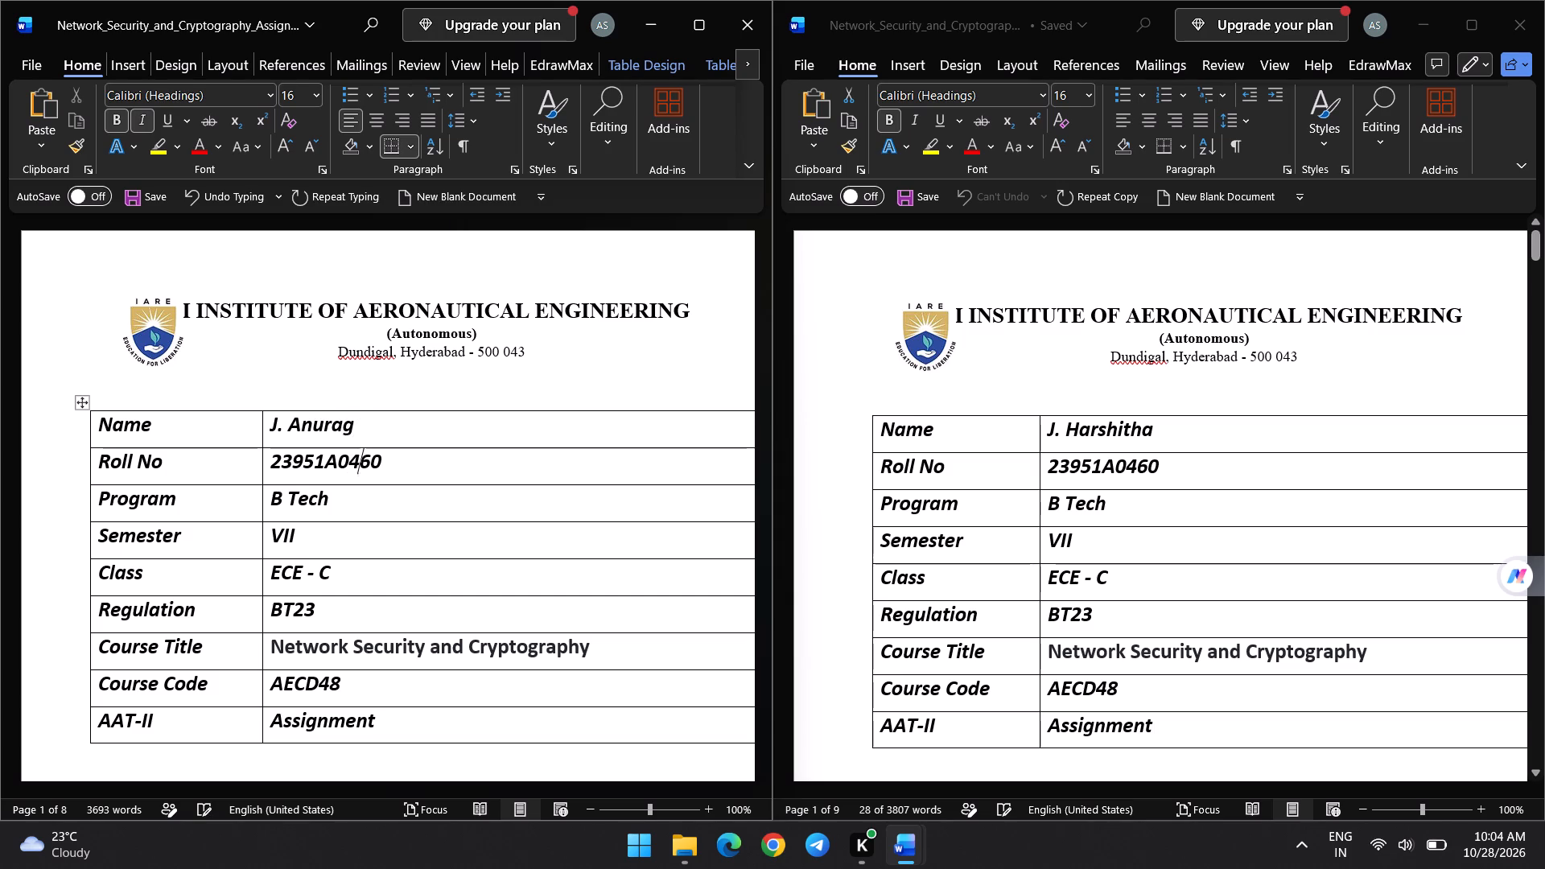
{"action": "key", "text": "Delete"}
{"action": "key", "text": "Delete"}
{"action": "type", "text": "23"}
{"action": "key", "text": "Down"}
{"action": "key", "text": "Down"}
{"action": "key", "text": "Down"}
{"action": "key", "text": "BackSpace"}
{"action": "key", "text": "shift+a"}
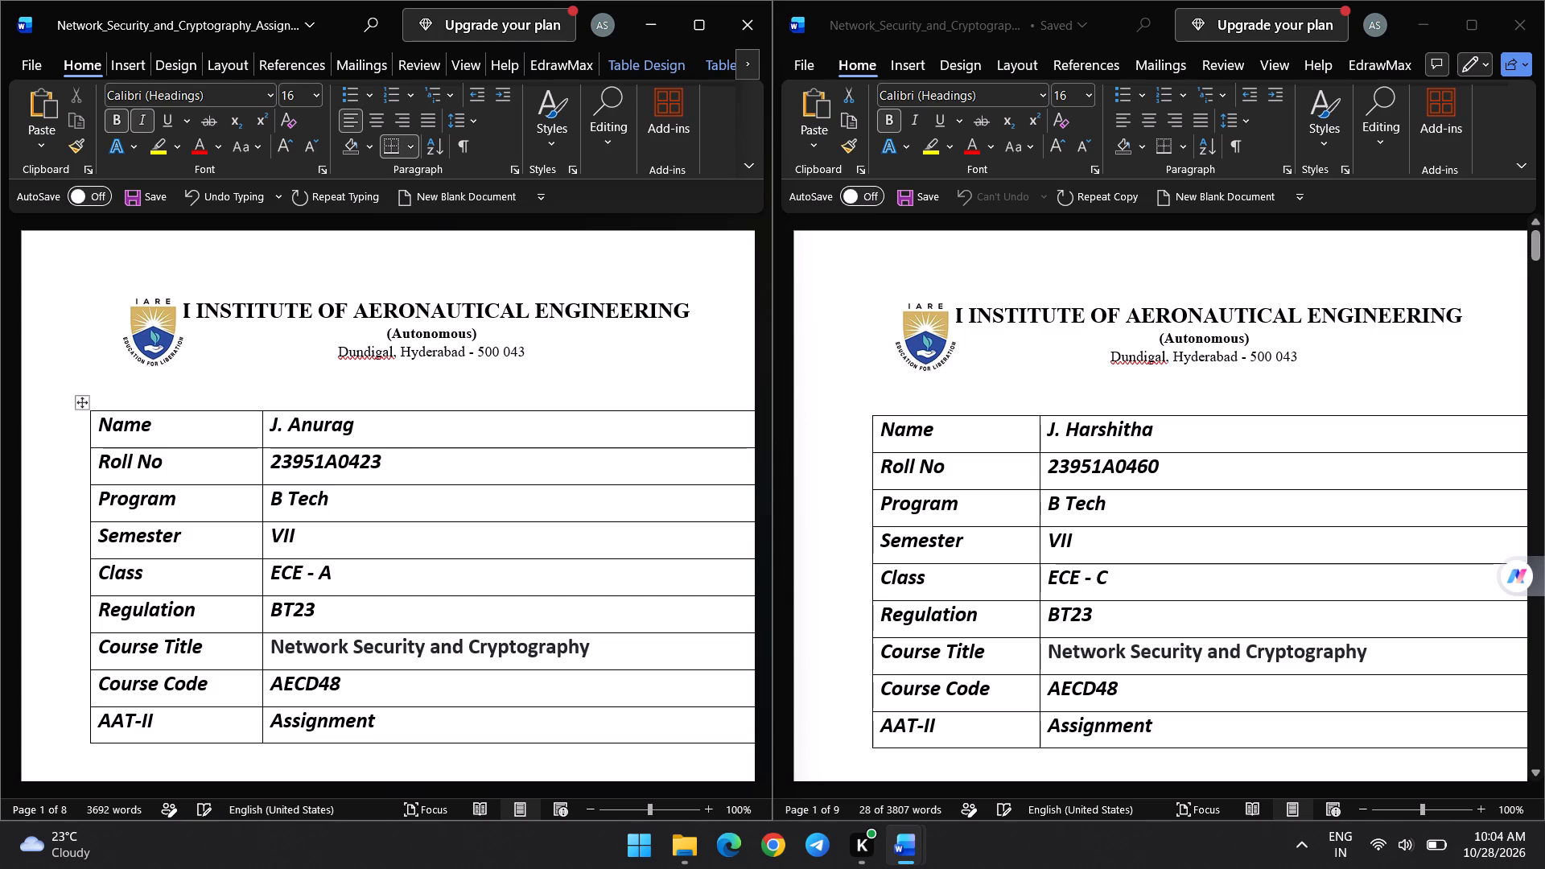
Save folder 23's Network Security assignment and close both Network Security documents.
{"action": "key", "text": "ctrl+s"}
{"action": "left_click", "coordinate": [752, 10]}
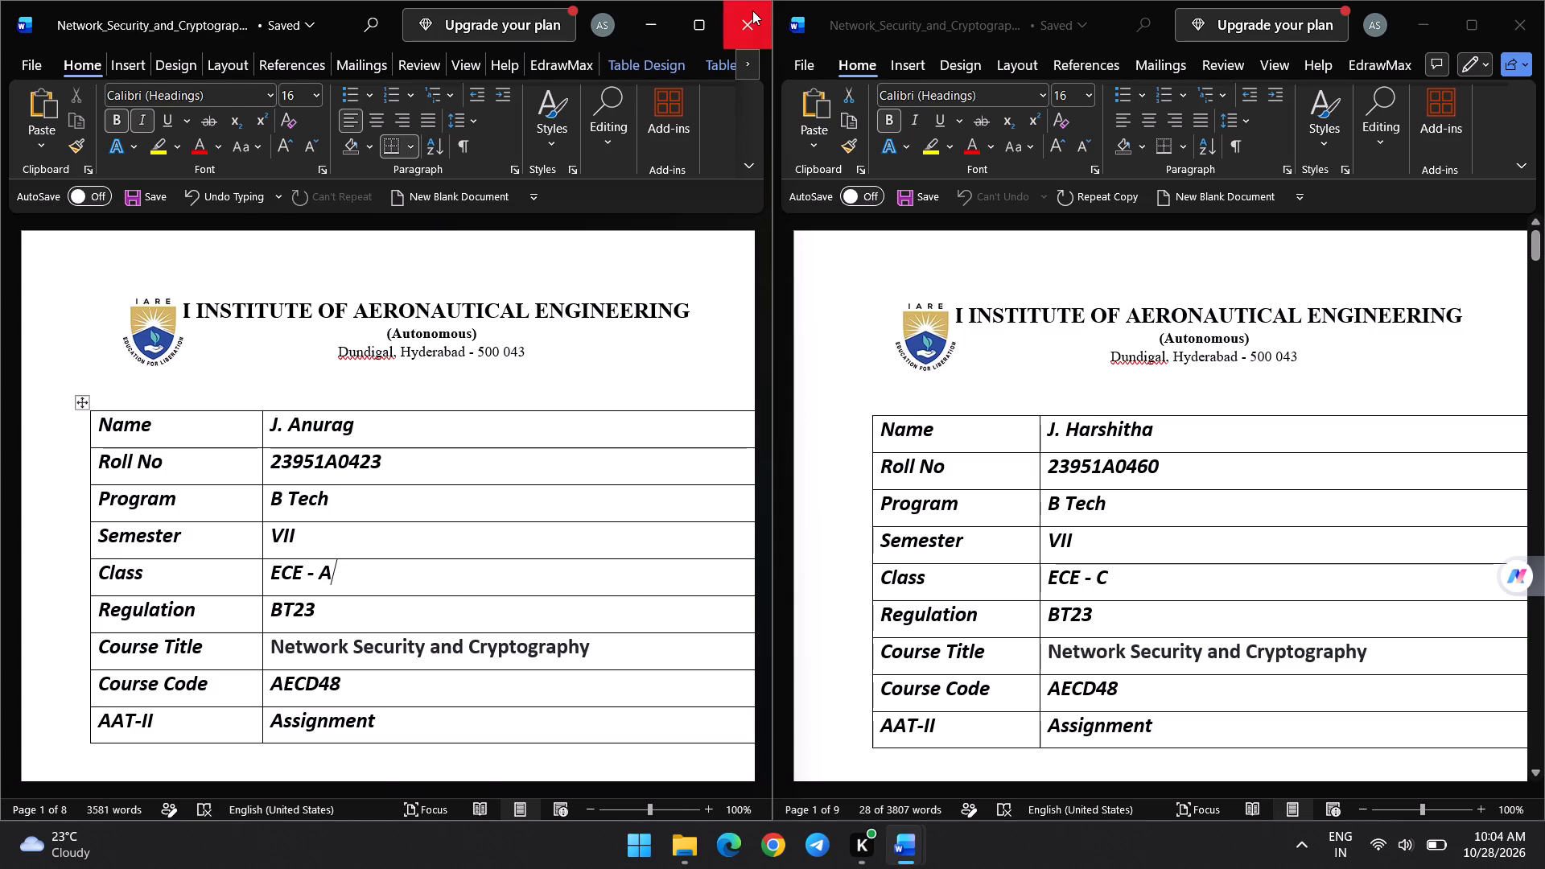
{"action": "left_click", "coordinate": [1519, 3]}
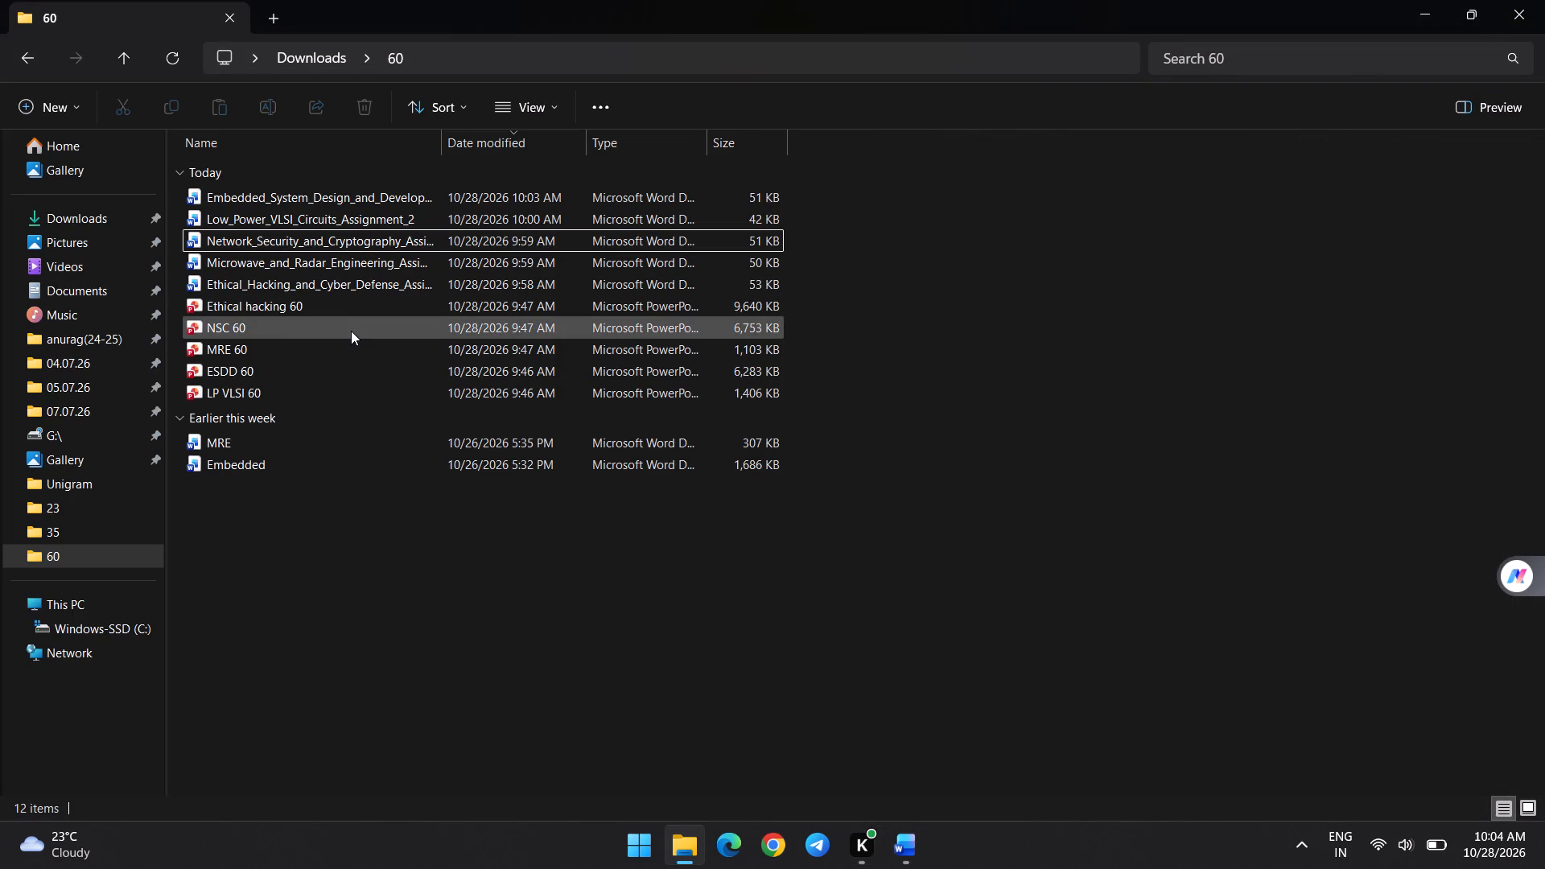
Open the Microwave and Radar Engineering assignment from folder 60.
{"action": "double_click", "coordinate": [340, 270]}
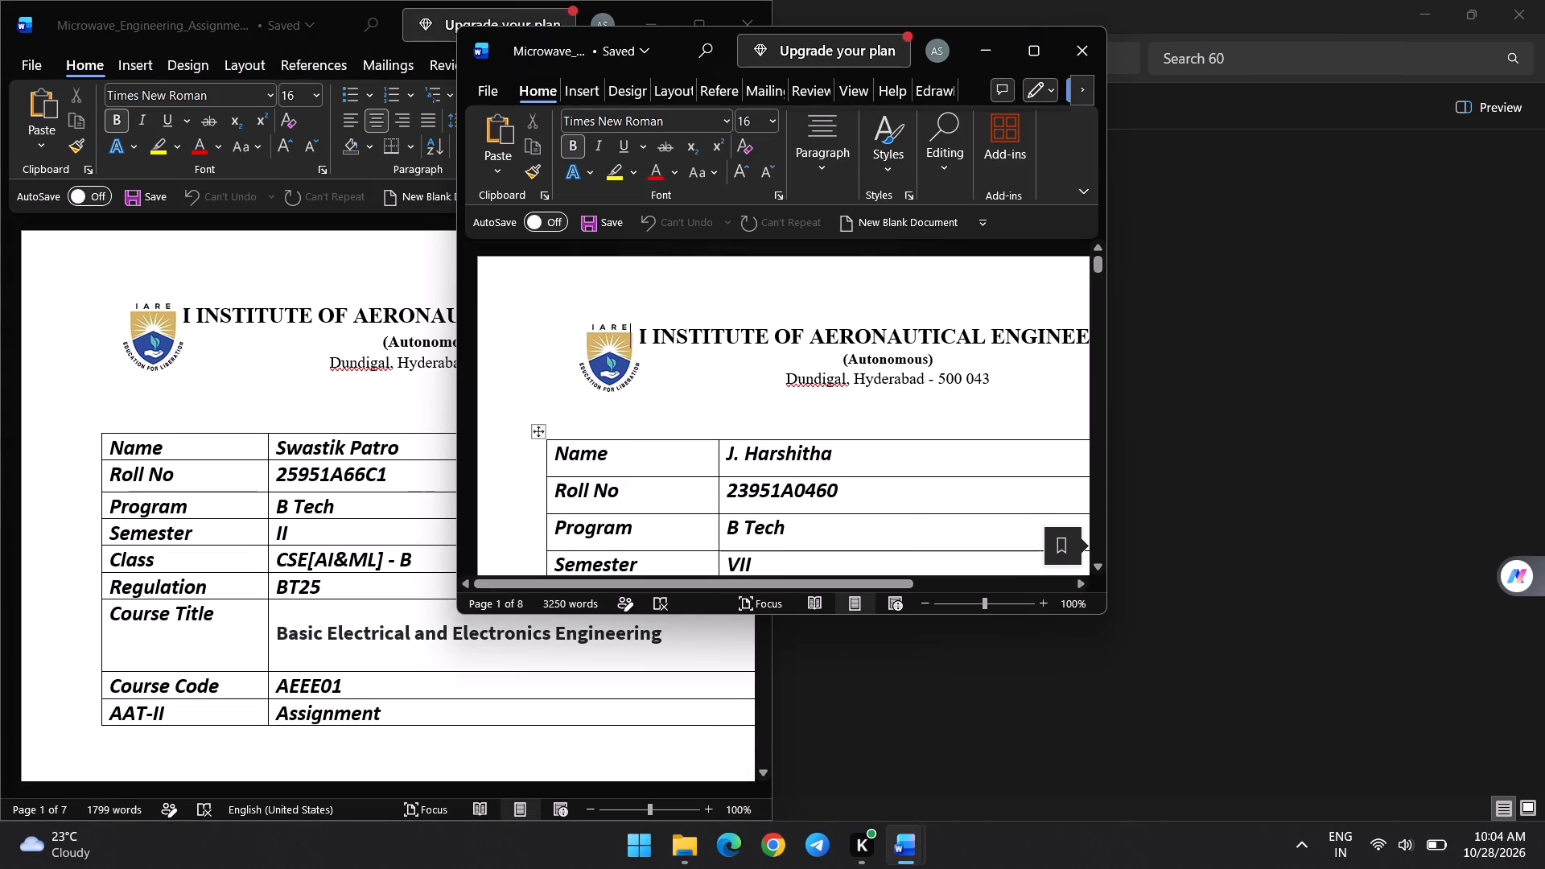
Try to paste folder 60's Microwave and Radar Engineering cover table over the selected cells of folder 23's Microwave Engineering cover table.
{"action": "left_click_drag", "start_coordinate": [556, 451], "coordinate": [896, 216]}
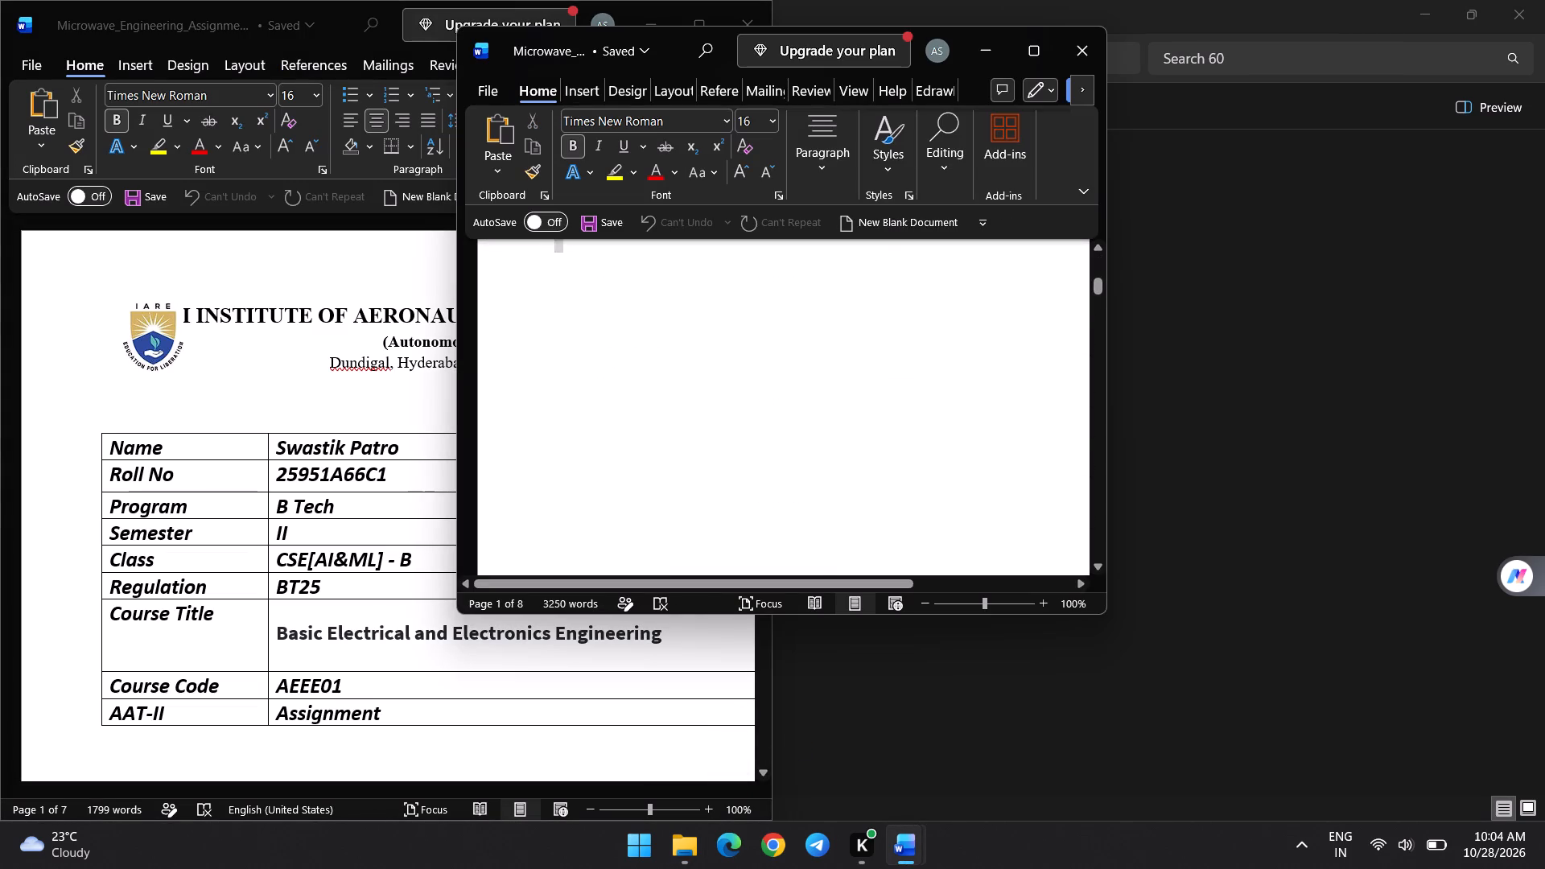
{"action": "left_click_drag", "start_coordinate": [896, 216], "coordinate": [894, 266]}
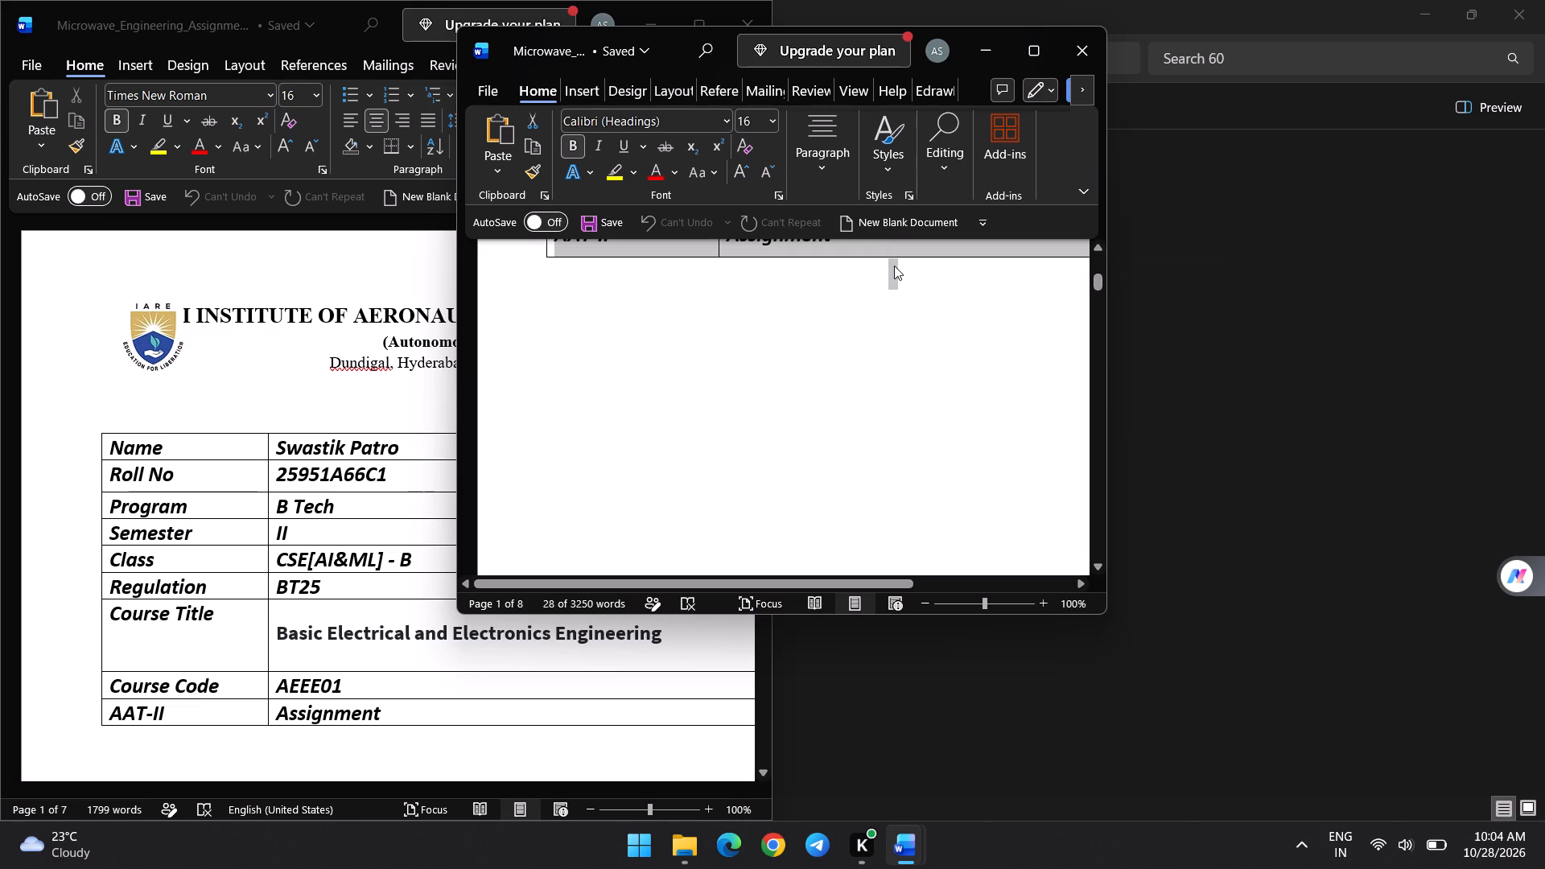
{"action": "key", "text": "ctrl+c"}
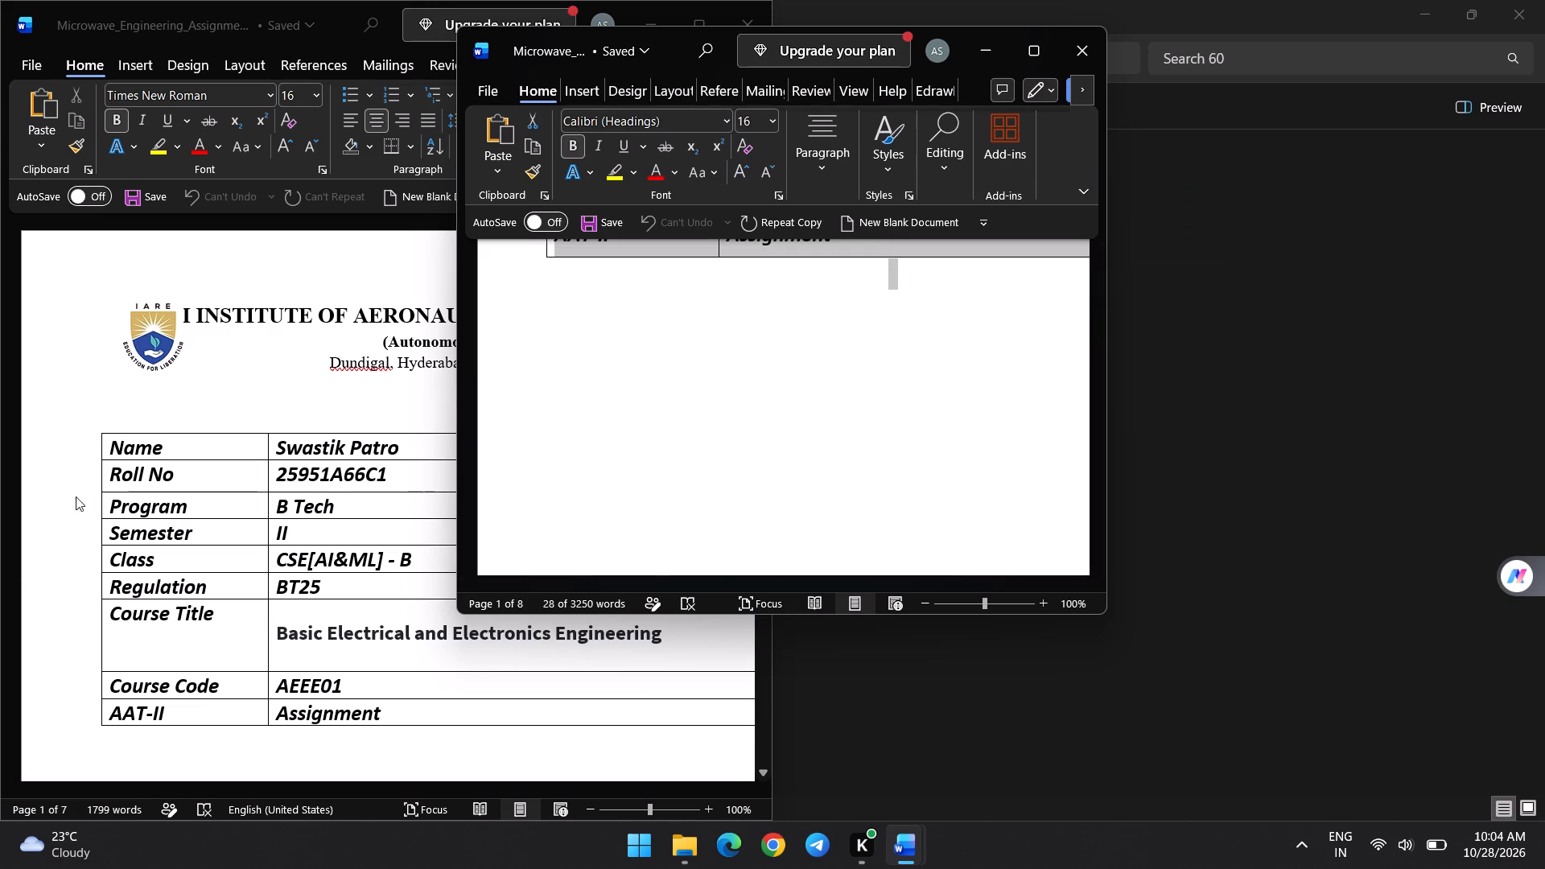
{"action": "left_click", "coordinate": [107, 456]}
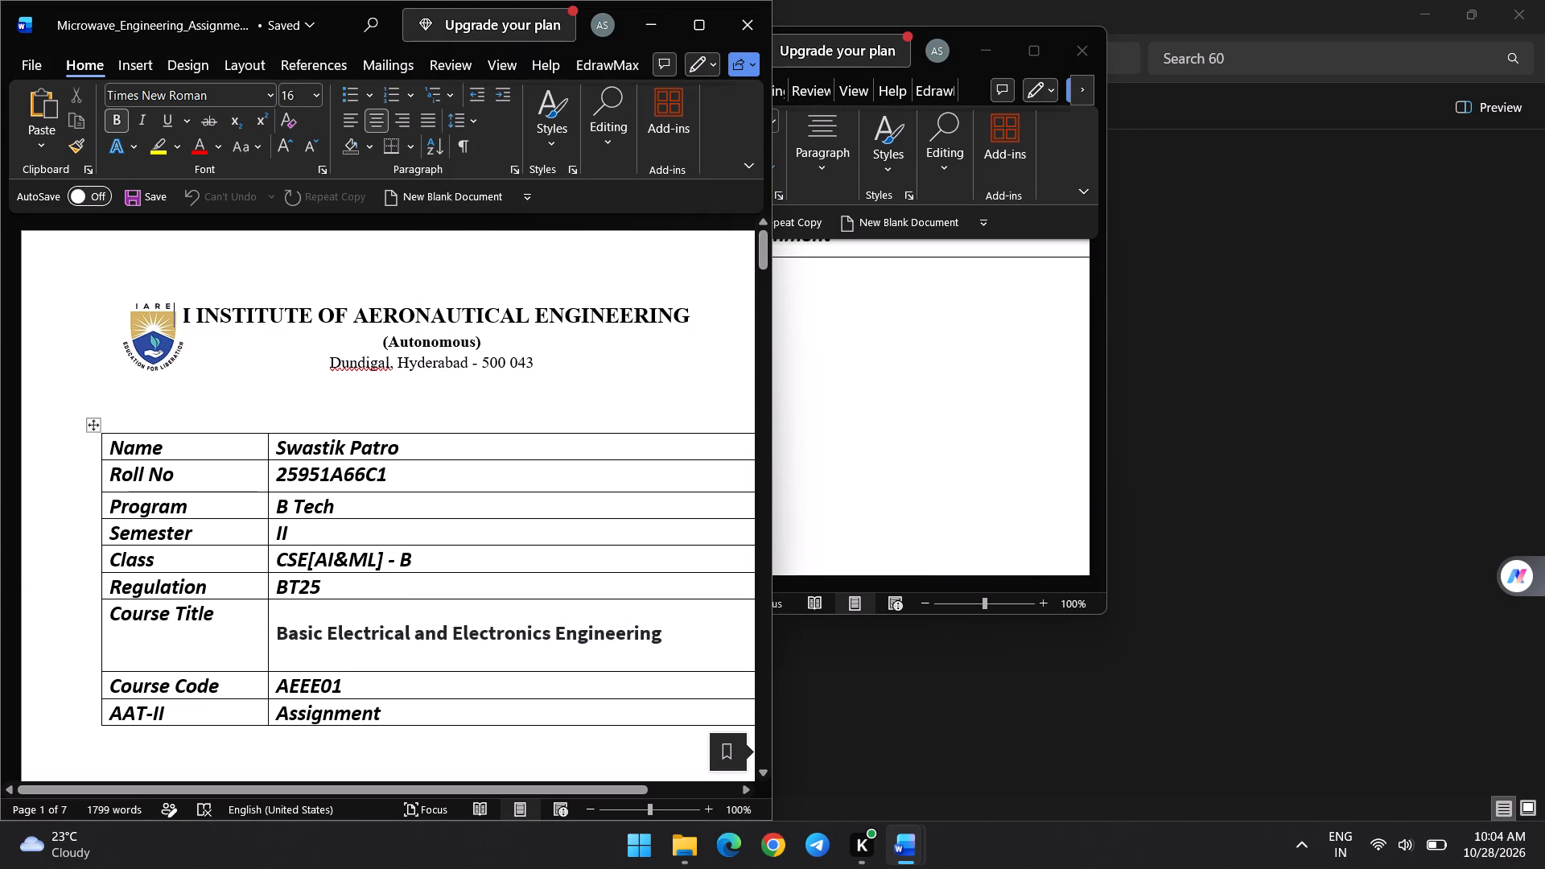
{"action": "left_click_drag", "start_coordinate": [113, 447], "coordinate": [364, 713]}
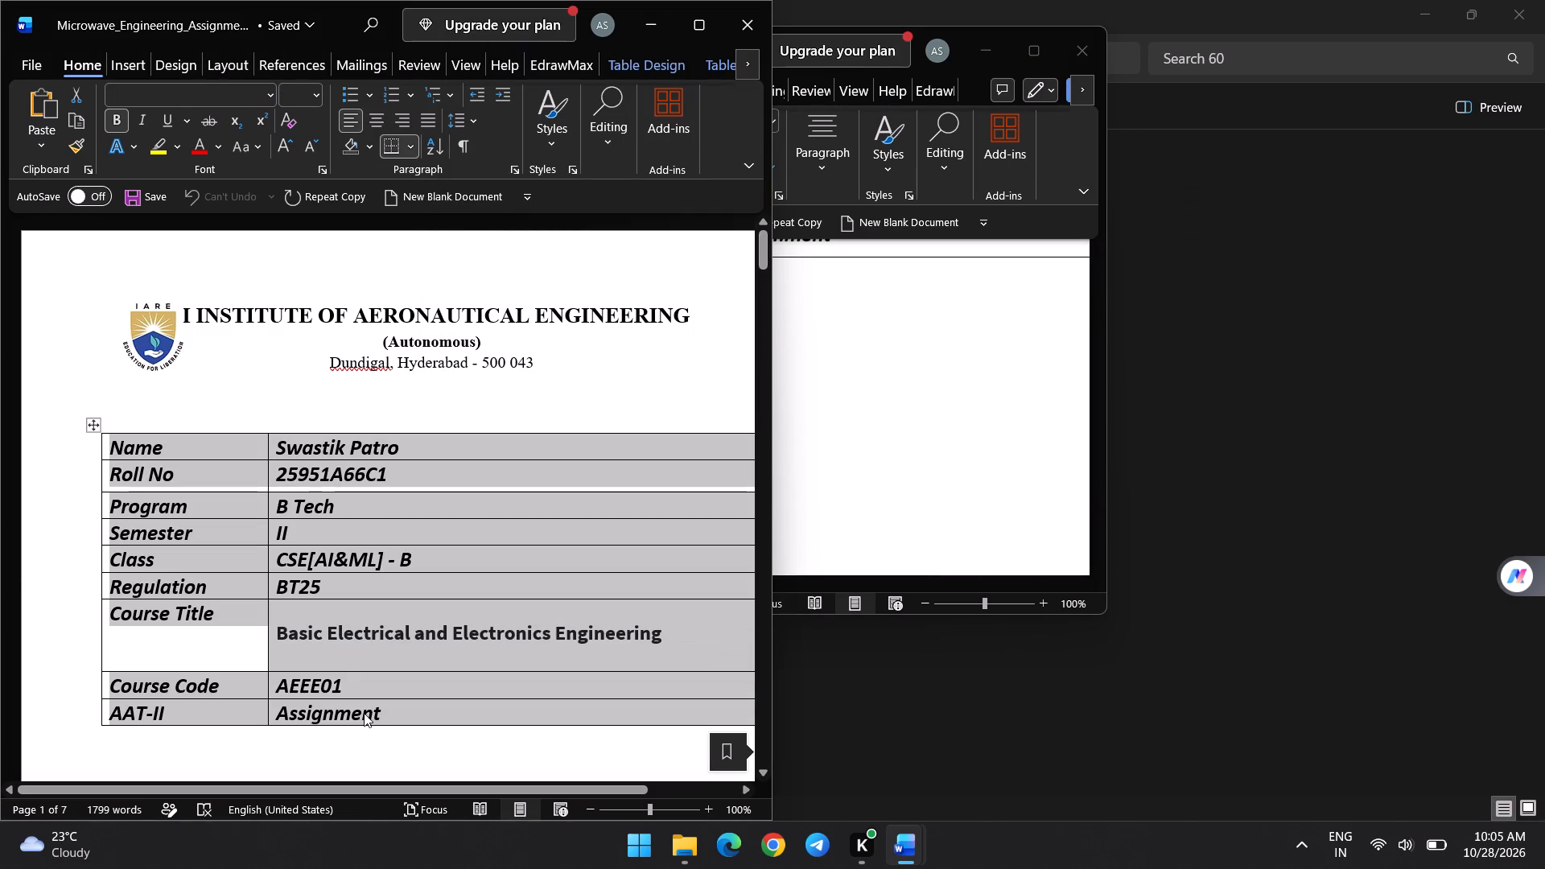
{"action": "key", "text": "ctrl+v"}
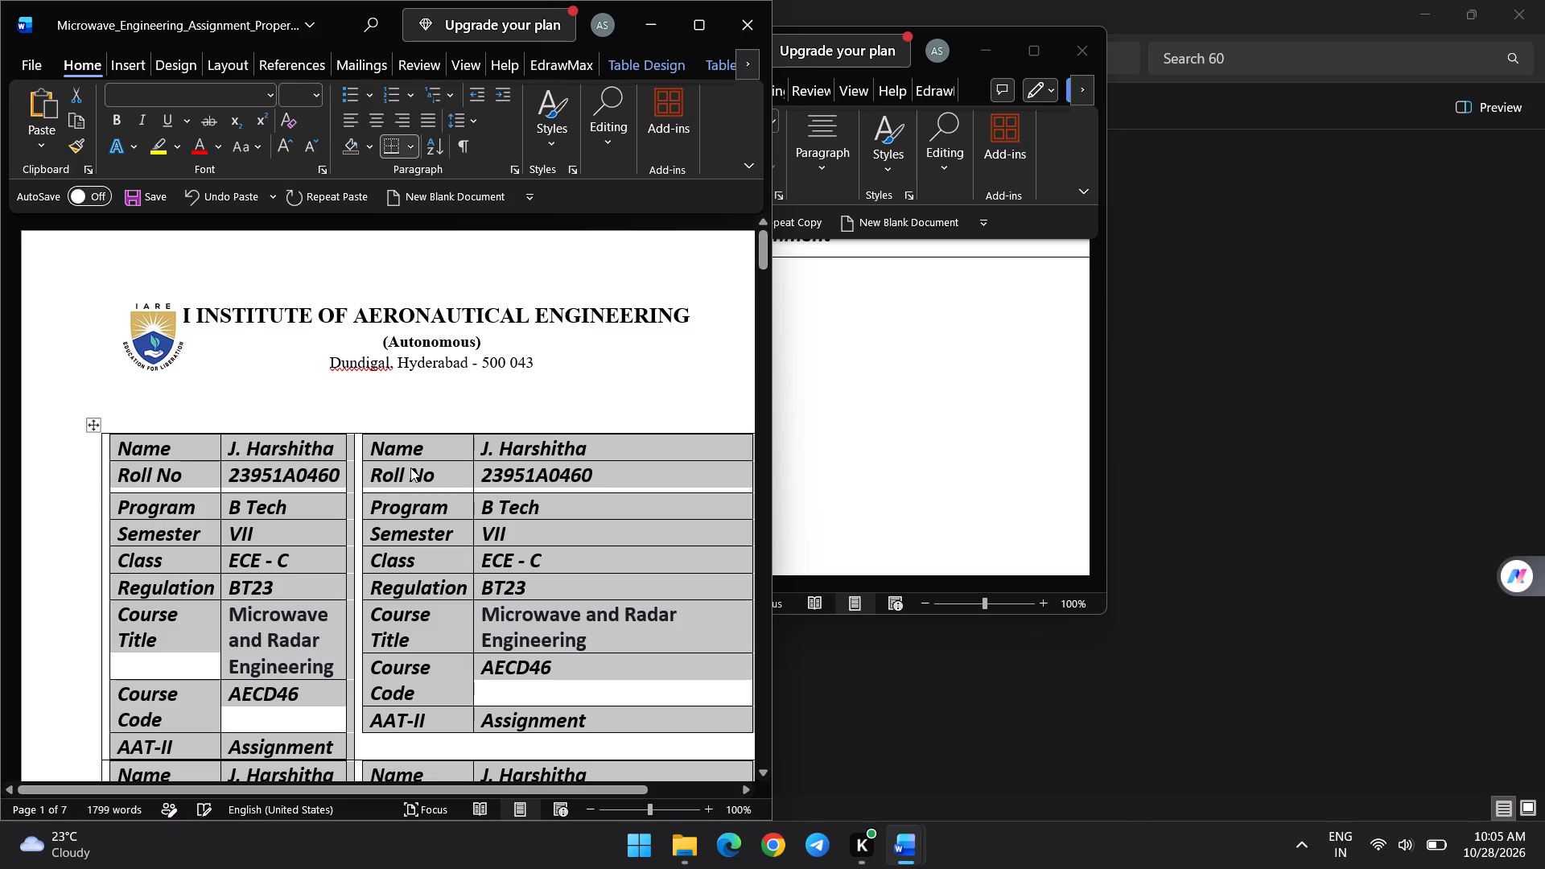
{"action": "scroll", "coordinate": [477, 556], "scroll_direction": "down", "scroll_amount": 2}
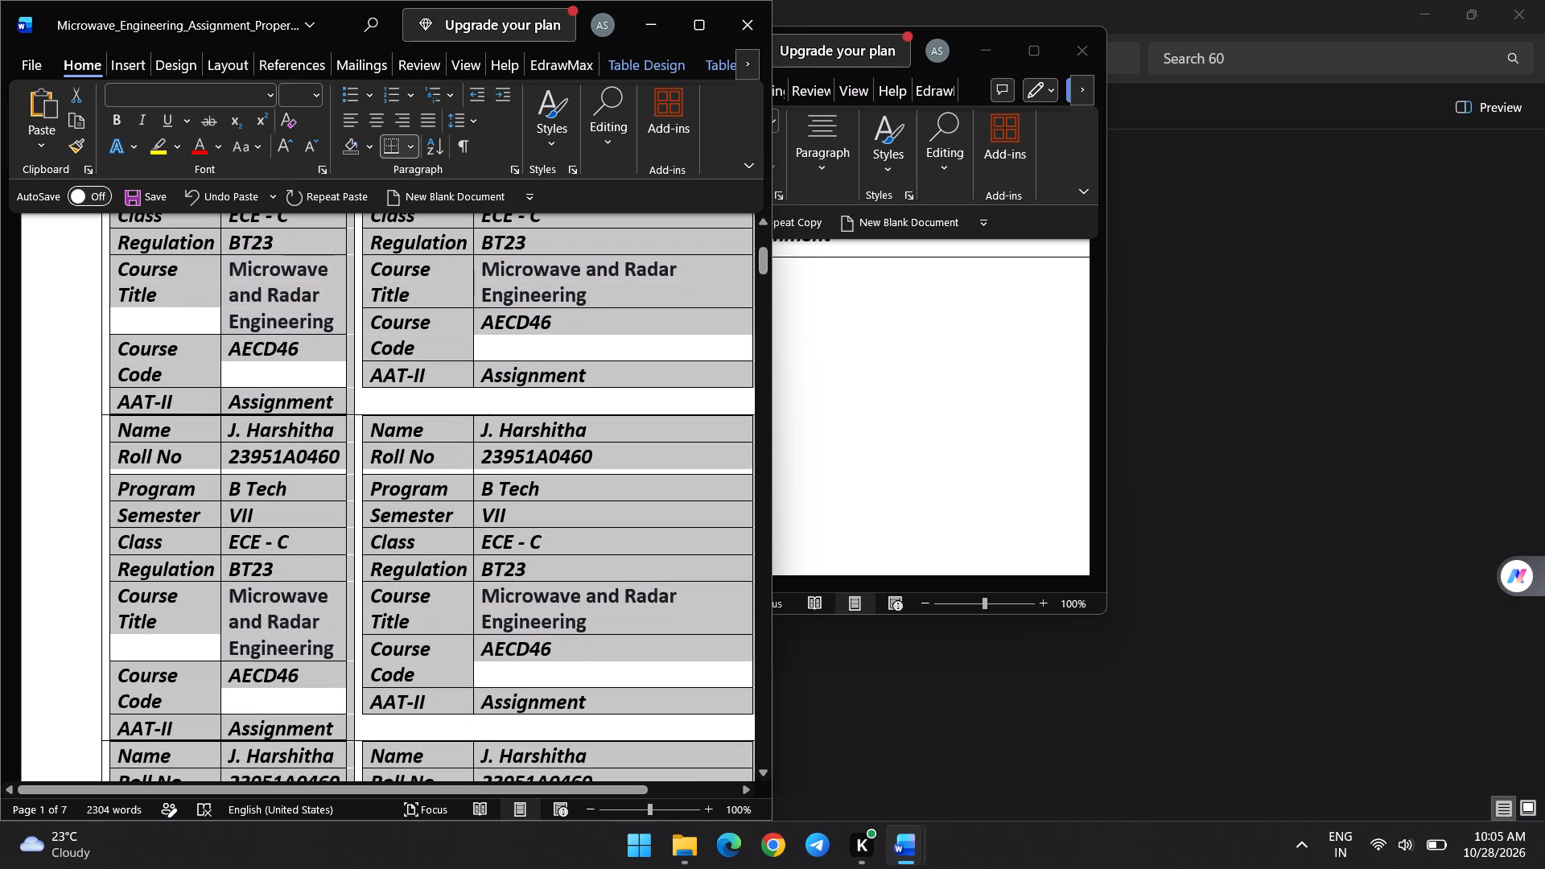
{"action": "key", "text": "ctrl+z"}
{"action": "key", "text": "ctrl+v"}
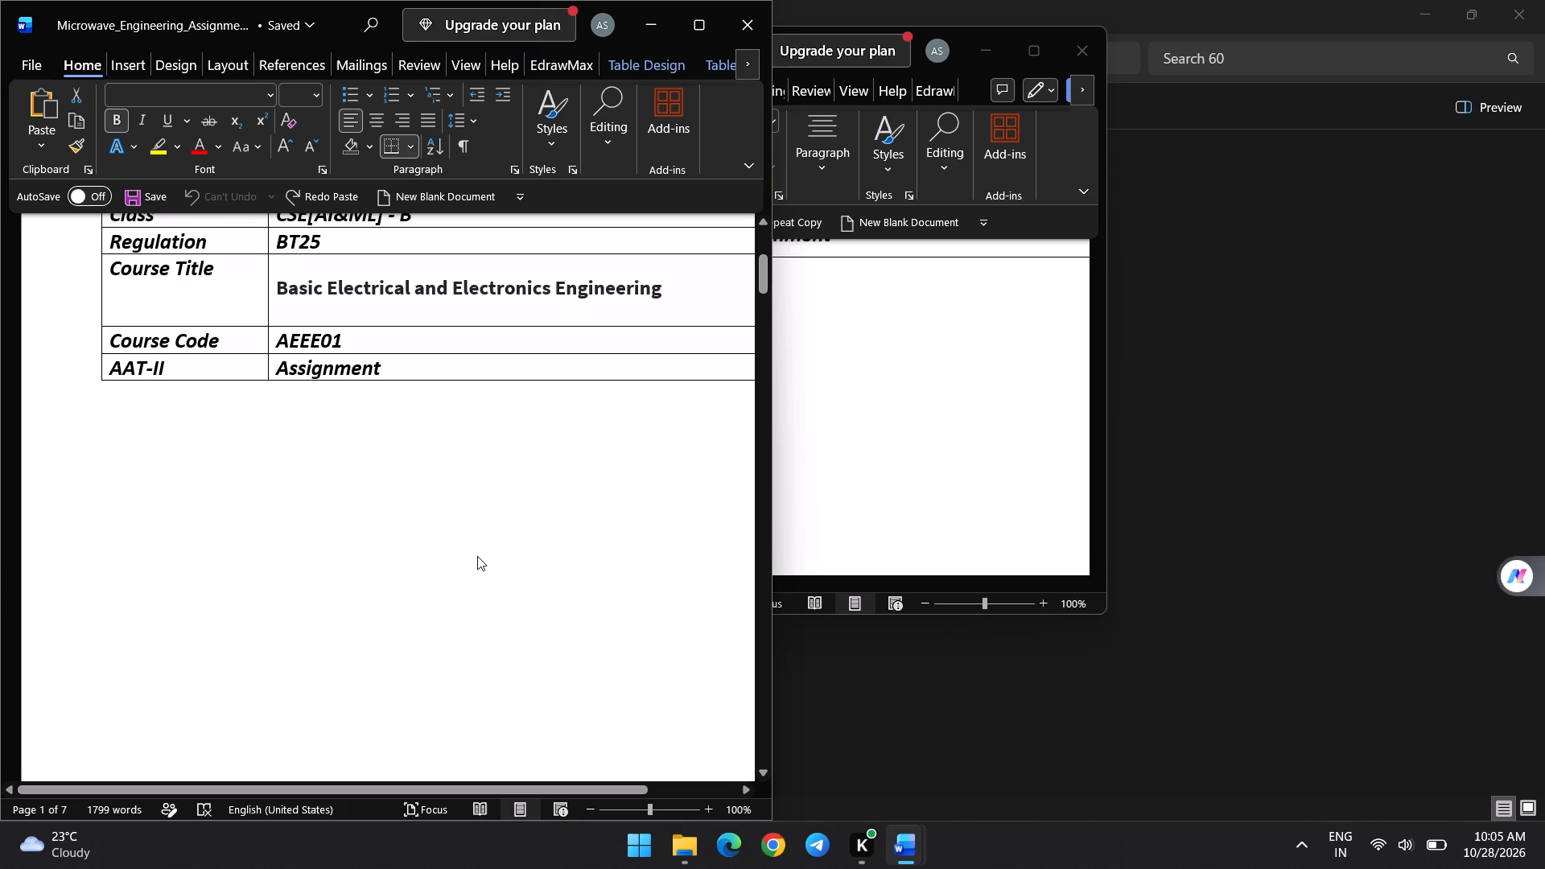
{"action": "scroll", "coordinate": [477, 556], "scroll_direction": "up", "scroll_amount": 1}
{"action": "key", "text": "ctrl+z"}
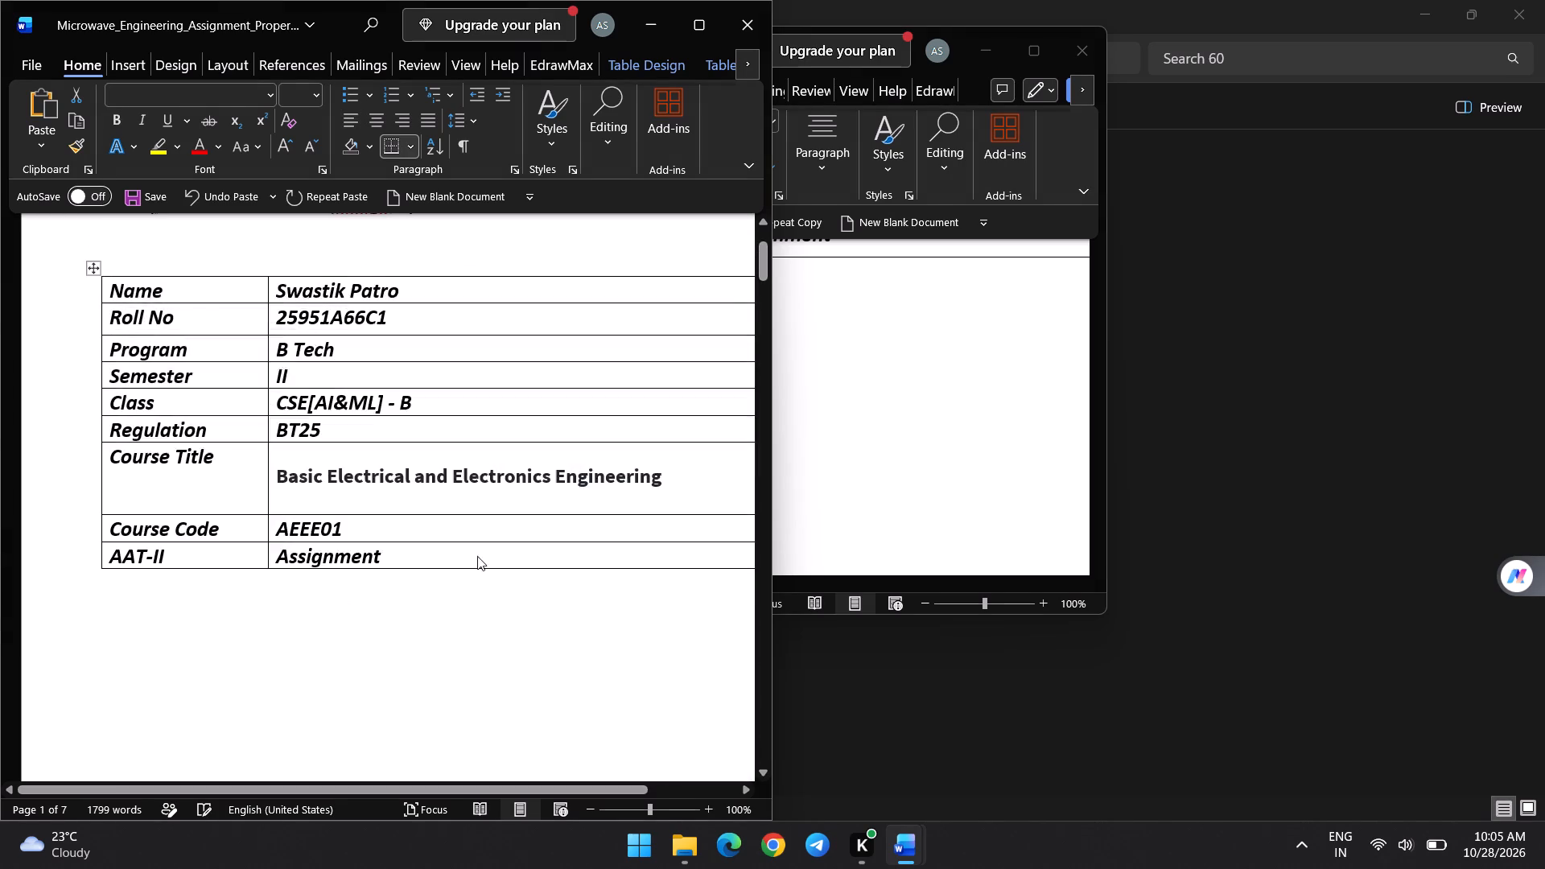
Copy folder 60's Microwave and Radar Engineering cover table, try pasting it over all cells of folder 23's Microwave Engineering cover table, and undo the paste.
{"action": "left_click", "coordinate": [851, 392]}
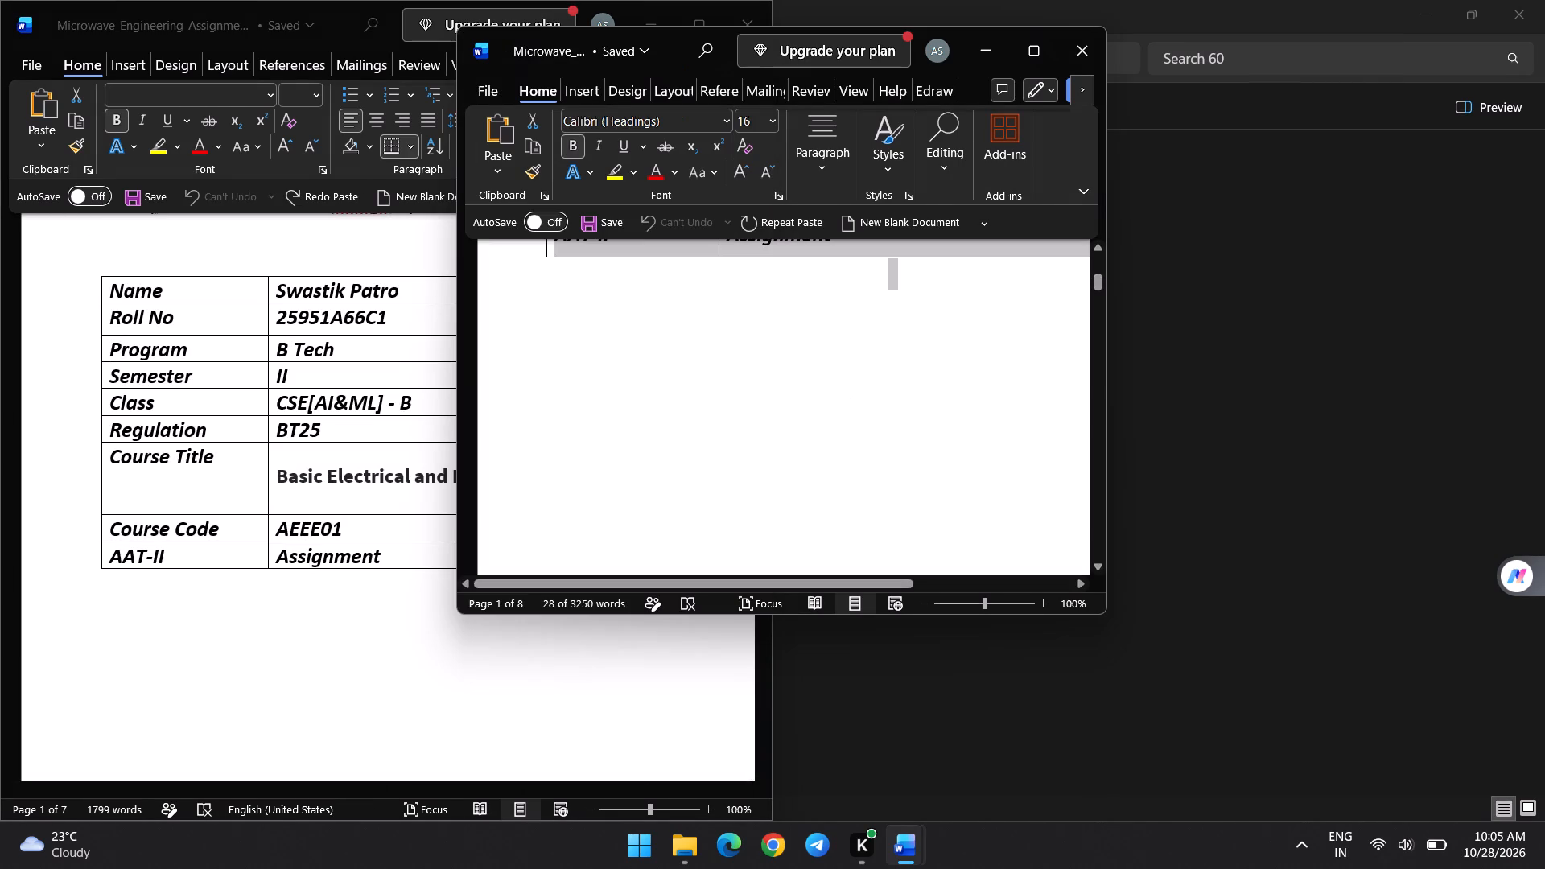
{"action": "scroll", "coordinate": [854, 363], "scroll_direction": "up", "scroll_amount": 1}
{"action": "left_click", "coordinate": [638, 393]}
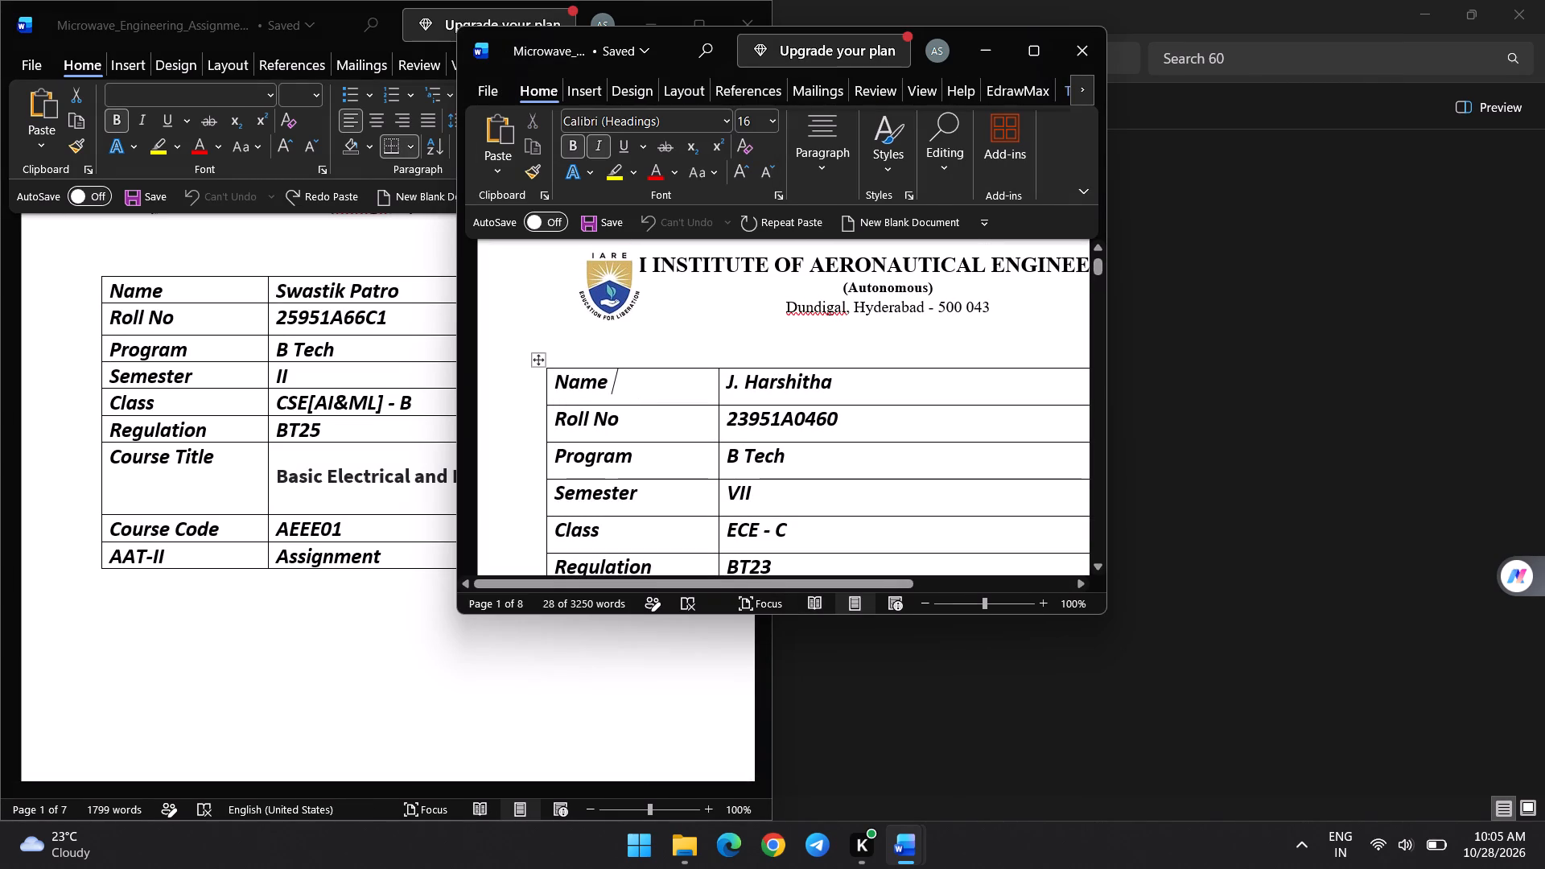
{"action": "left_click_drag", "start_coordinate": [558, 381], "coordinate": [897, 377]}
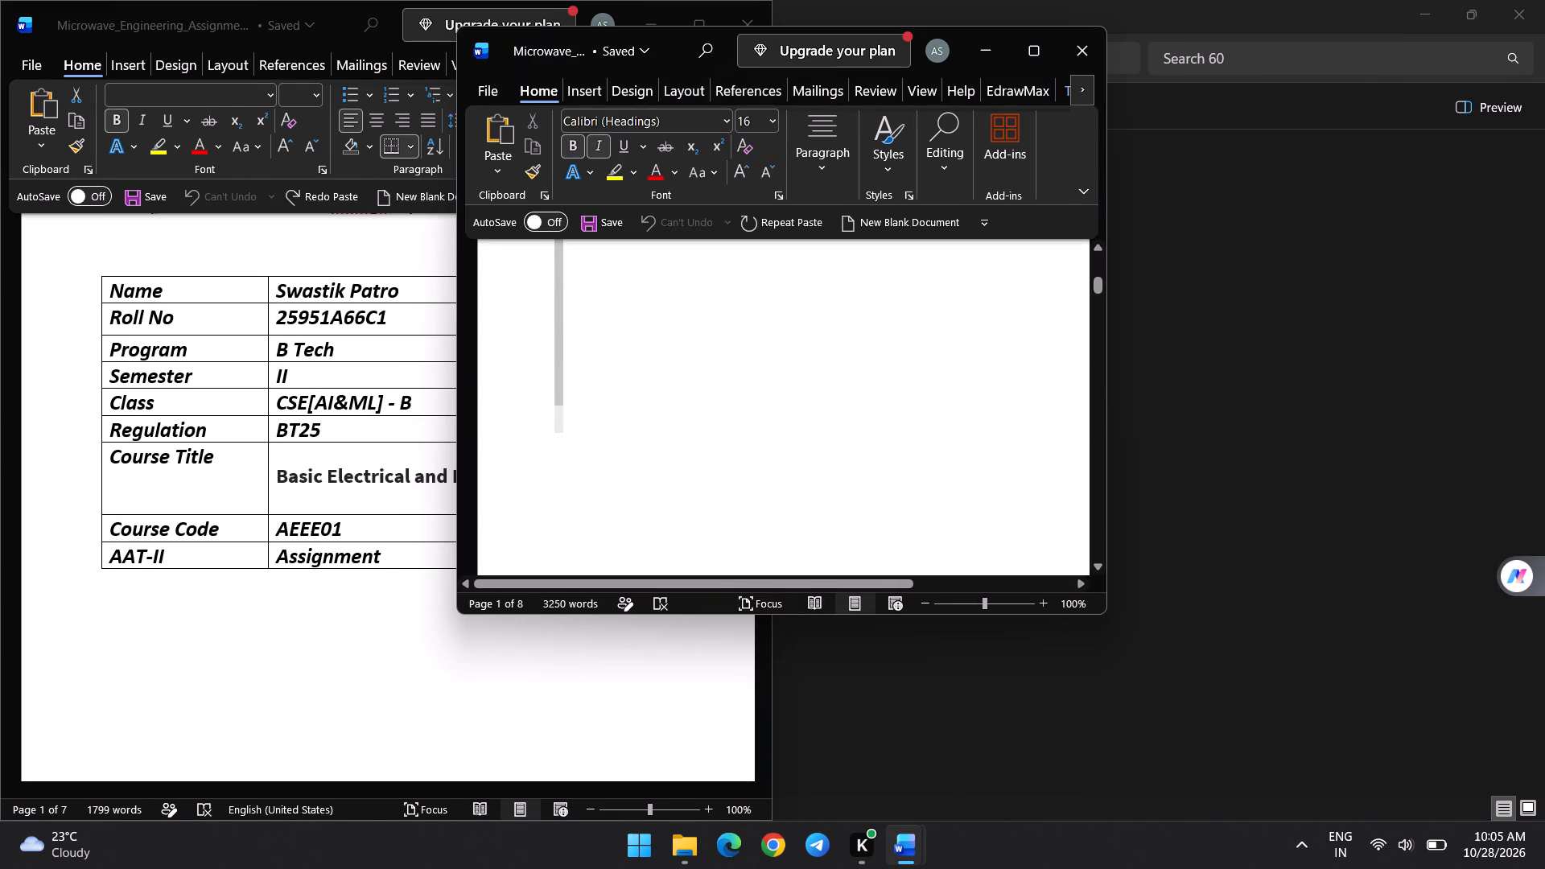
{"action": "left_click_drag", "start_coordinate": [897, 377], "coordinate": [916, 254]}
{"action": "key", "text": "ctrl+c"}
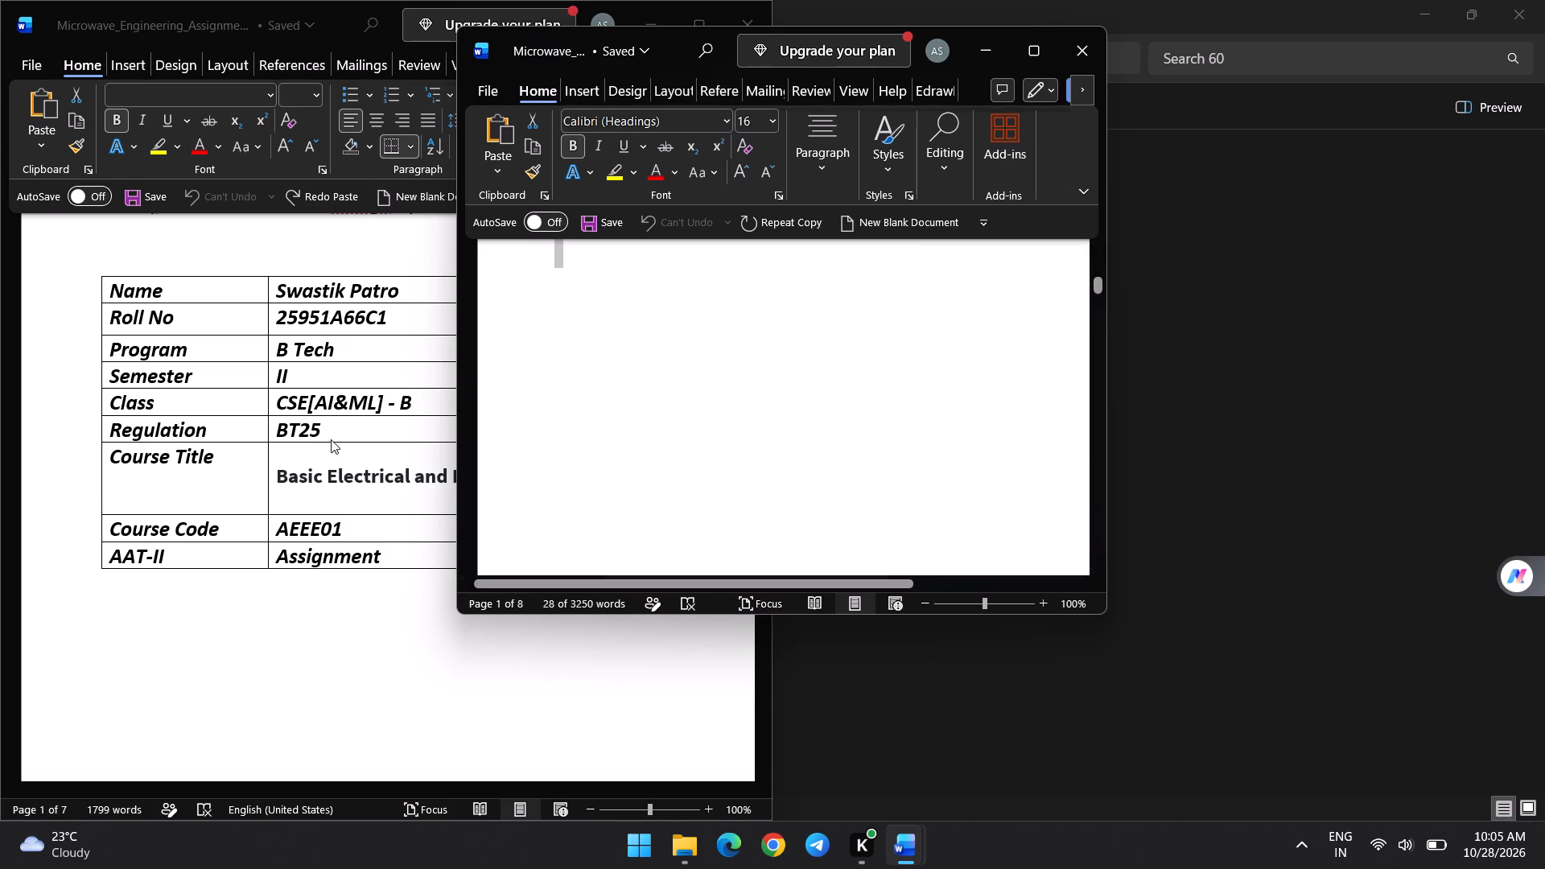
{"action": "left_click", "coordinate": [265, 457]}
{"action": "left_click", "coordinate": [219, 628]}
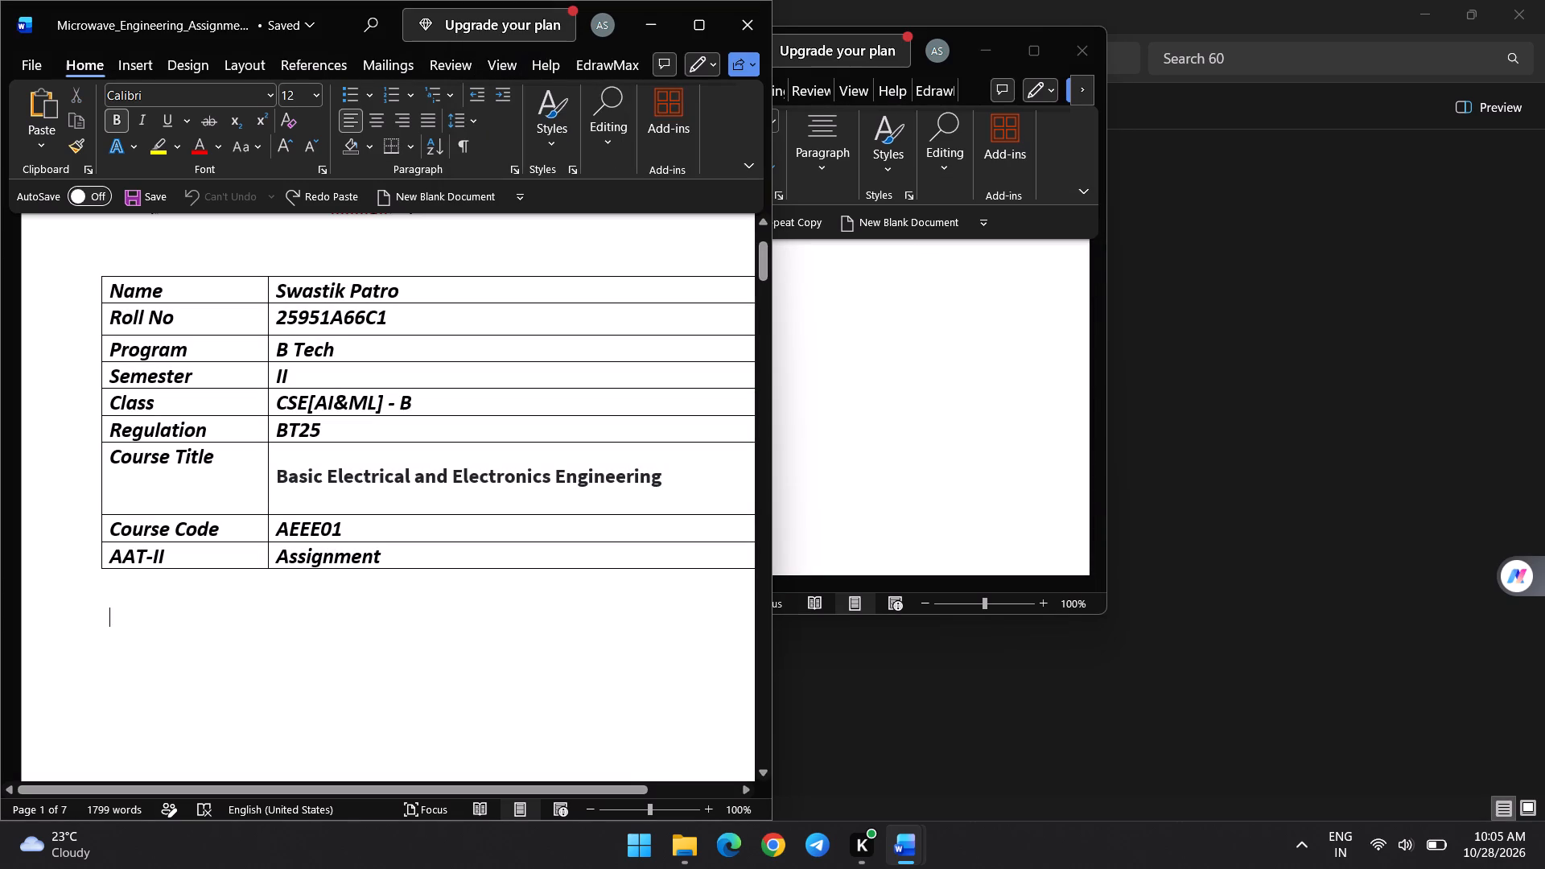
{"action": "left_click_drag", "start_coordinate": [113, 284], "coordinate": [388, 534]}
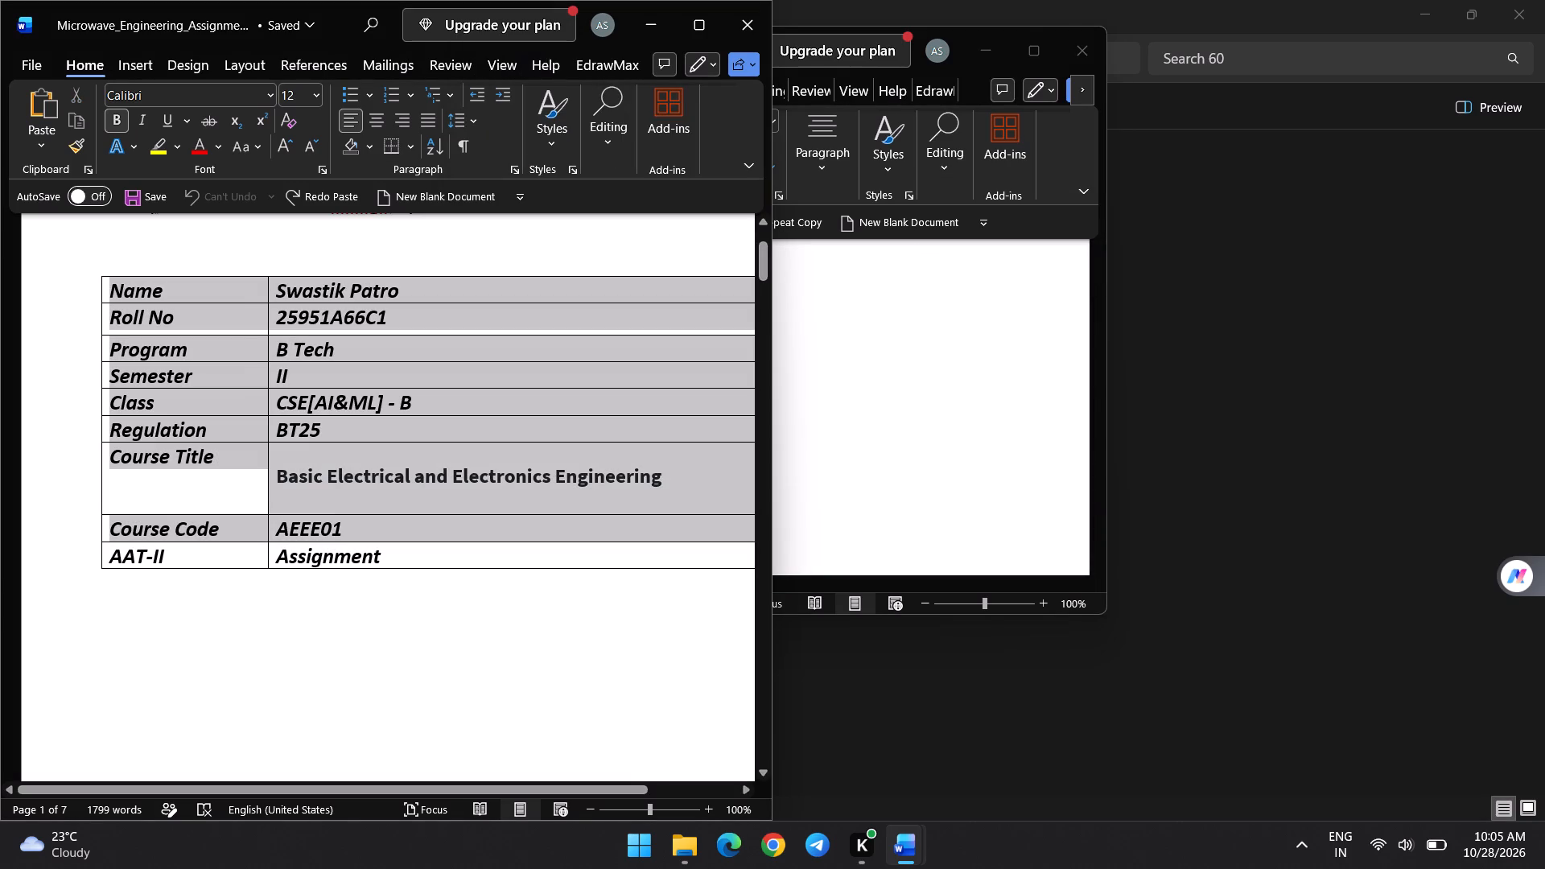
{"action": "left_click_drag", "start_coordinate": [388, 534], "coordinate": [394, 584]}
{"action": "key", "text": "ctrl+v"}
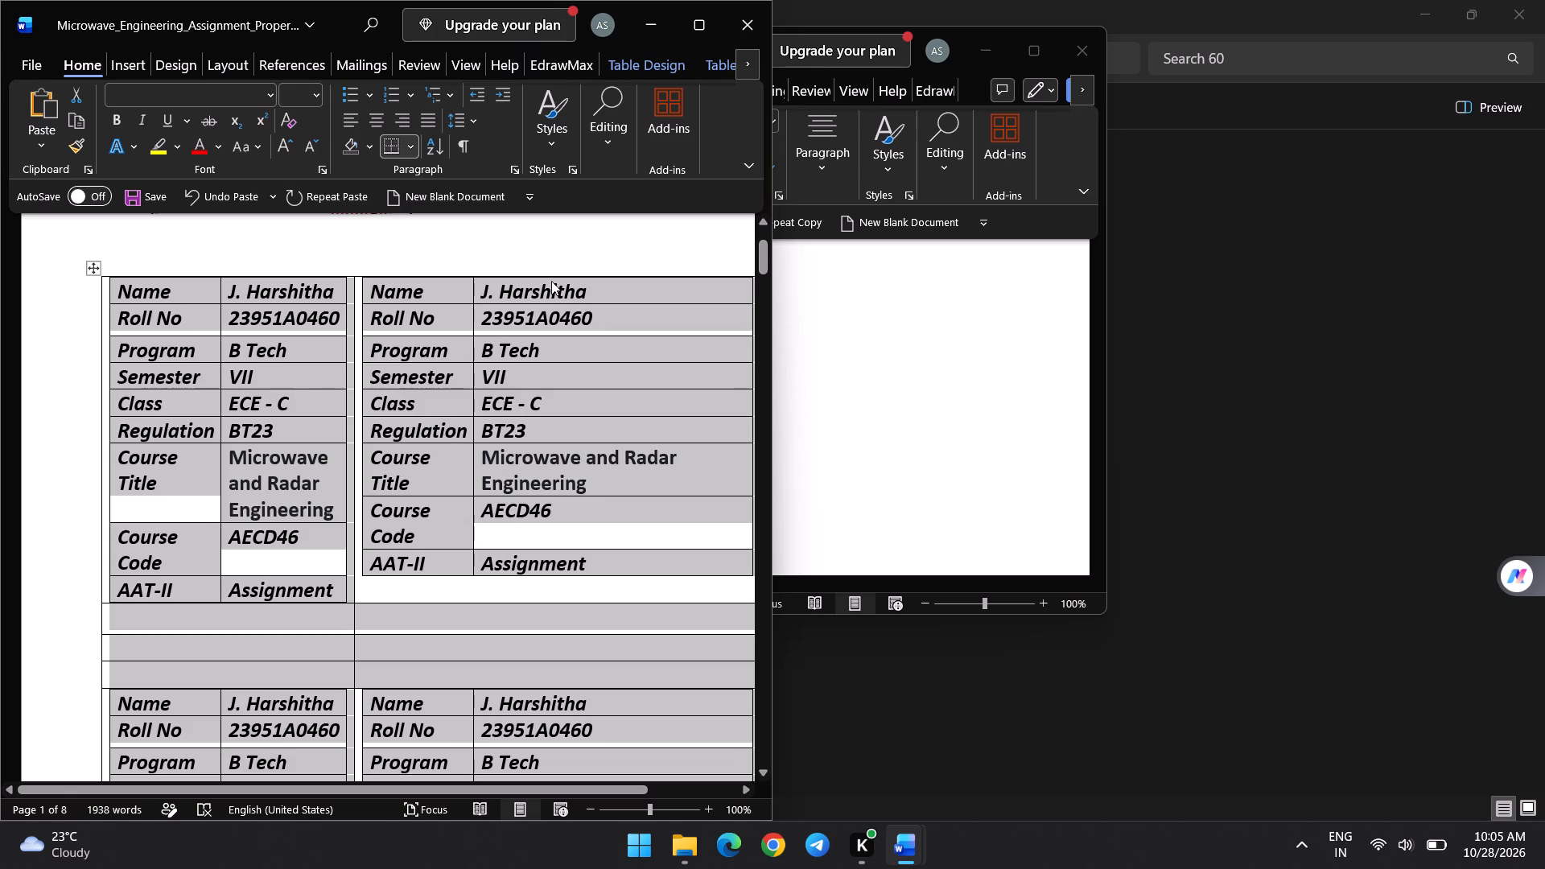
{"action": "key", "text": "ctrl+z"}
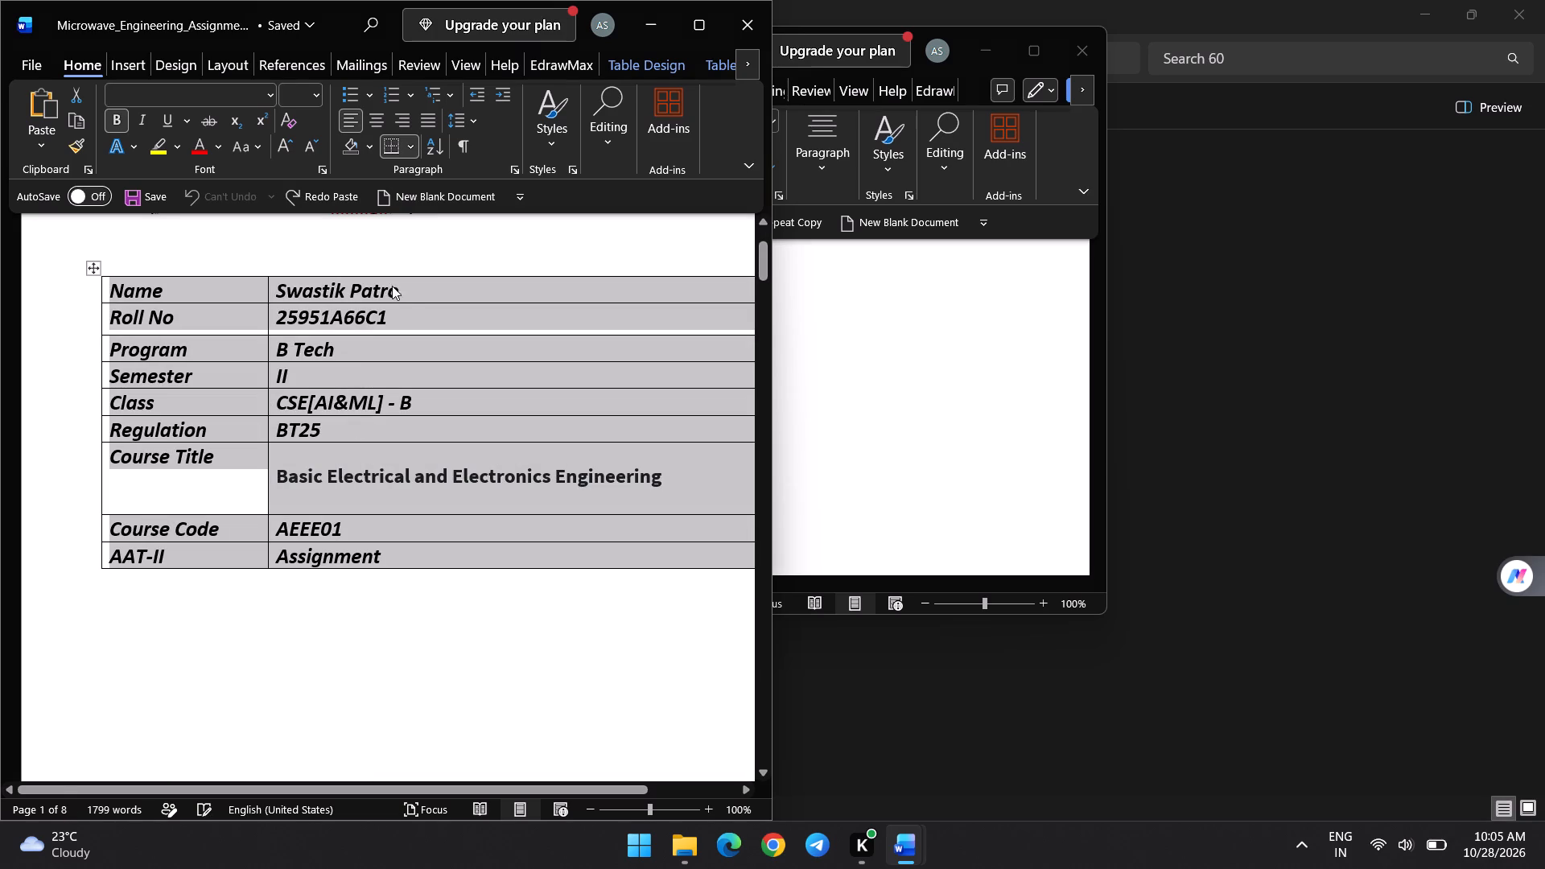
Replace the roll number in folder 23's Microwave Engineering cover table with the one copied from folder 60's Microwave and Radar Engineering table.
{"action": "left_click", "coordinate": [405, 286]}
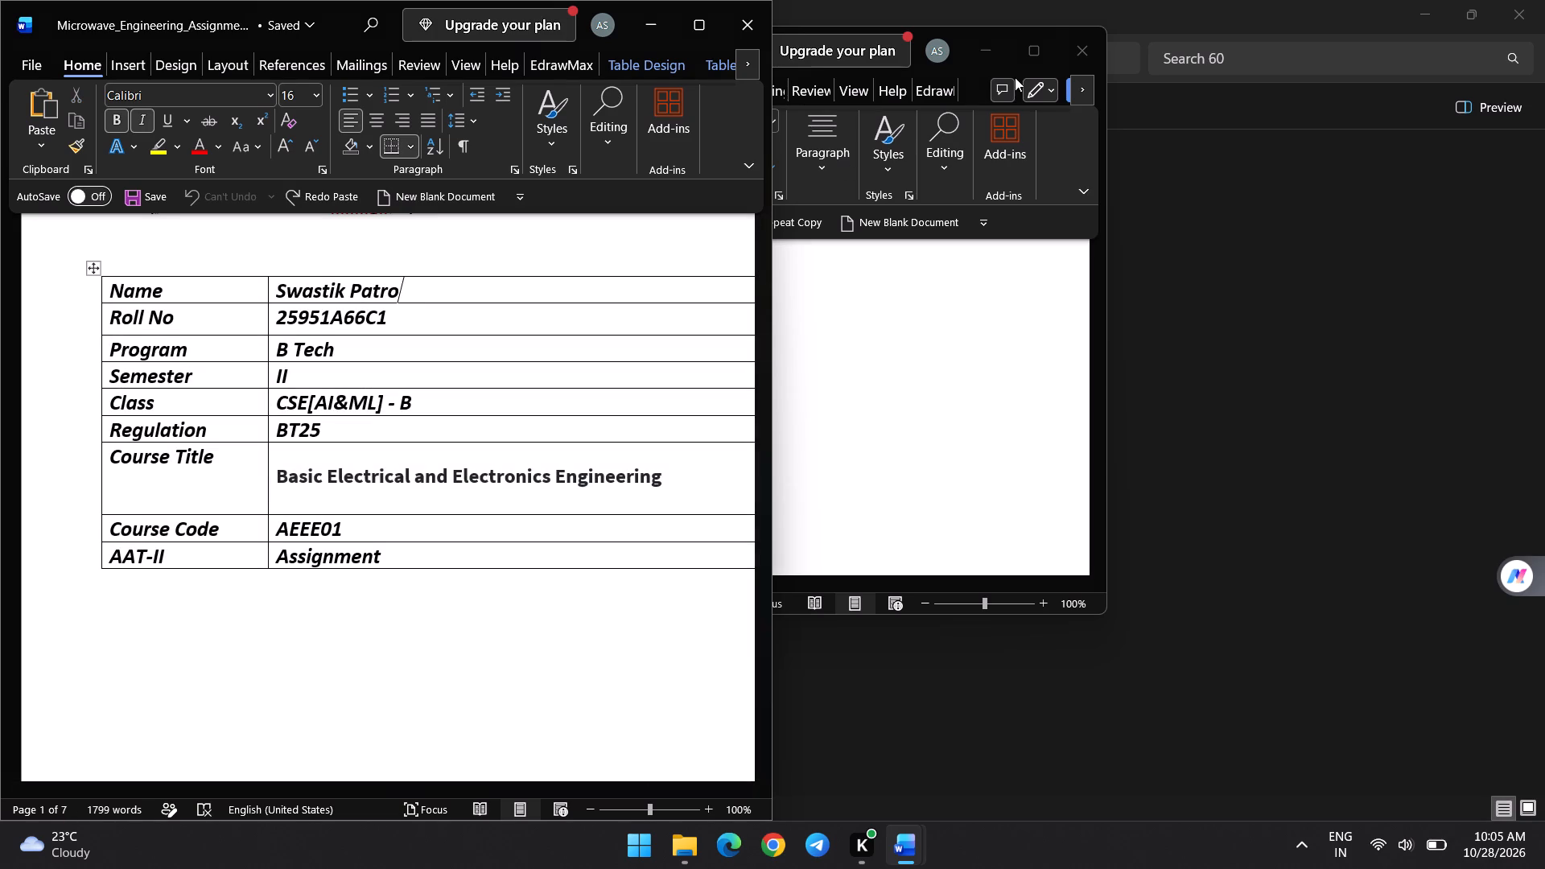
{"action": "left_click", "coordinate": [1014, 183]}
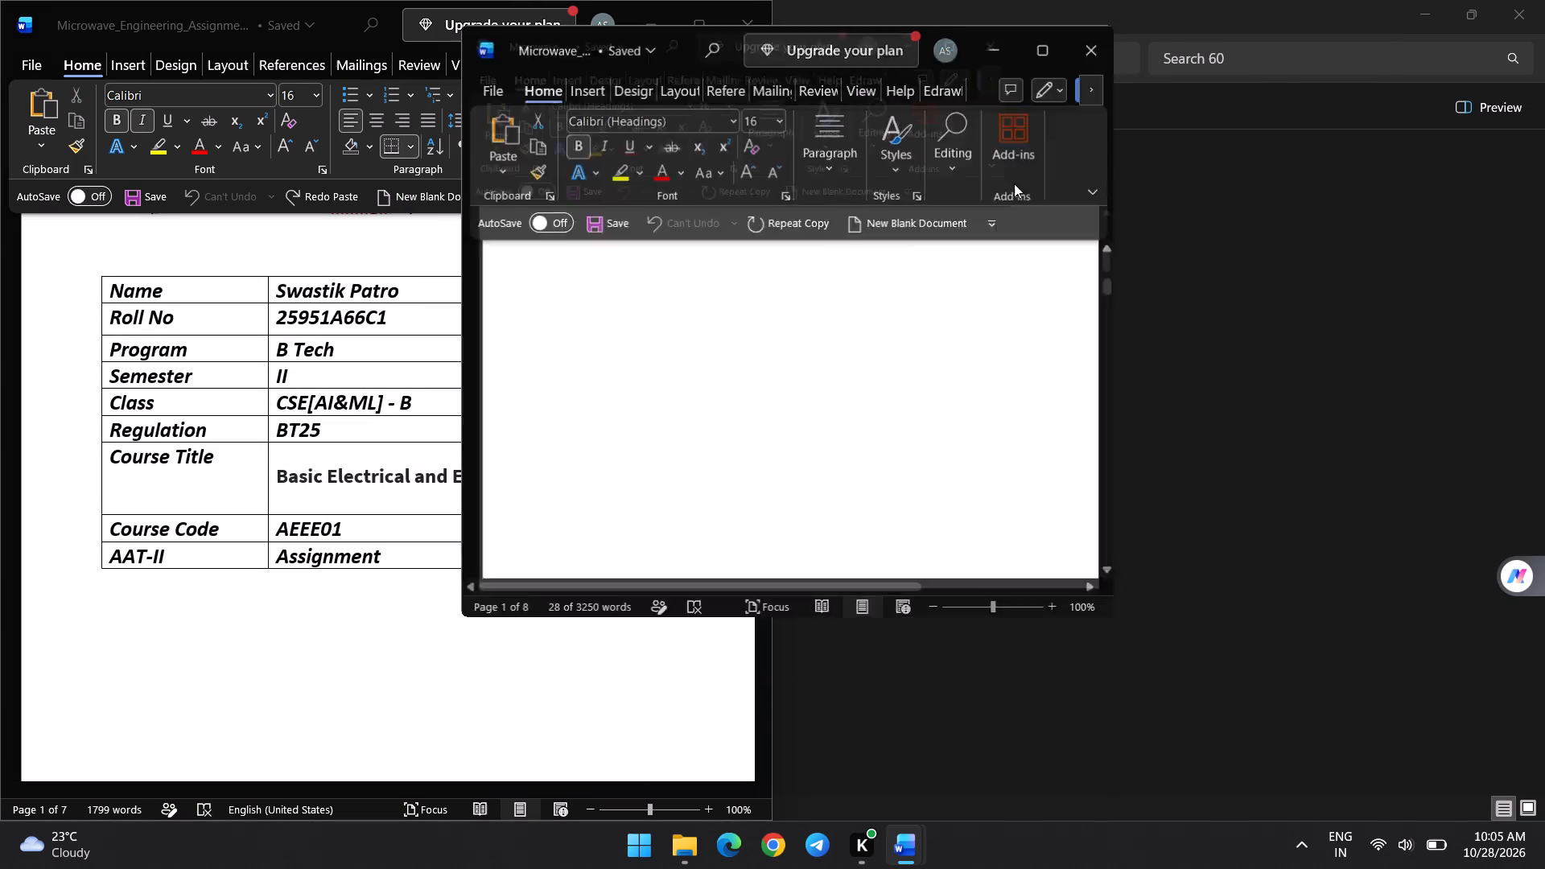
{"action": "scroll", "coordinate": [960, 456], "scroll_direction": "up", "scroll_amount": 2}
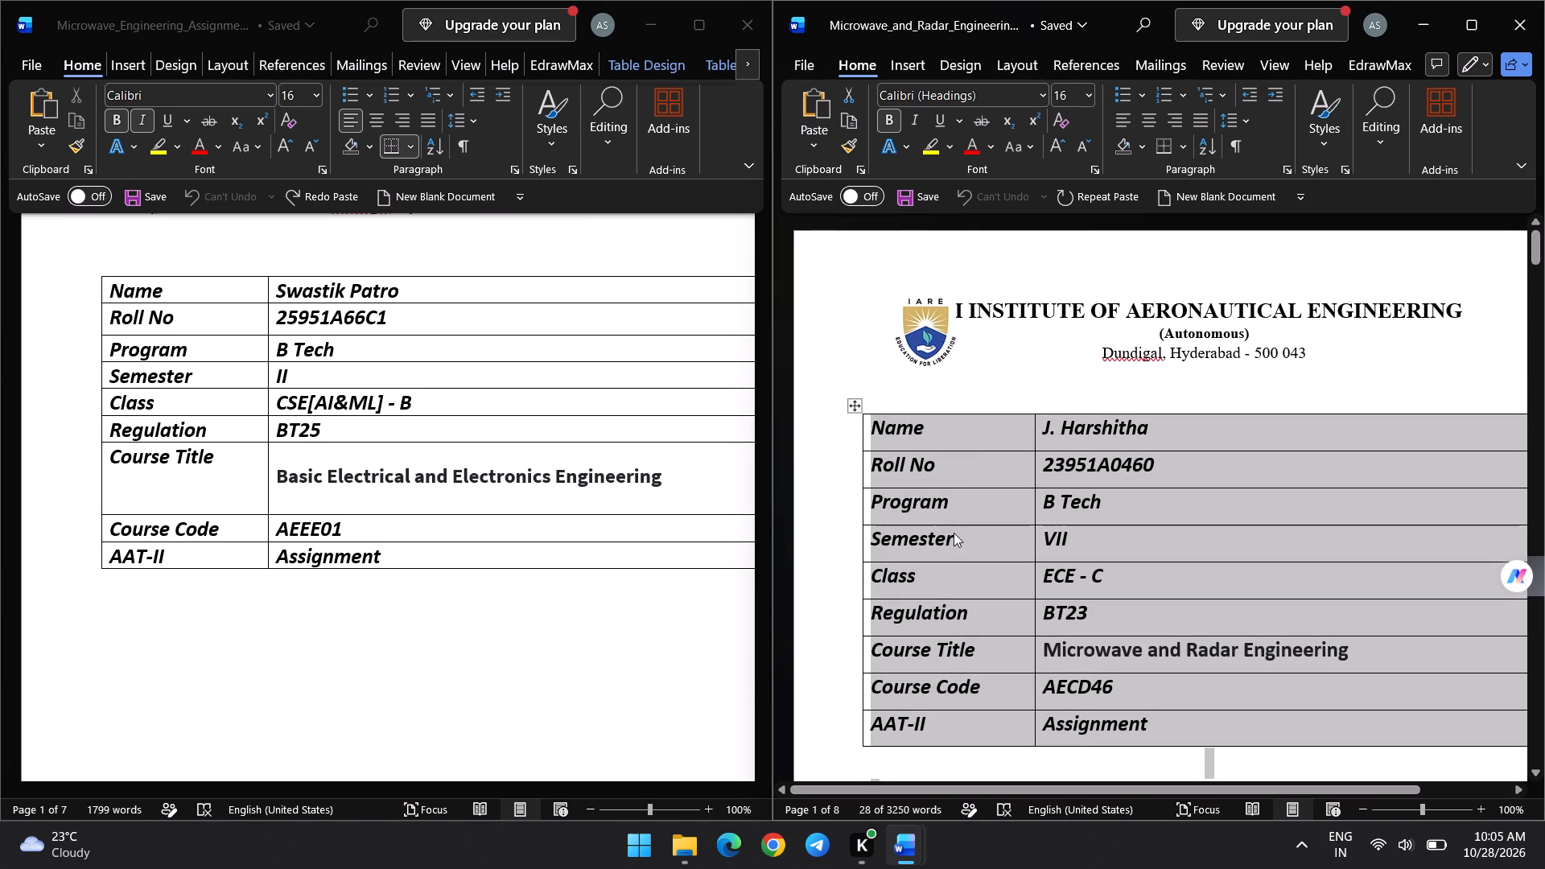
{"action": "left_click", "coordinate": [954, 533]}
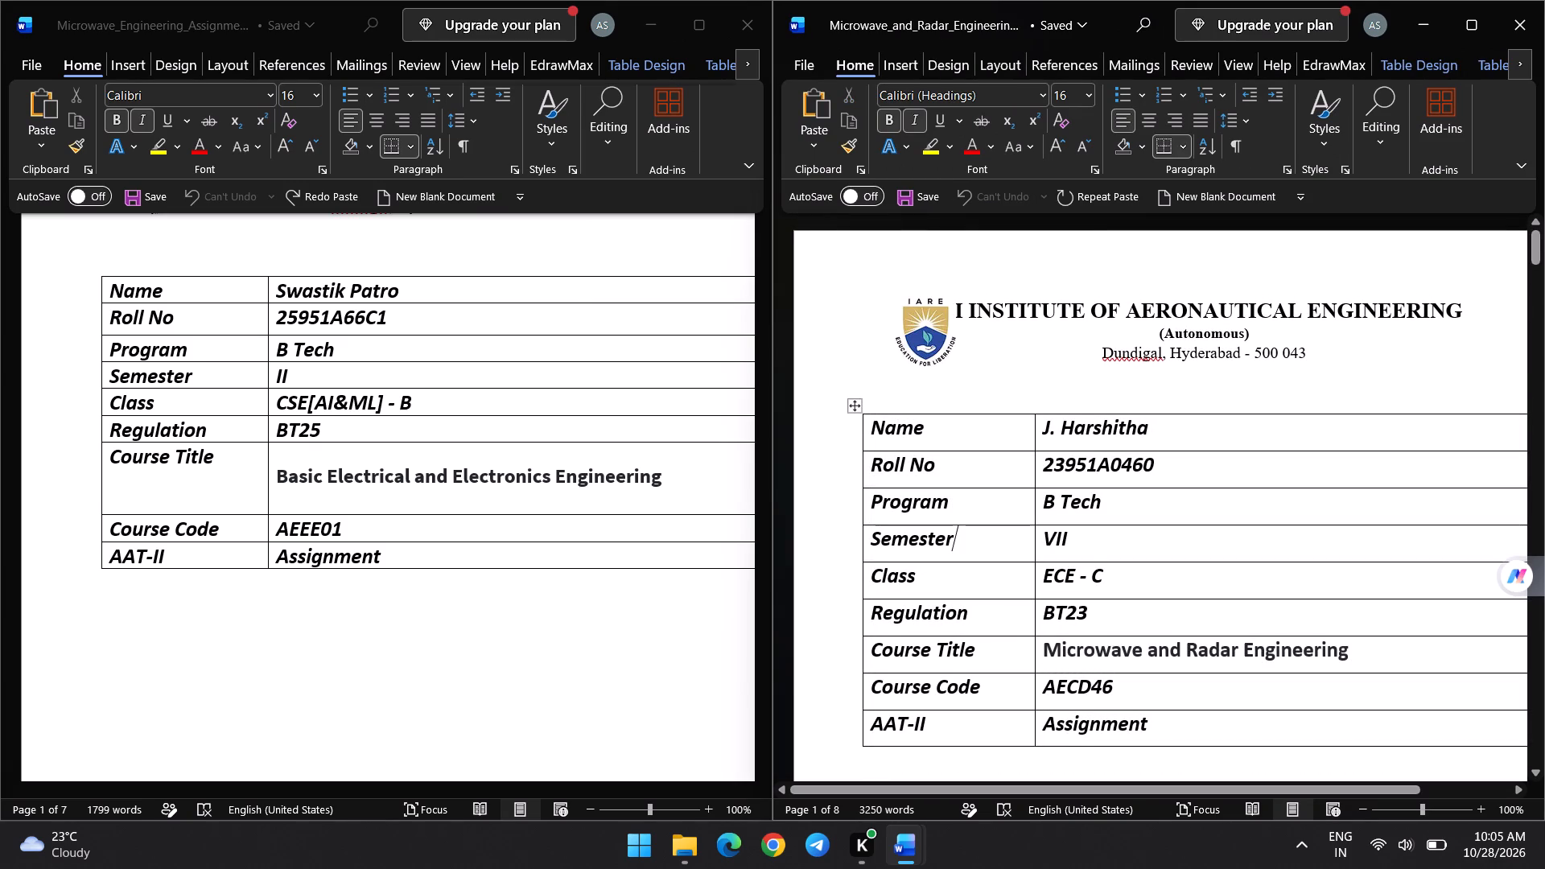
{"action": "left_click_drag", "start_coordinate": [1168, 471], "coordinate": [1045, 470]}
{"action": "key", "text": "ctrl+c"}
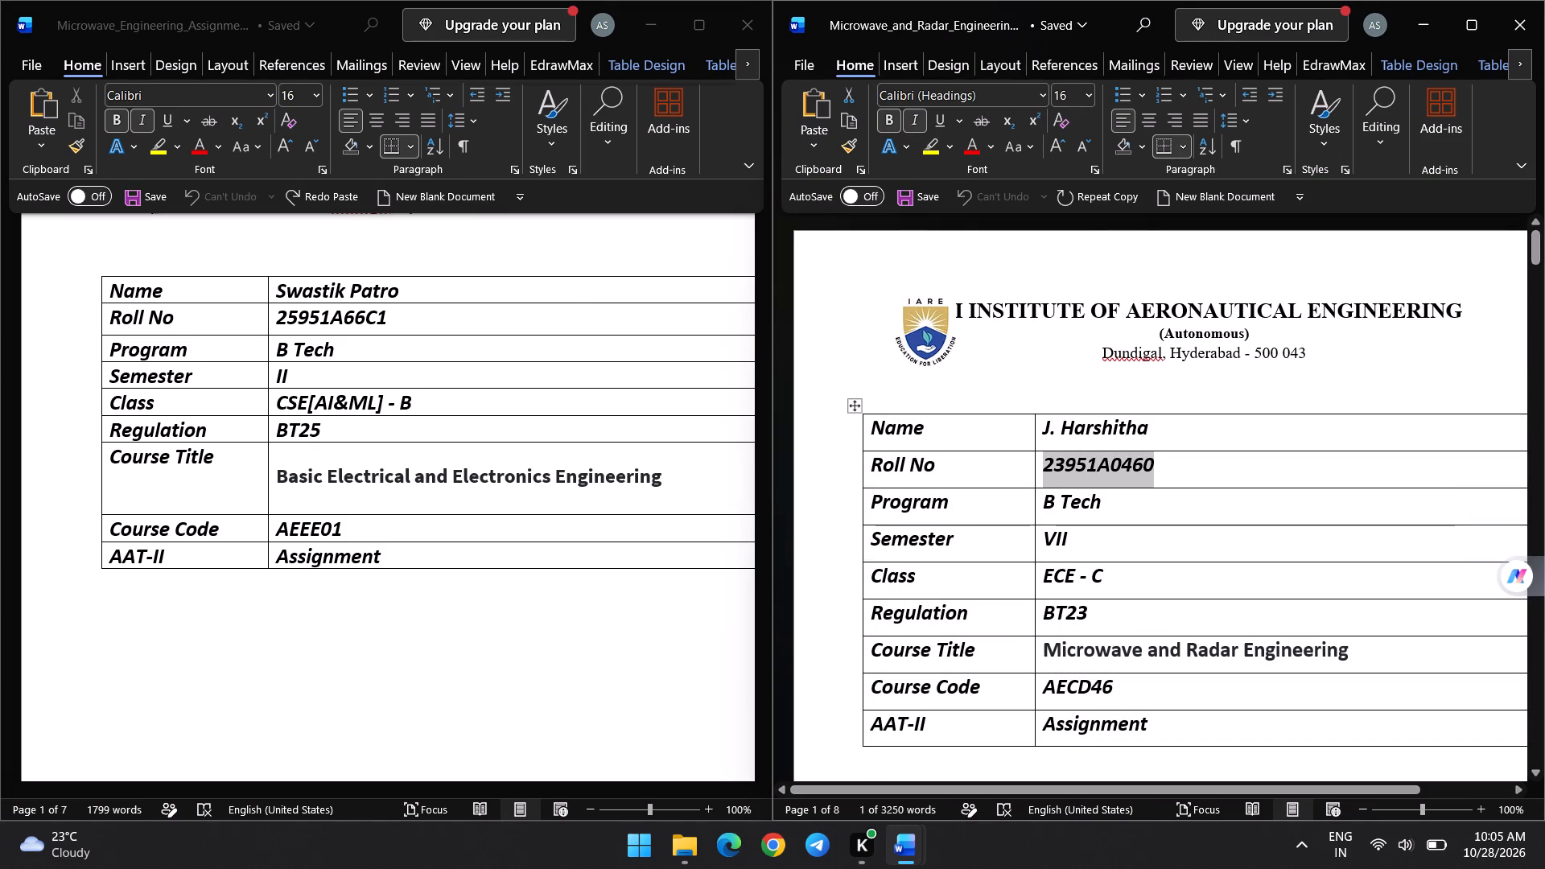
{"action": "left_click", "coordinate": [399, 320]}
{"action": "left_click_drag", "start_coordinate": [399, 320], "coordinate": [279, 316]}
{"action": "key", "text": "ctrl+v"}
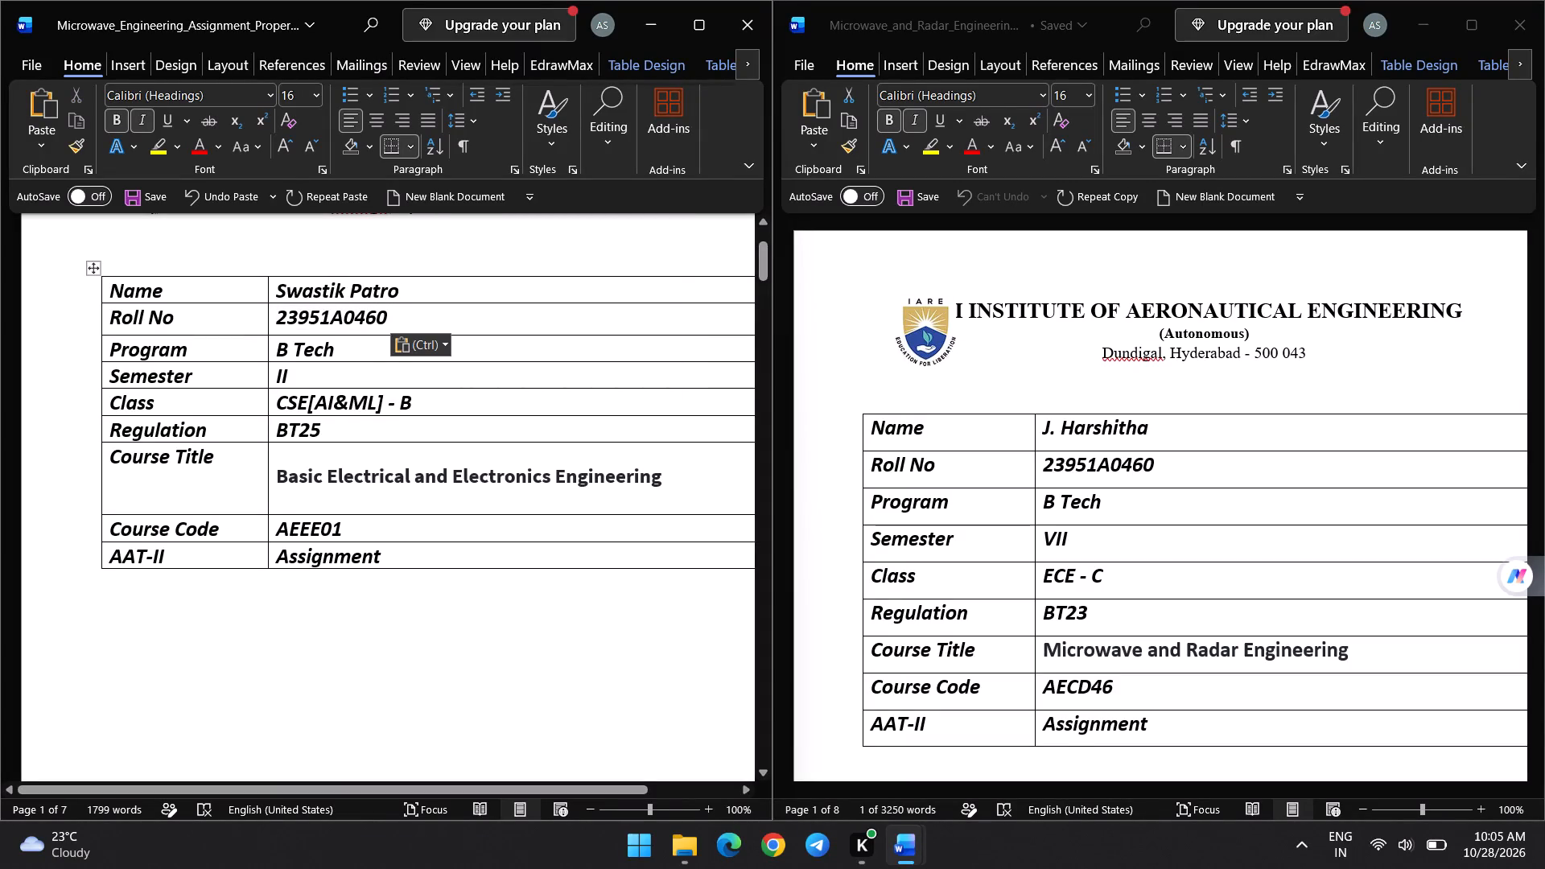
Replace the student name in folder 23's Microwave Engineering cover table with the folder 23 student's name.
{"action": "left_click_drag", "start_coordinate": [403, 294], "coordinate": [278, 295]}
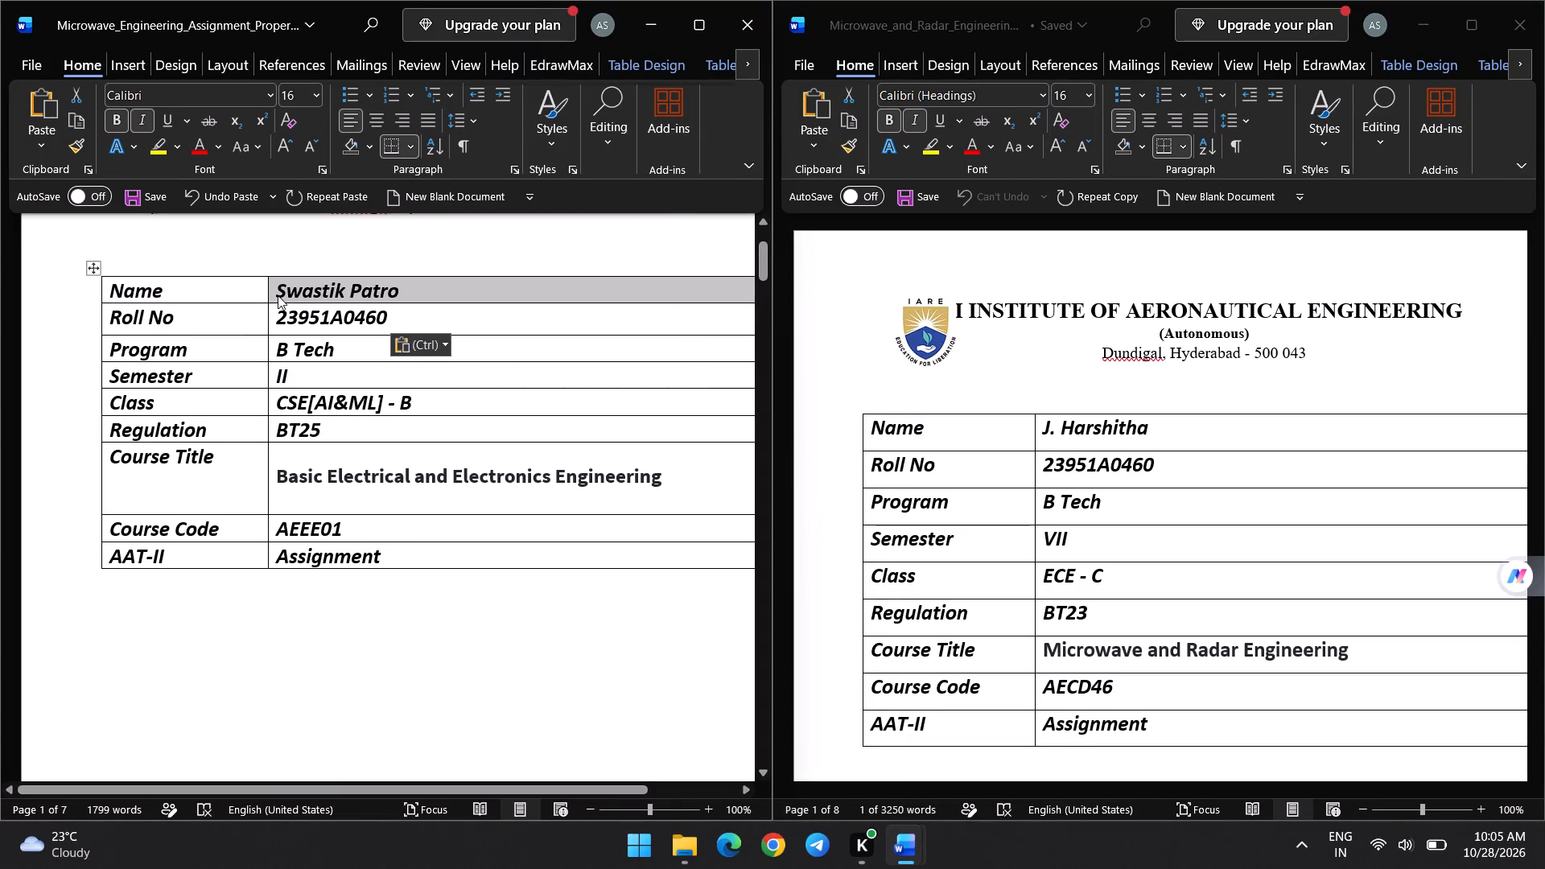
{"action": "type", "text": "J. A"}
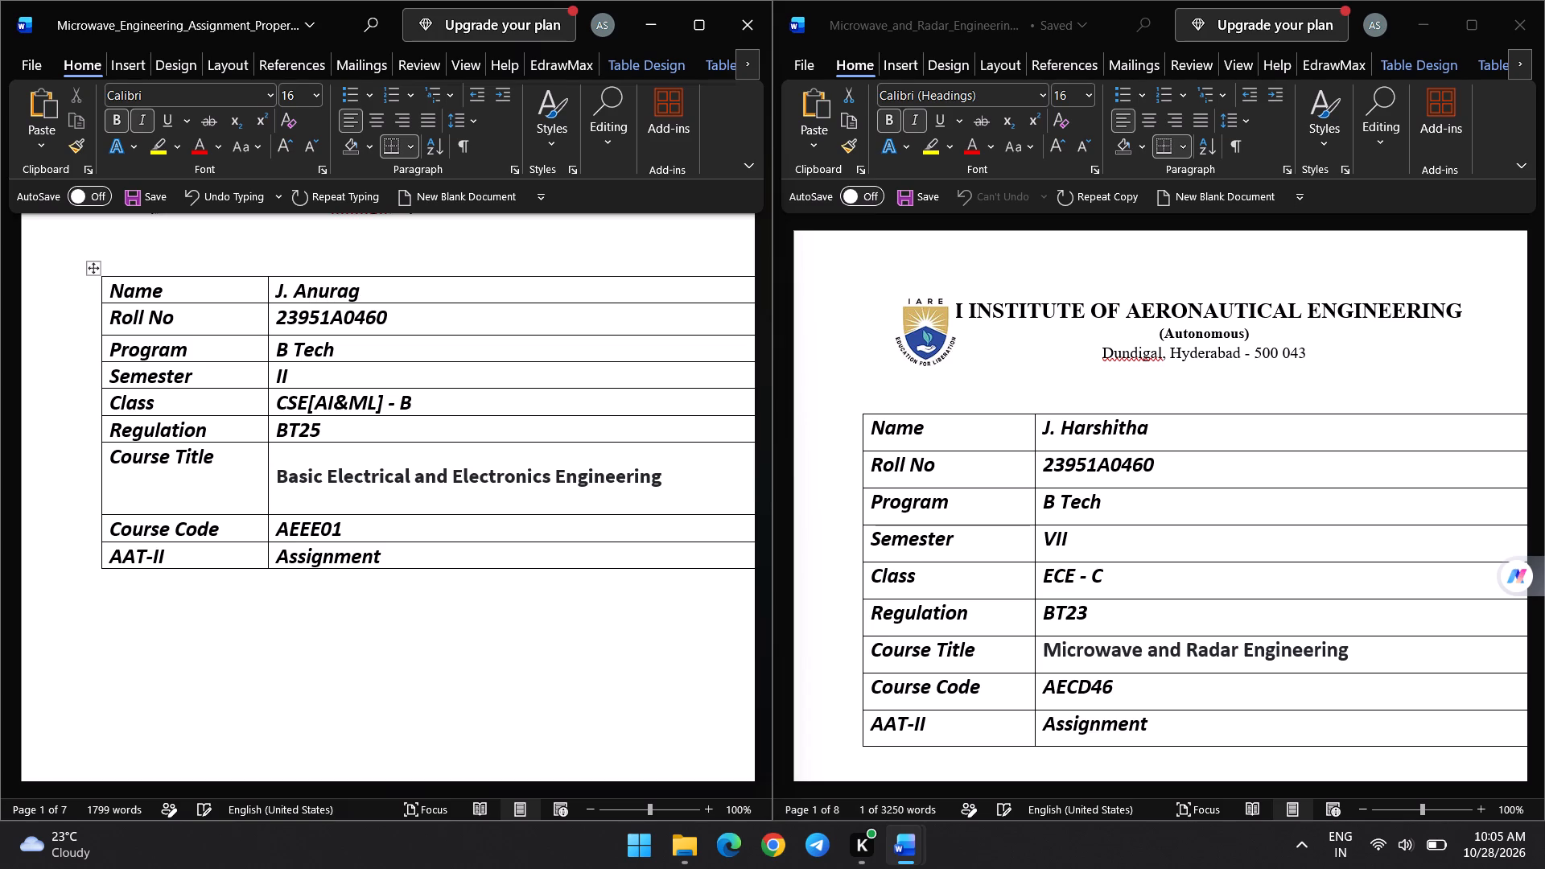
Set the semester to VII and the regulation to BT23 in folder 23's Microwave Engineering cover table.
{"action": "left_click", "coordinate": [281, 377]}
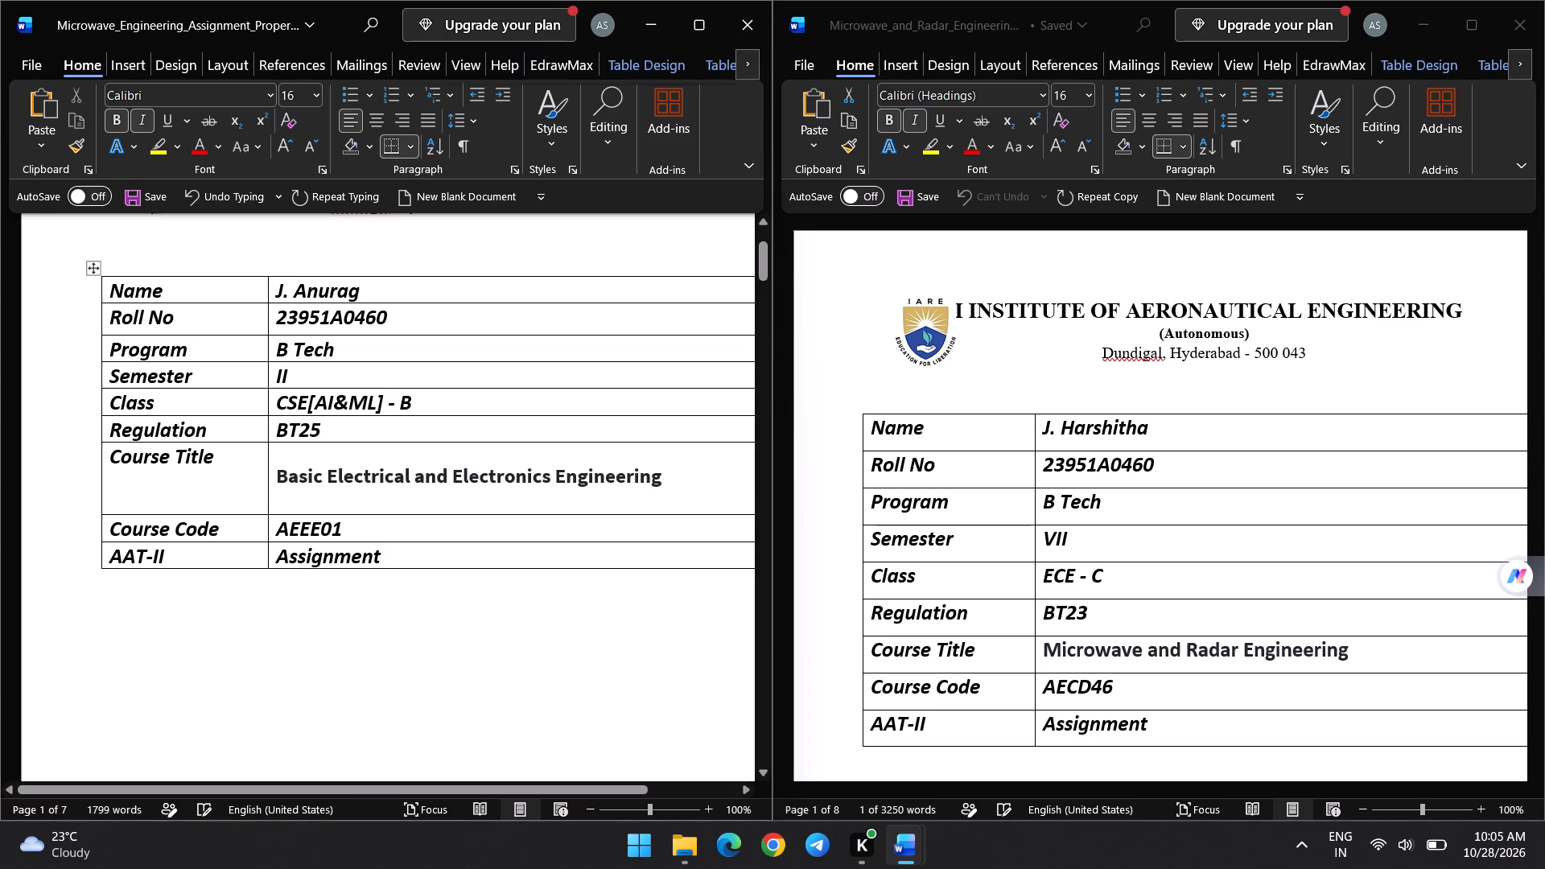
{"action": "key", "text": "v"}
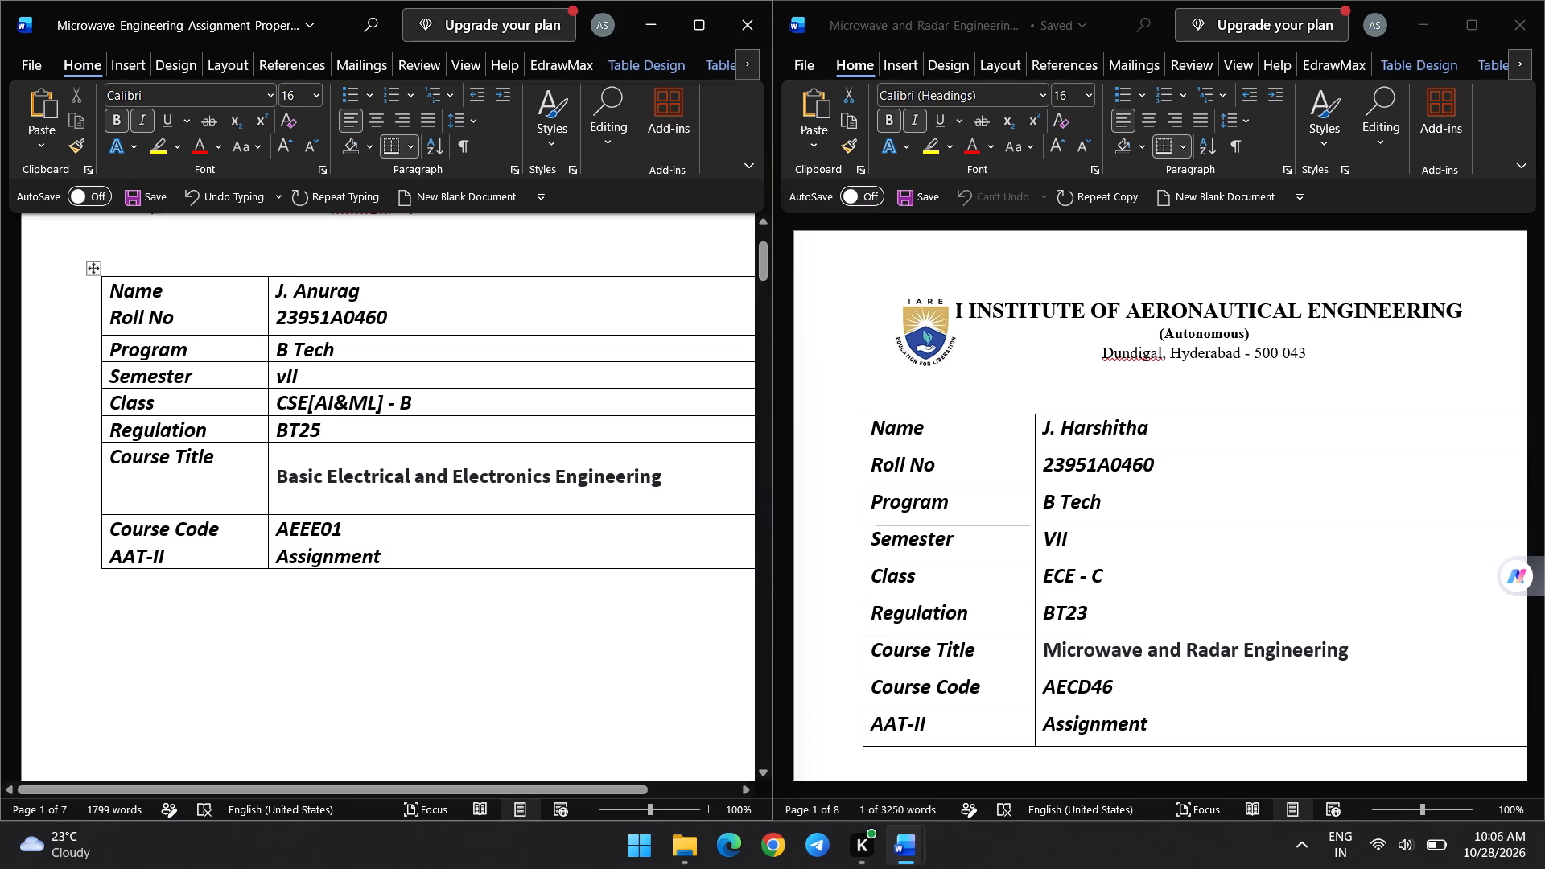
{"action": "left_click", "coordinate": [329, 430]}
{"action": "key", "text": "BackSpace"}
{"action": "key", "text": "3"}
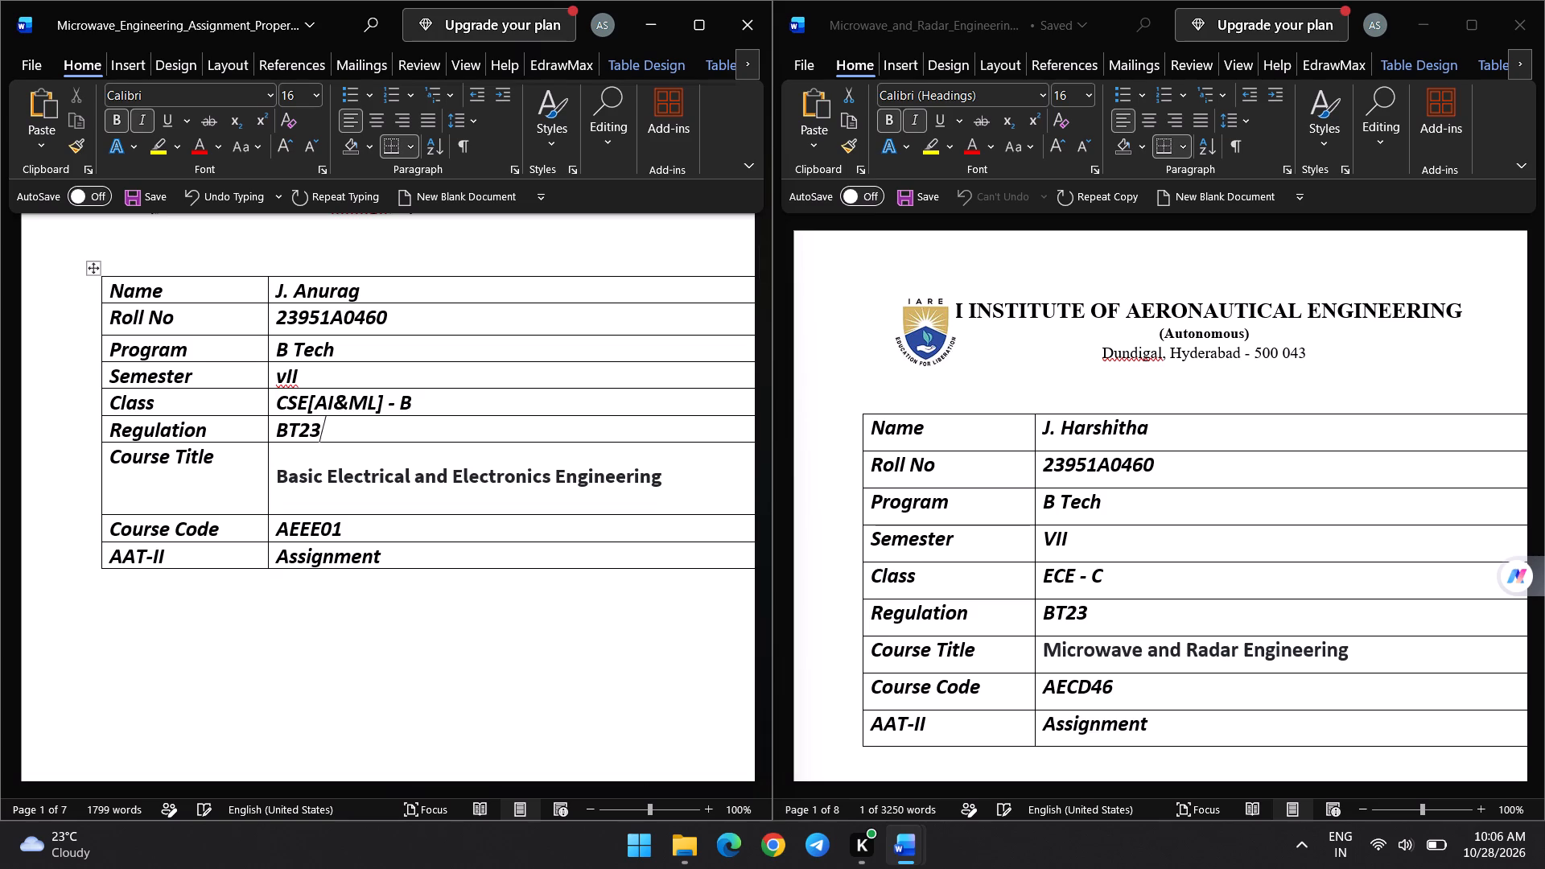
{"action": "key", "text": "Up"}
{"action": "key", "text": "Up"}
{"action": "key", "text": "Left"}
{"action": "key", "text": "Left"}
{"action": "key", "text": "BackSpace"}
{"action": "key", "text": "shift+v"}
Copy folder 60's class entry over the class in folder 23's Microwave Engineering cover table and change it to ECE - A.
{"action": "left_click_drag", "start_coordinate": [1110, 581], "coordinate": [1044, 579]}
{"action": "left_click_drag", "start_coordinate": [1044, 579], "coordinate": [1130, 581]}
{"action": "key", "text": "ctrl+c"}
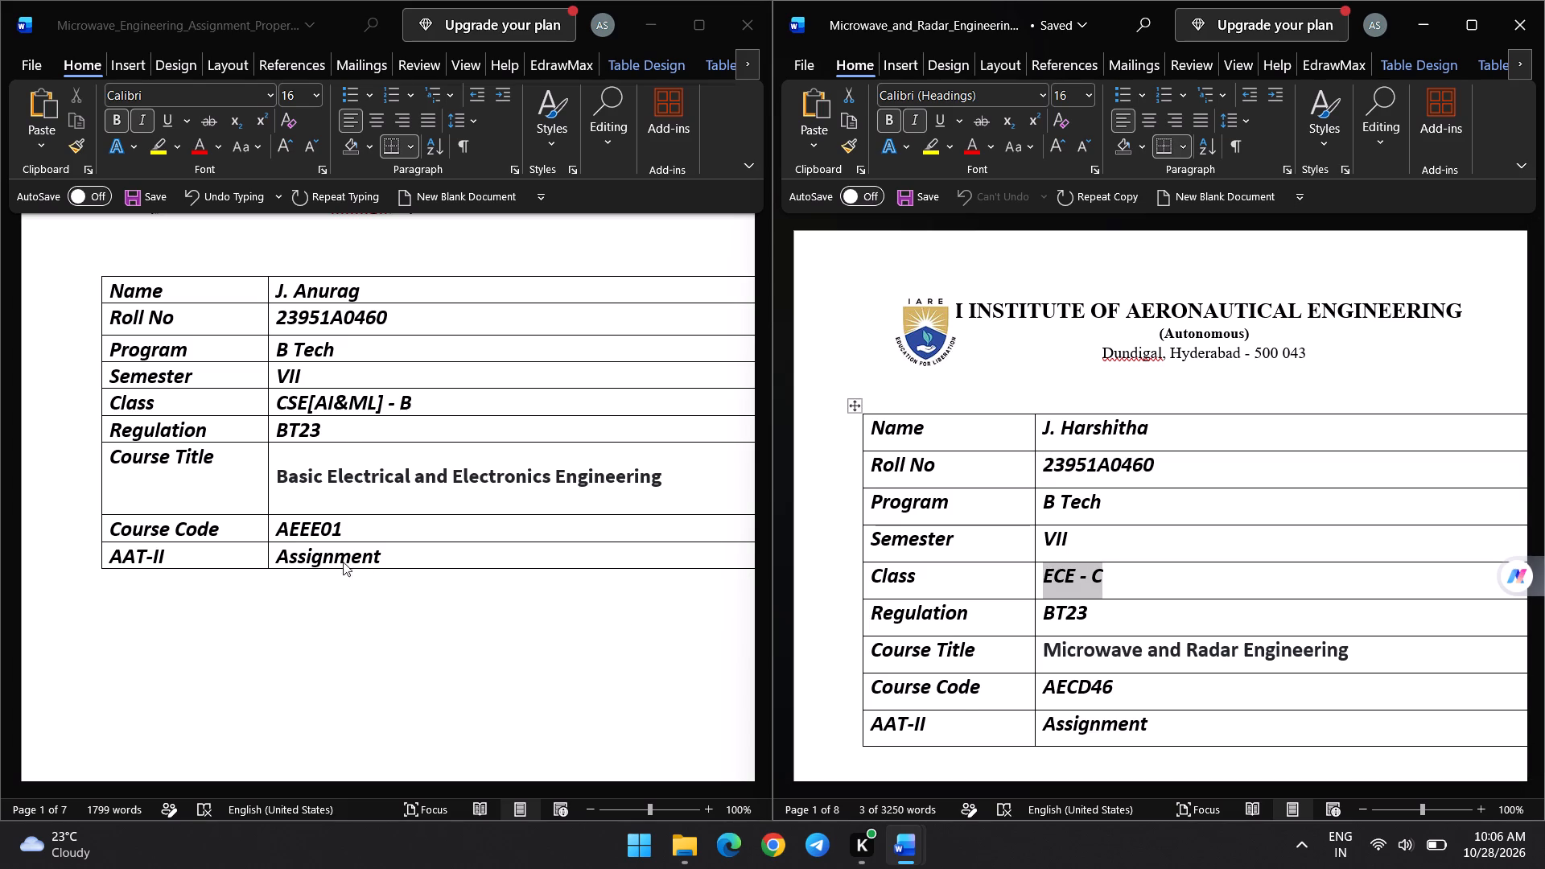
{"action": "left_click", "coordinate": [353, 418]}
{"action": "triple_click", "coordinate": [423, 406]}
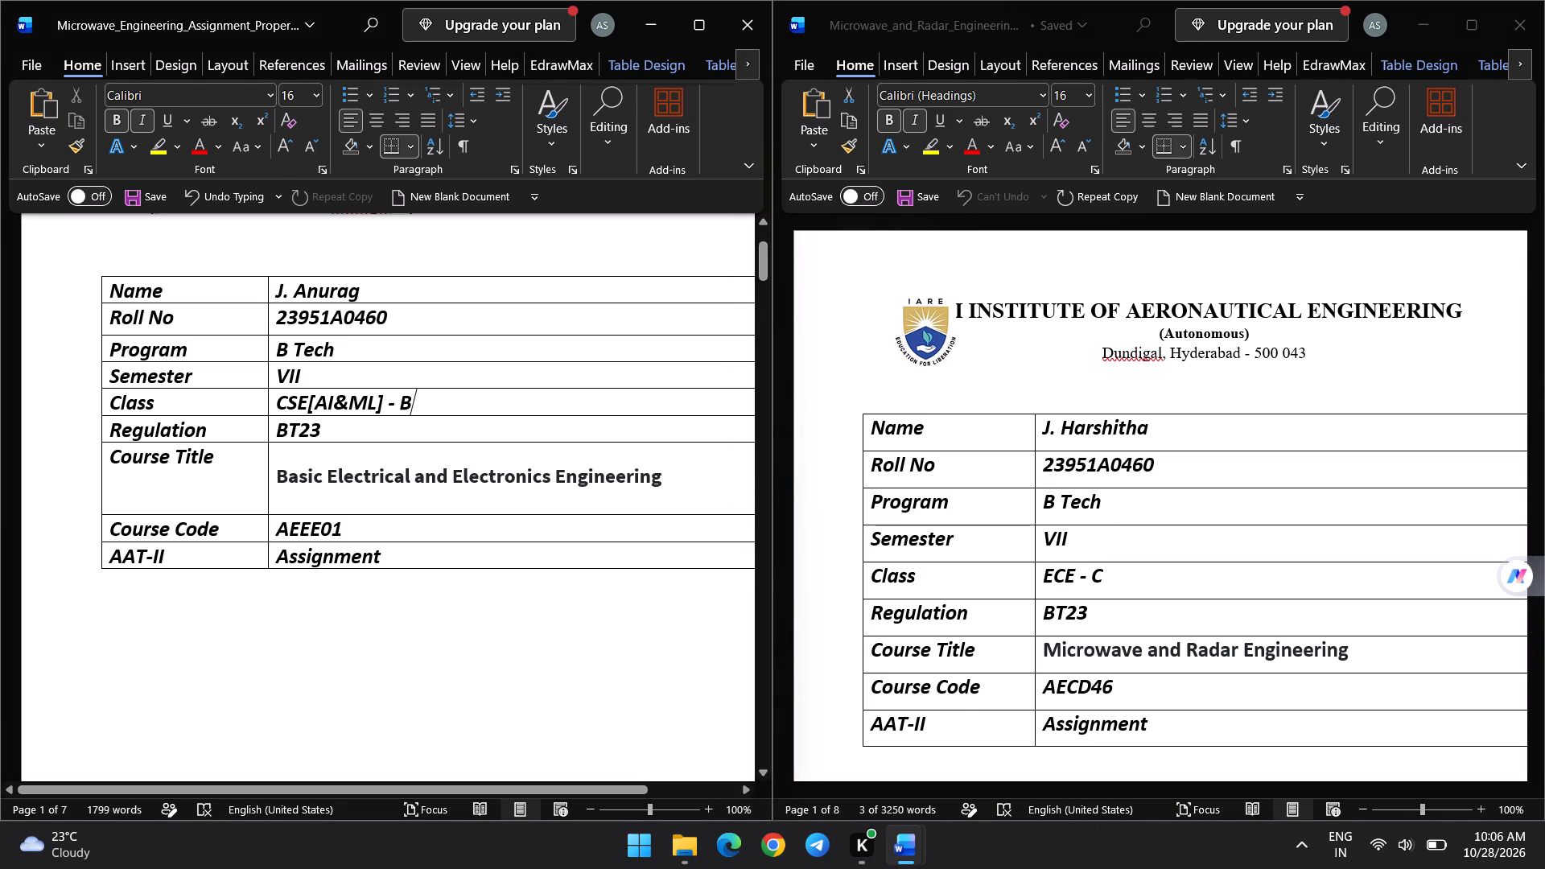
{"action": "key", "text": "ctrl+v"}
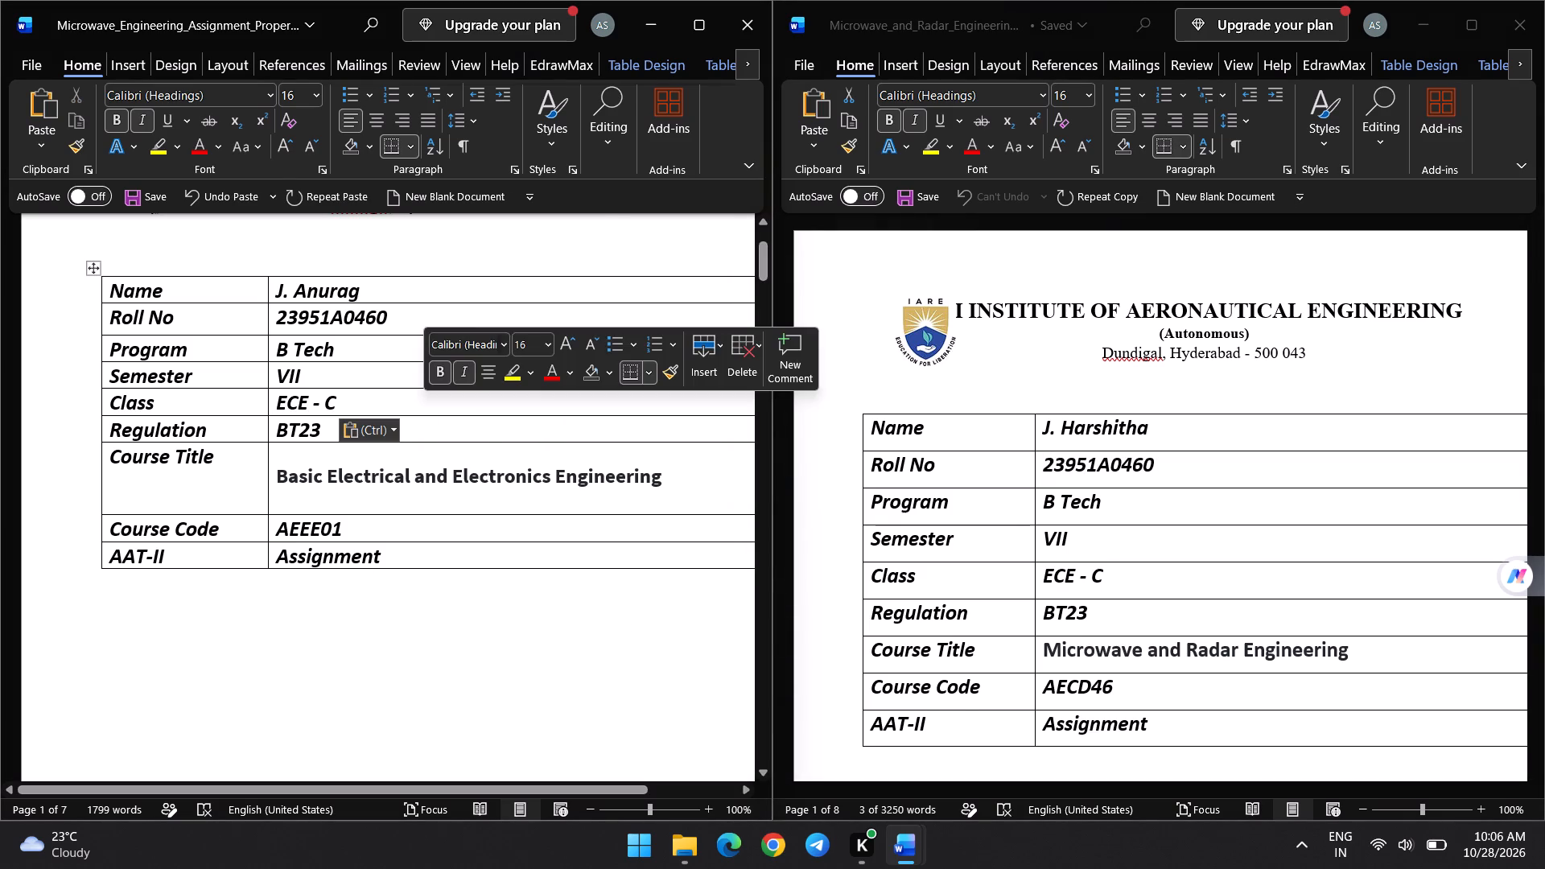
{"action": "key", "text": "BackSpace"}
{"action": "key", "text": "a"}
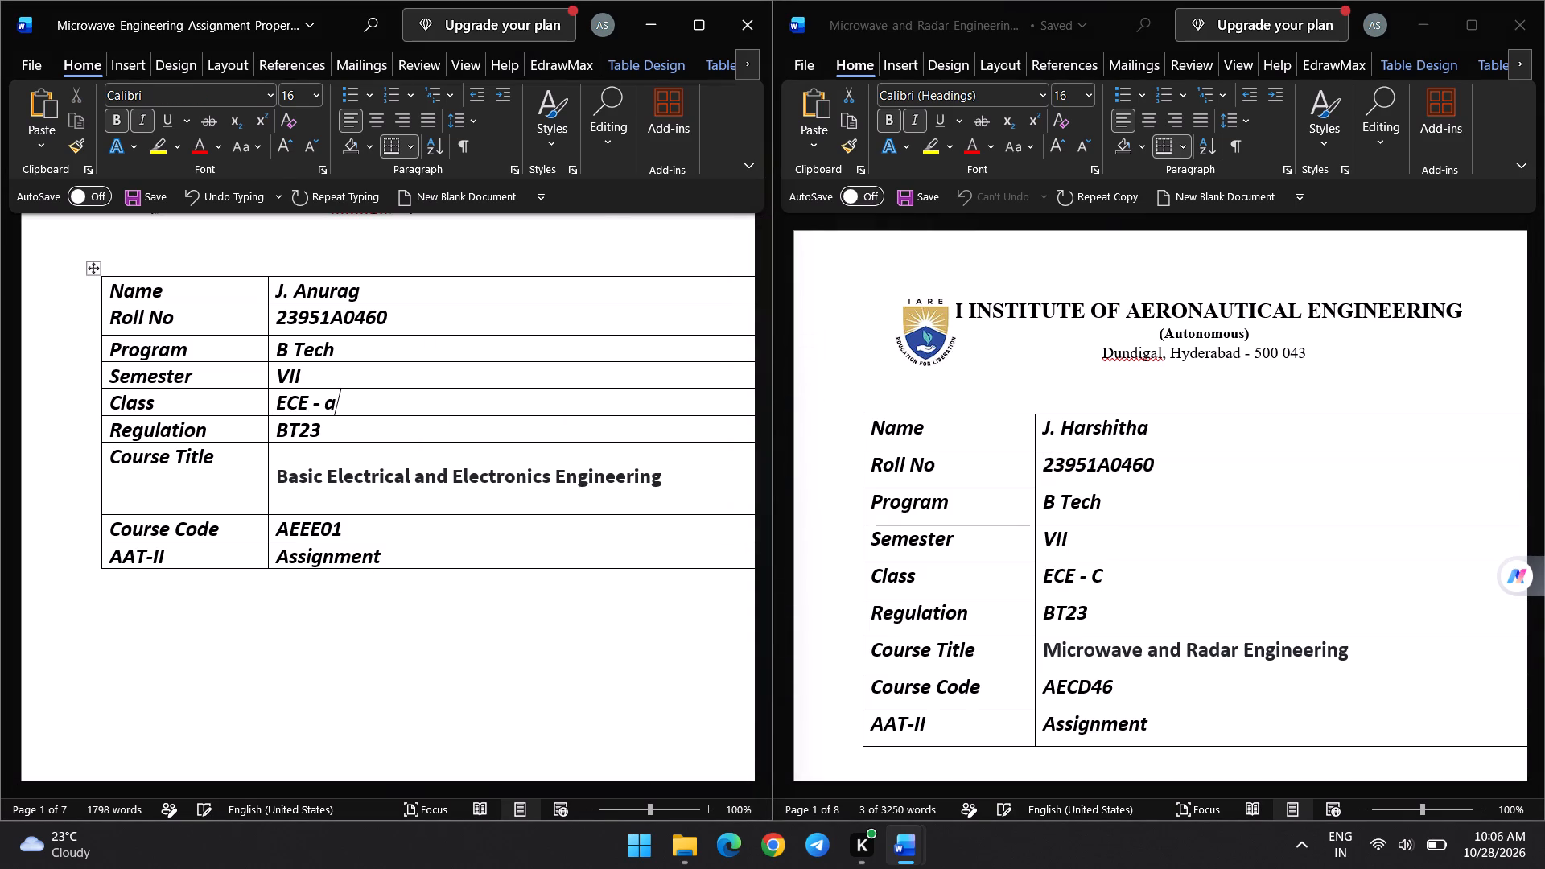
{"action": "key", "text": "BackSpace"}
{"action": "key", "text": "shift+a"}
Replace folder 23's course title and course code with Microwave and Radar Engineering and AECD46, copied together from folder 60's cover table.
{"action": "left_click_drag", "start_coordinate": [1042, 650], "coordinate": [1106, 686]}
{"action": "left_click", "coordinate": [1106, 686]}
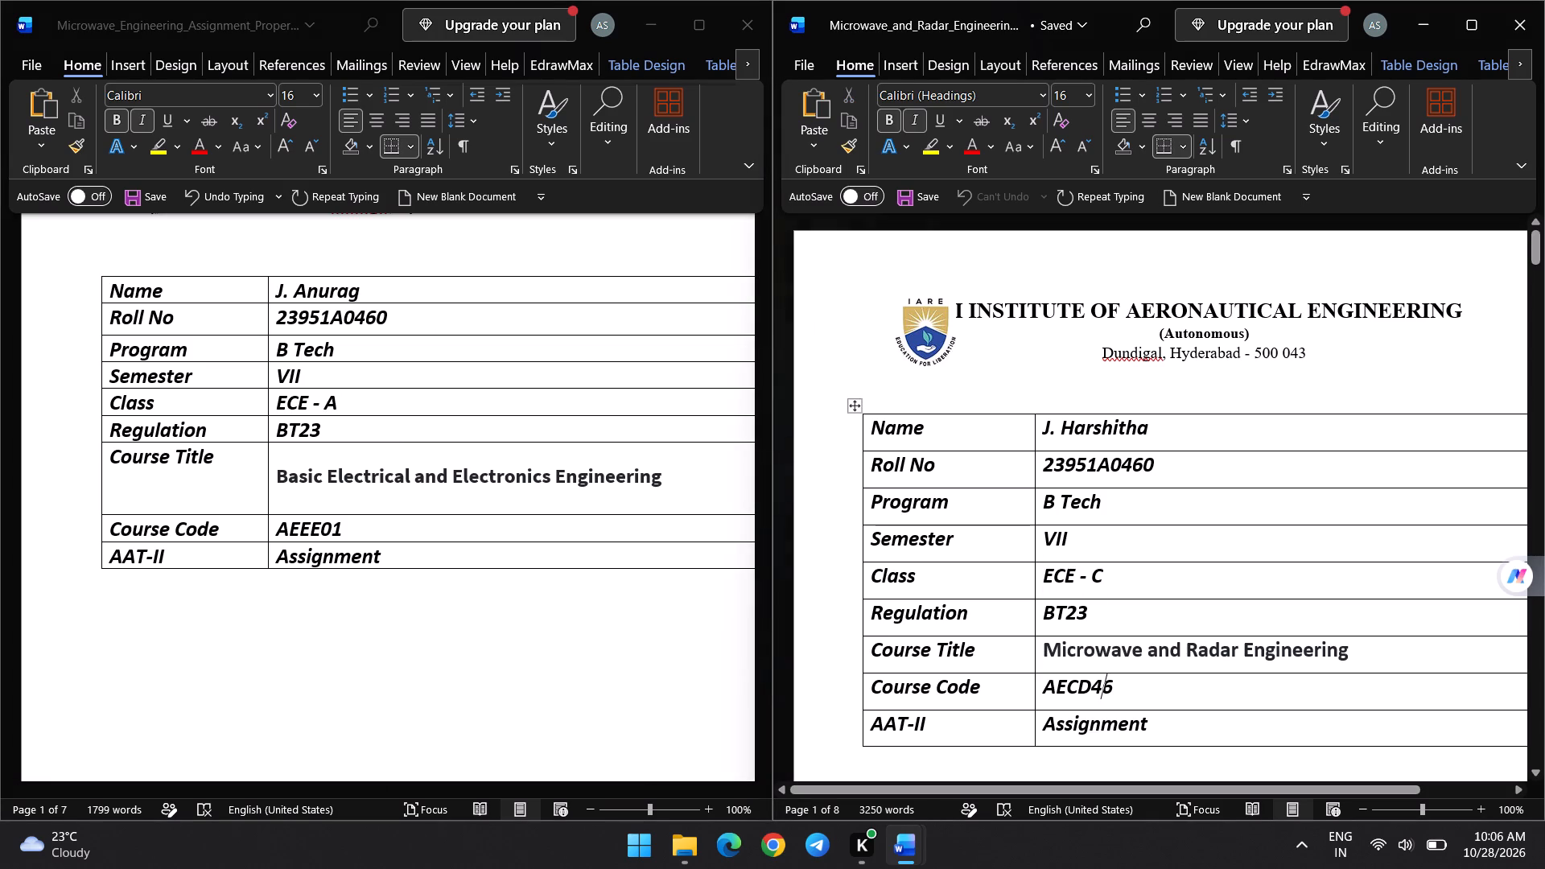
{"action": "left_click_drag", "start_coordinate": [1041, 651], "coordinate": [1131, 690]}
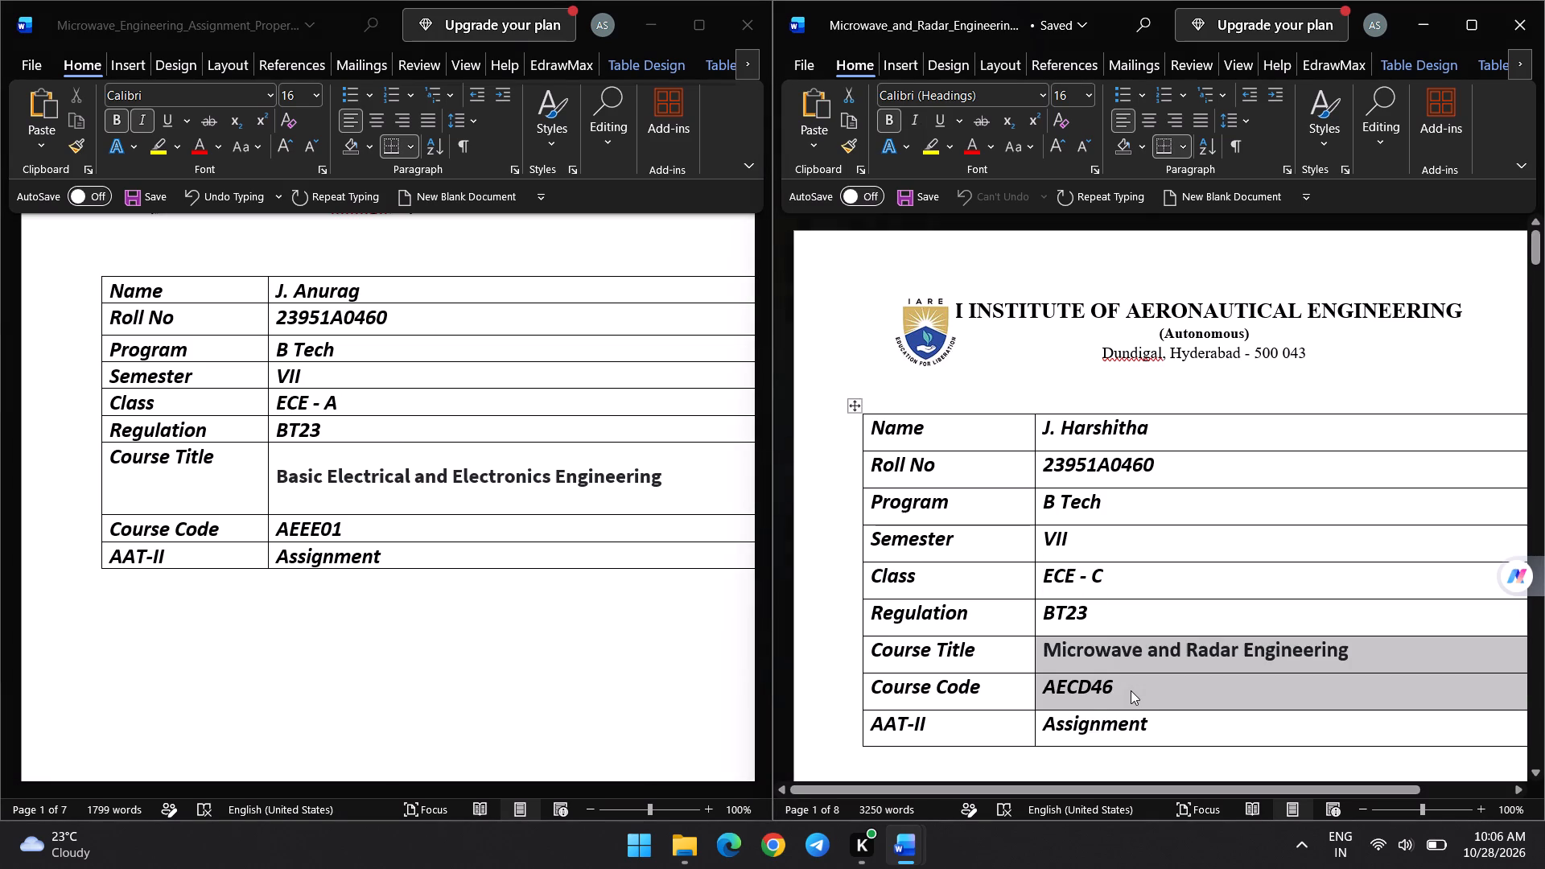
{"action": "key", "text": "ctrl+c"}
{"action": "left_click", "coordinate": [290, 453]}
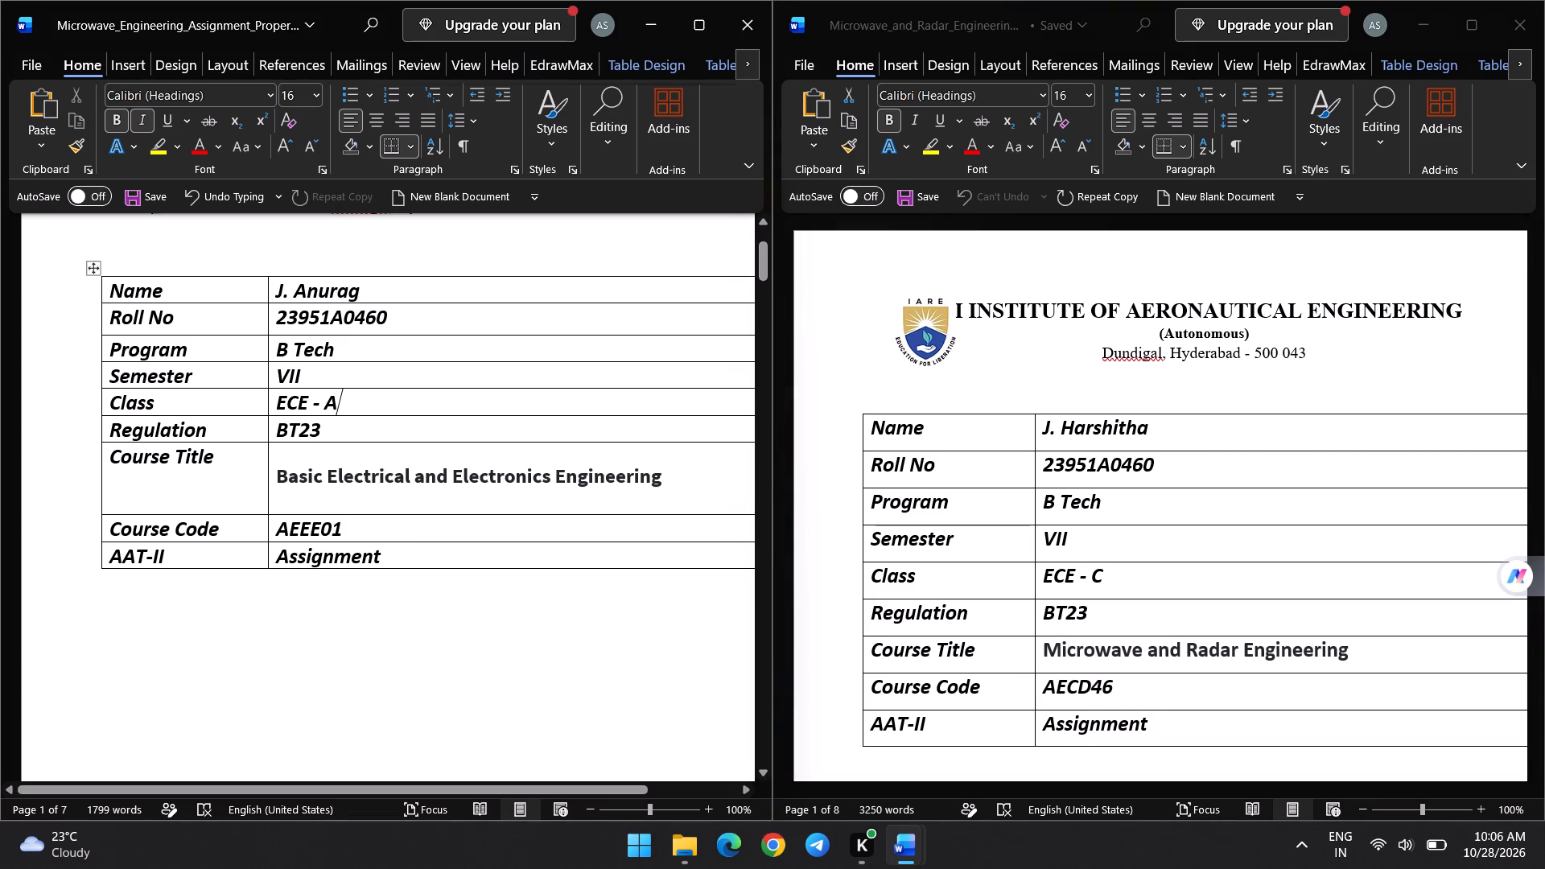
{"action": "left_click_drag", "start_coordinate": [280, 453], "coordinate": [361, 528]}
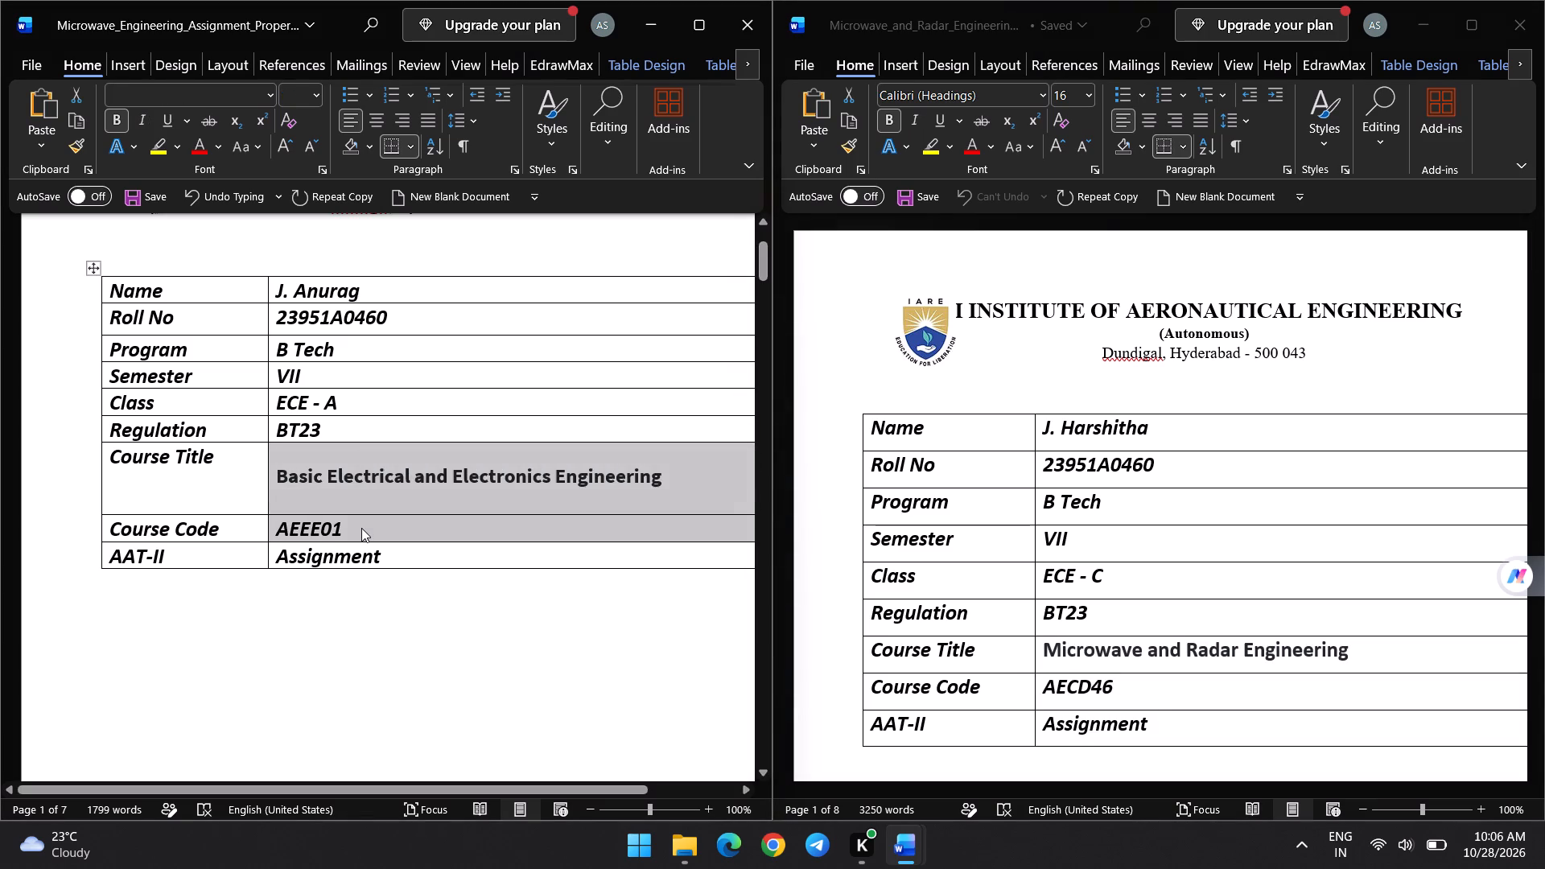
{"action": "key", "text": "ctrl+v"}
{"action": "left_click", "coordinate": [364, 565]}
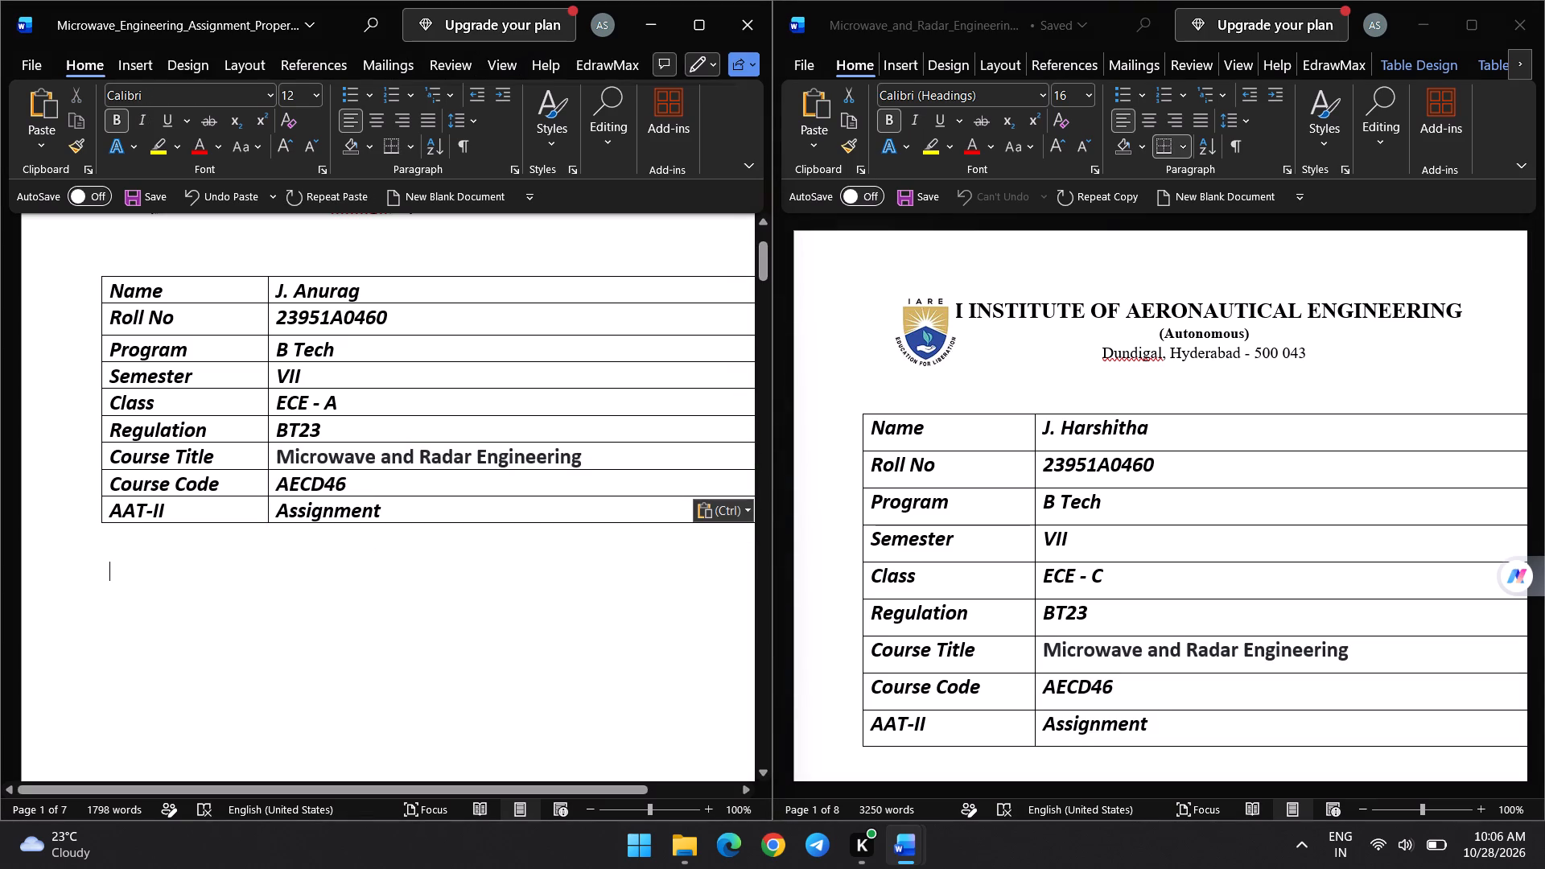
Save folder 23's Microwave Engineering assignment and close both Microwave documents.
{"action": "key", "text": "ctrl+s"}
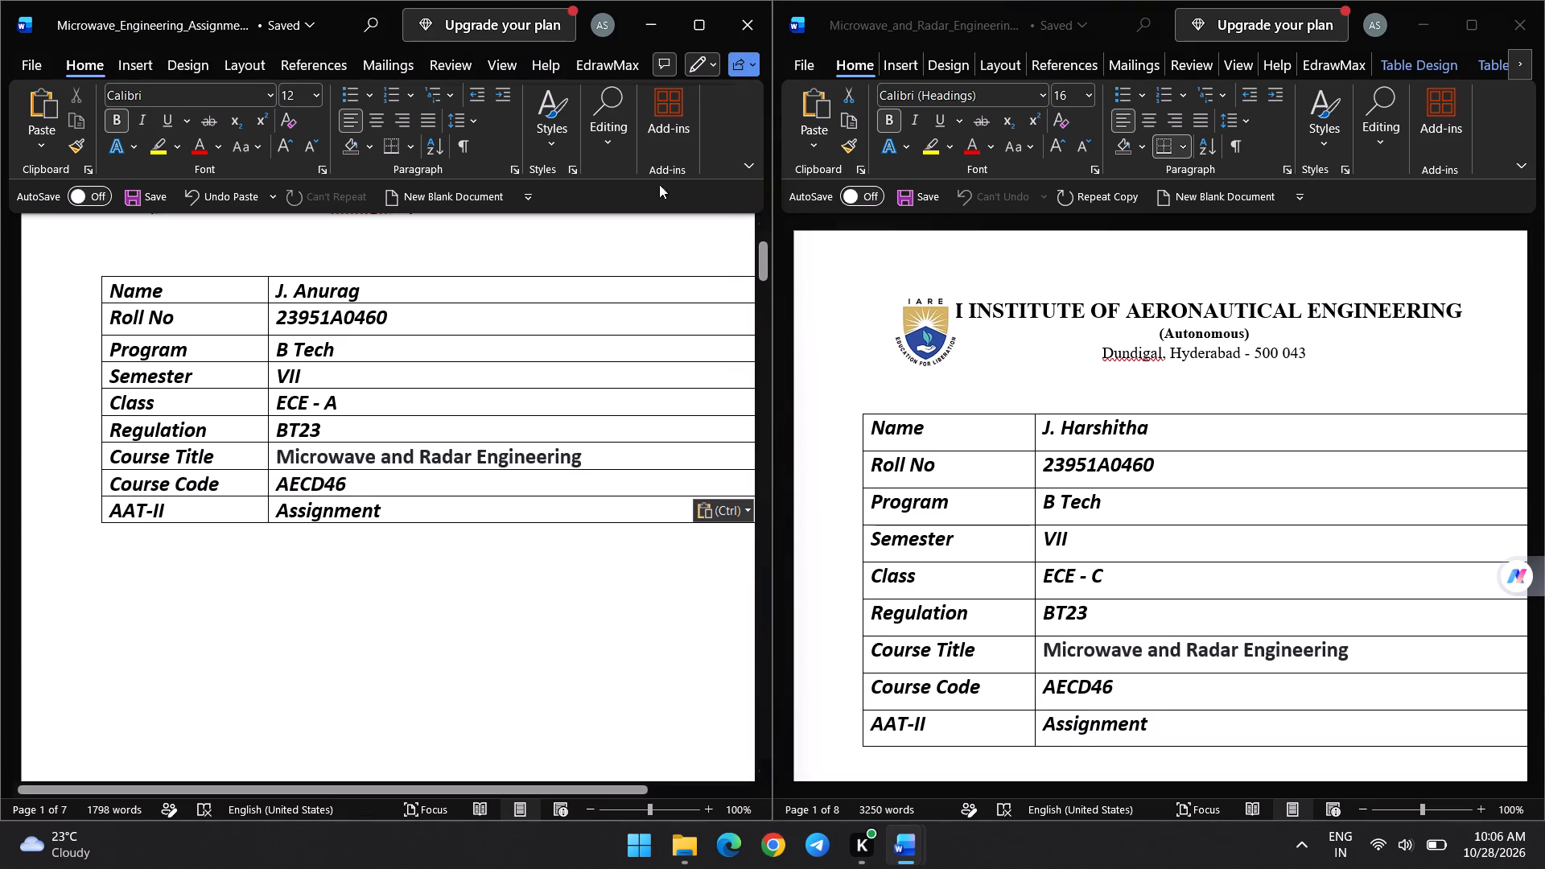
{"action": "left_click", "coordinate": [745, 39]}
{"action": "left_click", "coordinate": [1522, 19]}
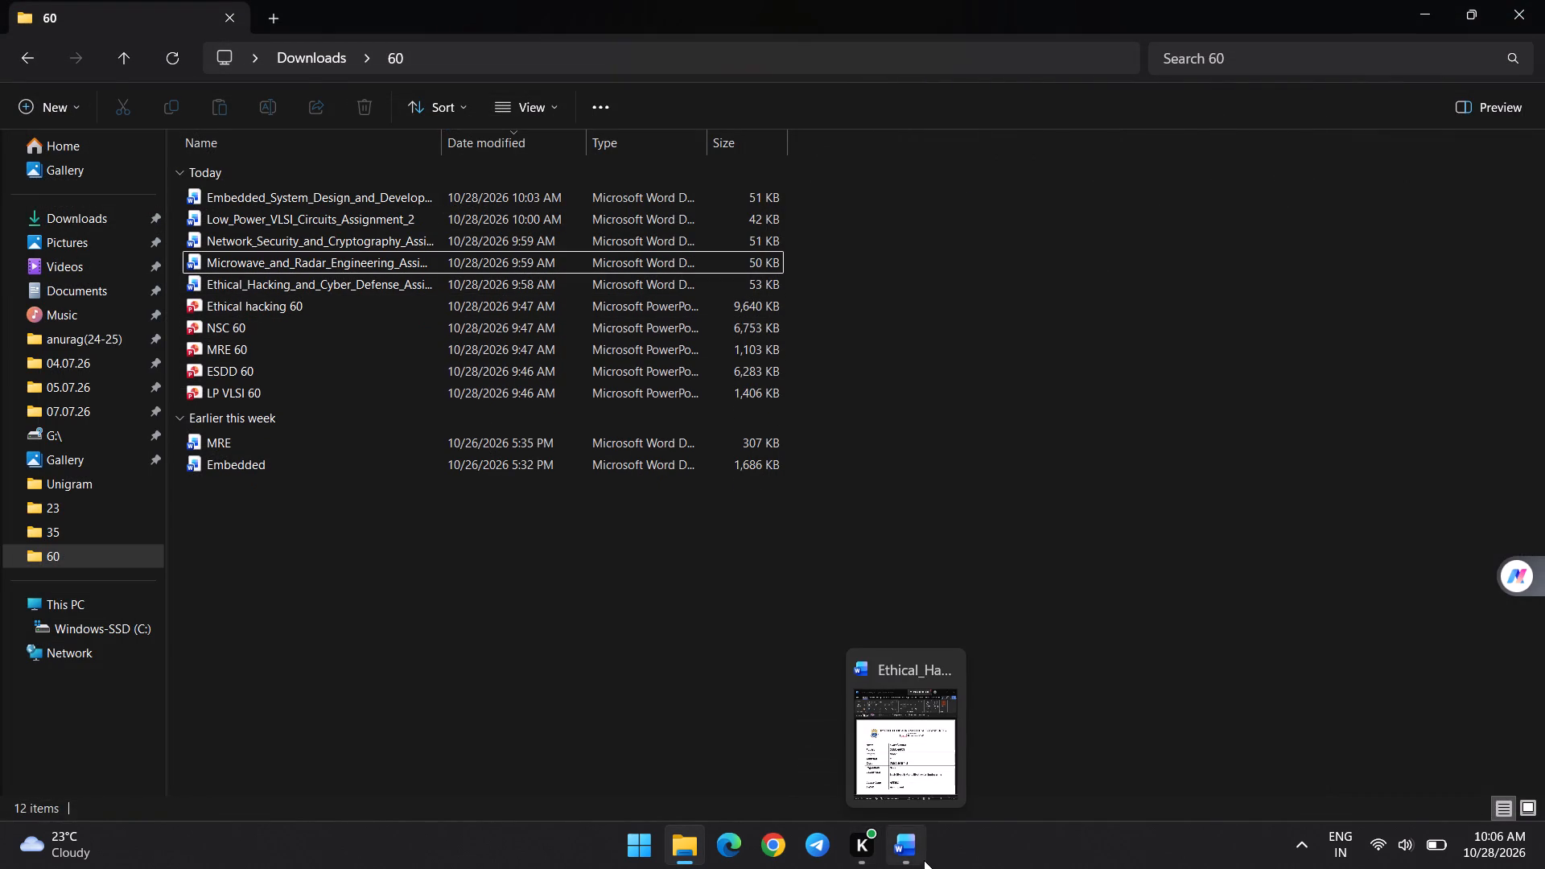
Open the Ethical Hacking and Cyber Defense assignment from folder 60.
{"action": "double_click", "coordinate": [398, 287]}
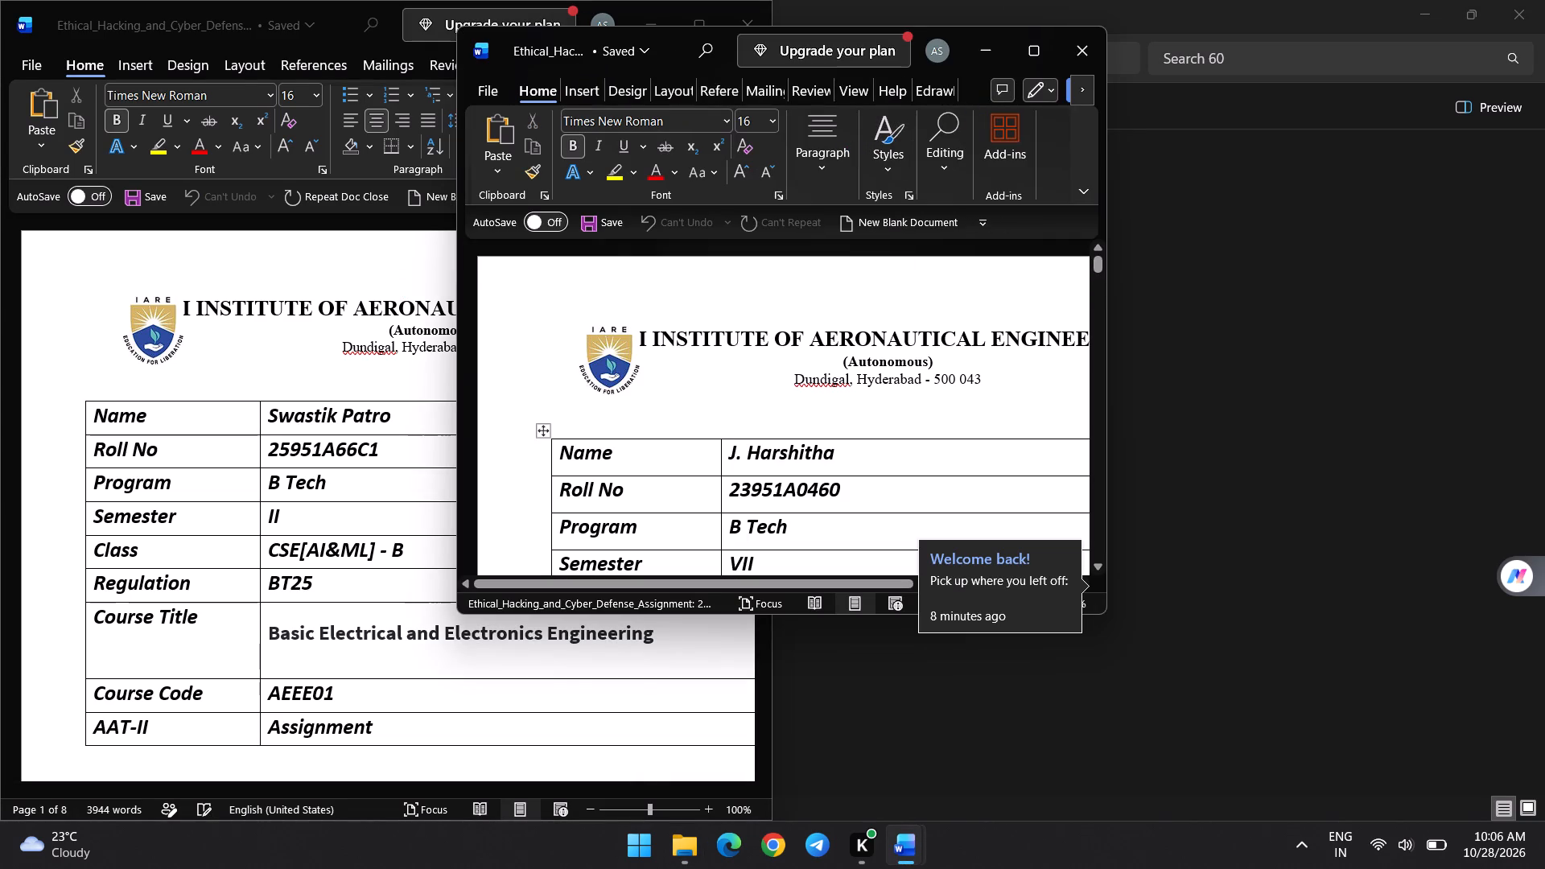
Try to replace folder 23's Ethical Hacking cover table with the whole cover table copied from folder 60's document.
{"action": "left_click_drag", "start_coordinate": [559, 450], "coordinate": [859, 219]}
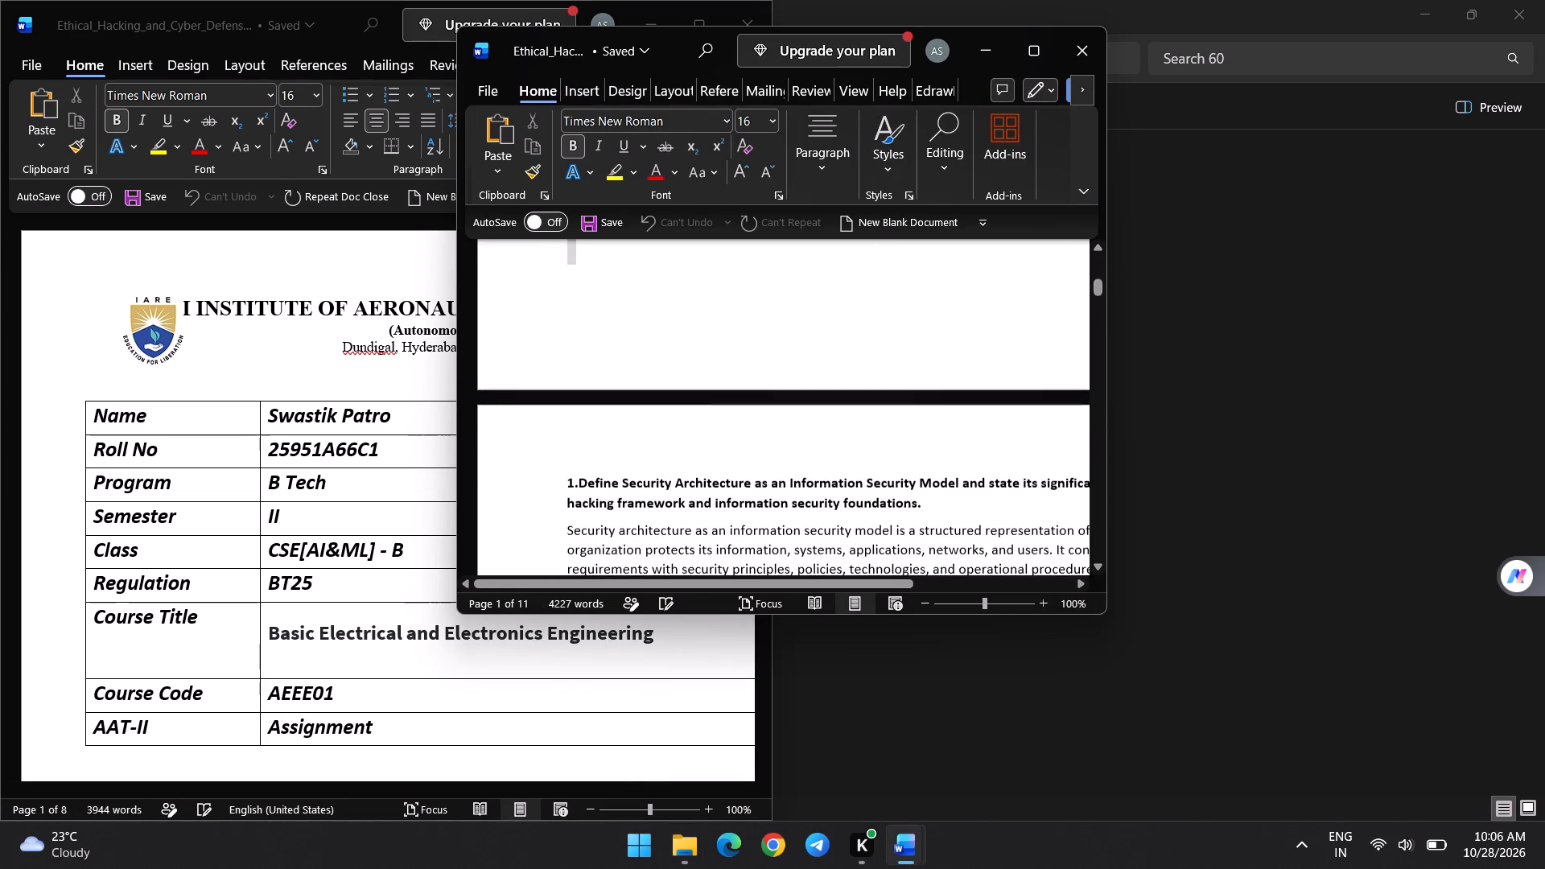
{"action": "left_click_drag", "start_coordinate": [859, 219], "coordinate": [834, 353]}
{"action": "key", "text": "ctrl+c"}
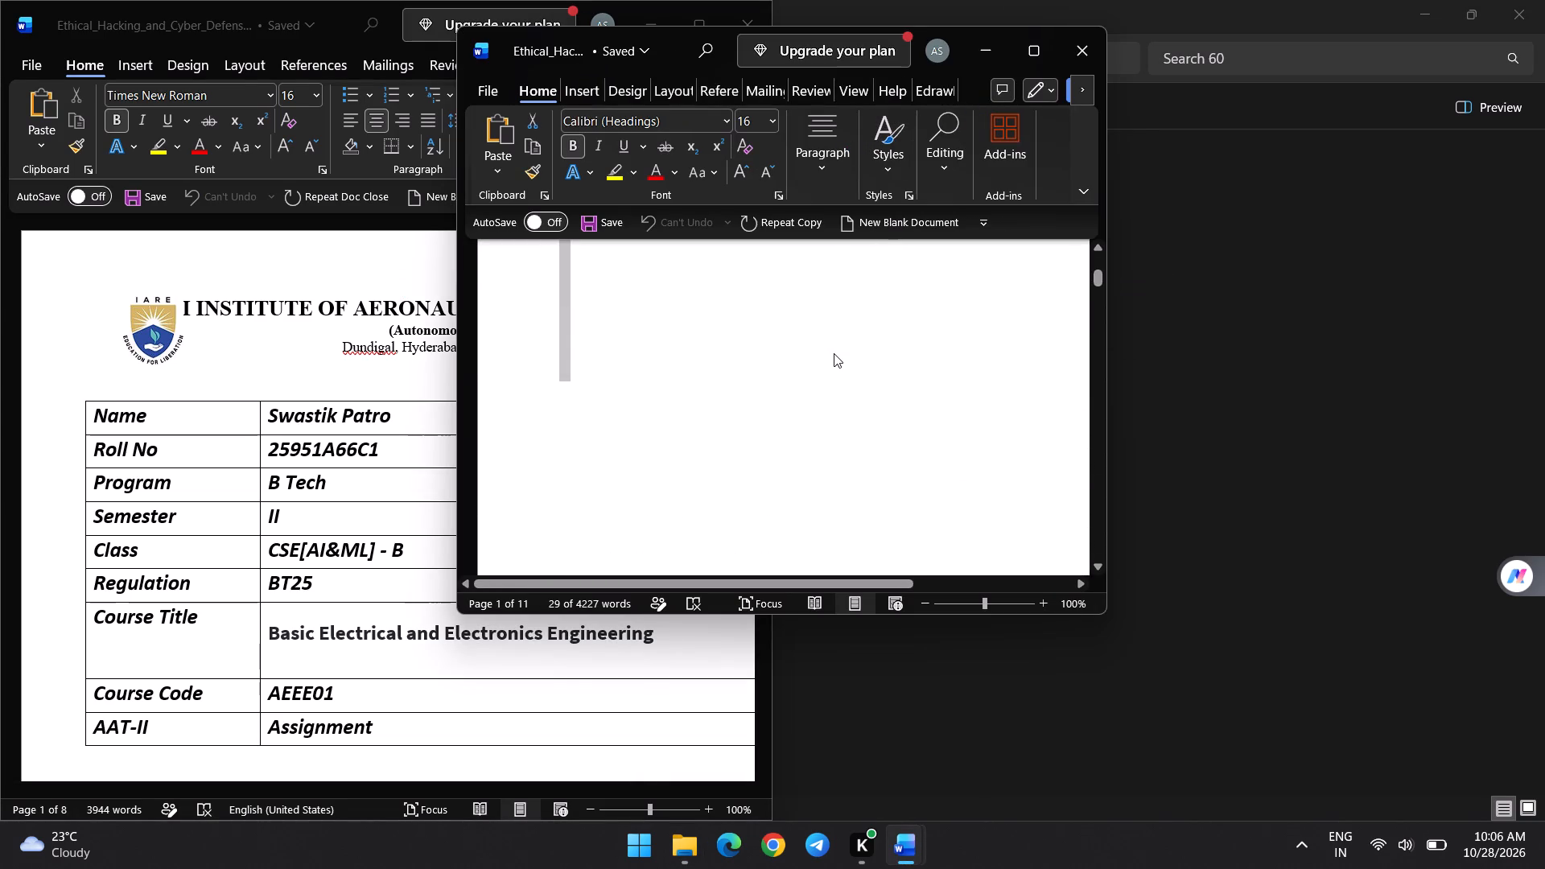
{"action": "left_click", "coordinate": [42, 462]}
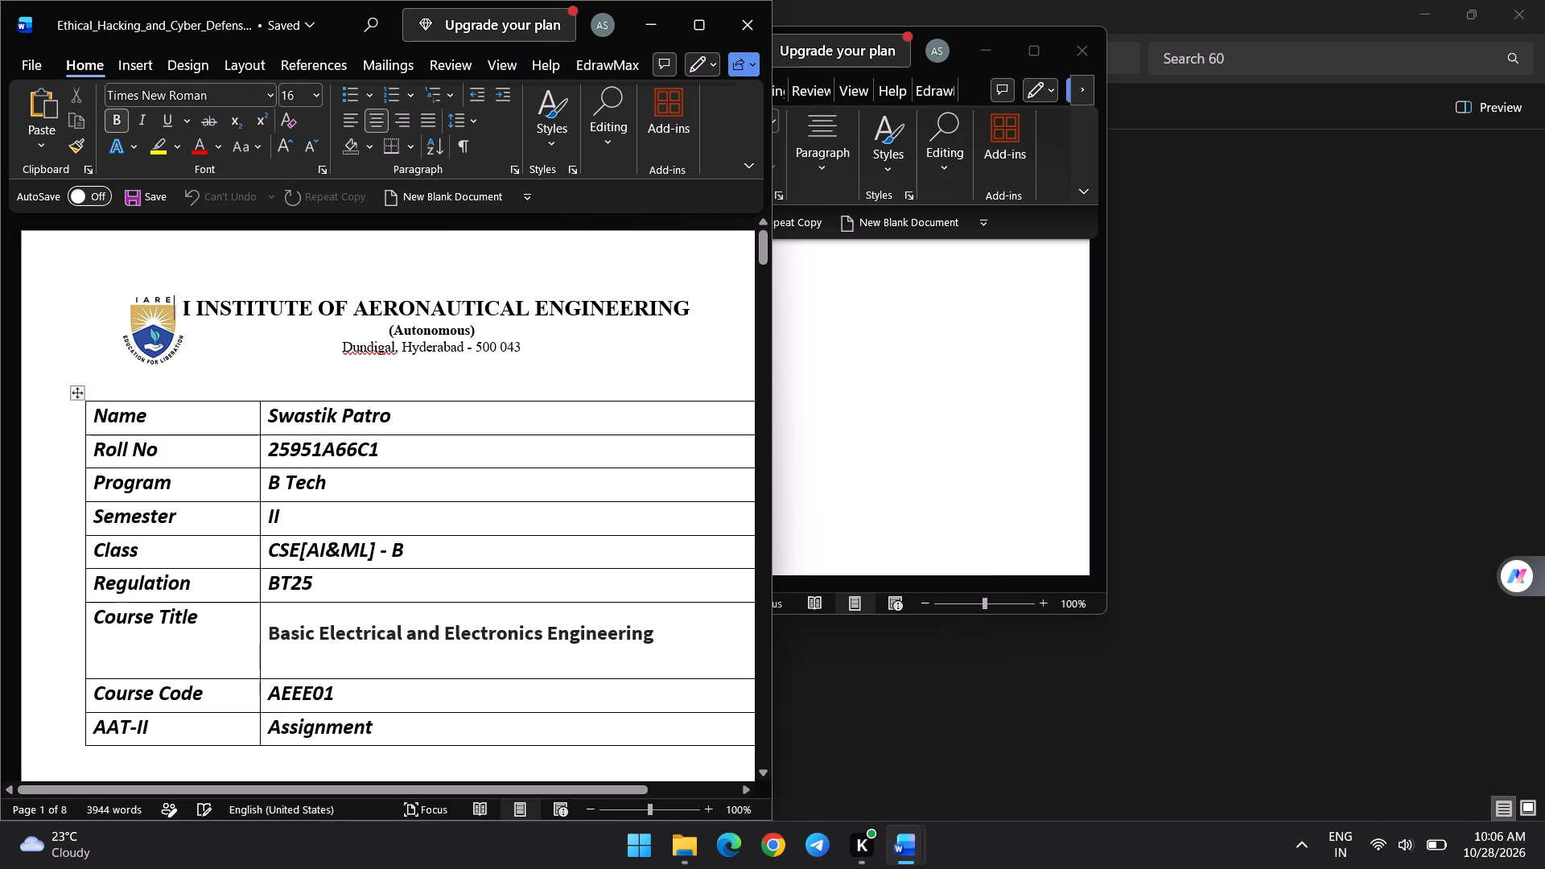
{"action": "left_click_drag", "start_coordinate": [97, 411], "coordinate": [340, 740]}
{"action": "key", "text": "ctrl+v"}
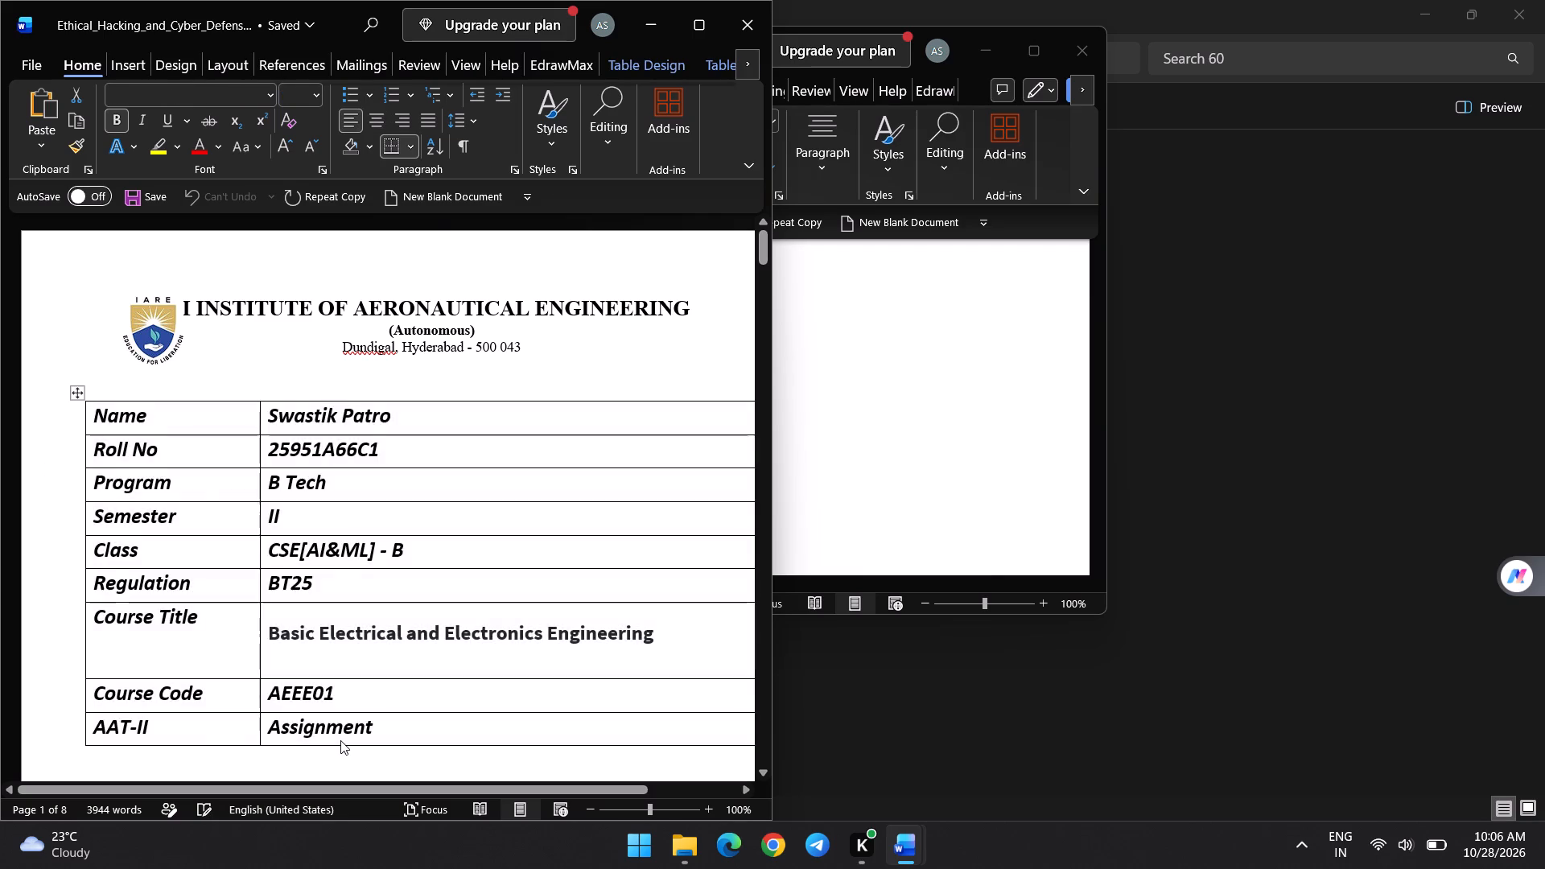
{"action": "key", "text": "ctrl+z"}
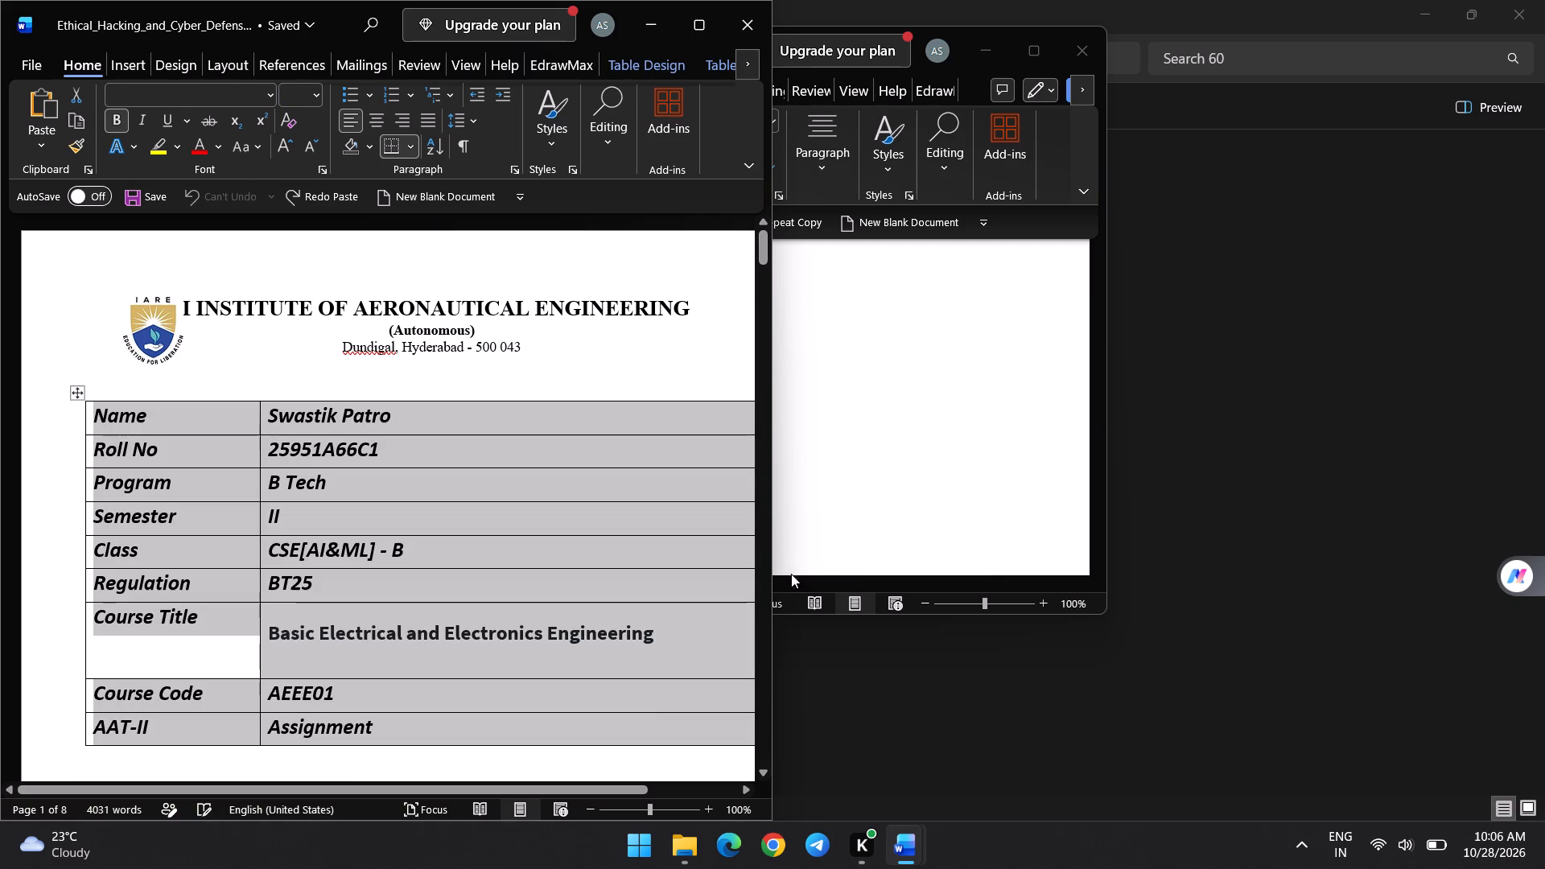
Copy only the value column of folder 60's Ethical Hacking cover table and paste it over folder 23's value column.
{"action": "left_click", "coordinate": [957, 542]}
{"action": "scroll", "coordinate": [818, 399], "scroll_direction": "up", "scroll_amount": 1}
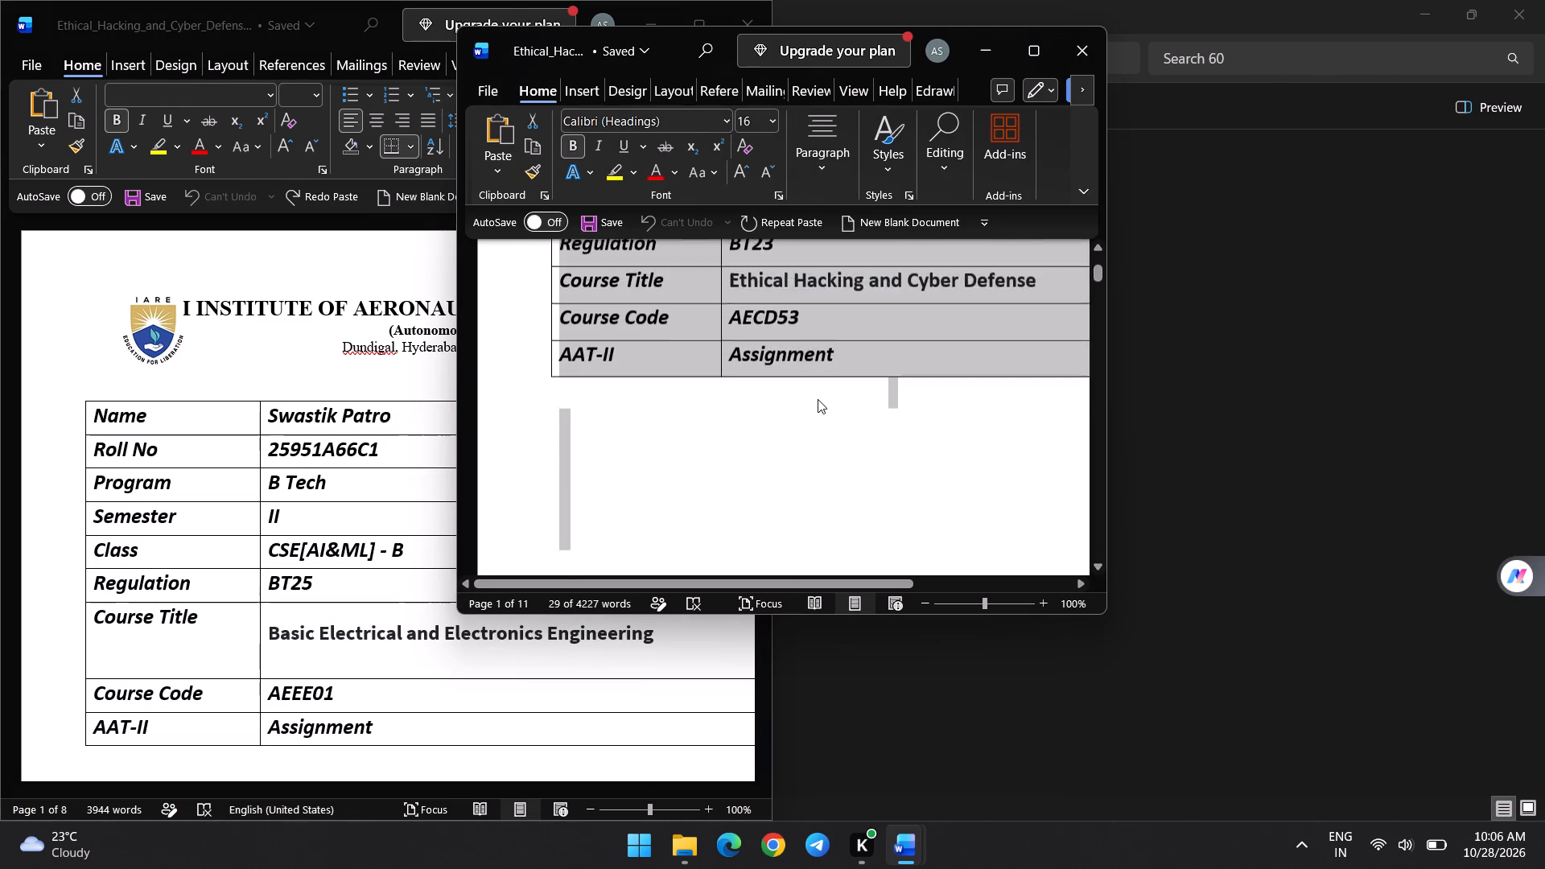
{"action": "scroll", "coordinate": [818, 399], "scroll_direction": "up", "scroll_amount": 2}
{"action": "left_click", "coordinate": [818, 399]}
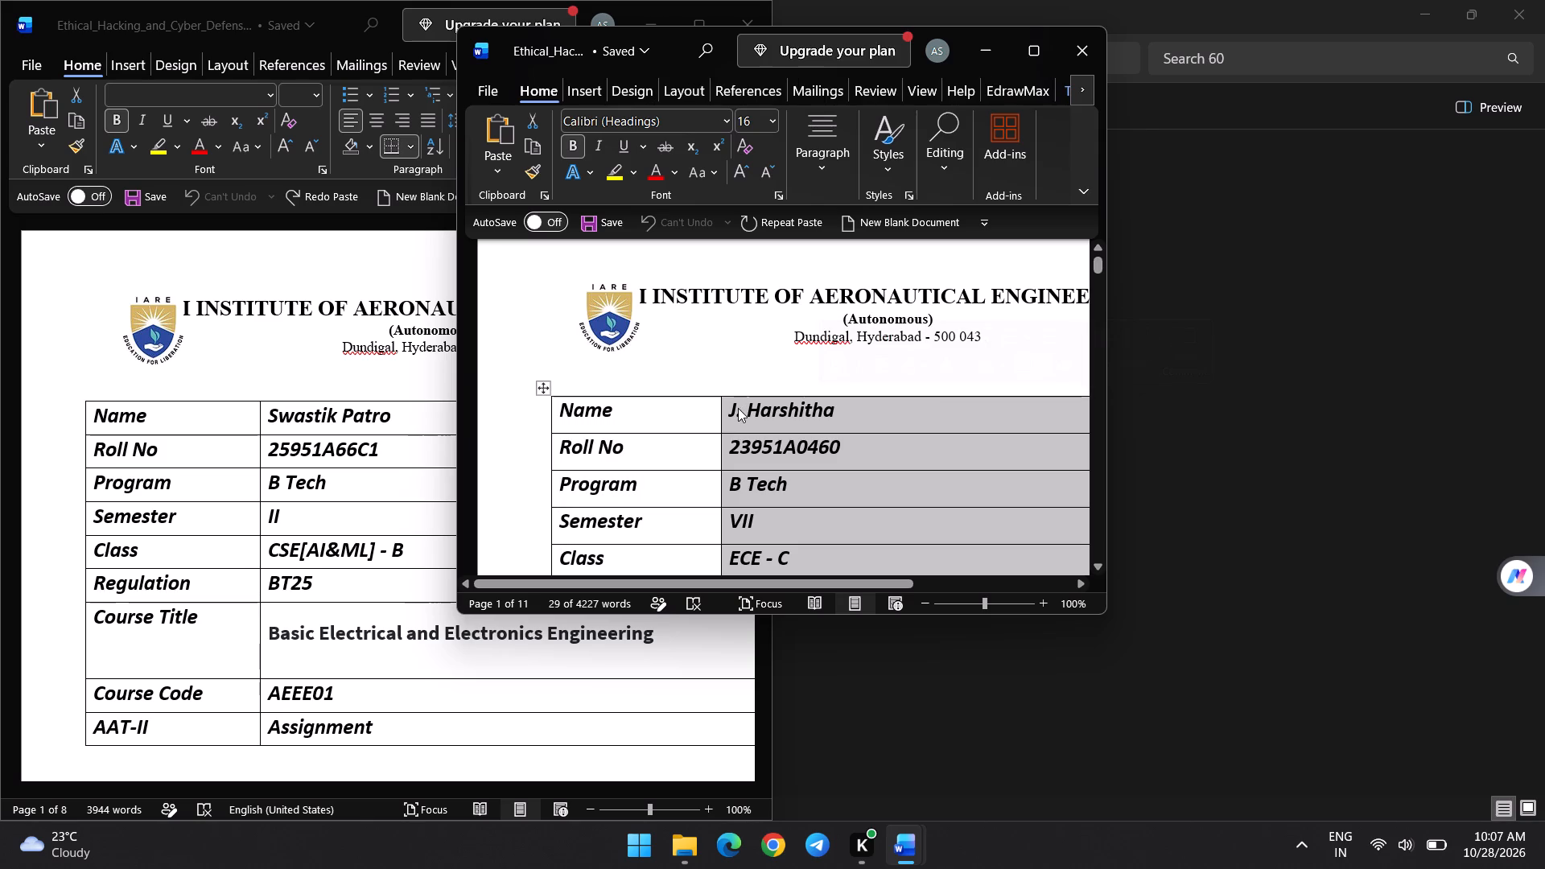
{"action": "scroll", "coordinate": [737, 410], "scroll_direction": "down", "scroll_amount": 1}
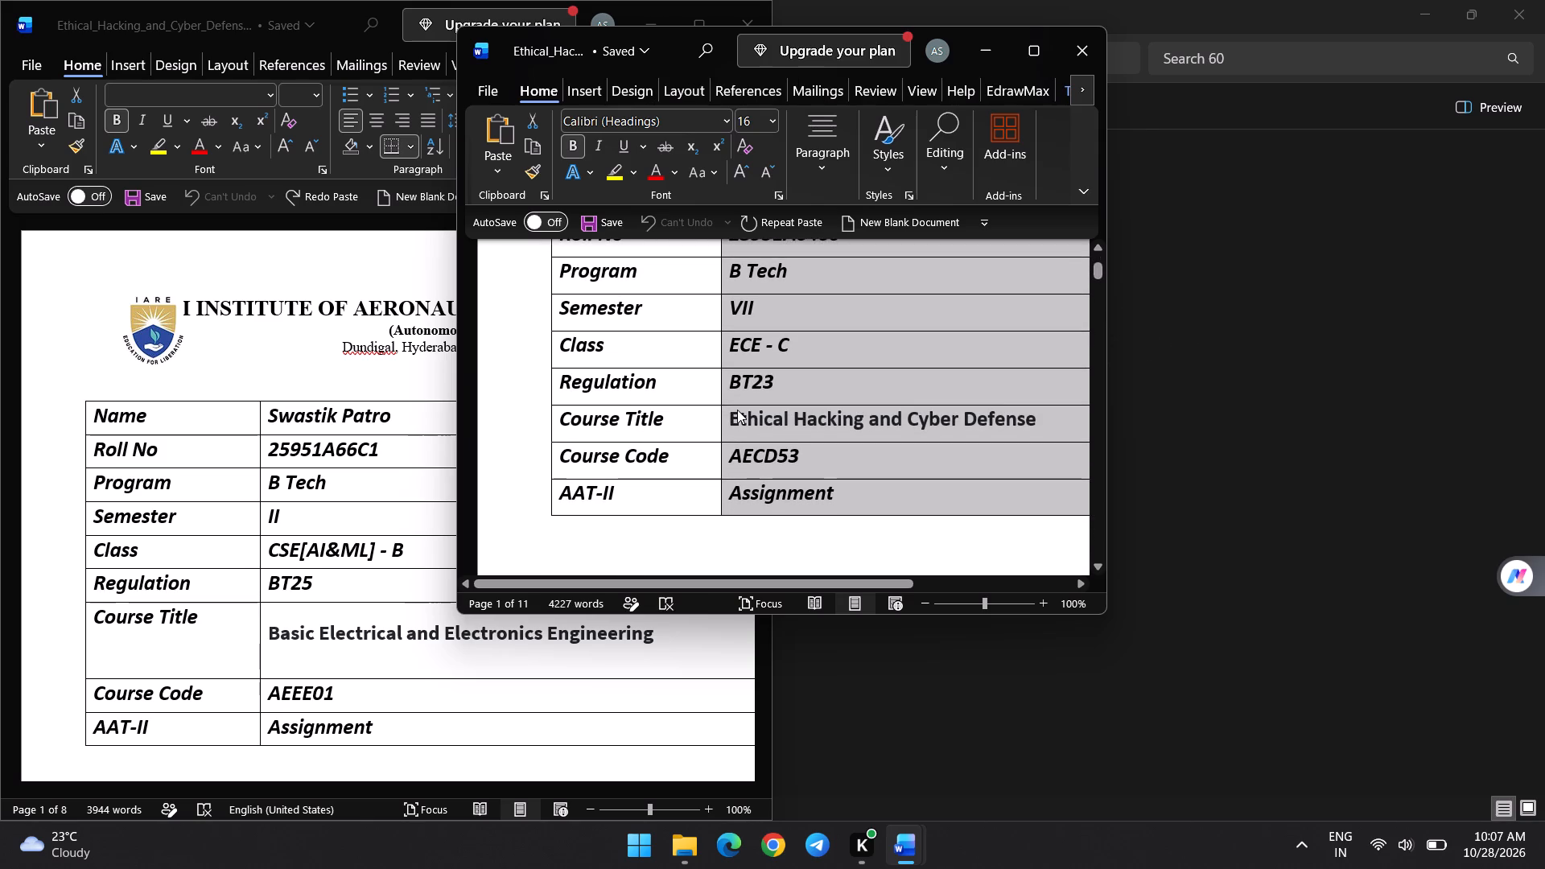
{"action": "key", "text": "ctrl+c"}
{"action": "left_click", "coordinate": [331, 528]}
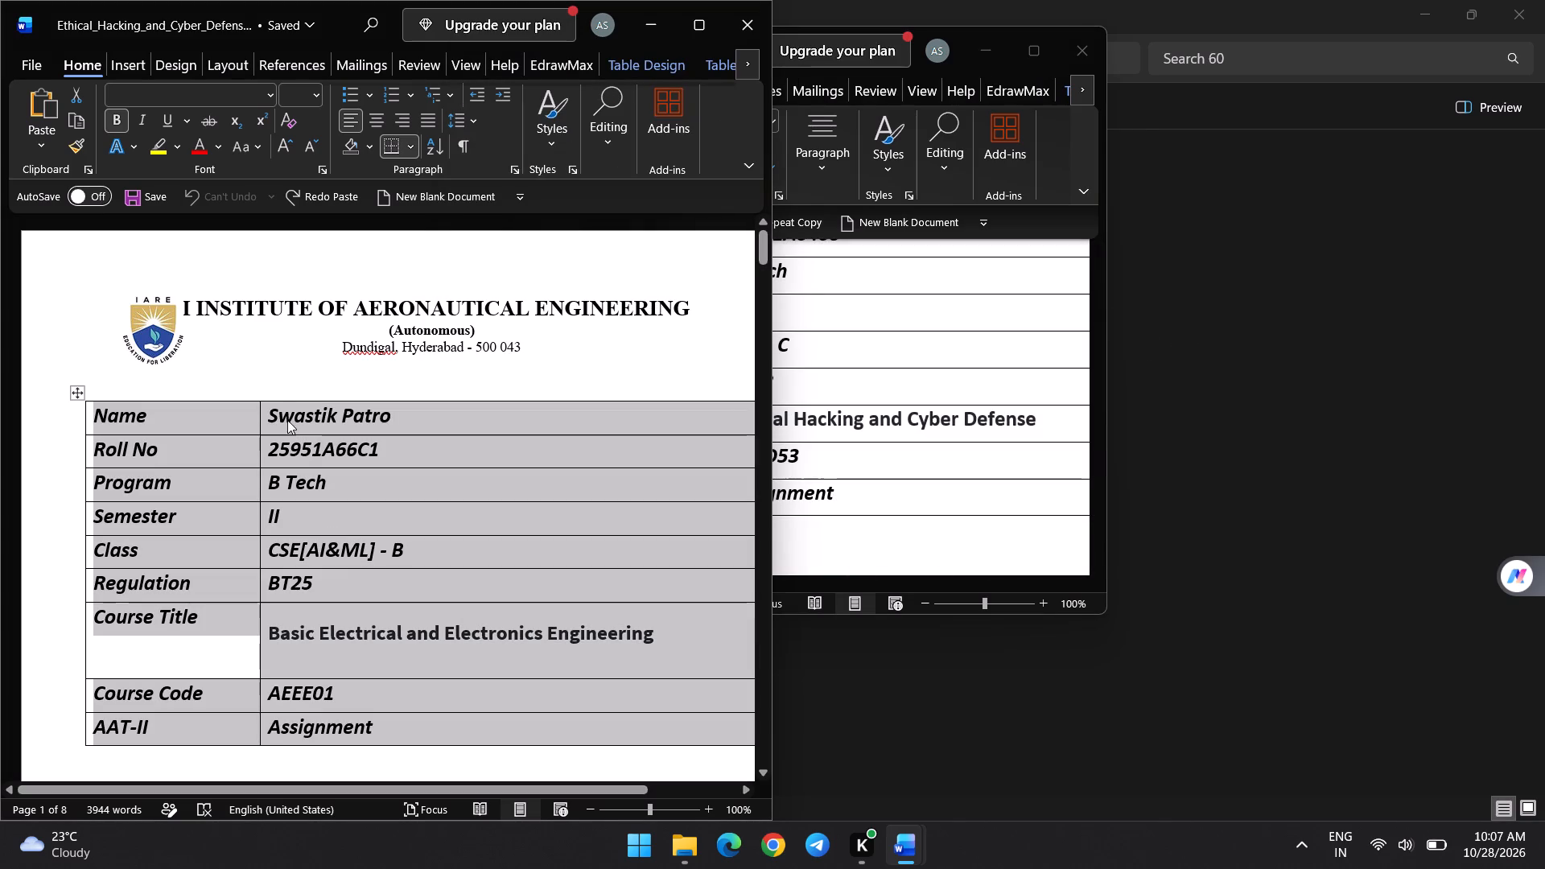
{"action": "left_click", "coordinate": [282, 418]}
{"action": "left_click_drag", "start_coordinate": [268, 411], "coordinate": [461, 696]}
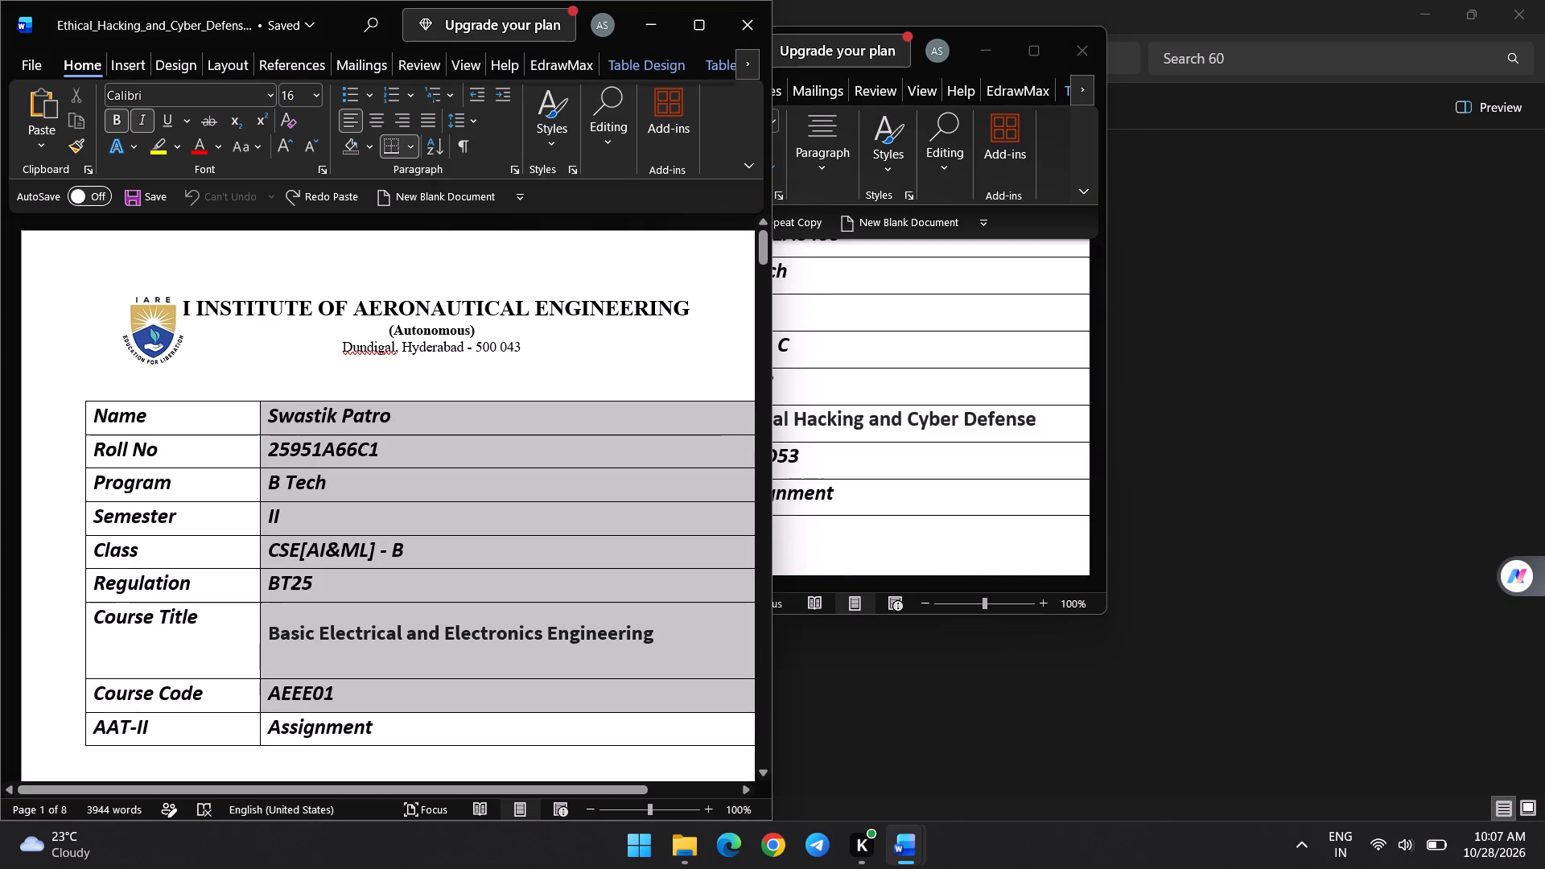
{"action": "left_click_drag", "start_coordinate": [461, 696], "coordinate": [461, 719]}
{"action": "key", "text": "ctrl+v"}
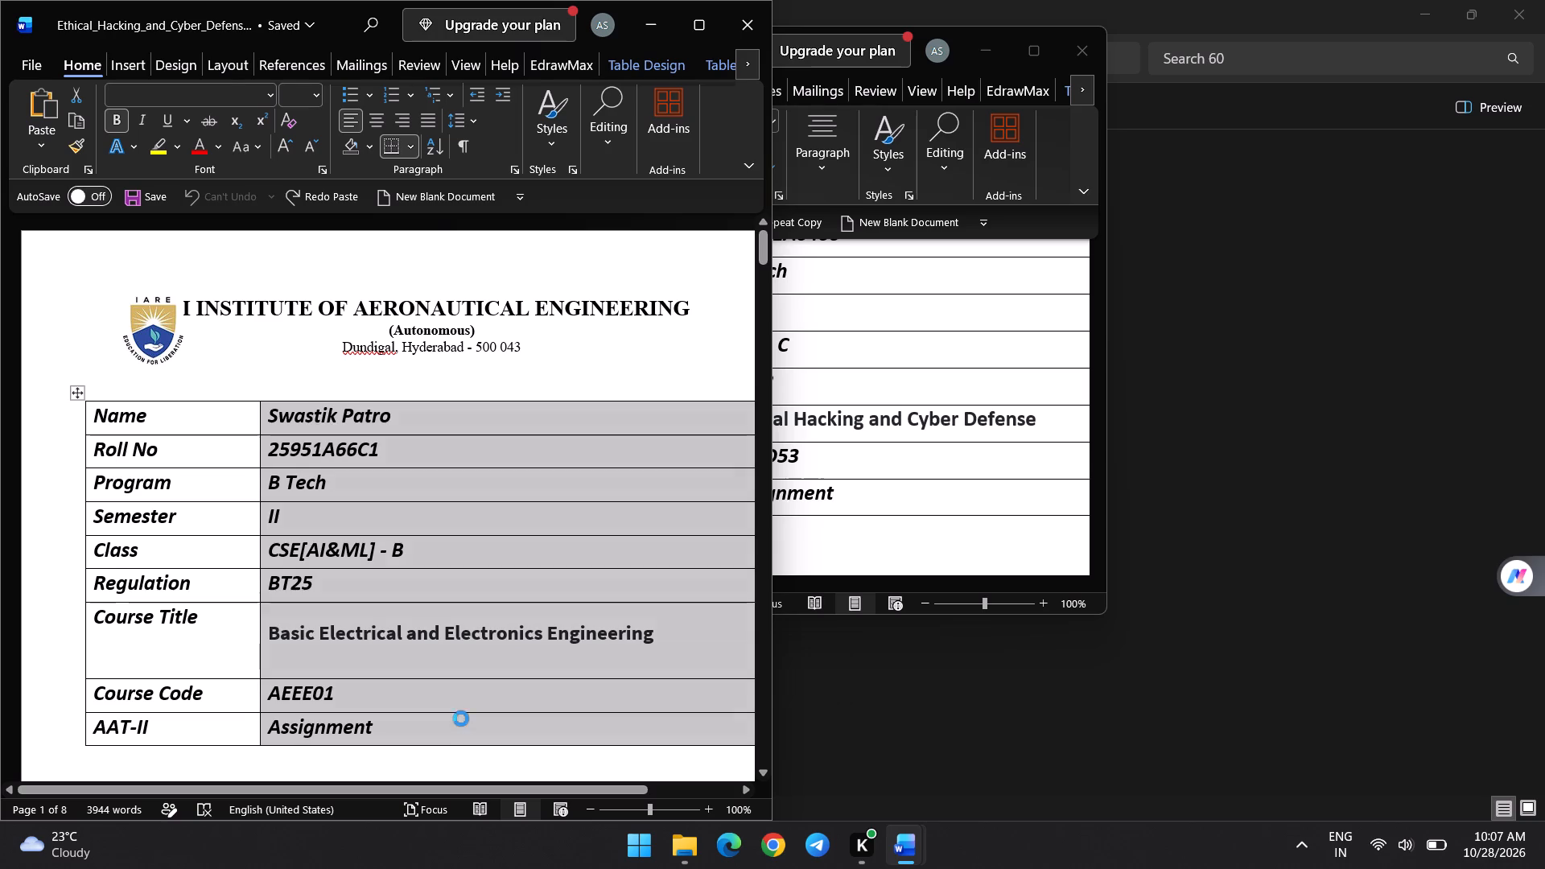
Delete the leftover column of old values beside the pasted one in folder 23's Ethical Hacking cover table.
{"action": "left_click", "coordinate": [386, 648]}
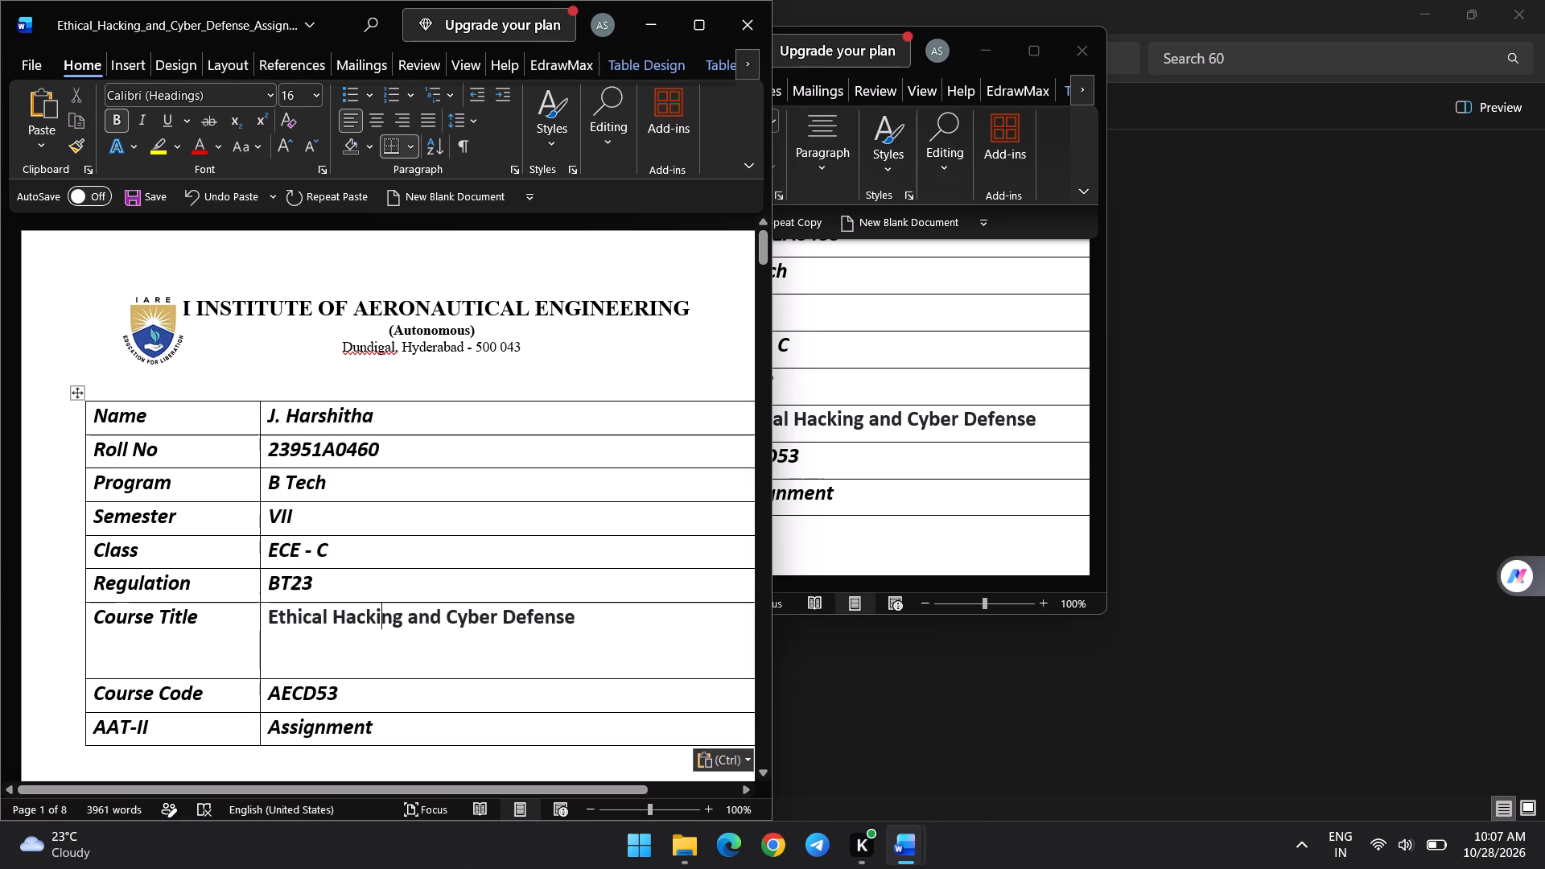
{"action": "key", "text": "Down"}
{"action": "left_click", "coordinate": [363, 658]}
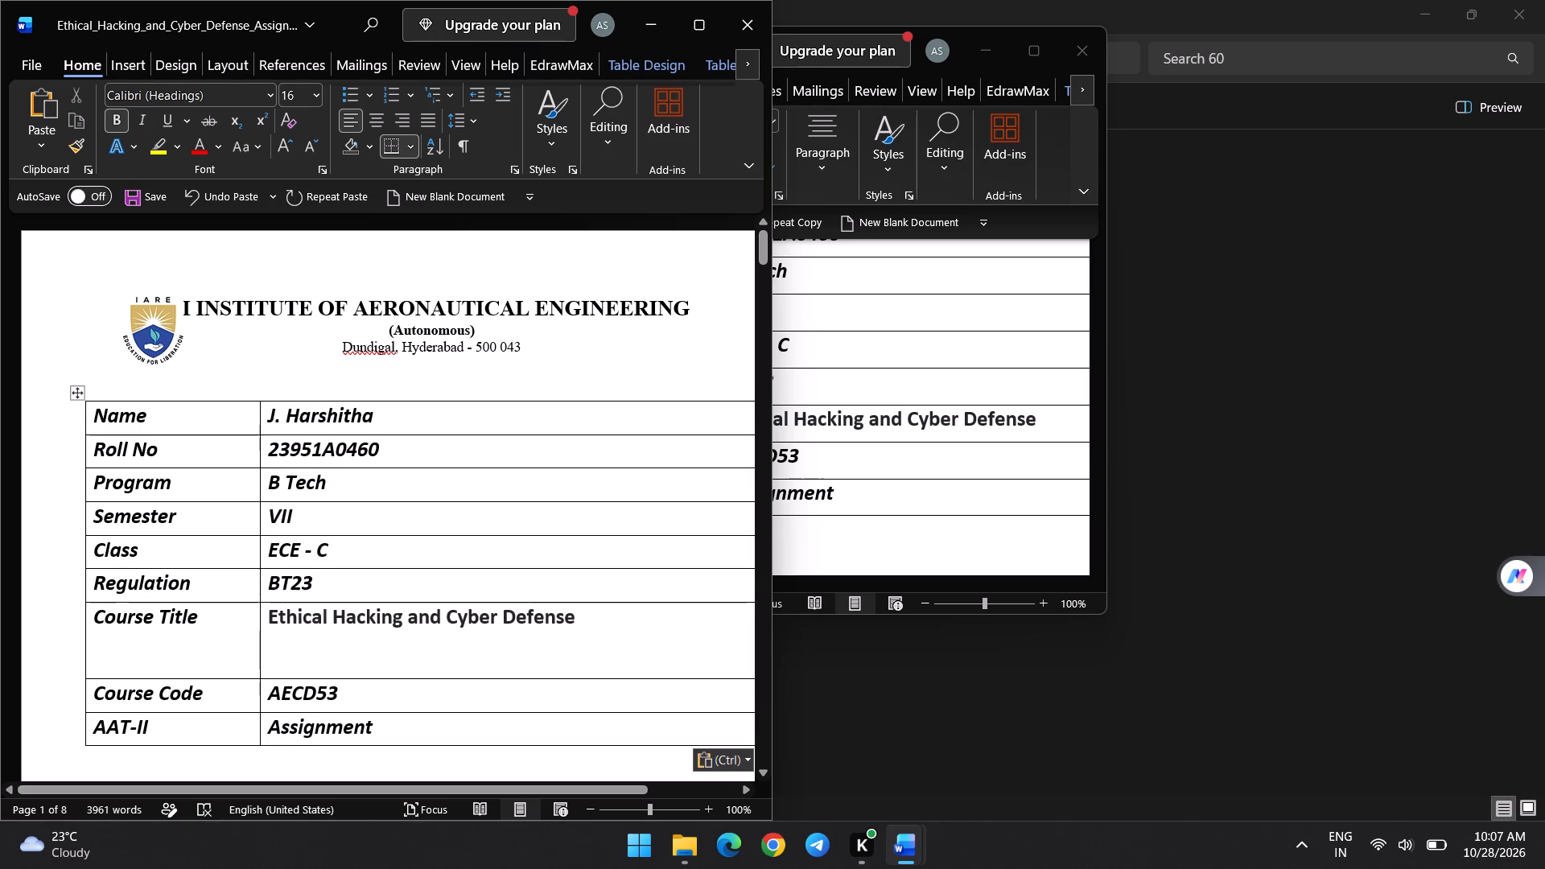
{"action": "left_click", "coordinate": [573, 644]}
{"action": "left_click", "coordinate": [573, 644]}
{"action": "key", "text": "Right"}
{"action": "key", "text": "Right"}
{"action": "key", "text": "Left"}
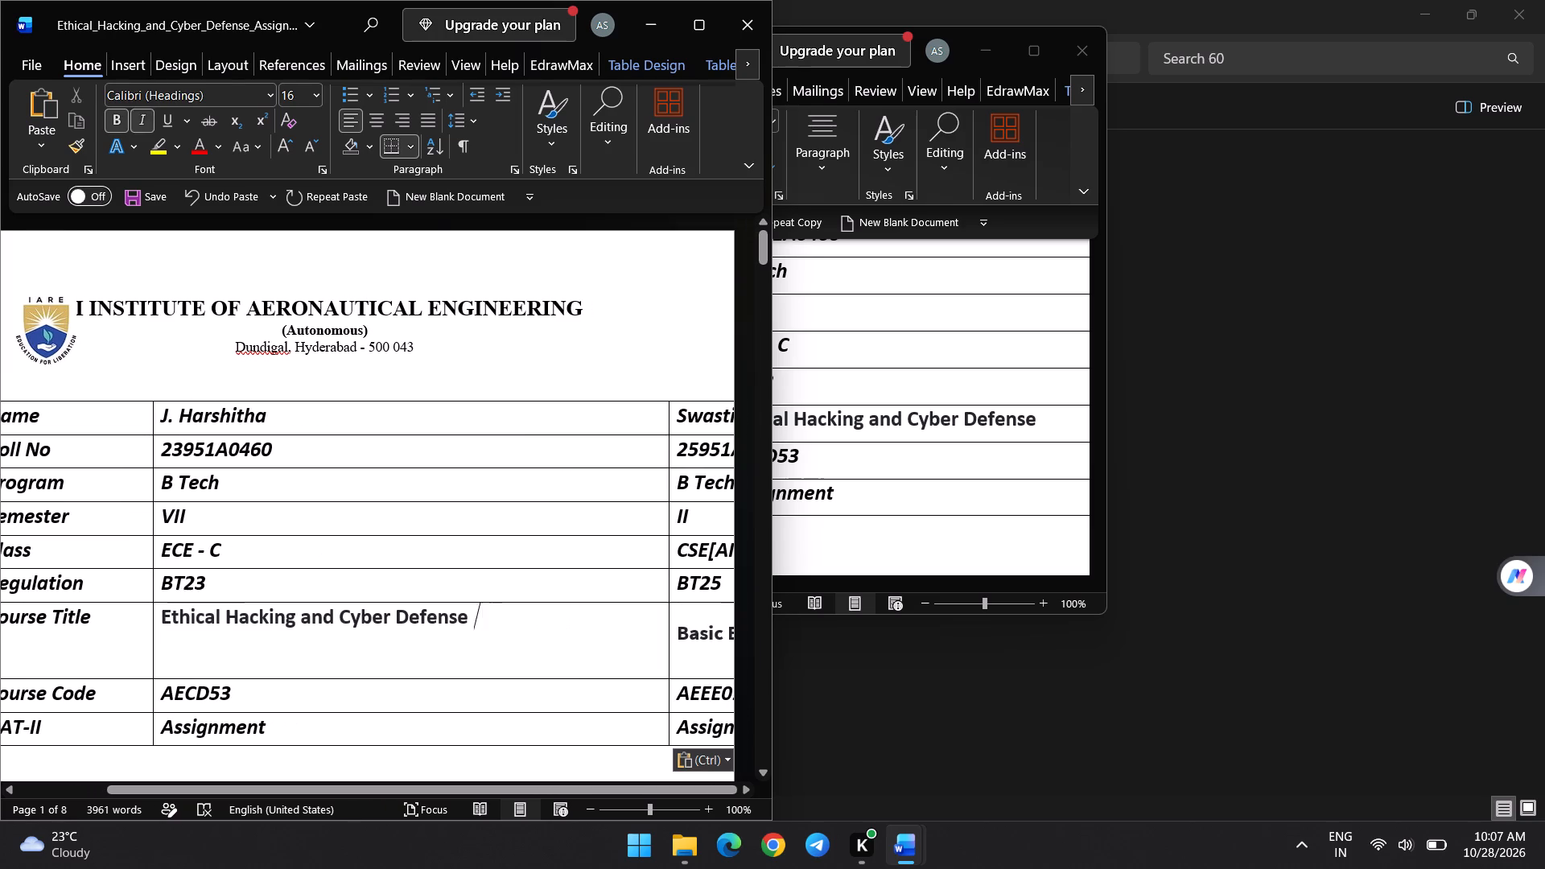
{"action": "key", "text": "Left"}
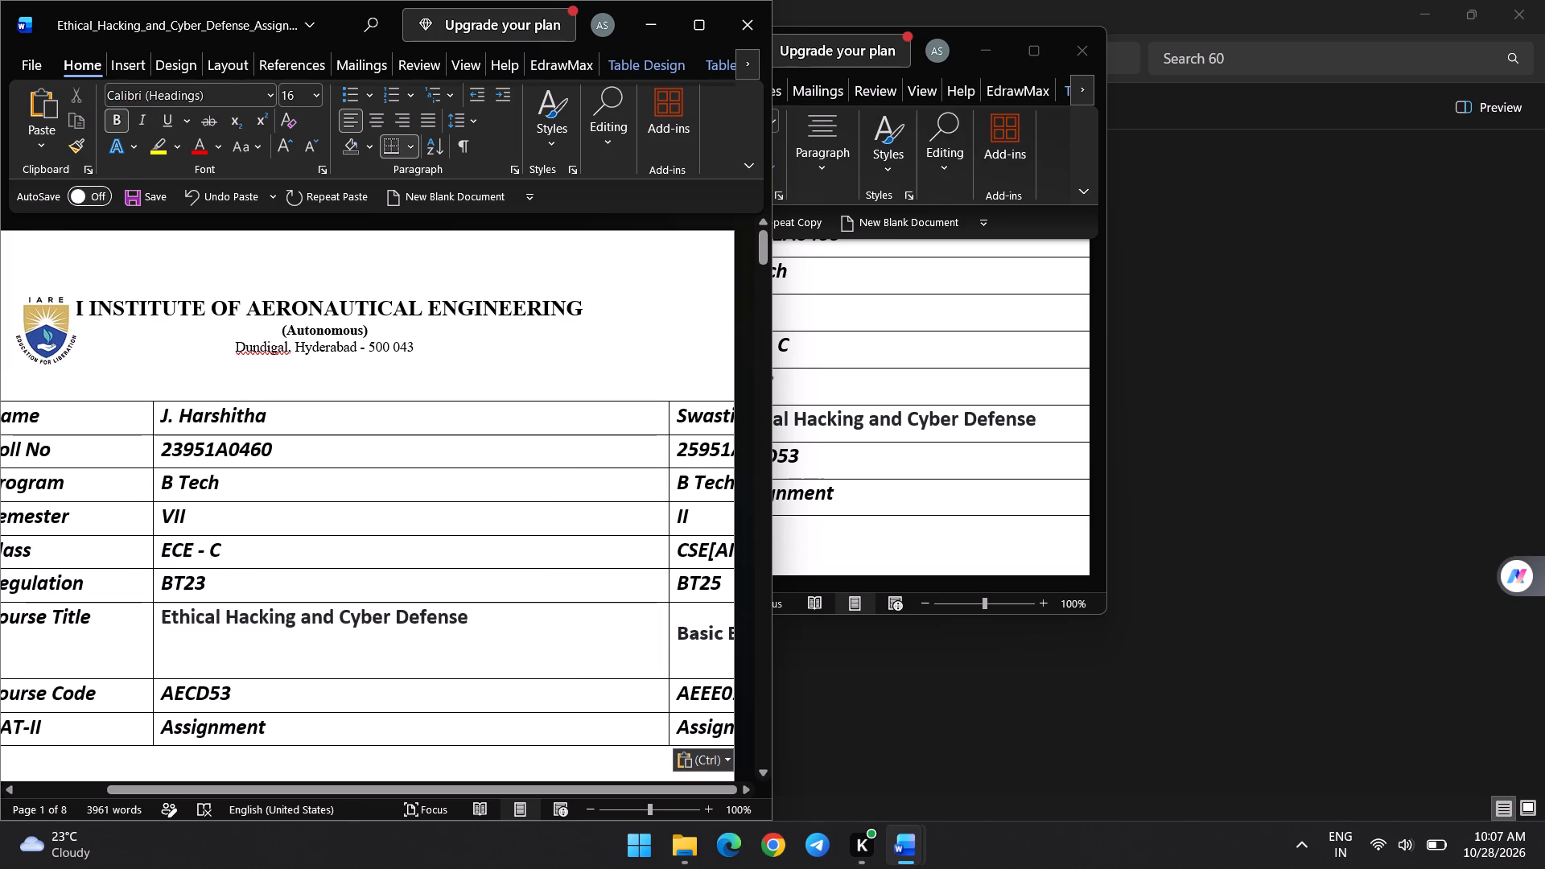
{"action": "left_click_drag", "start_coordinate": [677, 420], "coordinate": [809, 475]}
{"action": "key", "text": "BackSpace"}
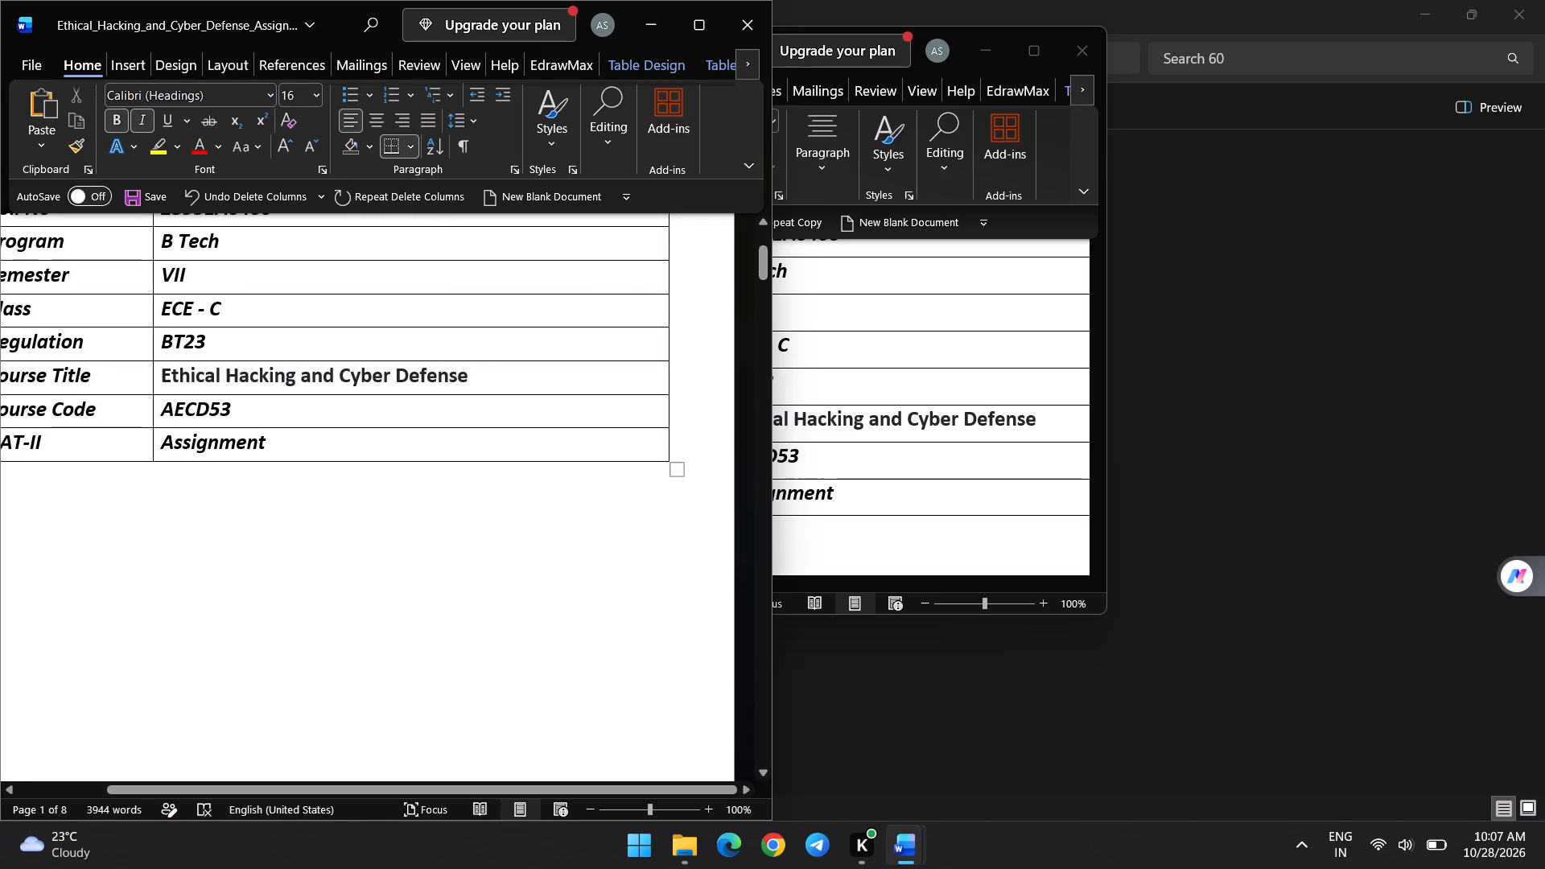
Save folder 23's Ethical Hacking assignment and close folder 60's Ethical Hacking document.
{"action": "scroll", "coordinate": [554, 480], "scroll_direction": "up", "scroll_amount": 1}
{"action": "key", "text": "ctrl+s"}
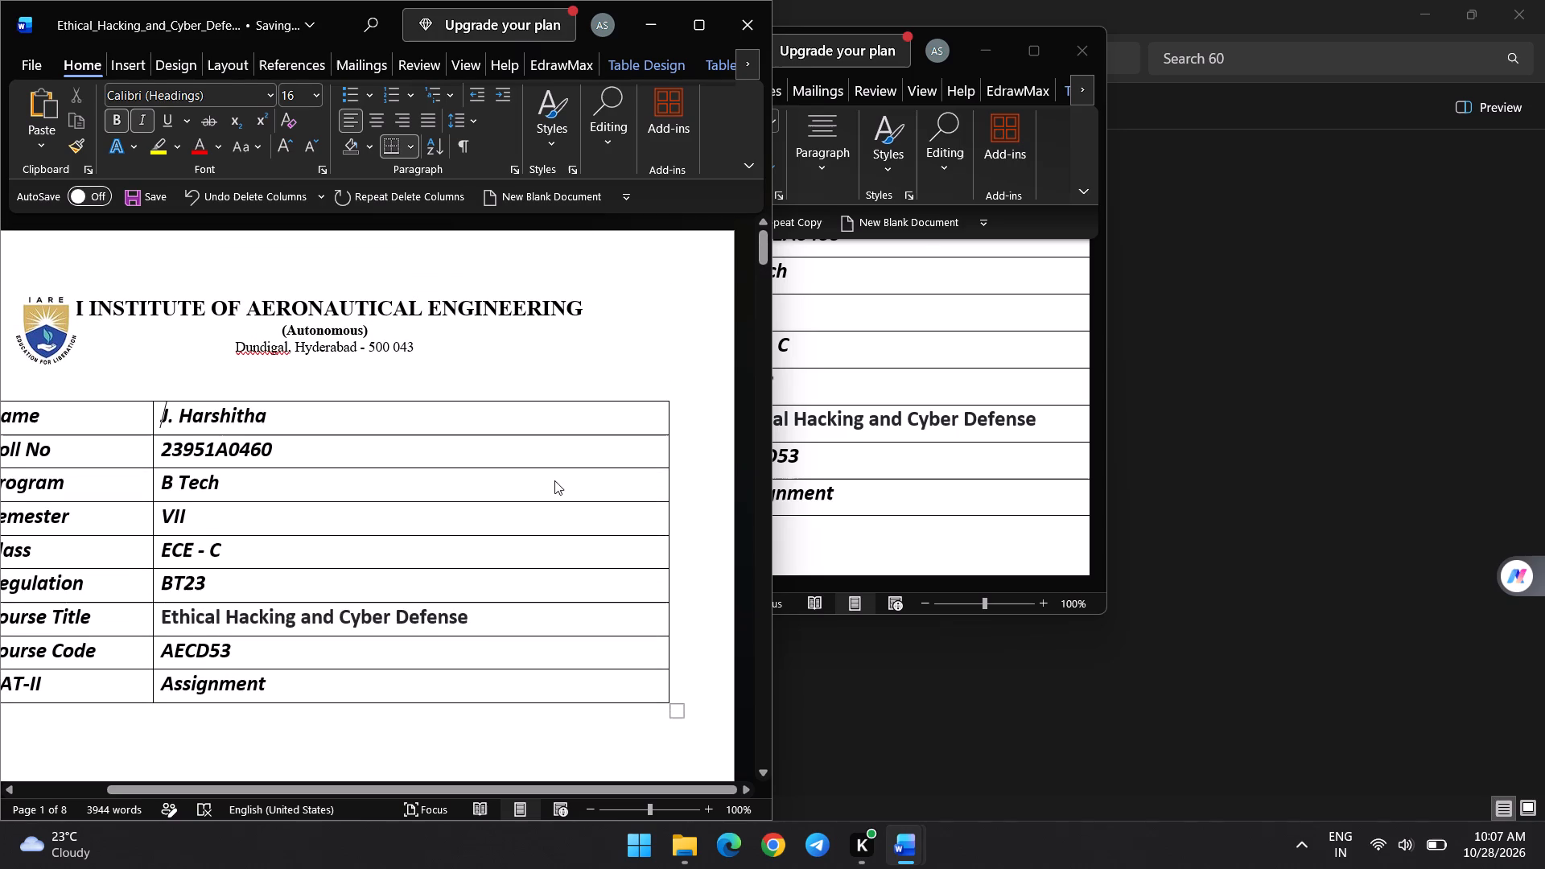
{"action": "left_click", "coordinate": [1091, 43]}
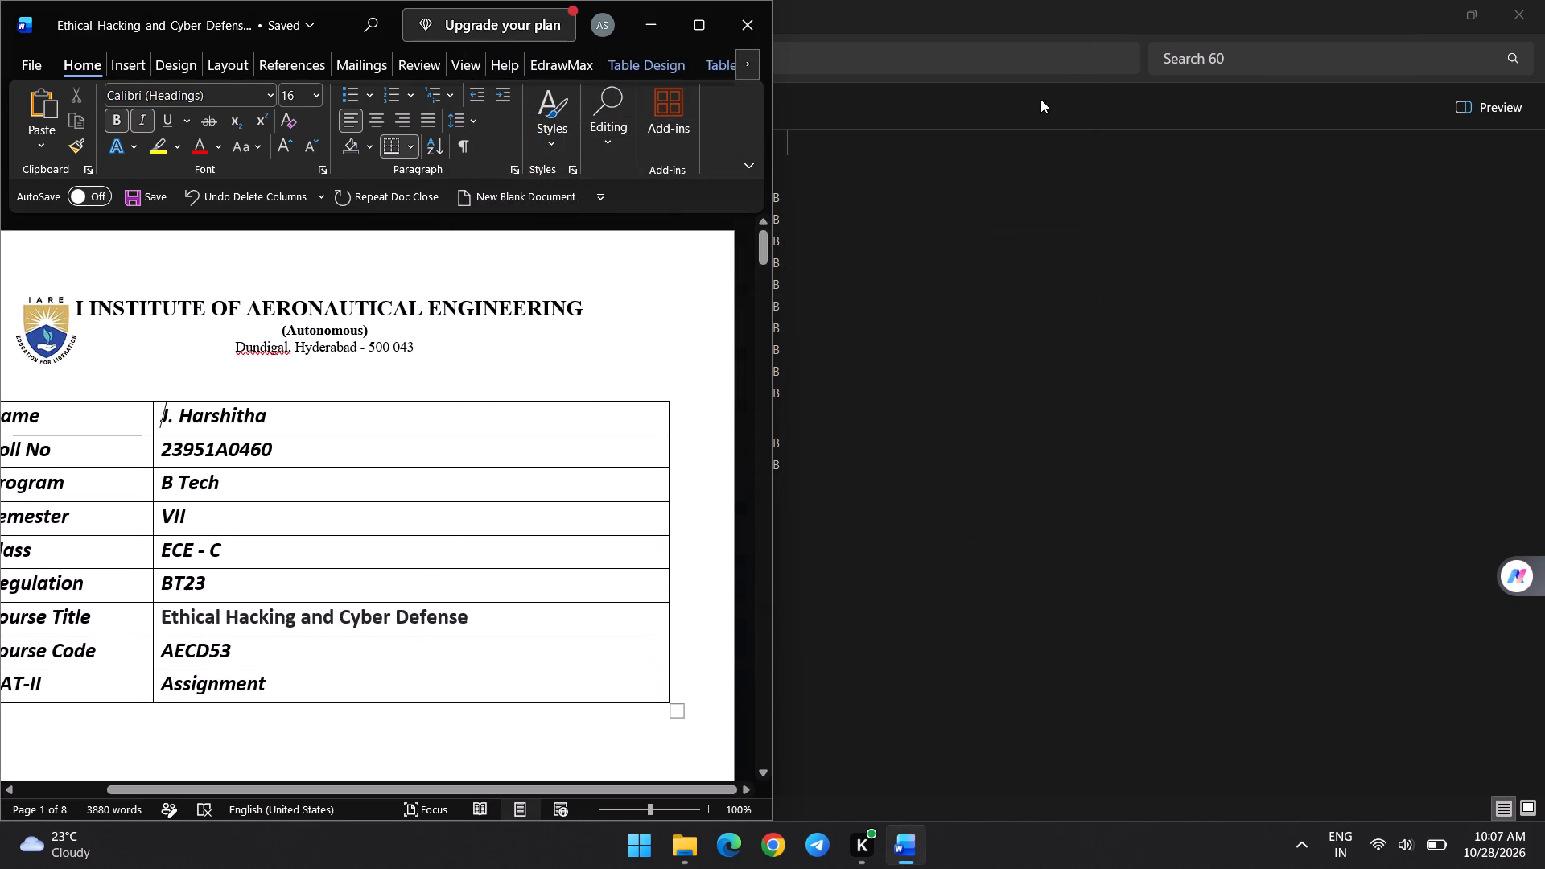
Change the name in folder 23's Ethical Hacking cover table to that of folder 23's student, keeping the initial.
{"action": "left_click", "coordinate": [266, 418]}
{"action": "key", "text": "BackSpace"}
{"action": "key", "text": "BackSpace"}
{"action": "key", "text": "BackSpace"}
{"action": "key", "text": "BackSpace"}
{"action": "key", "text": "BackSpace"}
{"action": "key", "text": "BackSpace"}
{"action": "key", "text": "BackSpace"}
{"action": "key", "text": "BackSpace"}
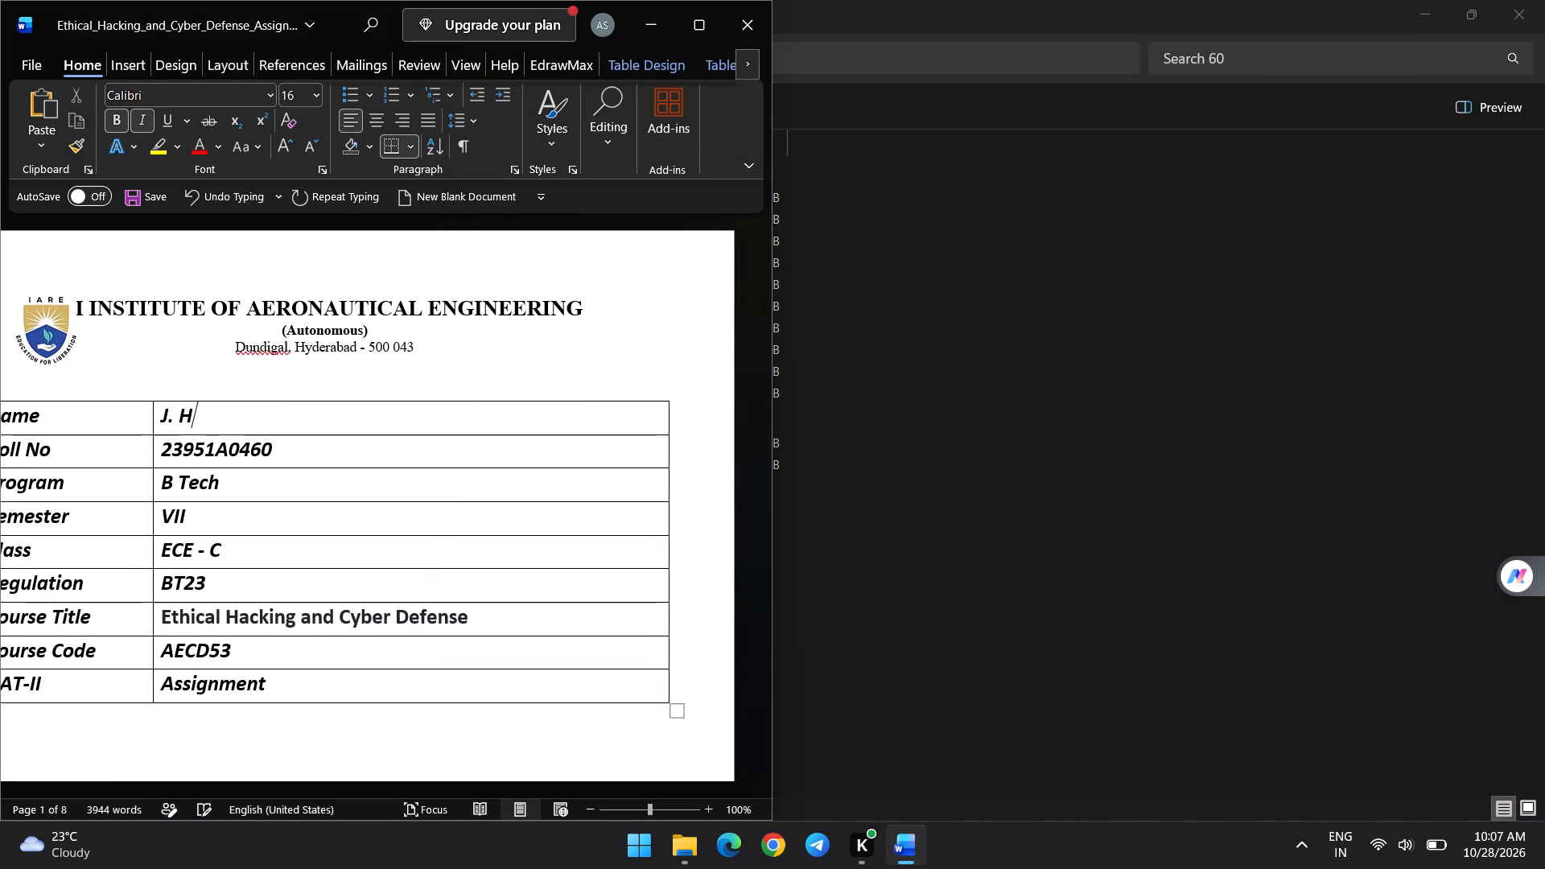
{"action": "key", "text": "BackSpace"}
{"action": "type", "text": "Anu"}
{"action": "type", "text": "rag"}
Replace the last two digits of the cover table's roll number with those of folder 23's student.
{"action": "key", "text": "Down"}
{"action": "key", "text": "Right"}
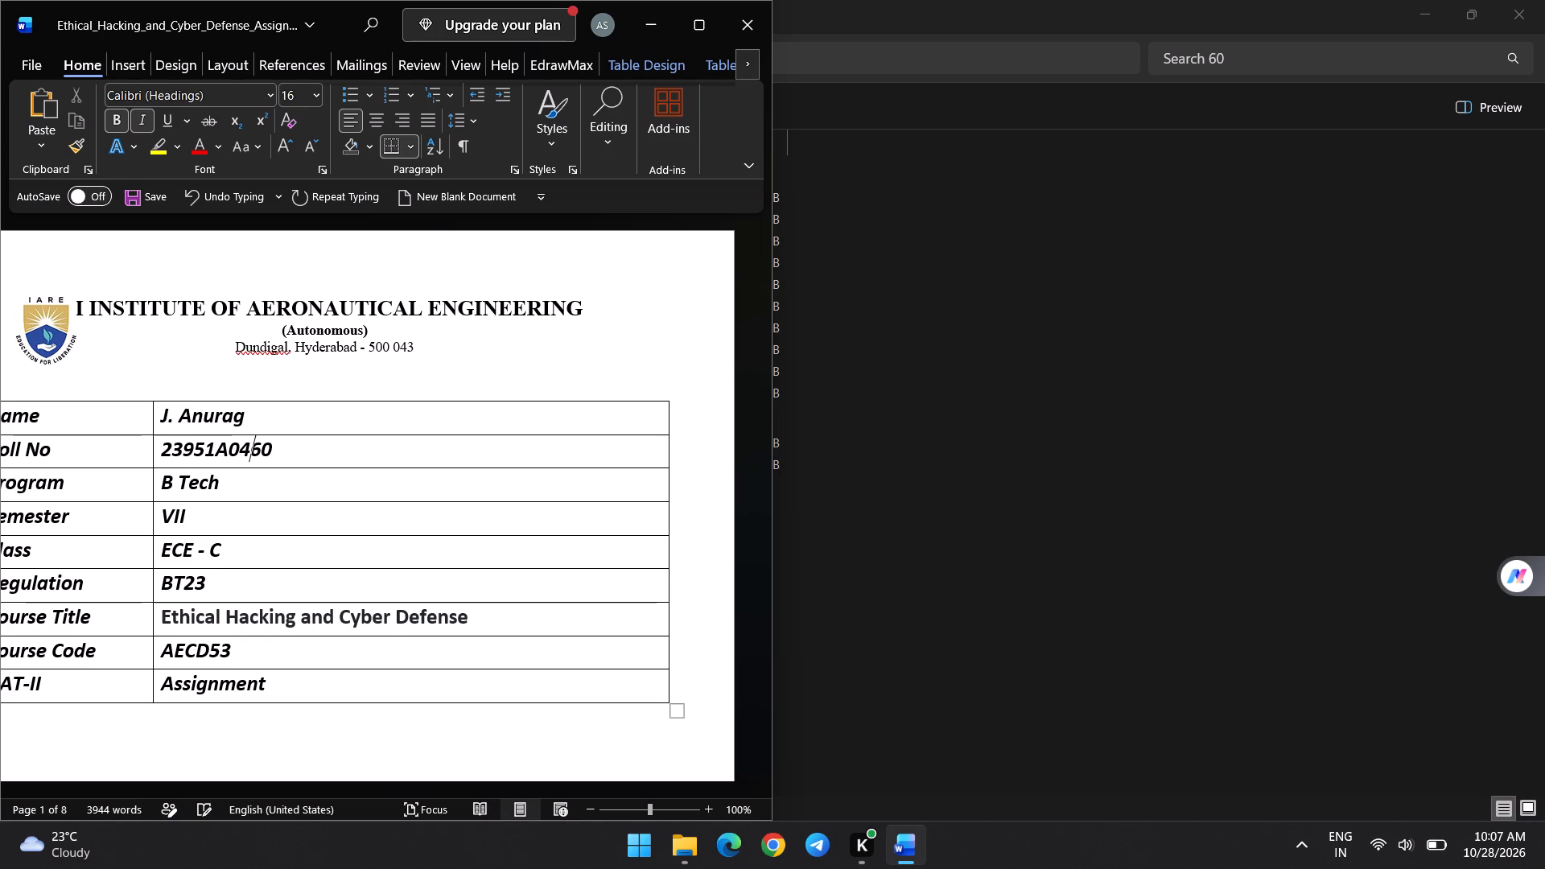
{"action": "key", "text": "Delete"}
{"action": "key", "text": "Delete"}
{"action": "type", "text": "23"}
Change the class in folder 23's Ethical Hacking cover table to ECE - A.
{"action": "key", "text": "Down"}
{"action": "key", "text": "Down"}
{"action": "key", "text": "Down"}
{"action": "key", "text": "BackSpace"}
{"action": "key", "text": "a"}
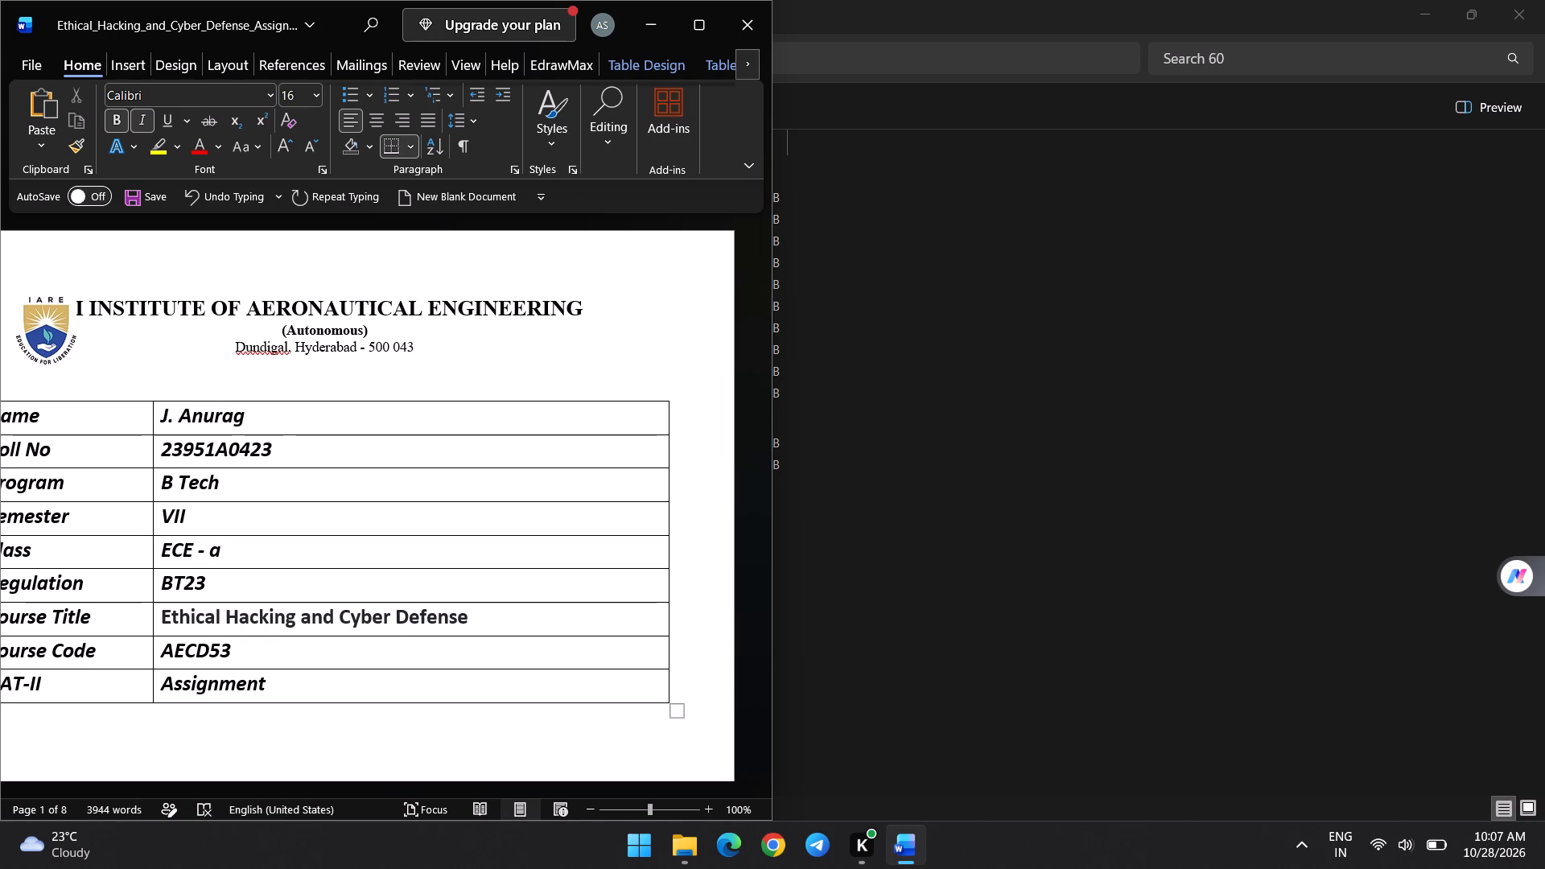
{"action": "key", "text": "BackSpace"}
{"action": "key", "text": "shift+a"}
Save and close folder 23's Ethical Hacking and Cyber Defense assignment.
{"action": "key", "text": "ctrl+s"}
{"action": "left_click", "coordinate": [737, 23]}
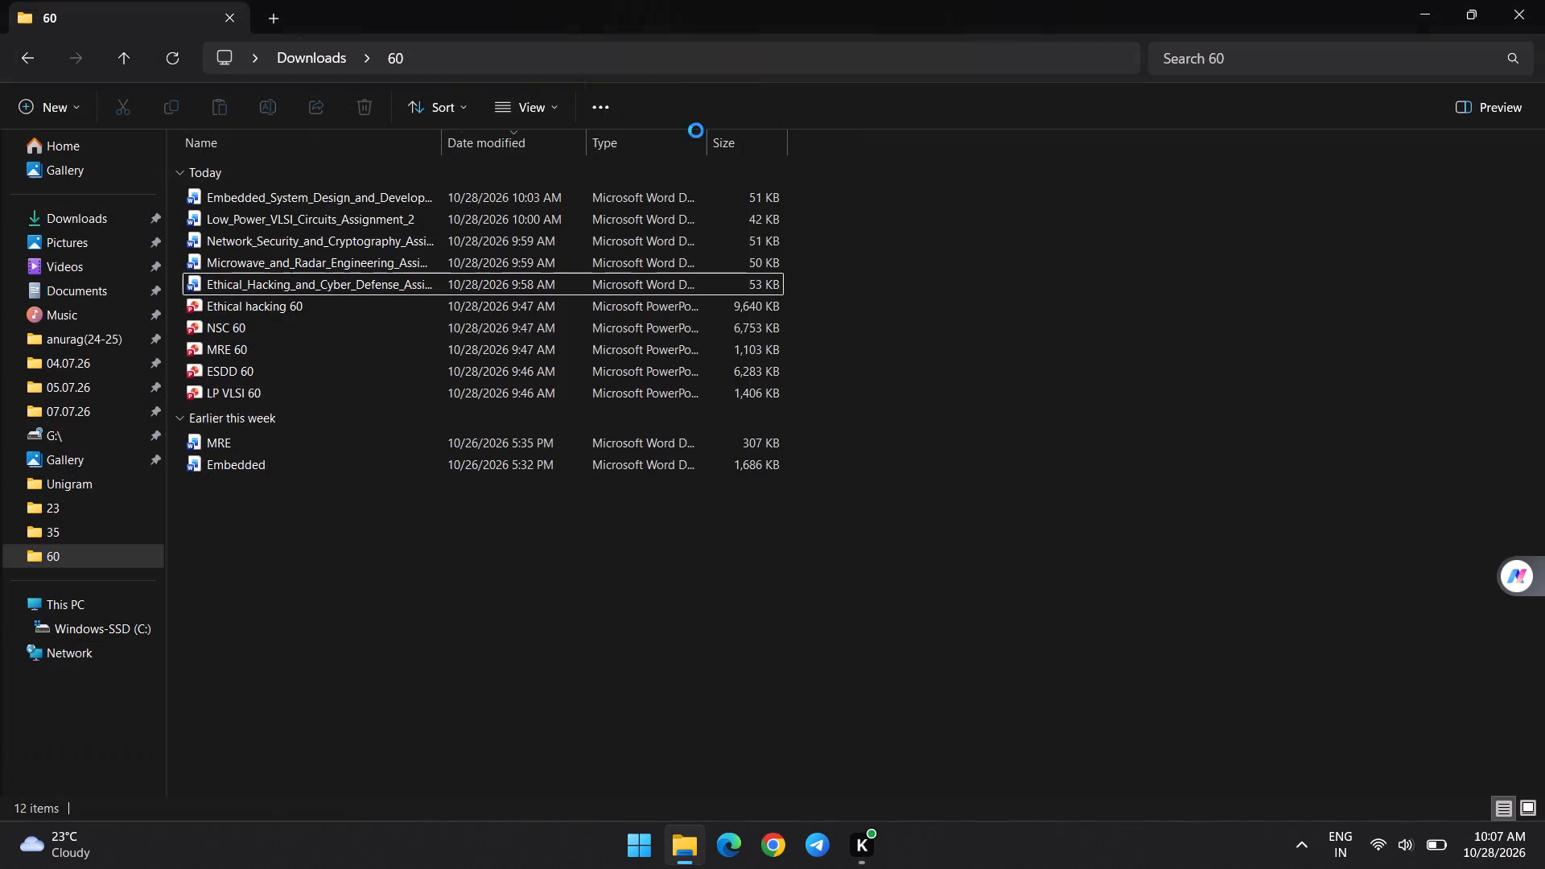
Open folder 35's Microwave and Radar, Embedded System Design, Network Security, Ethical Hacking and Low Power VLSI Word assignments.
{"action": "left_click", "coordinate": [30, 65]}
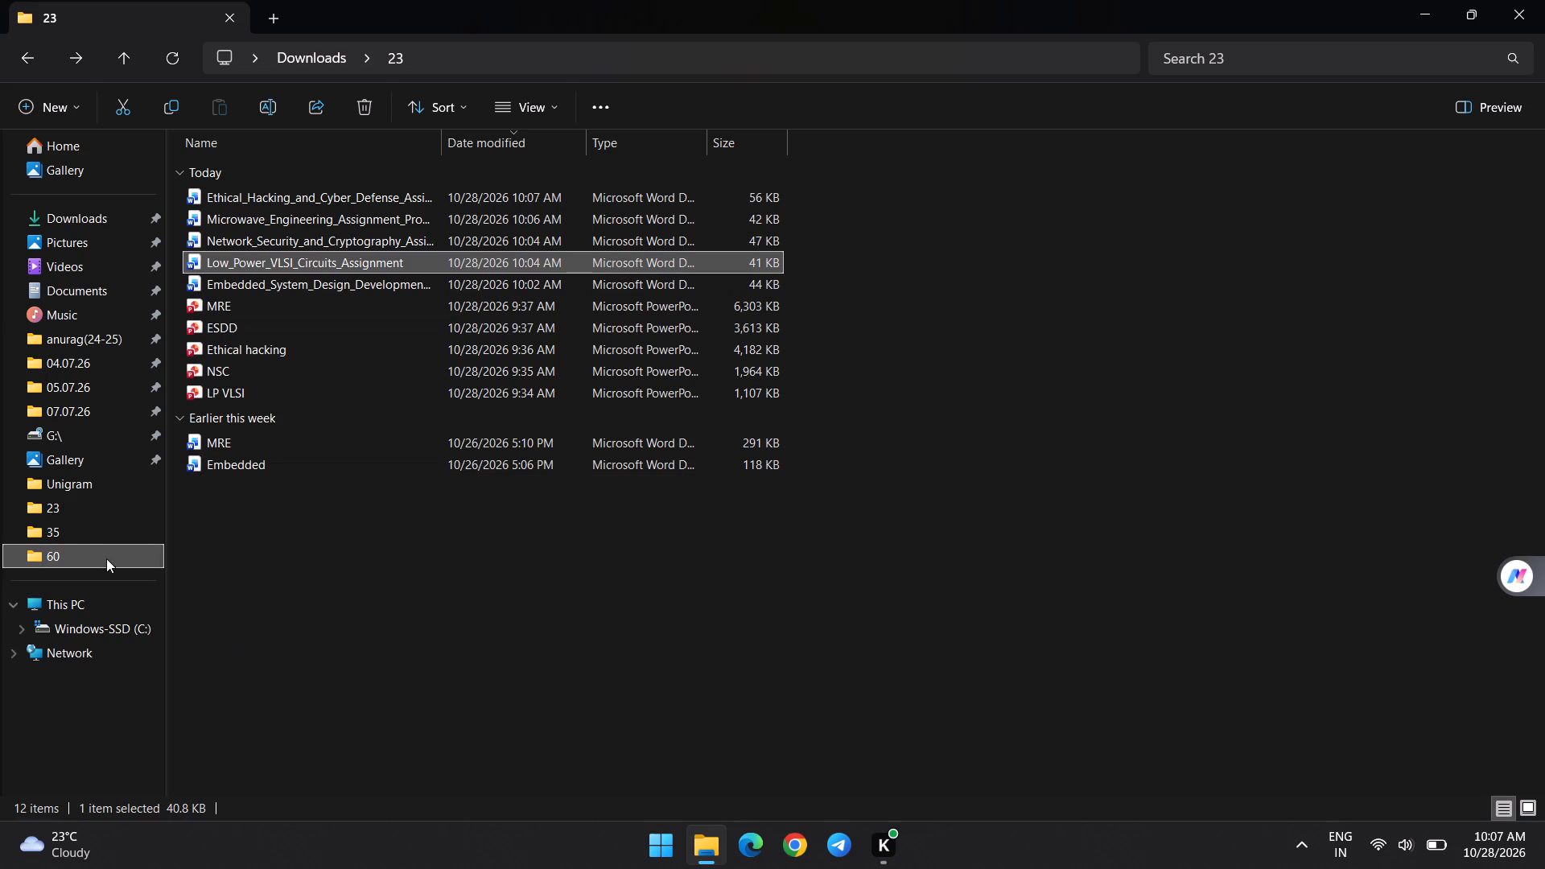
{"action": "double_click", "coordinate": [78, 531]}
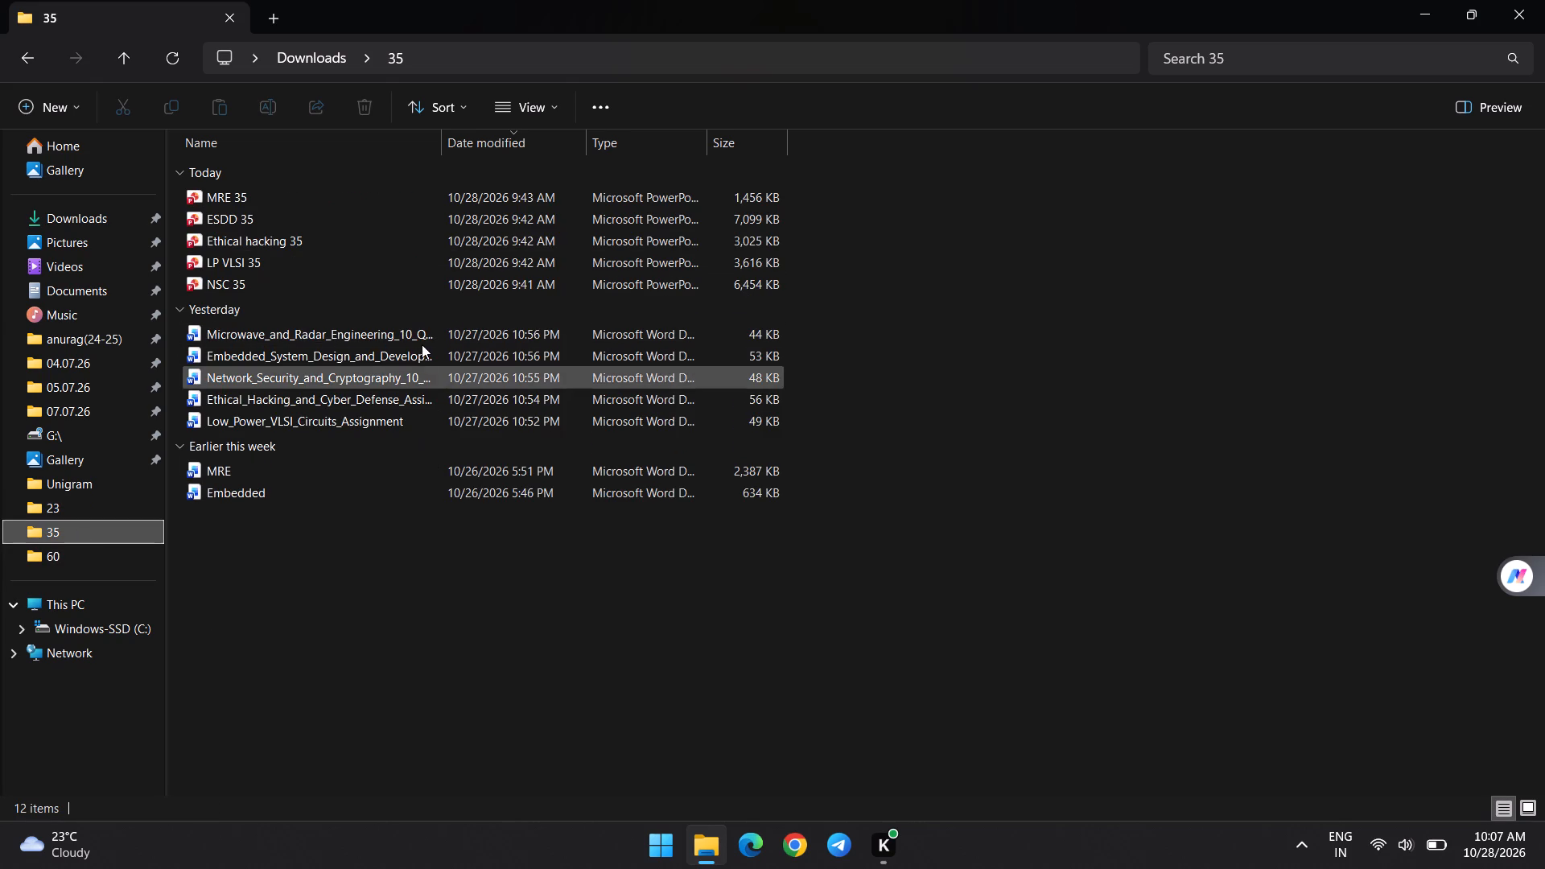
{"action": "double_click", "coordinate": [427, 339]}
{"action": "left_click", "coordinate": [420, 353]}
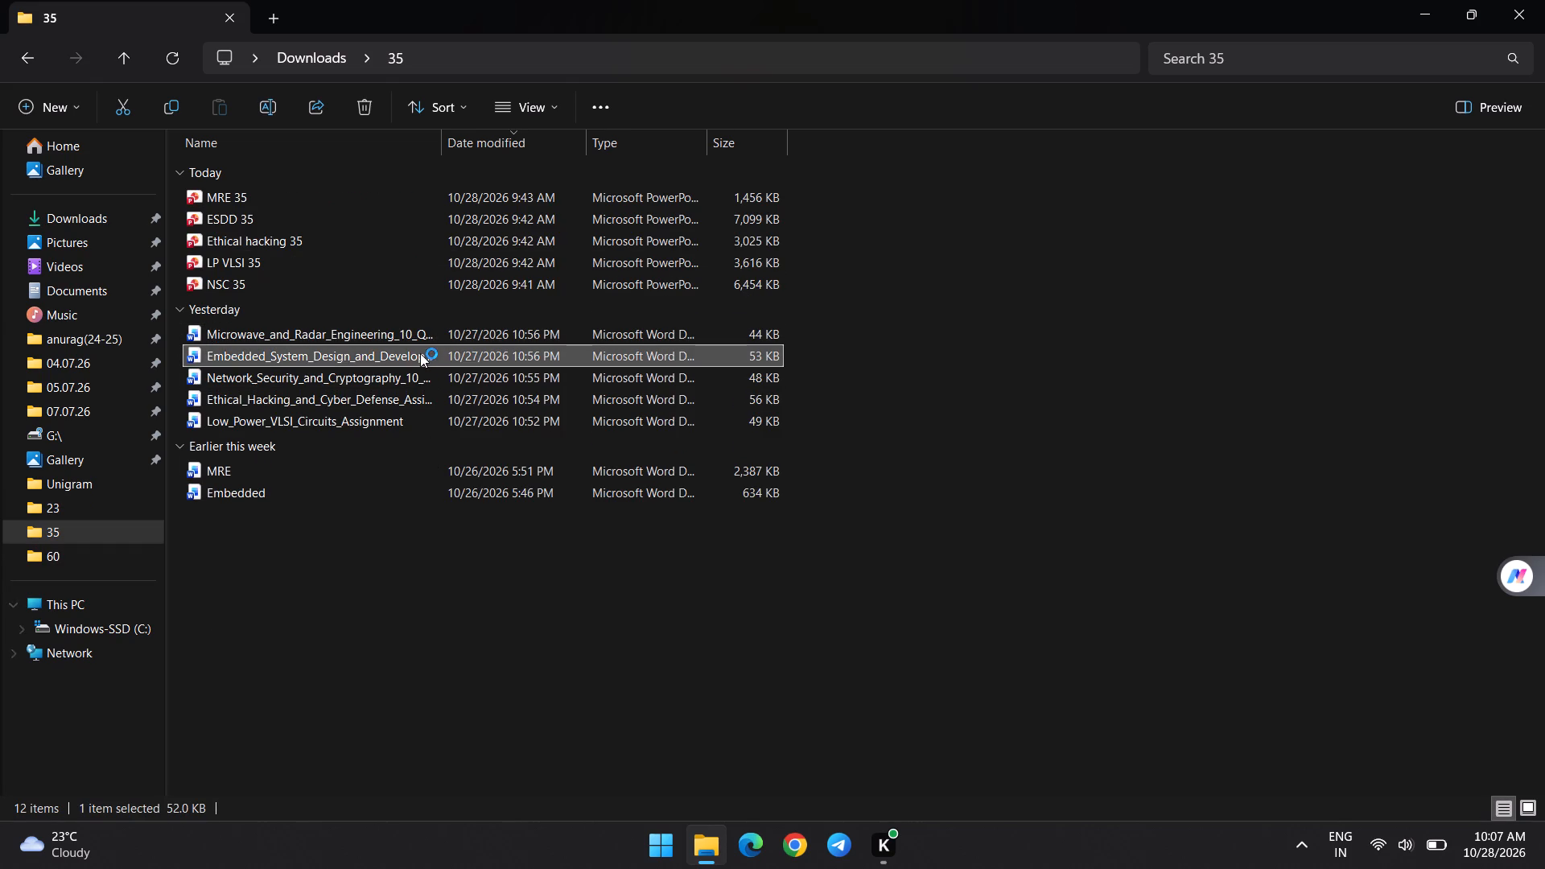
{"action": "left_click_drag", "start_coordinate": [420, 353], "coordinate": [416, 381]}
{"action": "double_click", "coordinate": [416, 381]}
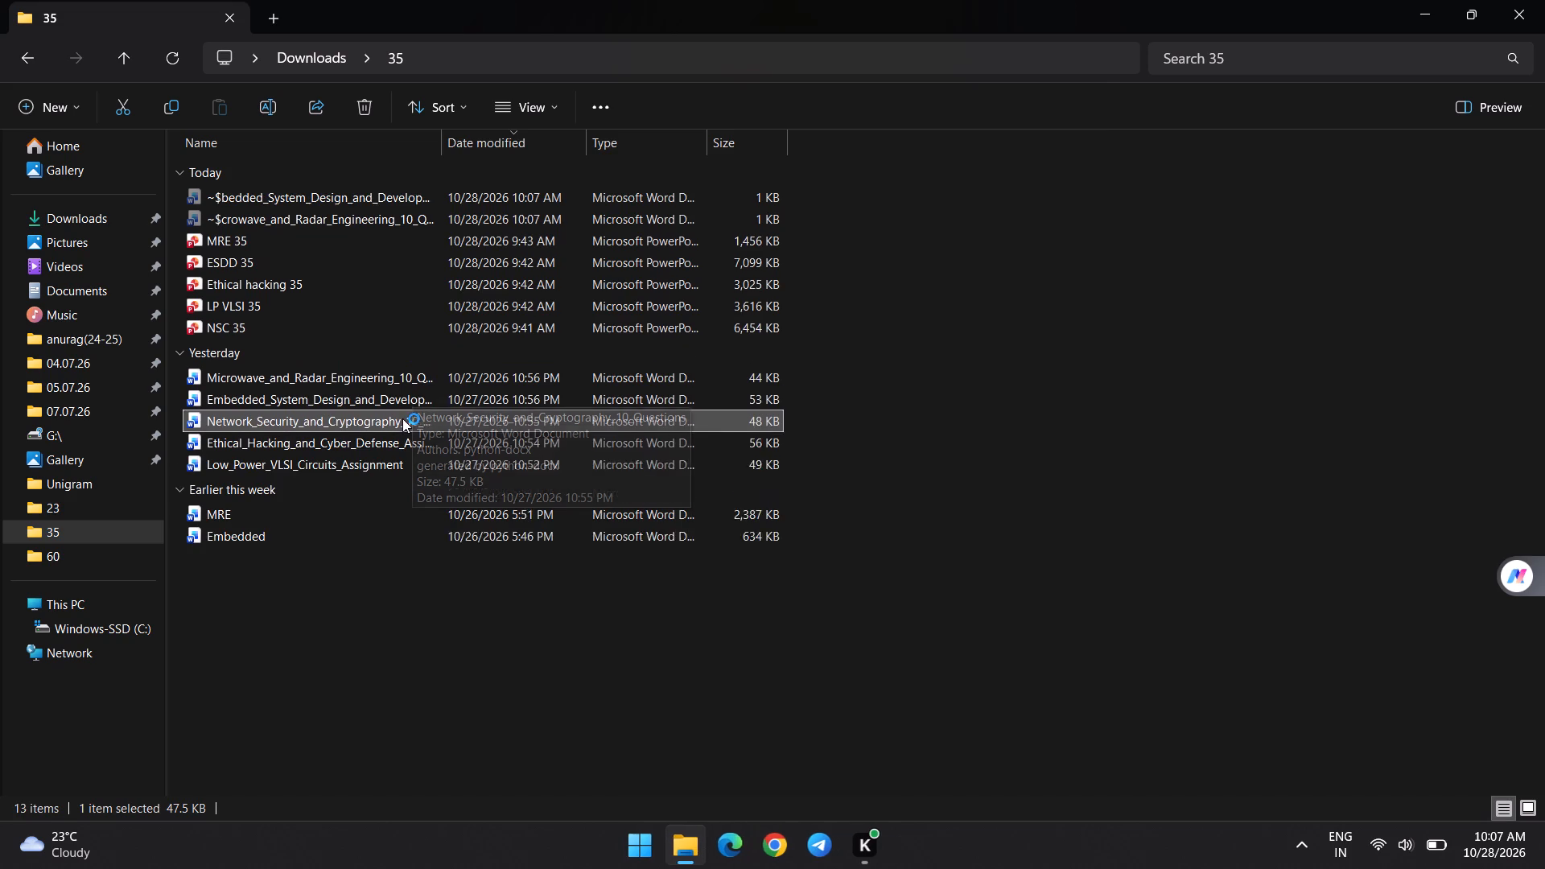
{"action": "double_click", "coordinate": [402, 418]}
{"action": "double_click", "coordinate": [399, 441]}
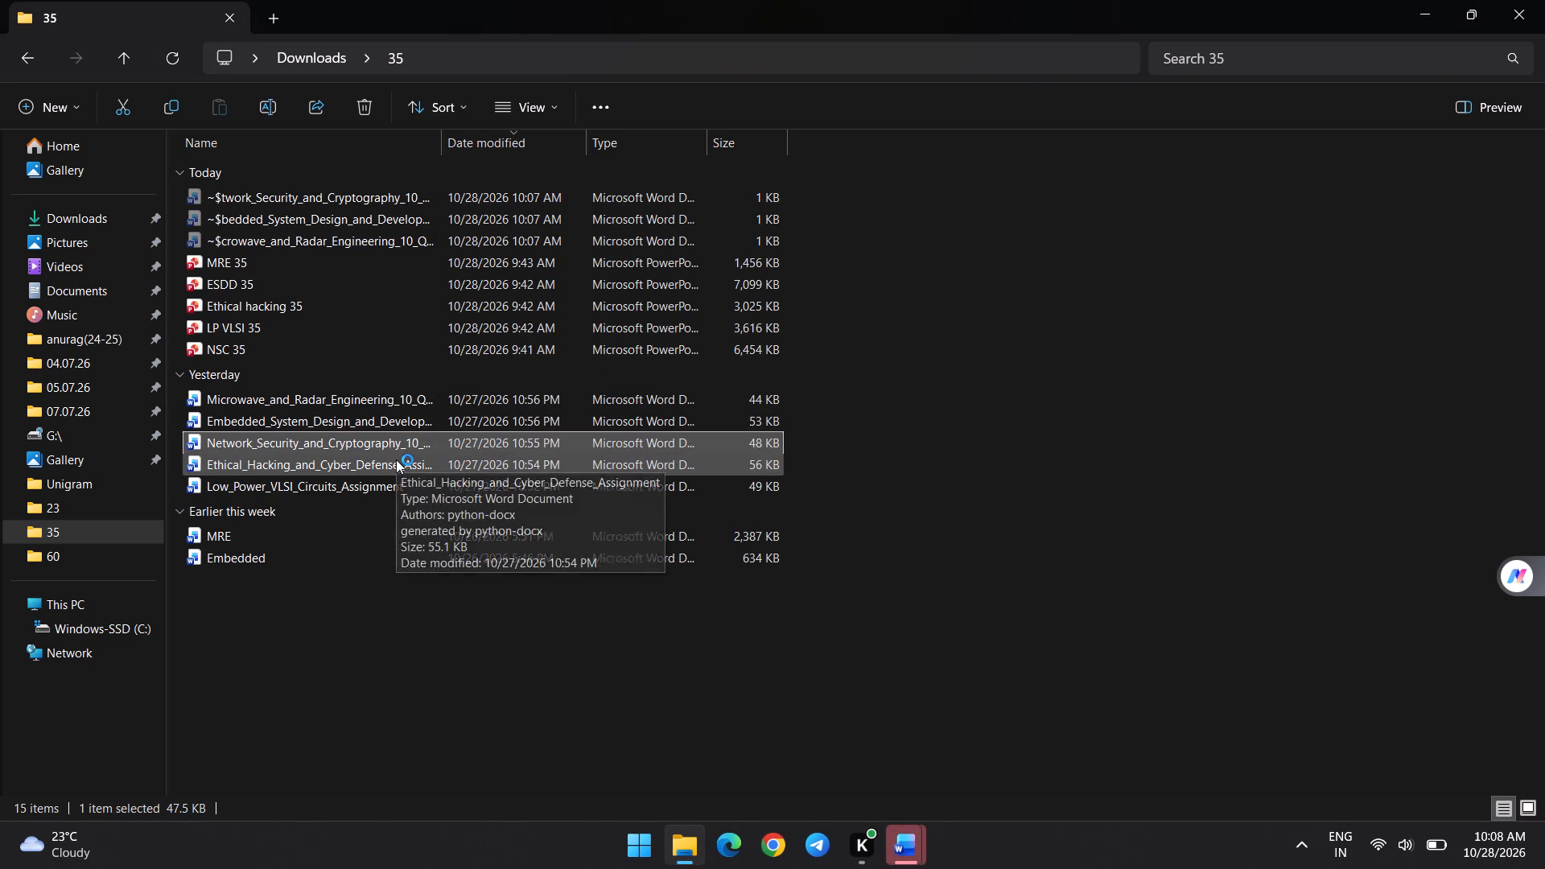
{"action": "left_click", "coordinate": [396, 459]}
{"action": "left_click_drag", "start_coordinate": [396, 459], "coordinate": [385, 492]}
{"action": "double_click", "coordinate": [385, 492]}
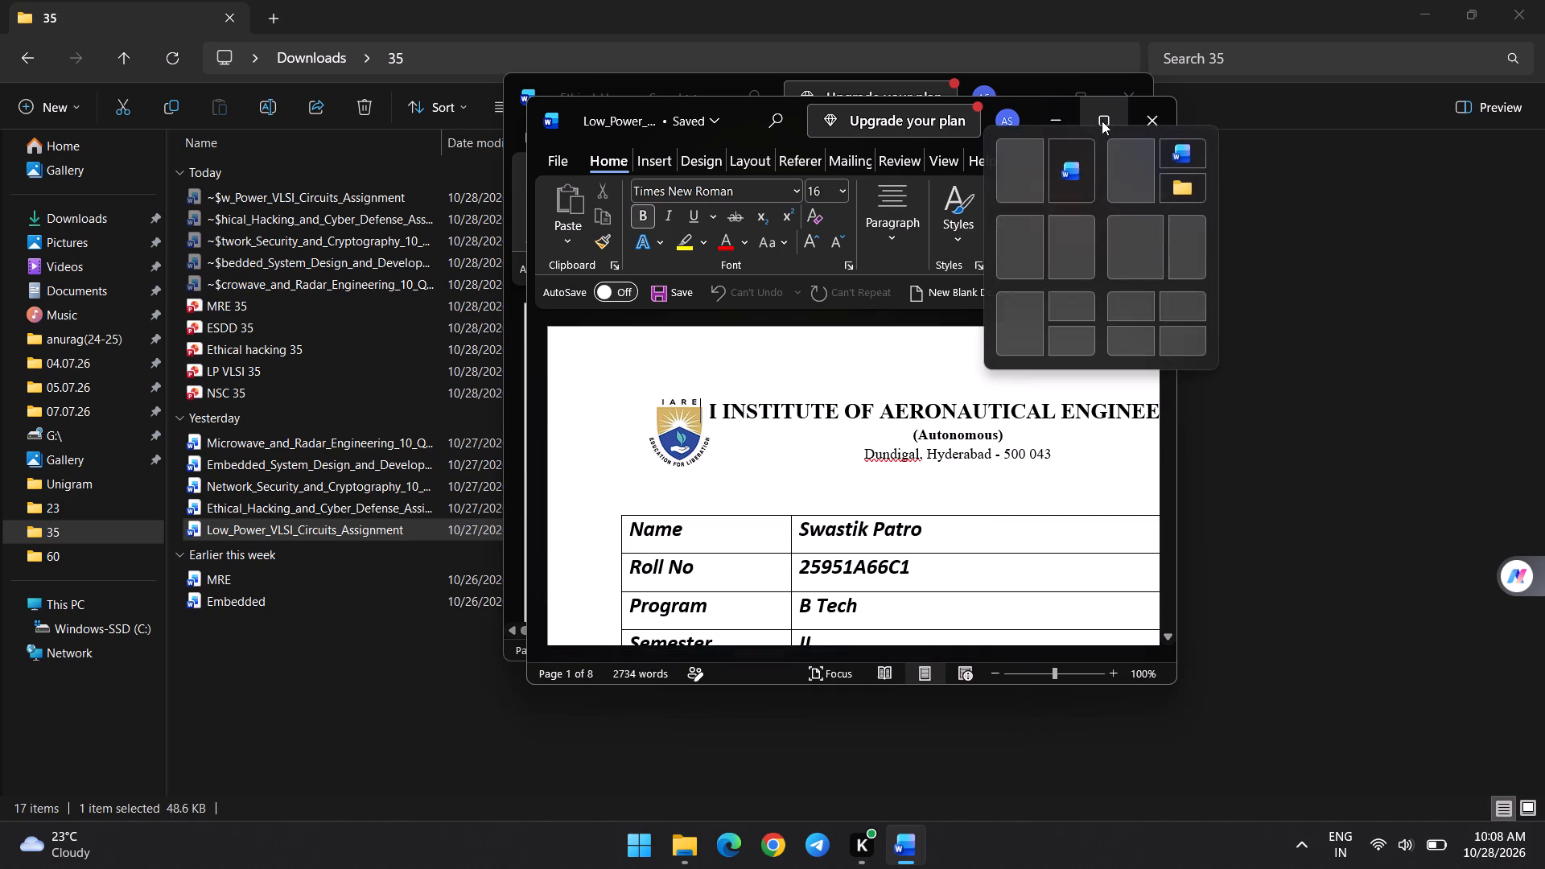
Snap folder 35's Low Power VLSI Circuits assignment window to half of the screen.
{"action": "left_click", "coordinate": [1020, 249]}
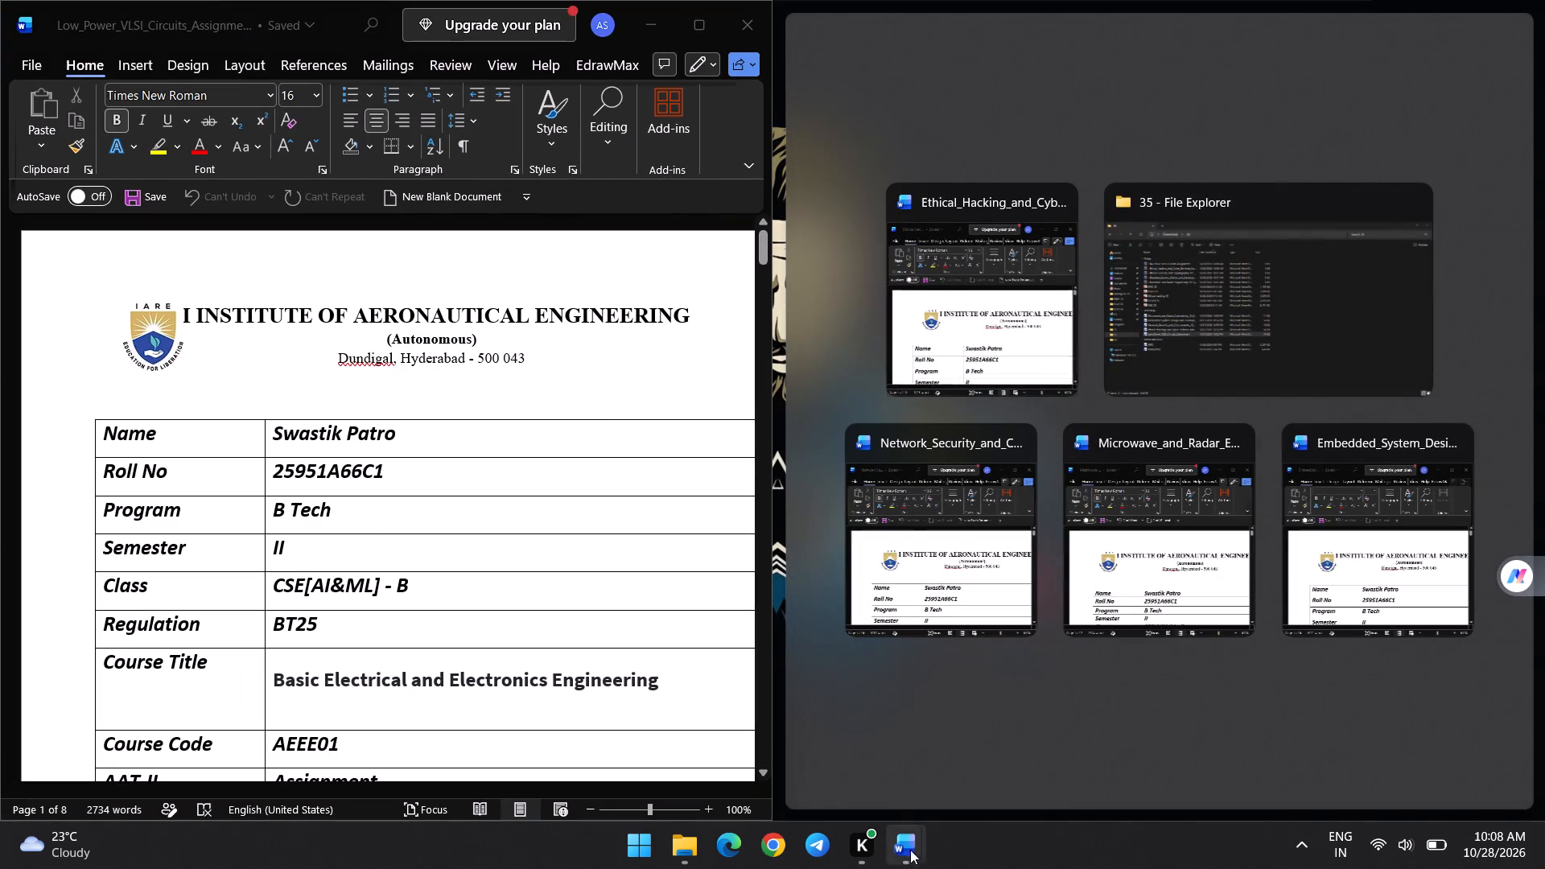
{"action": "left_click", "coordinate": [637, 731]}
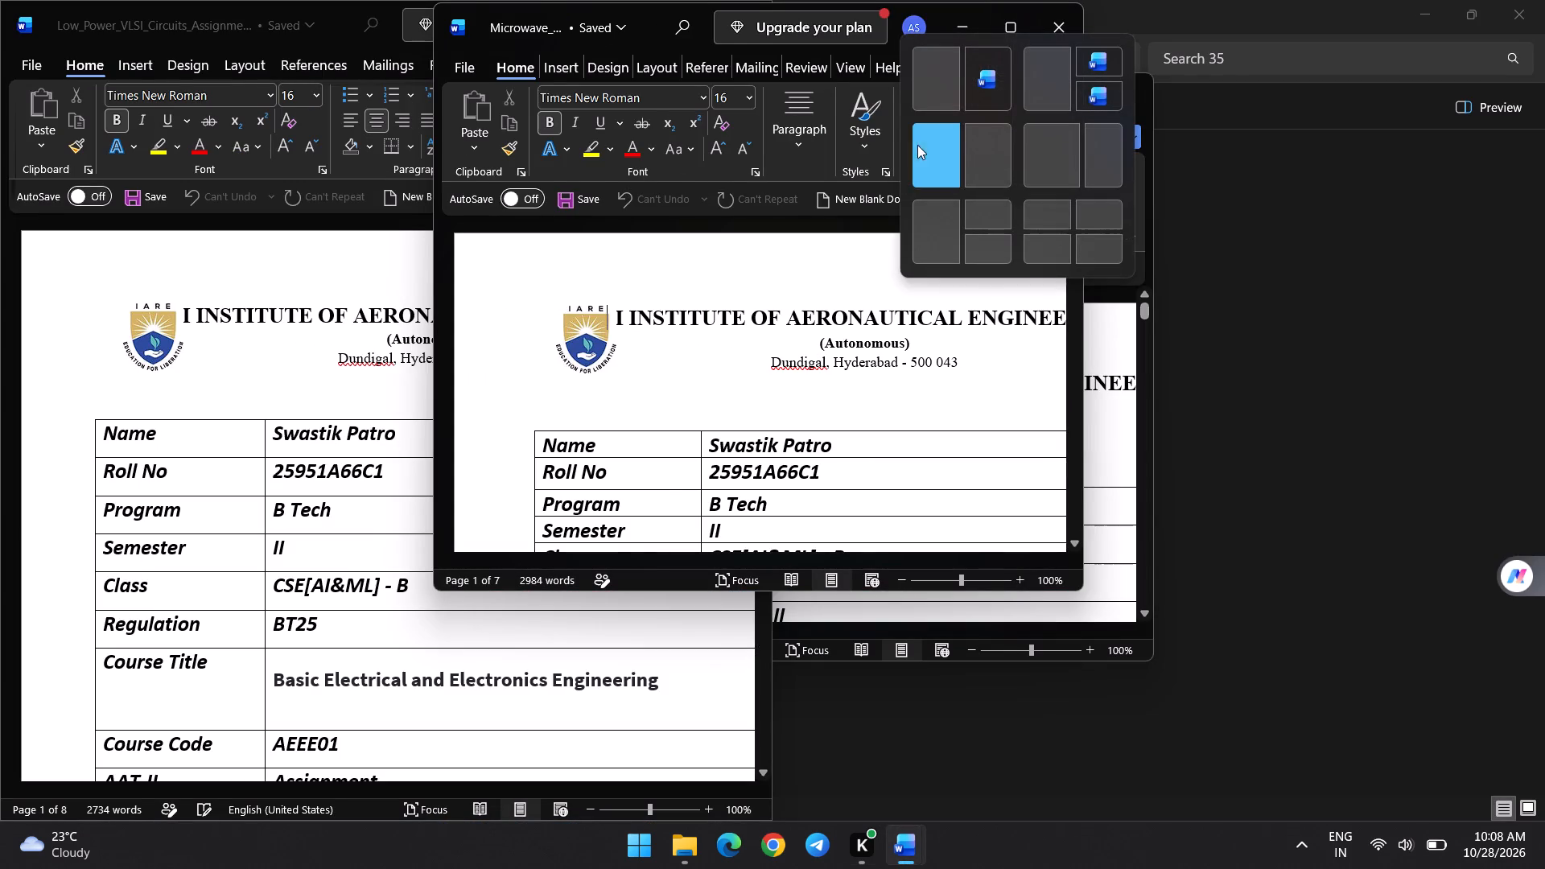
Snap folder 35's Microwave and Radar, Embedded System Design, Network Security and Ethical Hacking assignment windows to half of the screen.
{"action": "left_click", "coordinate": [925, 146]}
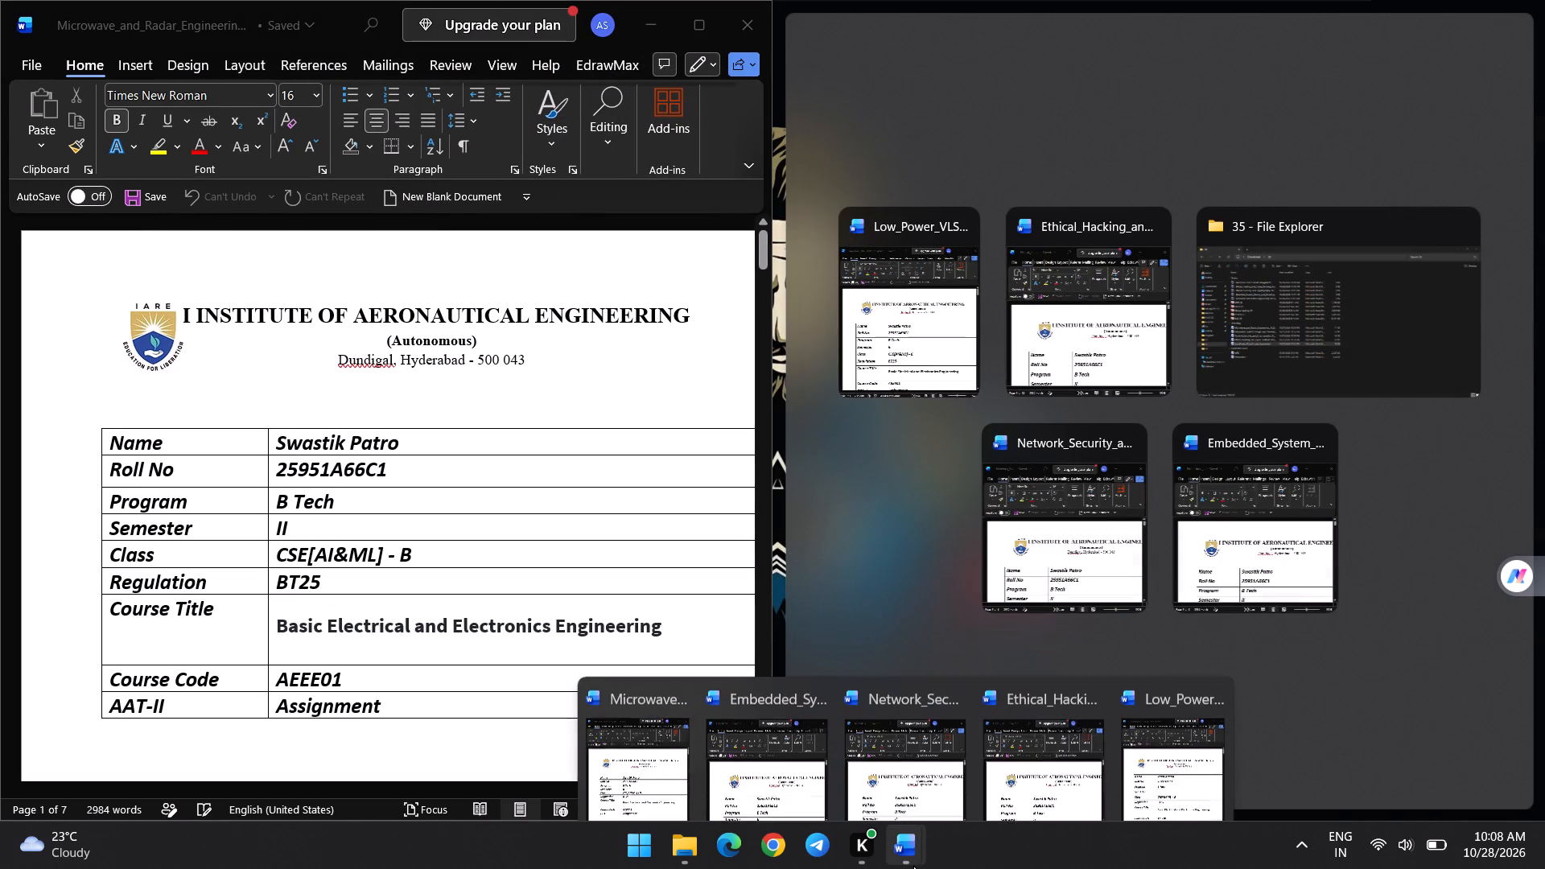
{"action": "left_click", "coordinate": [766, 735]}
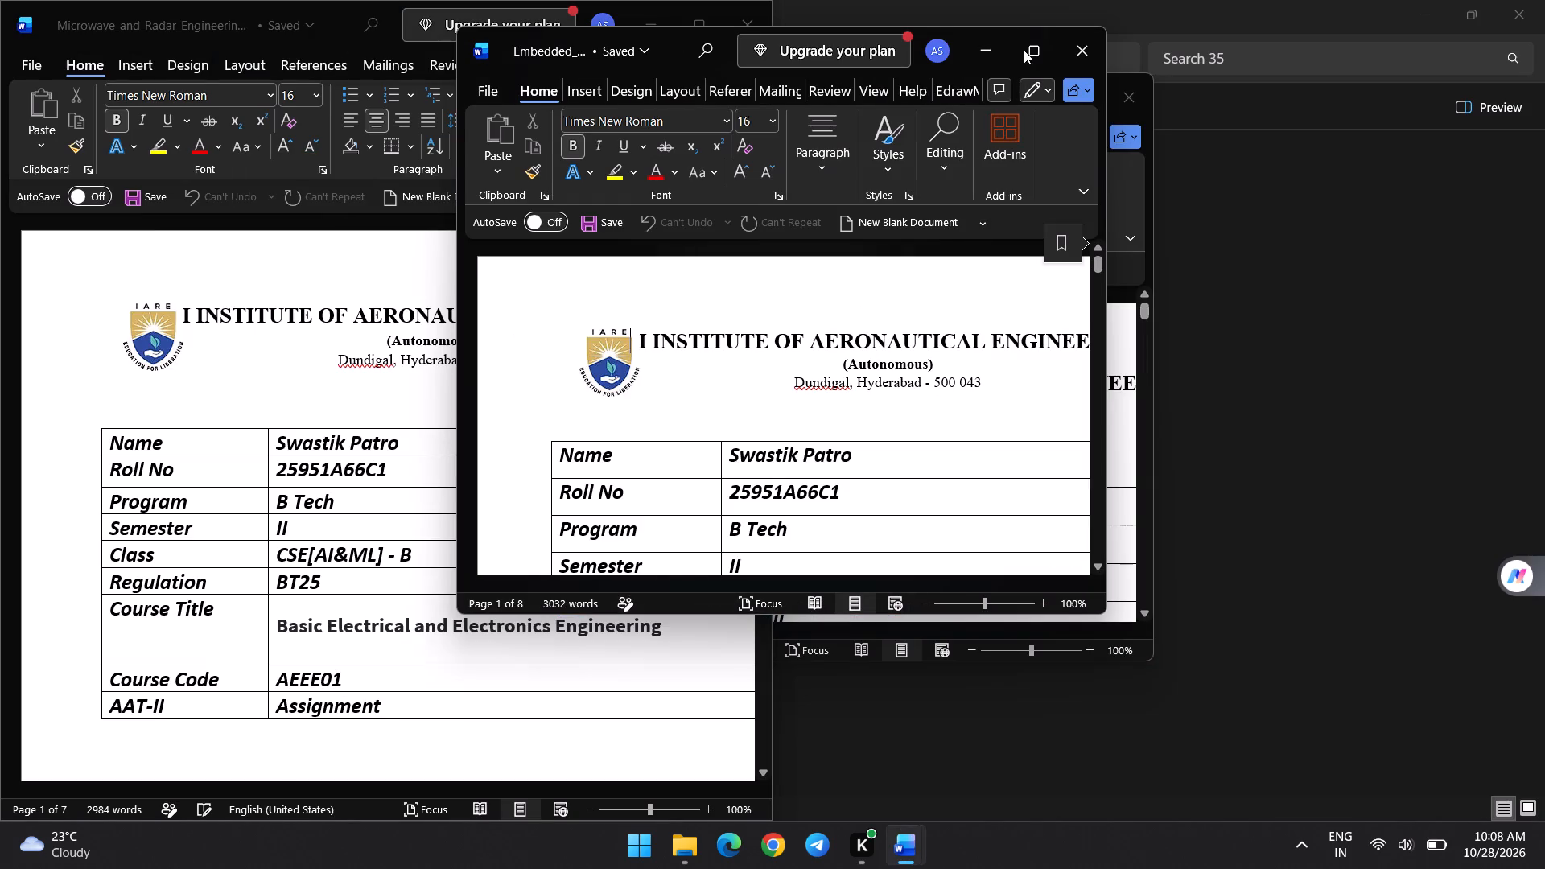
{"action": "left_click", "coordinate": [942, 173]}
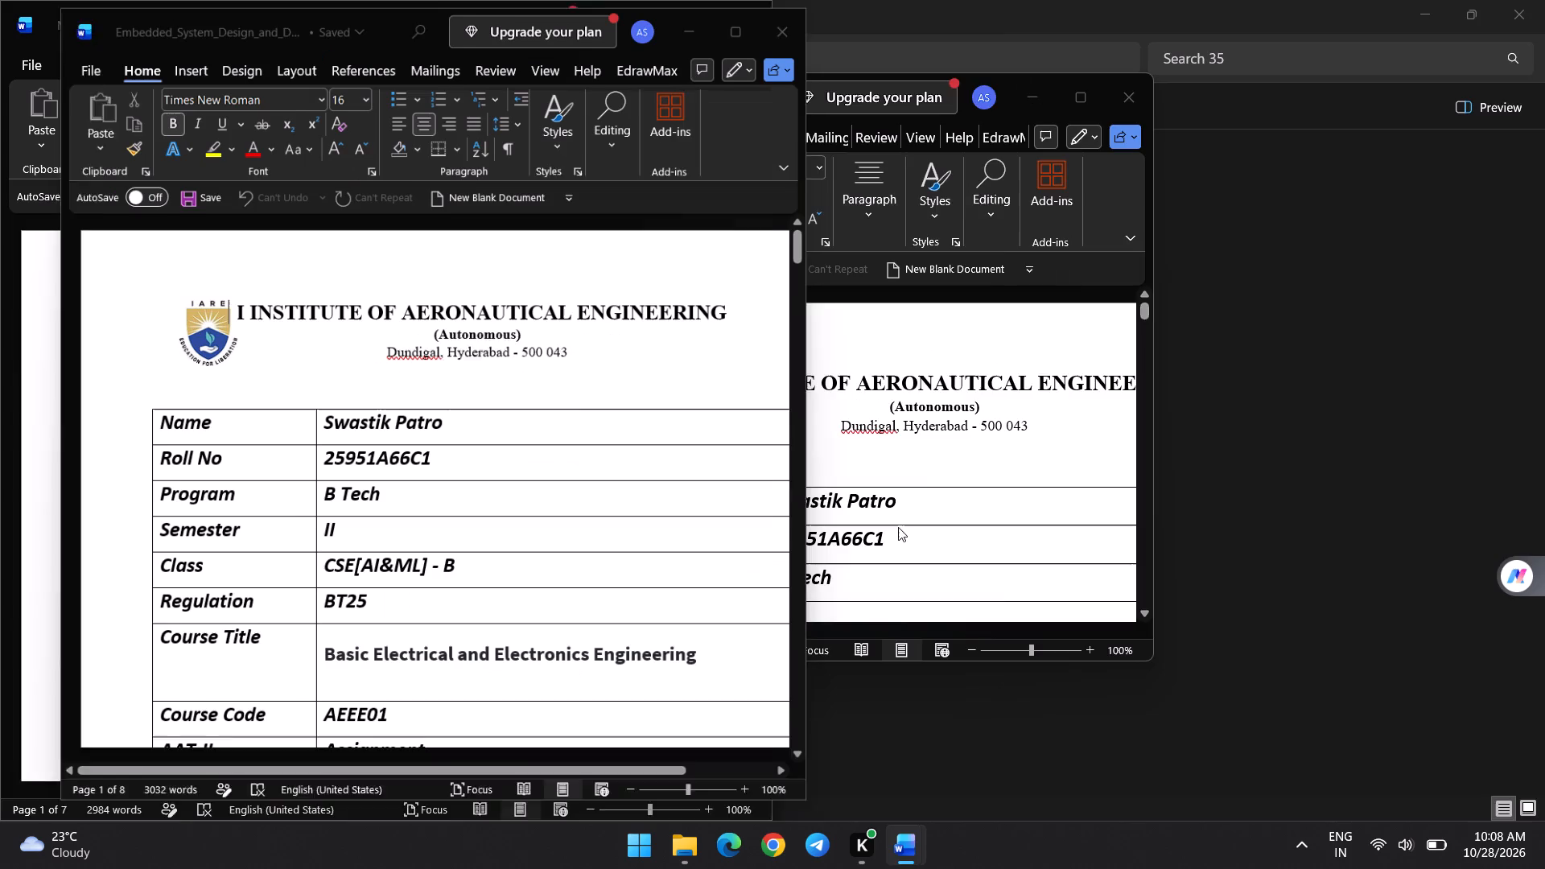
{"action": "left_click", "coordinate": [895, 730]}
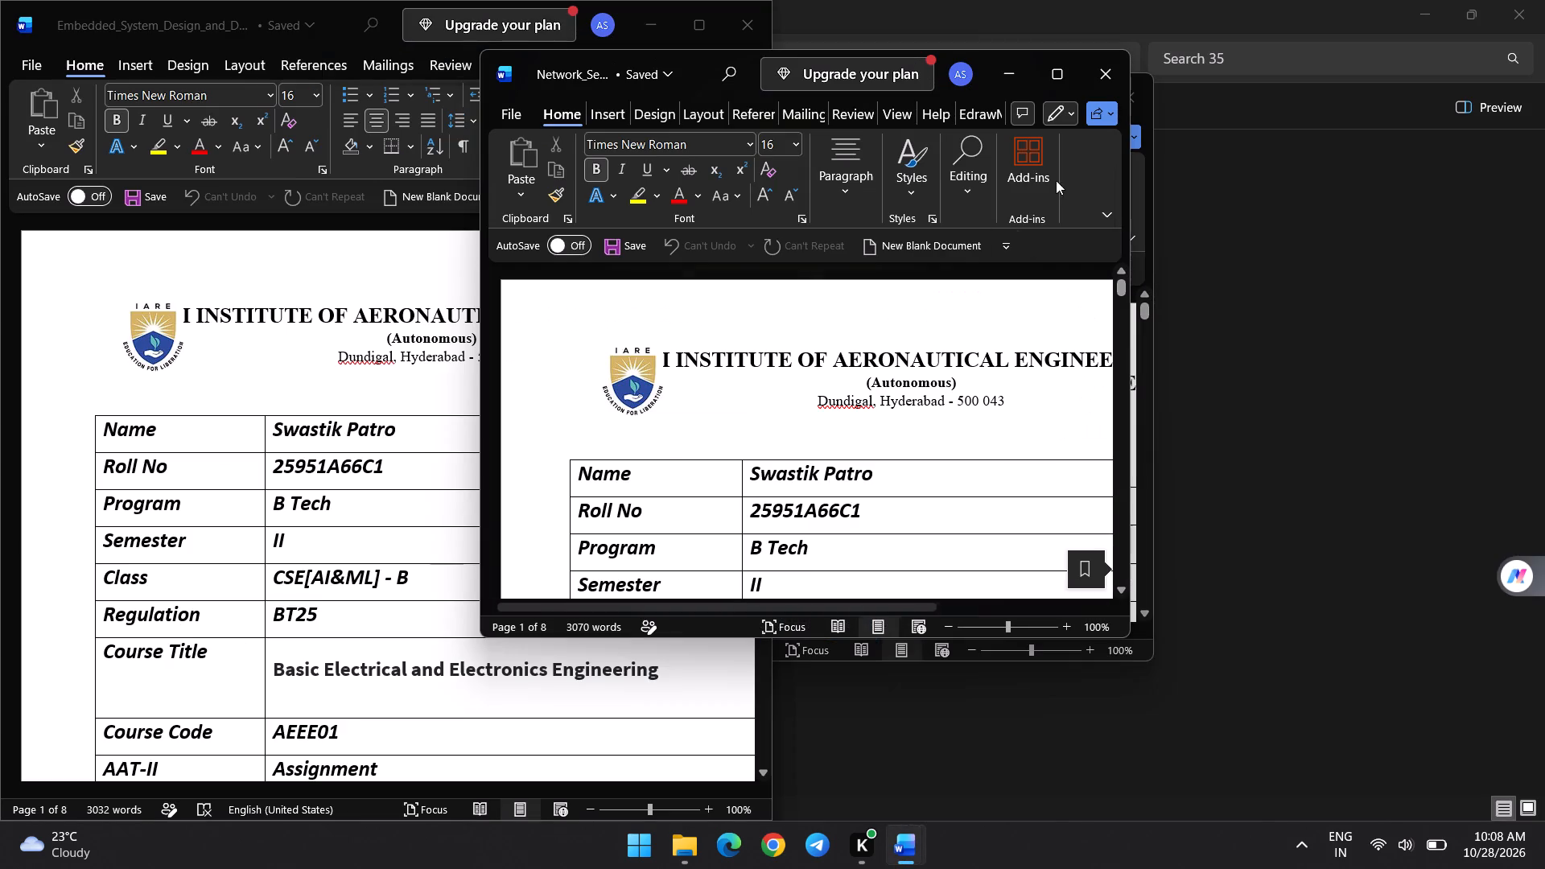
{"action": "left_click", "coordinate": [978, 211]}
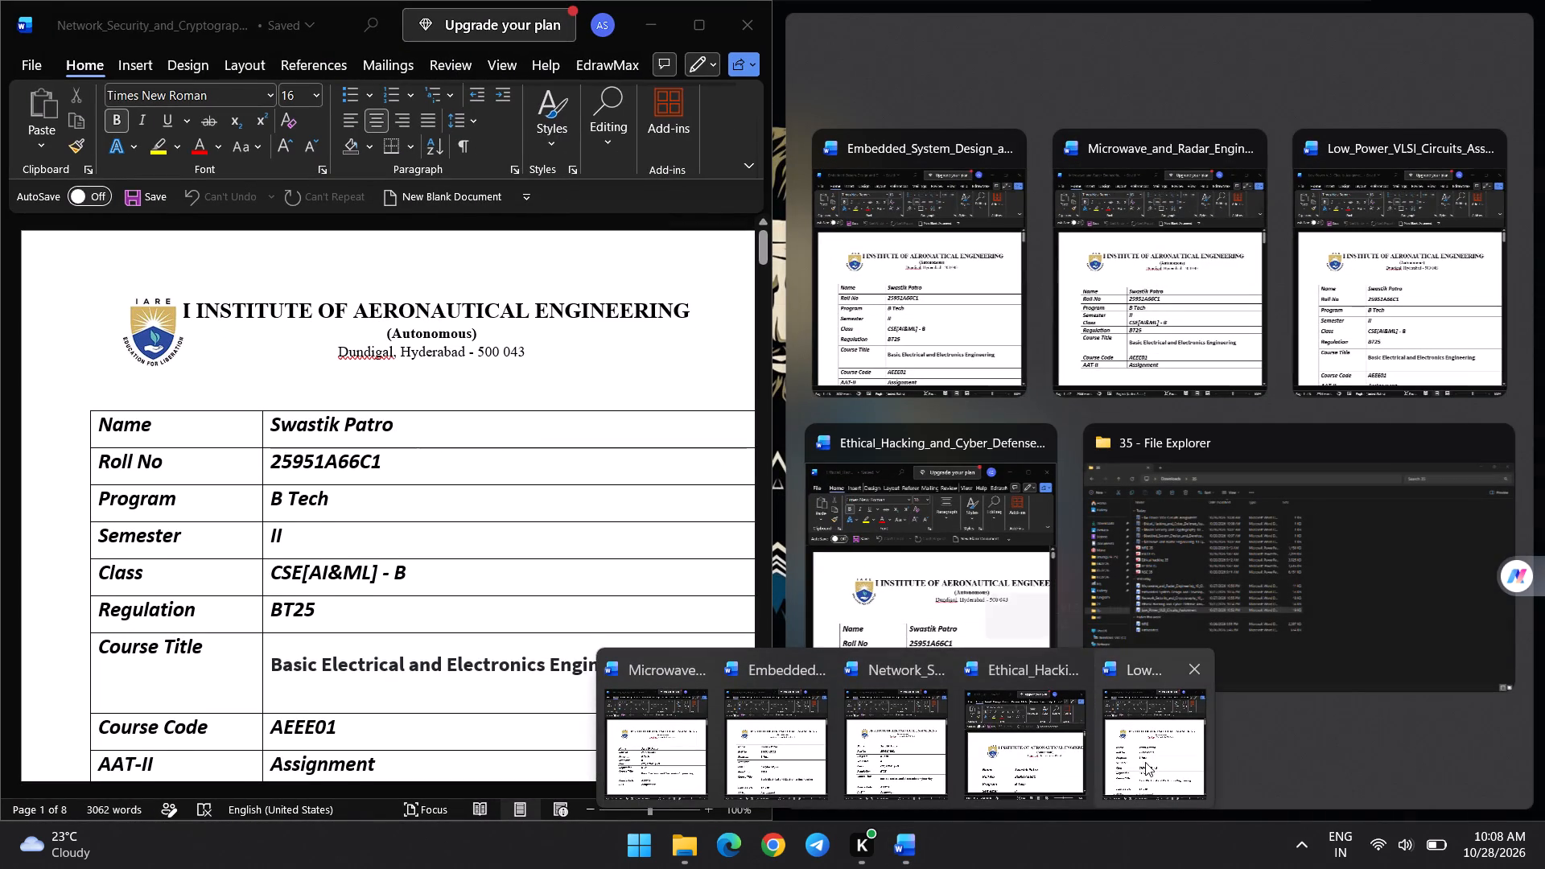
{"action": "left_click", "coordinate": [1149, 761]}
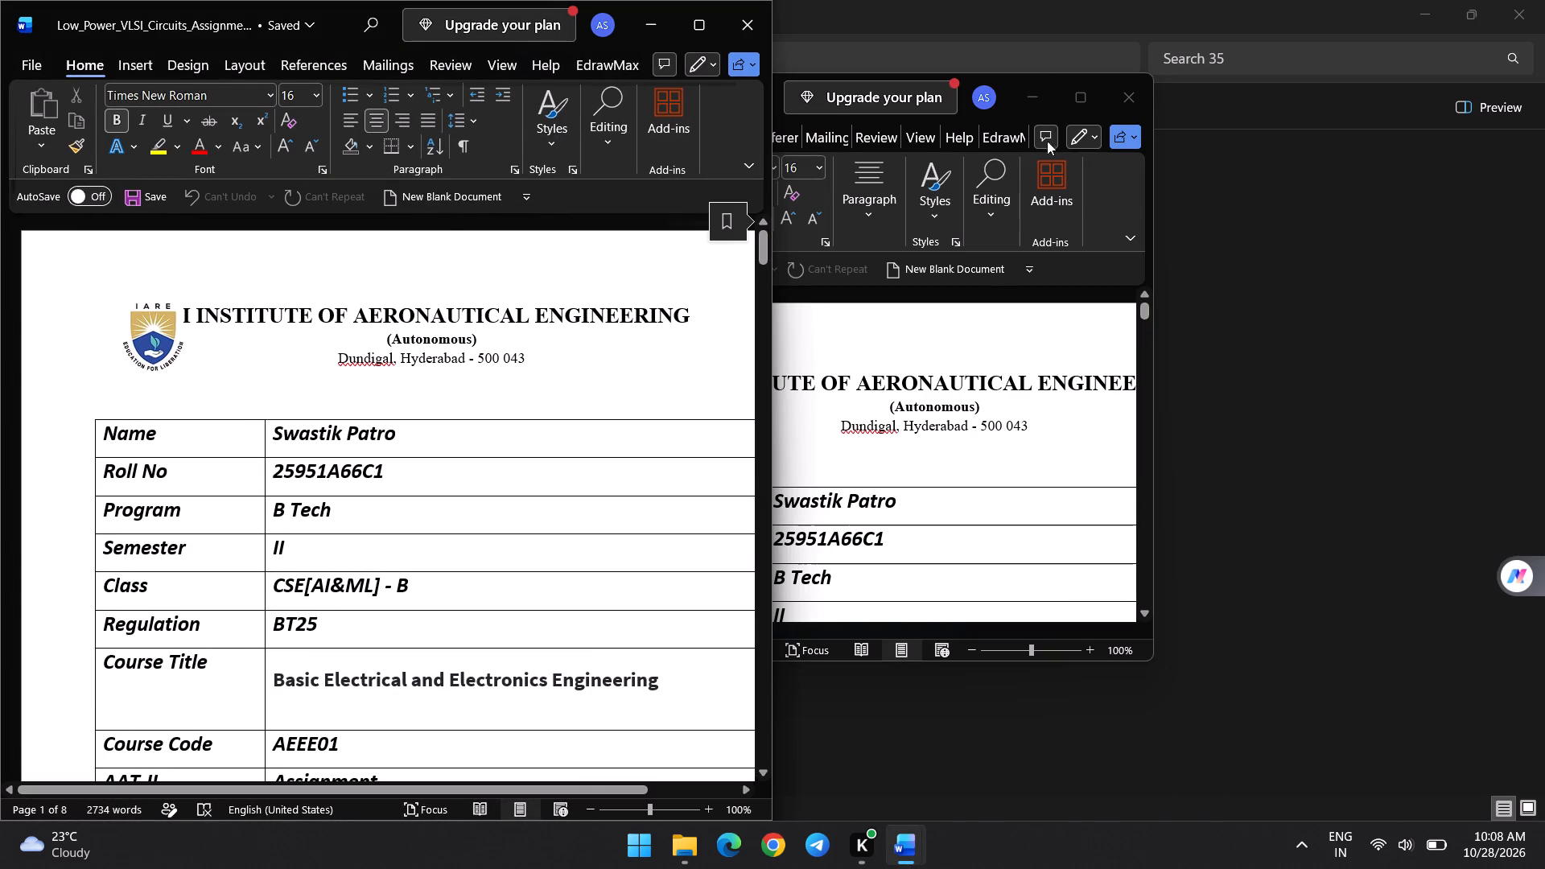
{"action": "left_click", "coordinate": [993, 225]}
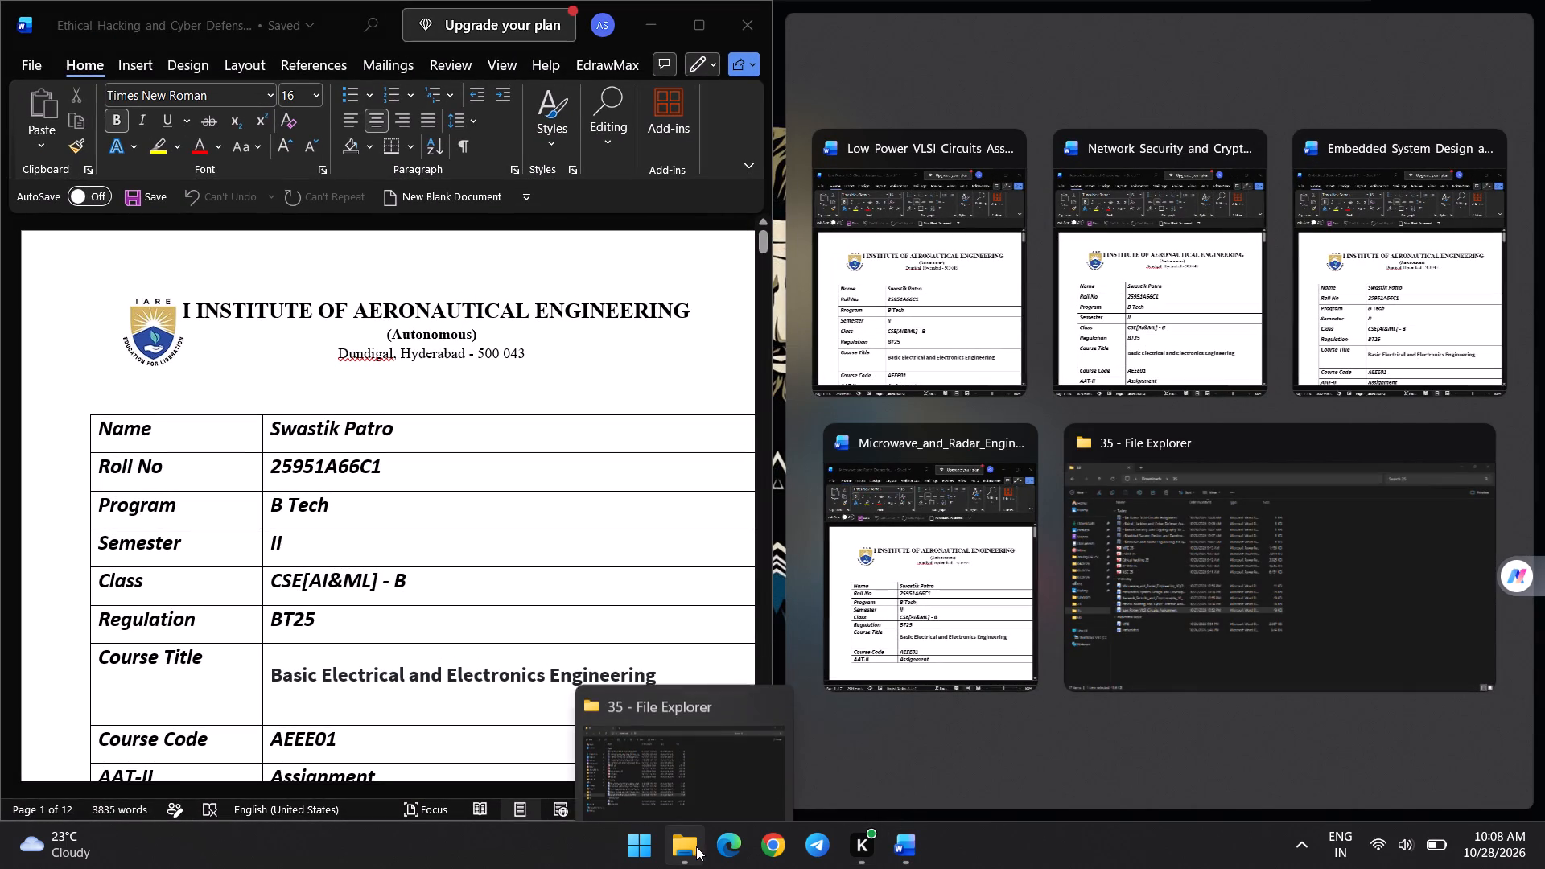
Open folder 60's Microwave and Radar Engineering assignment and copy its whole cover table.
{"action": "left_click", "coordinate": [696, 848]}
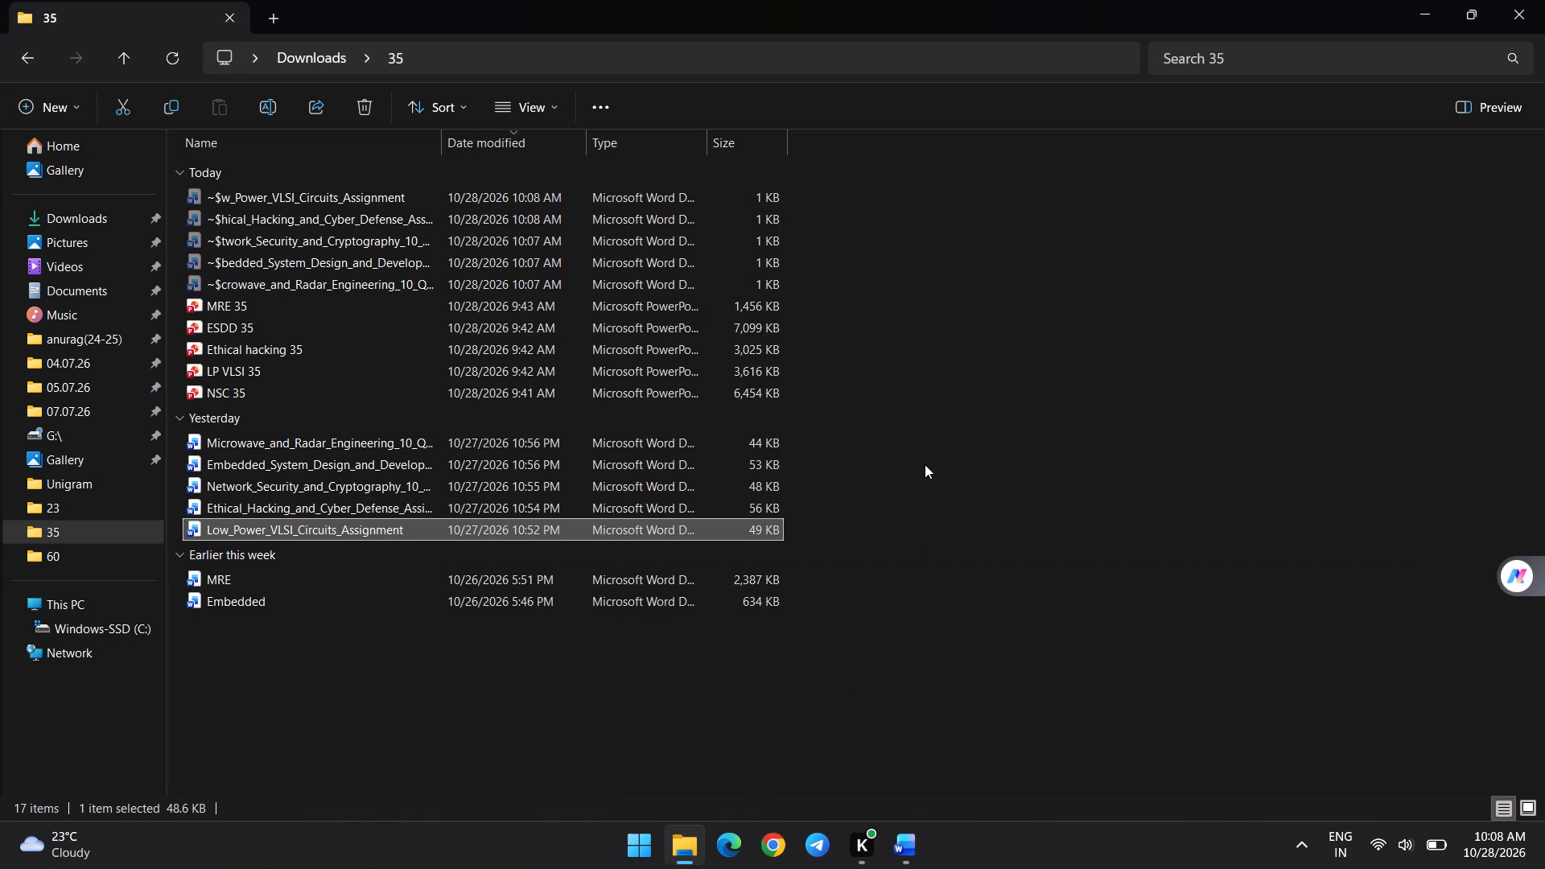
{"action": "left_click", "coordinate": [708, 755]}
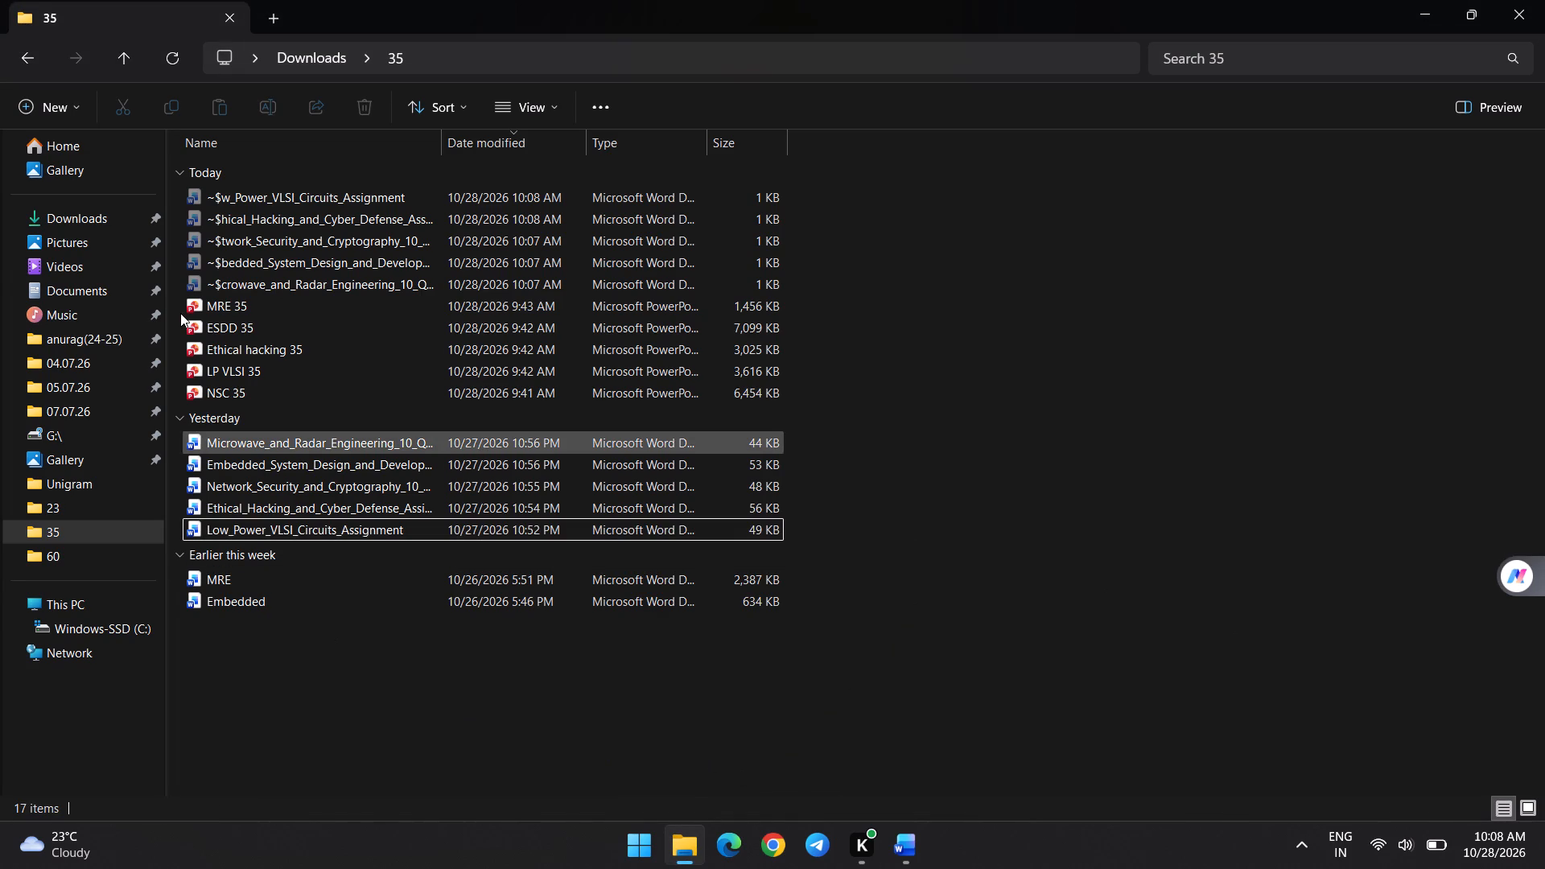
{"action": "left_click", "coordinate": [24, 58]}
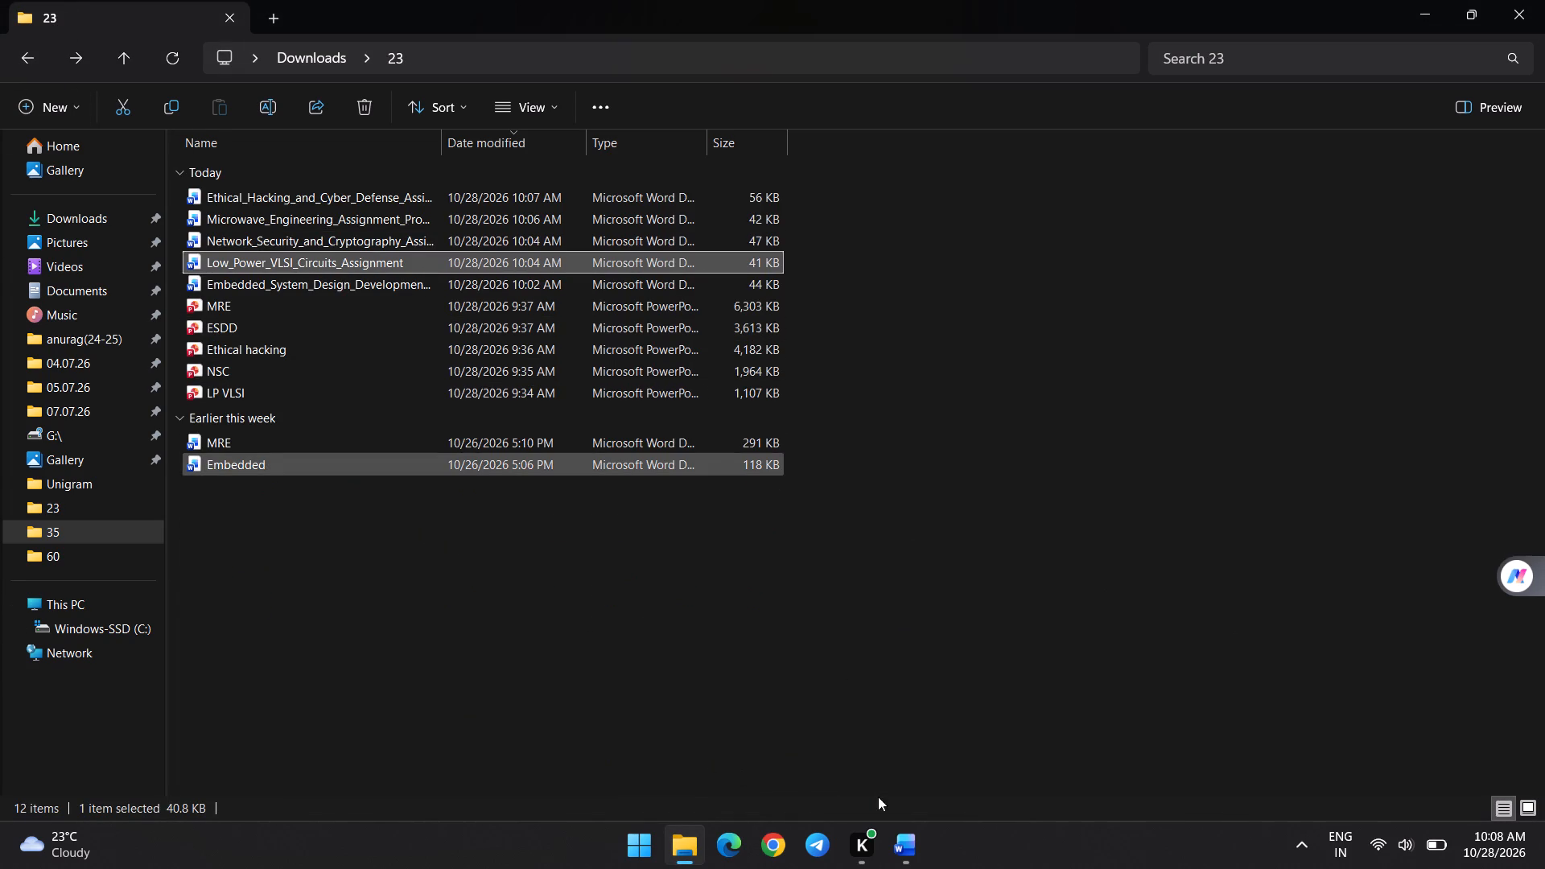
{"action": "left_click", "coordinate": [65, 562]}
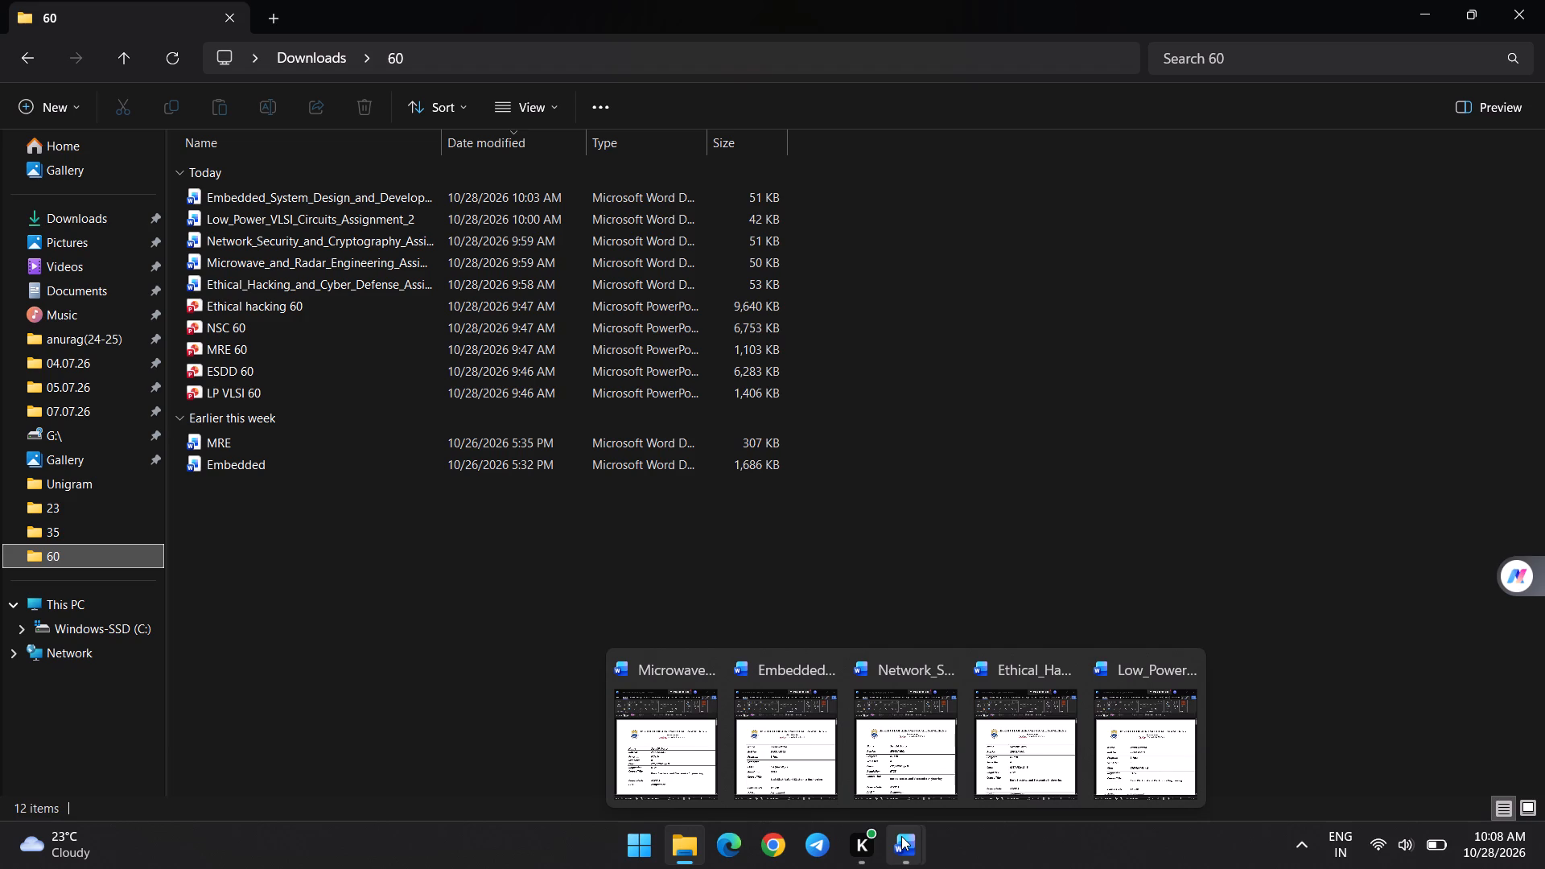
{"action": "double_click", "coordinate": [518, 261]}
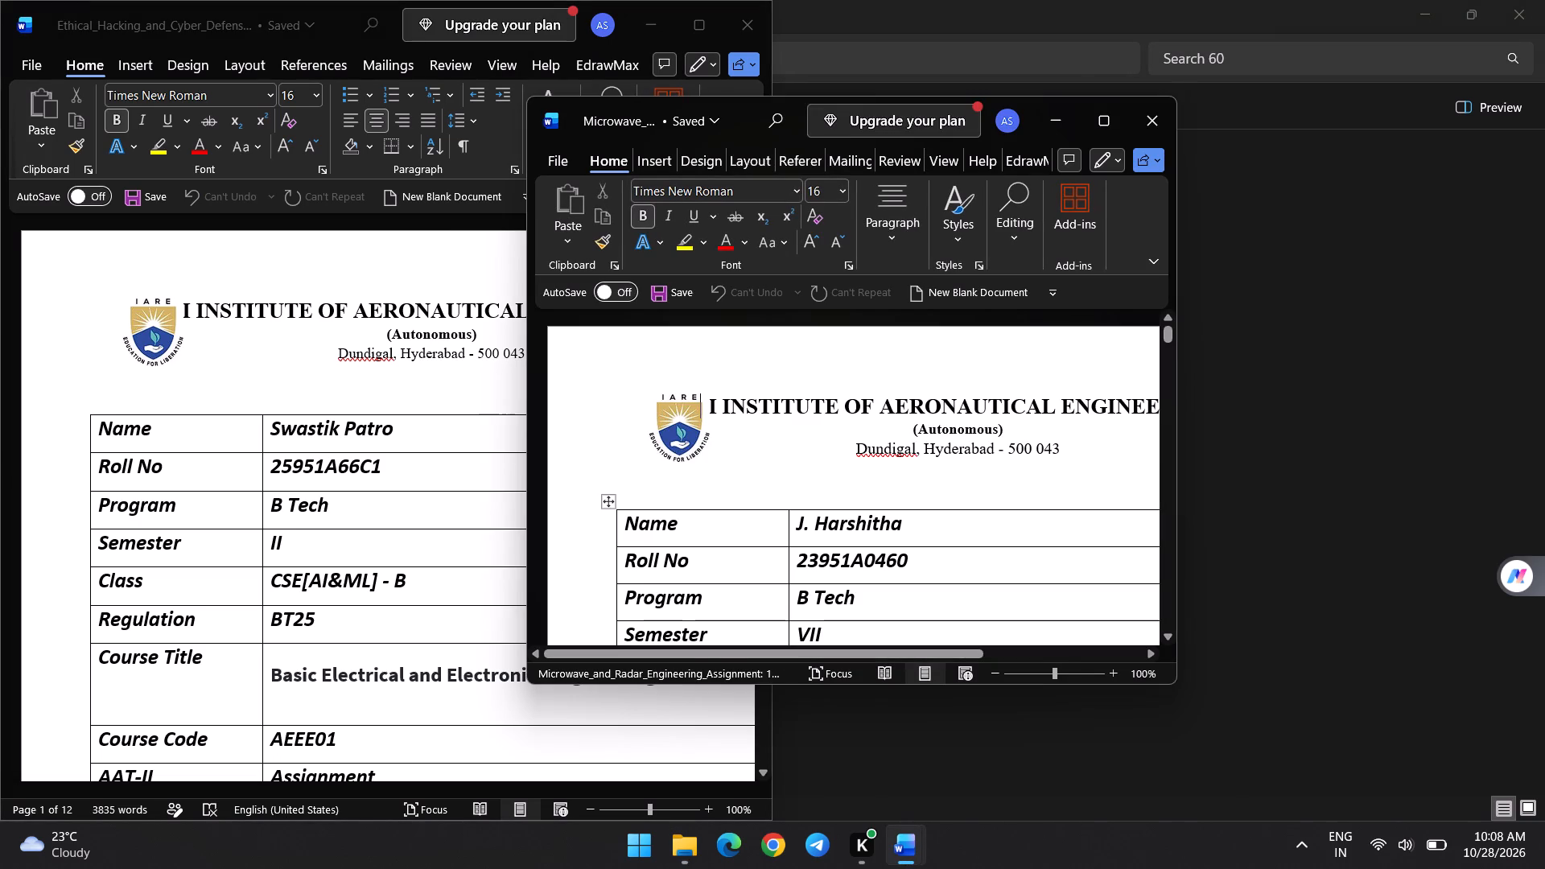
{"action": "left_click", "coordinate": [605, 502]}
{"action": "key", "text": "ctrl+c"}
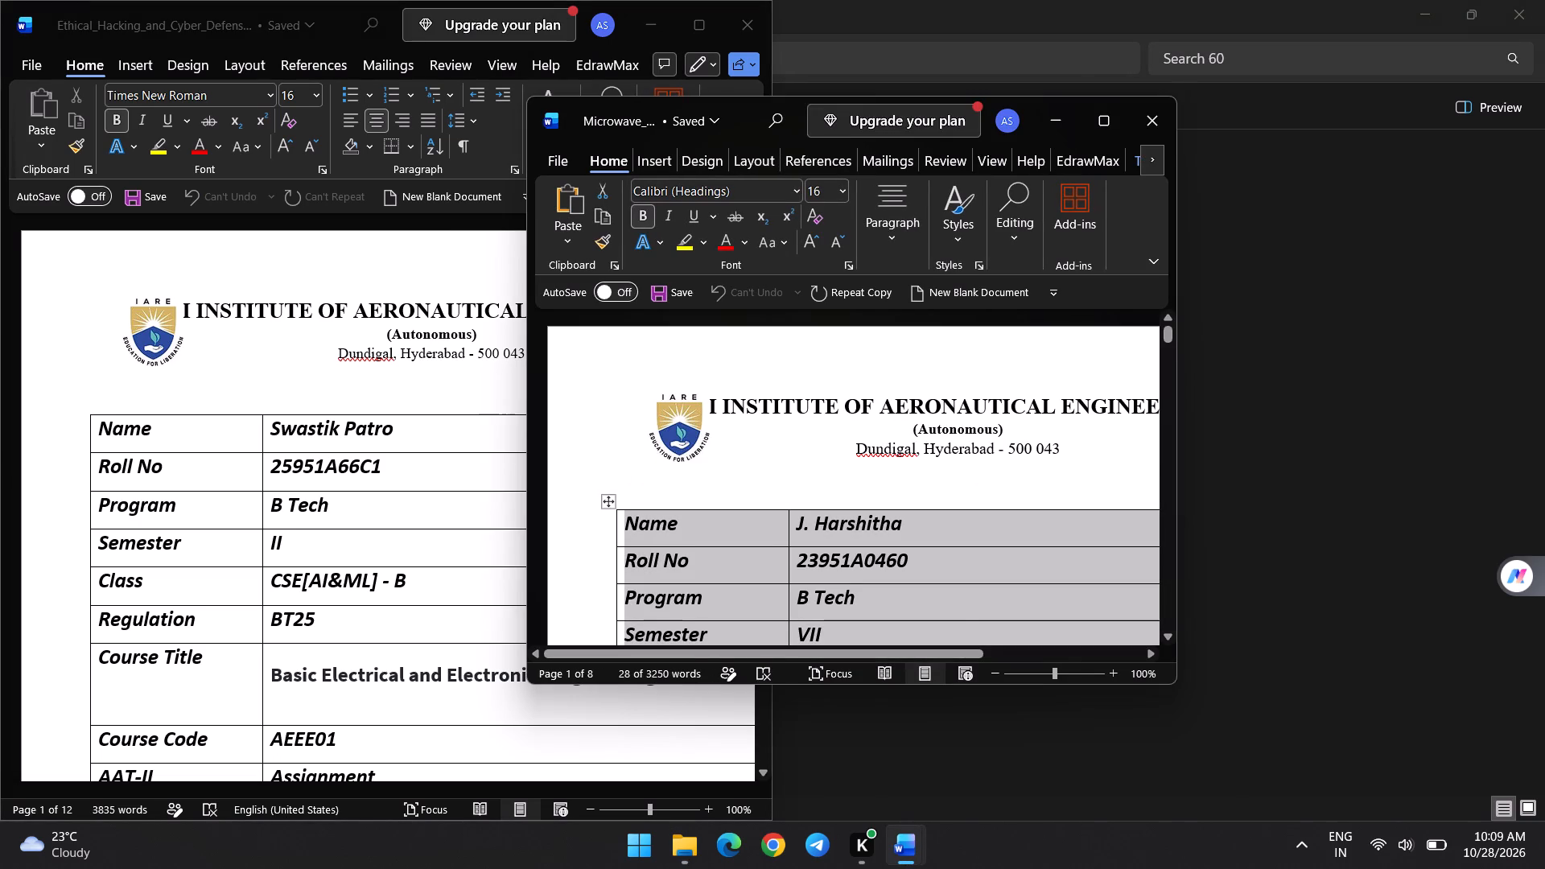
Replace the cover table in folder 35's Ethical Hacking assignment with the copied one, leaving extra blank lines below it.
{"action": "left_click", "coordinate": [84, 412]}
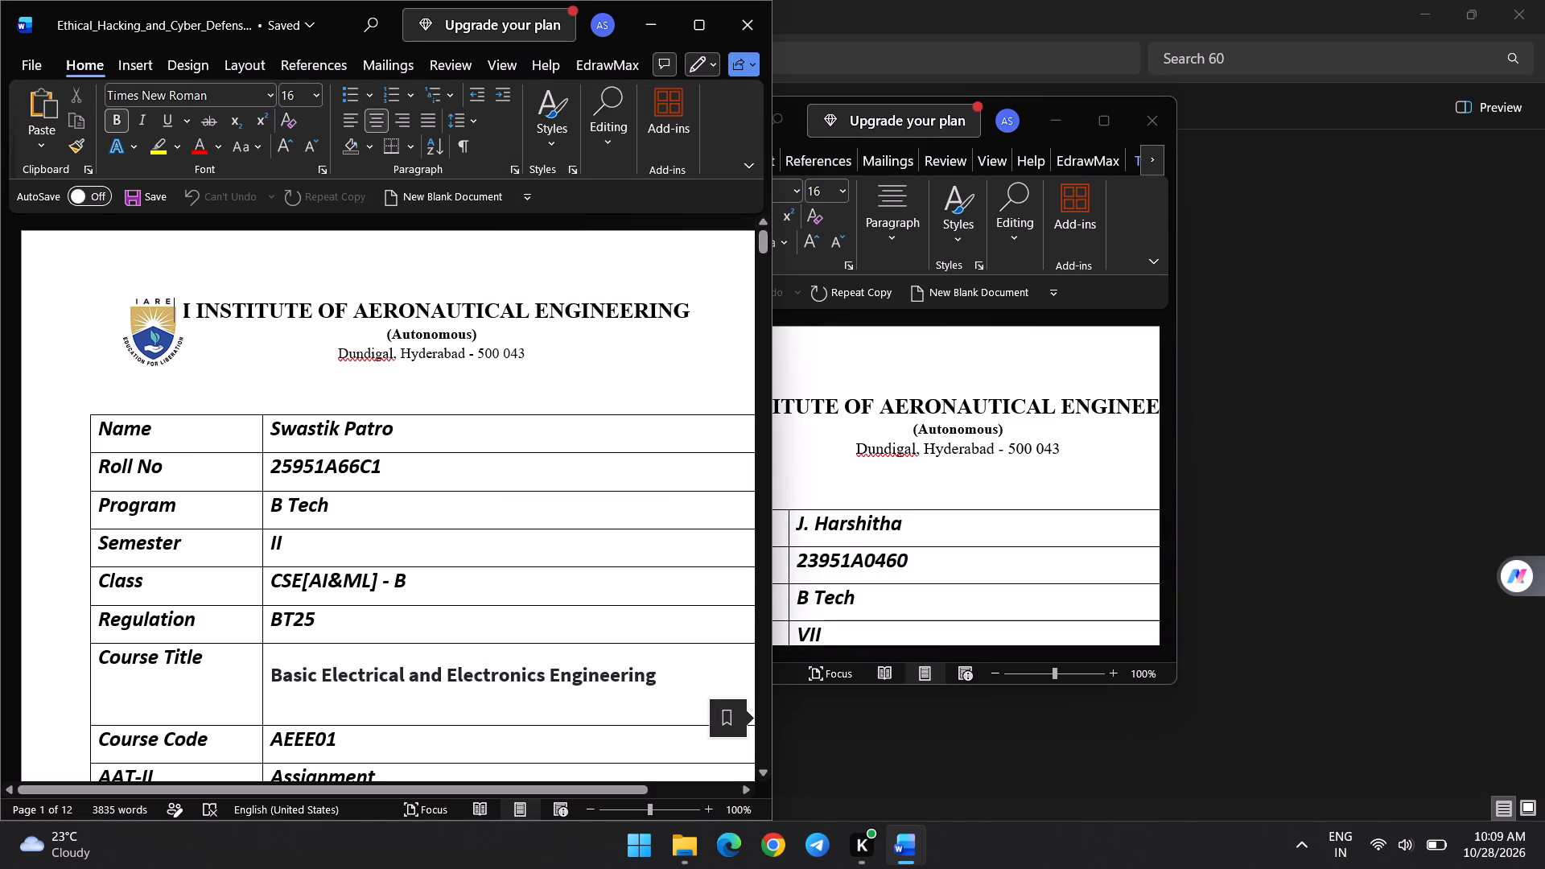
{"action": "left_click", "coordinate": [89, 415]}
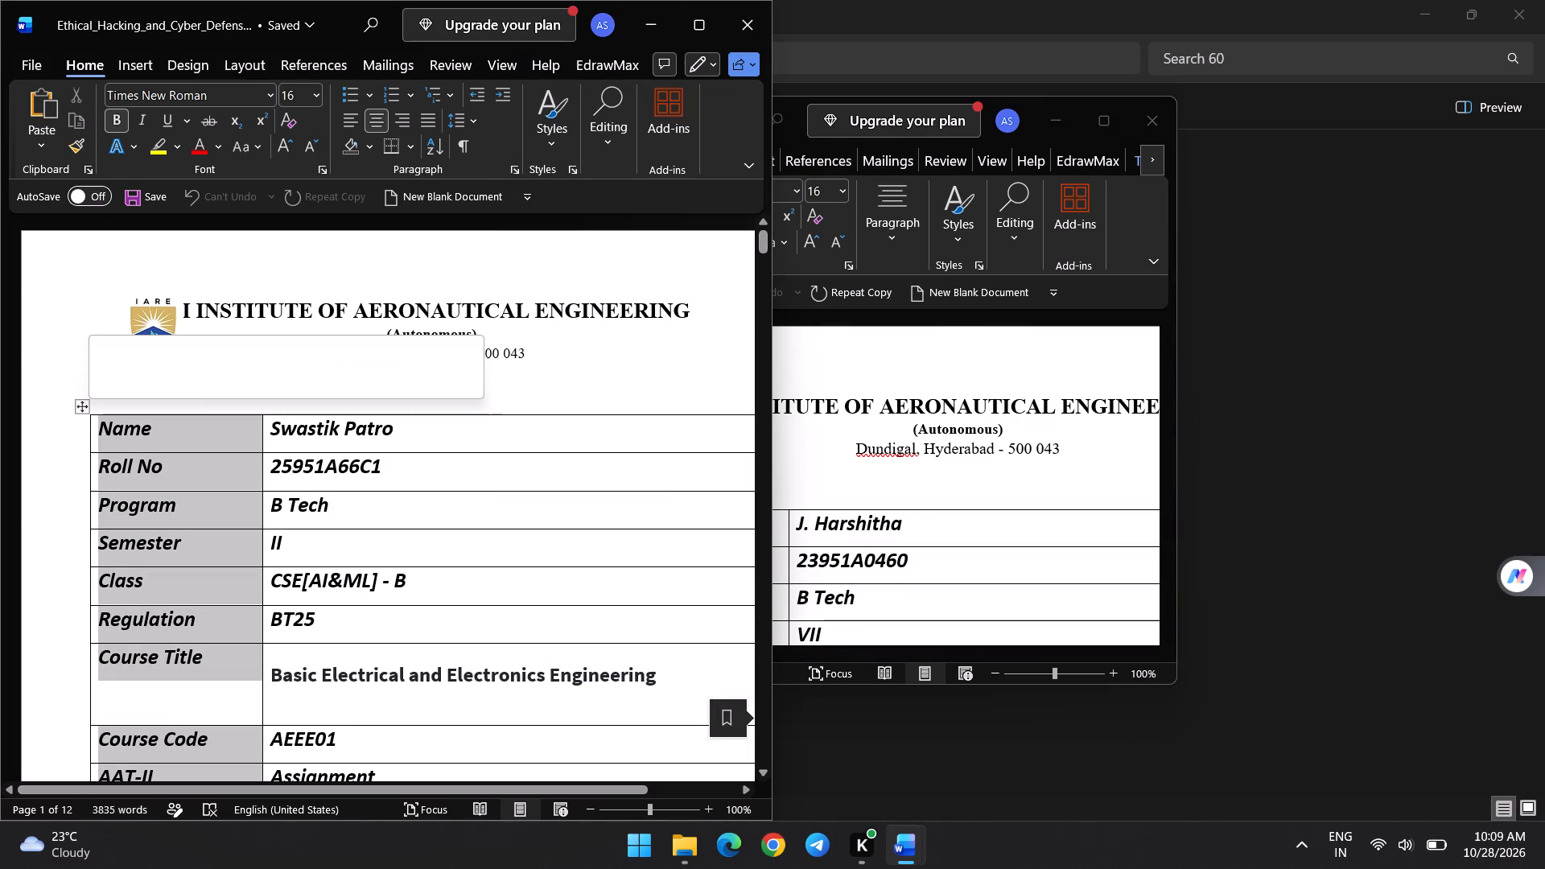
{"action": "left_click", "coordinate": [81, 410]}
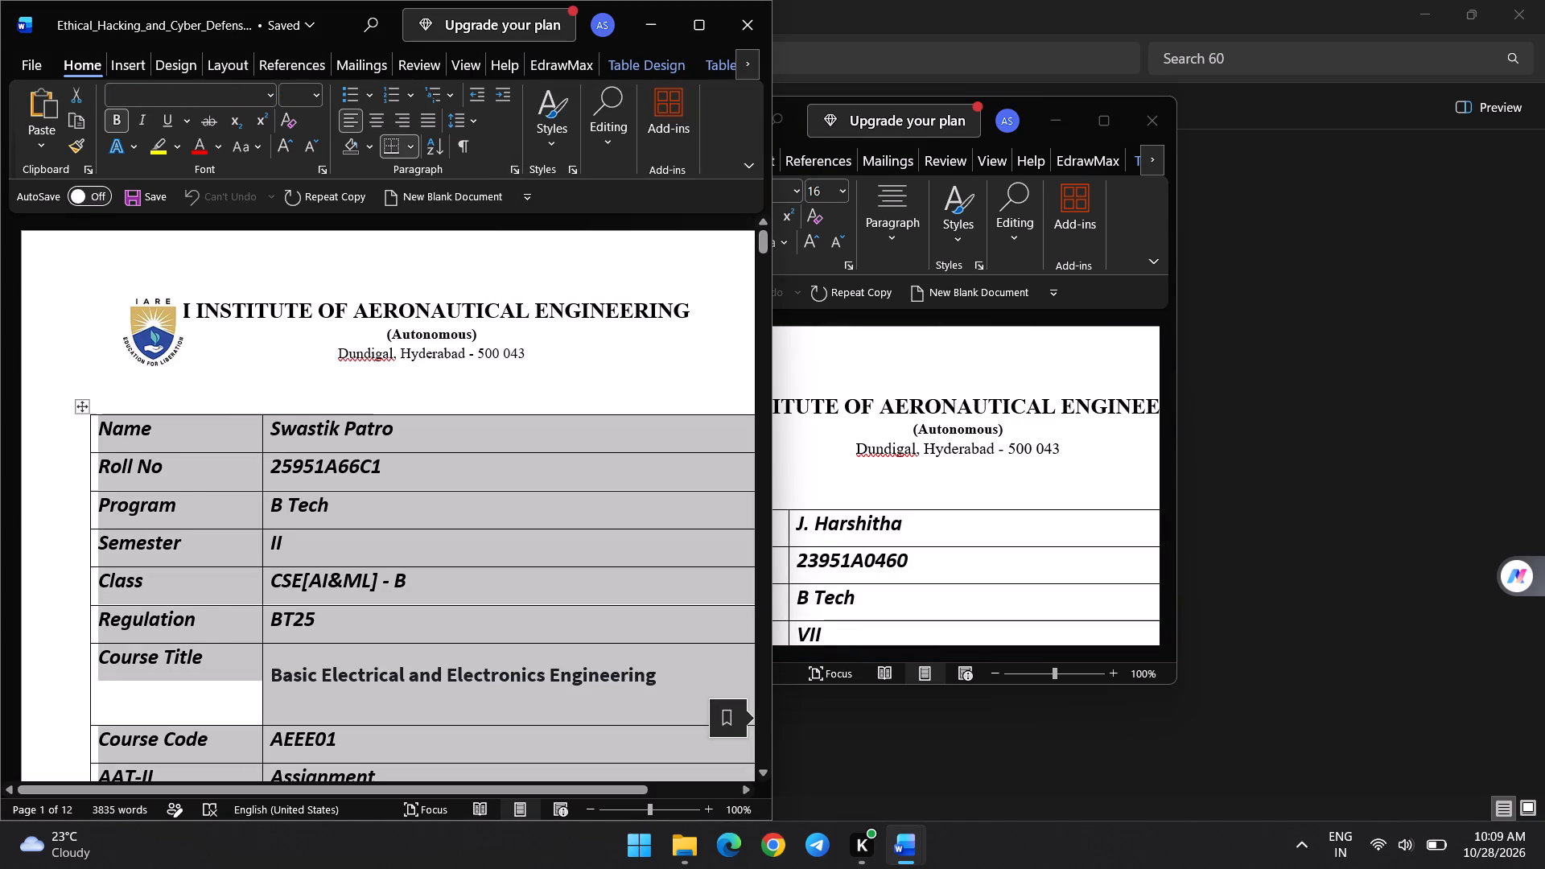
{"action": "key", "text": "ctrl+v"}
{"action": "scroll", "coordinate": [266, 506], "scroll_direction": "down", "scroll_amount": 1}
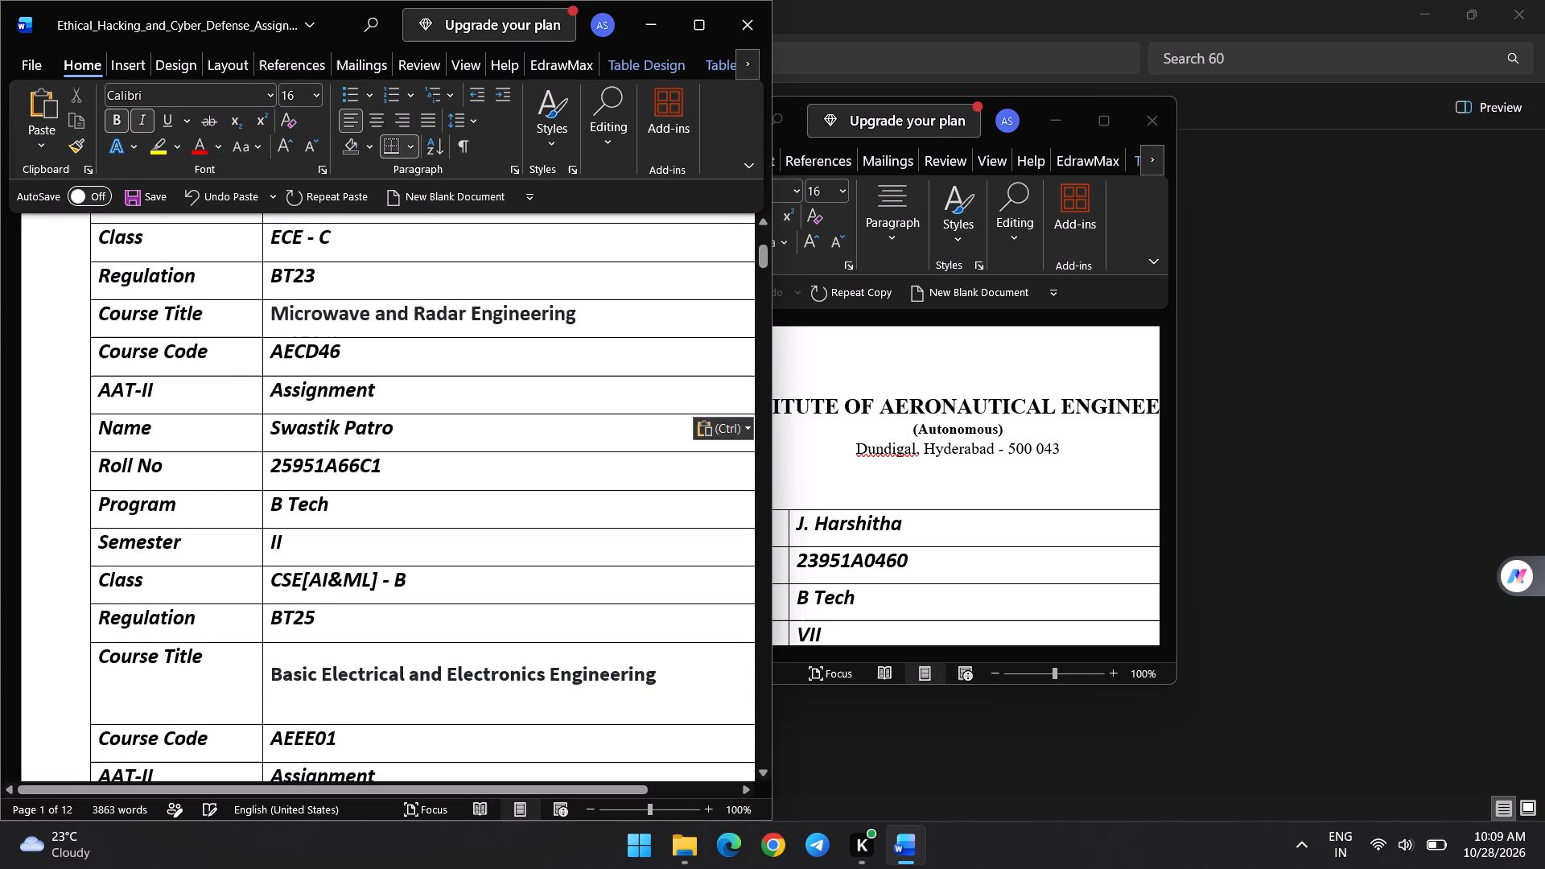
{"action": "left_click_drag", "start_coordinate": [101, 428], "coordinate": [467, 785]}
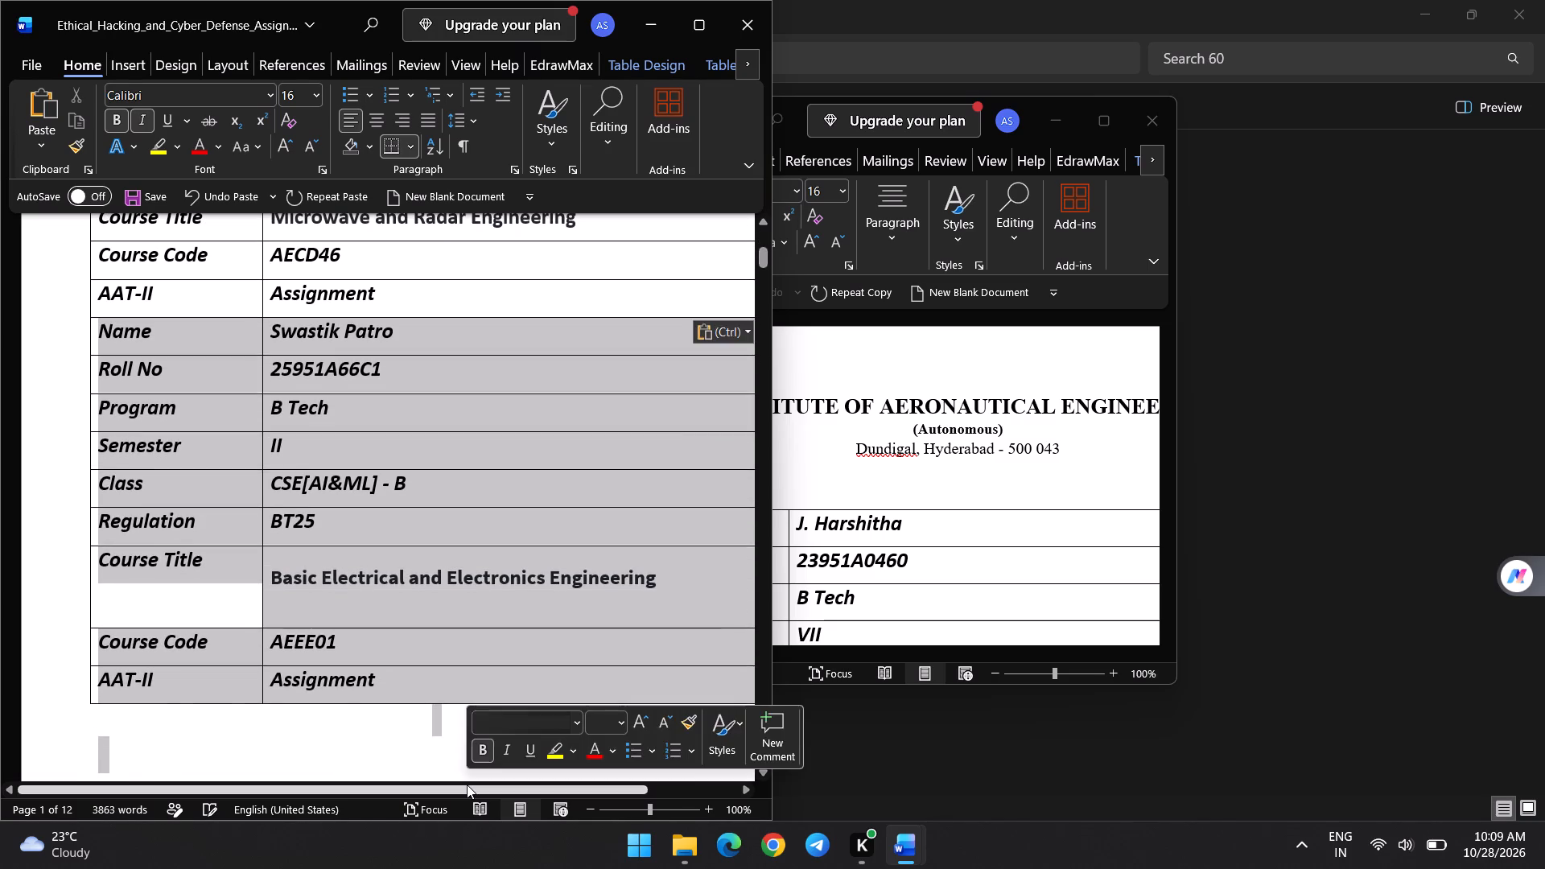
{"action": "key", "text": "BackSpace"}
{"action": "key", "text": "Return"}
{"action": "key", "text": "Return"}
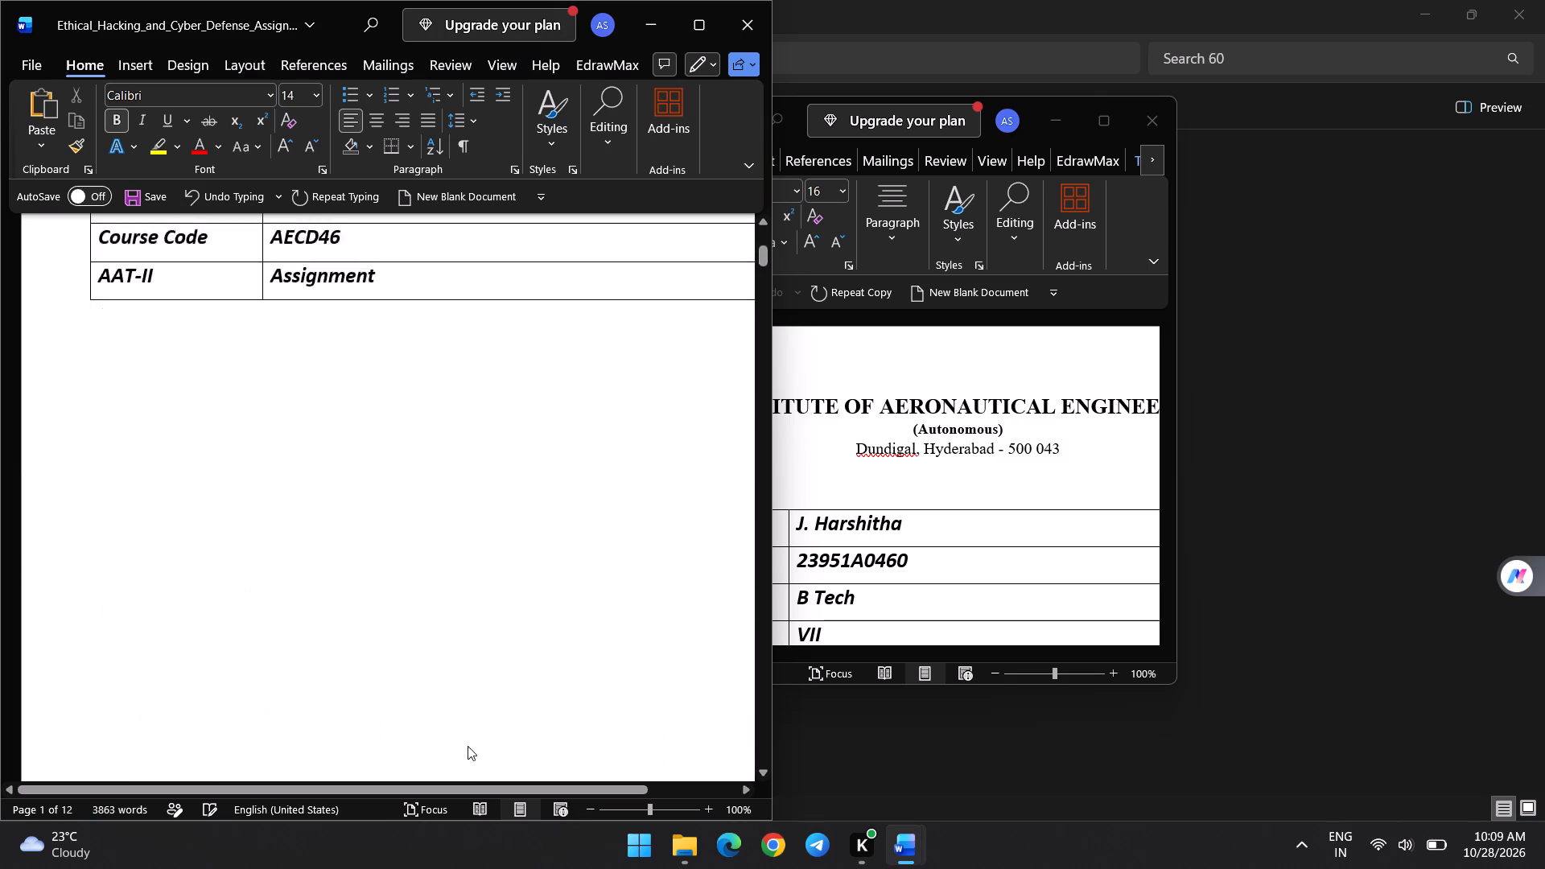
Change the last two digits of the roll number in folder 35's Ethical Hacking cover table to 35.
{"action": "scroll", "coordinate": [468, 746], "scroll_direction": "up", "scroll_amount": 1}
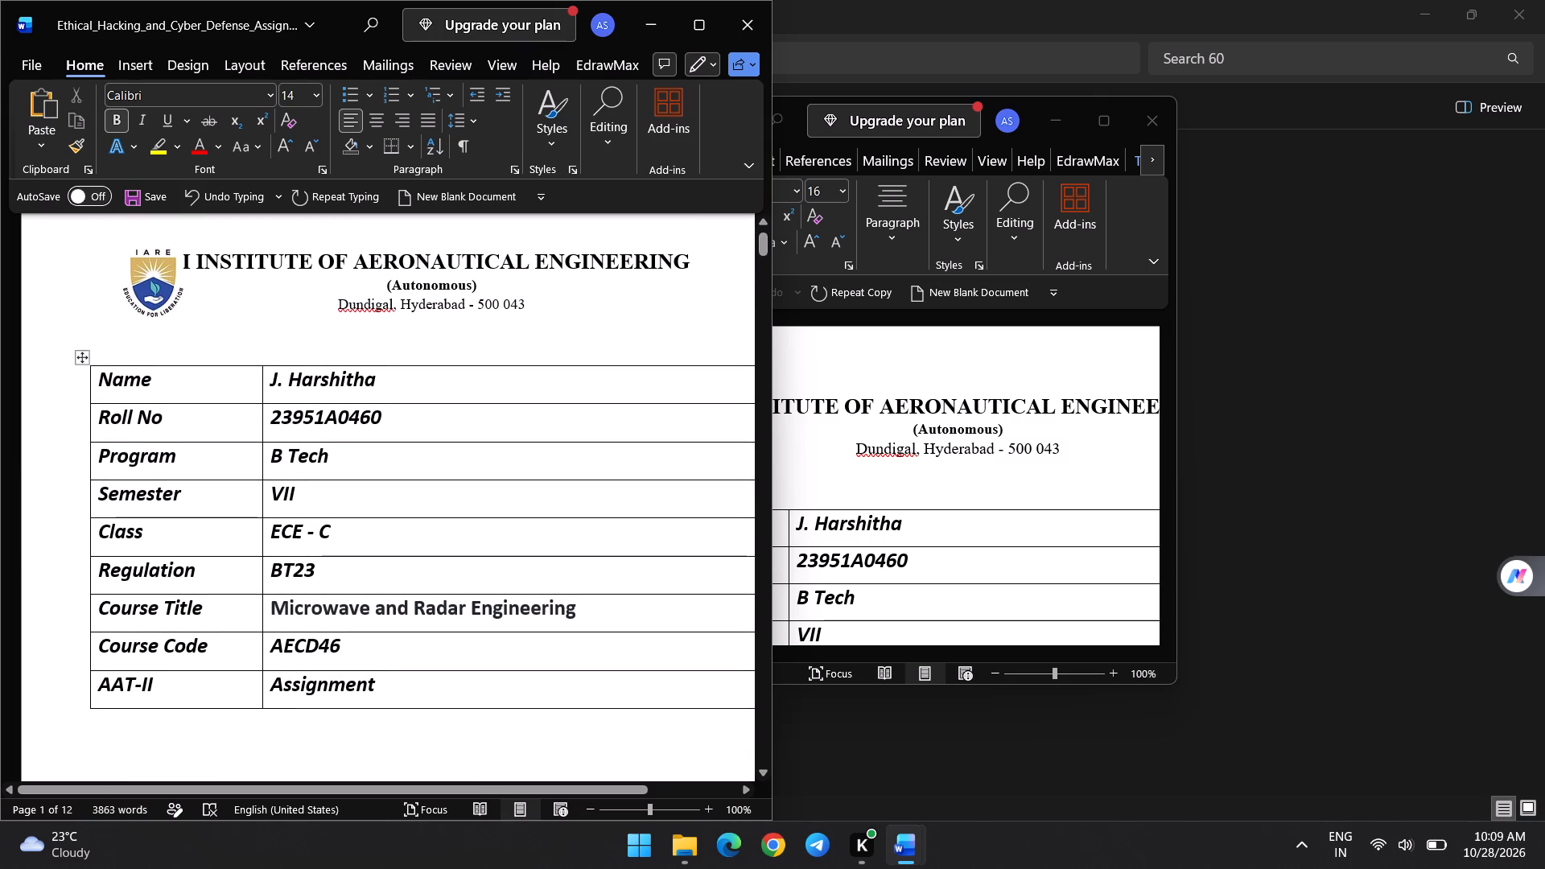
{"action": "left_click", "coordinate": [369, 417]}
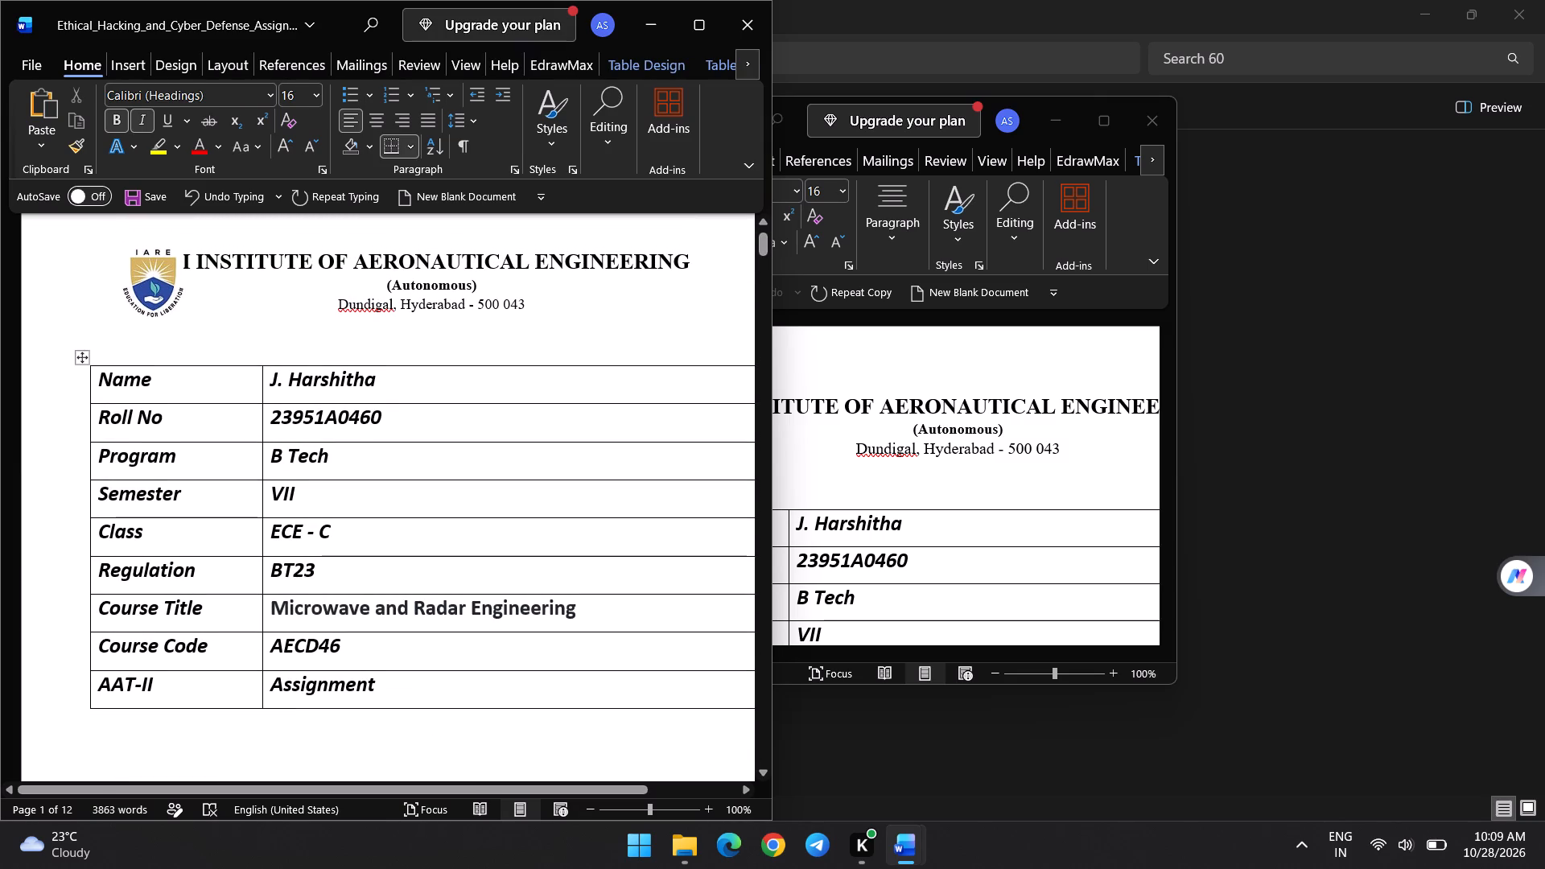
{"action": "key", "text": "Delete"}
{"action": "key", "text": "BackSpace"}
{"action": "type", "text": "35"}
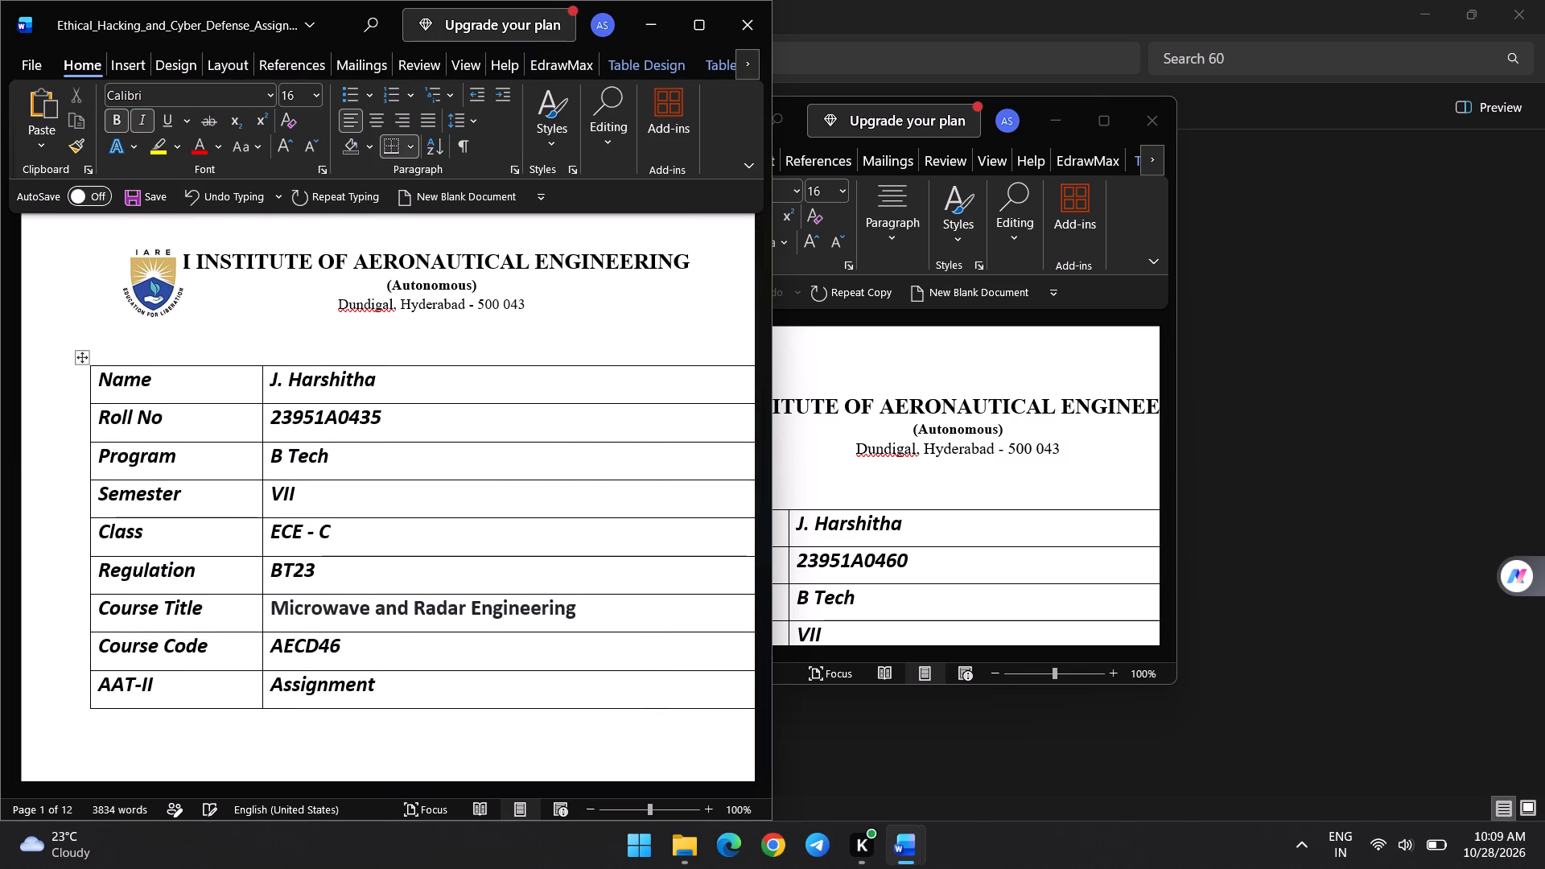
Replace the name in folder 35's Ethical Hacking cover table with the name of folder 35's student.
{"action": "left_click_drag", "start_coordinate": [377, 376], "coordinate": [290, 379]}
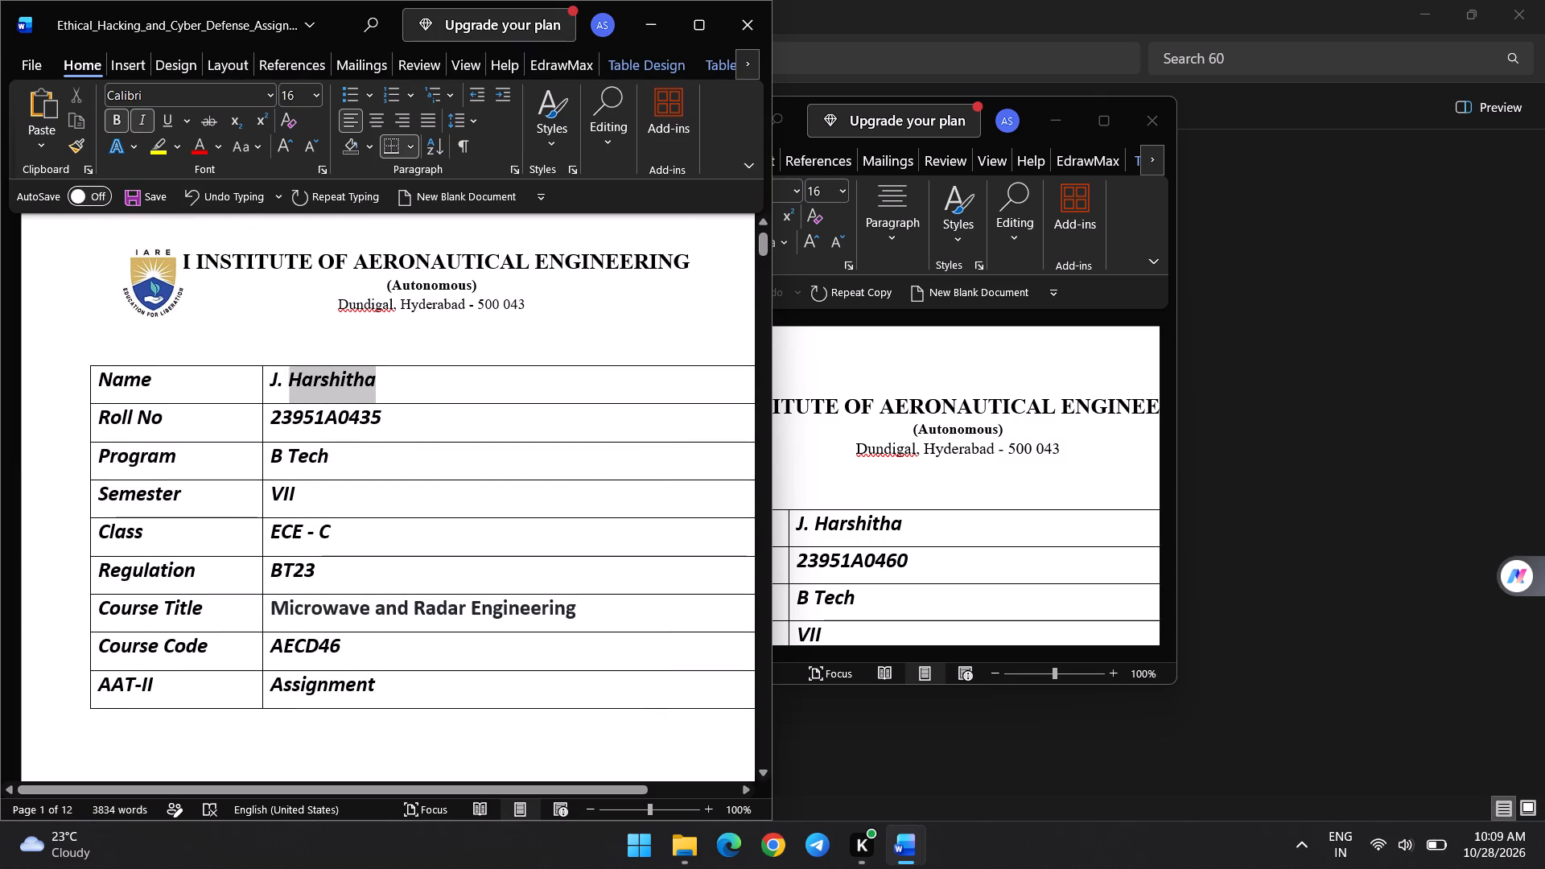
{"action": "left_click_drag", "start_coordinate": [290, 379], "coordinate": [274, 379]}
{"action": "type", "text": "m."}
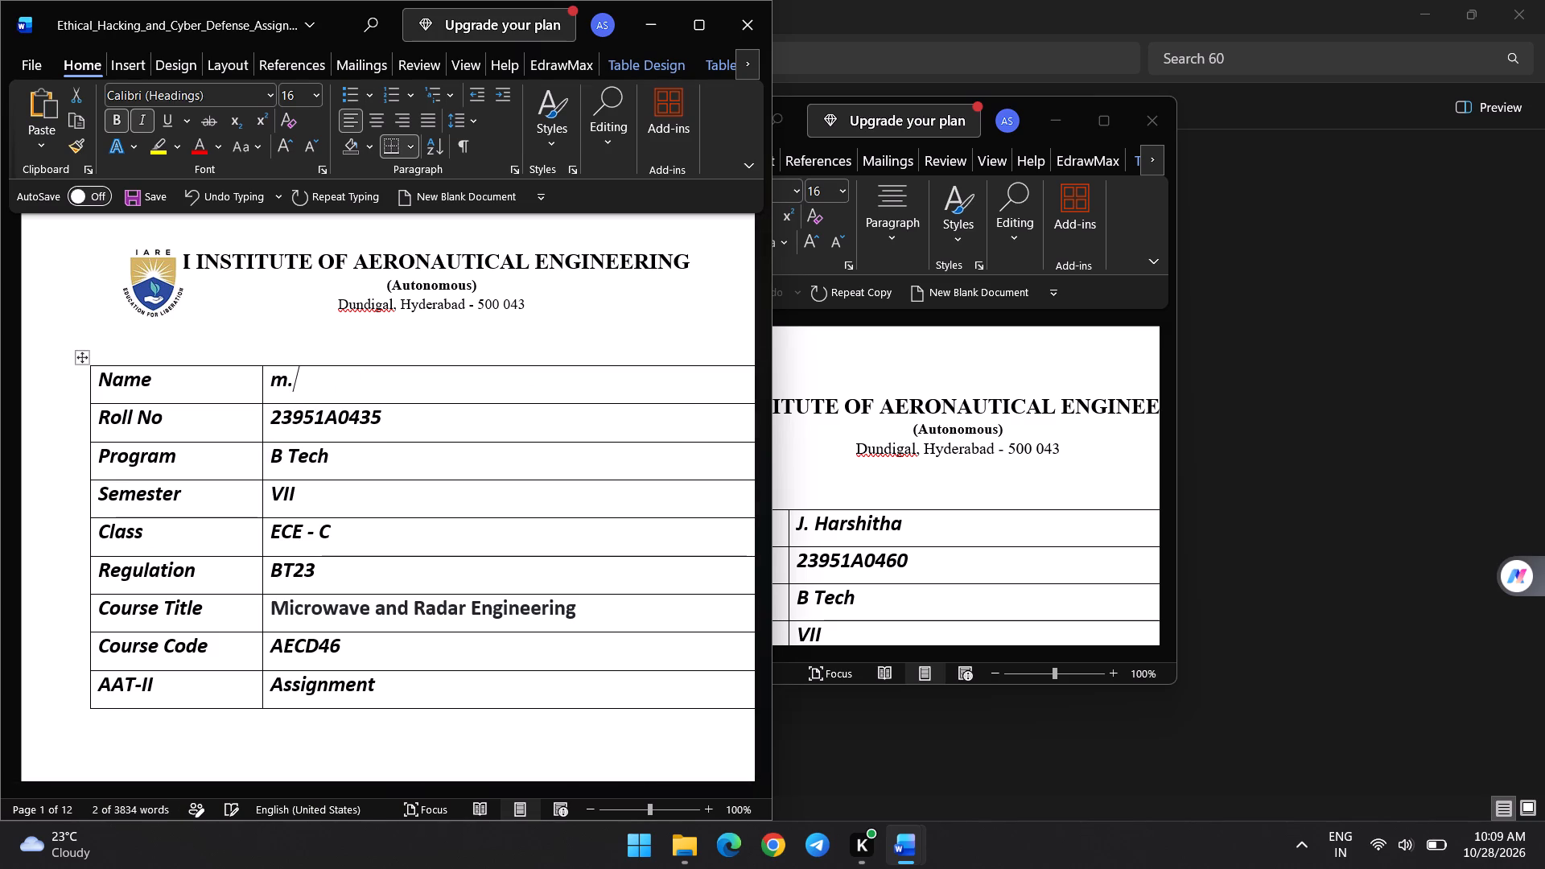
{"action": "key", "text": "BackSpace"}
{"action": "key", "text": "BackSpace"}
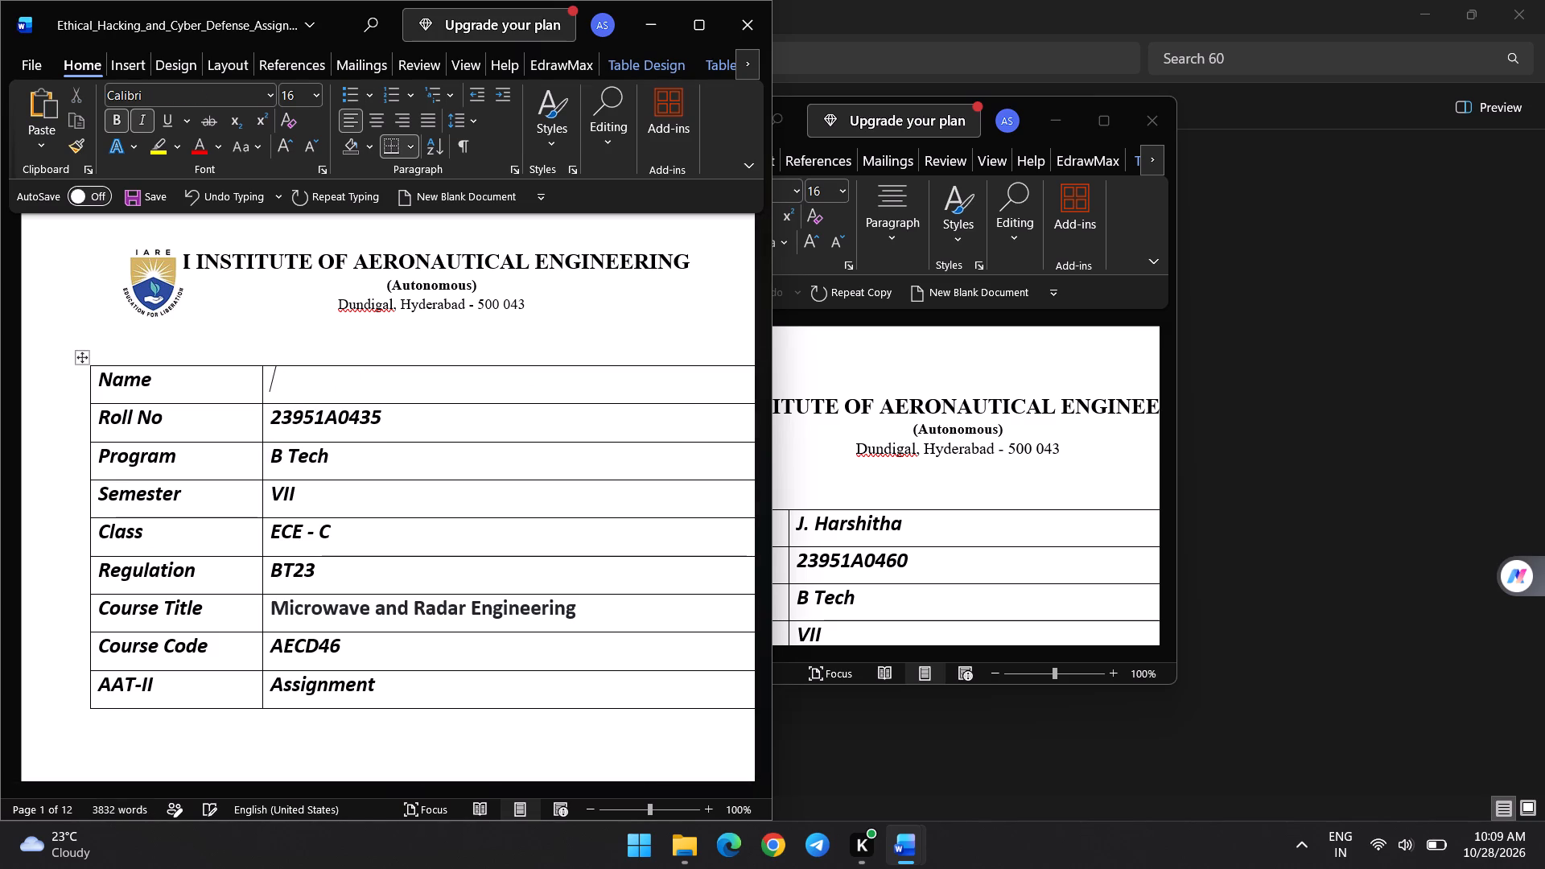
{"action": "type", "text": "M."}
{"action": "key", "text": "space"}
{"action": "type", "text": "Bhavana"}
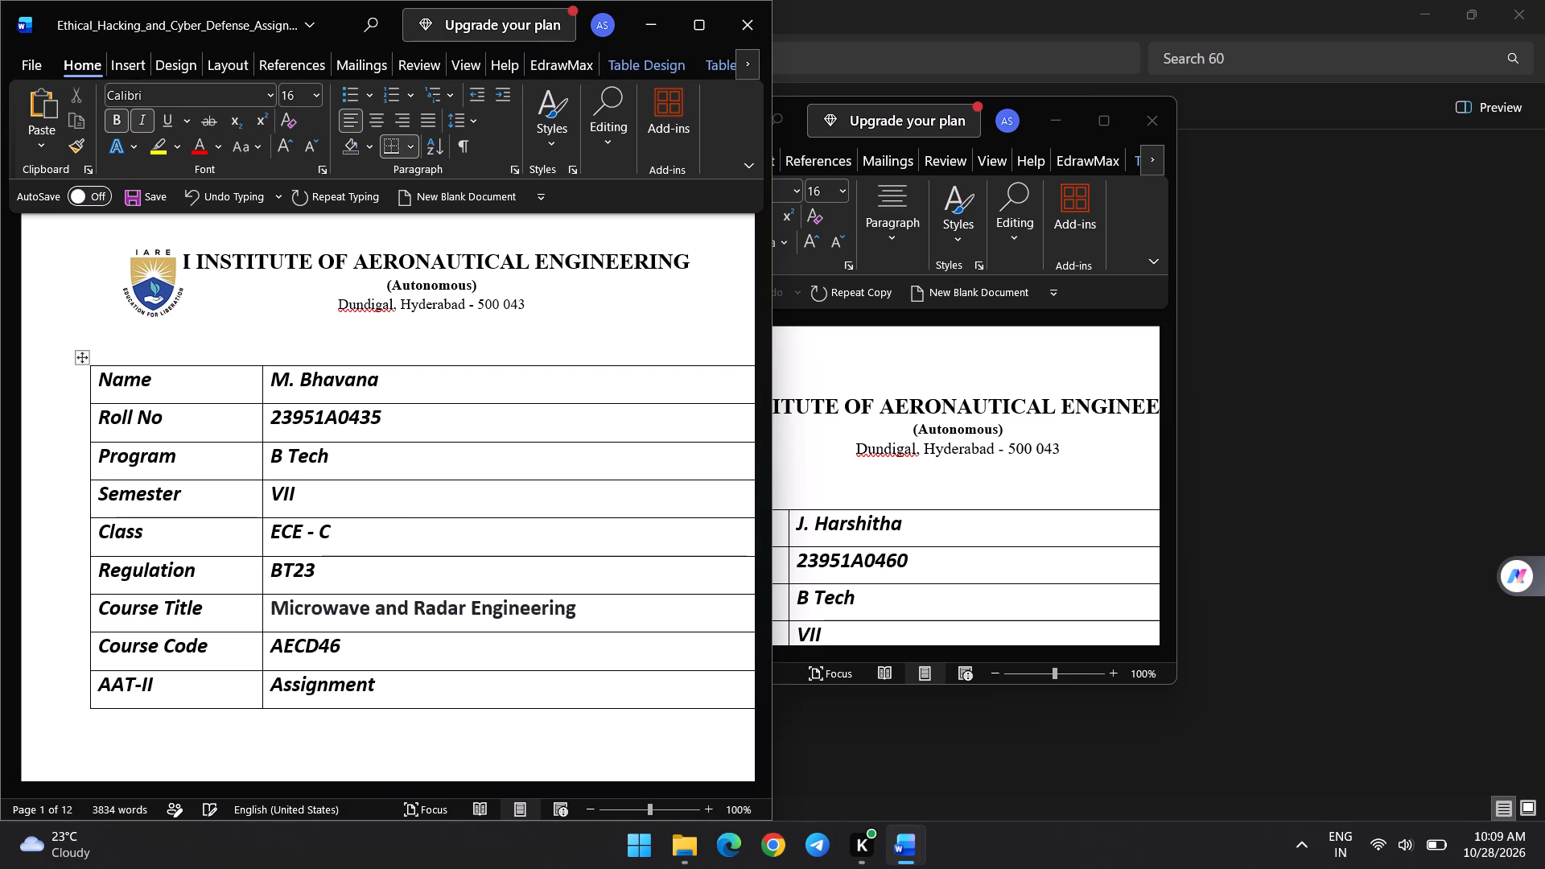
Save and close folder 35's Ethical Hacking and Cyber Defense assignment.
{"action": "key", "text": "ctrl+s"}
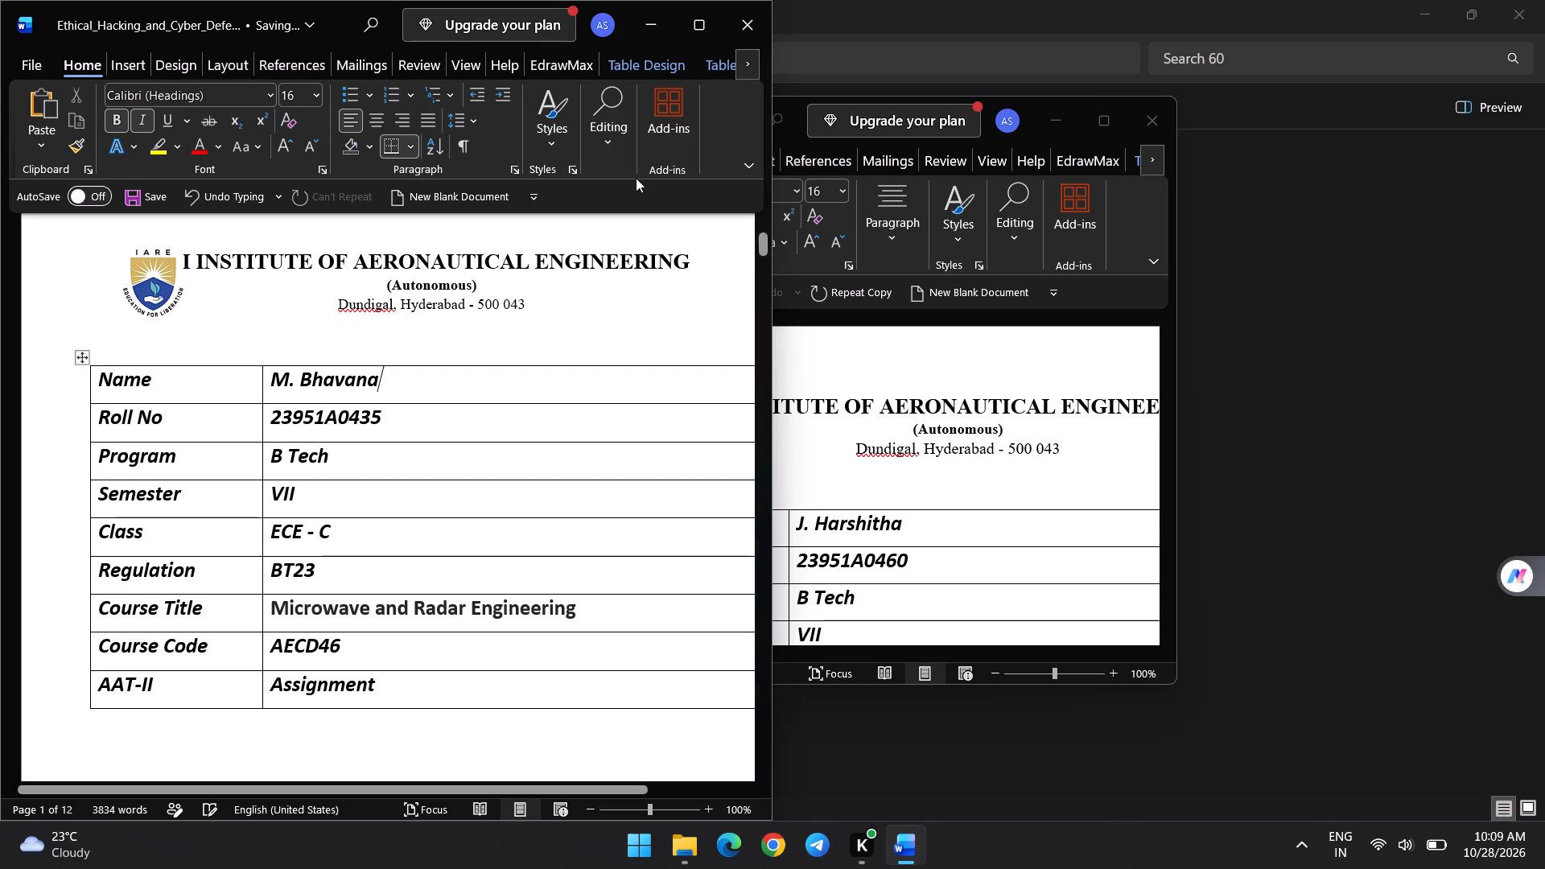
{"action": "left_click", "coordinate": [743, 31]}
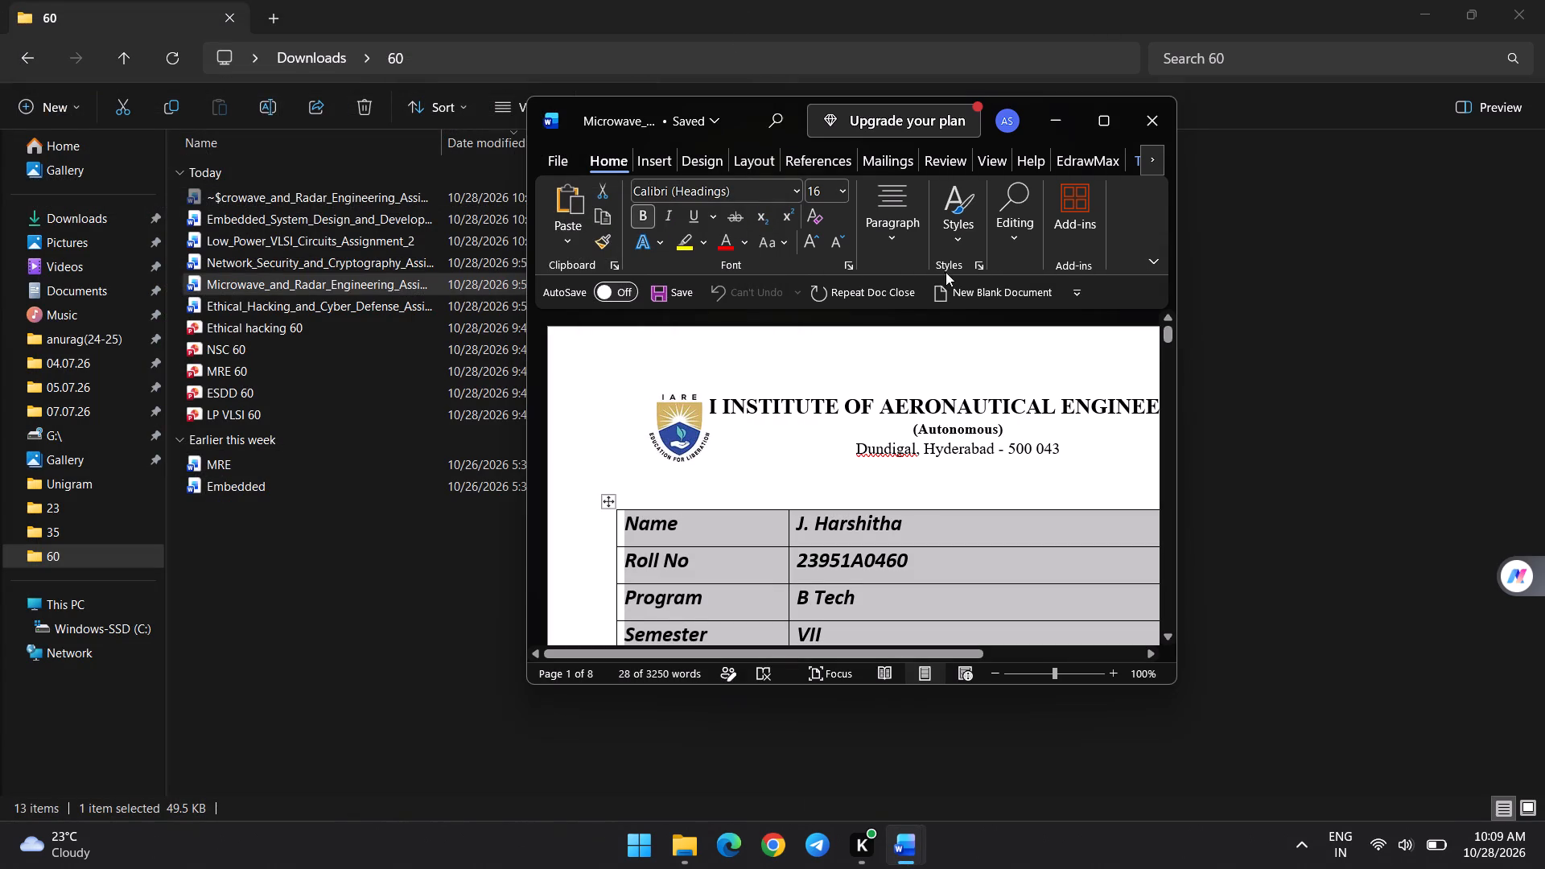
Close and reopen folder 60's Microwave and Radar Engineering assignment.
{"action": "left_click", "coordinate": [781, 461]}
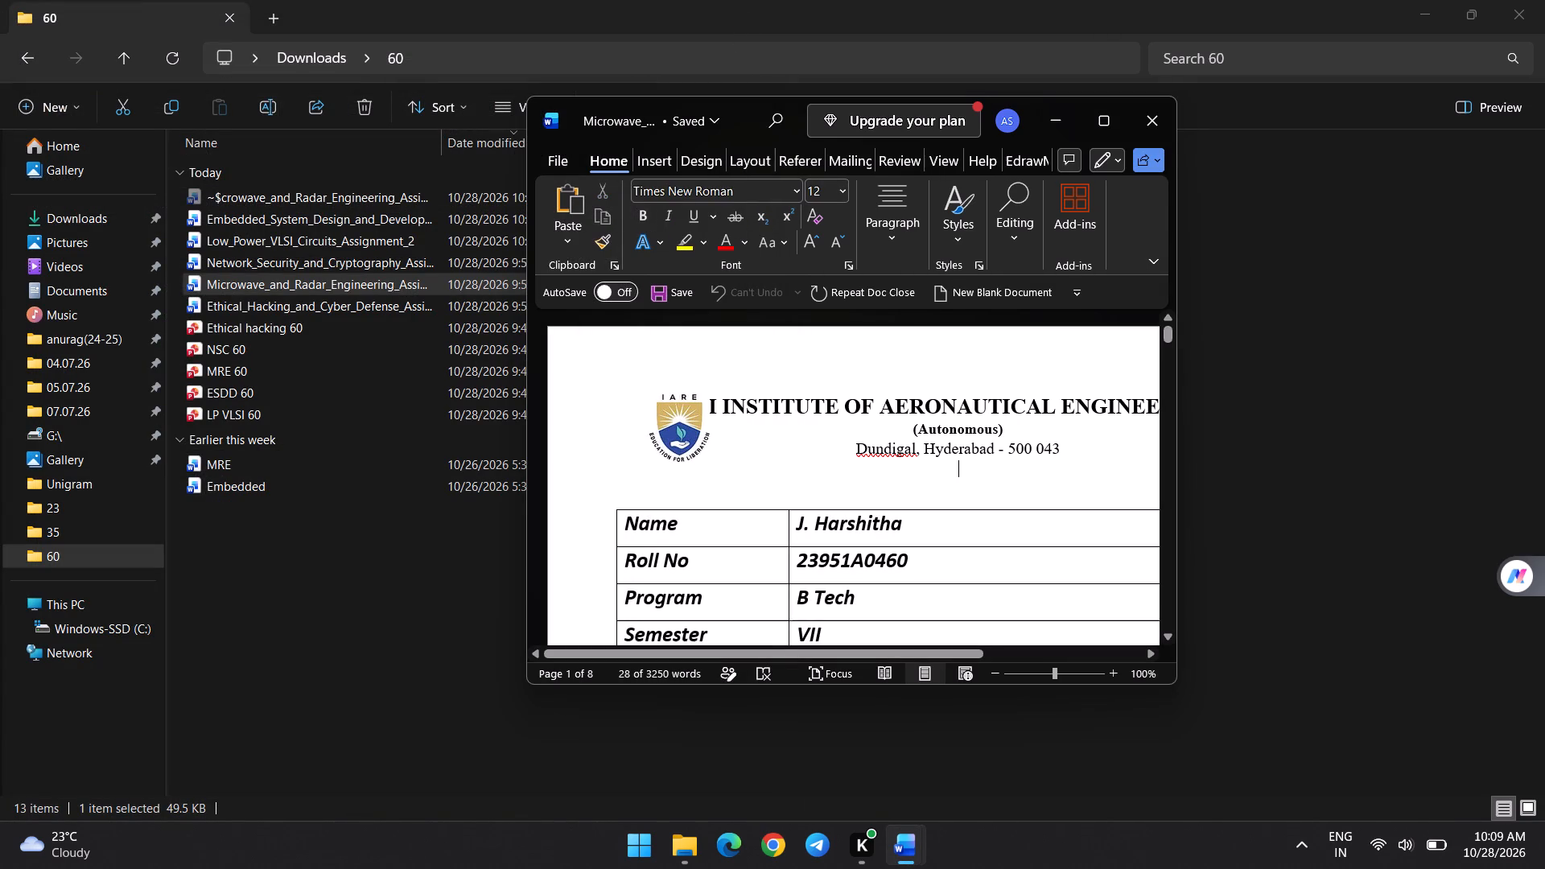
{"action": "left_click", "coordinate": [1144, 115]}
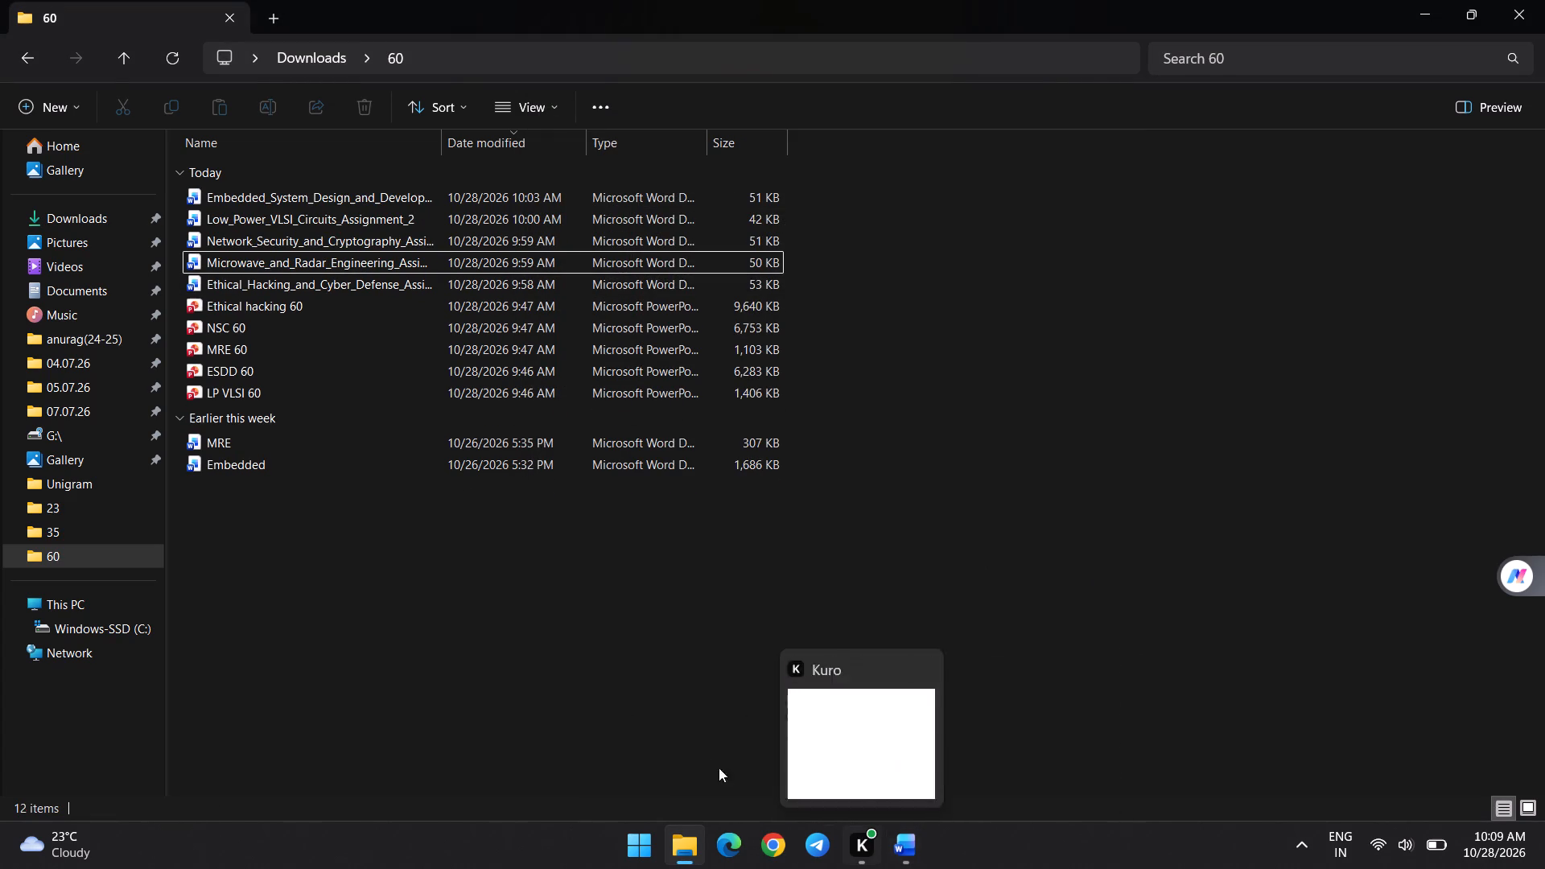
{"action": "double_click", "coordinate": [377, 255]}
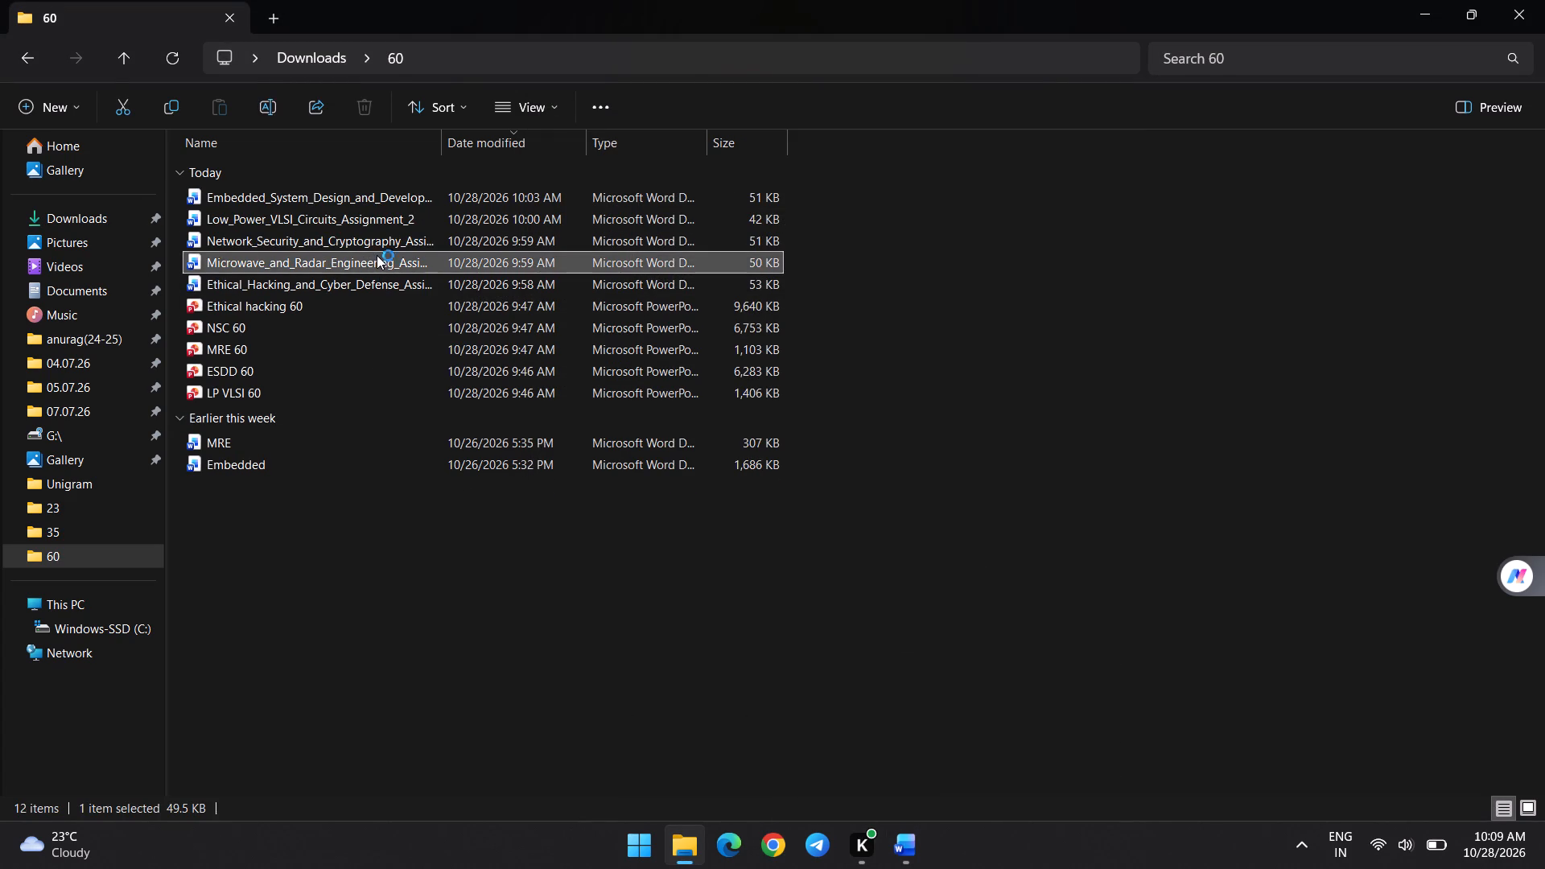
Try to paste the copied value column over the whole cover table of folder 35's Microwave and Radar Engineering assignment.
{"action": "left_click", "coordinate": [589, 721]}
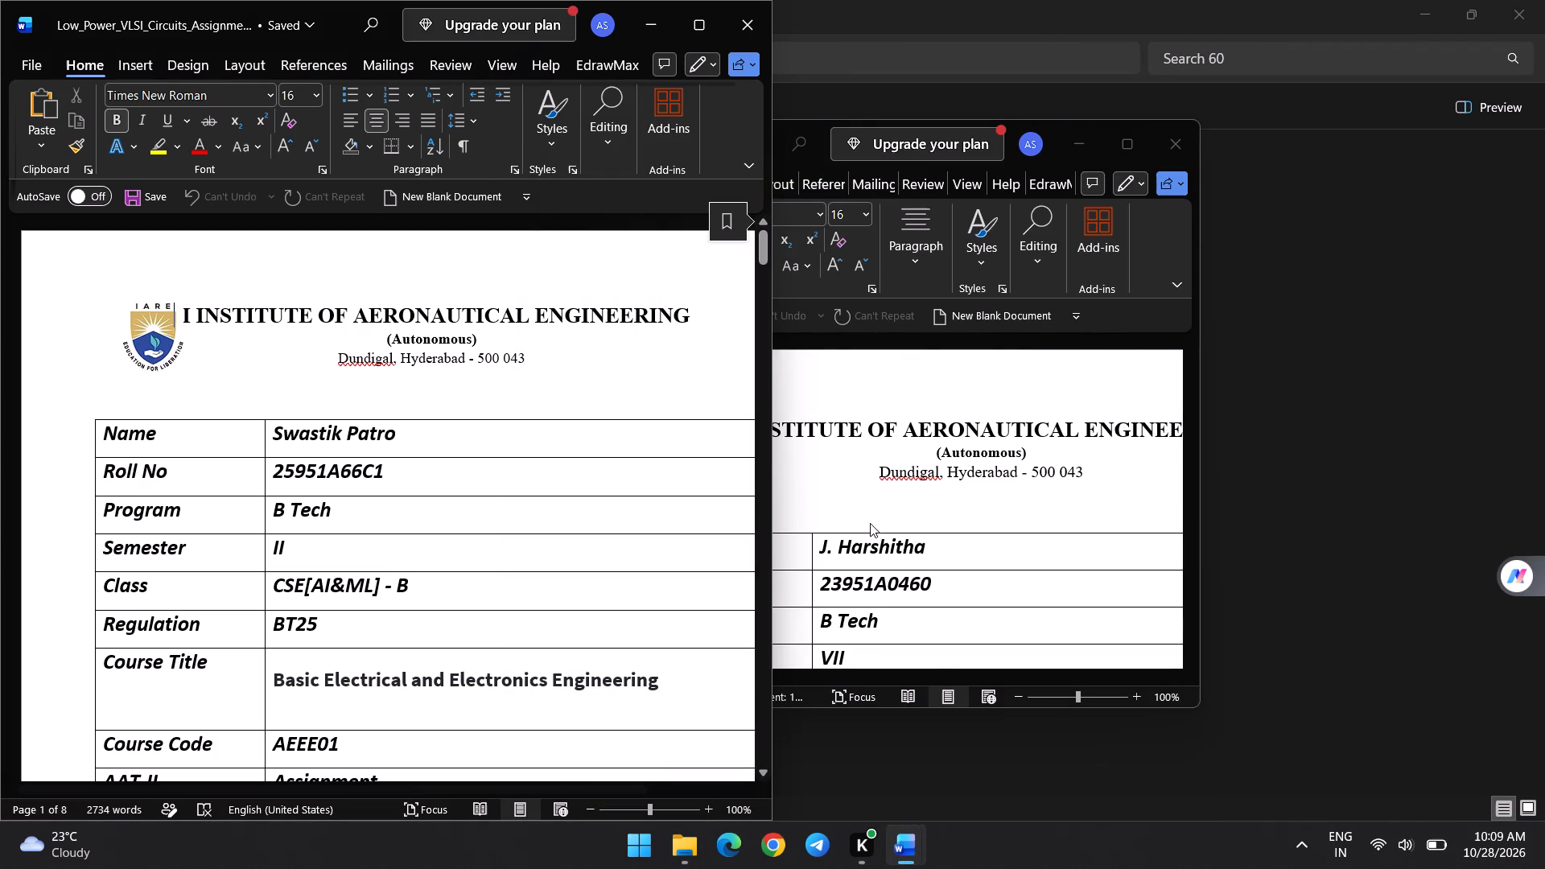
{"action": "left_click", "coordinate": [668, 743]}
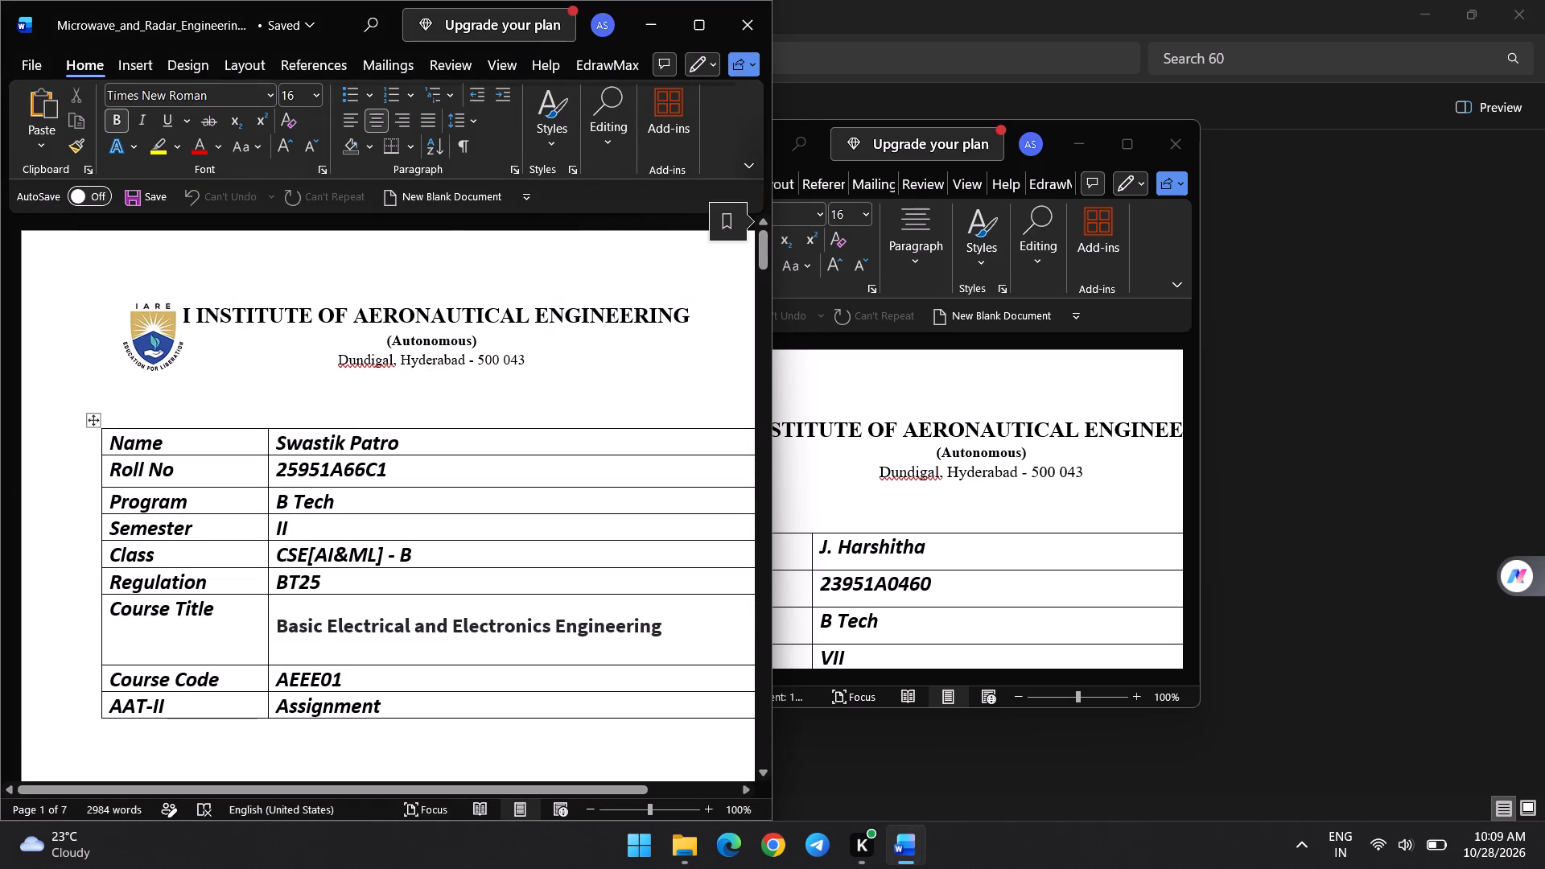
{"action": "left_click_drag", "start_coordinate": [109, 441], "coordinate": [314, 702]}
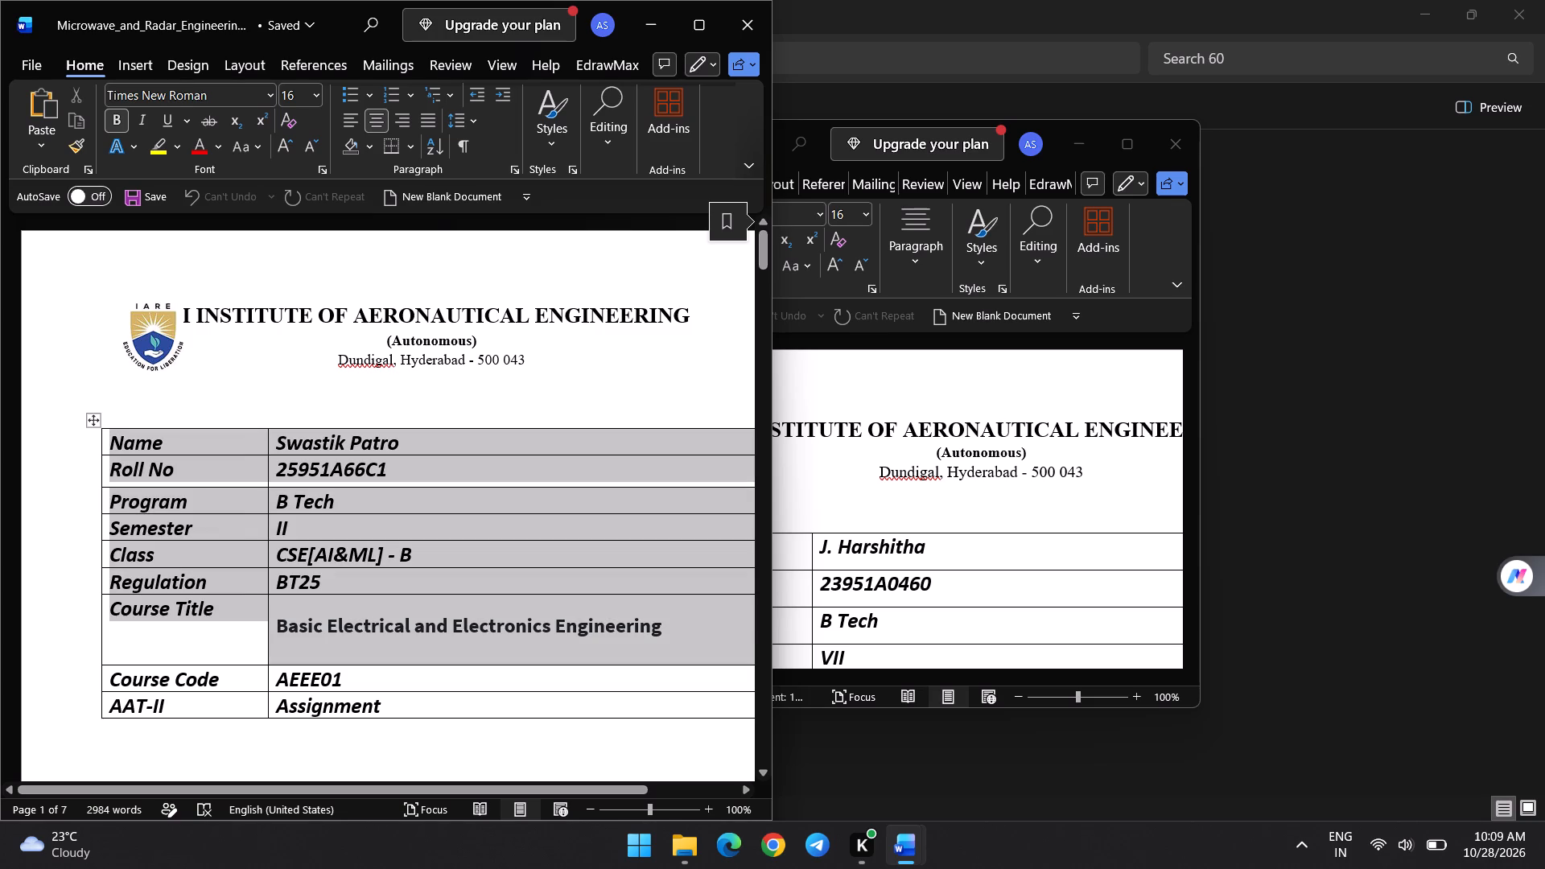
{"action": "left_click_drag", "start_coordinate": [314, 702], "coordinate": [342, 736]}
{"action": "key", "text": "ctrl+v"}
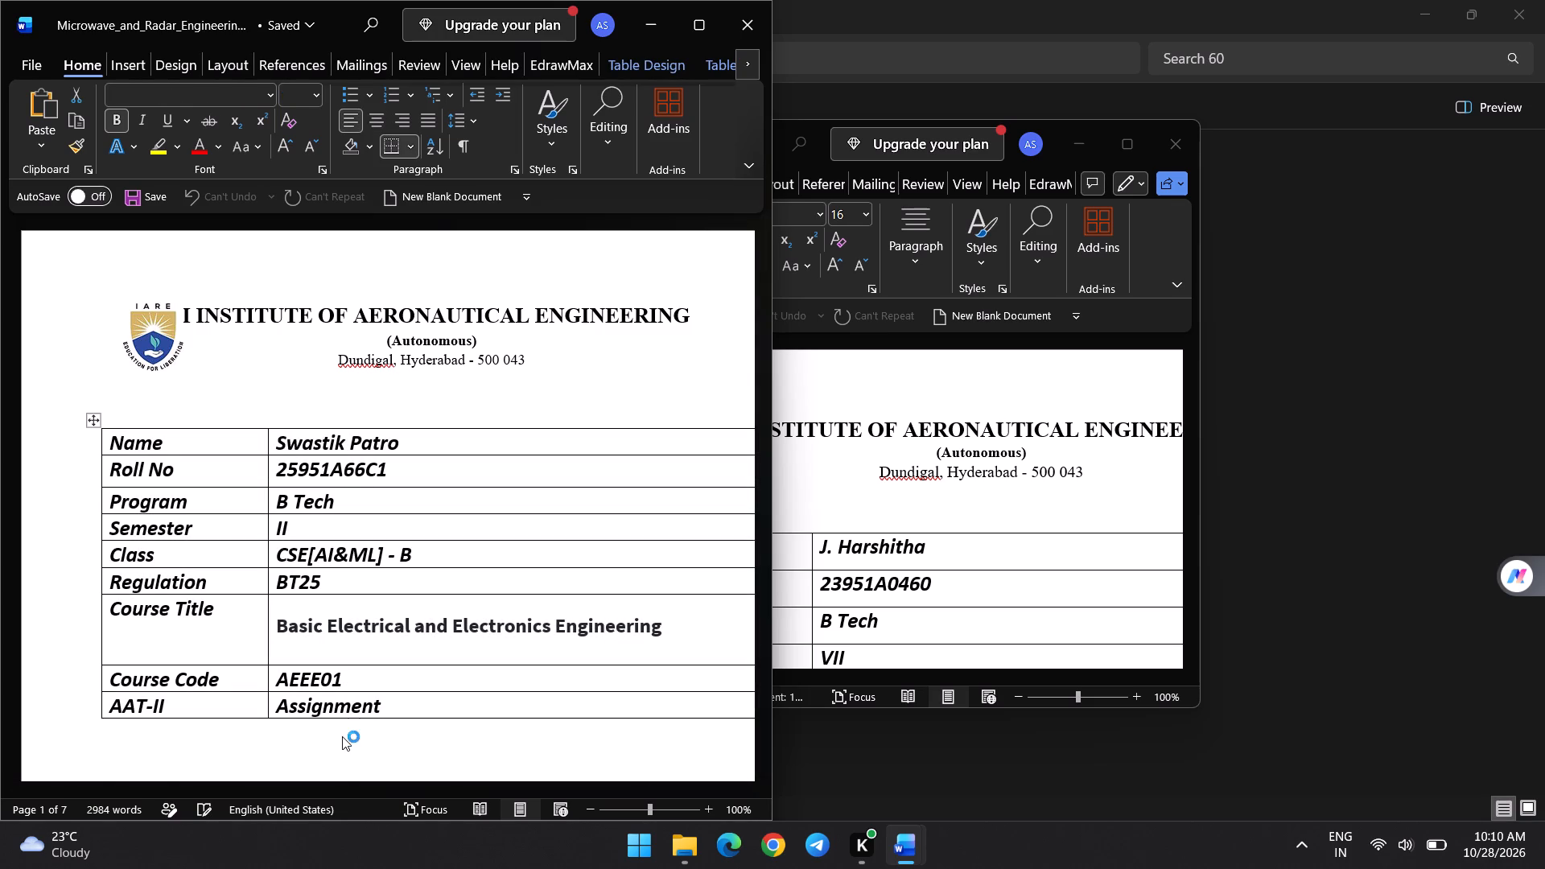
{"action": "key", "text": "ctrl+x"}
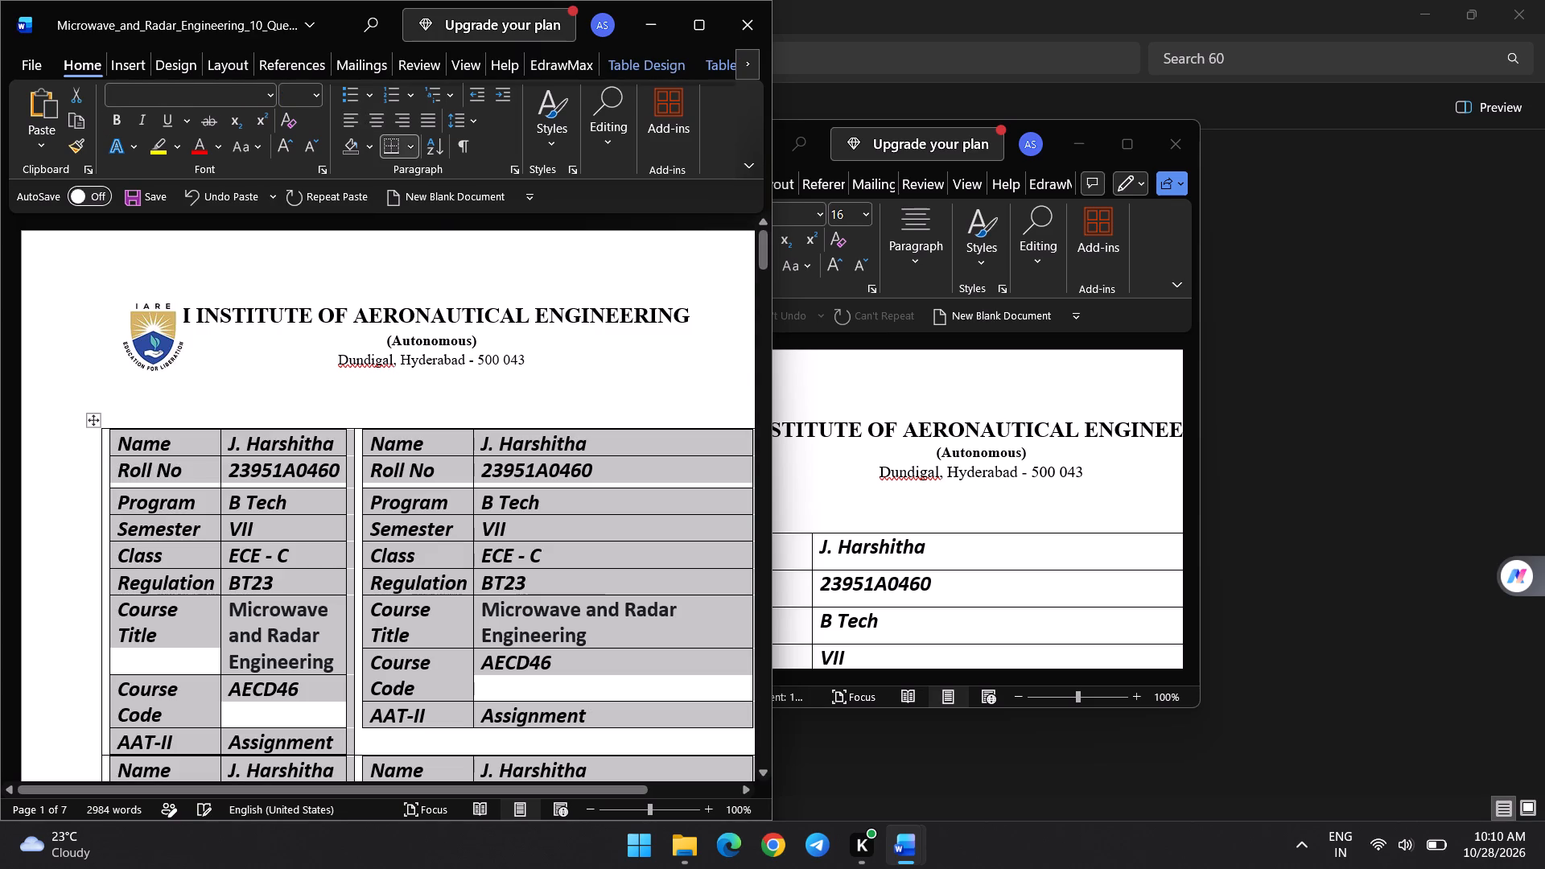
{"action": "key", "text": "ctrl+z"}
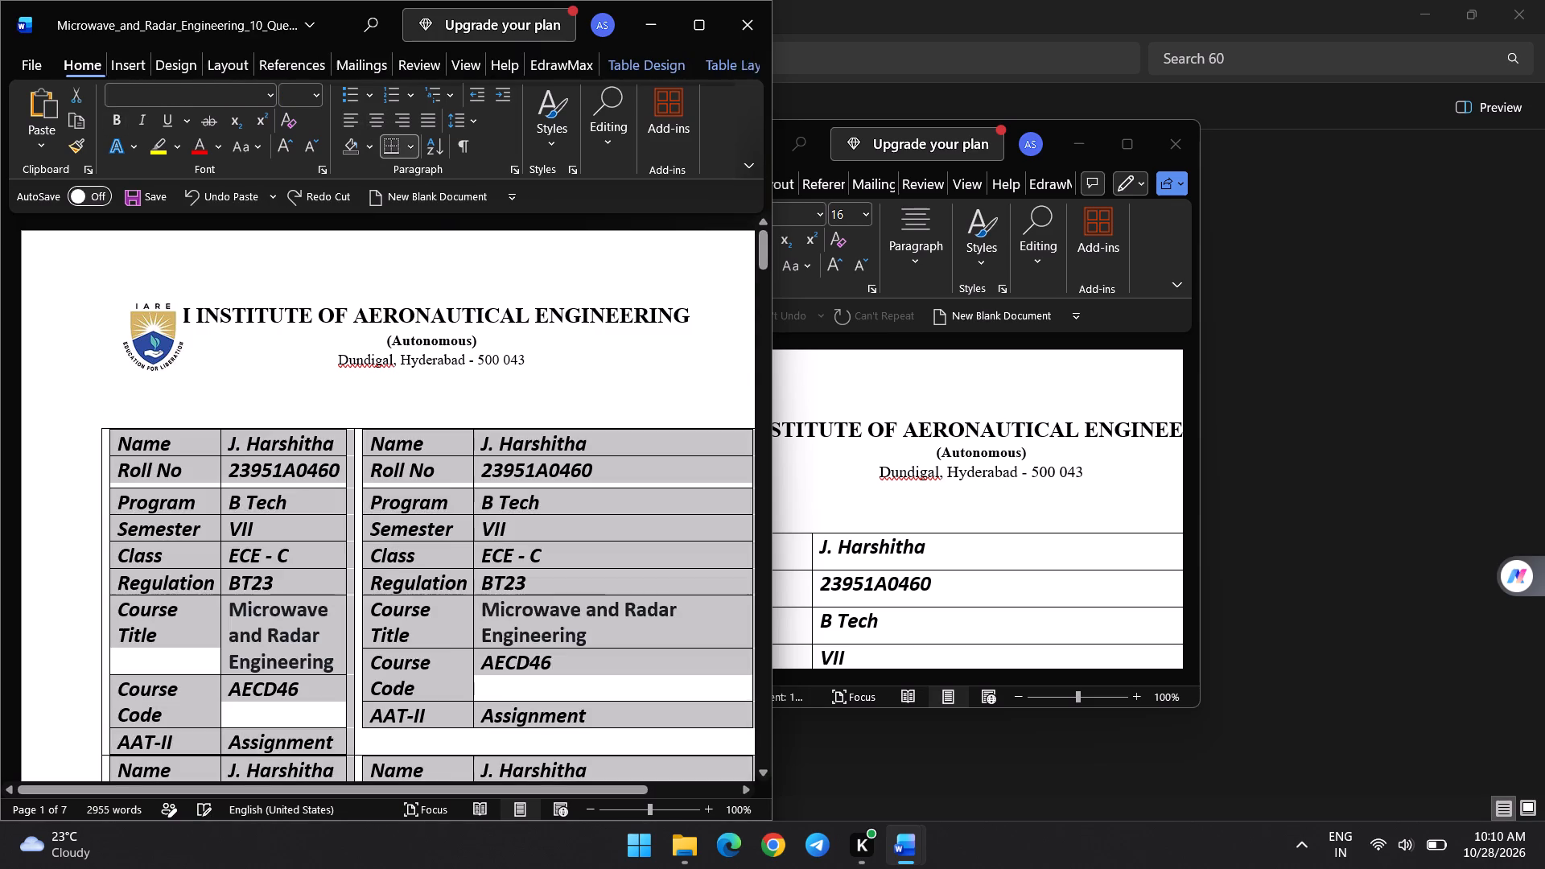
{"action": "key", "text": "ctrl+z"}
Copy the value column of folder 60's Microwave cover table and paste it over the values in folder 35's Microwave cover table.
{"action": "left_click", "coordinate": [979, 550]}
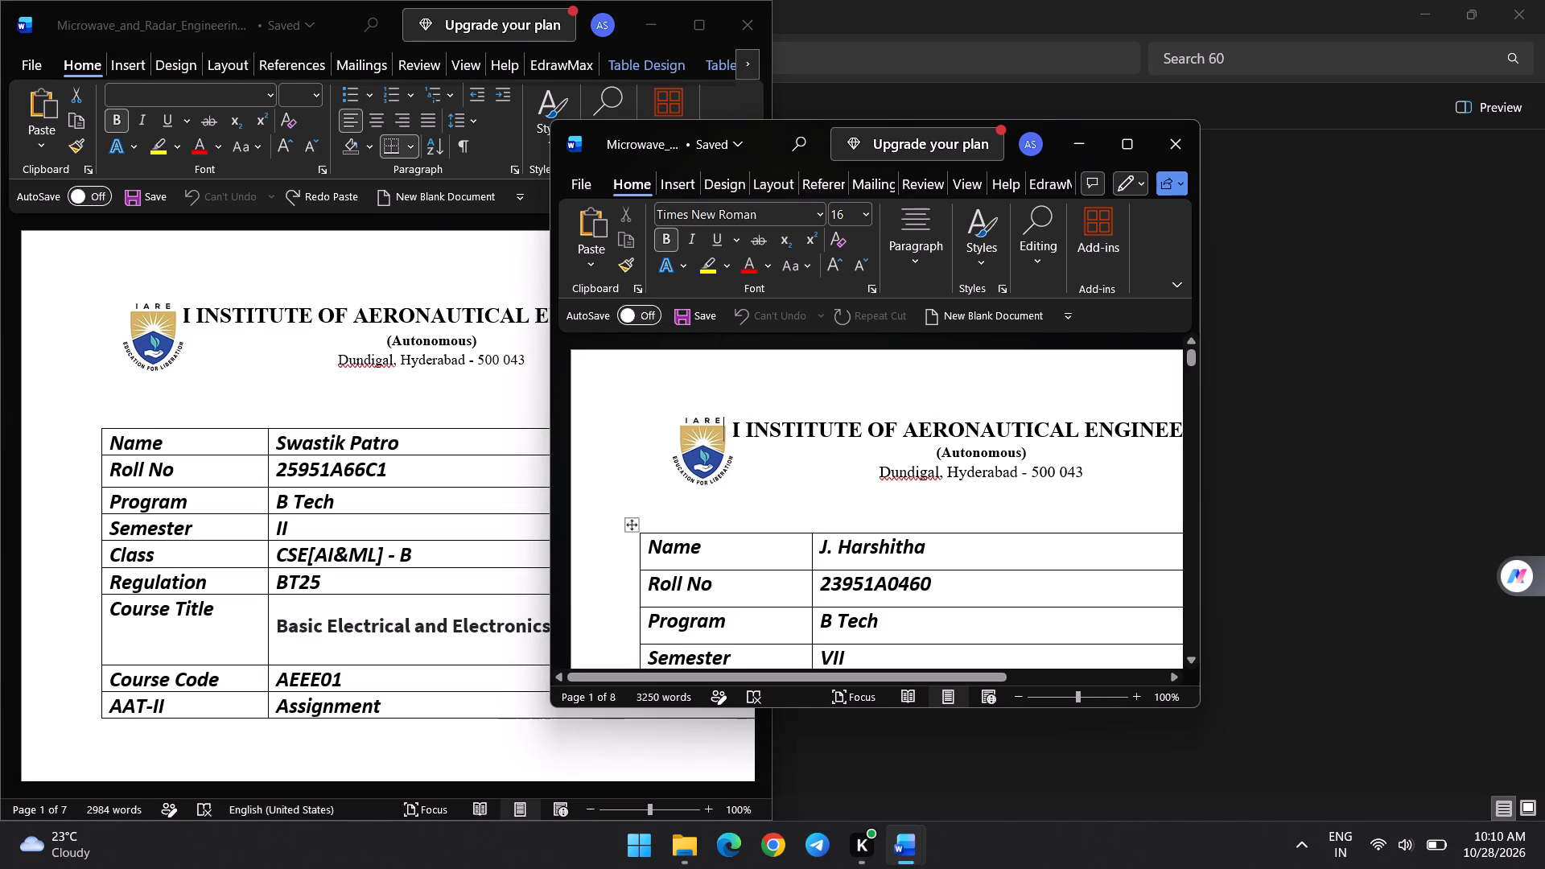
{"action": "left_click_drag", "start_coordinate": [823, 545], "coordinate": [1079, 353]}
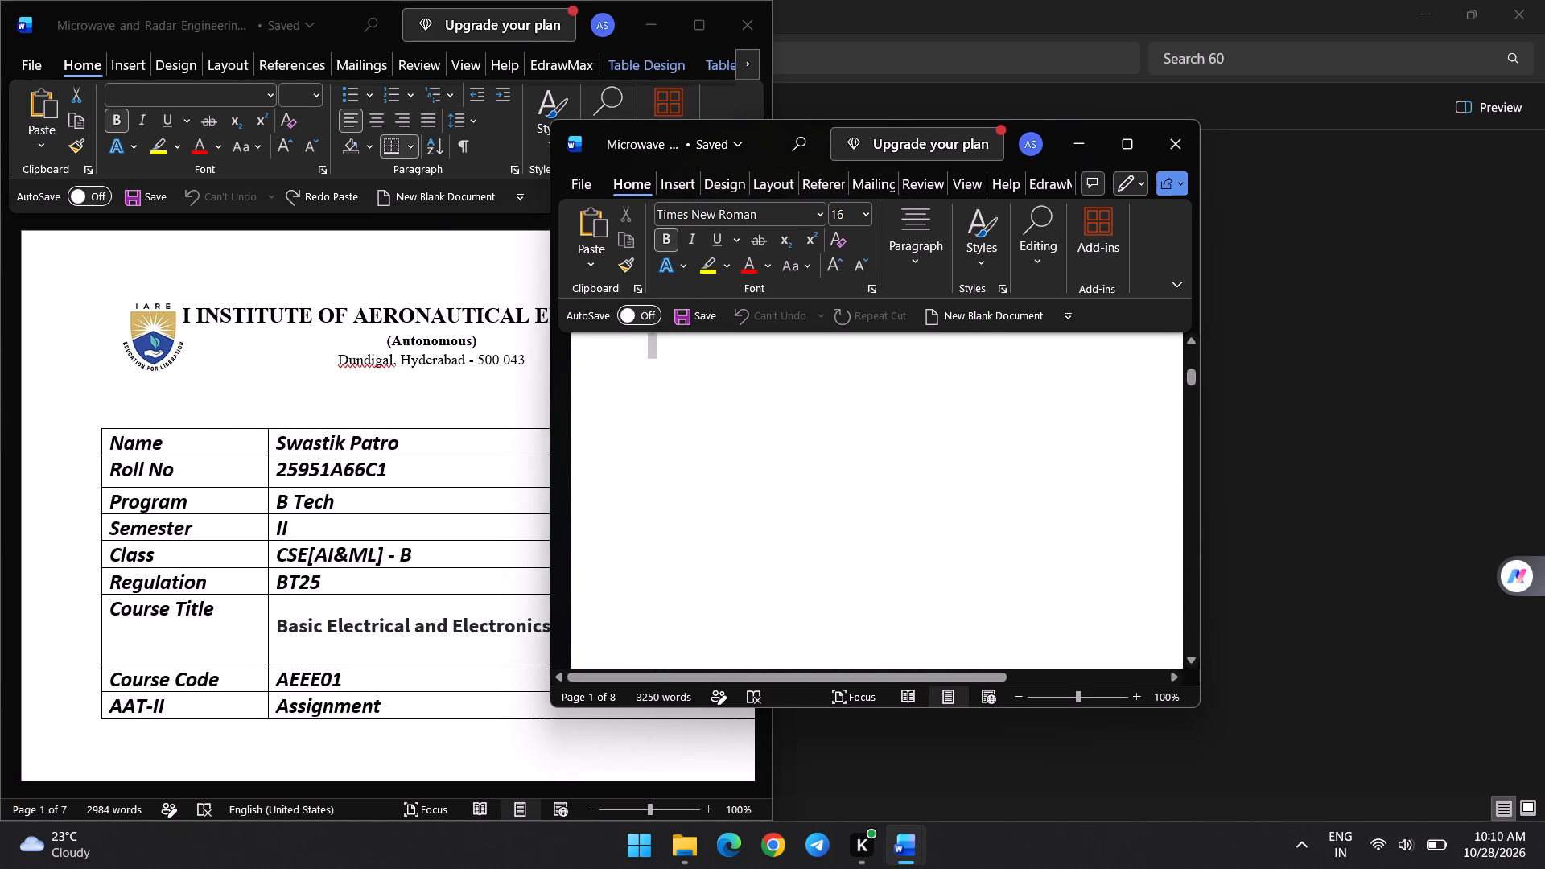
{"action": "left_click_drag", "start_coordinate": [1079, 353], "coordinate": [1020, 461]}
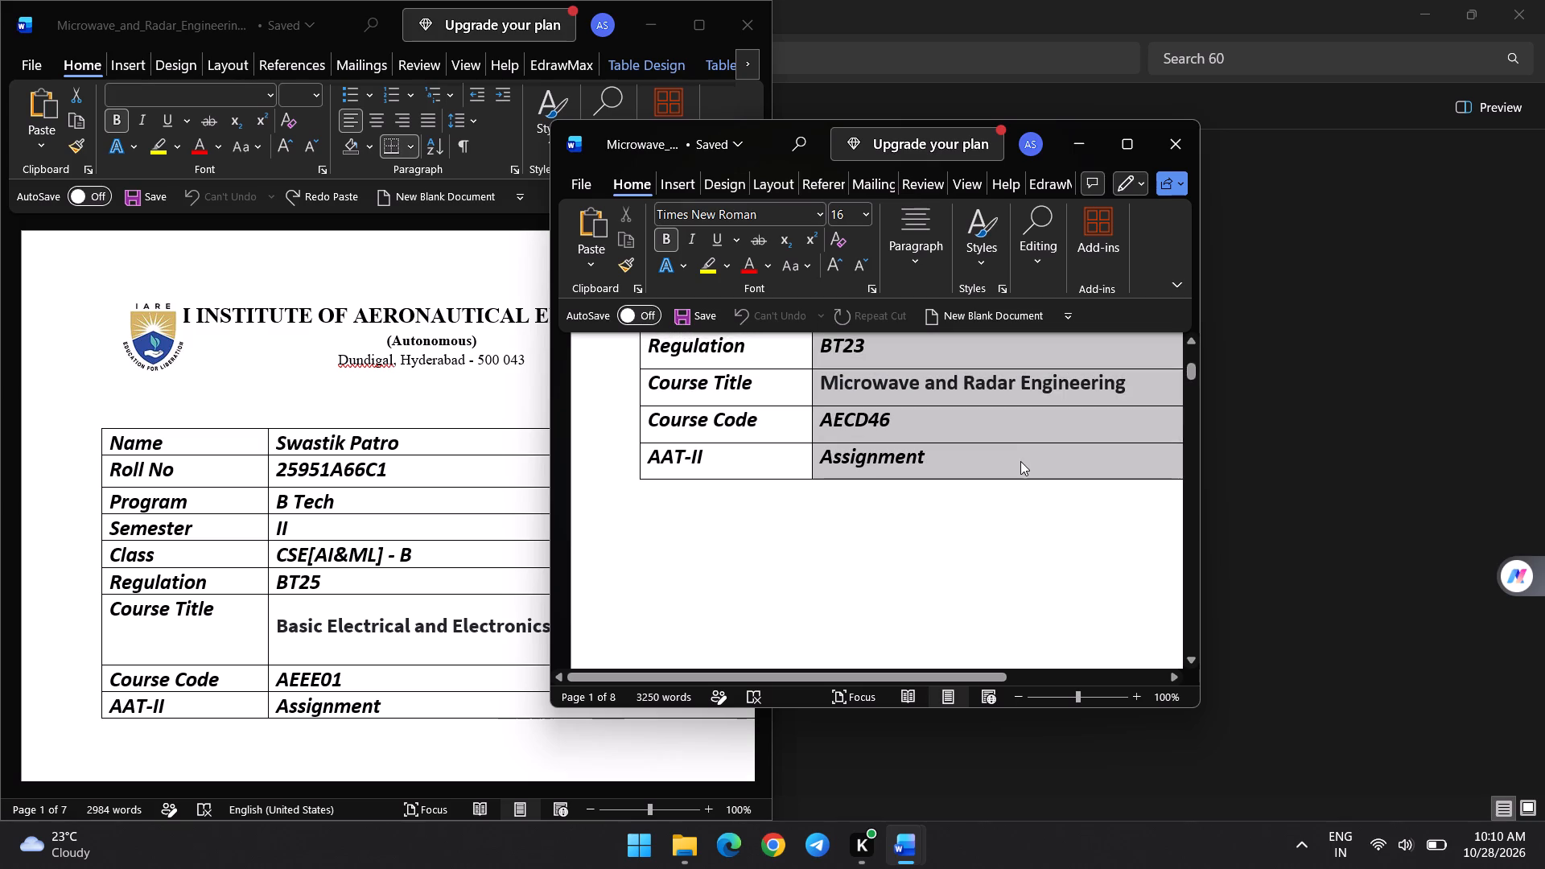
{"action": "left_click_drag", "start_coordinate": [1020, 461], "coordinate": [1020, 463]}
{"action": "key", "text": "ctrl+c"}
{"action": "left_click", "coordinate": [323, 491]}
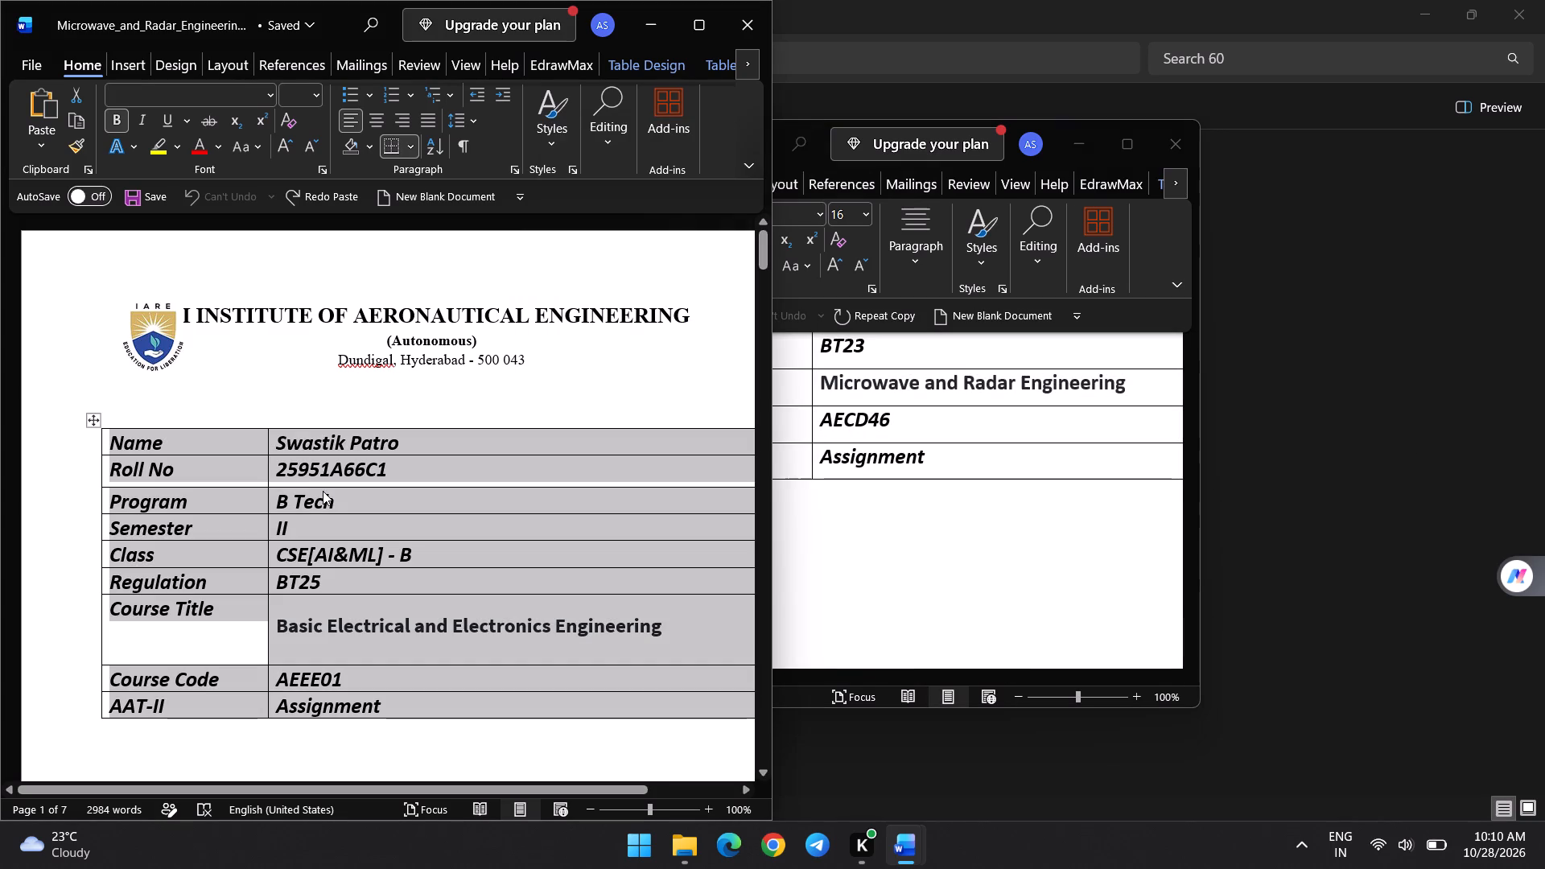
{"action": "left_click", "coordinate": [285, 445]}
{"action": "left_click_drag", "start_coordinate": [276, 439], "coordinate": [321, 537]}
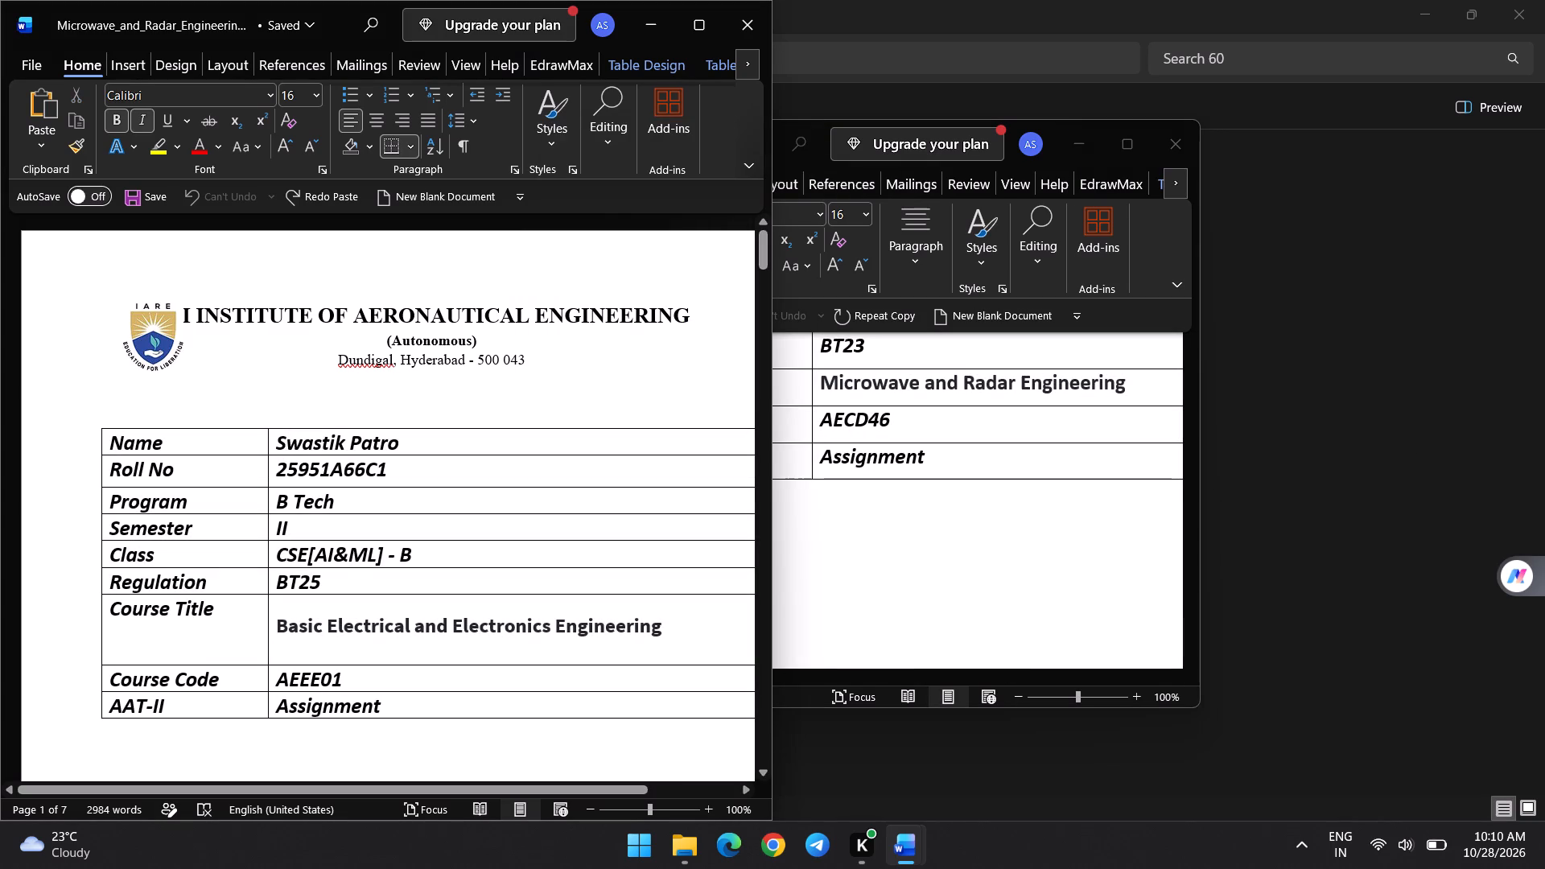
{"action": "left_click_drag", "start_coordinate": [321, 537], "coordinate": [375, 702]}
{"action": "key", "text": "ctrl+v"}
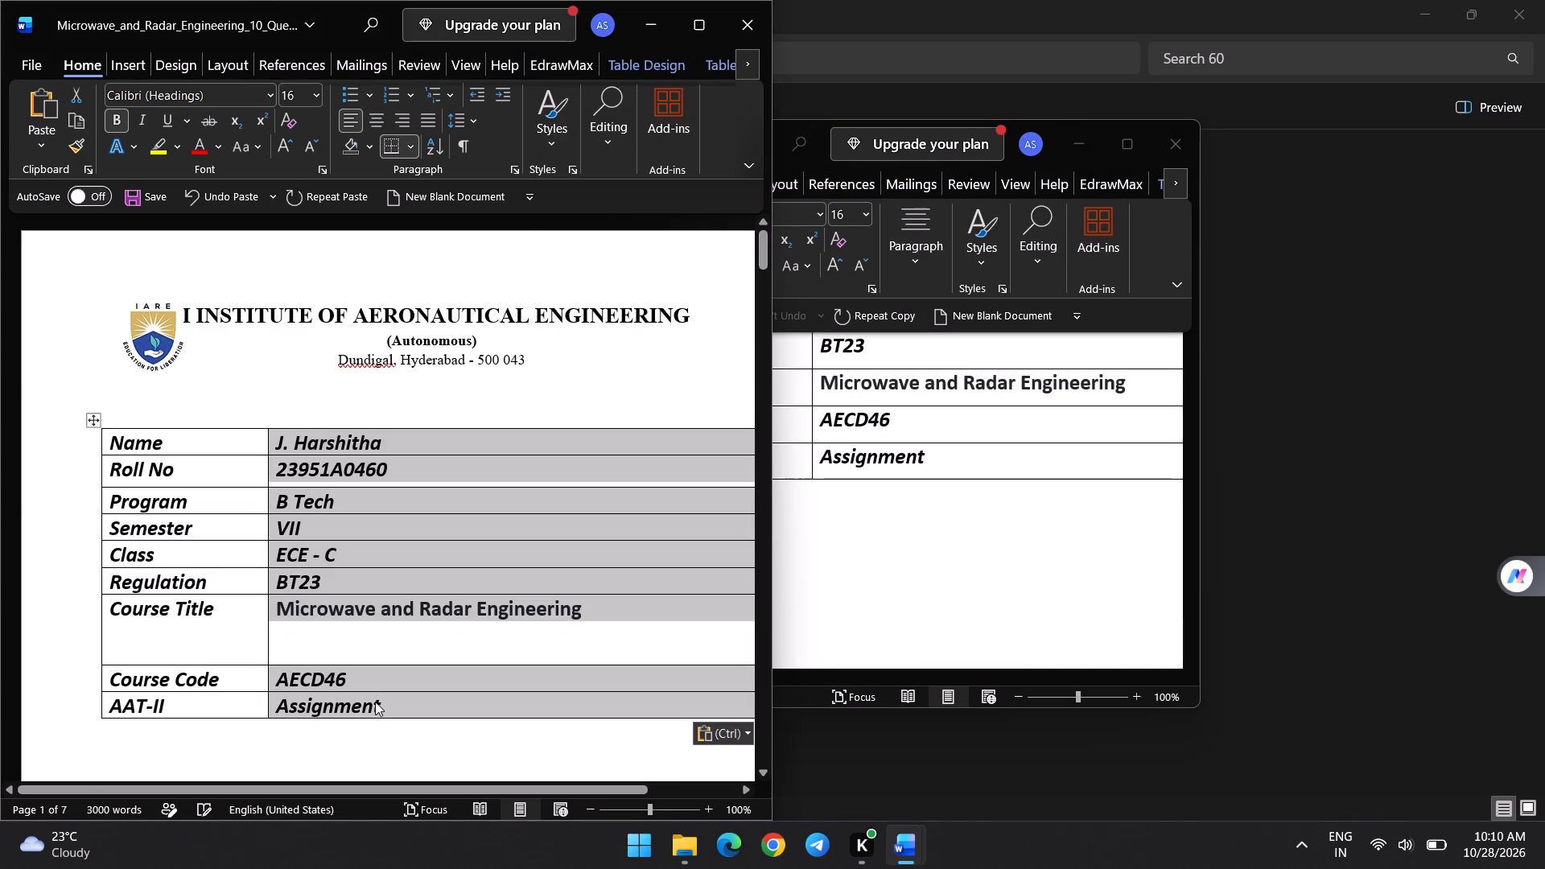
Delete the leftover column of old values from folder 35's Microwave cover table.
{"action": "scroll", "coordinate": [507, 648], "scroll_direction": "left", "scroll_amount": 2}
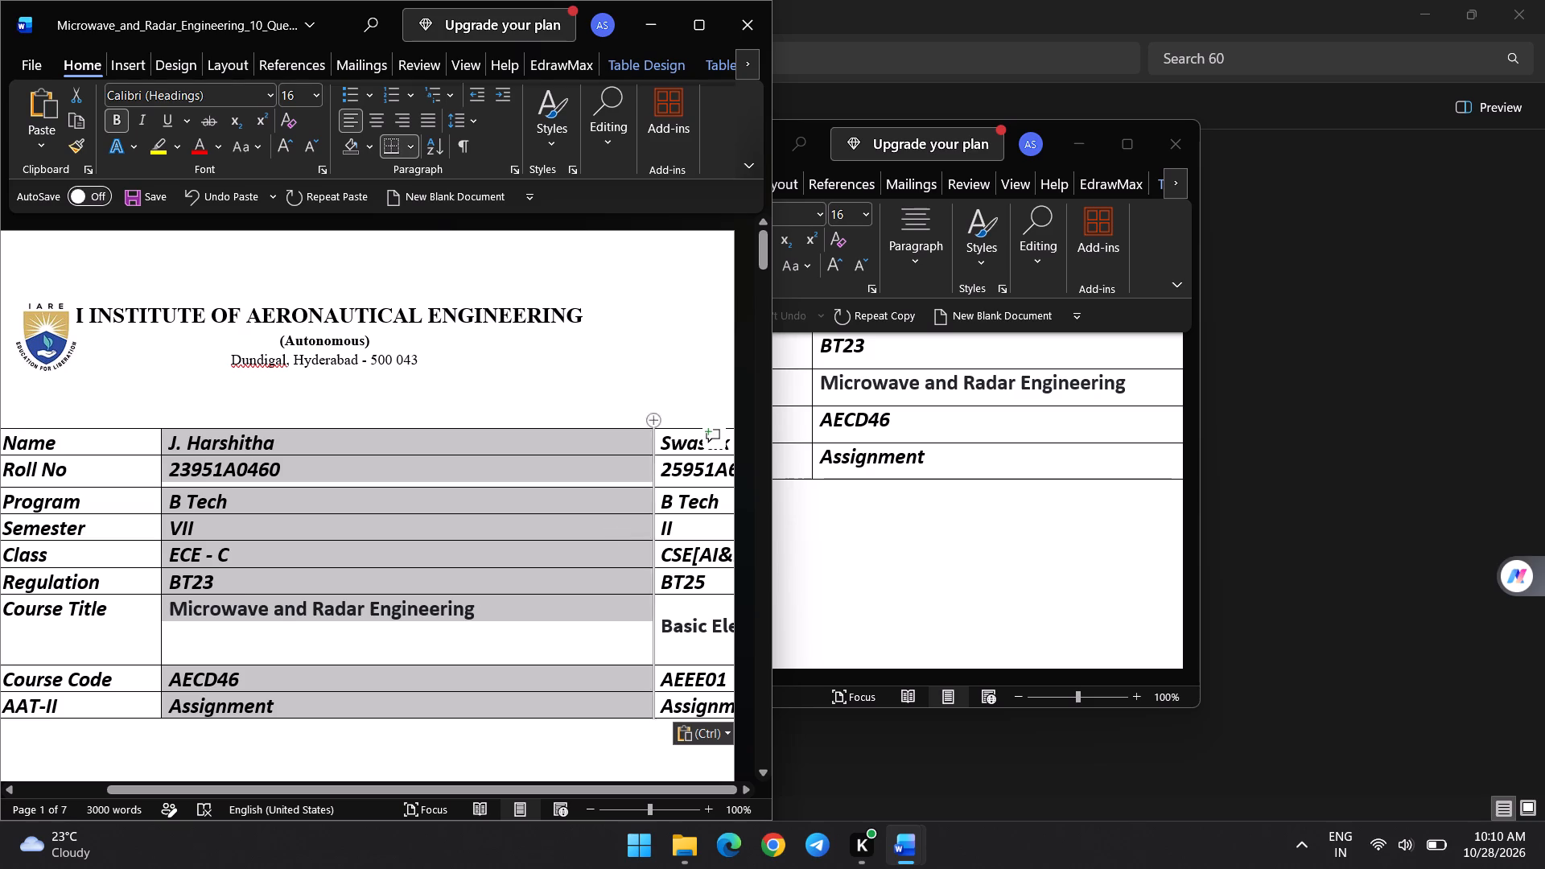
{"action": "left_click_drag", "start_coordinate": [661, 445], "coordinate": [739, 559]}
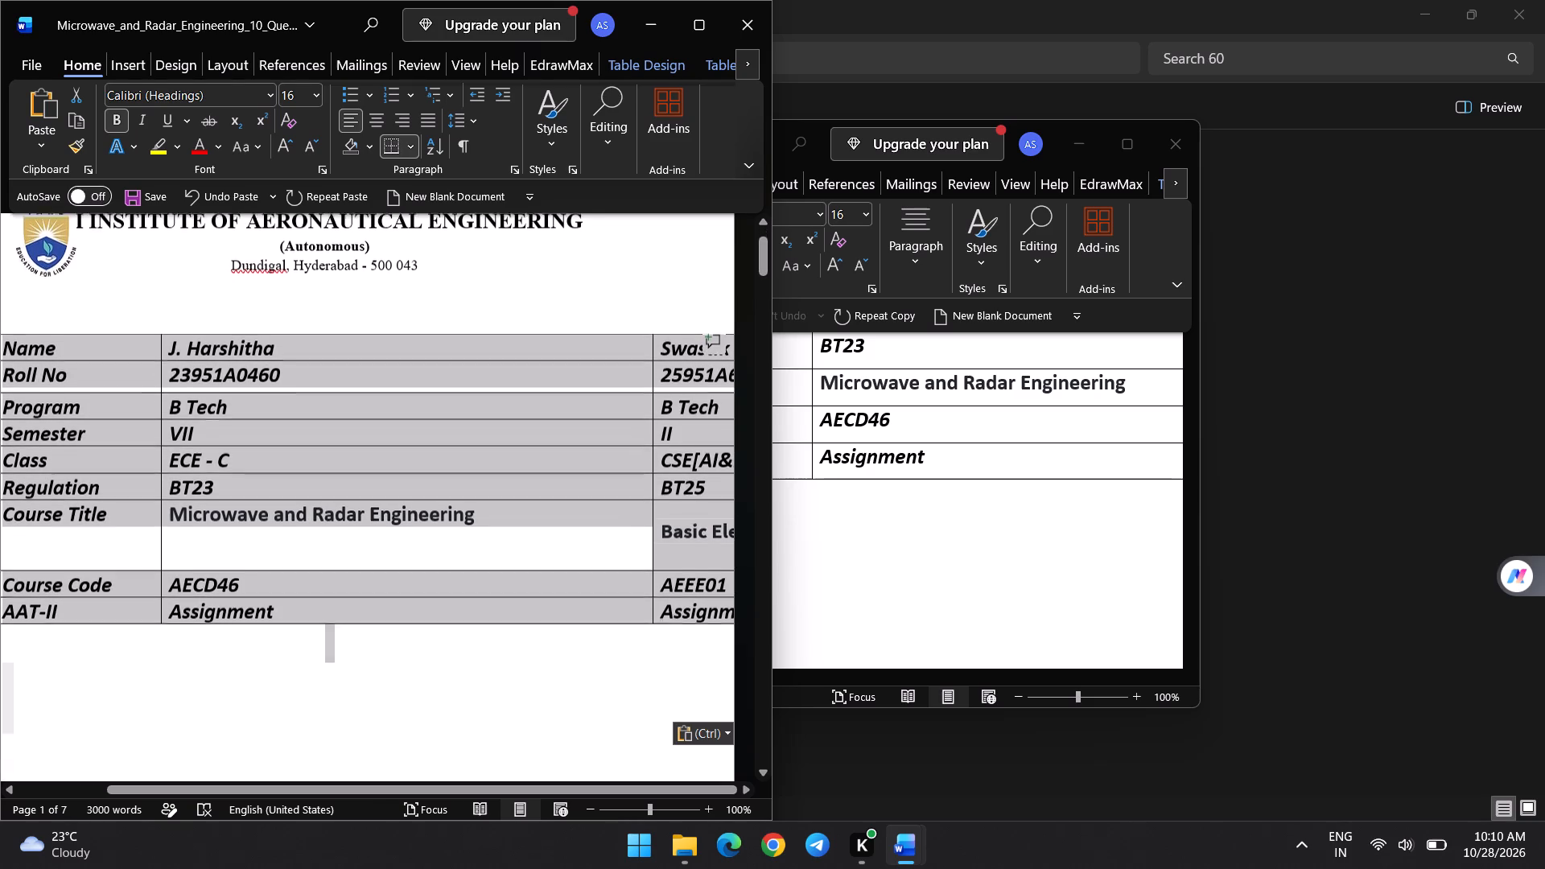
{"action": "left_click_drag", "start_coordinate": [739, 559], "coordinate": [738, 607]}
{"action": "key", "text": "BackSpace"}
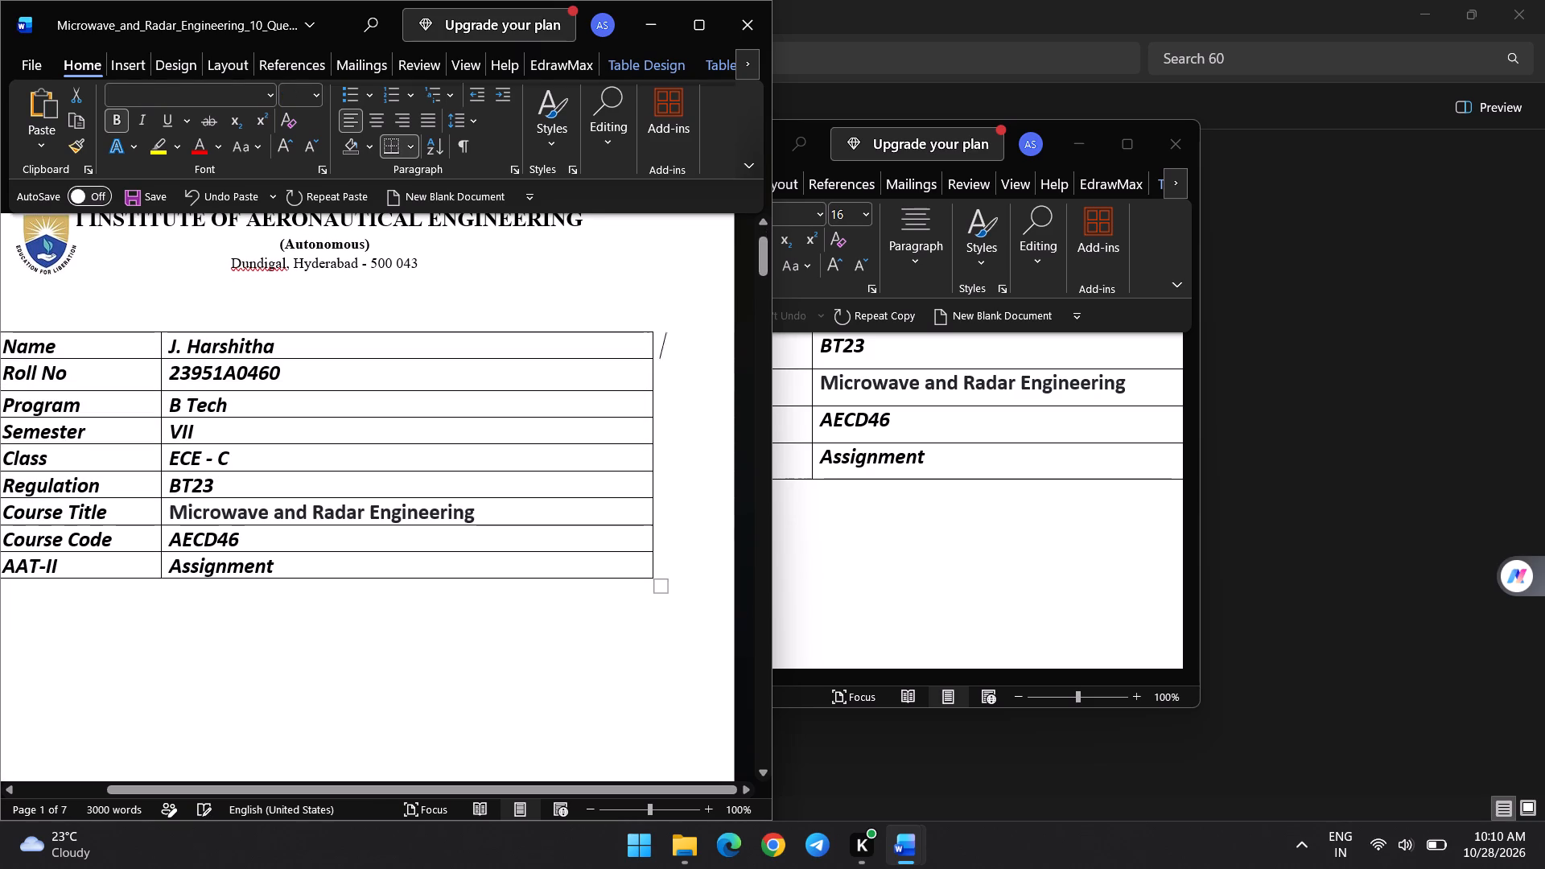
Change the last two digits of the roll number in folder 35's Microwave cover table to 35.
{"action": "scroll", "coordinate": [291, 562], "scroll_direction": "right", "scroll_amount": 1}
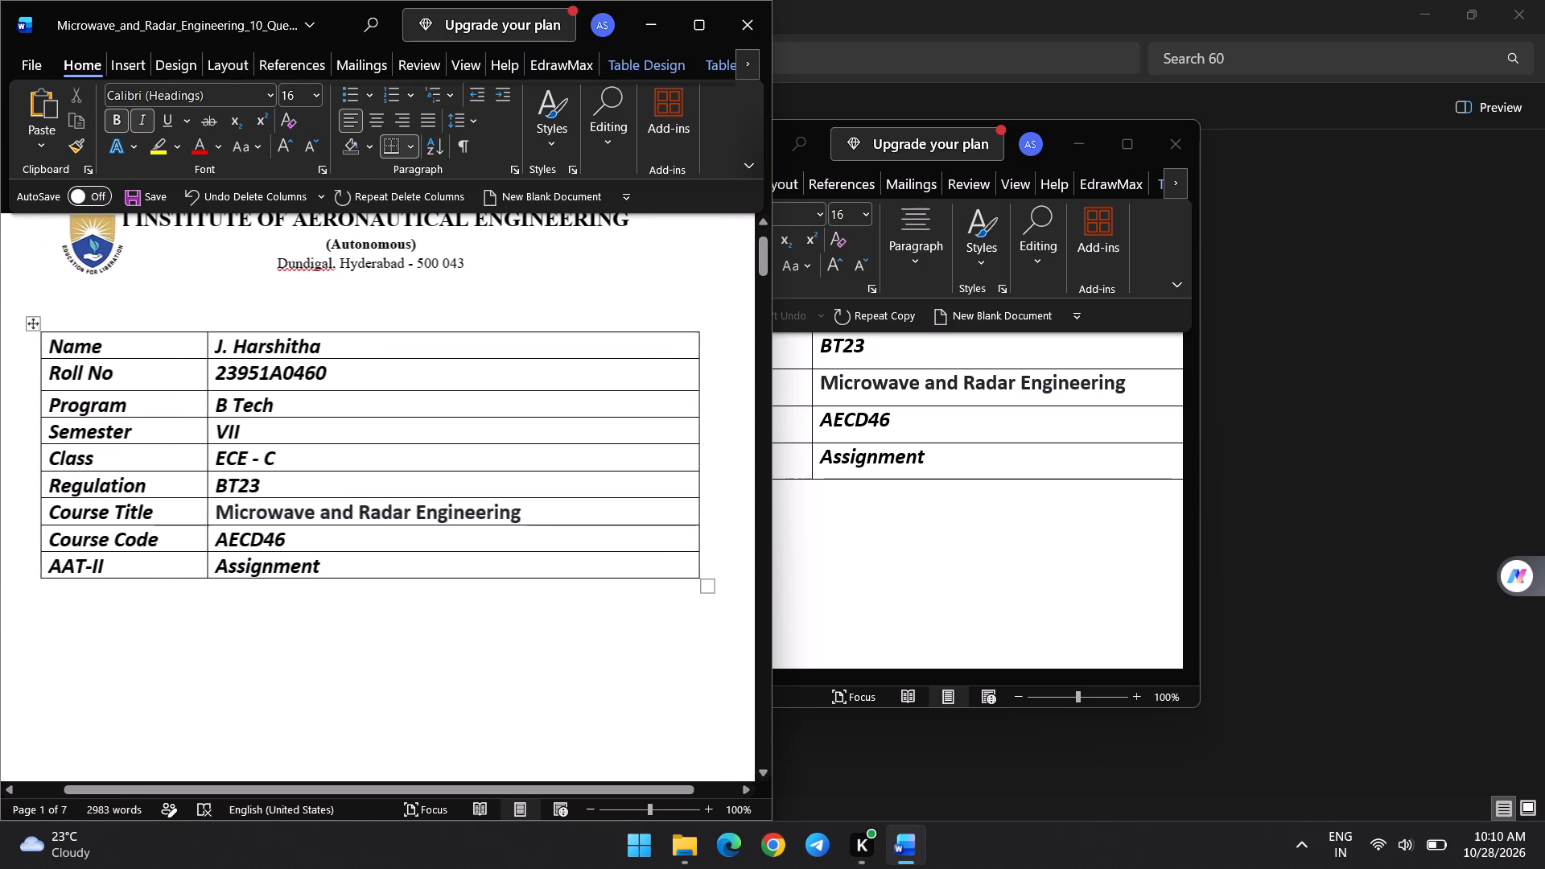
{"action": "scroll", "coordinate": [291, 562], "scroll_direction": "right", "scroll_amount": 1}
{"action": "left_click", "coordinate": [361, 374]}
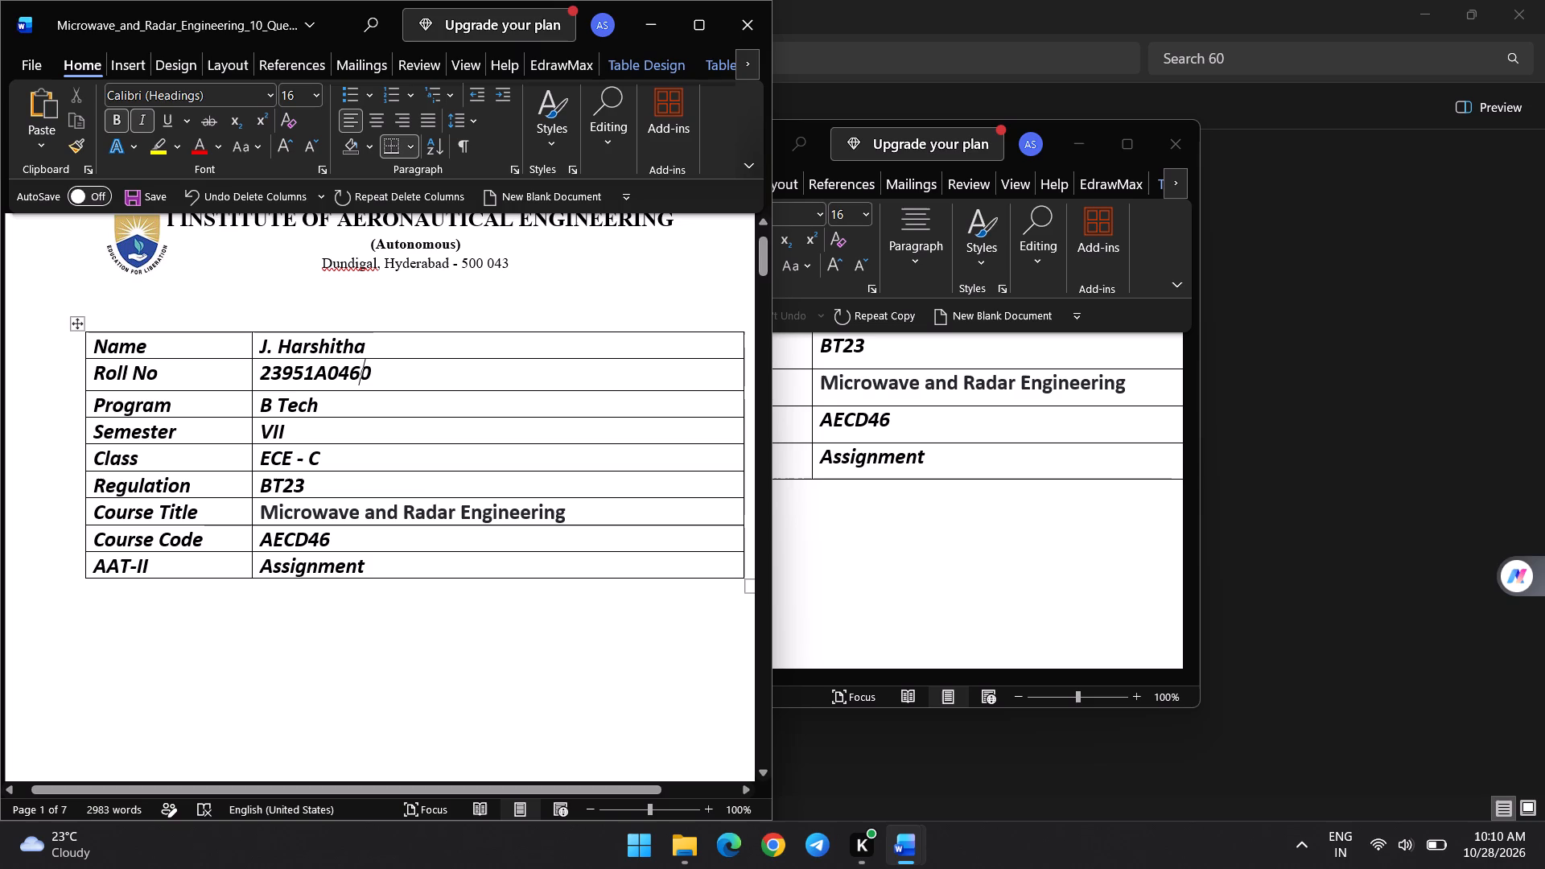
{"action": "key", "text": "BackSpace"}
{"action": "key", "text": "Delete"}
{"action": "type", "text": "35"}
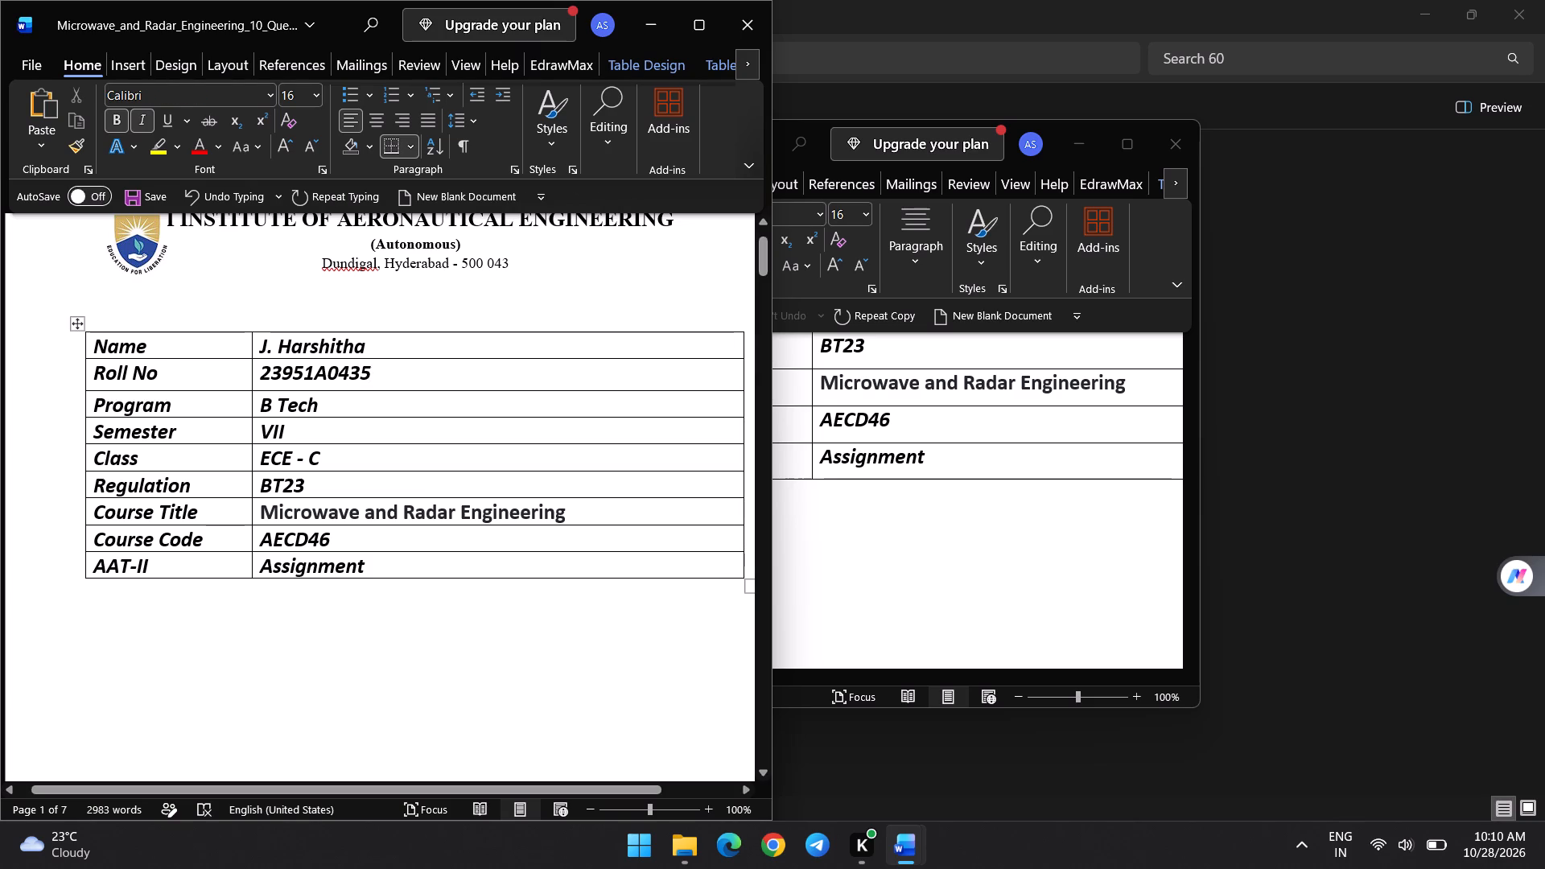
Replace the name in folder 35's Microwave cover table with the name of folder 35's student.
{"action": "left_click_drag", "start_coordinate": [365, 355], "coordinate": [262, 347]}
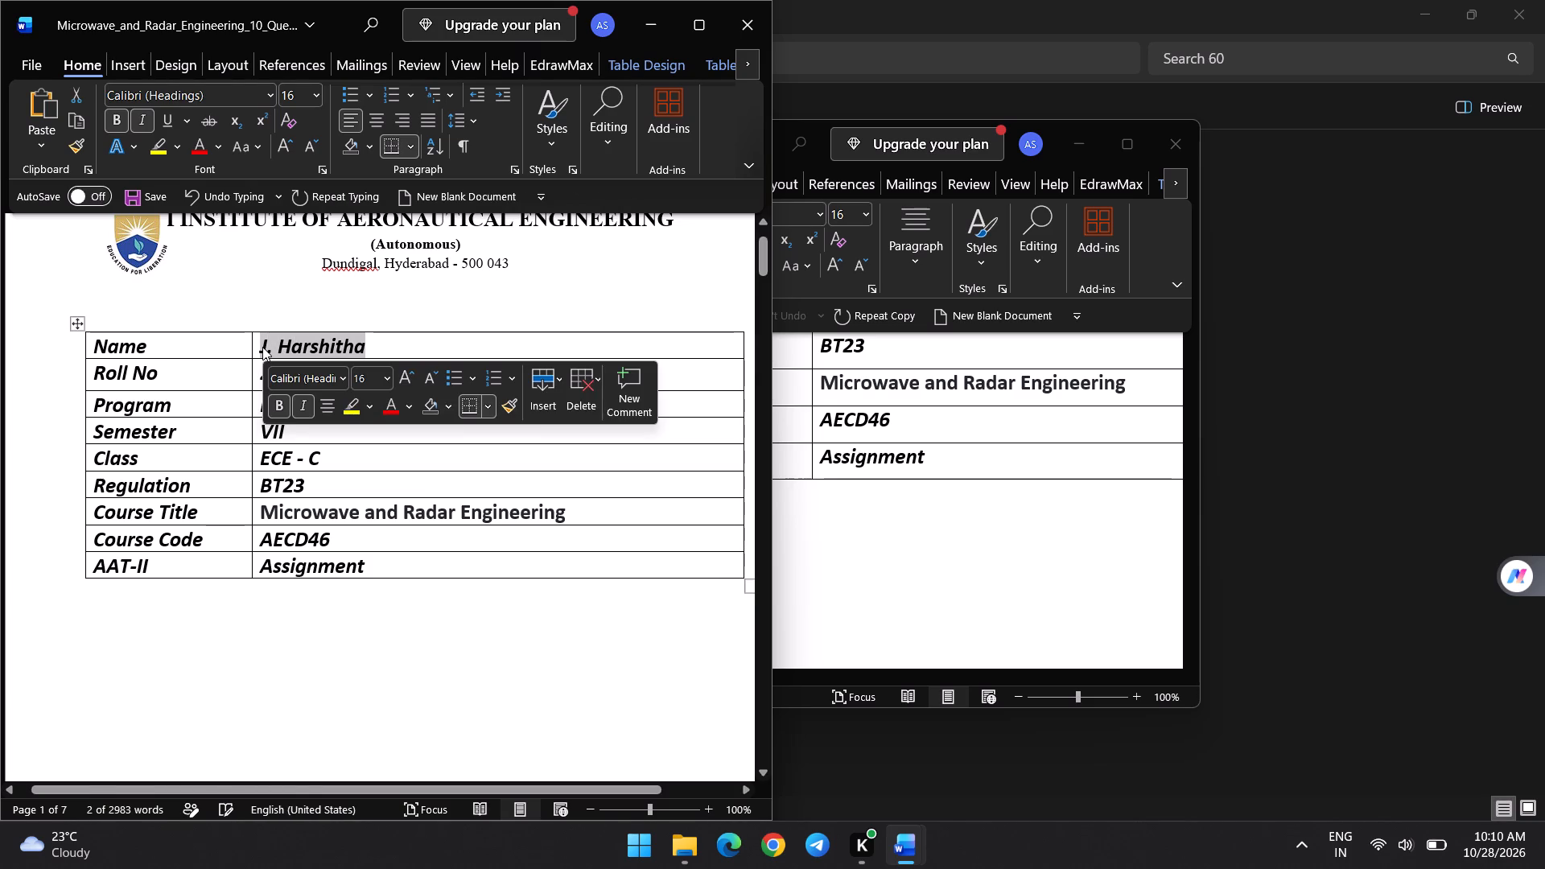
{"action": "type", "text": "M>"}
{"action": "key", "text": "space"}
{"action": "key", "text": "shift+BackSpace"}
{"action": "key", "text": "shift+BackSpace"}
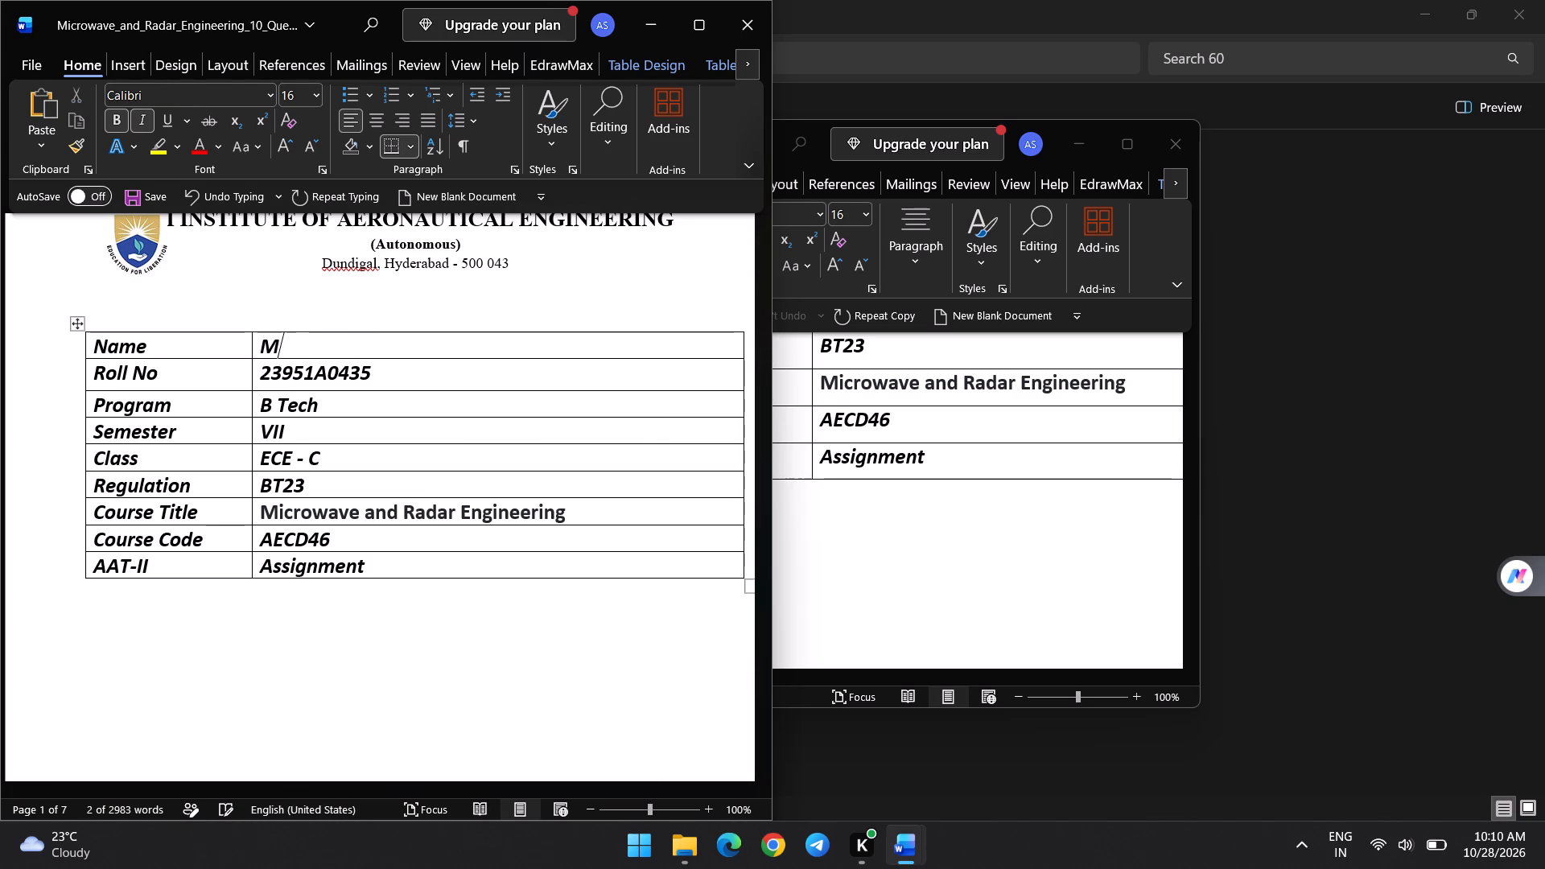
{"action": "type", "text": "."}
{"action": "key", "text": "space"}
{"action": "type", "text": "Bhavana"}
Save and close folder 35's Microwave and Radar Engineering assignment.
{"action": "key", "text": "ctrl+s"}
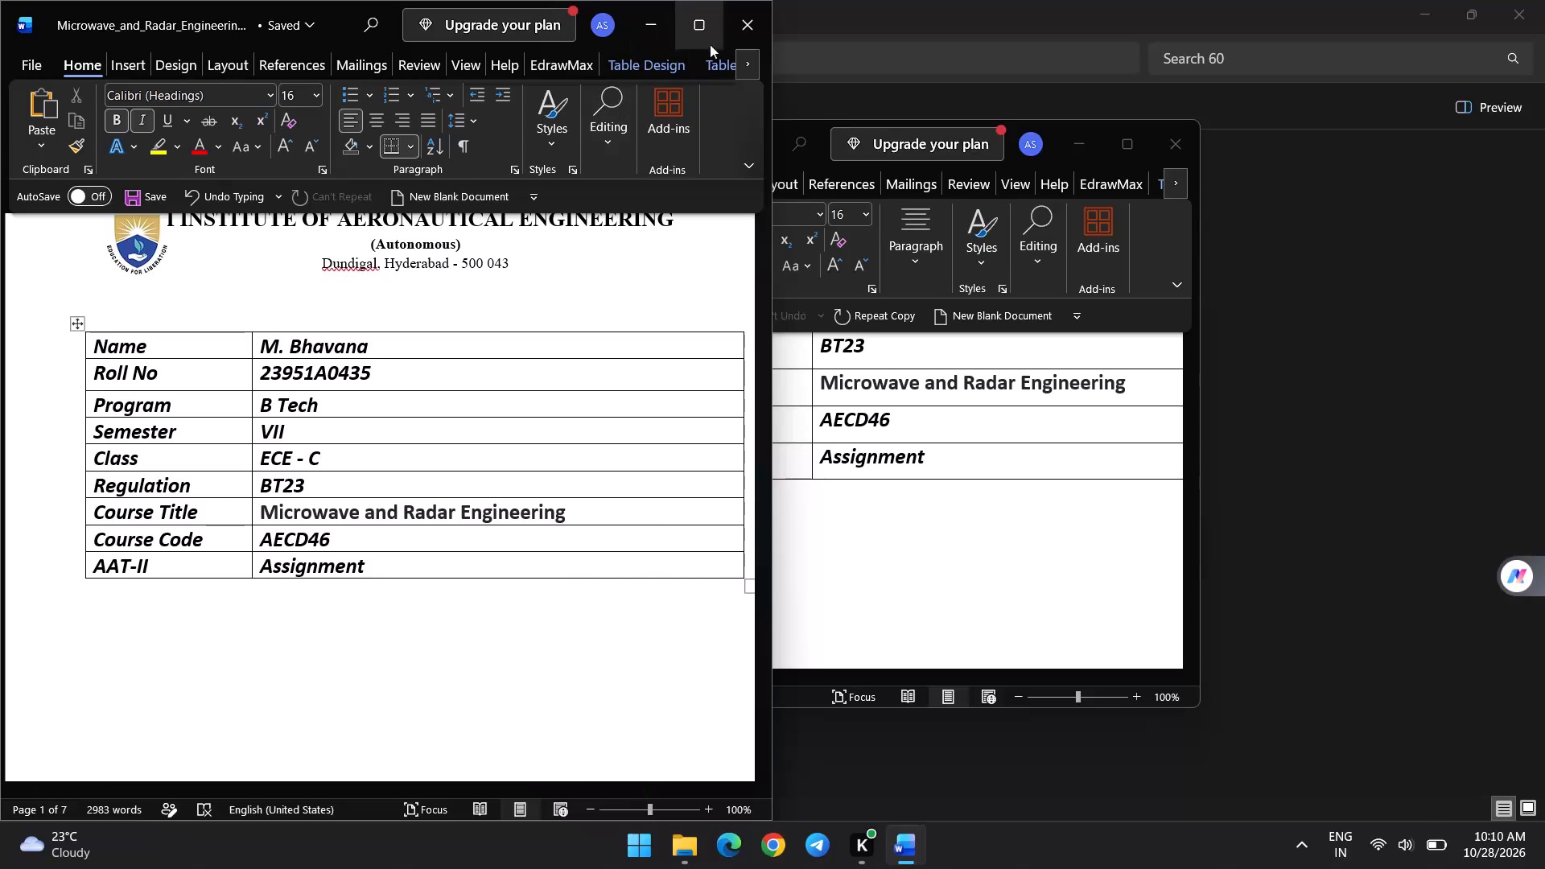
{"action": "left_click", "coordinate": [739, 33]}
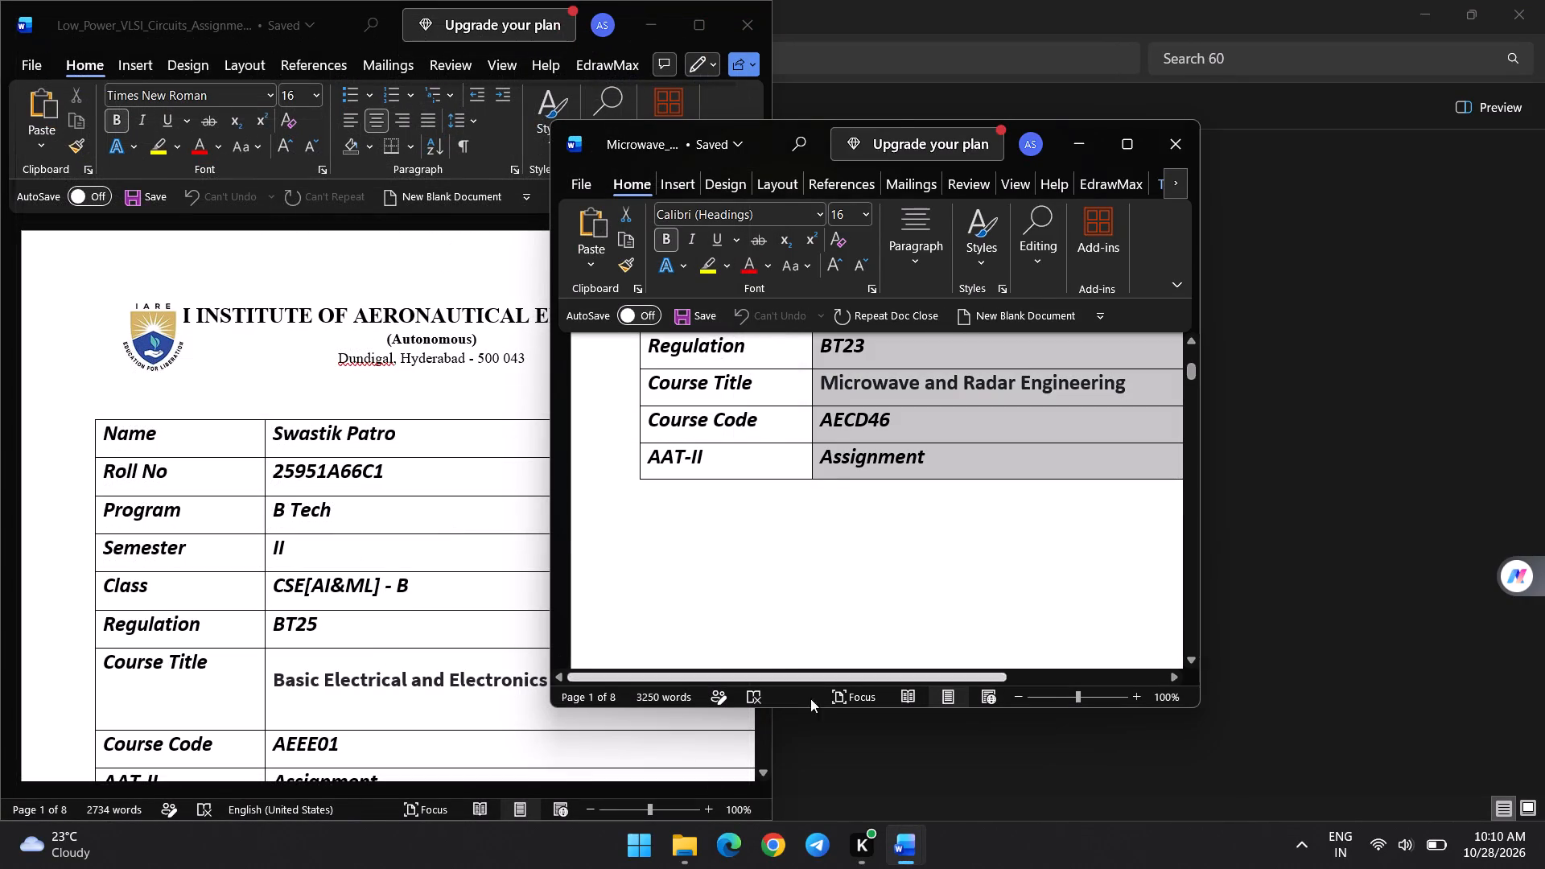
Reopen the Ethical Hacking and Cyber Defense assignment from folder 35.
{"action": "left_click", "coordinate": [853, 749]}
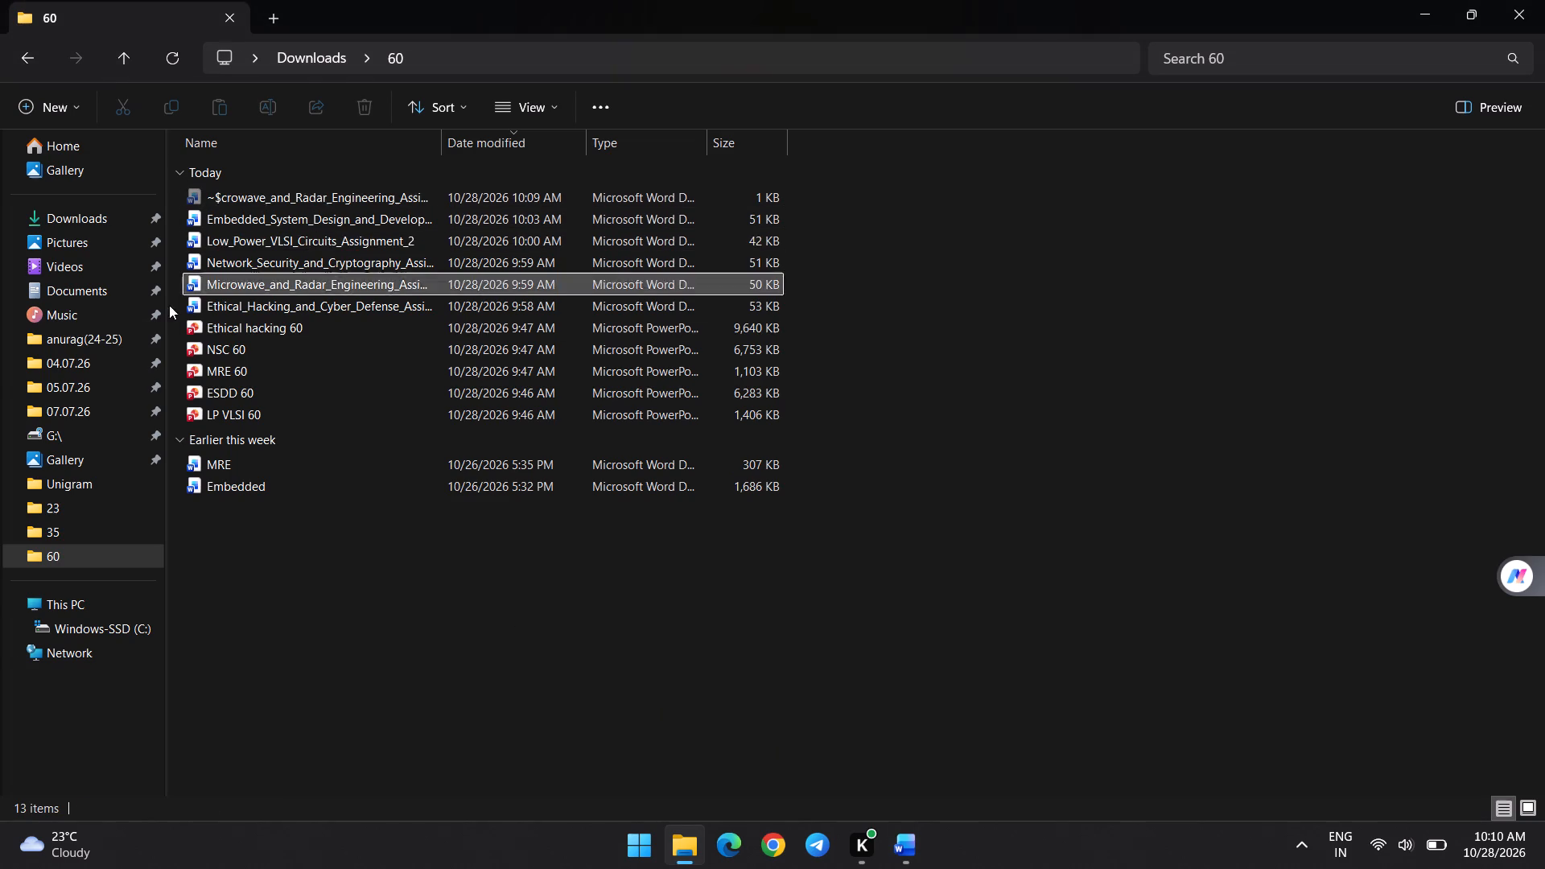
{"action": "left_click", "coordinate": [73, 533]}
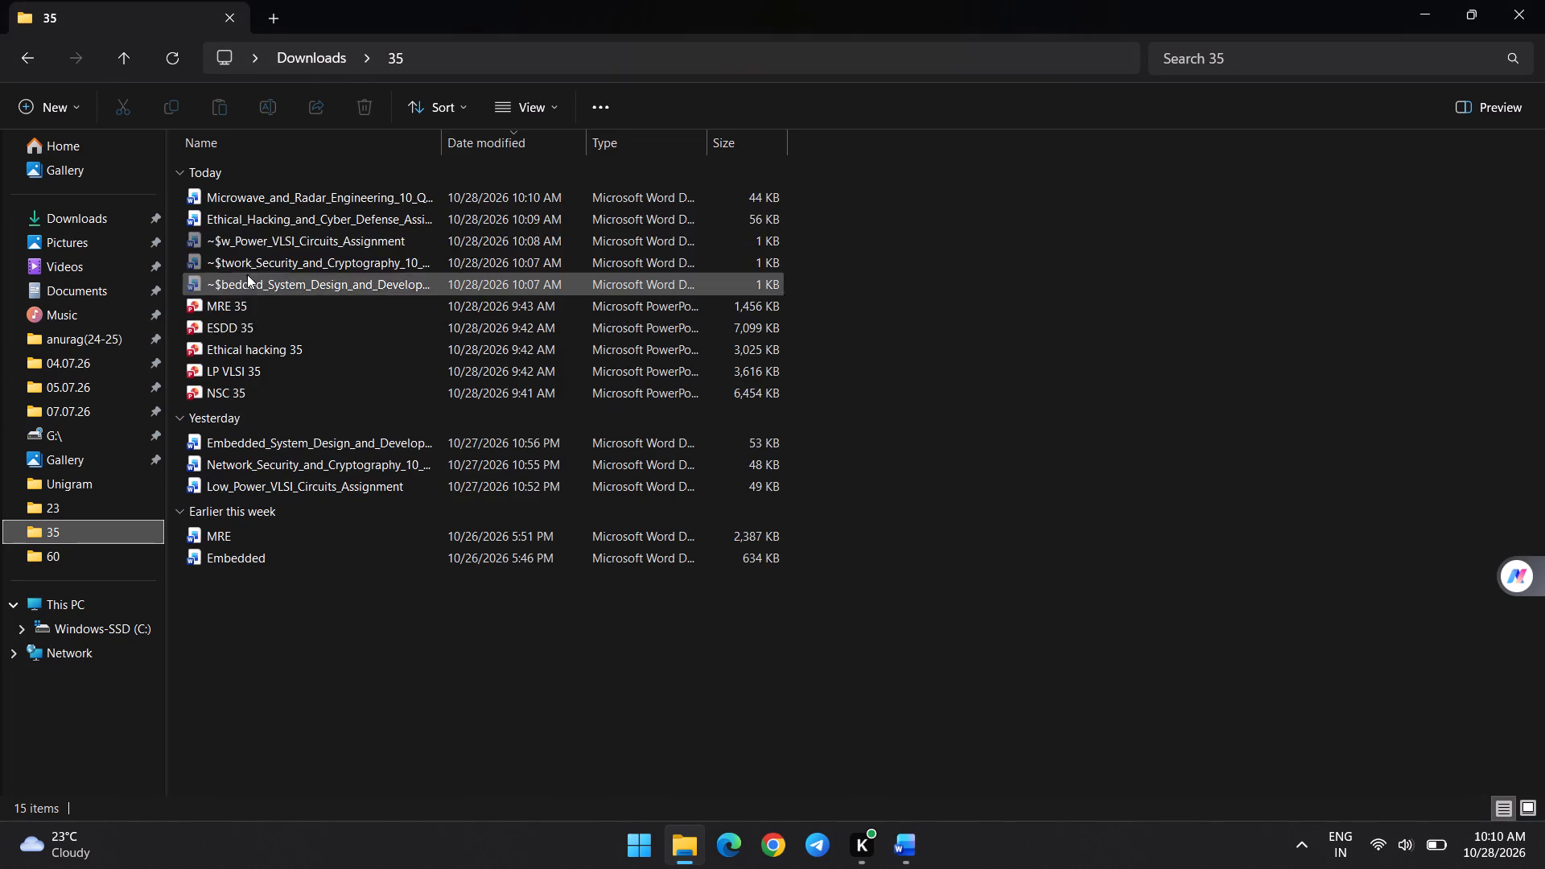
{"action": "left_click", "coordinate": [175, 64]}
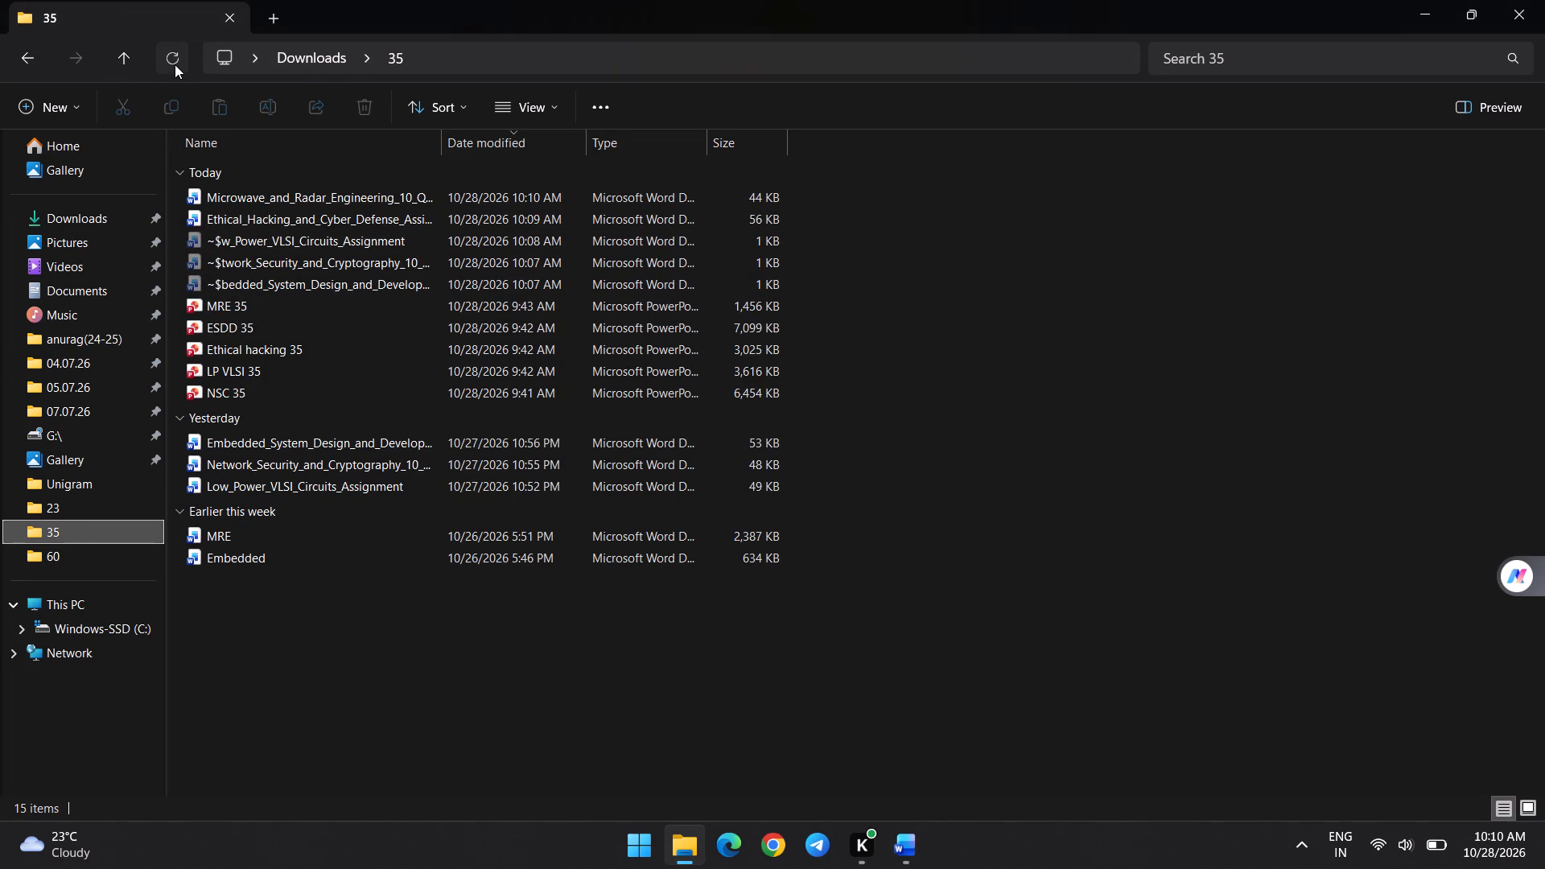
{"action": "double_click", "coordinate": [286, 212]}
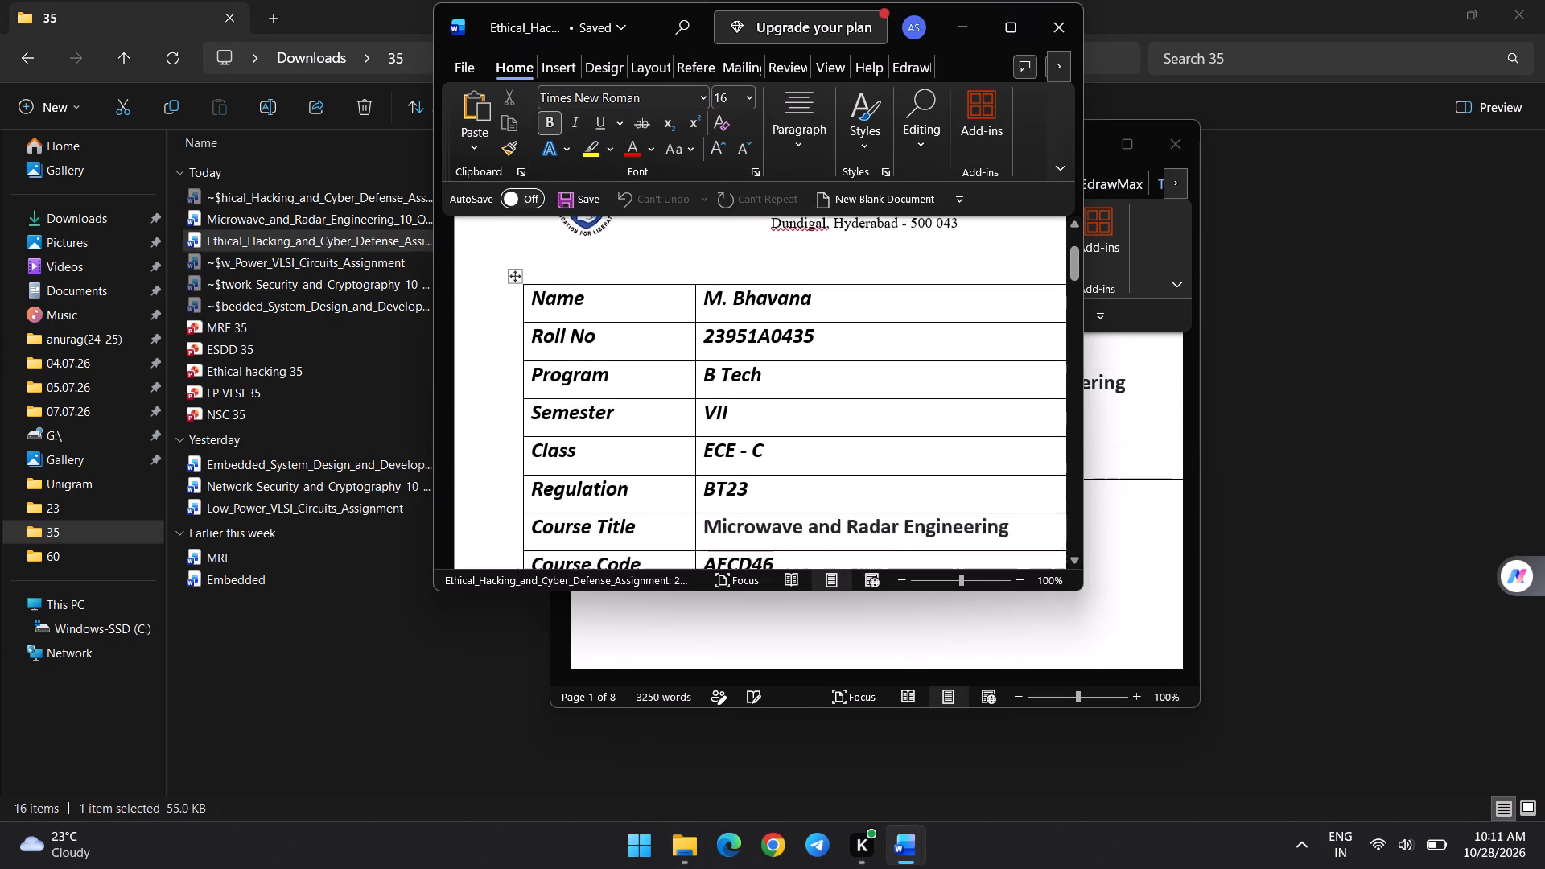
Switch to folder 60's Microwave and Radar Engineering assignment and close it.
{"action": "left_click", "coordinate": [1273, 344]}
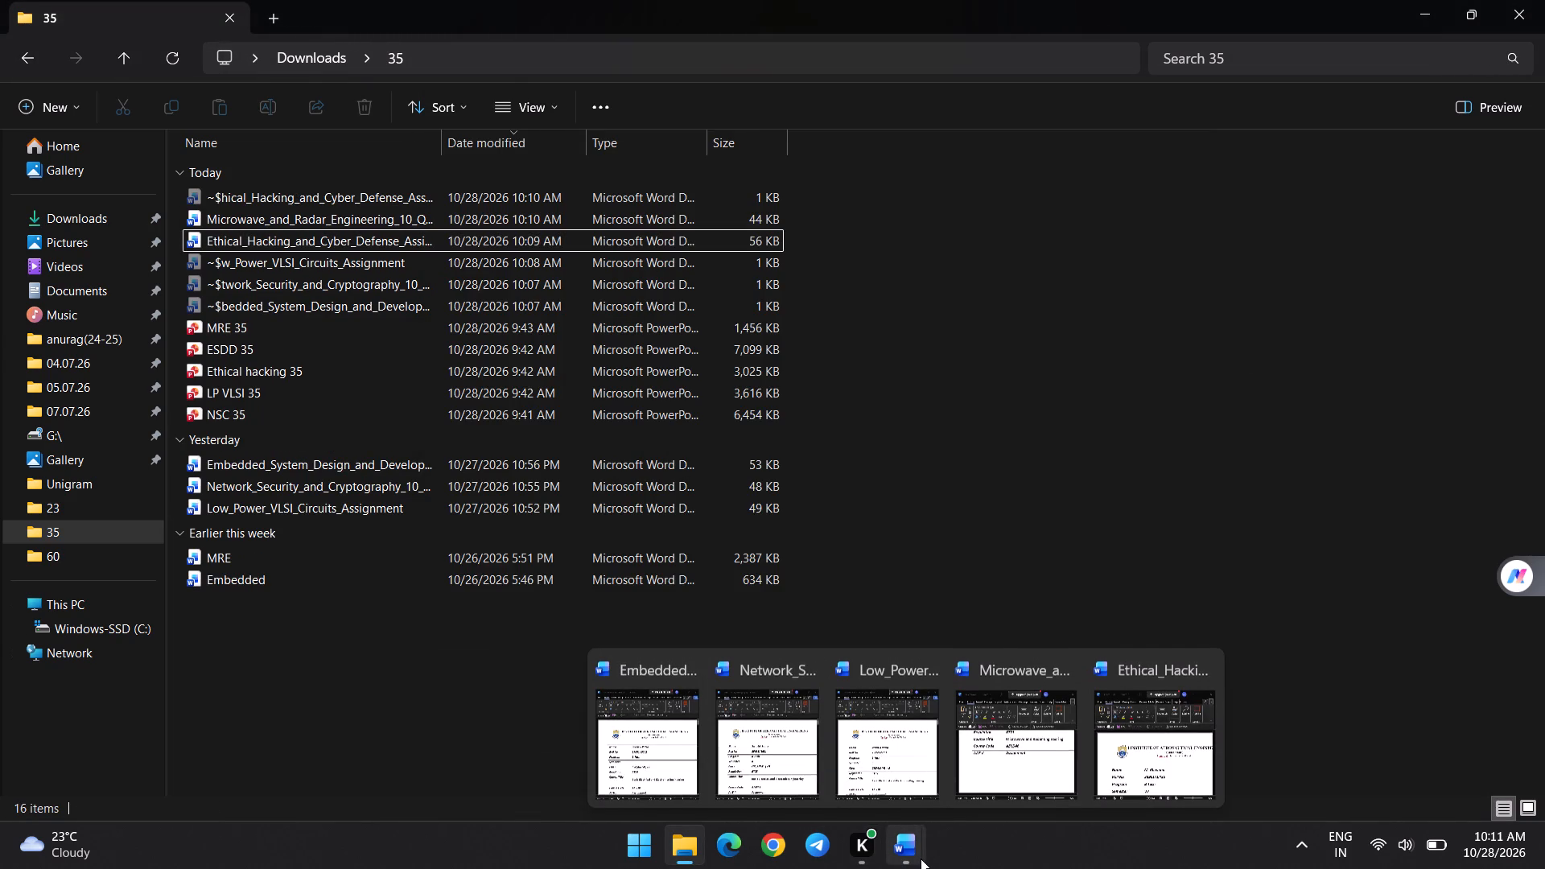
{"action": "left_click", "coordinate": [1011, 752]}
{"action": "scroll", "coordinate": [1001, 515], "scroll_direction": "up", "scroll_amount": 1}
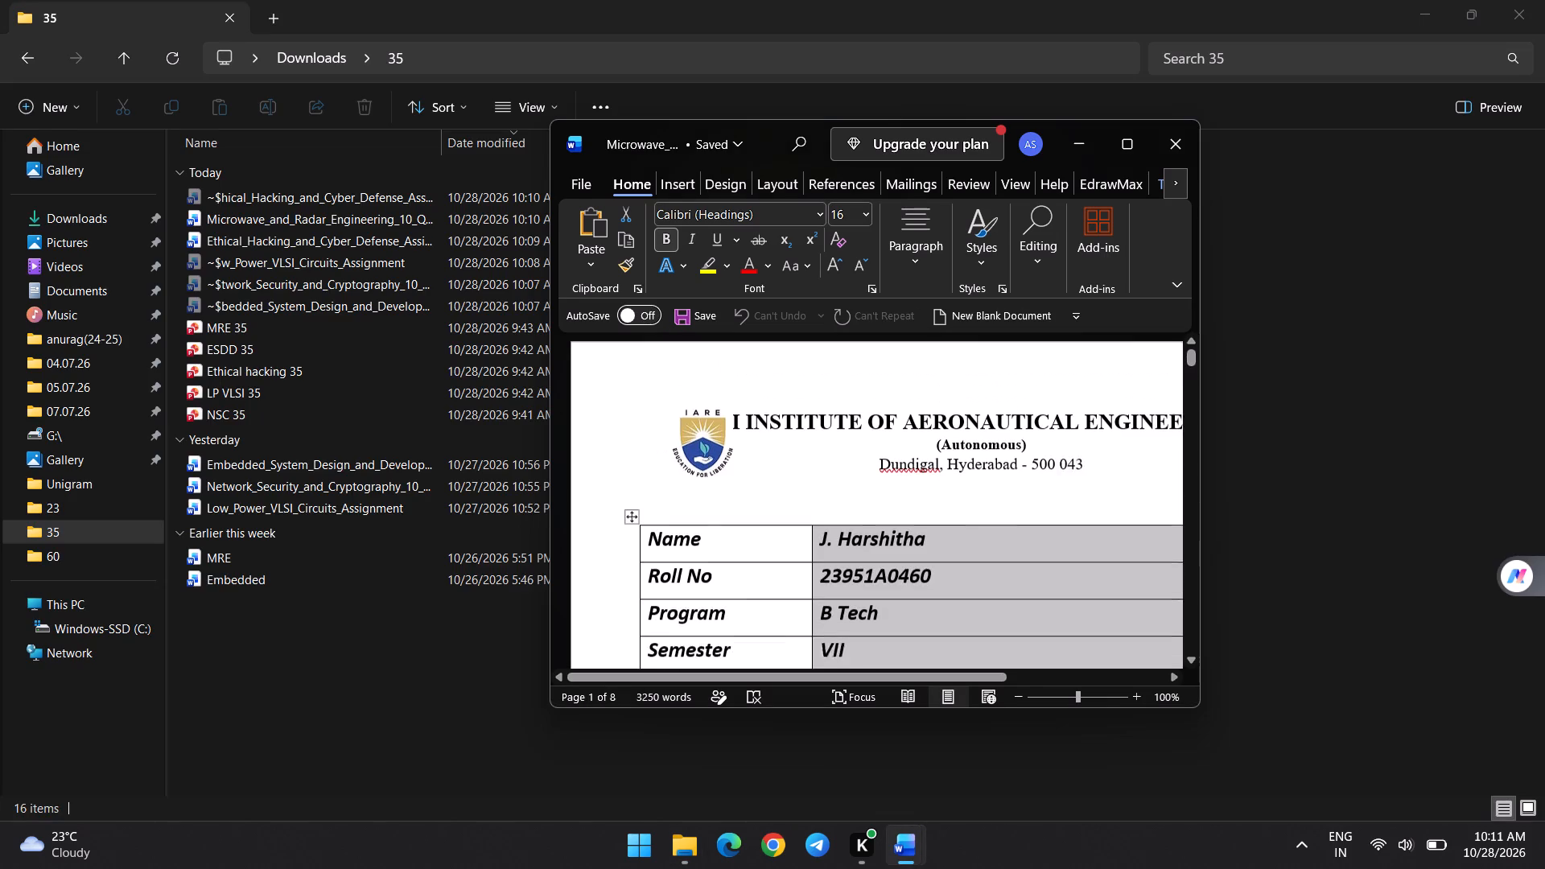
{"action": "scroll", "coordinate": [1001, 515], "scroll_direction": "up", "scroll_amount": 1}
{"action": "left_click", "coordinate": [1180, 126]}
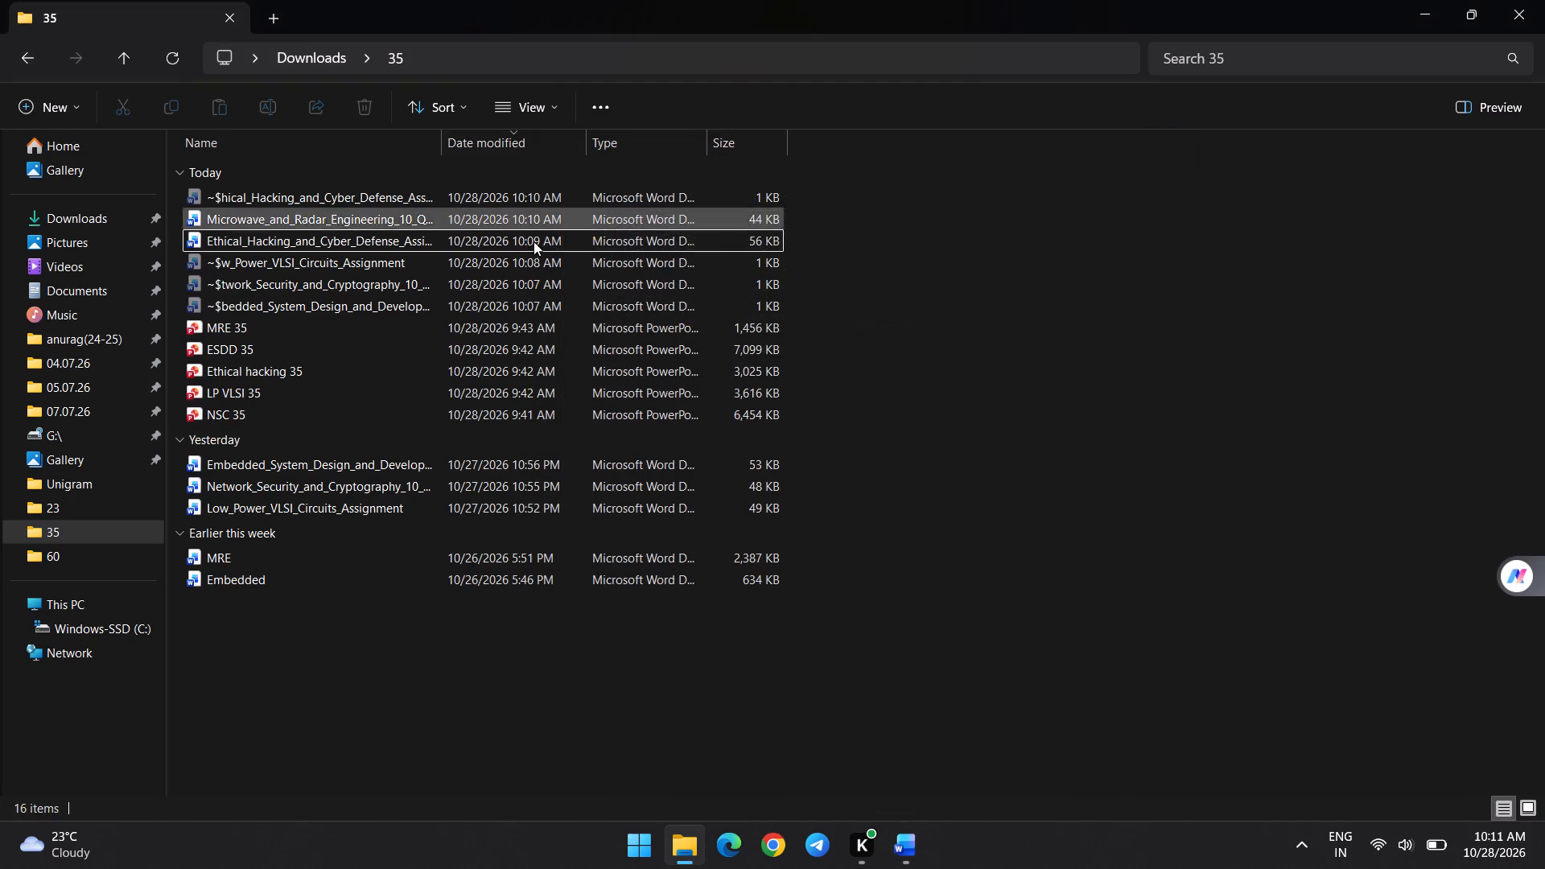
Open folder 35's Microwave and Radar Engineering assignment, check its cover table, and close it.
{"action": "double_click", "coordinate": [447, 218]}
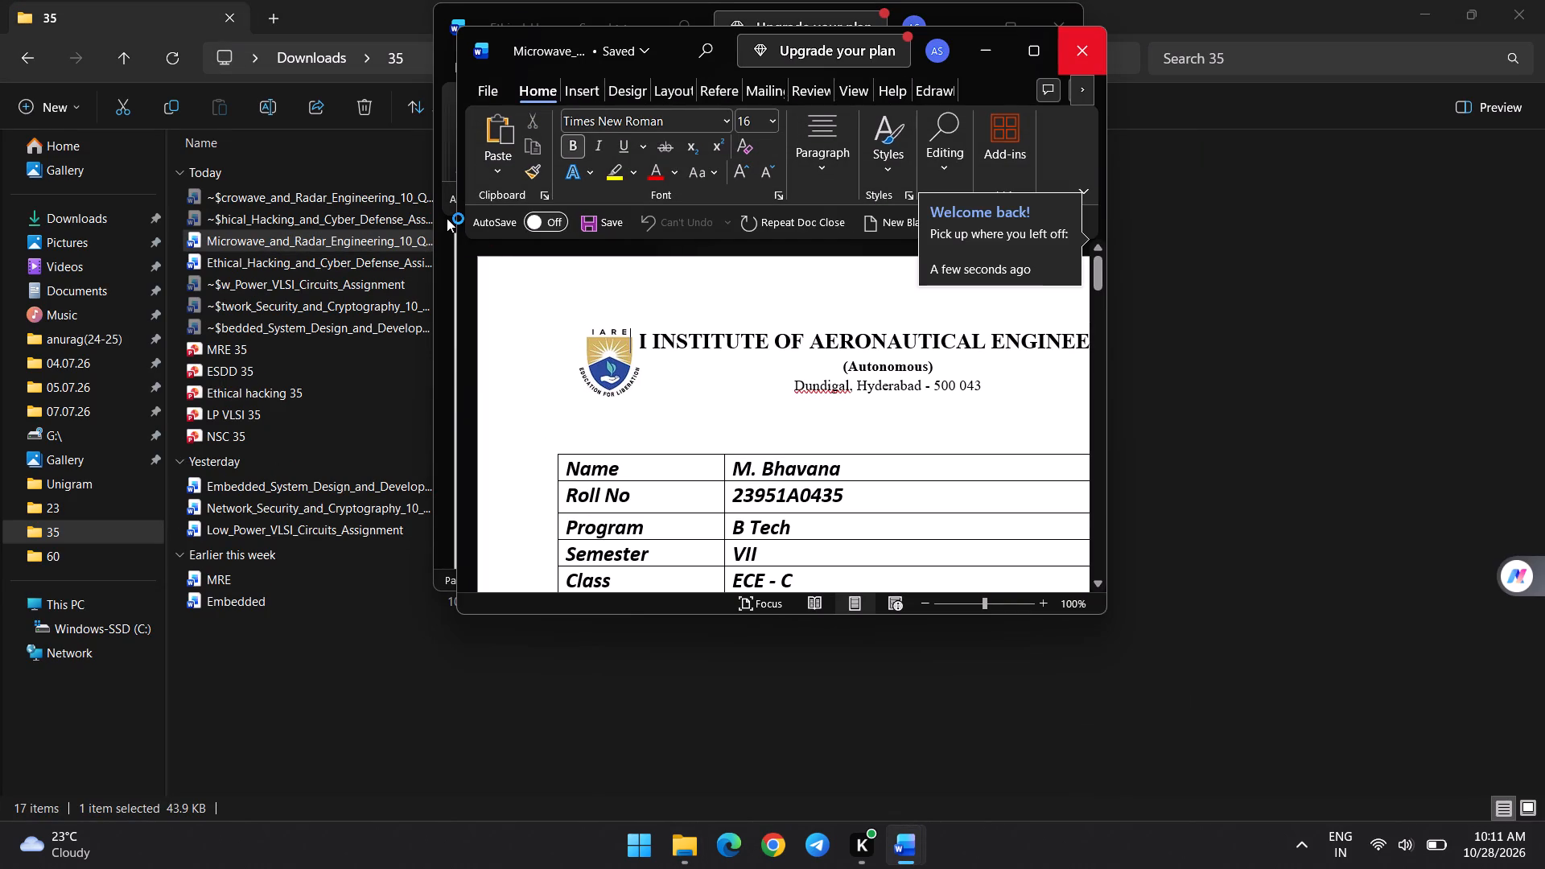
{"action": "scroll", "coordinate": [568, 336], "scroll_direction": "down", "scroll_amount": 1}
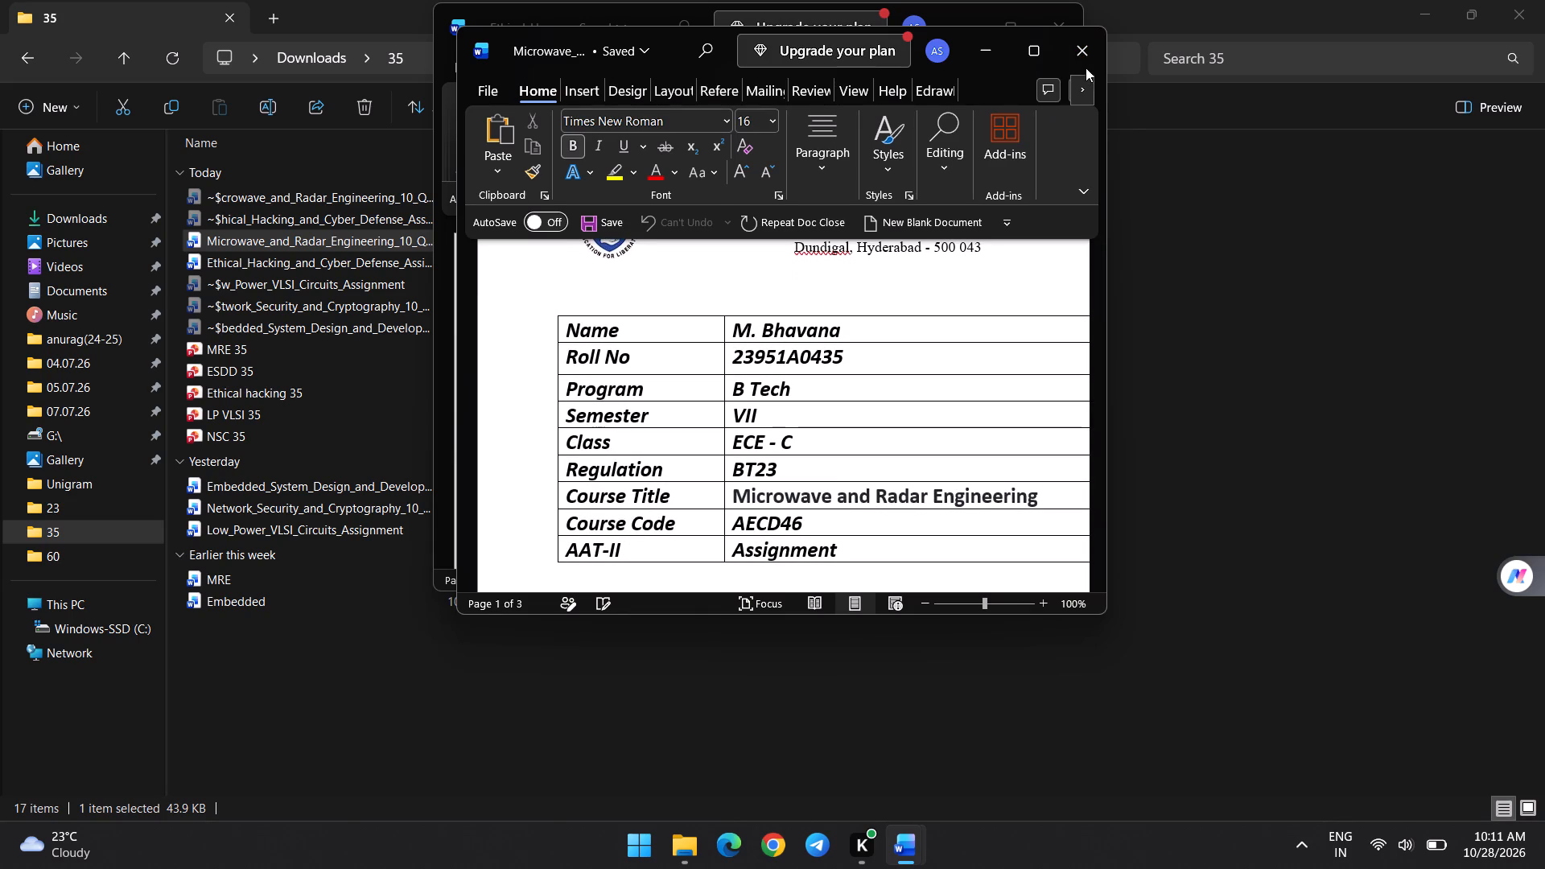
{"action": "left_click", "coordinate": [1087, 64]}
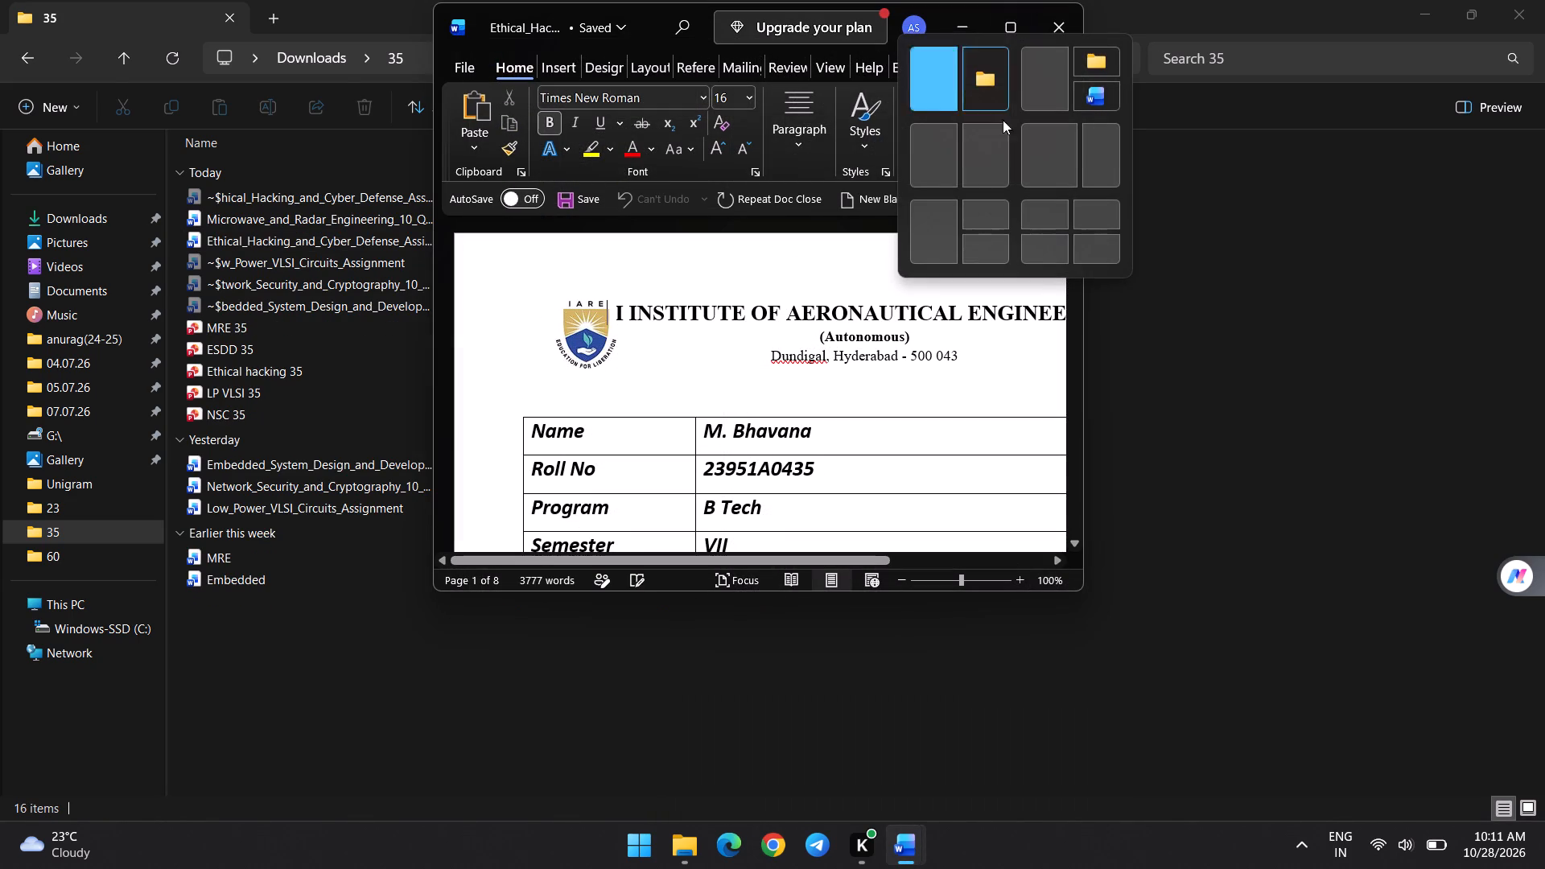
Snap folder 35's Ethical Hacking assignment window to the left side of the screen.
{"action": "left_click", "coordinate": [1030, 154]}
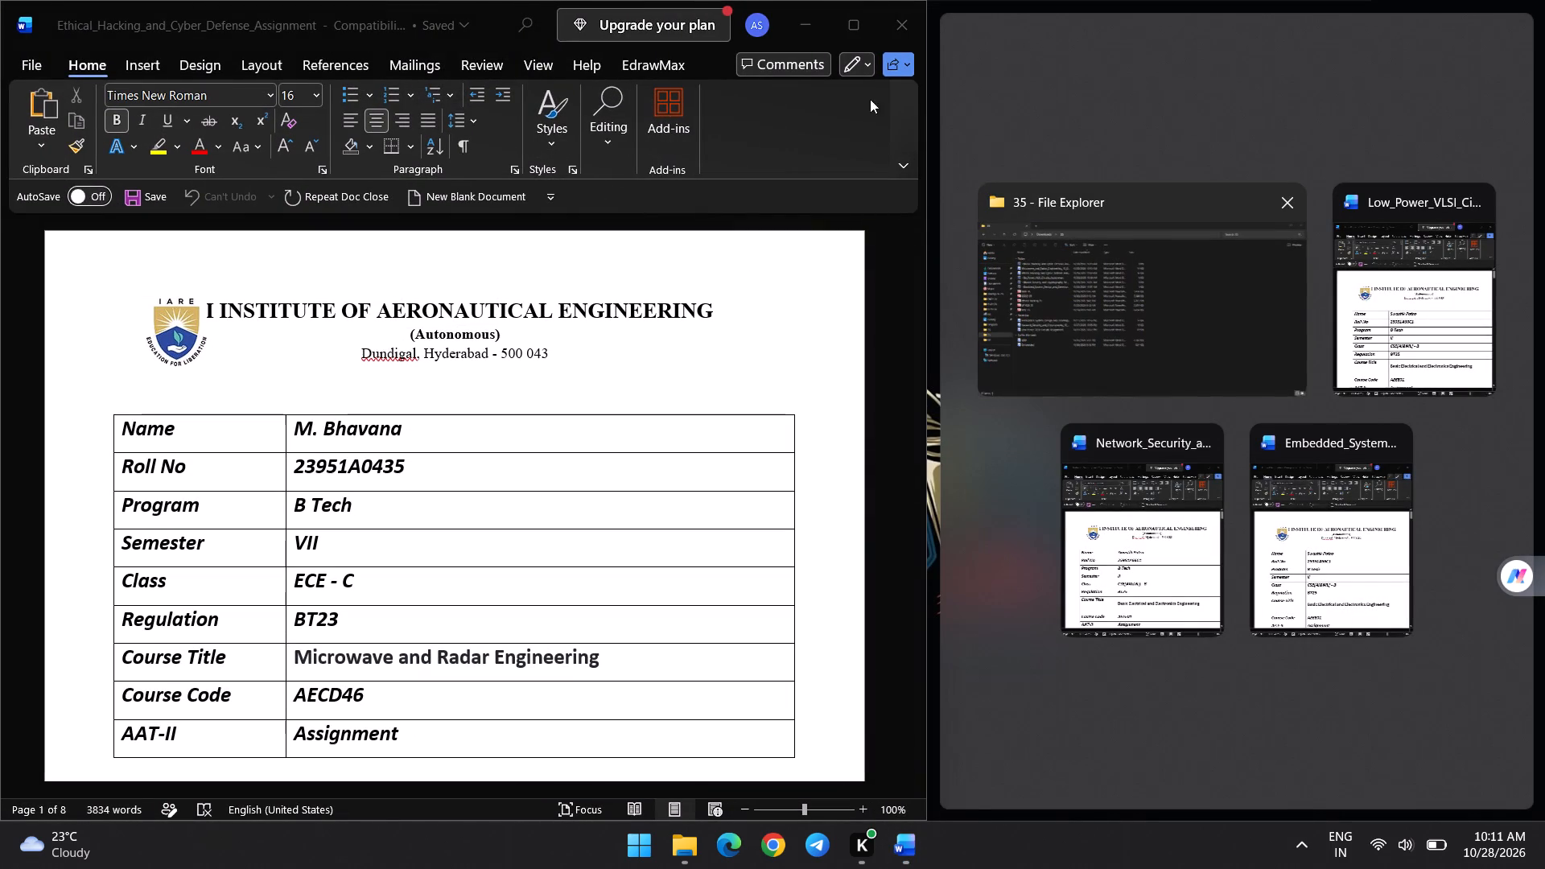
{"action": "left_click", "coordinate": [780, 154]}
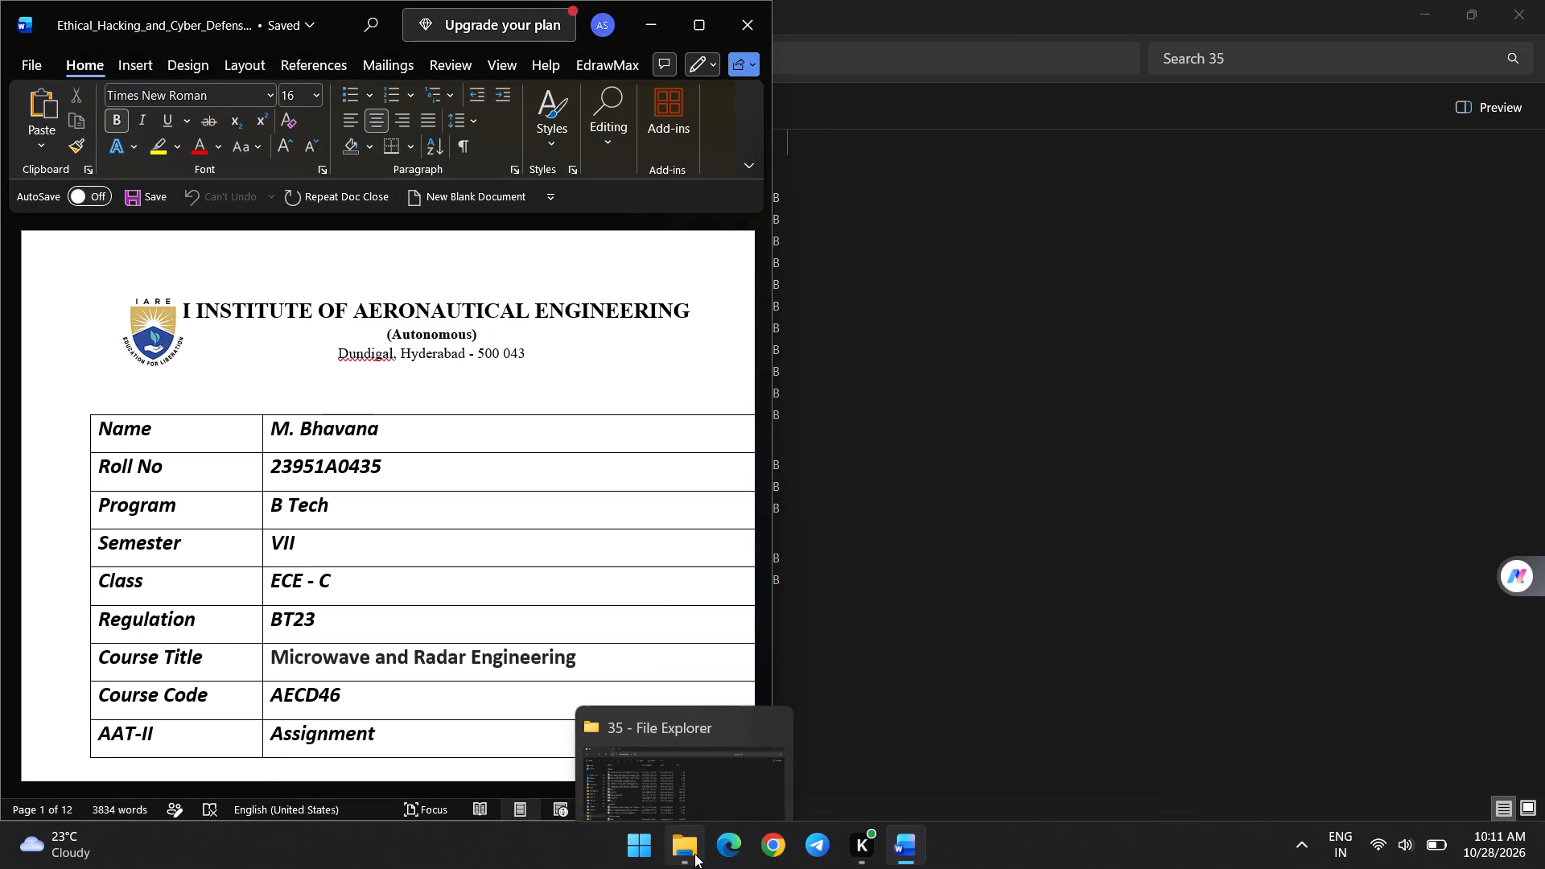
Switch to File Explorer and open folder 60.
{"action": "left_click", "coordinate": [694, 854]}
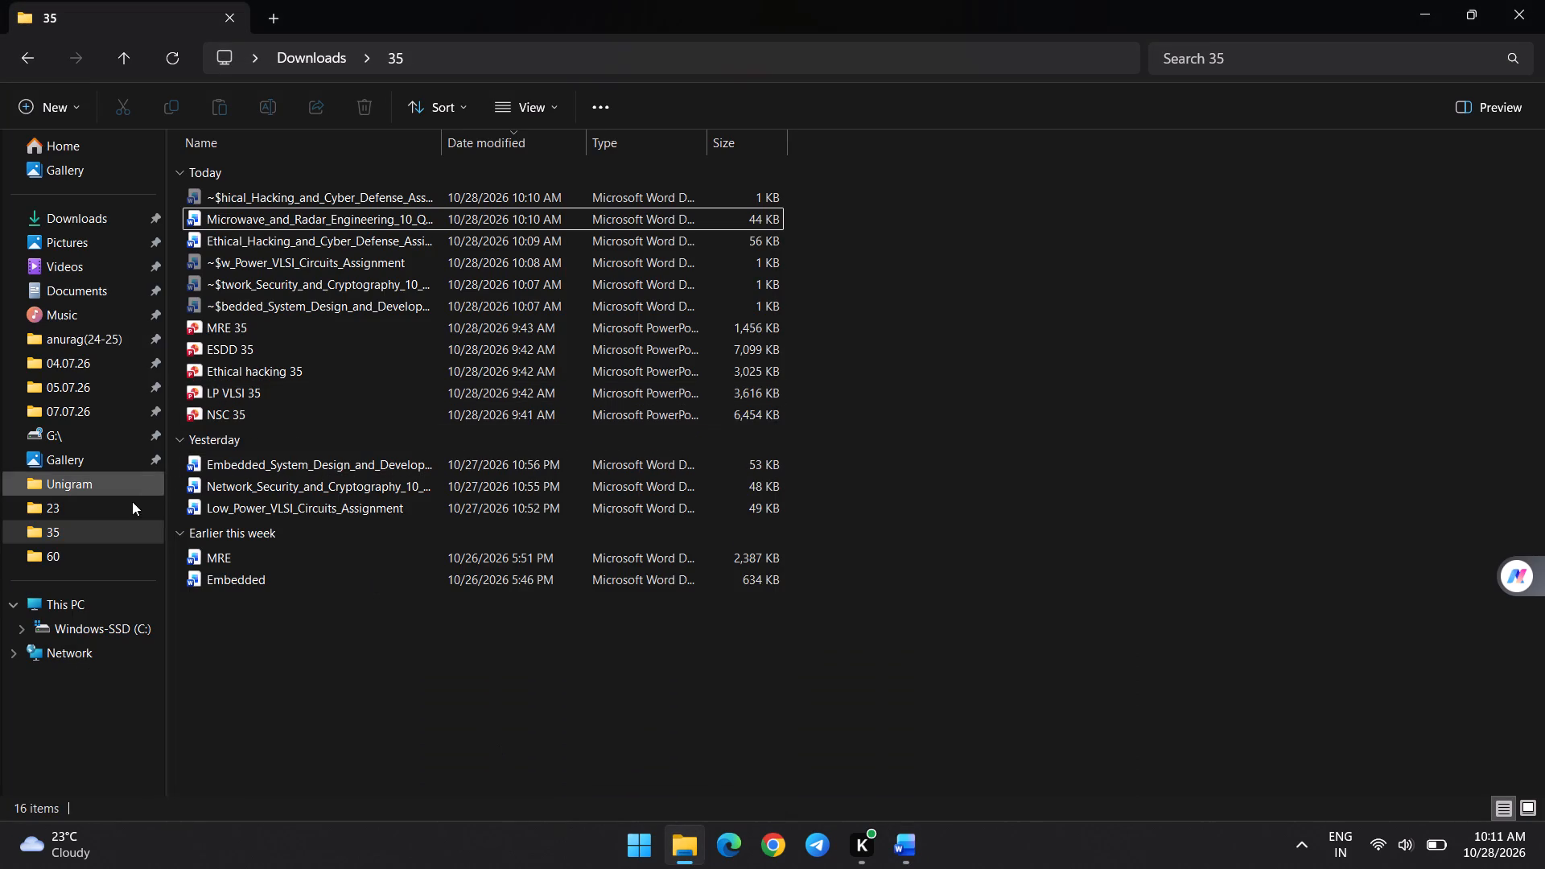
{"action": "left_click", "coordinate": [109, 549]}
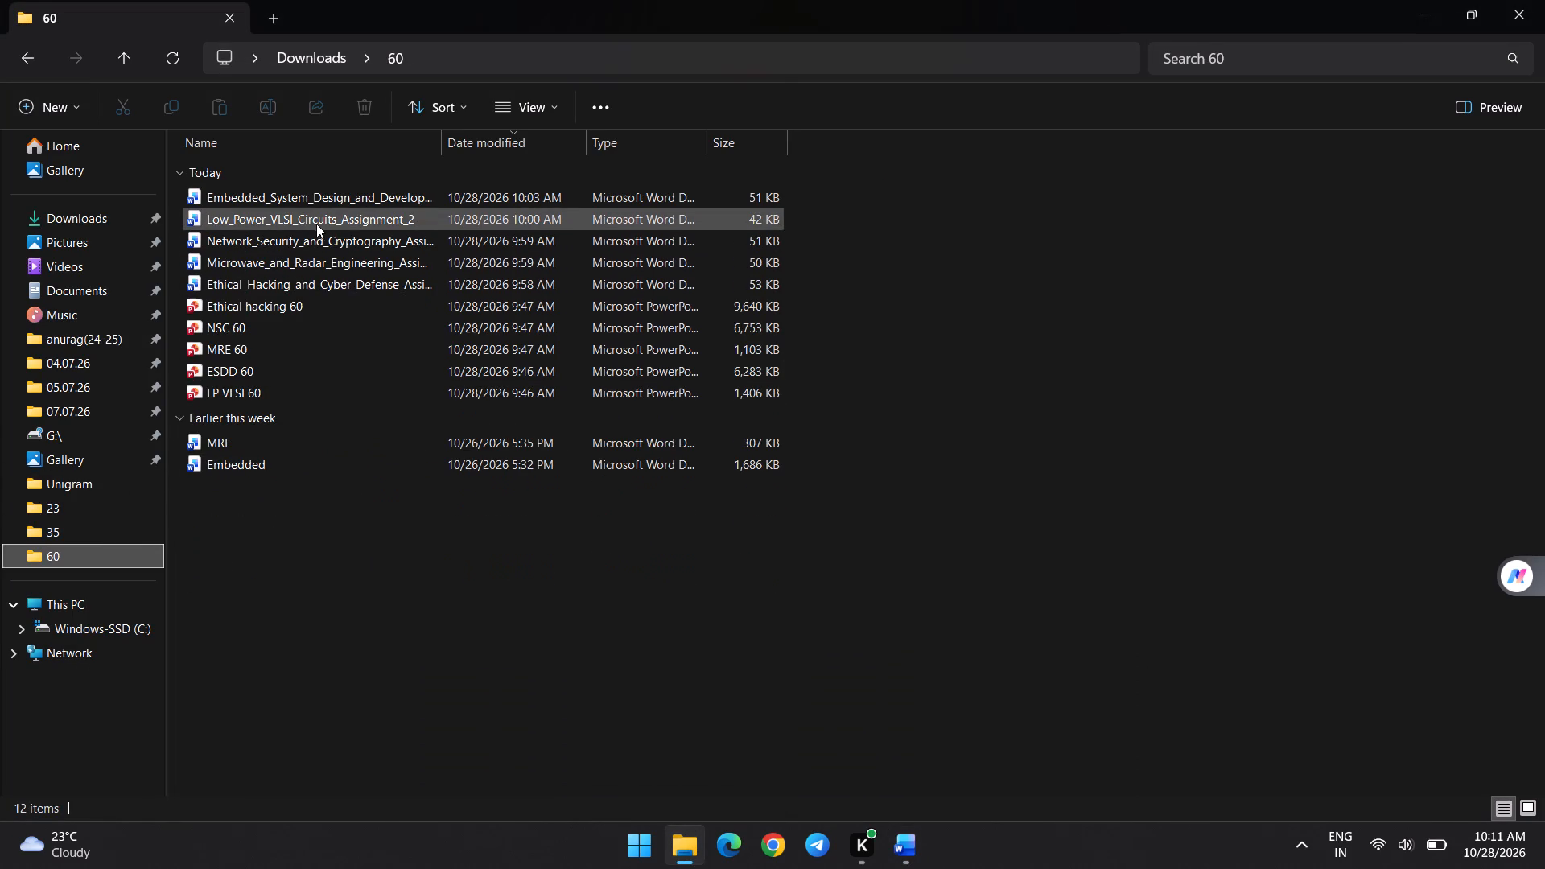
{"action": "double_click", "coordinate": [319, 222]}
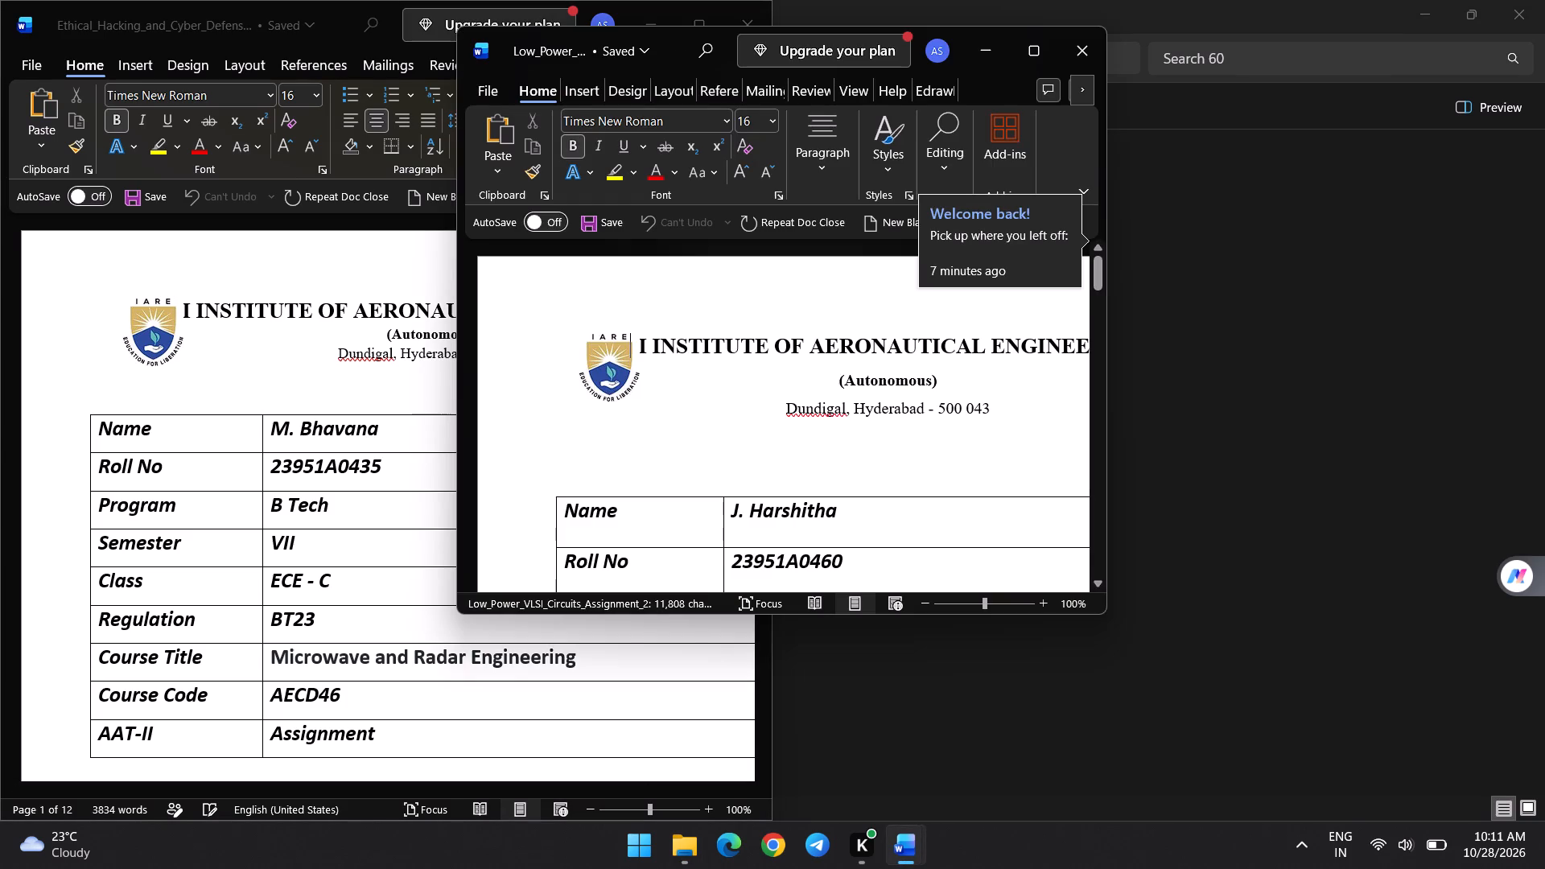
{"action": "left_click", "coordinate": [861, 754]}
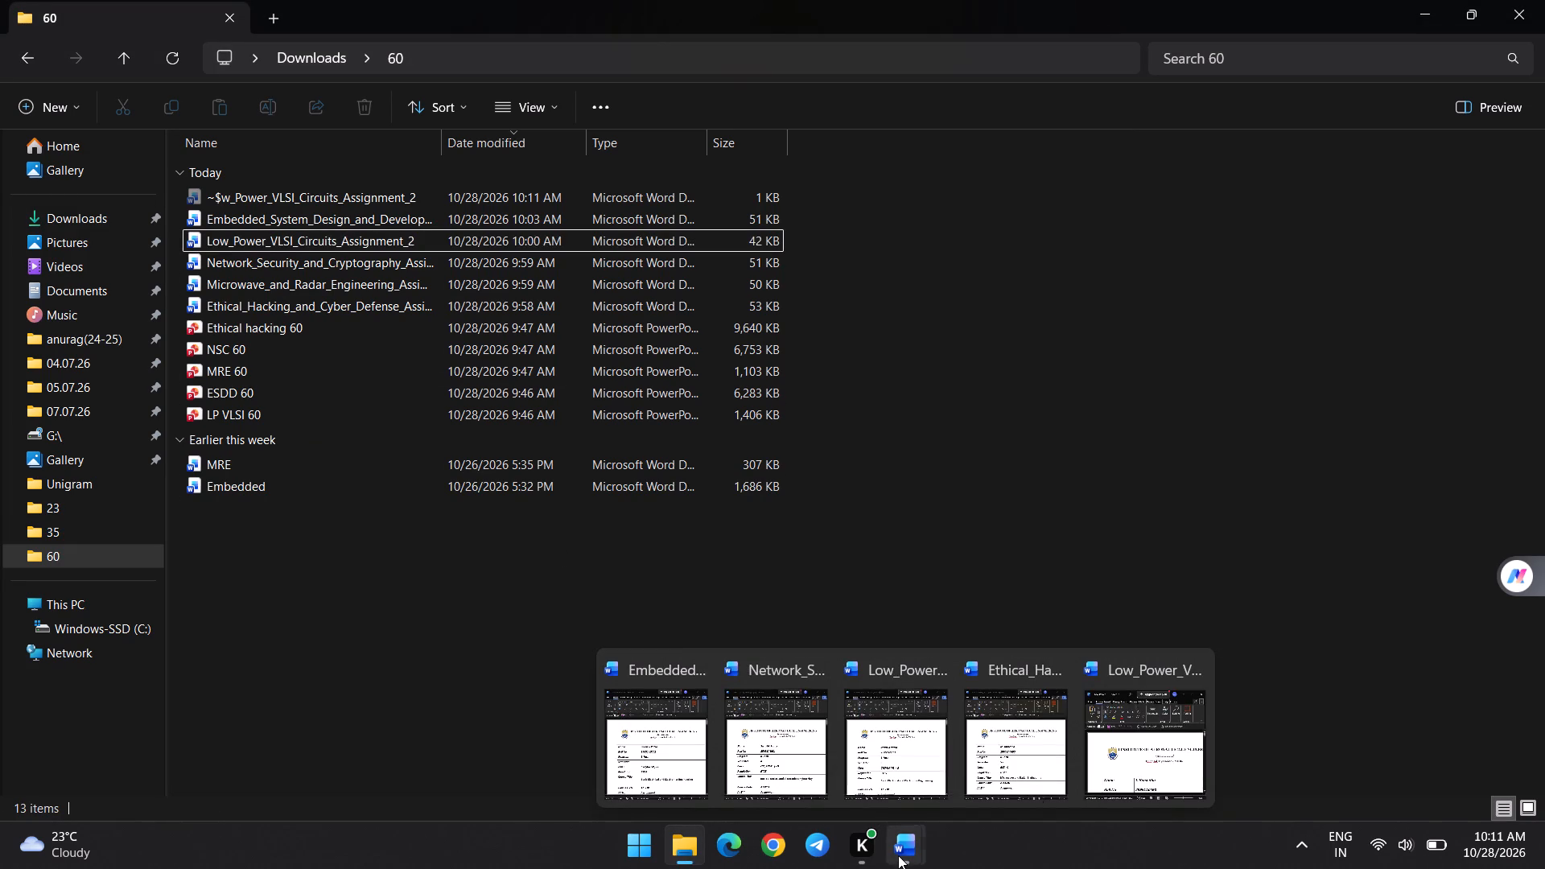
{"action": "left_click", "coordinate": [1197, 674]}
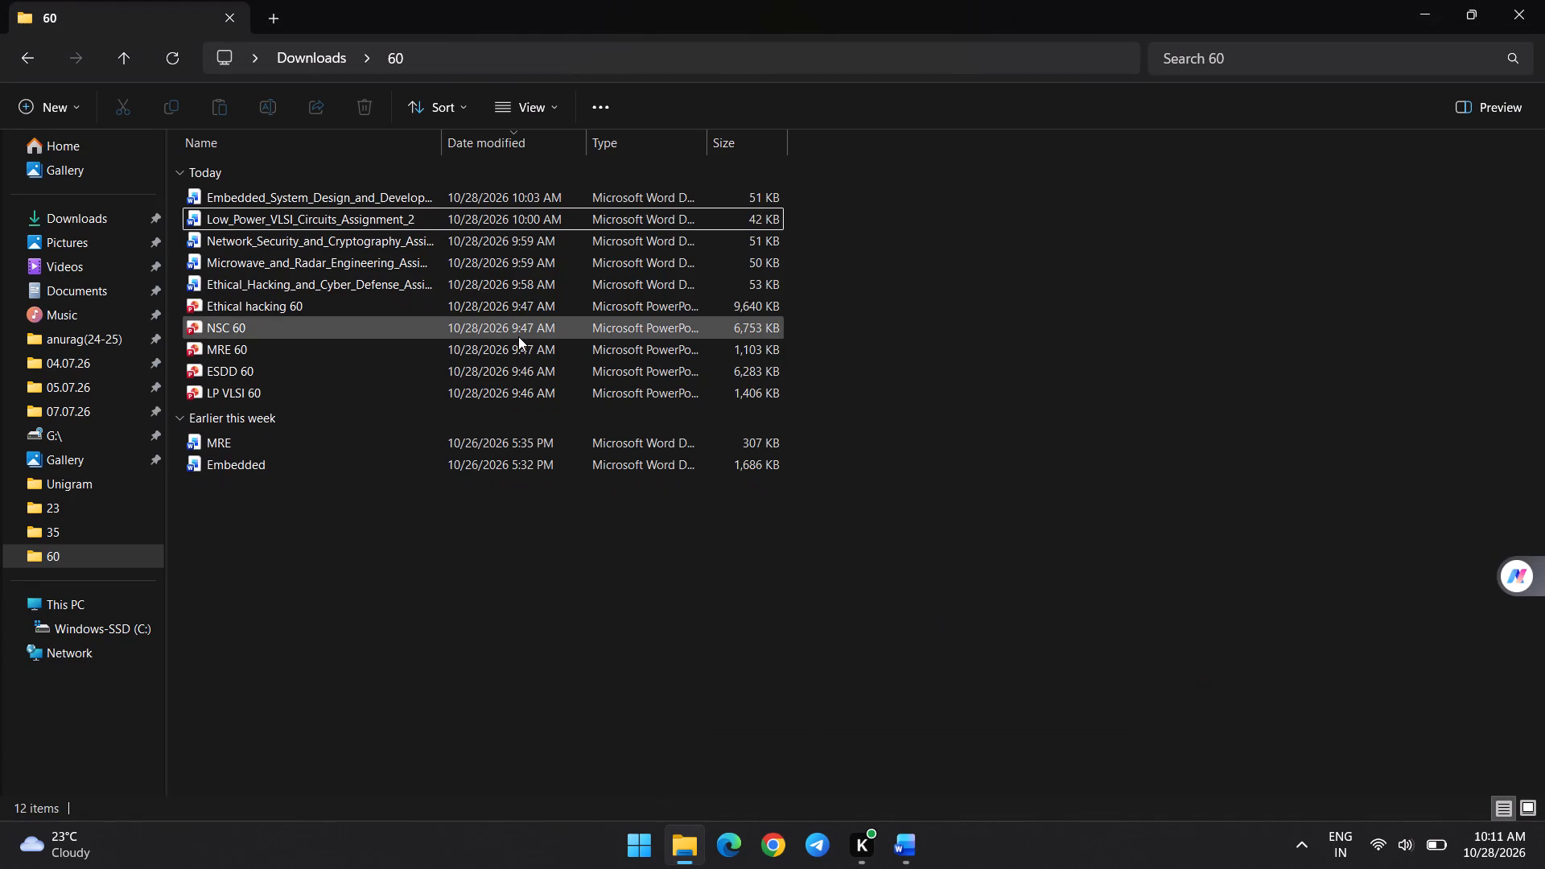
Replace the cover table in folder 35's Ethical Hacking and Cyber Defense assignment with the one from folder 60's matching assignment.
{"action": "double_click", "coordinate": [400, 284]}
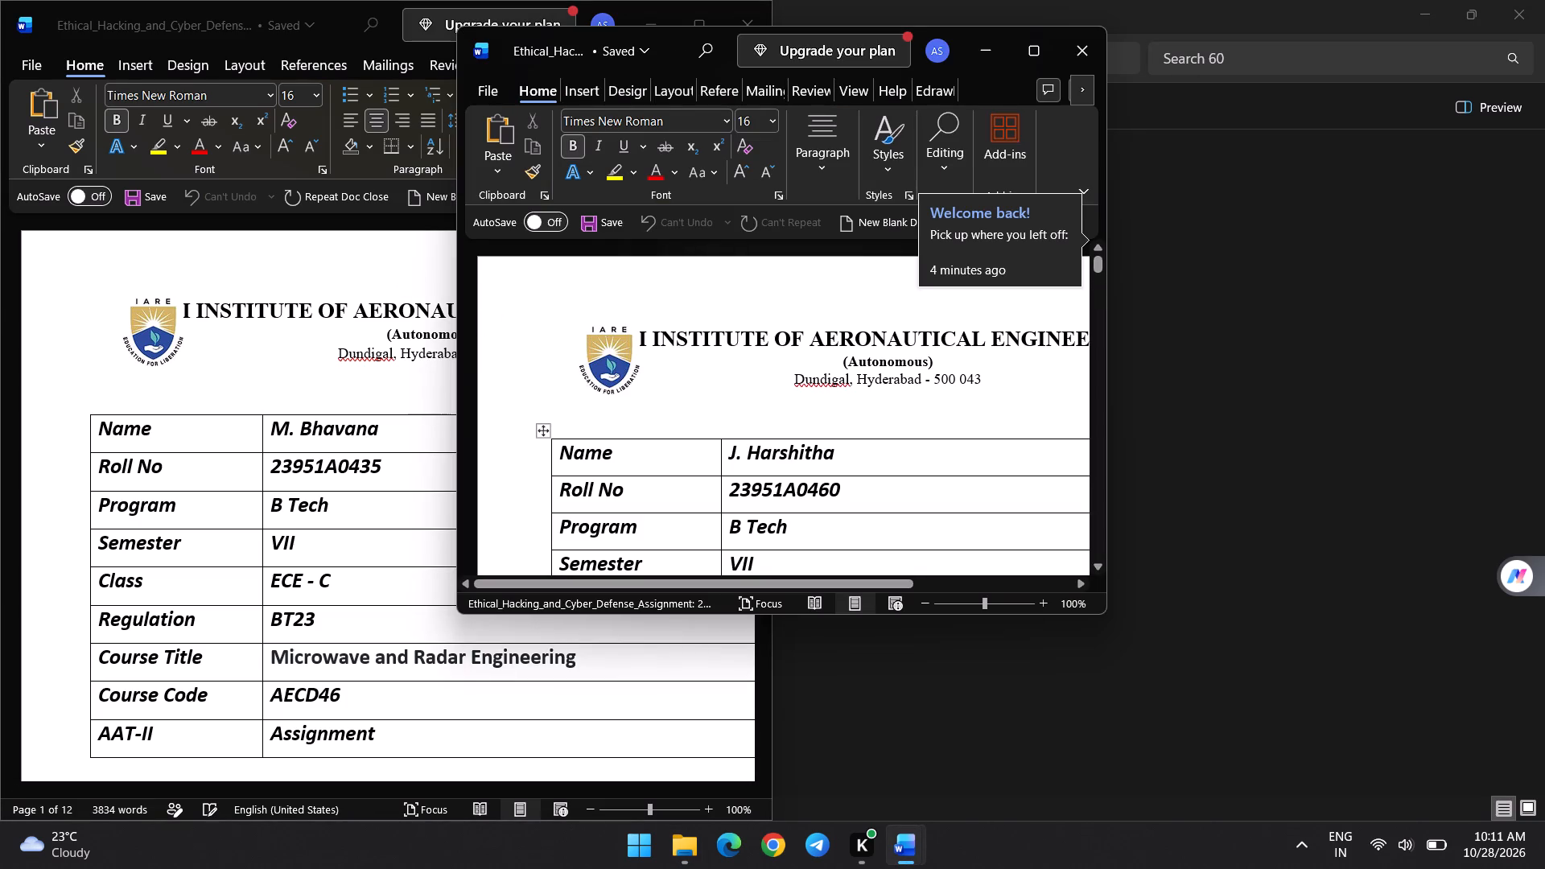
{"action": "left_click_drag", "start_coordinate": [564, 444], "coordinate": [789, 605]}
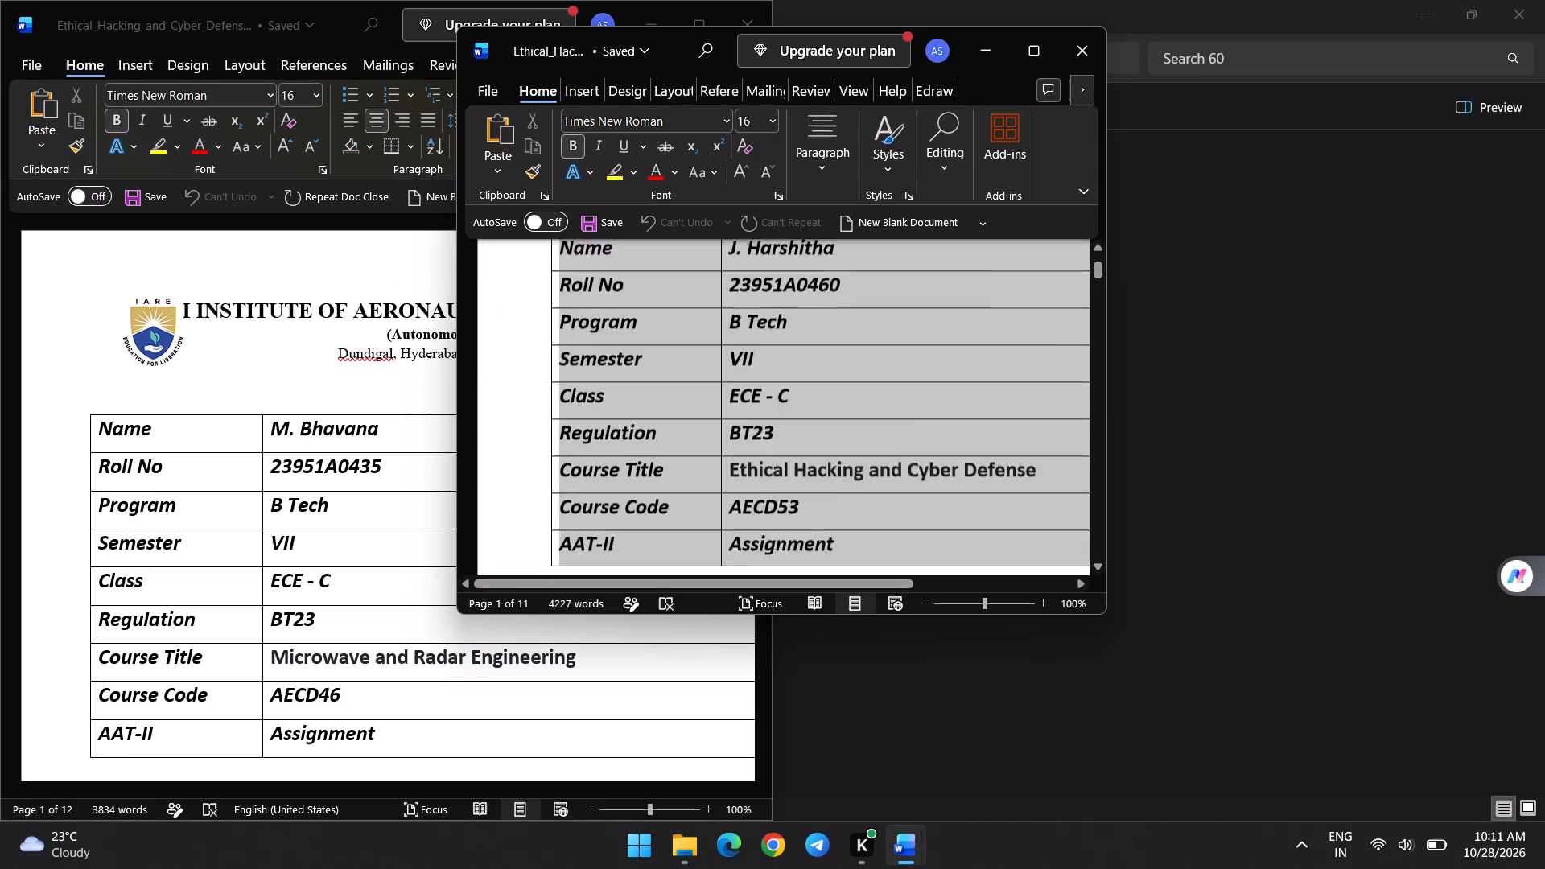
{"action": "left_click_drag", "start_coordinate": [789, 605], "coordinate": [888, 455]}
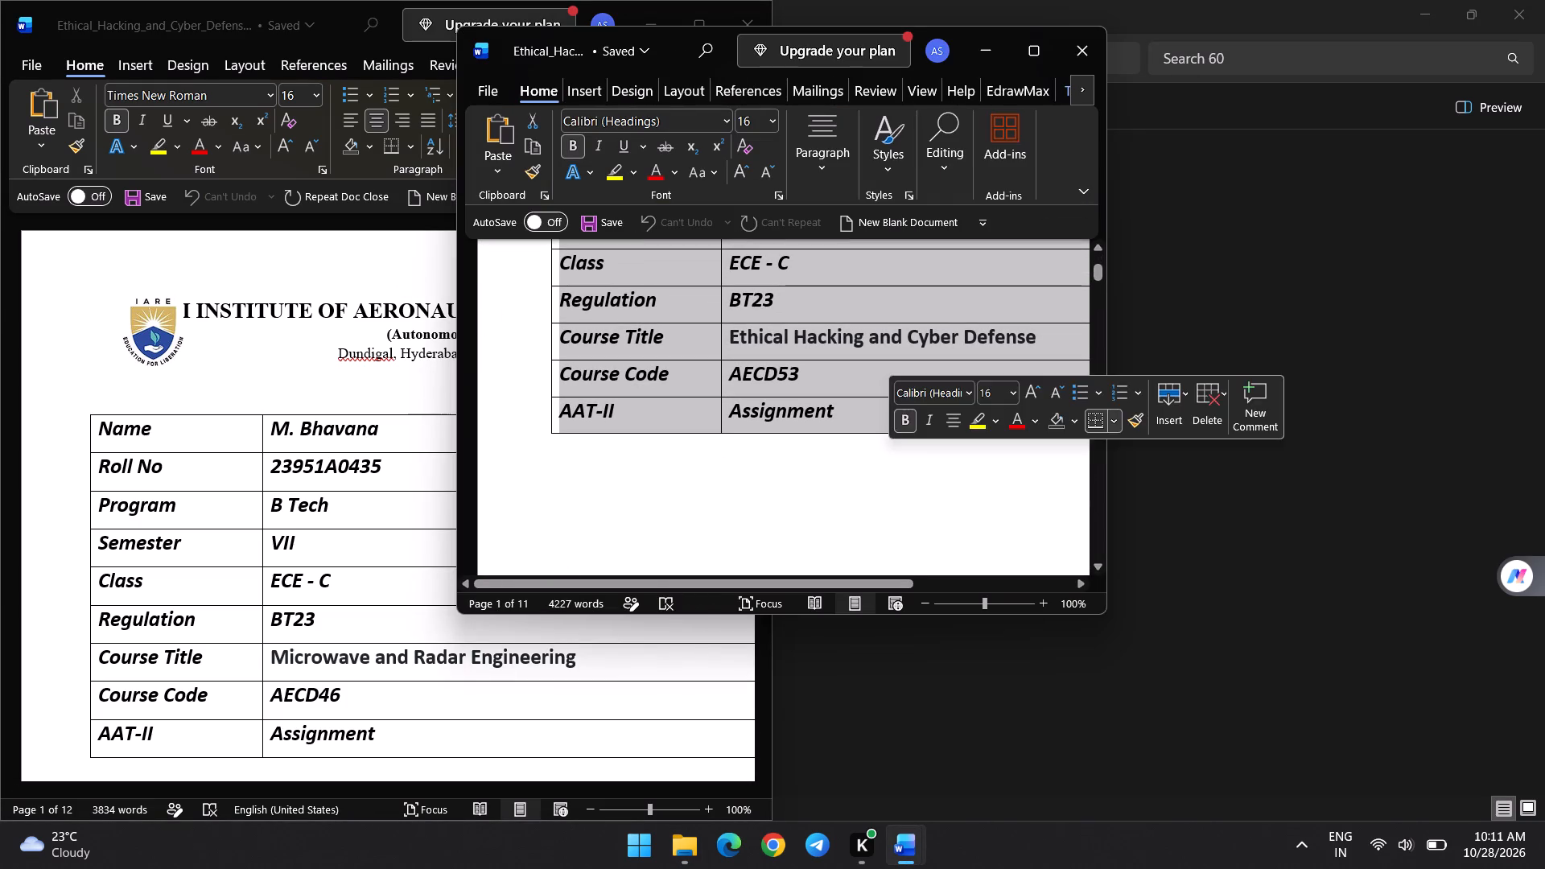
{"action": "key", "text": "ctrl+c"}
{"action": "left_click", "coordinate": [106, 502]}
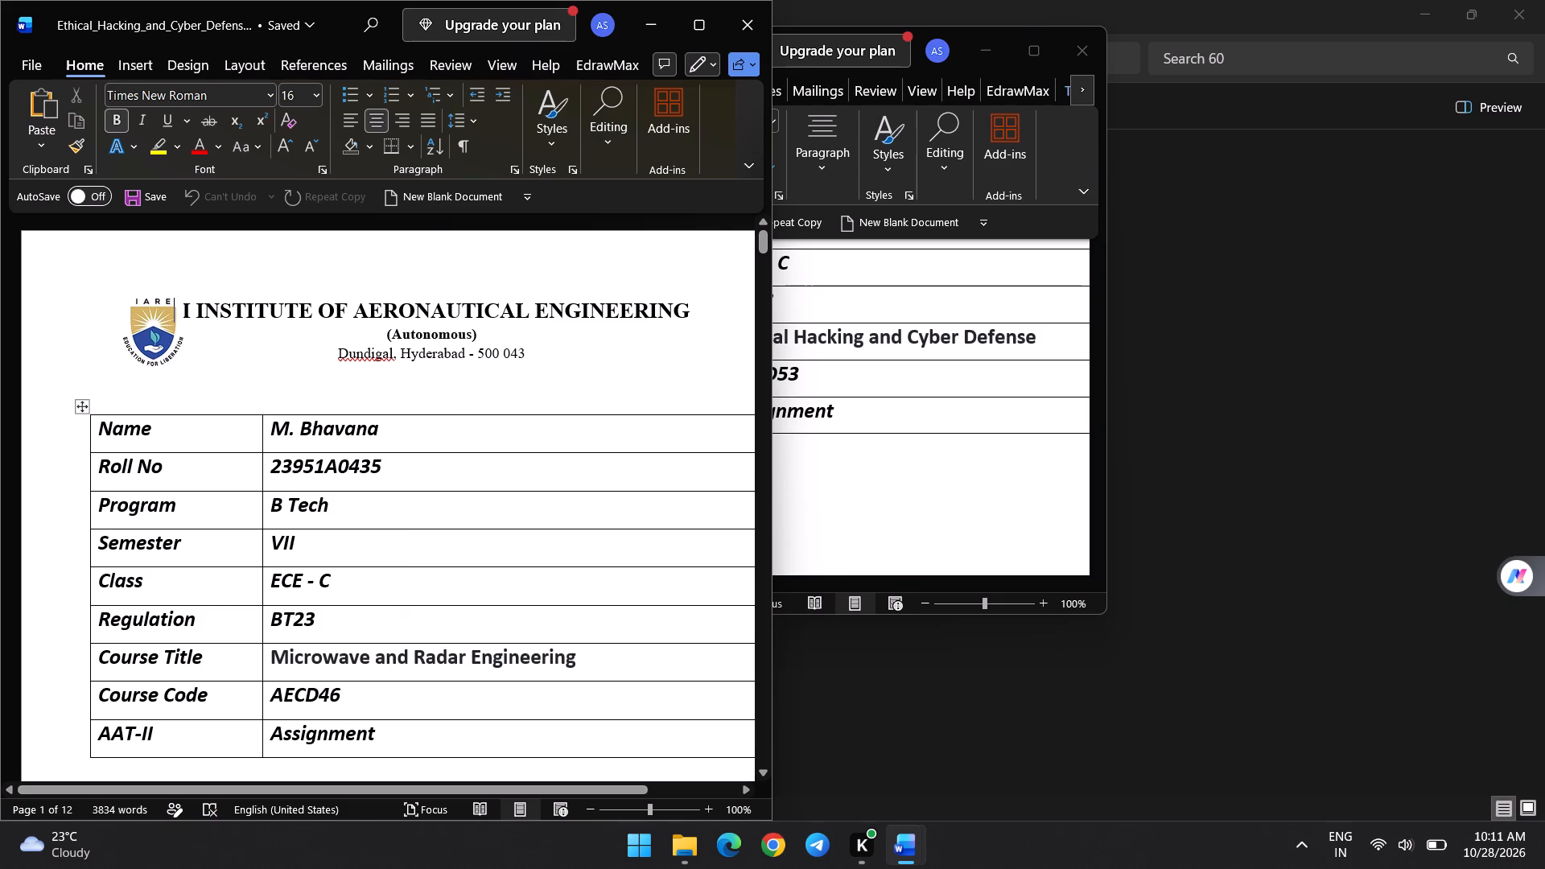
{"action": "left_click_drag", "start_coordinate": [101, 426], "coordinate": [376, 744]}
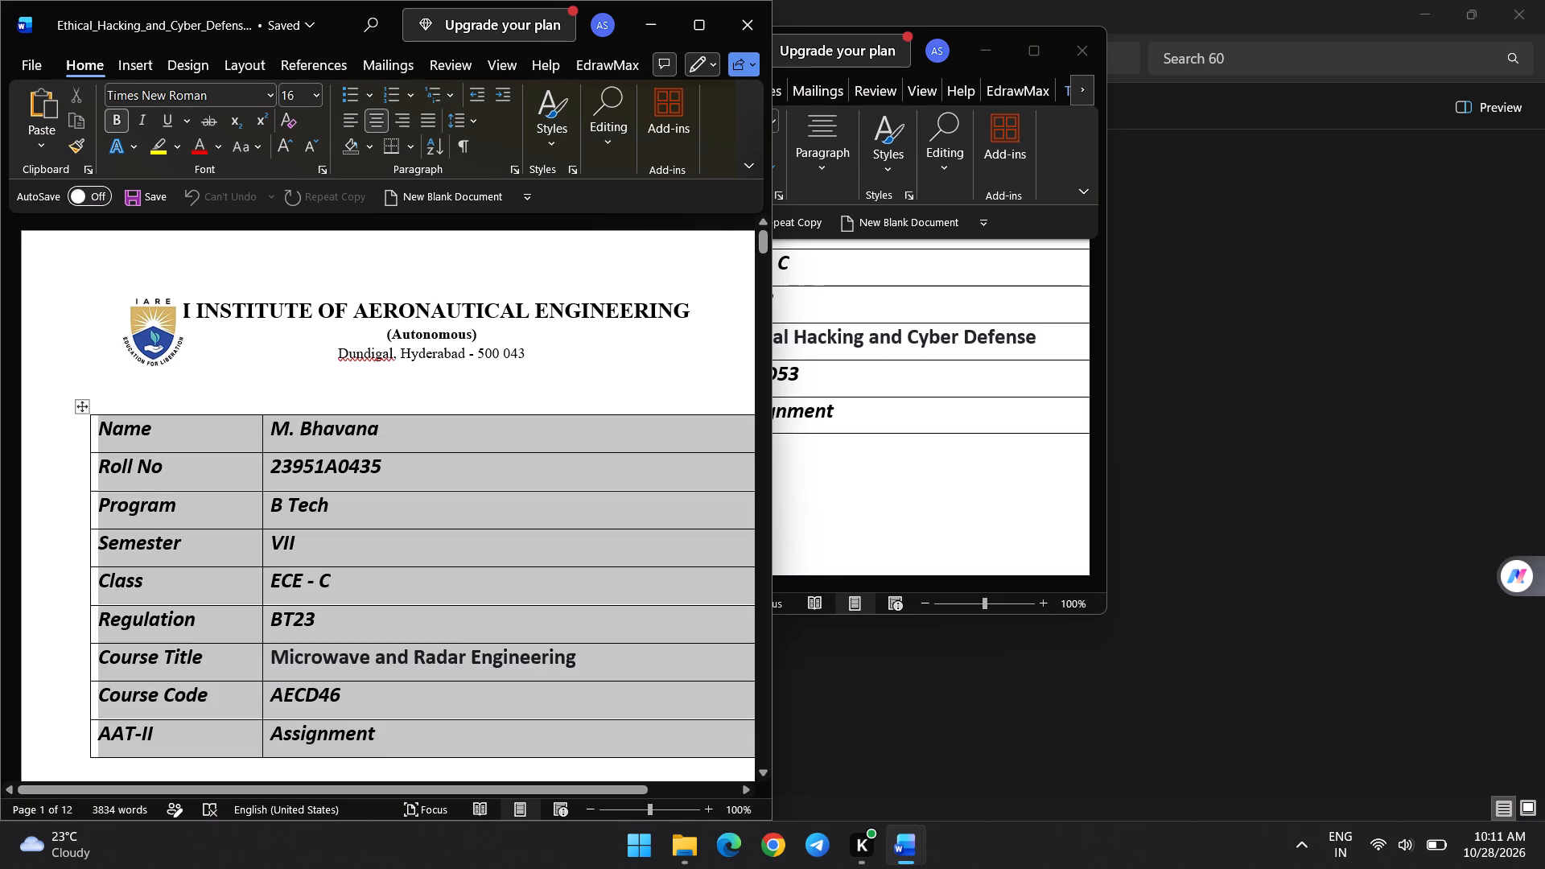
{"action": "key", "text": "BackSpace"}
{"action": "key", "text": "ctrl+v"}
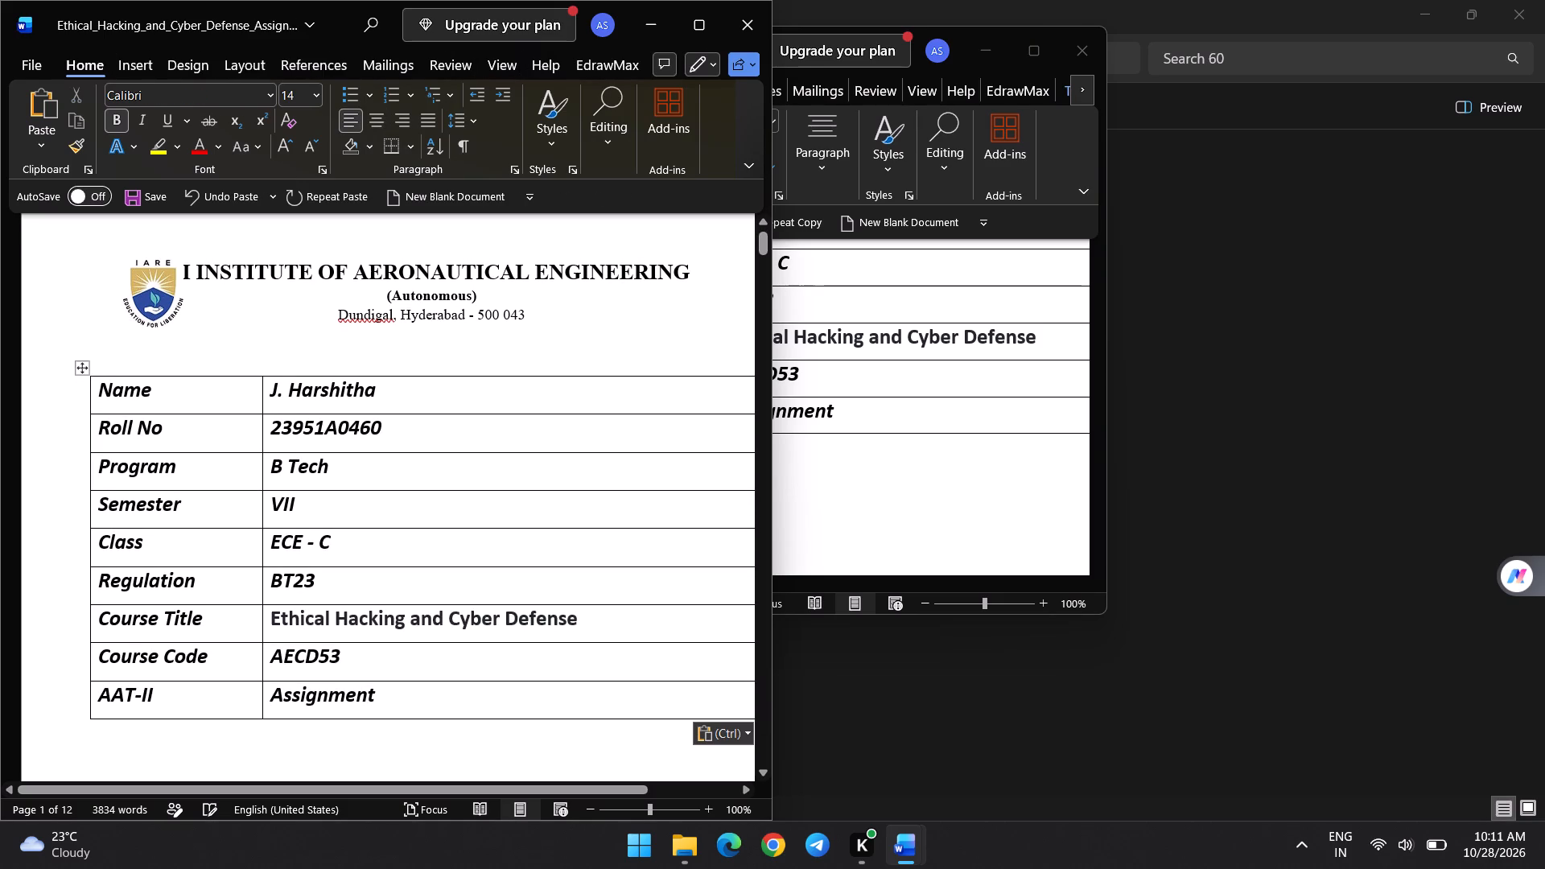
Change the last two digits of the Roll No in folder 35's Ethical Hacking cover table to 35.
{"action": "left_click", "coordinate": [395, 418]}
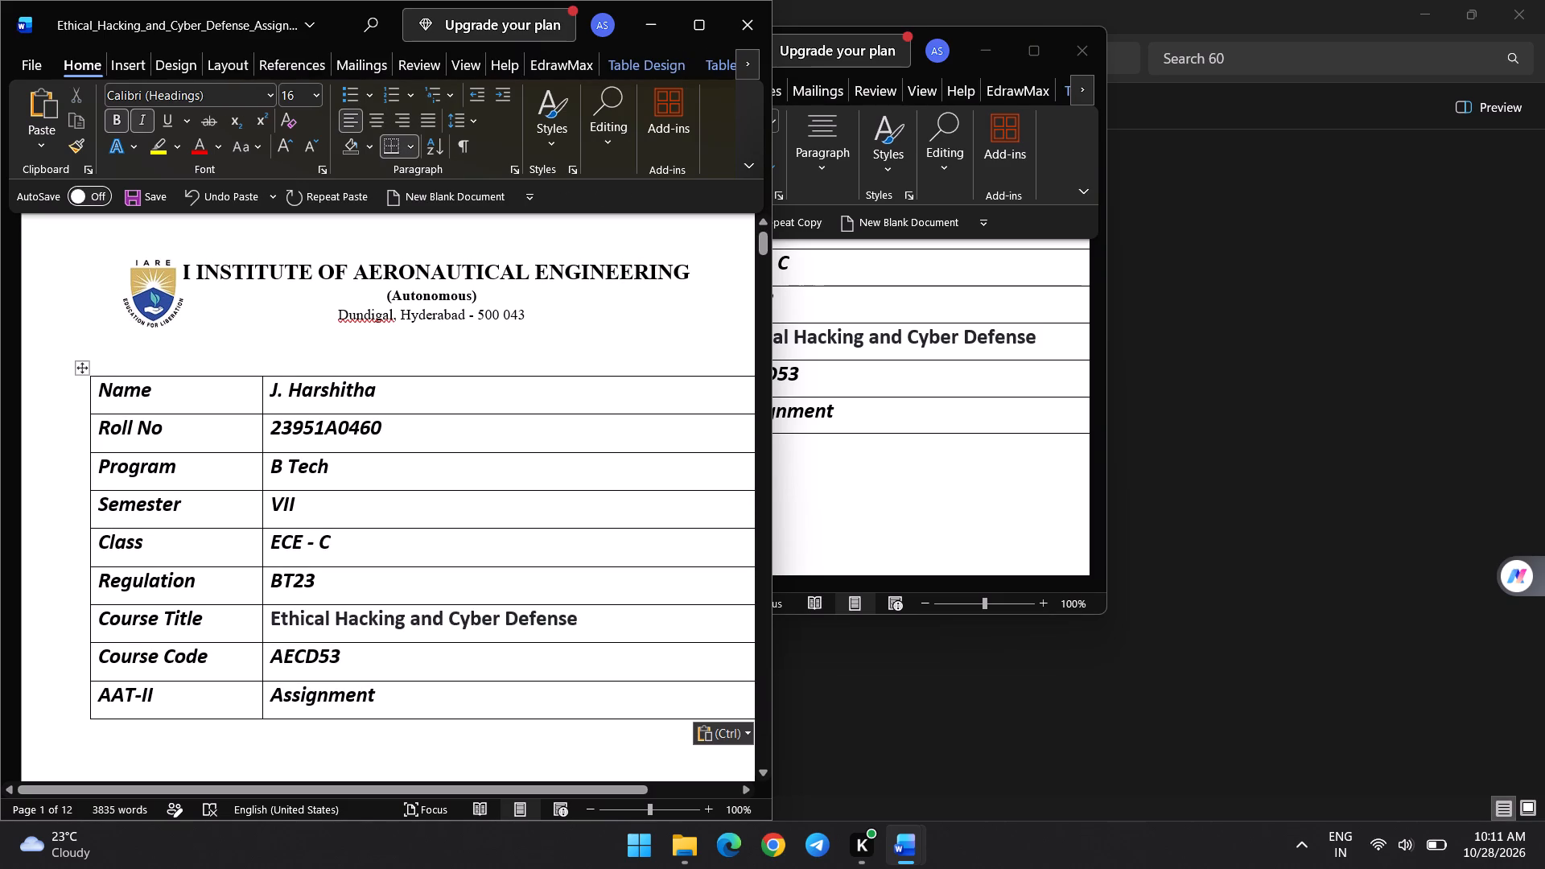
{"action": "key", "text": "BackSpace"}
{"action": "key", "text": "BackSpace"}
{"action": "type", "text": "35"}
Replace the Name entry in the Ethical Hacking cover table with the name of folder 35's student.
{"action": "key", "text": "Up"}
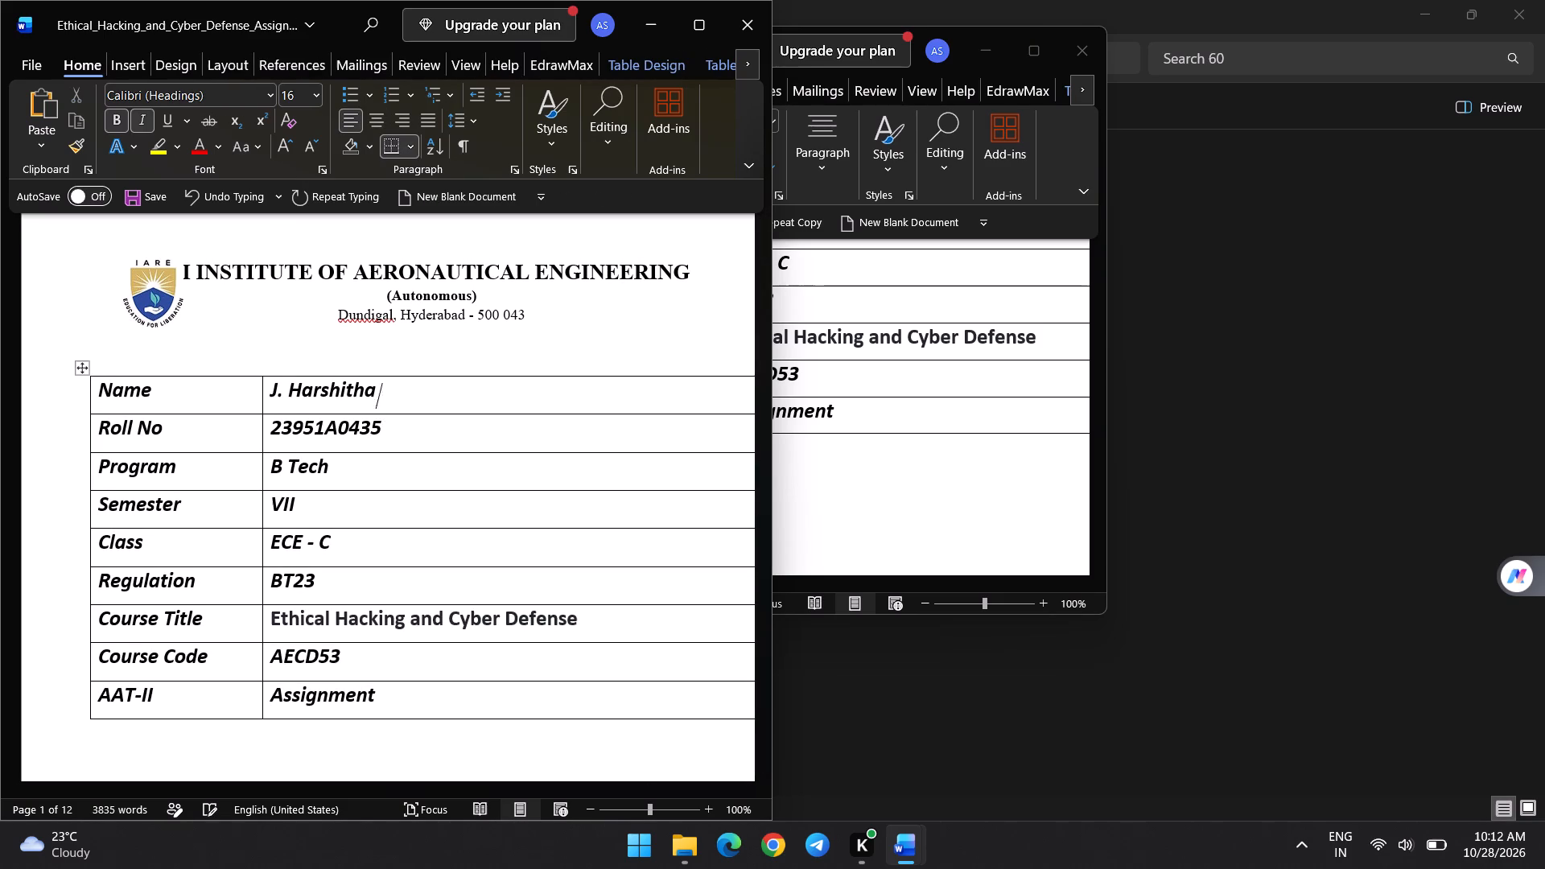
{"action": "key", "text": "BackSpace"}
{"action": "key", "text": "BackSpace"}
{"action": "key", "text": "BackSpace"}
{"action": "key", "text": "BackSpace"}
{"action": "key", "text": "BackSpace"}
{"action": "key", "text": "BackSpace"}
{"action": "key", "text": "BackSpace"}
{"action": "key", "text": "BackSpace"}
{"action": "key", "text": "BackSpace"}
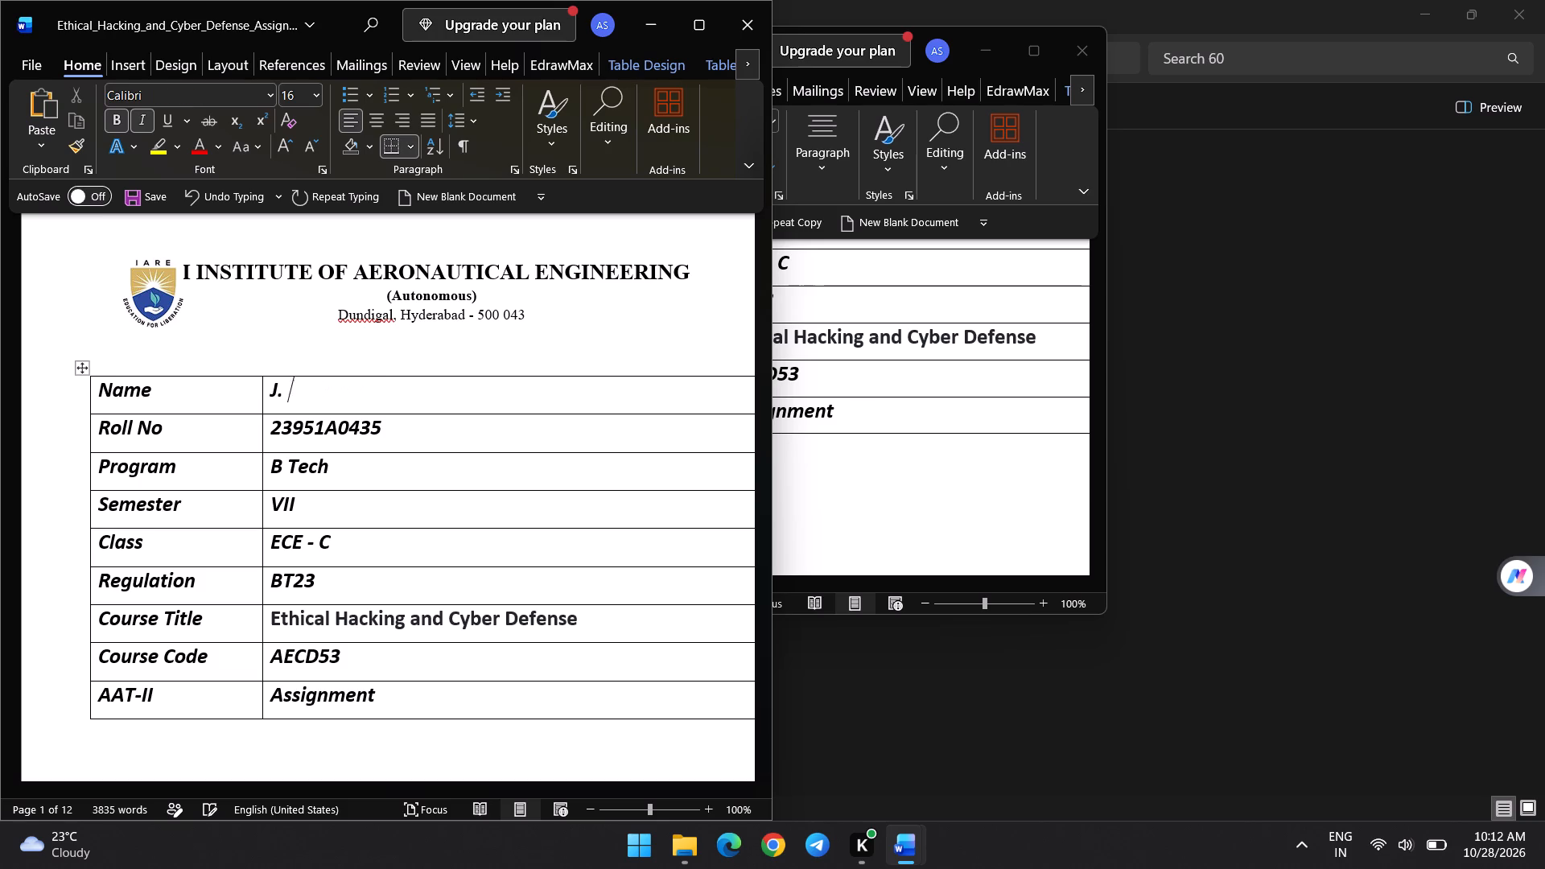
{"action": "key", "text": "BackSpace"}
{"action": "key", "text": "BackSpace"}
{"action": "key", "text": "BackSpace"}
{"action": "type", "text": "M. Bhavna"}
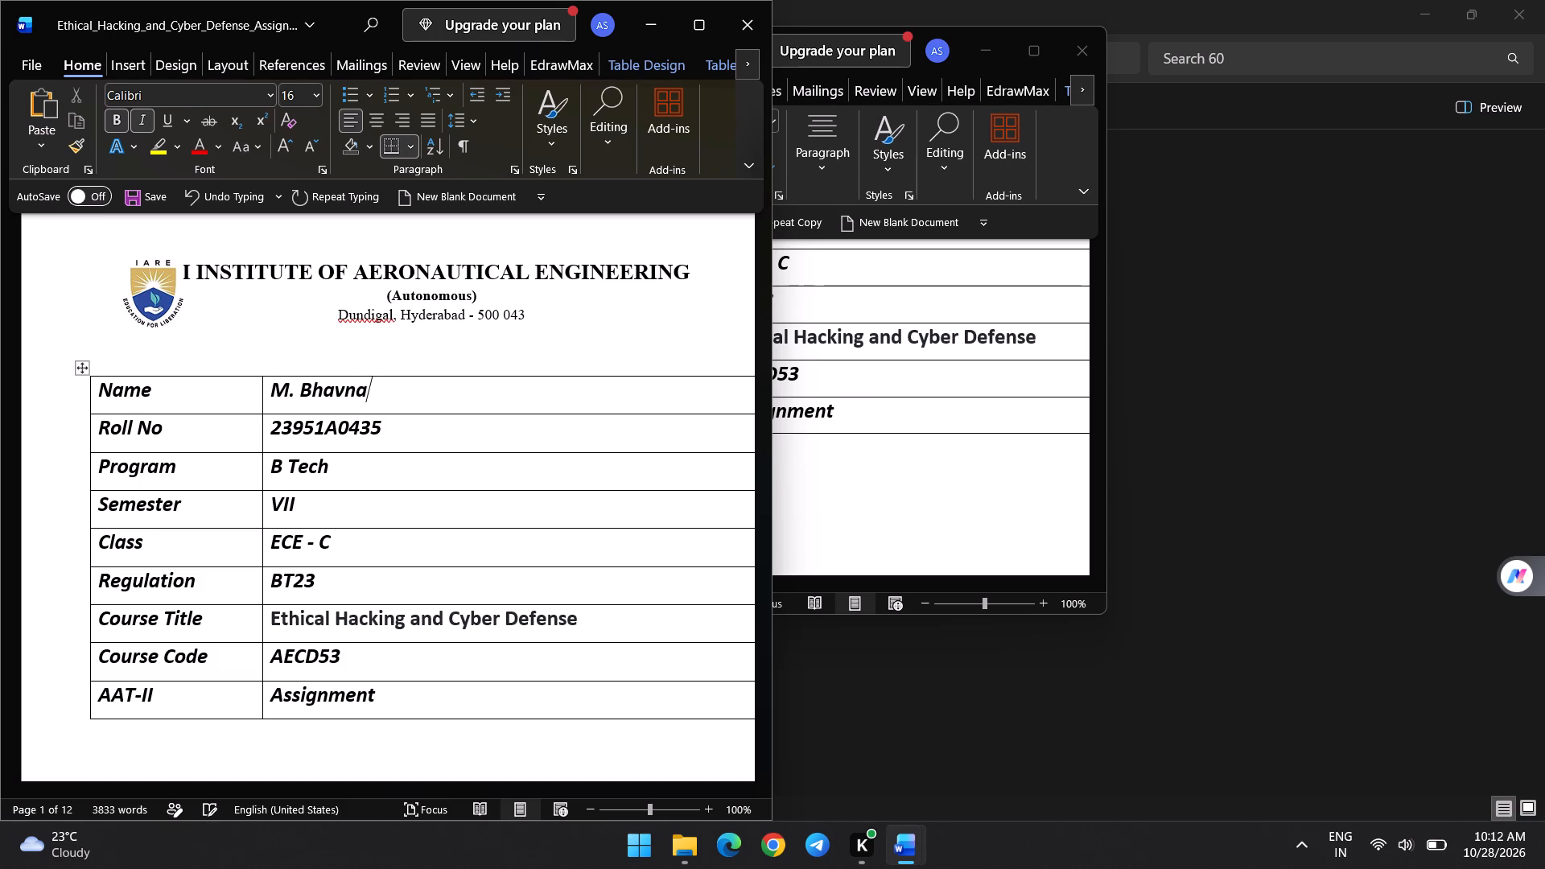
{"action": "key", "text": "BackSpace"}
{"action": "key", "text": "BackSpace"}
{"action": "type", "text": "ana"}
Save and close folder 35's Ethical Hacking assignment, and close folder 60's copy.
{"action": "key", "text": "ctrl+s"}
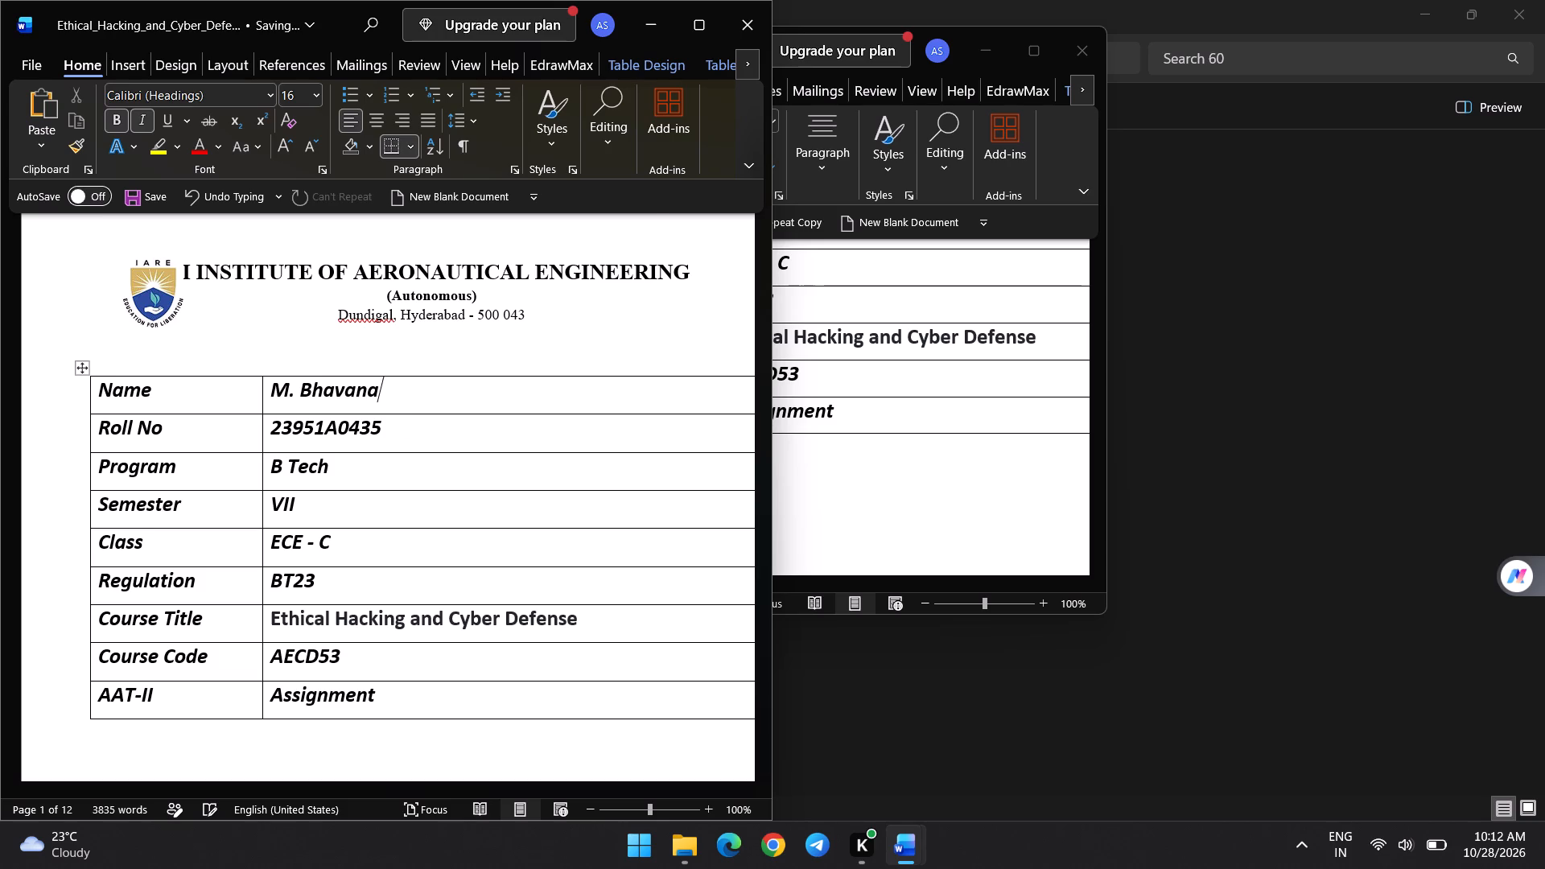
{"action": "left_click", "coordinate": [742, 28]}
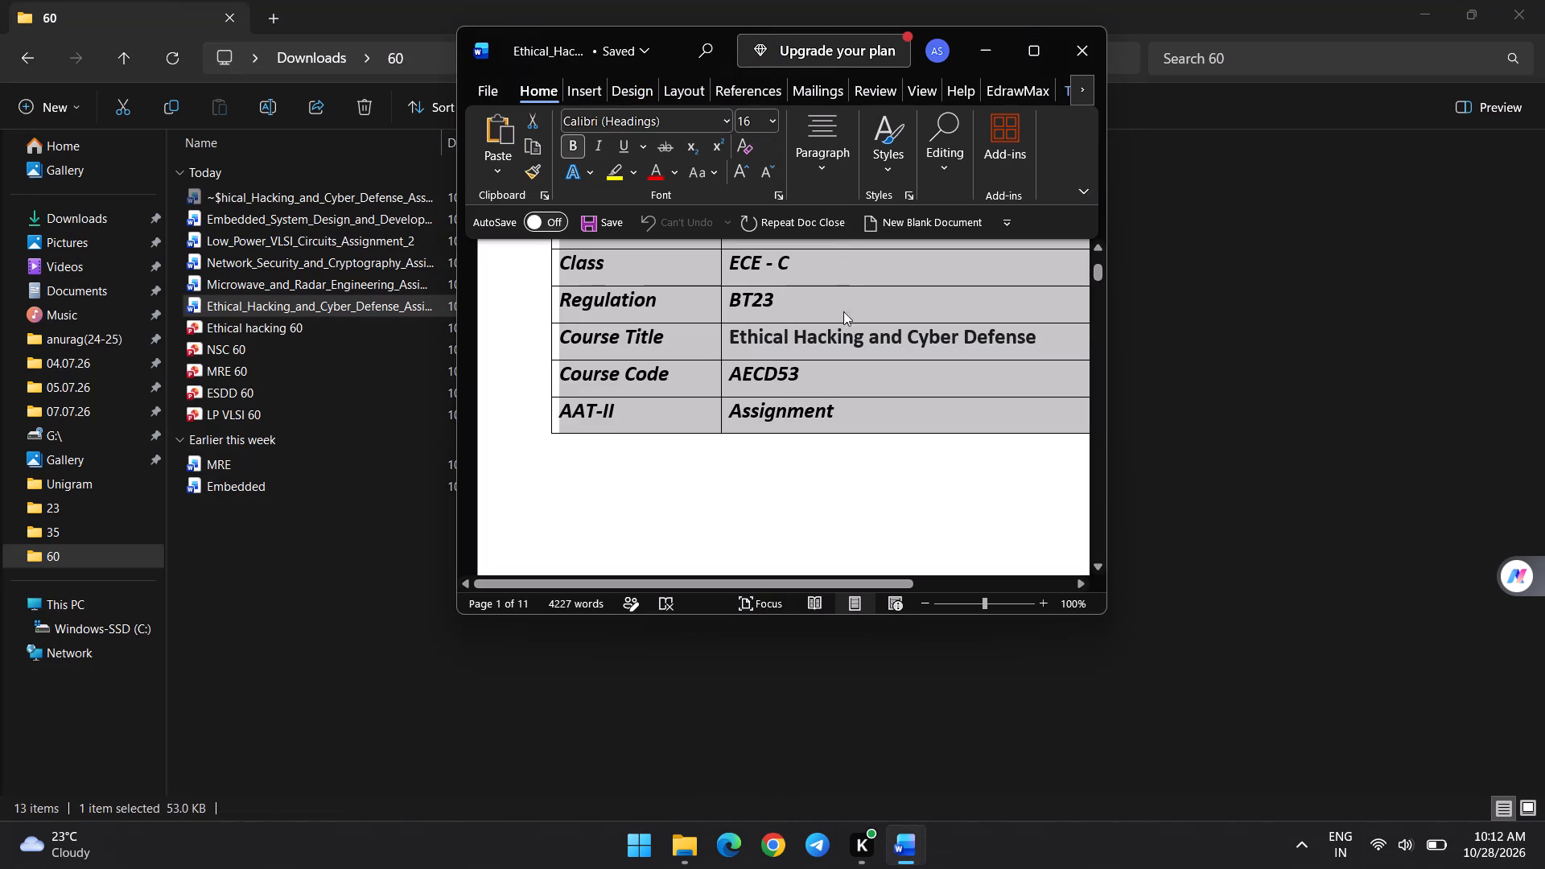
{"action": "left_click", "coordinate": [1072, 57]}
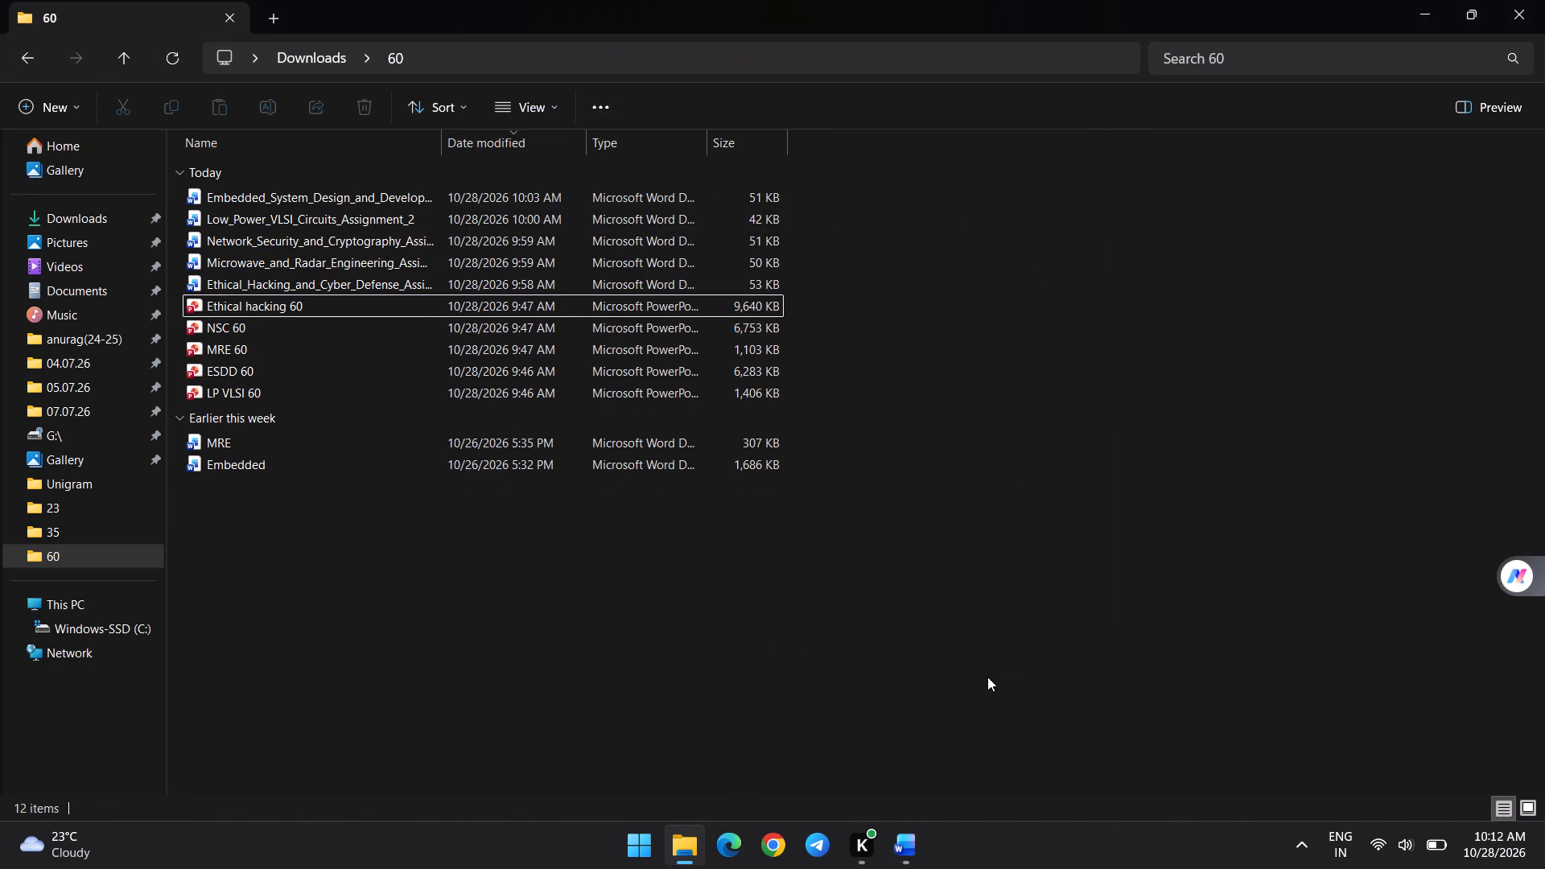
Replace the cover table in folder 35's Low Power VLSI Circuits assignment with the one from folder 60's Low_Power_VLSI_Circuits_Assignment_2.
{"action": "double_click", "coordinate": [332, 221]}
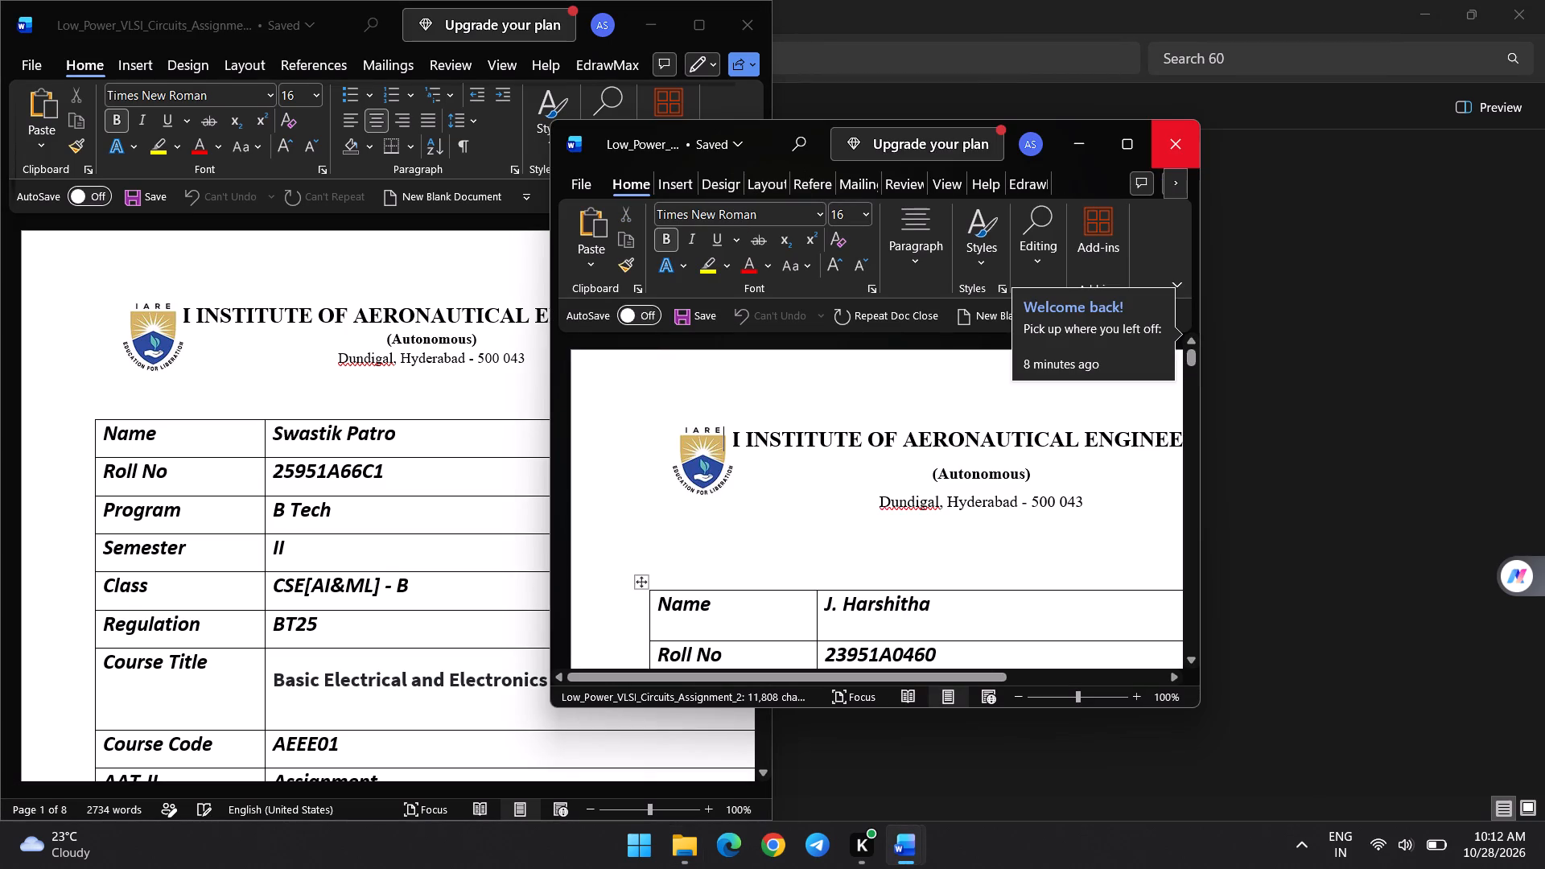
{"action": "left_click_drag", "start_coordinate": [661, 599], "coordinate": [784, 712]}
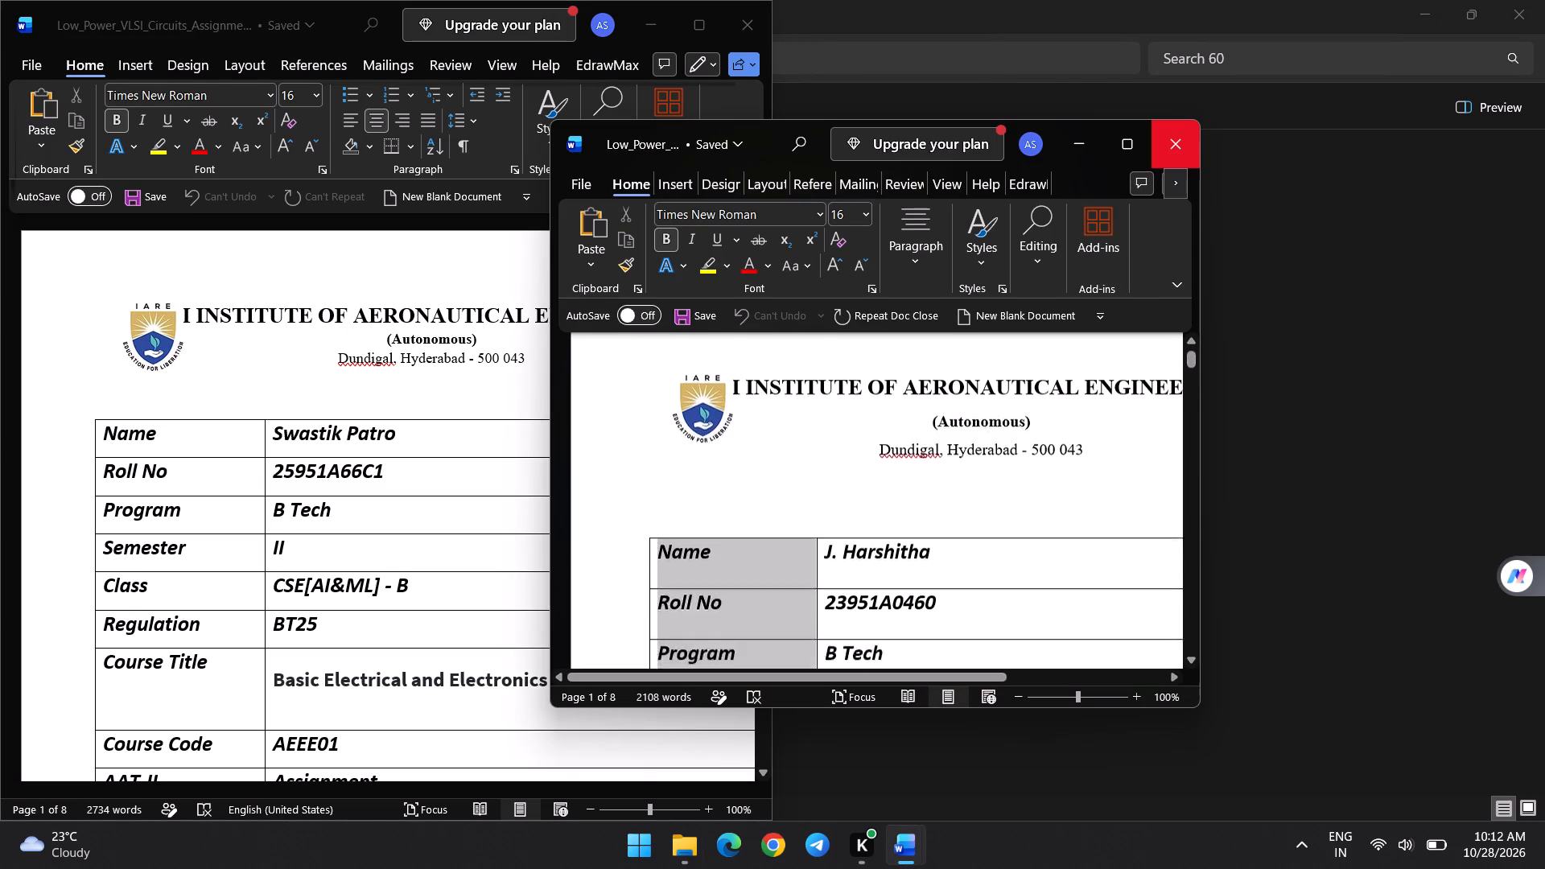
{"action": "left_click_drag", "start_coordinate": [784, 712], "coordinate": [999, 395]}
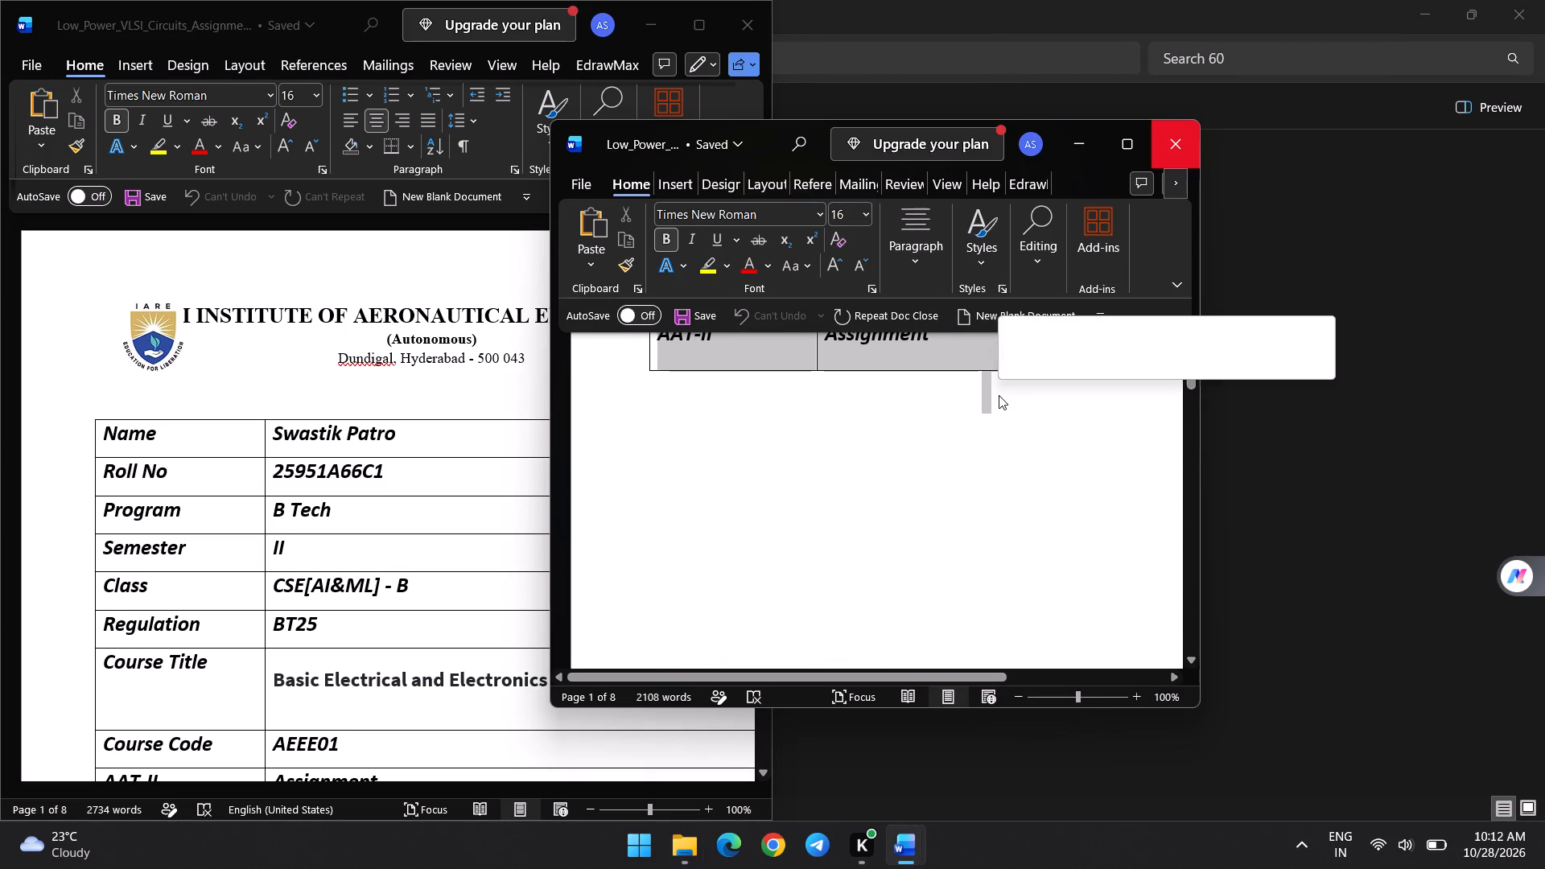
{"action": "key", "text": "ctrl+c"}
{"action": "left_click", "coordinate": [298, 497]}
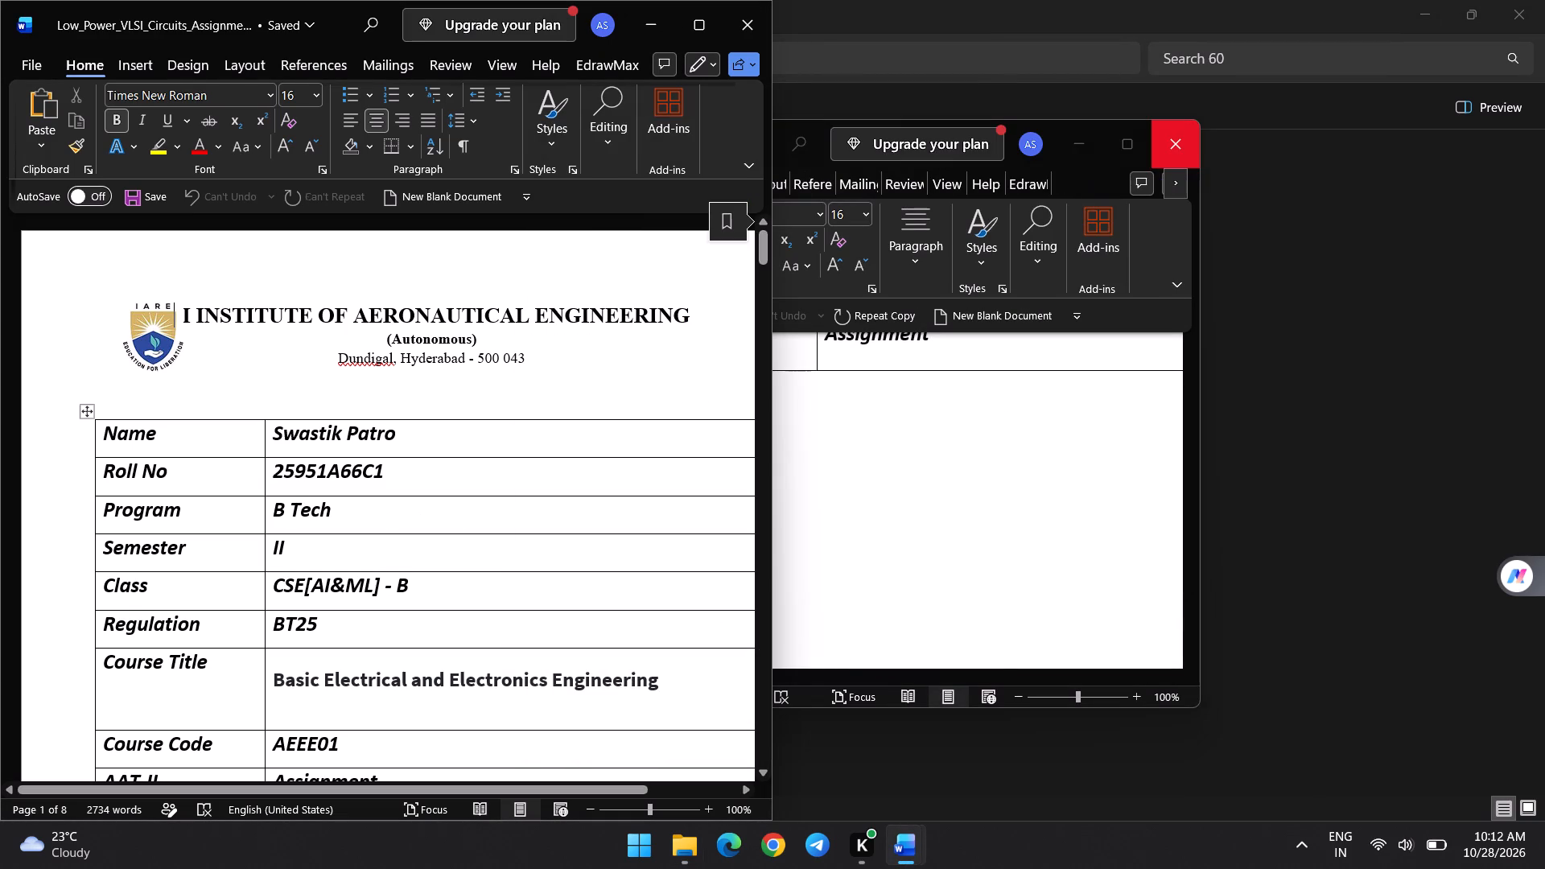
{"action": "left_click_drag", "start_coordinate": [103, 435], "coordinate": [460, 794]}
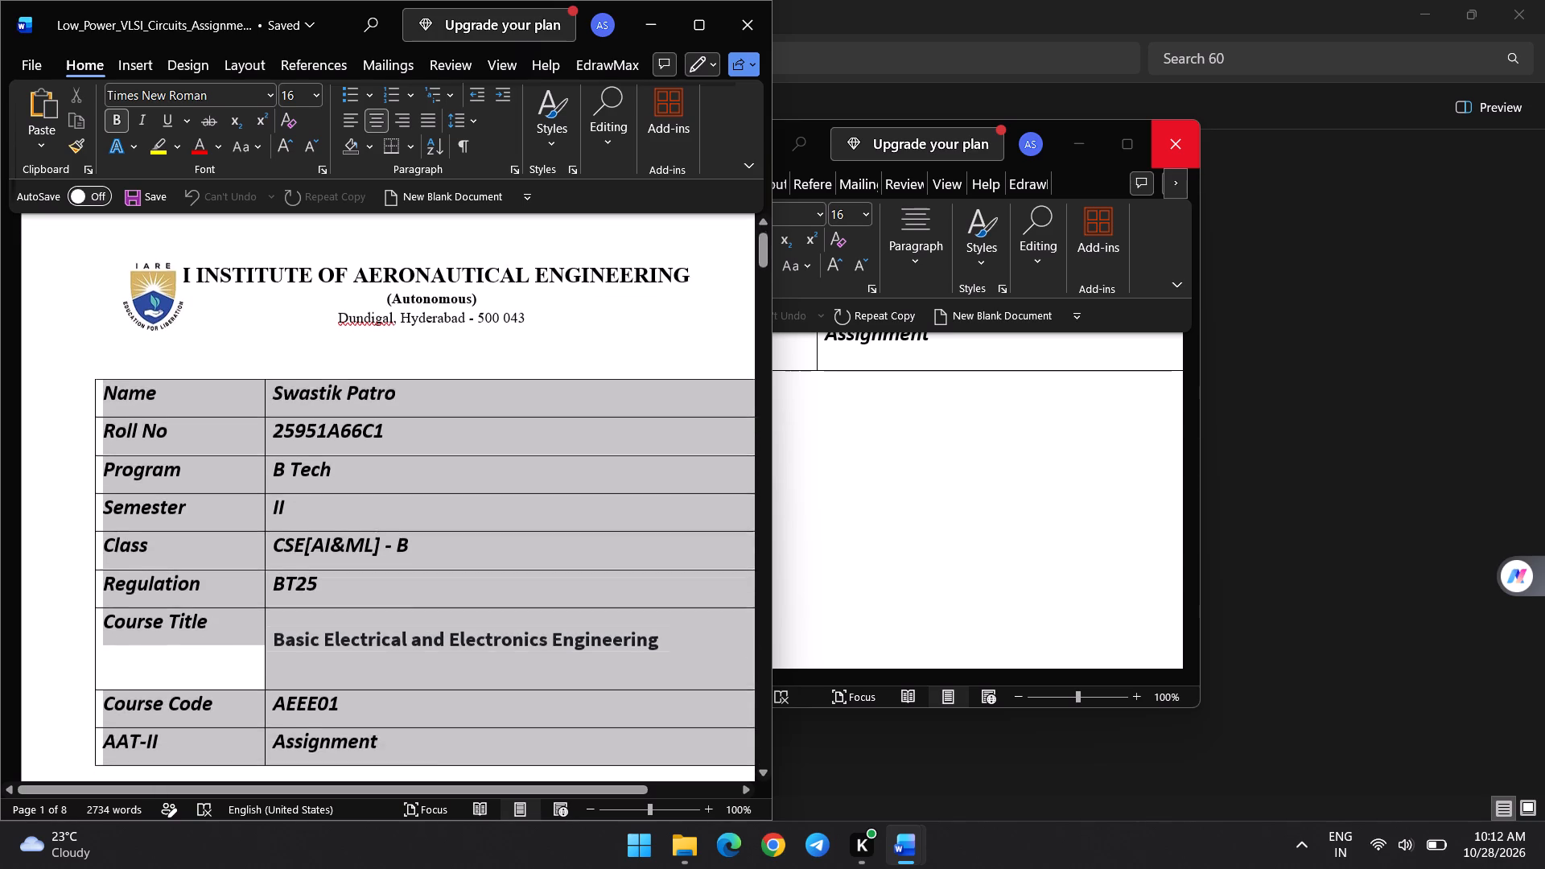
{"action": "left_click_drag", "start_coordinate": [460, 794], "coordinate": [474, 710]}
{"action": "key", "text": "BackSpace"}
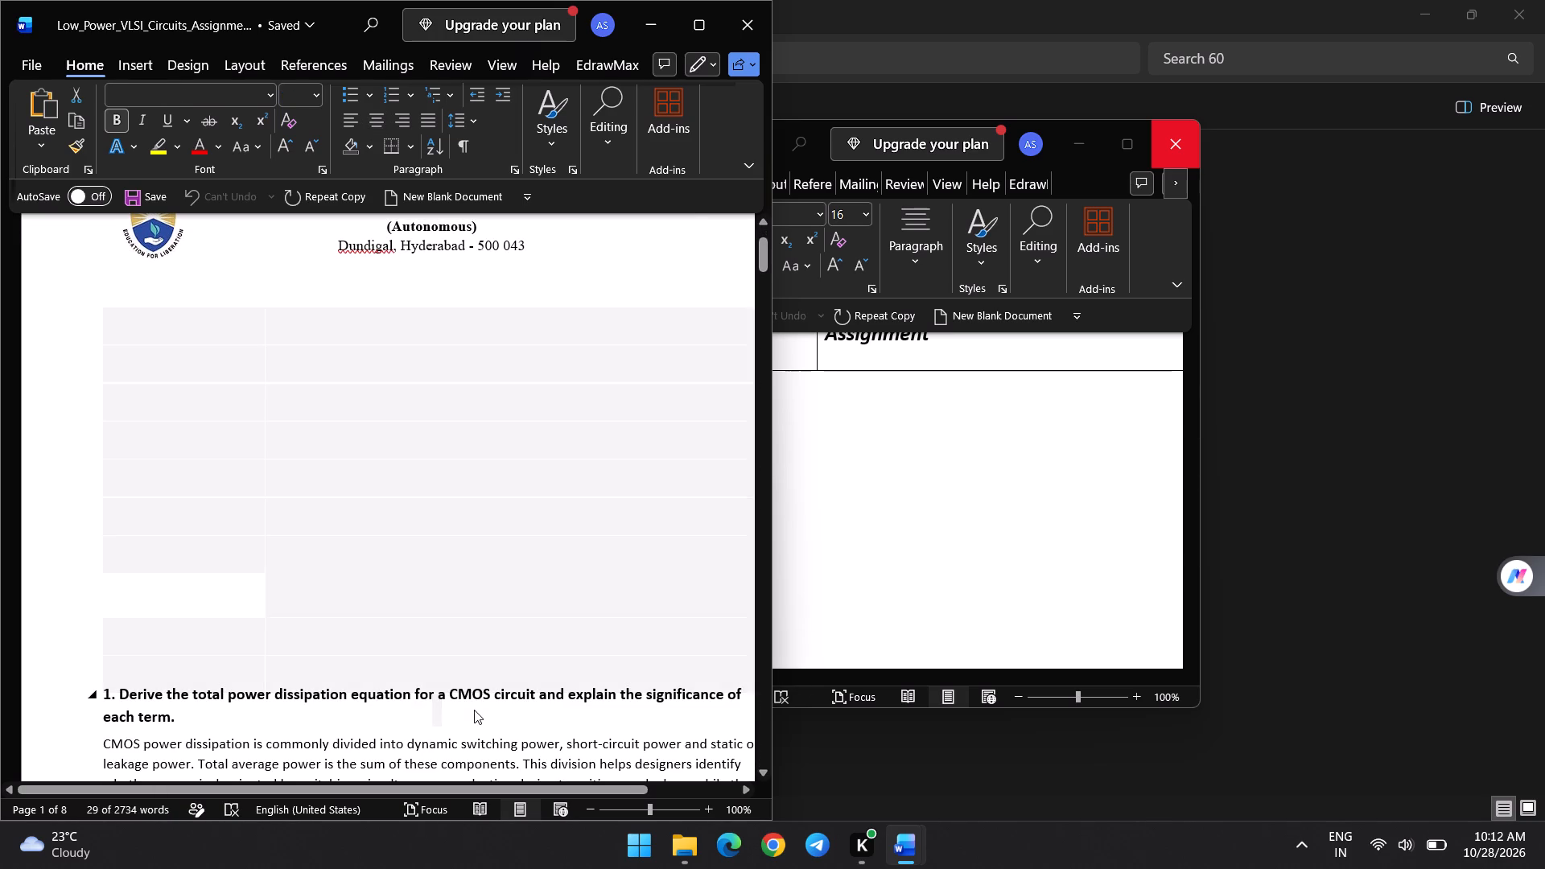
{"action": "key", "text": "ctrl+v"}
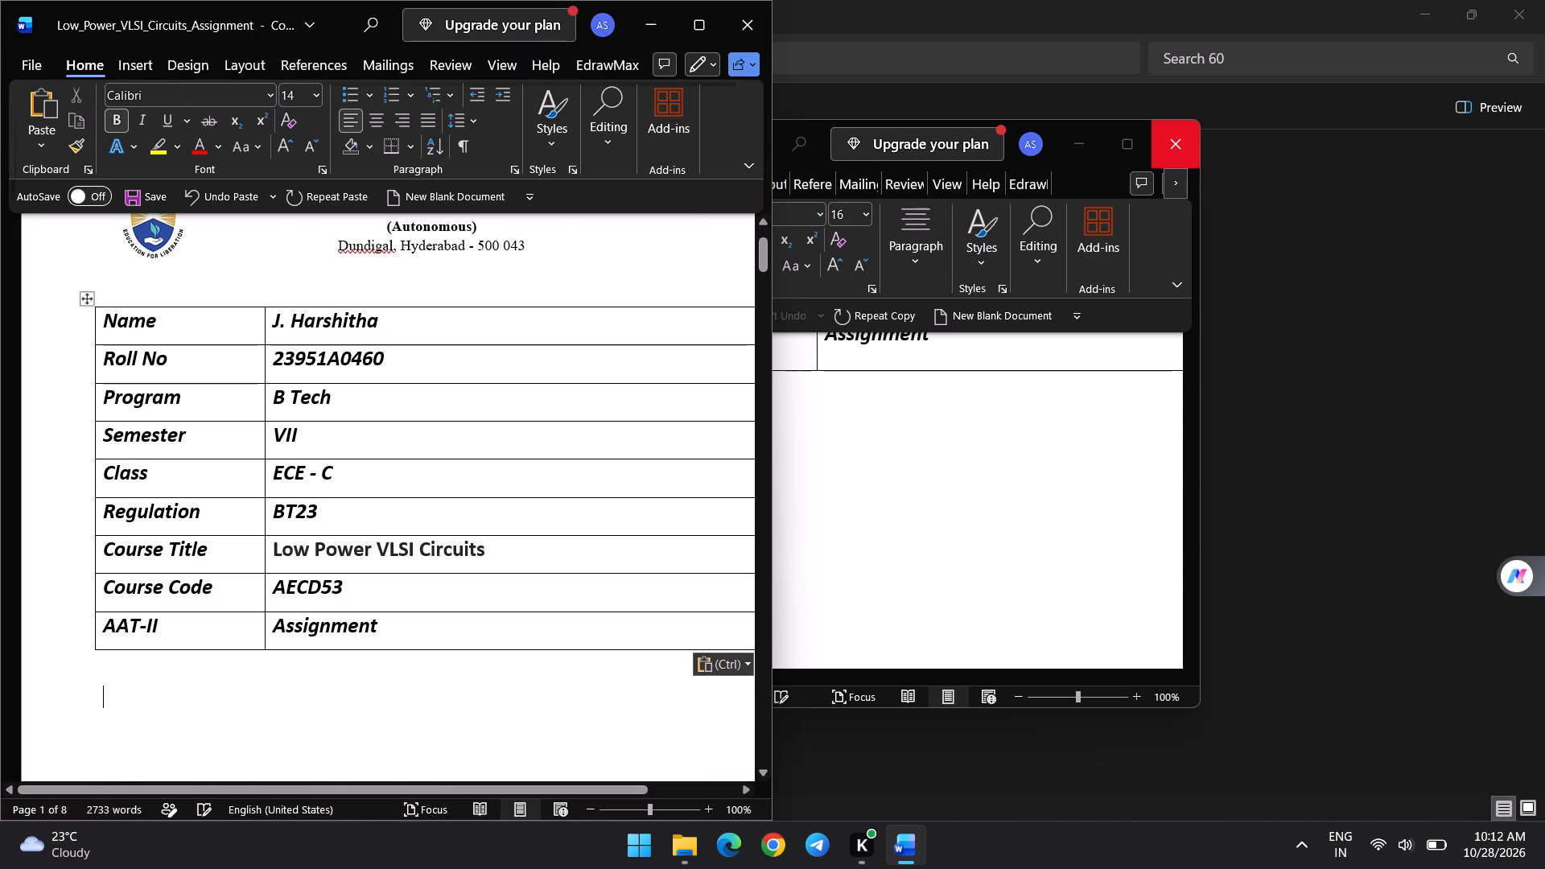
Change the last two digits of the Roll No in folder 35's Low Power VLSI cover table to 35.
{"action": "left_click", "coordinate": [388, 354]}
{"action": "key", "text": "BackSpace"}
{"action": "key", "text": "BackSpace"}
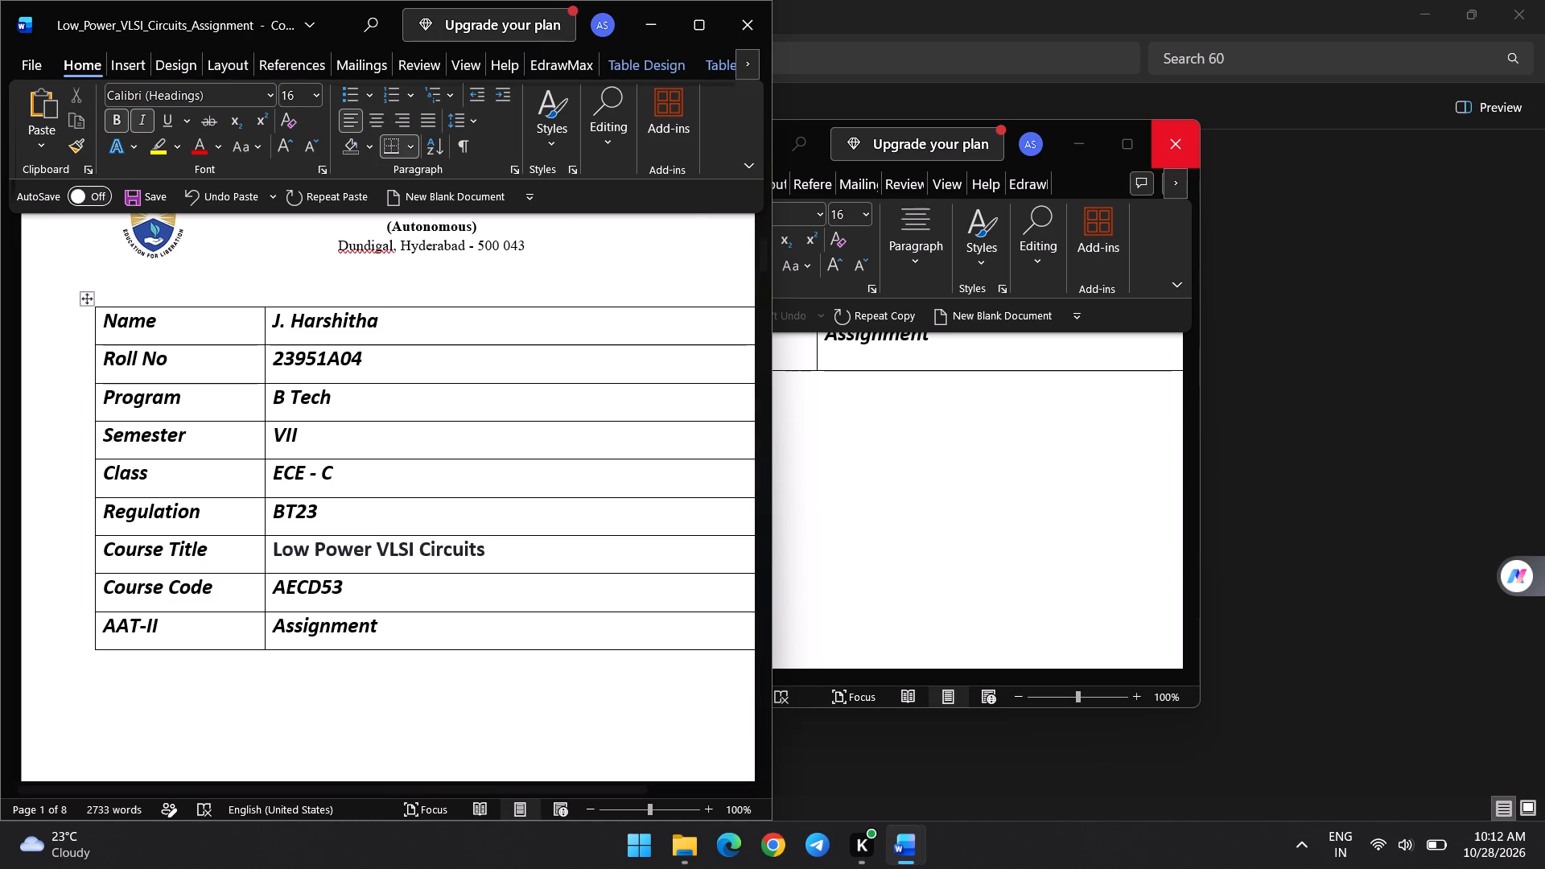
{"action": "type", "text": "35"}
Replace the Name entry in the Low Power VLSI cover table with the name of folder 35's student.
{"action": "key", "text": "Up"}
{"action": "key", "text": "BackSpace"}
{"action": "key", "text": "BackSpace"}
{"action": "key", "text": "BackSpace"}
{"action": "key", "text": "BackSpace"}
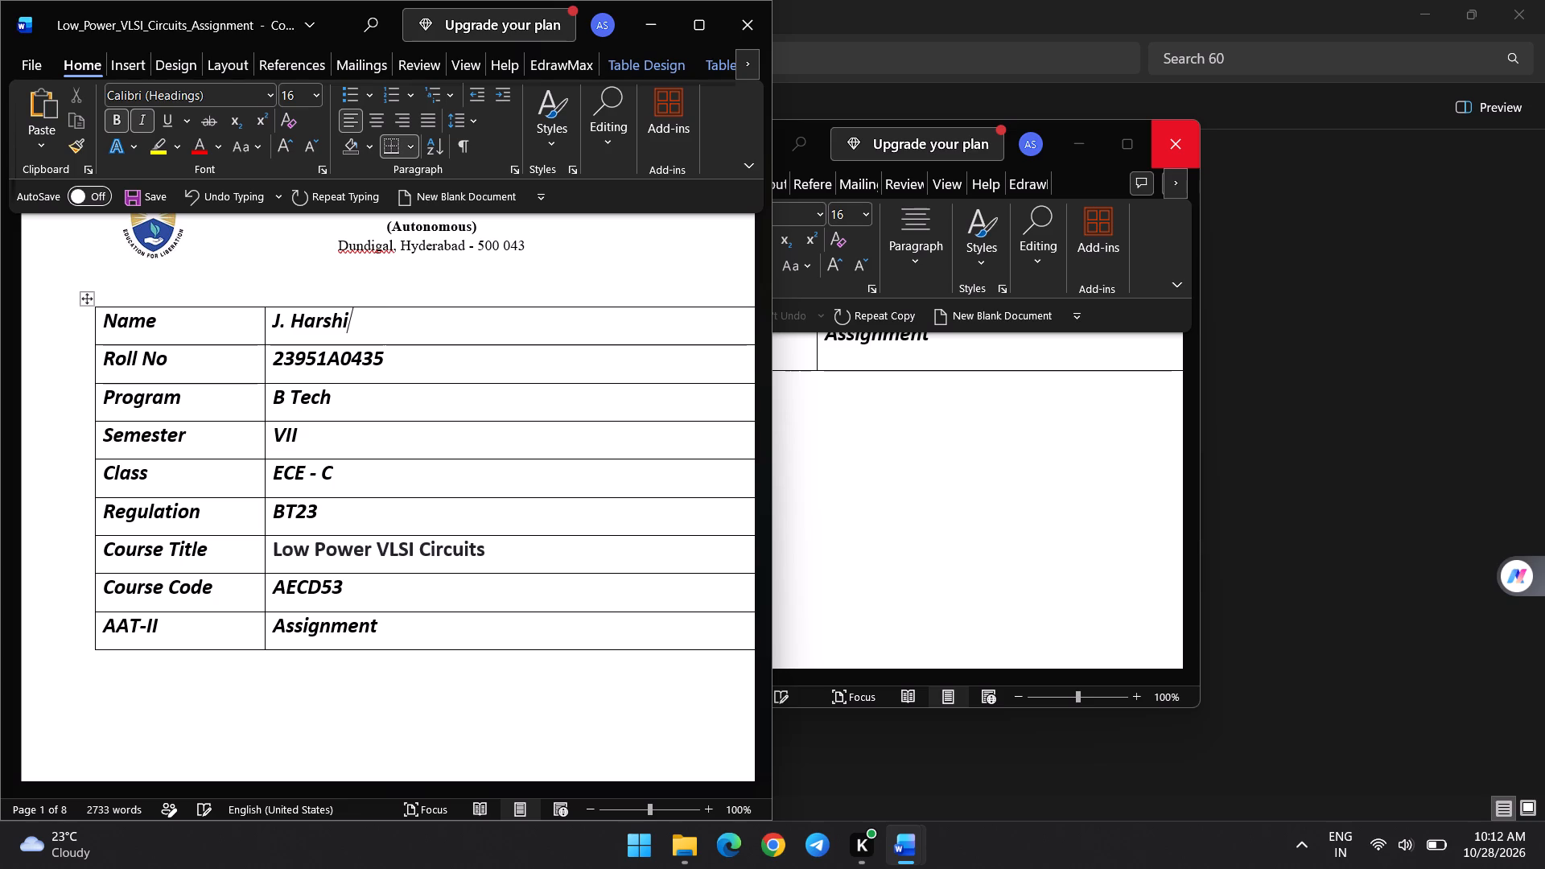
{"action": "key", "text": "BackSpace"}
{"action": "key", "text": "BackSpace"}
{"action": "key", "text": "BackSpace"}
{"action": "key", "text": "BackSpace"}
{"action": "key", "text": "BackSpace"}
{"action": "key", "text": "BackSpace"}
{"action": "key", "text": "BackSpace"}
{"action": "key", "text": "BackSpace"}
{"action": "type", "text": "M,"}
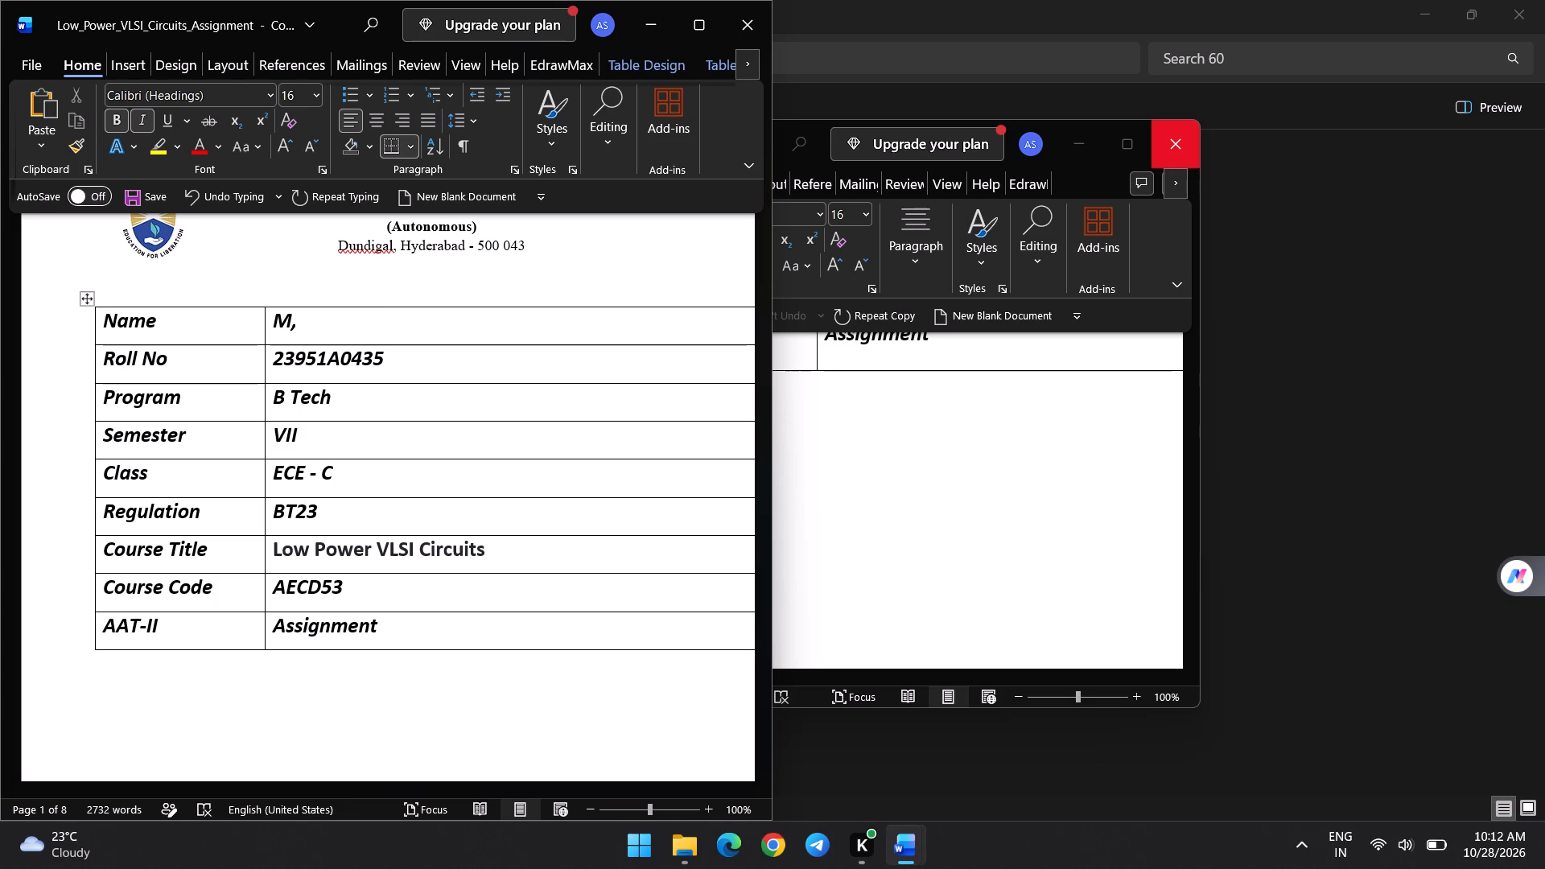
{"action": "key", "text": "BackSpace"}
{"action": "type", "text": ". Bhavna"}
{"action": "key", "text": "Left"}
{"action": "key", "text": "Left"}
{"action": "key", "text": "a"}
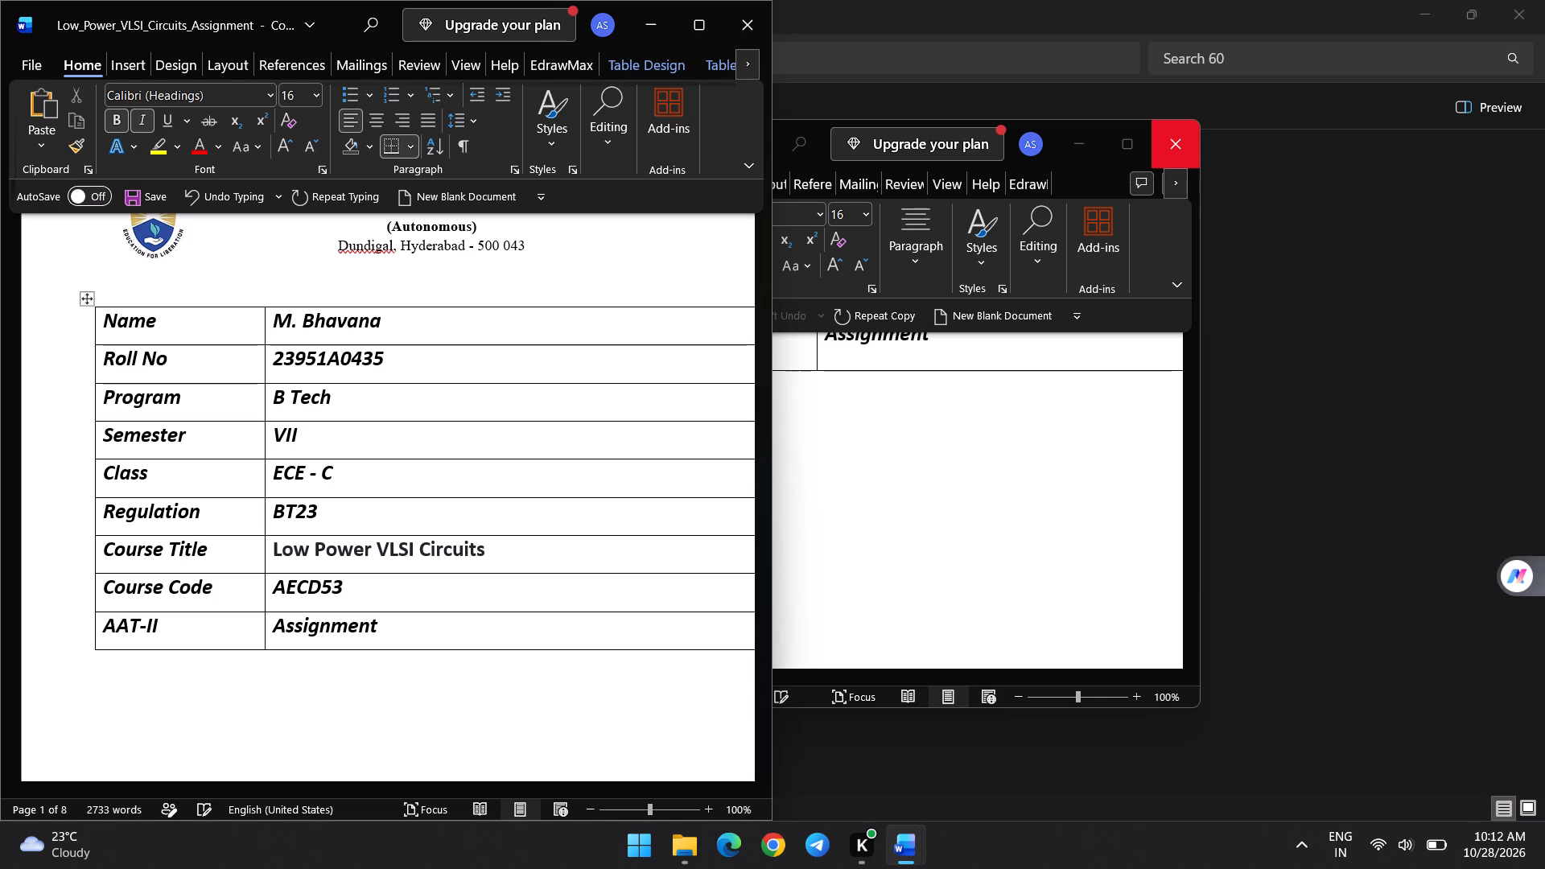
Save and close folder 35's Low Power VLSI Circuits assignment, and close folder 60's copy.
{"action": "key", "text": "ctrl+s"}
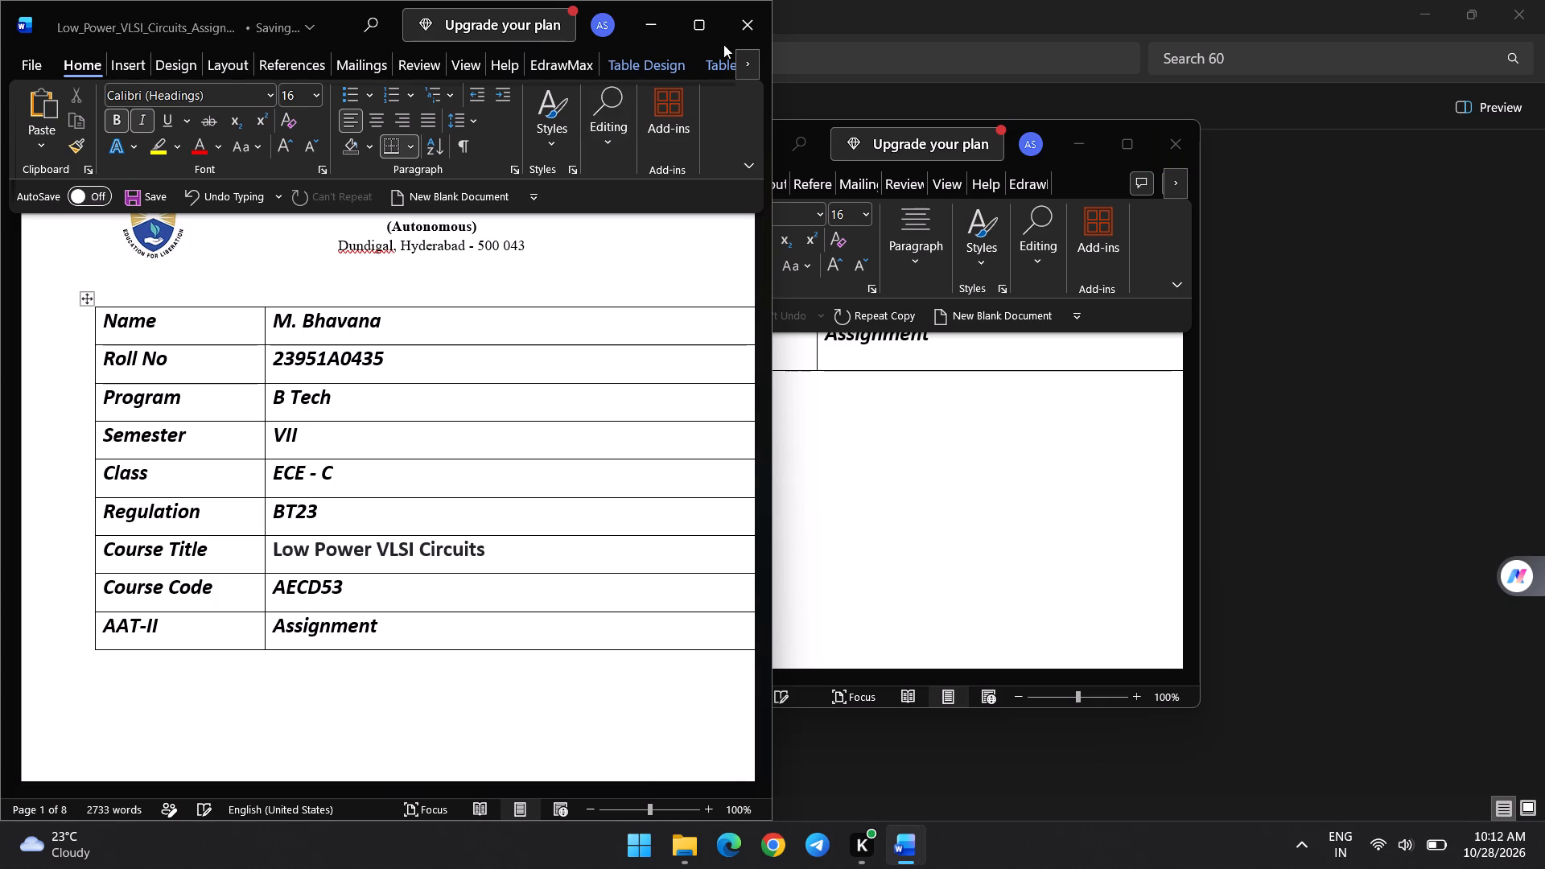
{"action": "left_click", "coordinate": [740, 28]}
{"action": "left_click", "coordinate": [1176, 141]}
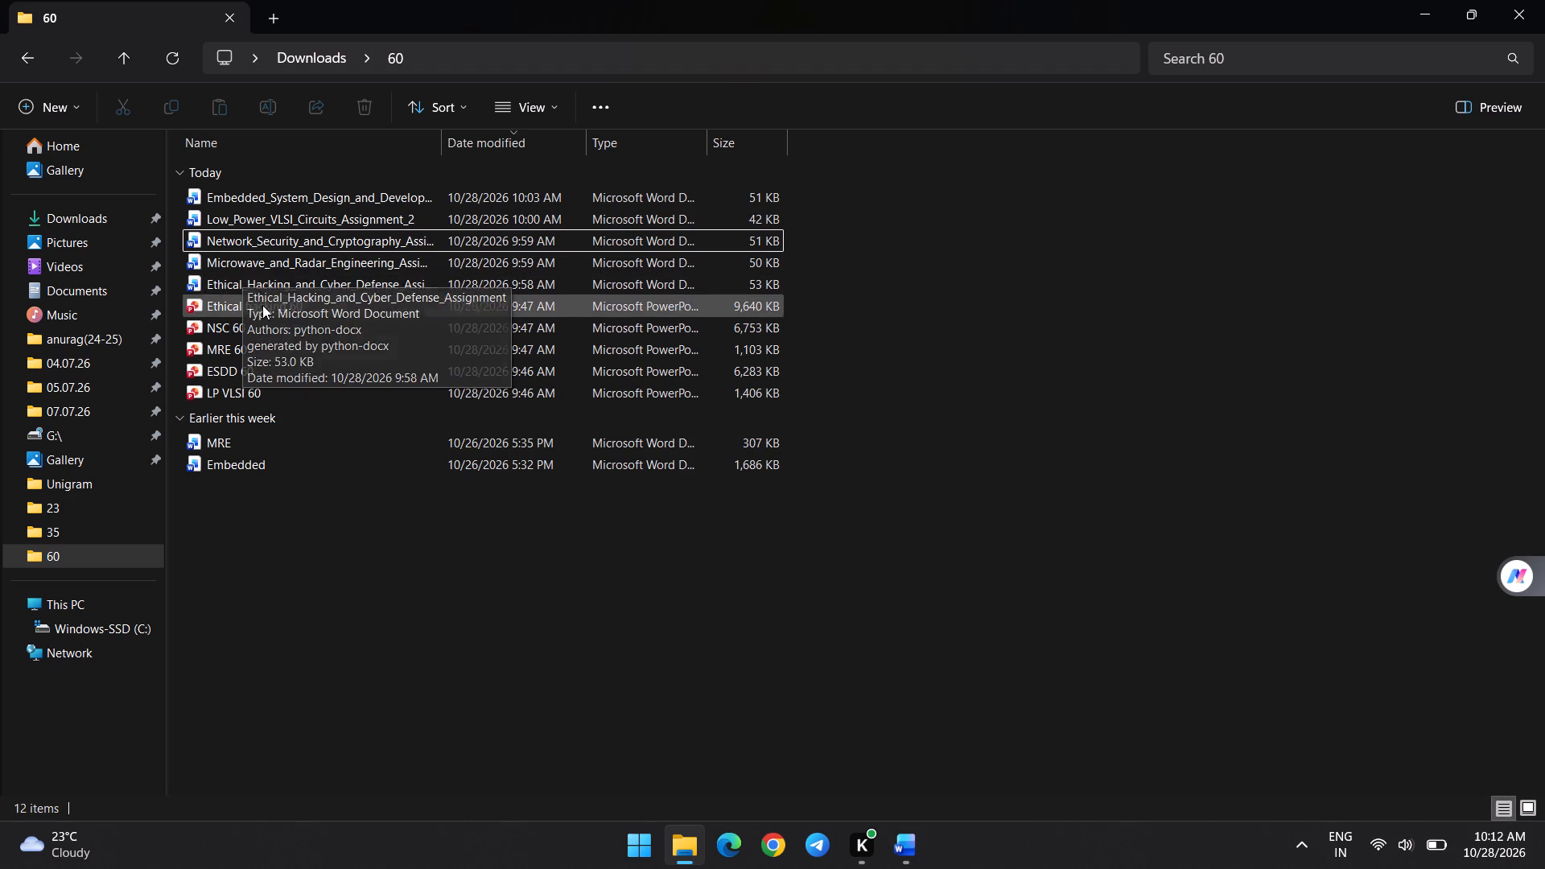
Open folder 60's Embedded System Design and Development assignment and its Network Security and Cryptography assignment.
{"action": "double_click", "coordinate": [355, 204]}
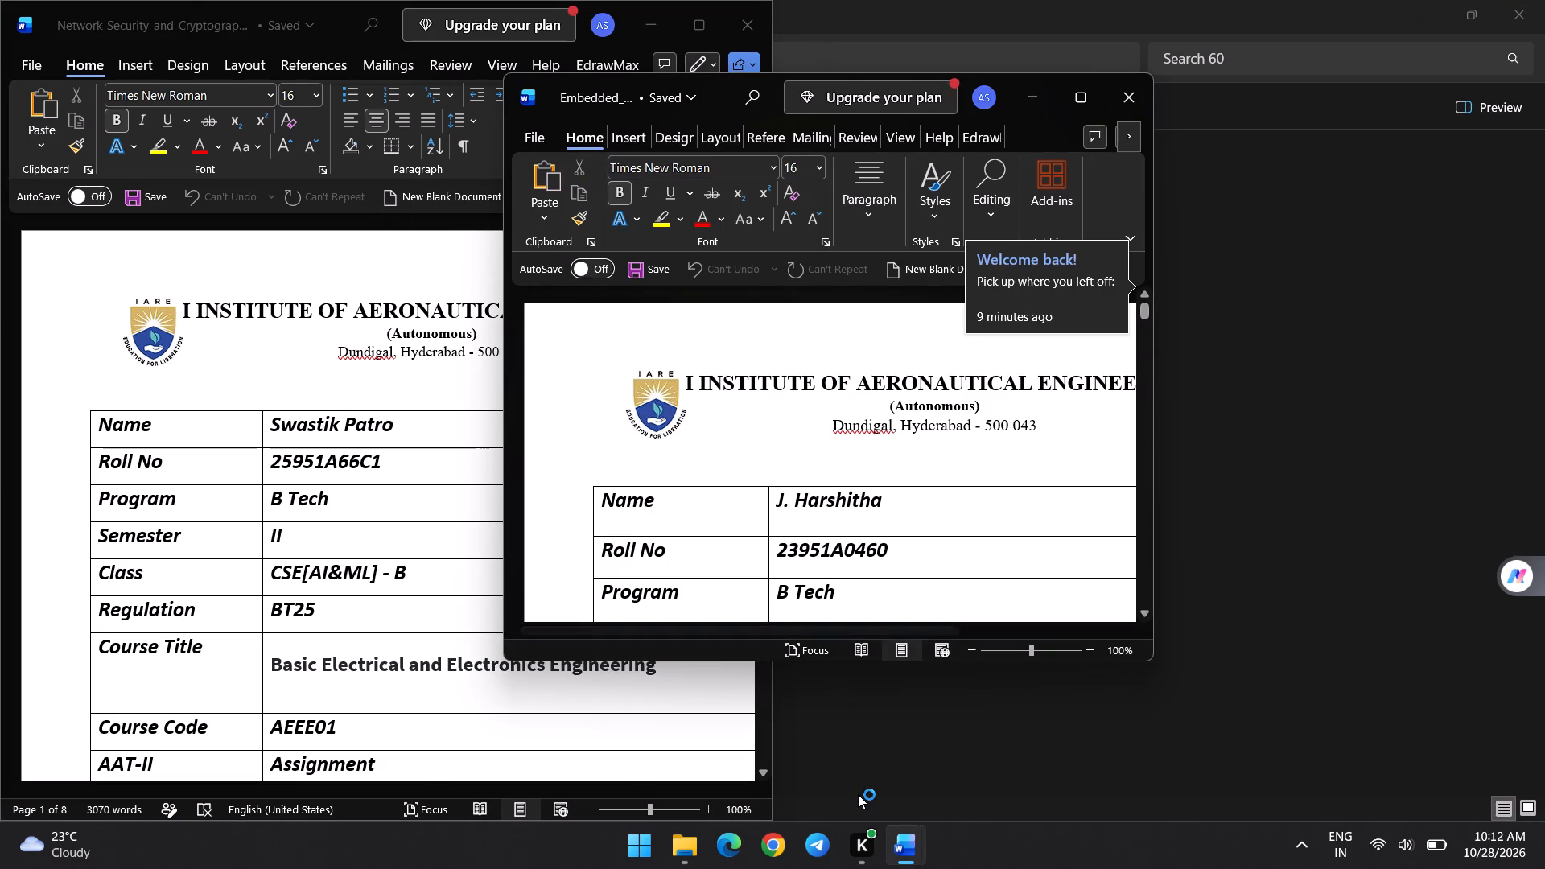
{"action": "left_click", "coordinate": [858, 794]}
{"action": "double_click", "coordinate": [354, 267]}
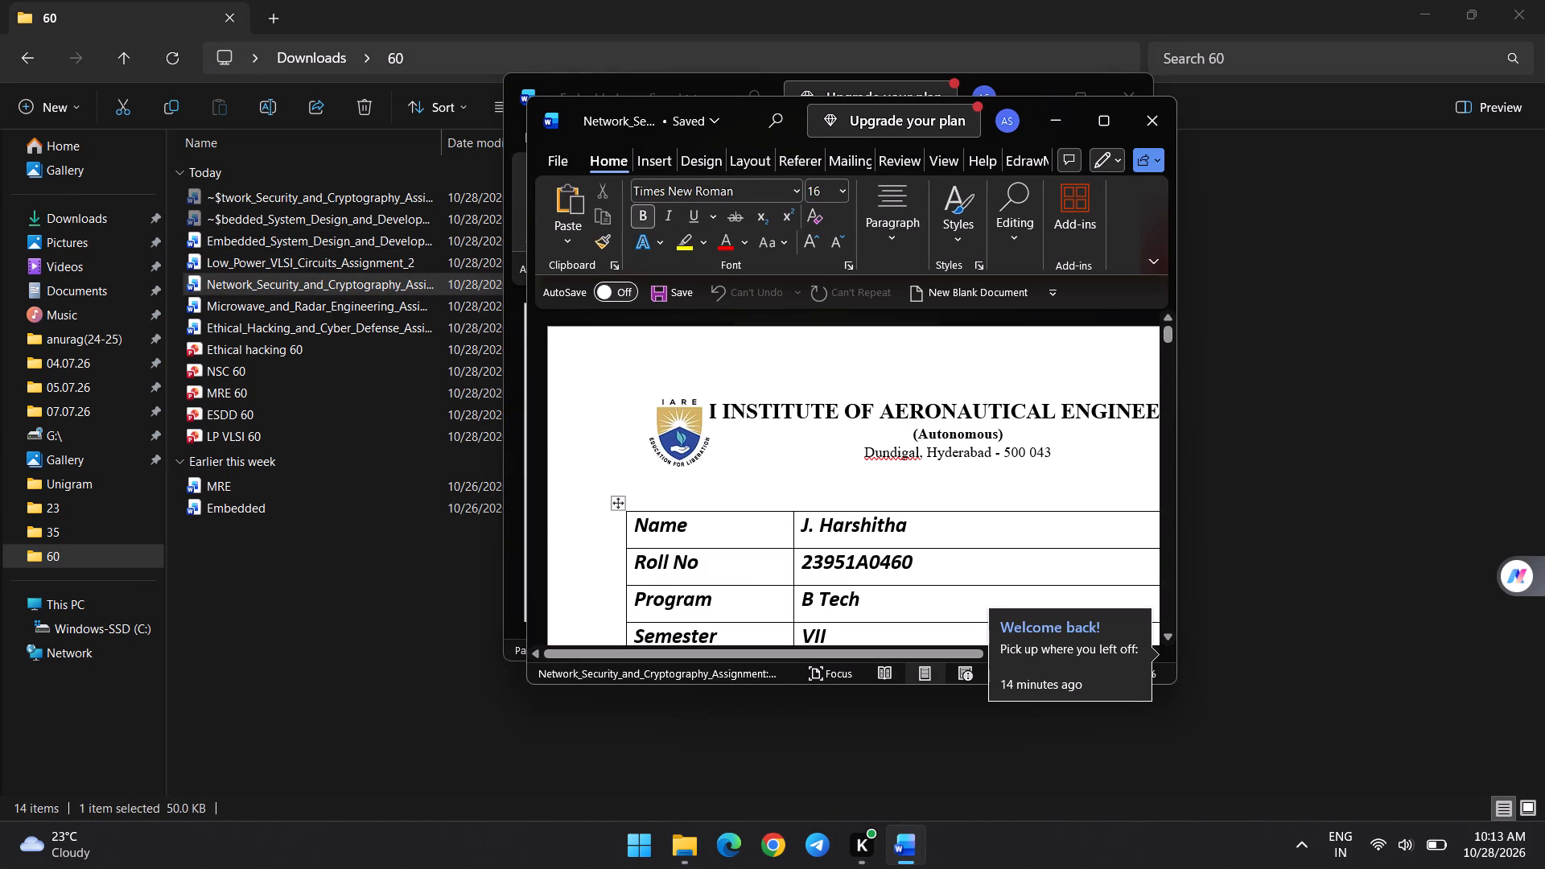
Replace the cover table in folder 35's Network Security and Cryptography assignment with the one from folder 60's Network Security assignment.
{"action": "left_click", "coordinate": [617, 502]}
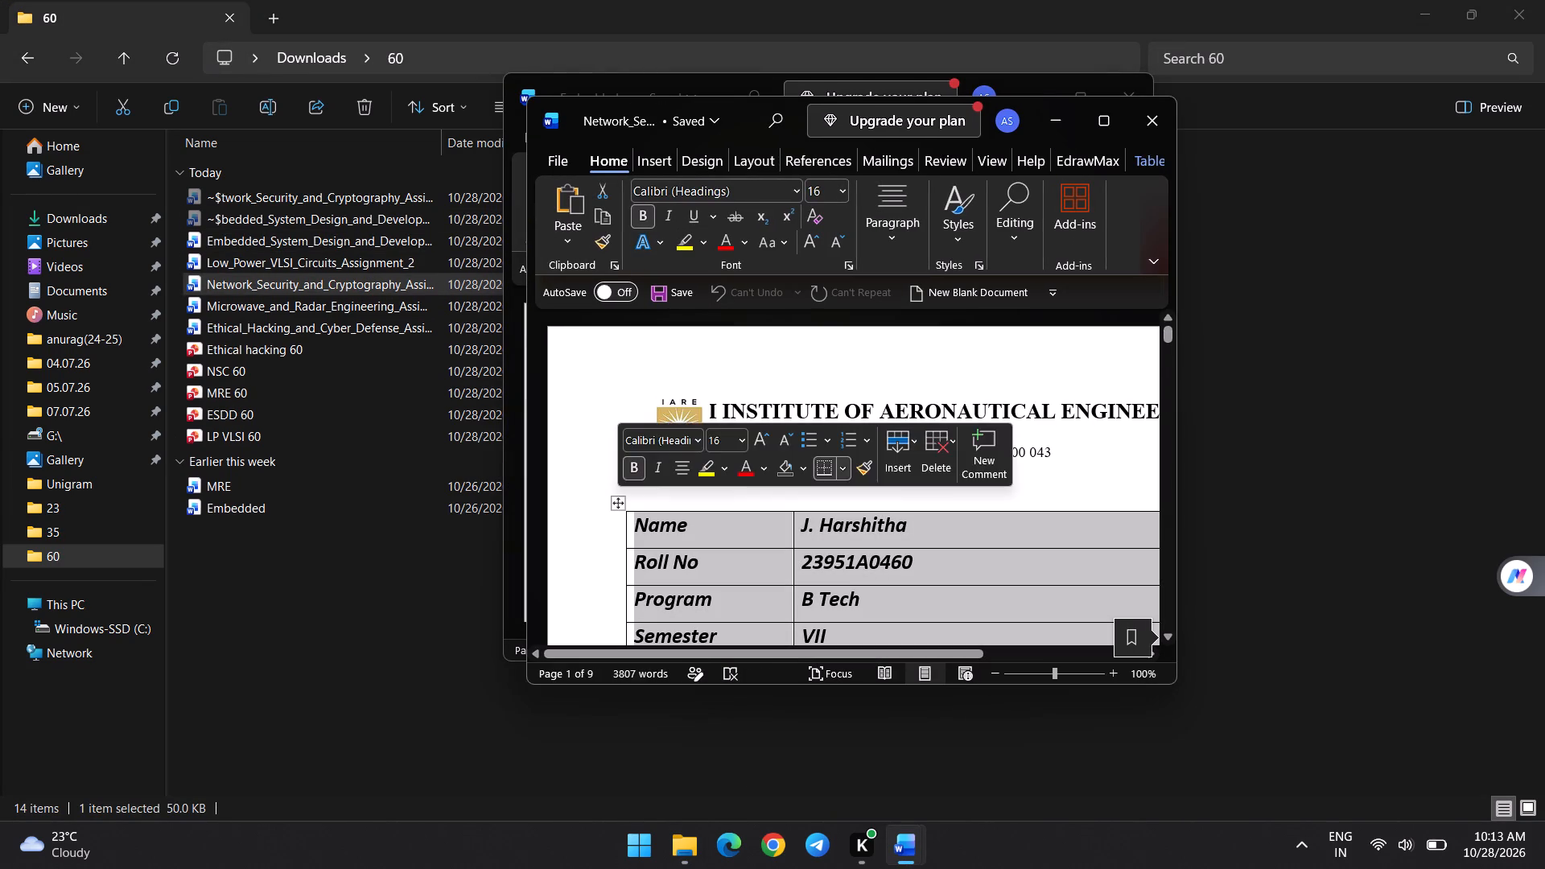
{"action": "key", "text": "ctrl+c"}
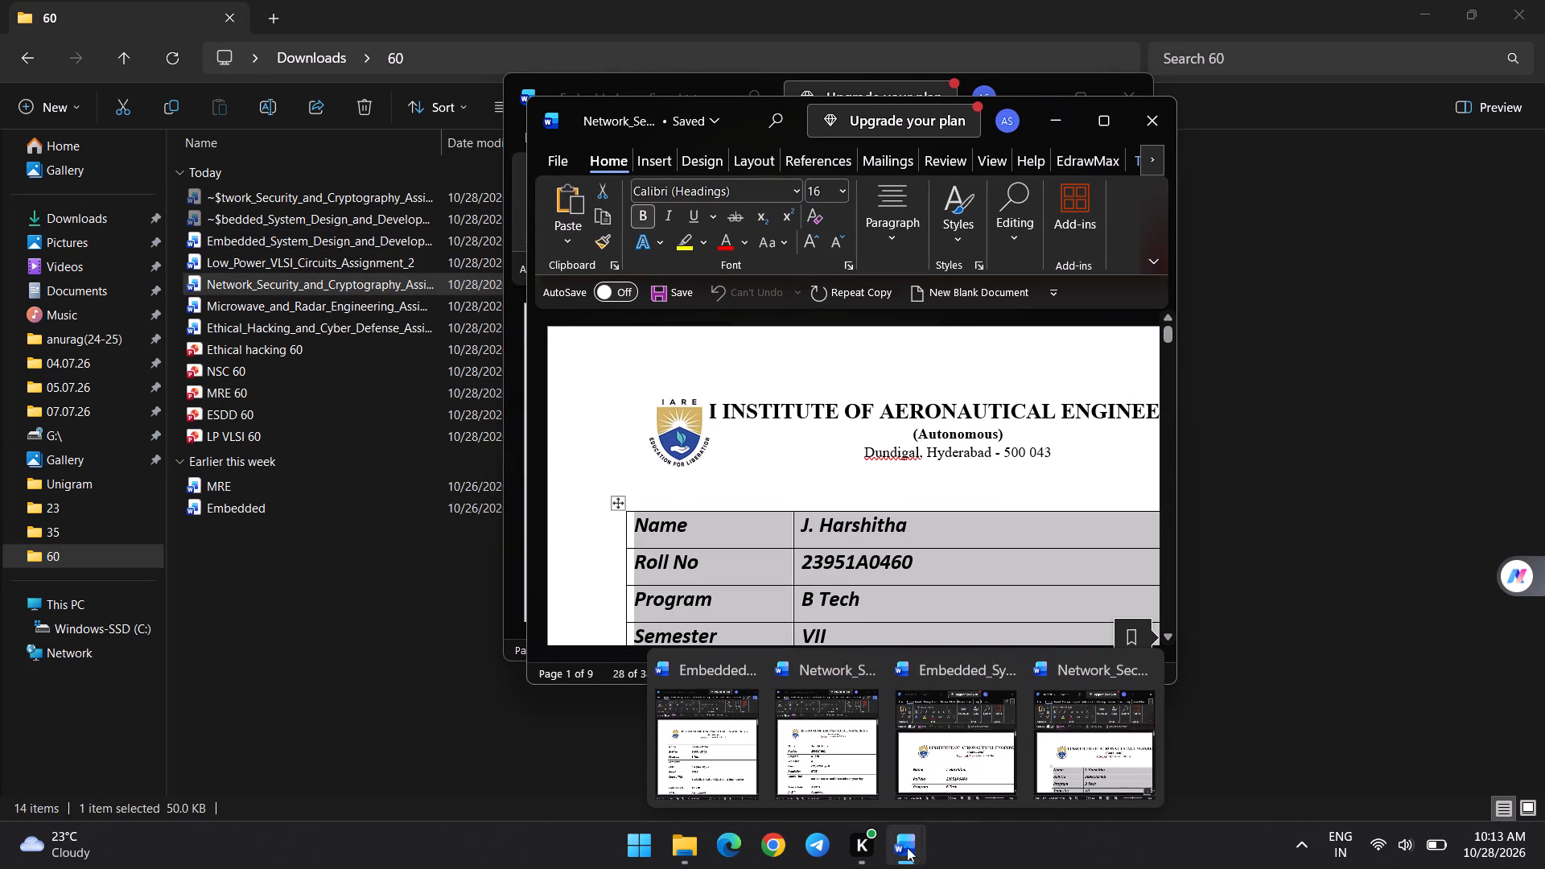
{"action": "left_click", "coordinate": [803, 773]}
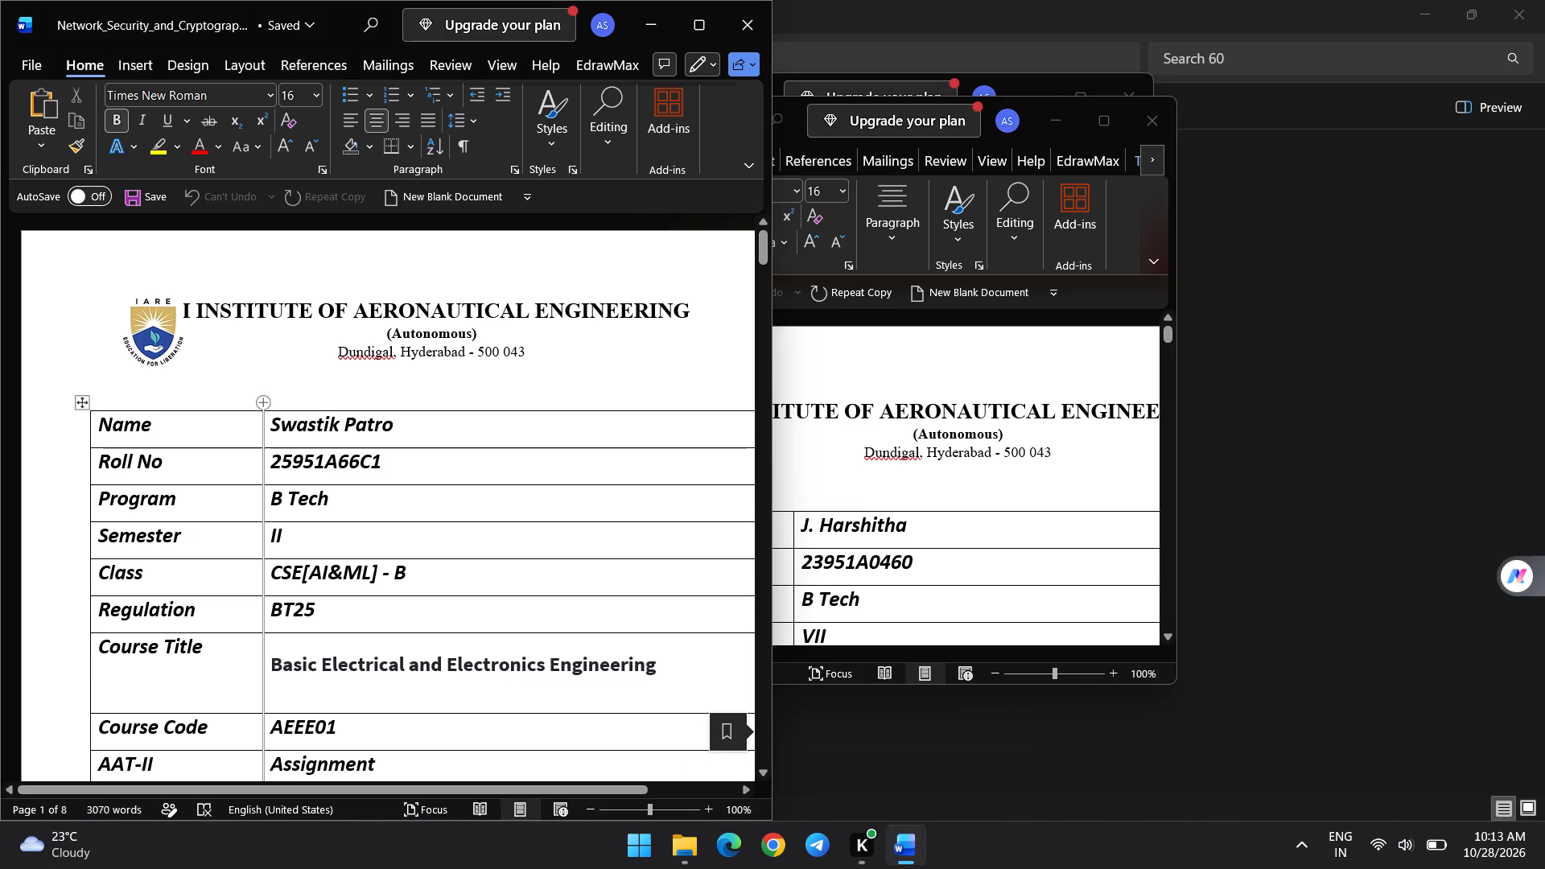
{"action": "left_click", "coordinate": [84, 405]}
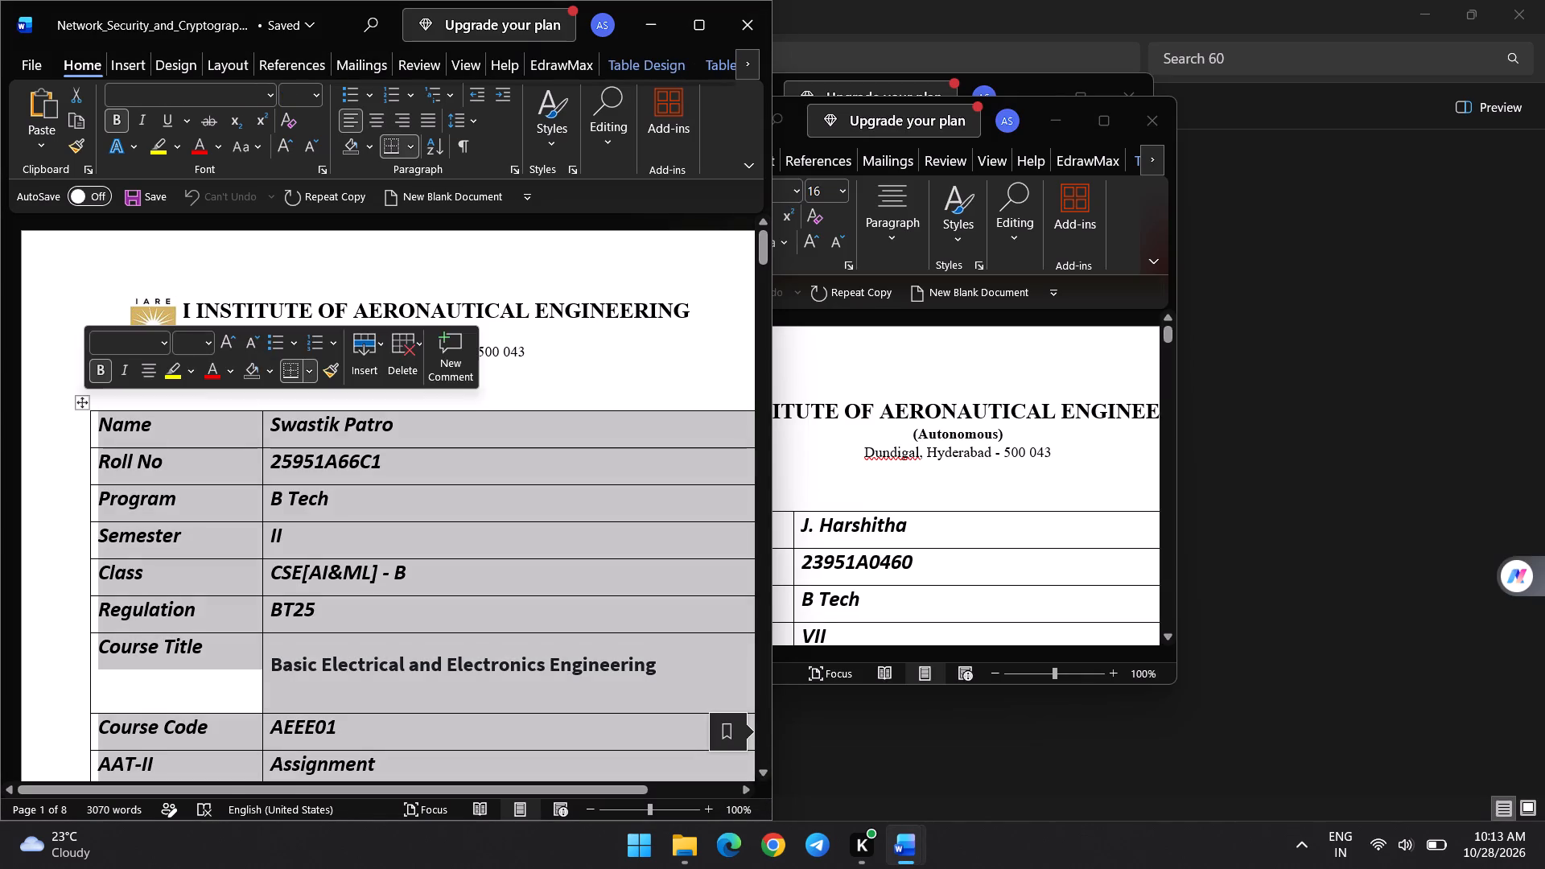
{"action": "key", "text": "BackSpace"}
{"action": "key", "text": "ctrl+v"}
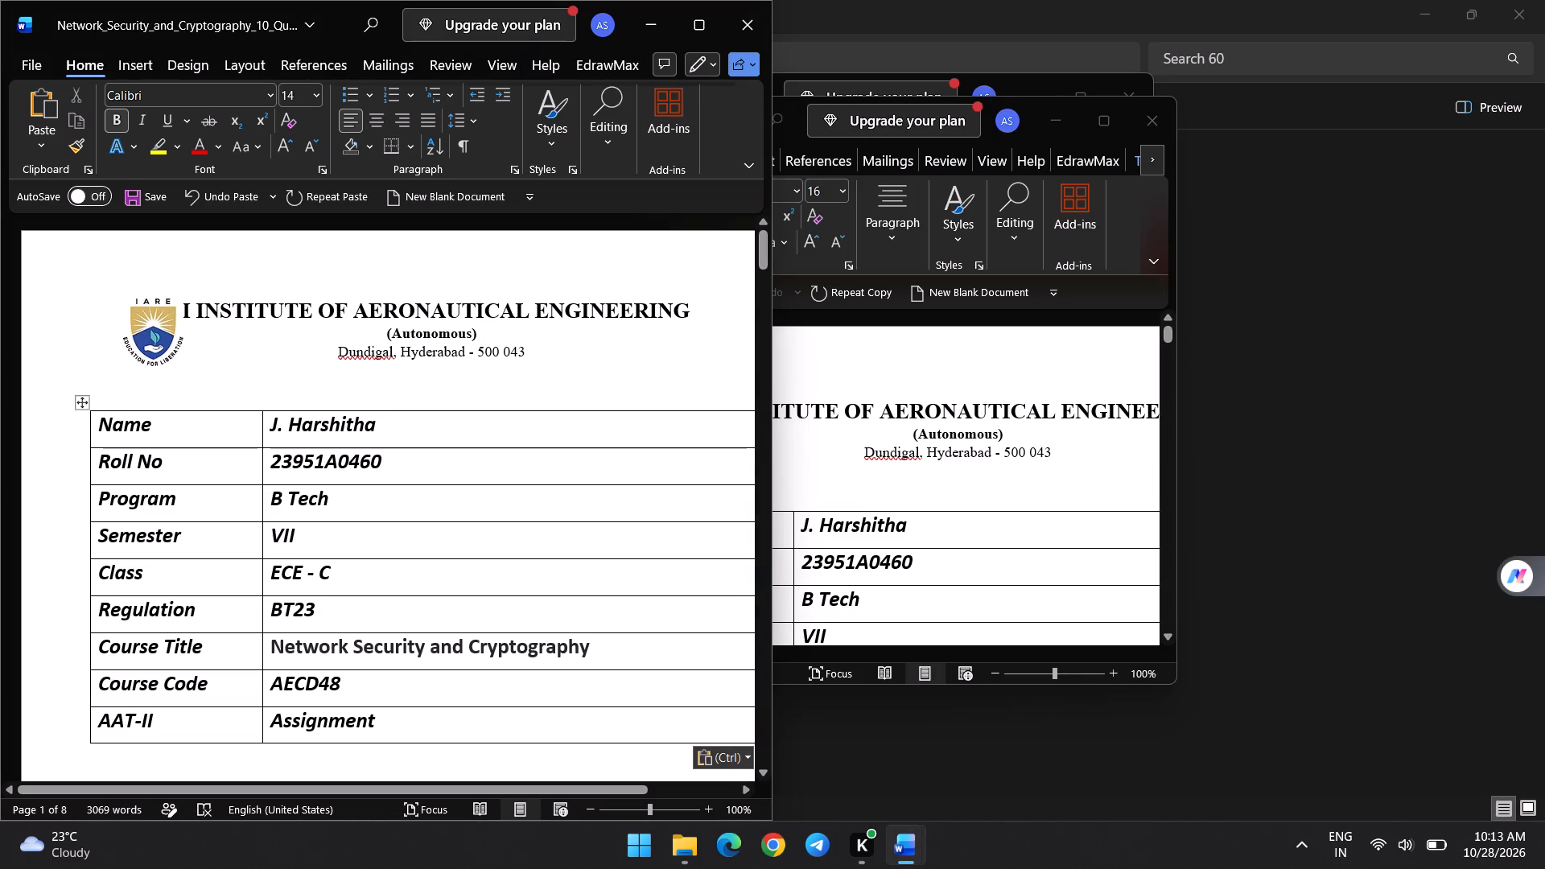
Change the last two digits of the Roll No in folder 35's Network Security cover table to 35.
{"action": "left_click", "coordinate": [376, 467]}
{"action": "key", "text": "BackSpace"}
{"action": "key", "text": "Delete"}
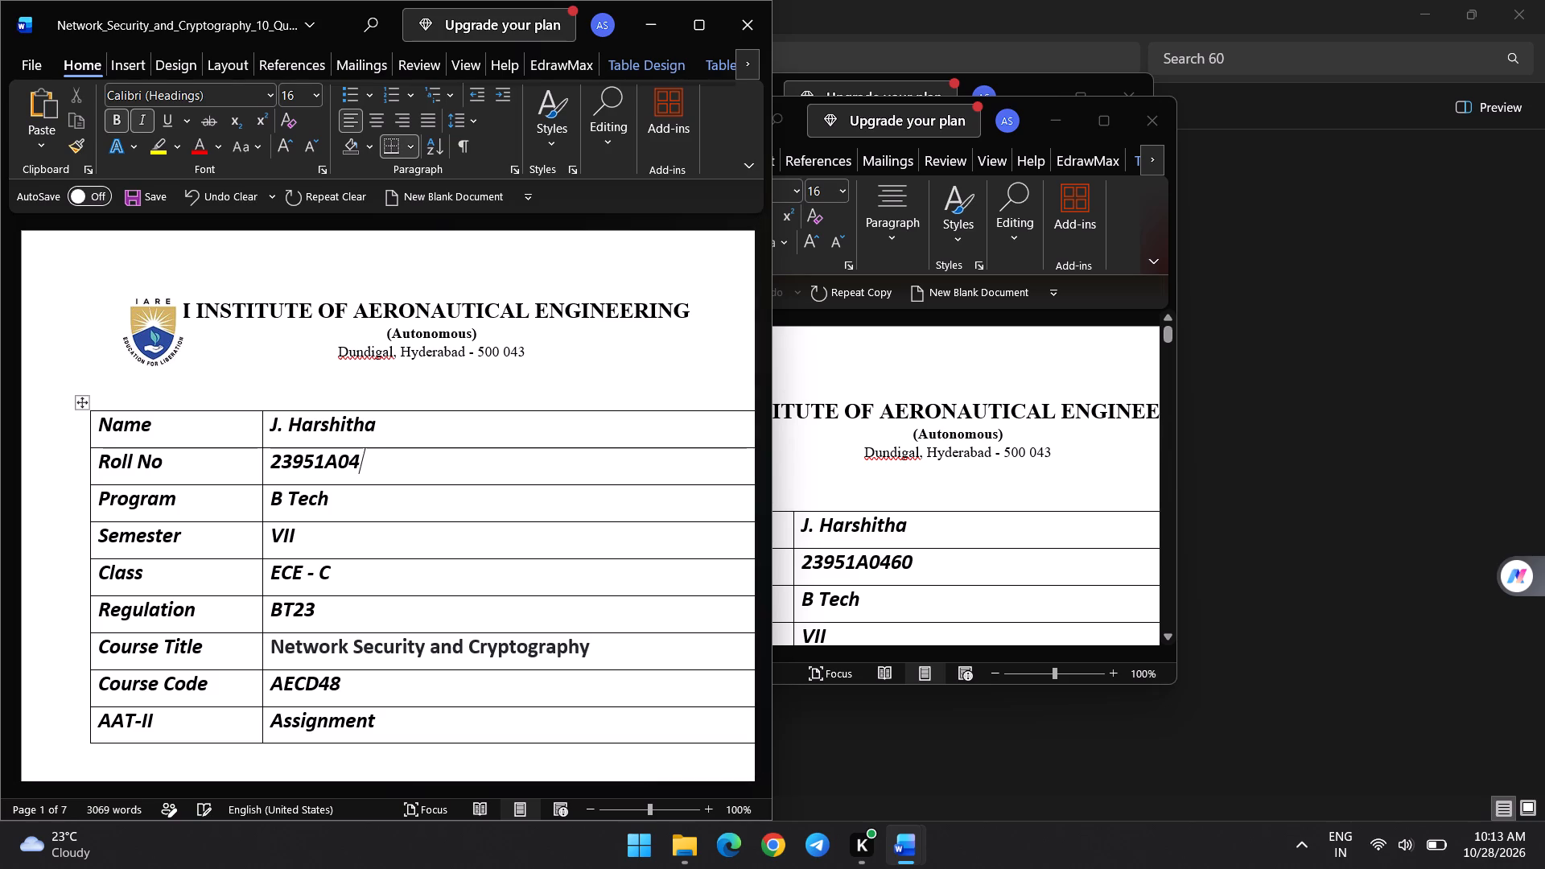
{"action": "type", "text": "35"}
Replace the Name entry in the Network Security cover table with the name of folder 35's student.
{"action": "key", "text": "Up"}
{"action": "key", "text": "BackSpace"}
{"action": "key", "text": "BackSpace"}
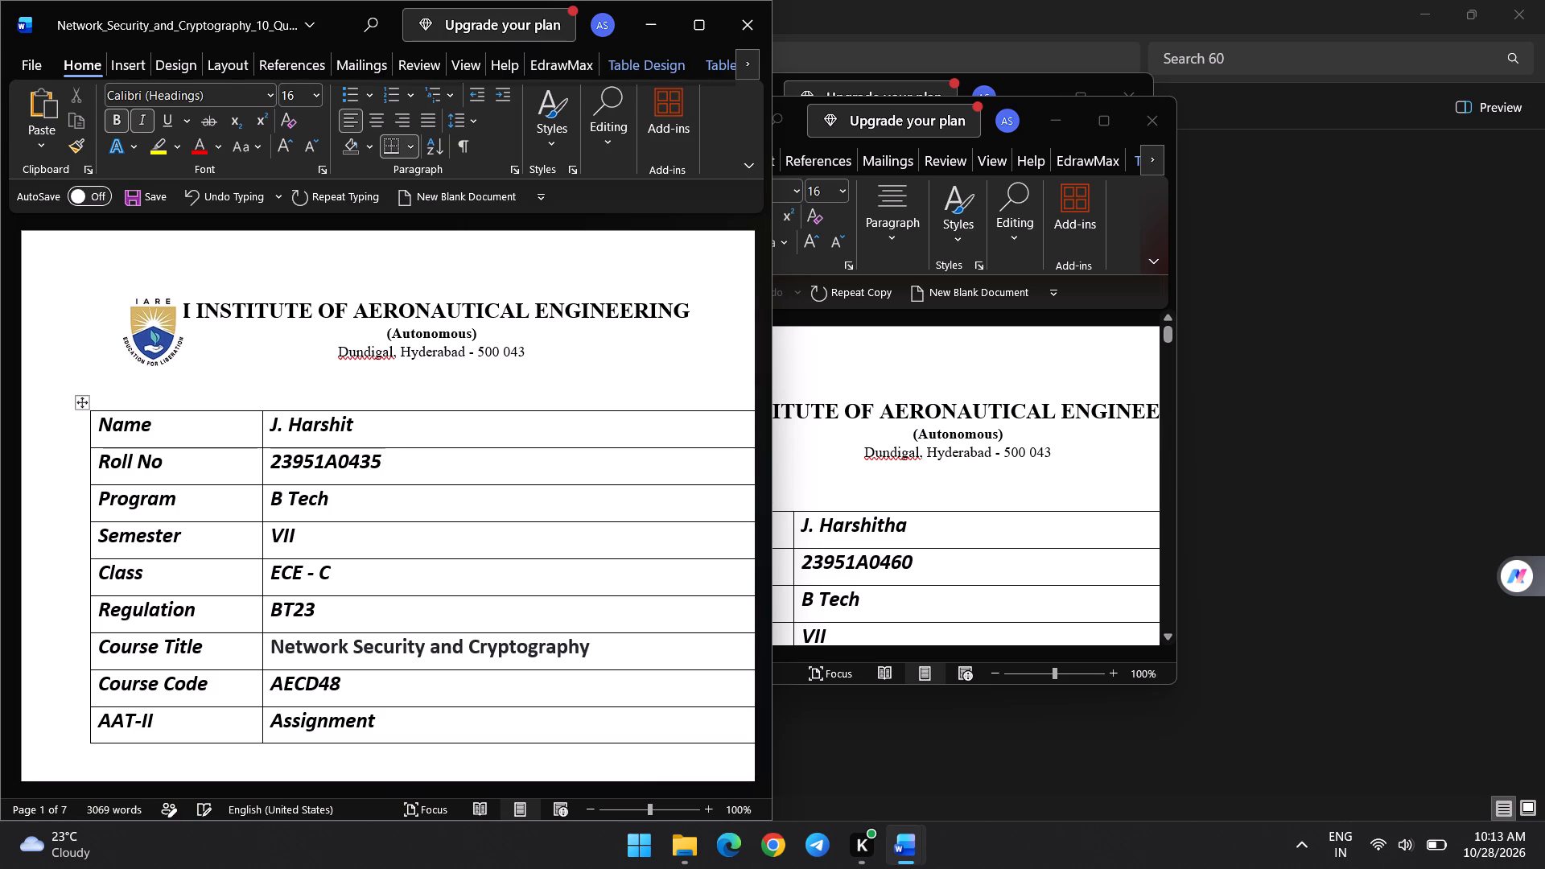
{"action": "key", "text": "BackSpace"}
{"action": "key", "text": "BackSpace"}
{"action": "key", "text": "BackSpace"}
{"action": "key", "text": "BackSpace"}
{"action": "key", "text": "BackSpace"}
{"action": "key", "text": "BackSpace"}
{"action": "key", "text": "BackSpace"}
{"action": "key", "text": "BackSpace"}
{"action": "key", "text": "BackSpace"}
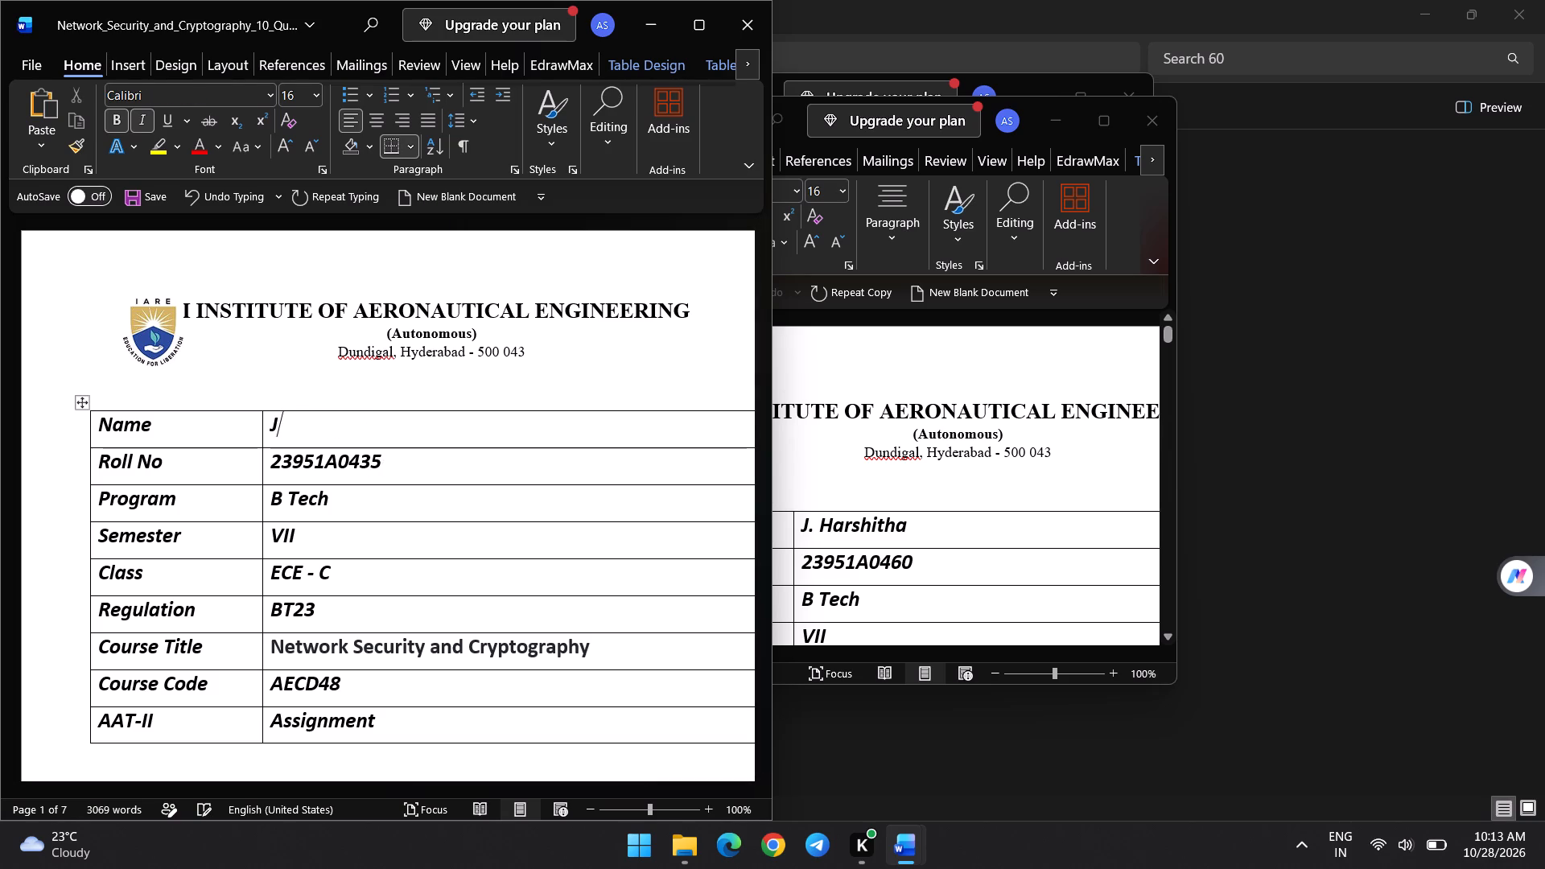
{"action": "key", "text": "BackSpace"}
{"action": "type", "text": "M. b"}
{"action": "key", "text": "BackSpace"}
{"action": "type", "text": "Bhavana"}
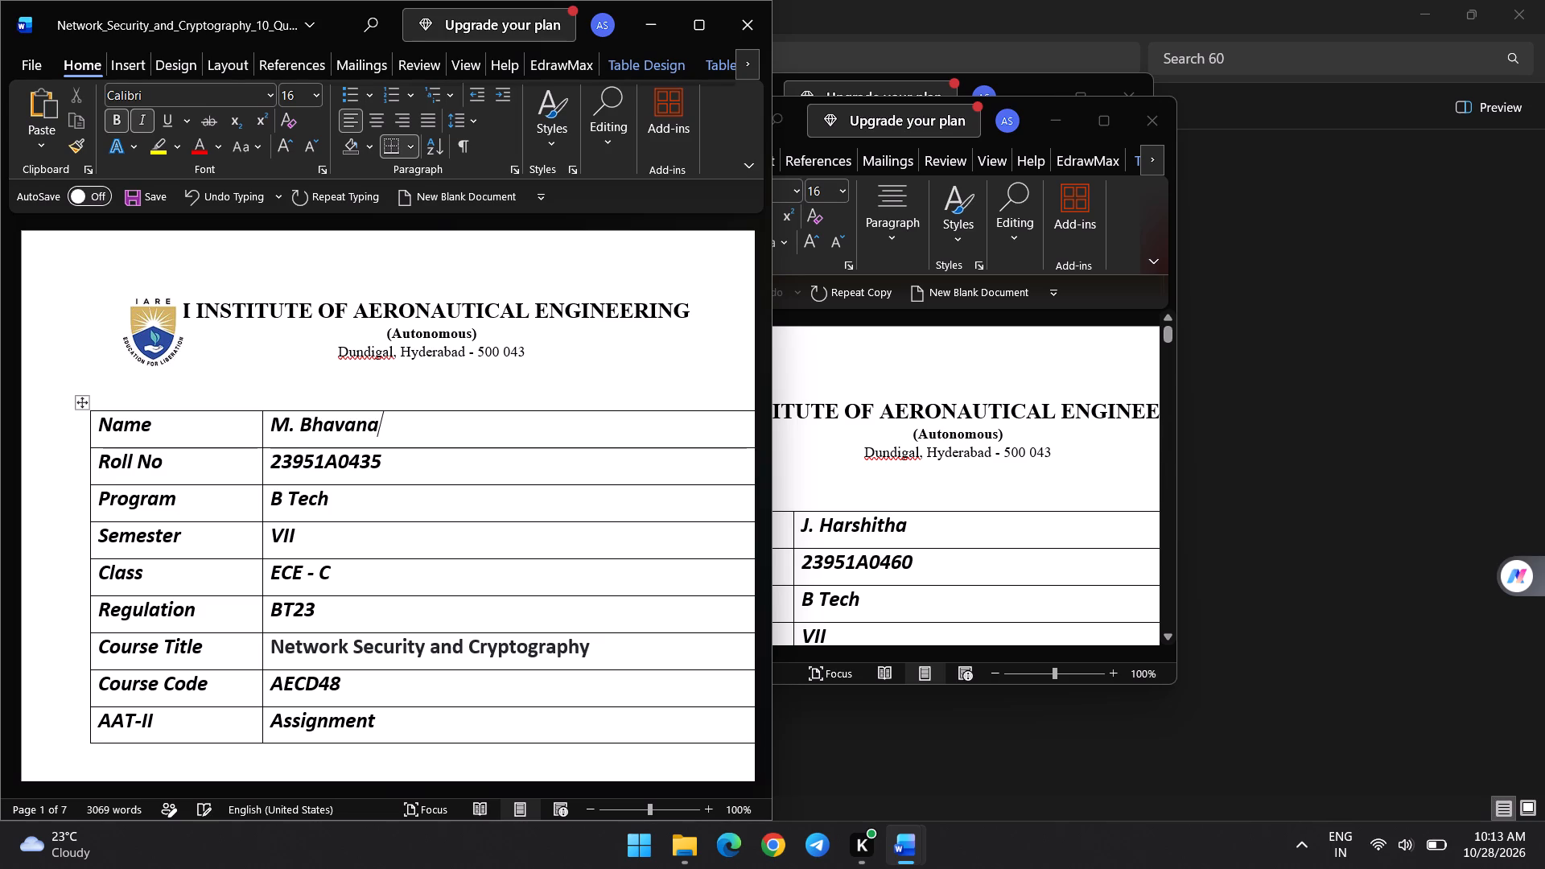
Save and close folder 35's Network Security and Cryptography assignment, and close folder 60's copy.
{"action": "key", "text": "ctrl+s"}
{"action": "left_click", "coordinate": [733, 37]}
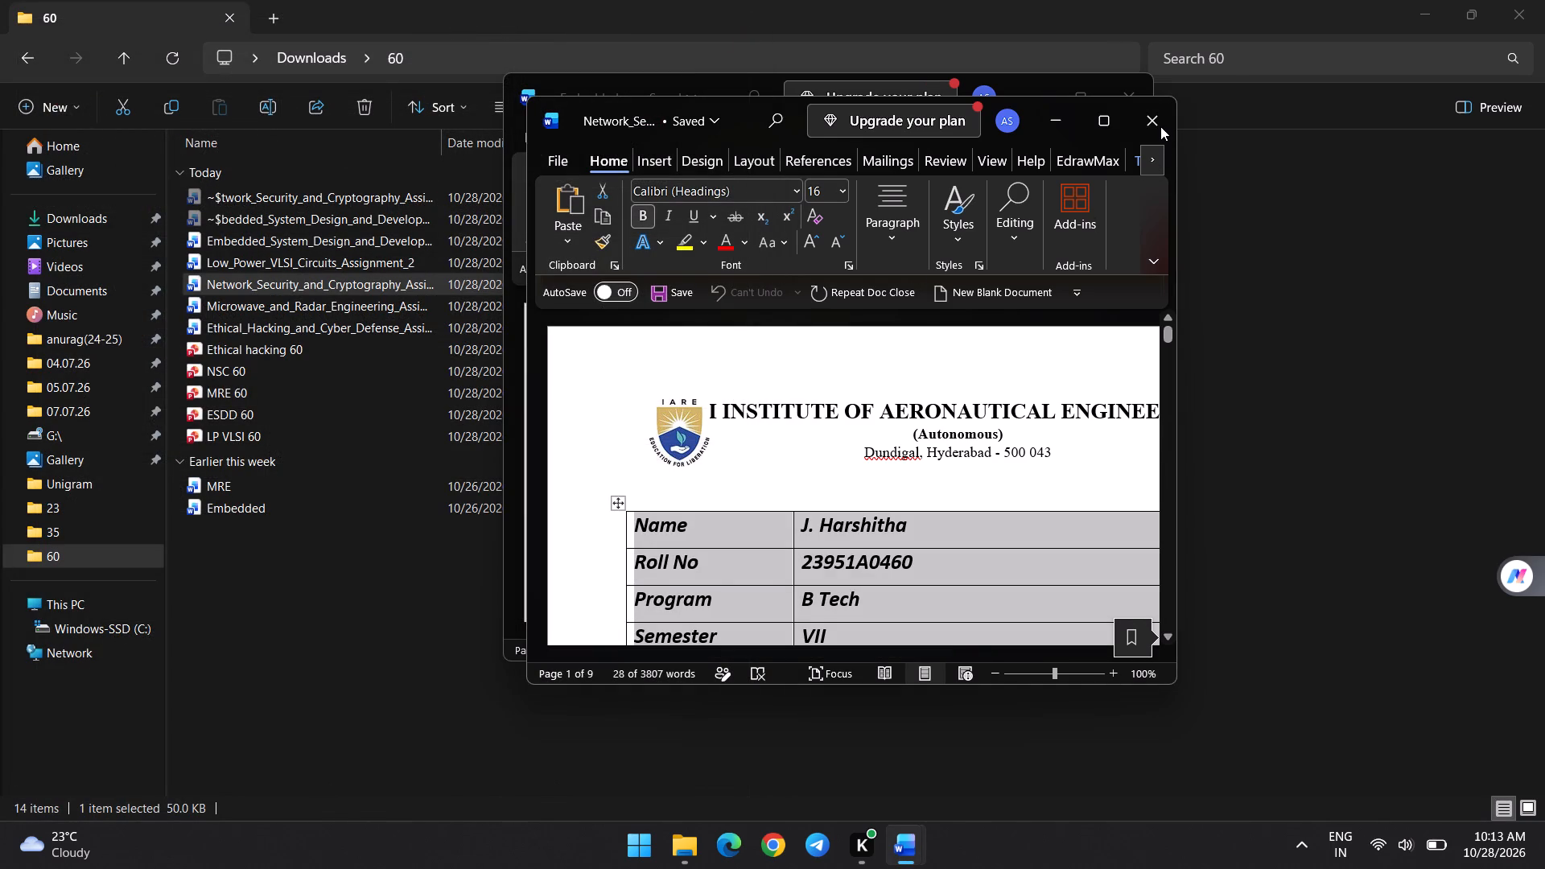
{"action": "left_click", "coordinate": [1160, 126]}
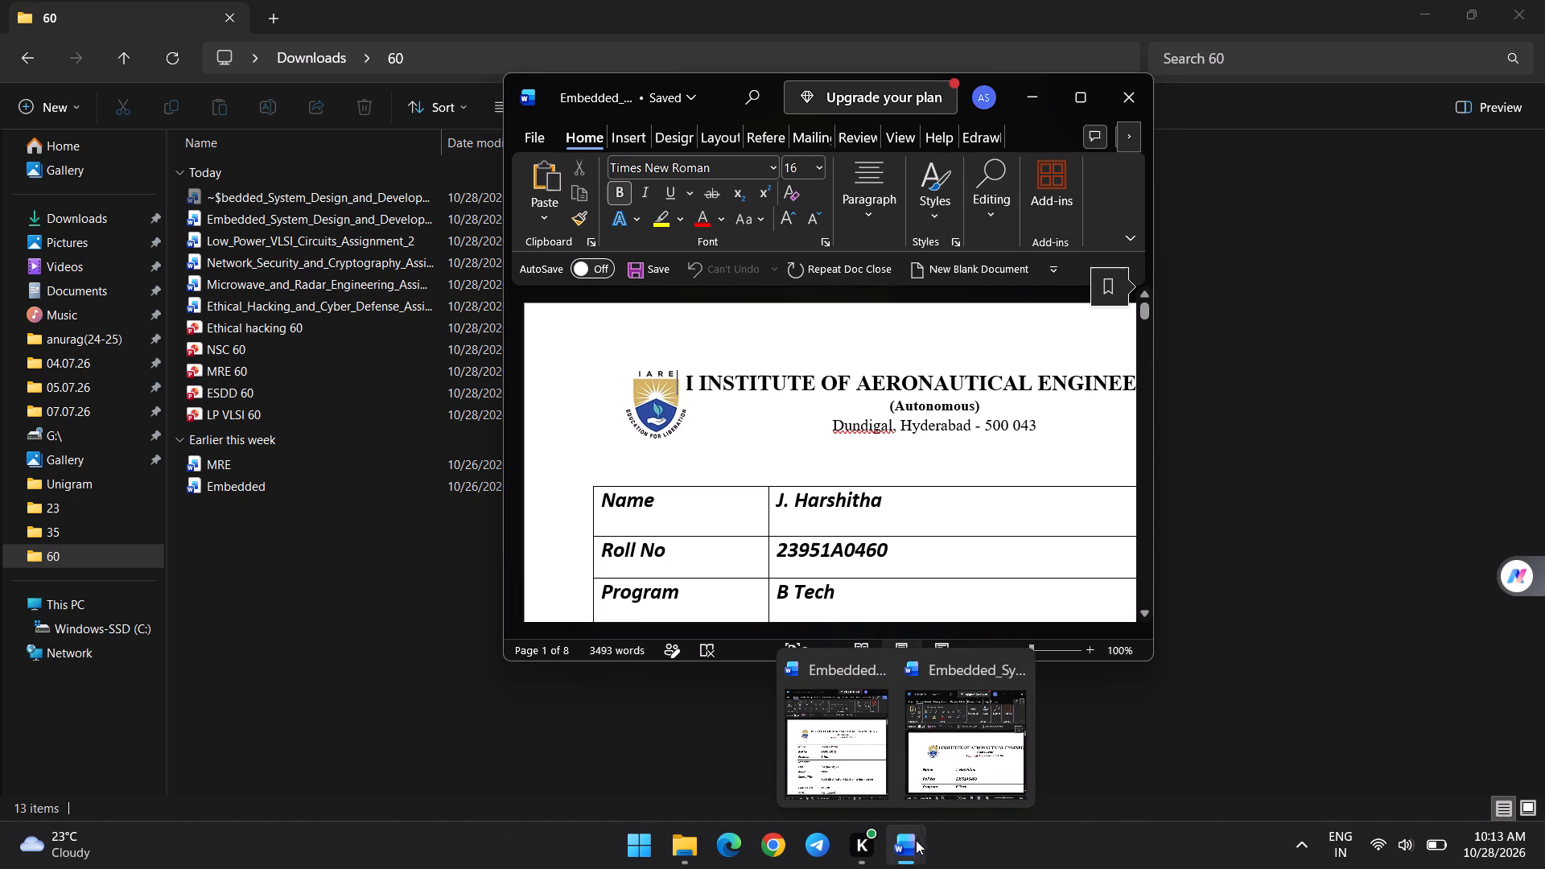
Replace the cover table in folder 35's Embedded System Design and Development assignment with the one from folder 60's Embedded System assignment.
{"action": "left_click", "coordinate": [832, 743]}
{"action": "left_click", "coordinate": [888, 440]}
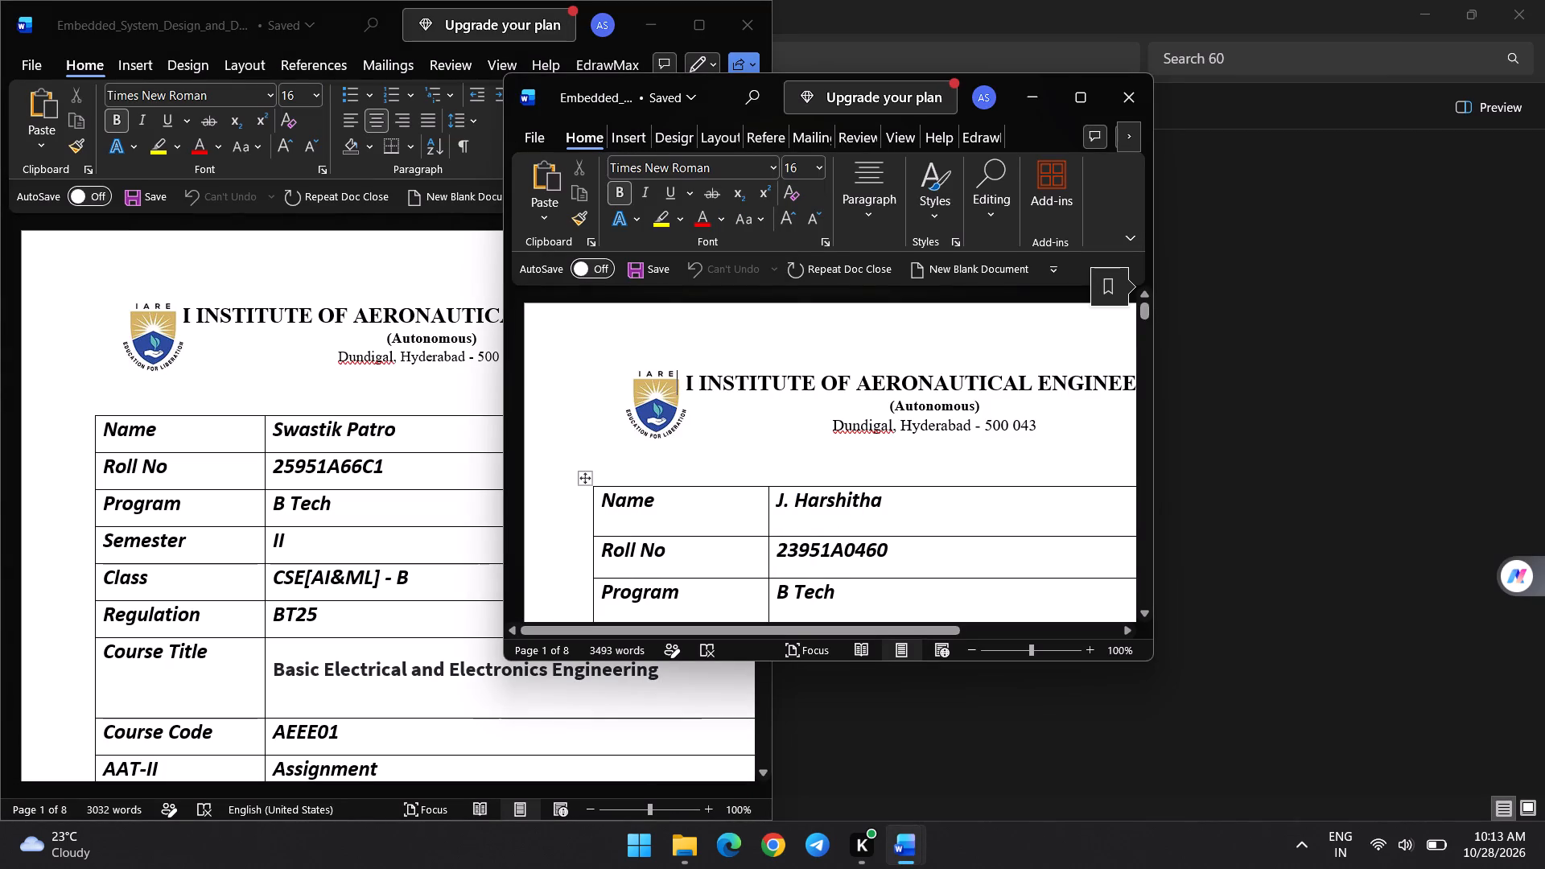
{"action": "left_click", "coordinate": [586, 476]}
{"action": "key", "text": "ctrl+c"}
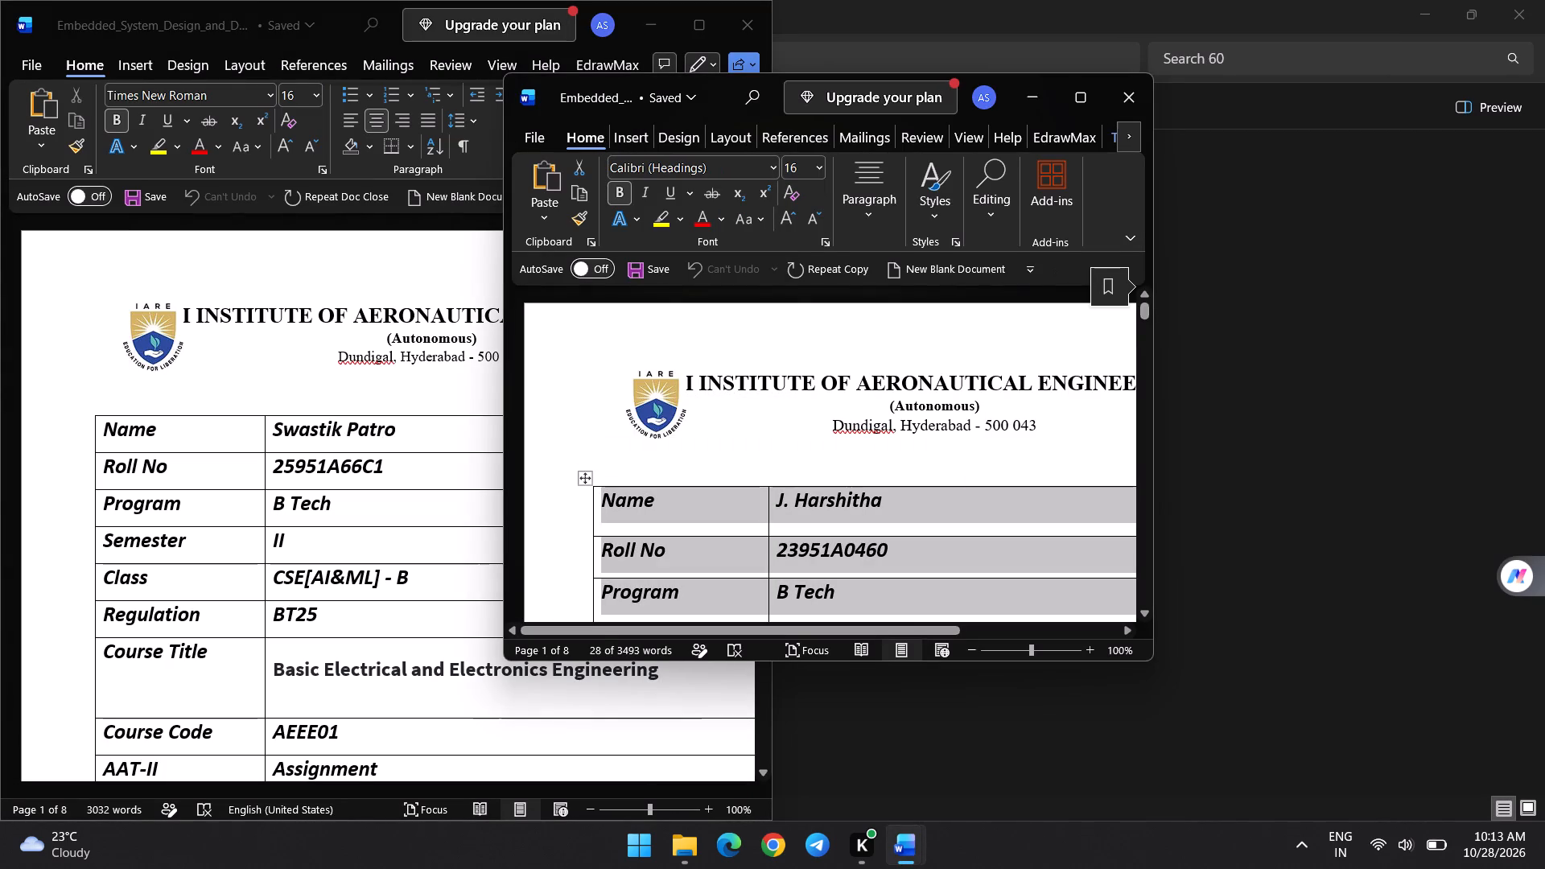
{"action": "left_click", "coordinate": [77, 479]}
{"action": "left_click", "coordinate": [92, 410]}
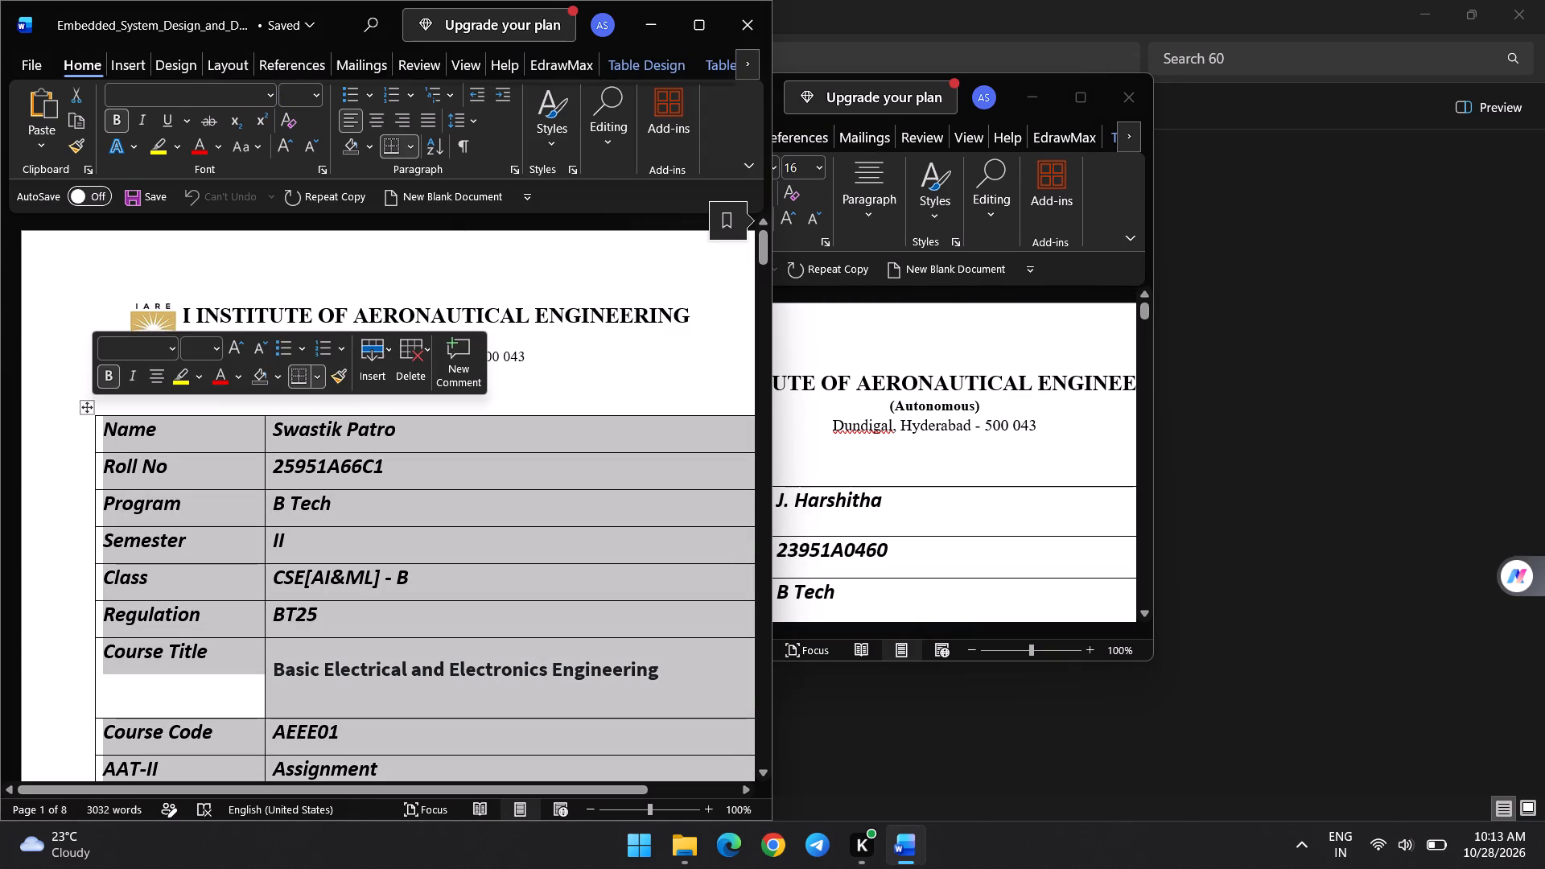
{"action": "key", "text": "BackSpace"}
{"action": "key", "text": "ctrl+v"}
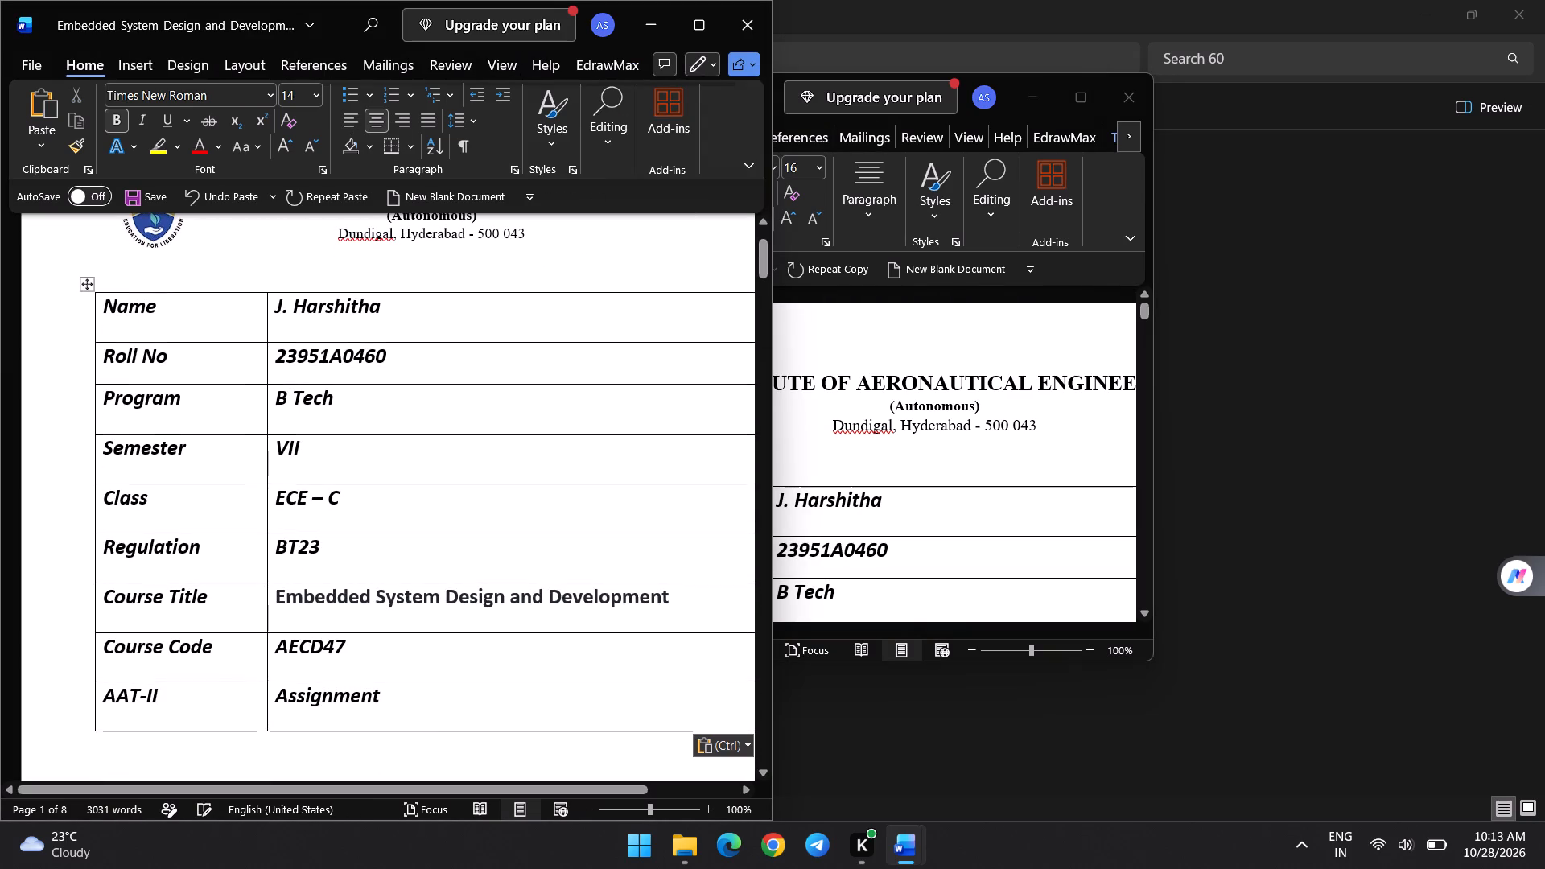
Change the last two digits of the Roll No in folder 35's Embedded System cover table to 35.
{"action": "left_click", "coordinate": [372, 363]}
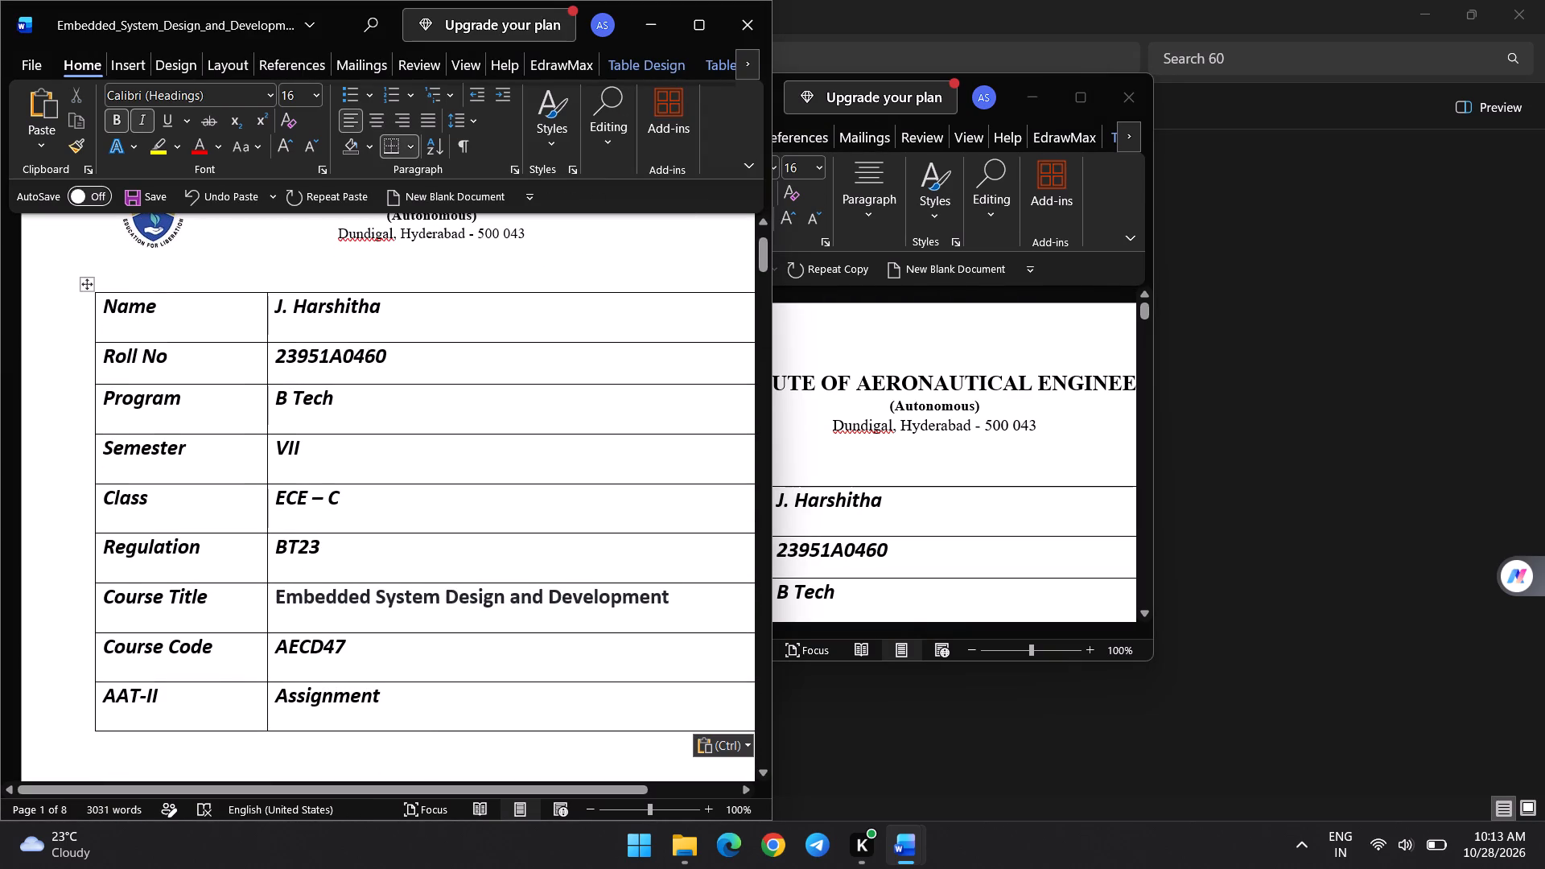
{"action": "key", "text": "Delete"}
{"action": "key", "text": "Delete"}
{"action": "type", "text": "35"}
Replace the Name entry in the Embedded System cover table with the name of folder 35's student.
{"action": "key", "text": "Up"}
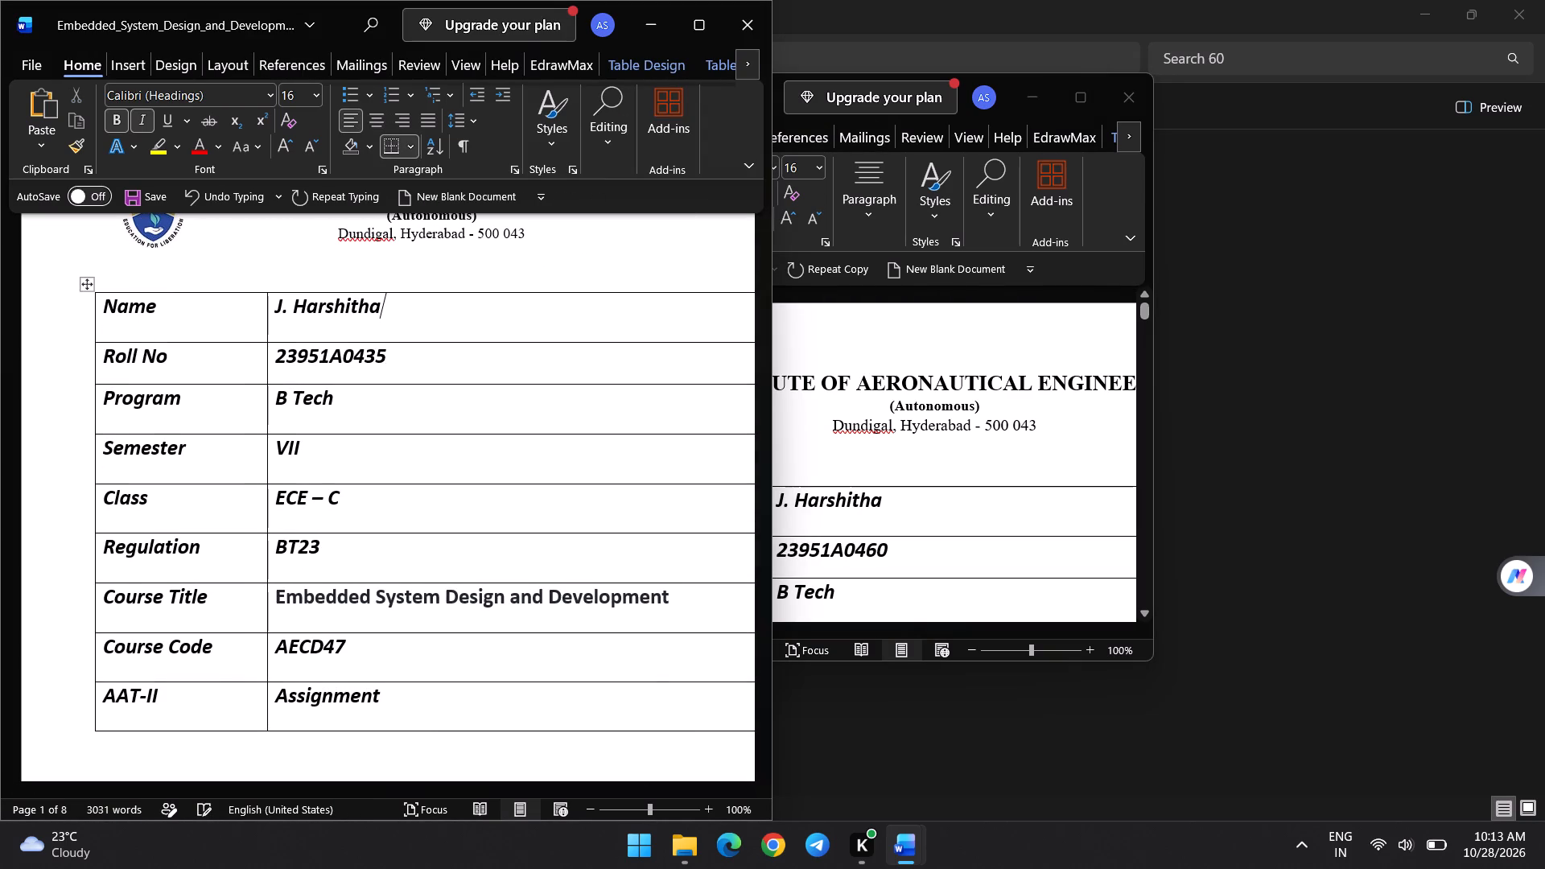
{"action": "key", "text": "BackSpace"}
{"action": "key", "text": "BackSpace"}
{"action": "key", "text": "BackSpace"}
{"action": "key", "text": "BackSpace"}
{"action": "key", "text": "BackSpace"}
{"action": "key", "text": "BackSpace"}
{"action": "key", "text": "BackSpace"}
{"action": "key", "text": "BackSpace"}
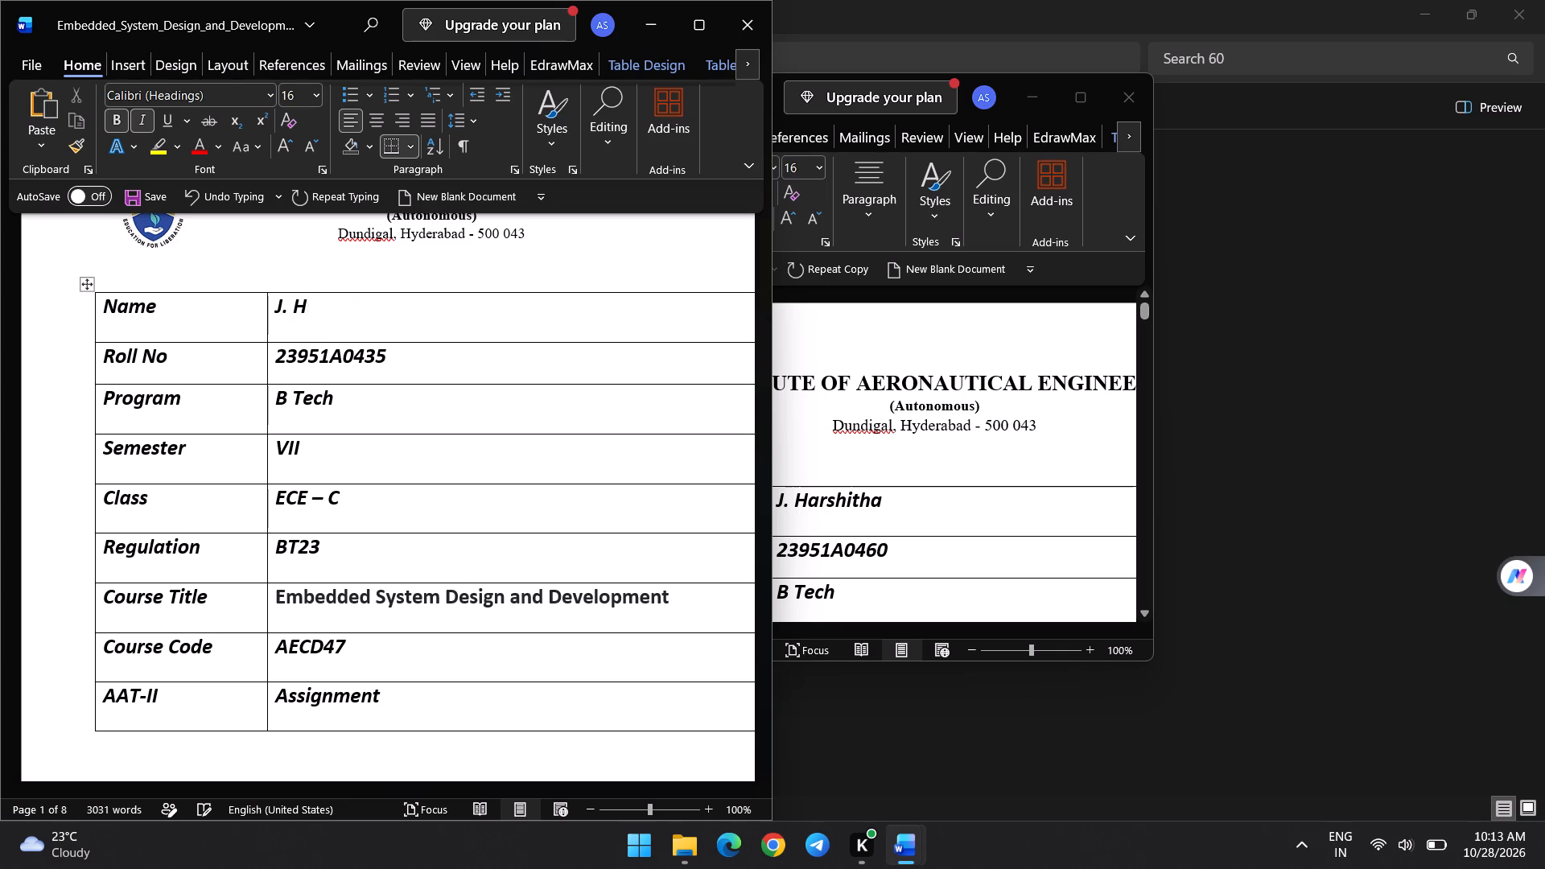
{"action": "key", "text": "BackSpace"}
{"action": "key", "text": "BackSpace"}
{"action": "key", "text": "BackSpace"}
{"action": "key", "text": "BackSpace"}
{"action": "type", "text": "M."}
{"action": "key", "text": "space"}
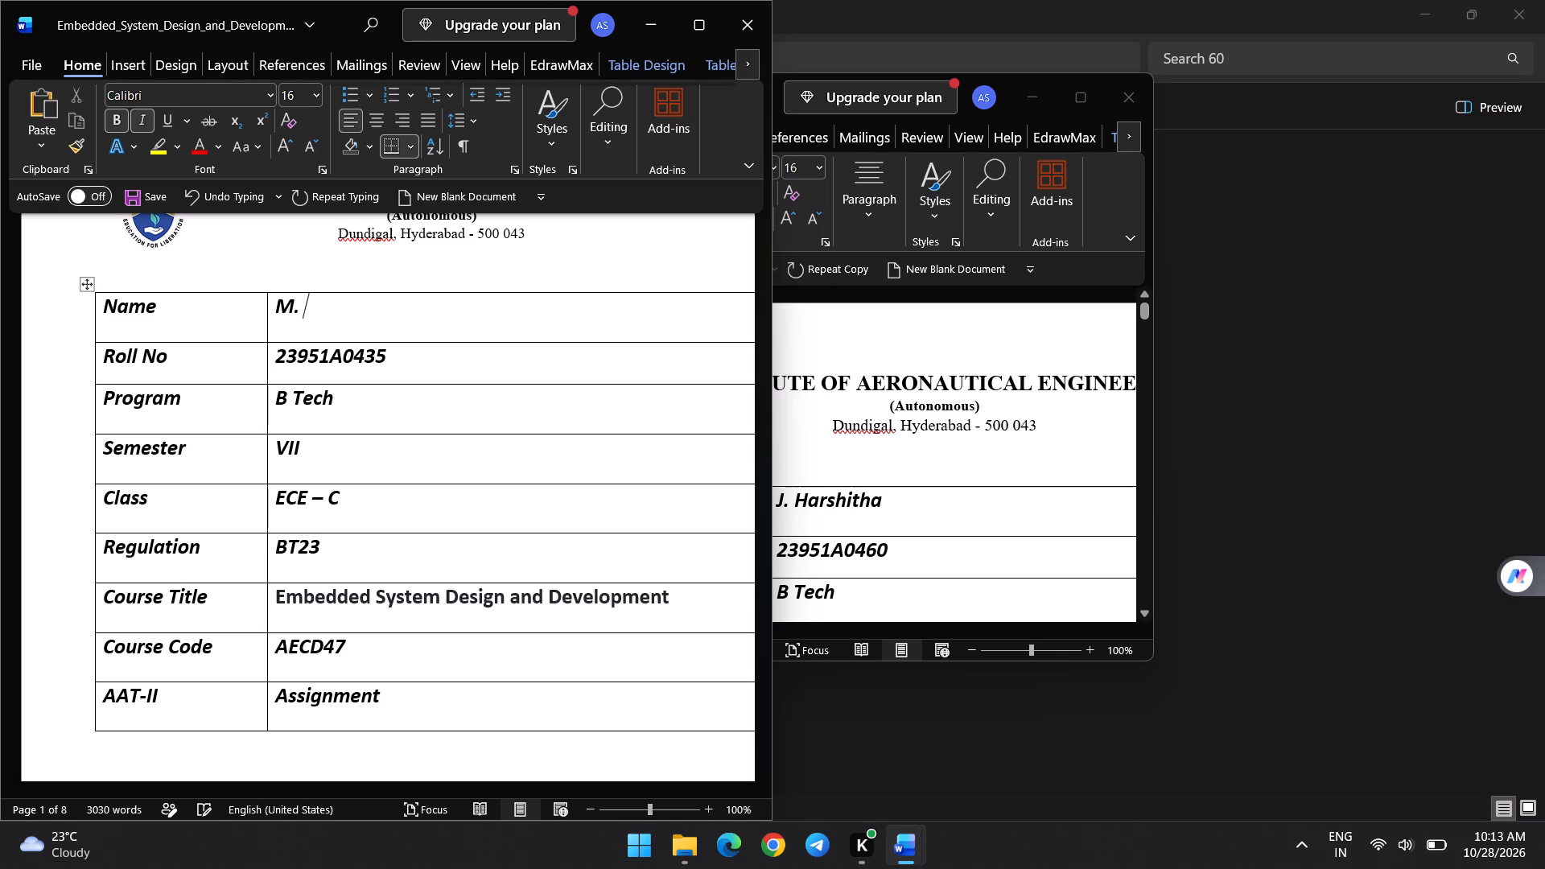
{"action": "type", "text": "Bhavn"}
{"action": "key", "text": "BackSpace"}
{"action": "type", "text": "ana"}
Save and close folder 35's Embedded System Design and Development assignment, and close folder 60's copy.
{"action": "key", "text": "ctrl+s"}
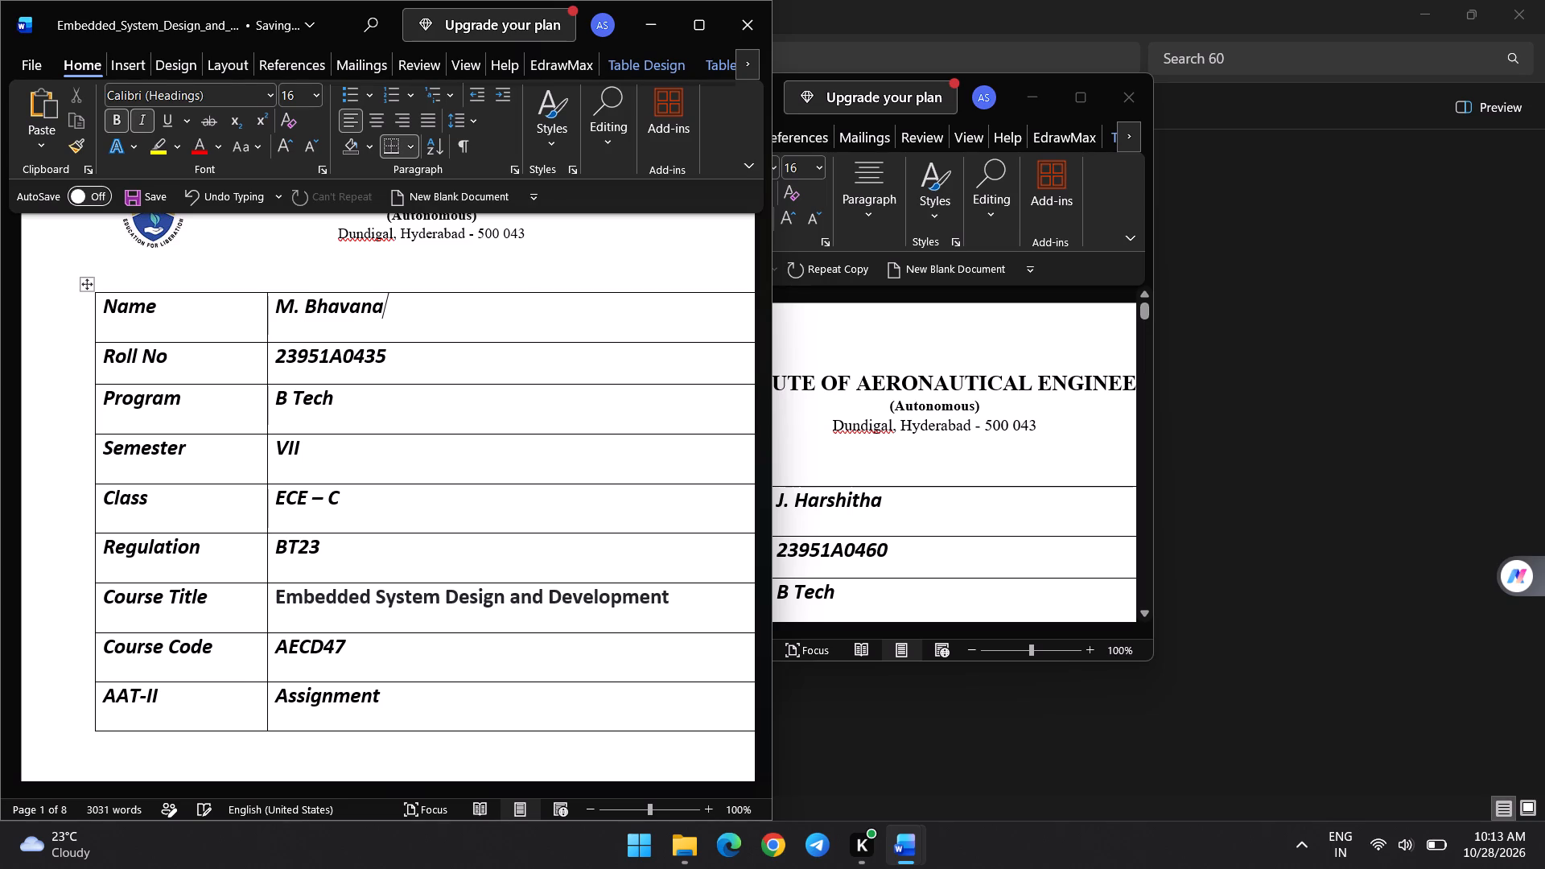
{"action": "left_click", "coordinate": [752, 24]}
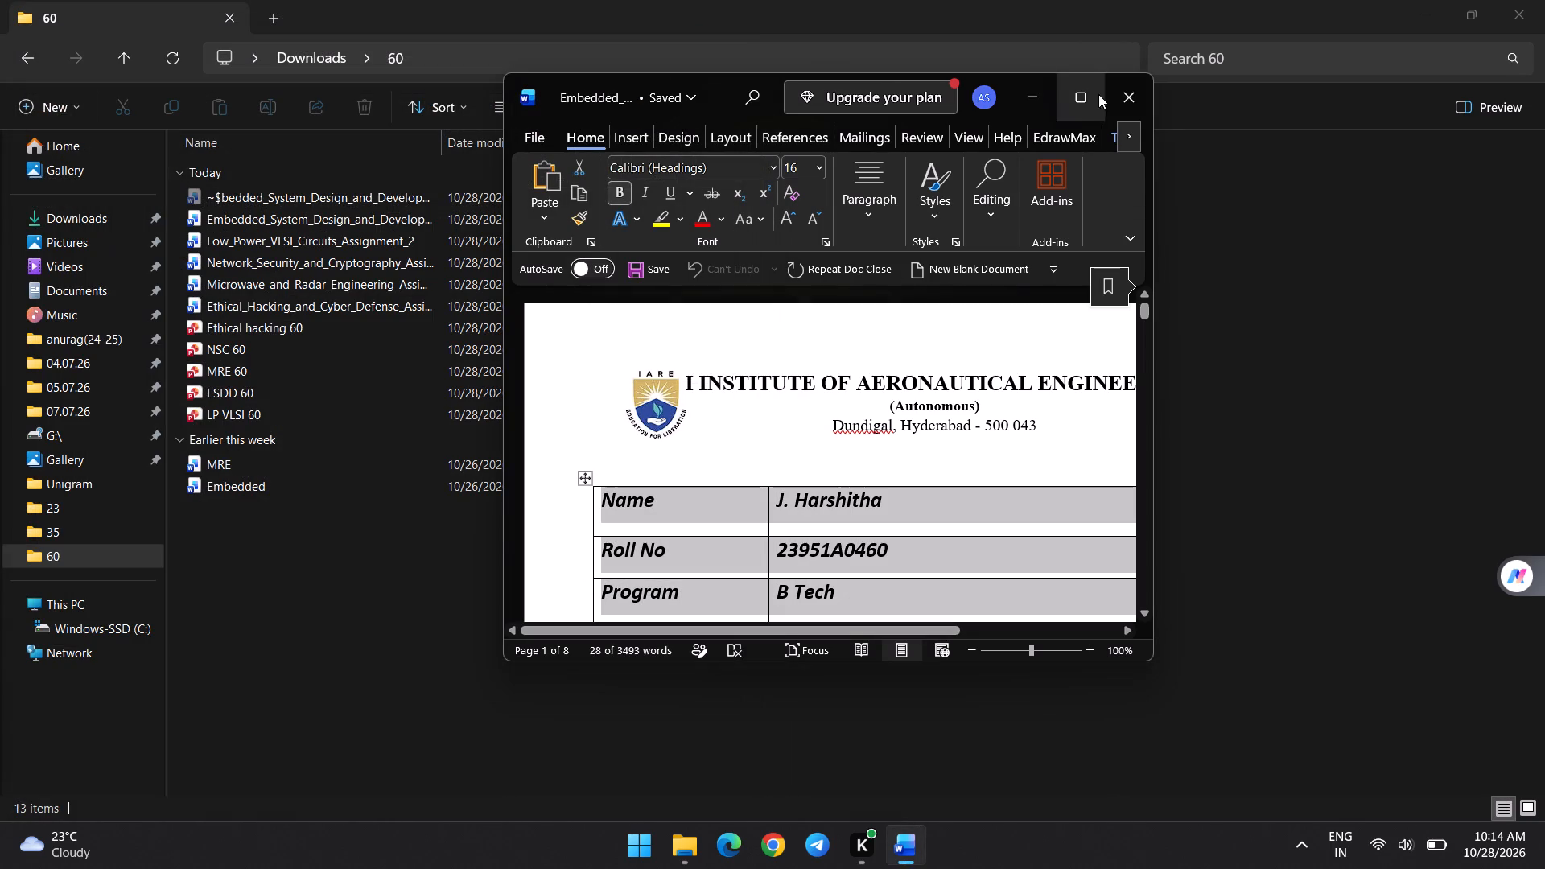
{"action": "left_click", "coordinate": [1135, 96]}
{"action": "left_click", "coordinate": [1069, 597]}
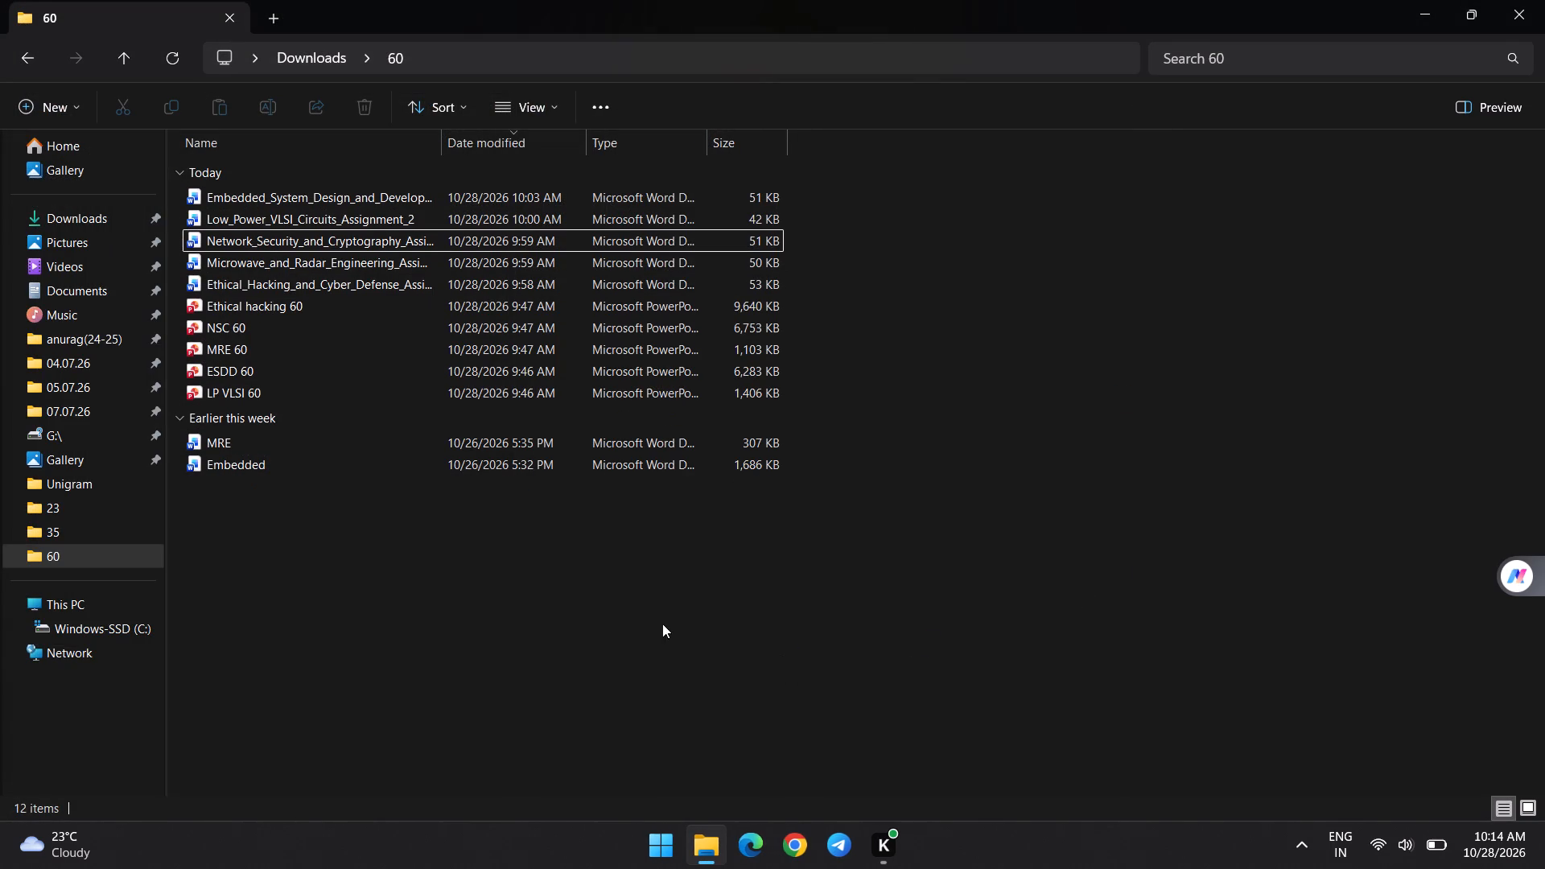
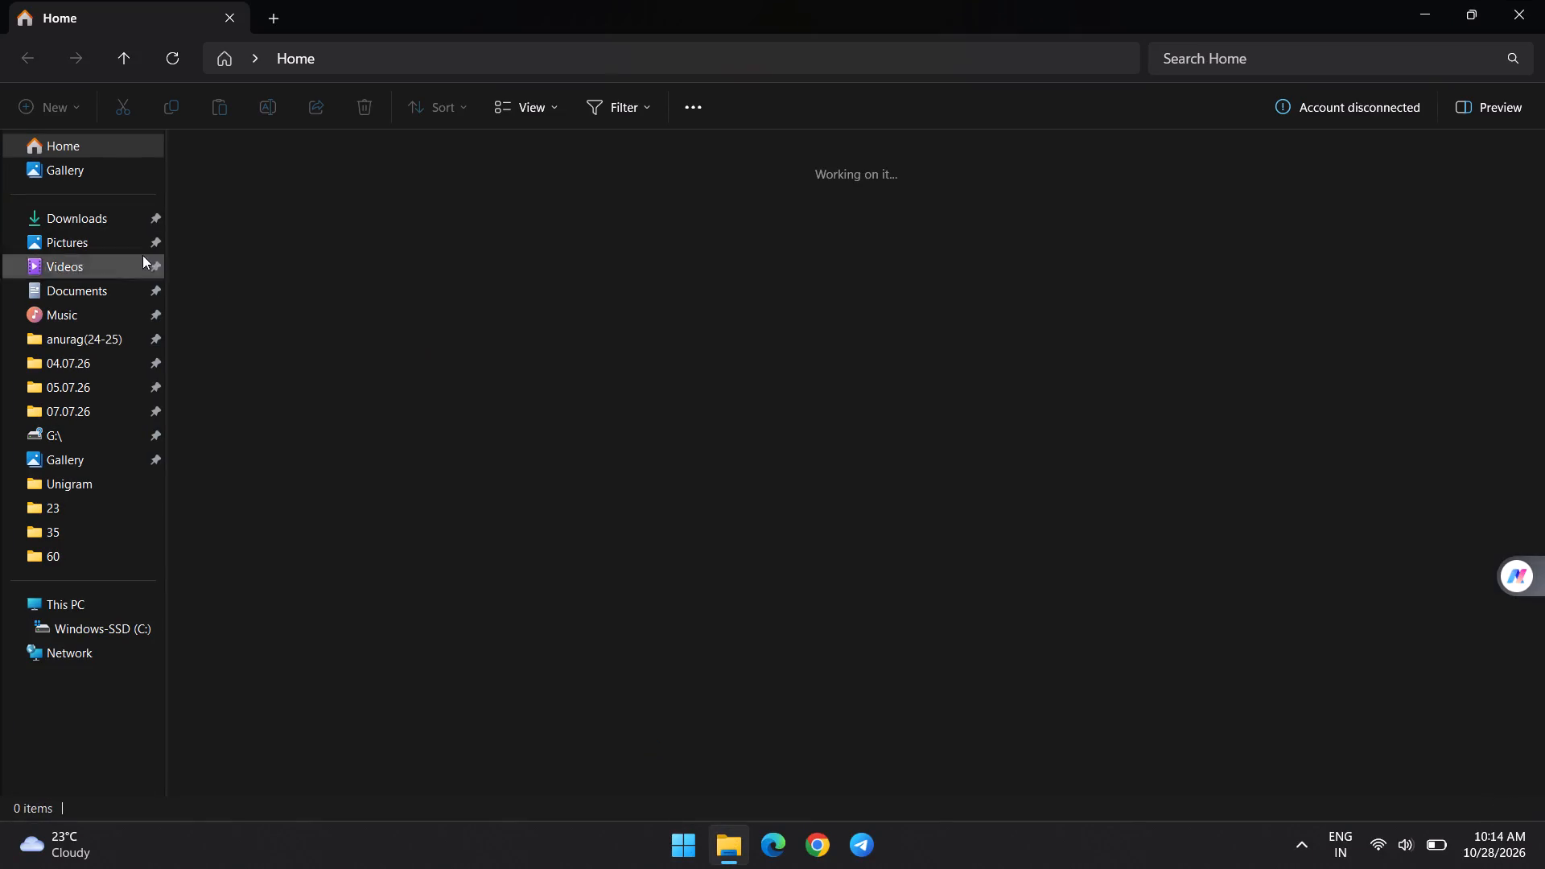
Open folder 23 in Downloads.
{"action": "double_click", "coordinate": [113, 216]}
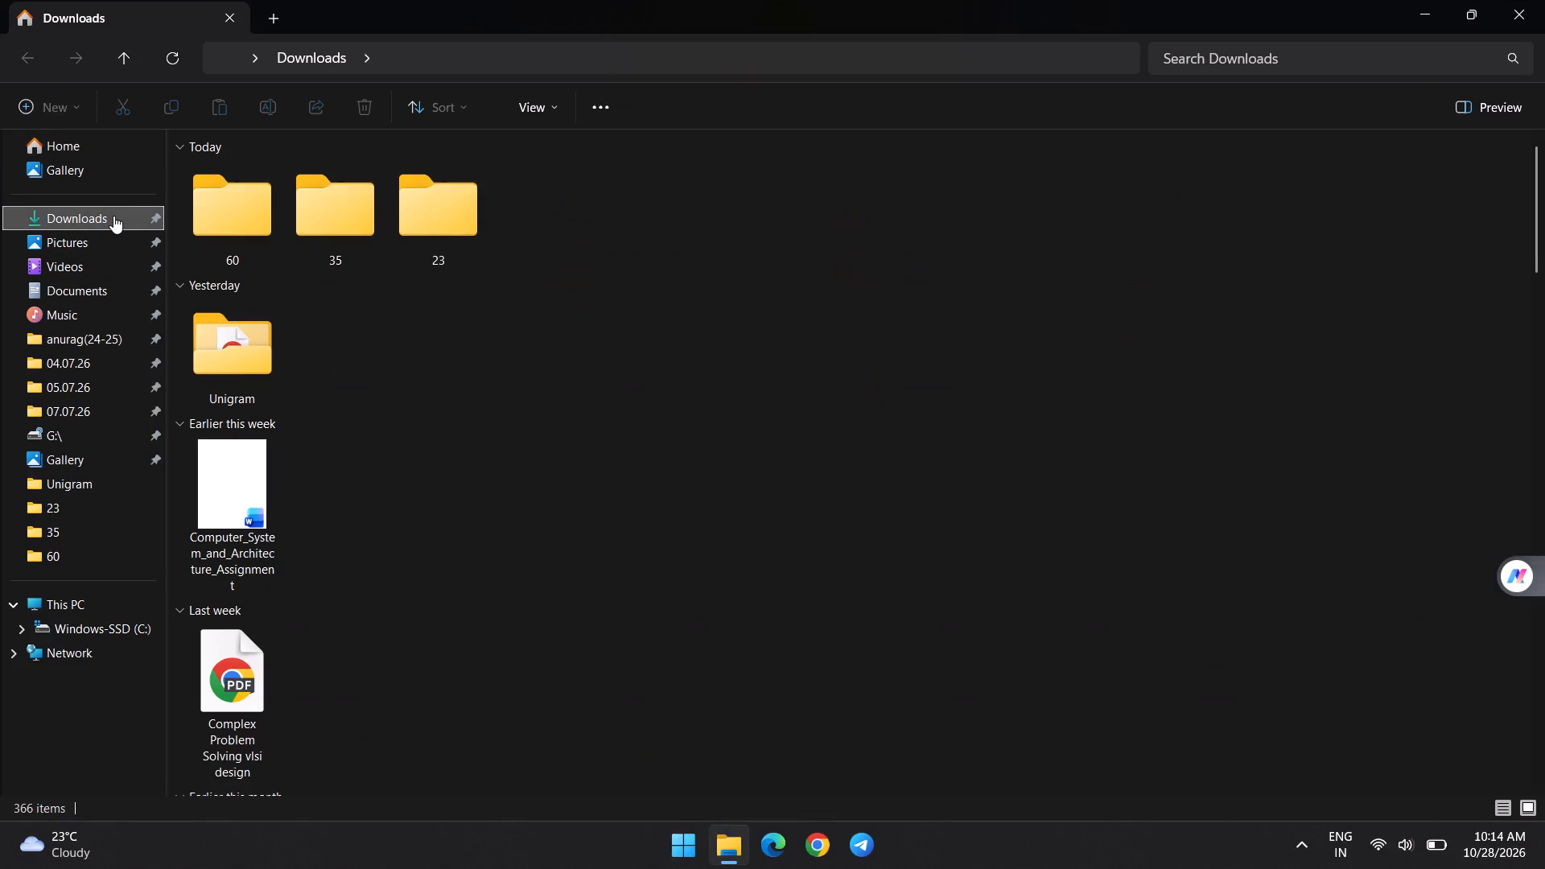
{"action": "double_click", "coordinate": [453, 205]}
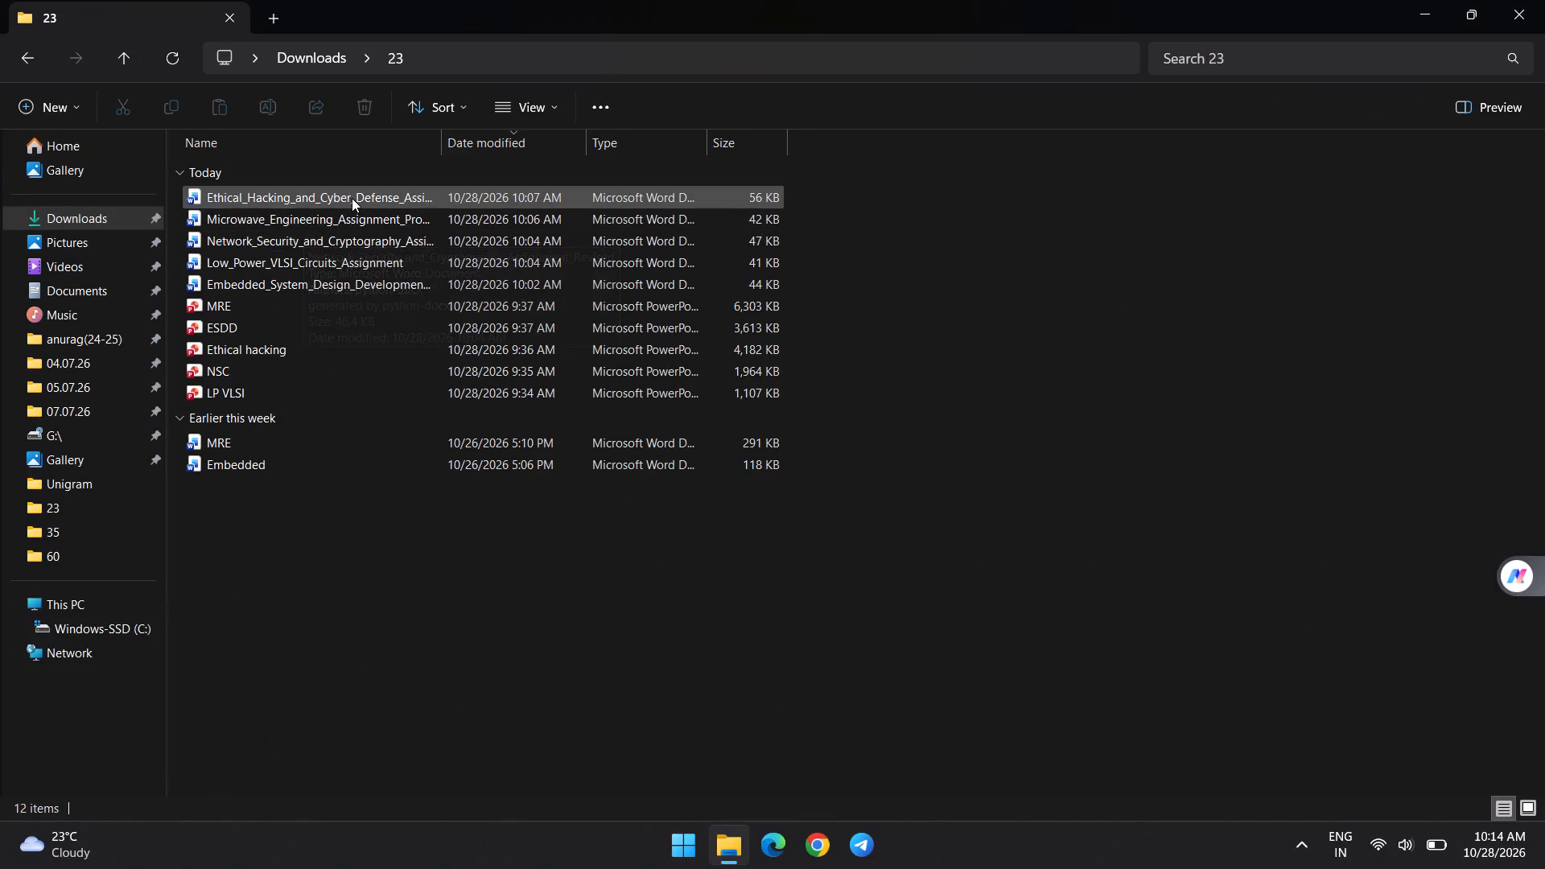
{"action": "left_click", "coordinate": [357, 609]}
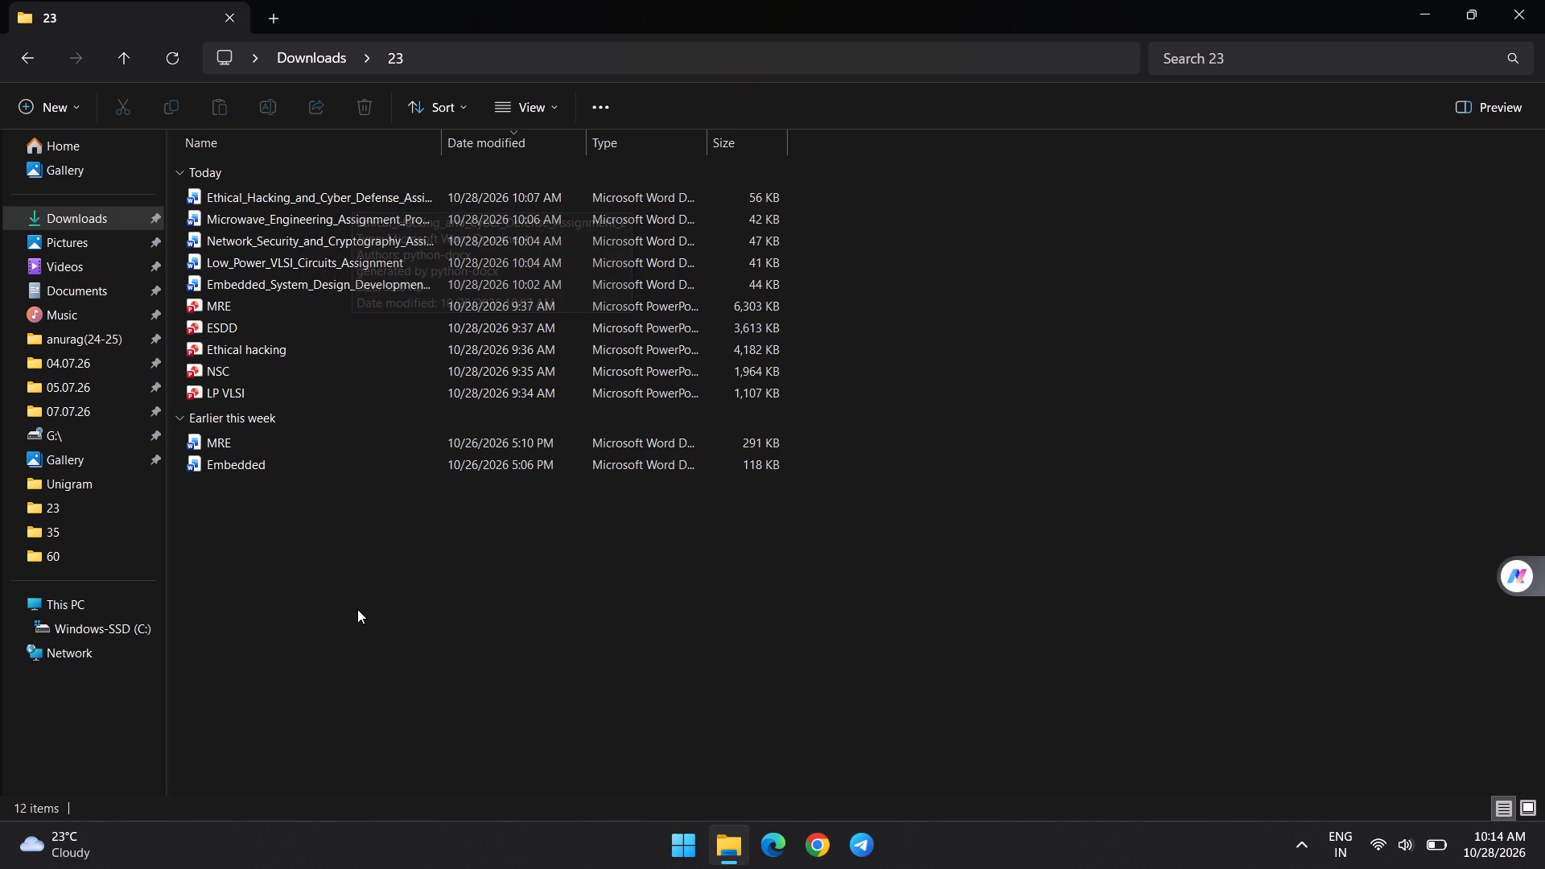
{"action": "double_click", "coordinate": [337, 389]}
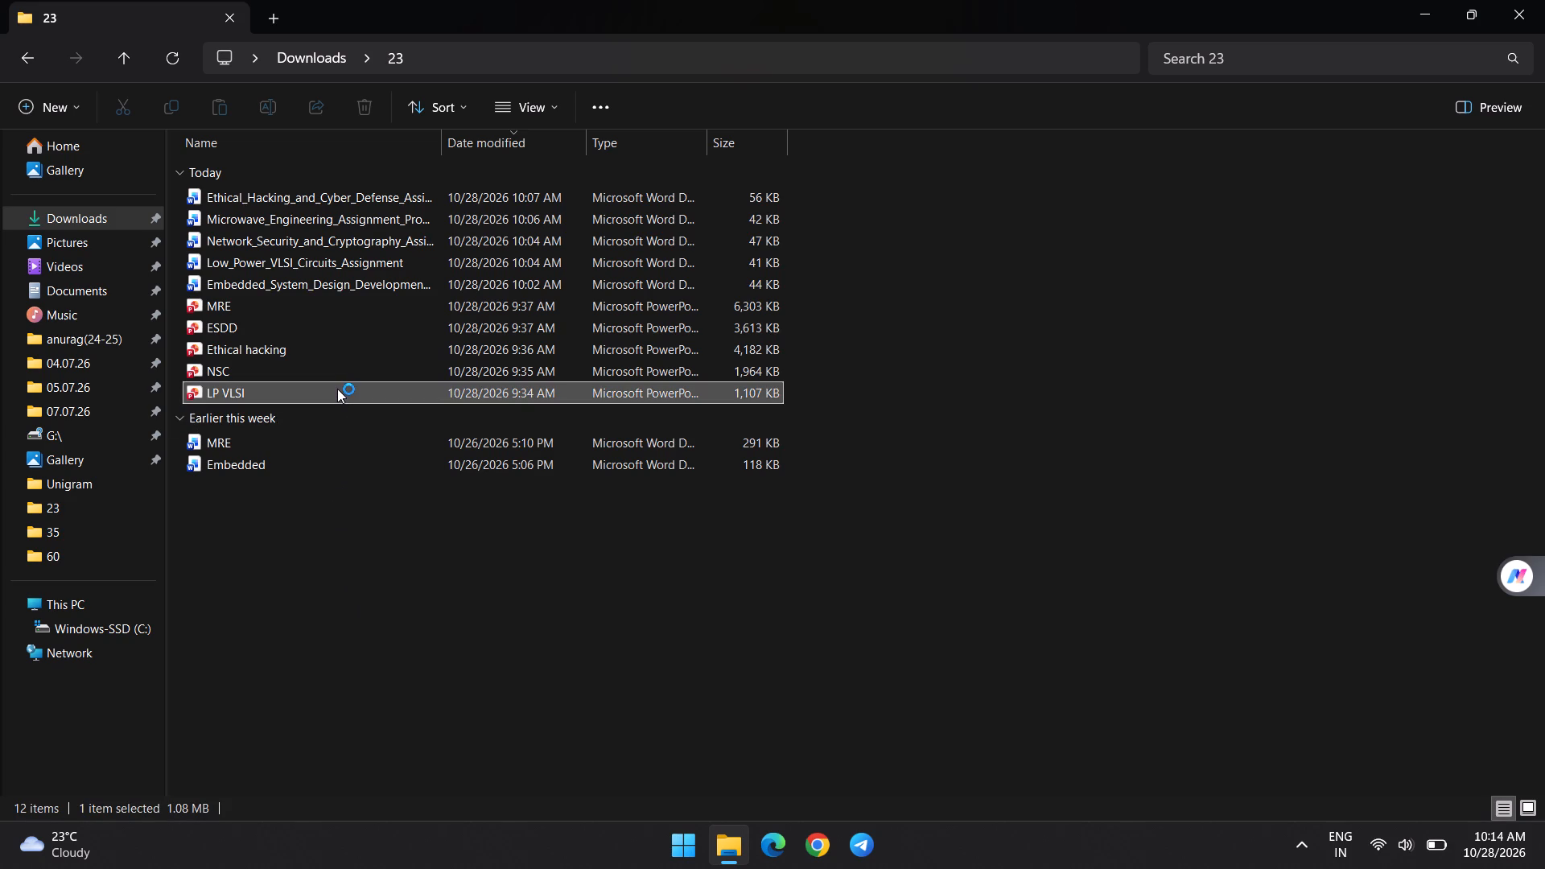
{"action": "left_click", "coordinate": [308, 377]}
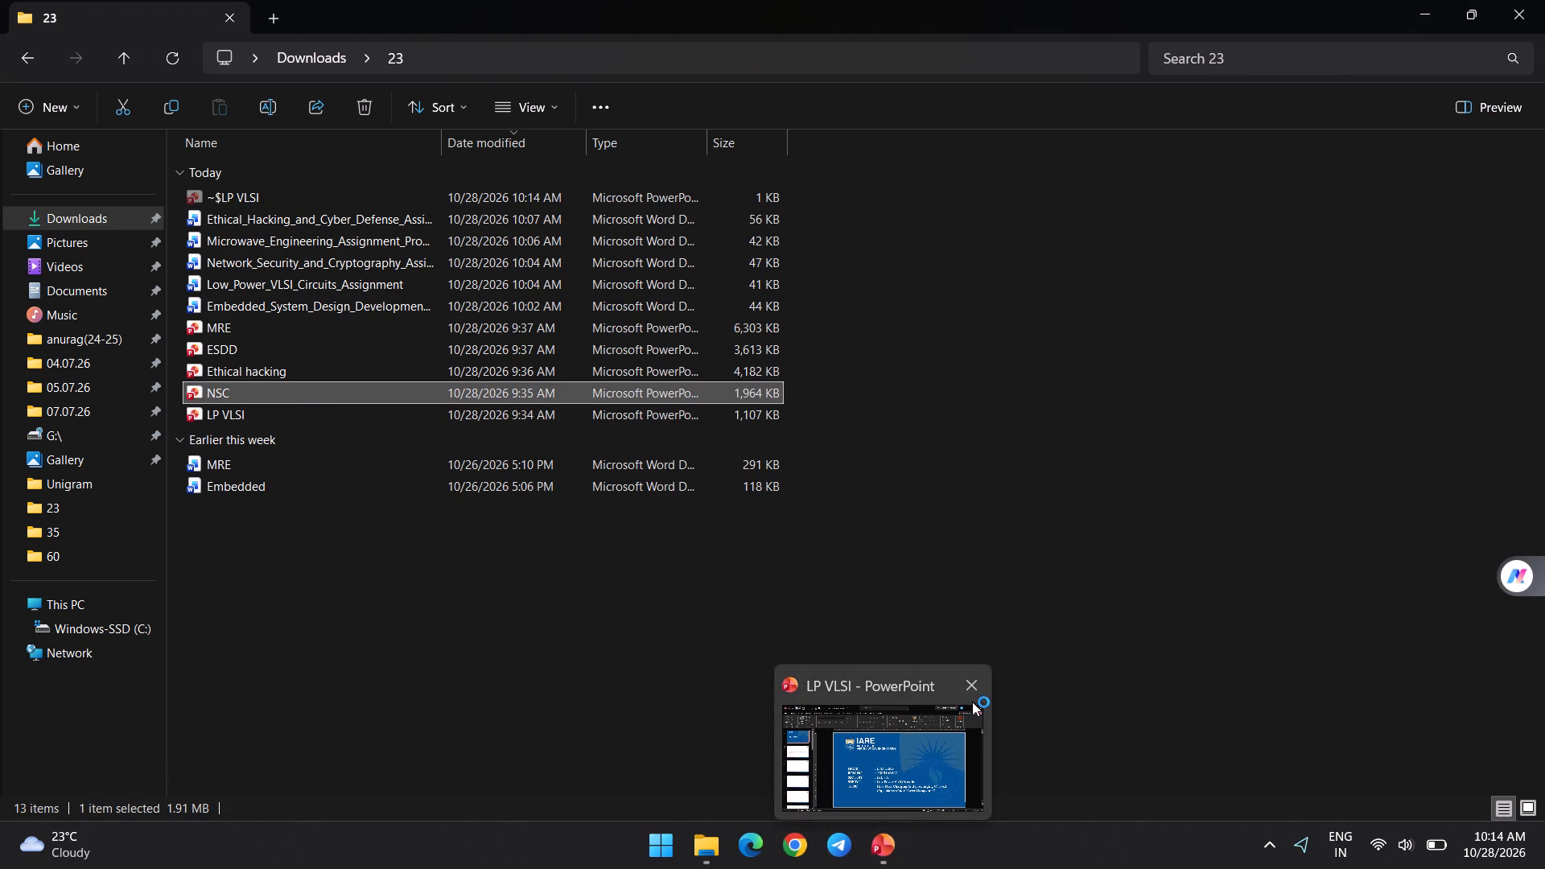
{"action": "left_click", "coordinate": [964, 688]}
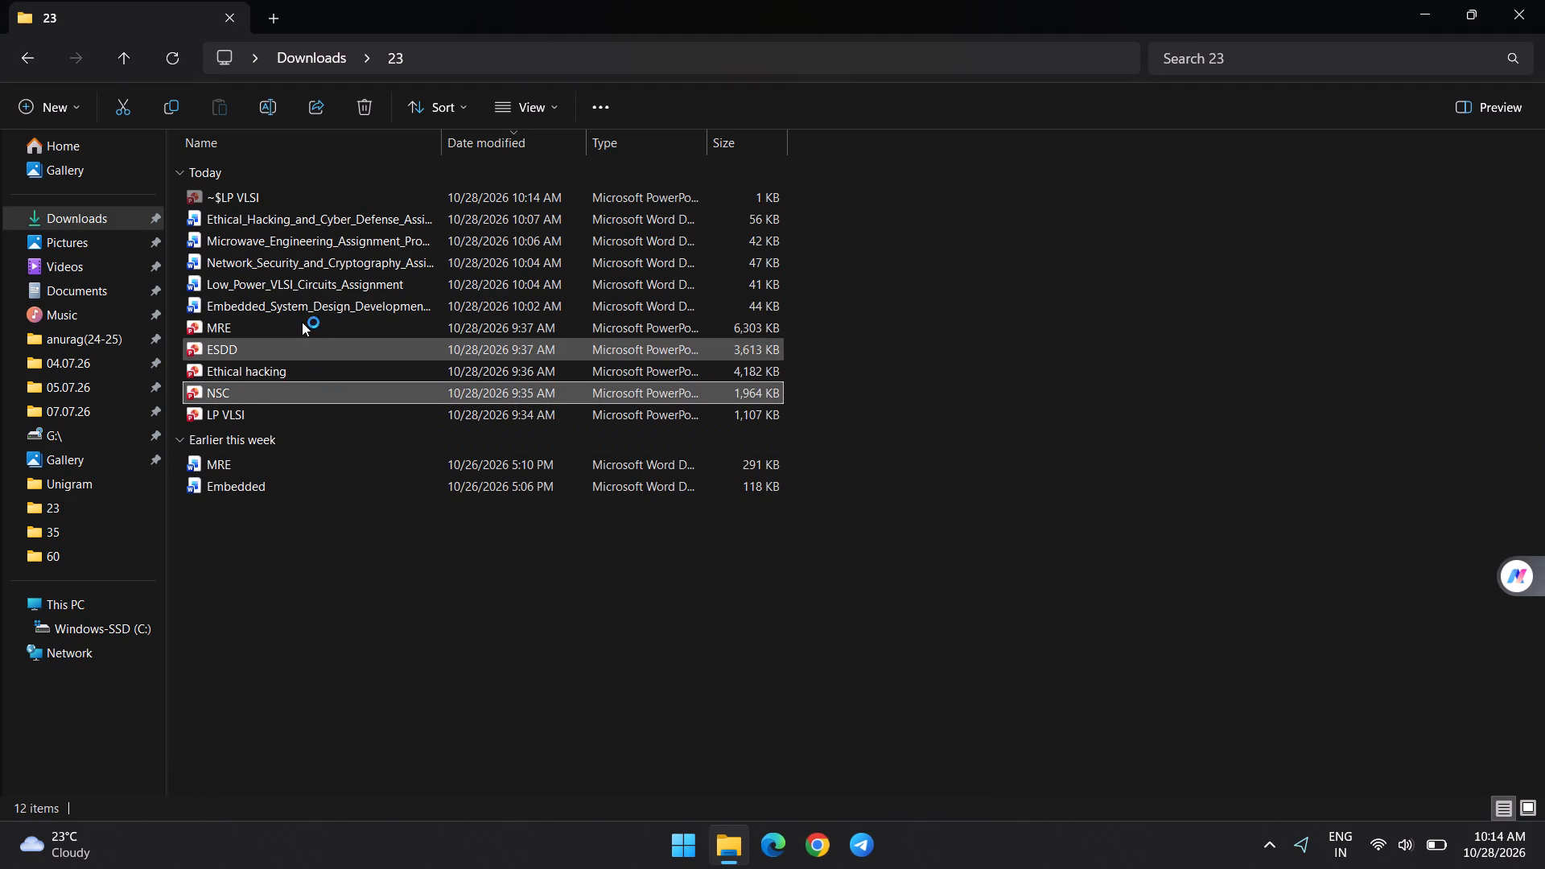
Open folder 23's Embedded System, Low Power VLSI and Microwave Engineering Word assignments in maximized windows, ending on the Embedded System one.
{"action": "double_click", "coordinate": [348, 288]}
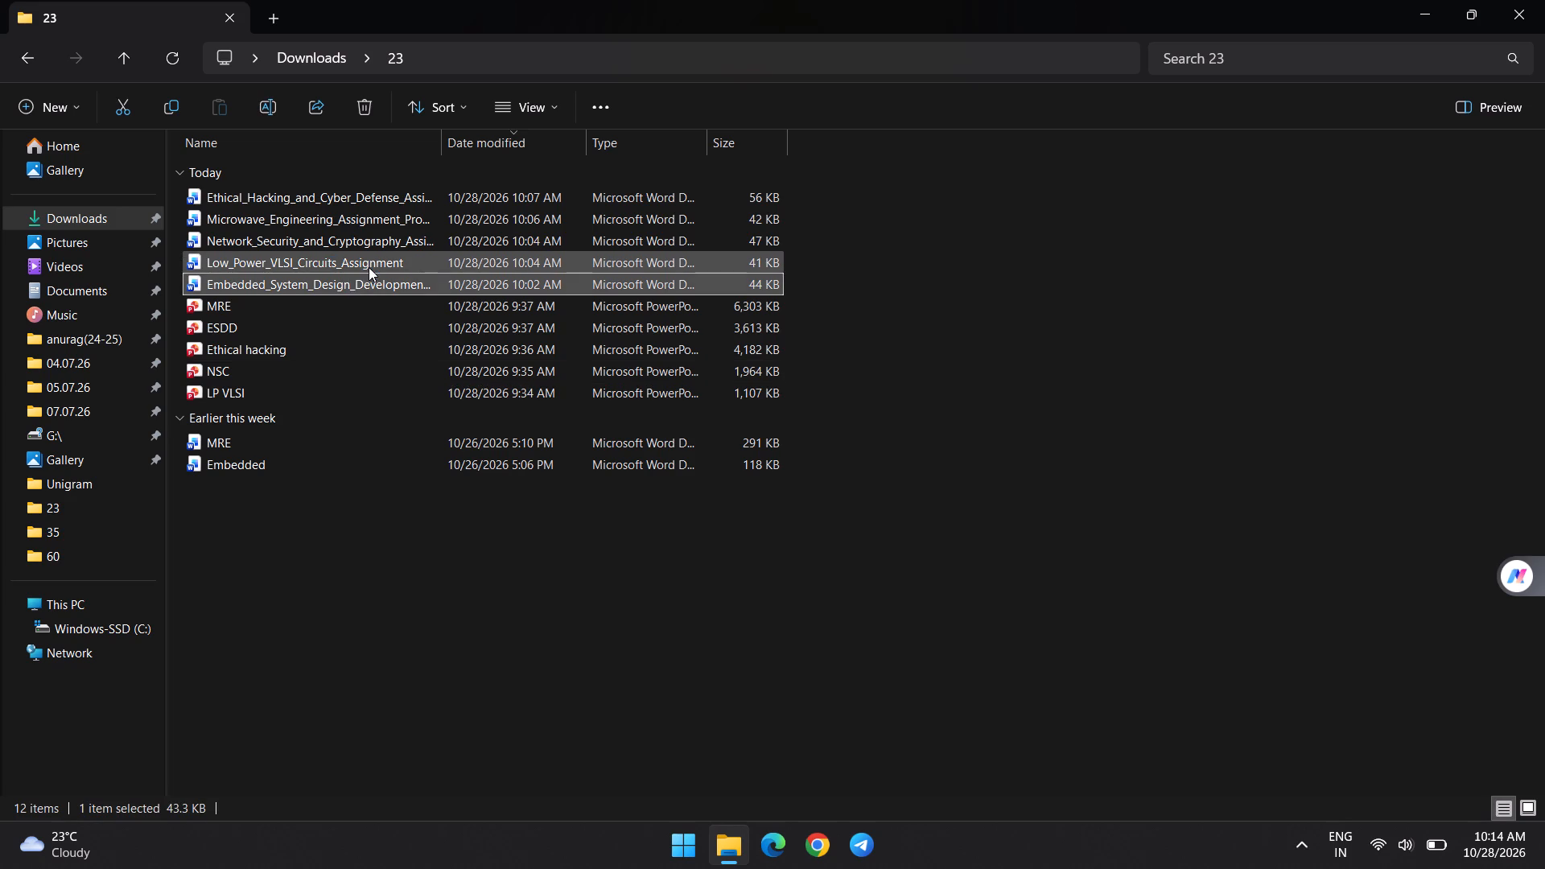
{"action": "double_click", "coordinate": [369, 267]}
{"action": "double_click", "coordinate": [389, 240]}
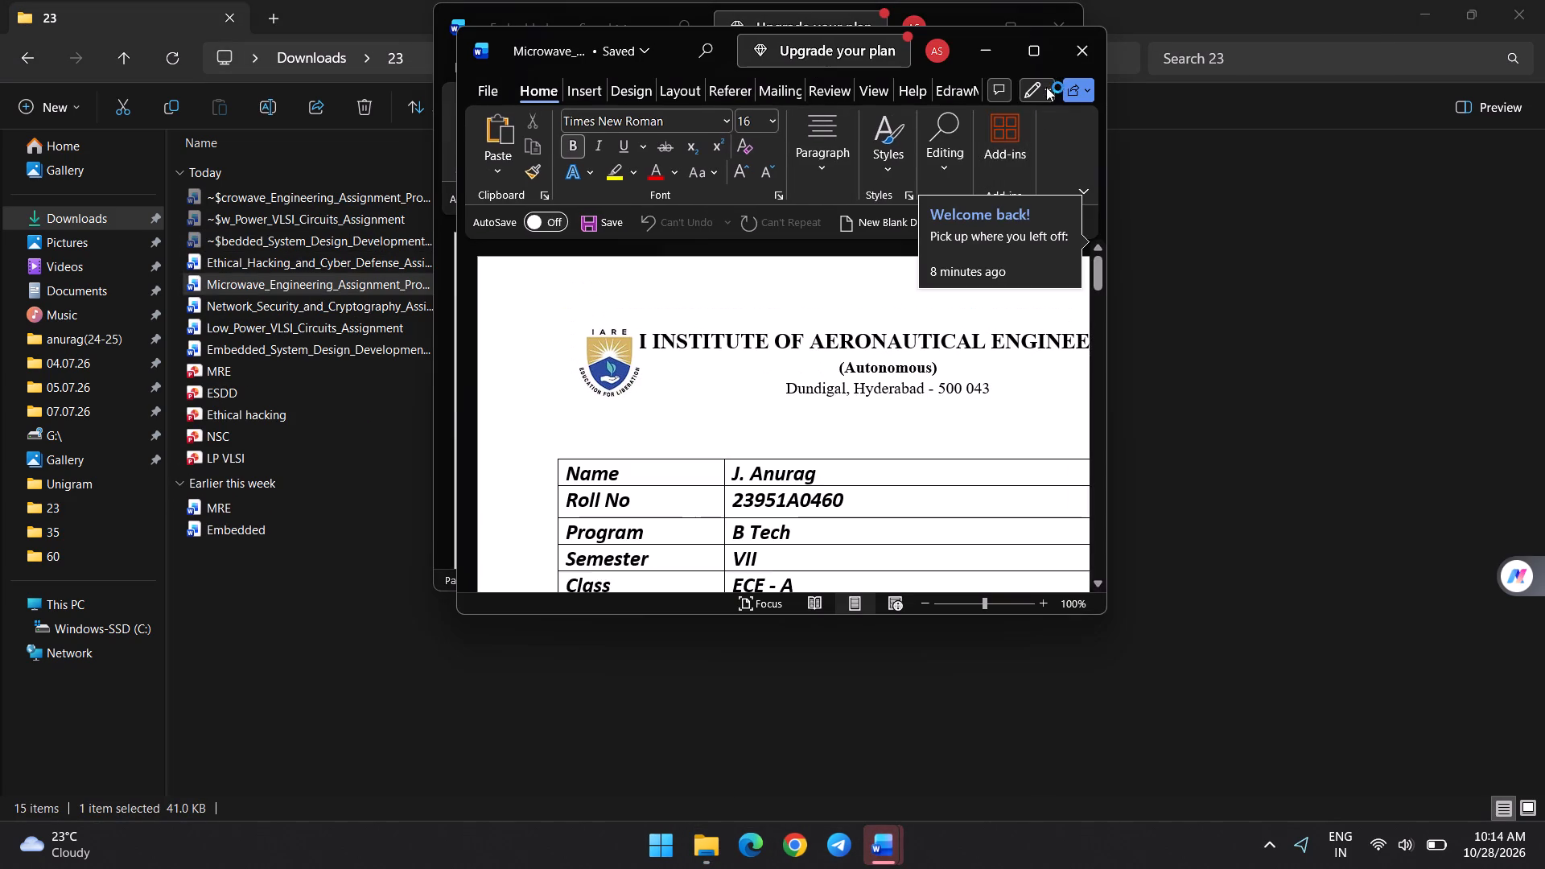
{"action": "left_click", "coordinate": [1033, 56]}
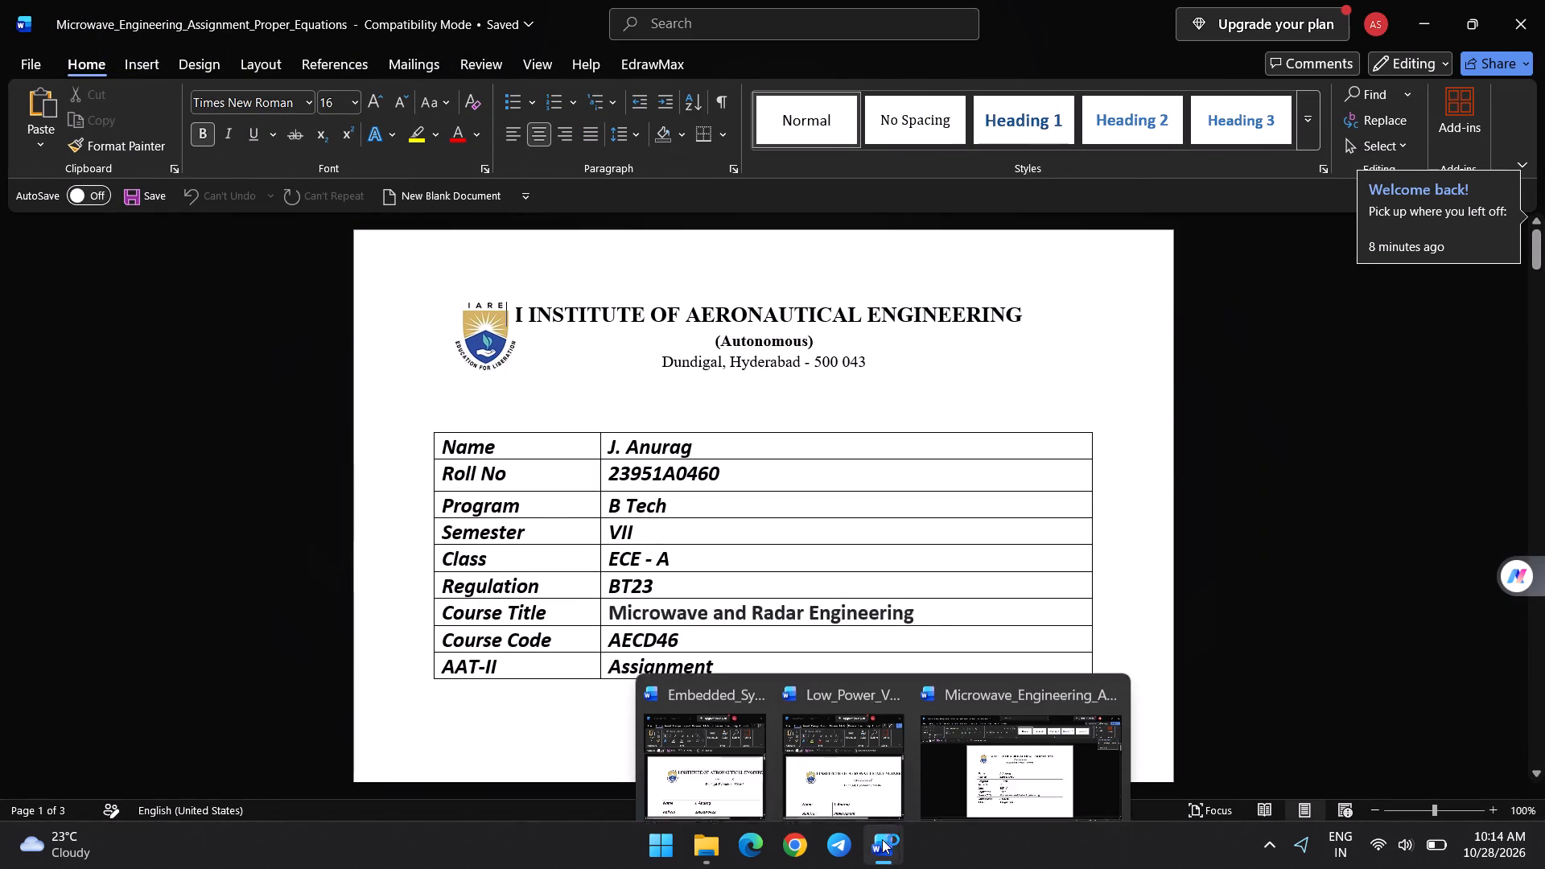
{"action": "left_click", "coordinate": [831, 720]}
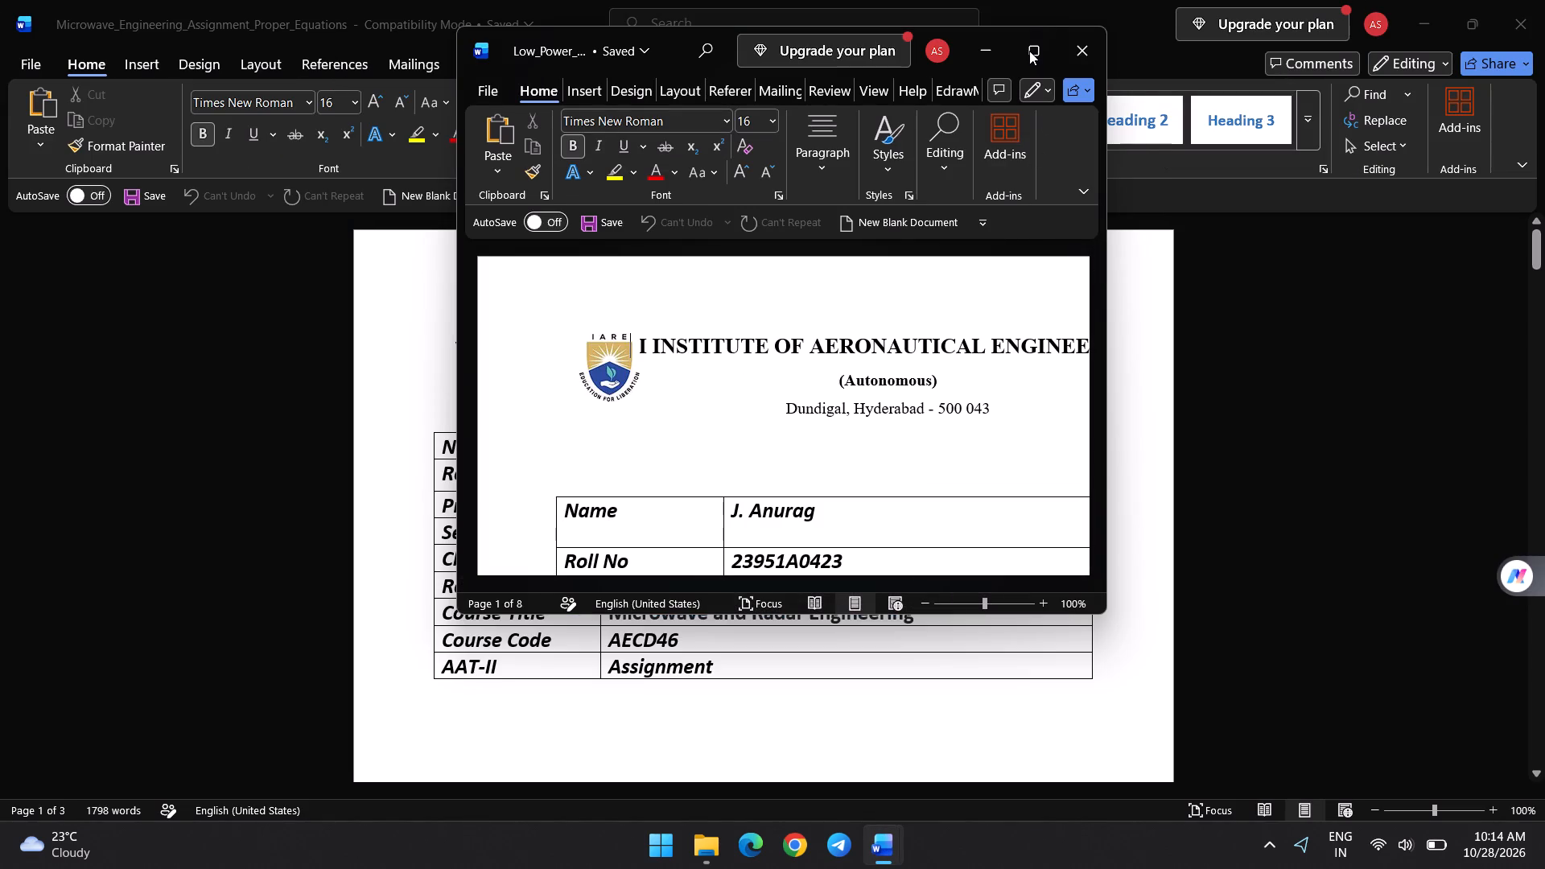
{"action": "left_click", "coordinate": [1029, 49]}
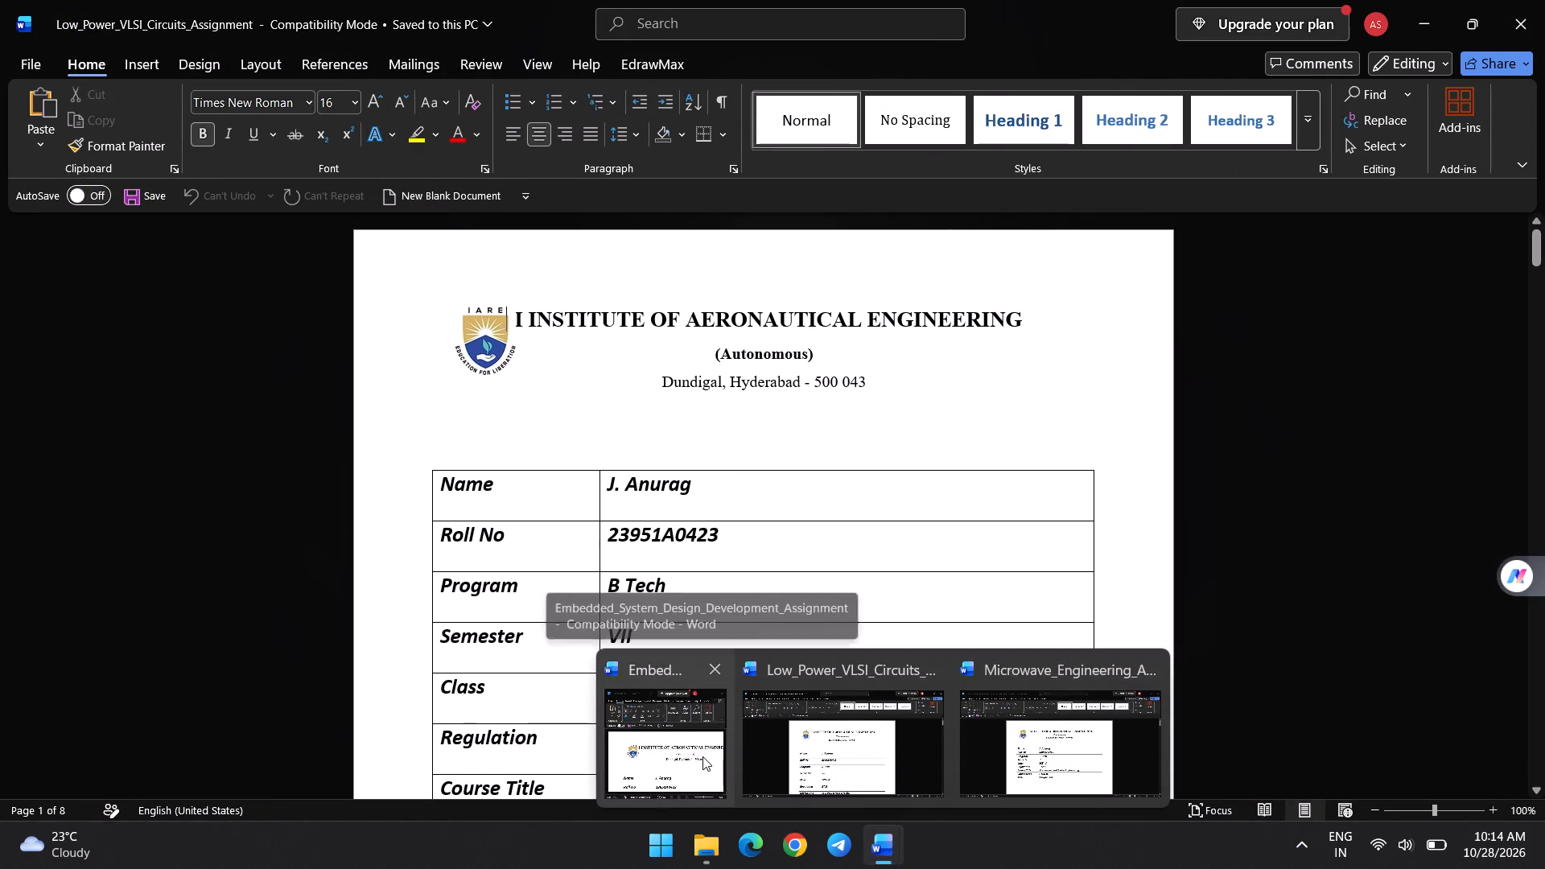
{"action": "left_click", "coordinate": [702, 756]}
{"action": "left_click", "coordinate": [1024, 23]}
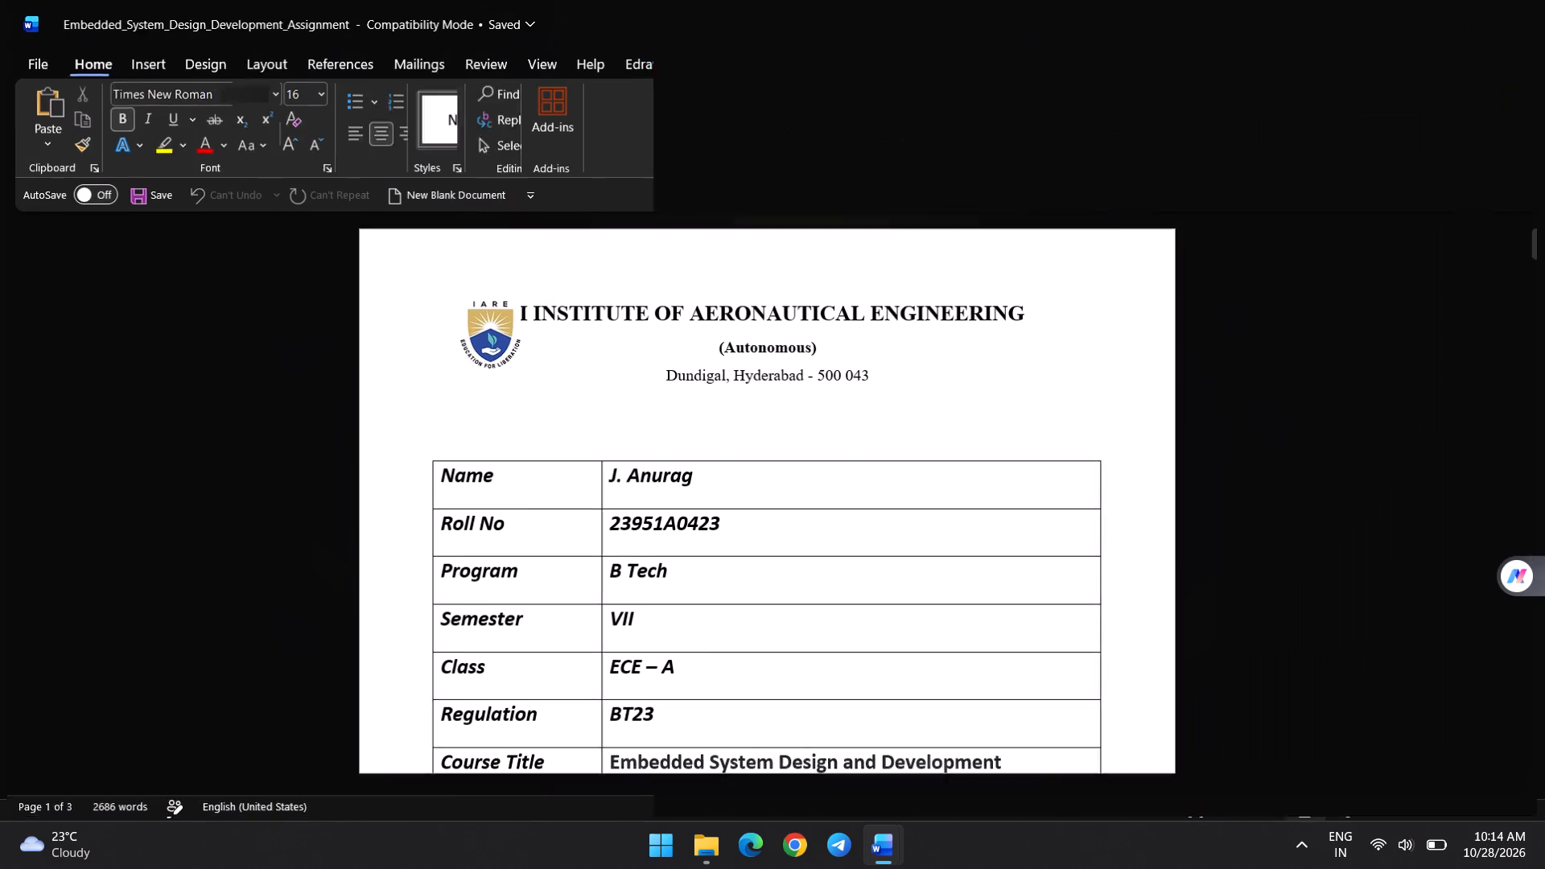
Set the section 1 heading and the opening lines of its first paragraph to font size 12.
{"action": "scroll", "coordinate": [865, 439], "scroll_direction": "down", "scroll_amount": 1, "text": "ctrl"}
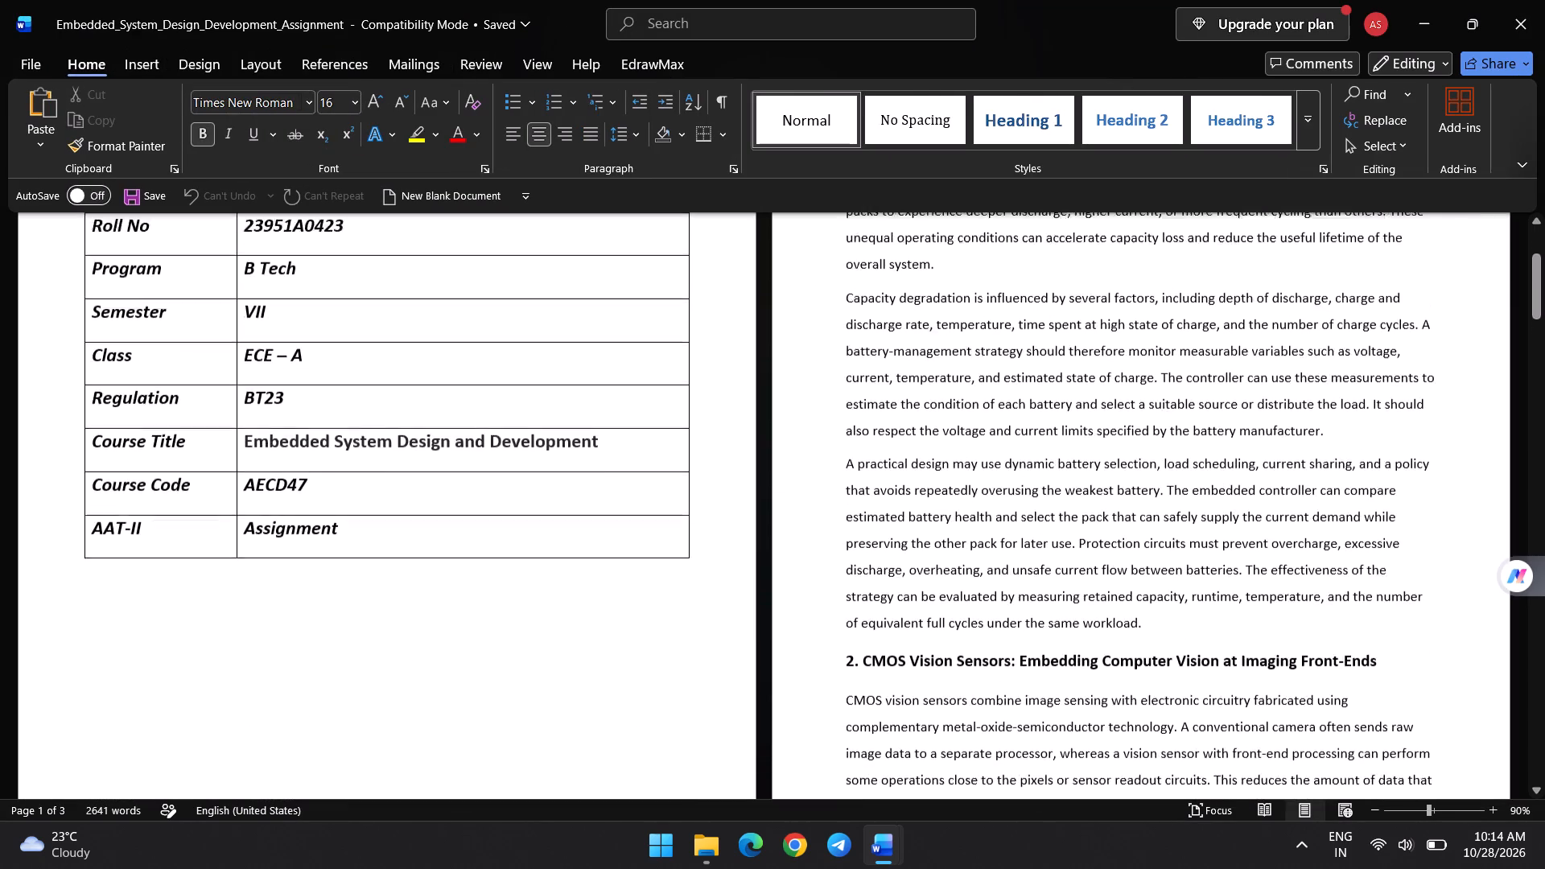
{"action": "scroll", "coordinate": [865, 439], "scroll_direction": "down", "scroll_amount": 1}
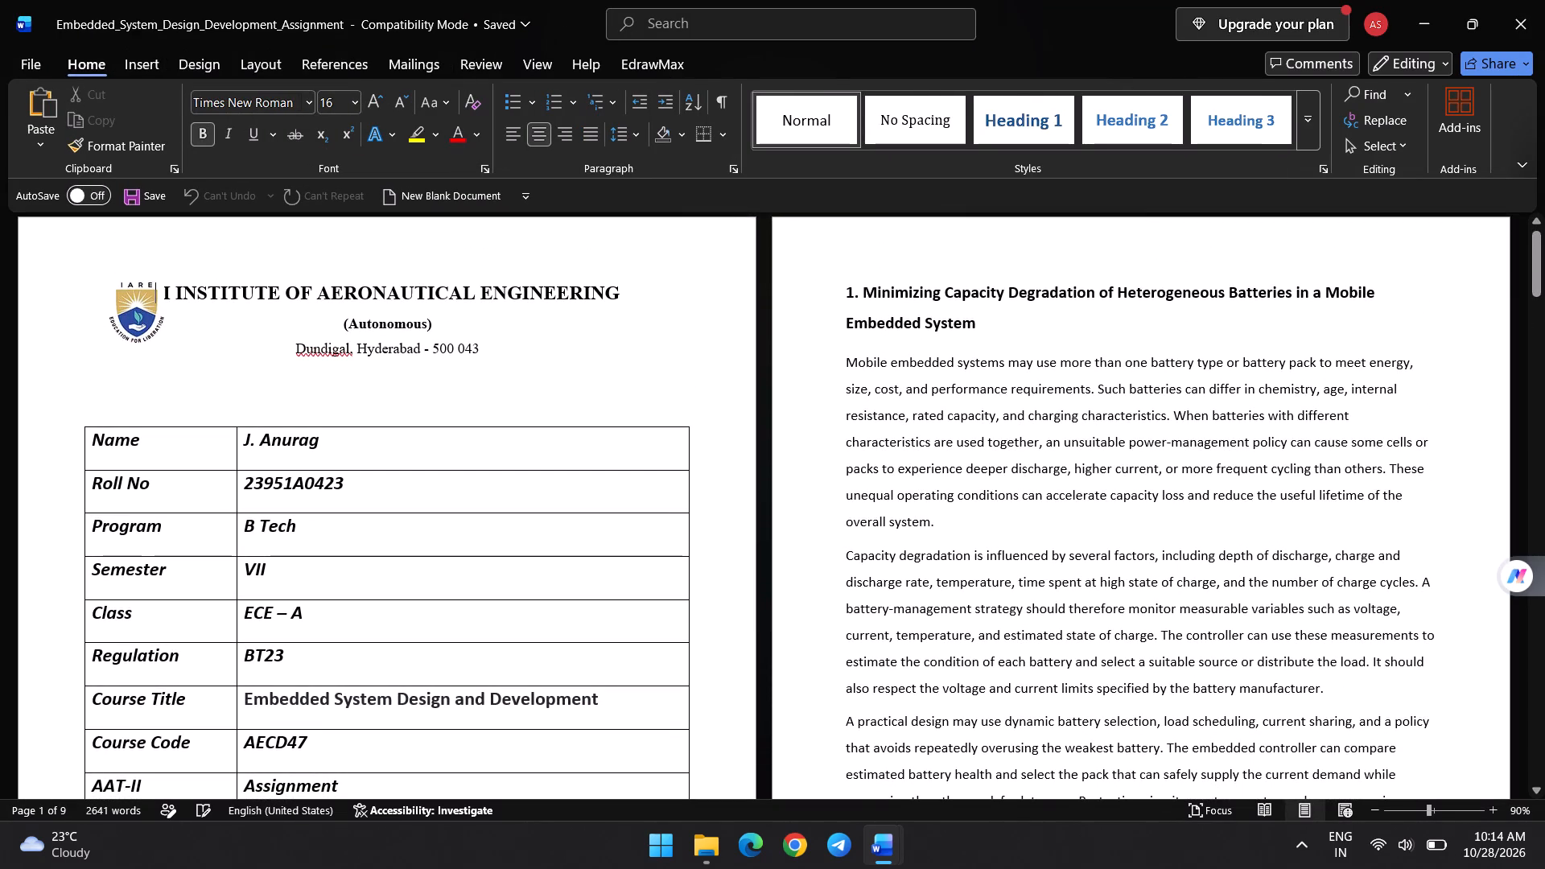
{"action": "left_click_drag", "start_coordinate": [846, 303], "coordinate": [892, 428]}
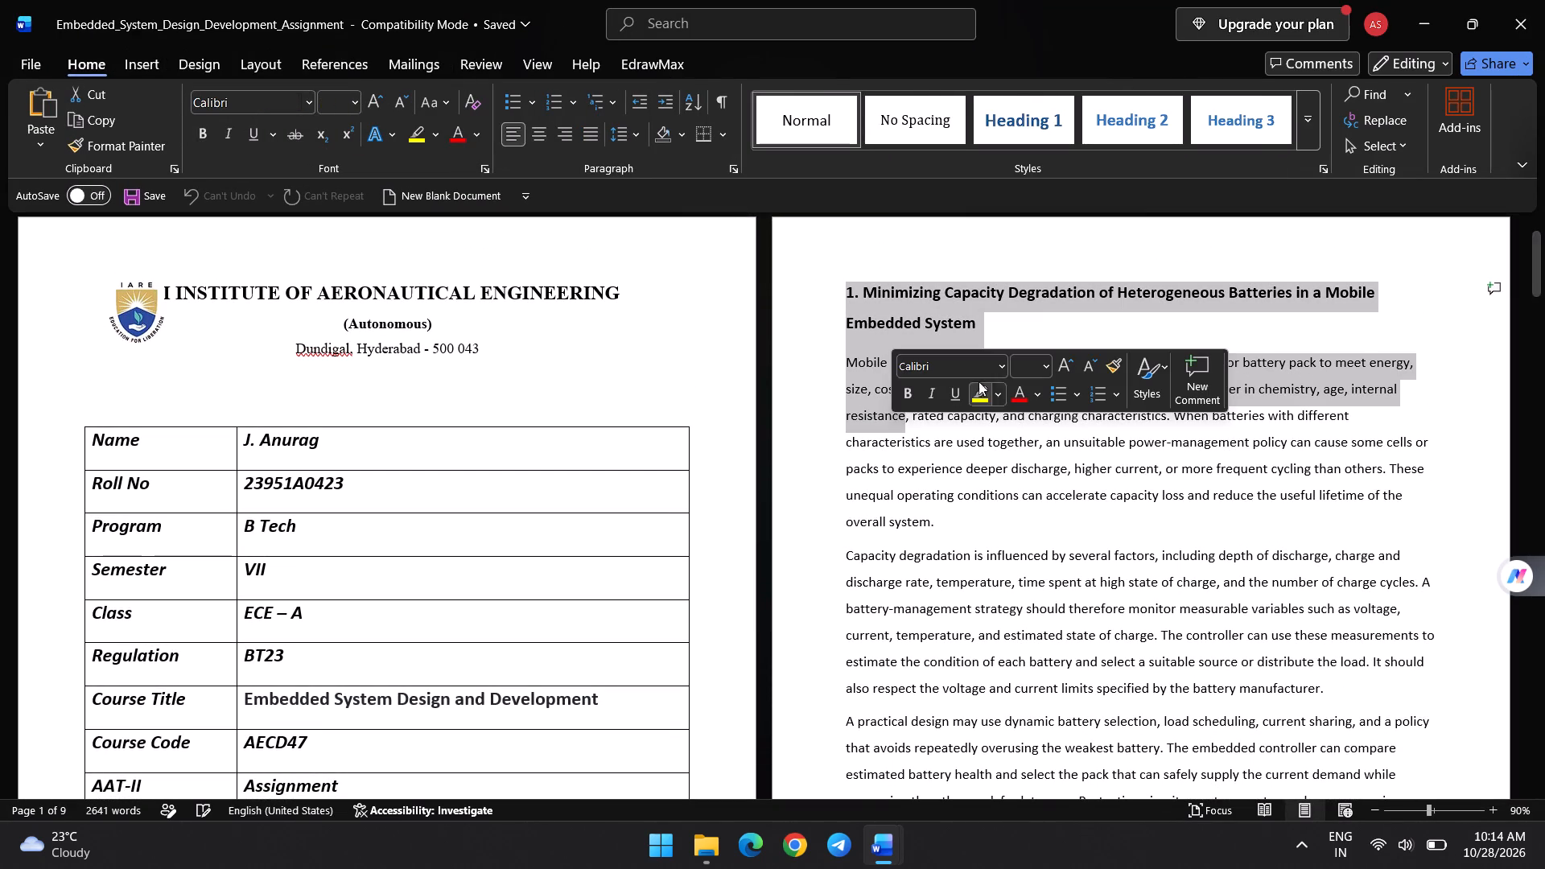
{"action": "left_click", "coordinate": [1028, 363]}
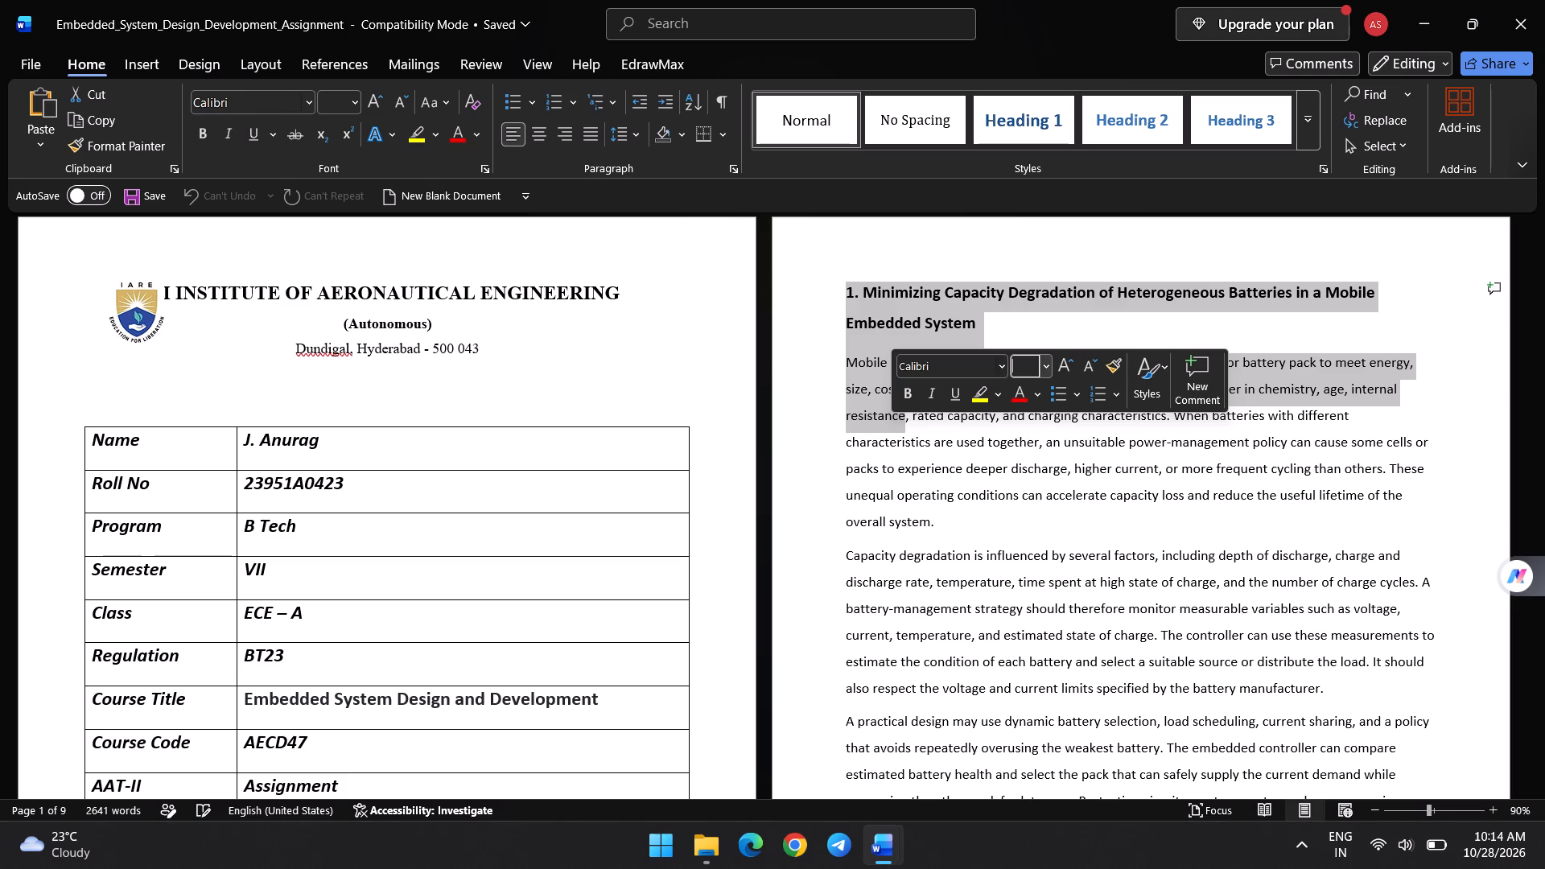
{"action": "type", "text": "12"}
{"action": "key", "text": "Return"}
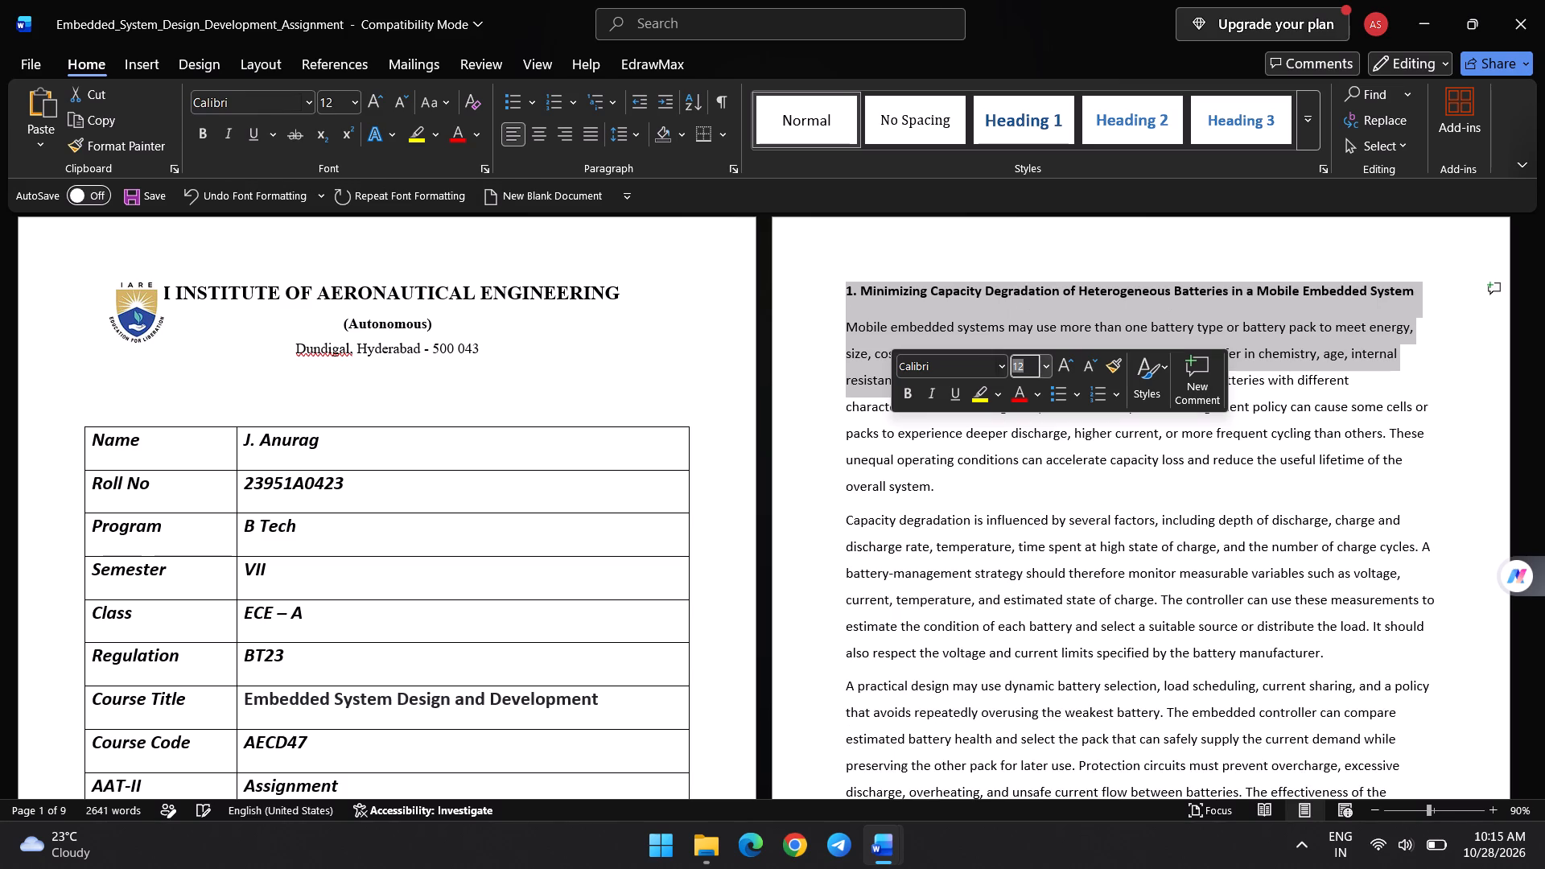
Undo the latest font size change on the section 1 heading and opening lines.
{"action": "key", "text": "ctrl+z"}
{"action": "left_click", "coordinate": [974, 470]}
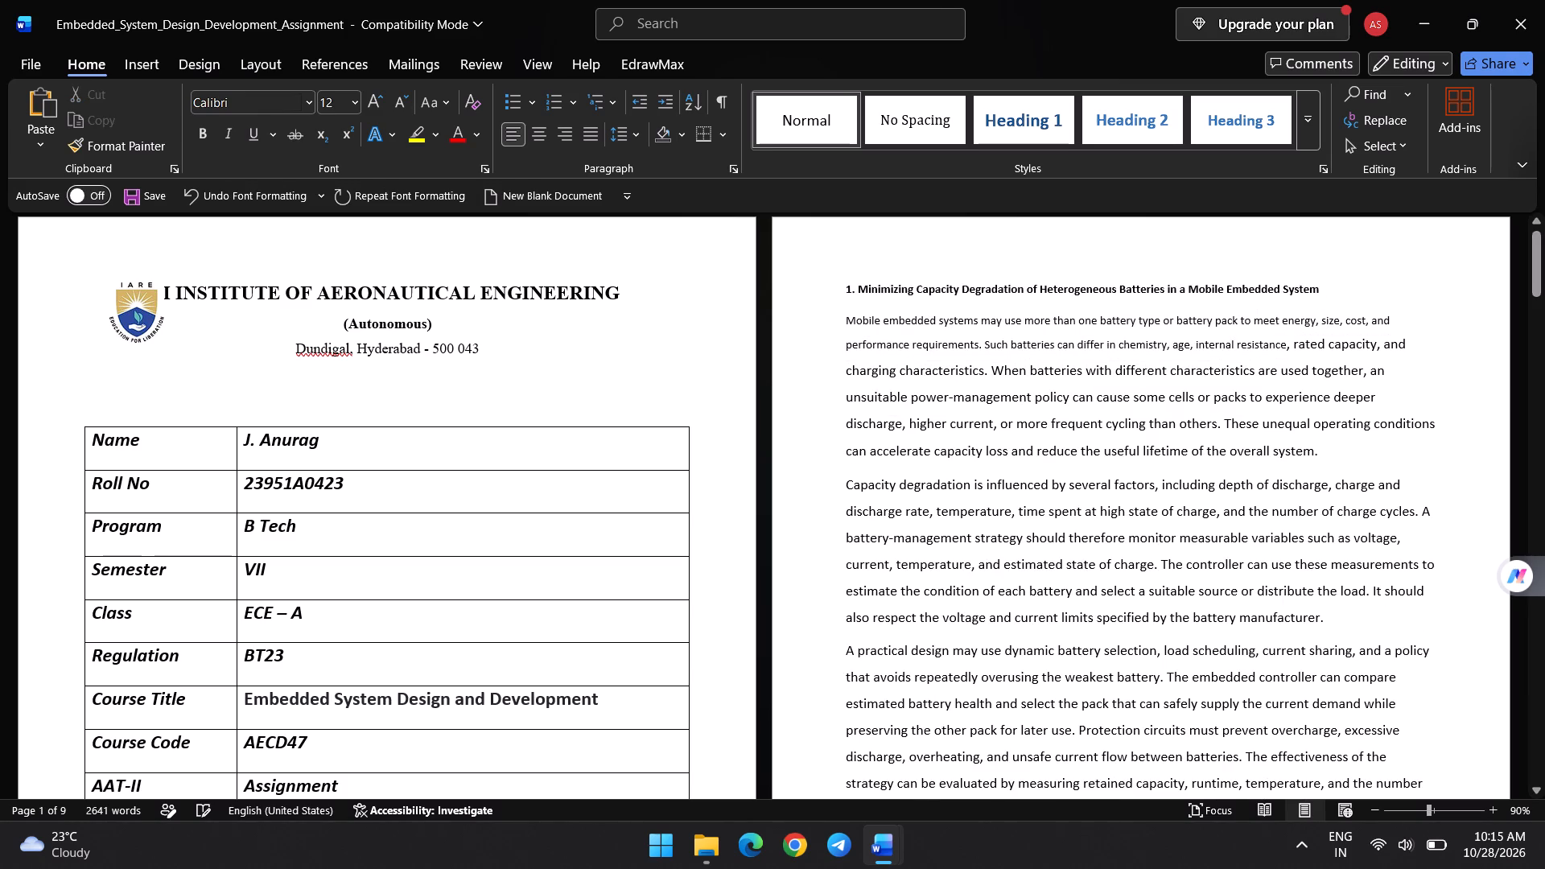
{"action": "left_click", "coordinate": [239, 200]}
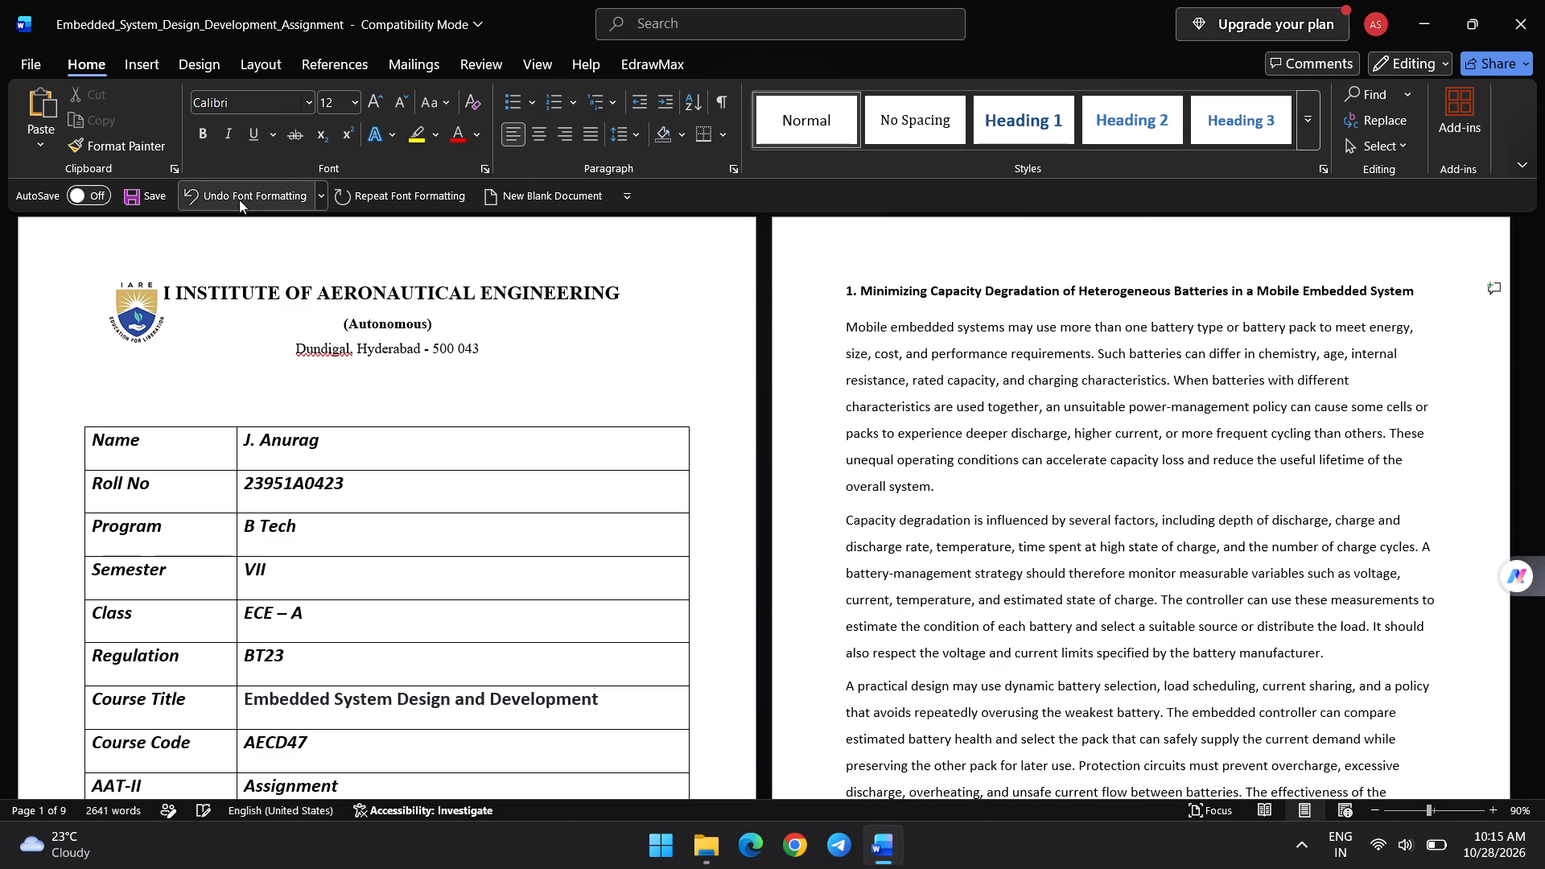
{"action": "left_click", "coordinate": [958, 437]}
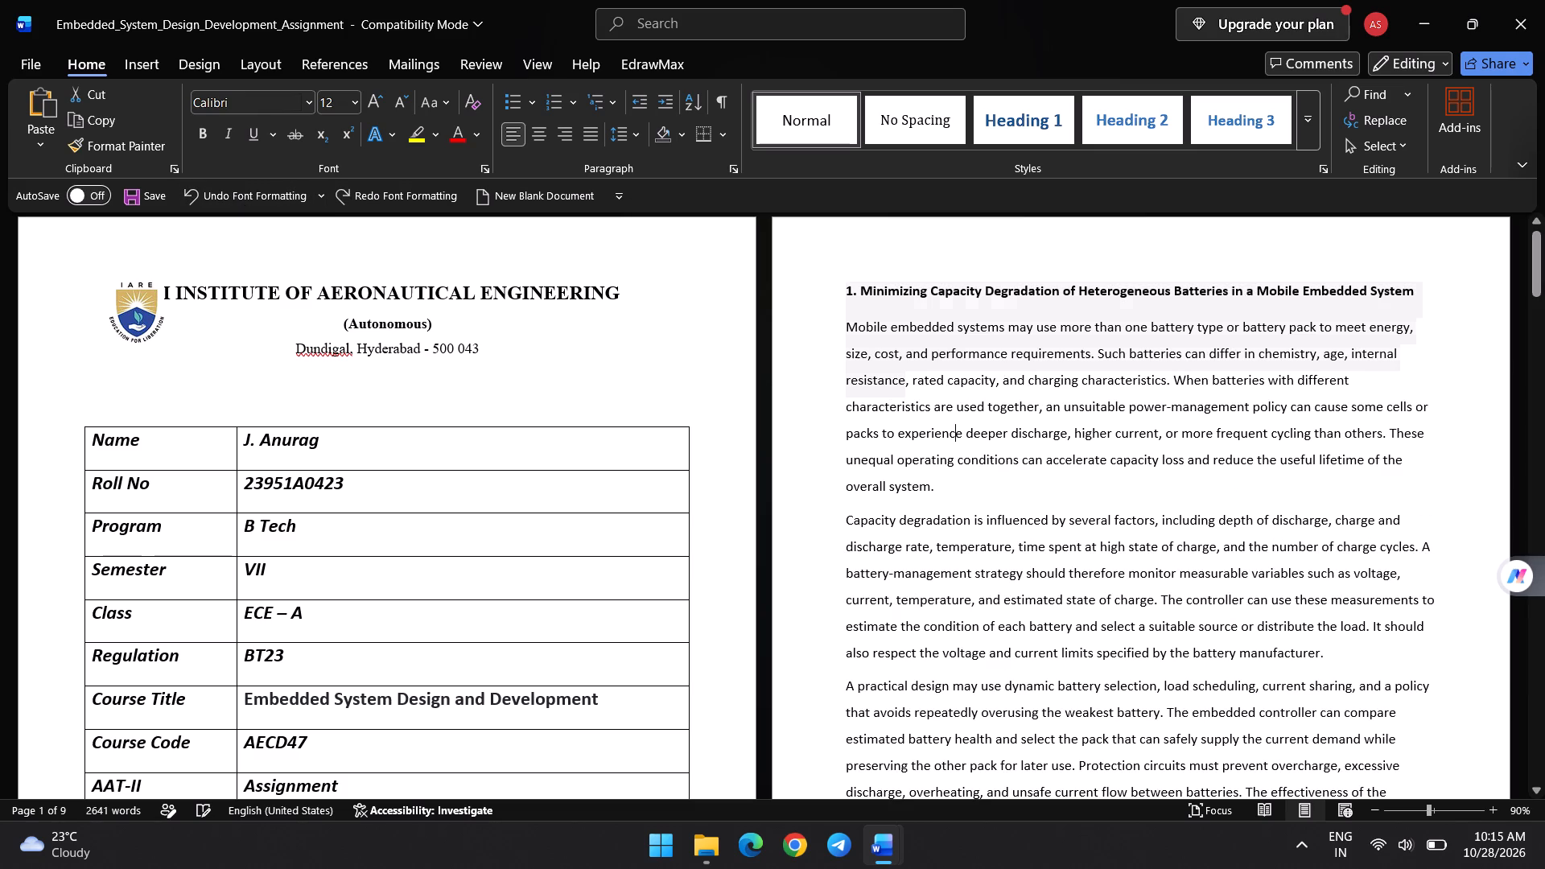
Examine the font sizes of the section headings and body text, and look through the assignment's pages.
{"action": "left_click_drag", "start_coordinate": [904, 361], "coordinate": [946, 397]}
{"action": "left_click_drag", "start_coordinate": [921, 284], "coordinate": [958, 291]}
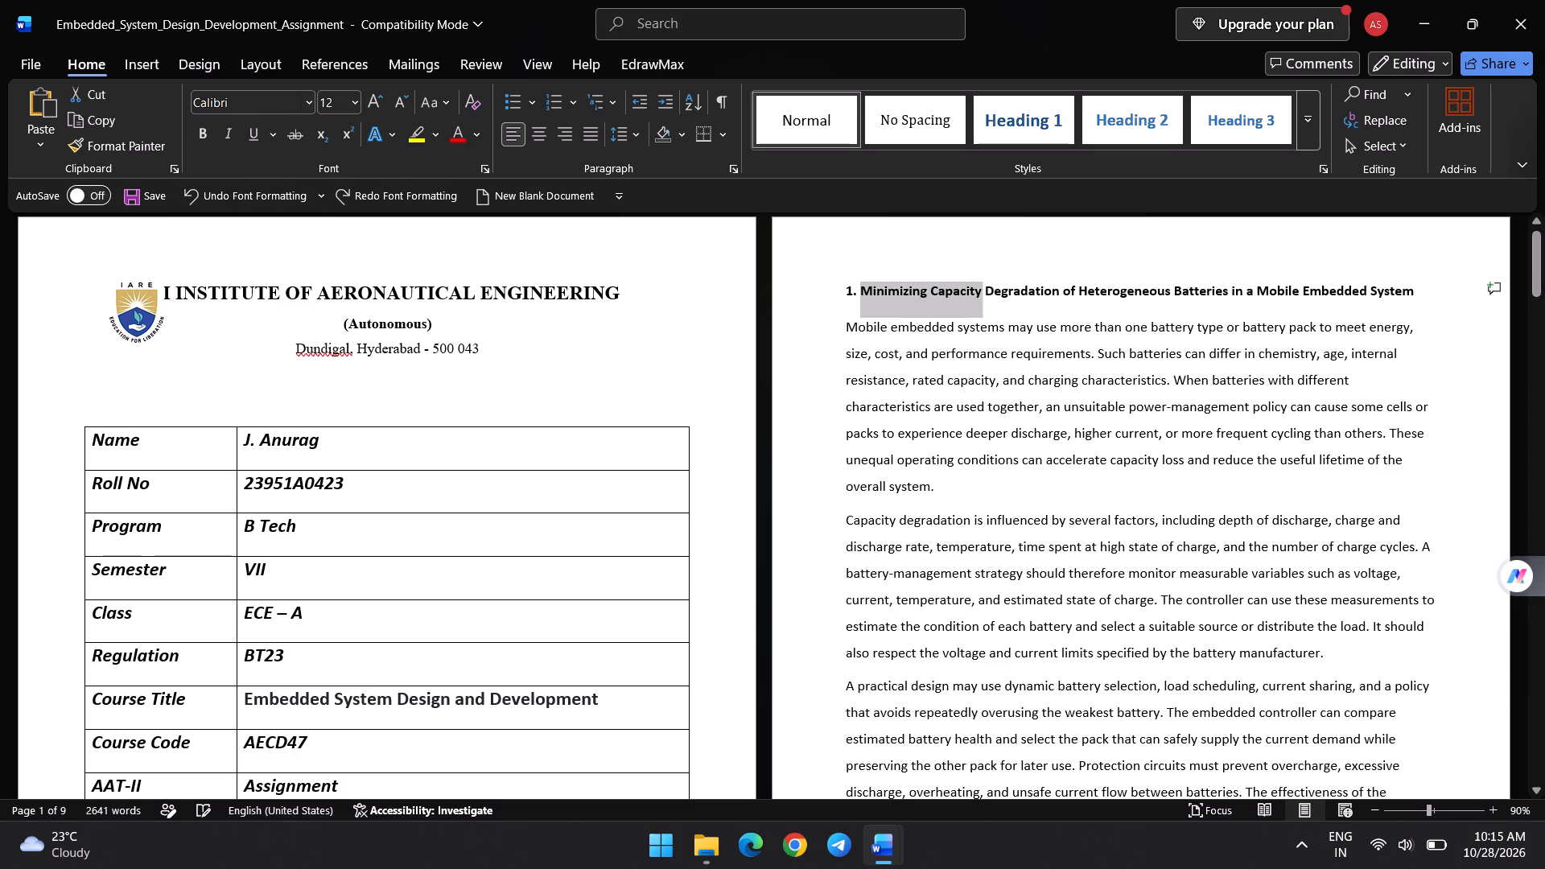
{"action": "left_click_drag", "start_coordinate": [958, 291], "coordinate": [960, 291]}
{"action": "left_click_drag", "start_coordinate": [894, 419], "coordinate": [951, 449]}
{"action": "scroll", "coordinate": [951, 449], "scroll_direction": "down", "scroll_amount": 1}
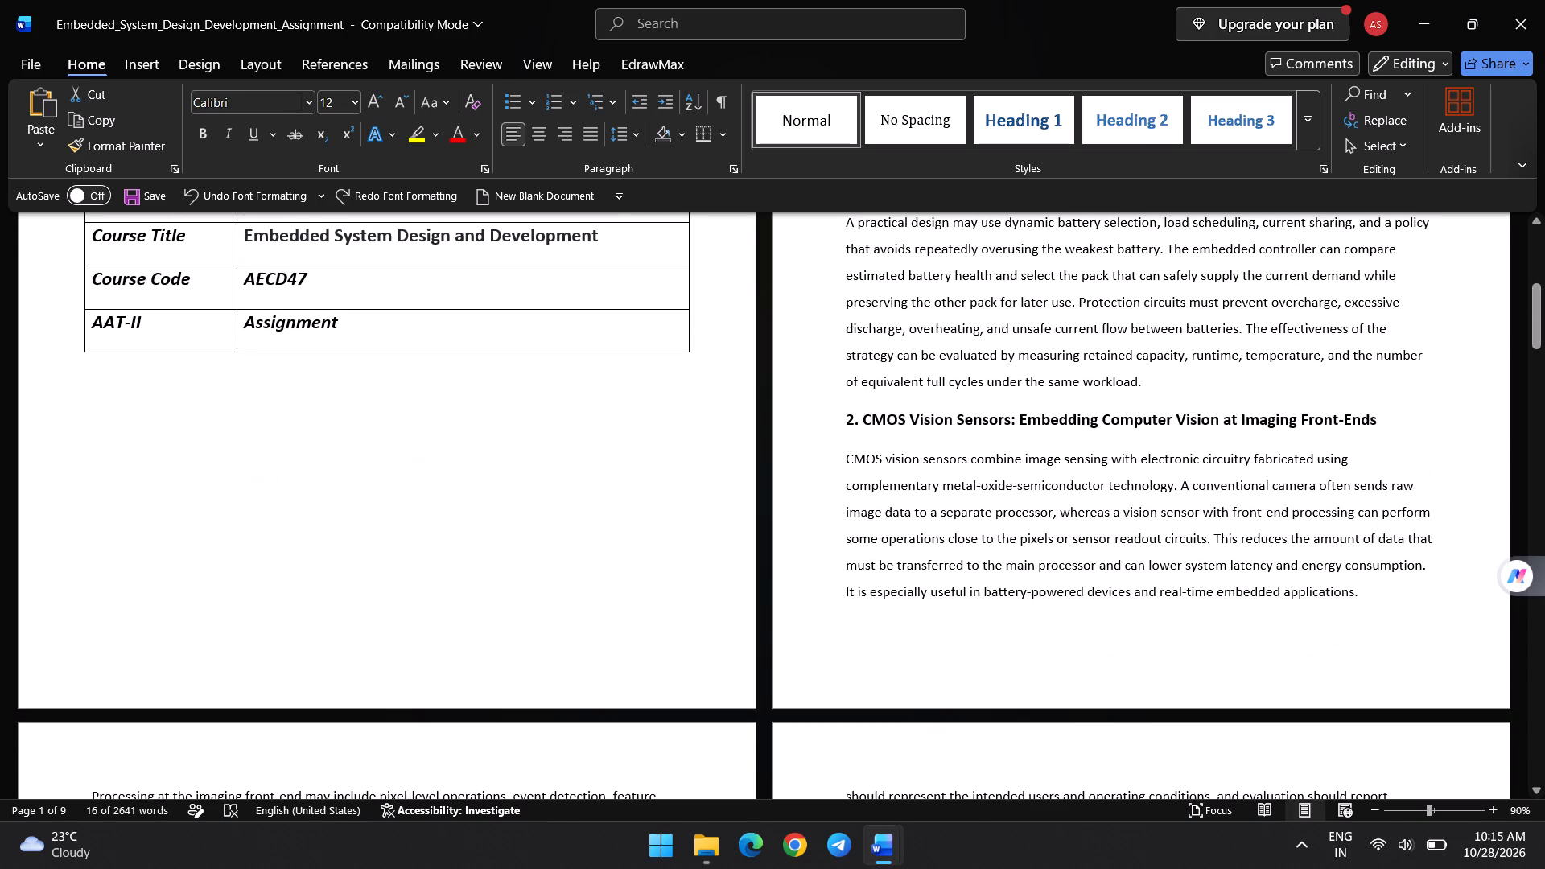
{"action": "left_click_drag", "start_coordinate": [950, 422], "coordinate": [989, 422]}
{"action": "left_click", "coordinate": [989, 422]}
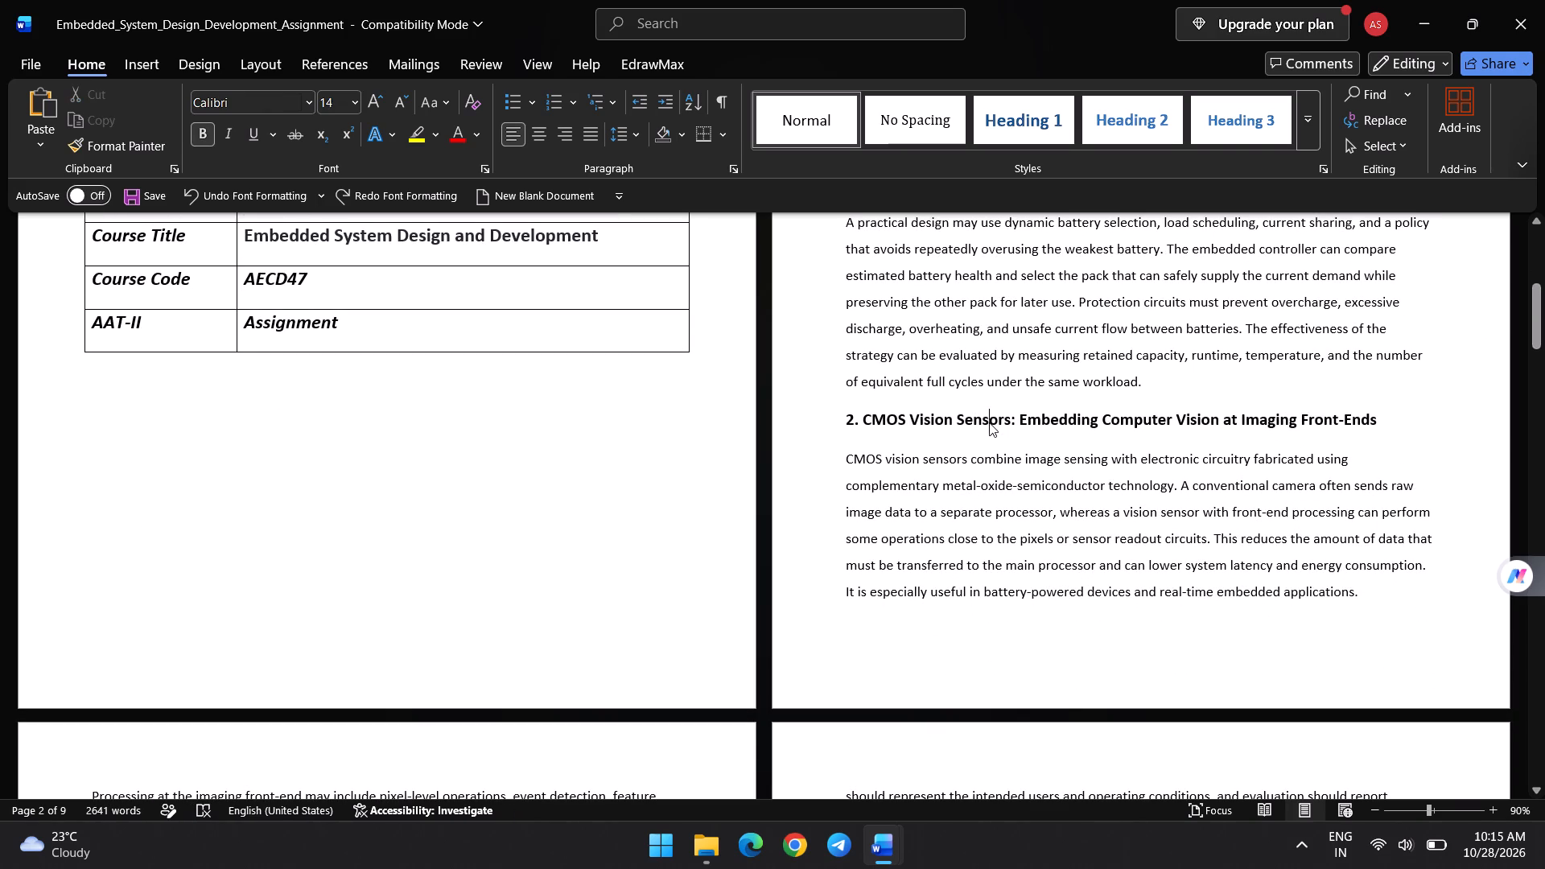
{"action": "scroll", "coordinate": [940, 450], "scroll_direction": "up", "scroll_amount": 4}
{"action": "scroll", "coordinate": [940, 450], "scroll_direction": "down", "scroll_amount": 8}
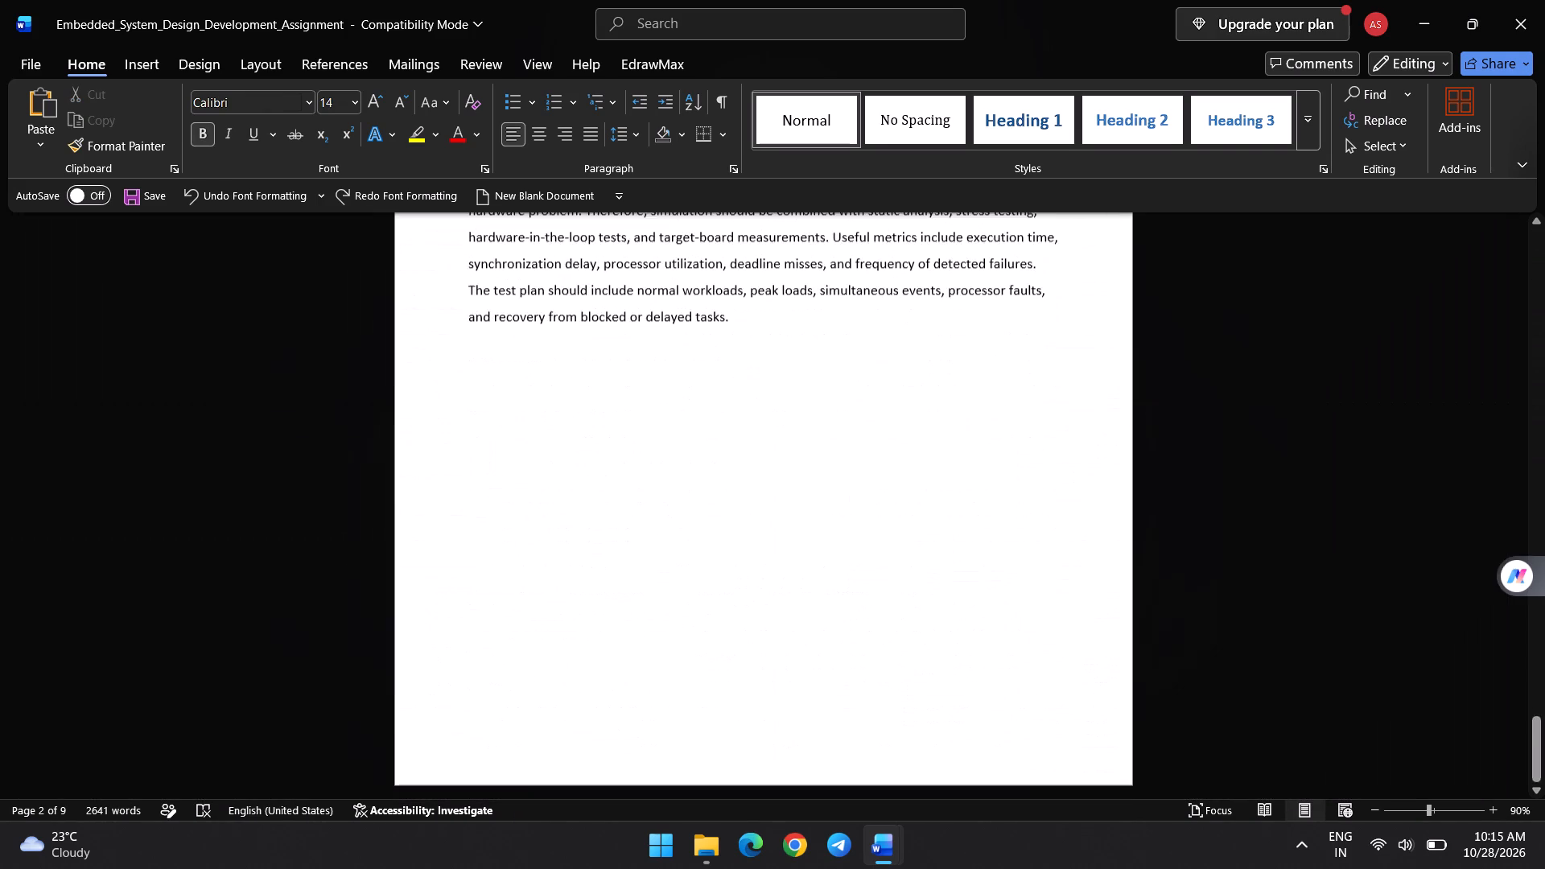
{"action": "scroll", "coordinate": [940, 450], "scroll_direction": "up", "scroll_amount": 8}
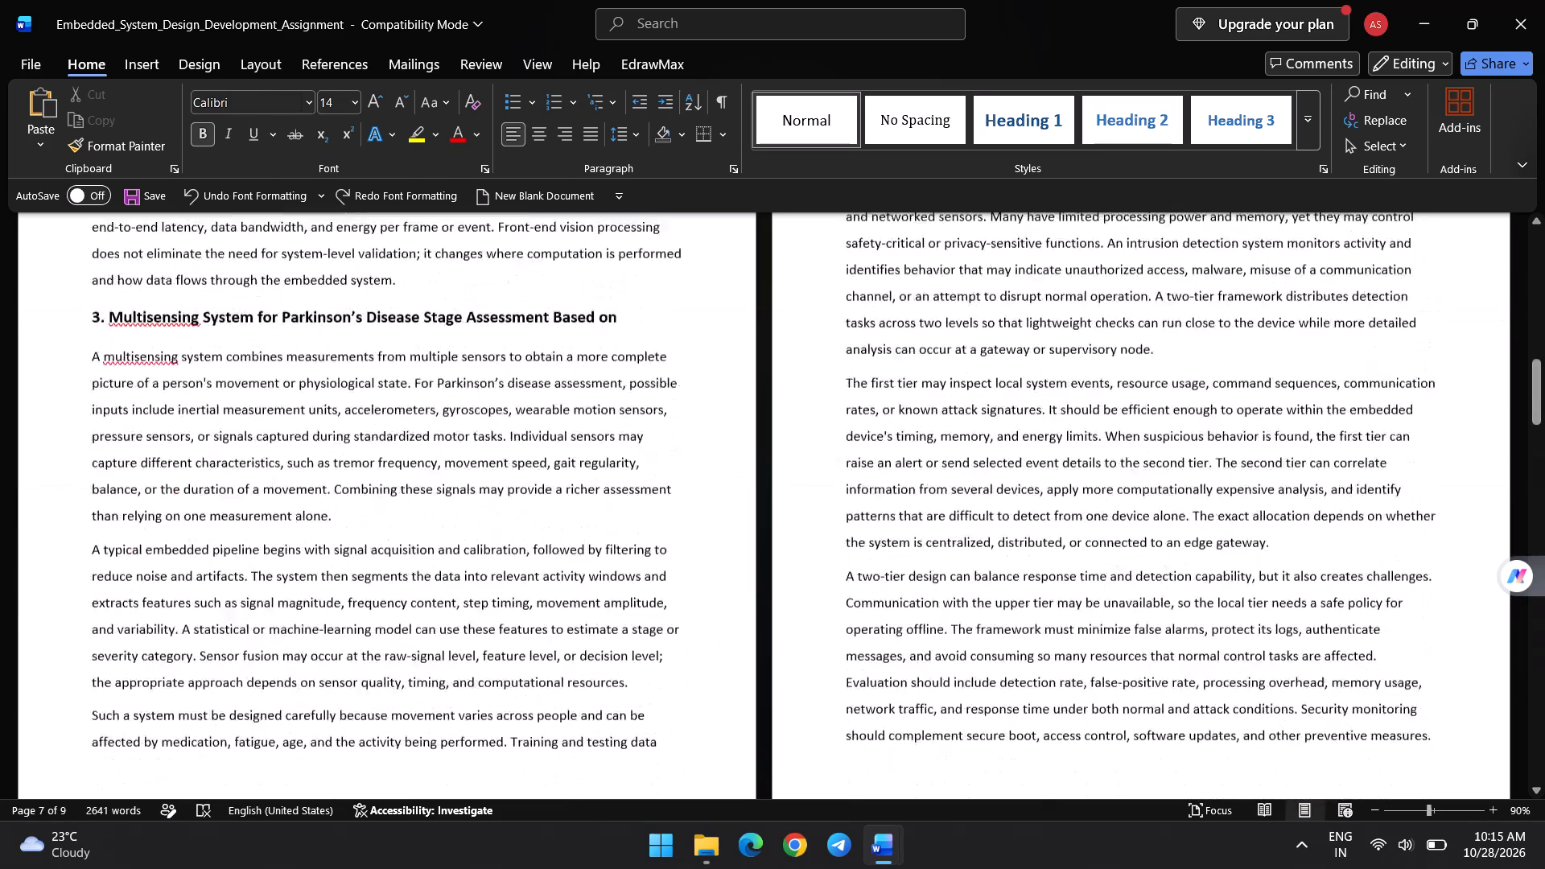
{"action": "scroll", "coordinate": [940, 450], "scroll_direction": "up", "scroll_amount": 5}
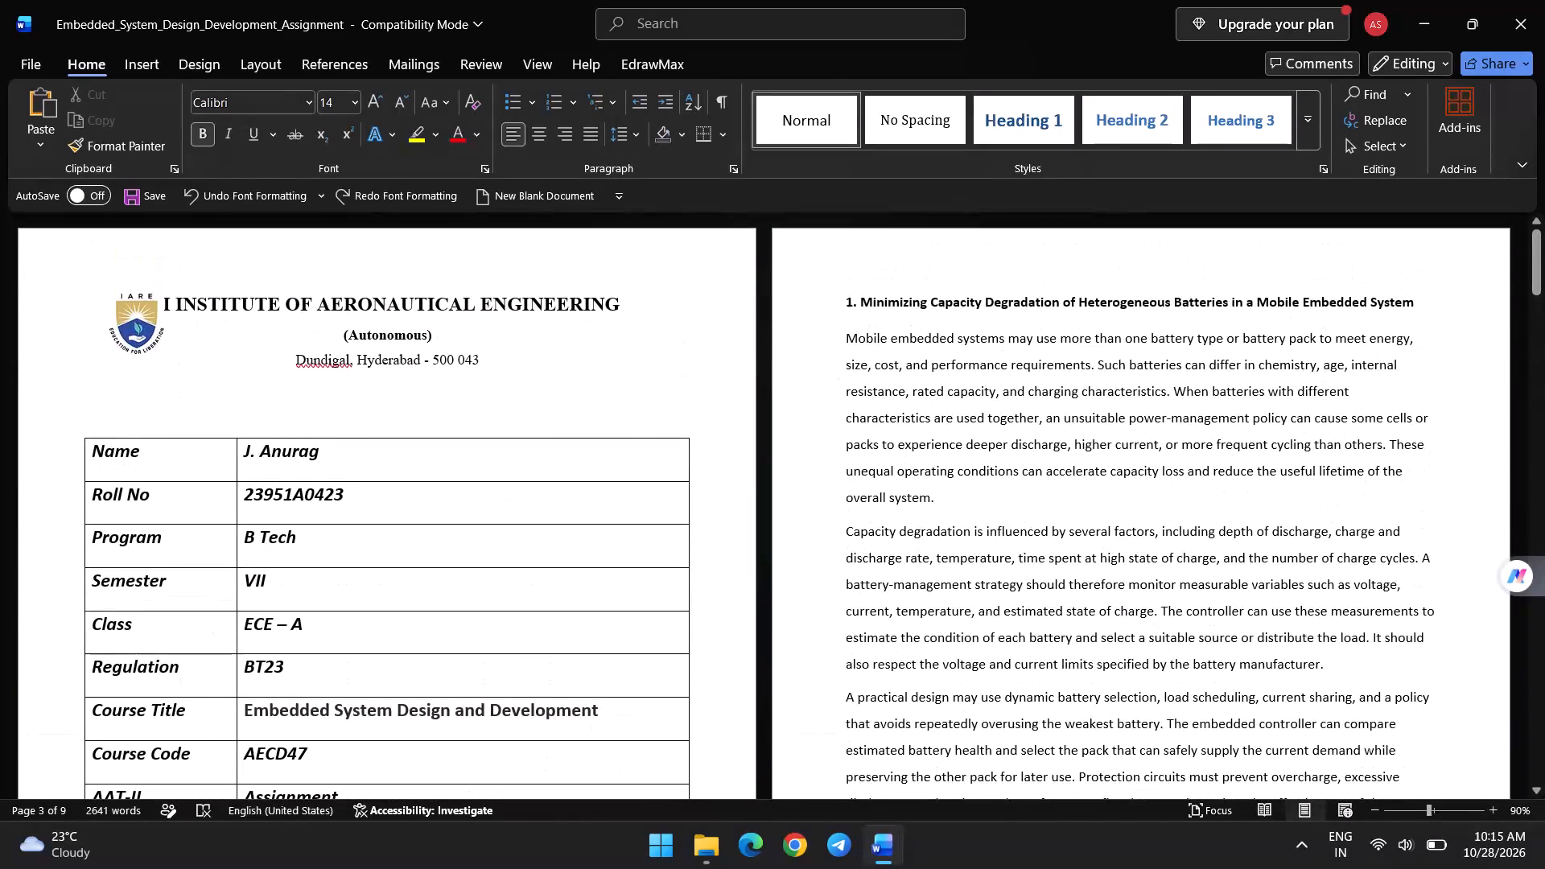
Set the section 1 heading, Minimizing Capacity Degradation, to font size 14 and save the document.
{"action": "left_click_drag", "start_coordinate": [846, 302], "coordinate": [1438, 292]}
{"action": "left_click", "coordinate": [1333, 229]}
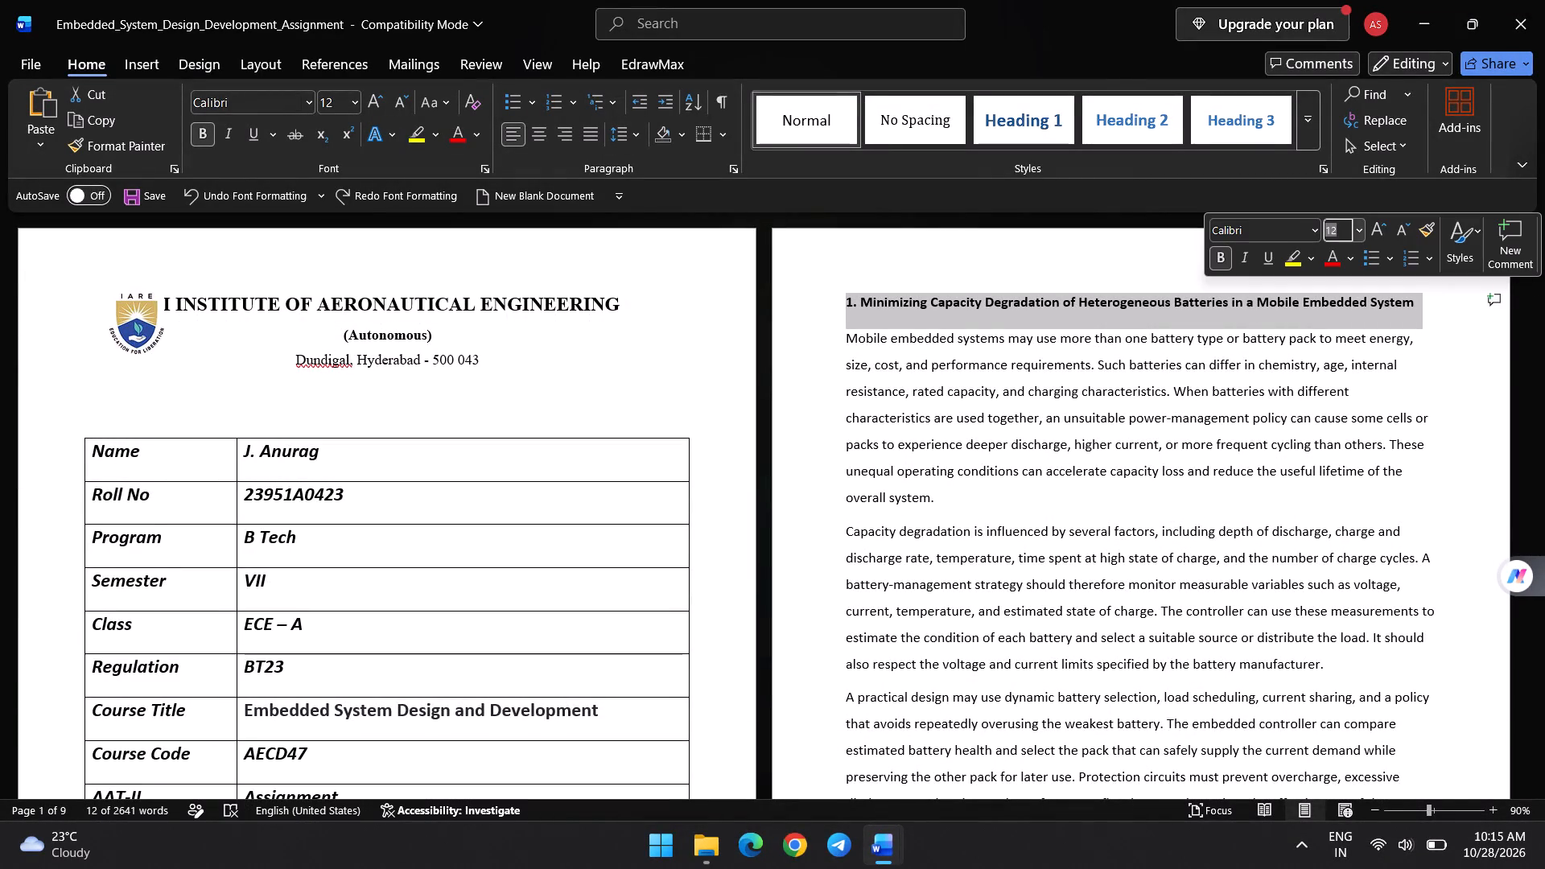
{"action": "type", "text": "14"}
{"action": "key", "text": "Return"}
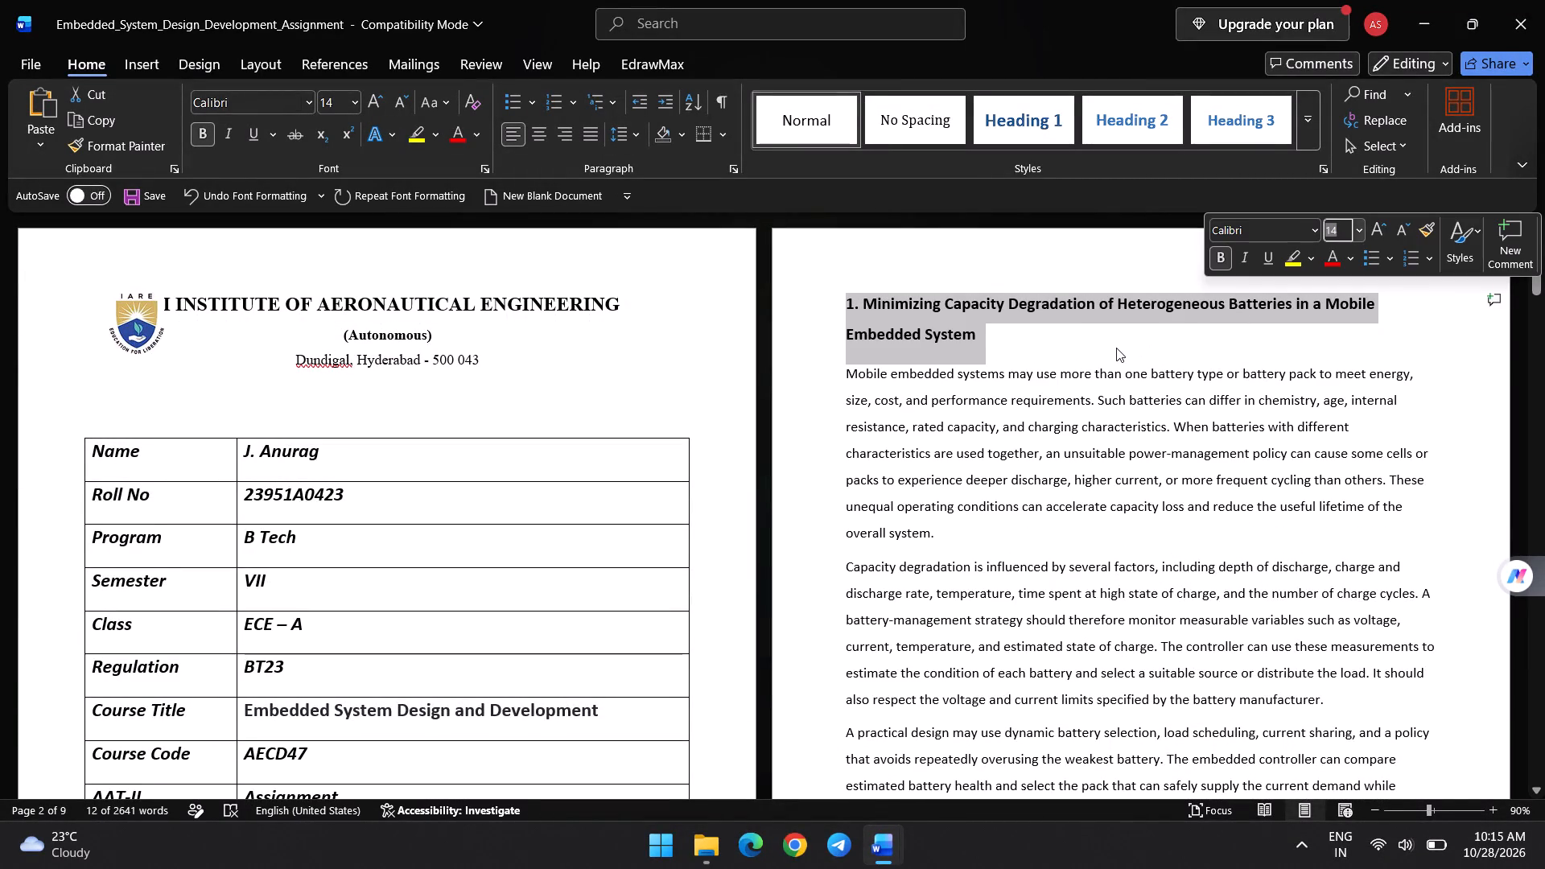
{"action": "left_click", "coordinate": [1107, 348]}
{"action": "scroll", "coordinate": [1107, 348], "scroll_direction": "down", "scroll_amount": 2}
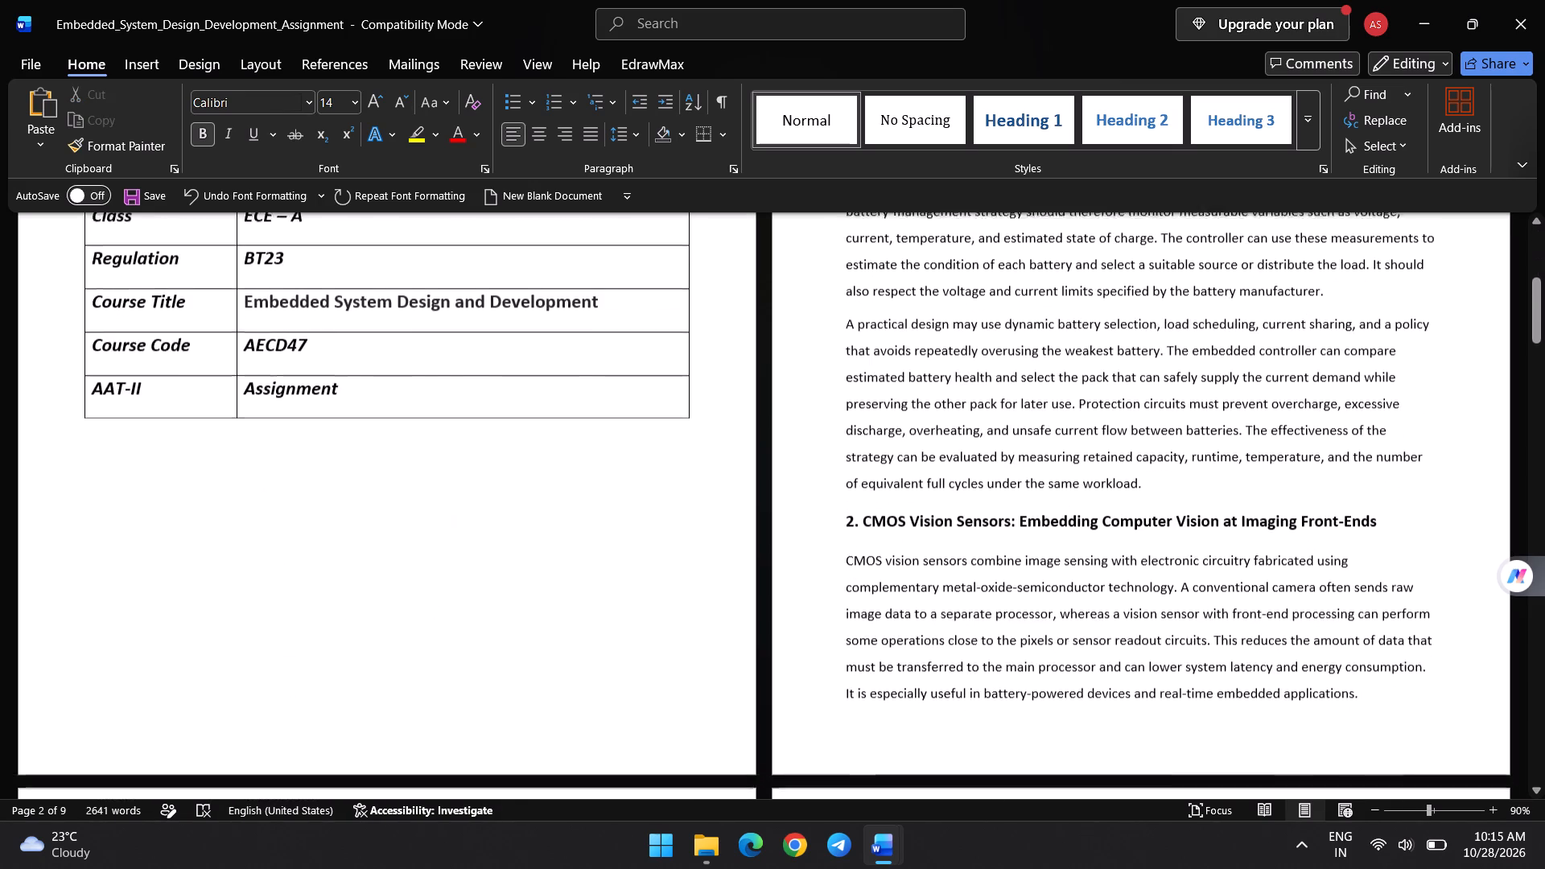
{"action": "scroll", "coordinate": [1107, 348], "scroll_direction": "down", "scroll_amount": 5}
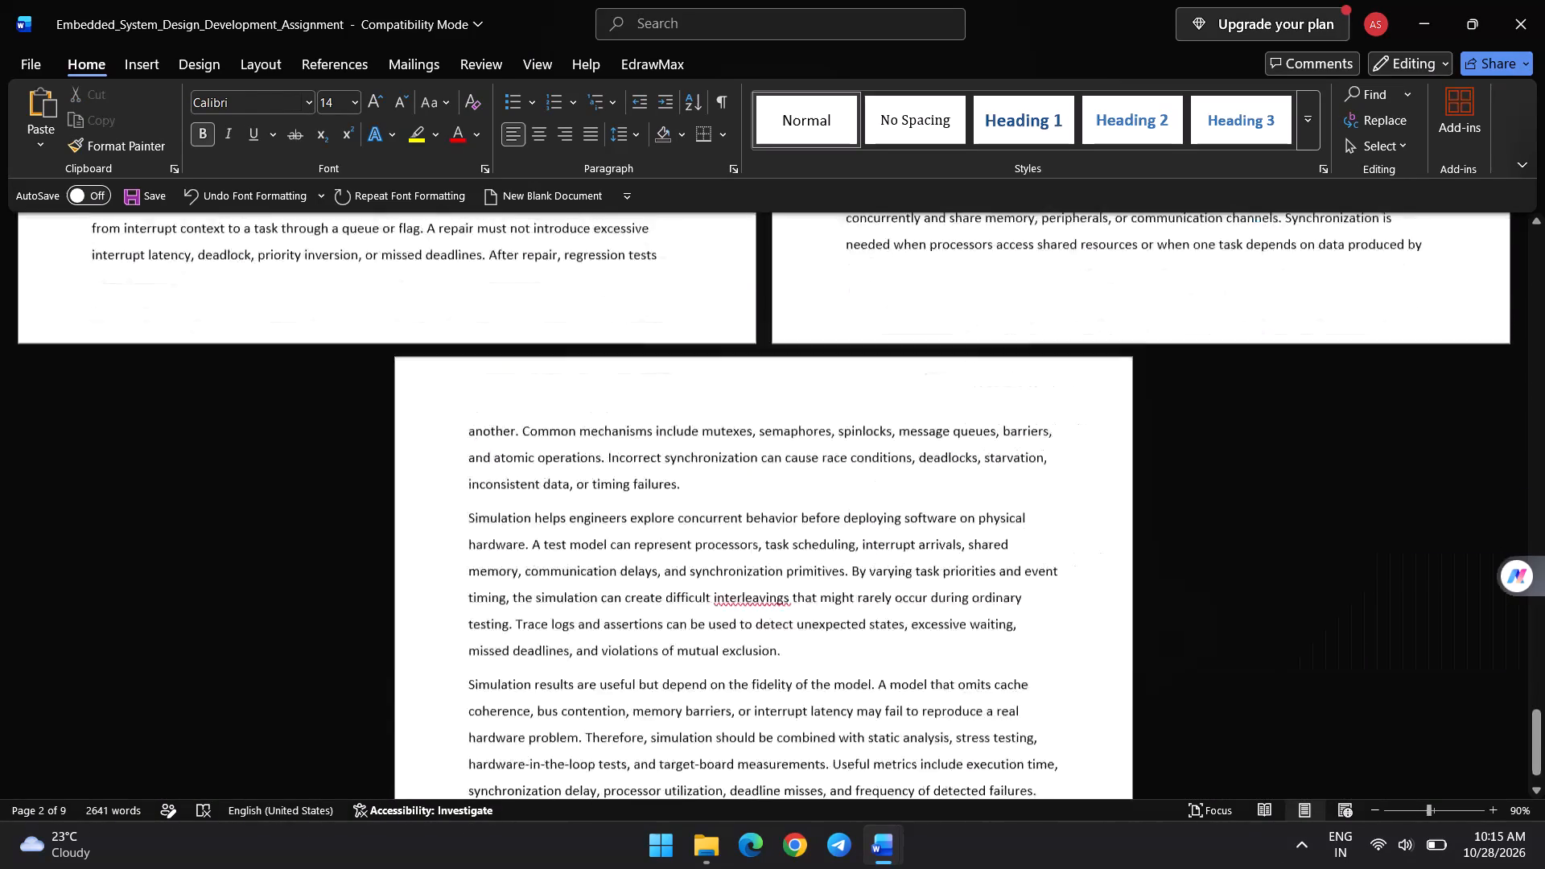
{"action": "key", "text": "ctrl+s"}
Enlarge the cover table downward by its lower corner so that all its rows become taller.
{"action": "scroll", "coordinate": [1107, 348], "scroll_direction": "up", "scroll_amount": 8}
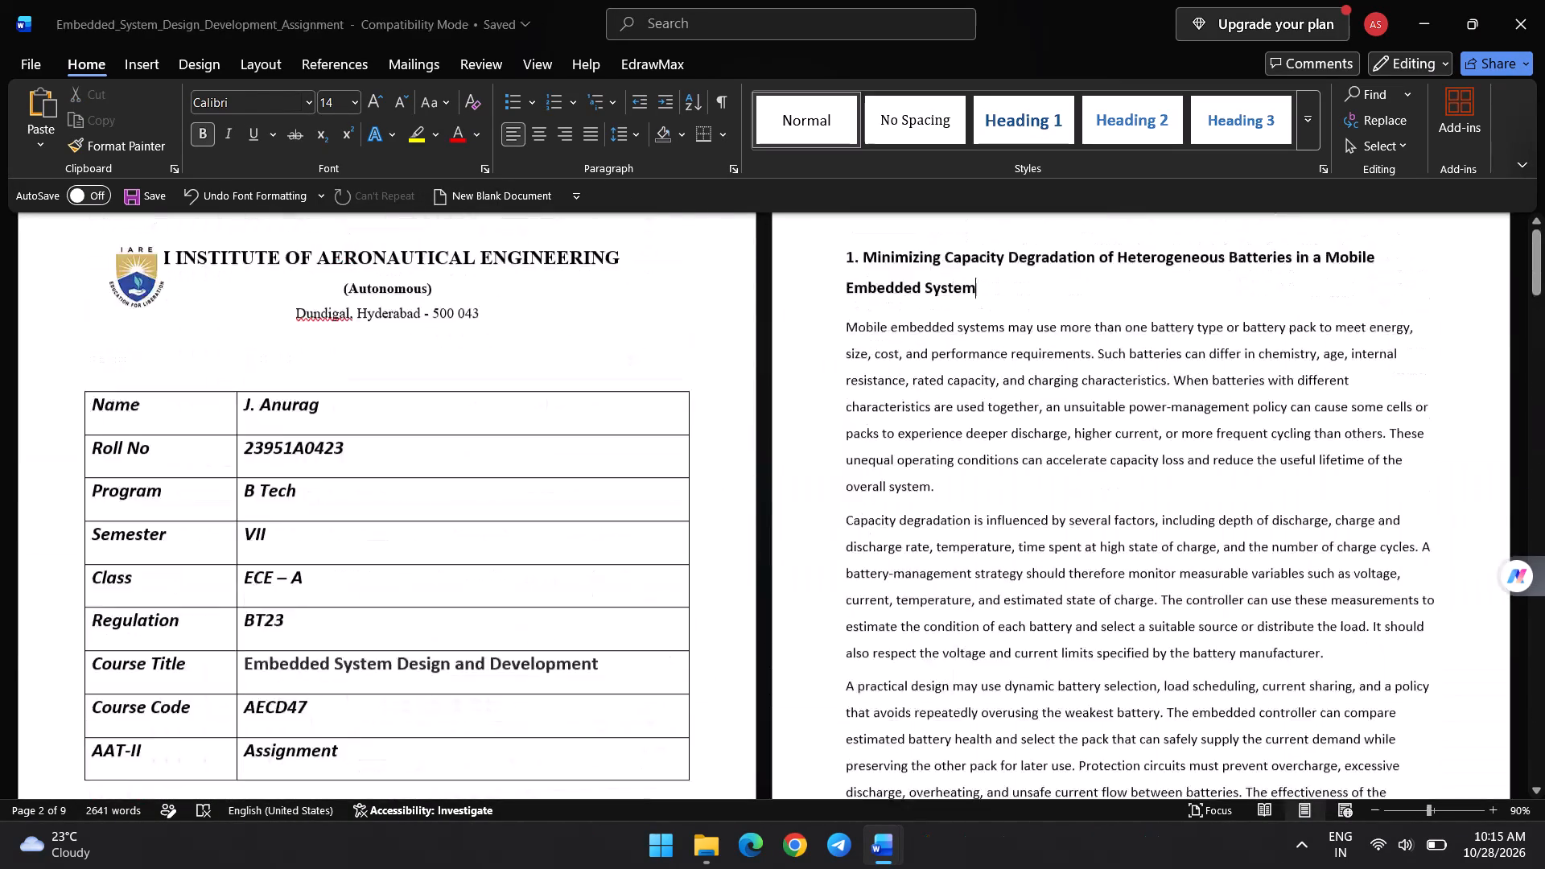
{"action": "scroll", "coordinate": [490, 437], "scroll_direction": "down", "scroll_amount": 1}
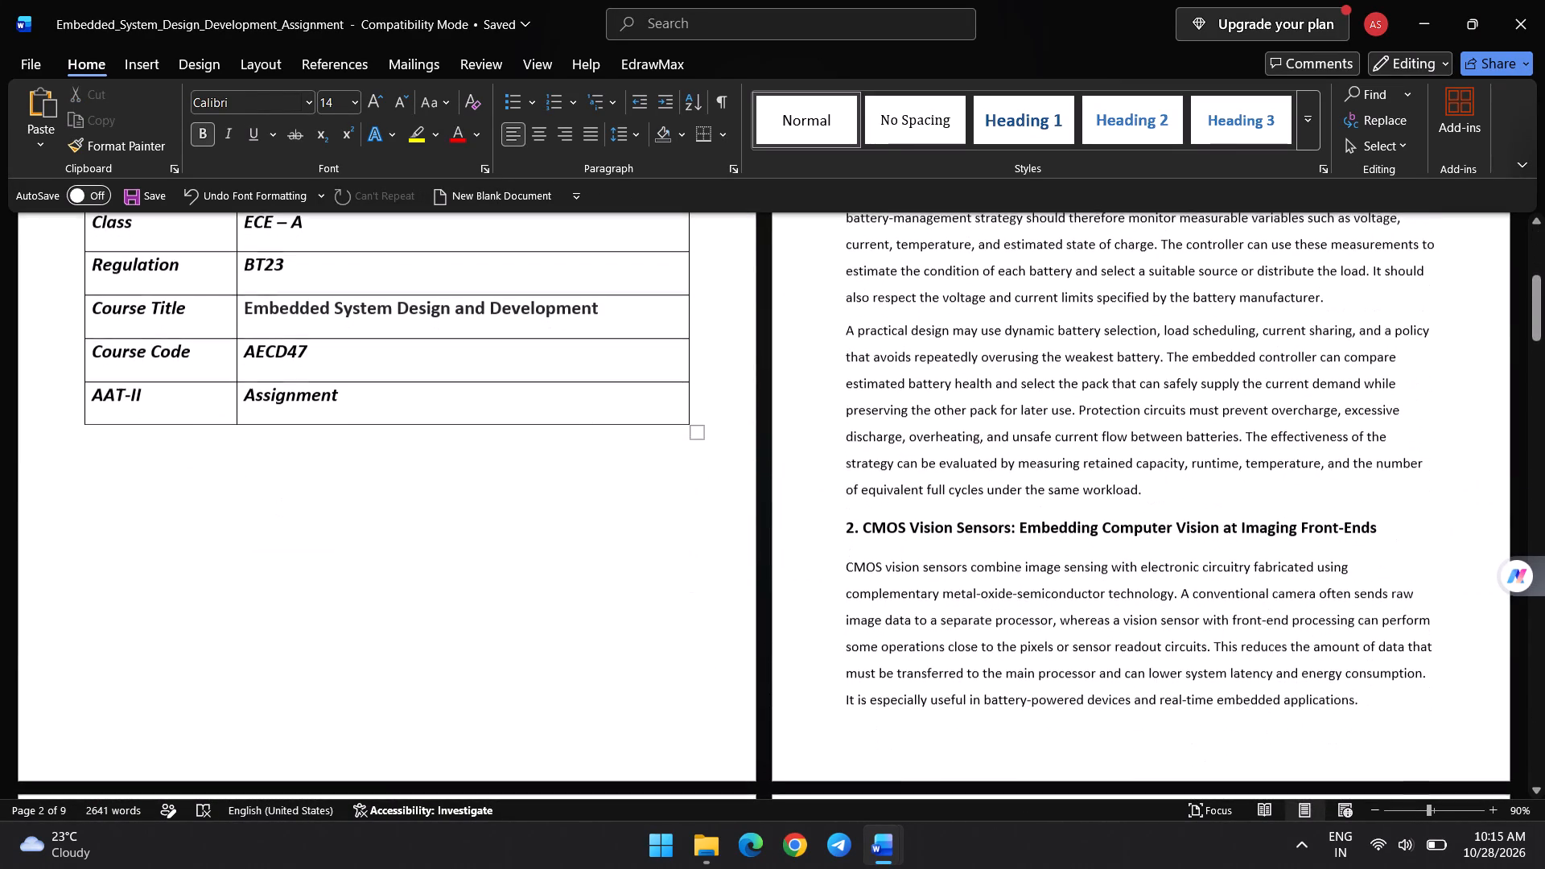
{"action": "left_click_drag", "start_coordinate": [693, 434], "coordinate": [686, 485]}
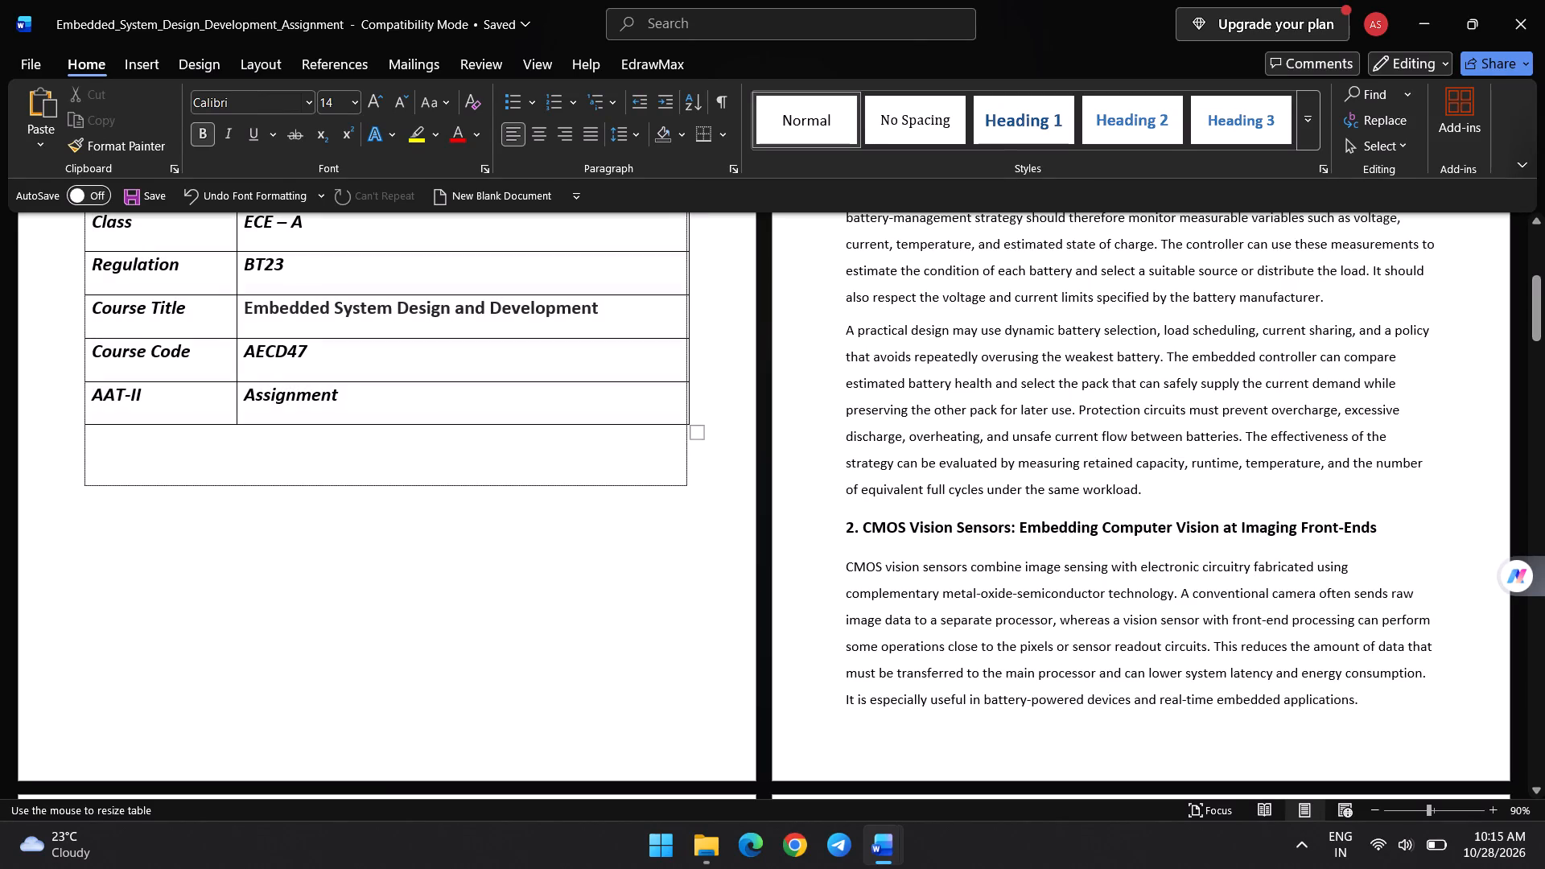
{"action": "left_click_drag", "start_coordinate": [686, 485], "coordinate": [692, 505]}
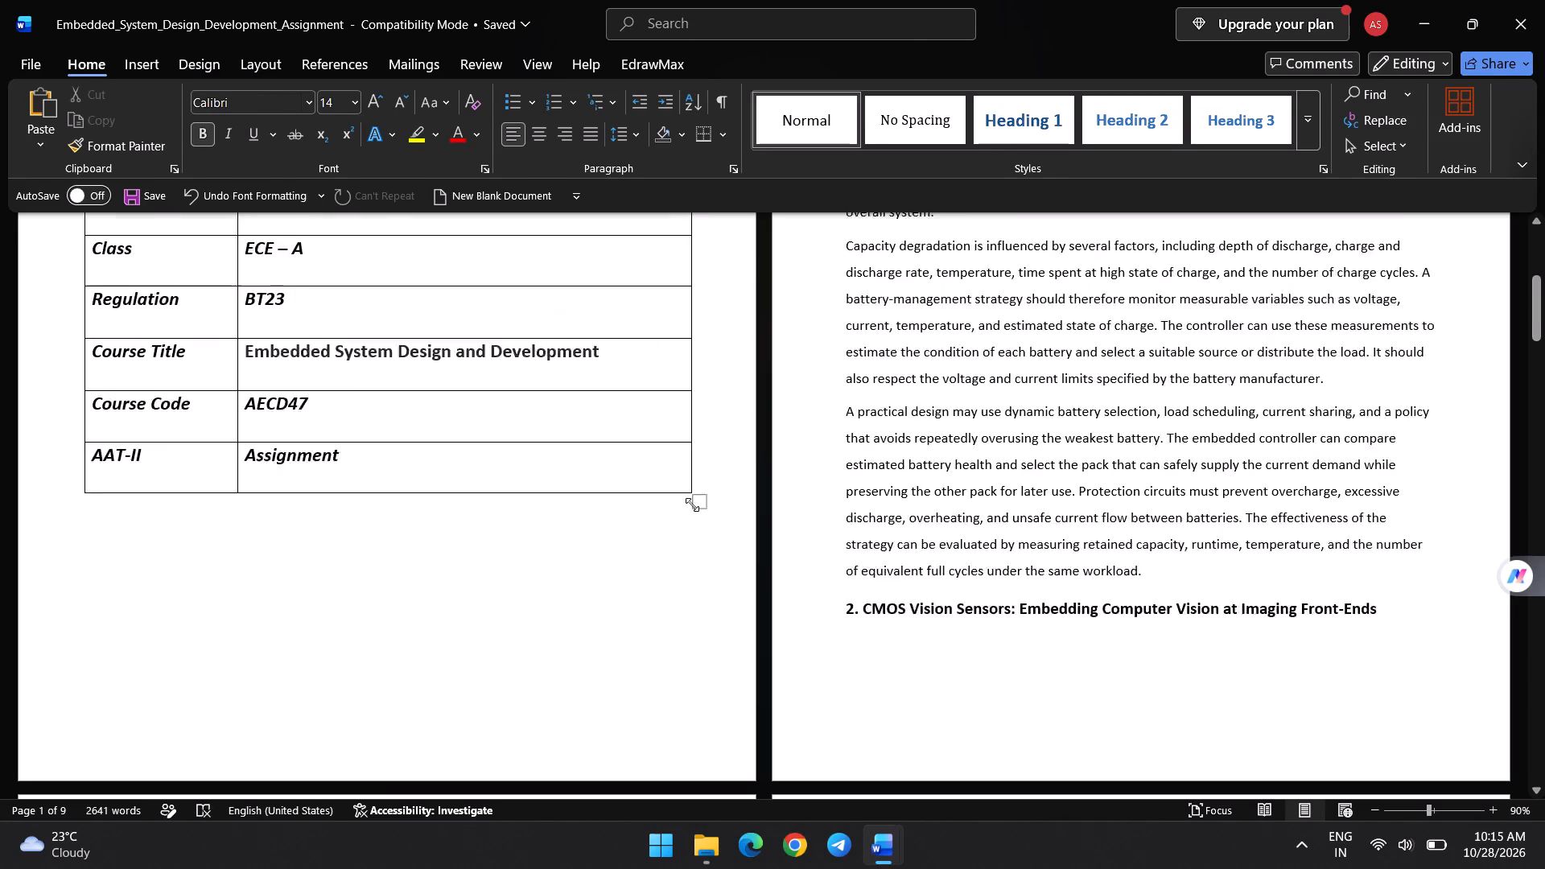
Delete the blank lines above the section 1 heading, Minimizing Capacity Degradation, keeping it at the start of page 2, and save.
{"action": "scroll", "coordinate": [568, 647], "scroll_direction": "down", "scroll_amount": 1}
{"action": "scroll", "coordinate": [568, 647], "scroll_direction": "up", "scroll_amount": 2}
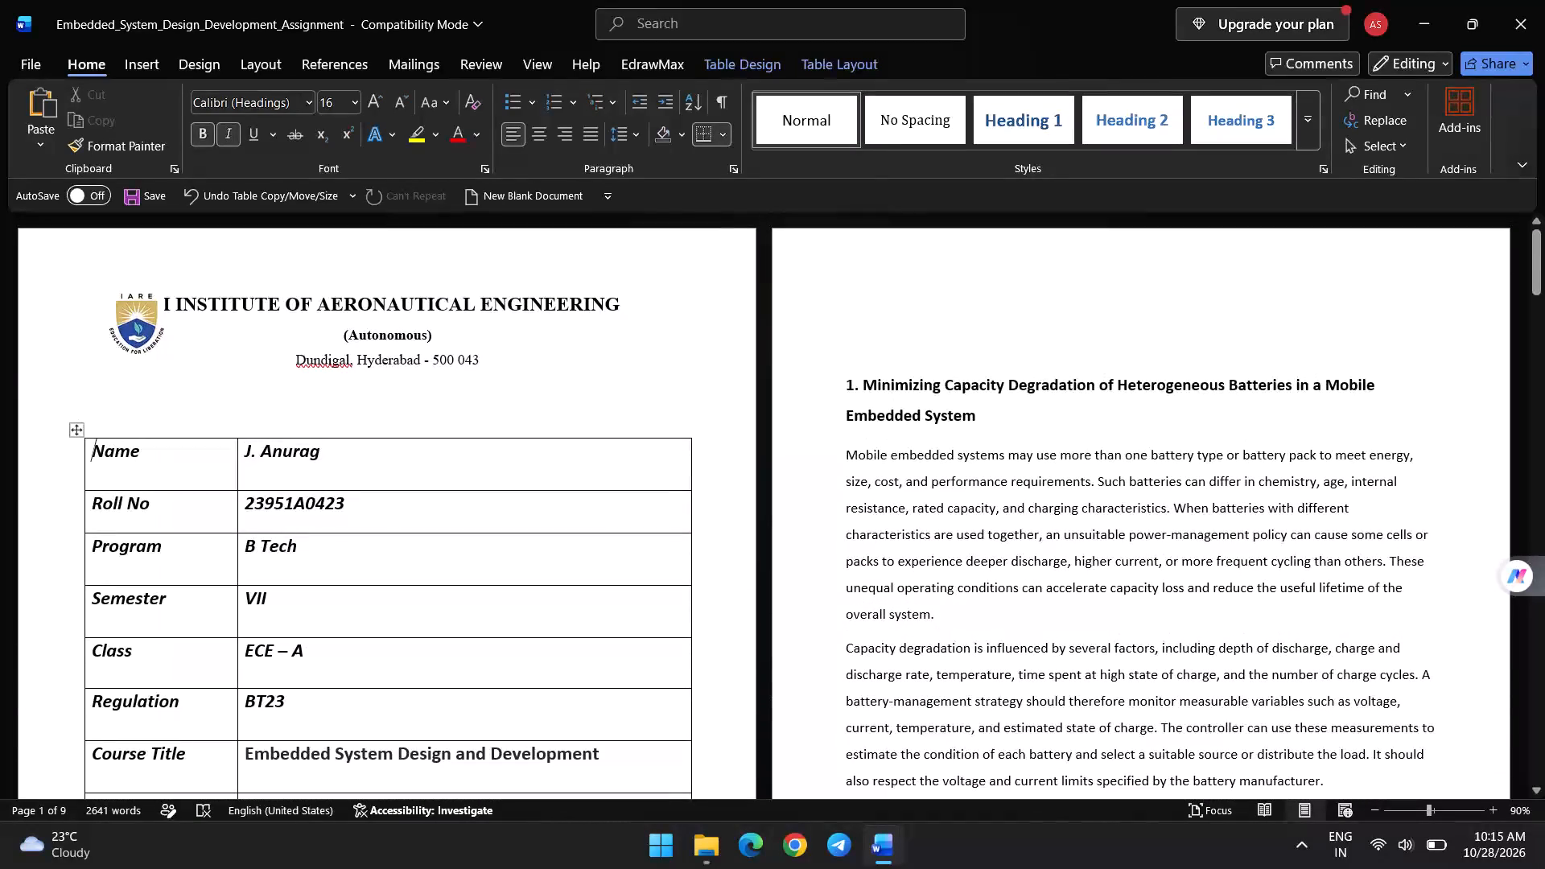
{"action": "left_click", "coordinate": [843, 382]}
{"action": "key", "text": "BackSpace"}
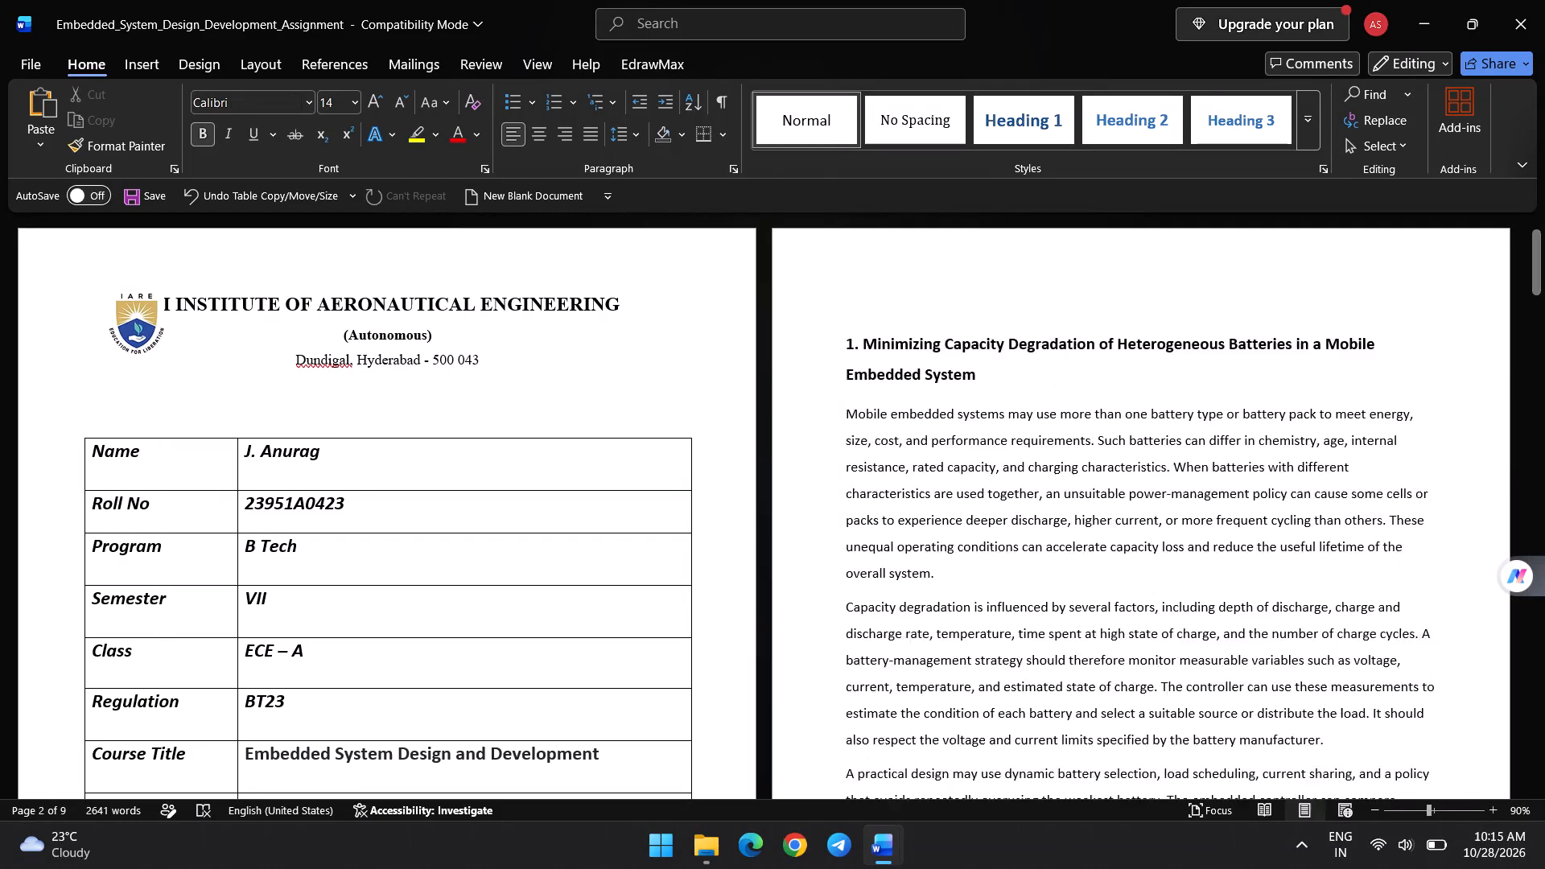
{"action": "key", "text": "BackSpace"}
{"action": "key", "text": "BackSpace"}
{"action": "key", "text": "Return"}
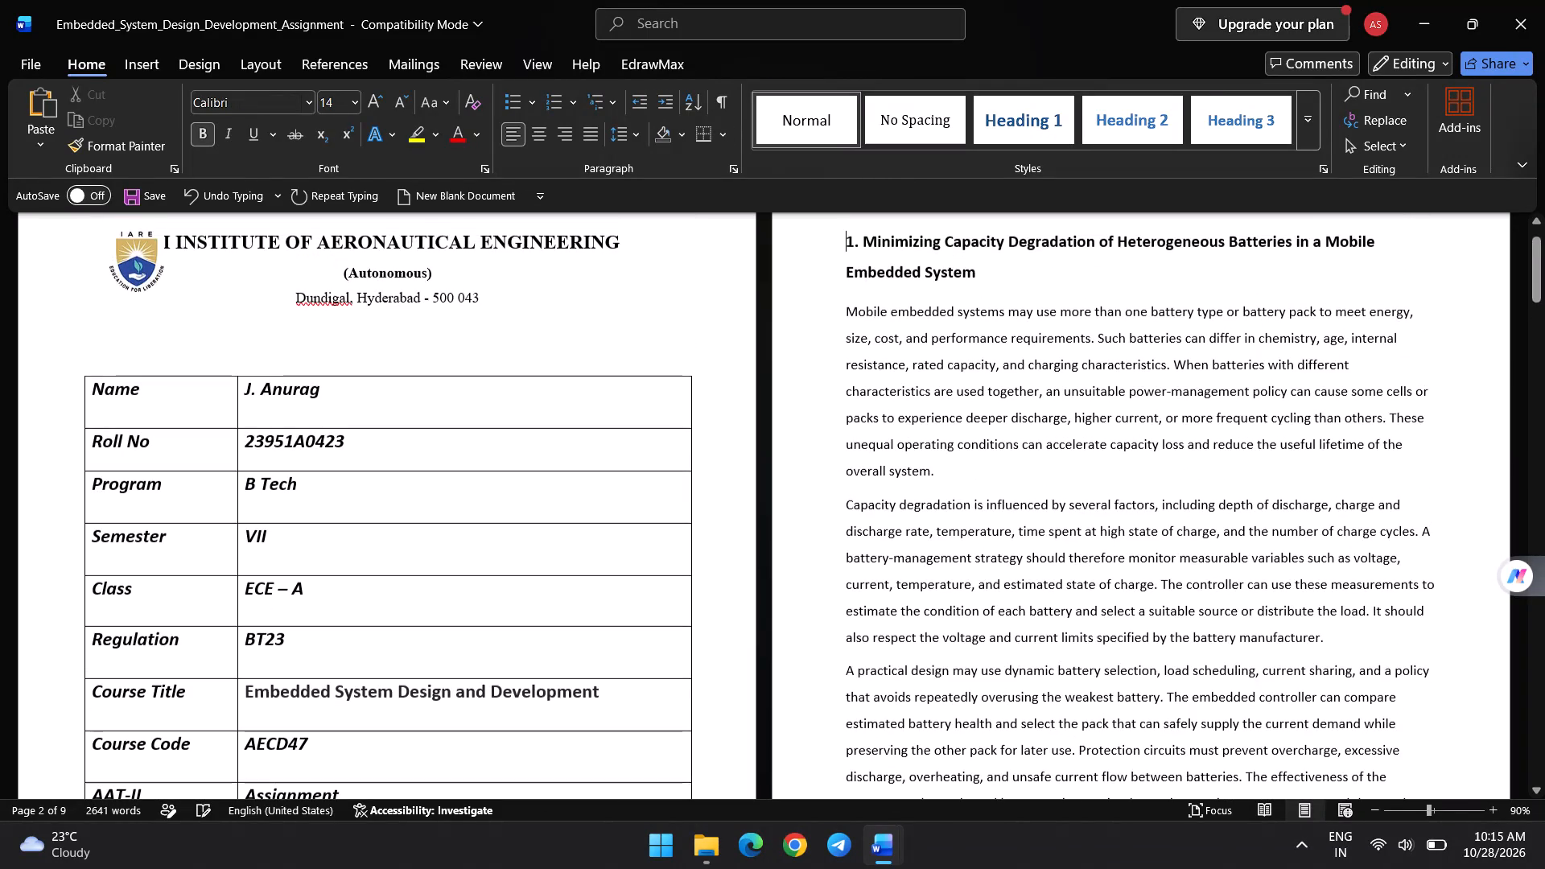
{"action": "scroll", "coordinate": [774, 506], "scroll_direction": "down", "scroll_amount": 1}
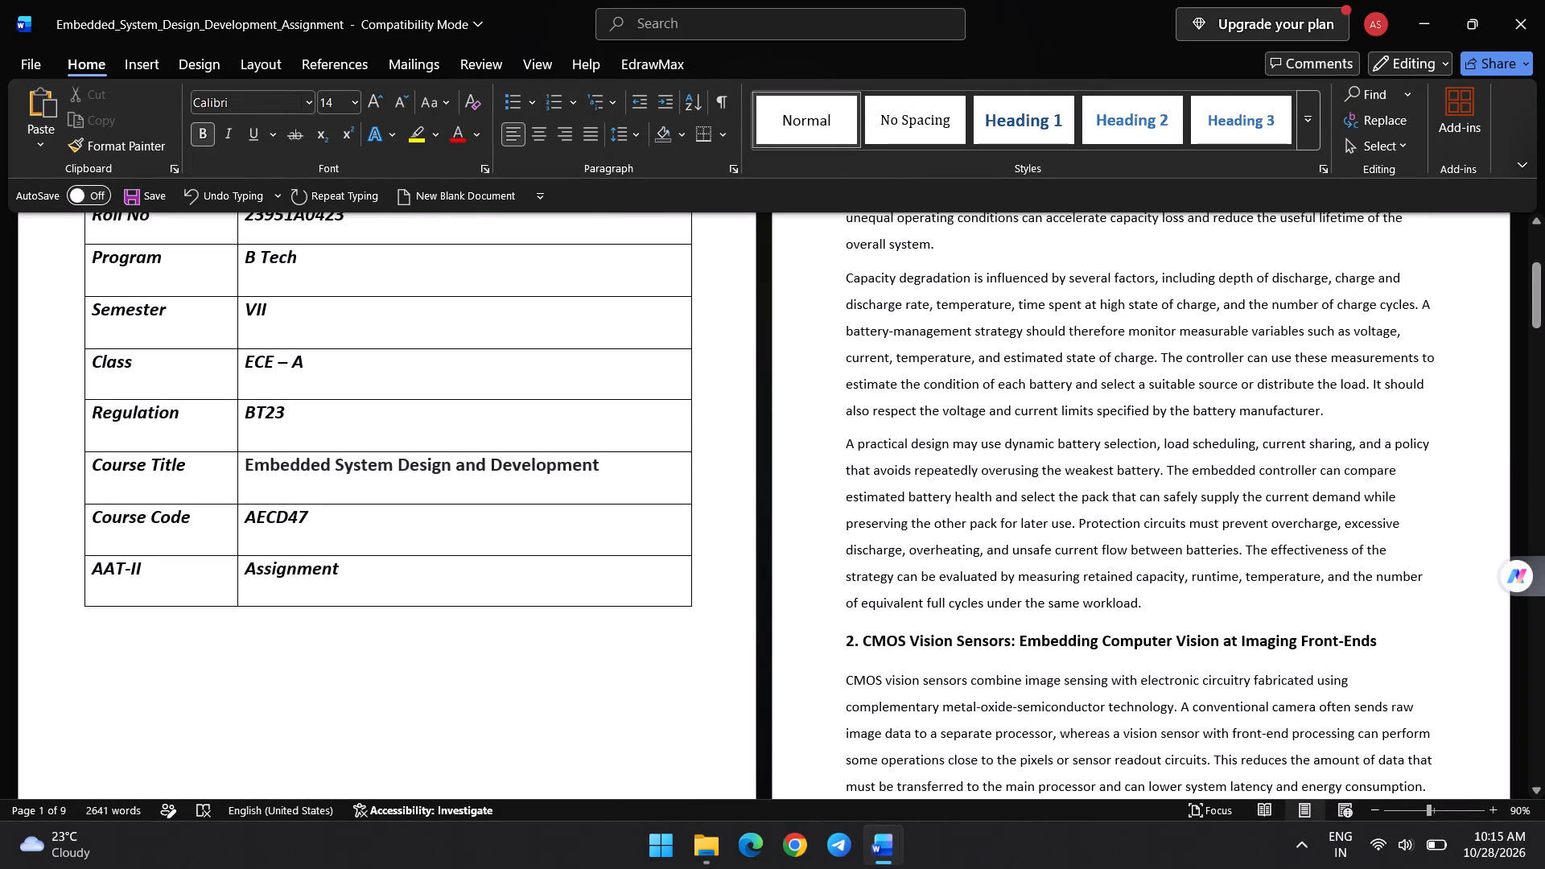
{"action": "key", "text": "ctrl+s"}
Remove the stray letter I before the institute name on the cover page, space the name away from the logo, and save.
{"action": "scroll", "coordinate": [774, 506], "scroll_direction": "down", "scroll_amount": 1, "text": "ctrl"}
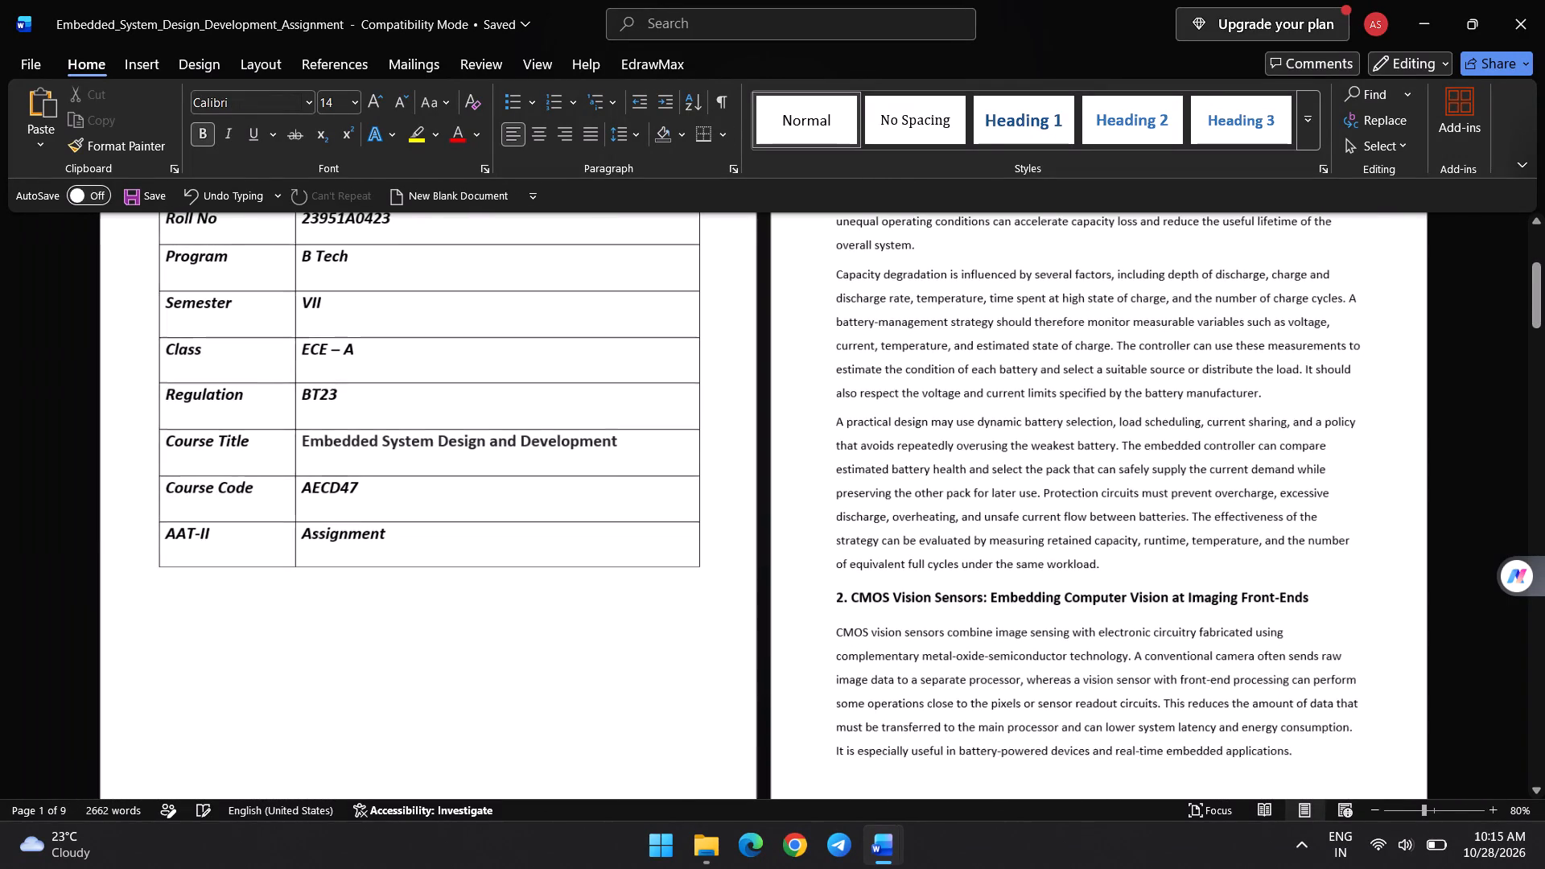
{"action": "scroll", "coordinate": [774, 506], "scroll_direction": "up", "scroll_amount": 2, "text": "ctrl"}
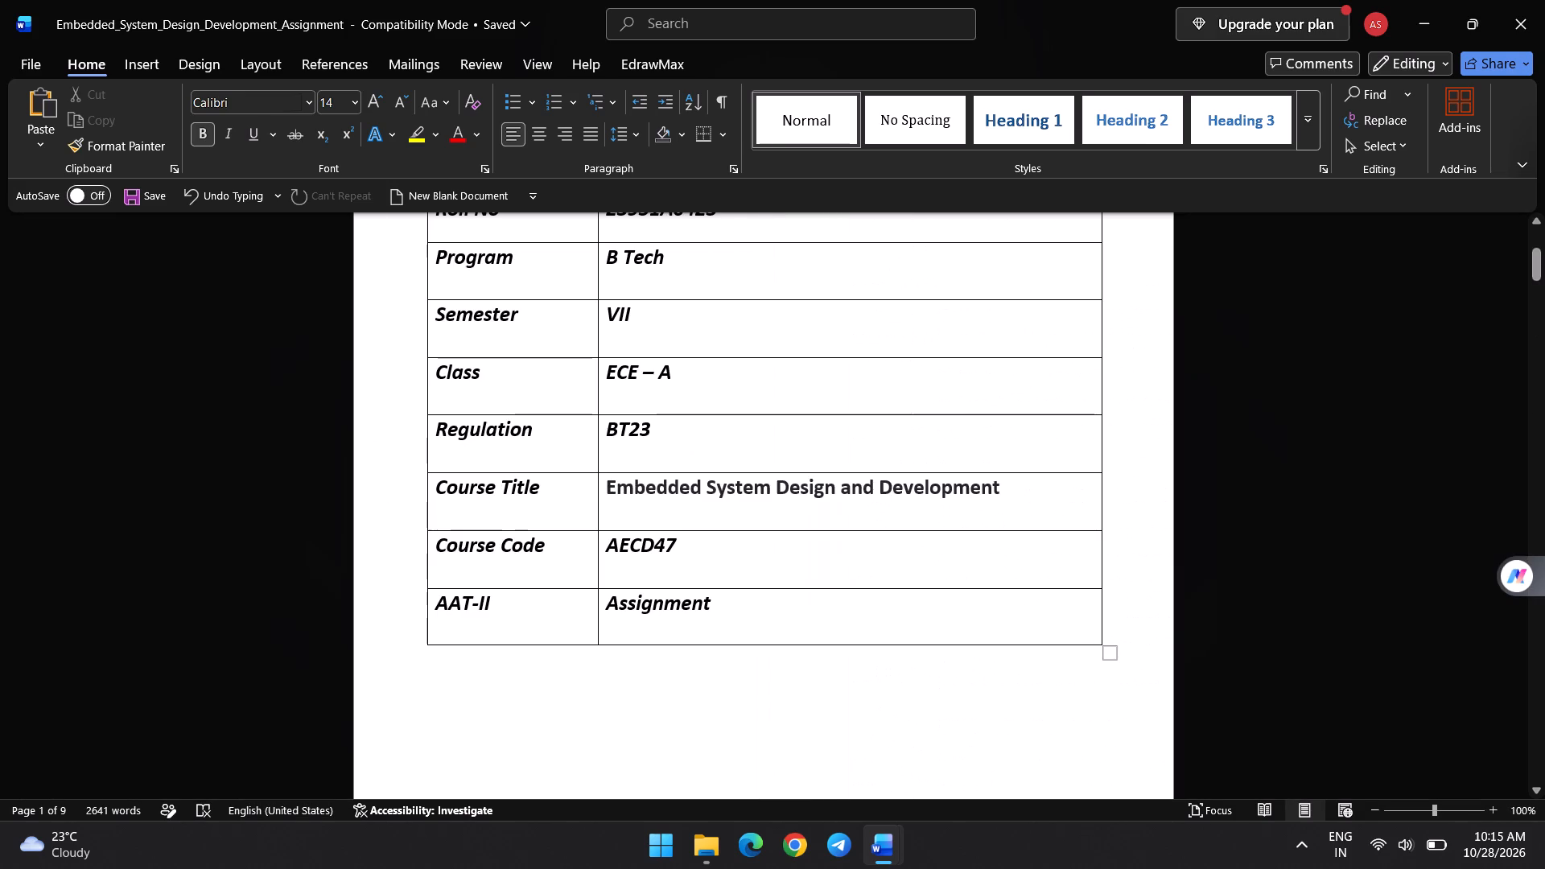
{"action": "scroll", "coordinate": [774, 506], "scroll_direction": "up", "scroll_amount": 2}
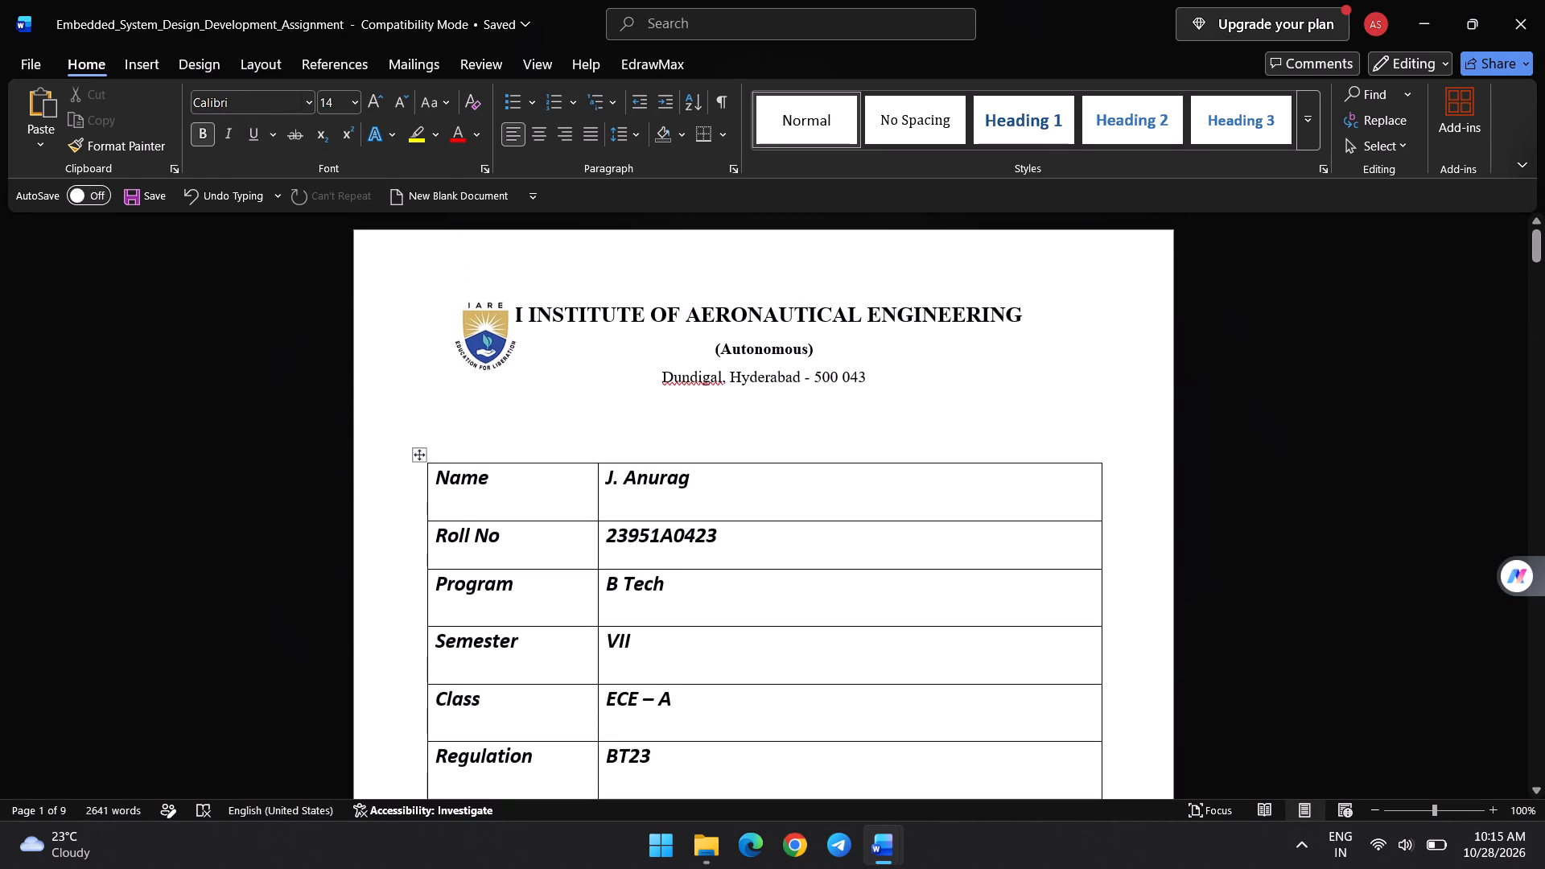
{"action": "left_click", "coordinate": [526, 311]}
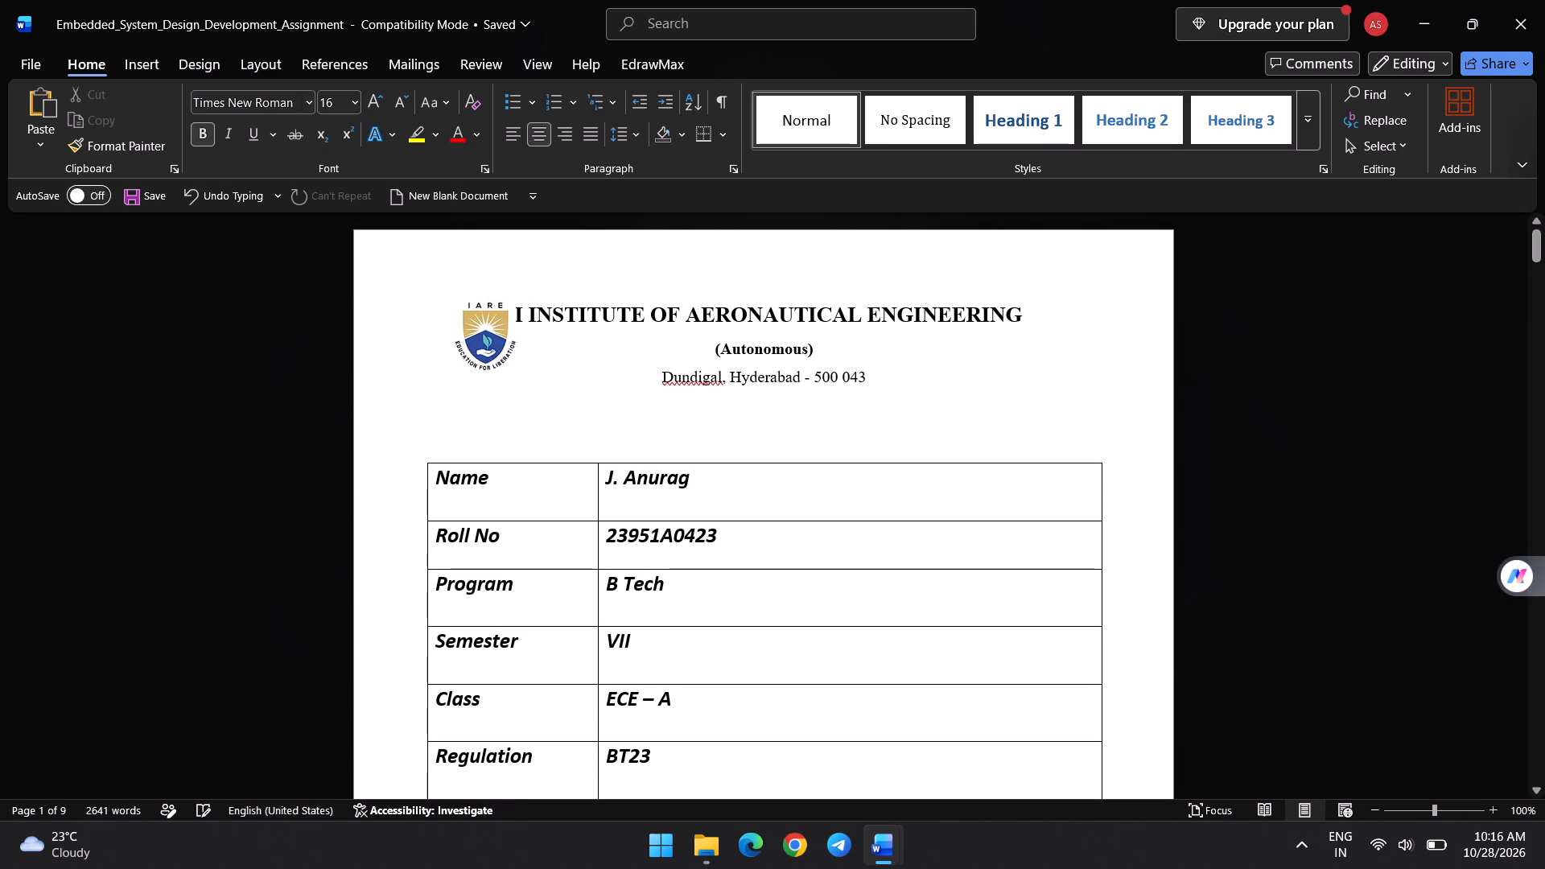
{"action": "key", "text": "BackSpace"}
{"action": "key", "text": "BackSpace"}
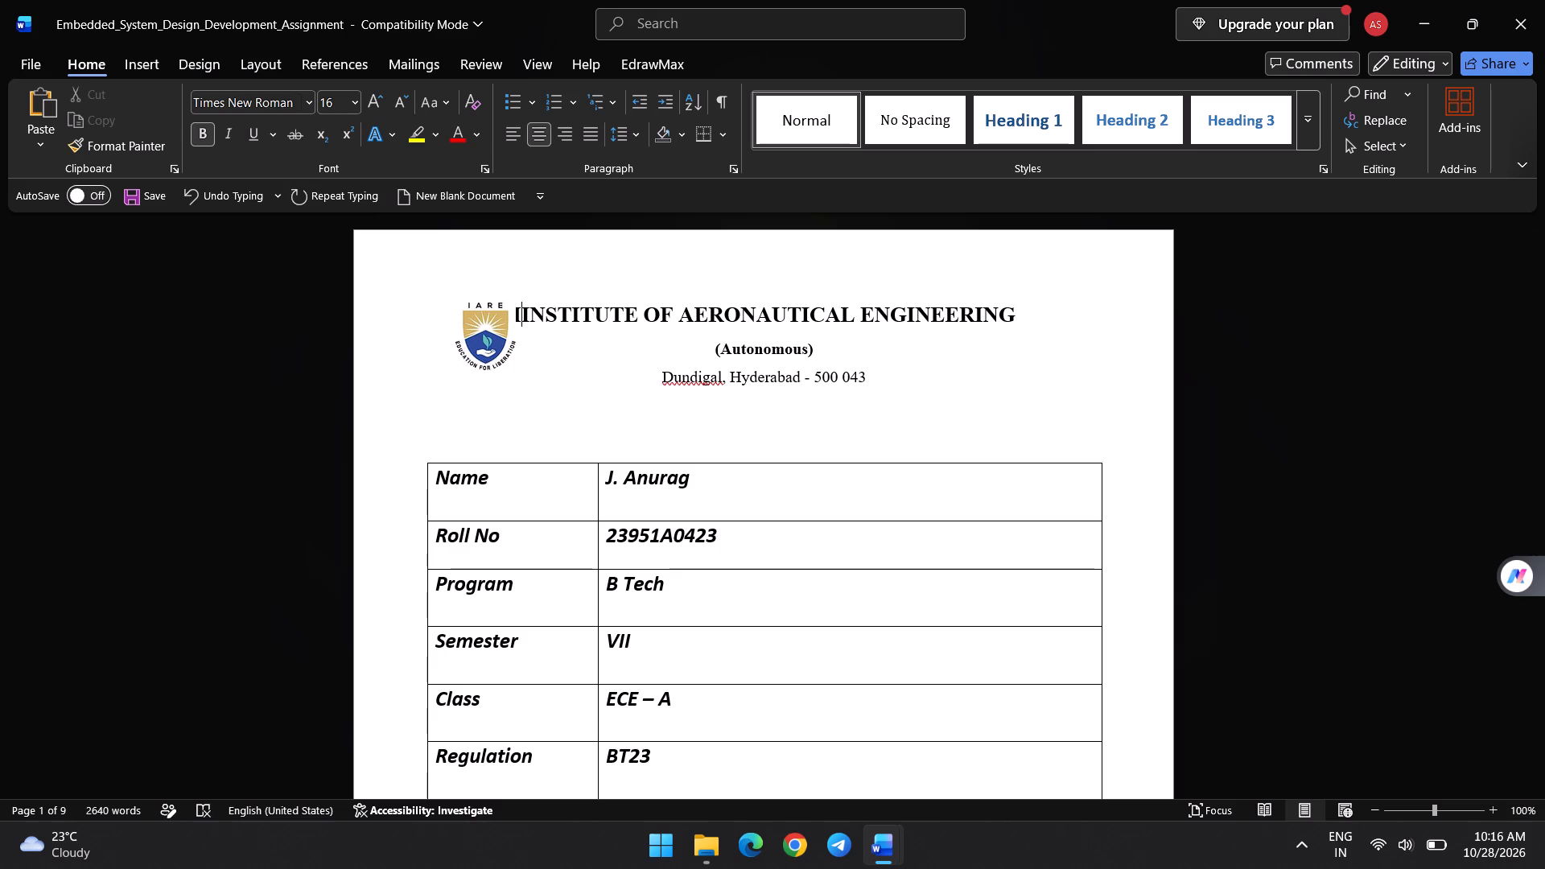
{"action": "key", "text": "BackSpace"}
{"action": "key", "text": "space"}
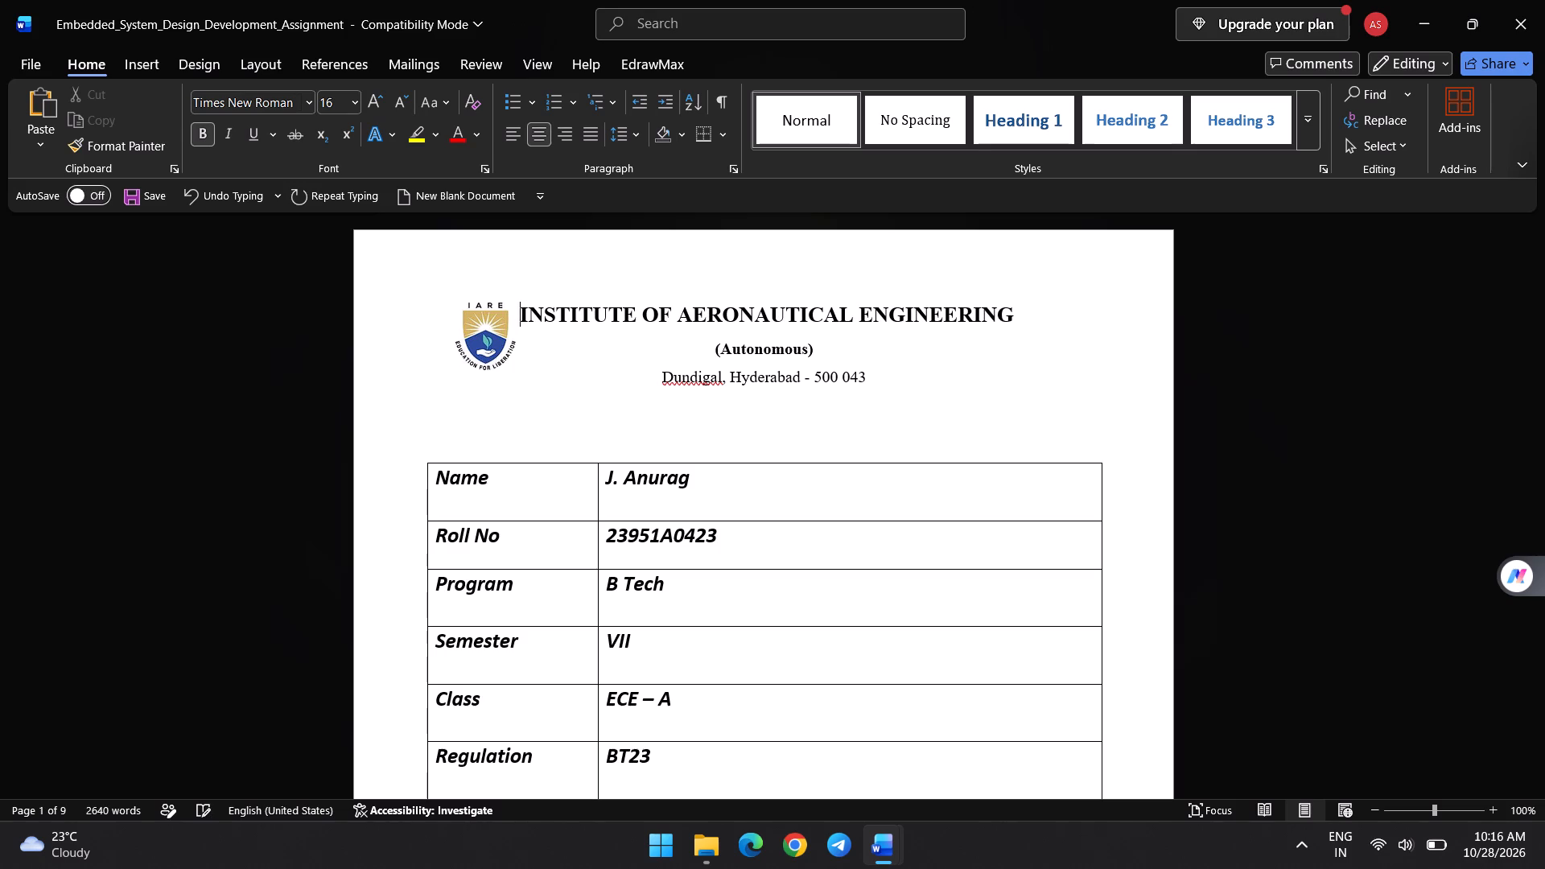
{"action": "key", "text": "space"}
{"action": "key", "text": "space"}
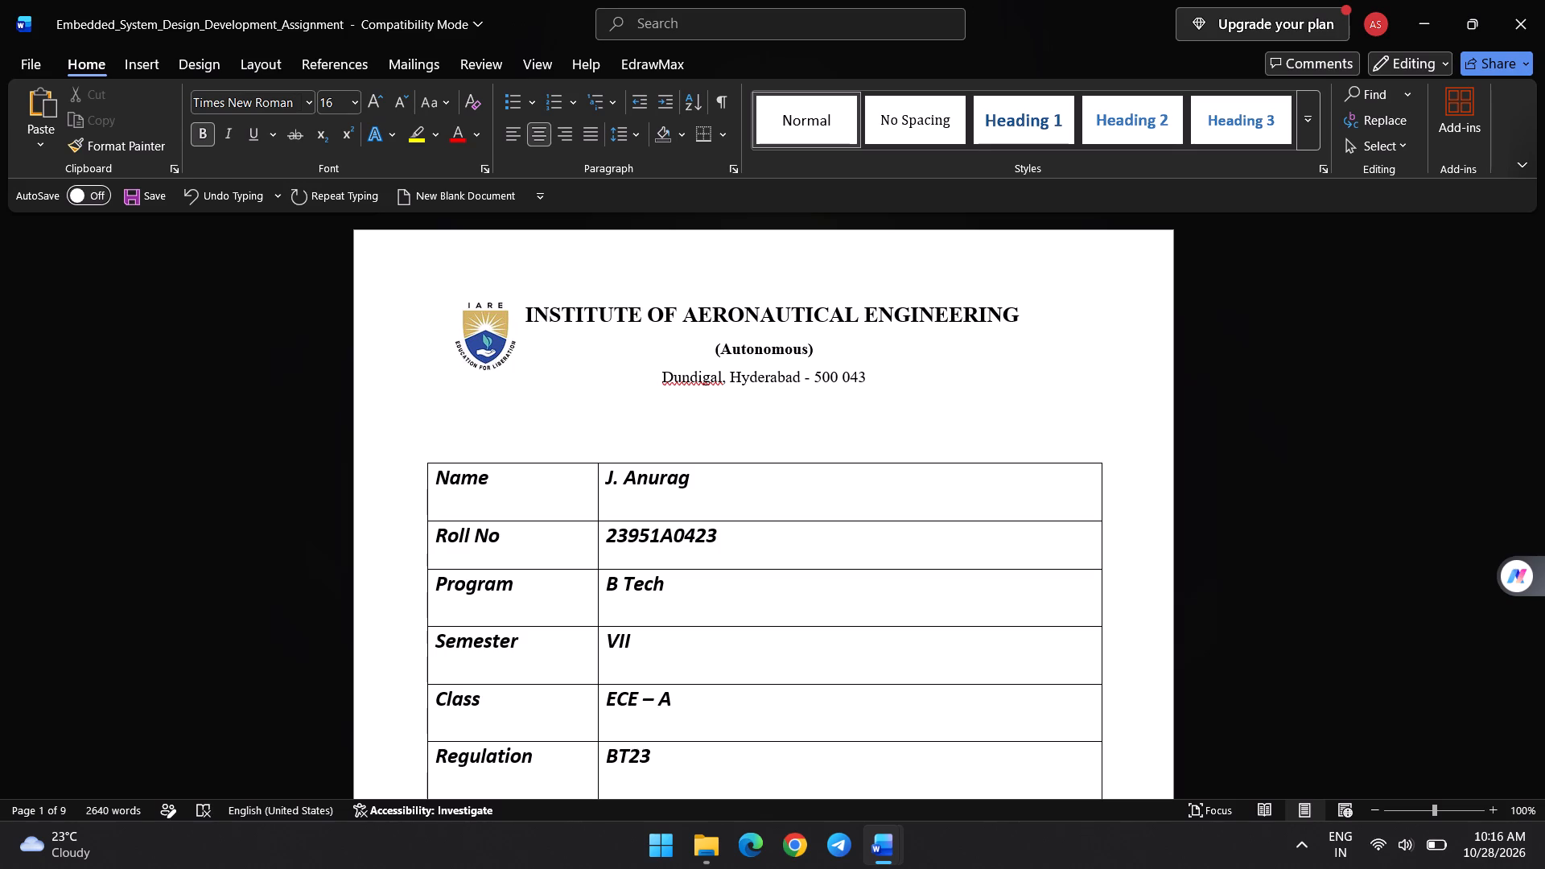
{"action": "key", "text": "ctrl+s"}
Close the Embedded_System_Design_Development_Assignment document.
{"action": "scroll", "coordinate": [601, 455], "scroll_direction": "down", "scroll_amount": 1}
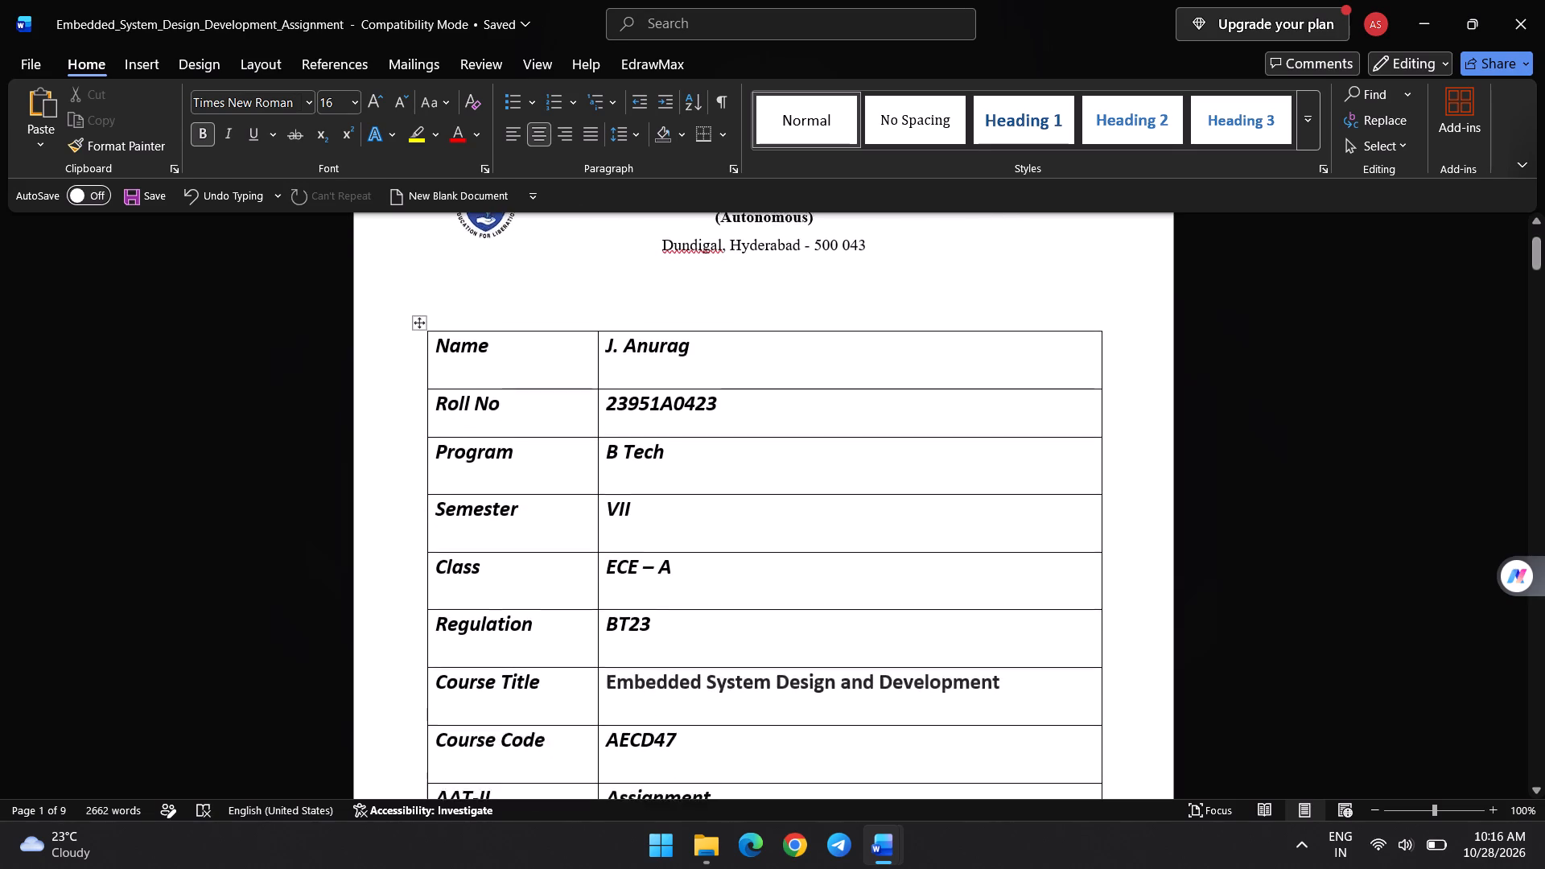
{"action": "scroll", "coordinate": [601, 455], "scroll_direction": "down", "scroll_amount": 1}
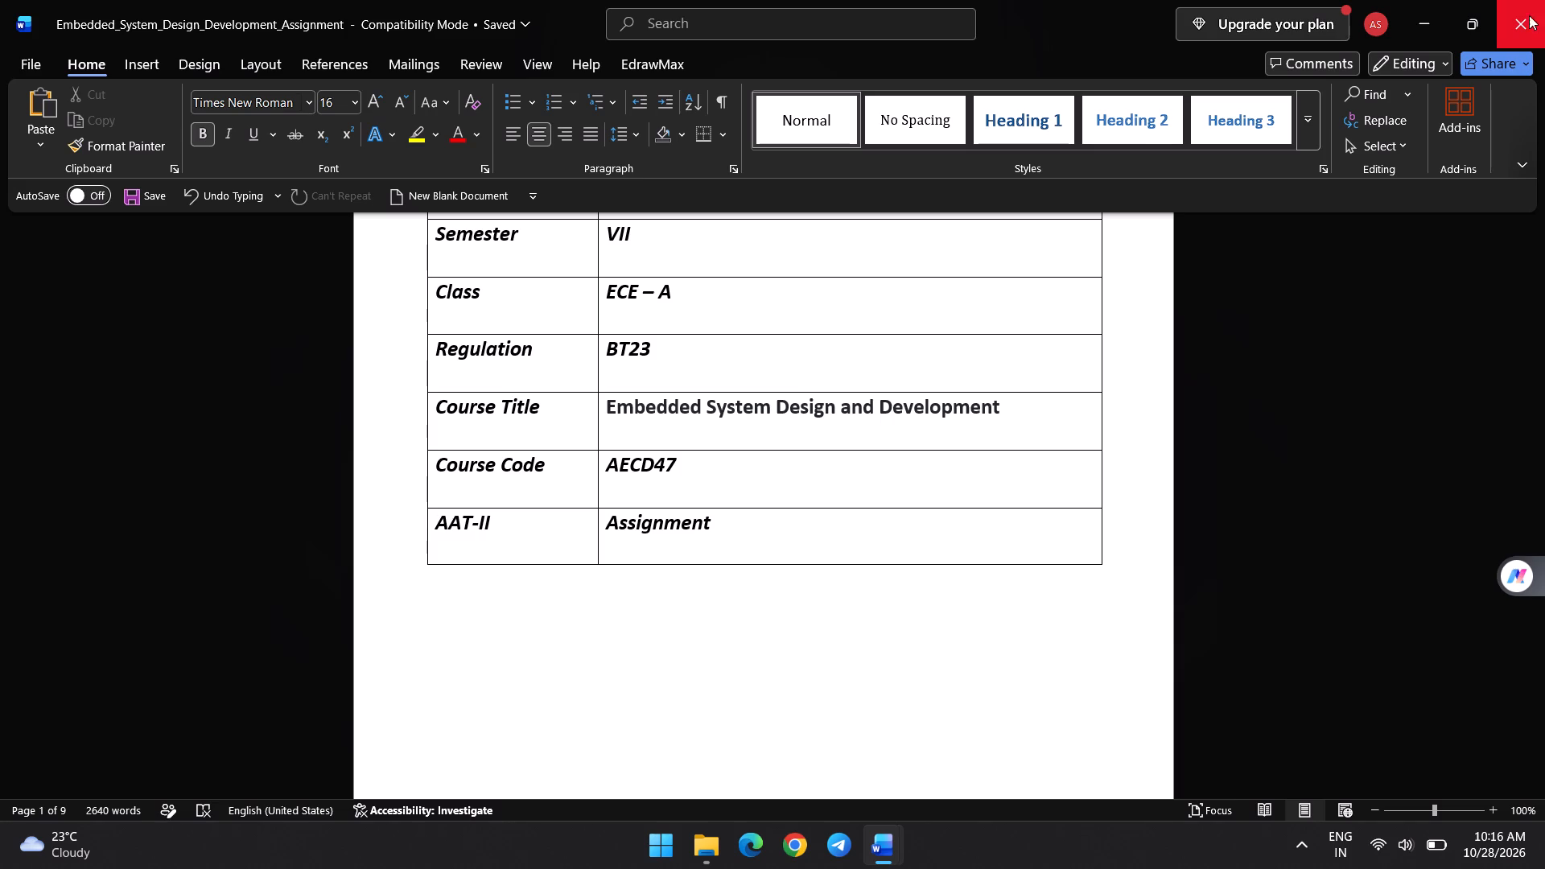
{"action": "left_click", "coordinate": [1527, 15]}
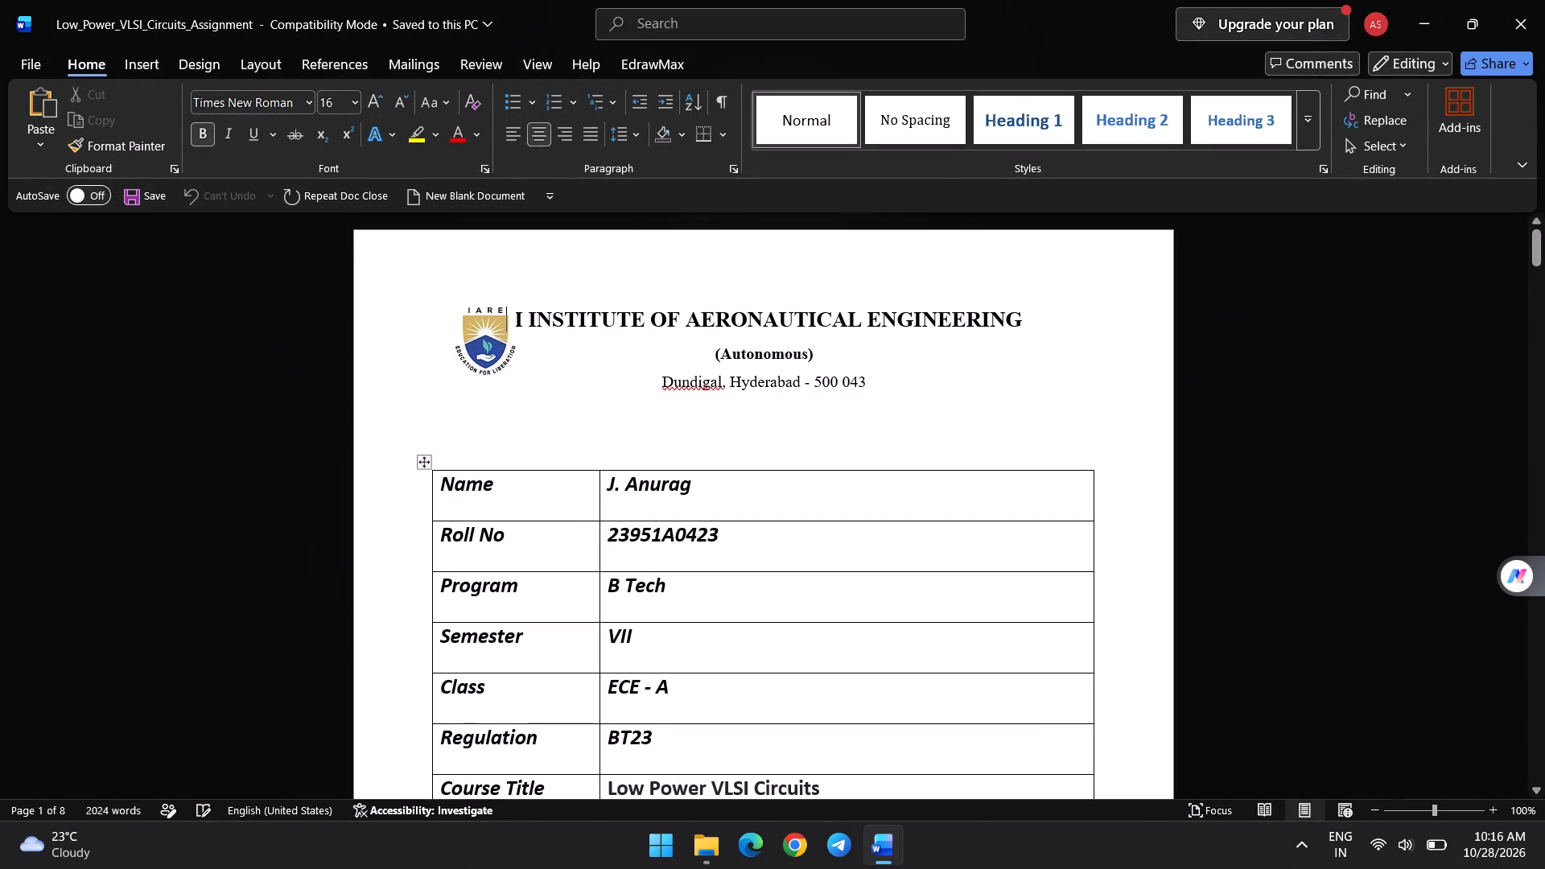
Replace the stray letter I before the institute name on the Low Power VLSI Circuits cover with three spaces, and save.
{"action": "left_click_drag", "start_coordinate": [525, 315], "coordinate": [509, 315]}
{"action": "left_click_drag", "start_coordinate": [509, 315], "coordinate": [509, 315]}
{"action": "key", "text": "BackSpace"}
{"action": "key", "text": "space"}
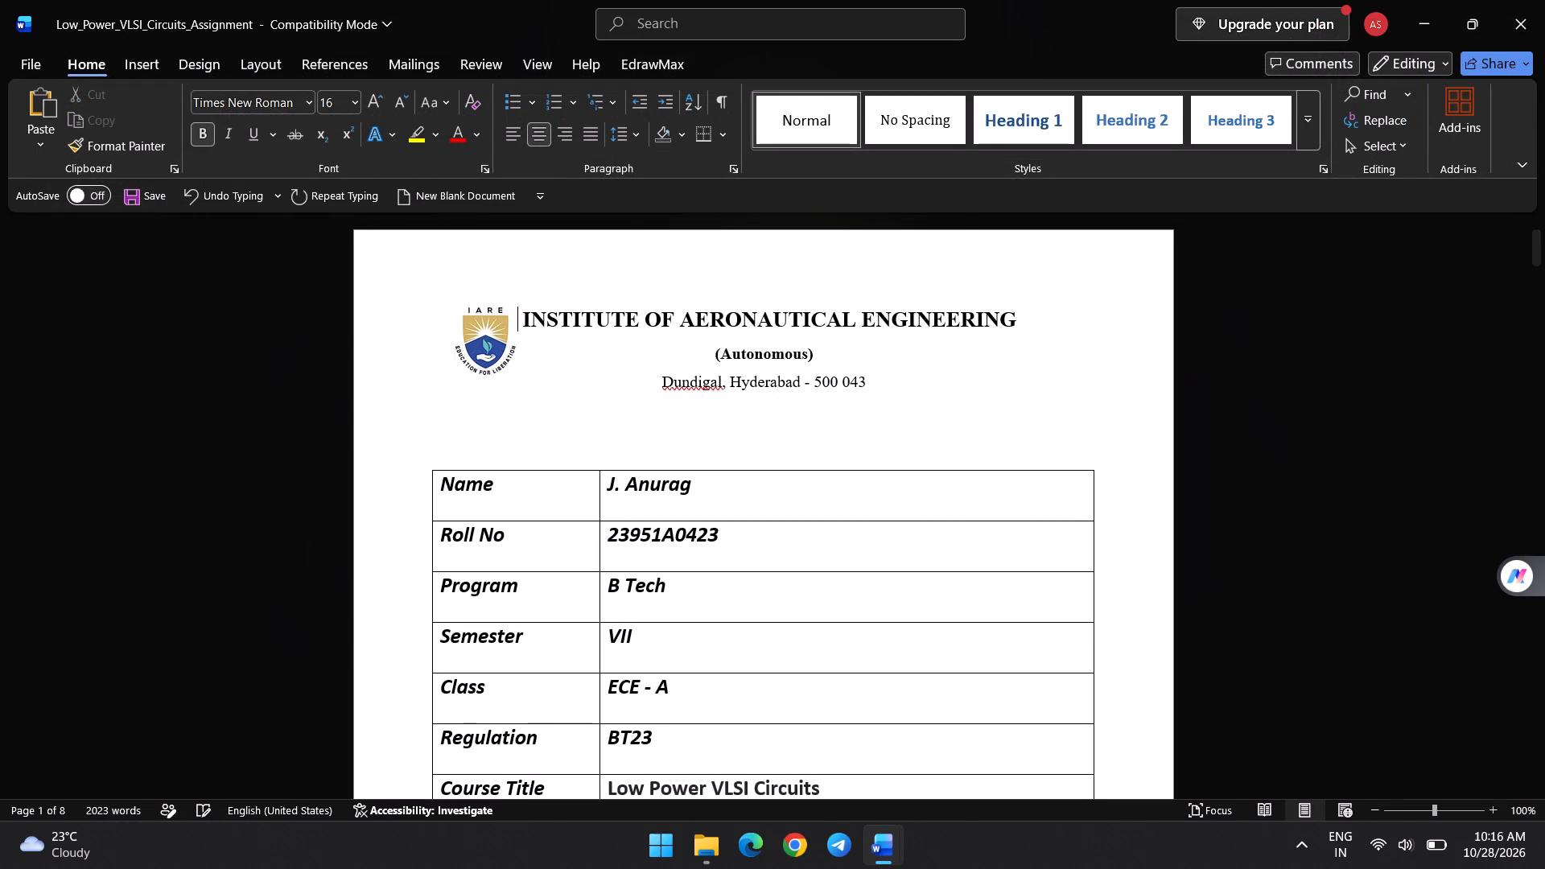
{"action": "key", "text": "space"}
{"action": "key", "text": "space"}
{"action": "key", "text": "ctrl+s"}
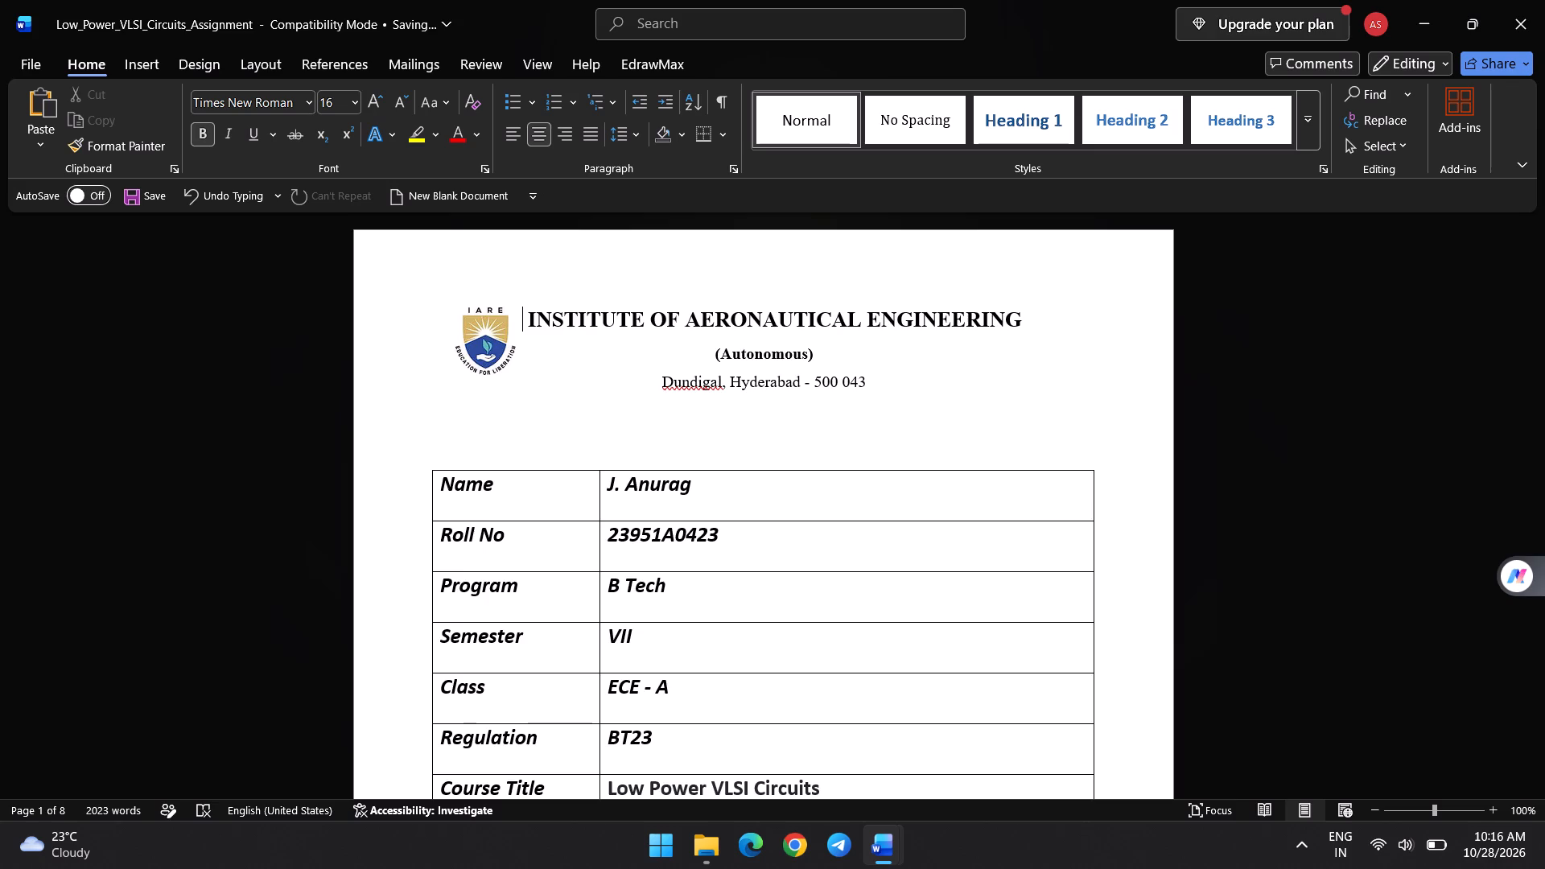
Enlarge the Low Power VLSI Circuits cover table downward by its lower corner so that its rows become taller.
{"action": "scroll", "coordinate": [509, 315], "scroll_direction": "down", "scroll_amount": 2}
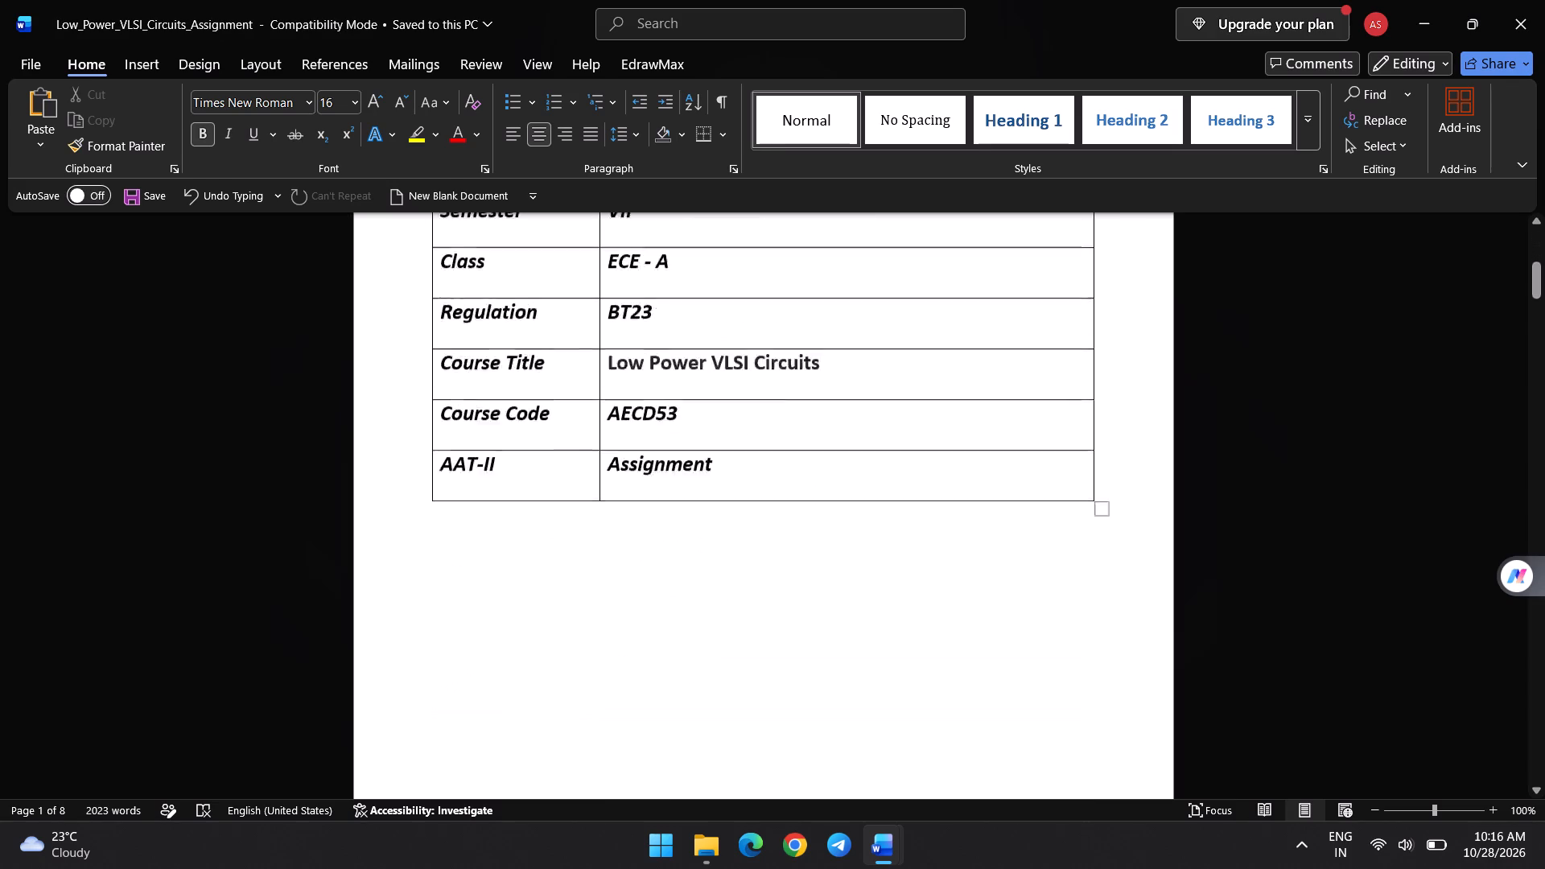
{"action": "scroll", "coordinate": [509, 315], "scroll_direction": "down", "scroll_amount": 1}
{"action": "left_click_drag", "start_coordinate": [477, 645], "coordinate": [499, 680]}
{"action": "left_click_drag", "start_coordinate": [500, 726], "coordinate": [522, 770]}
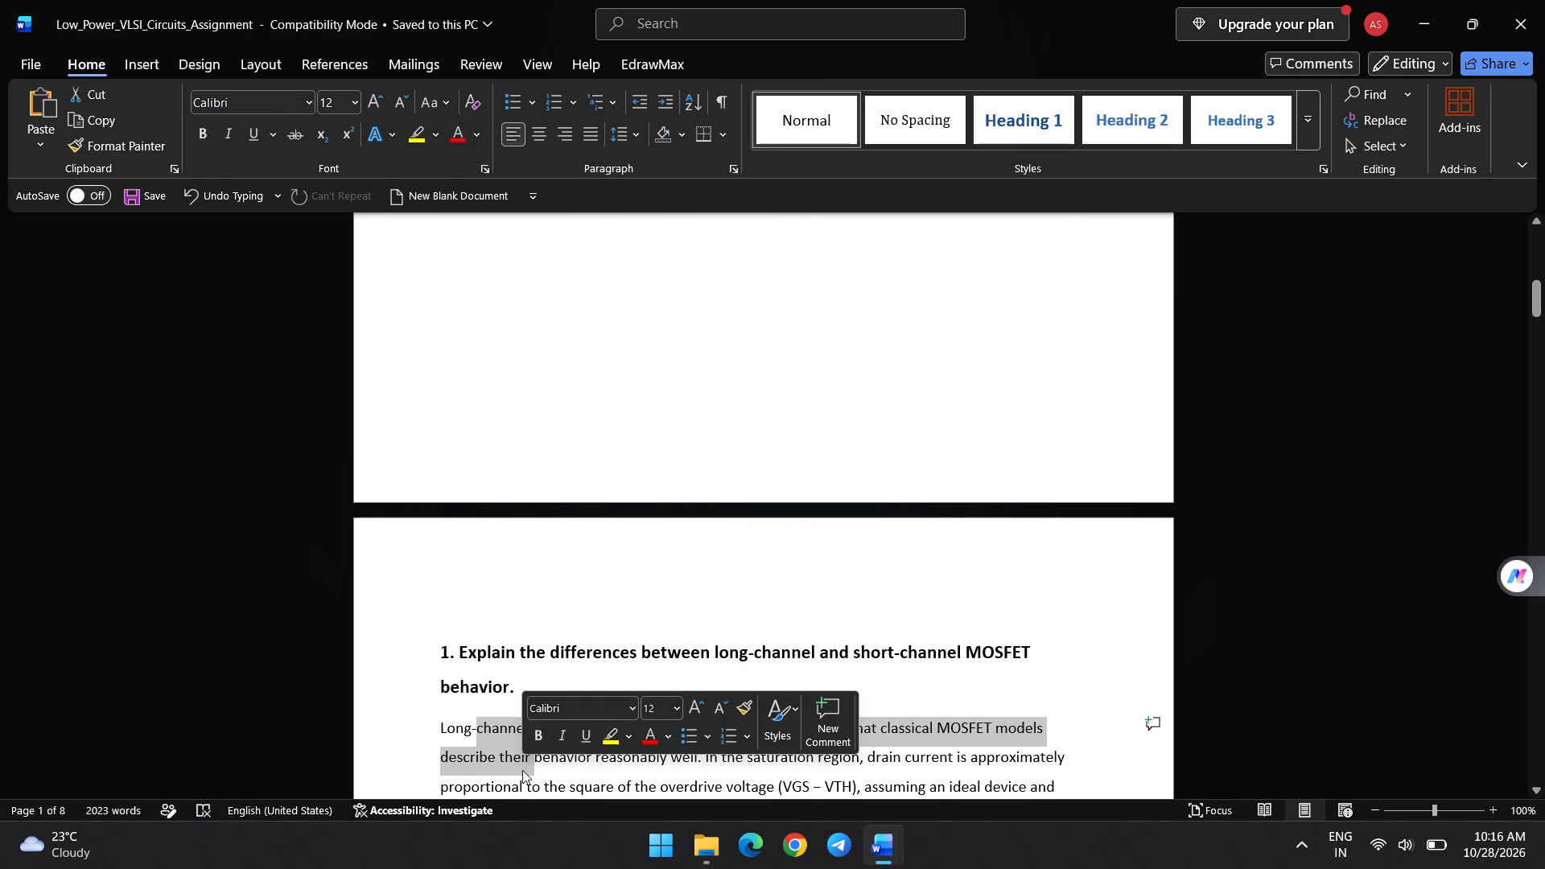
{"action": "scroll", "coordinate": [638, 469], "scroll_direction": "up", "scroll_amount": 1}
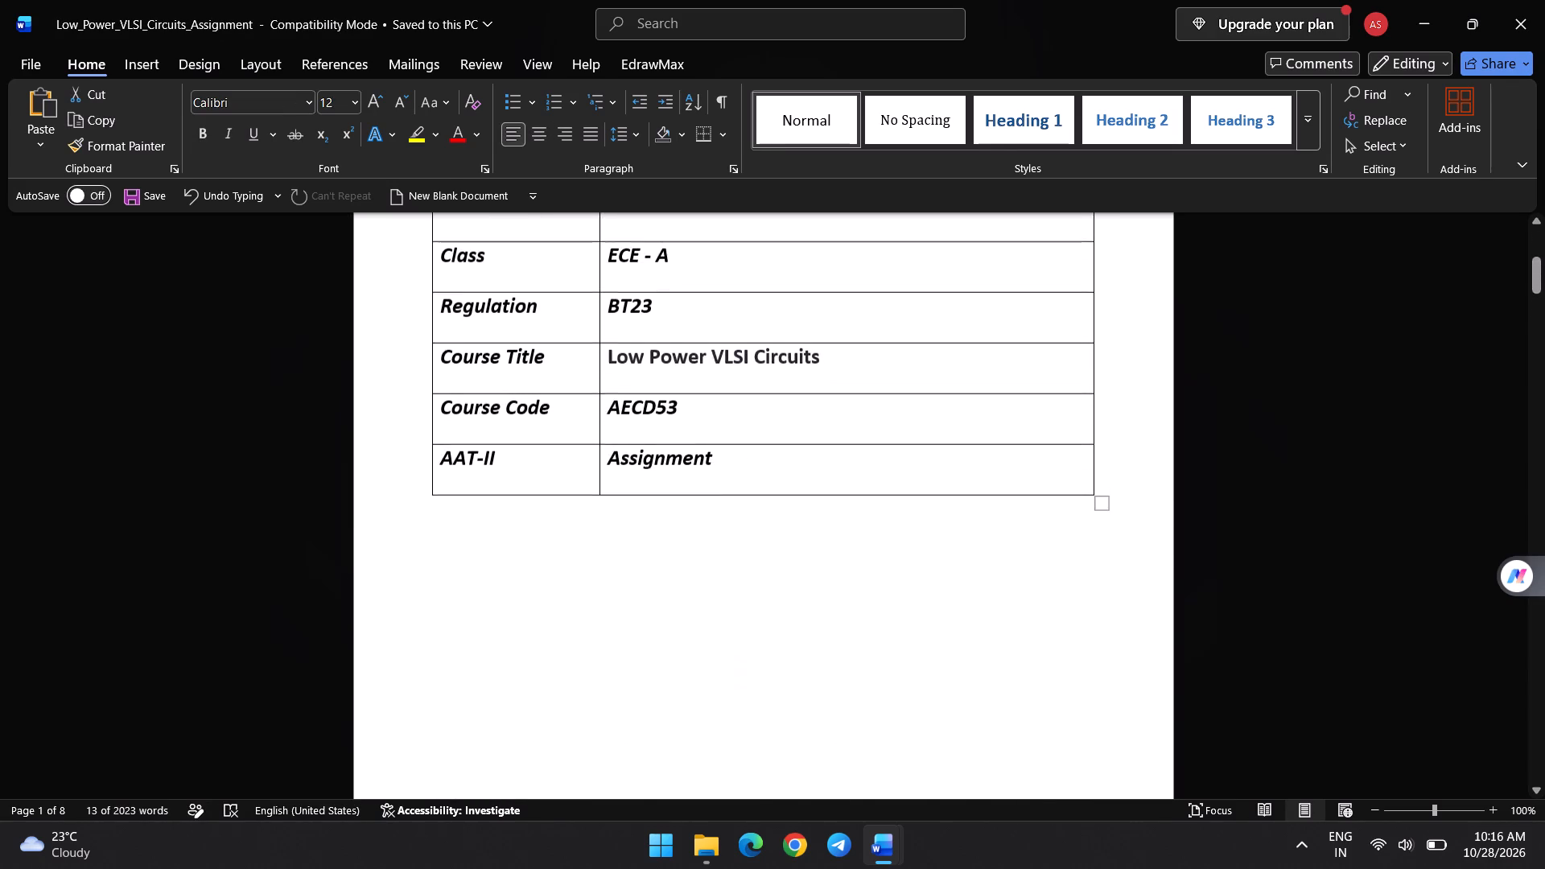
{"action": "scroll", "coordinate": [638, 469], "scroll_direction": "up", "scroll_amount": 1}
{"action": "scroll", "coordinate": [724, 459], "scroll_direction": "down", "scroll_amount": 1}
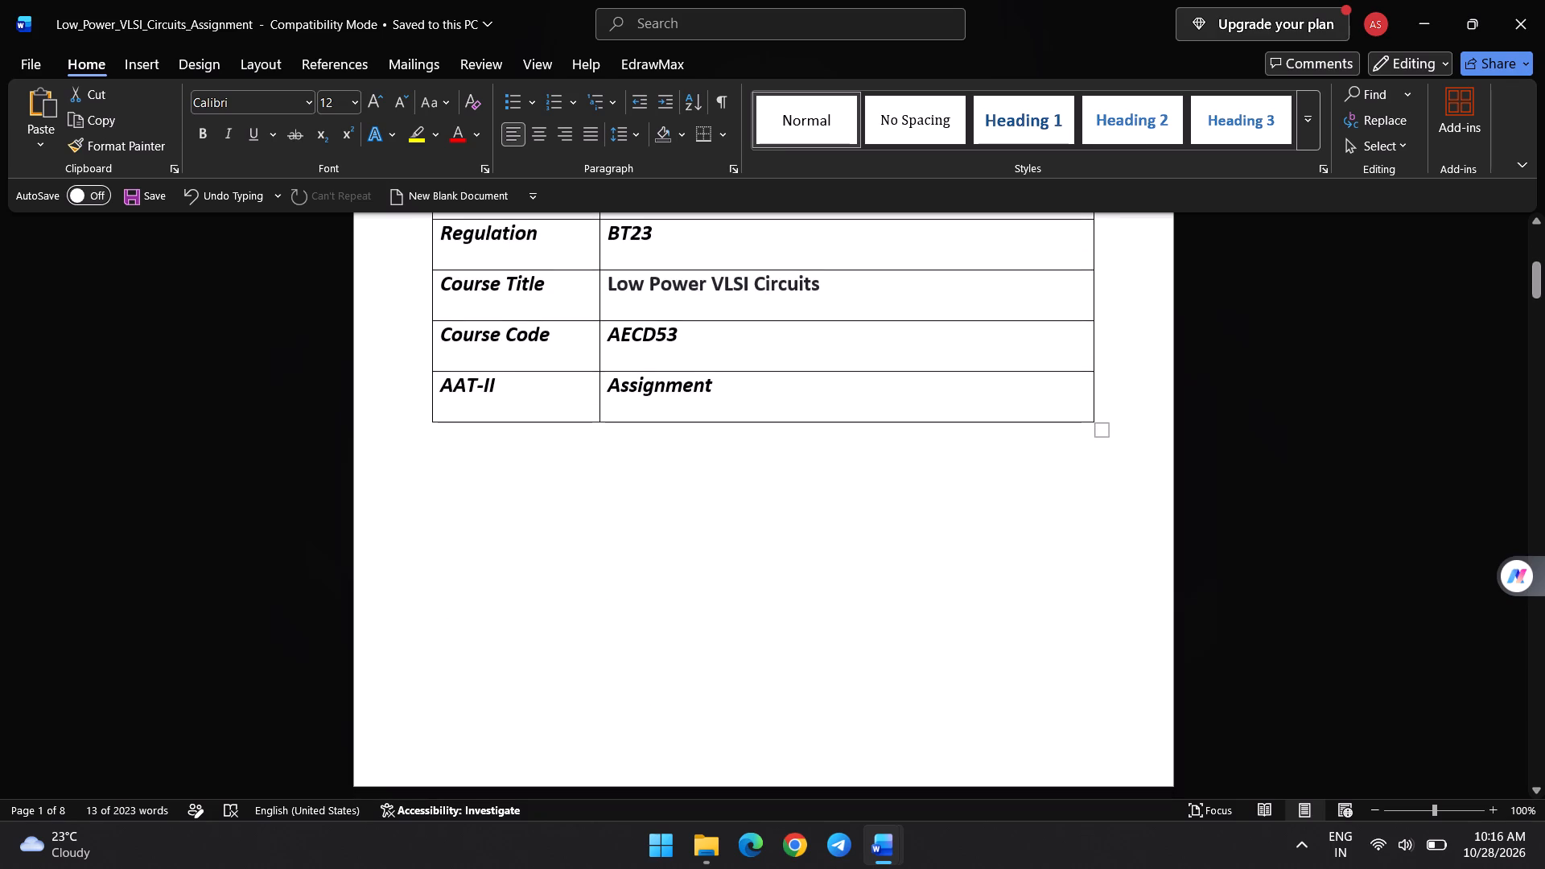
{"action": "left_click_drag", "start_coordinate": [1100, 429], "coordinate": [1100, 472]}
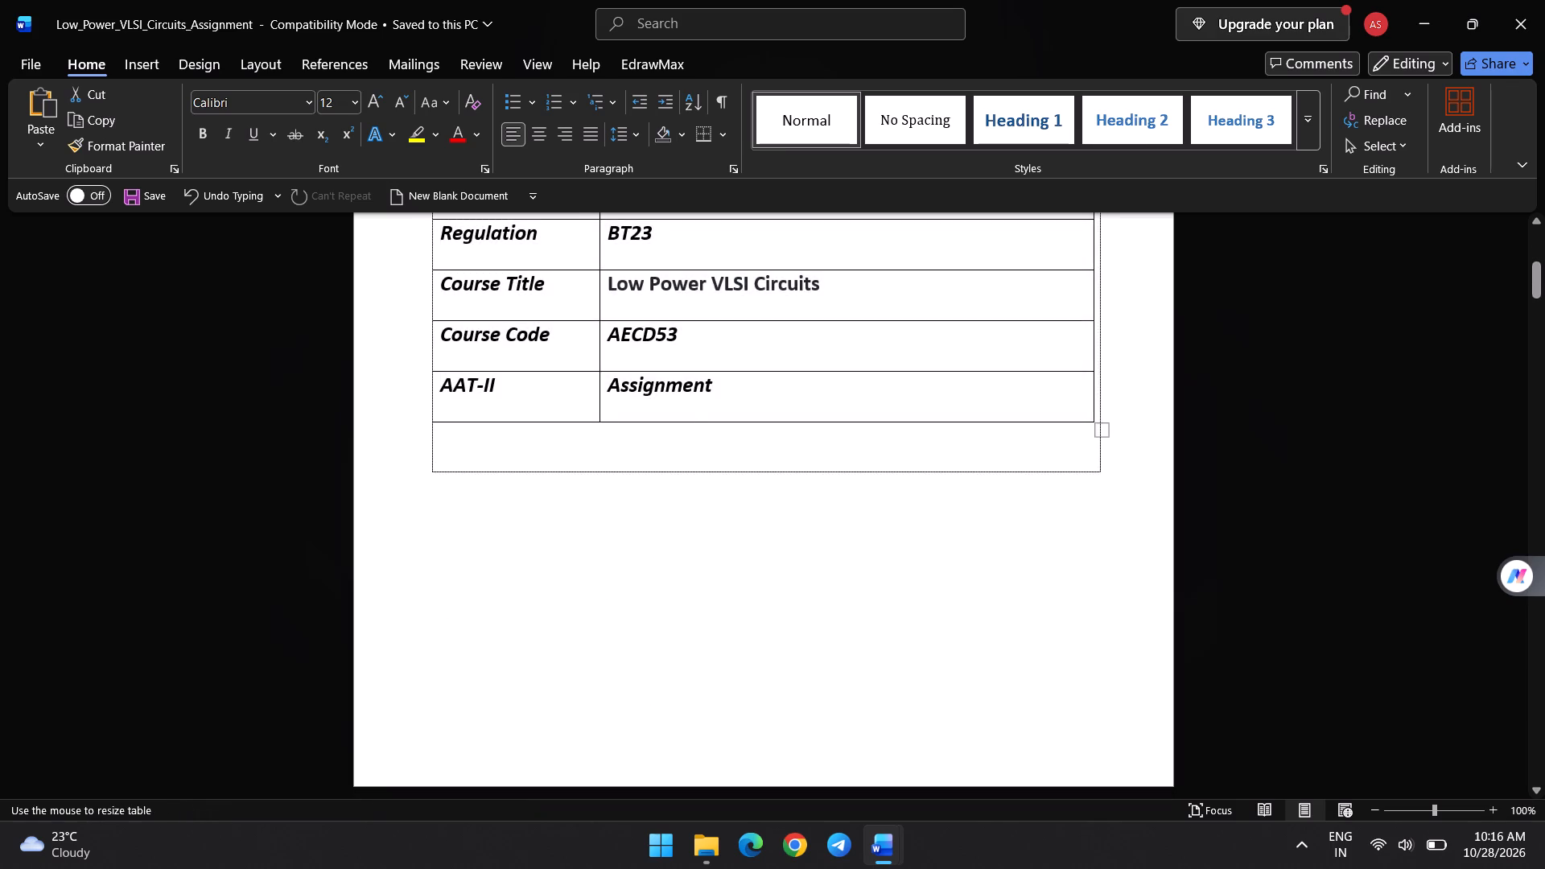
{"action": "left_click_drag", "start_coordinate": [1100, 472], "coordinate": [1099, 472]}
Delete the blank lines above the question 1 heading on MOSFET behavior, keeping it at the start of page 2, and save.
{"action": "scroll", "coordinate": [938, 649], "scroll_direction": "down", "scroll_amount": 1}
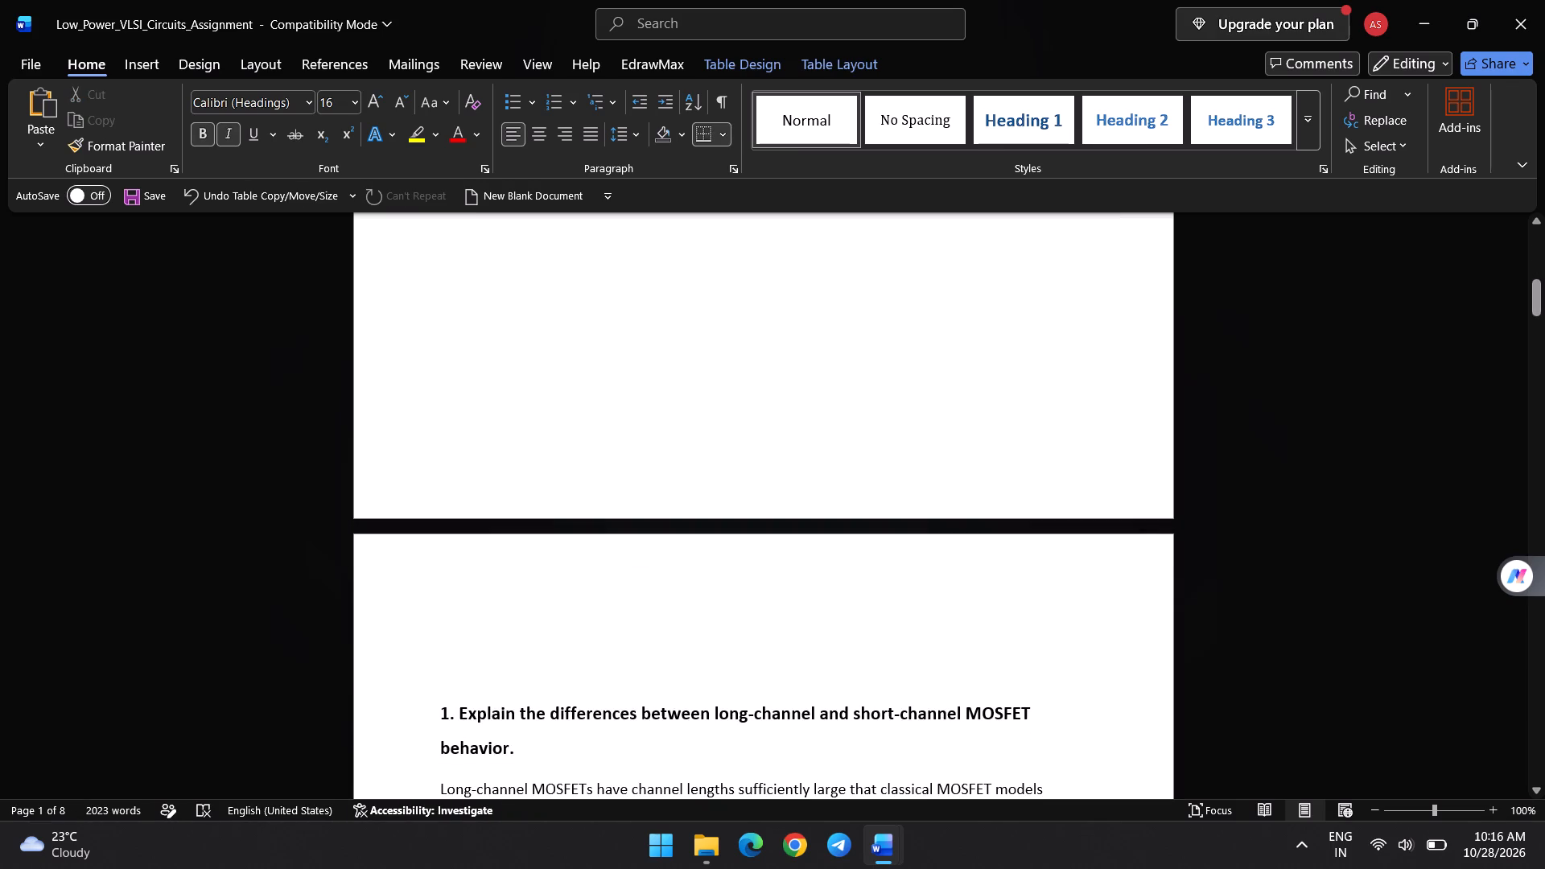
{"action": "left_click", "coordinate": [632, 686]}
{"action": "key", "text": "BackSpace"}
{"action": "key", "text": "BackSpace"}
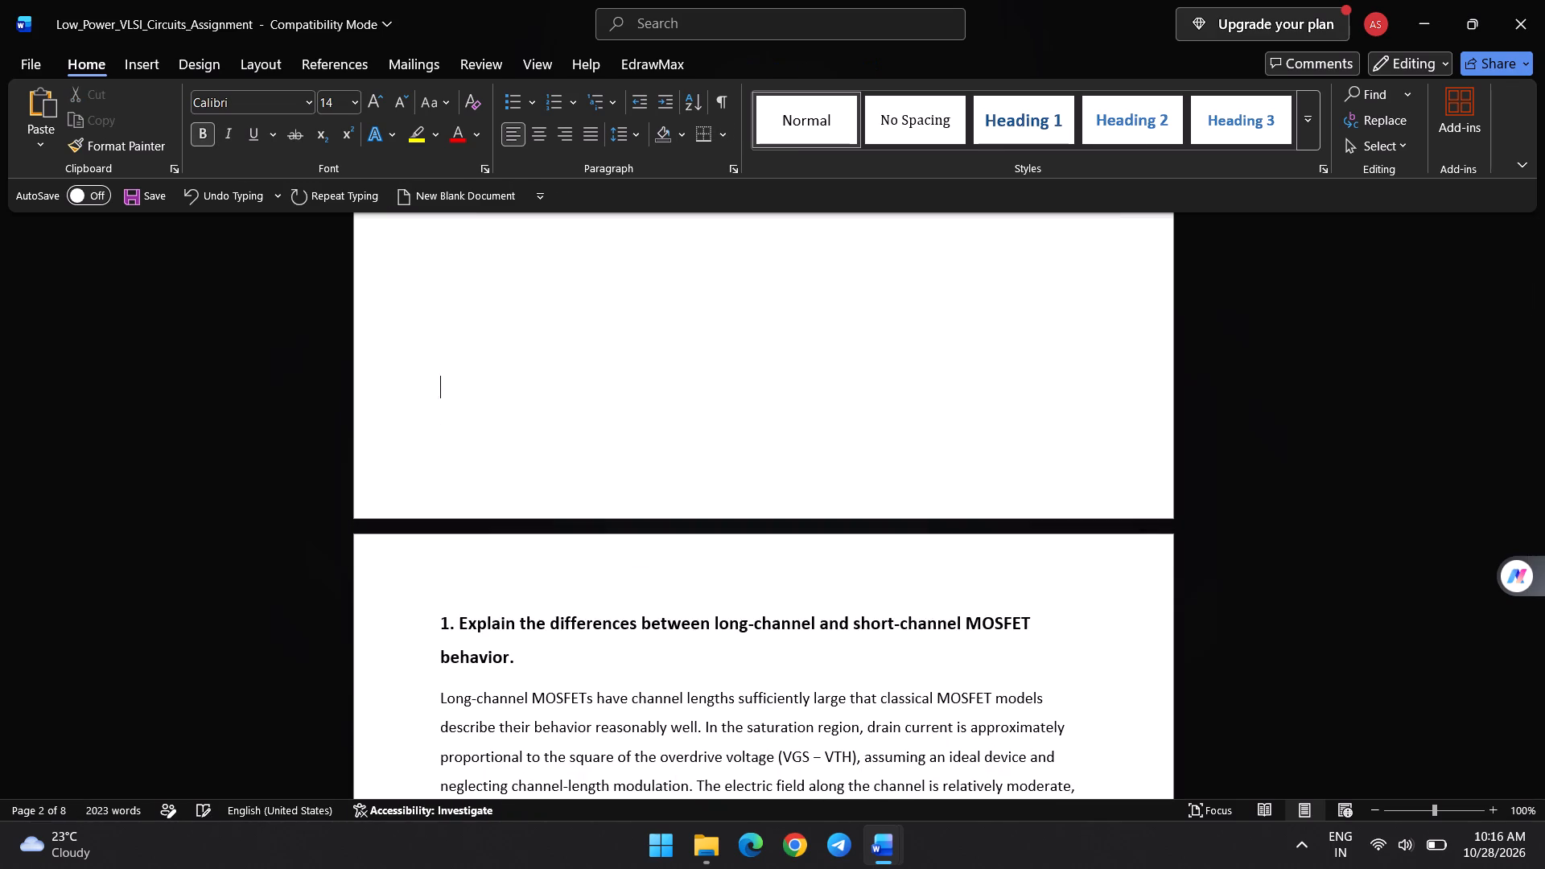
{"action": "key", "text": "BackSpace"}
{"action": "key", "text": "Return"}
{"action": "key", "text": "ctrl+s"}
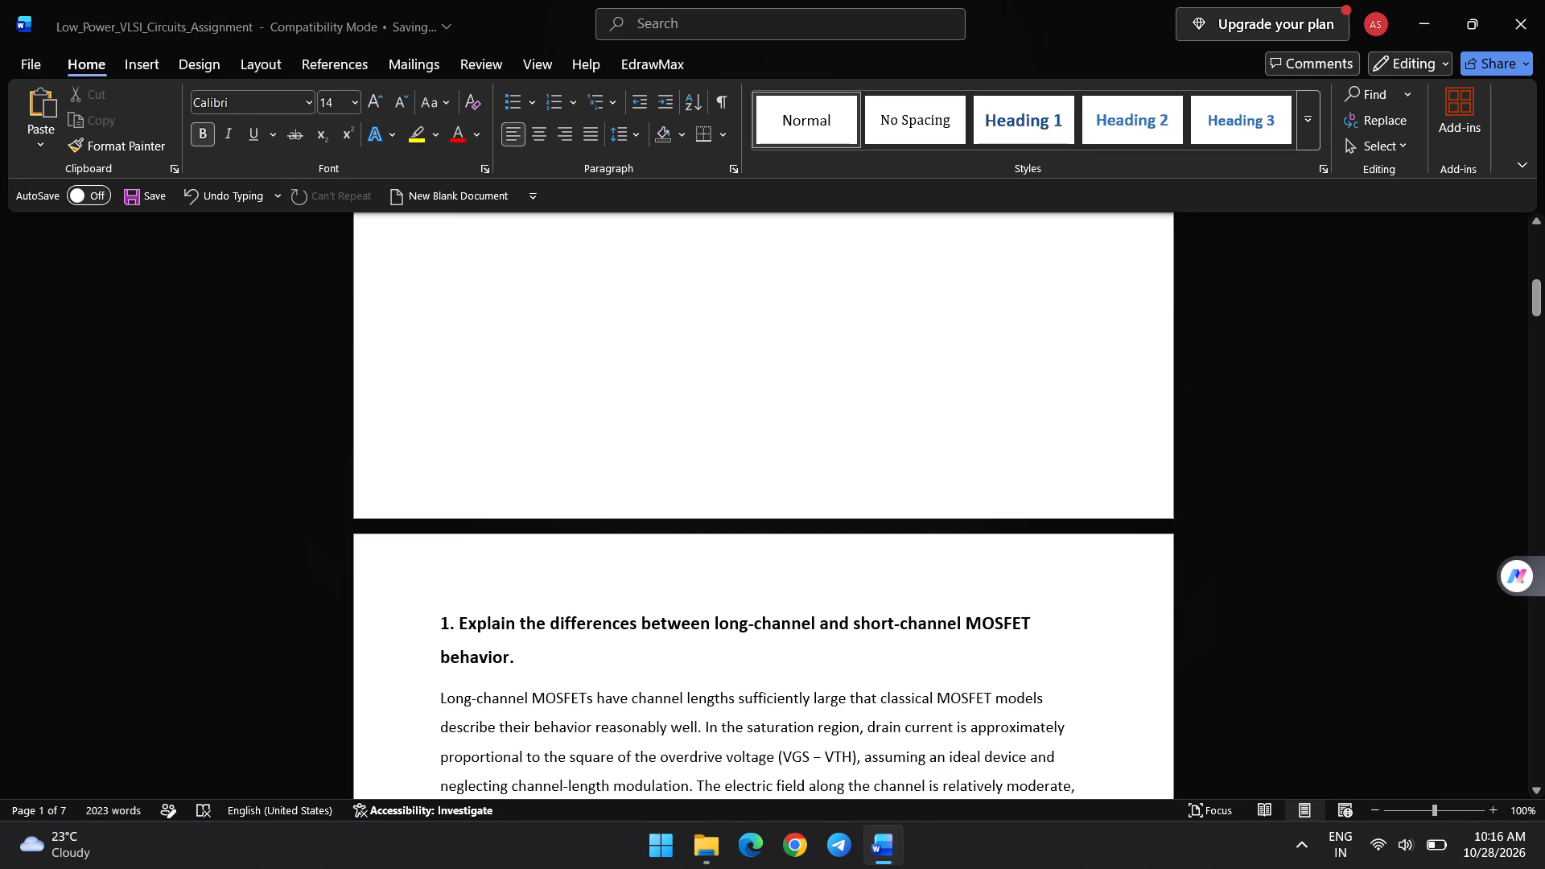
Check the remaining pages of the Low_Power_VLSI_Circuits_Assignment document and close it.
{"action": "scroll", "coordinate": [632, 686], "scroll_direction": "down", "scroll_amount": 4}
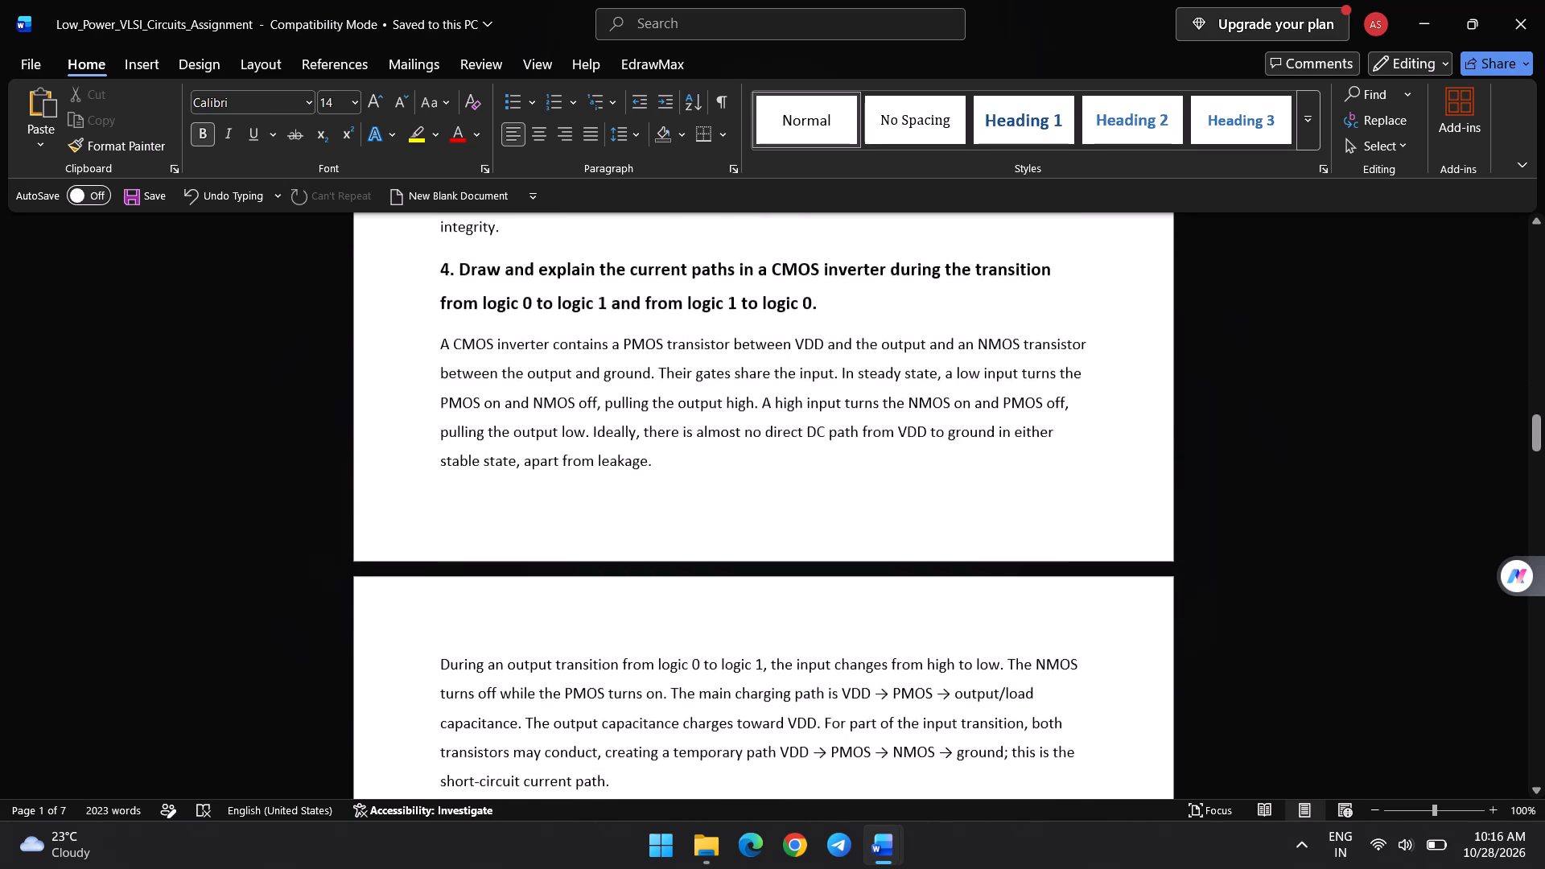
{"action": "scroll", "coordinate": [632, 686], "scroll_direction": "down", "scroll_amount": 4}
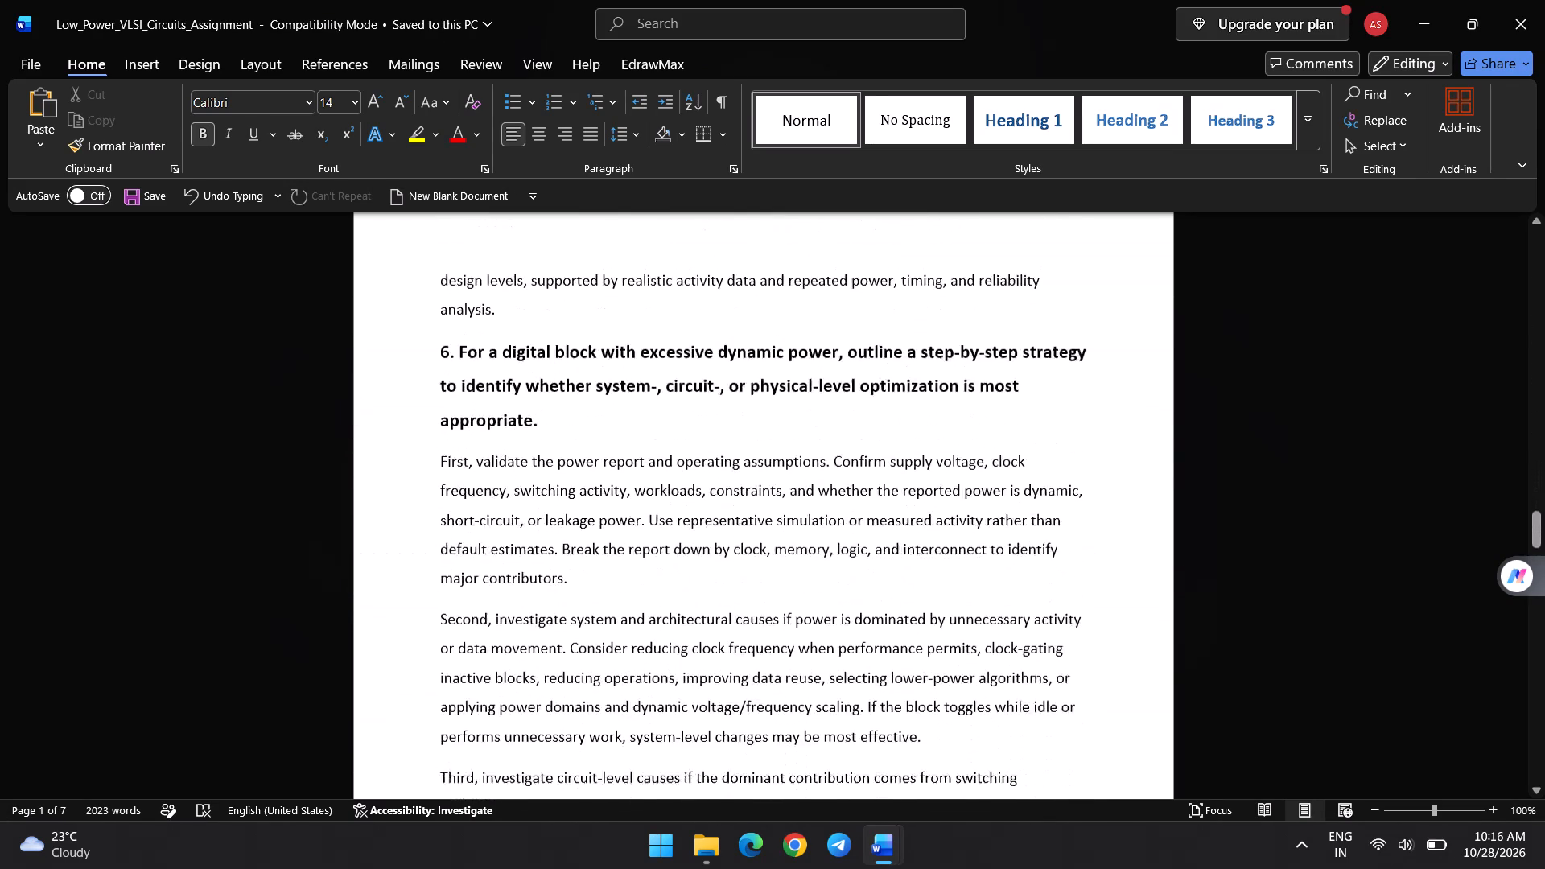
{"action": "scroll", "coordinate": [632, 686], "scroll_direction": "down", "scroll_amount": 3}
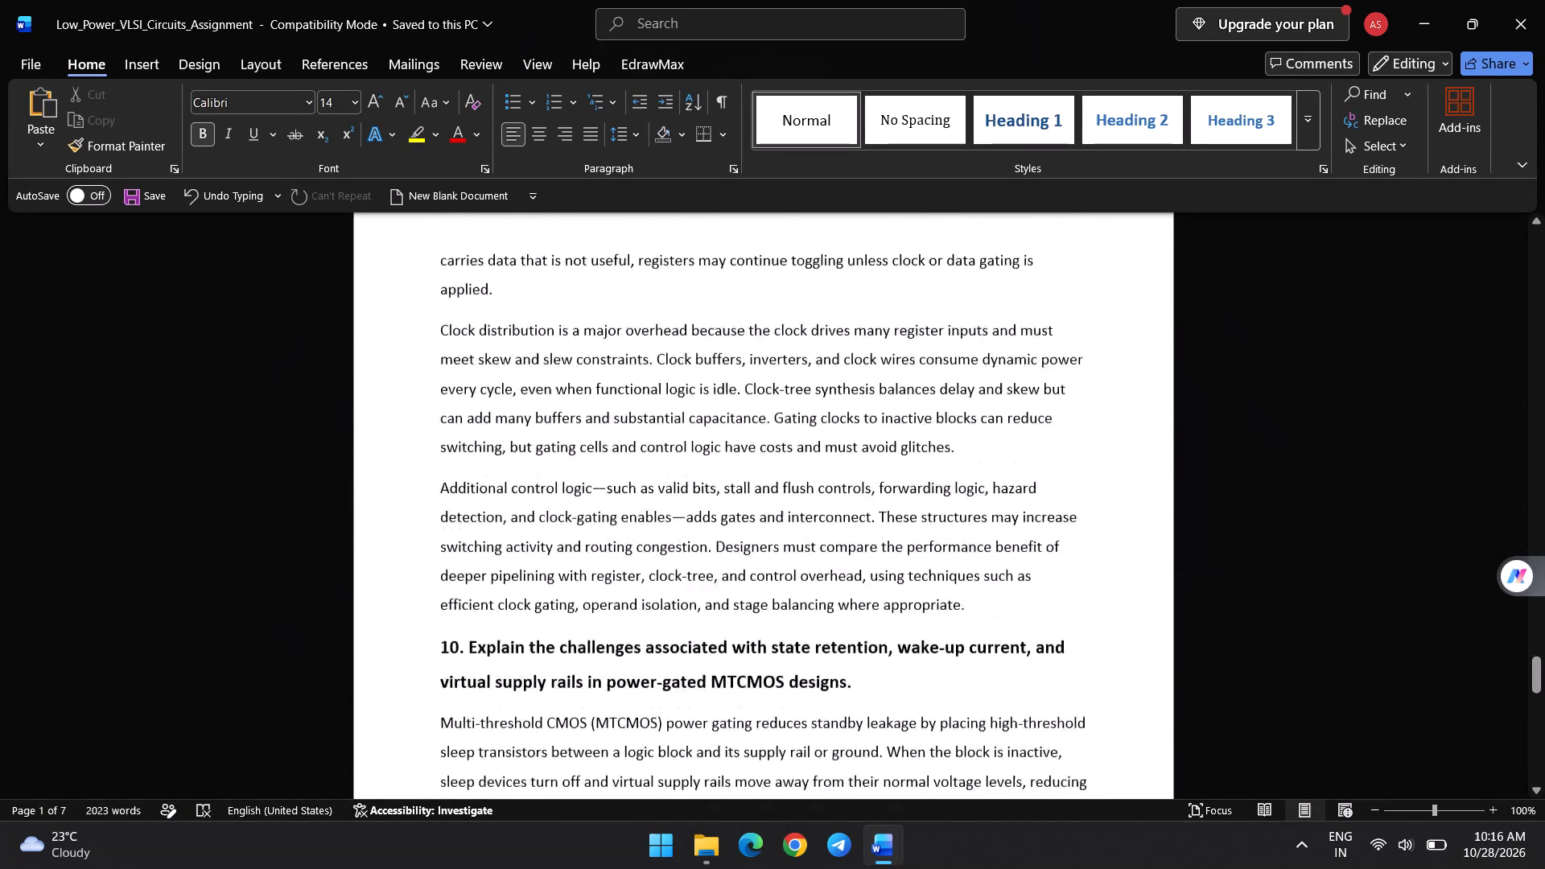
{"action": "scroll", "coordinate": [632, 686], "scroll_direction": "down", "scroll_amount": 2}
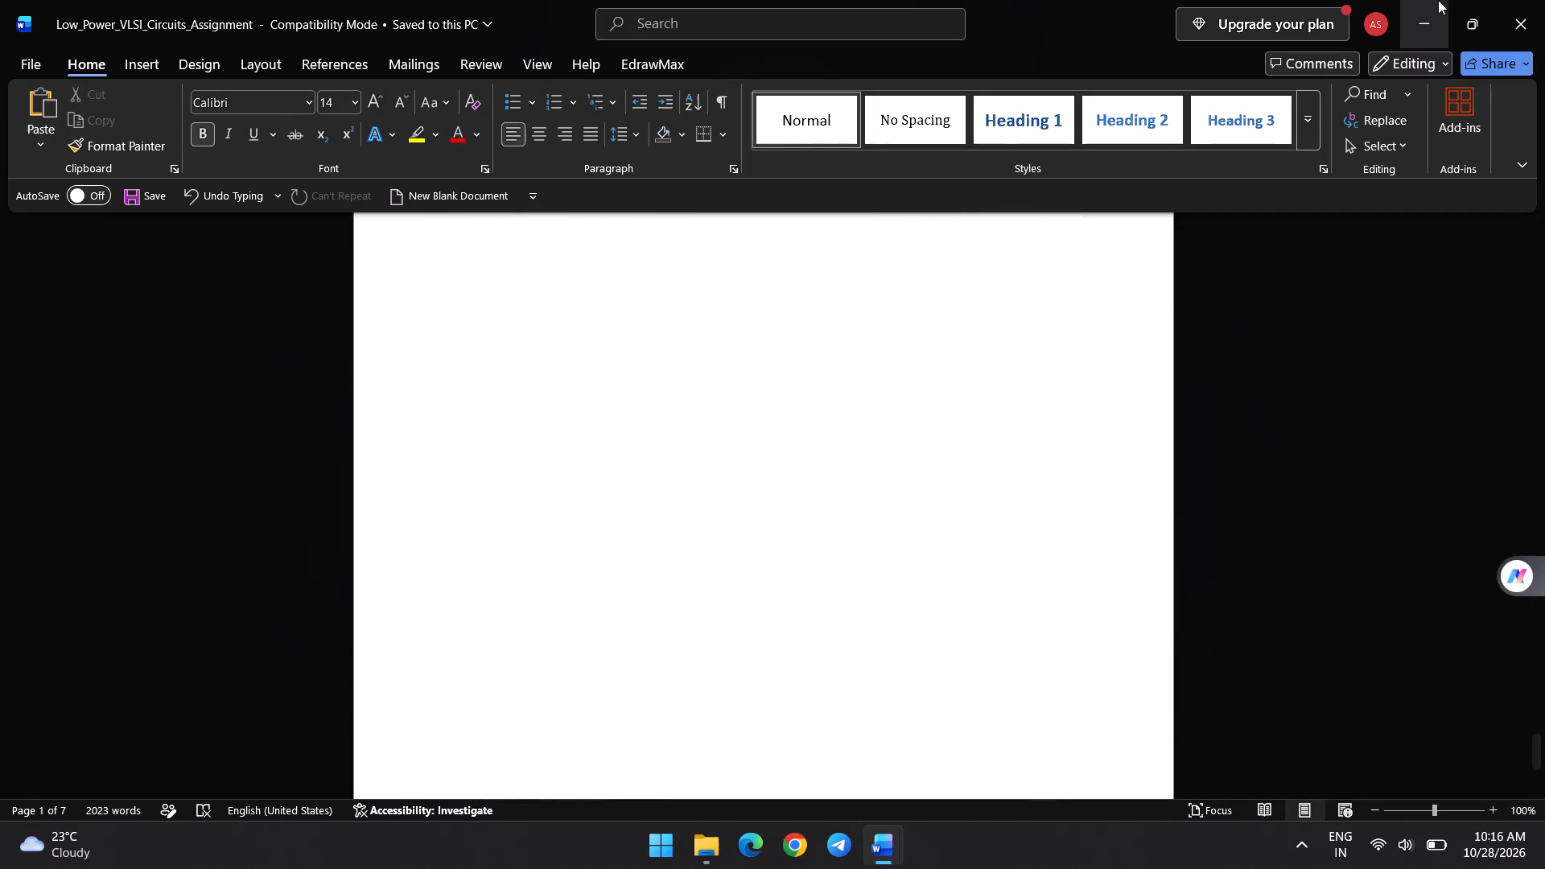
{"action": "left_click", "coordinate": [1519, 14]}
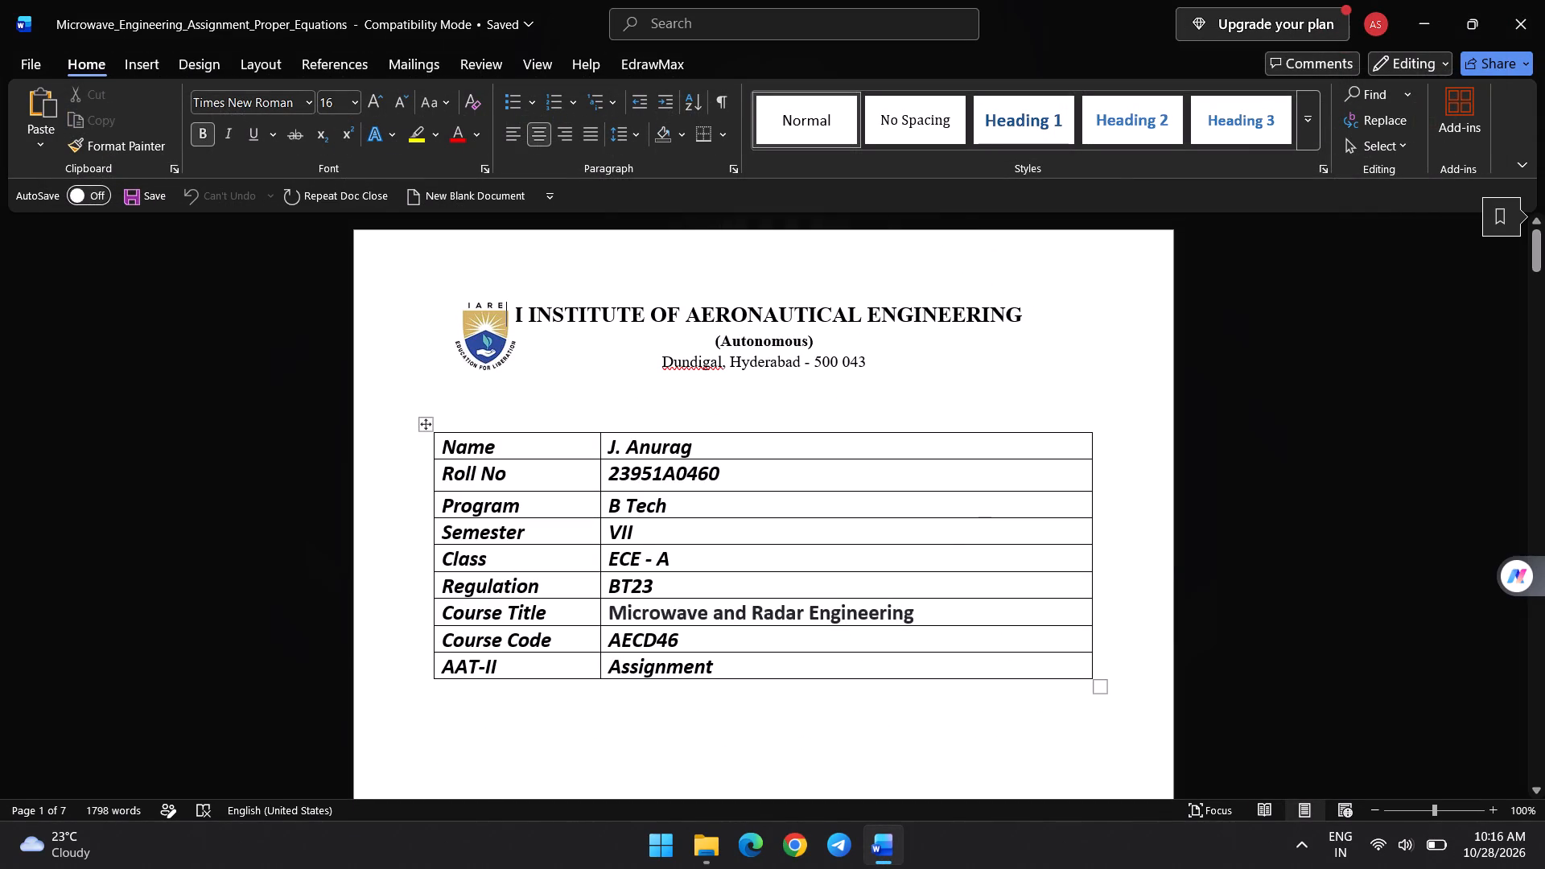
Enlarge the Microwave and Radar Engineering cover table downward by its lower corner so that all its rows become much taller.
{"action": "left_click_drag", "start_coordinate": [1094, 682], "coordinate": [1099, 823]}
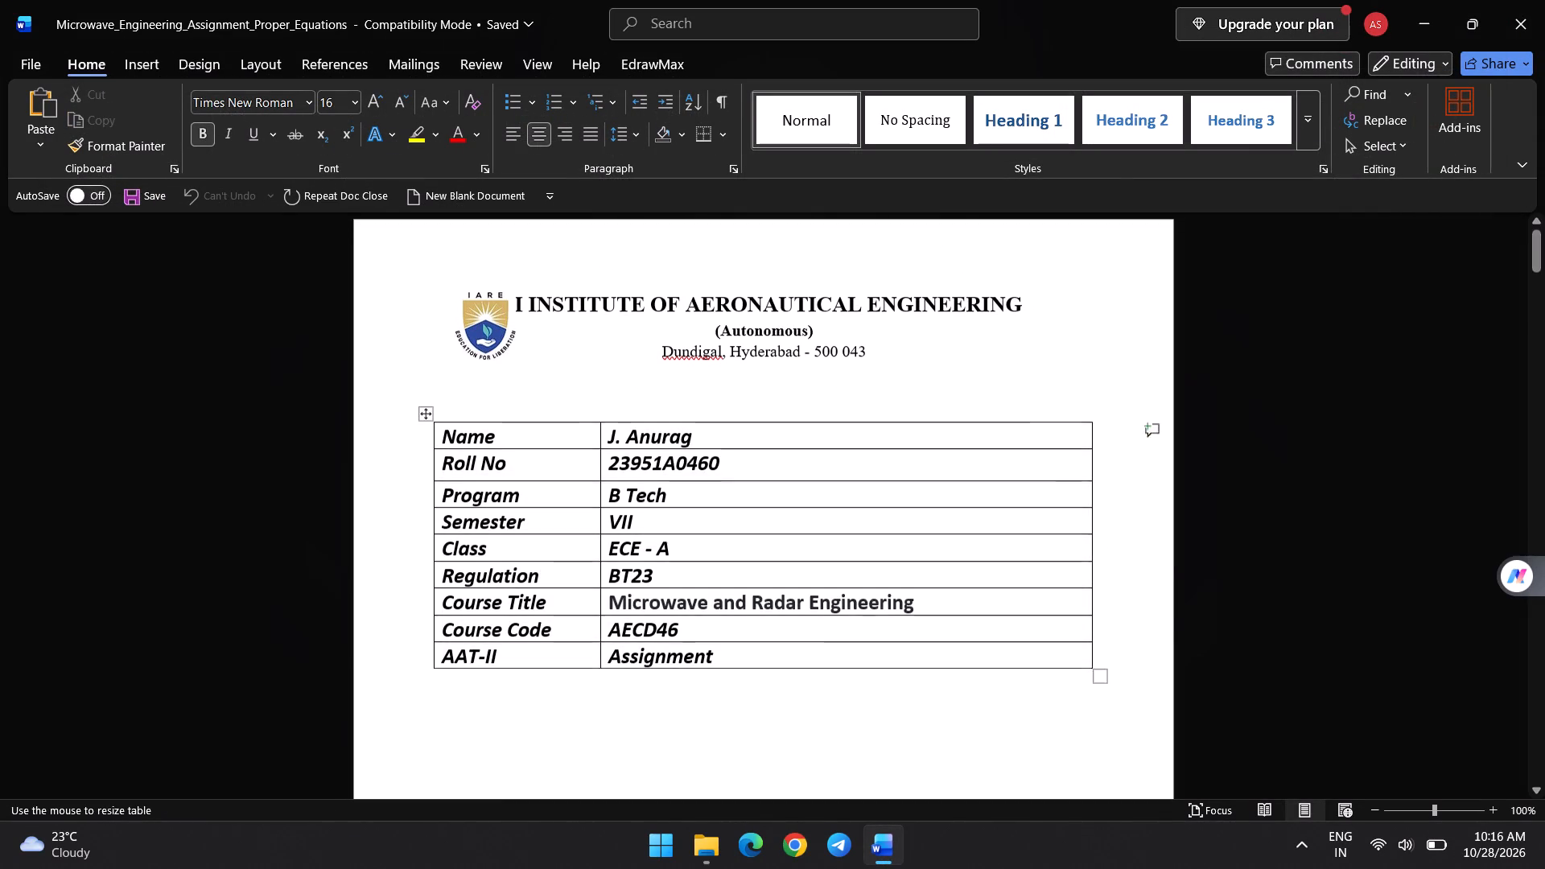
{"action": "left_click_drag", "start_coordinate": [1099, 823], "coordinate": [1094, 852]}
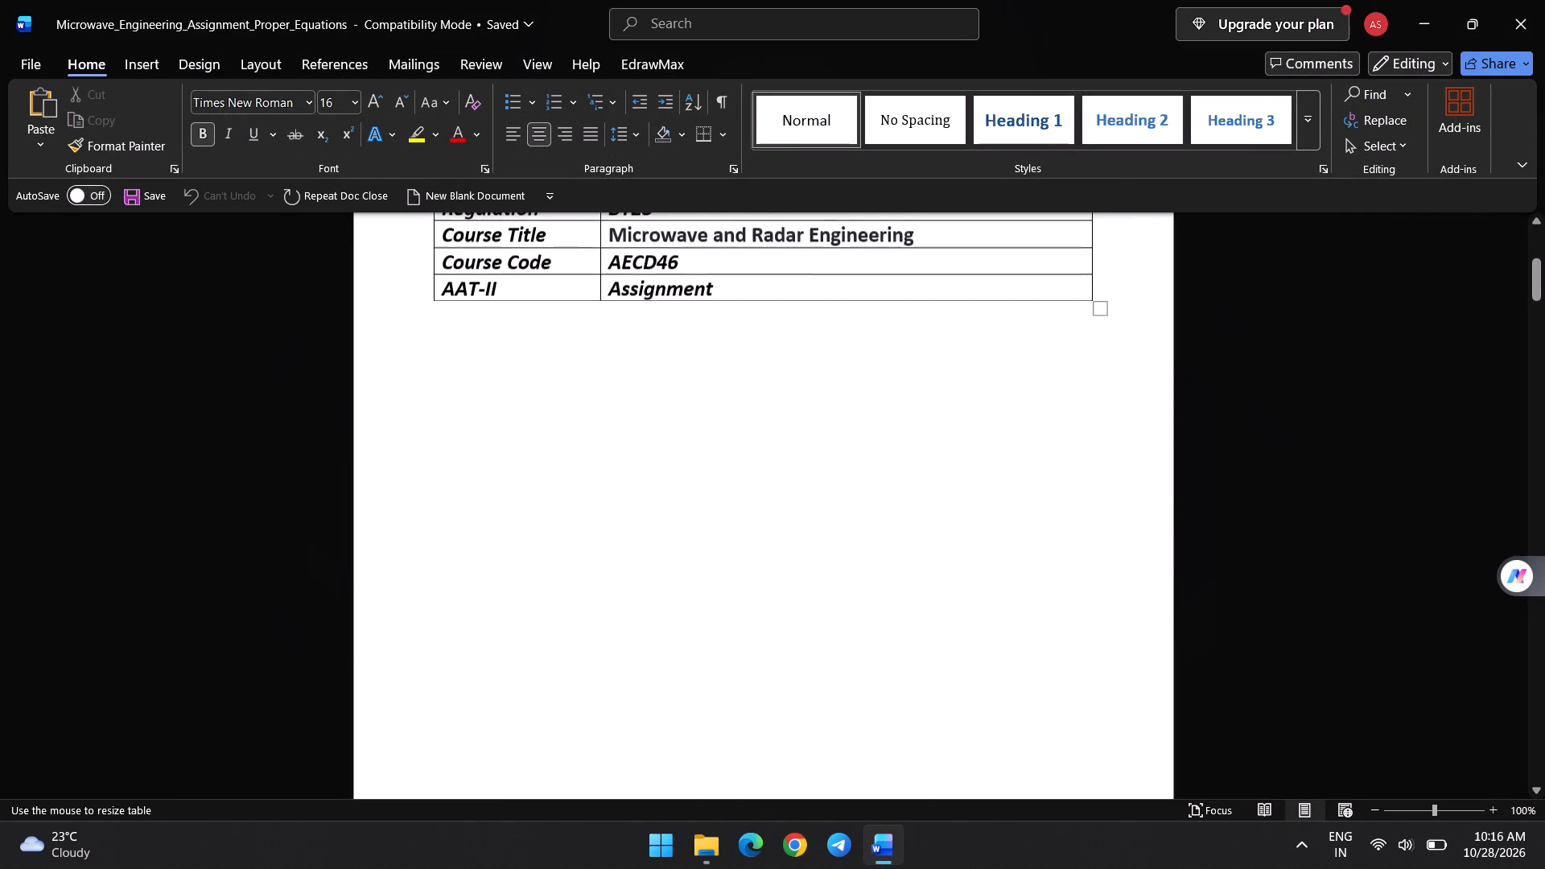
{"action": "left_click_drag", "start_coordinate": [1094, 852], "coordinate": [1090, 458]}
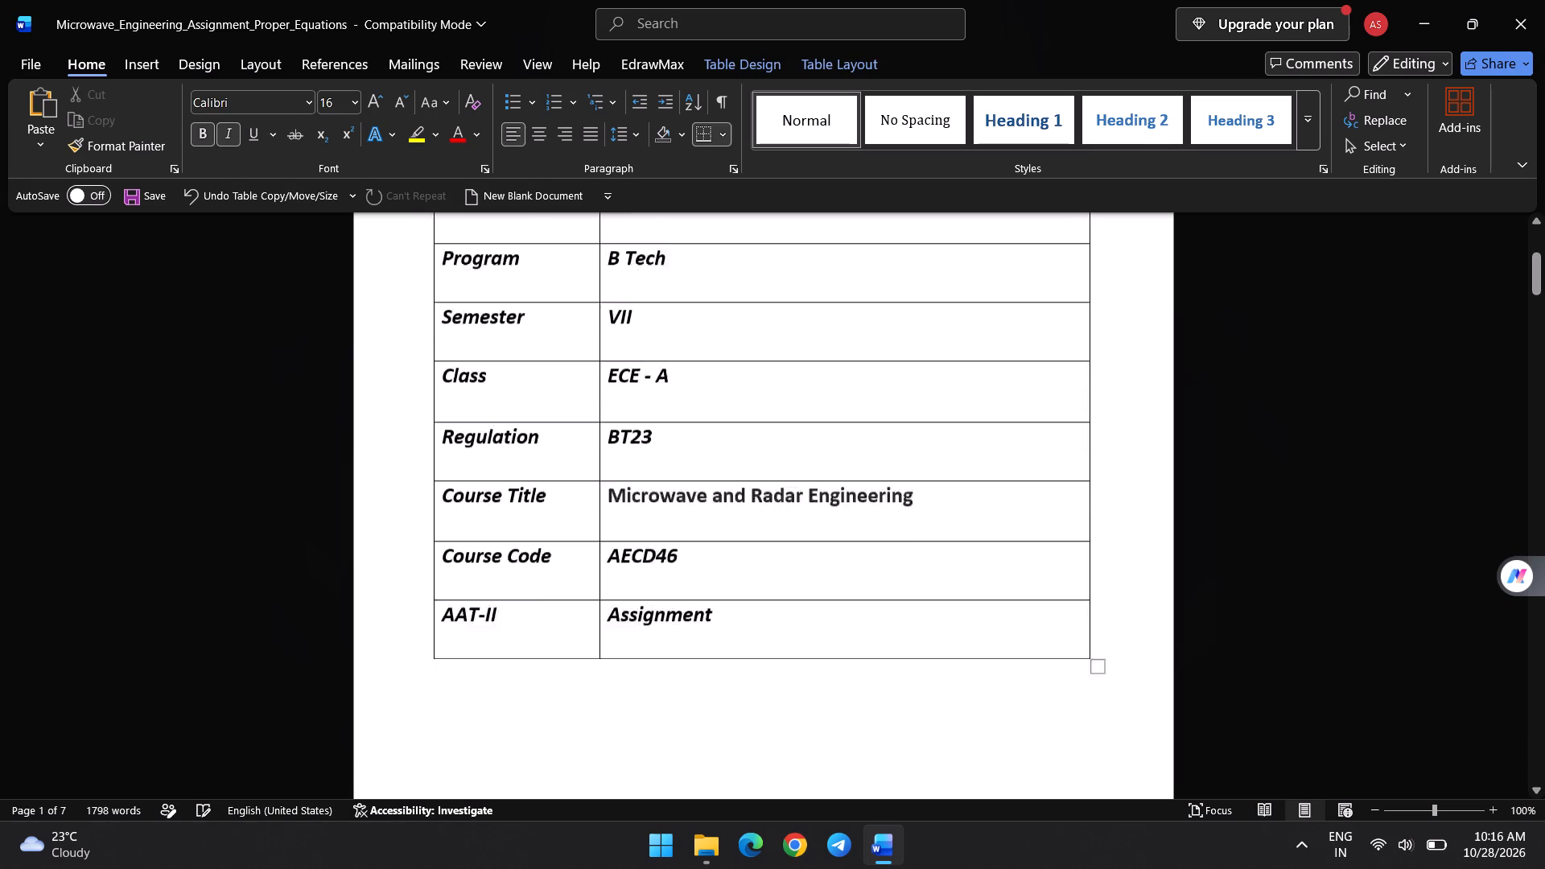
Remove the stray "I" before INSTITUTE OF AERONAUTICAL ENGINEERING in the cover header, space the title clear of the logo, and save.
{"action": "scroll", "coordinate": [842, 675], "scroll_direction": "up", "scroll_amount": 1}
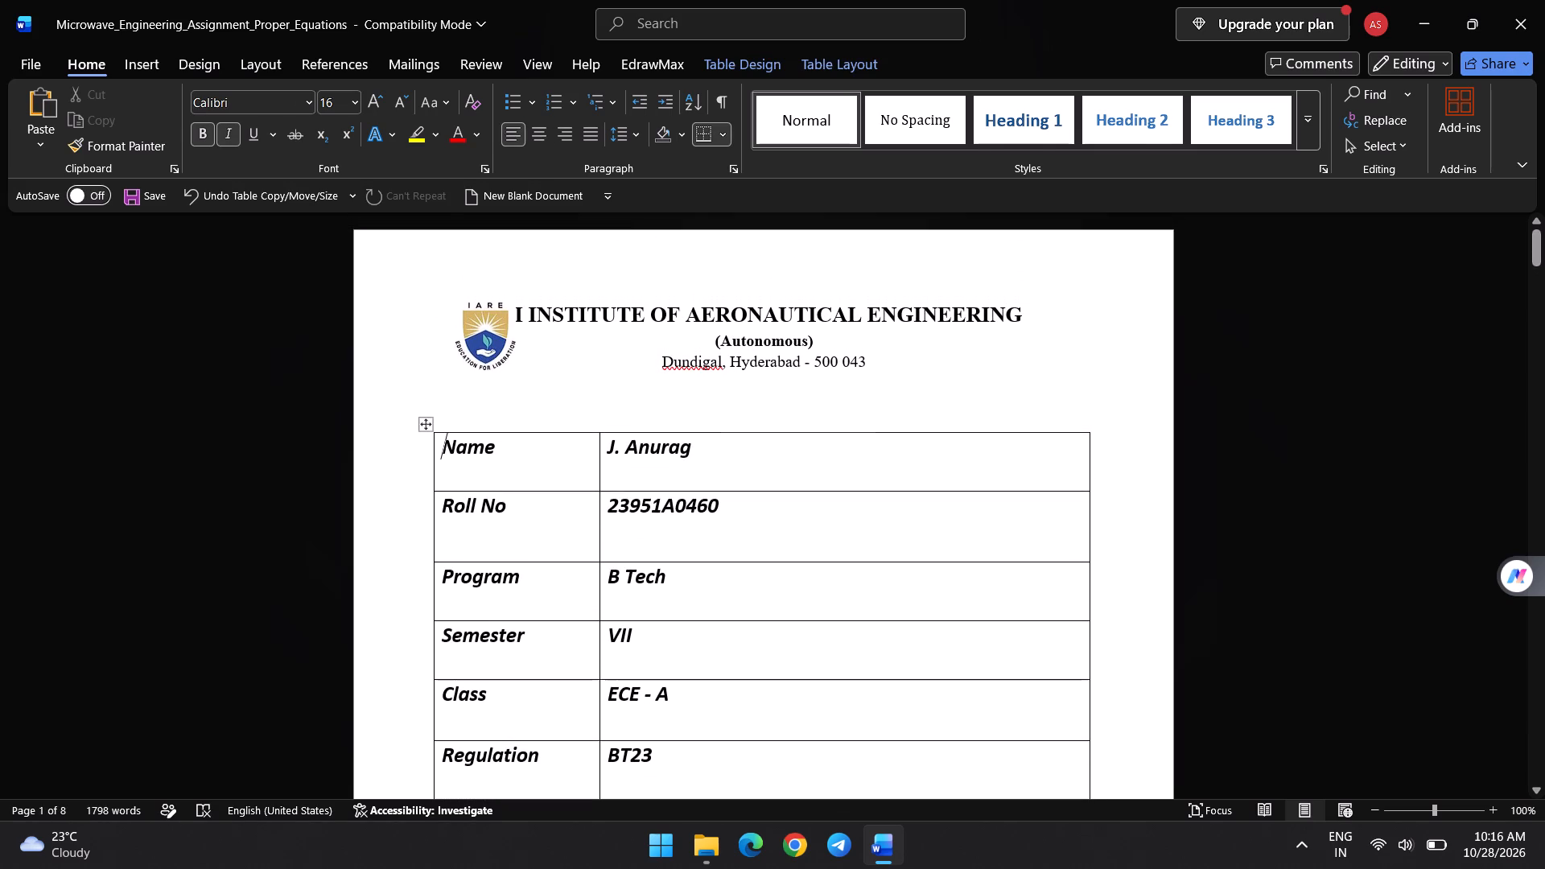
{"action": "left_click", "coordinate": [530, 320]}
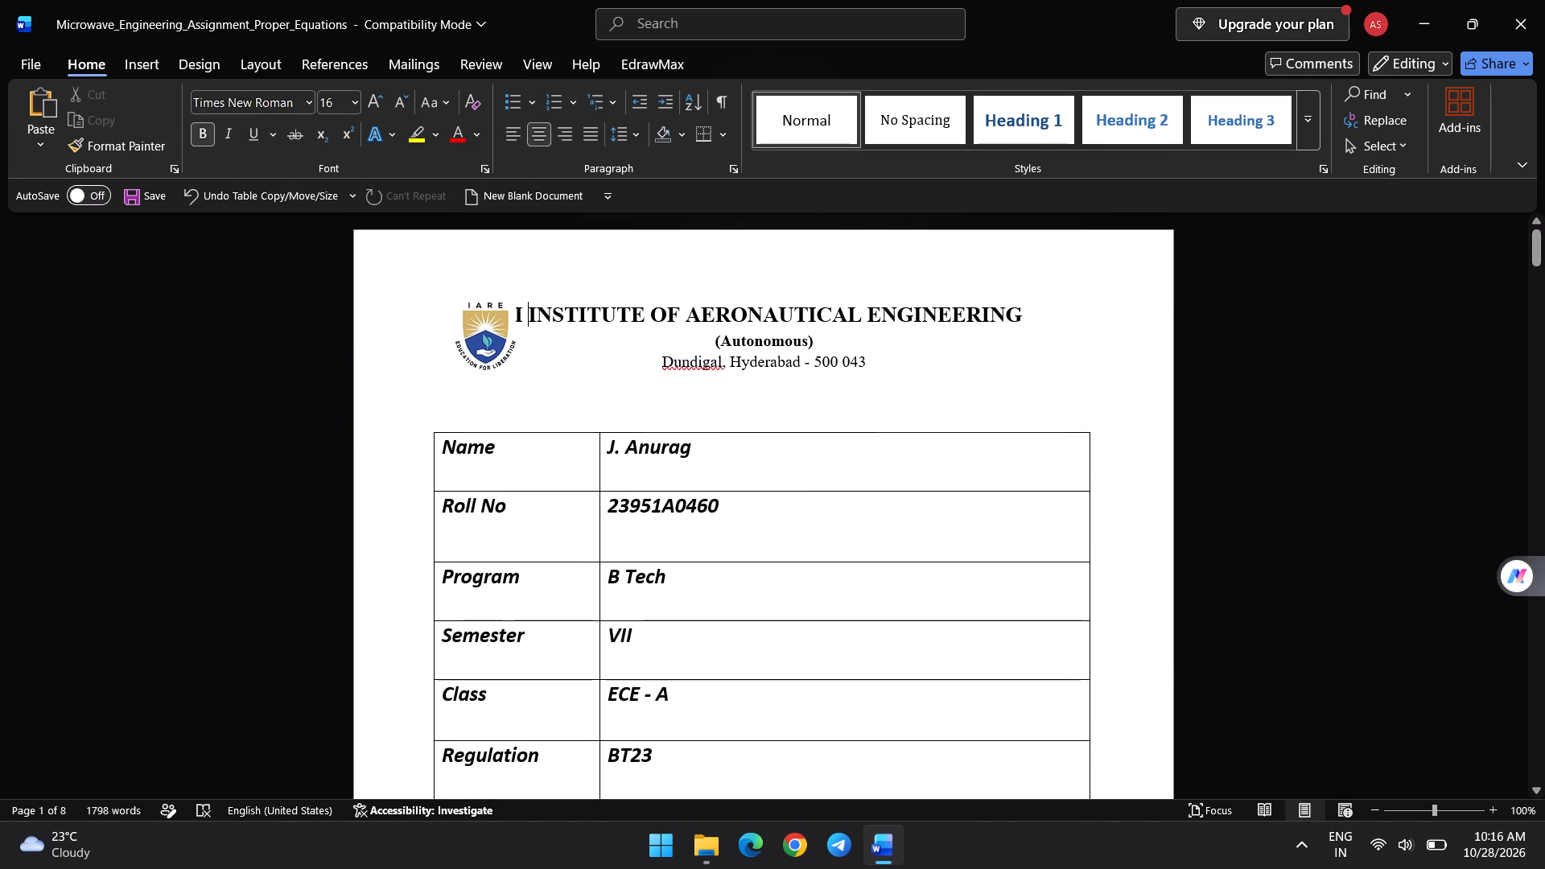
{"action": "key", "text": "BackSpace"}
{"action": "key", "text": "BackSpace"}
{"action": "key", "text": "BackSpace"}
{"action": "key", "text": "space"}
{"action": "key", "text": "space"}
{"action": "key", "text": "space"}
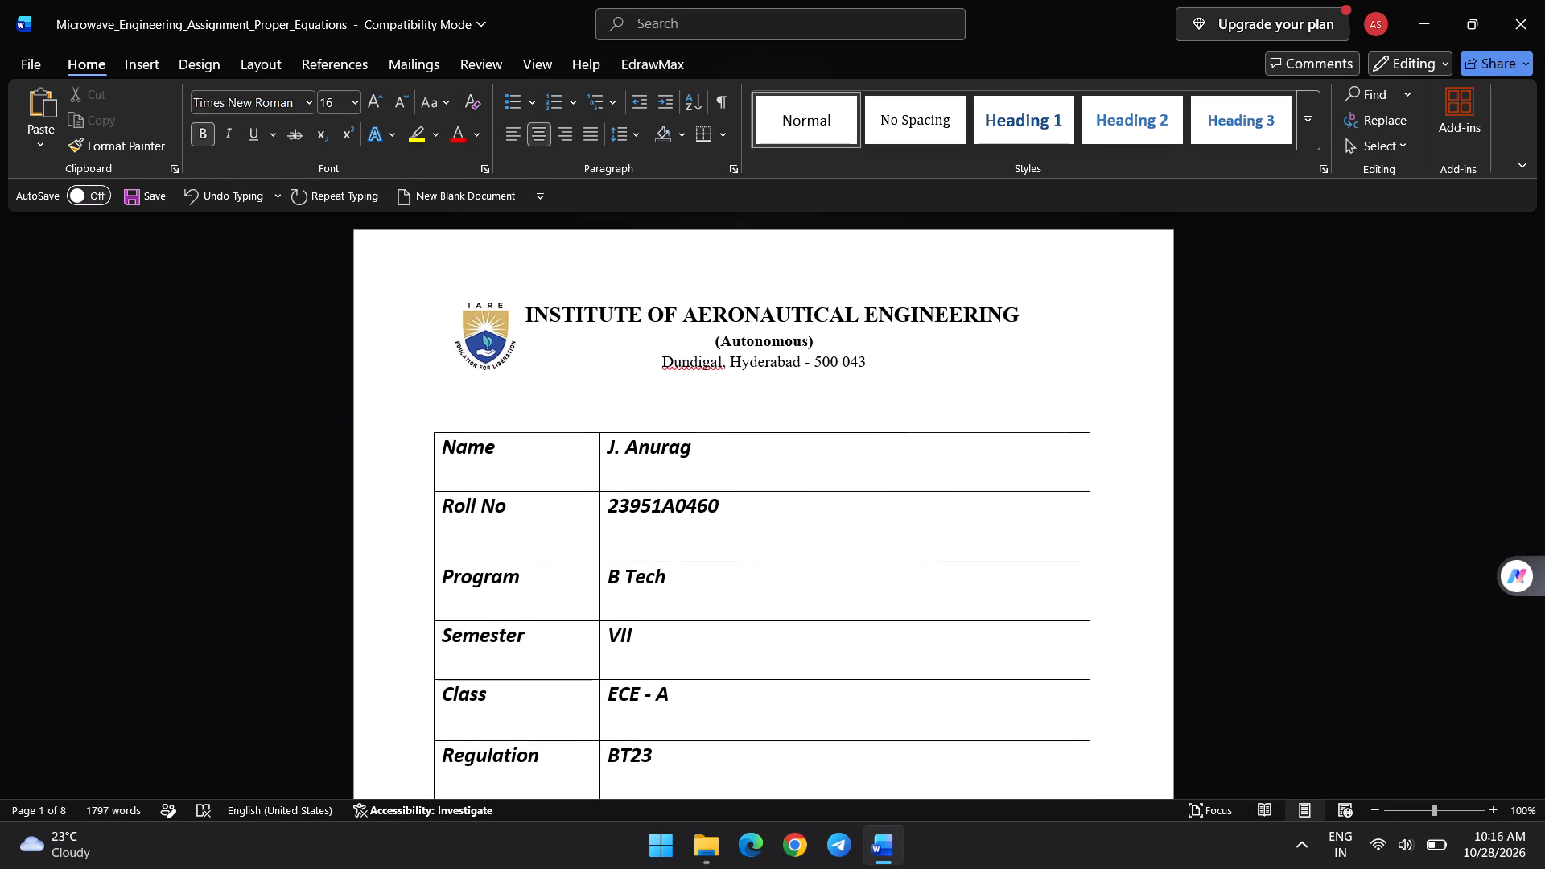
{"action": "key", "text": "ctrl+s"}
Delete the blank lines above the question 1 heading on the rectangular waveguide, keeping it at the start of its page, and save.
{"action": "scroll", "coordinate": [530, 320], "scroll_direction": "down", "scroll_amount": 2}
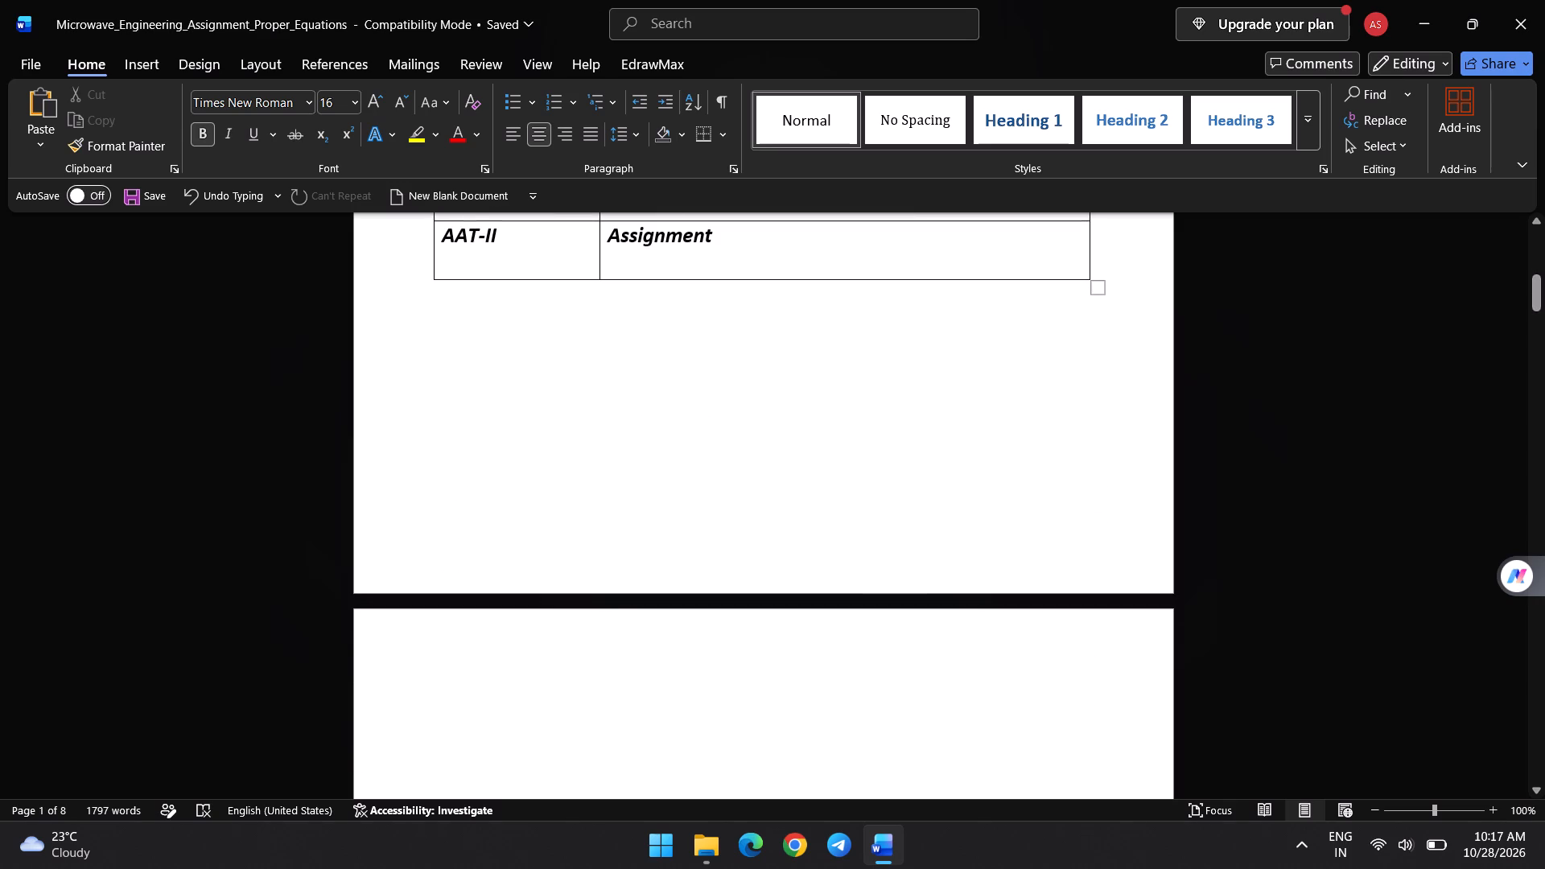
{"action": "scroll", "coordinate": [487, 704], "scroll_direction": "down", "scroll_amount": 1}
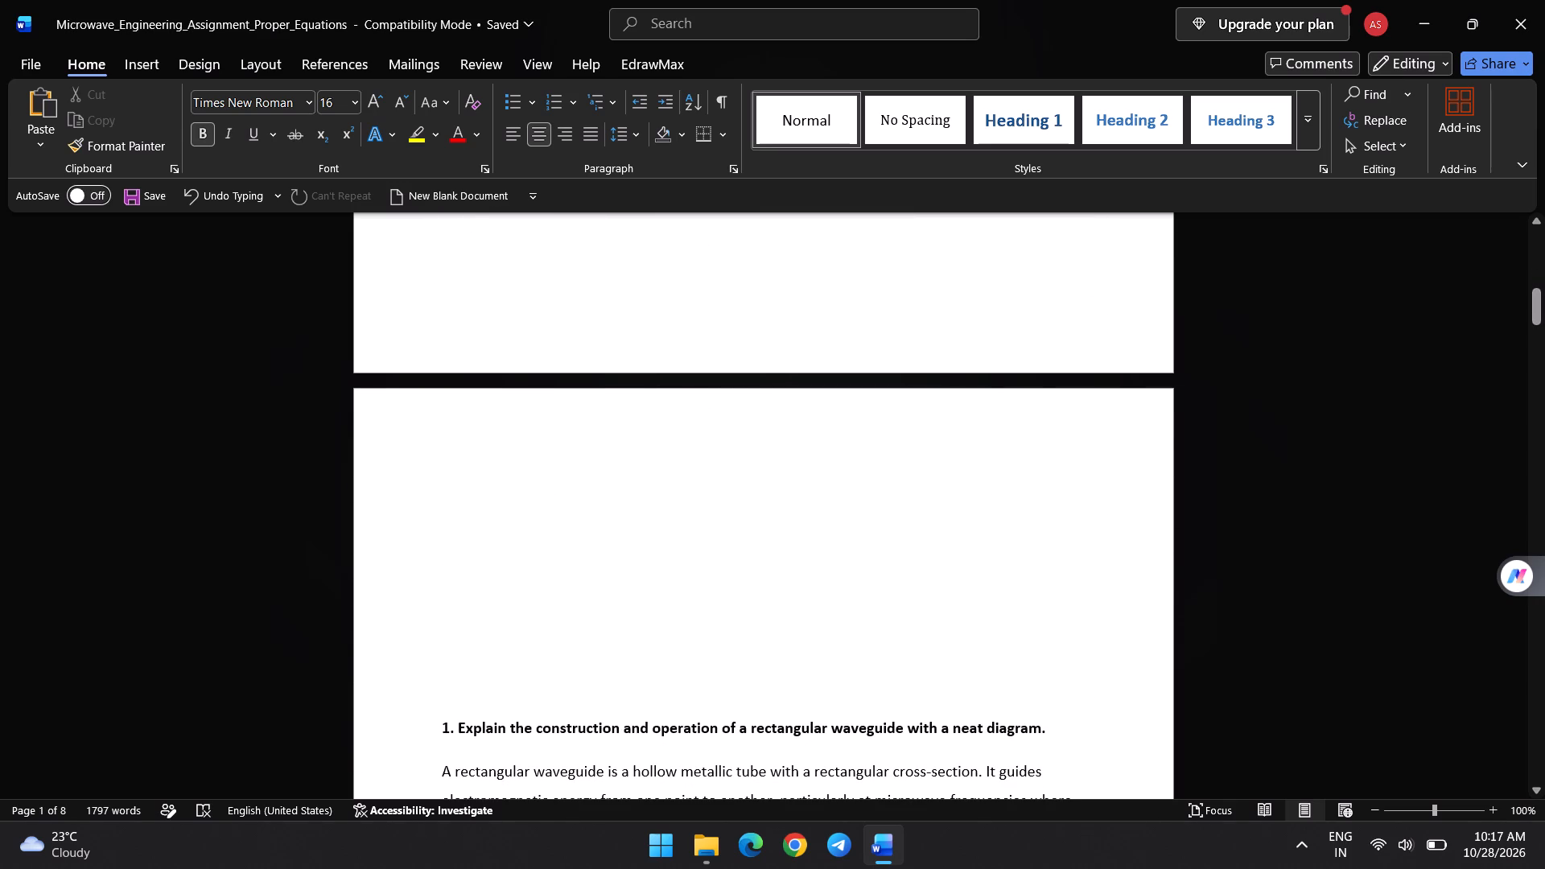
{"action": "left_click_drag", "start_coordinate": [436, 708], "coordinate": [437, 472]}
{"action": "key", "text": "BackSpace"}
{"action": "key", "text": "BackSpace"}
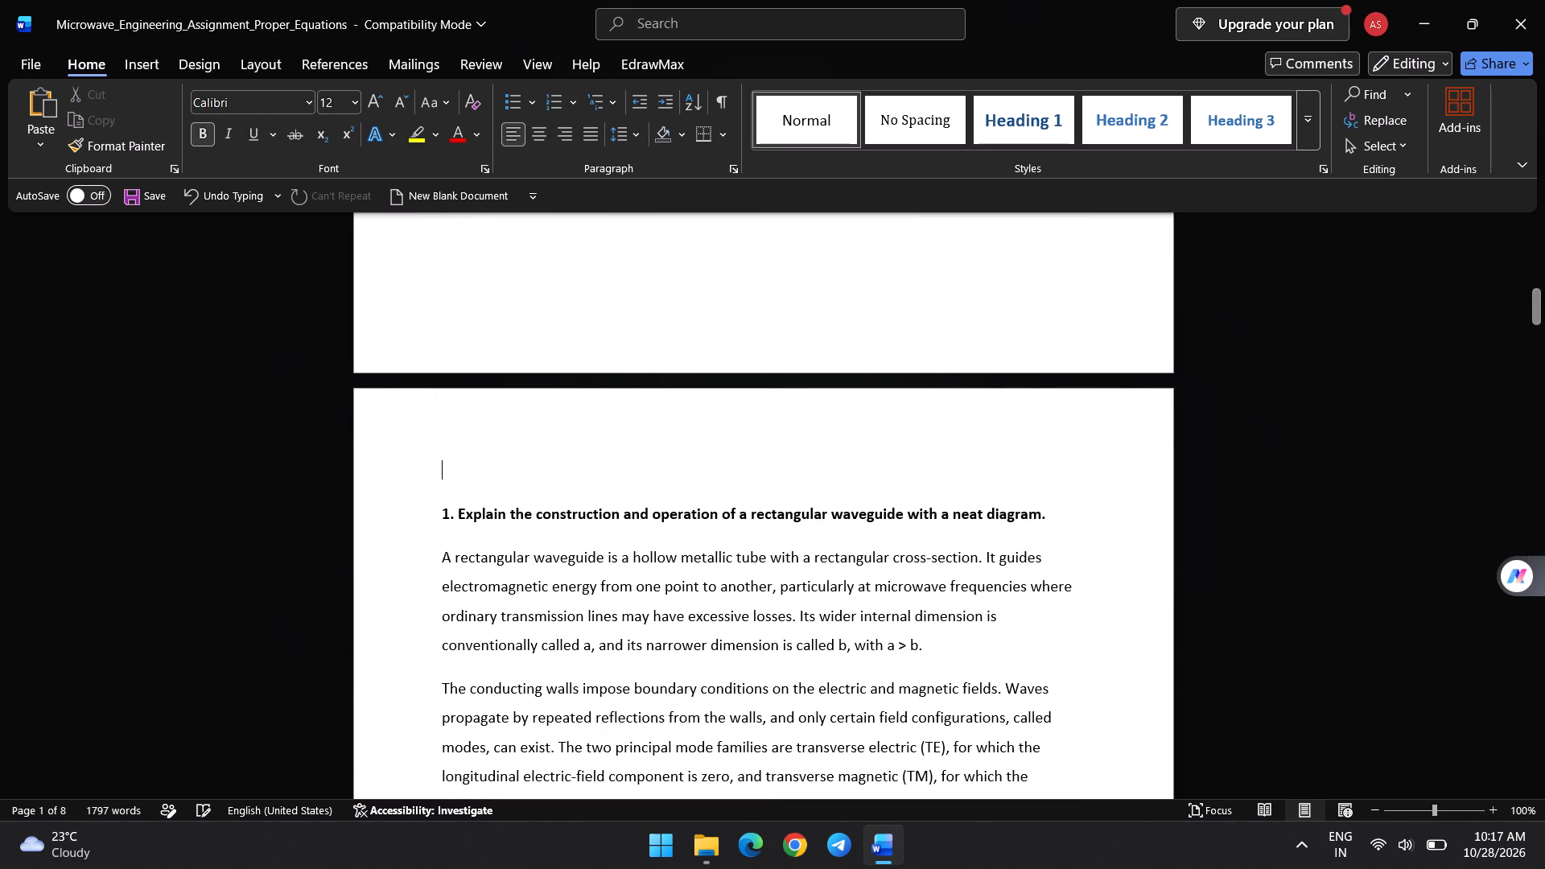
{"action": "key", "text": "BackSpace"}
{"action": "key", "text": "Return"}
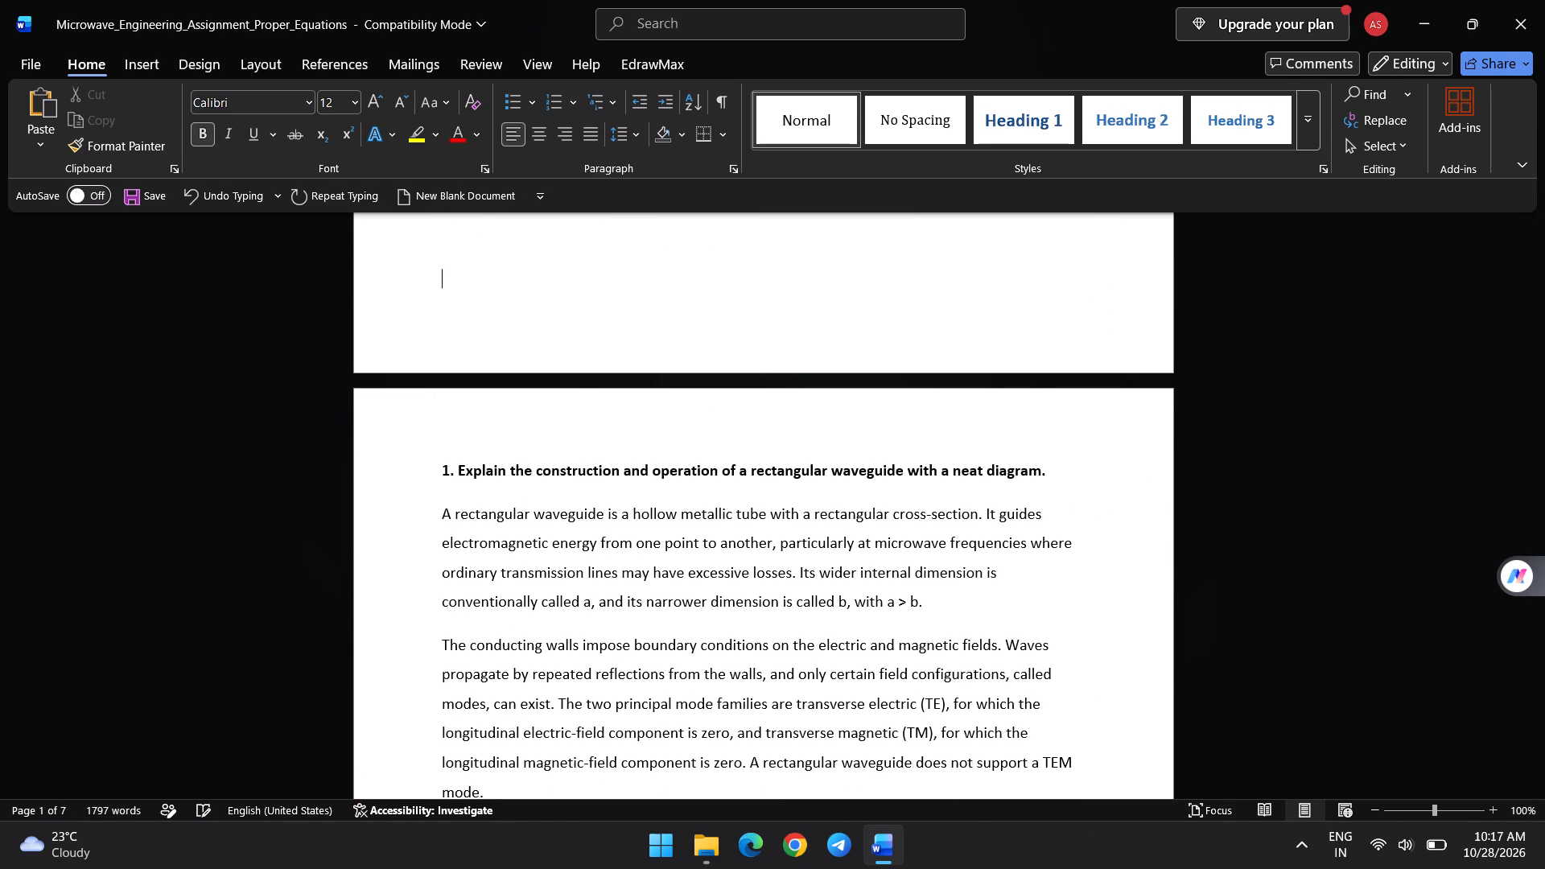
{"action": "key", "text": "ctrl+s"}
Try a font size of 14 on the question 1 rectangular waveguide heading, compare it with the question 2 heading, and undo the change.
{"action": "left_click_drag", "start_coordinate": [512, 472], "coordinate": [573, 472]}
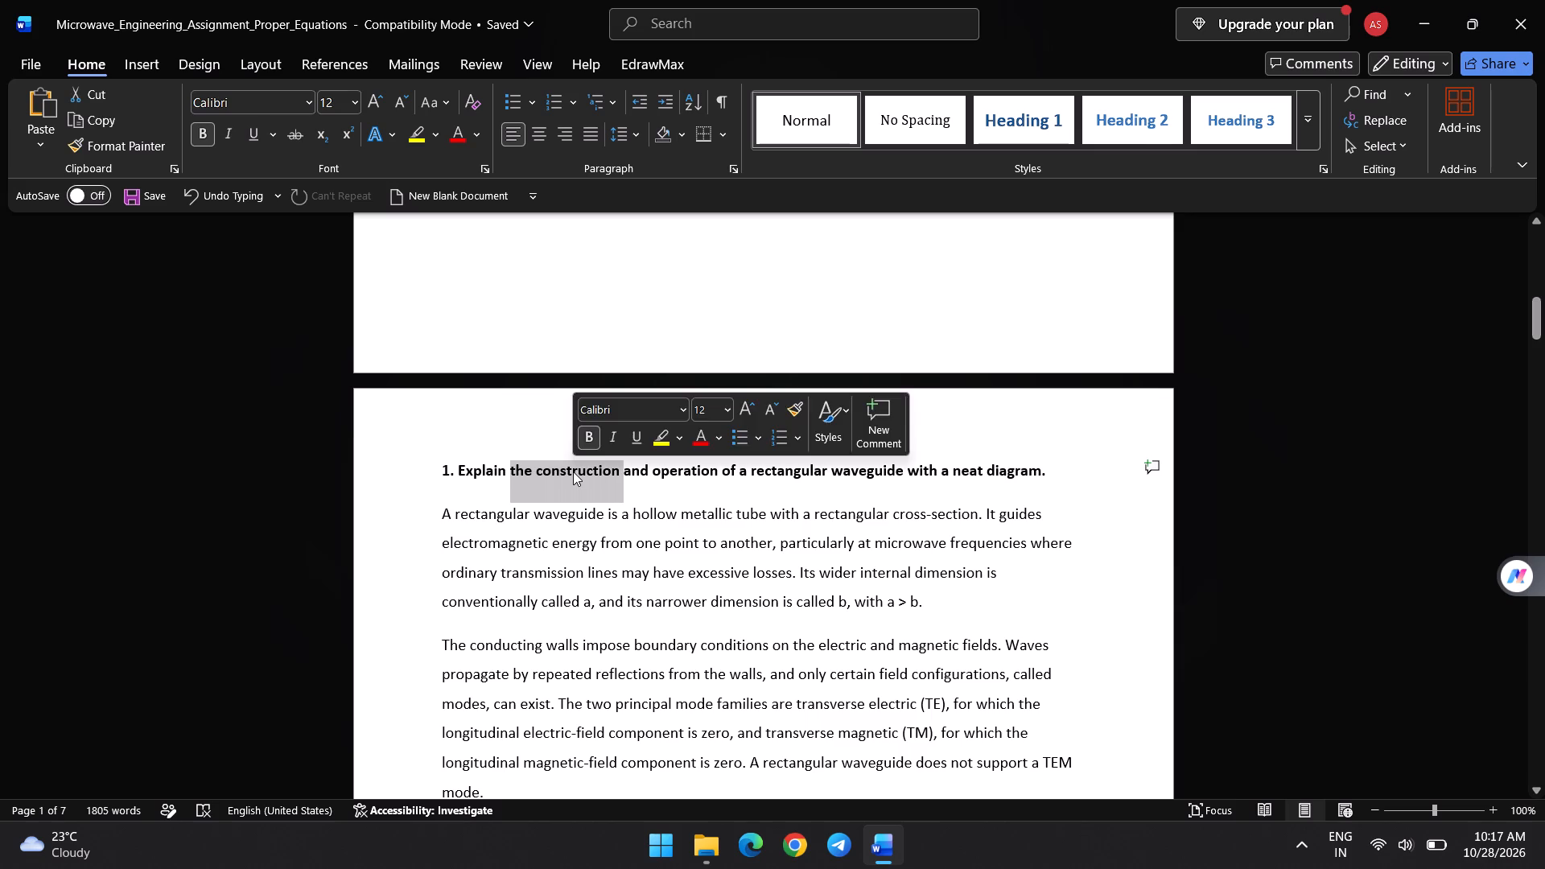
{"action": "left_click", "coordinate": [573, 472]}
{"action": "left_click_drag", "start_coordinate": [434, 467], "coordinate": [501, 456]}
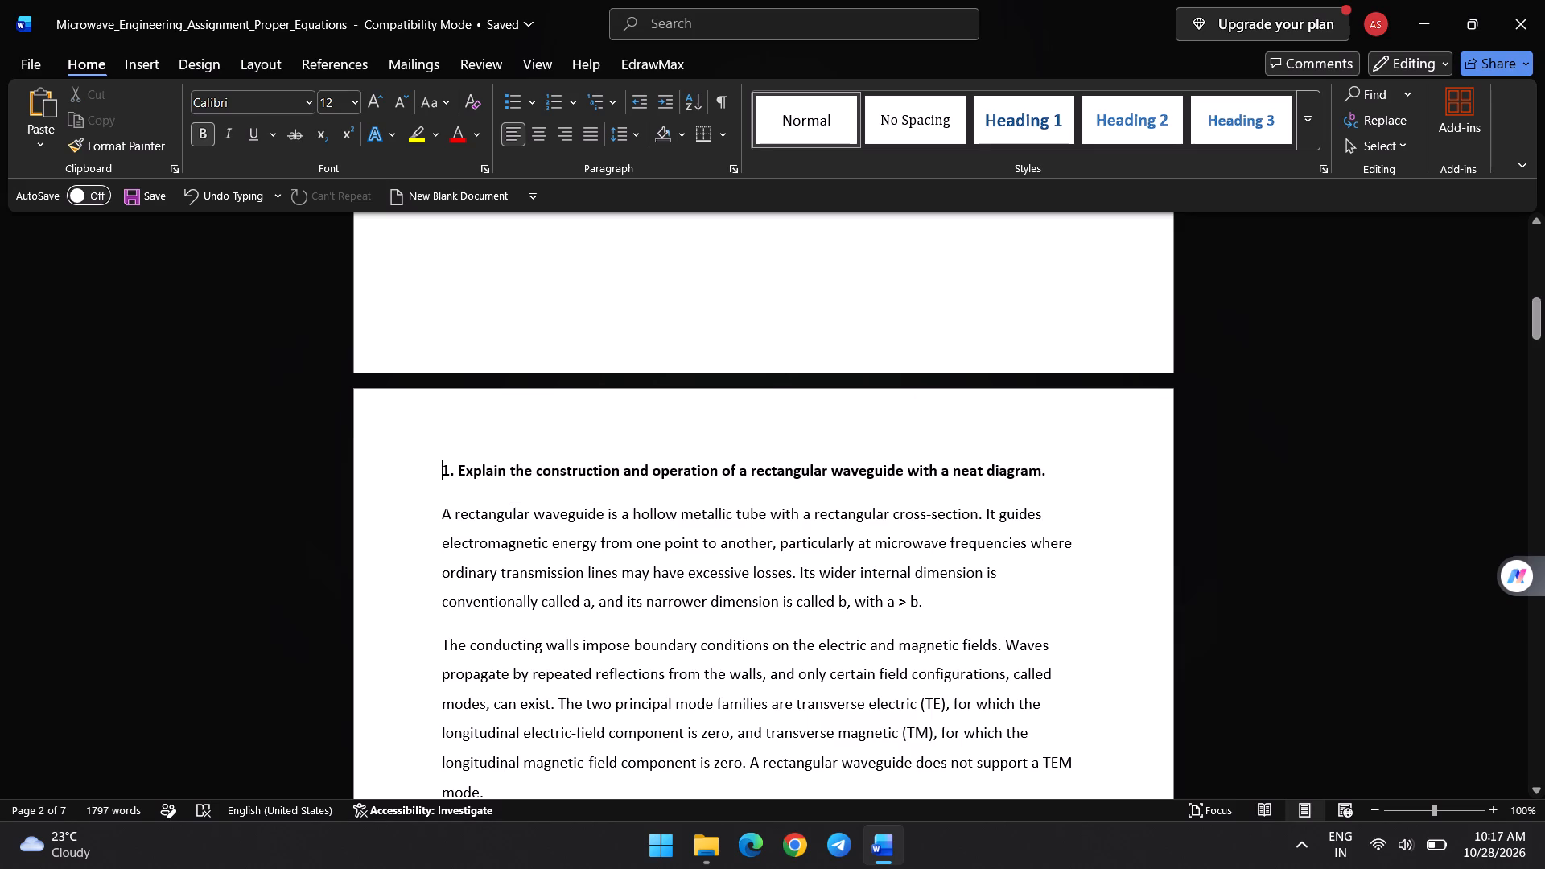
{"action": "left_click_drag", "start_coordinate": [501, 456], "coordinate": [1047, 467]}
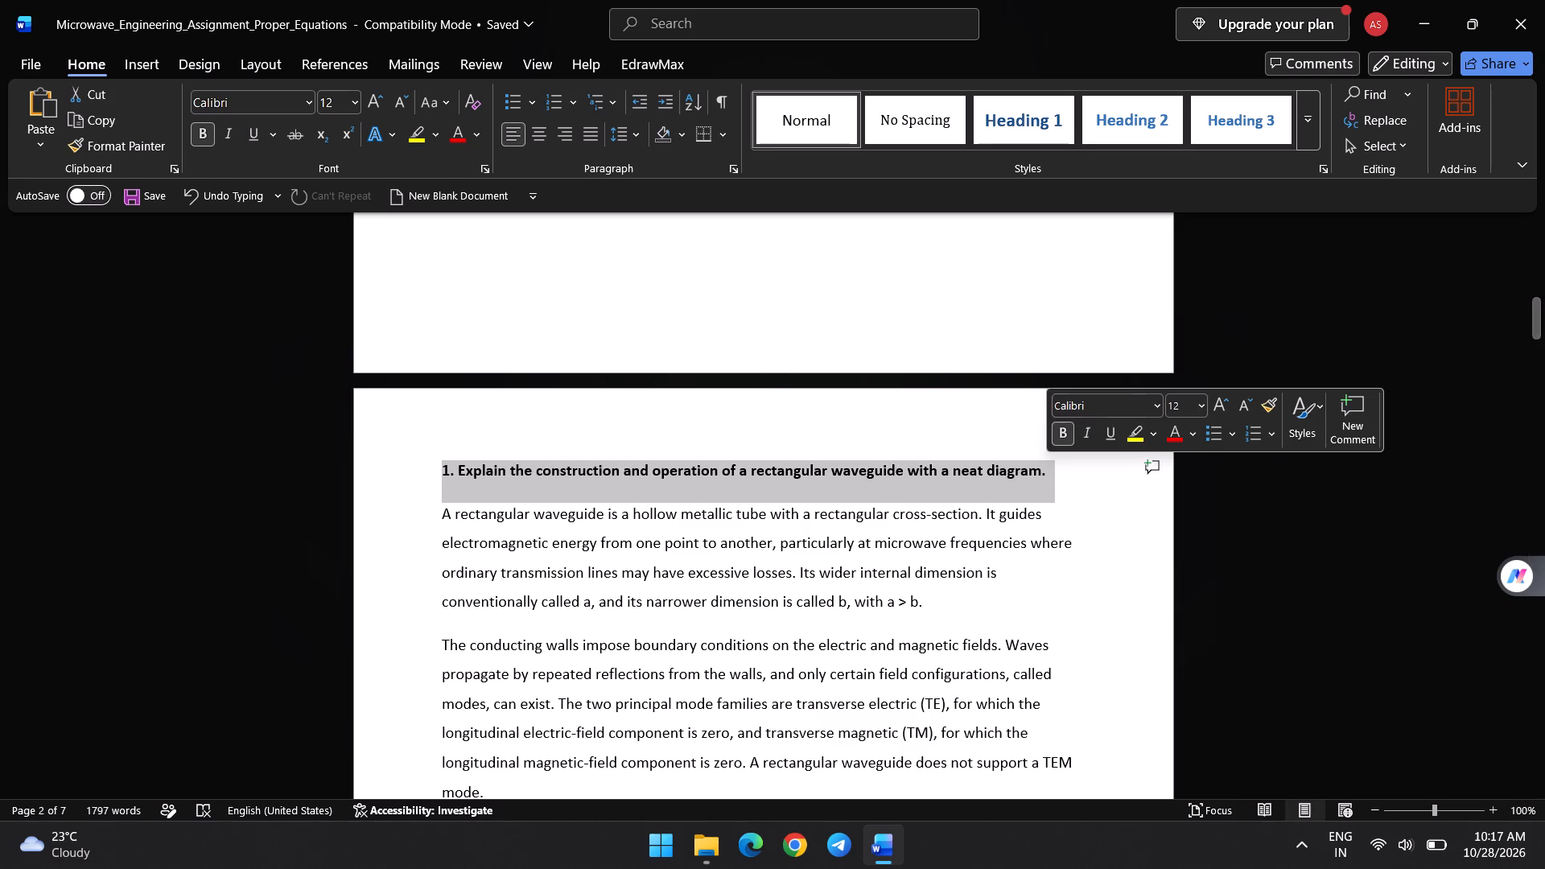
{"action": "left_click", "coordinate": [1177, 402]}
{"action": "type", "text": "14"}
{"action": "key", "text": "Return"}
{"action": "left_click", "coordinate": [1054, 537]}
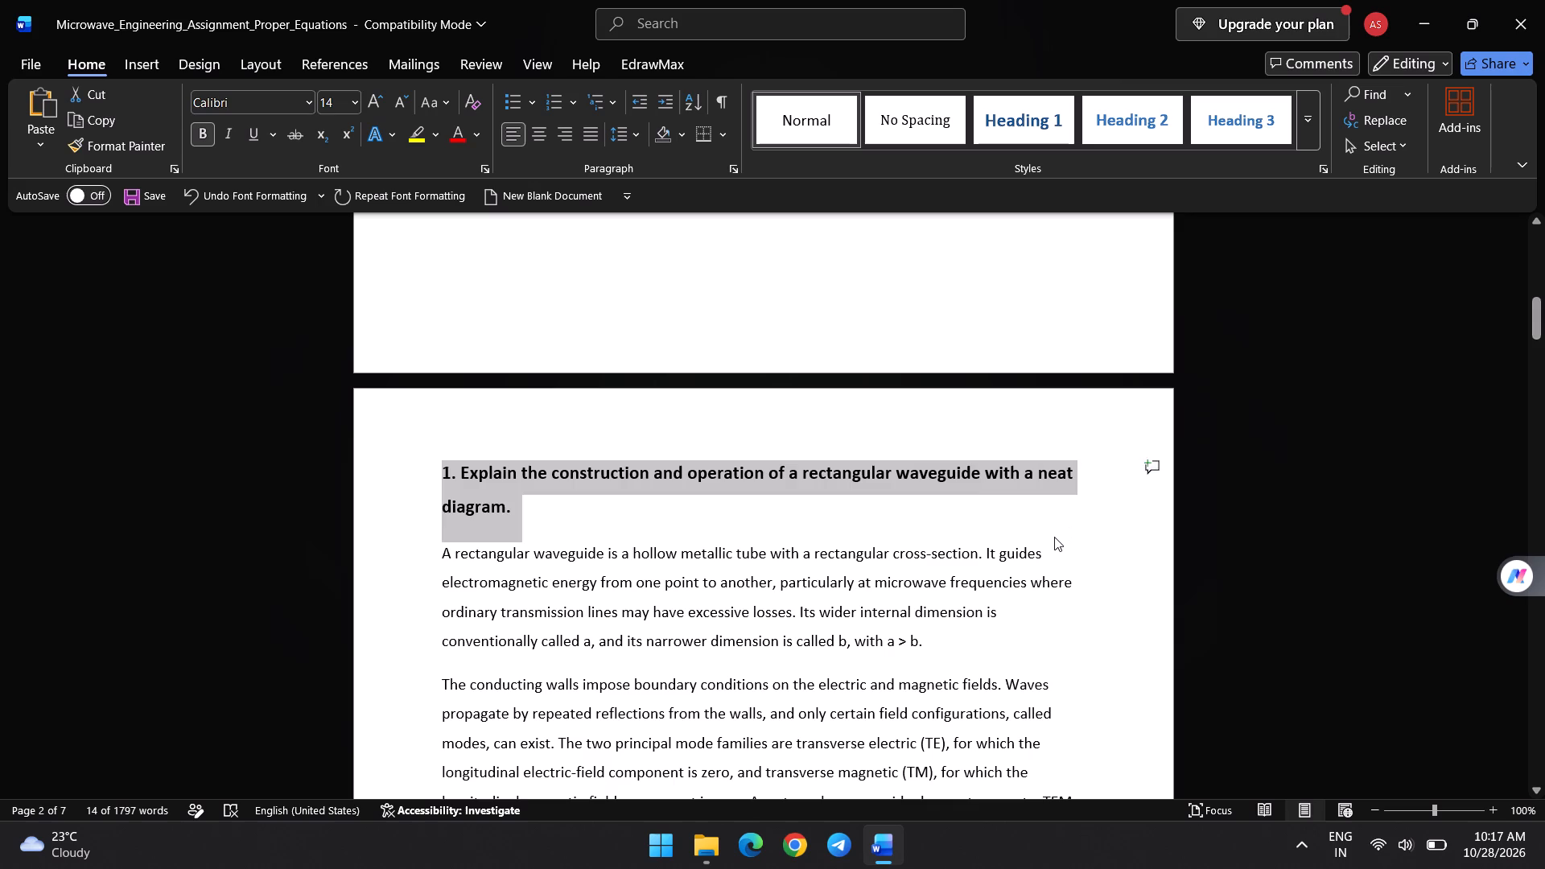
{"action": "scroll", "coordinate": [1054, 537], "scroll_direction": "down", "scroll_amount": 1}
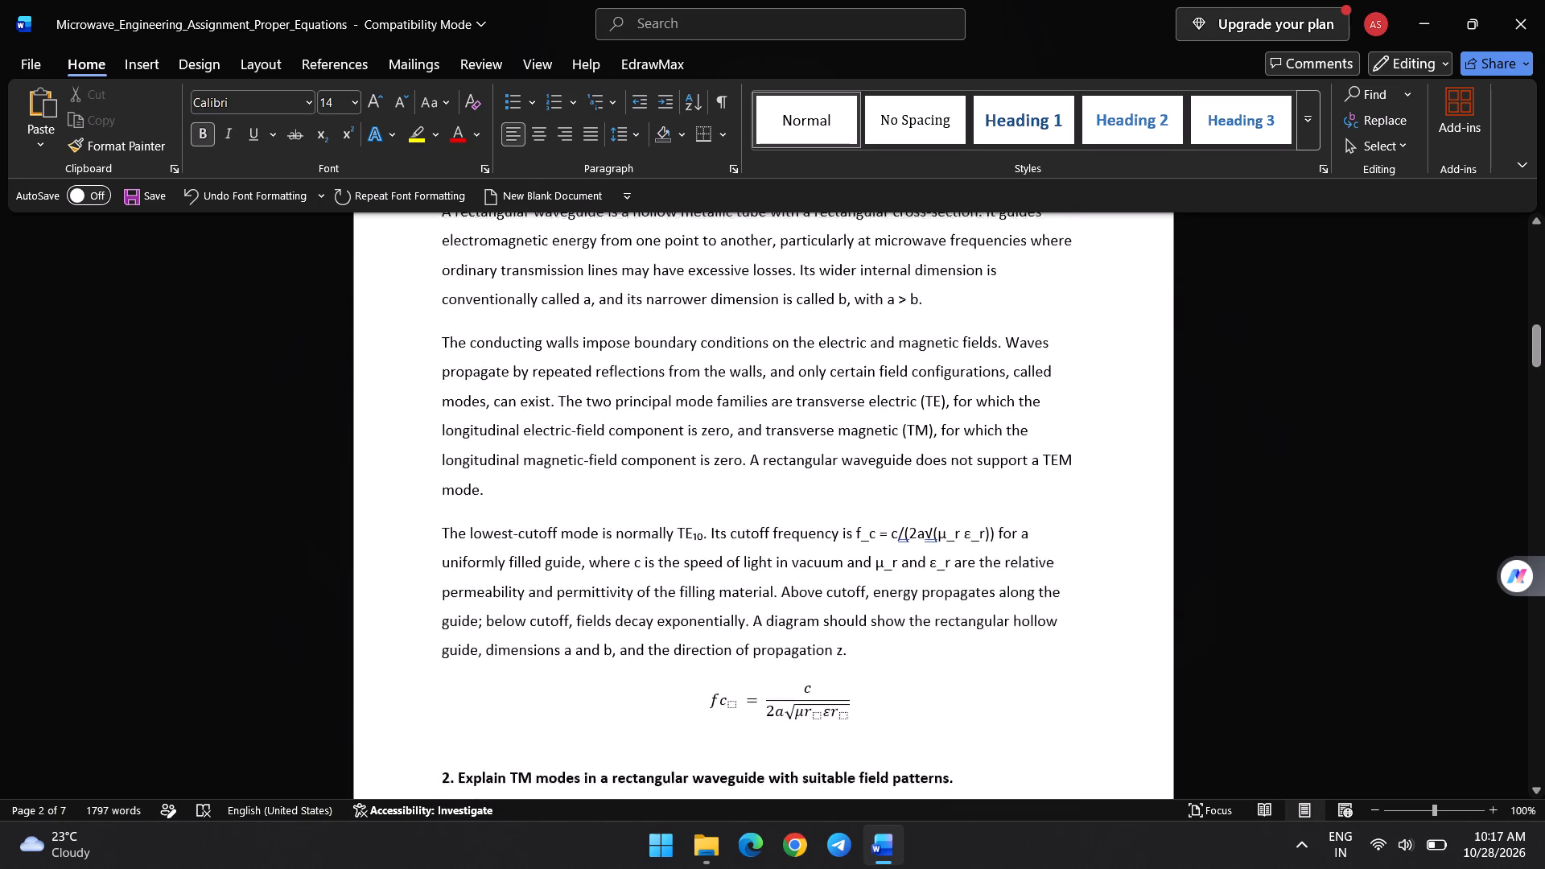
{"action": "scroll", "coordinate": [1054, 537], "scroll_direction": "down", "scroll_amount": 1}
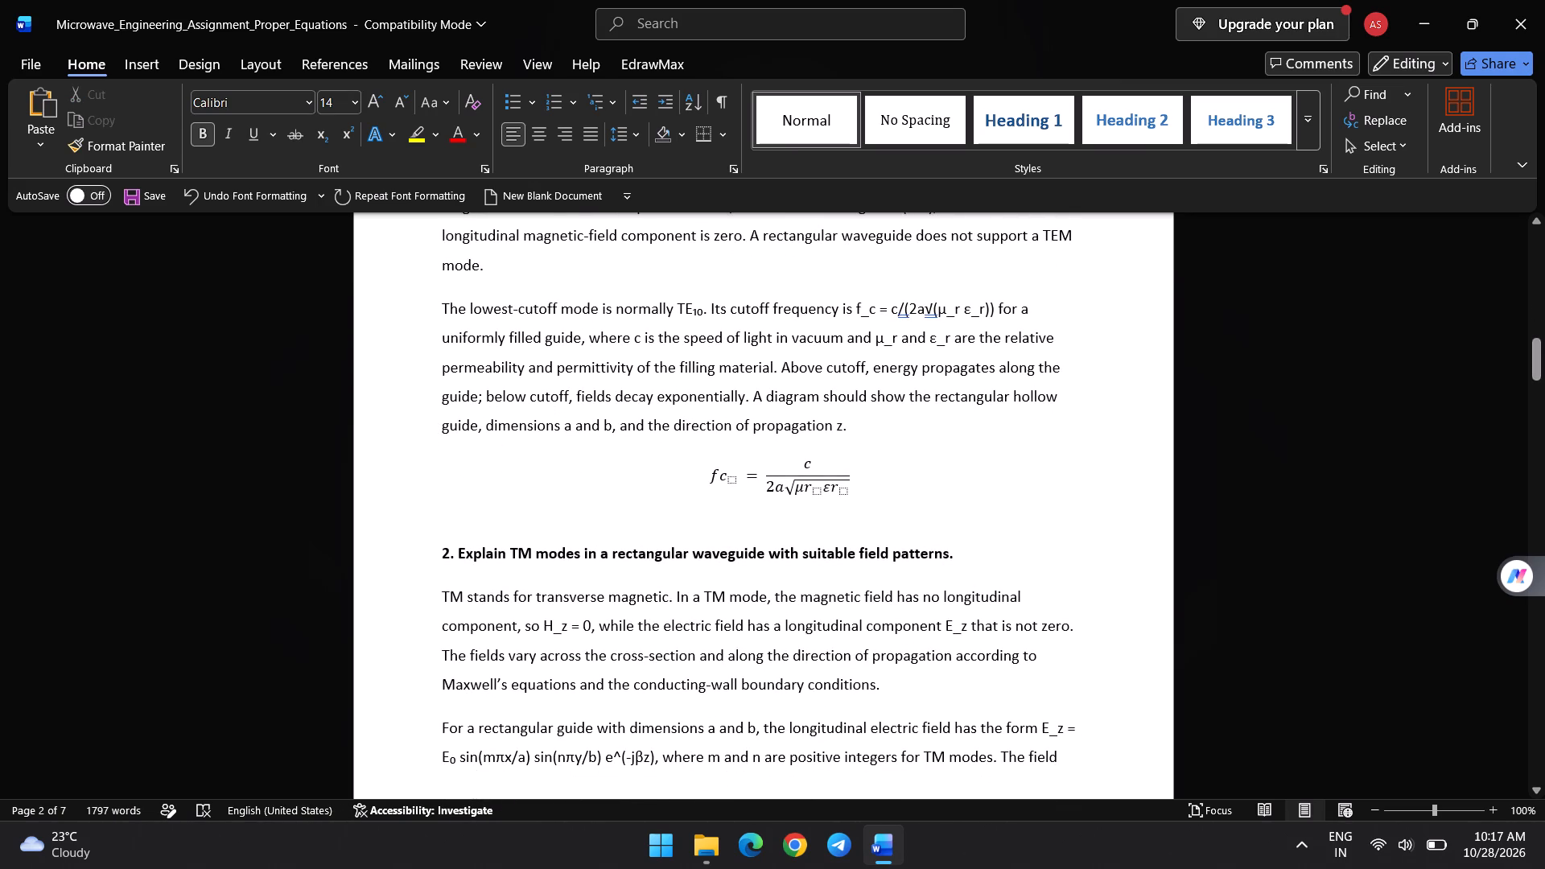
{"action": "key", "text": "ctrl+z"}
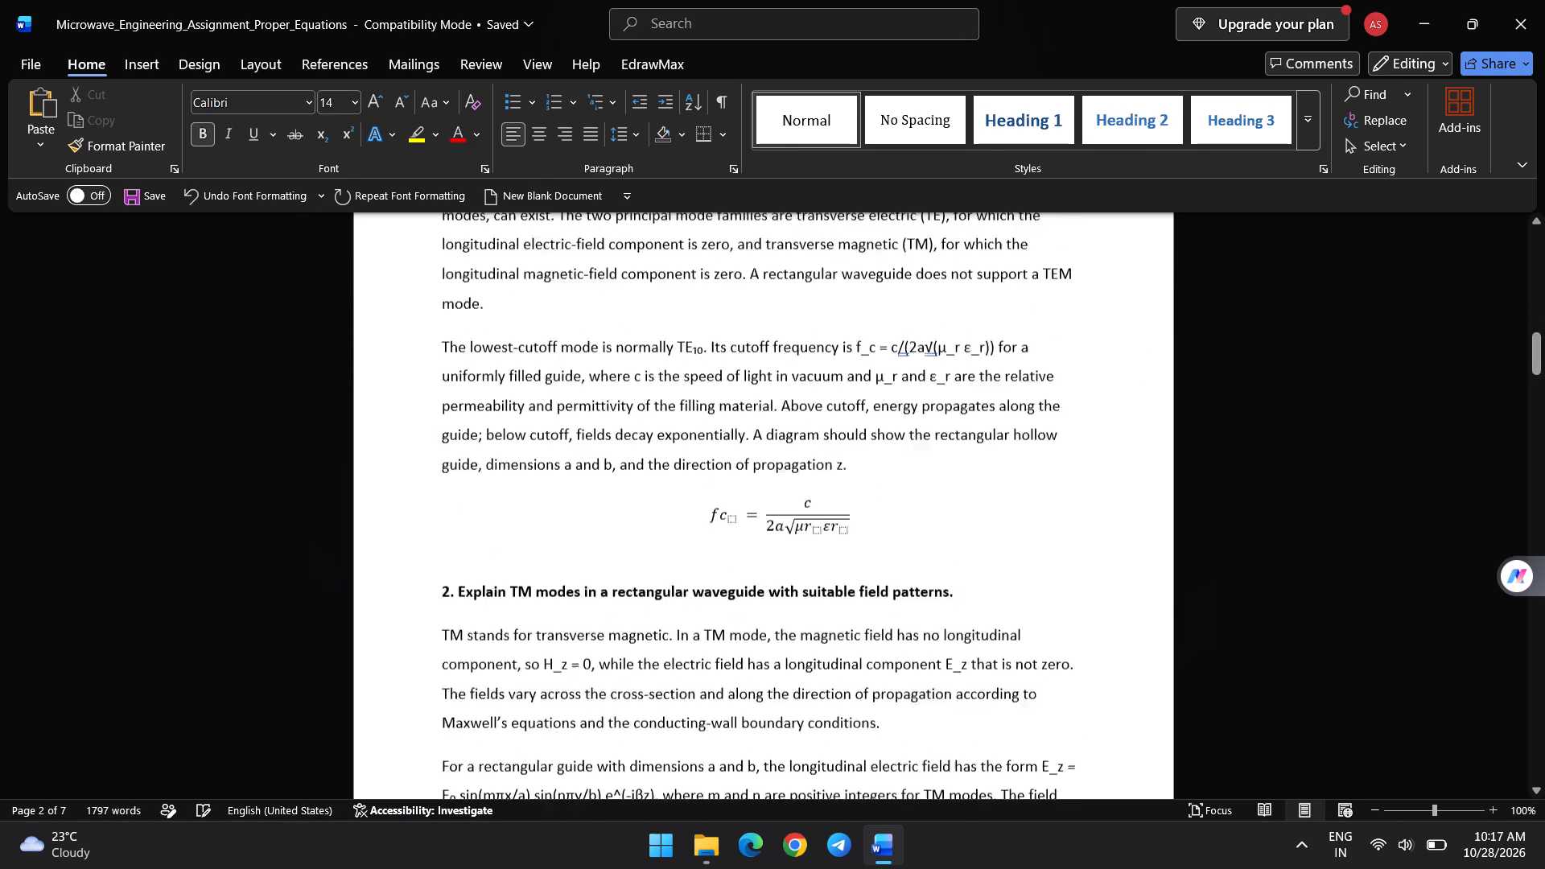
Check the remaining pages of the Microwave_Engineering_Assignment document through to the end, save it and close it.
{"action": "scroll", "coordinate": [961, 560], "scroll_direction": "down", "scroll_amount": 6}
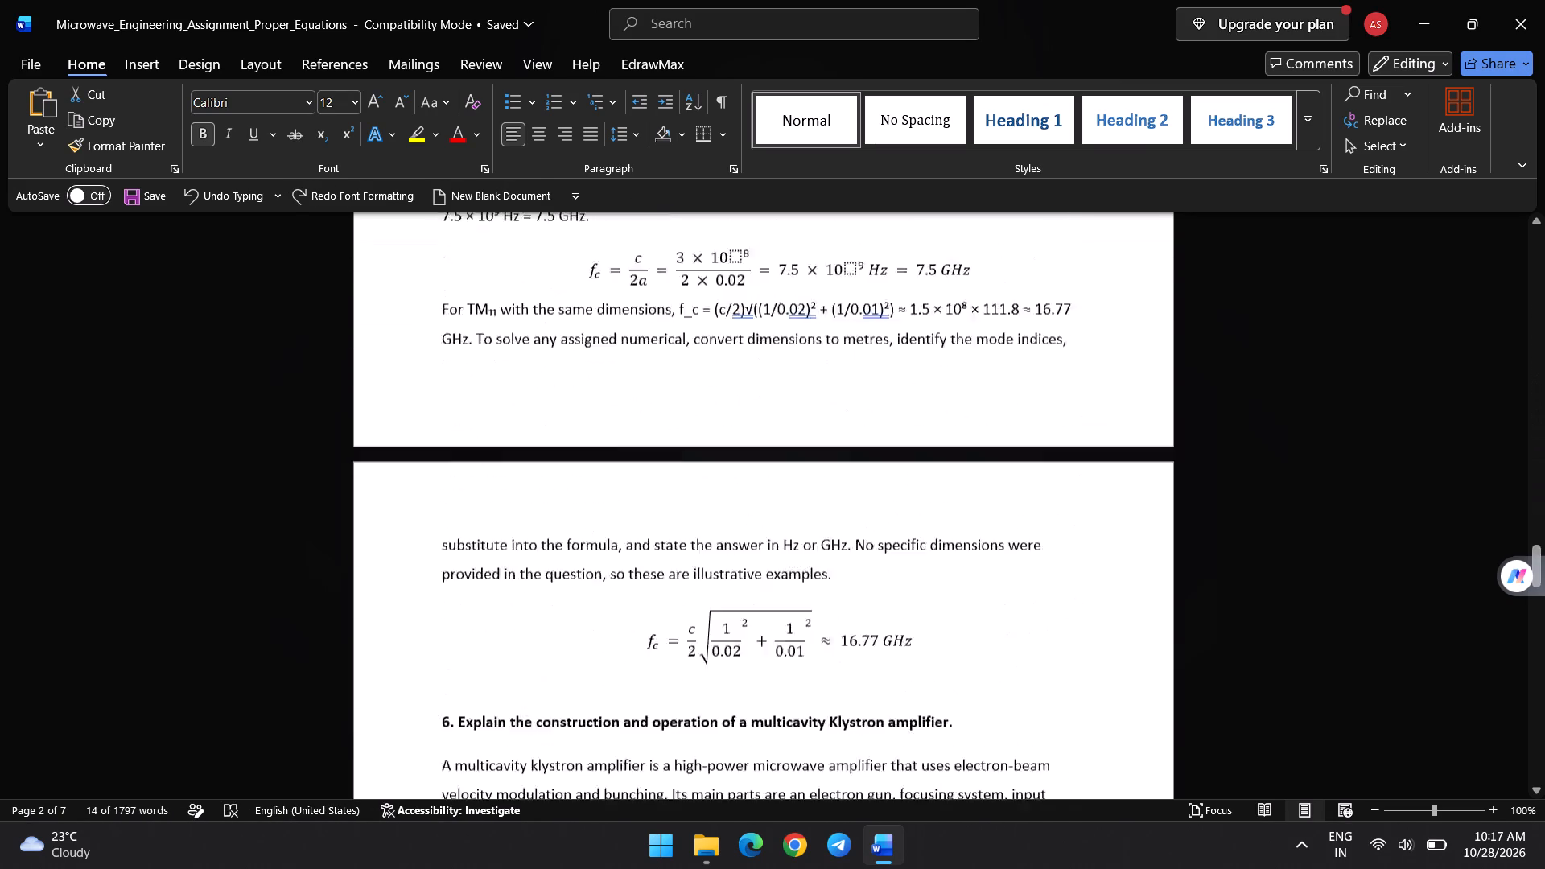
{"action": "scroll", "coordinate": [961, 560], "scroll_direction": "down", "scroll_amount": 4}
{"action": "left_click", "coordinate": [961, 560]}
{"action": "key", "text": "ctrl+s"}
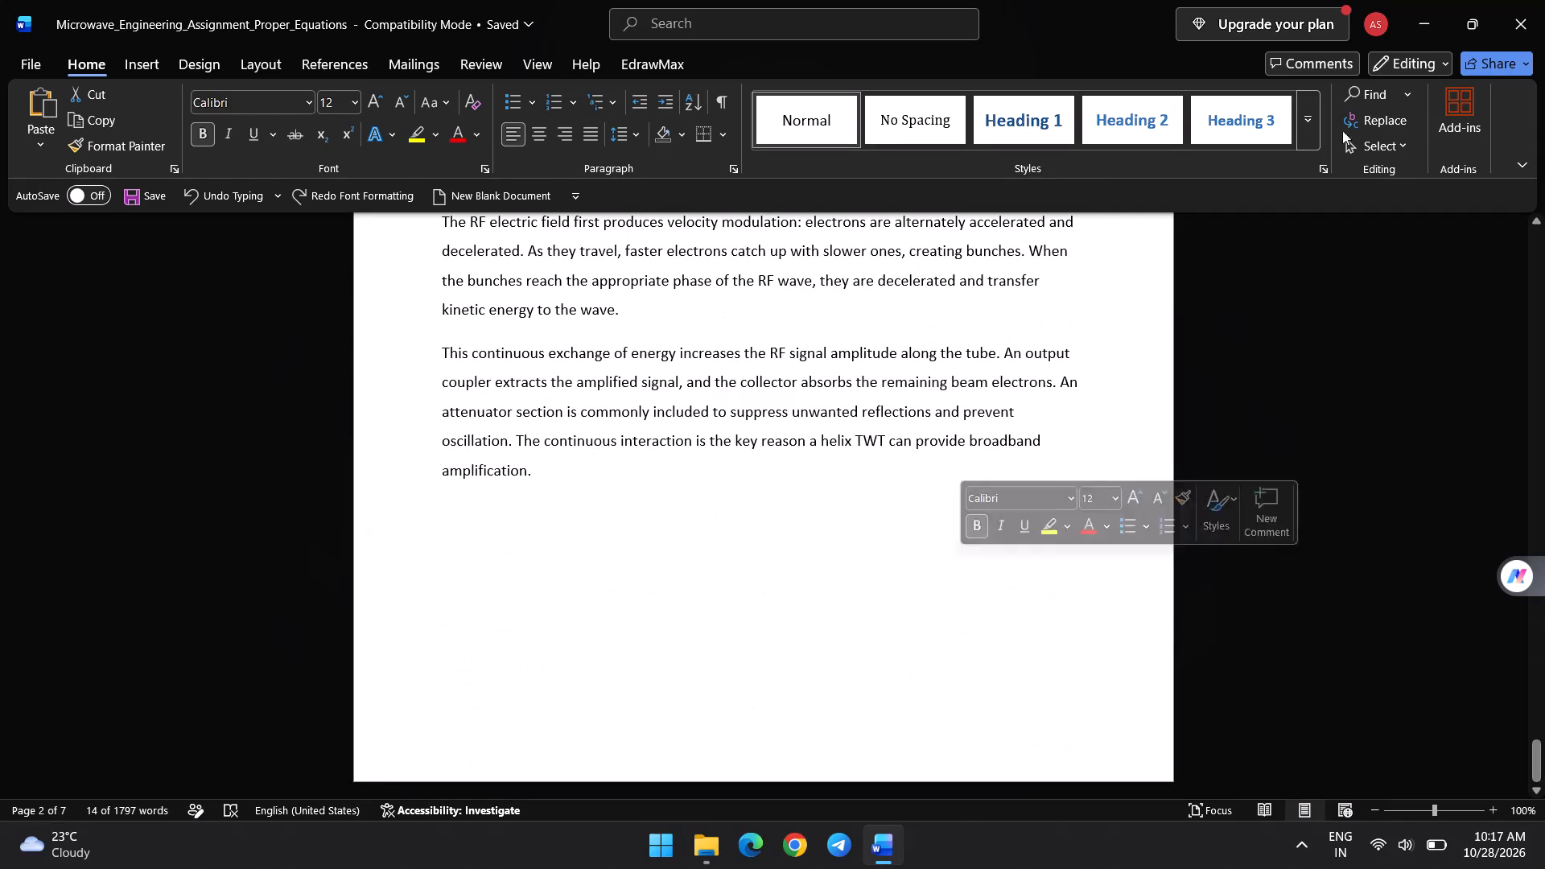
{"action": "left_click", "coordinate": [1529, 23]}
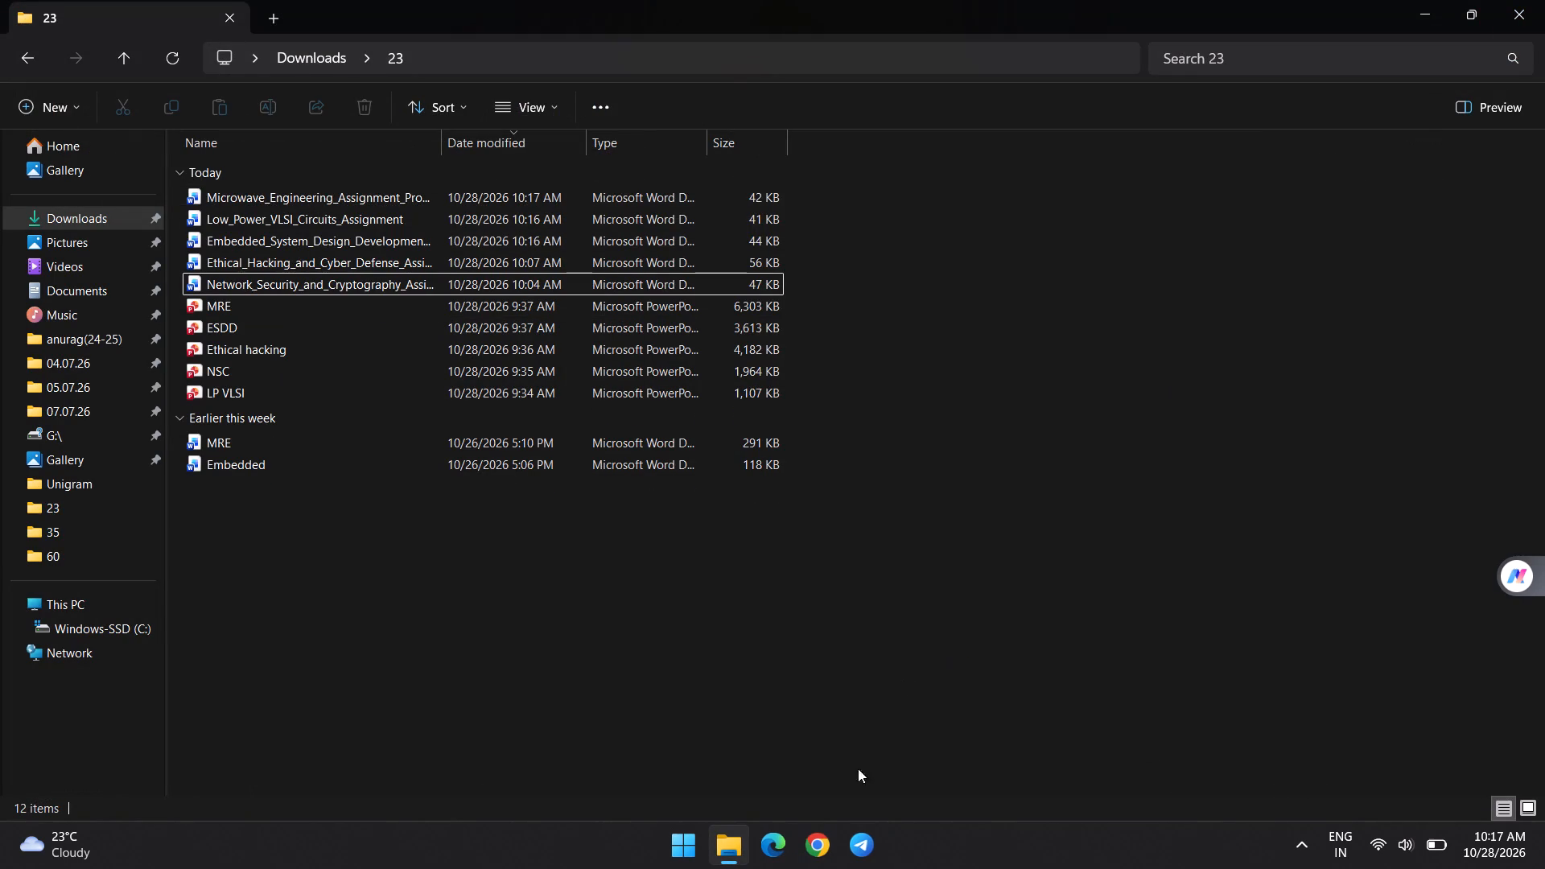
Open the Network Security and Cryptography and the Ethical Hacking and Cyber Defense assignments from folder 23, and maximize the Ethical Hacking document.
{"action": "double_click", "coordinate": [360, 277]}
{"action": "double_click", "coordinate": [348, 266]}
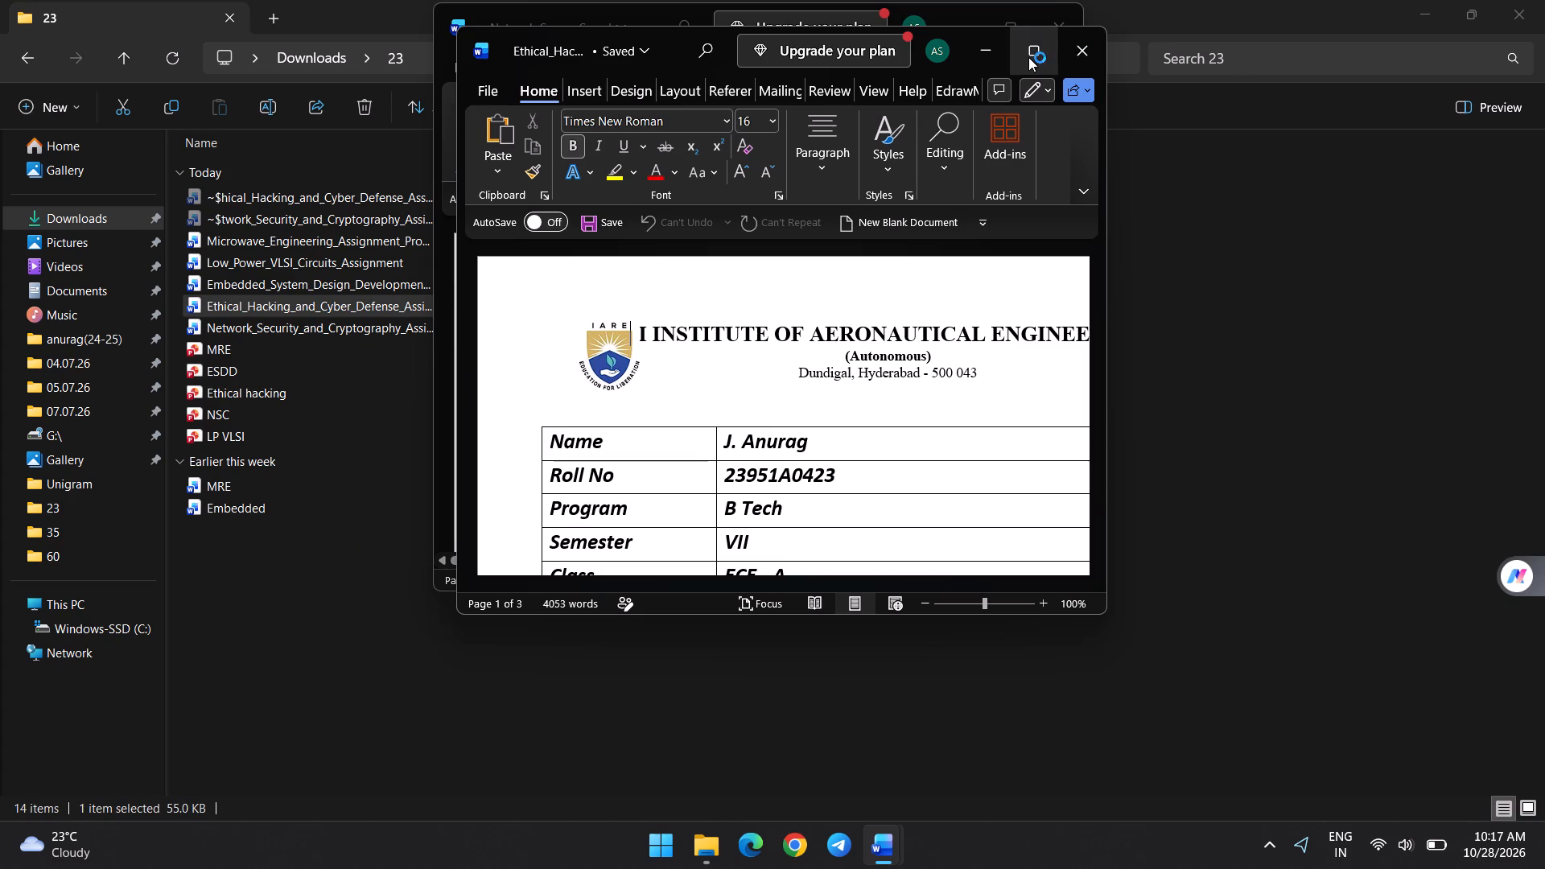
{"action": "left_click", "coordinate": [1028, 57]}
Enlarge the Ethical Hacking and Cyber Defense cover table by its lower corner until its taller rows fill most of the cover page.
{"action": "scroll", "coordinate": [840, 703], "scroll_direction": "down", "scroll_amount": 1}
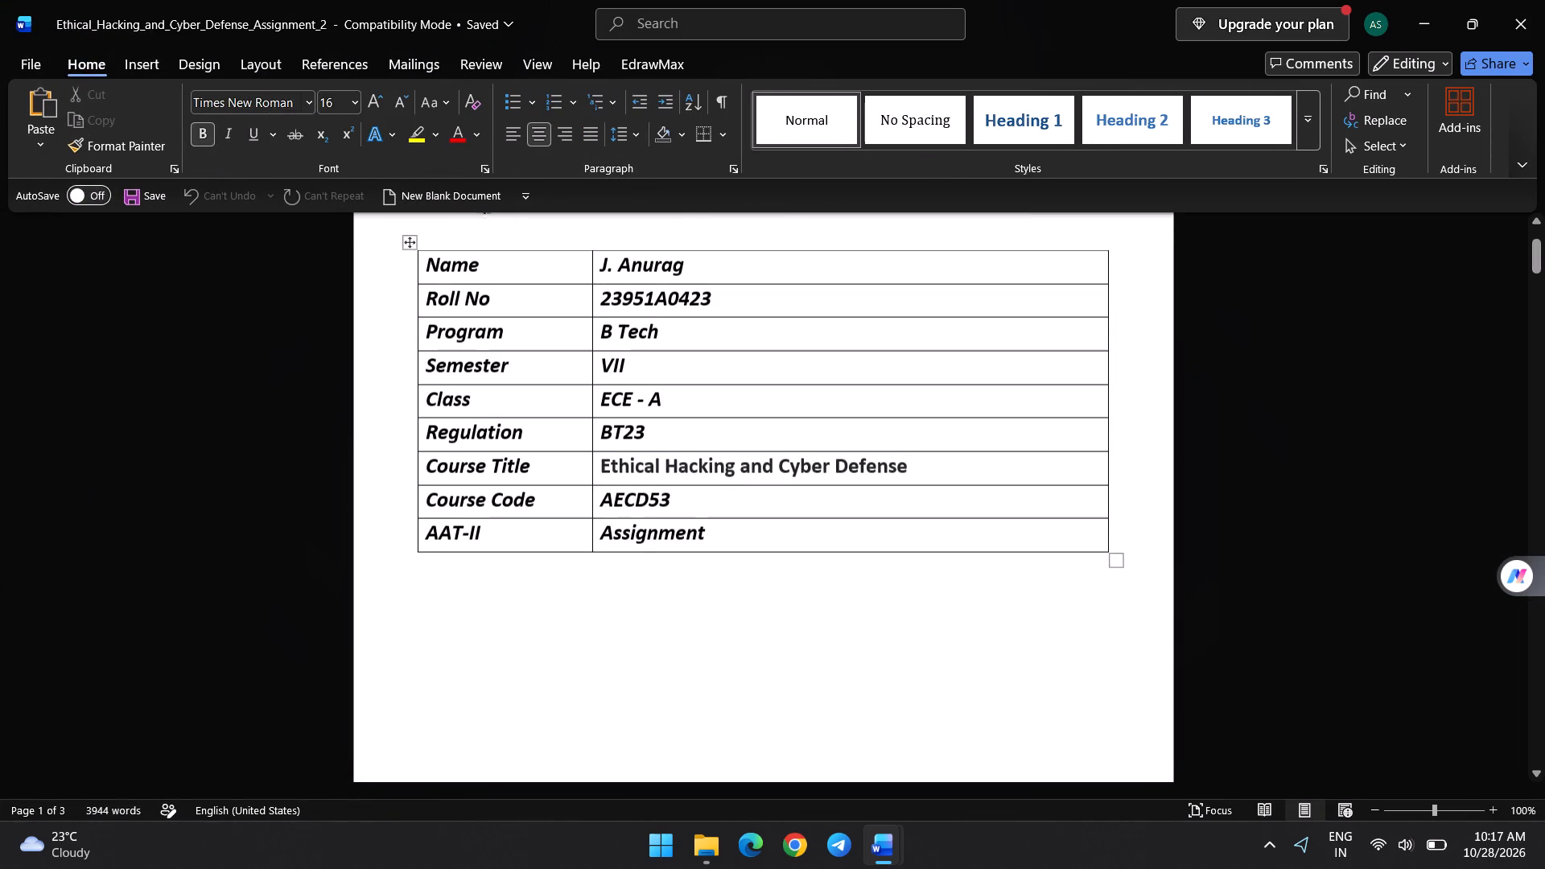
{"action": "left_click_drag", "start_coordinate": [1118, 558], "coordinate": [1114, 792]}
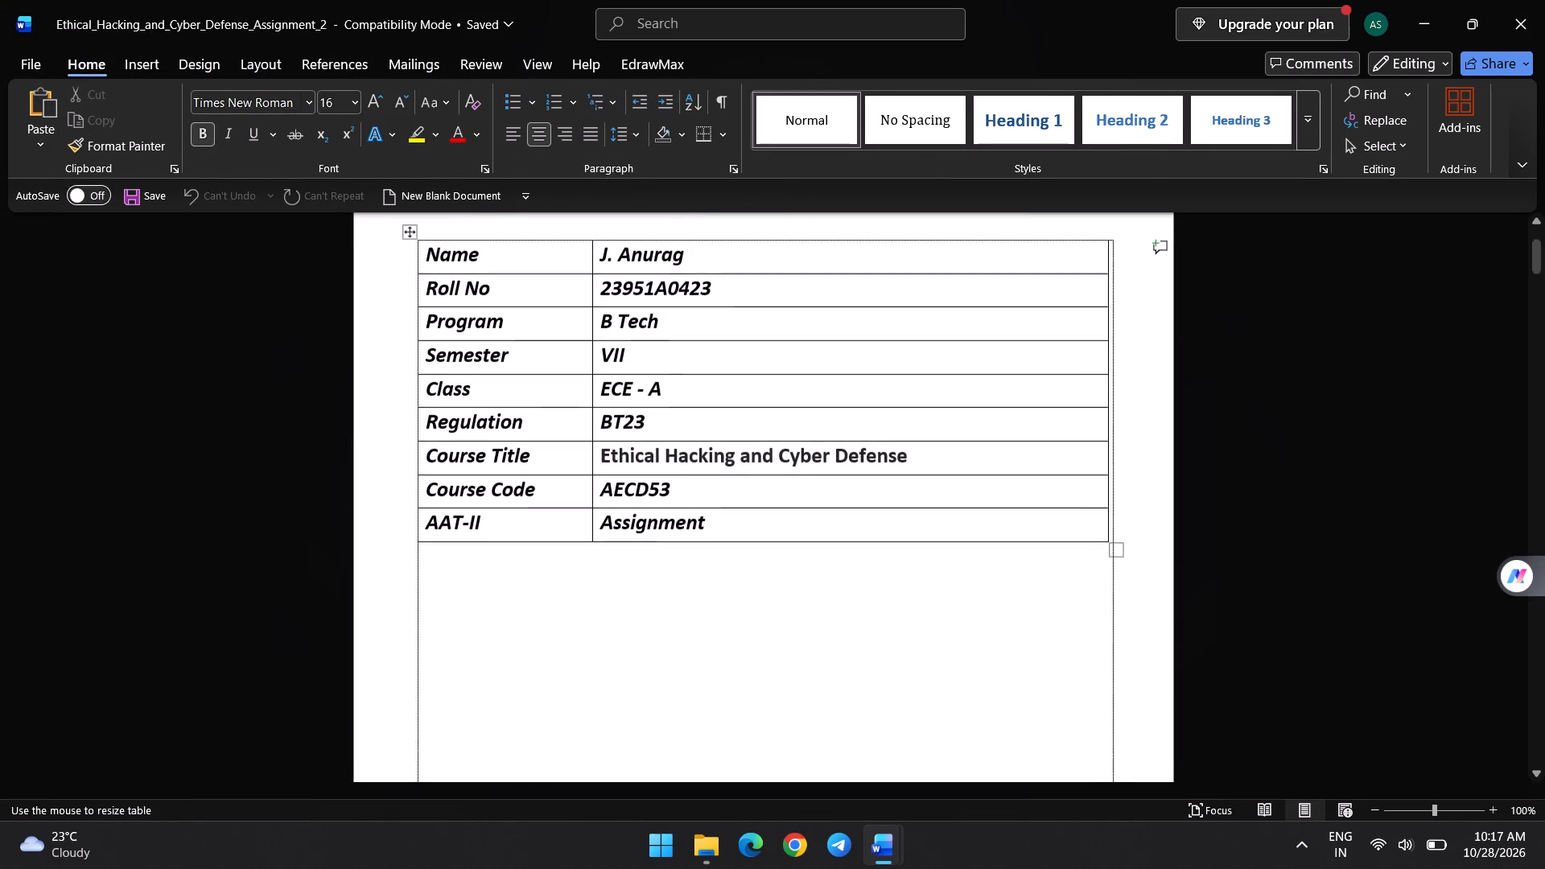
{"action": "left_click_drag", "start_coordinate": [1114, 792], "coordinate": [1110, 727]}
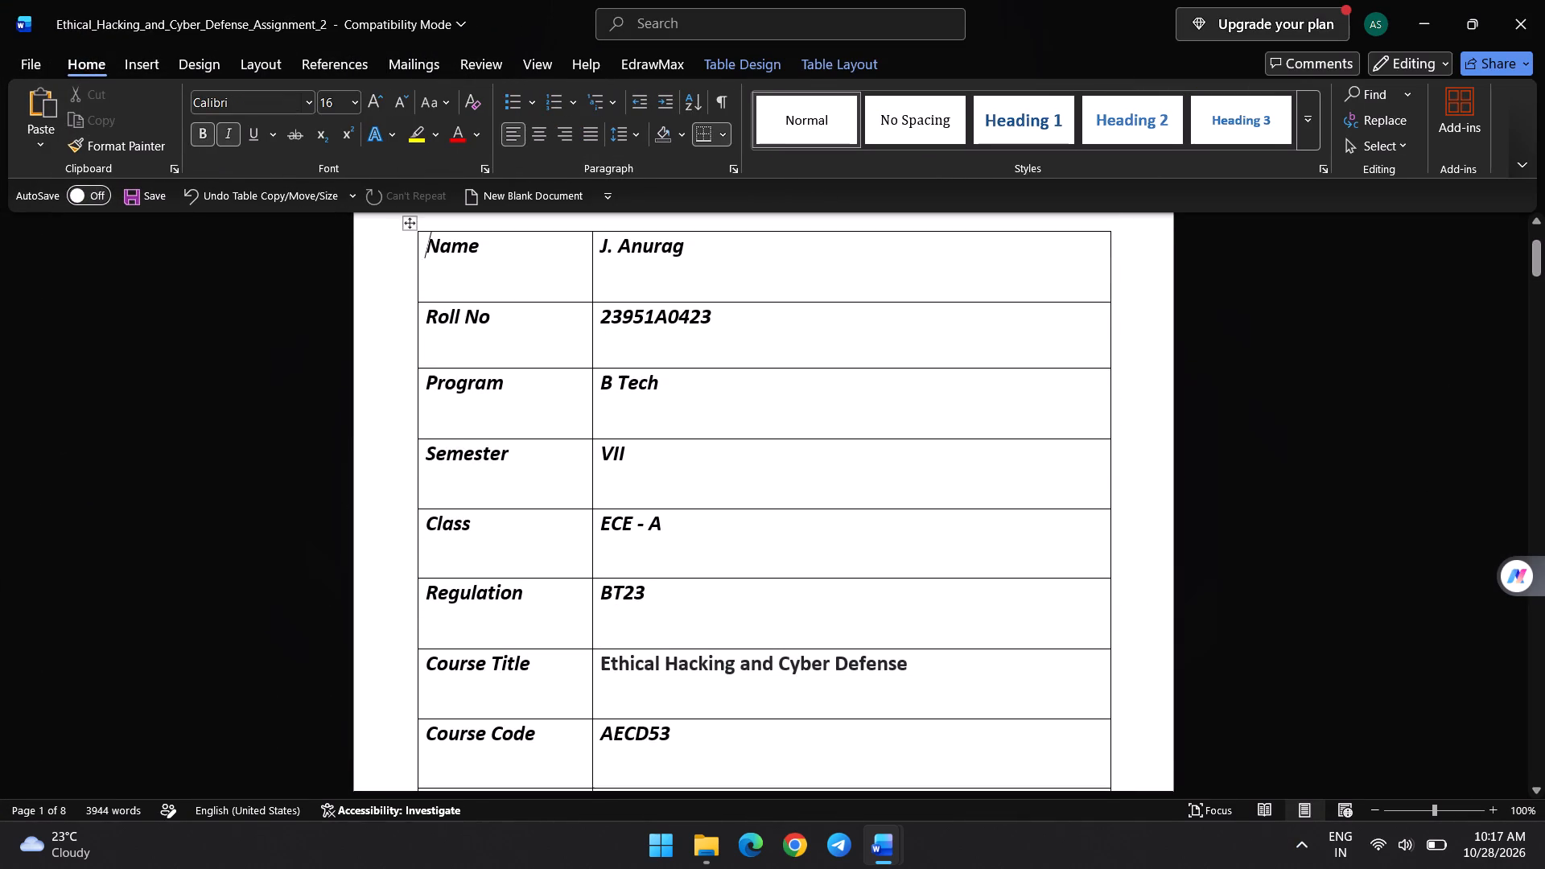
{"action": "scroll", "coordinate": [916, 728], "scroll_direction": "down", "scroll_amount": 1}
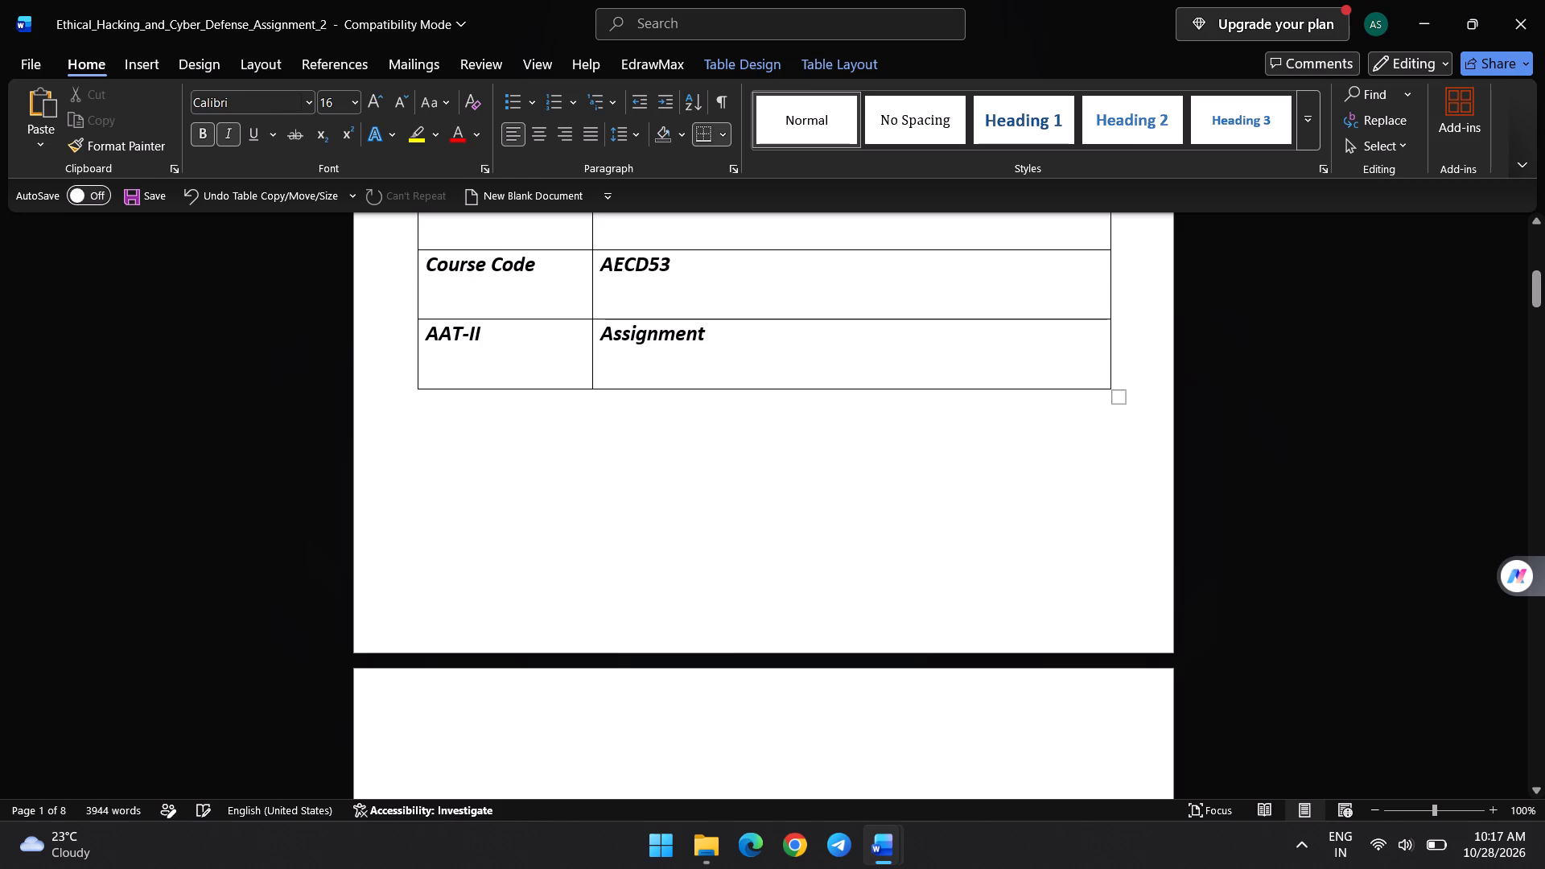
{"action": "left_click_drag", "start_coordinate": [1120, 393], "coordinate": [1106, 294]}
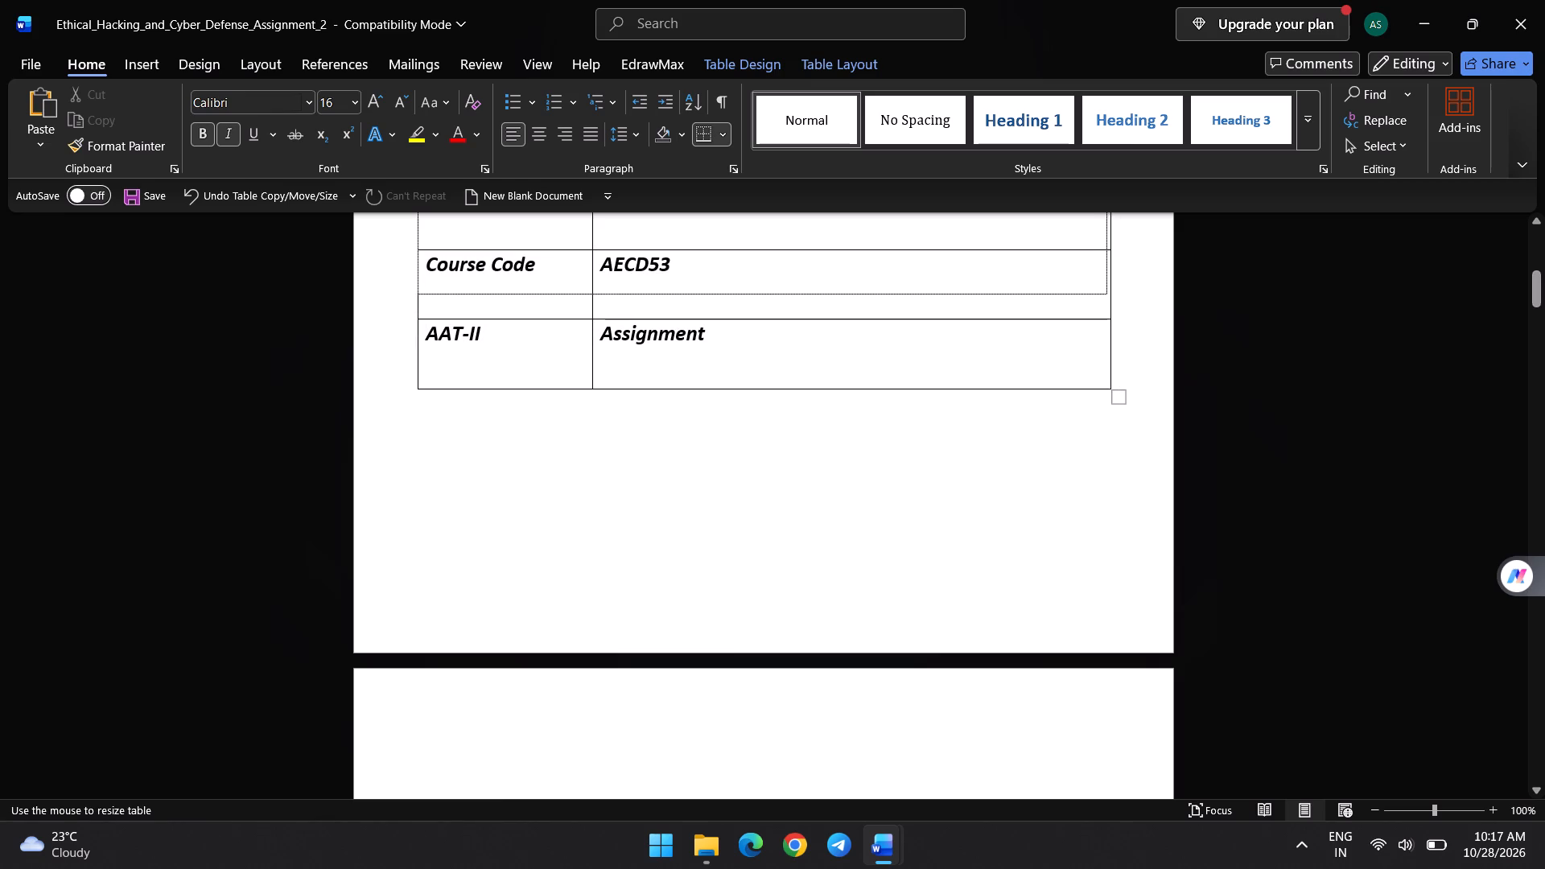
{"action": "left_click_drag", "start_coordinate": [1106, 294], "coordinate": [1112, 279]}
{"action": "scroll", "coordinate": [944, 448], "scroll_direction": "up", "scroll_amount": 1}
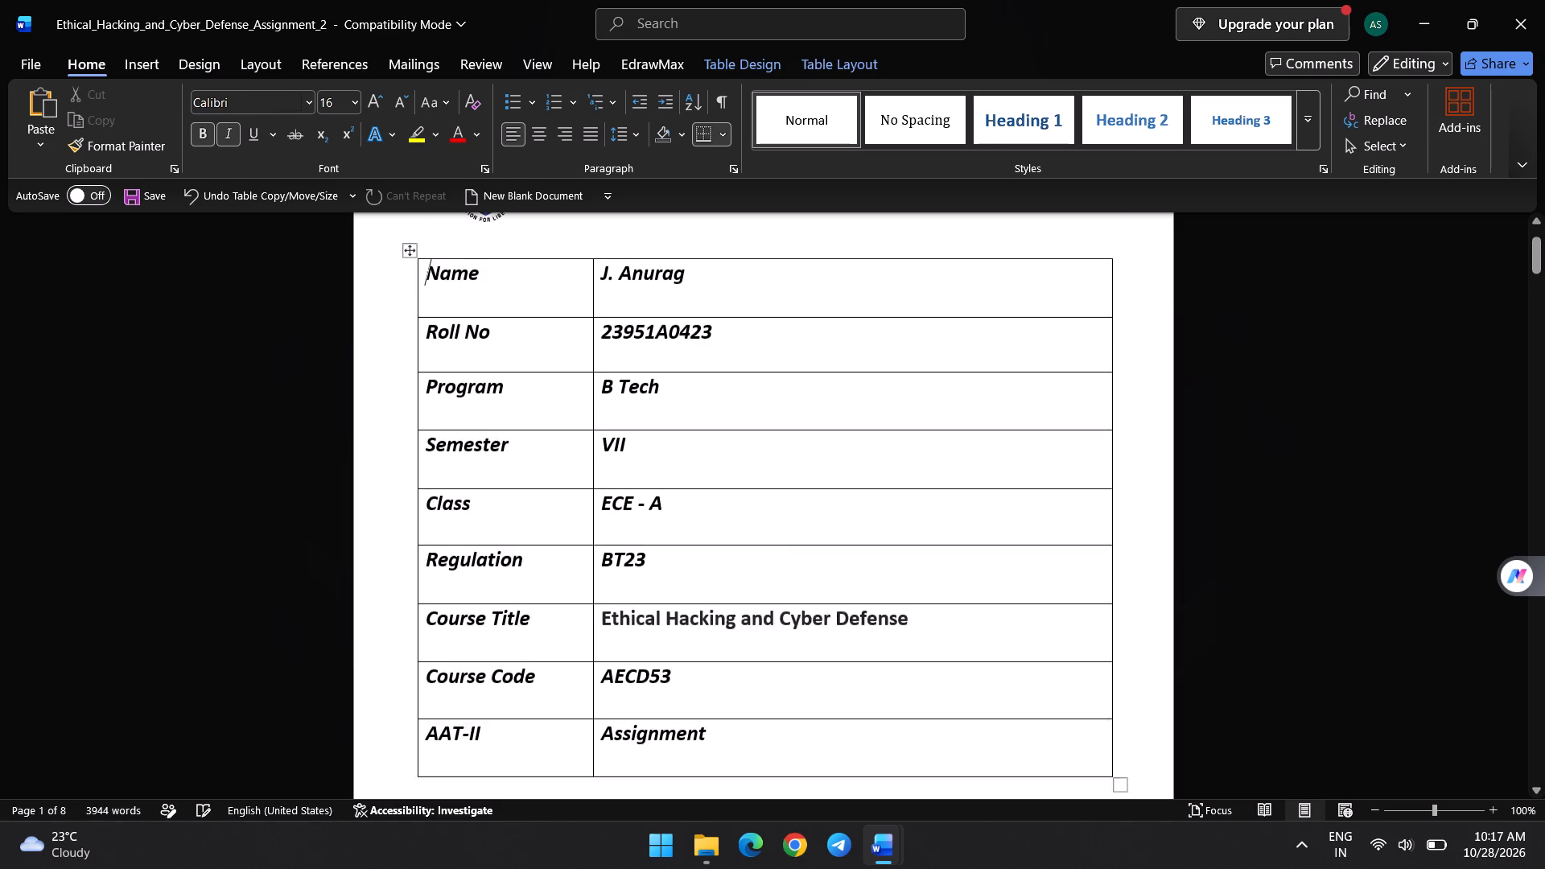
{"action": "scroll", "coordinate": [944, 448], "scroll_direction": "up", "scroll_amount": 1}
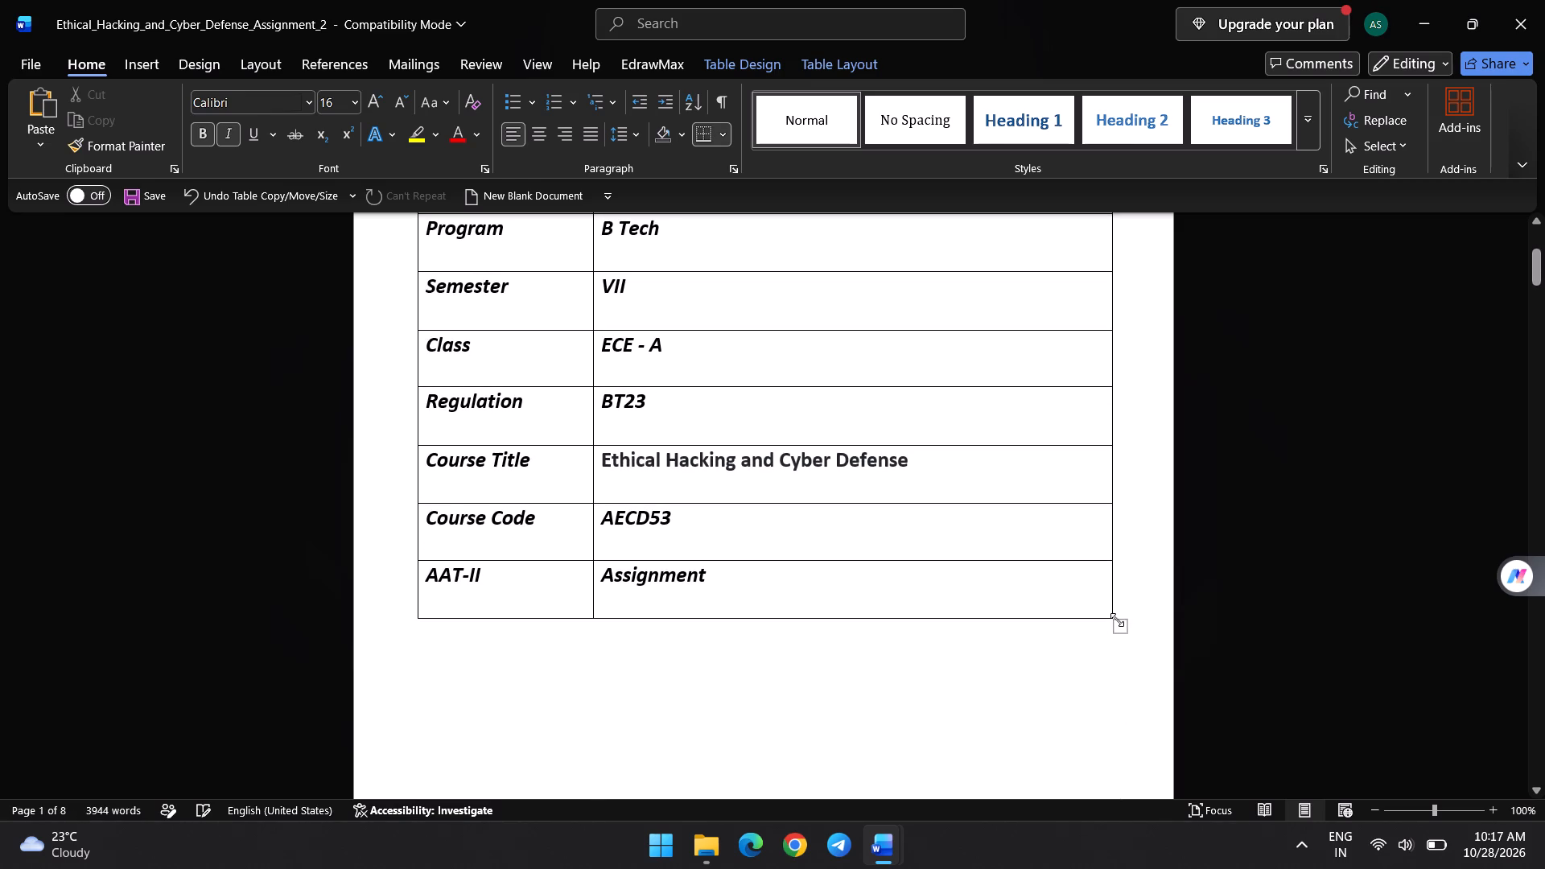
{"action": "left_click_drag", "start_coordinate": [1117, 619], "coordinate": [1122, 661]}
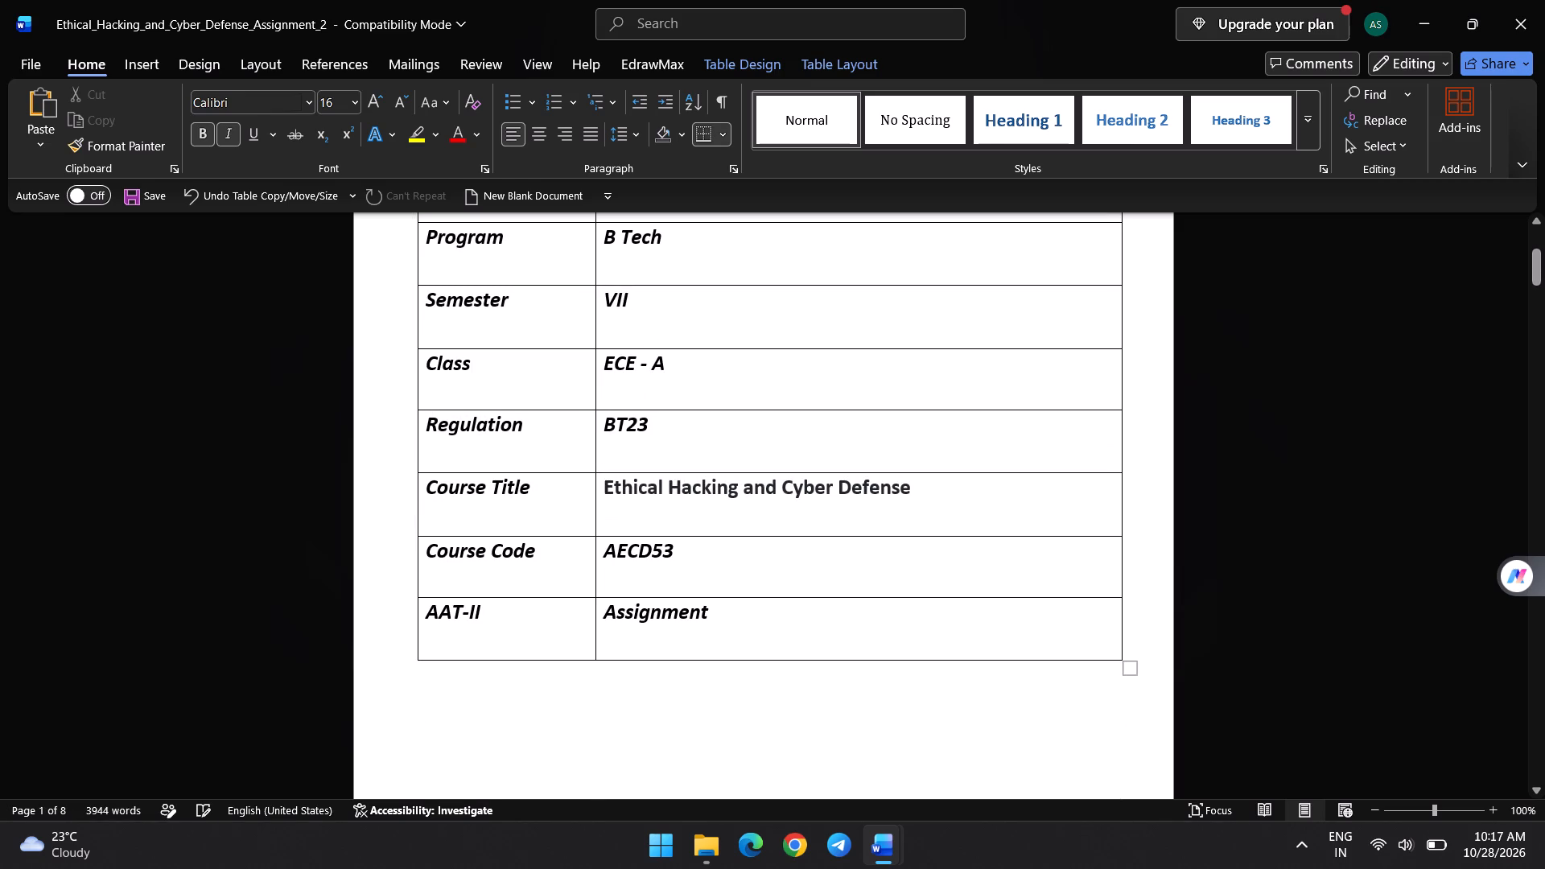
Delete the blank lines above the question 1 heading on Hacking Impacts, keeping the heading near the top of page 2.
{"action": "scroll", "coordinate": [958, 735], "scroll_direction": "down", "scroll_amount": 1}
{"action": "scroll", "coordinate": [707, 735], "scroll_direction": "down", "scroll_amount": 1}
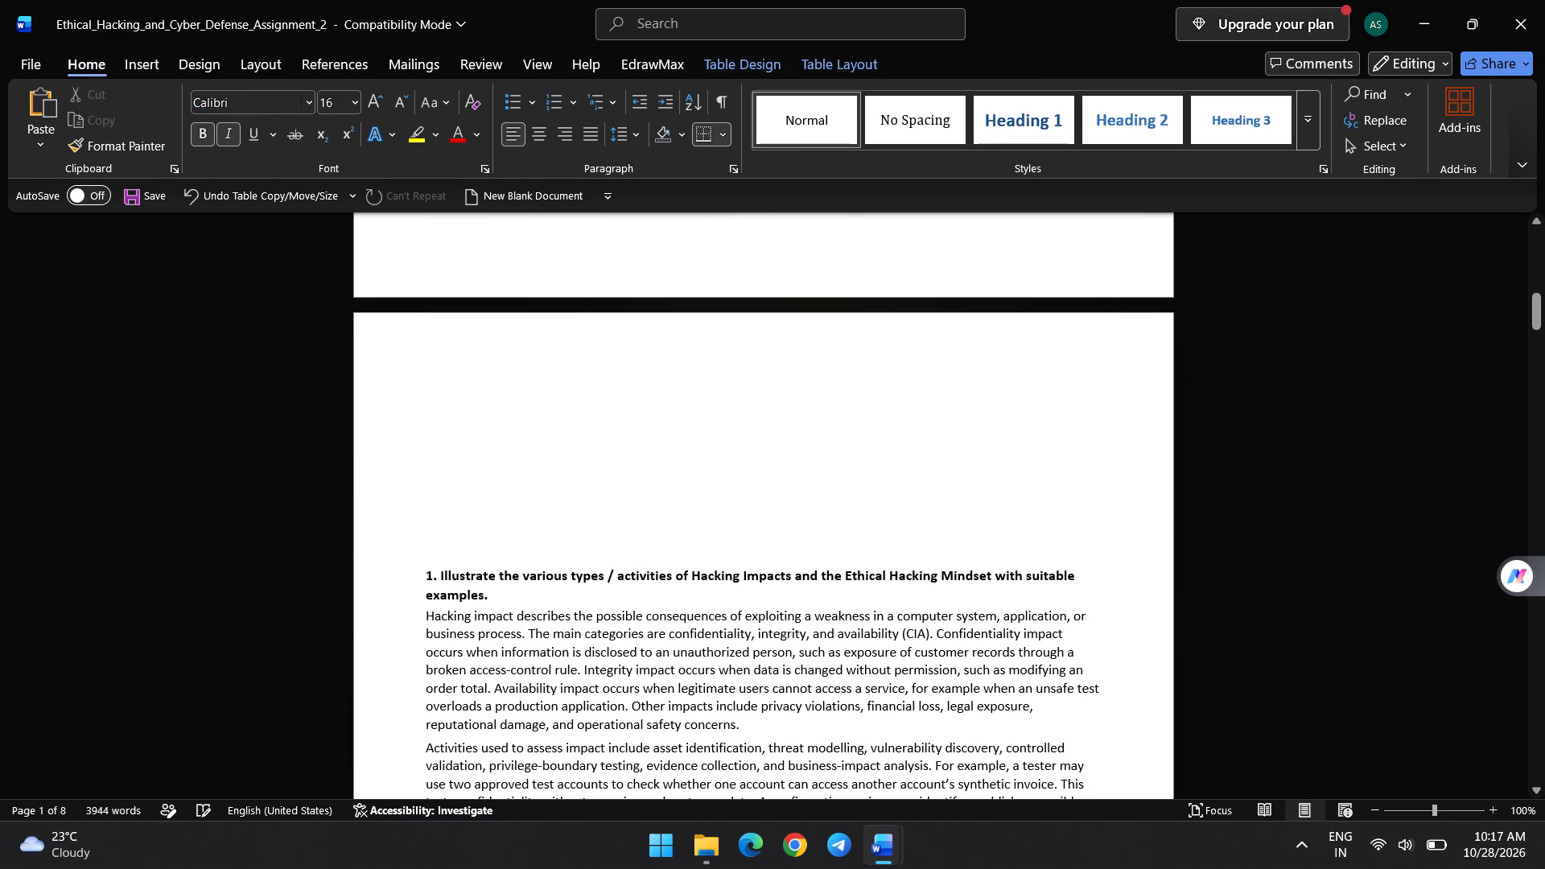
{"action": "left_click_drag", "start_coordinate": [427, 563], "coordinate": [436, 319]}
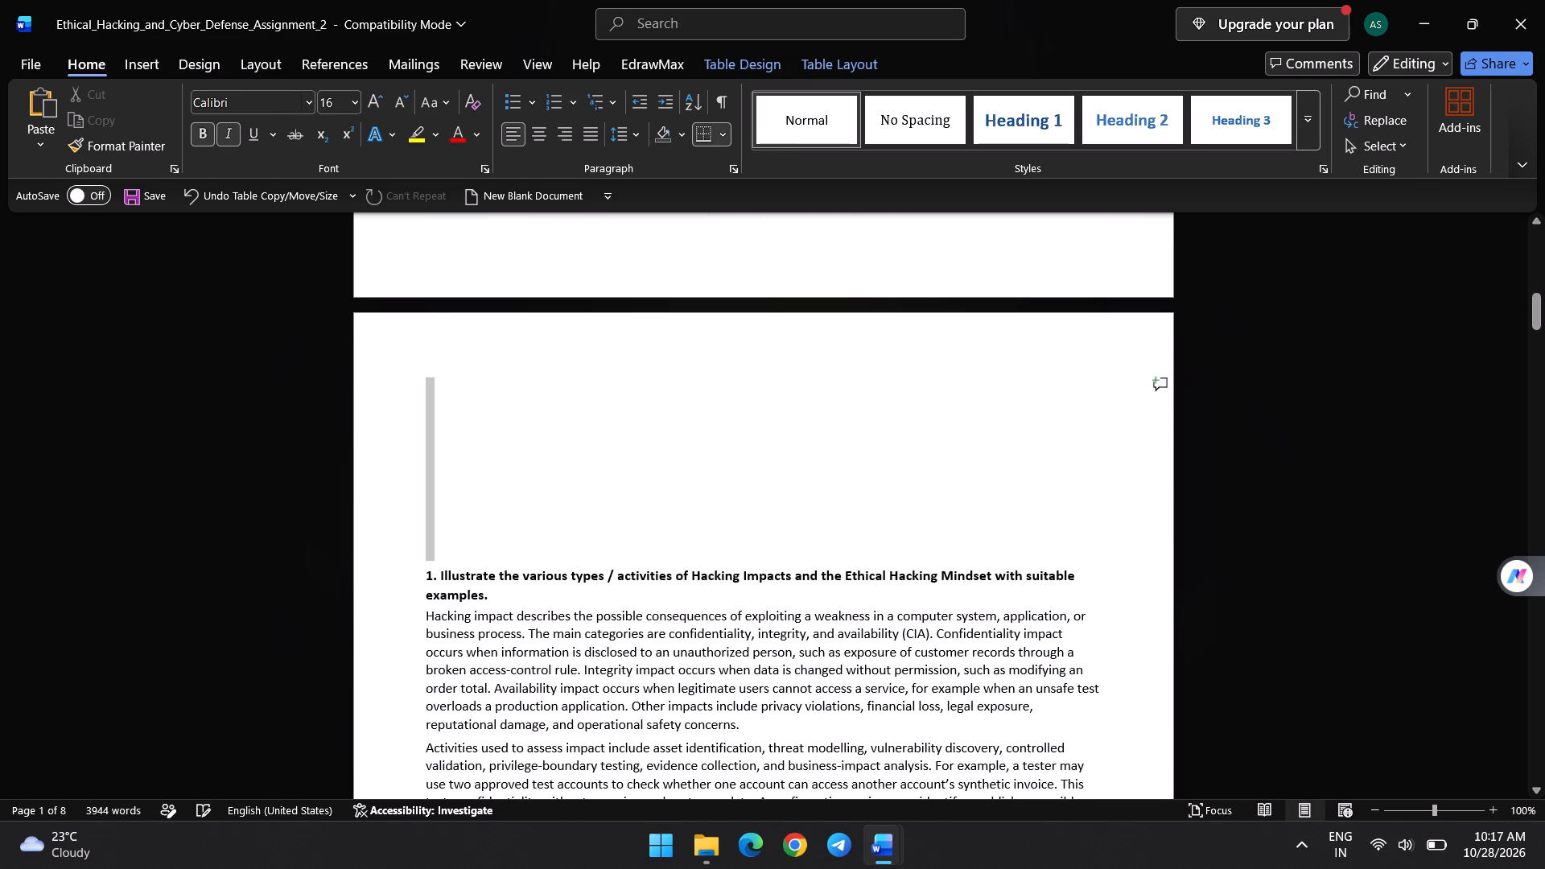
{"action": "left_click_drag", "start_coordinate": [436, 319], "coordinate": [436, 320]}
{"action": "key", "text": "BackSpace"}
{"action": "key", "text": "BackSpace"}
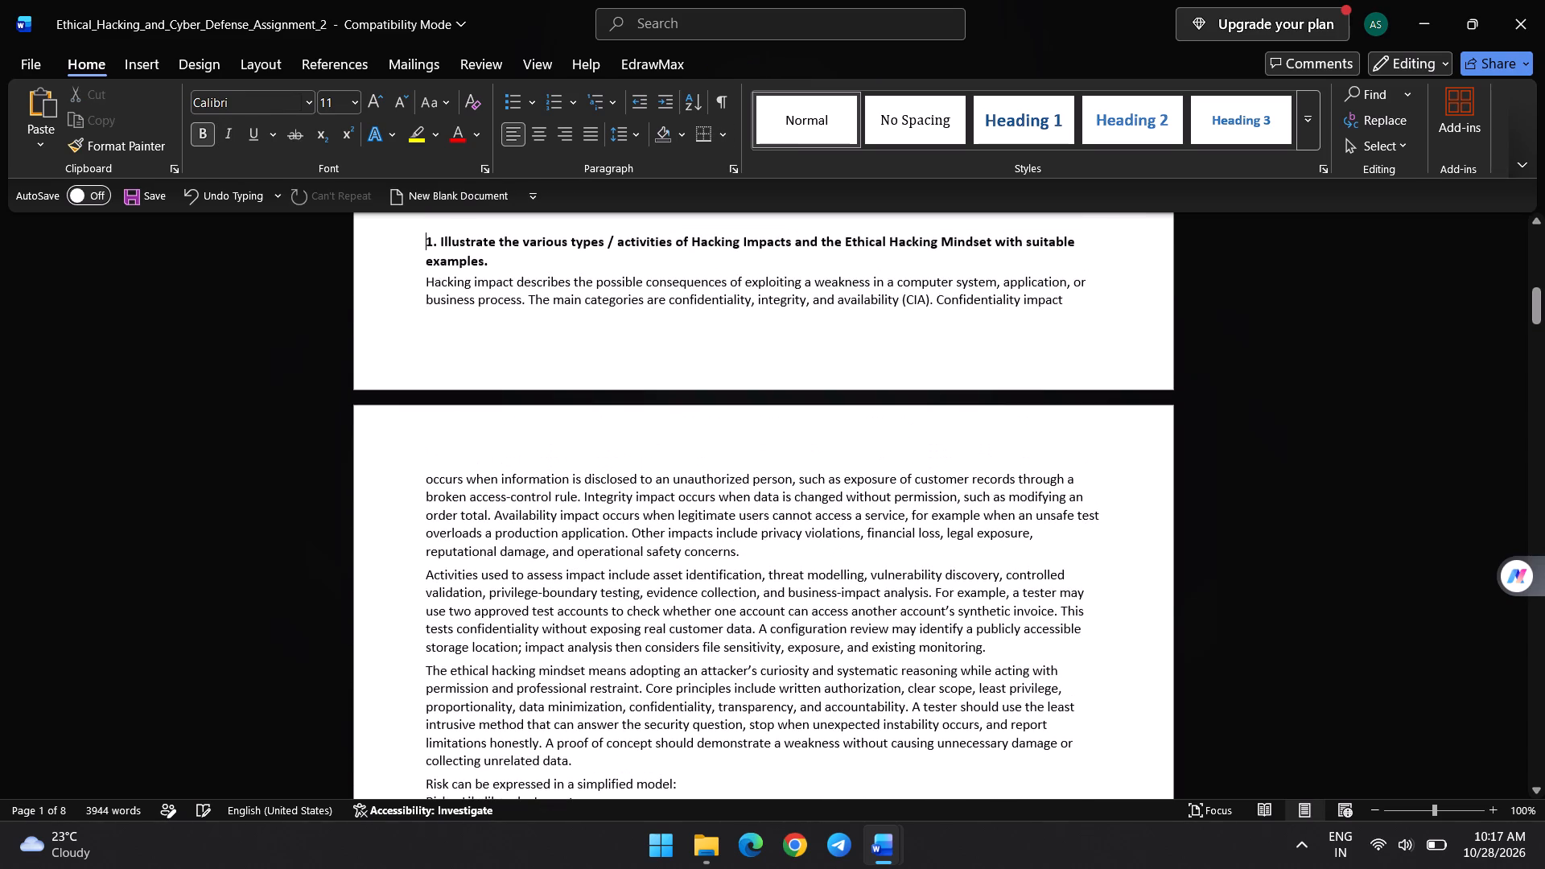
{"action": "key", "text": "Return"}
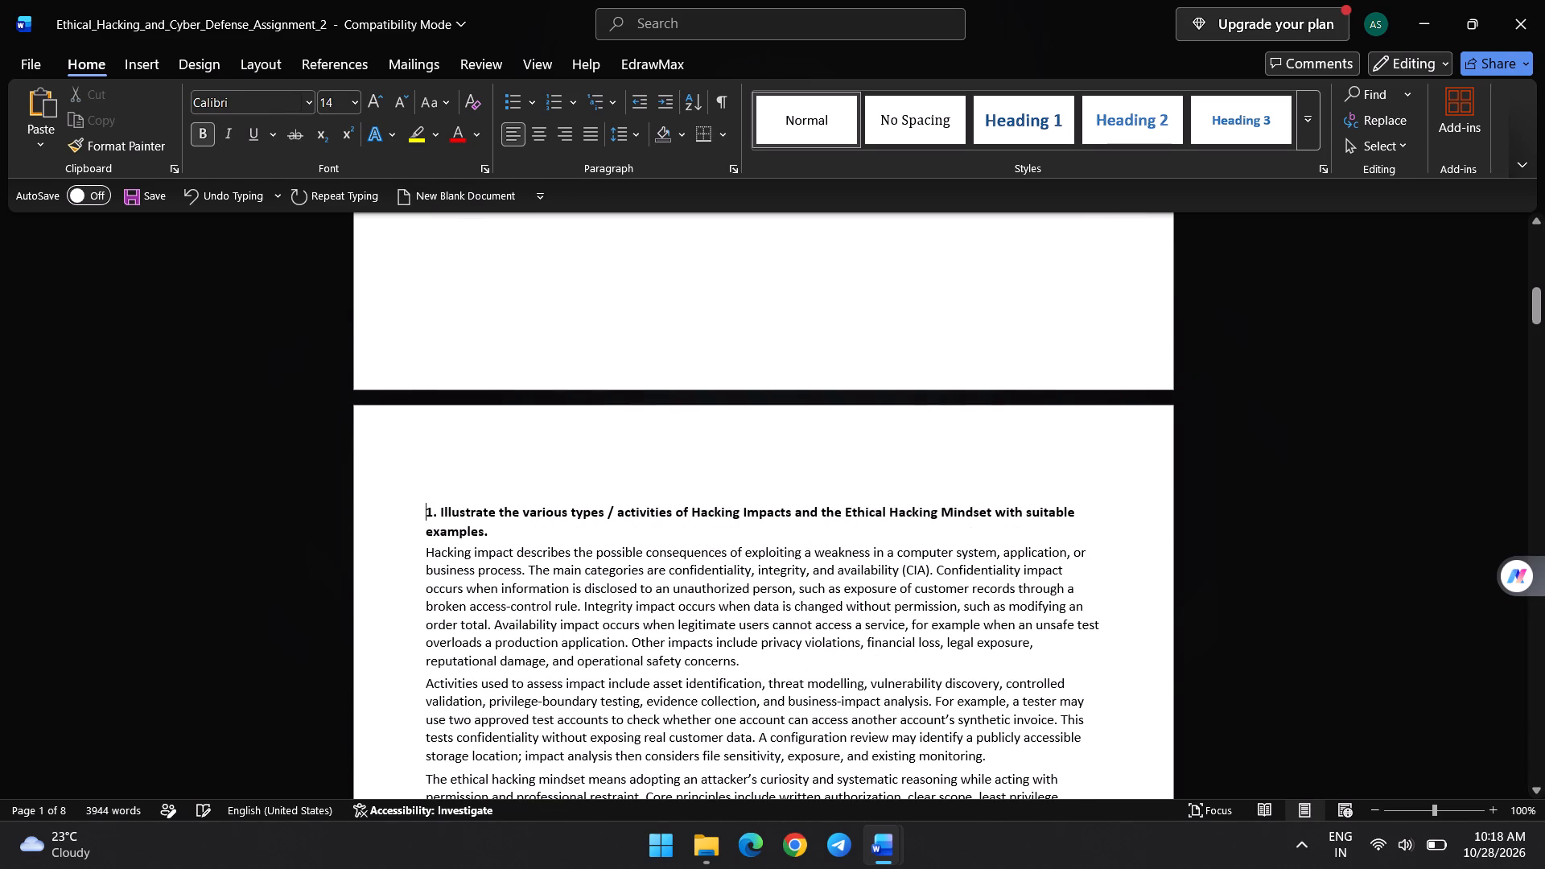
Set the font size of all question and answer text, from the question 1 heading to the document's end, to 12.
{"action": "left_click_drag", "start_coordinate": [422, 505], "coordinate": [593, 834]}
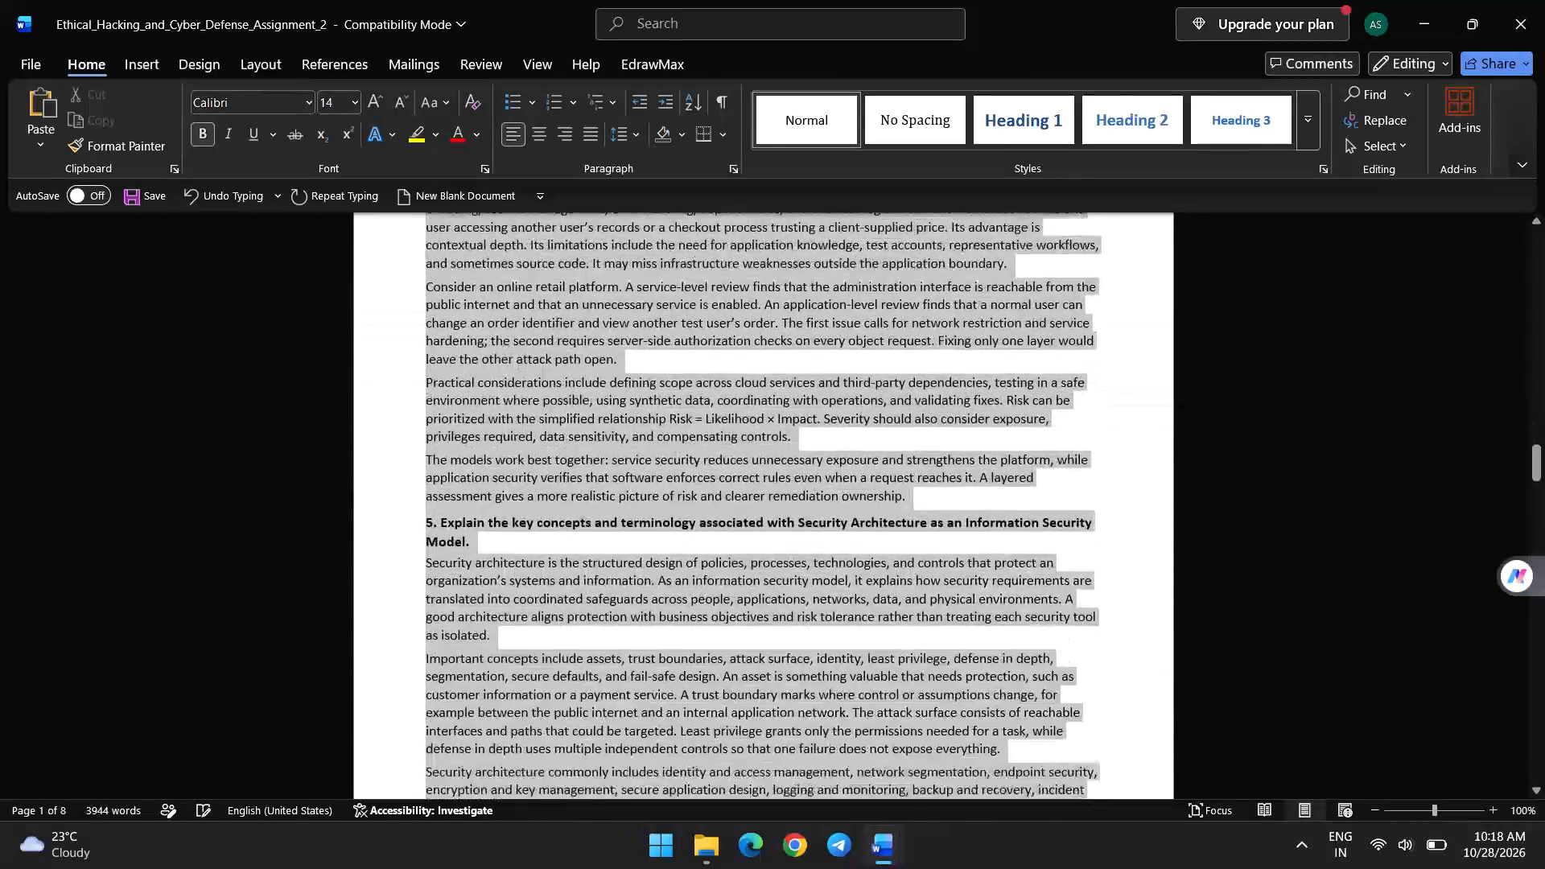
{"action": "left_click_drag", "start_coordinate": [593, 834], "coordinate": [591, 868]}
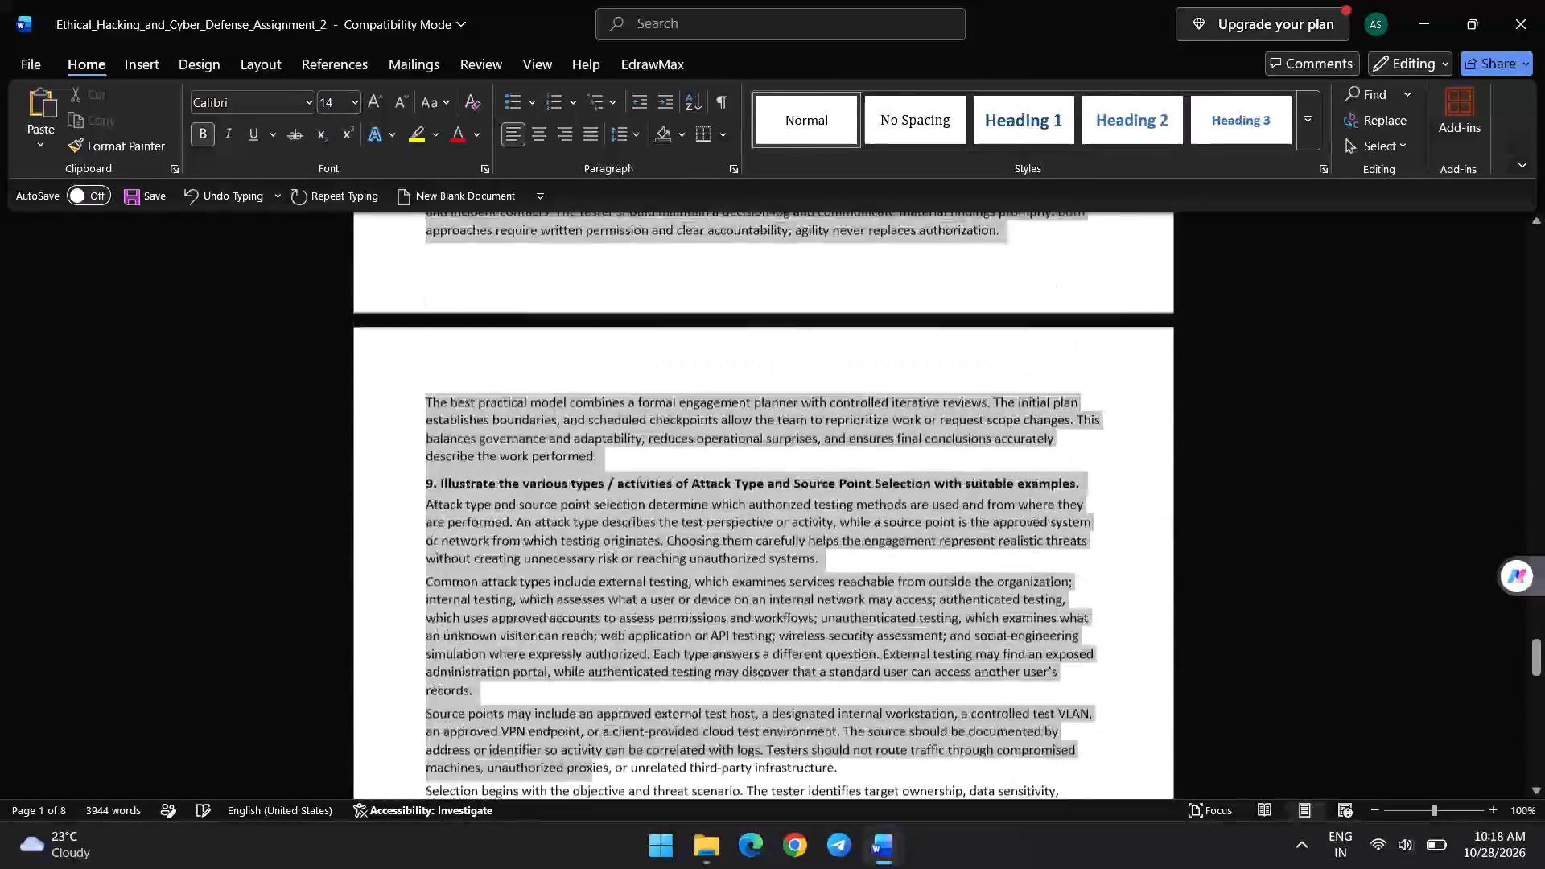
{"action": "left_click_drag", "start_coordinate": [591, 868], "coordinate": [632, 675]}
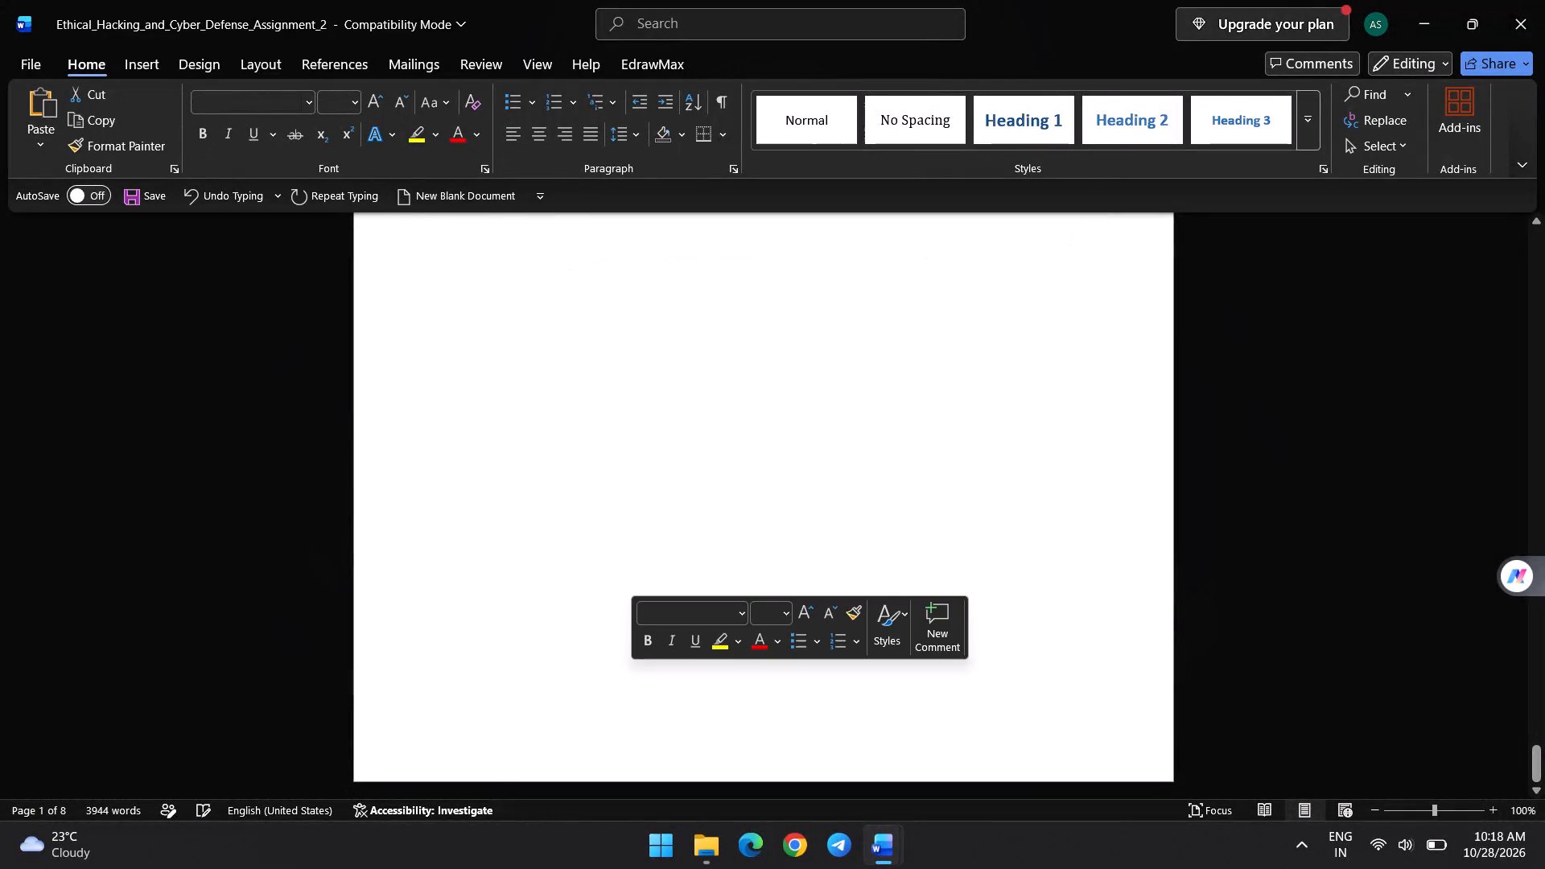
{"action": "left_click", "coordinate": [357, 99]}
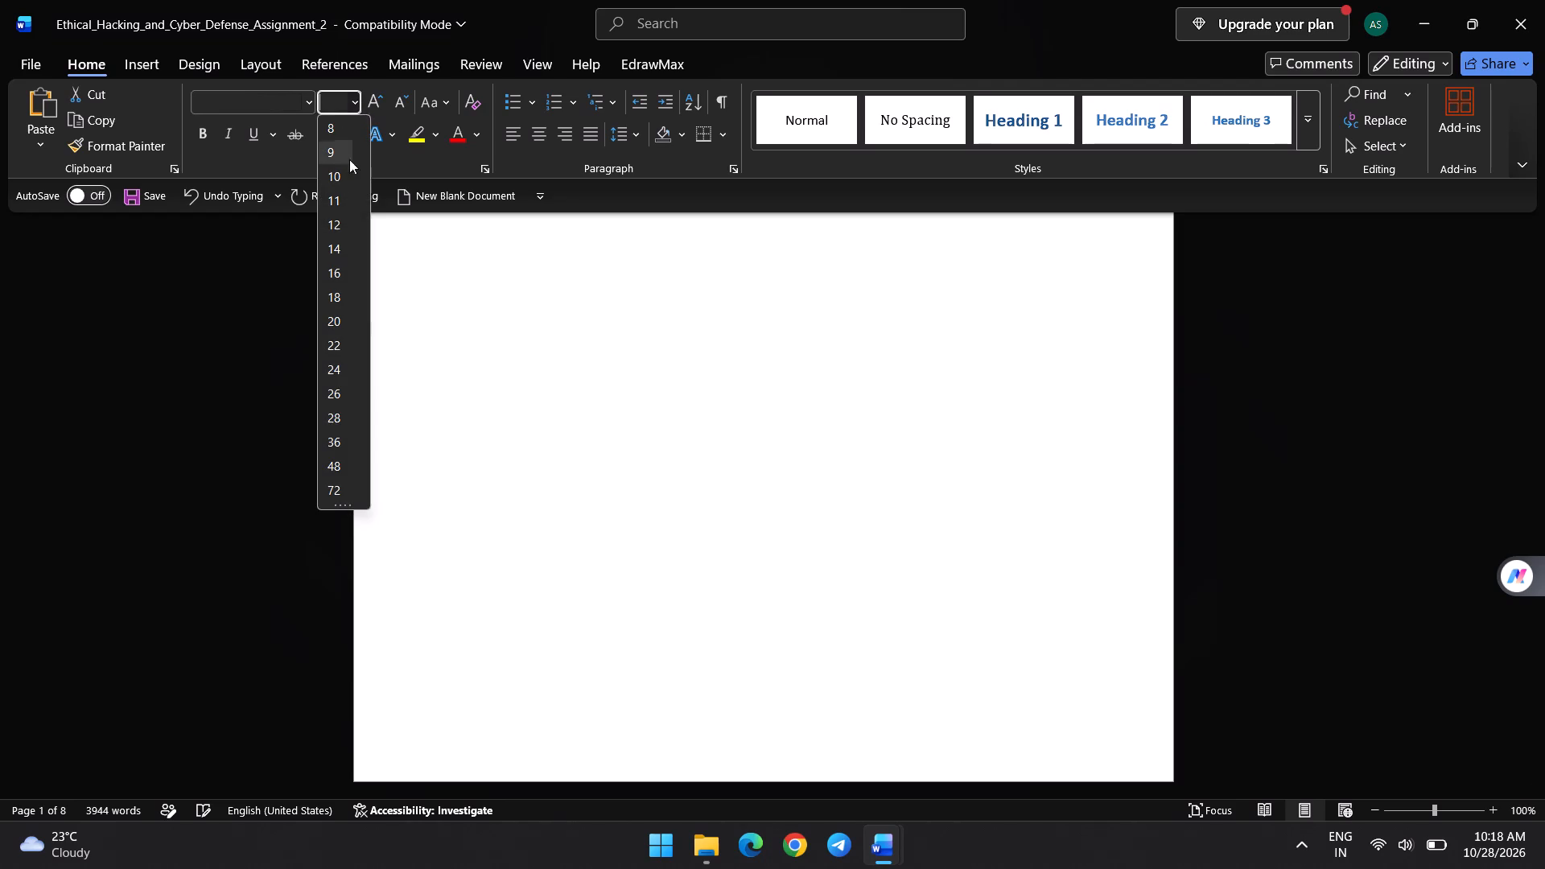
{"action": "left_click", "coordinate": [340, 224]}
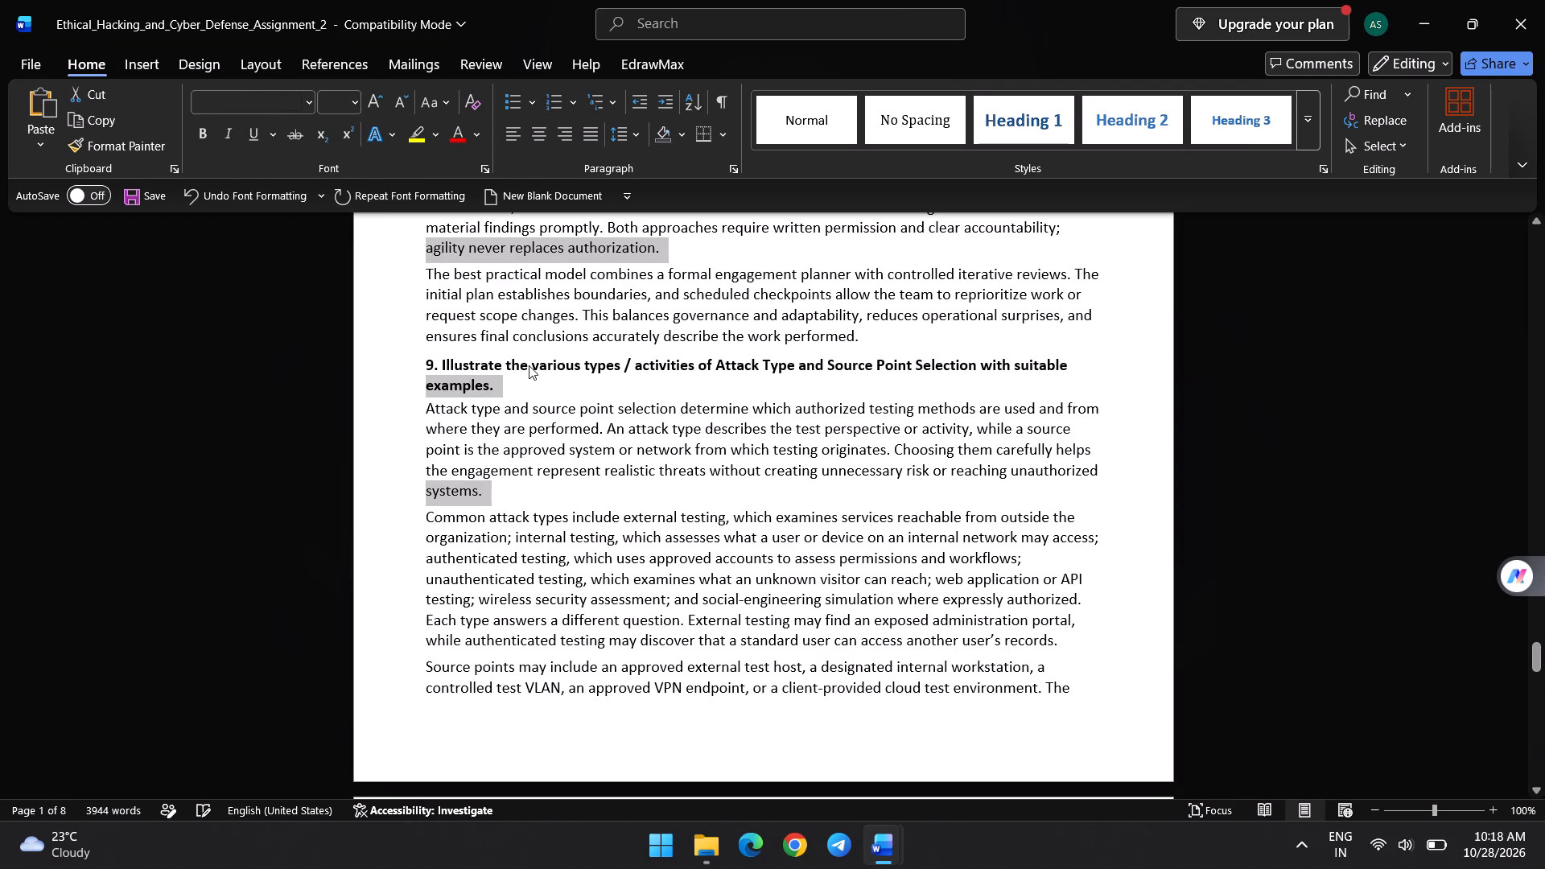
Insert a blank line above the question 10 heading on Selecting the Right Security Consultant and Tester.
{"action": "left_click", "coordinate": [392, 456]}
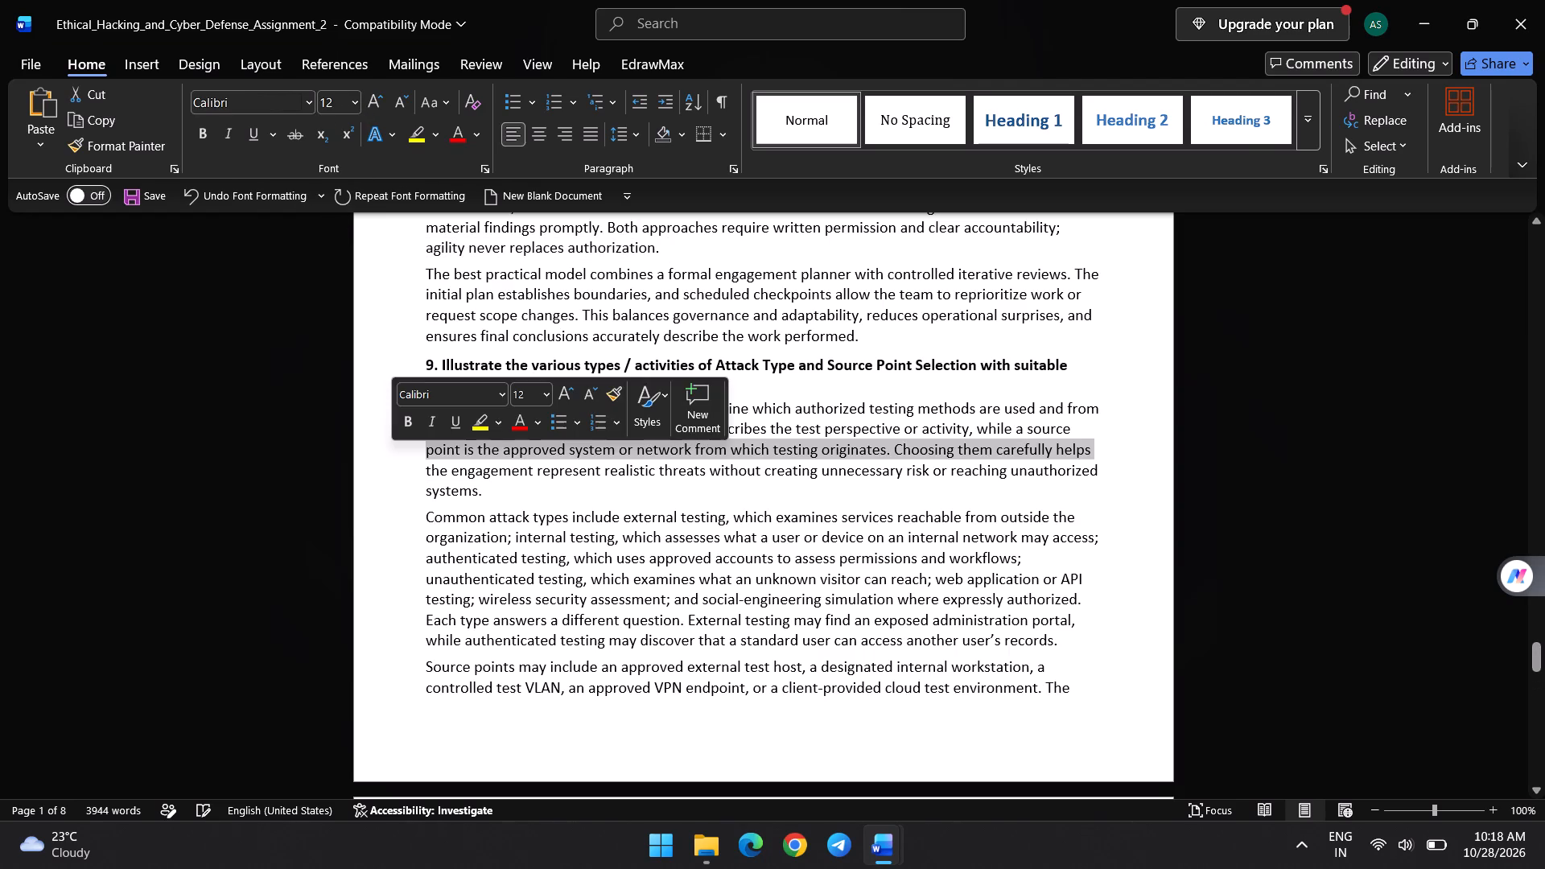
{"action": "left_click", "coordinate": [219, 386]}
{"action": "scroll", "coordinate": [616, 513], "scroll_direction": "down", "scroll_amount": 1}
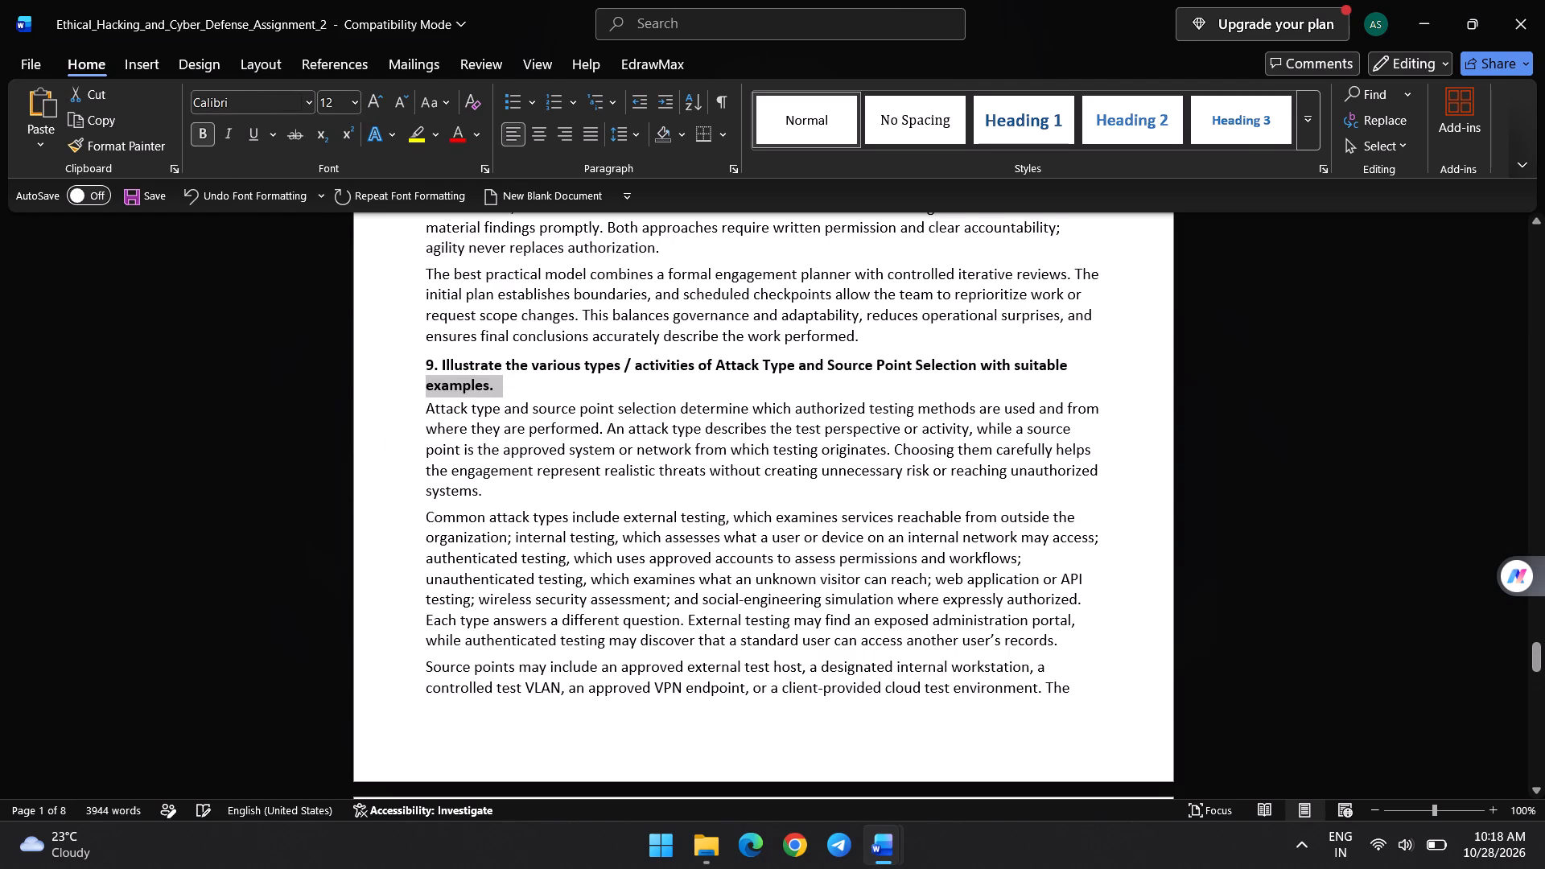
{"action": "scroll", "coordinate": [616, 513], "scroll_direction": "down", "scroll_amount": 1}
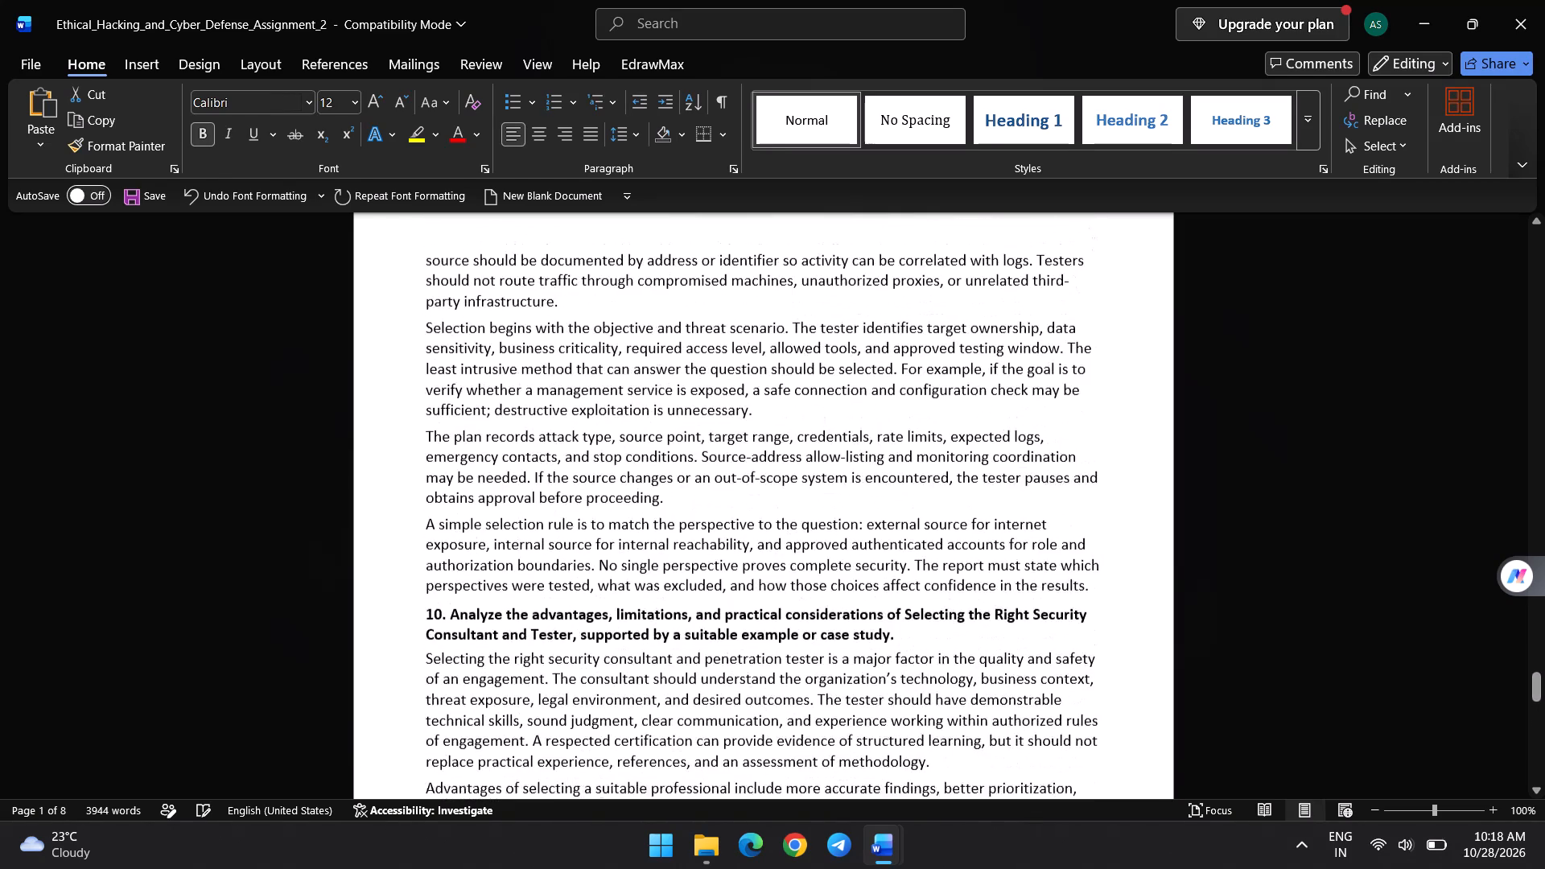
{"action": "left_click", "coordinate": [1090, 604]}
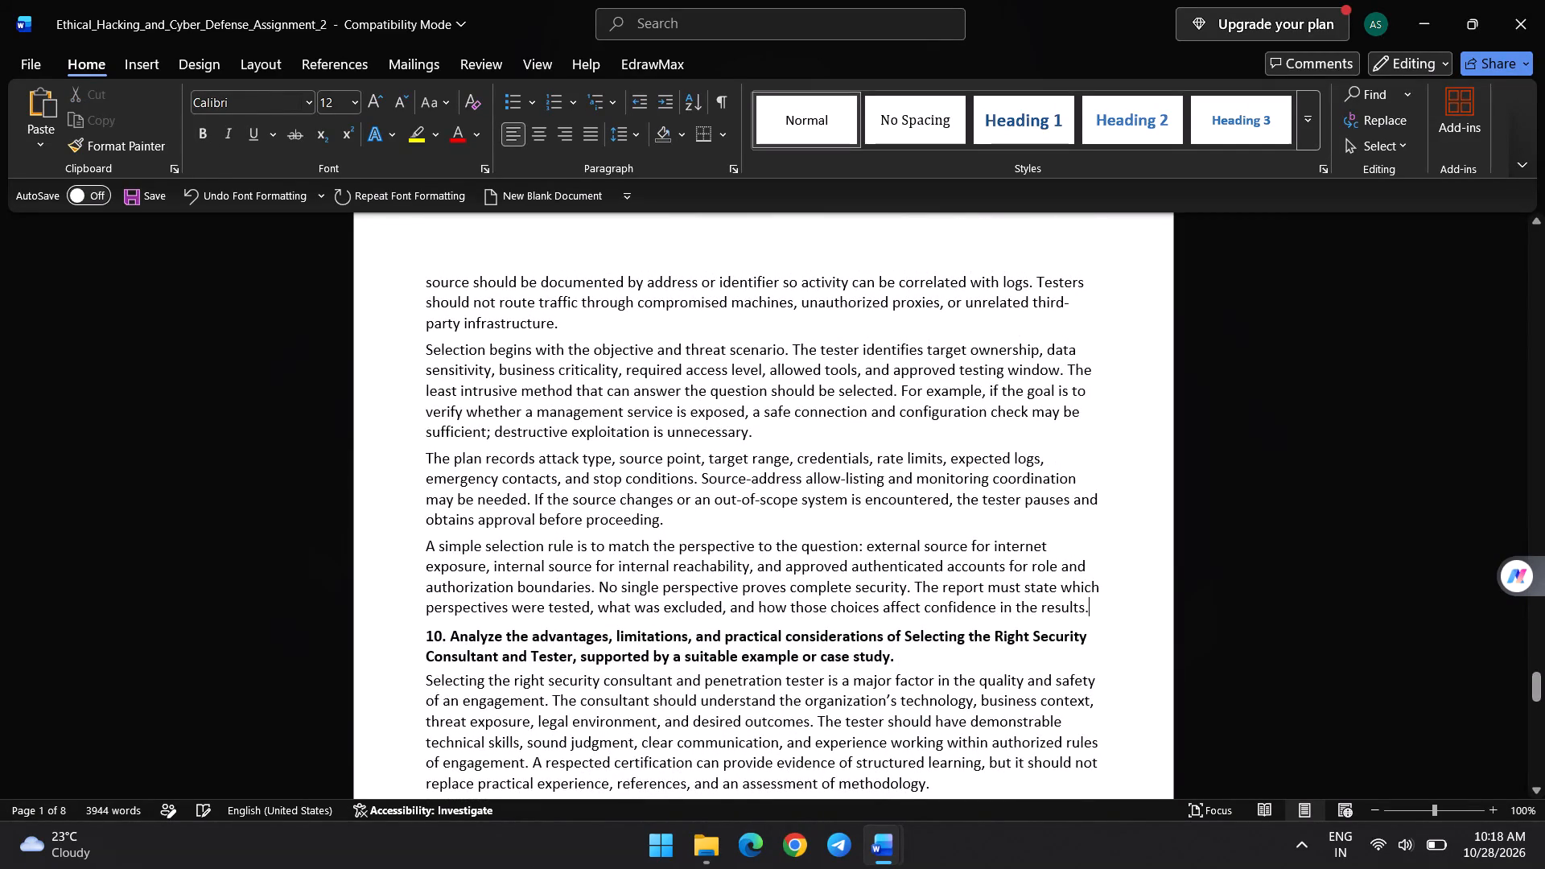
{"action": "key", "text": "Return"}
Insert a blank line between the flow diagram table and the question 8 heading on The Engagement Planner.
{"action": "scroll", "coordinate": [1055, 626], "scroll_direction": "up", "scroll_amount": 1}
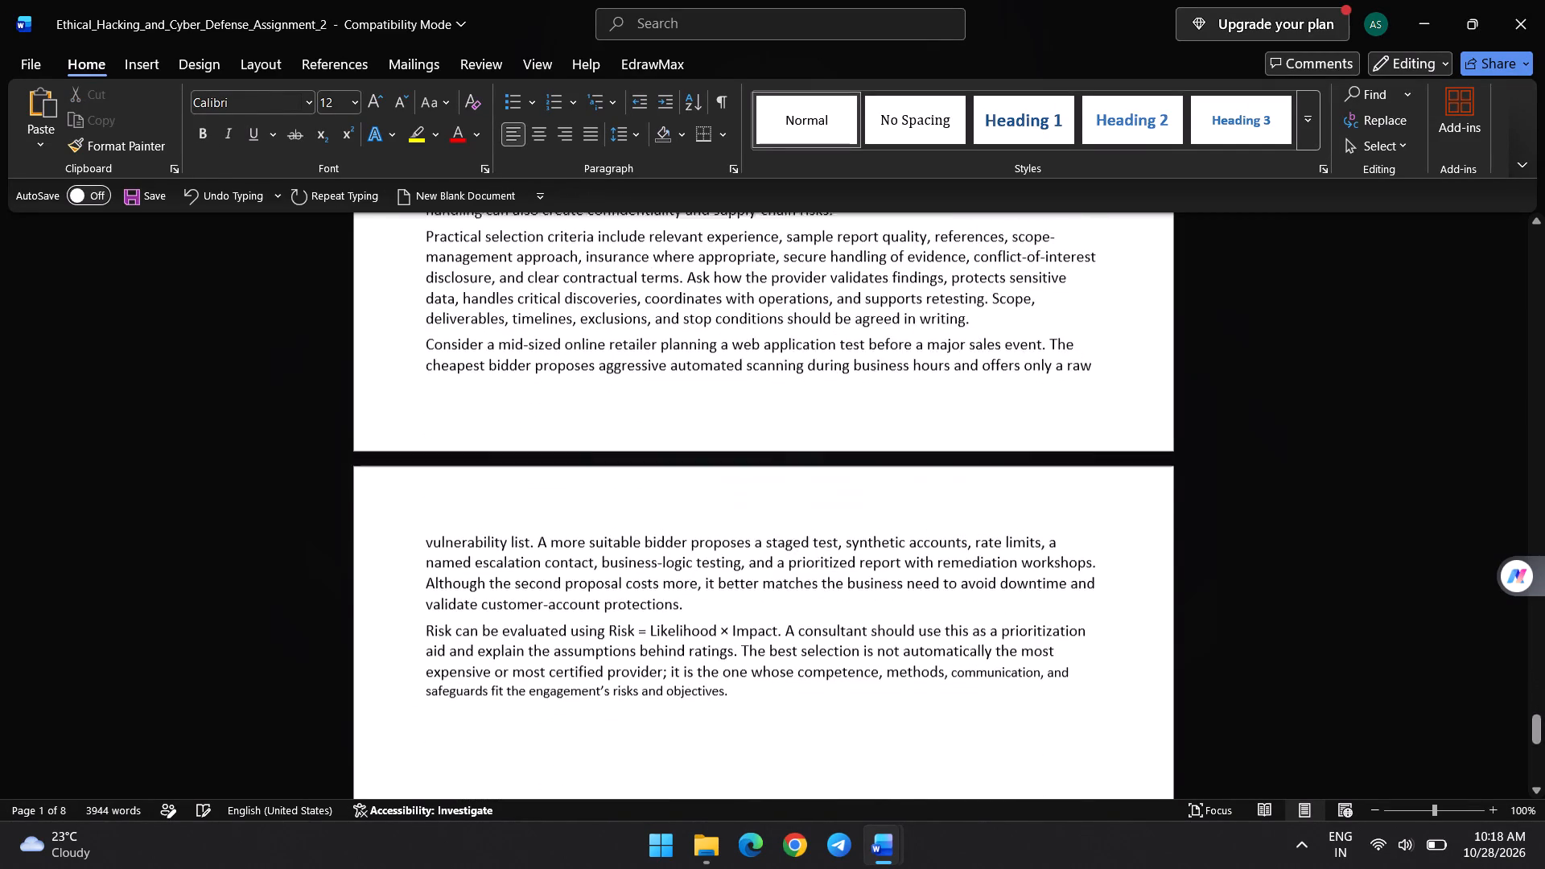
{"action": "scroll", "coordinate": [1055, 626], "scroll_direction": "up", "scroll_amount": 1}
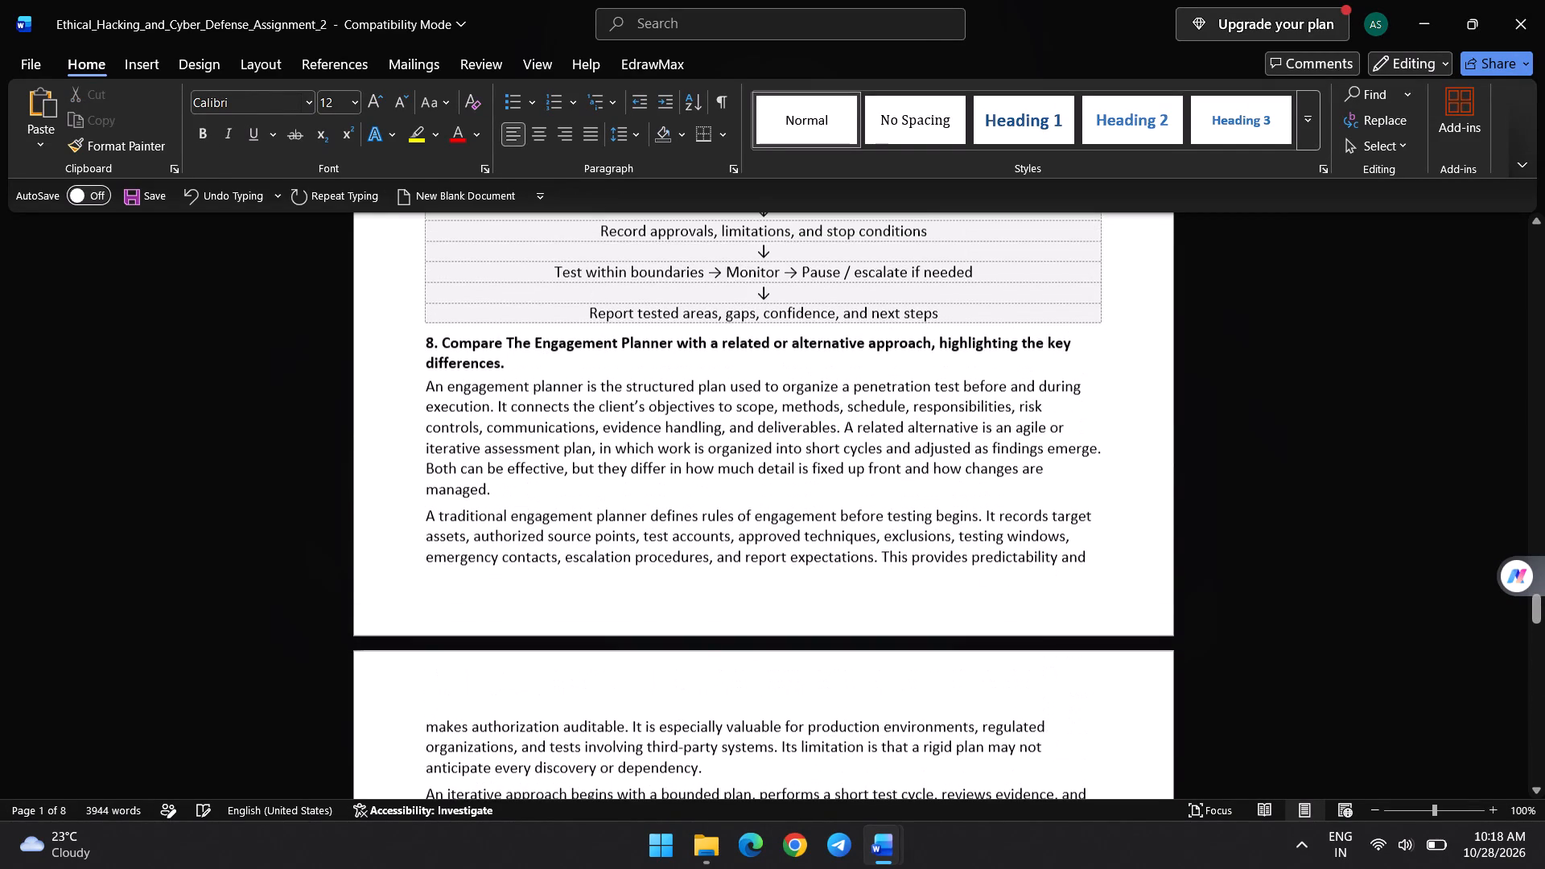
{"action": "left_click", "coordinate": [1117, 326]}
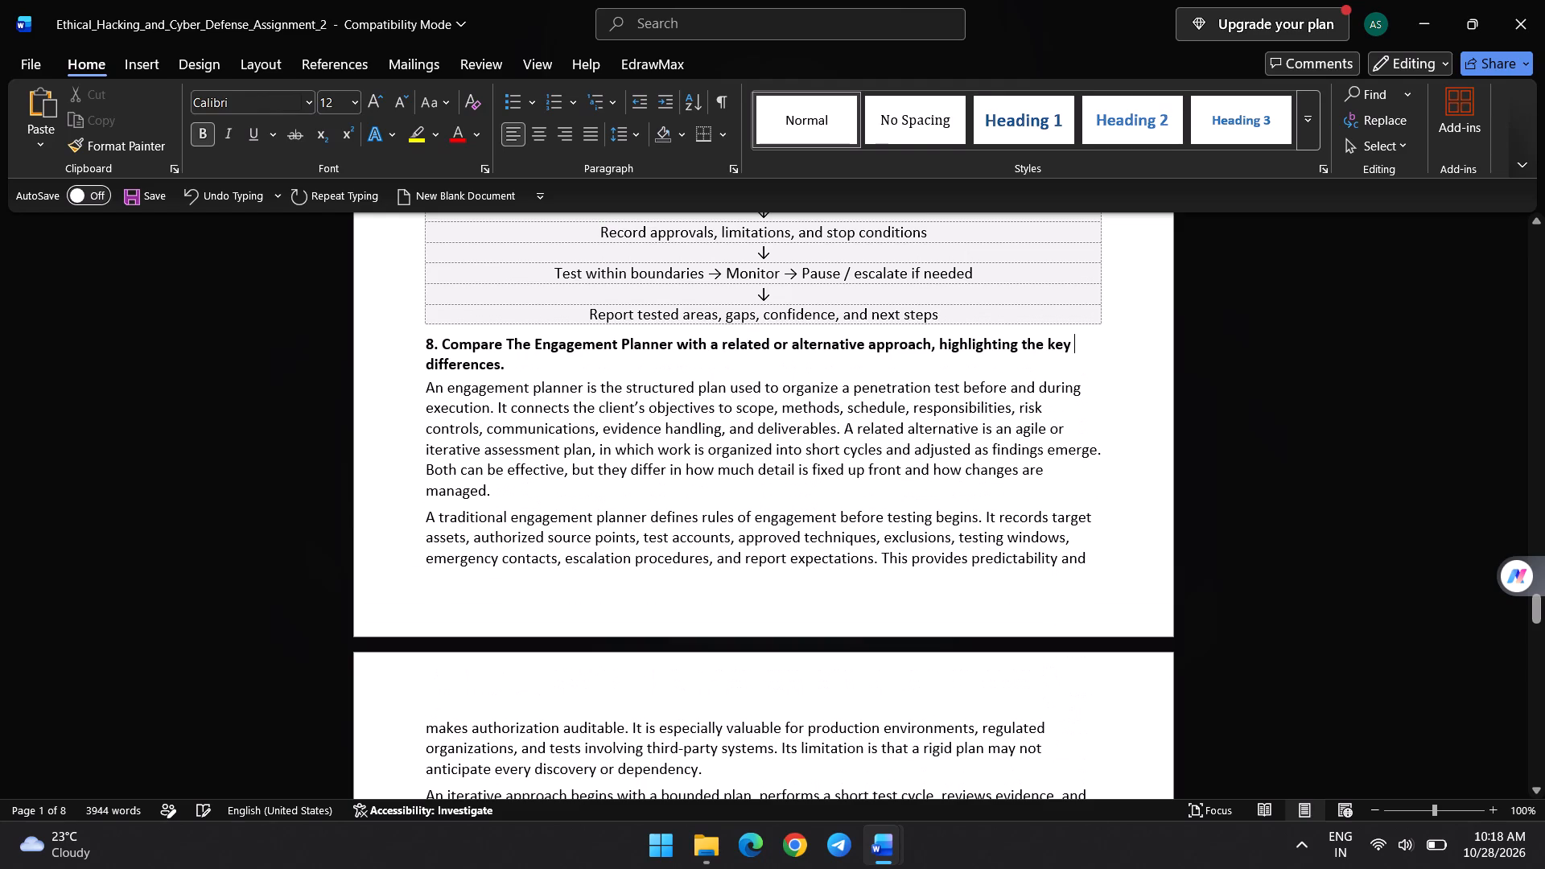
{"action": "key", "text": "Up"}
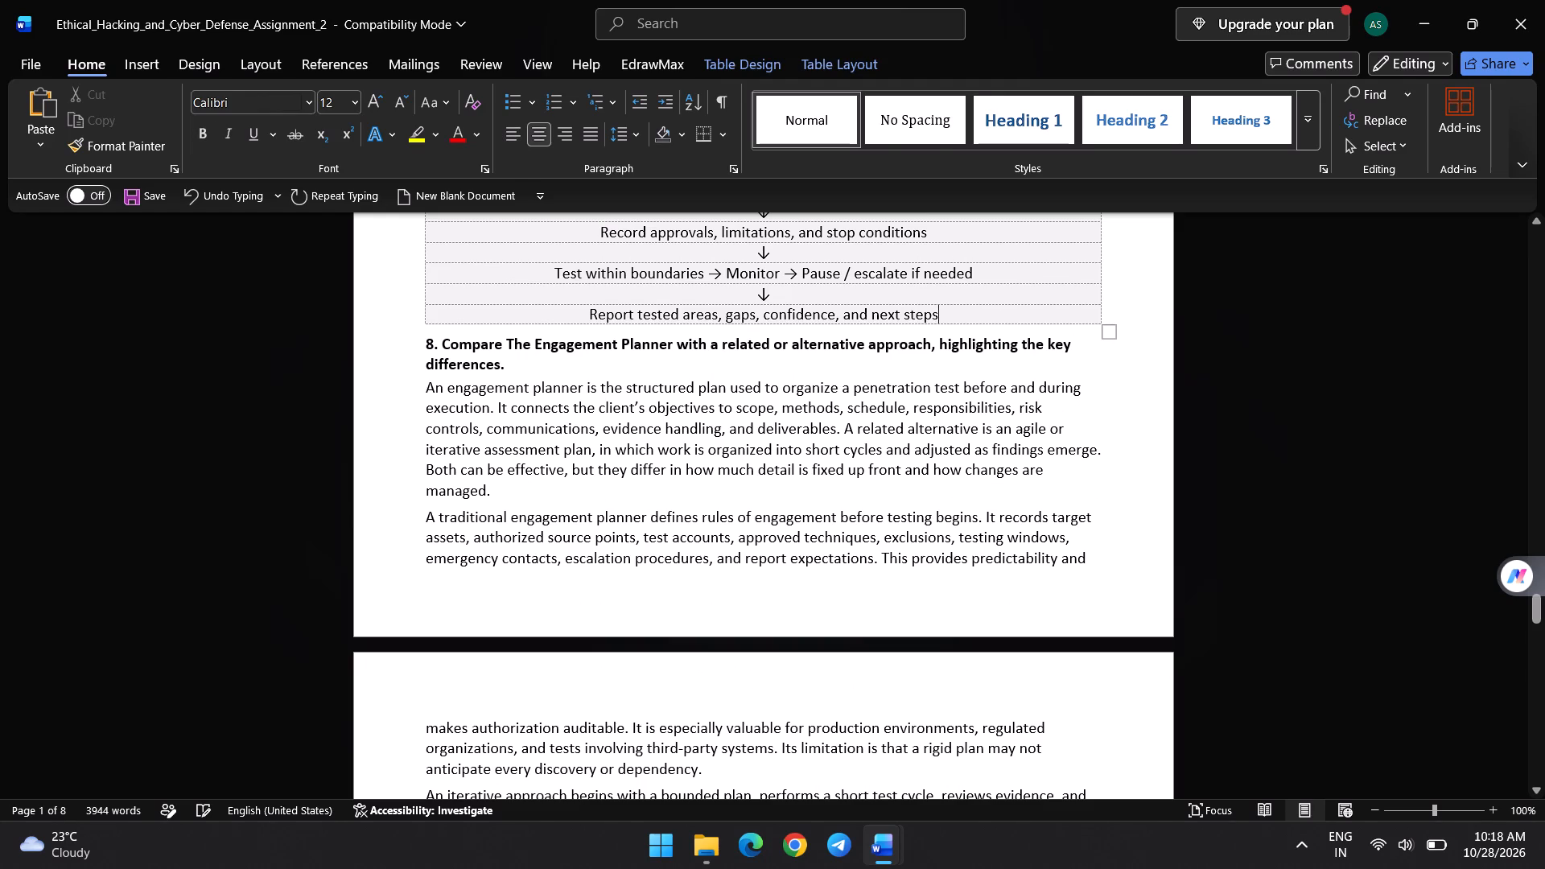
{"action": "key", "text": "Return"}
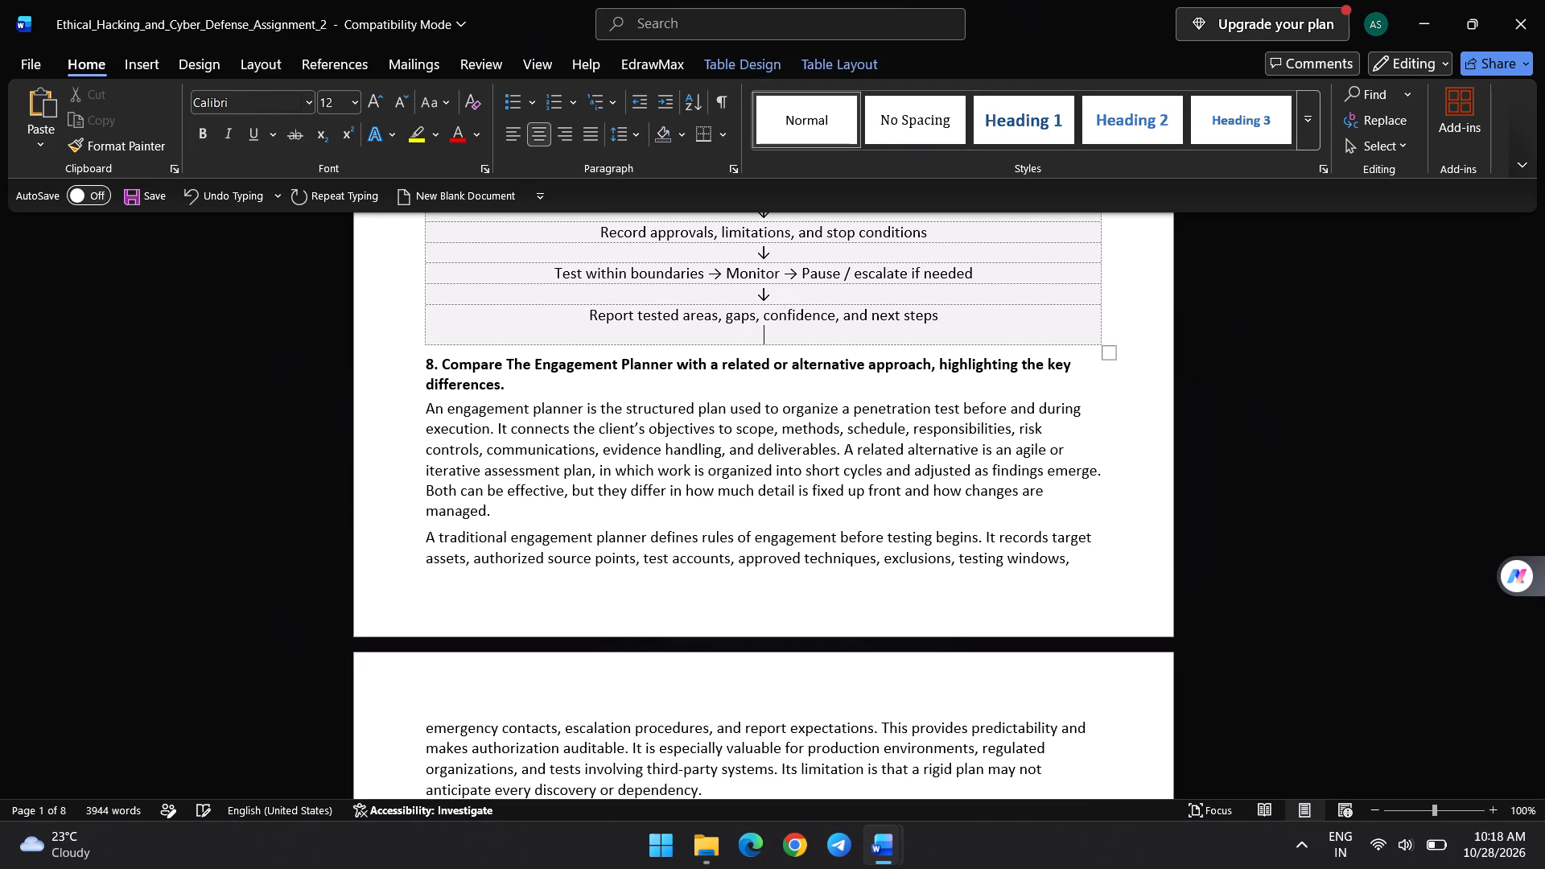
{"action": "key", "text": "BackSpace"}
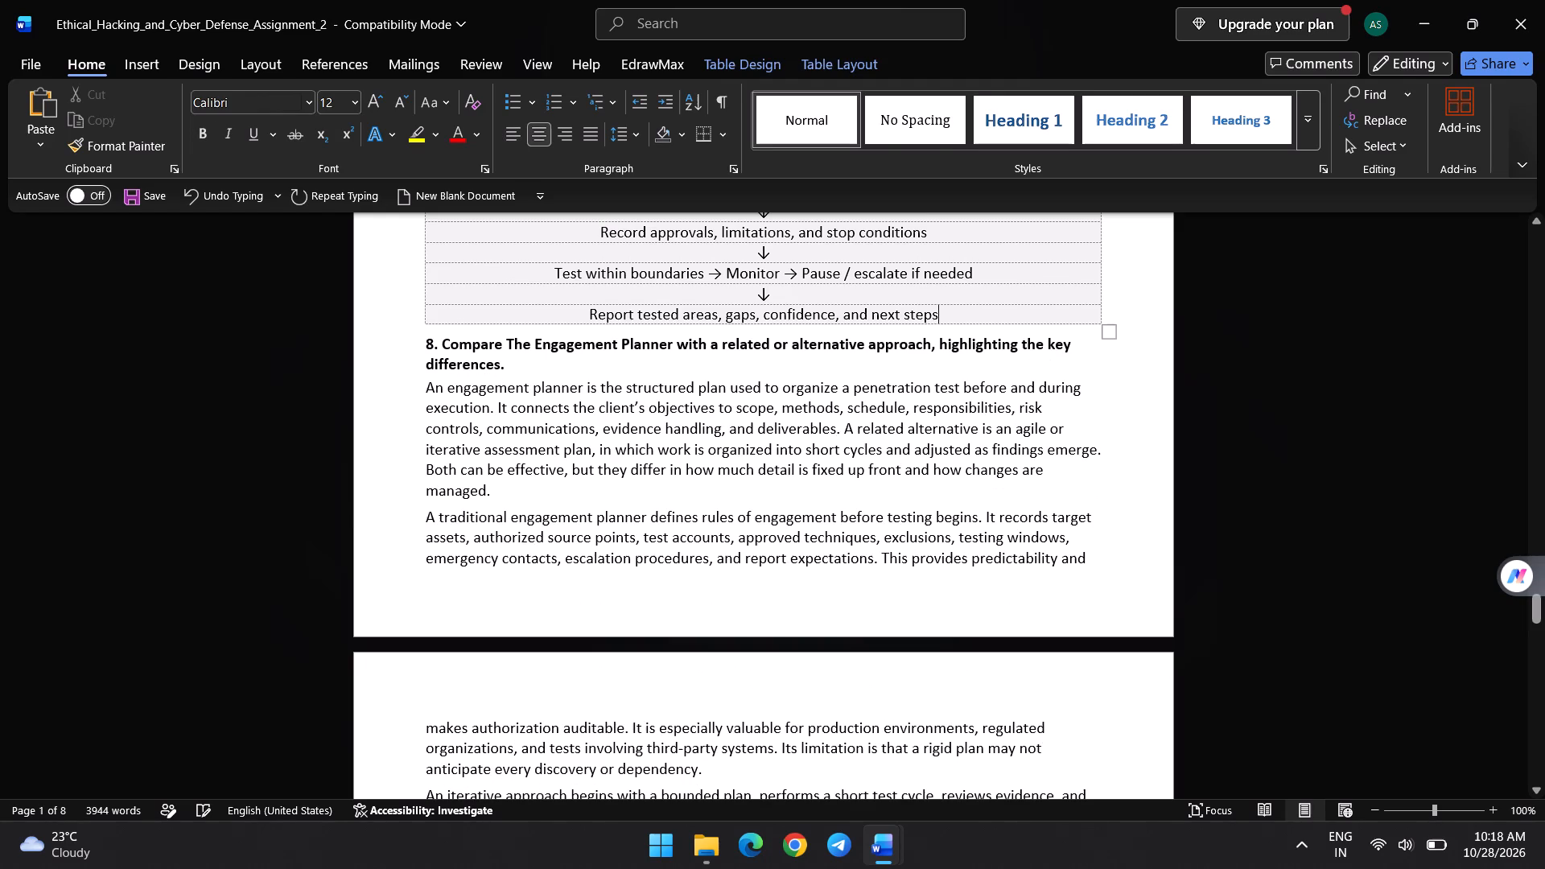
{"action": "left_click", "coordinate": [426, 340]}
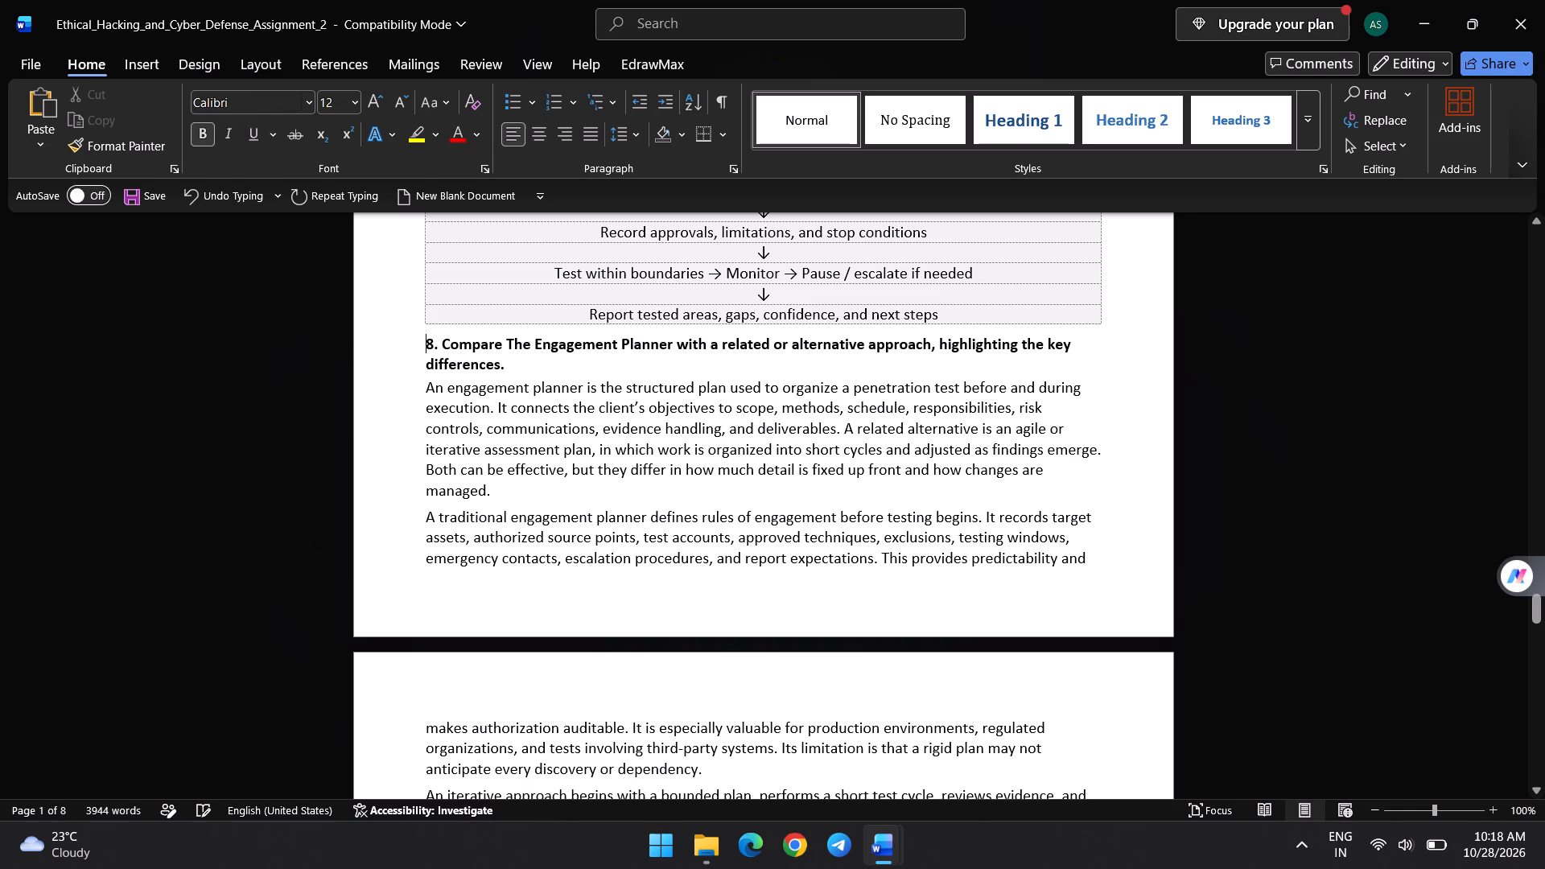
{"action": "key", "text": "Return"}
Insert a blank line above the question 9 heading on Attack Type and Source Point Selection, and save the document.
{"action": "scroll", "coordinate": [492, 554], "scroll_direction": "down", "scroll_amount": 1}
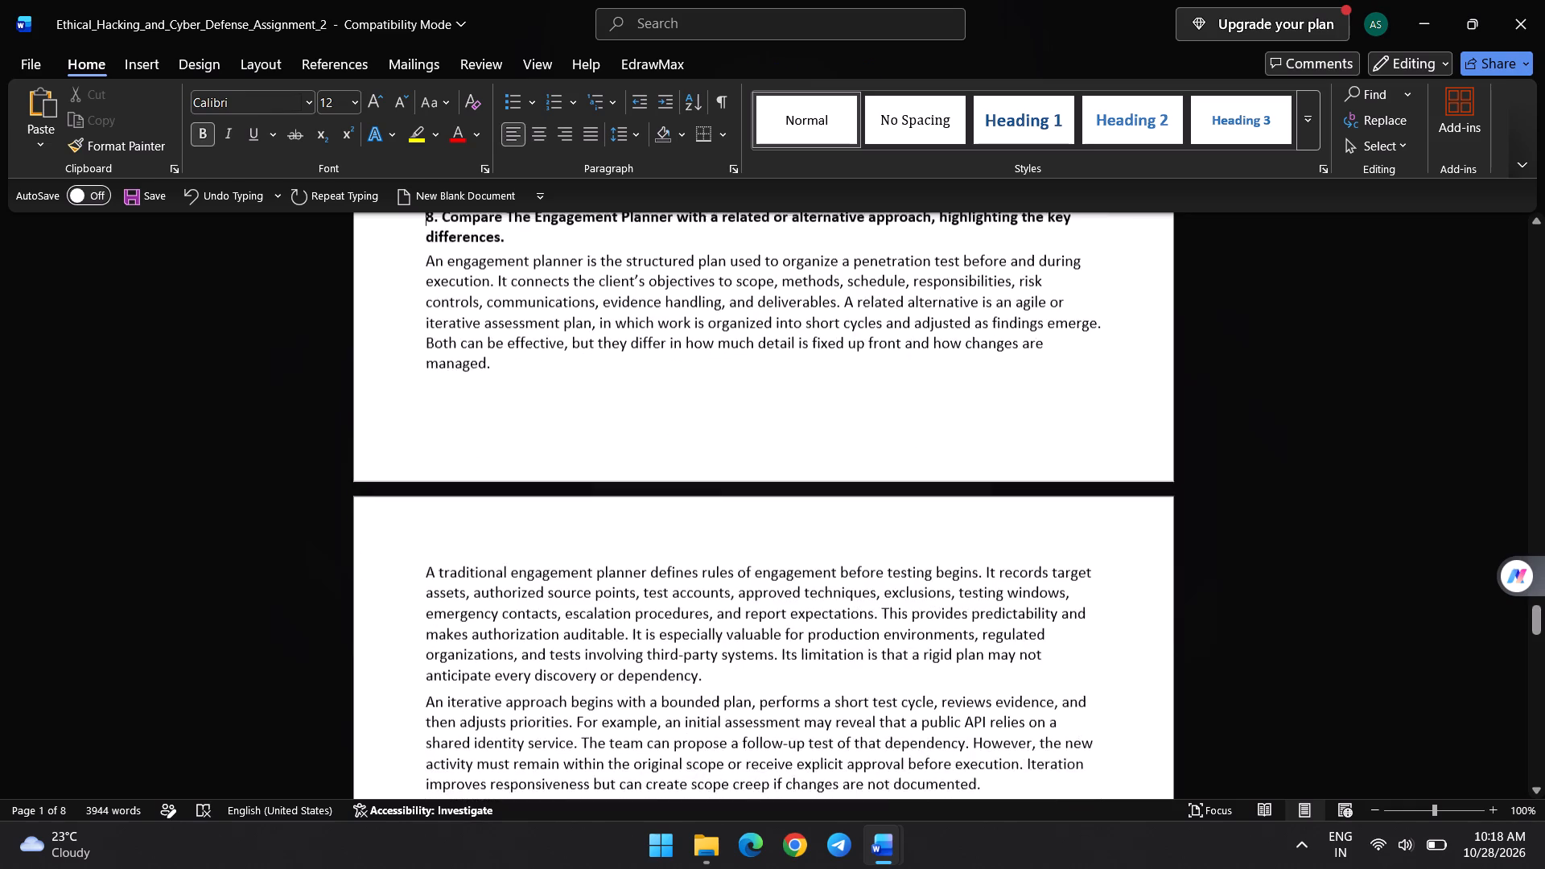
{"action": "scroll", "coordinate": [492, 554], "scroll_direction": "down", "scroll_amount": 1}
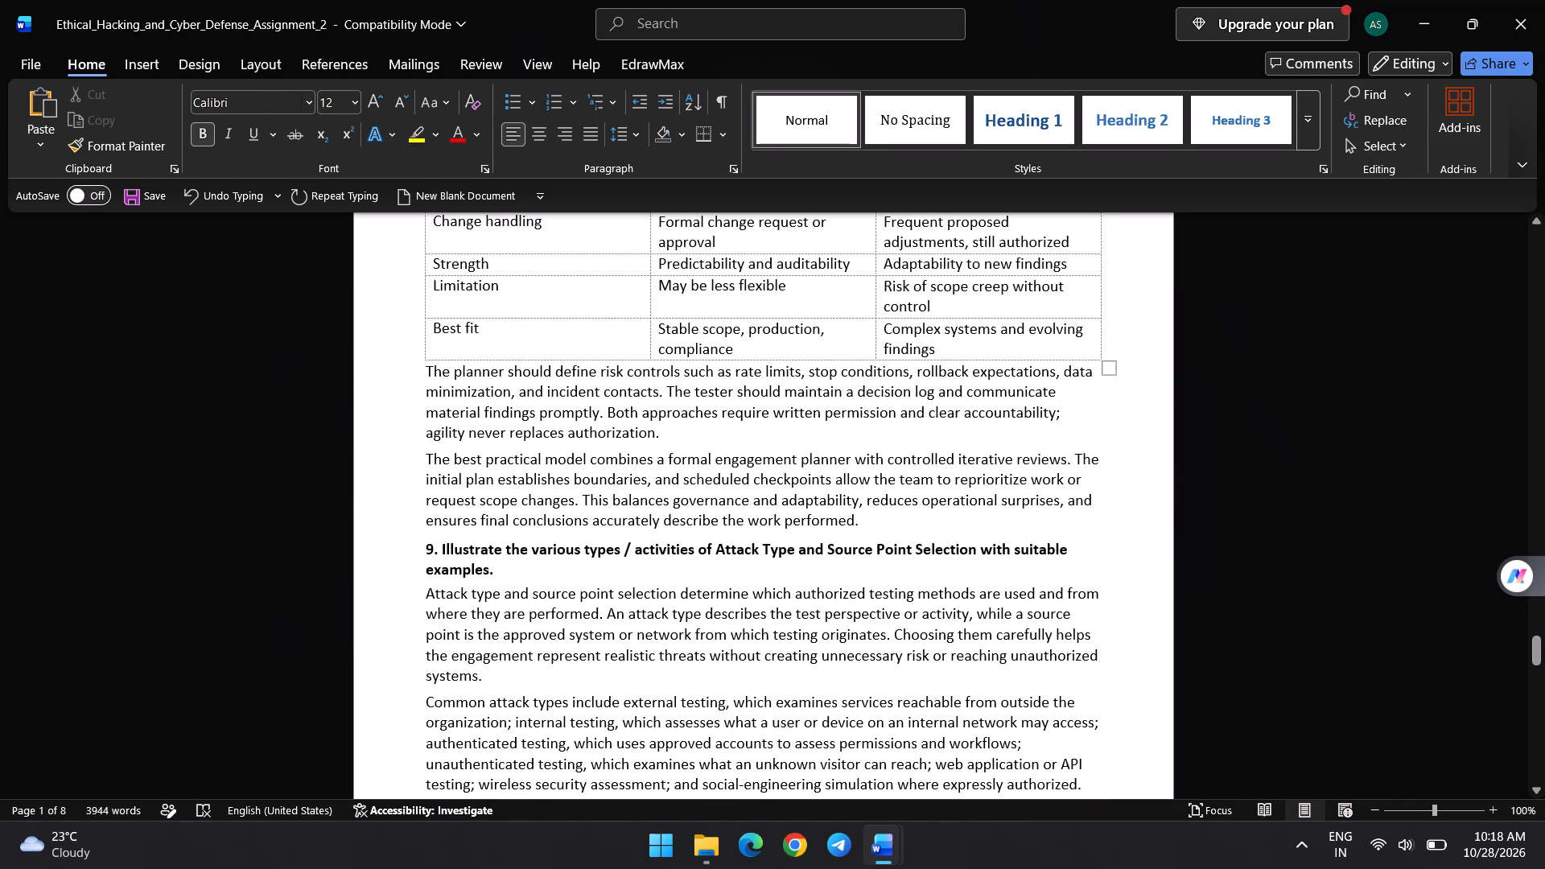
{"action": "left_click", "coordinate": [425, 548]}
{"action": "key", "text": "Return"}
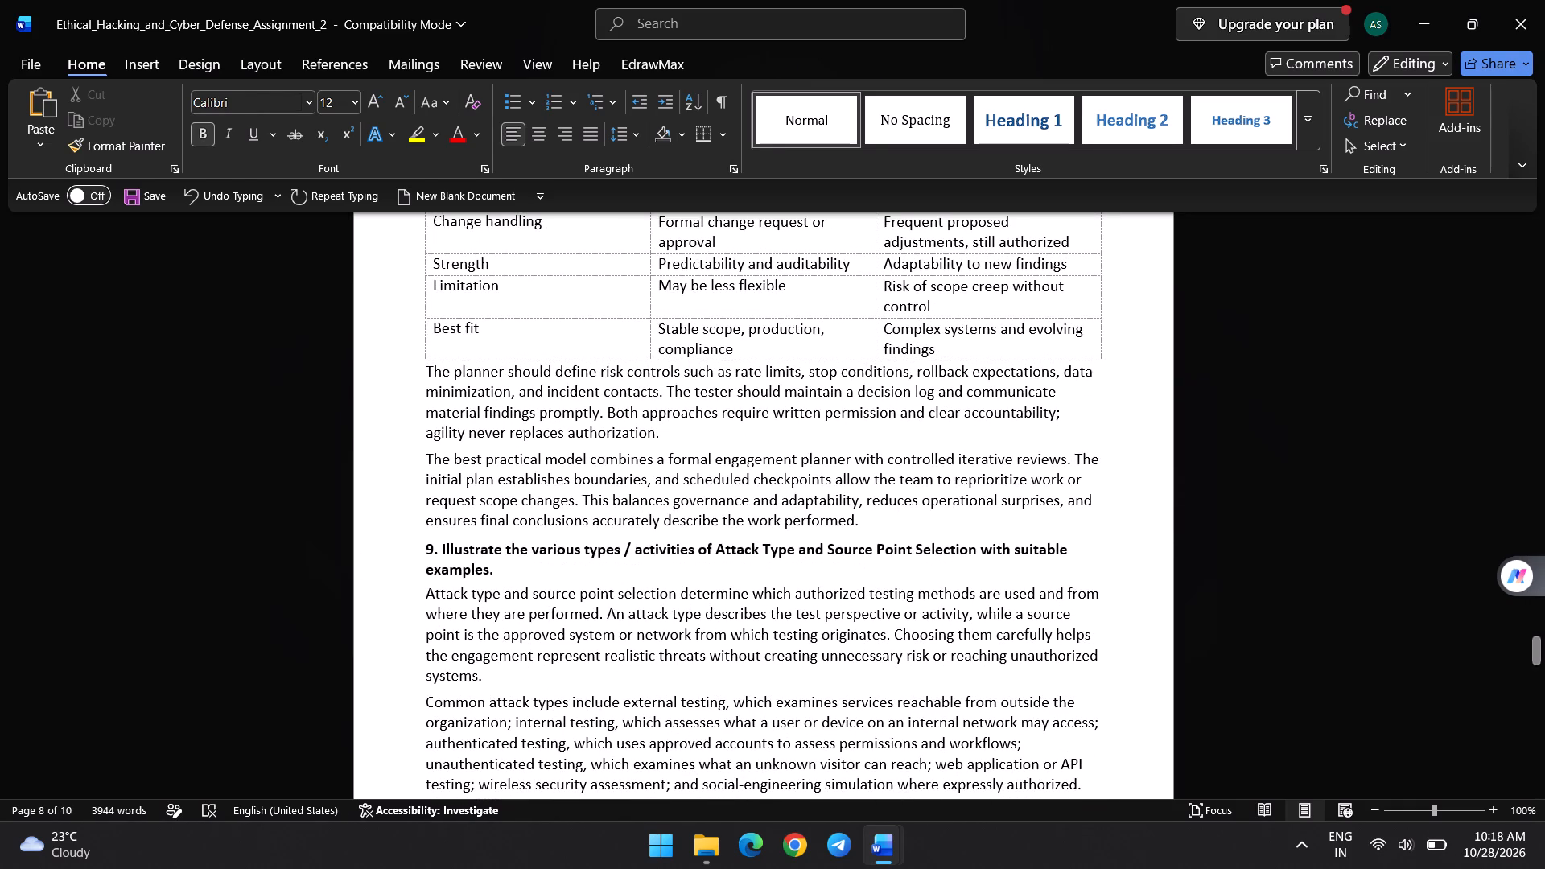
{"action": "key", "text": "ctrl+s"}
Insert a blank line above the question 7 heading on Inherent and Imposed Limitations in a Controlled Attack.
{"action": "scroll", "coordinate": [425, 548], "scroll_direction": "up", "scroll_amount": 1}
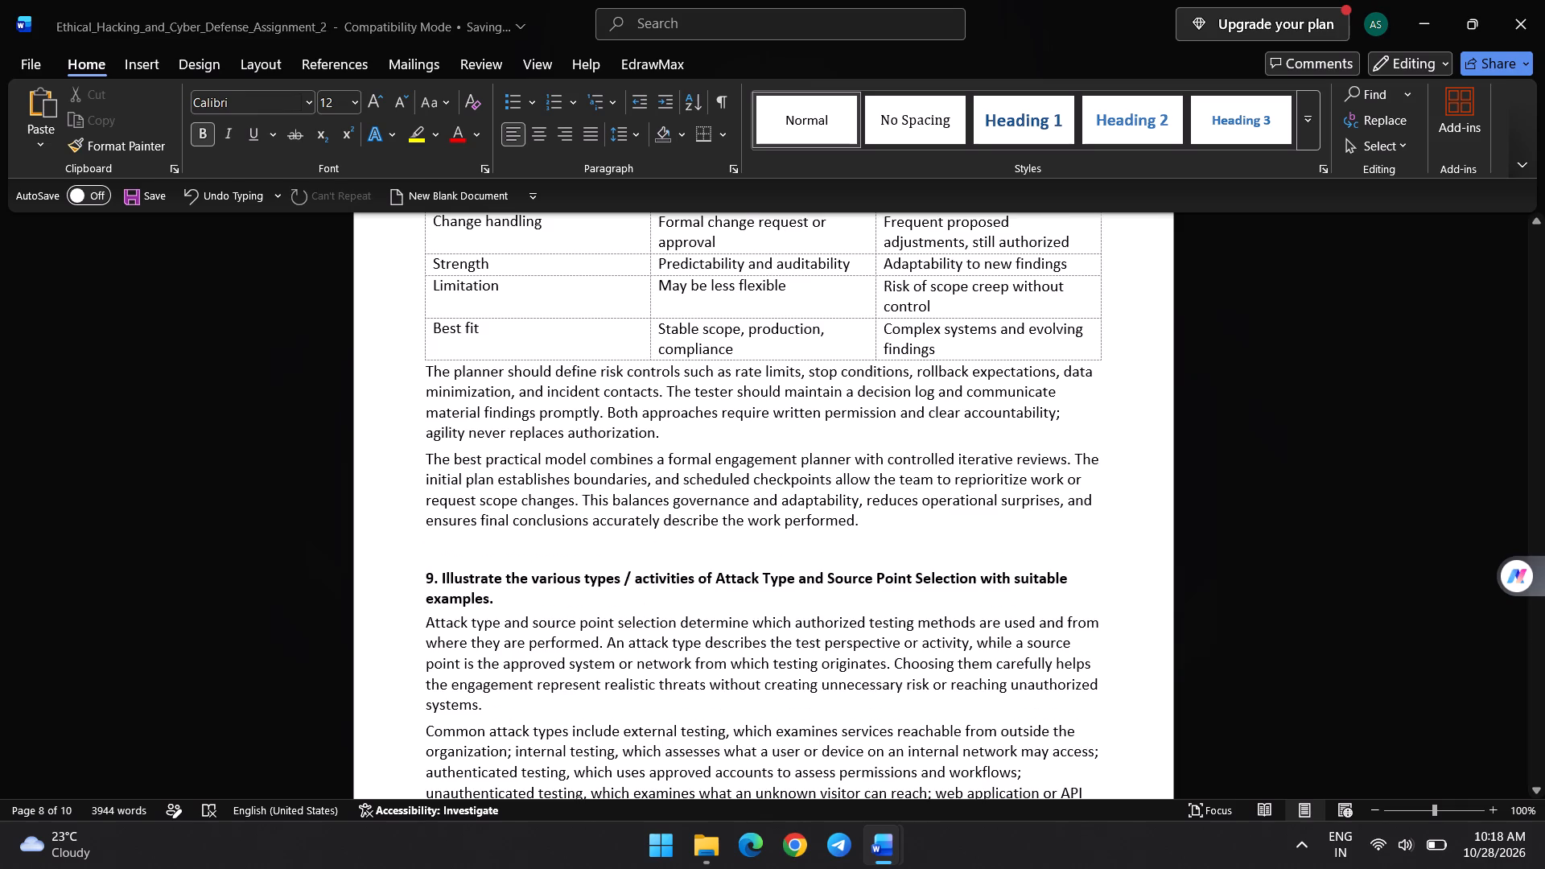
{"action": "scroll", "coordinate": [425, 548], "scroll_direction": "up", "scroll_amount": 4}
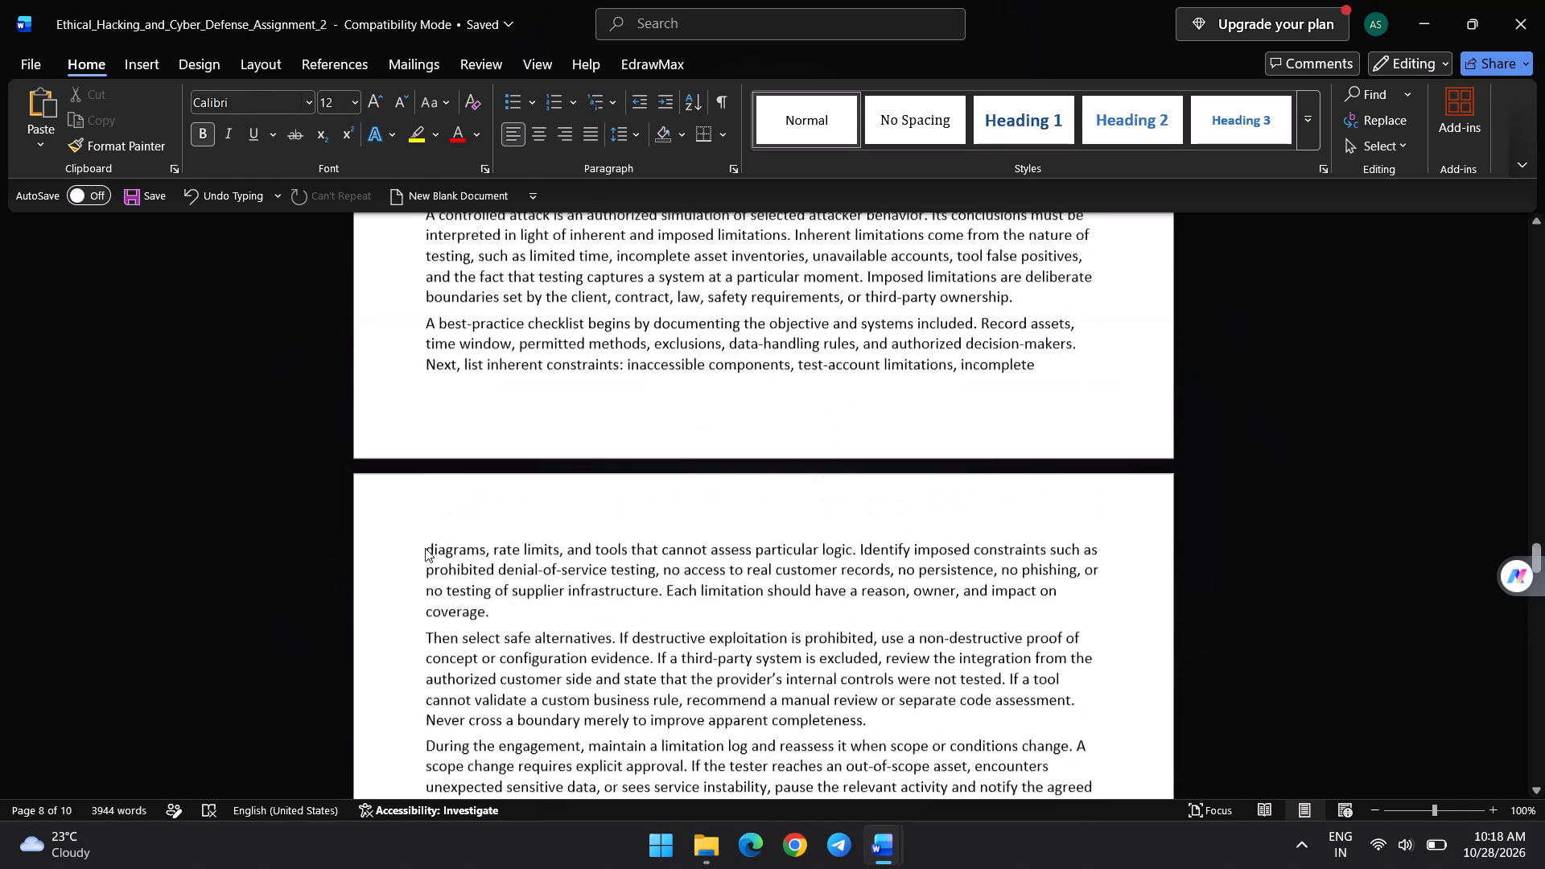
{"action": "scroll", "coordinate": [425, 548], "scroll_direction": "up", "scroll_amount": 1}
{"action": "left_click", "coordinate": [424, 484]}
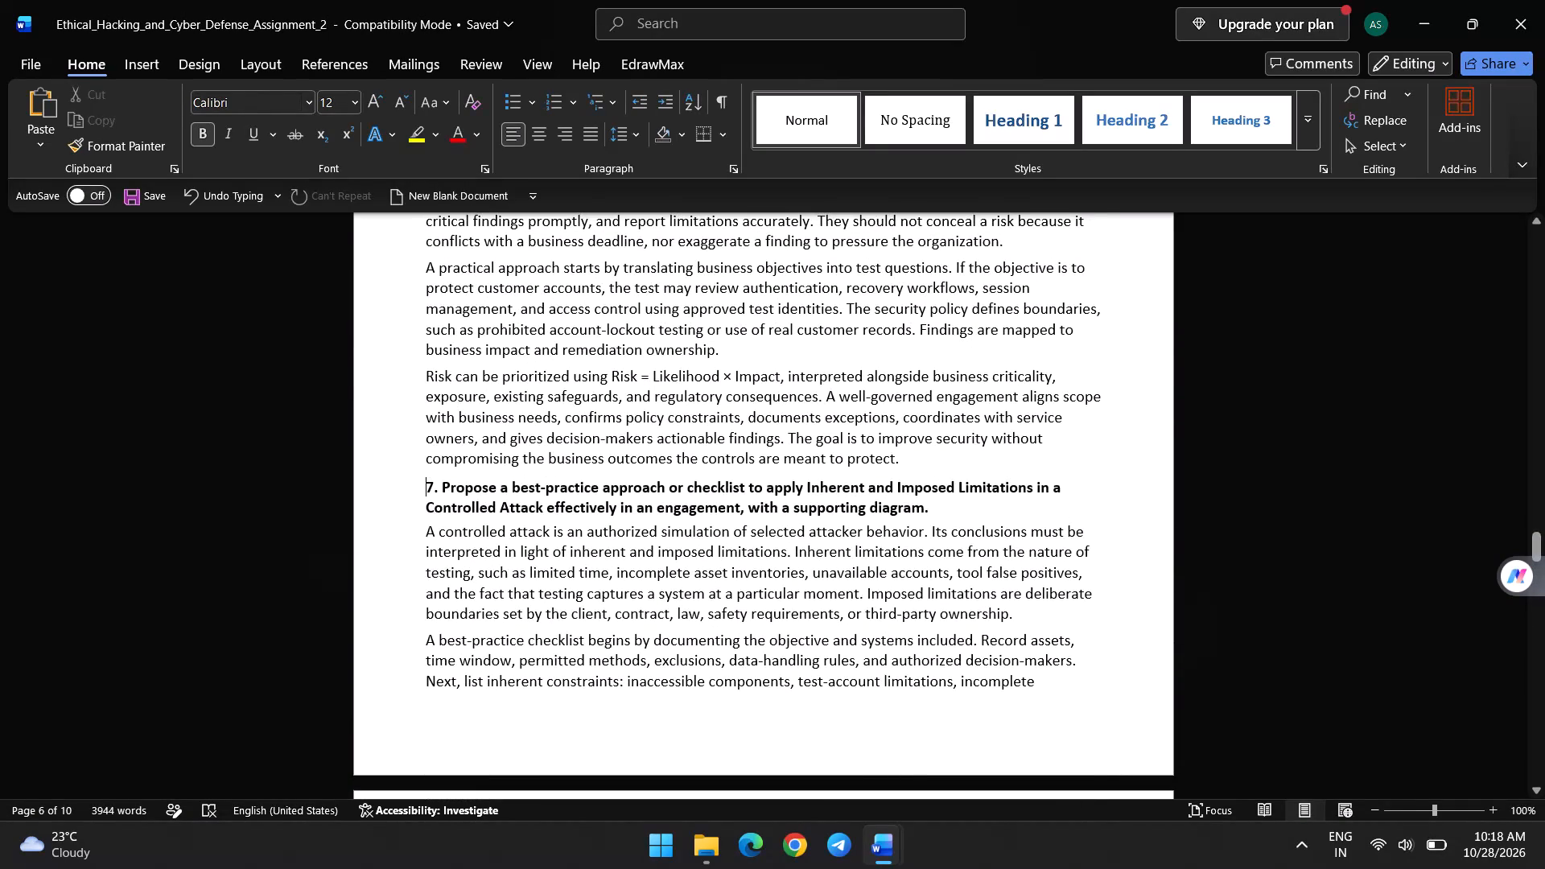
{"action": "key", "text": "Return"}
Insert a blank line above the question 5 heading on Security Architecture and above the question 6 heading on Business Objectives.
{"action": "scroll", "coordinate": [424, 484], "scroll_direction": "up", "scroll_amount": 1}
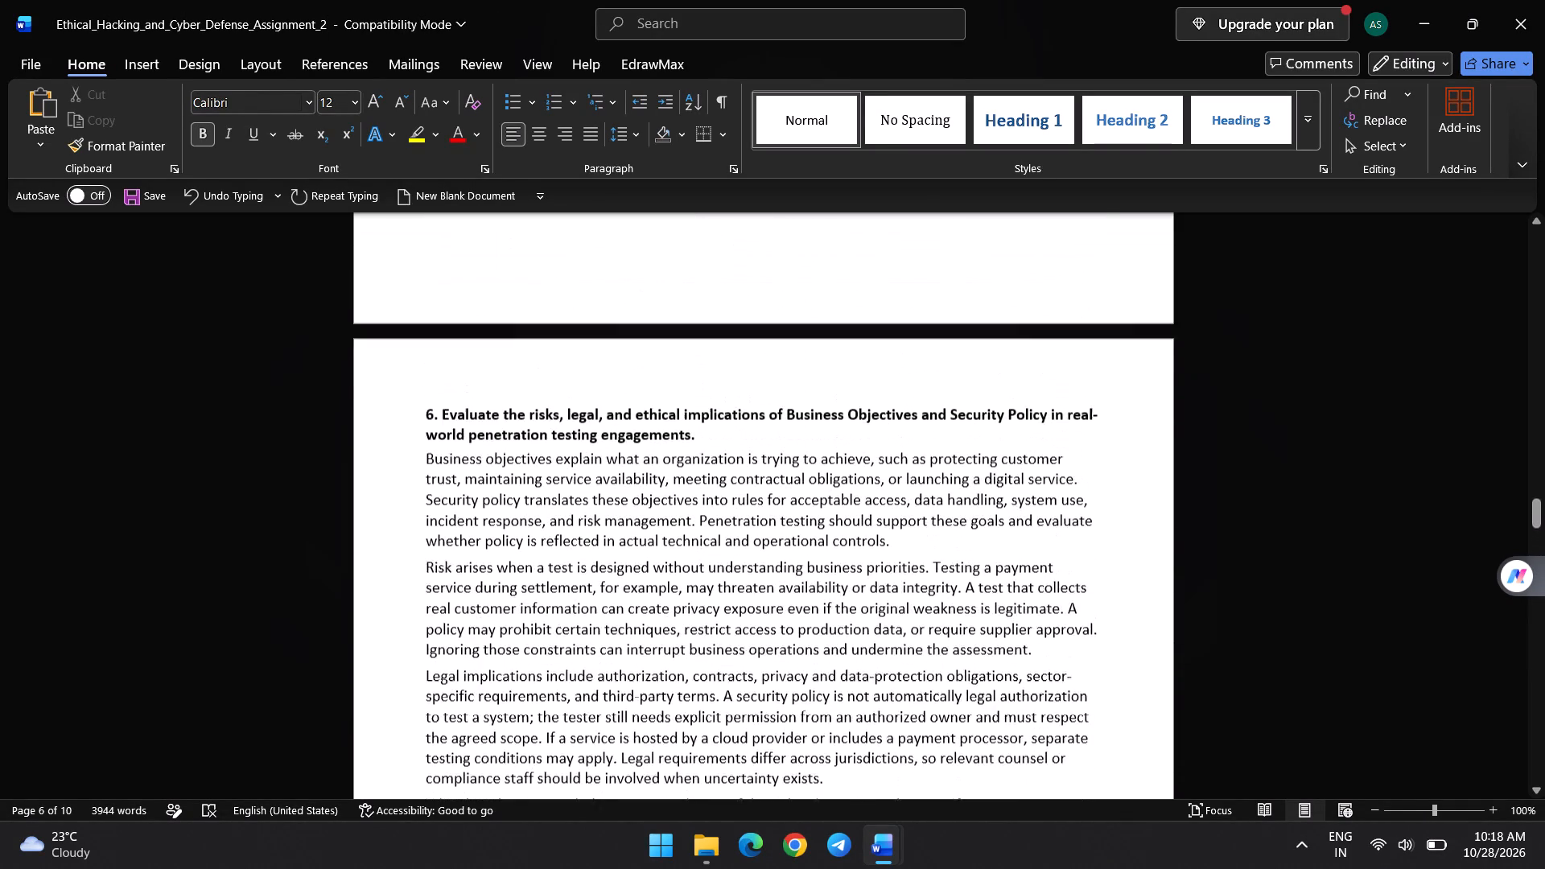
{"action": "scroll", "coordinate": [424, 484], "scroll_direction": "up", "scroll_amount": 1}
{"action": "scroll", "coordinate": [408, 348], "scroll_direction": "up", "scroll_amount": 2}
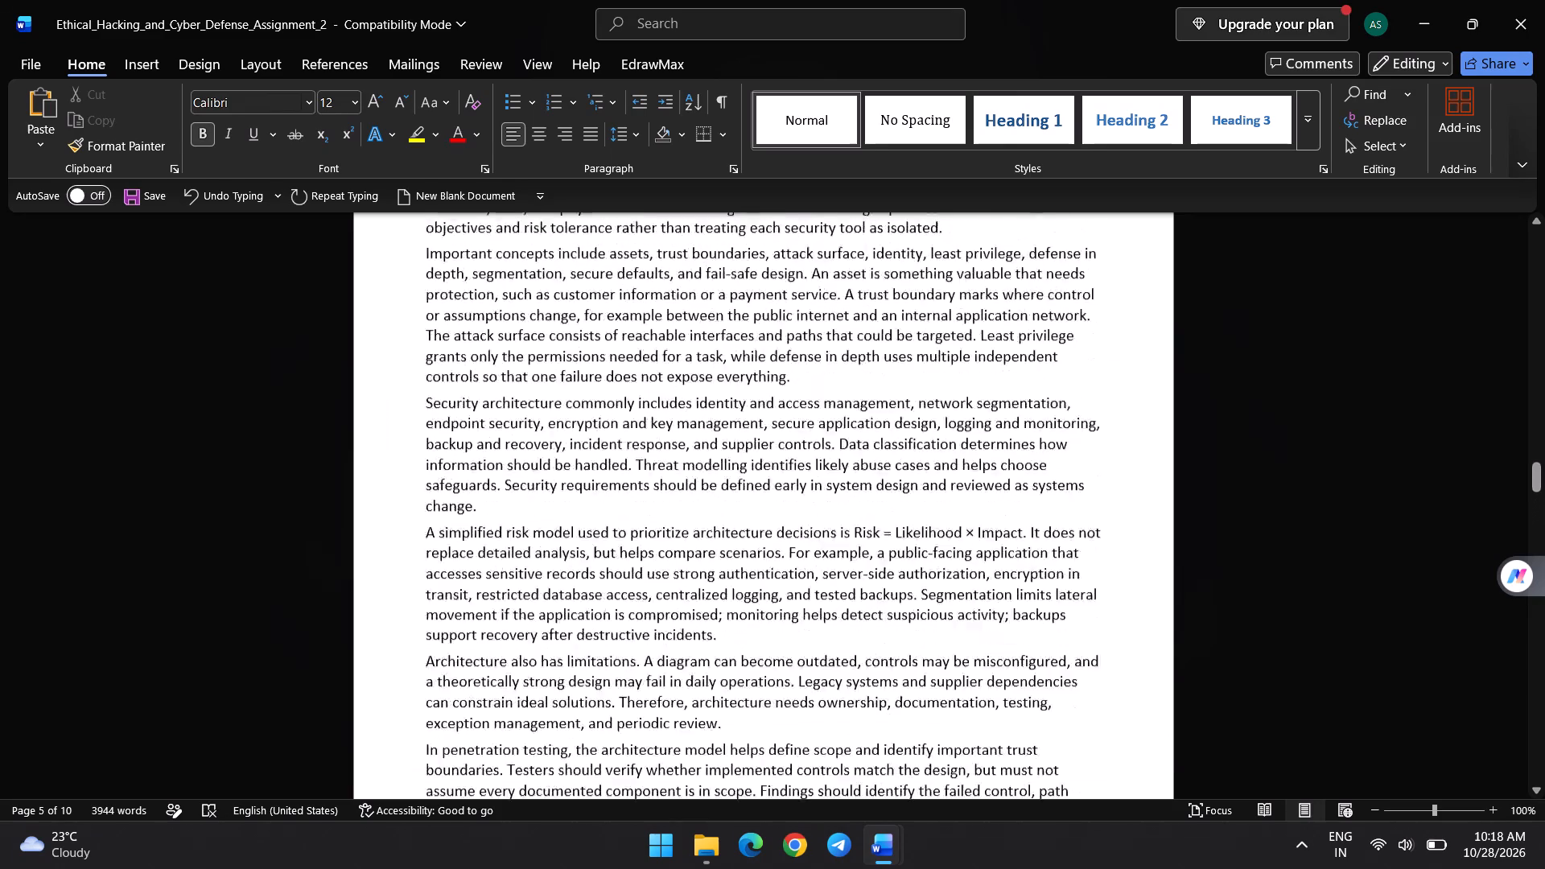
{"action": "scroll", "coordinate": [408, 348], "scroll_direction": "up", "scroll_amount": 1}
{"action": "left_click", "coordinate": [426, 300]}
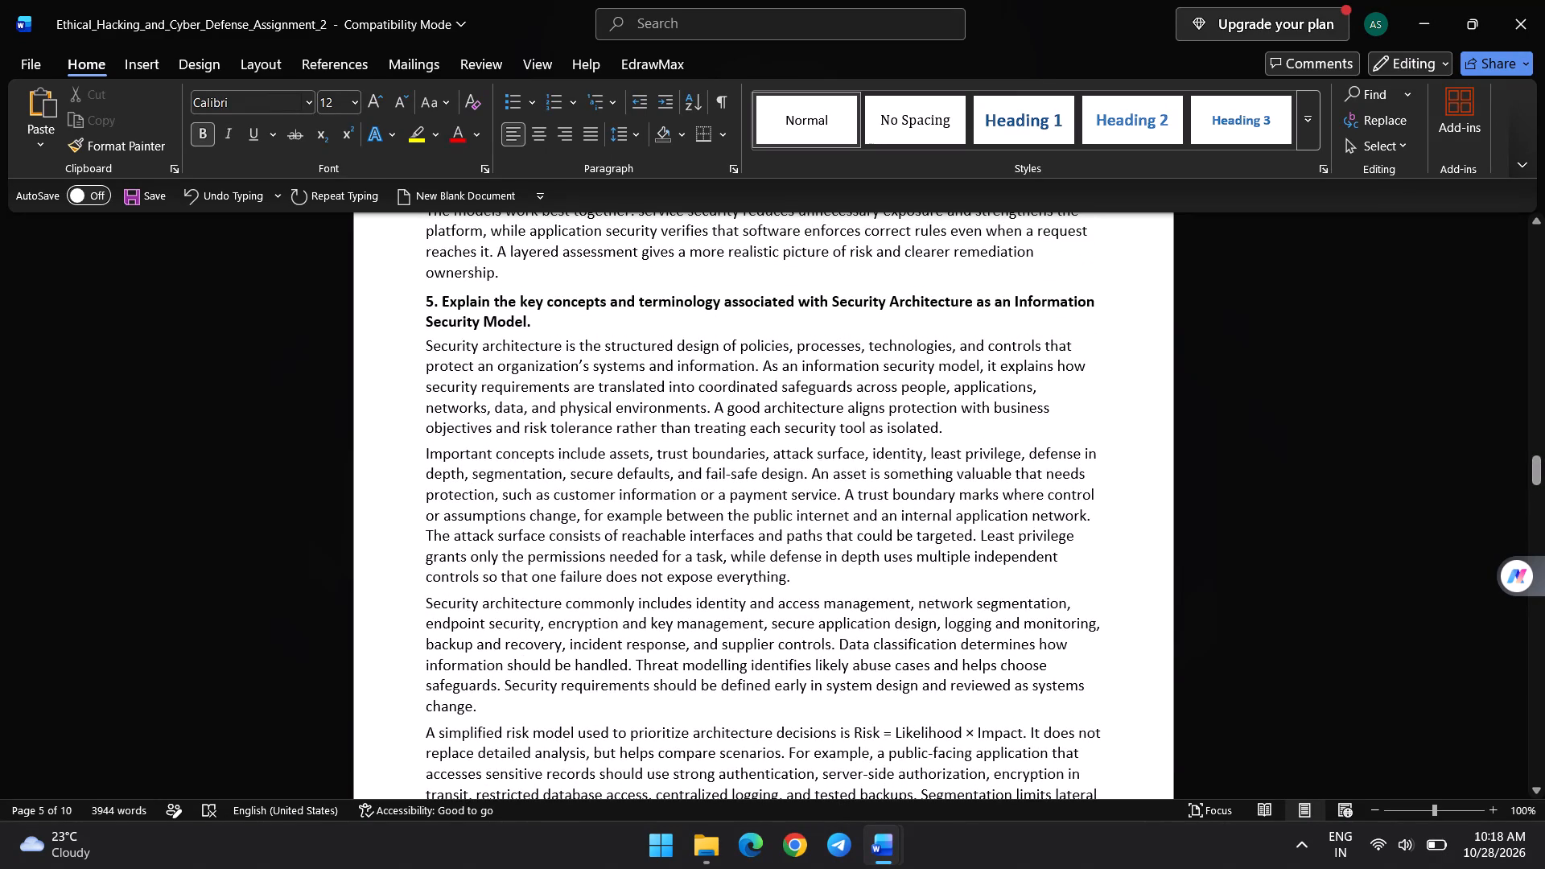
{"action": "key", "text": "Return"}
{"action": "scroll", "coordinate": [426, 300], "scroll_direction": "down", "scroll_amount": 1}
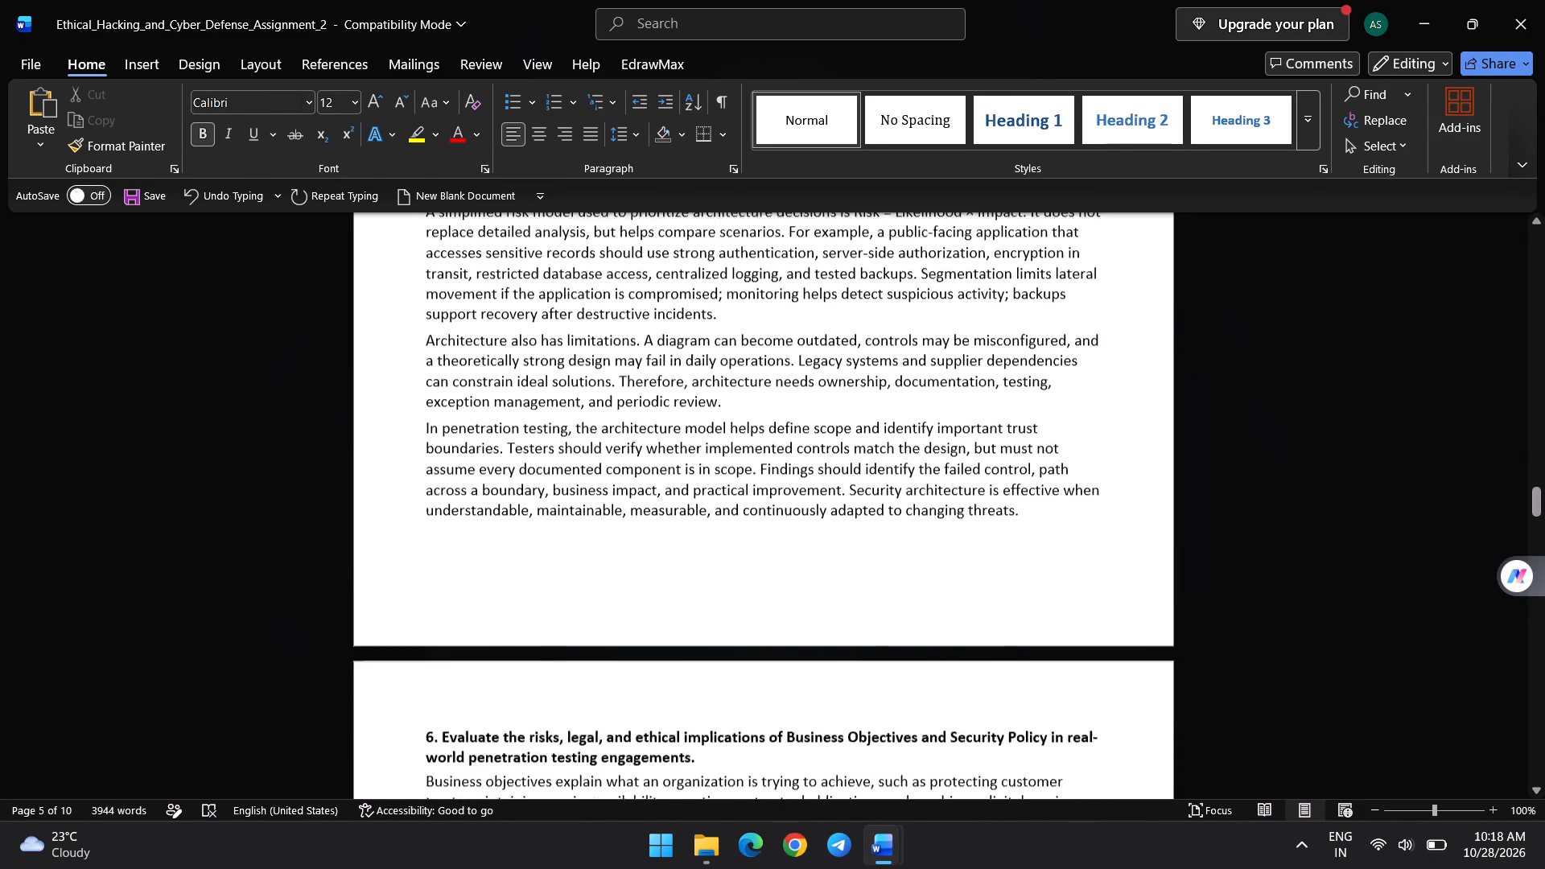
{"action": "scroll", "coordinate": [426, 300], "scroll_direction": "down", "scroll_amount": 1}
{"action": "left_click", "coordinate": [426, 607]}
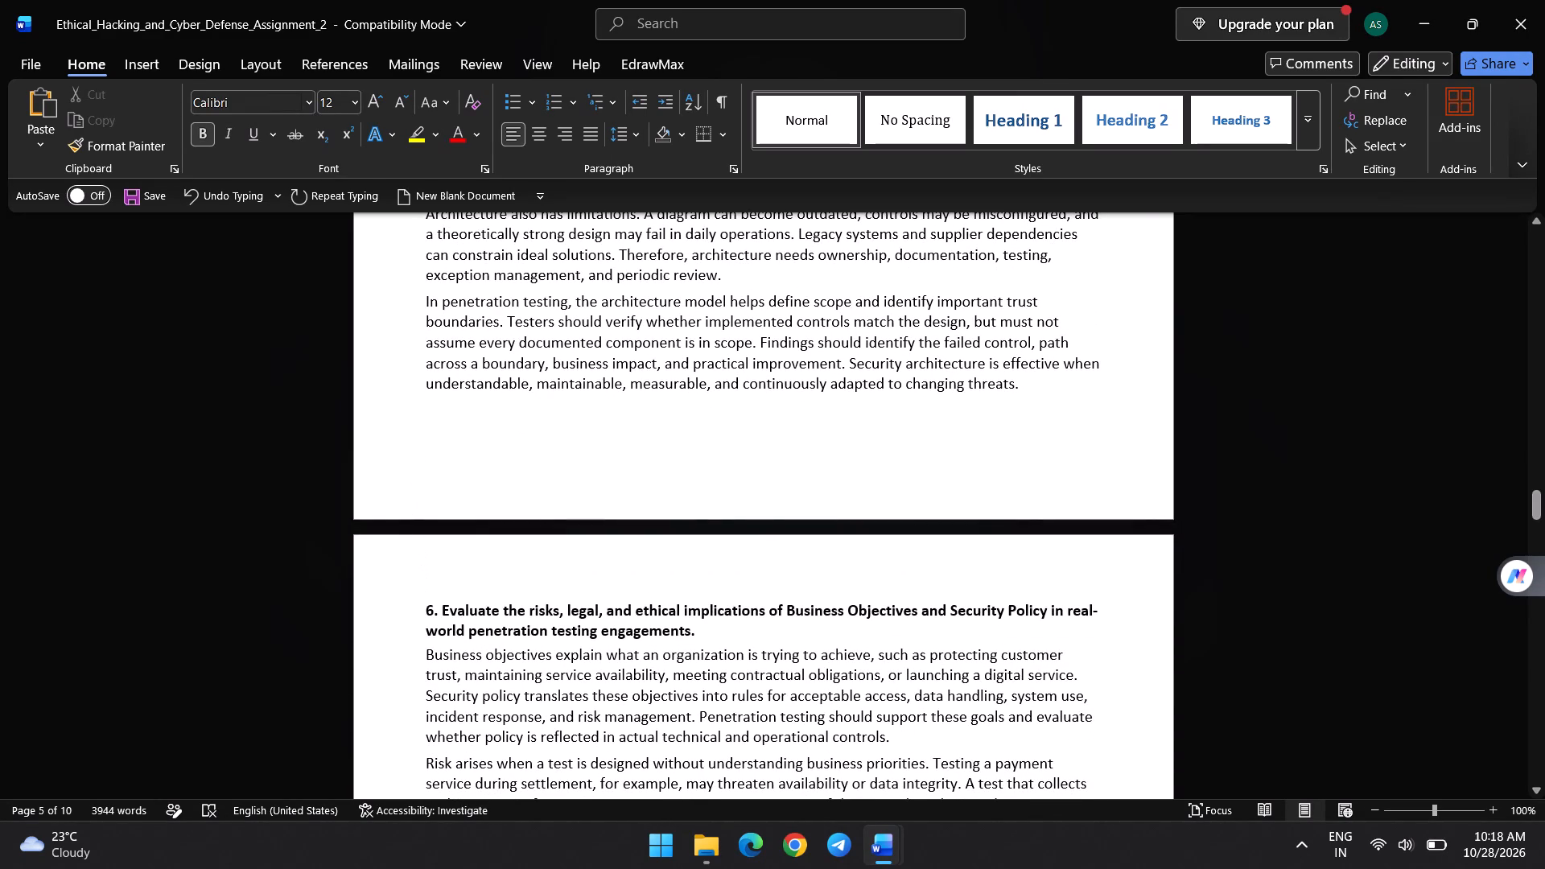
{"action": "key", "text": "Return"}
Insert a blank line above the question 4 heading on Service Security and above the question 3 heading on Risk Analysis.
{"action": "scroll", "coordinate": [426, 607], "scroll_direction": "up", "scroll_amount": 2}
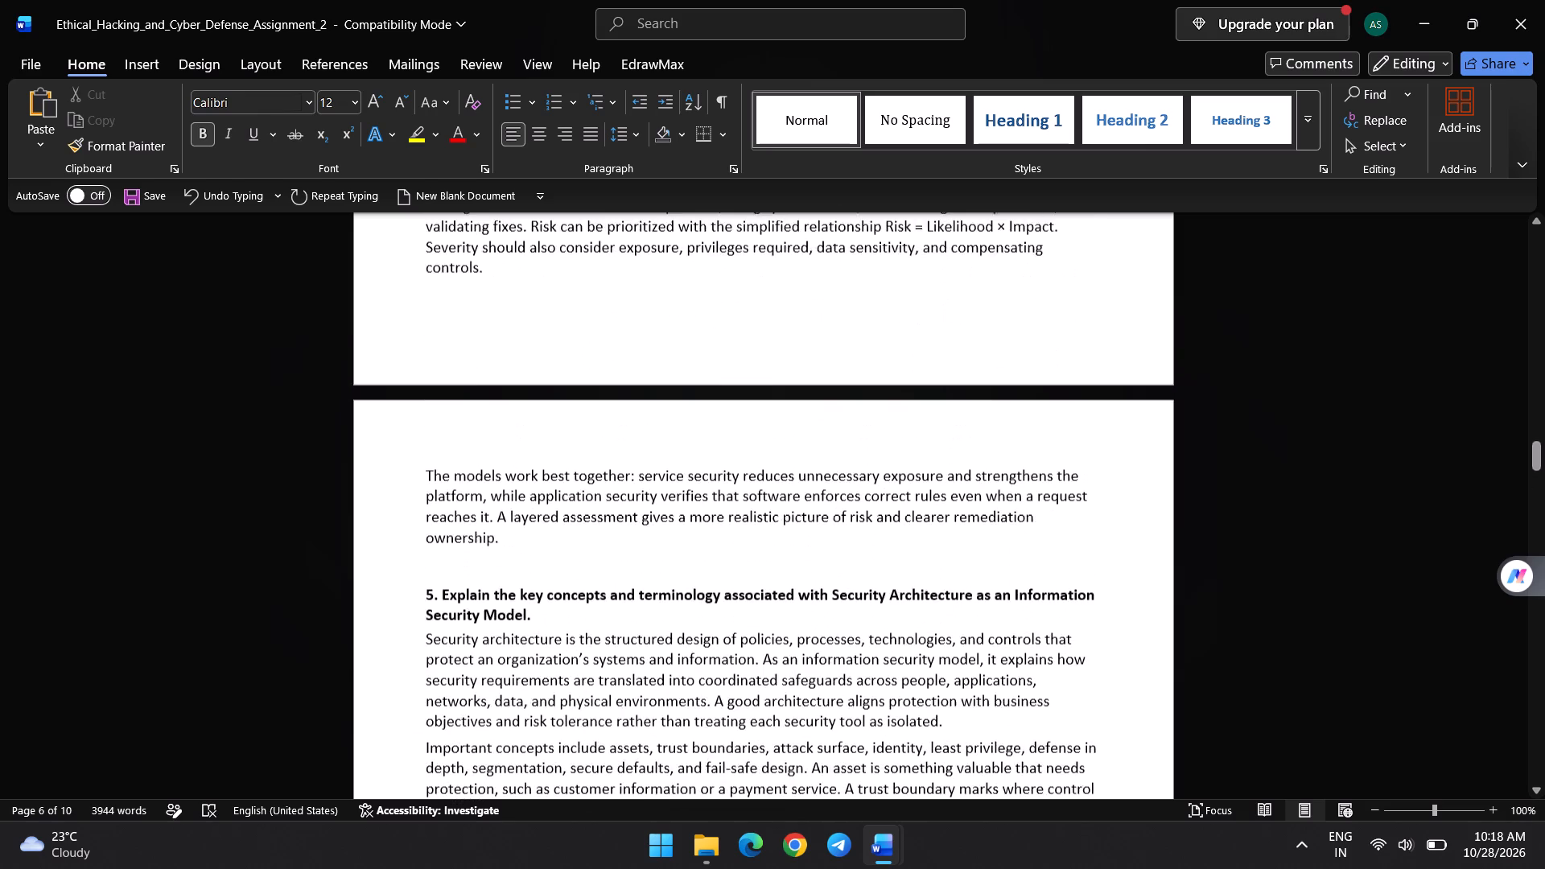
{"action": "scroll", "coordinate": [426, 607], "scroll_direction": "up", "scroll_amount": 3}
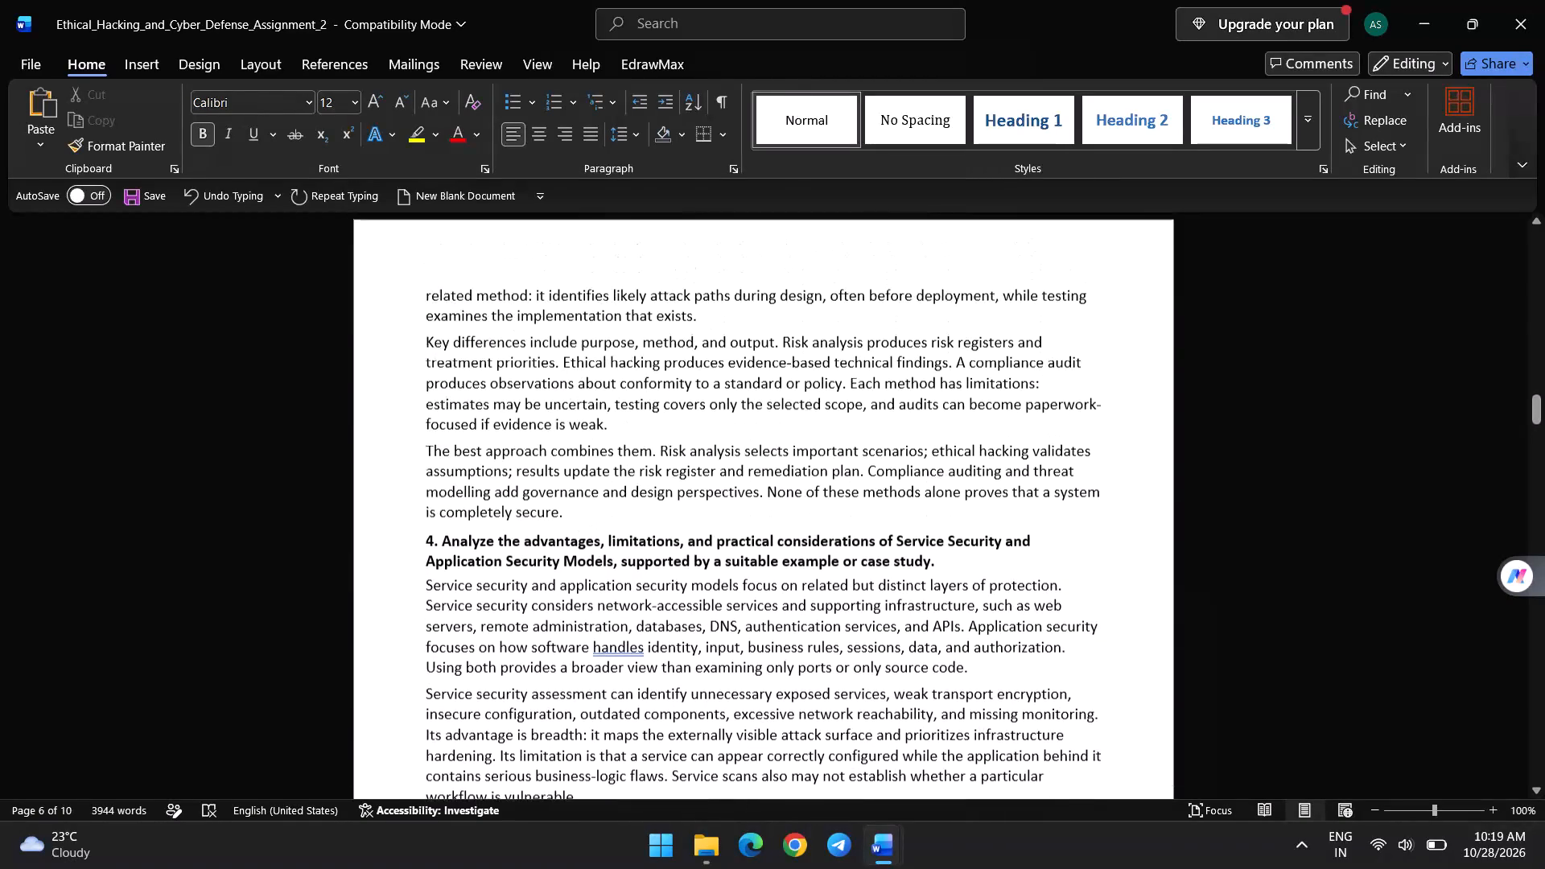
{"action": "left_click", "coordinate": [427, 557]}
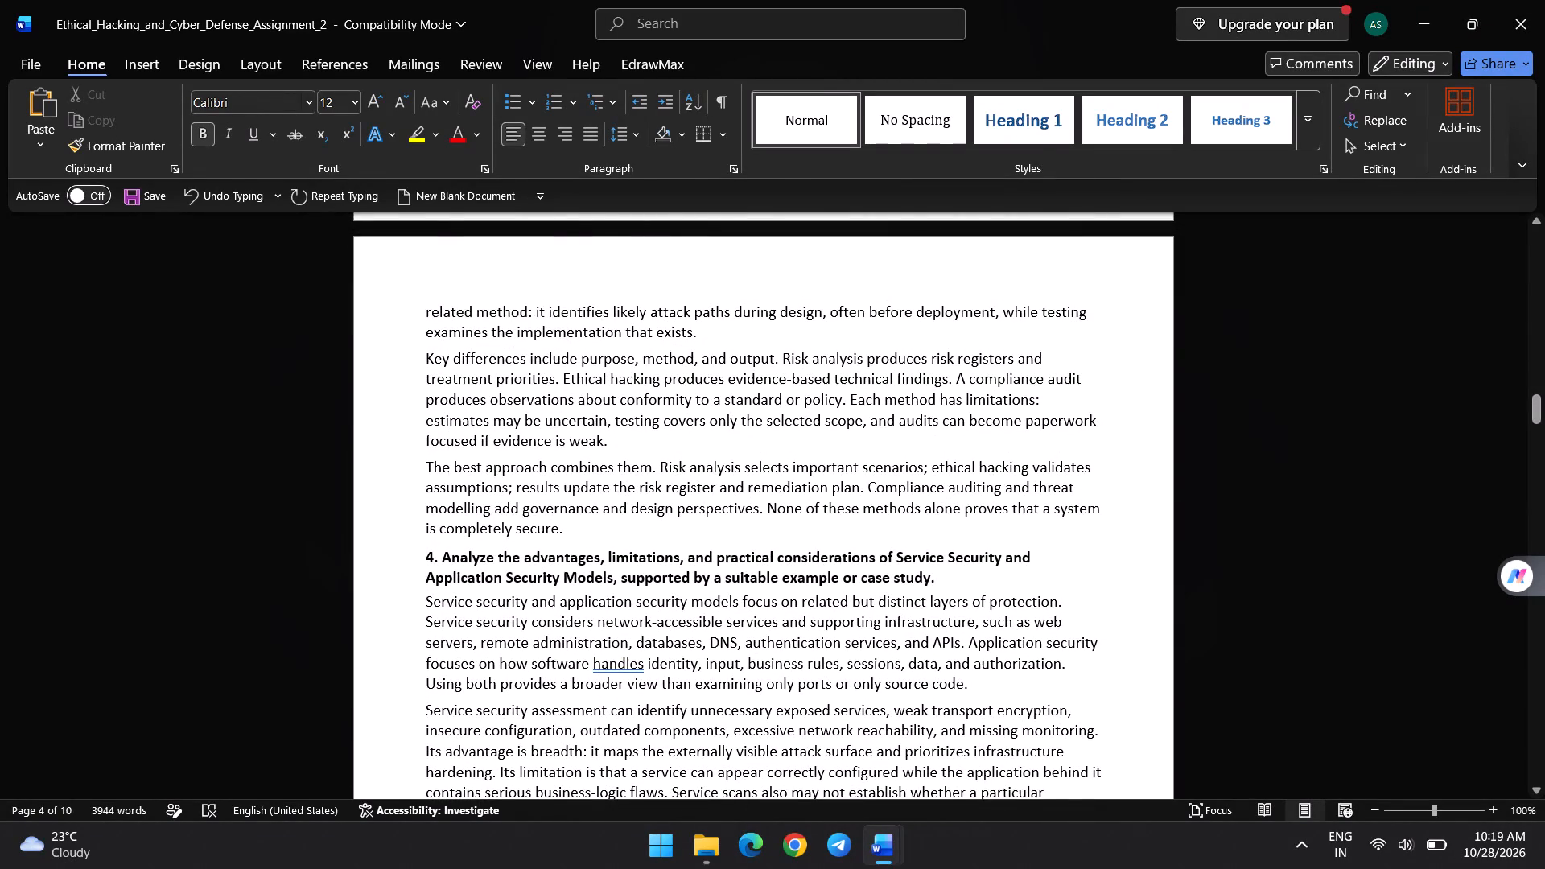
{"action": "key", "text": "Return"}
{"action": "scroll", "coordinate": [427, 557], "scroll_direction": "up", "scroll_amount": 1}
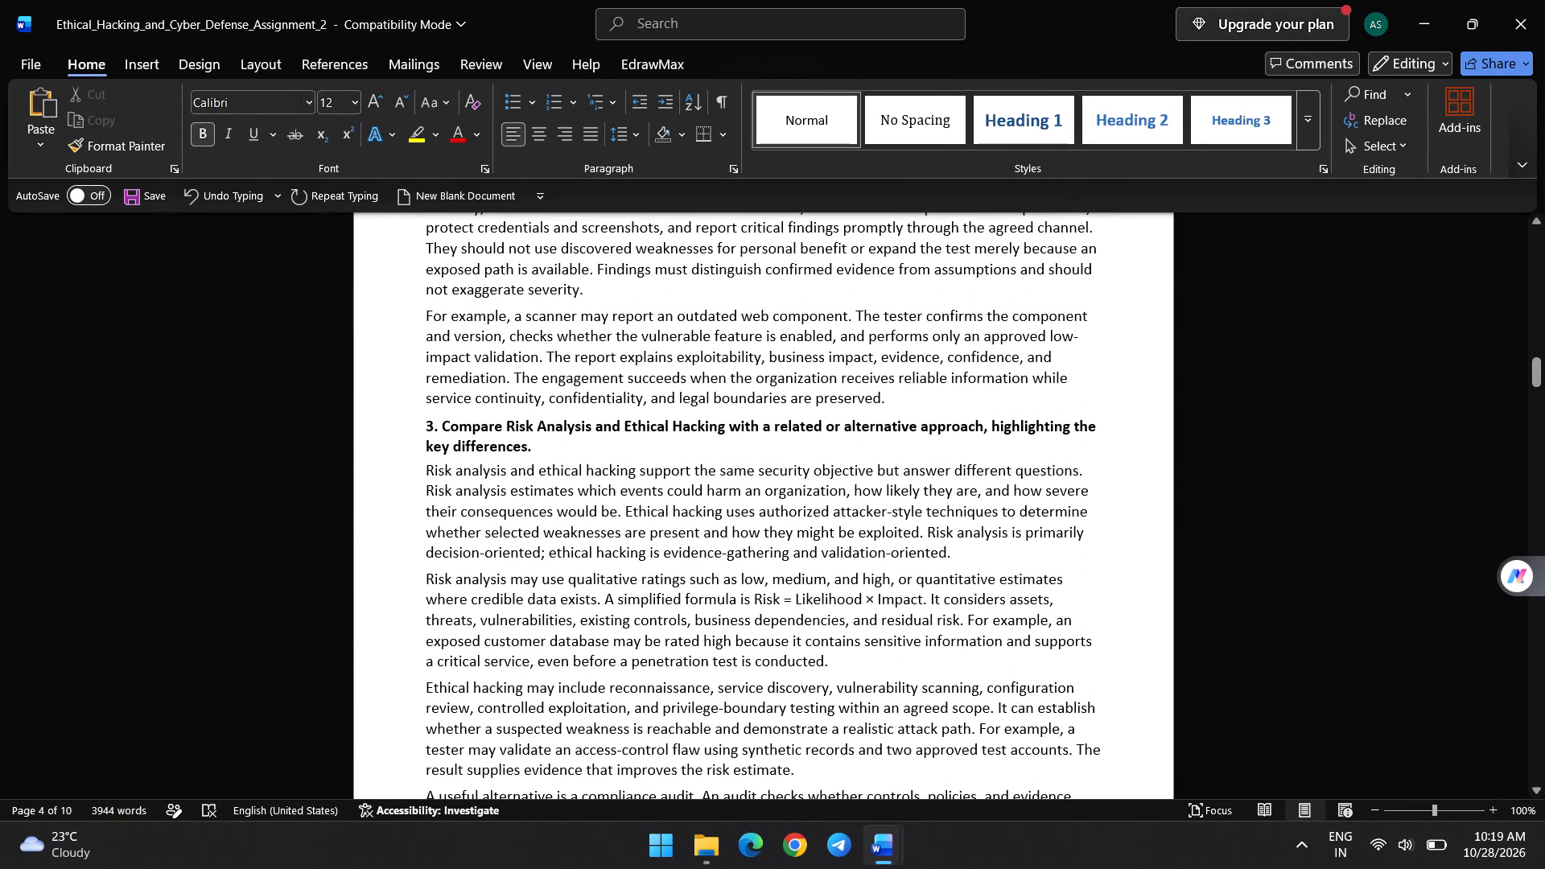
{"action": "left_click", "coordinate": [420, 431]}
{"action": "key", "text": "Return"}
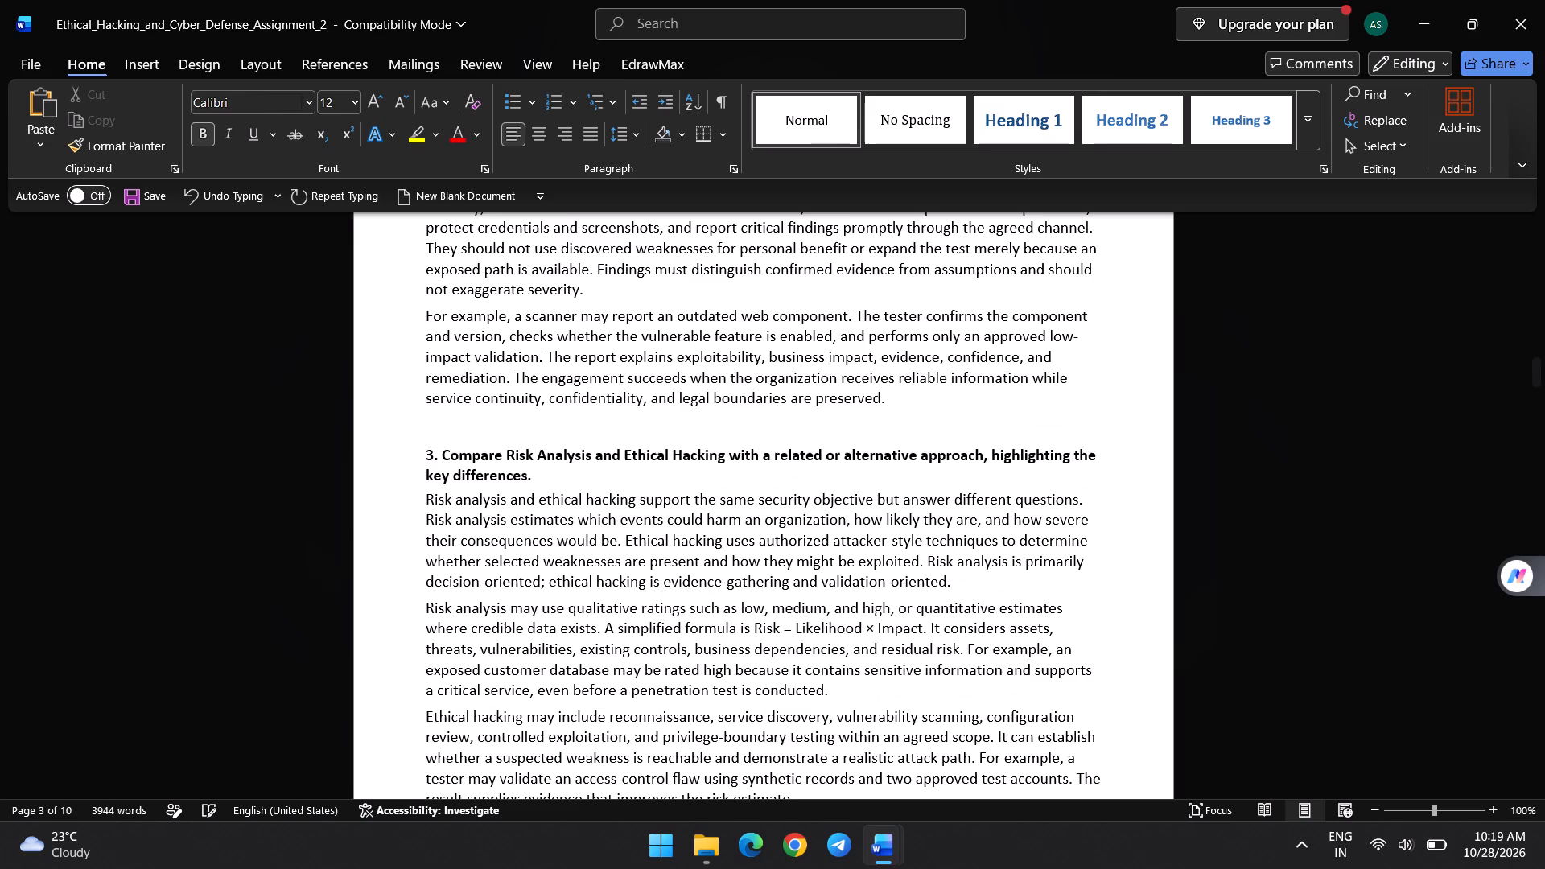
Insert a blank line above the question 2 heading on Vulnerability Analysis, and save the document.
{"action": "scroll", "coordinate": [420, 431], "scroll_direction": "up", "scroll_amount": 3}
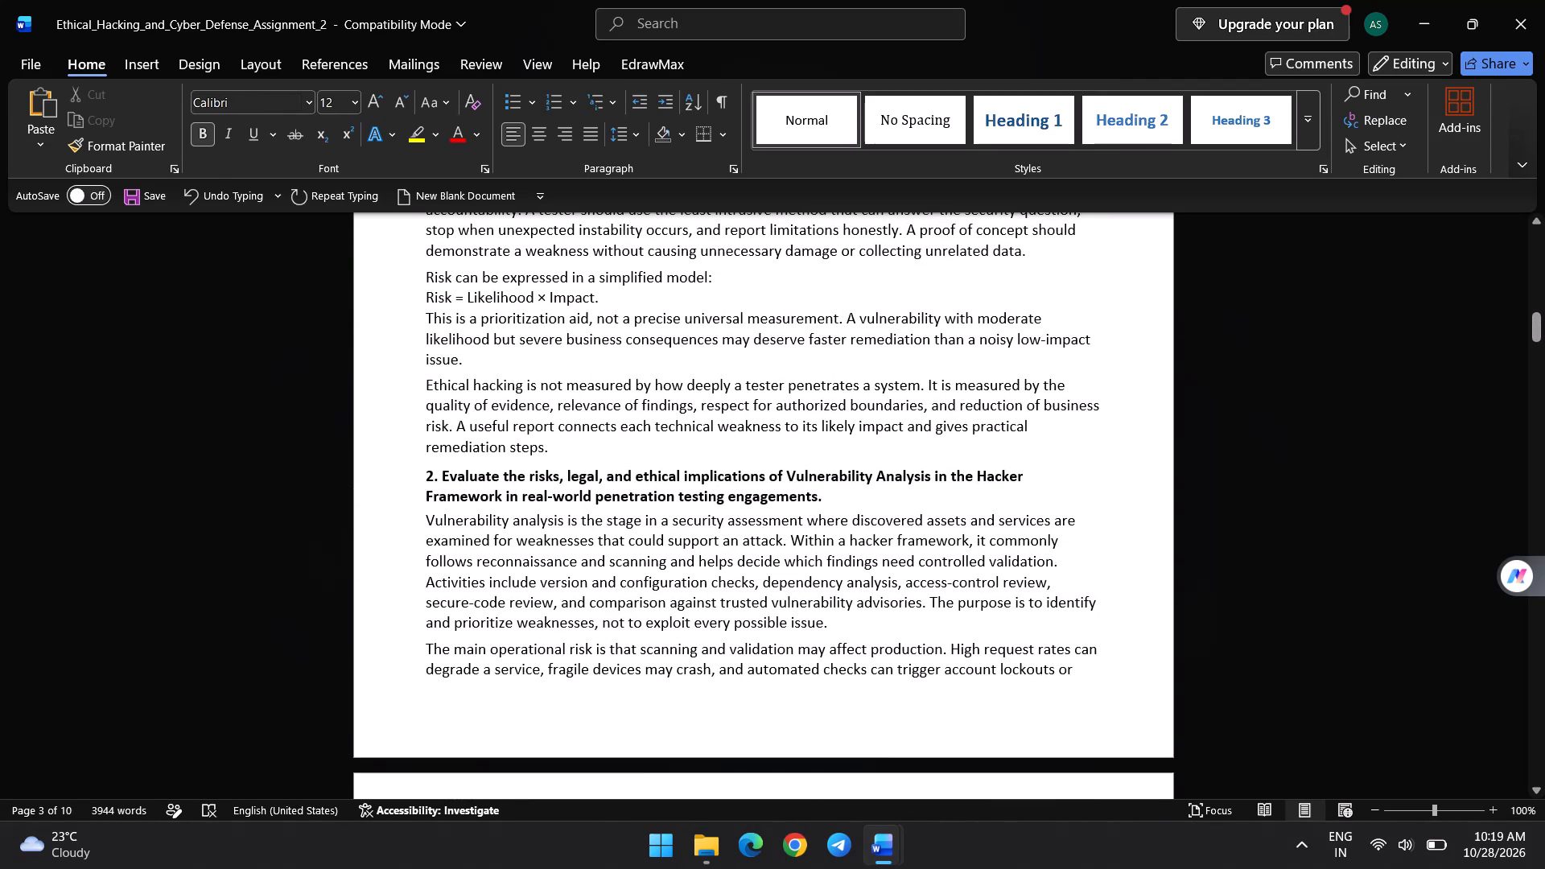
{"action": "left_click", "coordinate": [426, 484]}
{"action": "key", "text": "Return"}
{"action": "key", "text": "ctrl+s"}
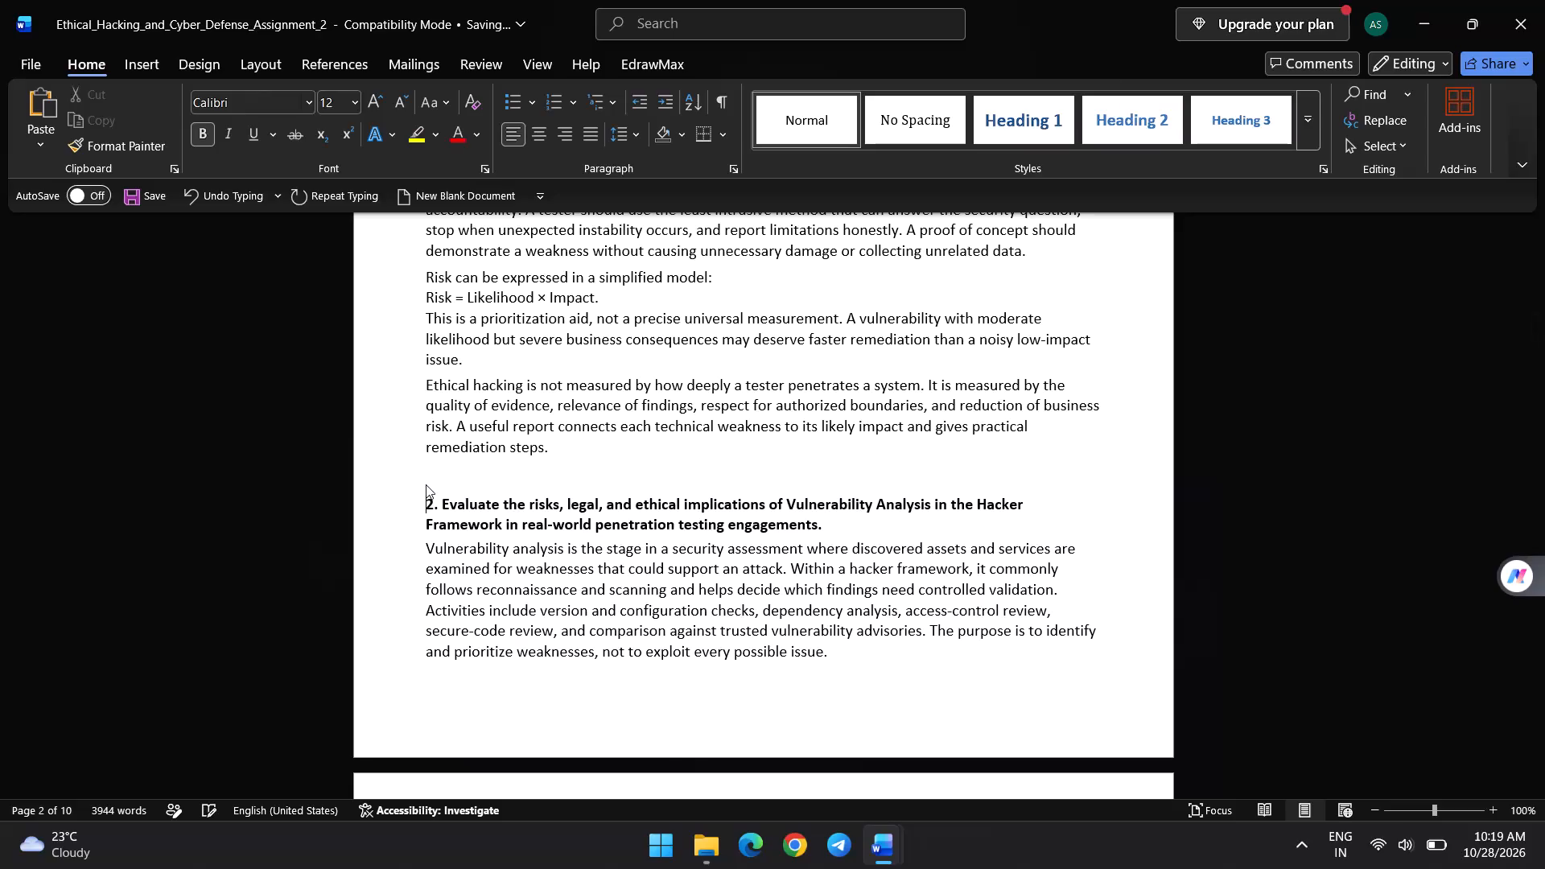
Close the Ethical Hacking and Cyber Defense document and maximize the Network Security and Cryptography assignment.
{"action": "scroll", "coordinate": [934, 540], "scroll_direction": "up", "scroll_amount": 5}
{"action": "left_click", "coordinate": [1507, 30]}
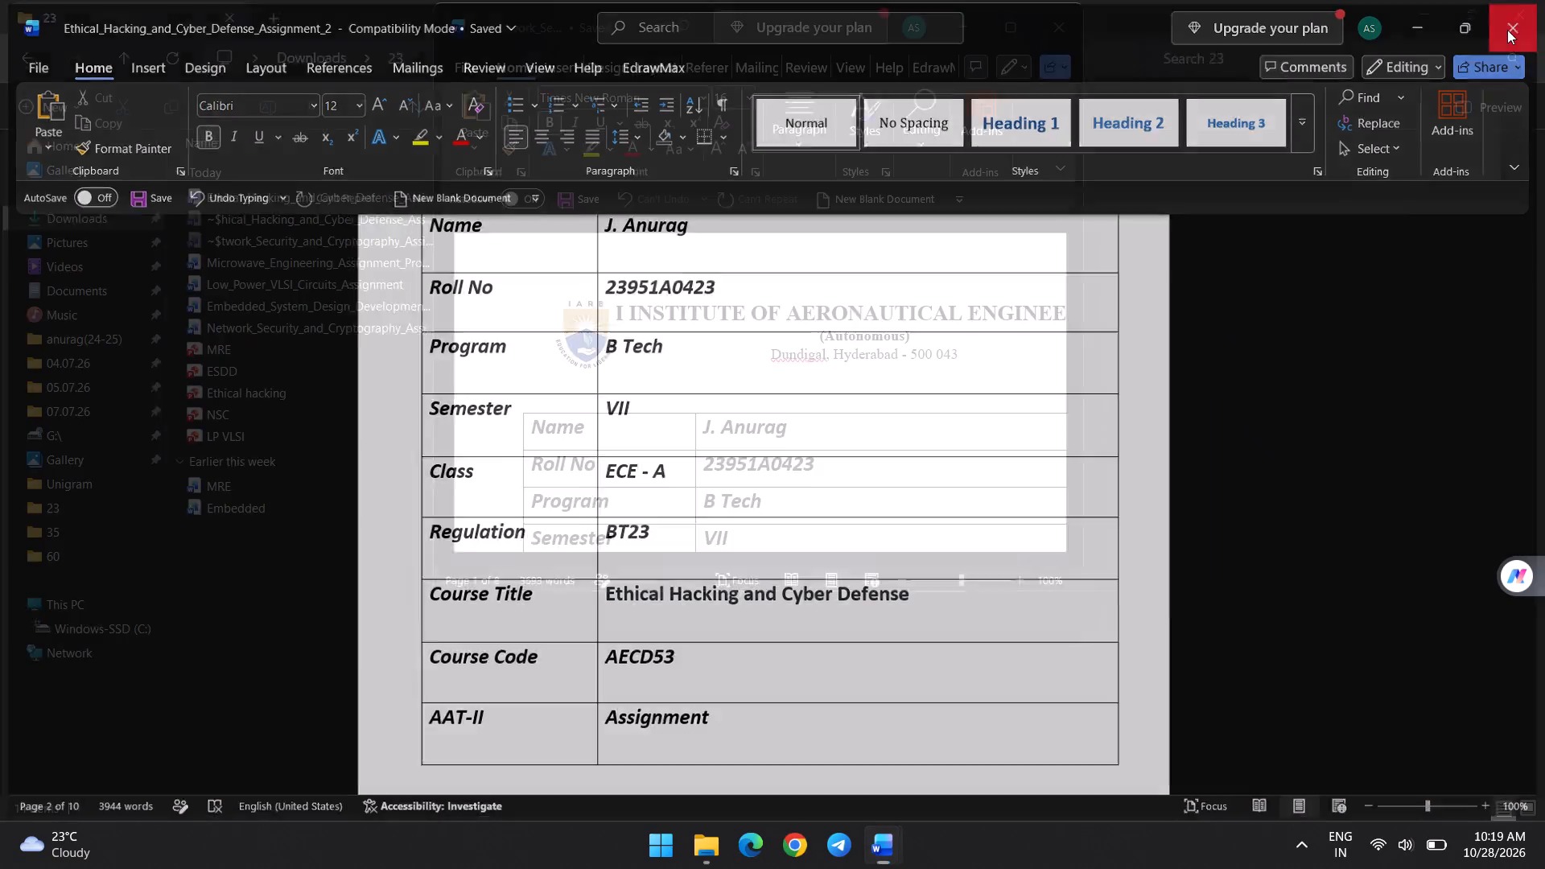
{"action": "left_click", "coordinate": [1020, 23]}
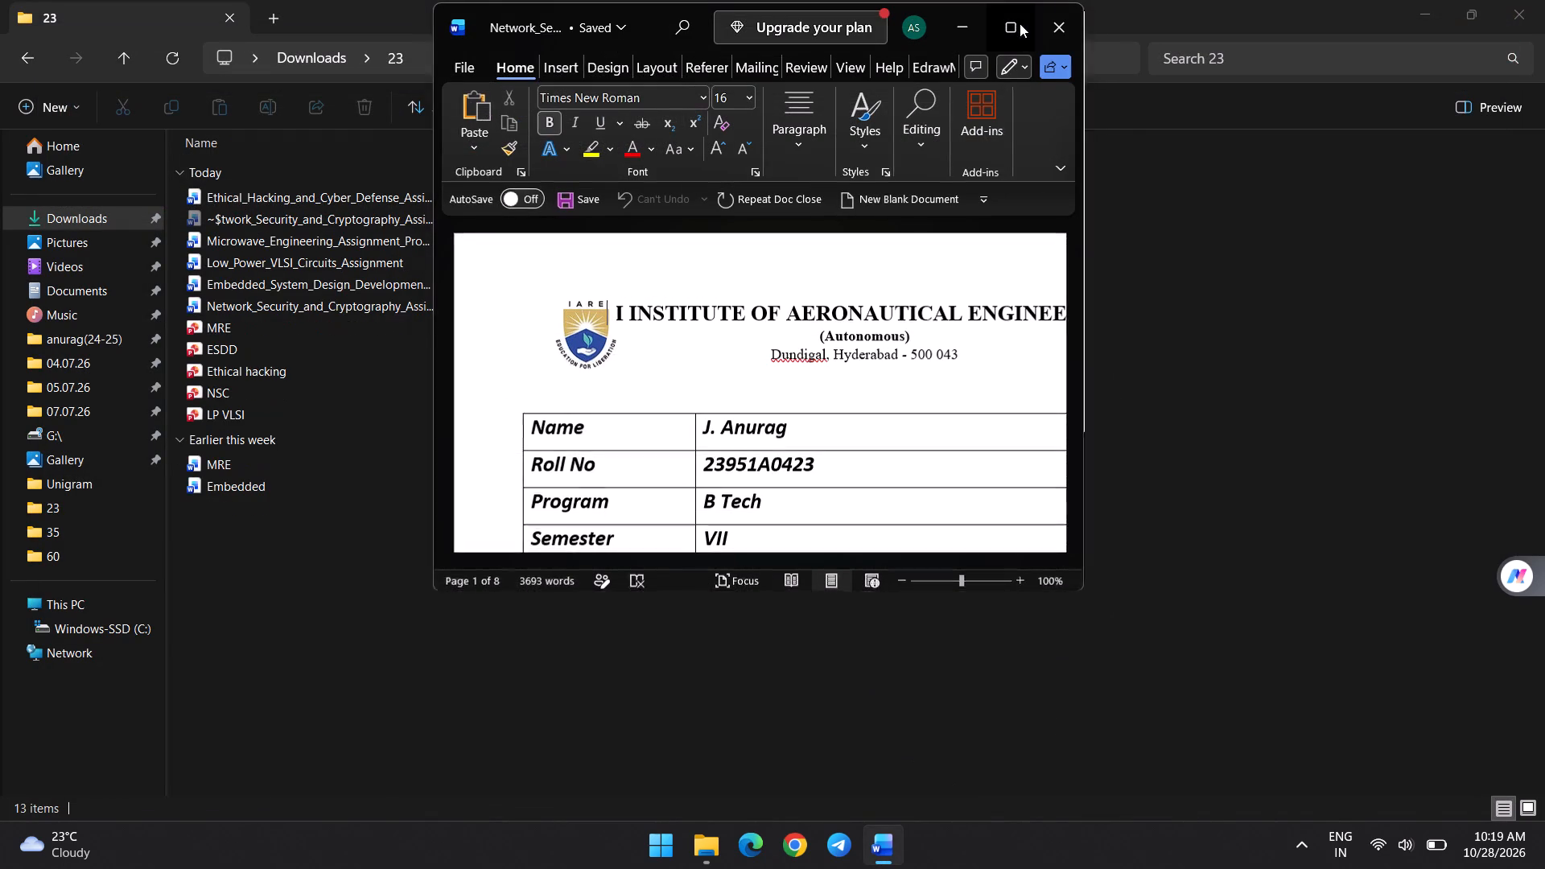
Enlarge the Network Security and Cryptography cover table by its lower corner until its taller rows fill most of the cover page.
{"action": "scroll", "coordinate": [823, 636], "scroll_direction": "down", "scroll_amount": 1}
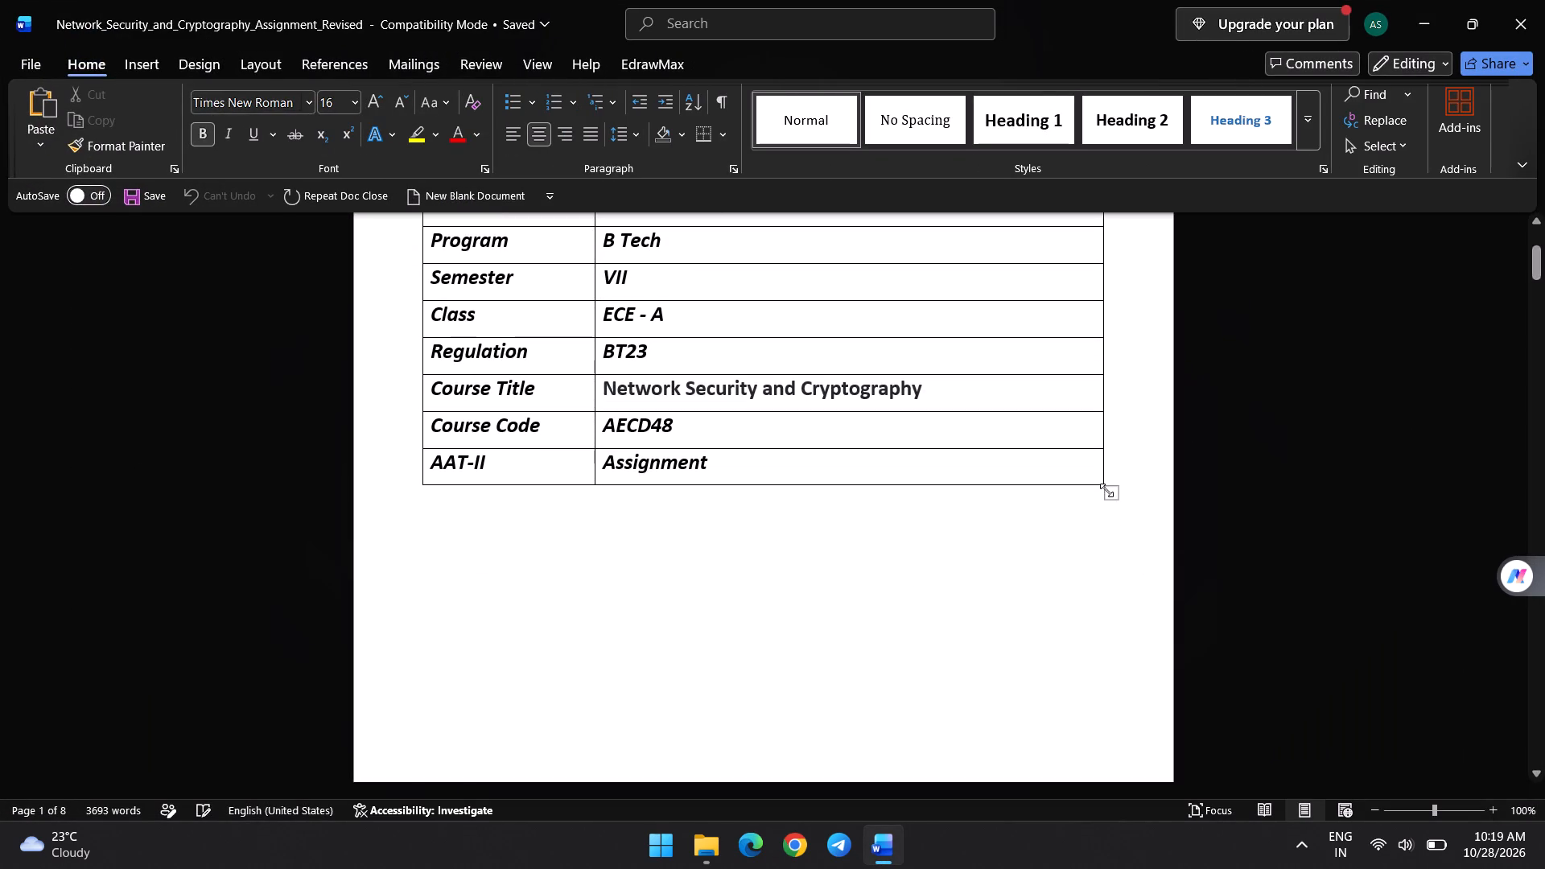
{"action": "left_click_drag", "start_coordinate": [1106, 490], "coordinate": [1104, 701]}
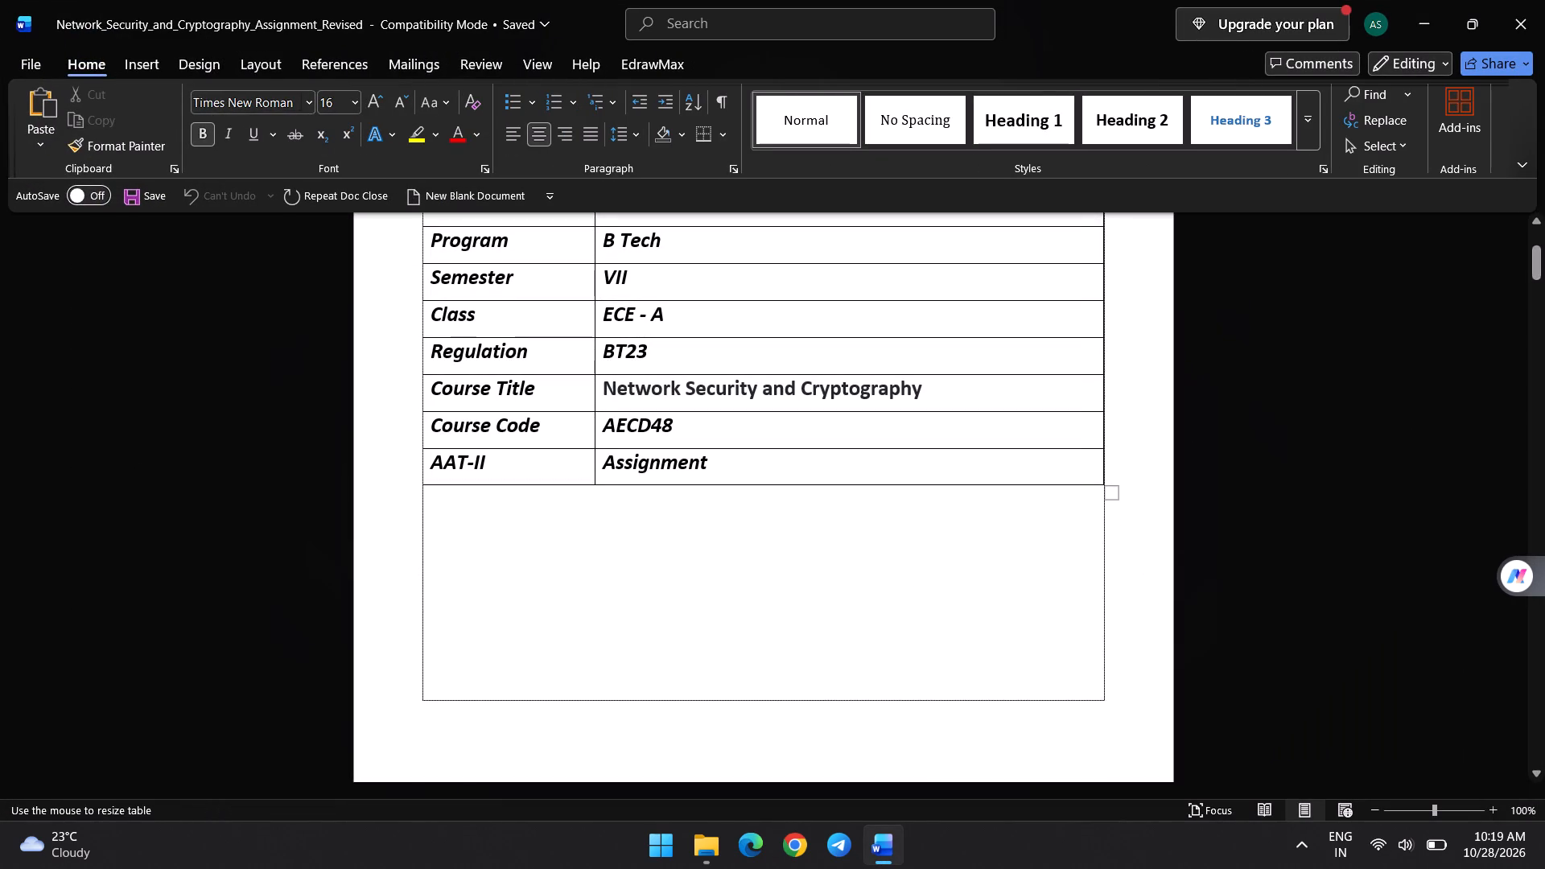
{"action": "left_click_drag", "start_coordinate": [1104, 701], "coordinate": [1102, 732]}
Delete the selected run of blank lines above the question 1 heading on the Vigenère cipher, bringing it near the top of page 2.
{"action": "scroll", "coordinate": [936, 559], "scroll_direction": "down", "scroll_amount": 1}
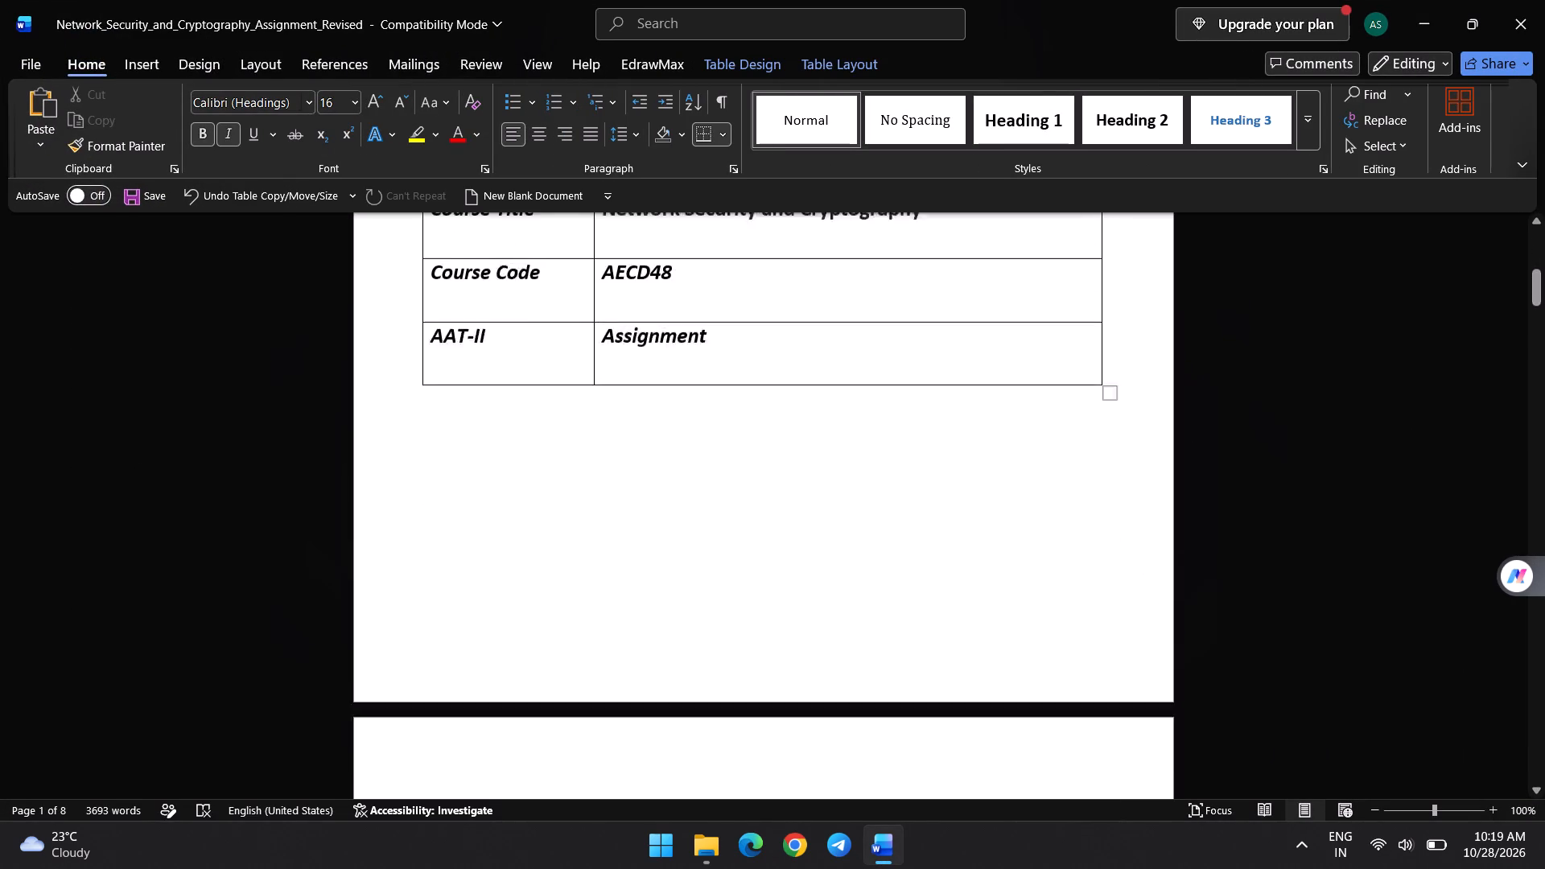
{"action": "scroll", "coordinate": [936, 559], "scroll_direction": "down", "scroll_amount": 1}
{"action": "left_click_drag", "start_coordinate": [432, 682], "coordinate": [437, 491]}
{"action": "key", "text": "BackSpace"}
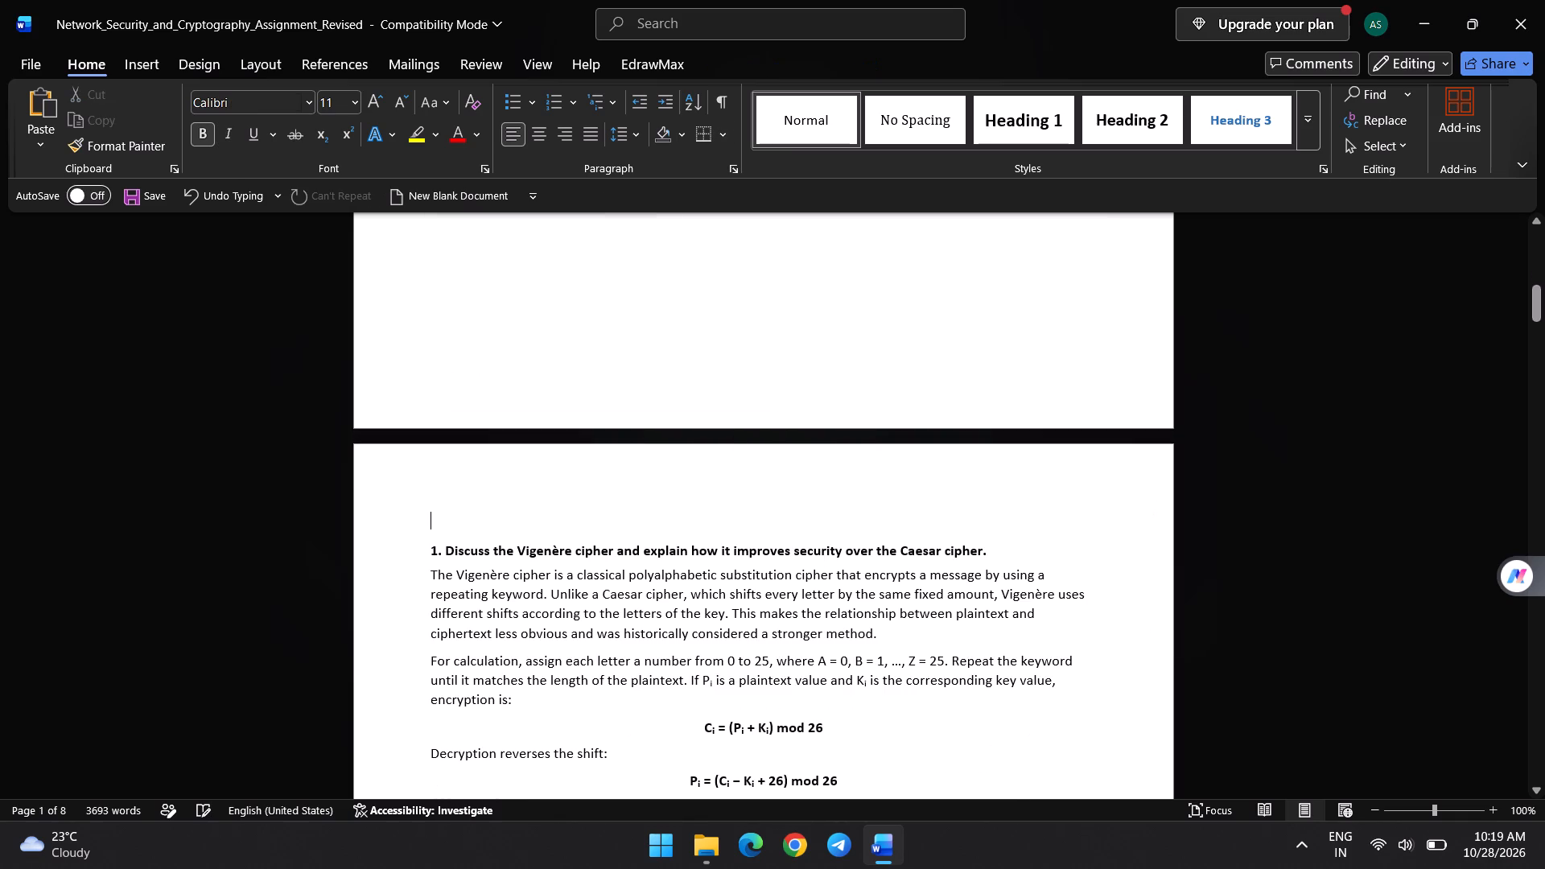
Set the answer text from the question 1 heading on page 2 through nearly the end of the document to font size 12.
{"action": "left_click_drag", "start_coordinate": [464, 541], "coordinate": [508, 552]}
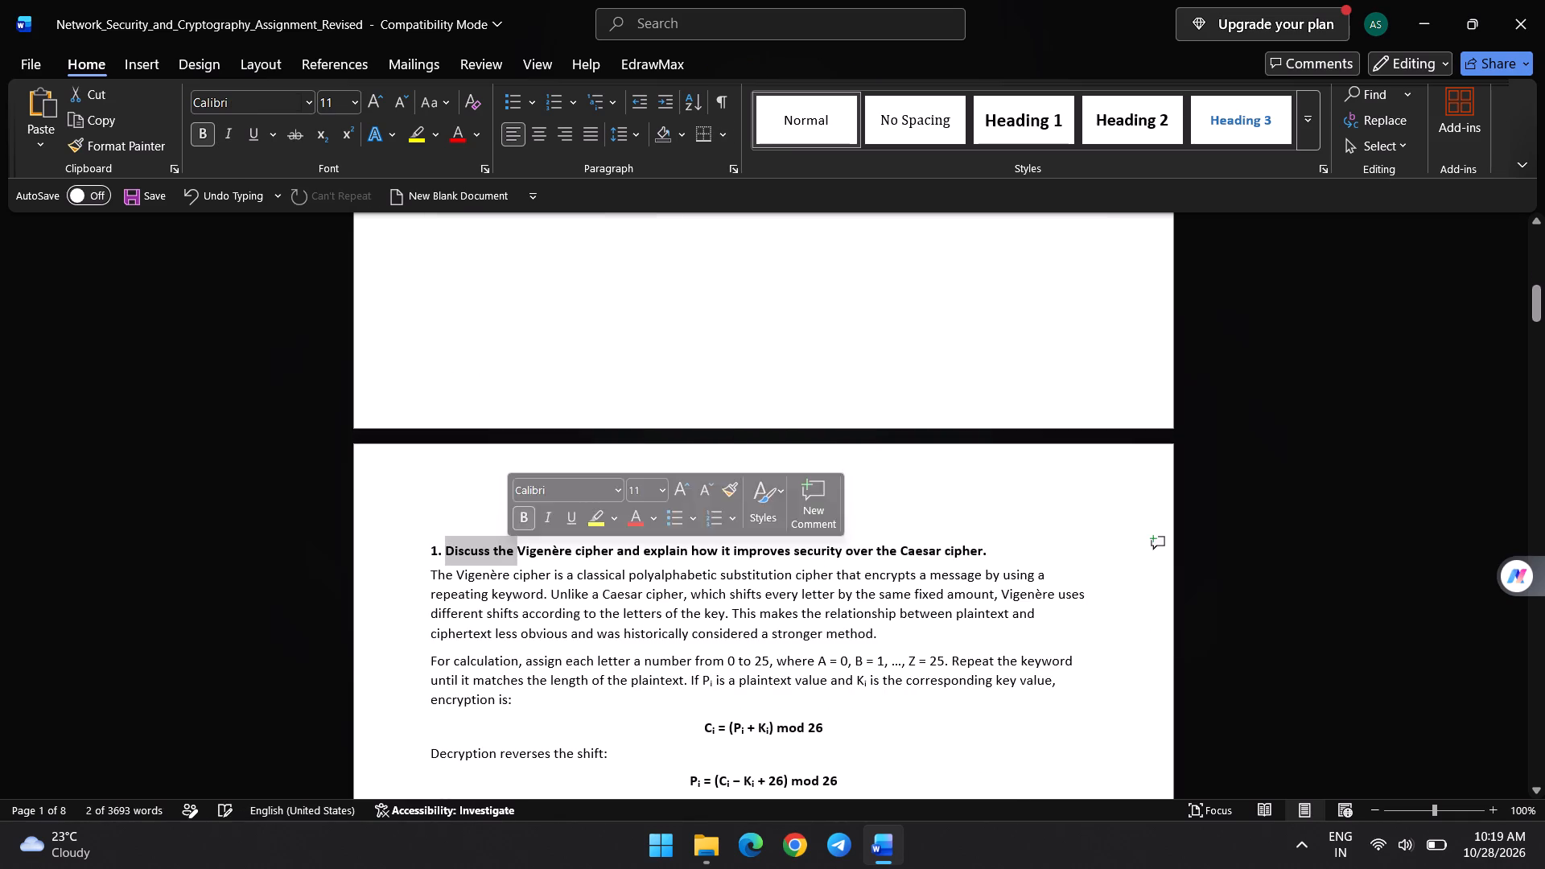
{"action": "double_click", "coordinate": [498, 580]}
{"action": "left_click", "coordinate": [426, 530]}
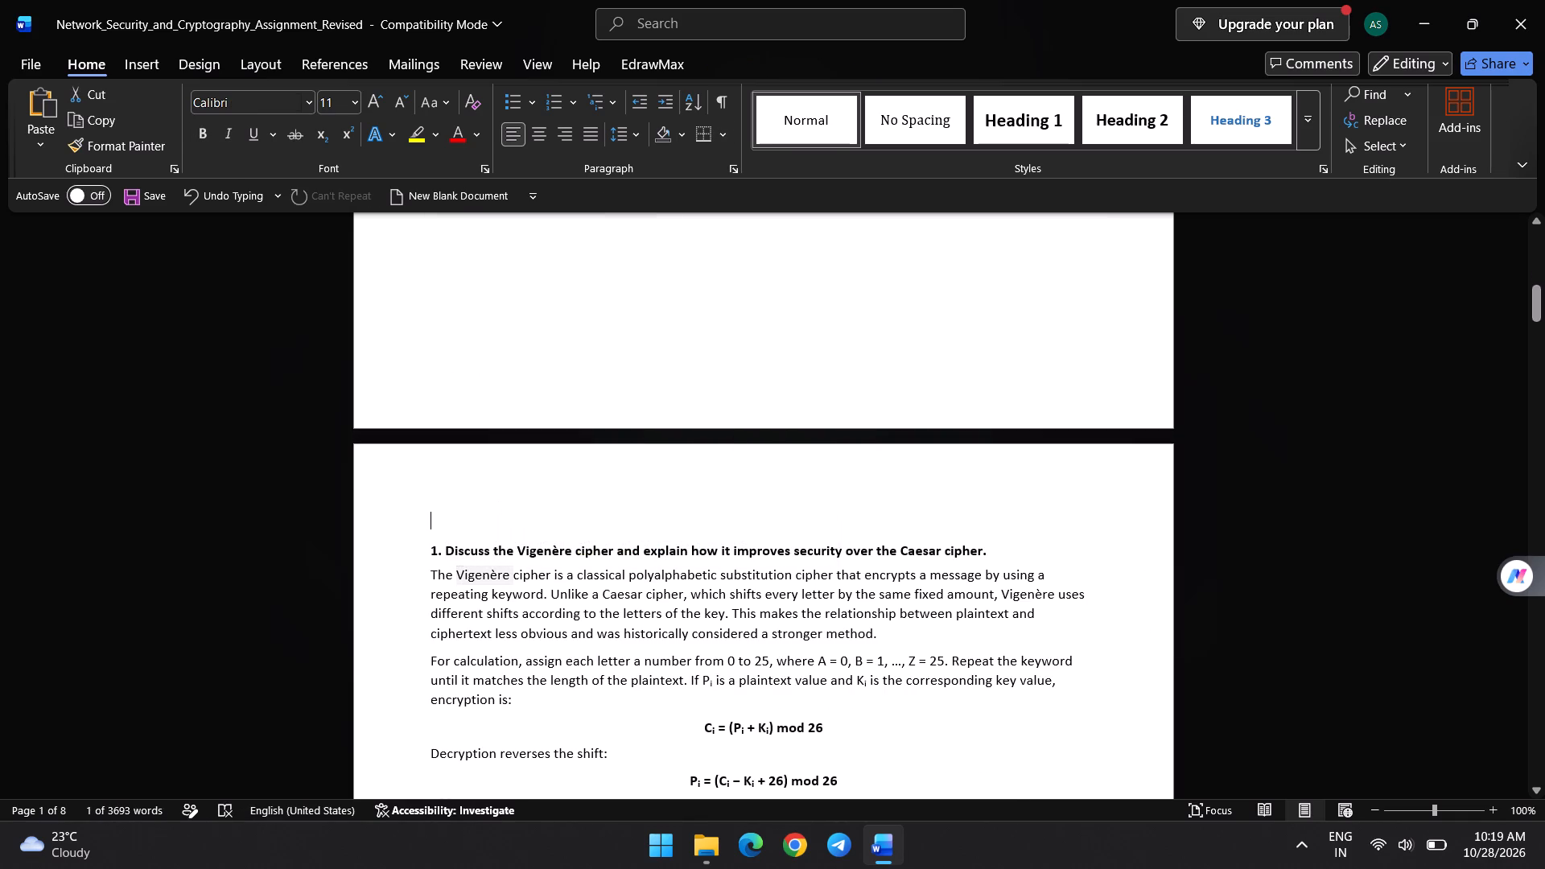
{"action": "left_click_drag", "start_coordinate": [426, 530], "coordinate": [605, 868]}
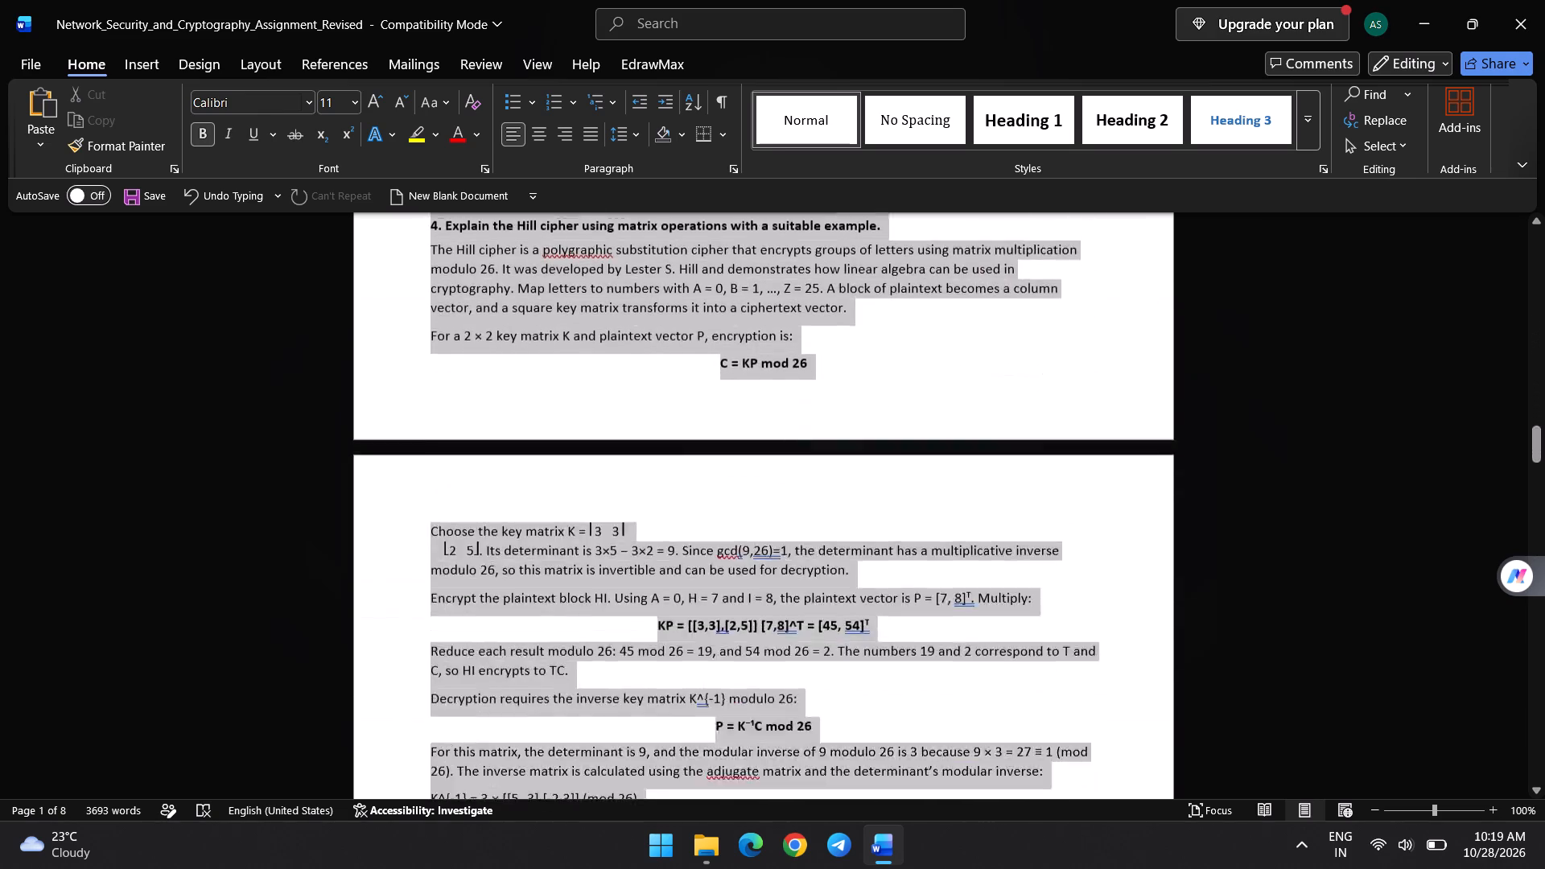
{"action": "left_click_drag", "start_coordinate": [605, 868], "coordinate": [629, 868]}
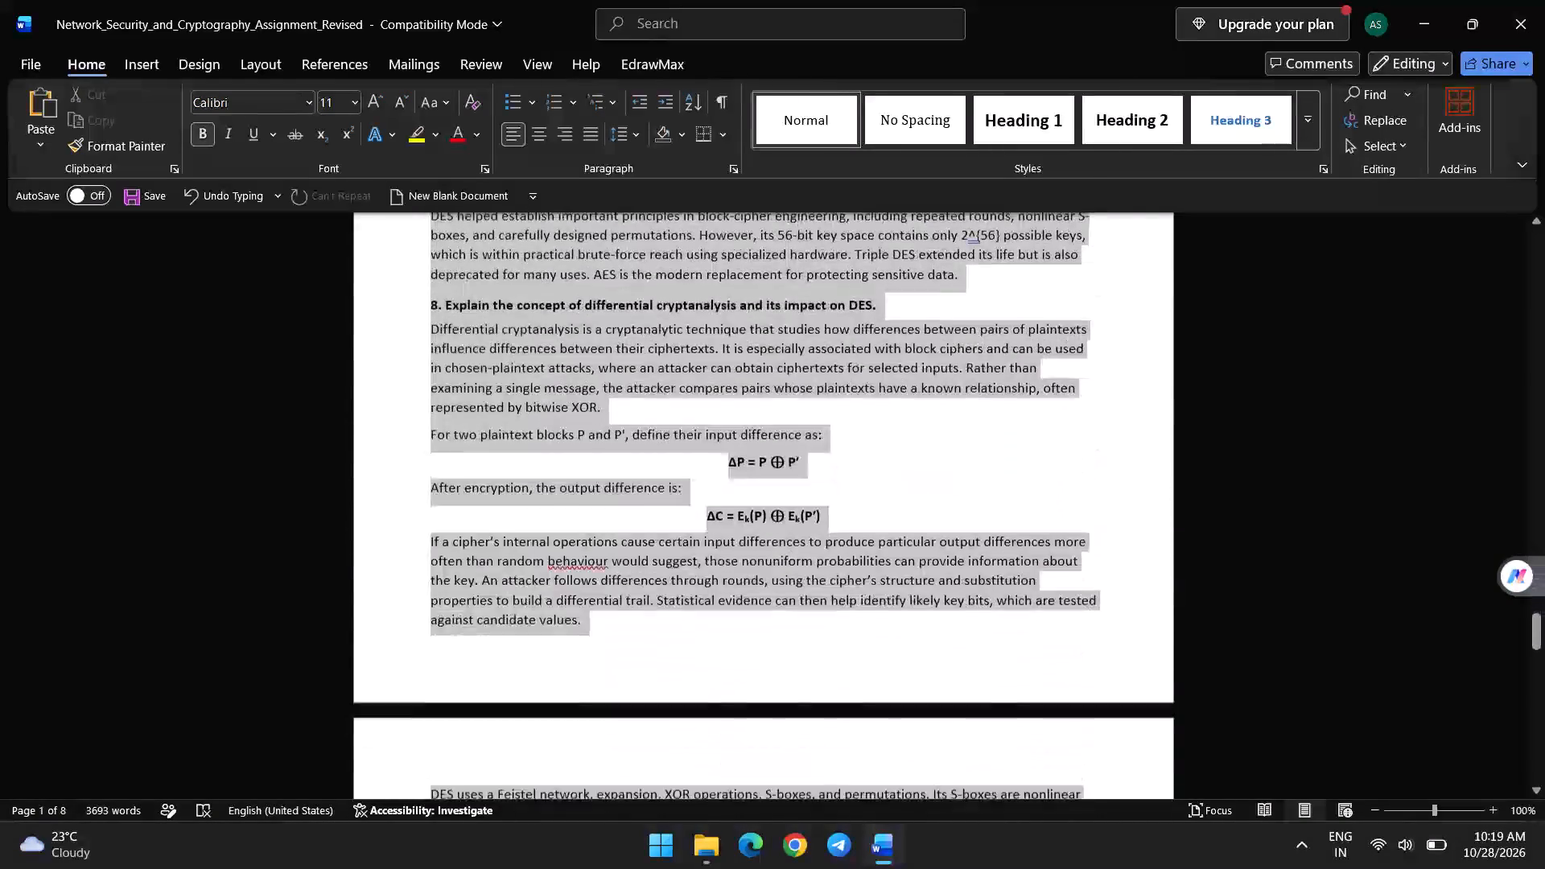
{"action": "left_click_drag", "start_coordinate": [629, 868], "coordinate": [628, 868]}
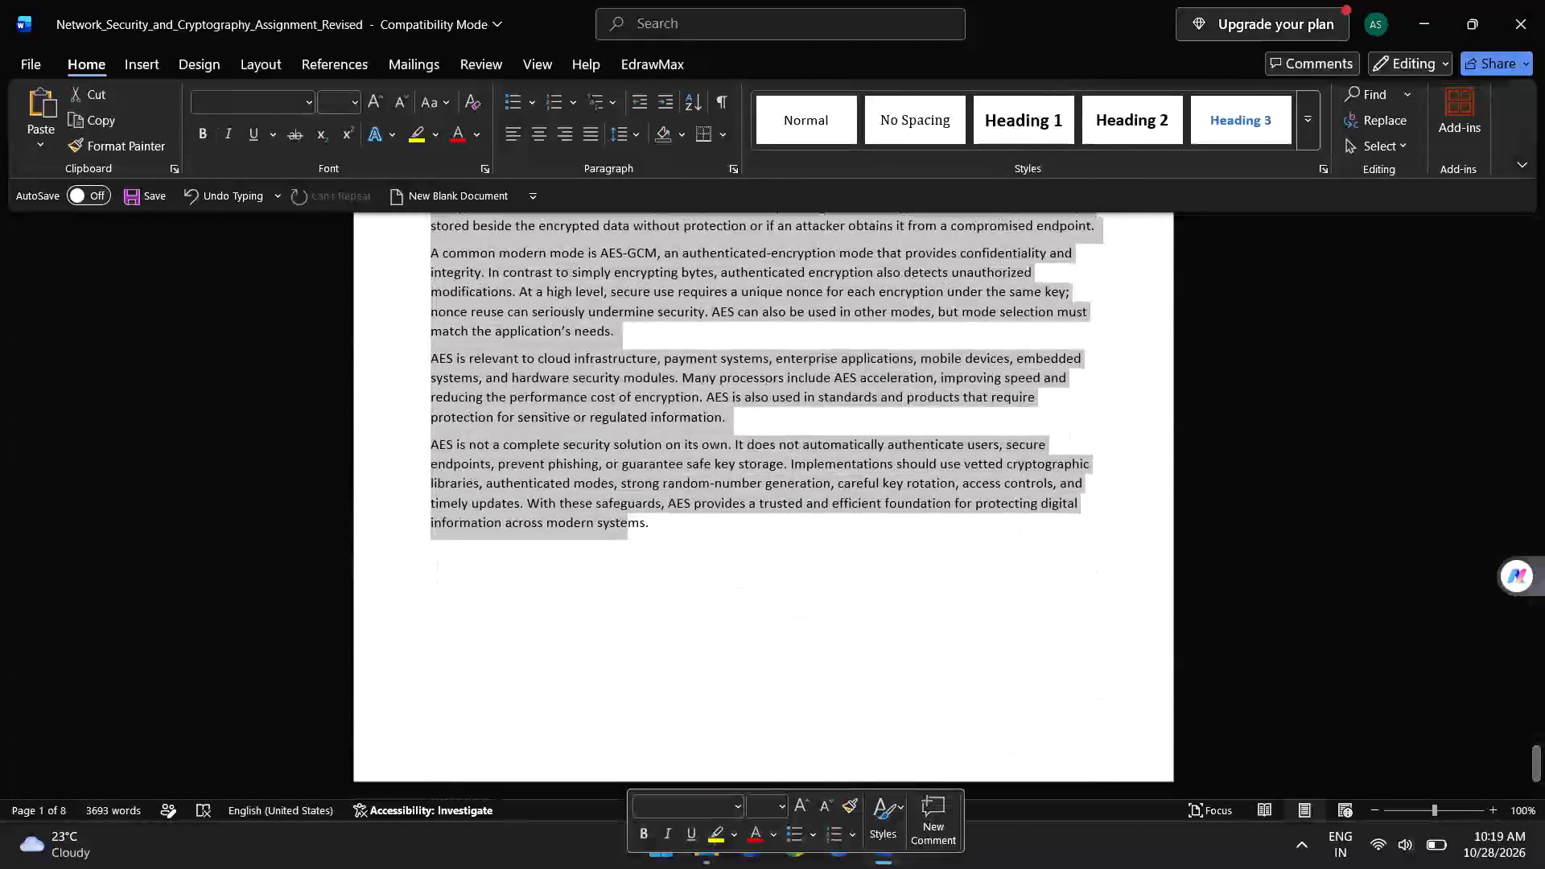
{"action": "left_click", "coordinate": [338, 98]}
{"action": "key", "text": "1"}
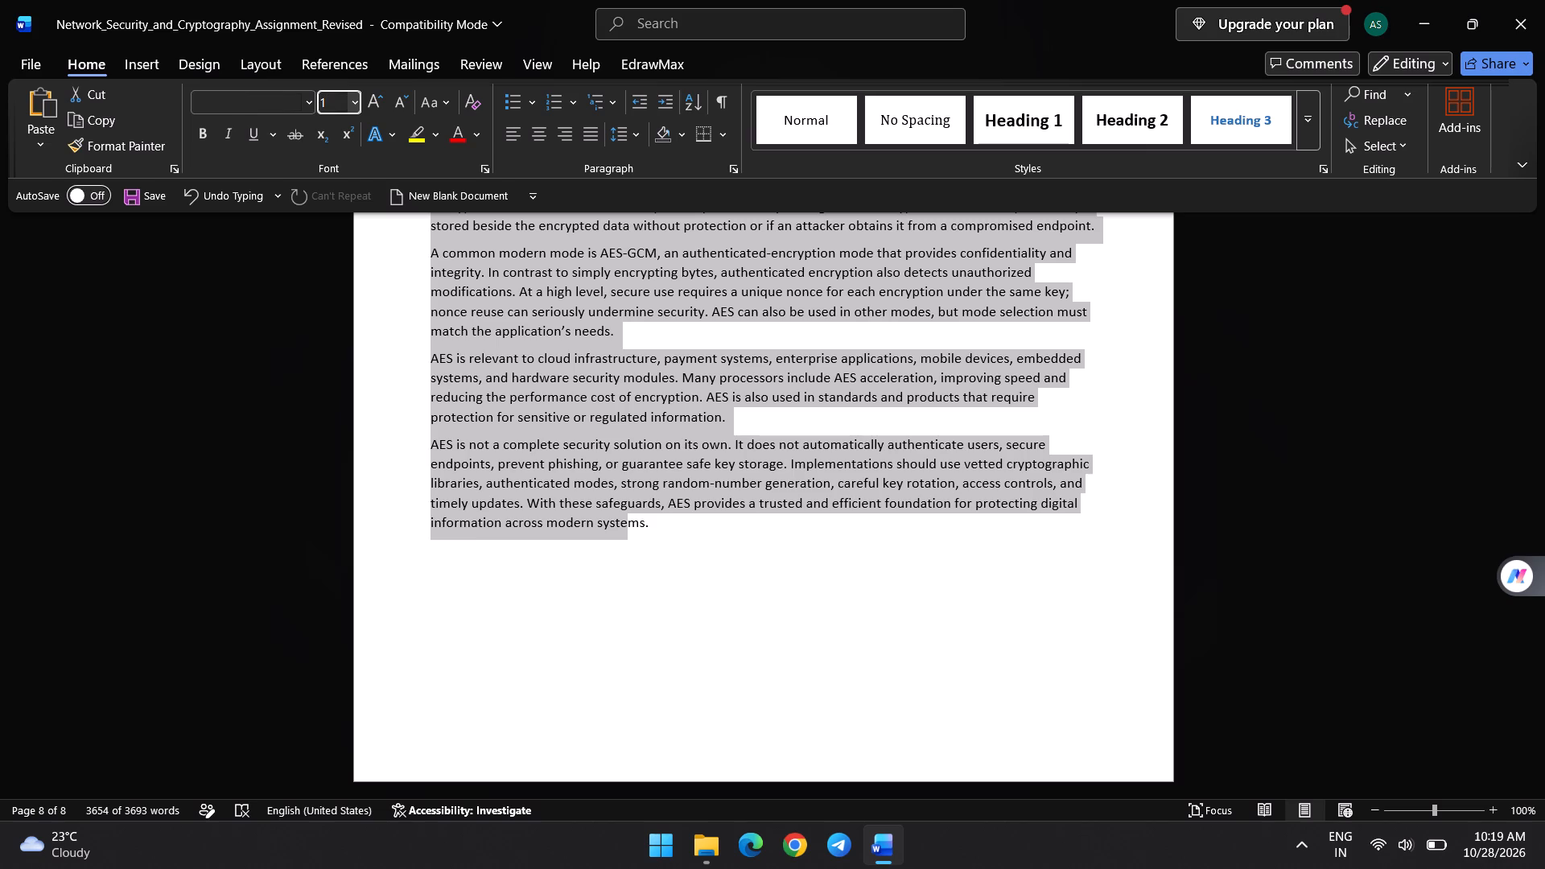
{"action": "key", "text": "2"}
{"action": "key", "text": "Return"}
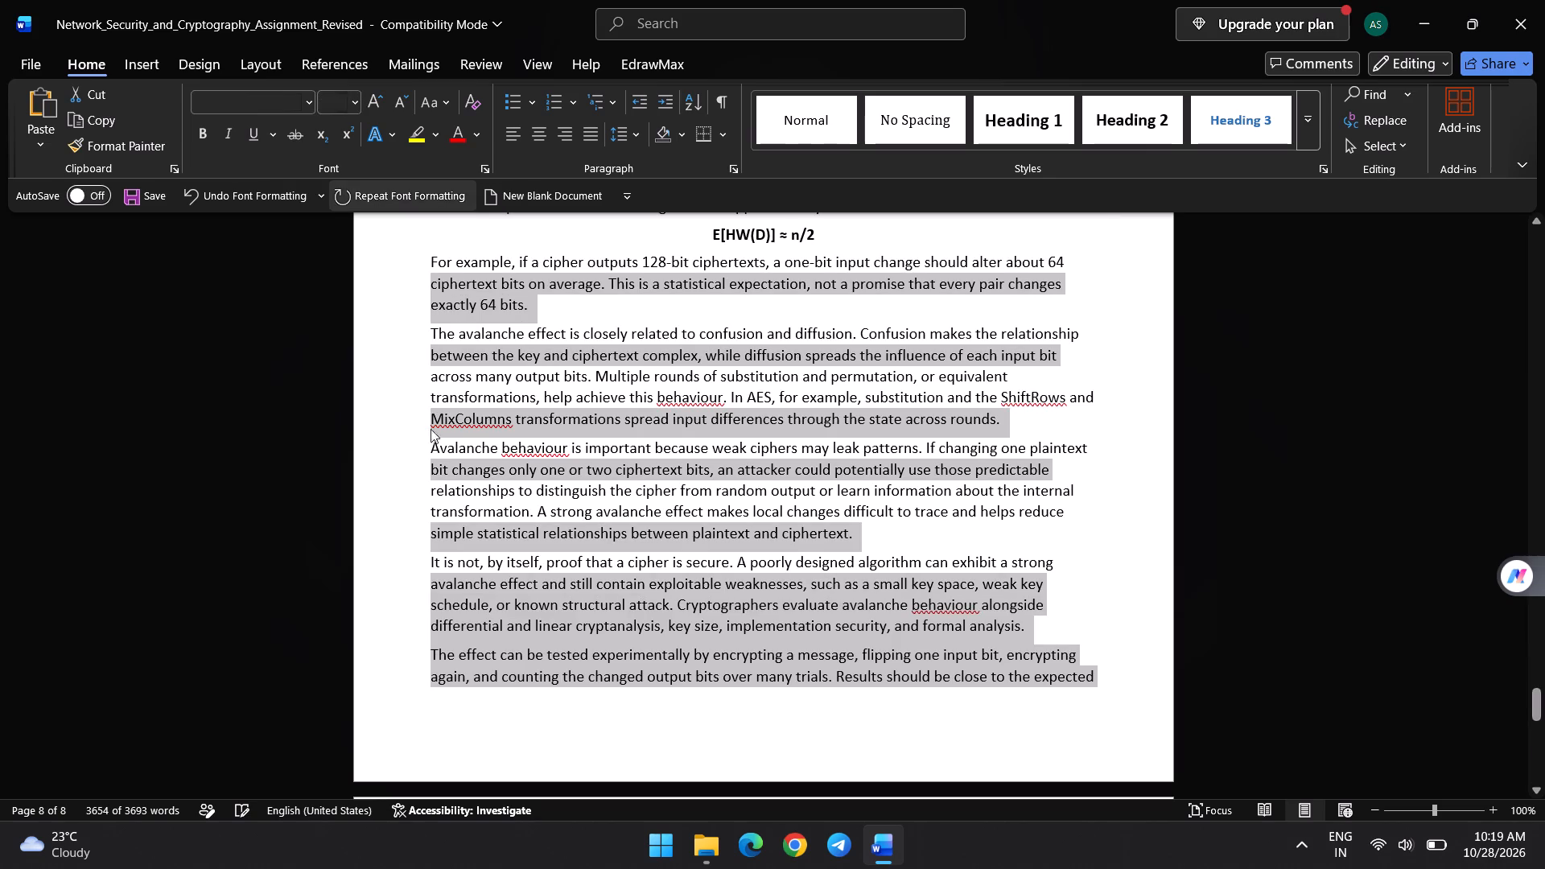
Set the document's final word, "systems.", to font size 12 as well.
{"action": "scroll", "coordinate": [496, 583], "scroll_direction": "down", "scroll_amount": 5}
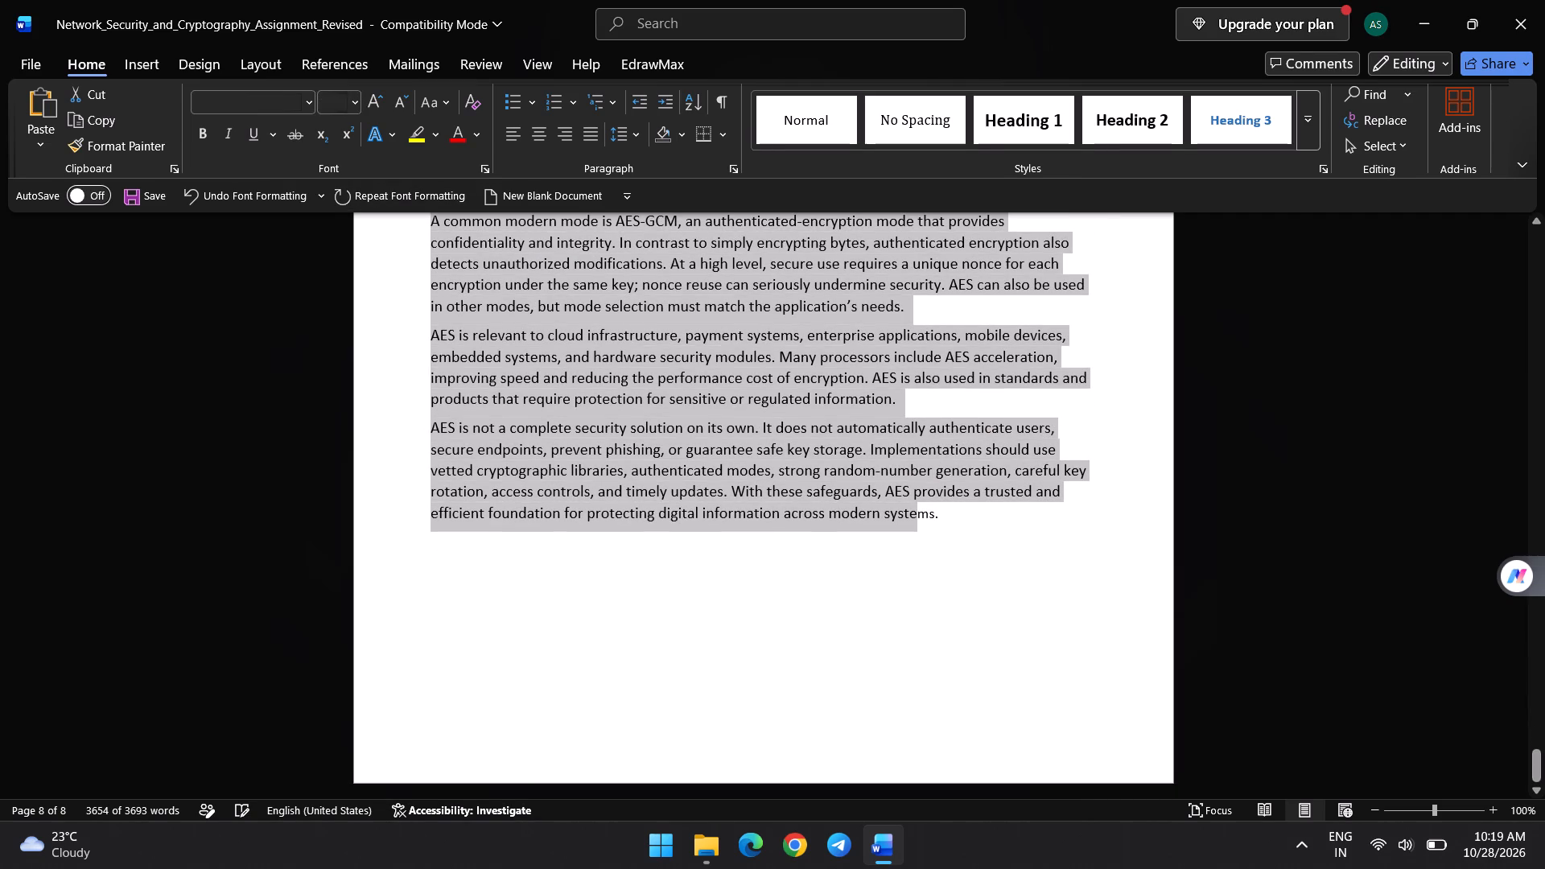
{"action": "left_click_drag", "start_coordinate": [938, 518], "coordinate": [919, 515]}
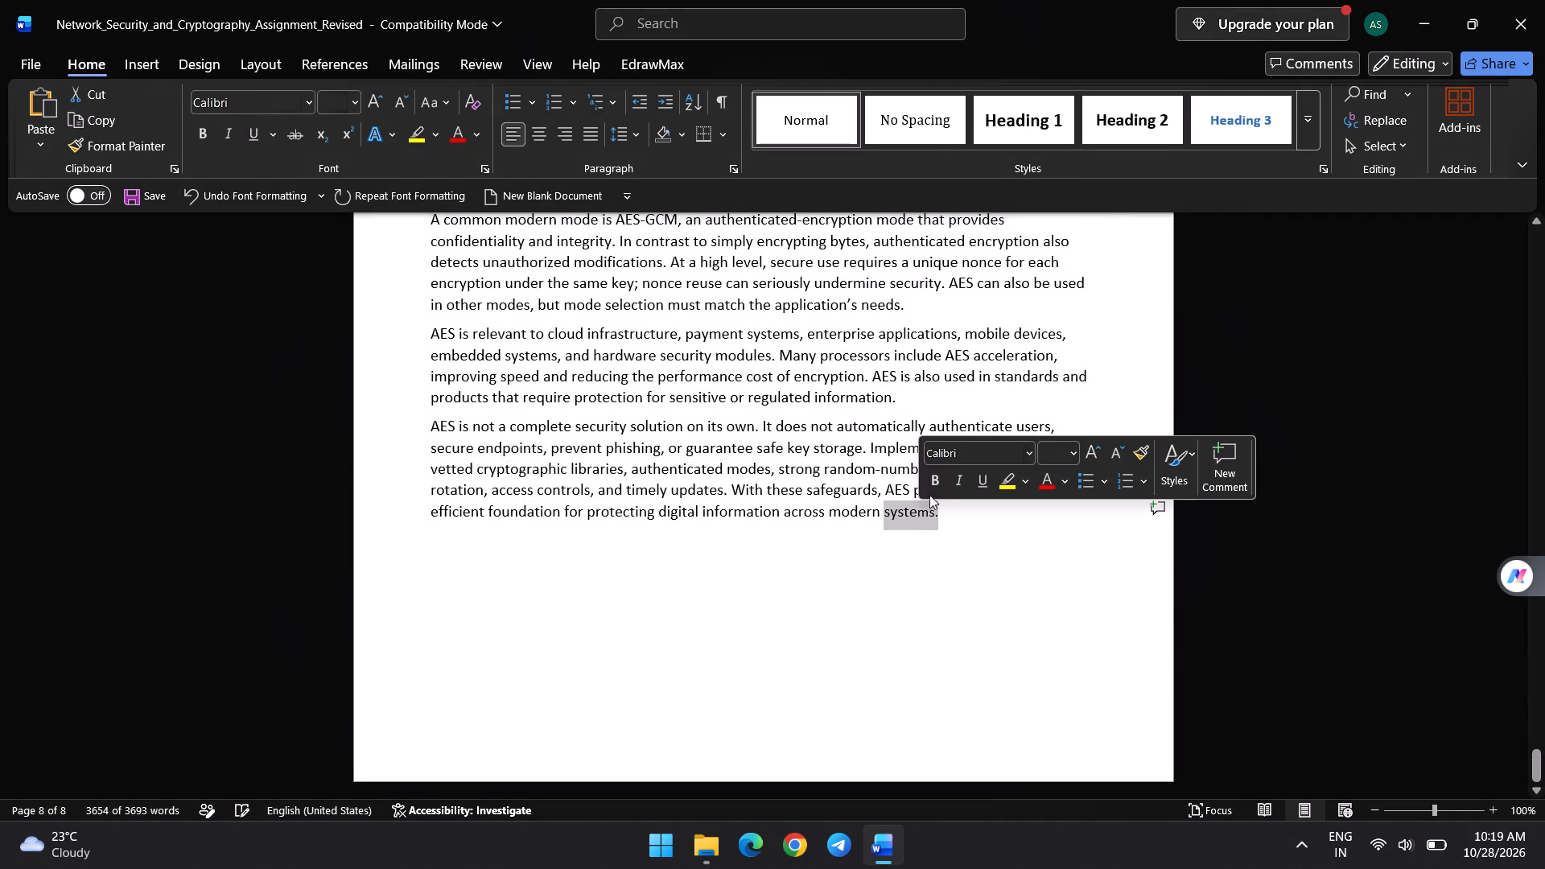
{"action": "left_click", "coordinate": [1053, 455]}
{"action": "type", "text": "12"}
{"action": "key", "text": "Return"}
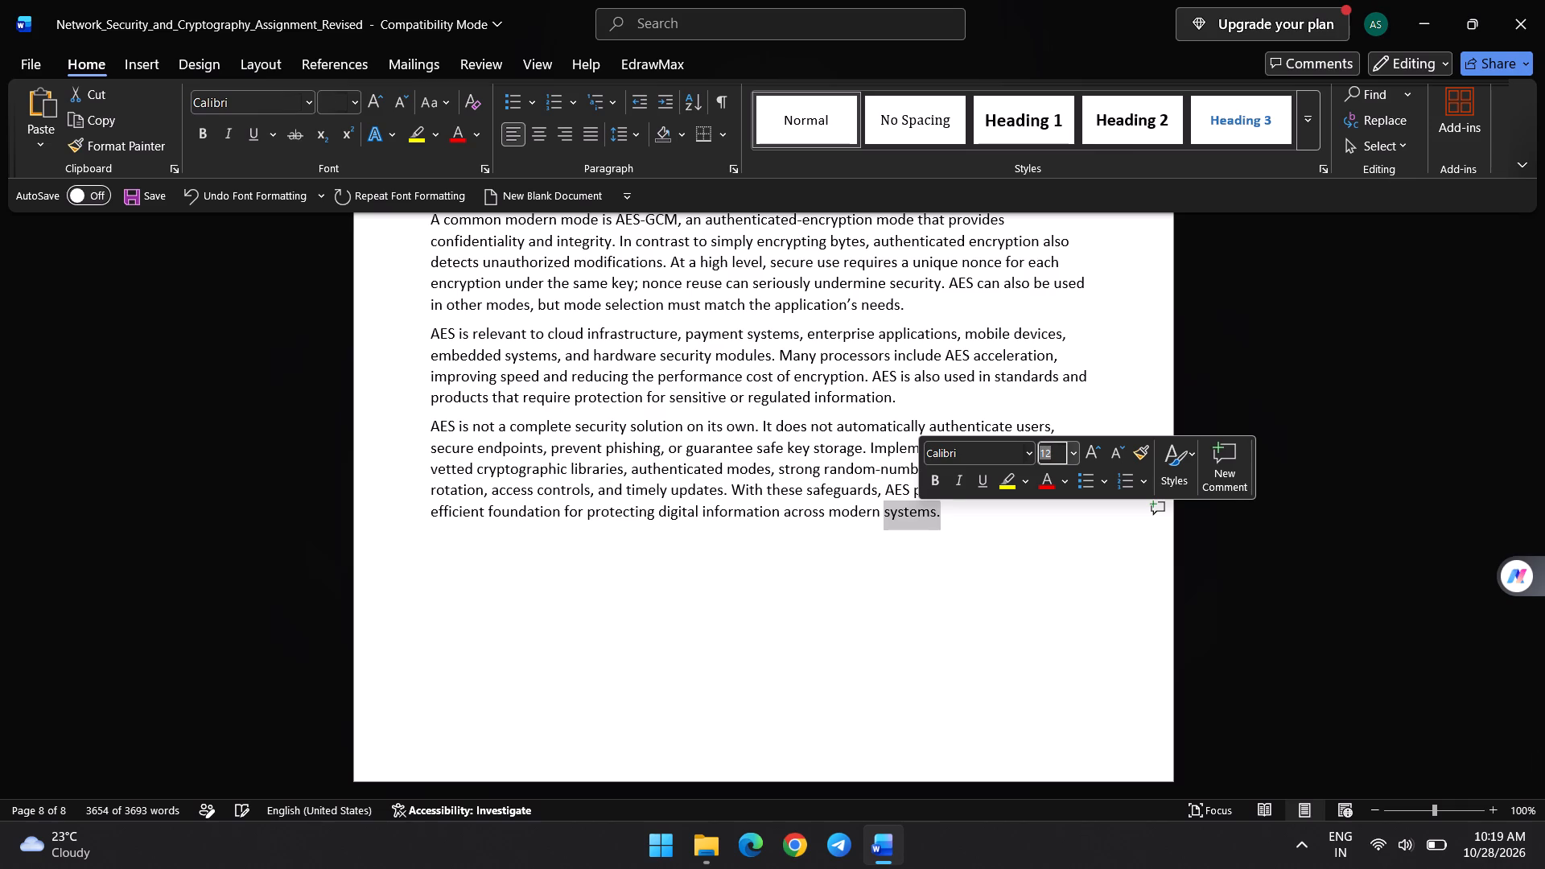
{"action": "left_click", "coordinate": [1015, 539]}
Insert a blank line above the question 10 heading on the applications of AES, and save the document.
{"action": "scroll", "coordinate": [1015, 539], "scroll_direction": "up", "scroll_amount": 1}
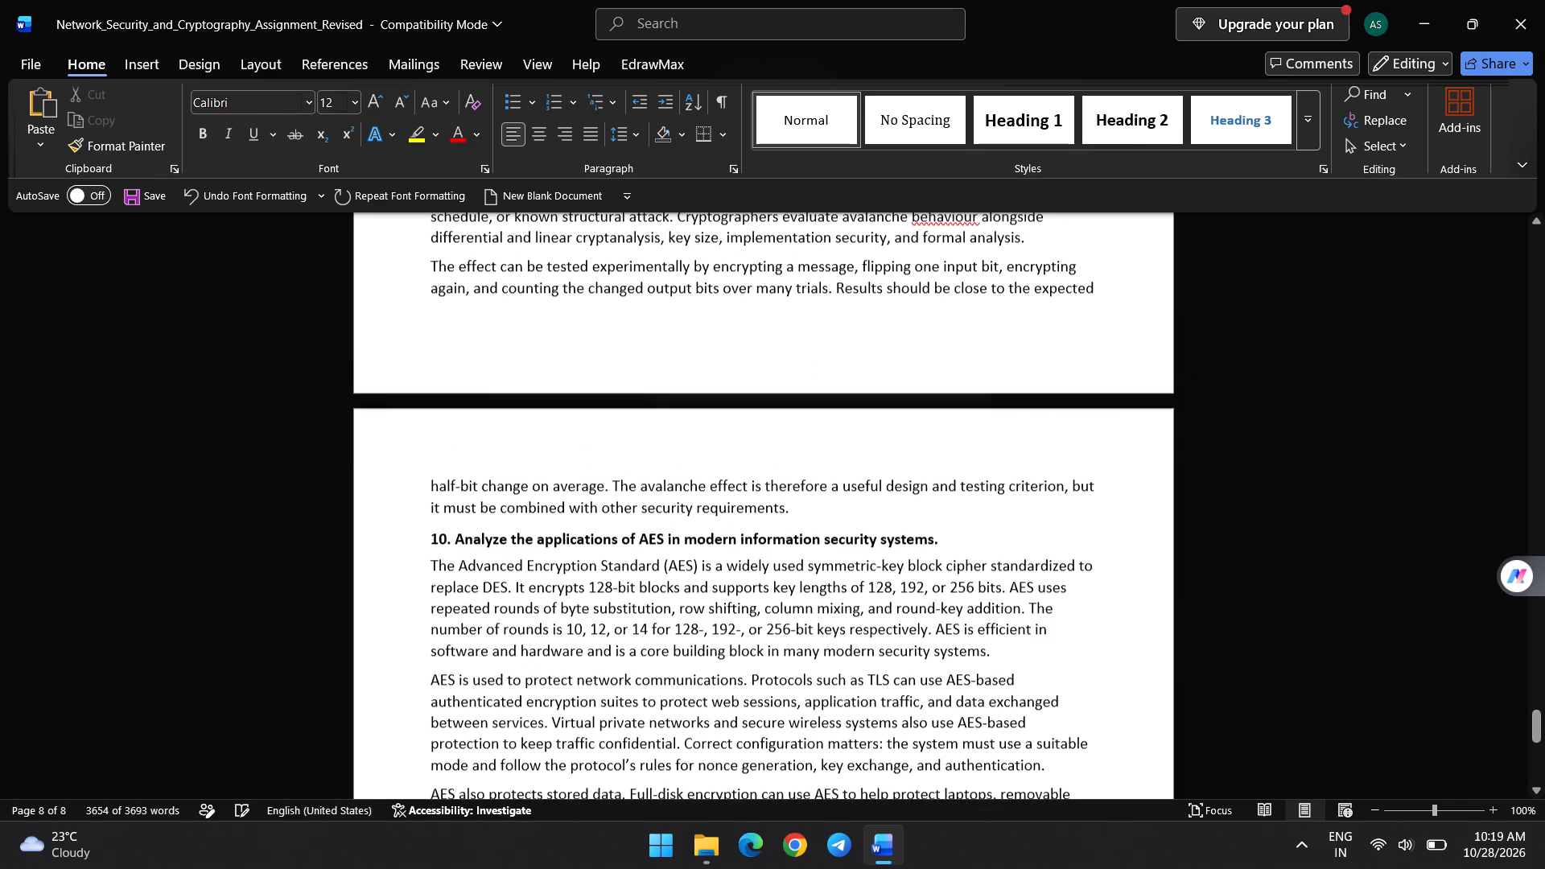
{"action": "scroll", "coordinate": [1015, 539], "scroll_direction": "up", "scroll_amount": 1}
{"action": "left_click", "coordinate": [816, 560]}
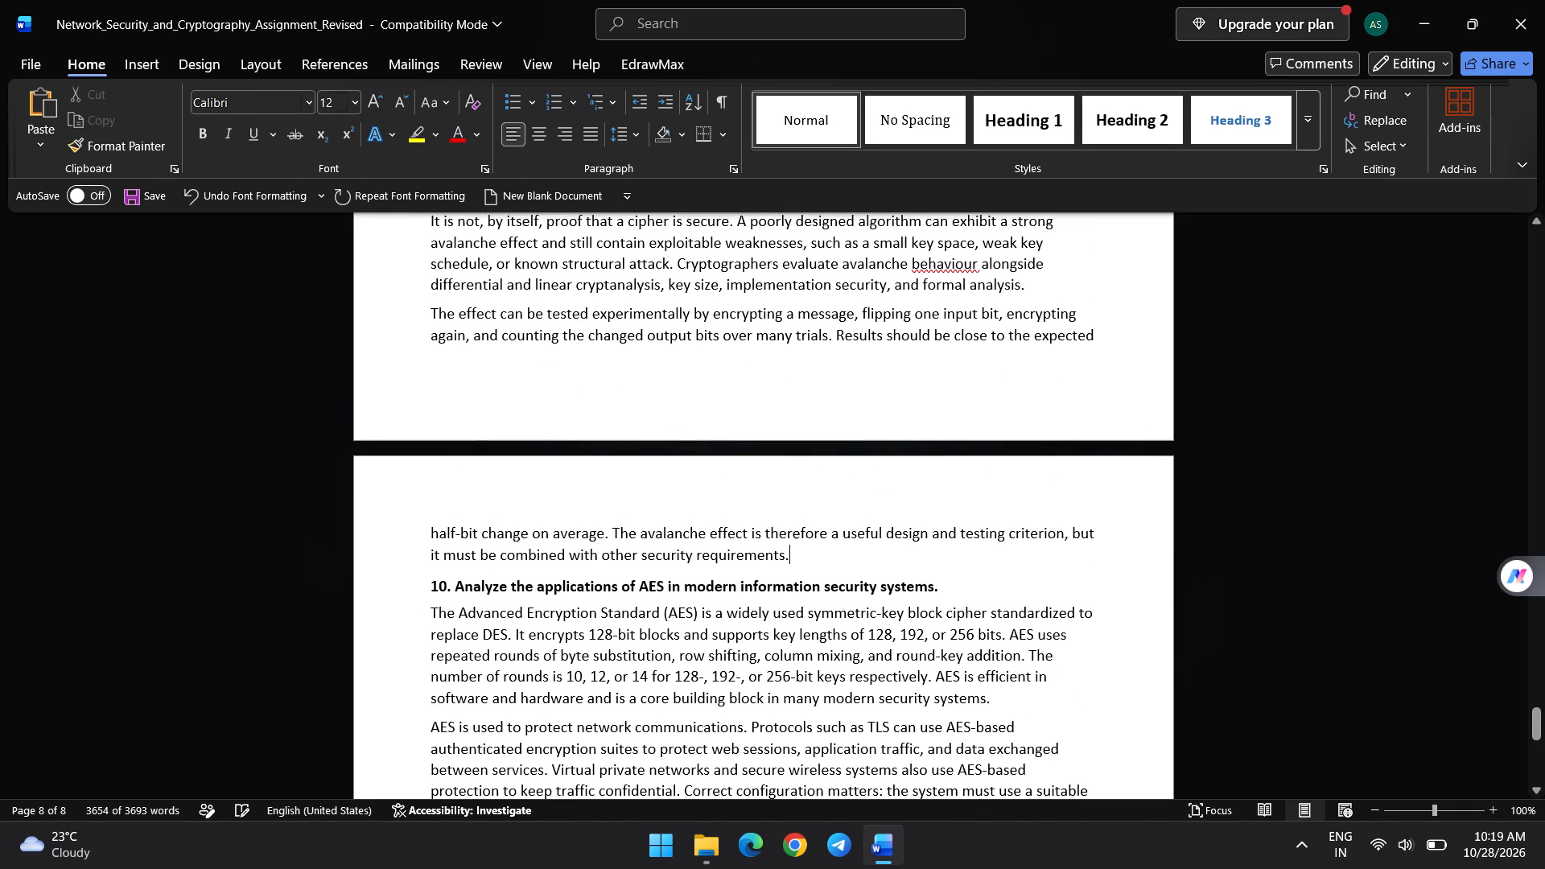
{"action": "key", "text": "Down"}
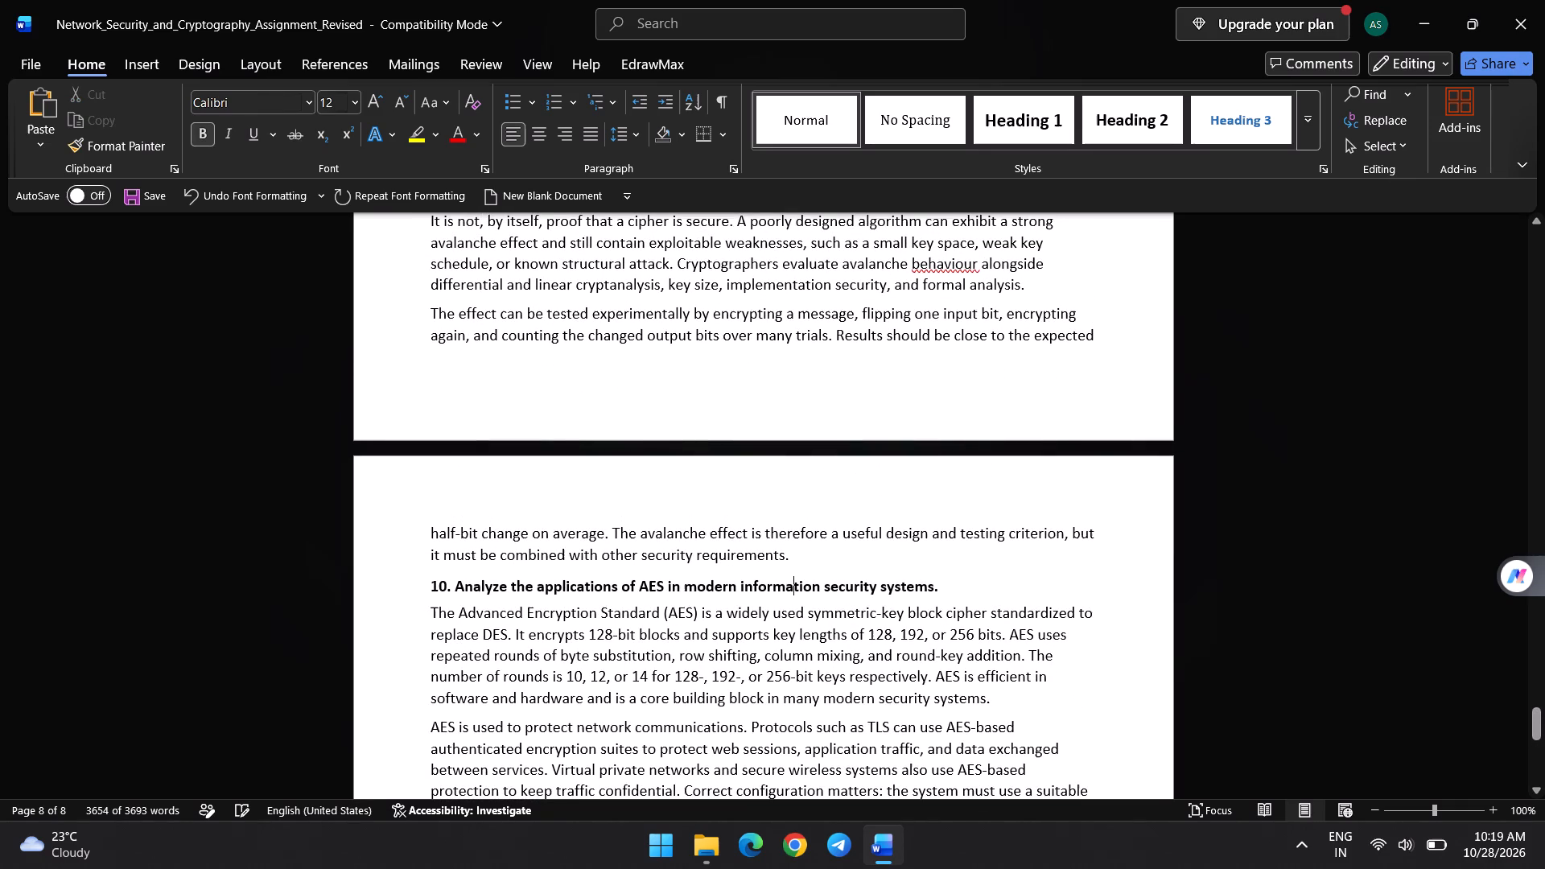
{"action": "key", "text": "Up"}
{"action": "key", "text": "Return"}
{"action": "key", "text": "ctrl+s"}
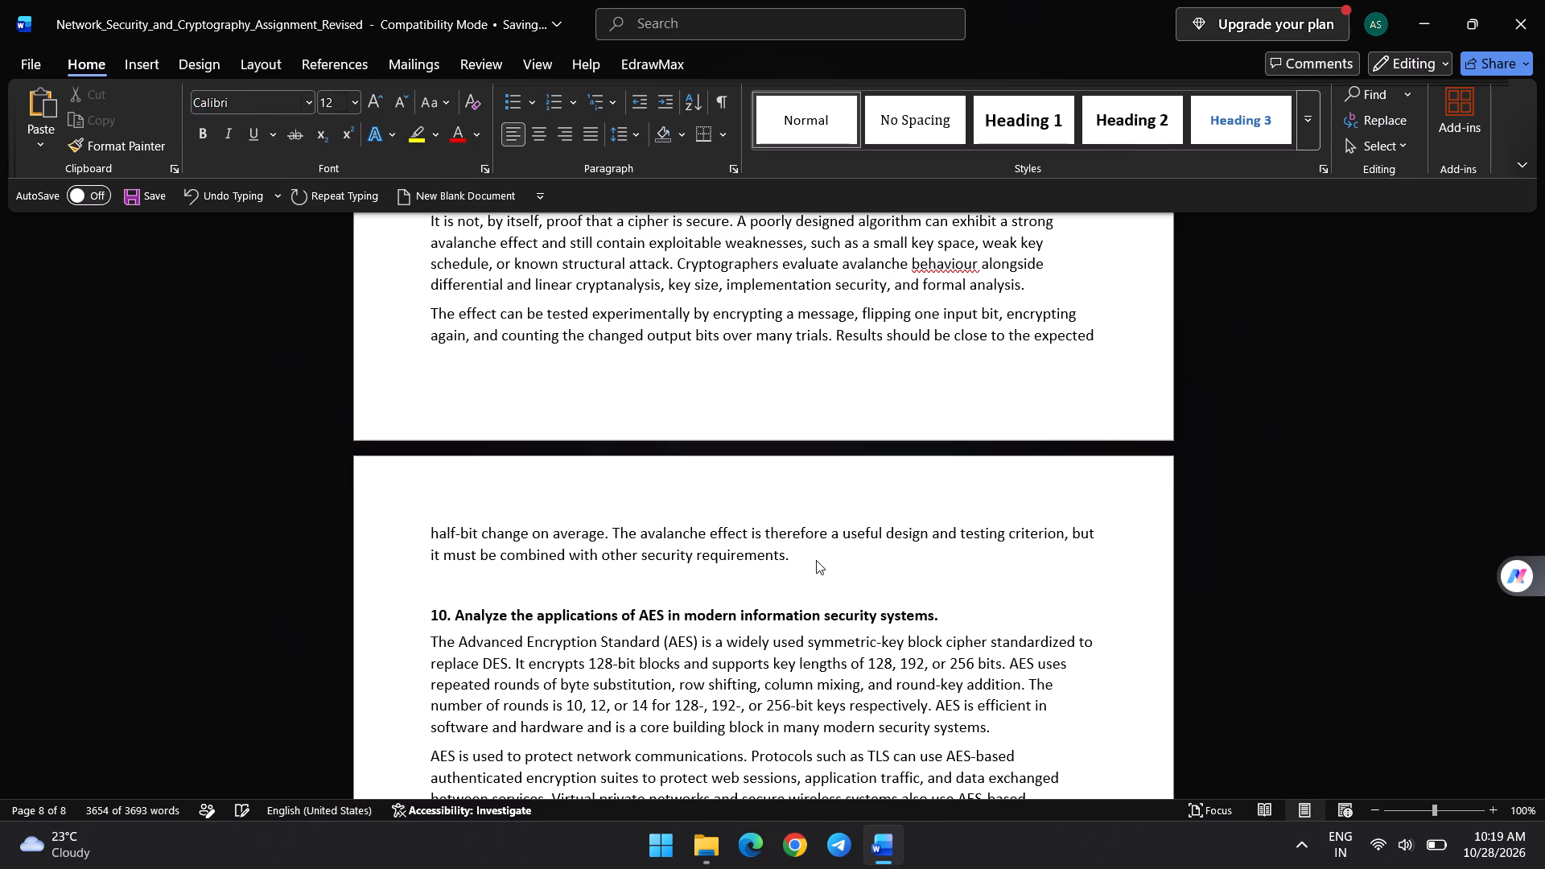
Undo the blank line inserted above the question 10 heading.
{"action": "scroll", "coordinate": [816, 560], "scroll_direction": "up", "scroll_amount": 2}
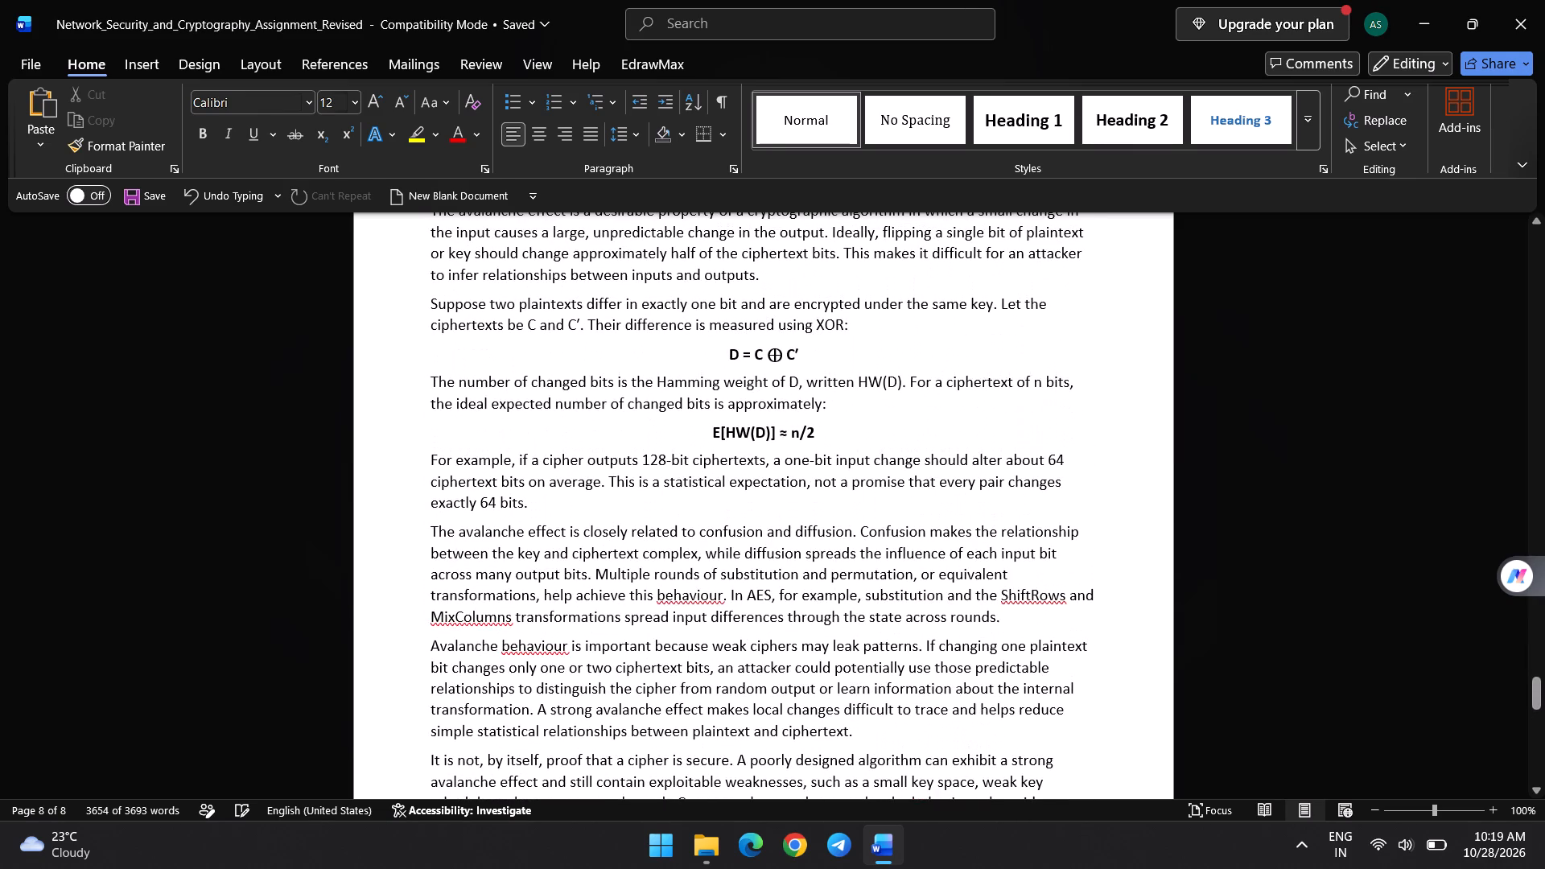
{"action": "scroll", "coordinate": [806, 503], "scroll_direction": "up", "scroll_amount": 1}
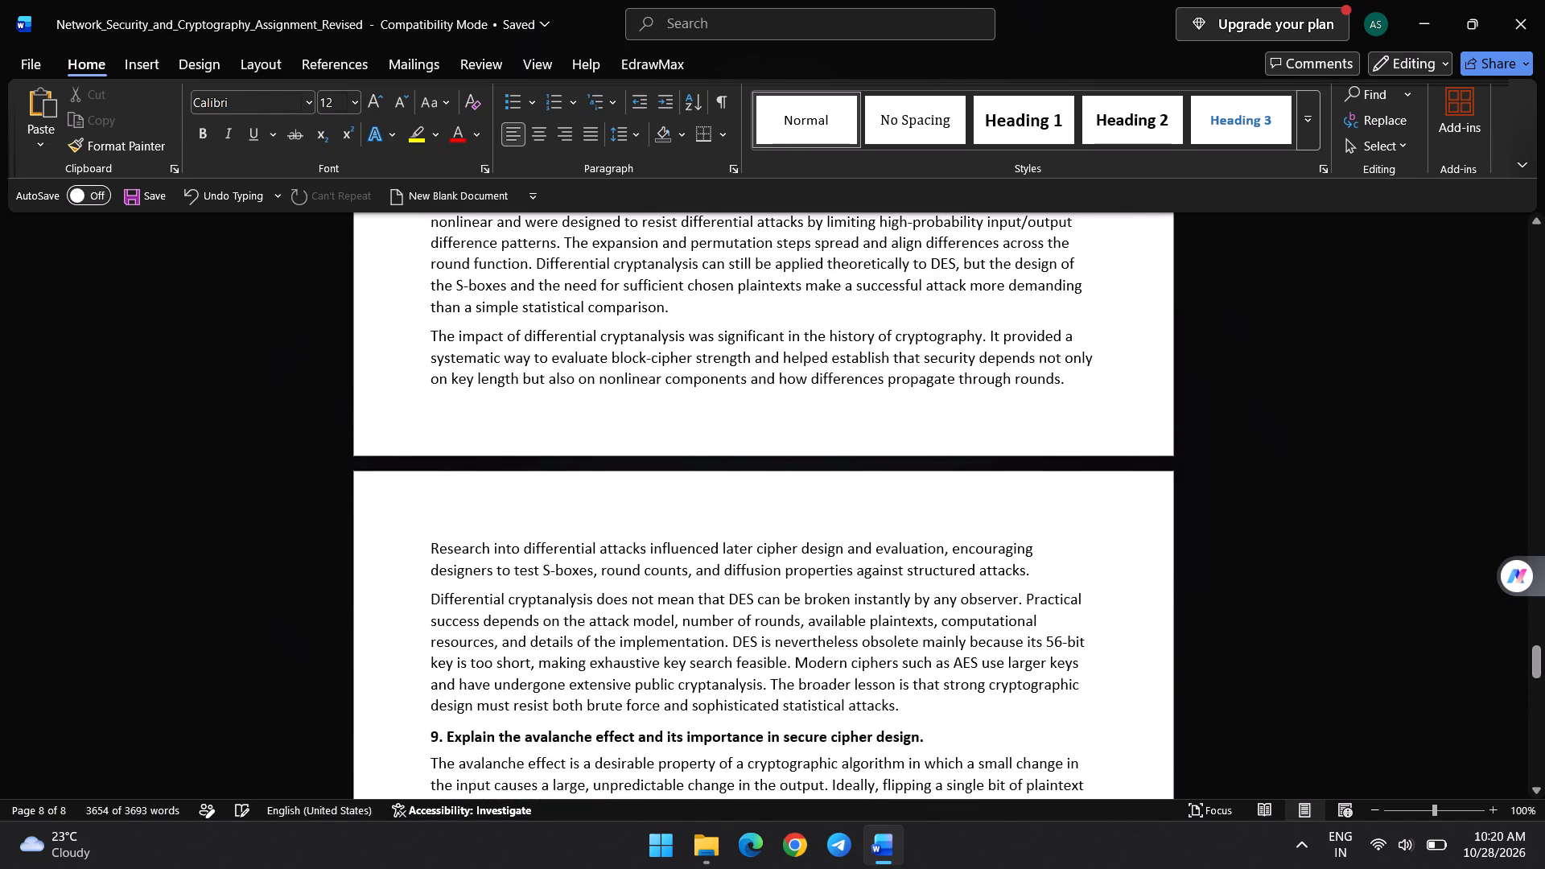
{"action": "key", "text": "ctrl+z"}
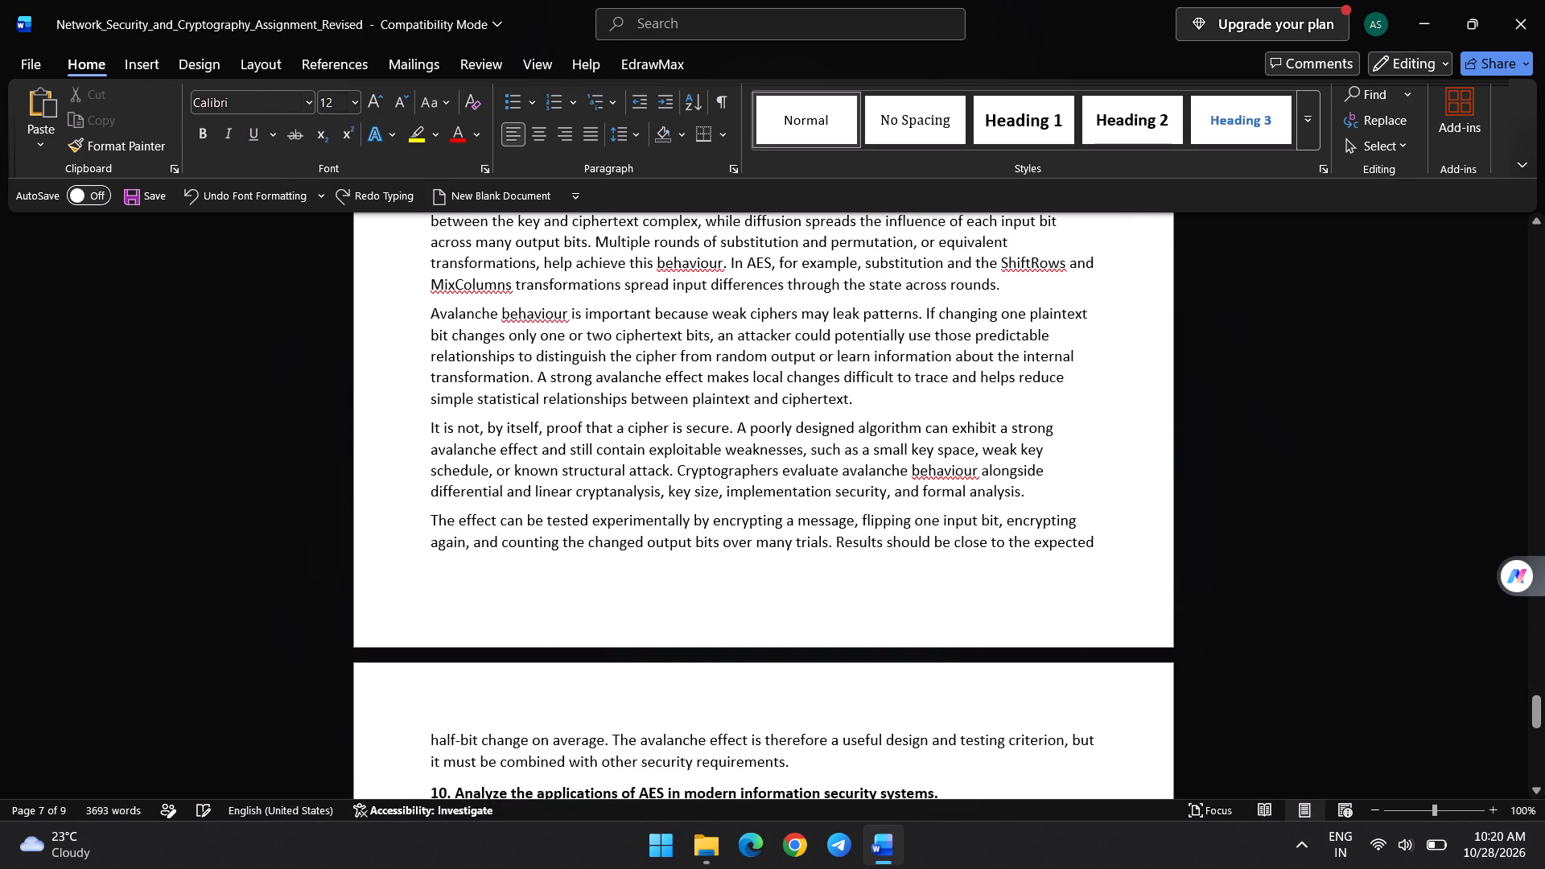
Save the Network Security and Cryptography assignment, check its cover page and the start of question 1, and close it.
{"action": "scroll", "coordinate": [893, 711], "scroll_direction": "up", "scroll_amount": 11}
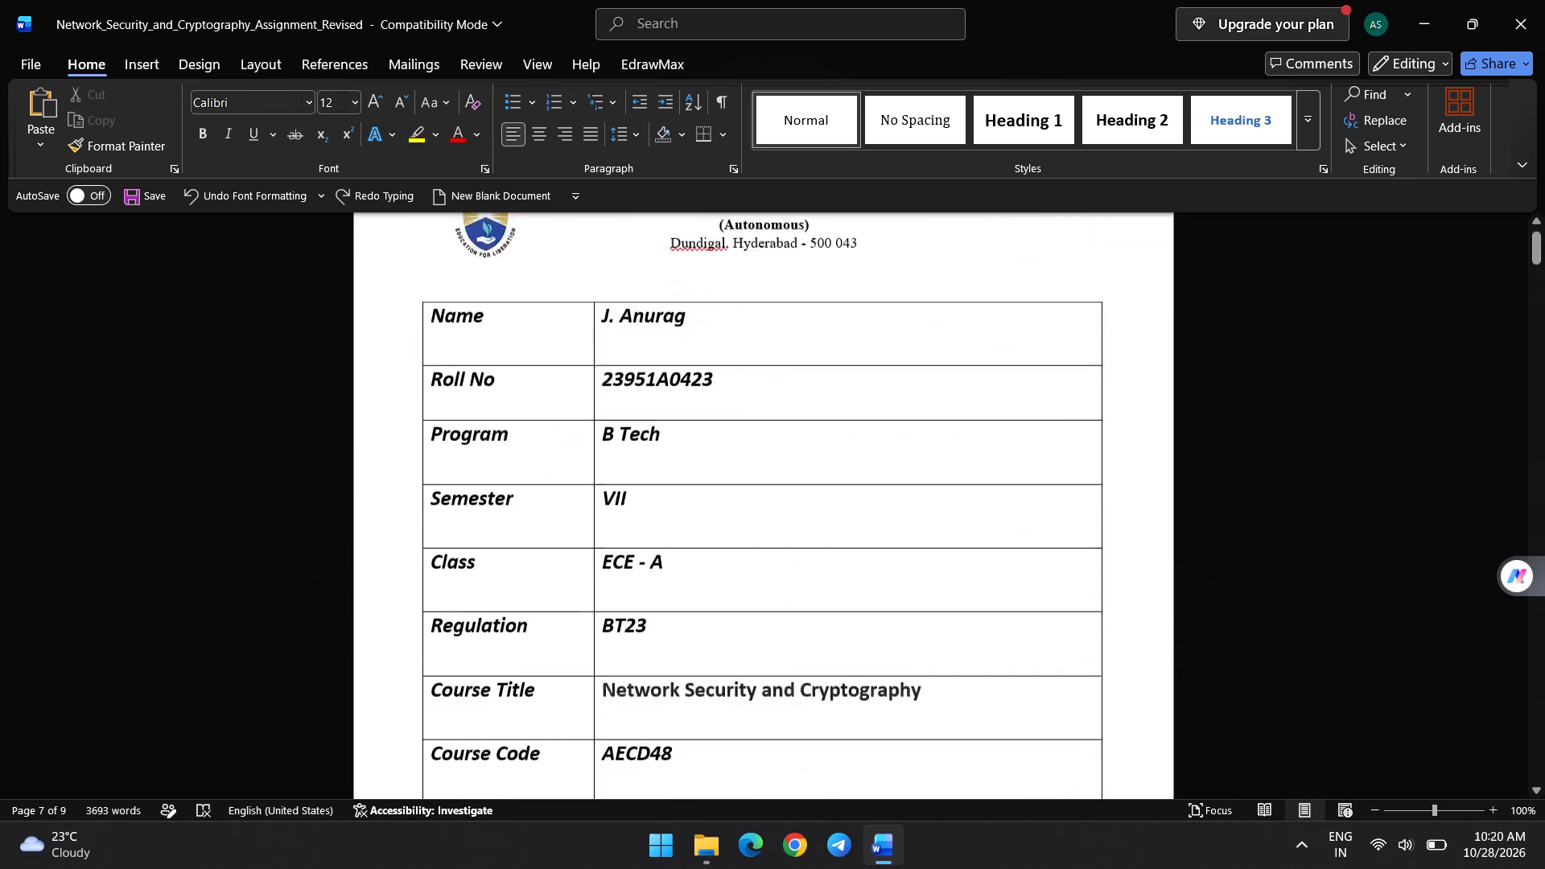
{"action": "key", "text": "ctrl+s"}
{"action": "right_click", "coordinate": [893, 711]}
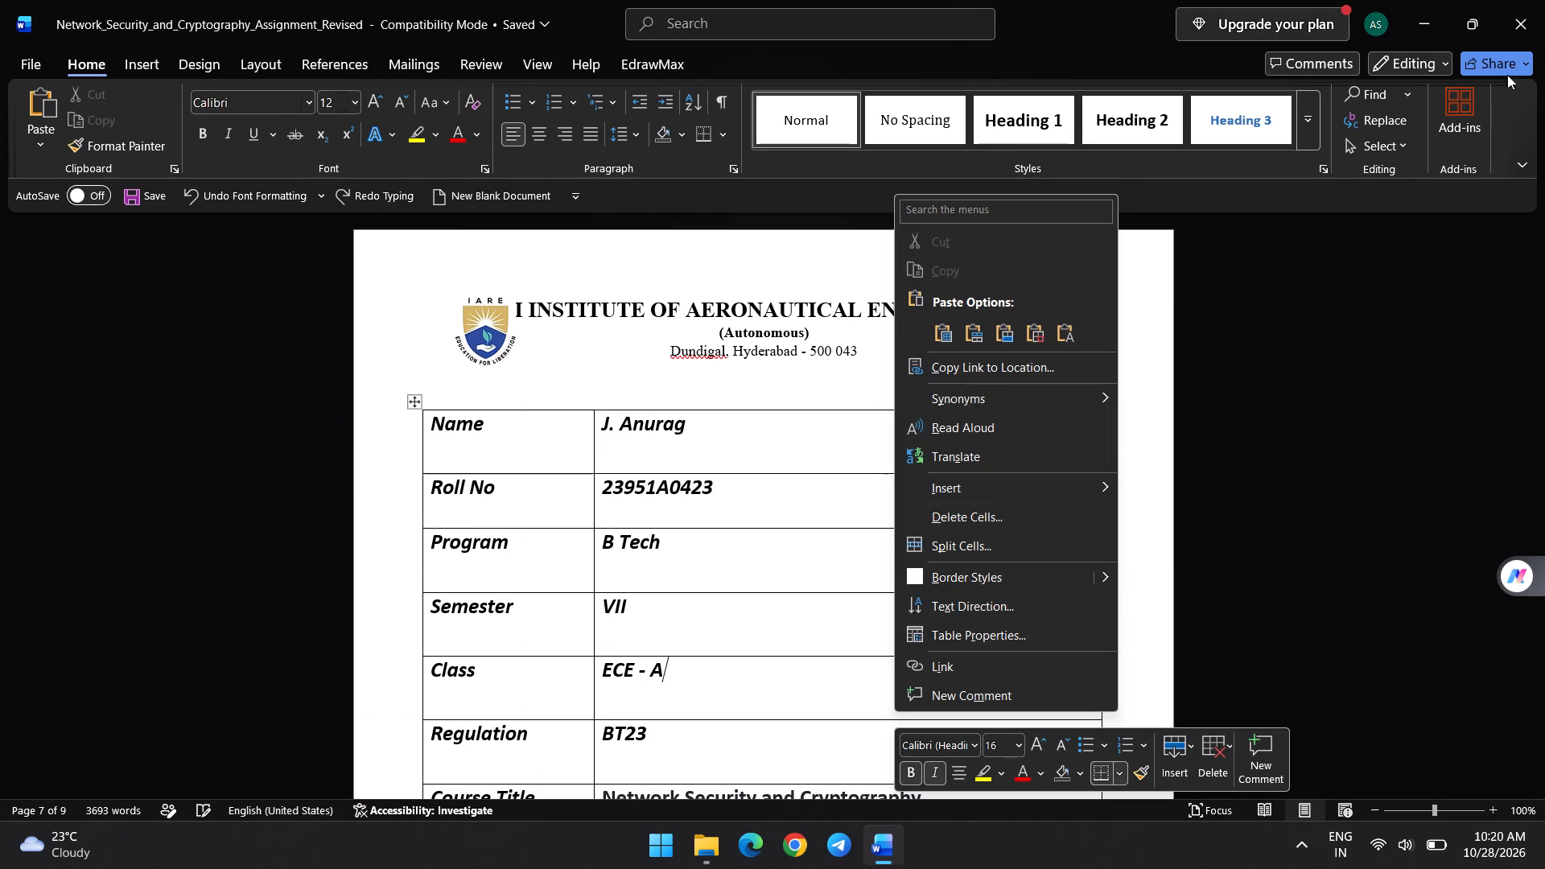
{"action": "scroll", "coordinate": [892, 436], "scroll_direction": "down", "scroll_amount": 1}
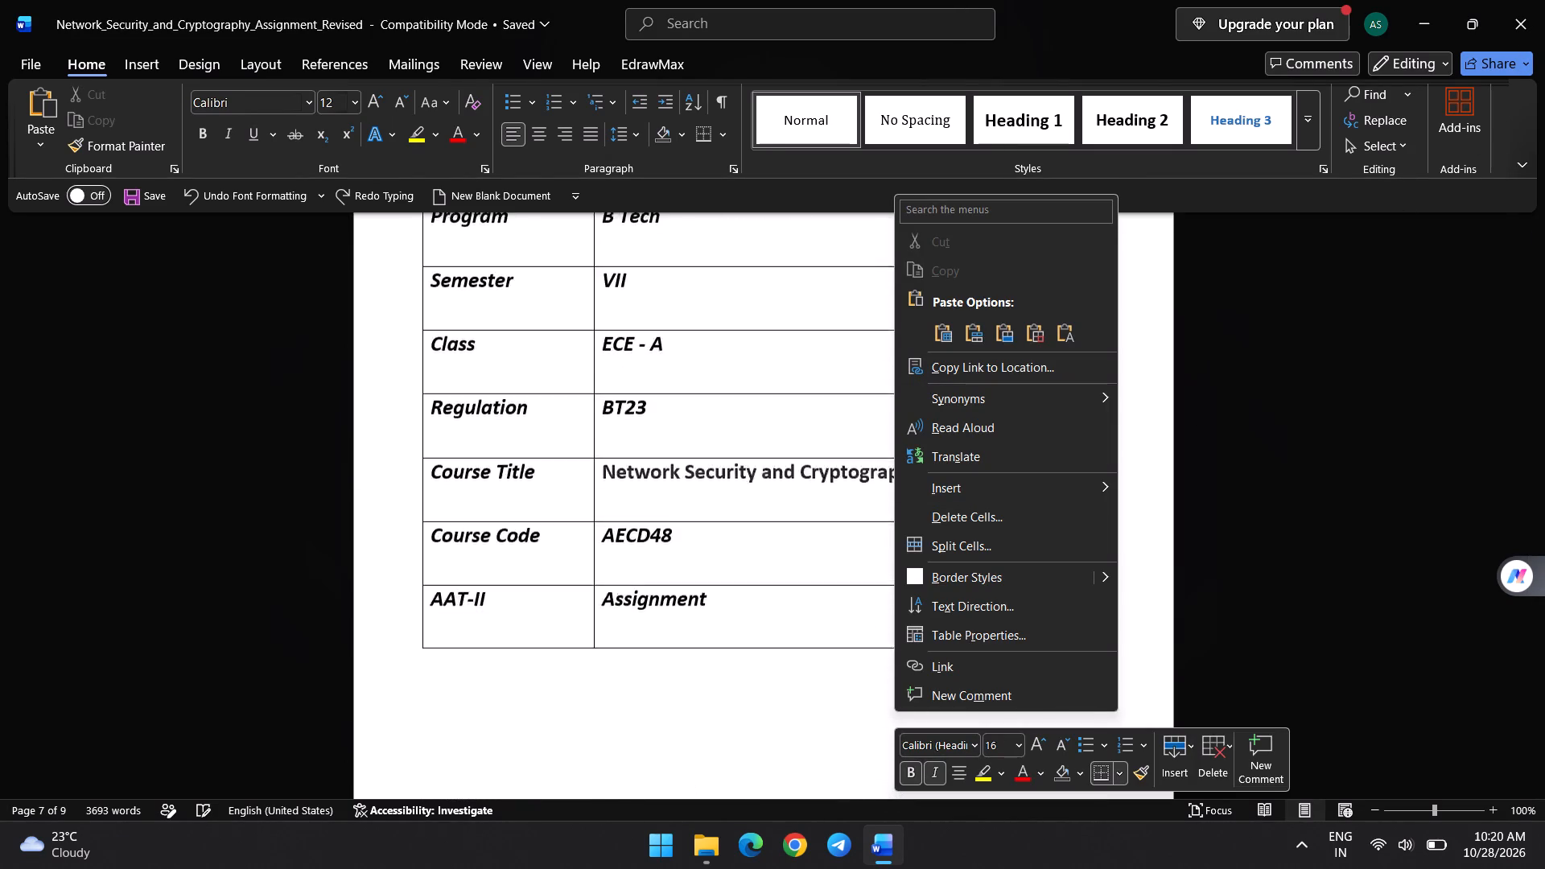
{"action": "scroll", "coordinate": [892, 436], "scroll_direction": "down", "scroll_amount": 1}
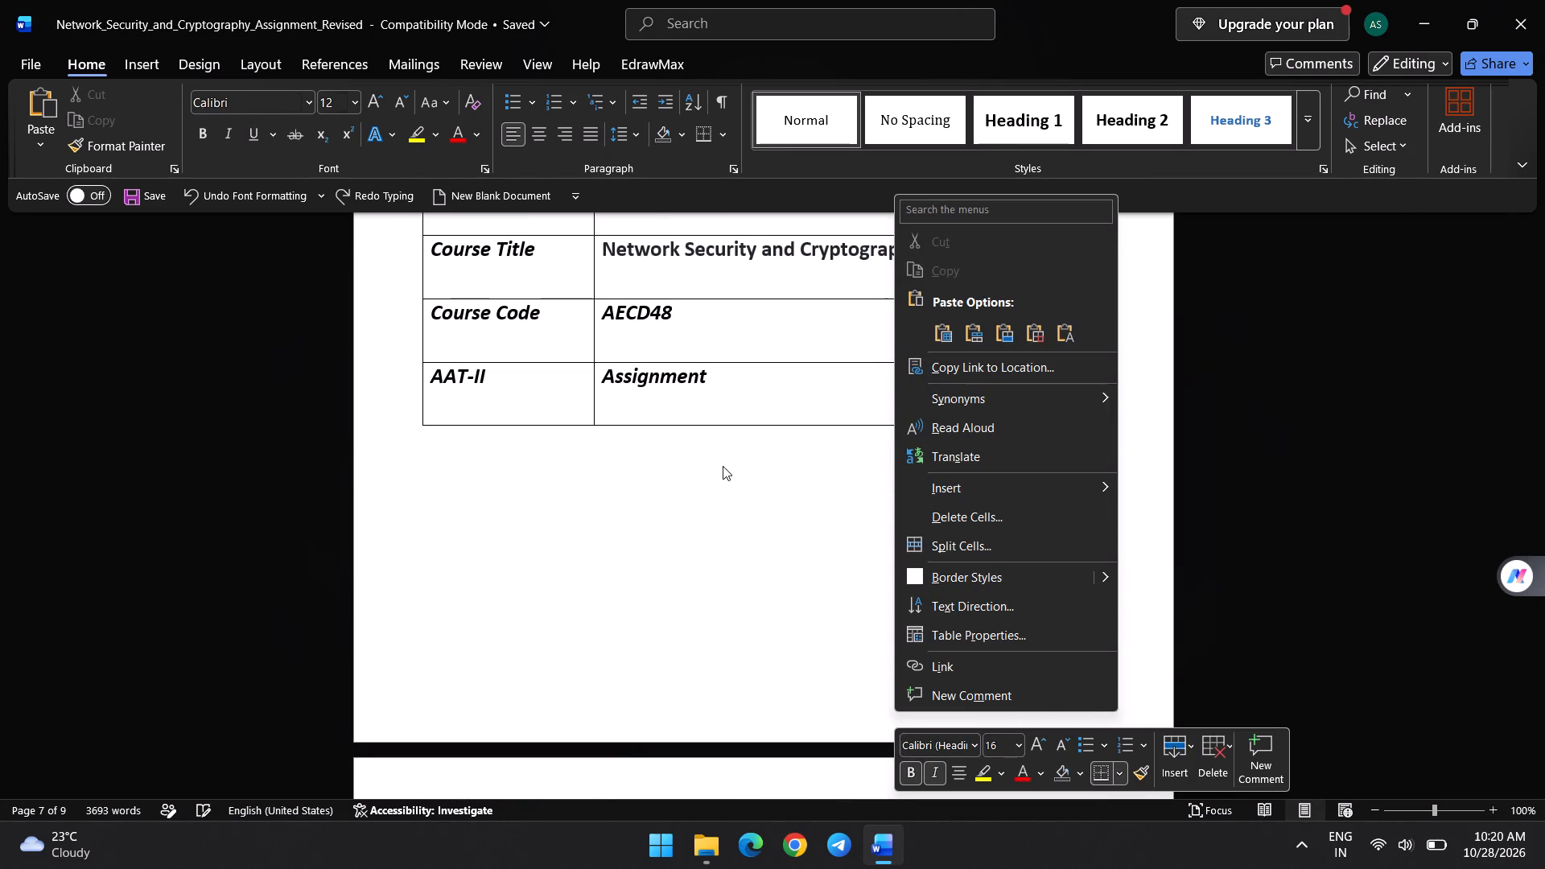
{"action": "scroll", "coordinate": [723, 466], "scroll_direction": "down", "scroll_amount": 1}
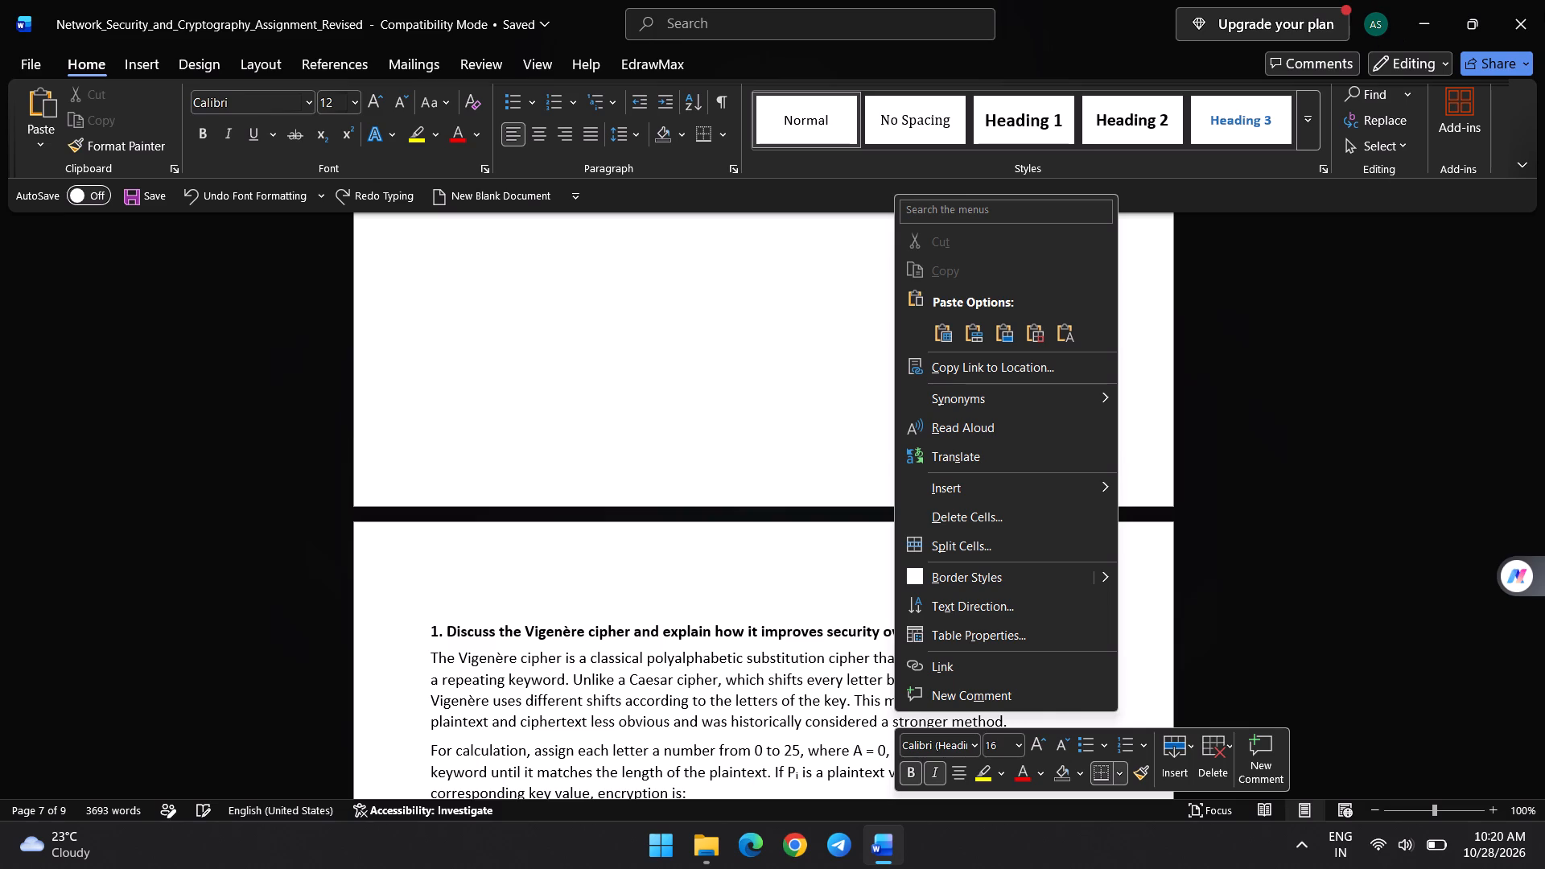
{"action": "left_click", "coordinate": [1518, 17]}
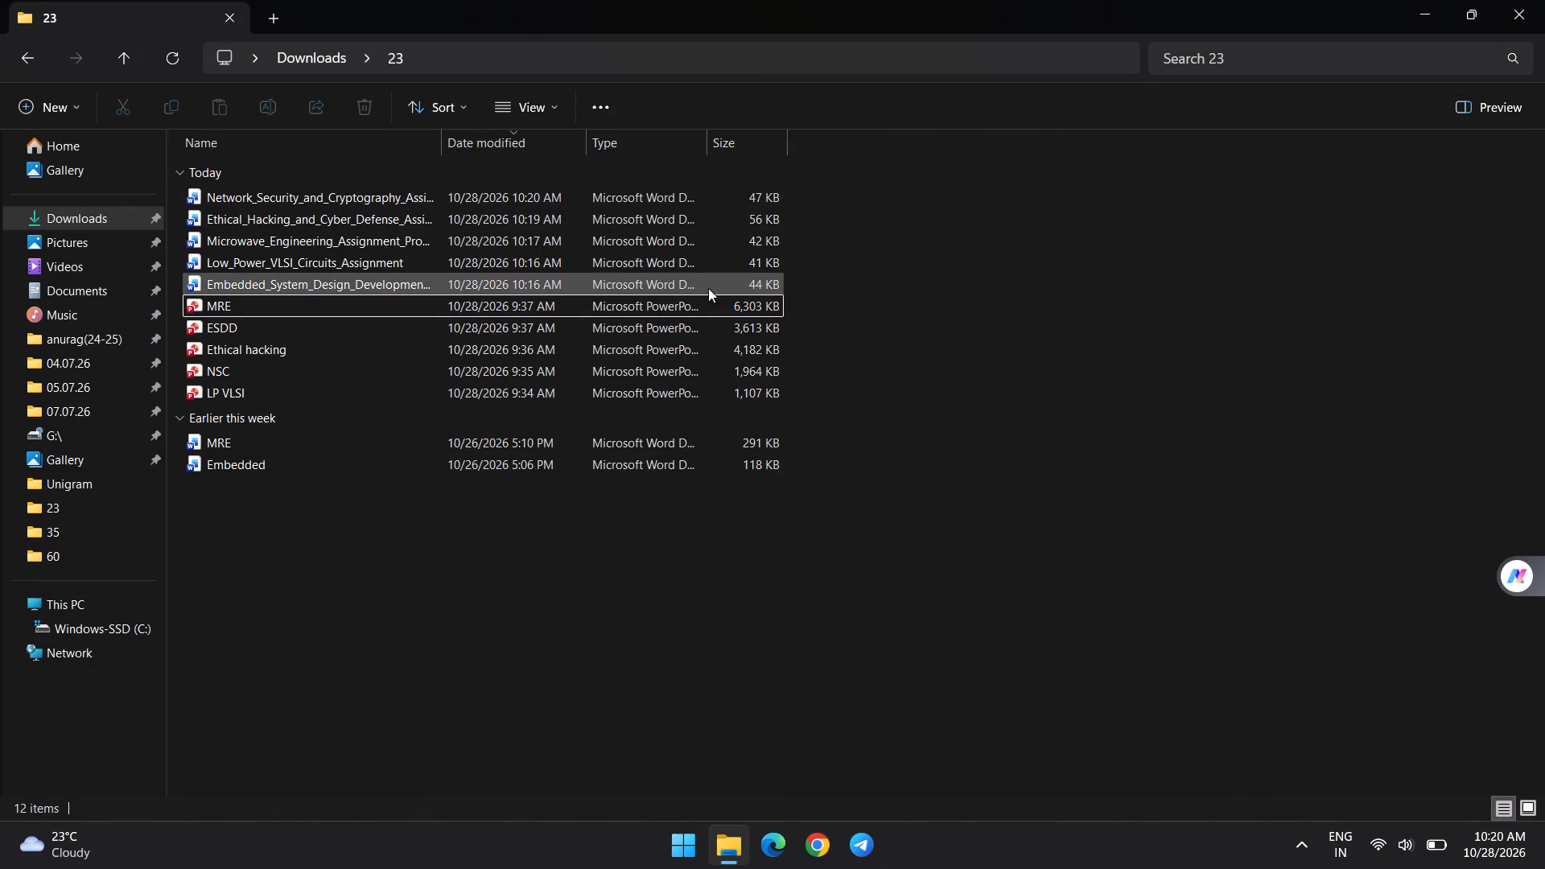
Open the Embedded System Design, Low Power VLSI Circuits, Microwave Engineering, Ethical Hacking and Network Security assignments from folder 23.
{"action": "double_click", "coordinate": [452, 286]}
{"action": "double_click", "coordinate": [420, 263]}
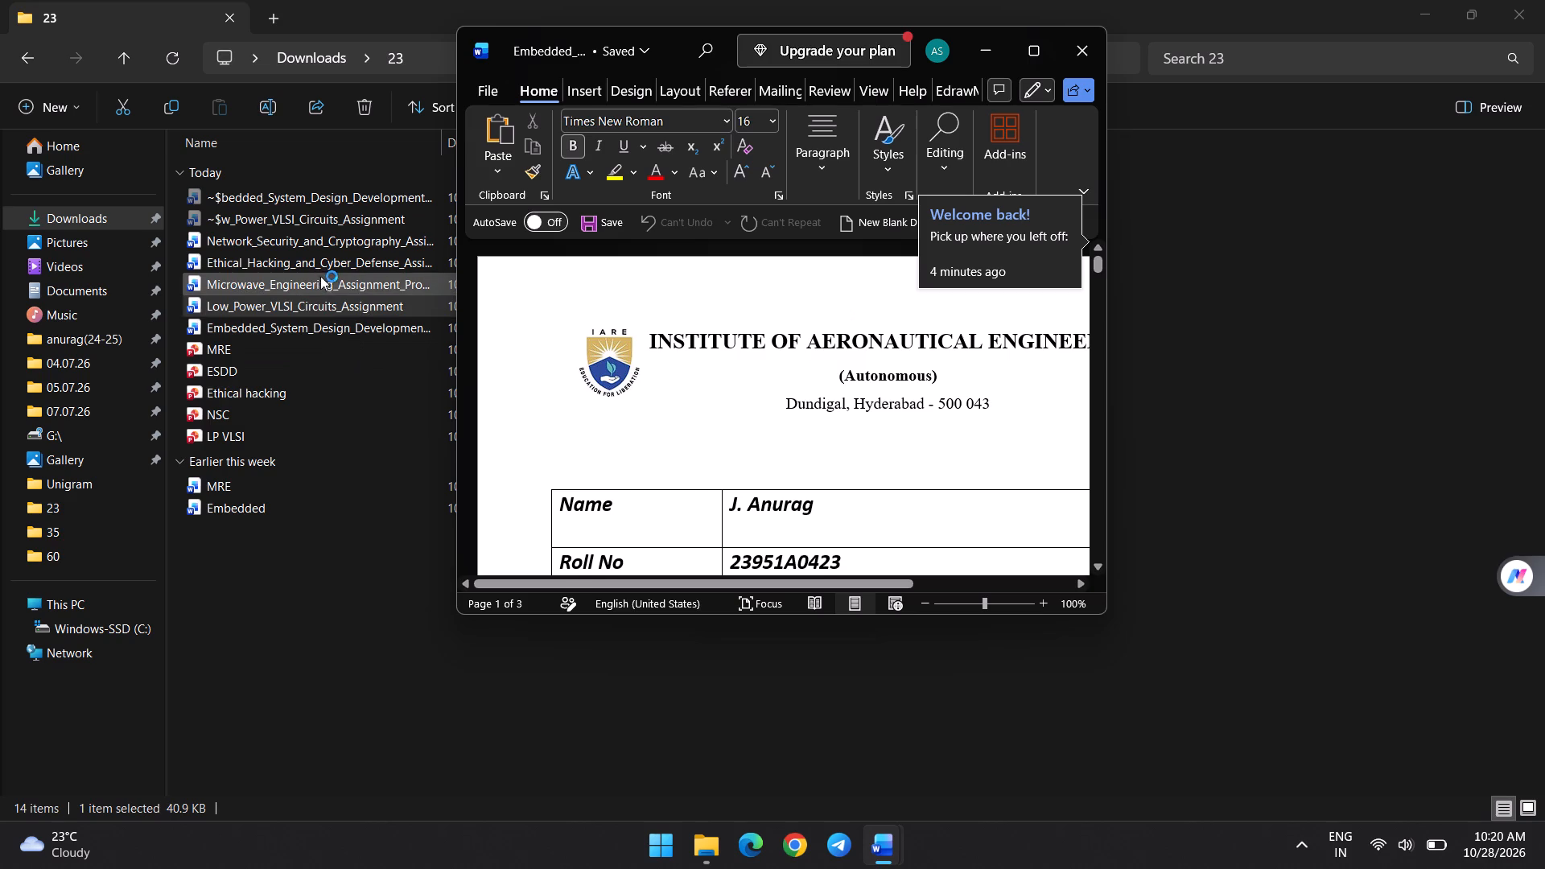
{"action": "double_click", "coordinate": [336, 282]}
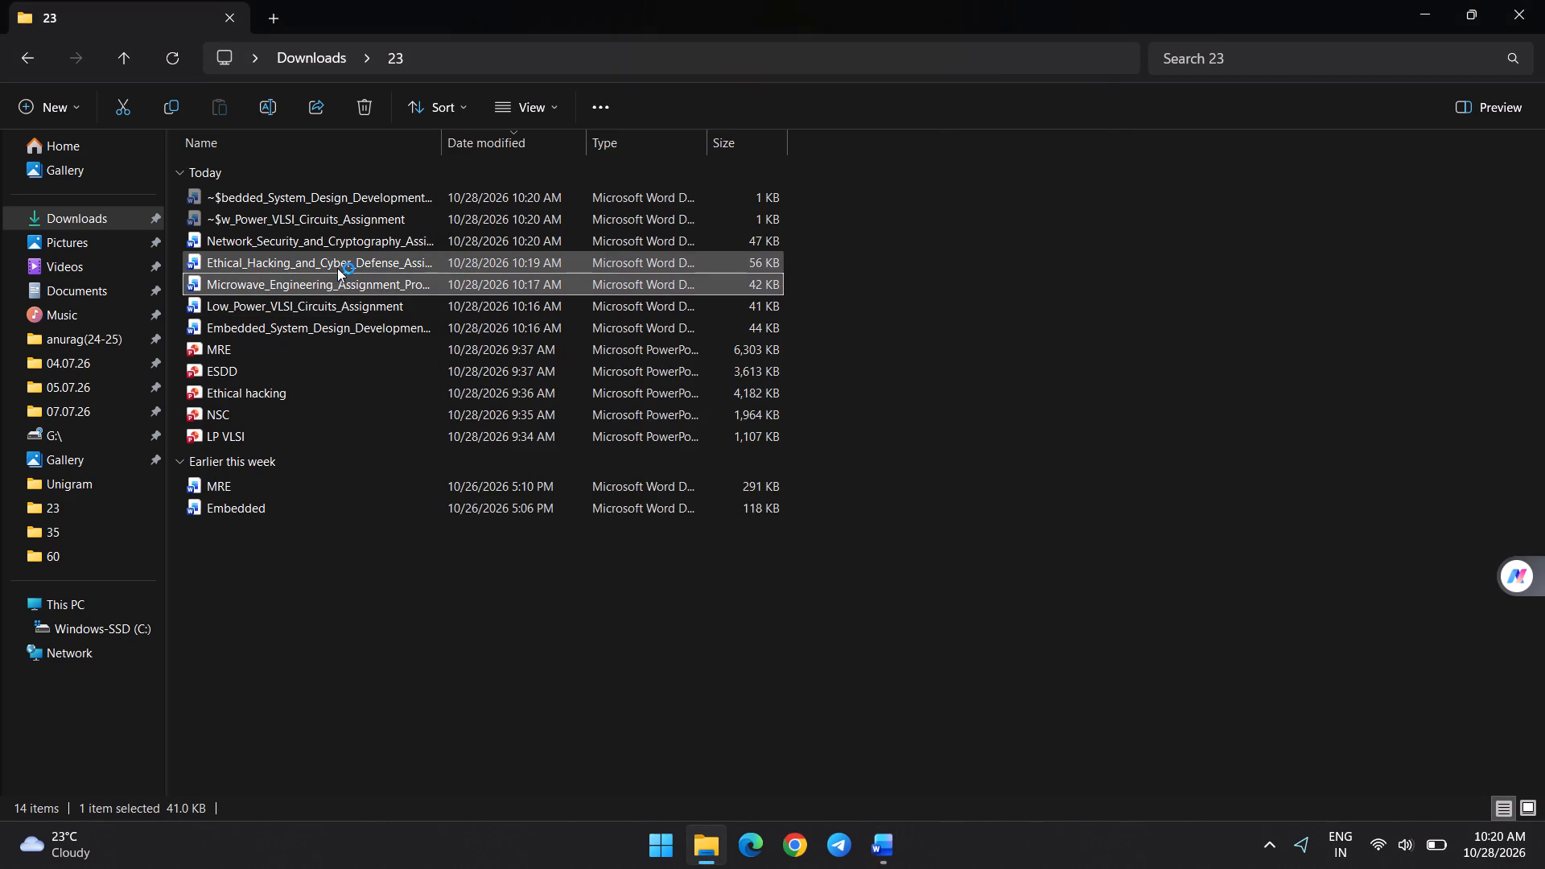
{"action": "double_click", "coordinate": [338, 268]}
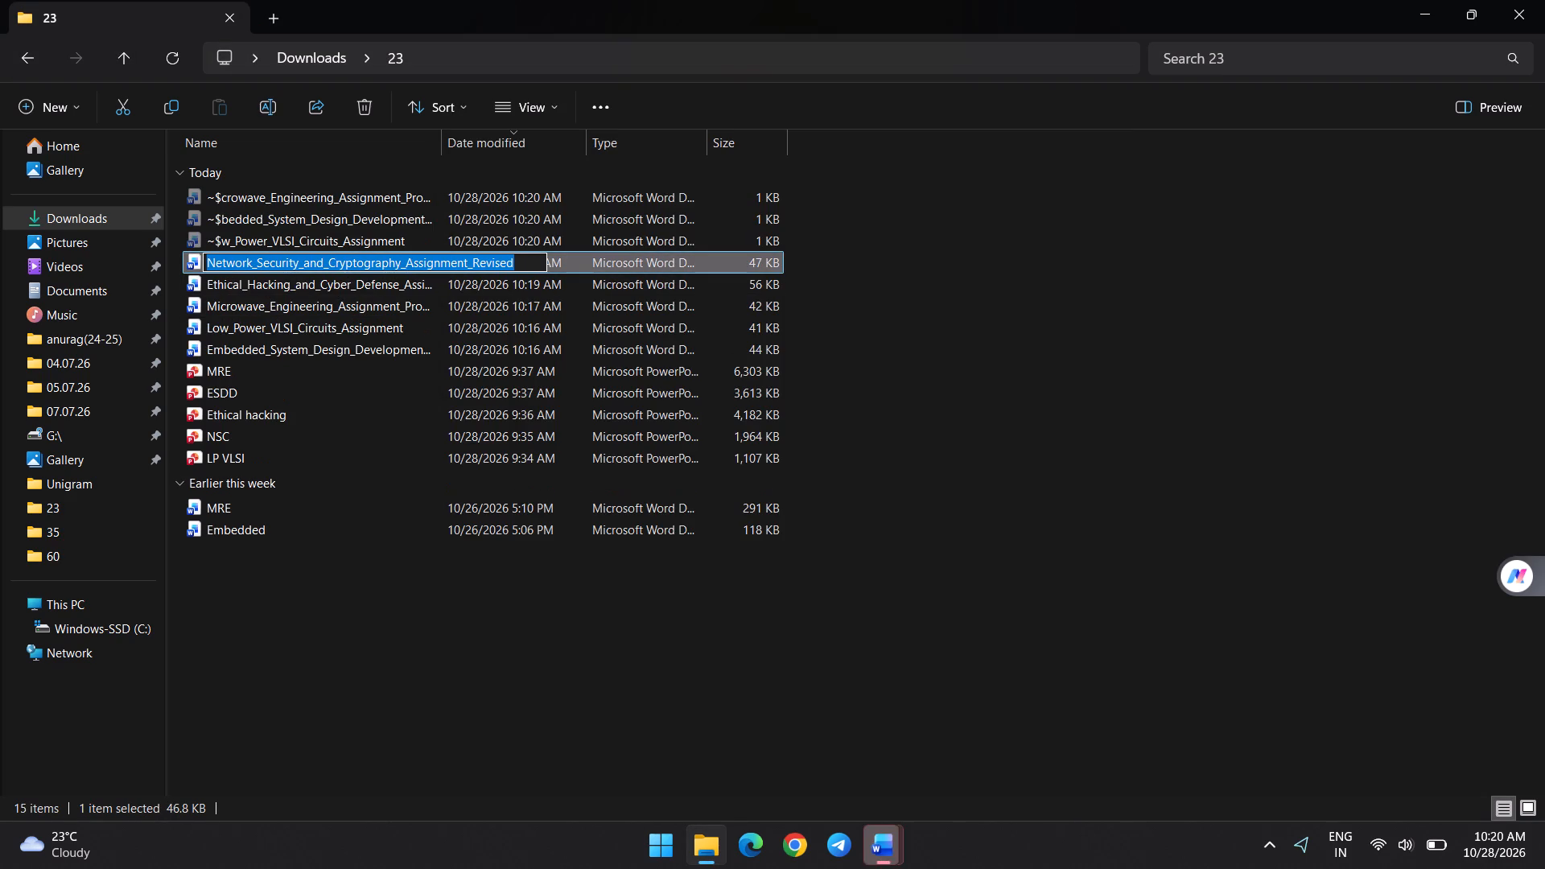
{"action": "left_click", "coordinate": [523, 692]}
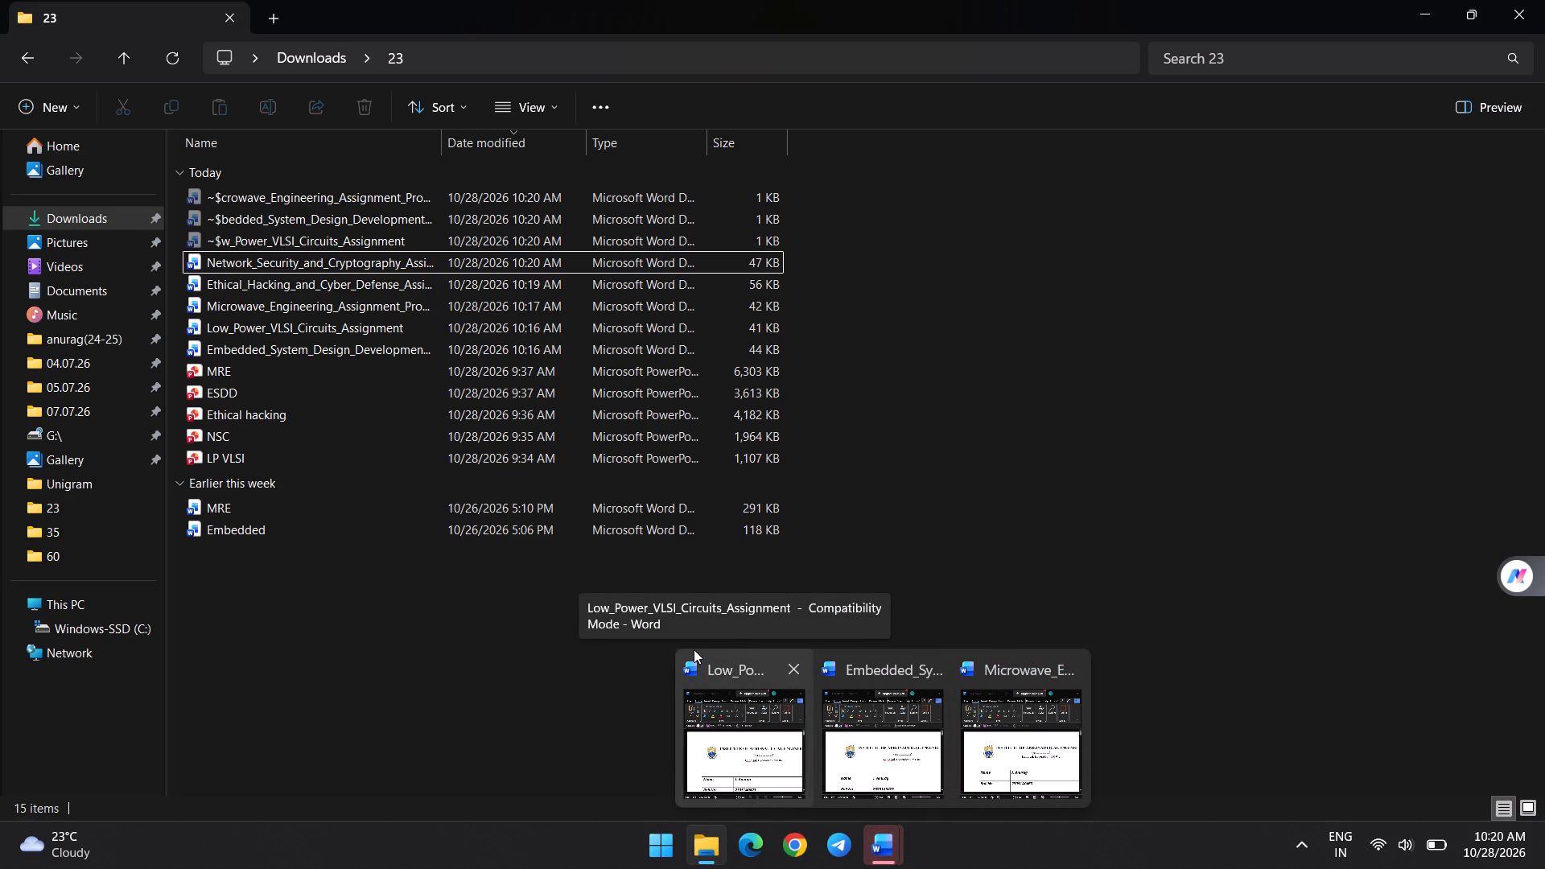
{"action": "double_click", "coordinate": [374, 282]}
{"action": "double_click", "coordinate": [361, 269]}
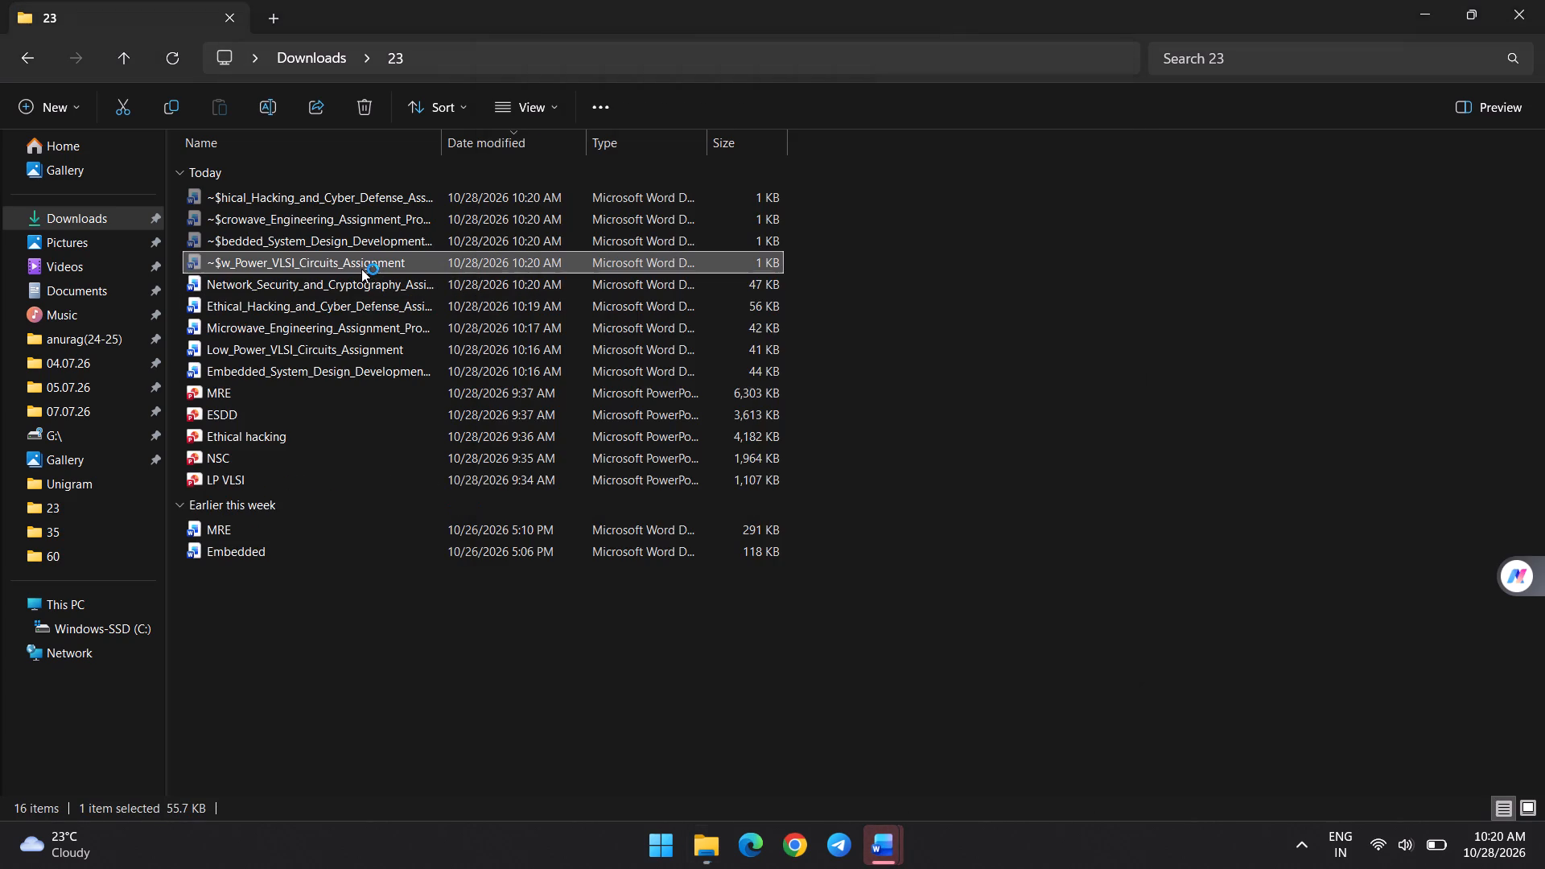
{"action": "left_click", "coordinate": [348, 296]}
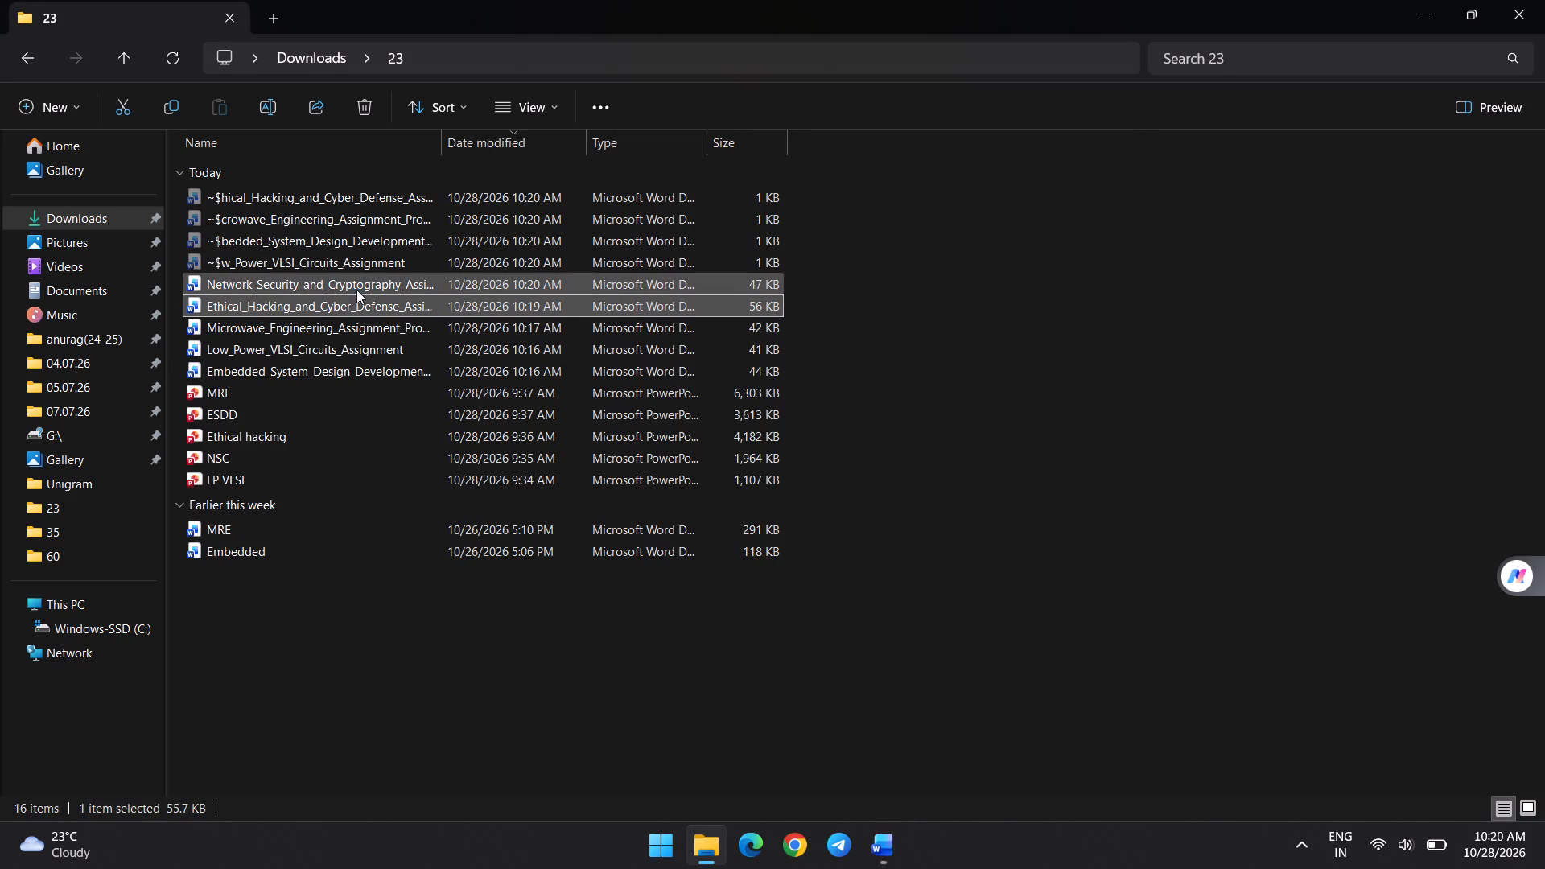
{"action": "double_click", "coordinate": [359, 289]}
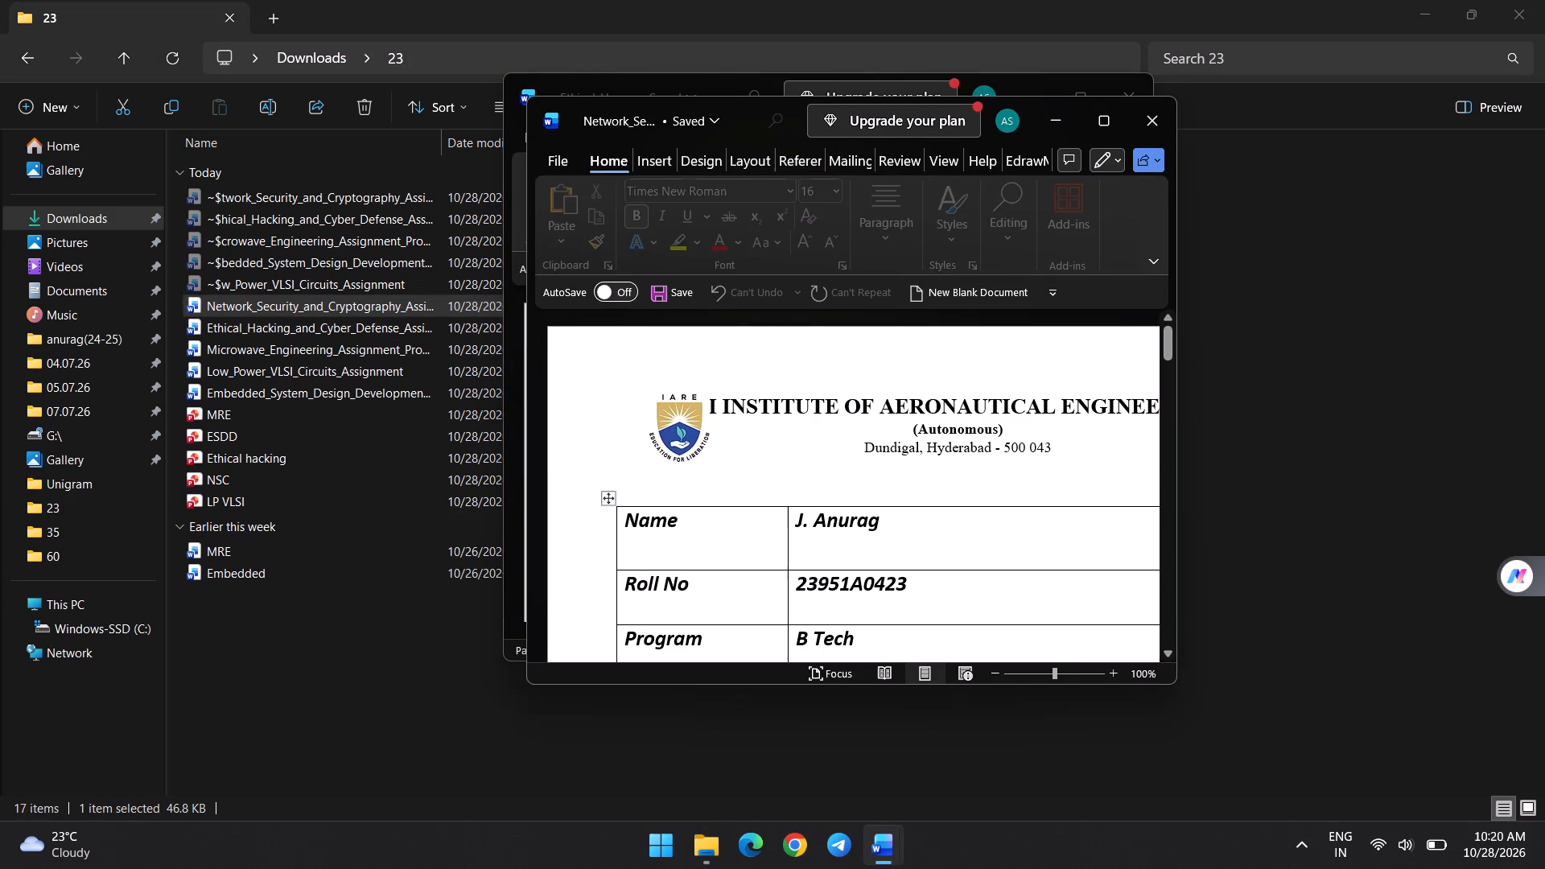
Maximize the Network Security and Cryptography assignment, review its cover table and the start of page 2, and close it.
{"action": "left_click", "coordinate": [1094, 133]}
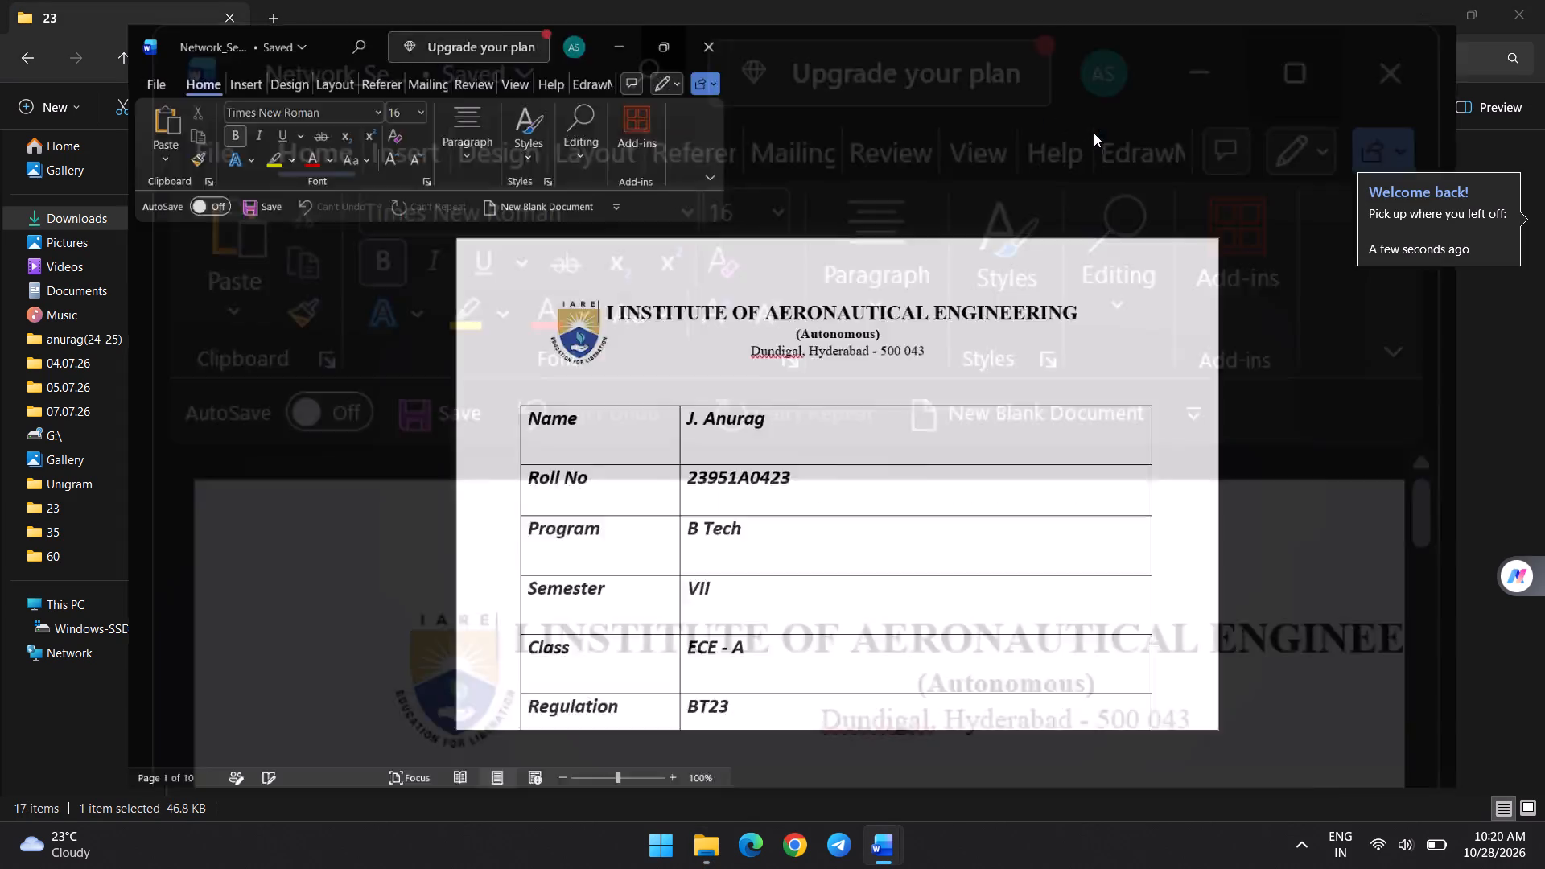
{"action": "scroll", "coordinate": [890, 607], "scroll_direction": "down", "scroll_amount": 1}
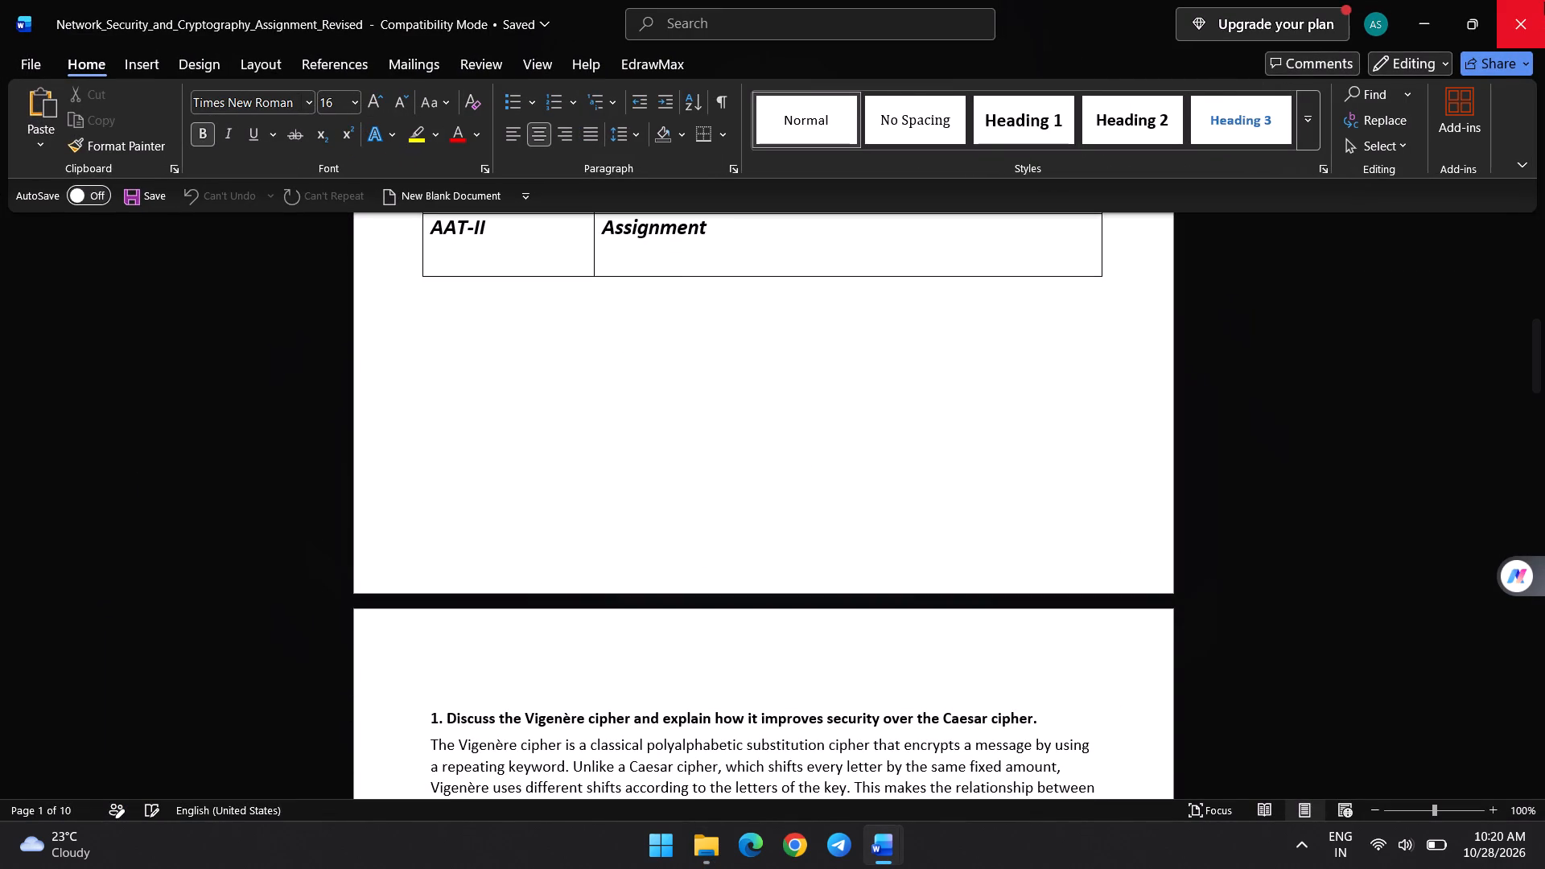
{"action": "left_click", "coordinate": [1514, 21]}
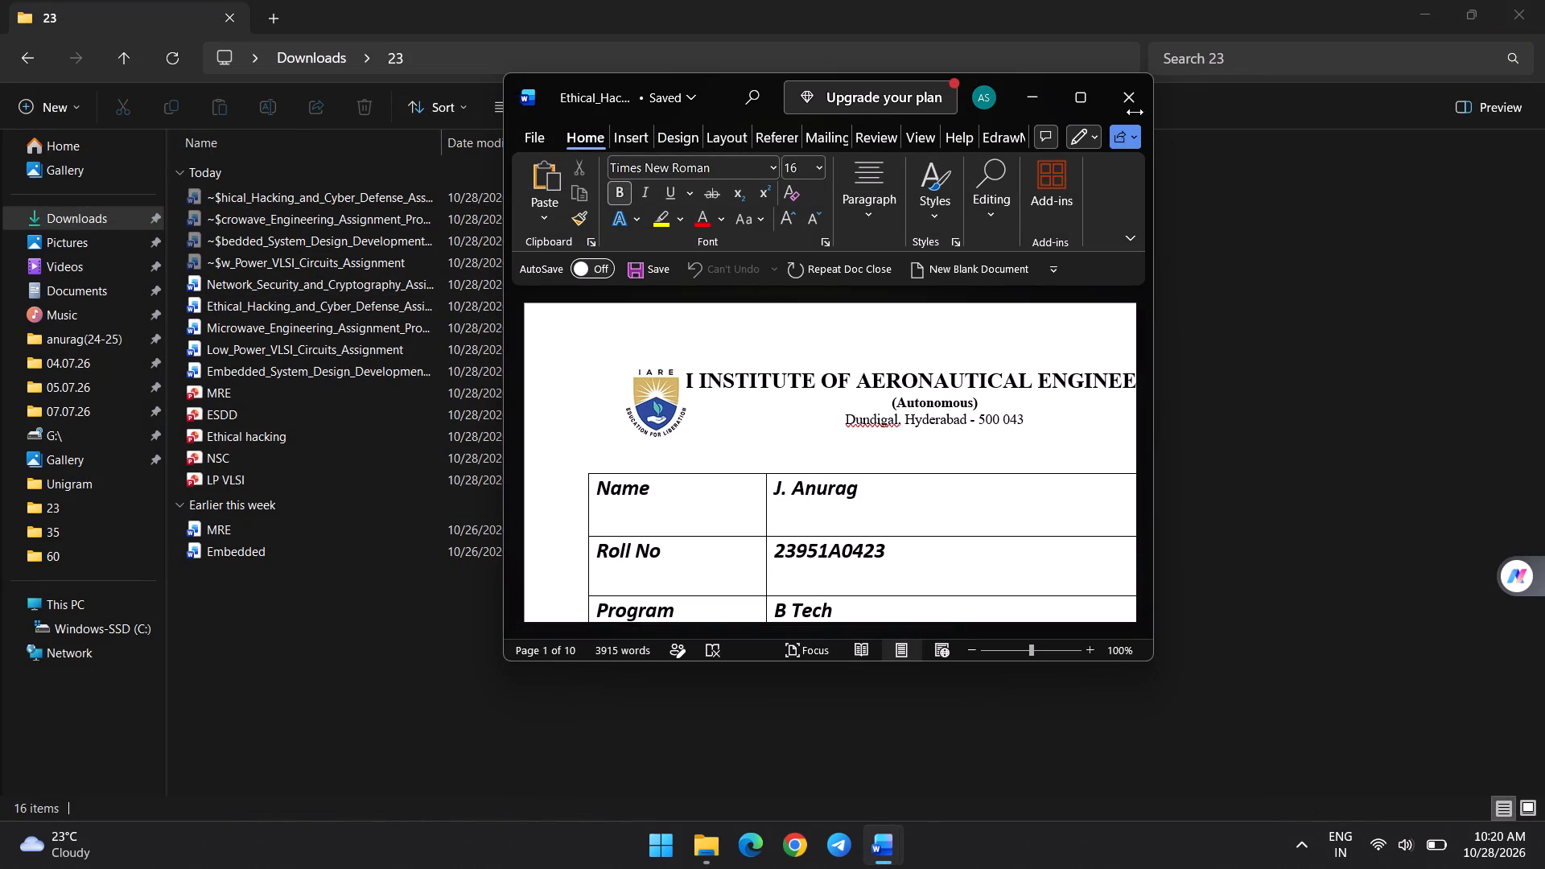
Maximize the Ethical Hacking and Cyber Defense assignment, review its cover page and the start of question 1, and close it.
{"action": "left_click", "coordinate": [1091, 109]}
{"action": "scroll", "coordinate": [876, 527], "scroll_direction": "down", "scroll_amount": 1}
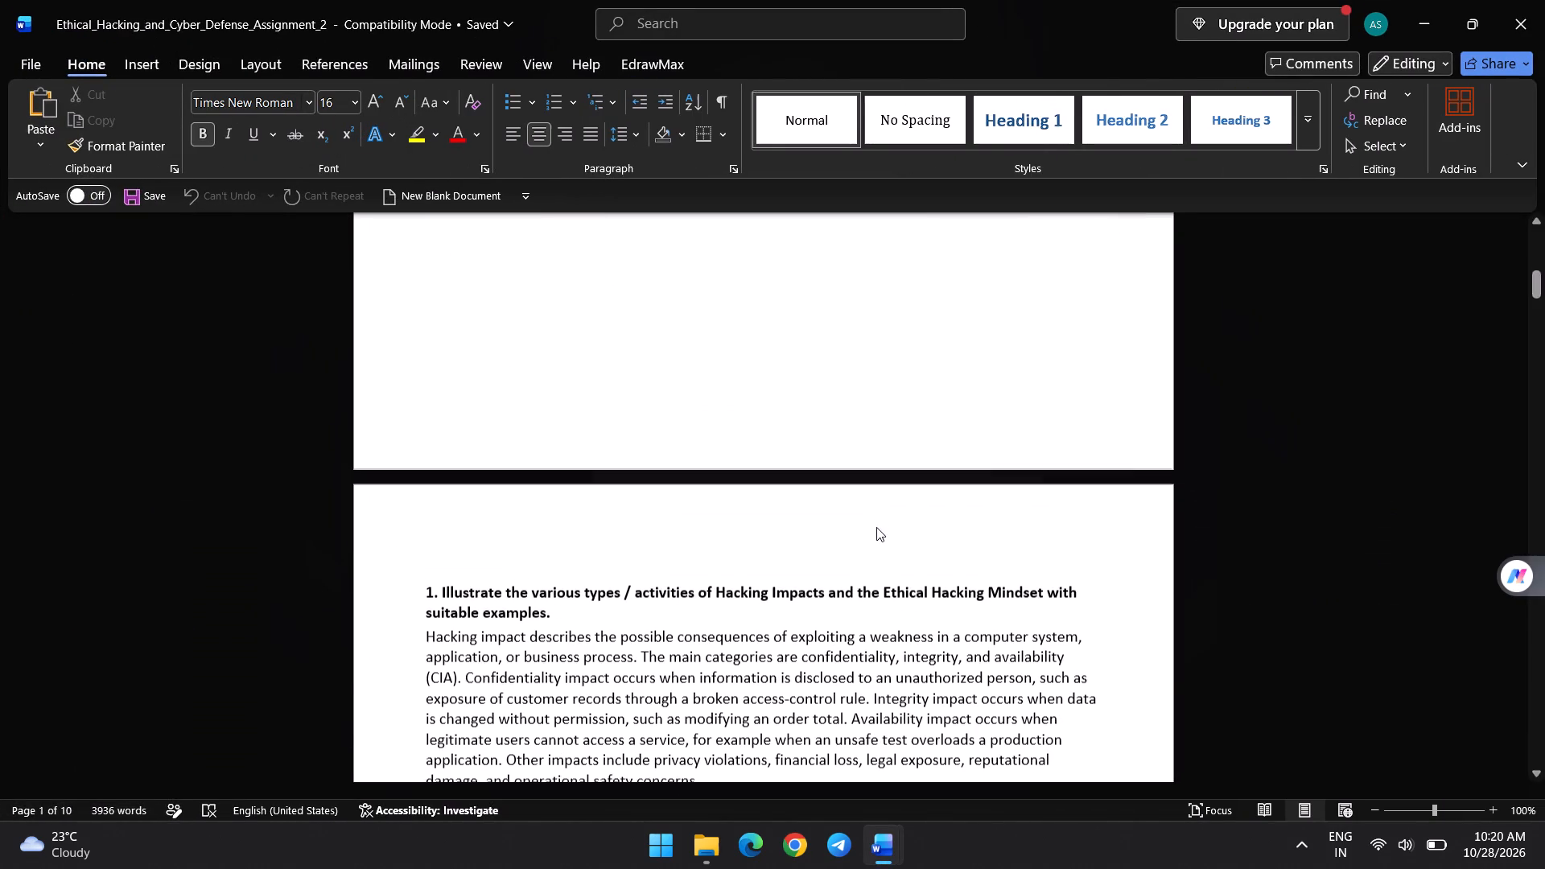
{"action": "left_click", "coordinate": [1495, 20]}
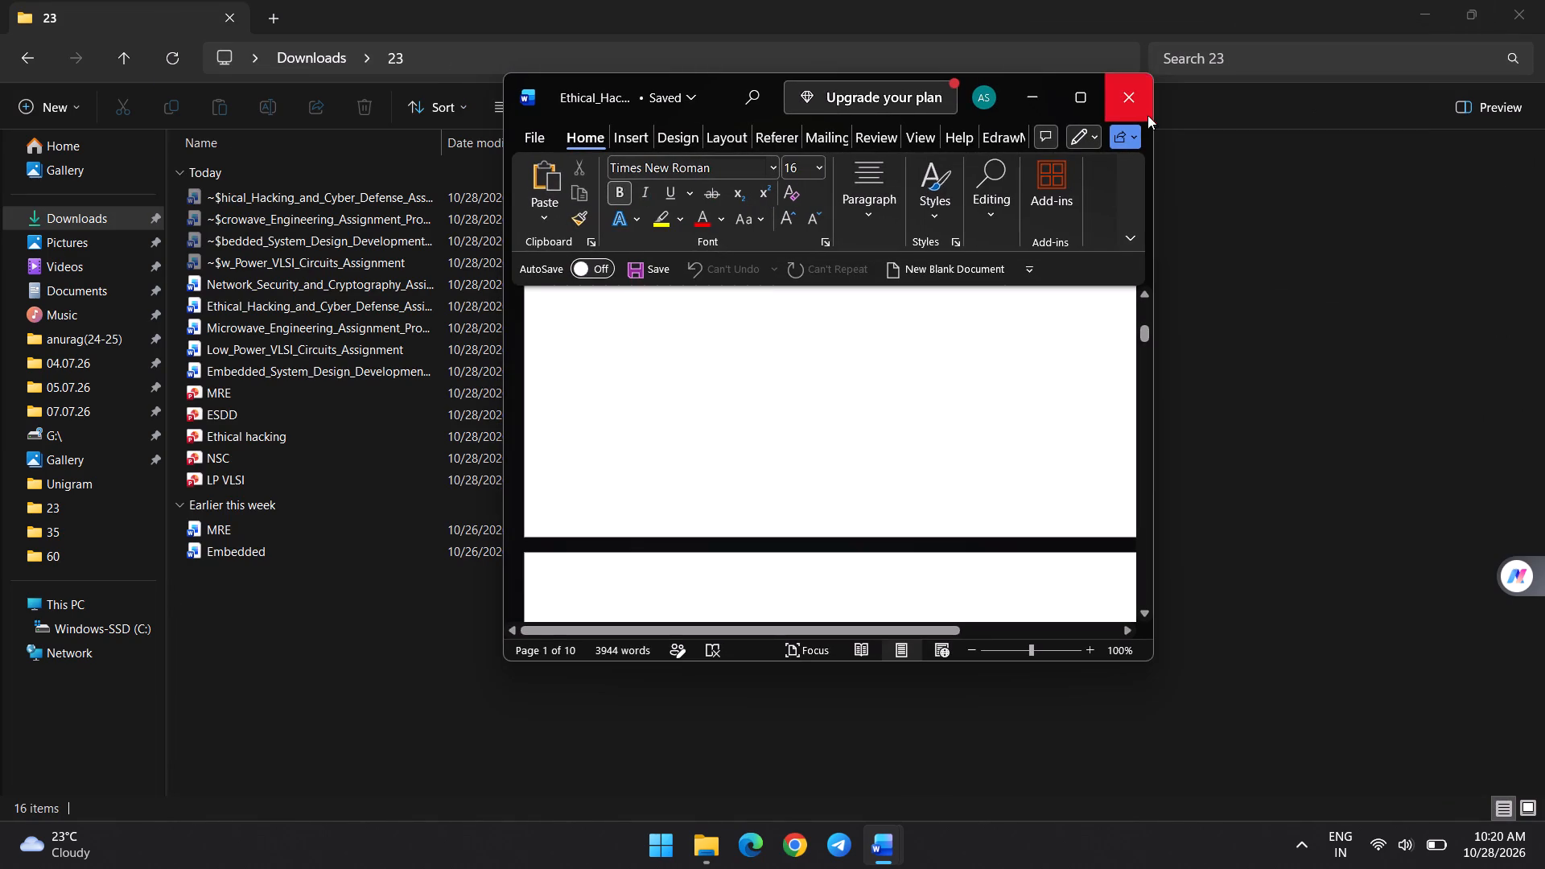
{"action": "left_click", "coordinate": [1137, 109]}
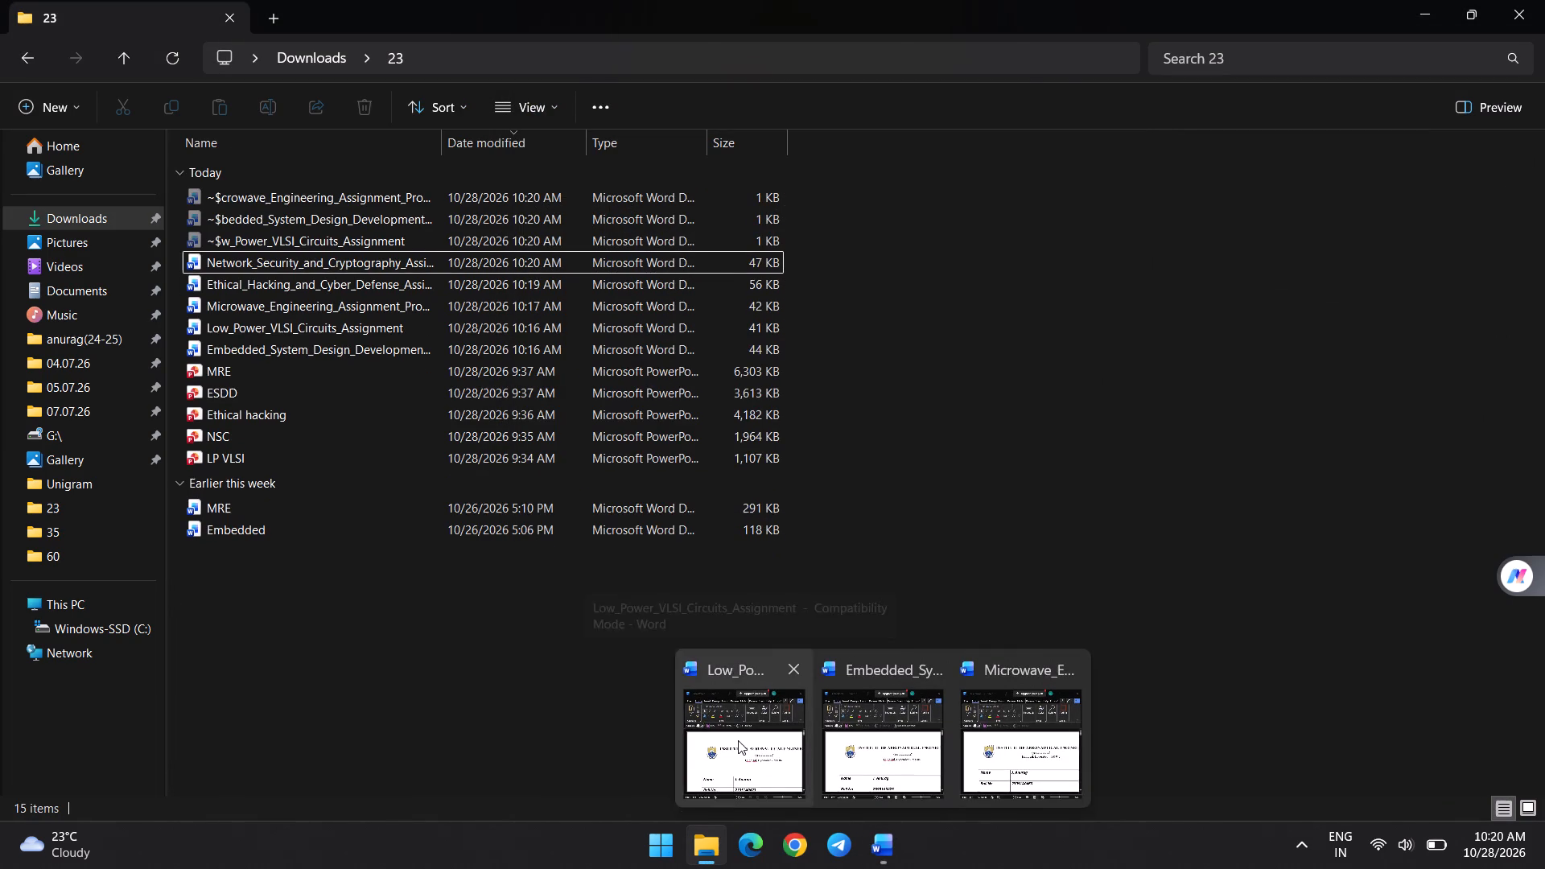
Bring up the Low Power VLSI Circuits assignment, check its cover page and the start of question 1, and close it.
{"action": "left_click", "coordinate": [738, 740]}
{"action": "scroll", "coordinate": [751, 550], "scroll_direction": "down", "scroll_amount": 2}
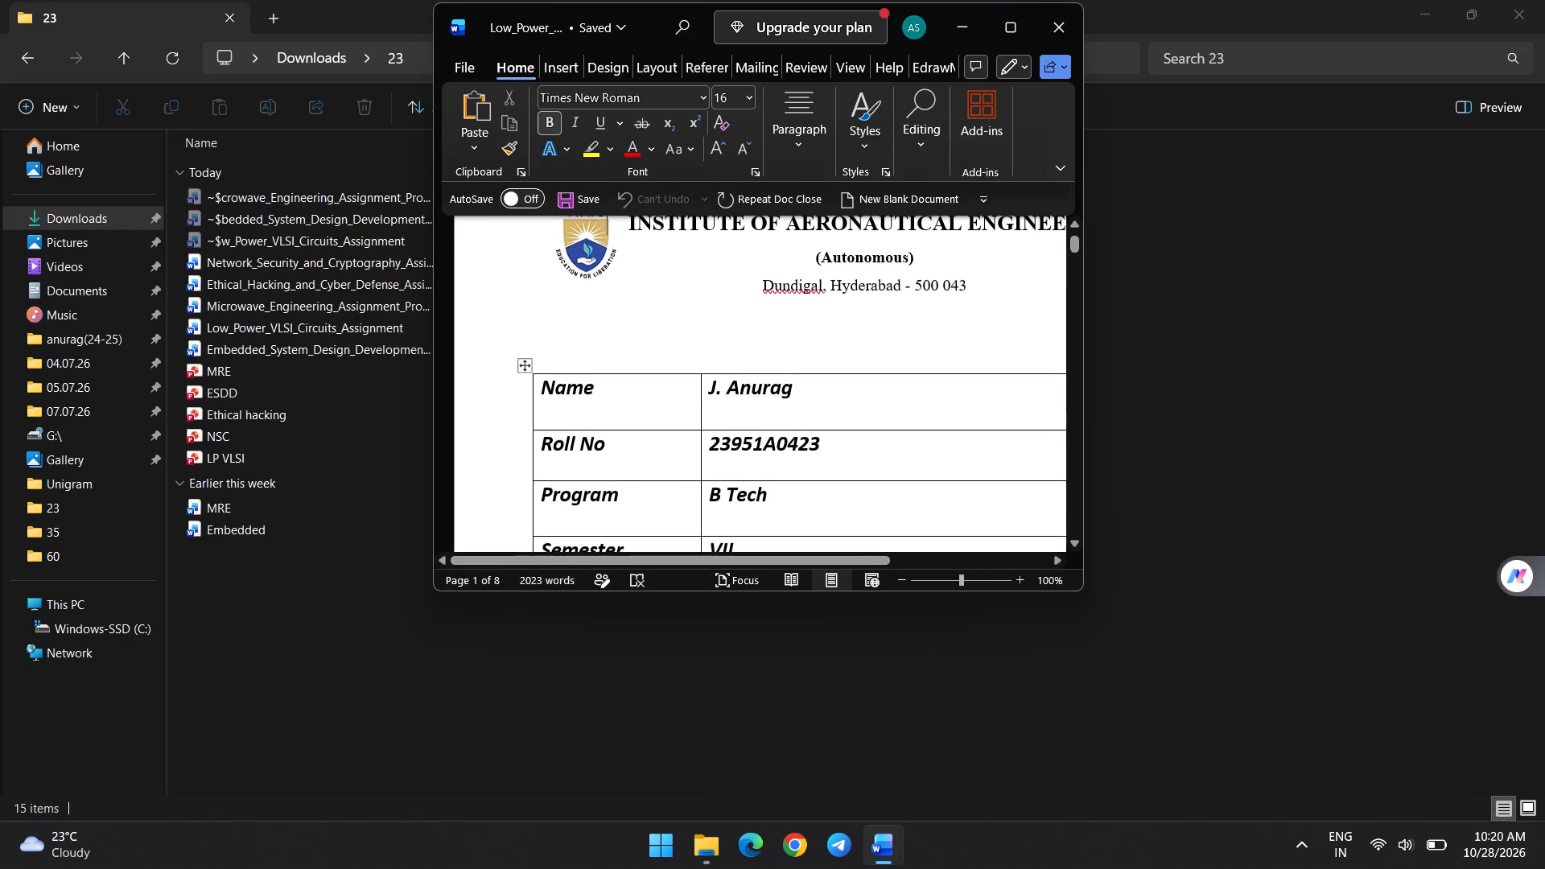
{"action": "scroll", "coordinate": [751, 550], "scroll_direction": "down", "scroll_amount": 2}
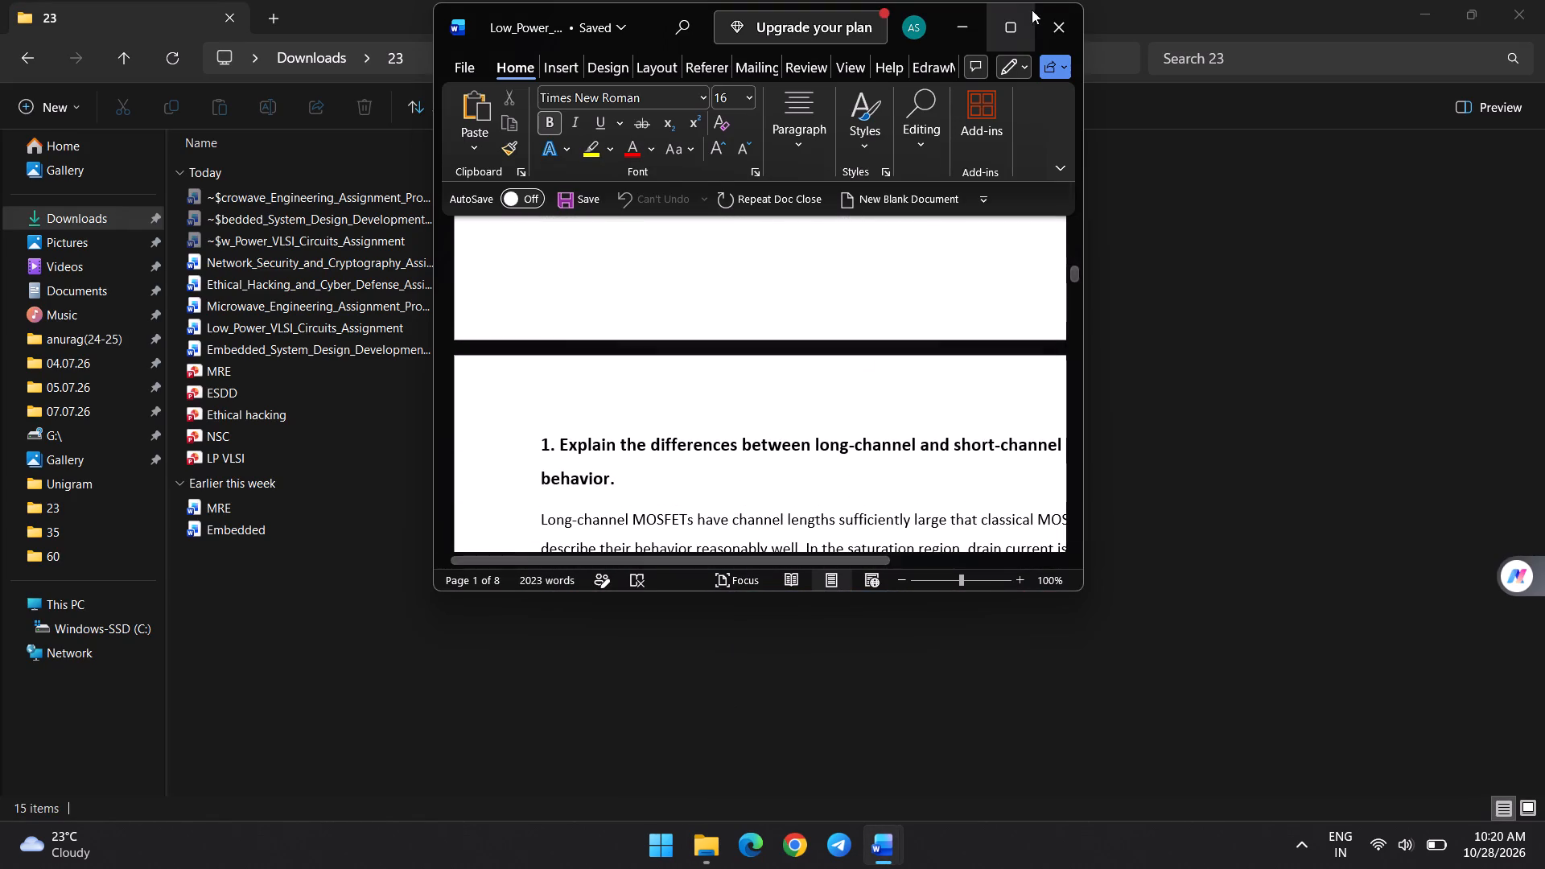
{"action": "left_click", "coordinate": [1056, 19]}
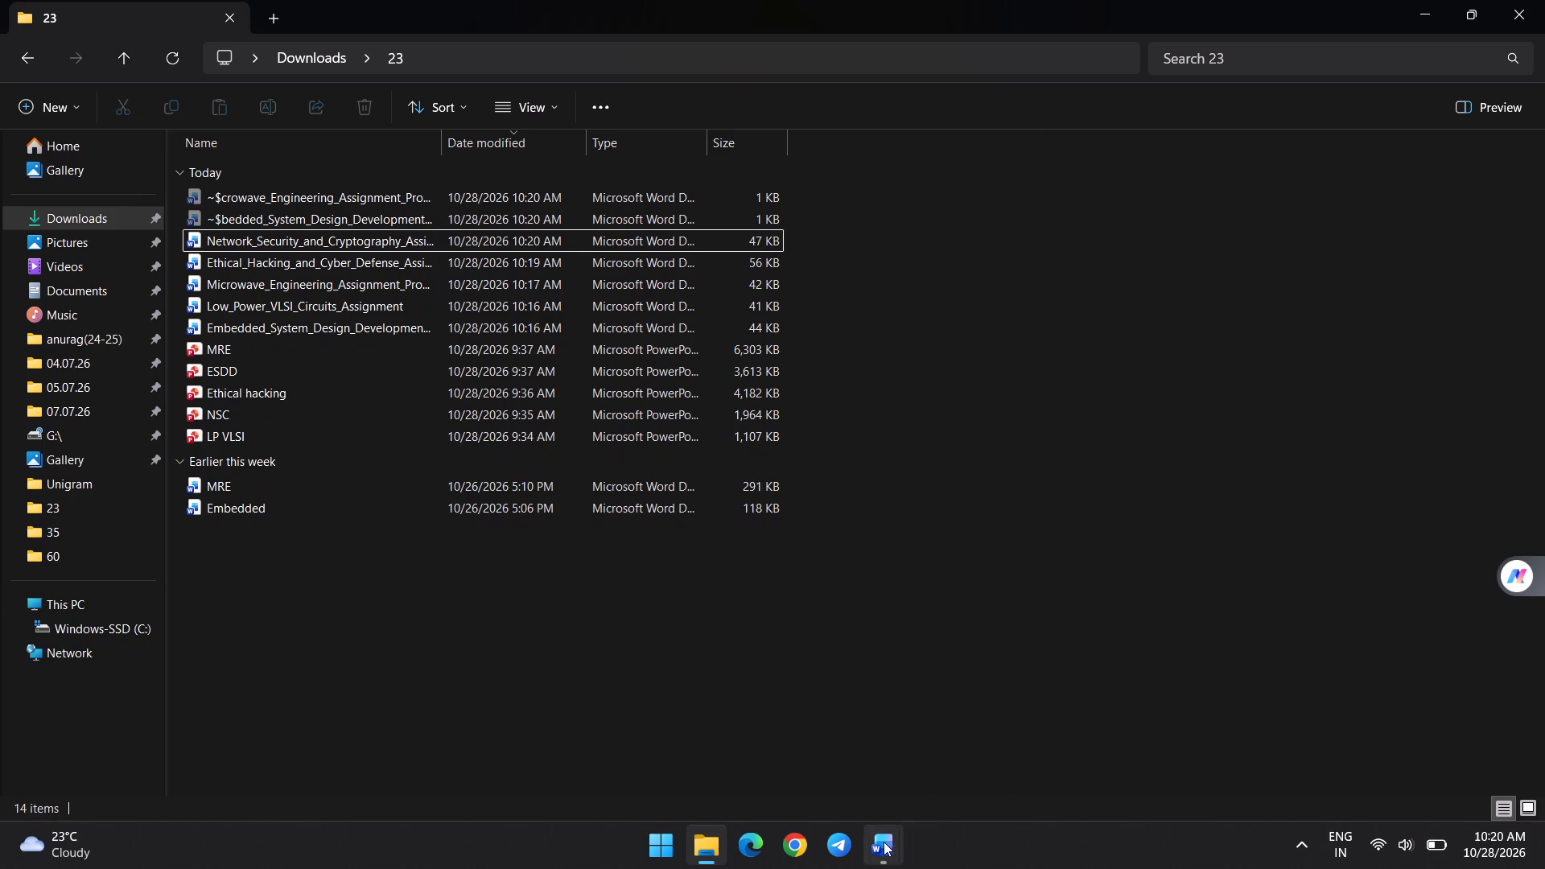
Bring up the Embedded System Design and Development assignment, check its cover table, and close it.
{"action": "left_click", "coordinate": [819, 752]}
{"action": "scroll", "coordinate": [827, 509], "scroll_direction": "down", "scroll_amount": 1}
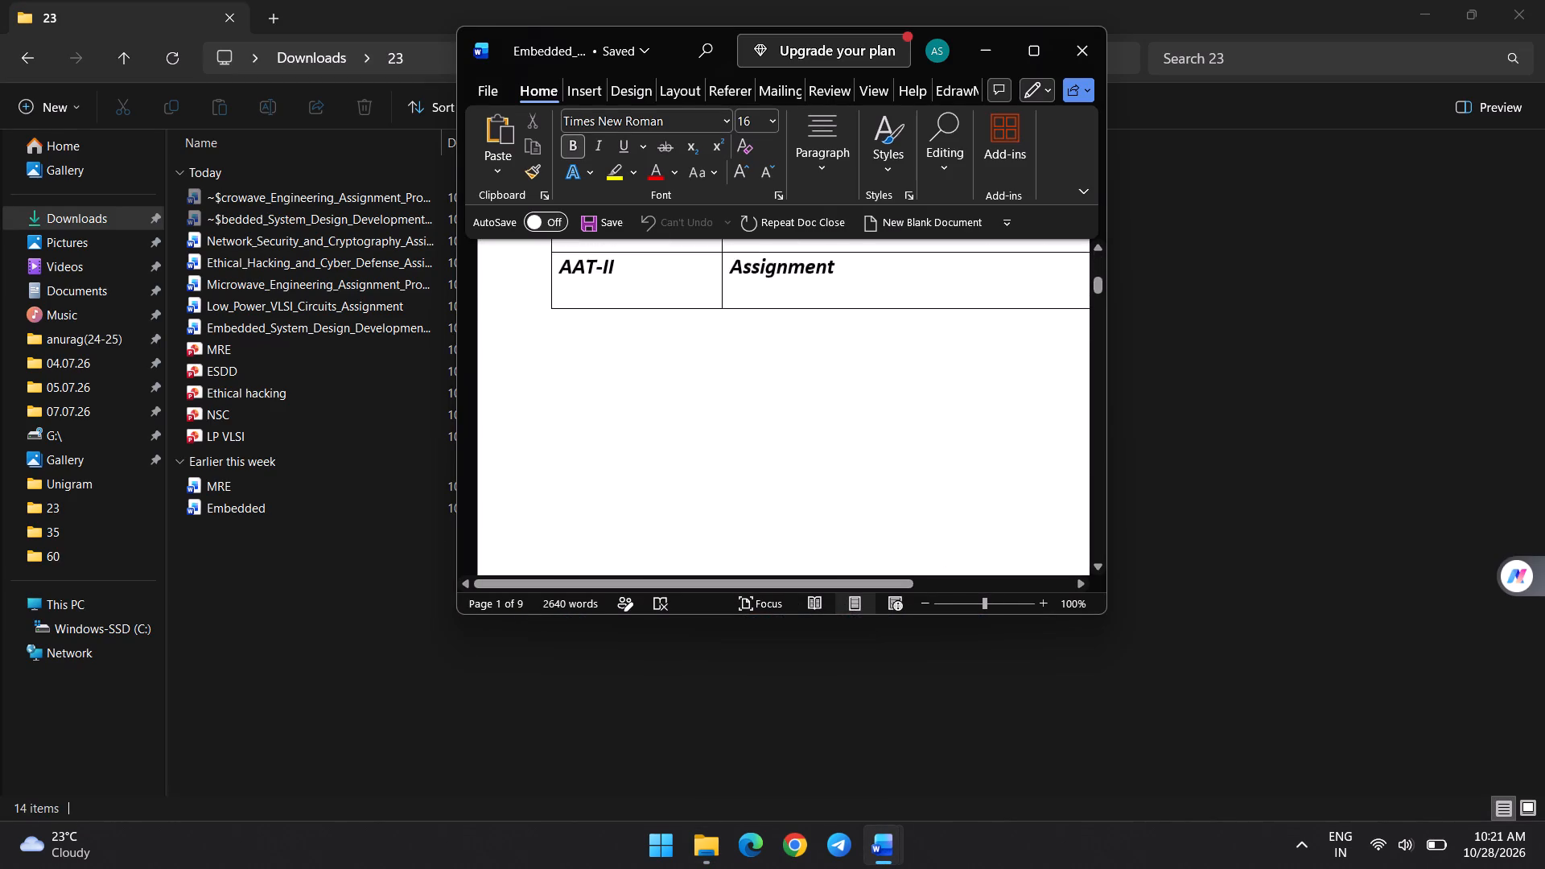
{"action": "scroll", "coordinate": [827, 509], "scroll_direction": "down", "scroll_amount": 1}
{"action": "scroll", "coordinate": [827, 509], "scroll_direction": "up", "scroll_amount": 2}
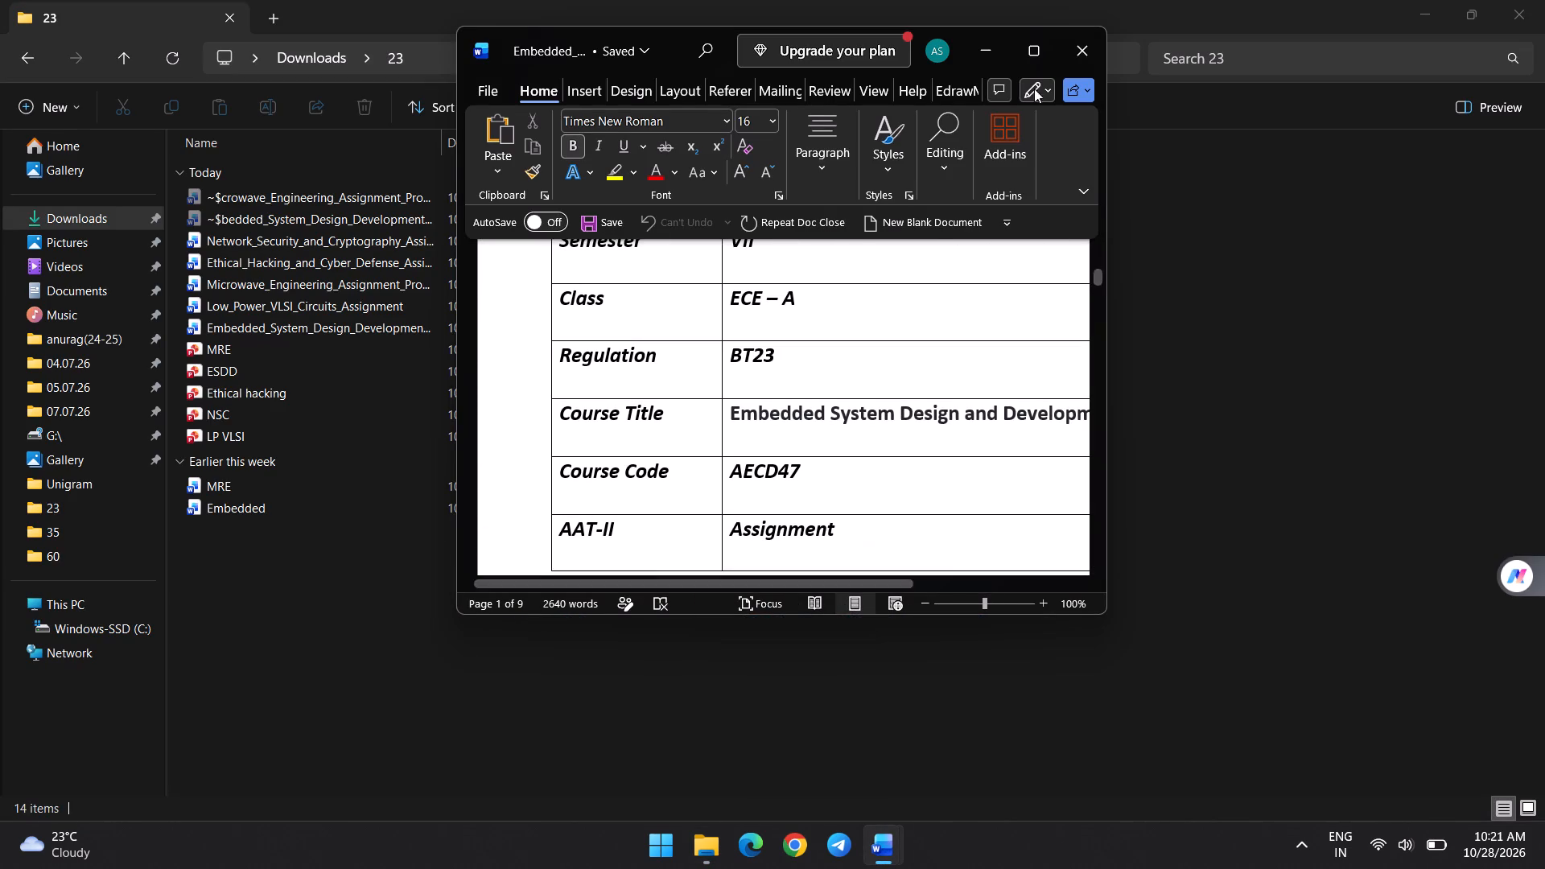
{"action": "left_click", "coordinate": [1082, 63]}
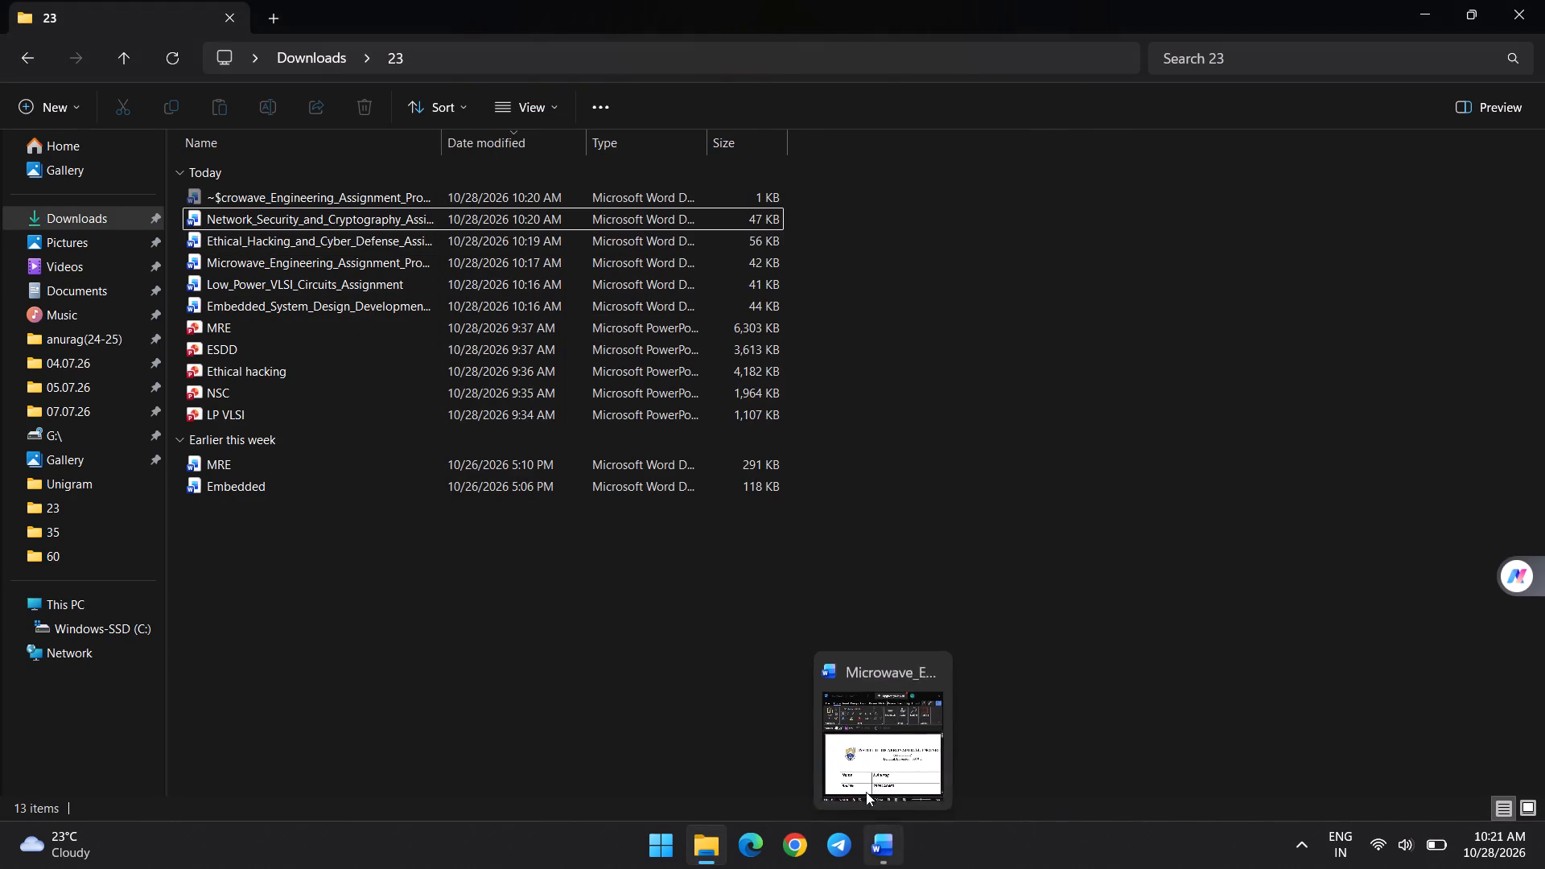
In the Microwave Engineering assignment's cover table, replace the last two digits of the roll number with 23 and save the document.
{"action": "left_click", "coordinate": [866, 759]}
{"action": "scroll", "coordinate": [835, 611], "scroll_direction": "down", "scroll_amount": 1}
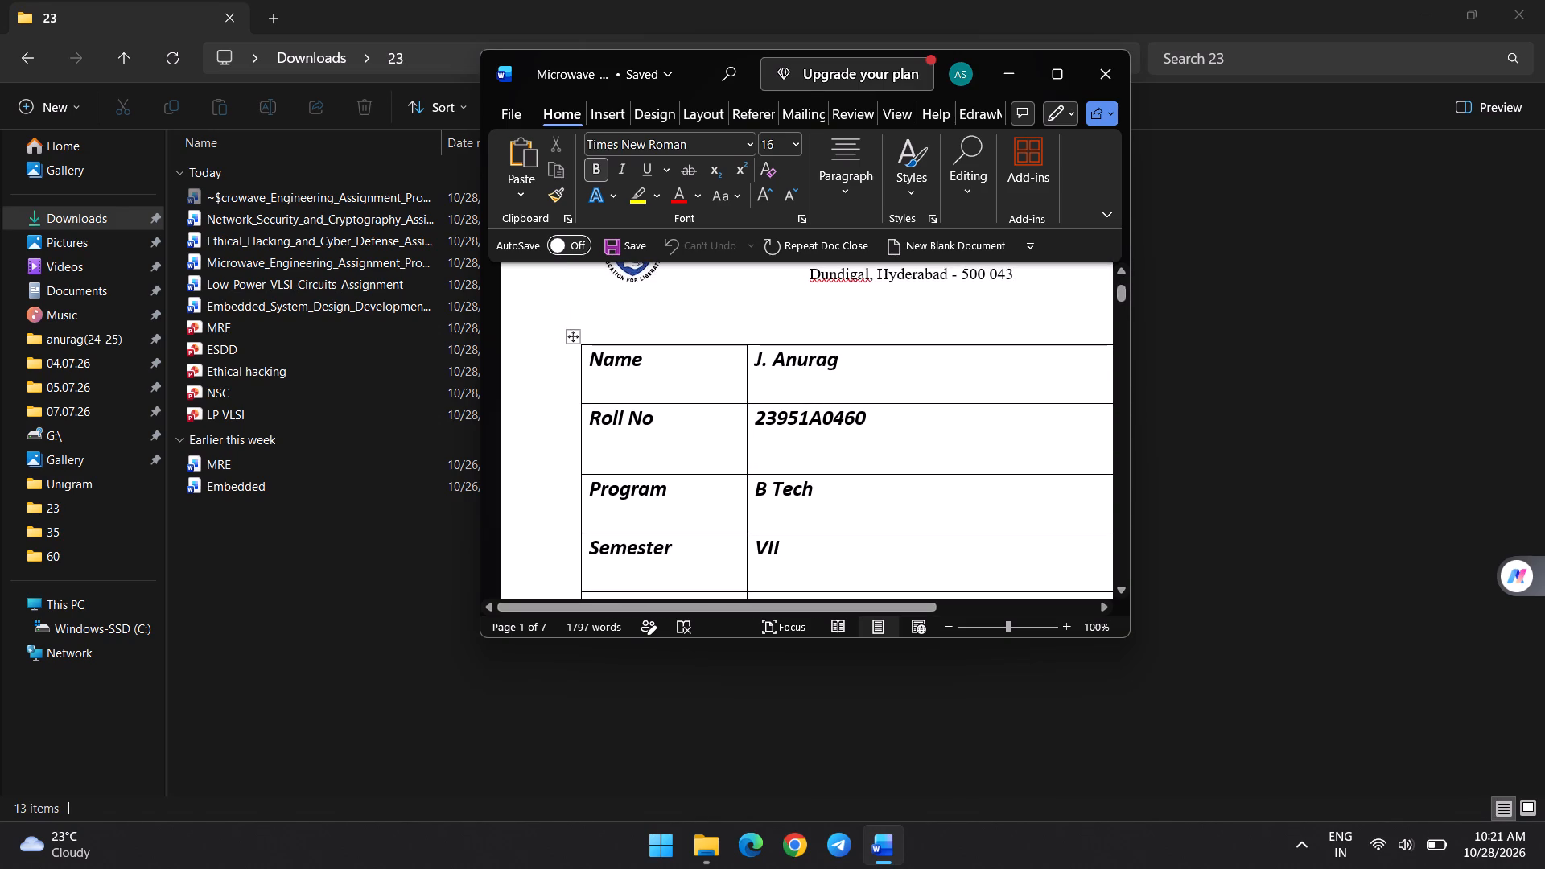
{"action": "left_click", "coordinate": [871, 419]}
{"action": "key", "text": "BackSpace"}
{"action": "key", "text": "BackSpace"}
{"action": "type", "text": "23"}
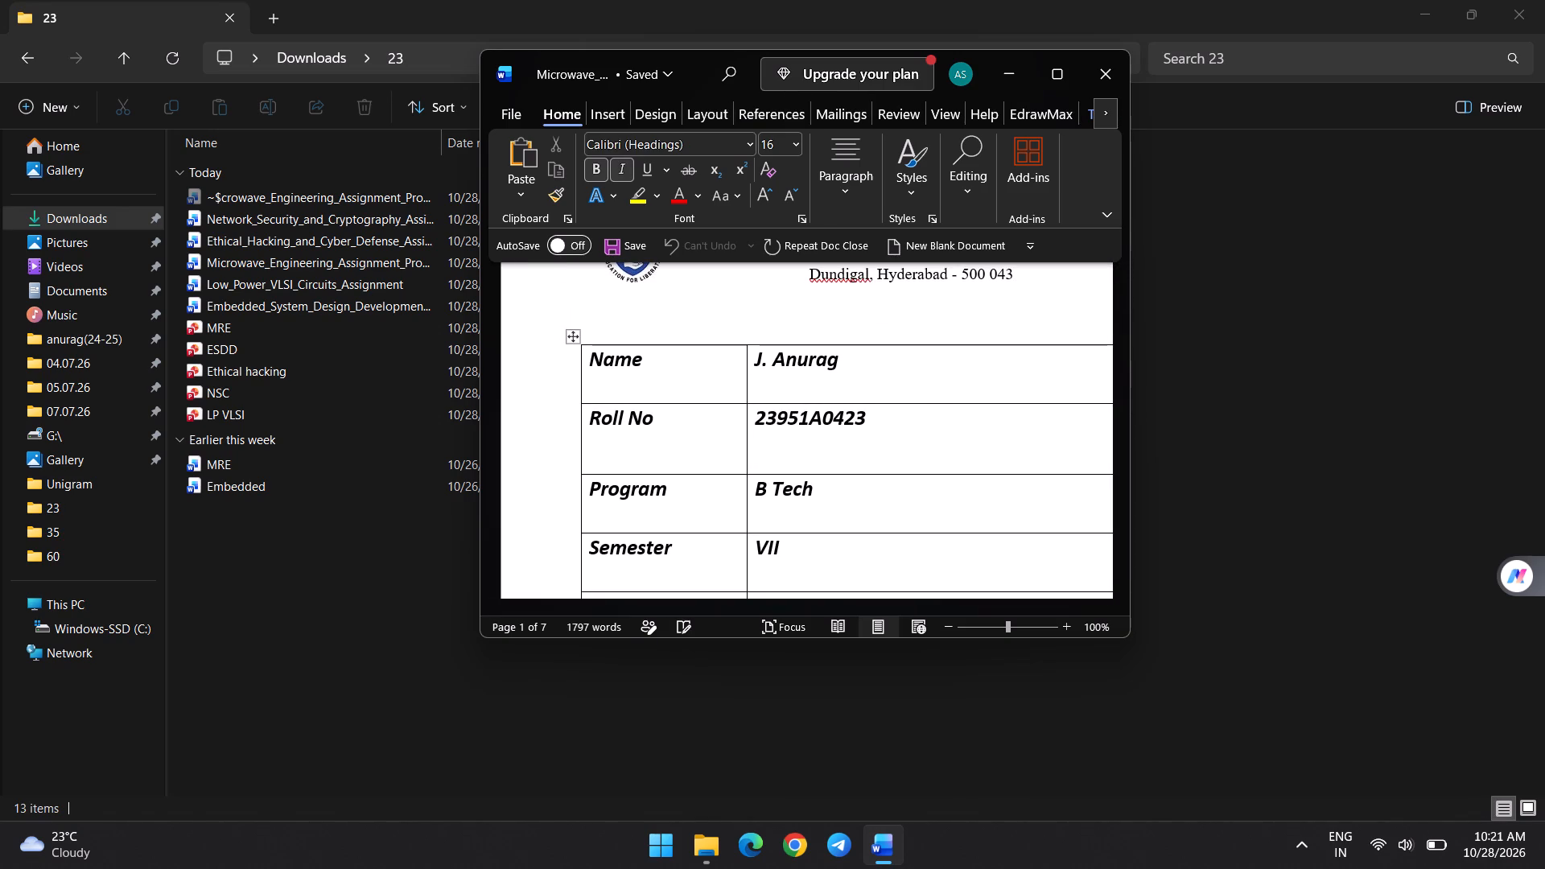
{"action": "key", "text": "ctrl+s"}
Check the rest of the Microwave Engineering cover page and the start of question 1, and close the document.
{"action": "scroll", "coordinate": [871, 419], "scroll_direction": "down", "scroll_amount": 1}
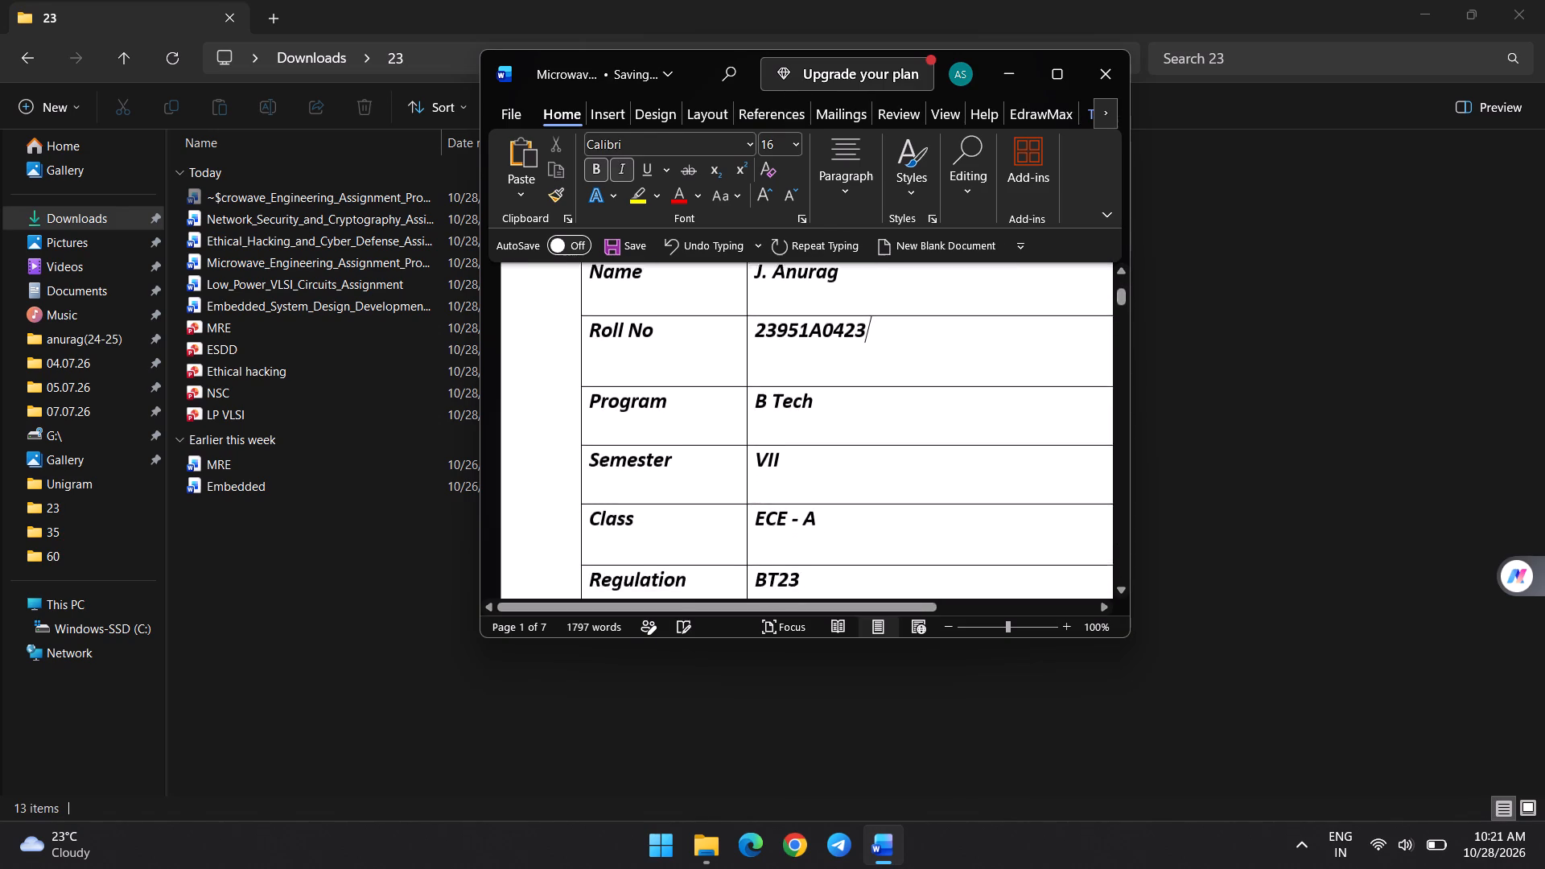
{"action": "scroll", "coordinate": [871, 419], "scroll_direction": "down", "scroll_amount": 2}
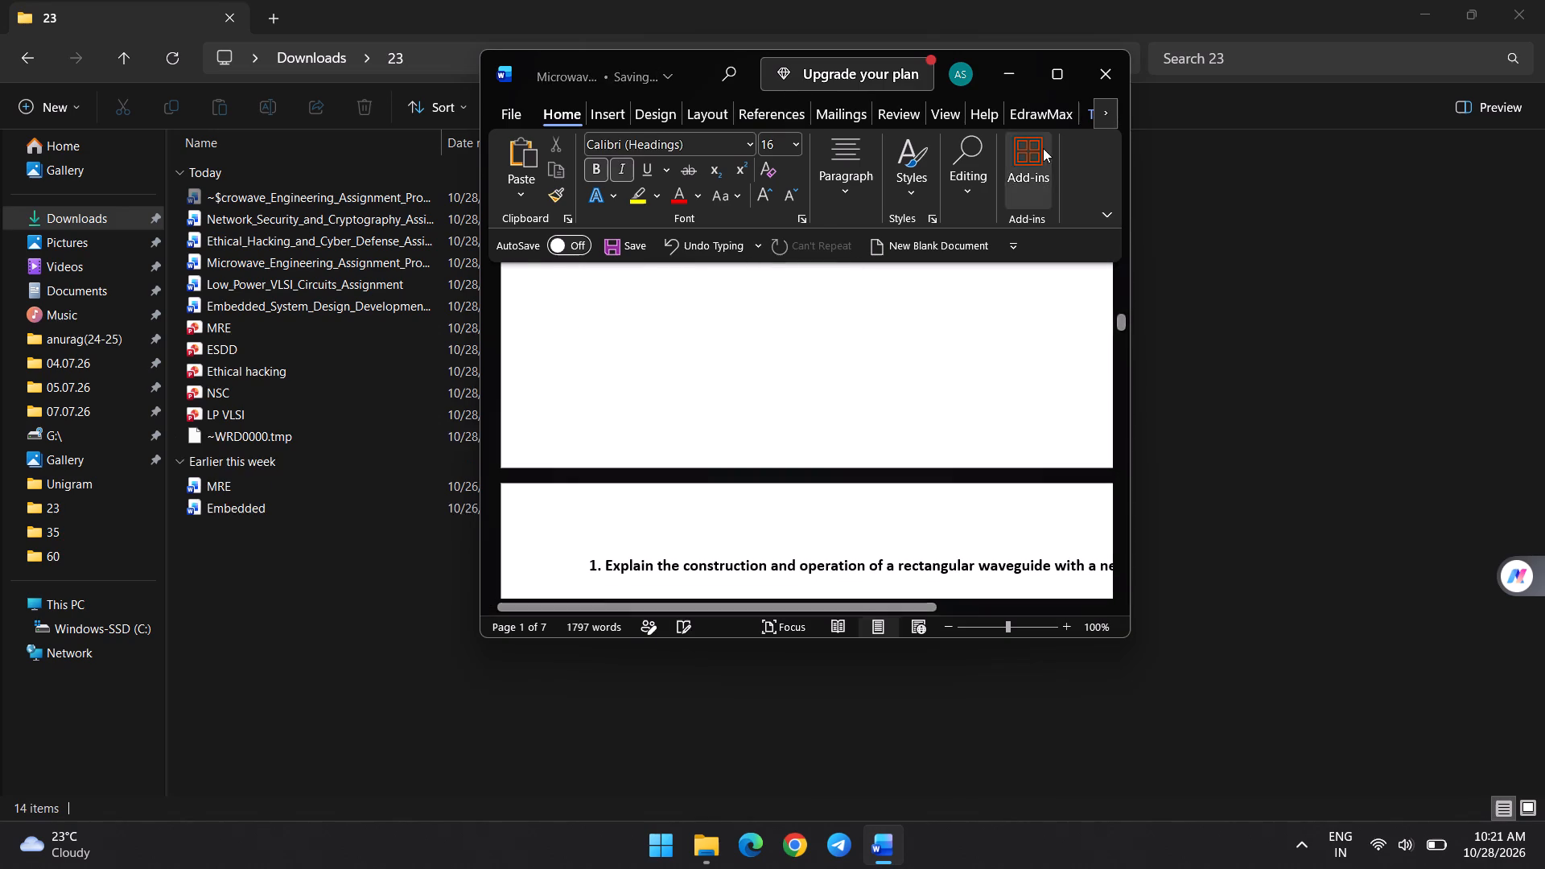
{"action": "left_click", "coordinate": [1106, 76]}
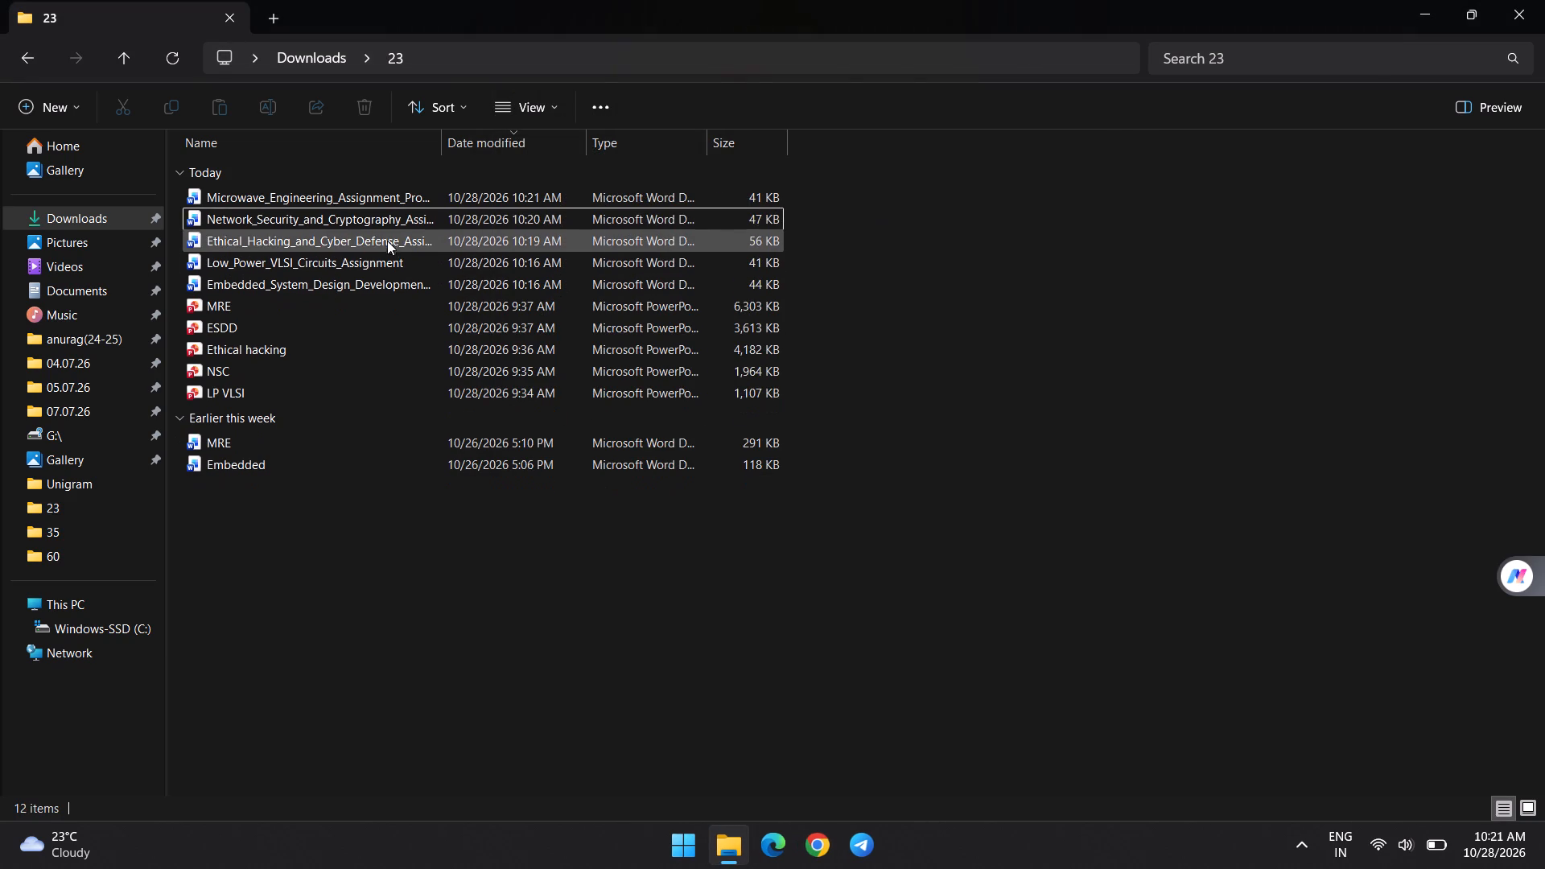
Reopen the Network Security and Ethical Hacking assignments from folder 23, recheck their cover tables, and close both.
{"action": "double_click", "coordinate": [380, 219]}
{"action": "double_click", "coordinate": [375, 237]}
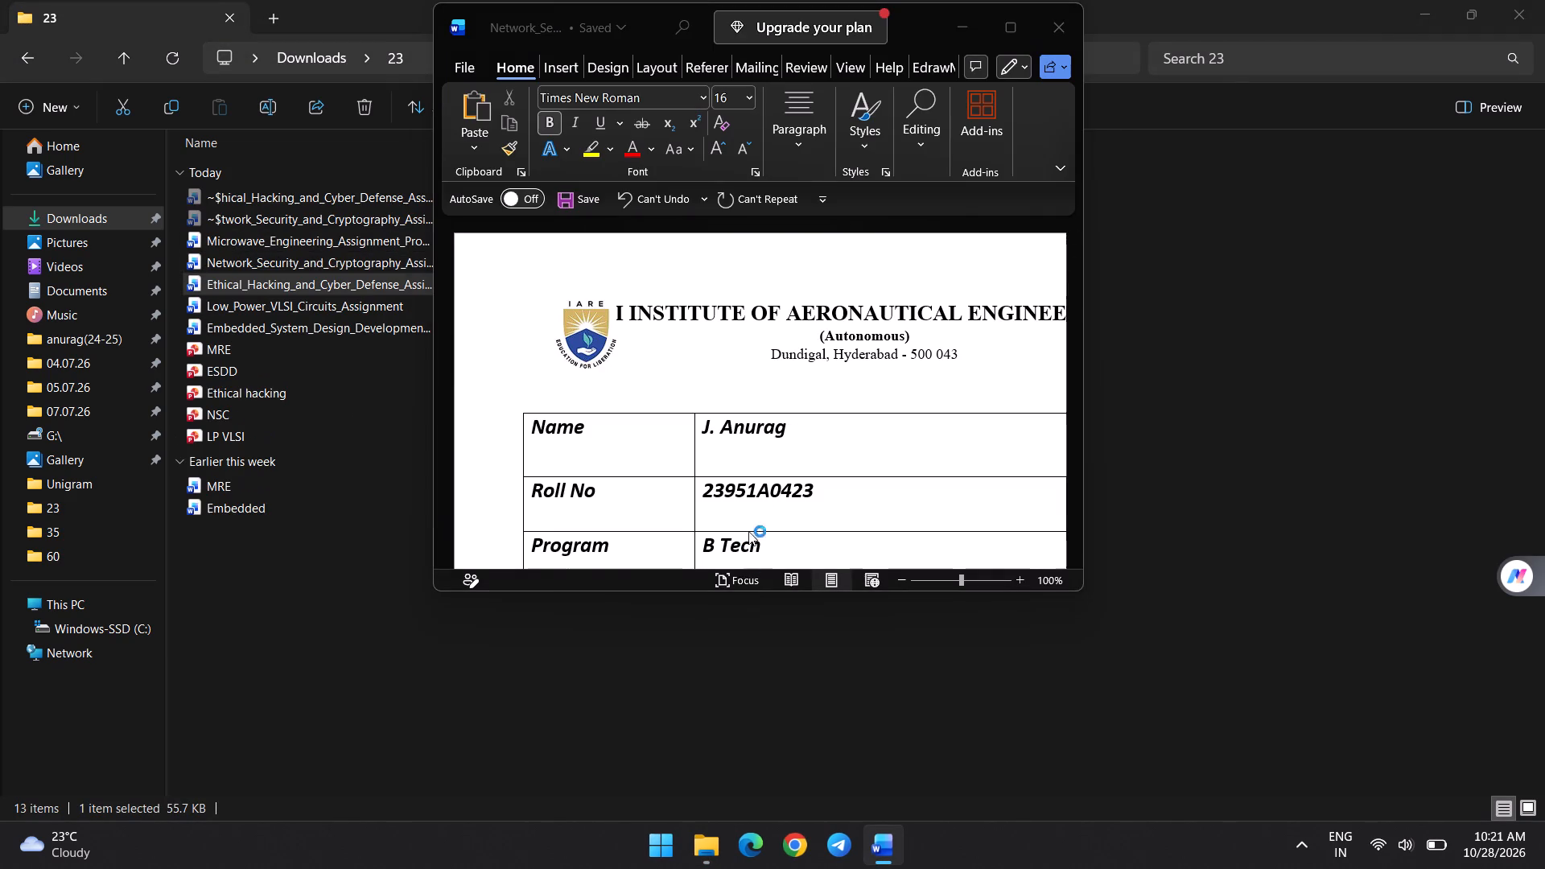
{"action": "scroll", "coordinate": [778, 426], "scroll_direction": "down", "scroll_amount": 1}
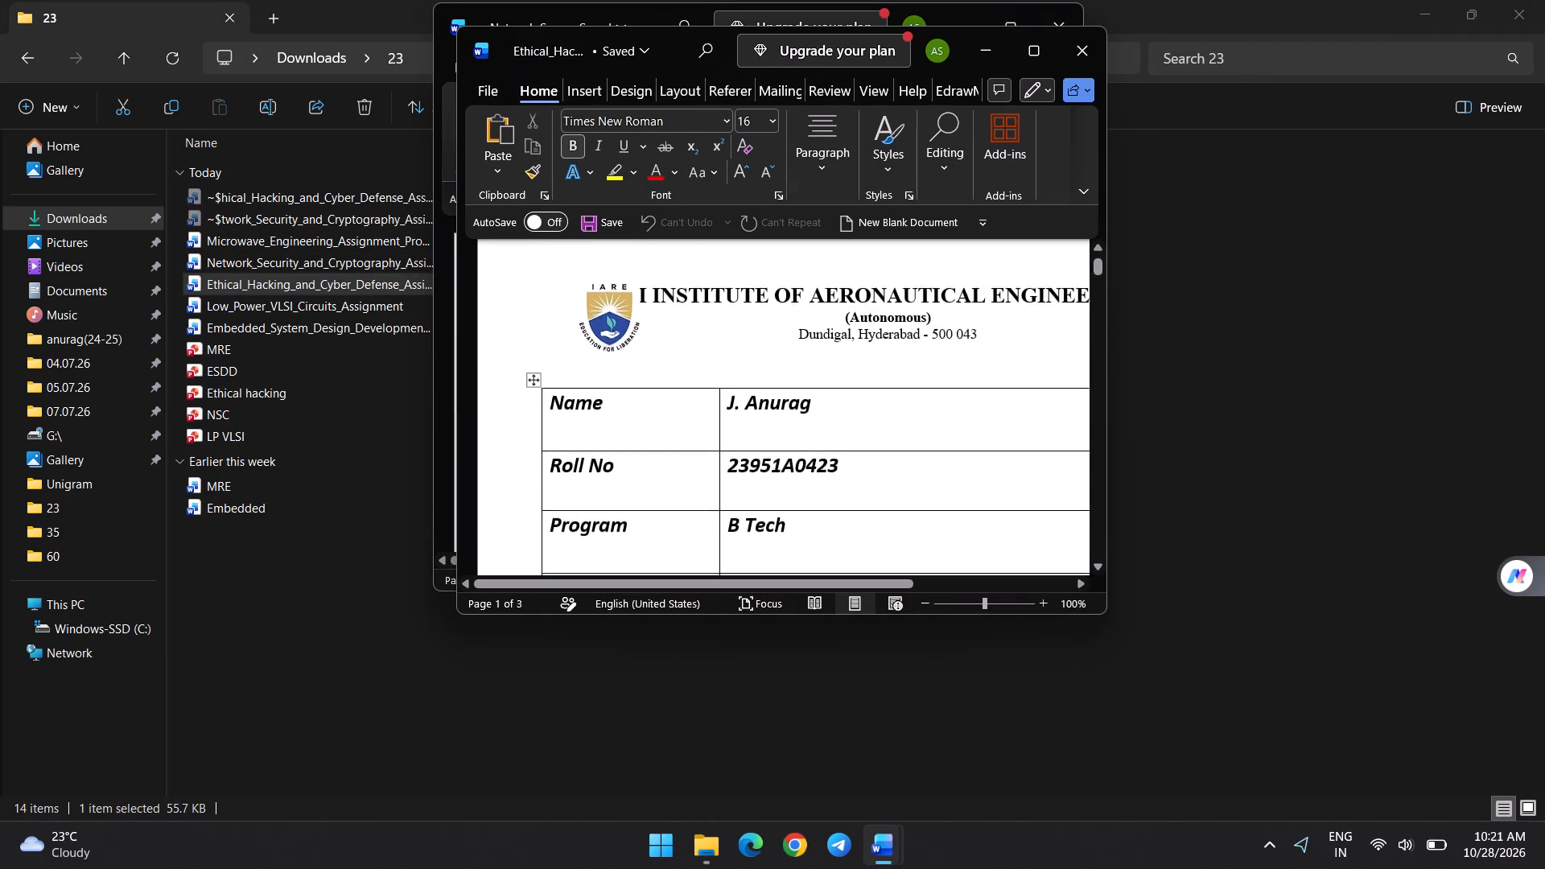
{"action": "scroll", "coordinate": [778, 426], "scroll_direction": "down", "scroll_amount": 1}
{"action": "left_click", "coordinate": [1080, 68]}
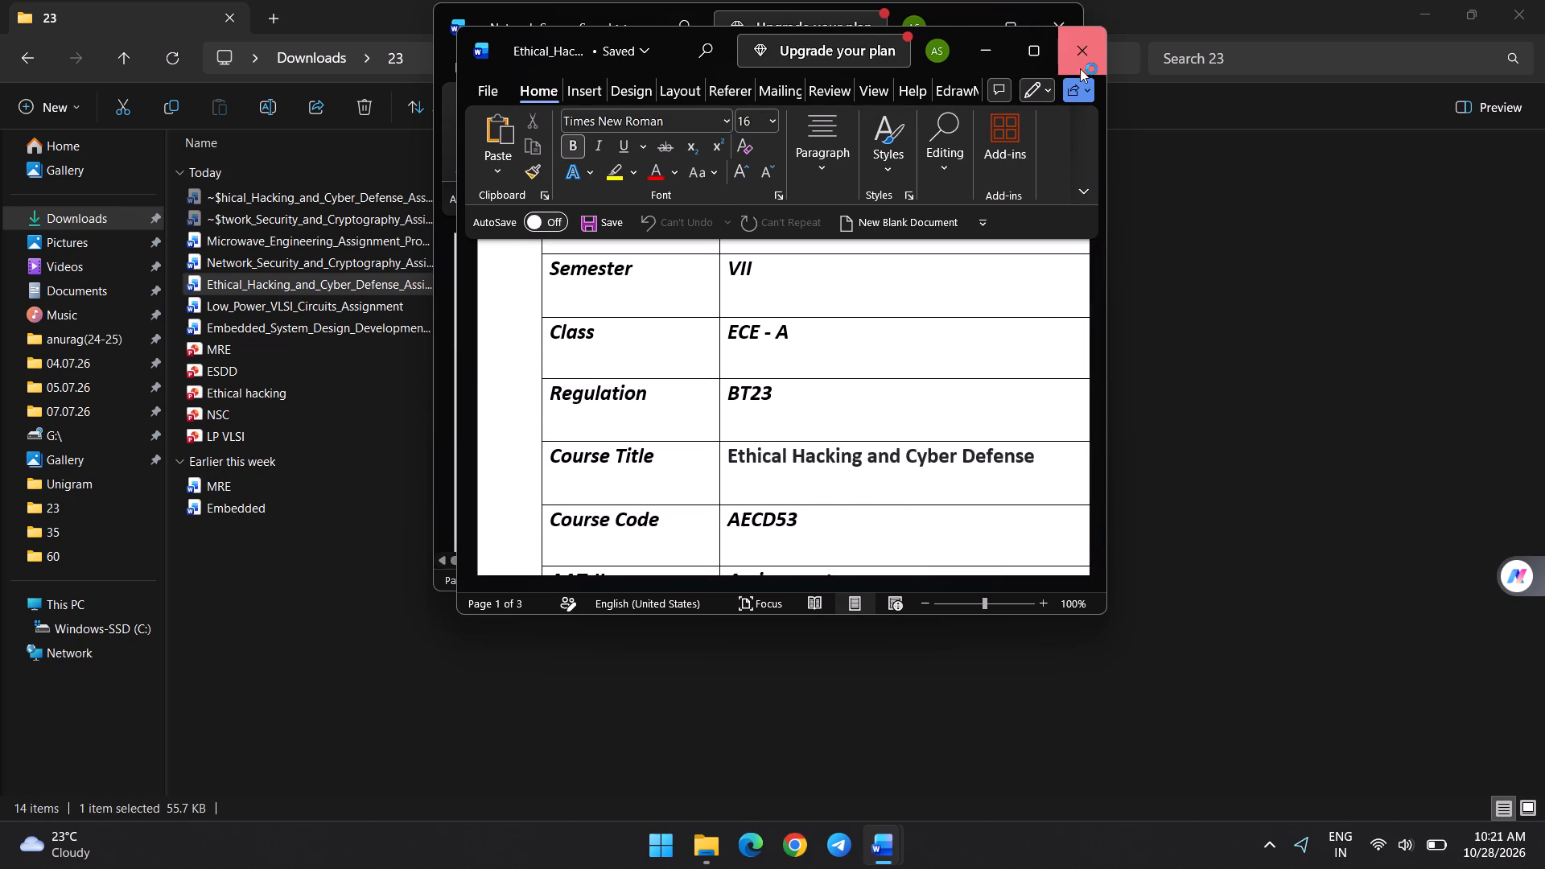
{"action": "scroll", "coordinate": [890, 376], "scroll_direction": "down", "scroll_amount": 1}
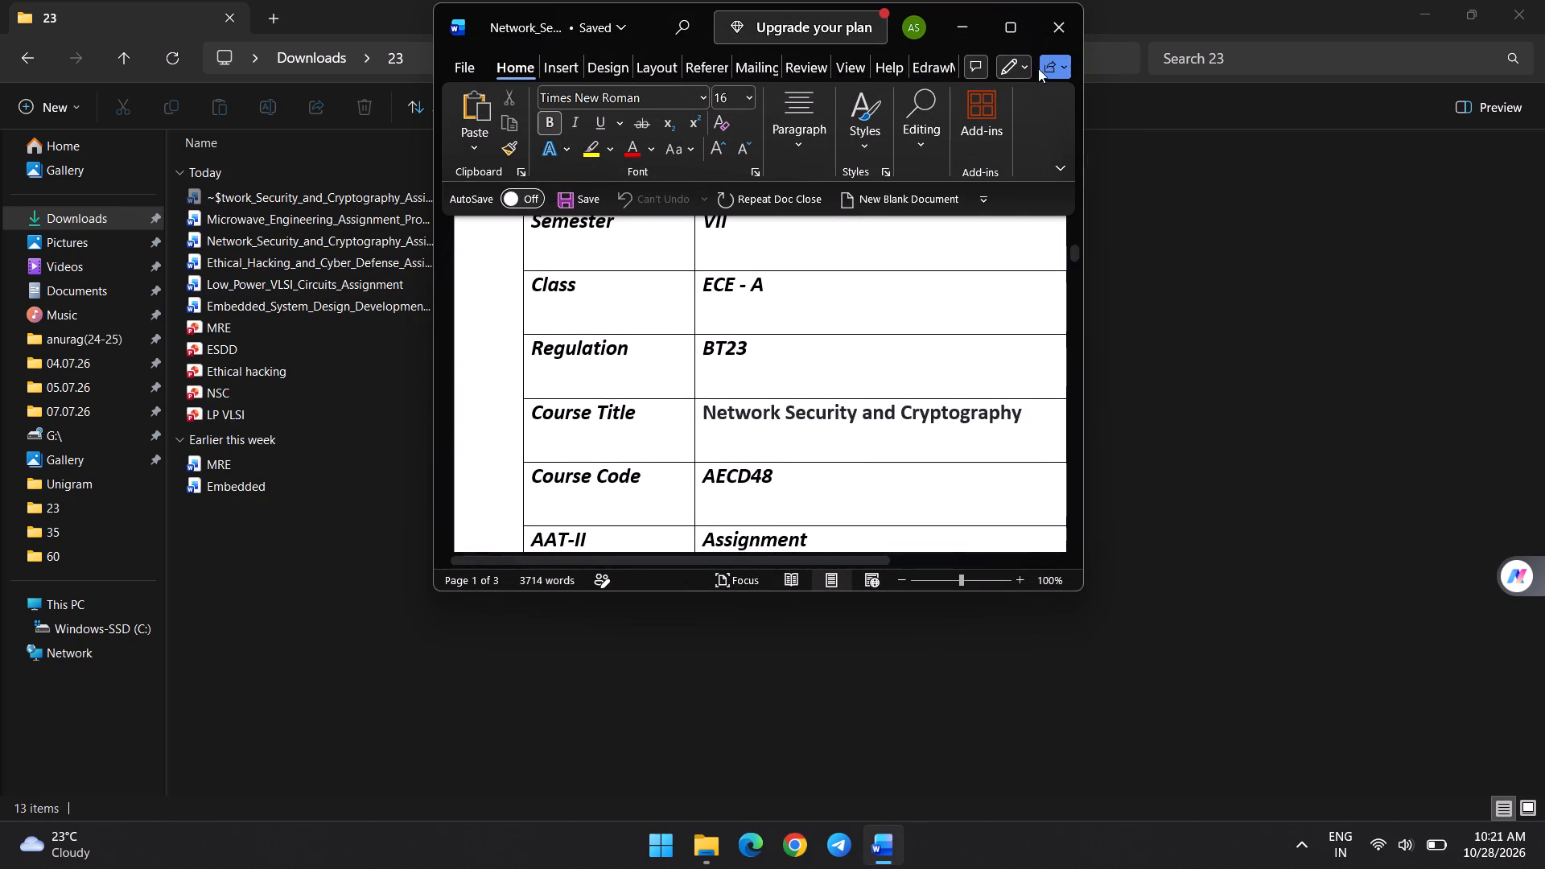
{"action": "left_click", "coordinate": [1063, 33]}
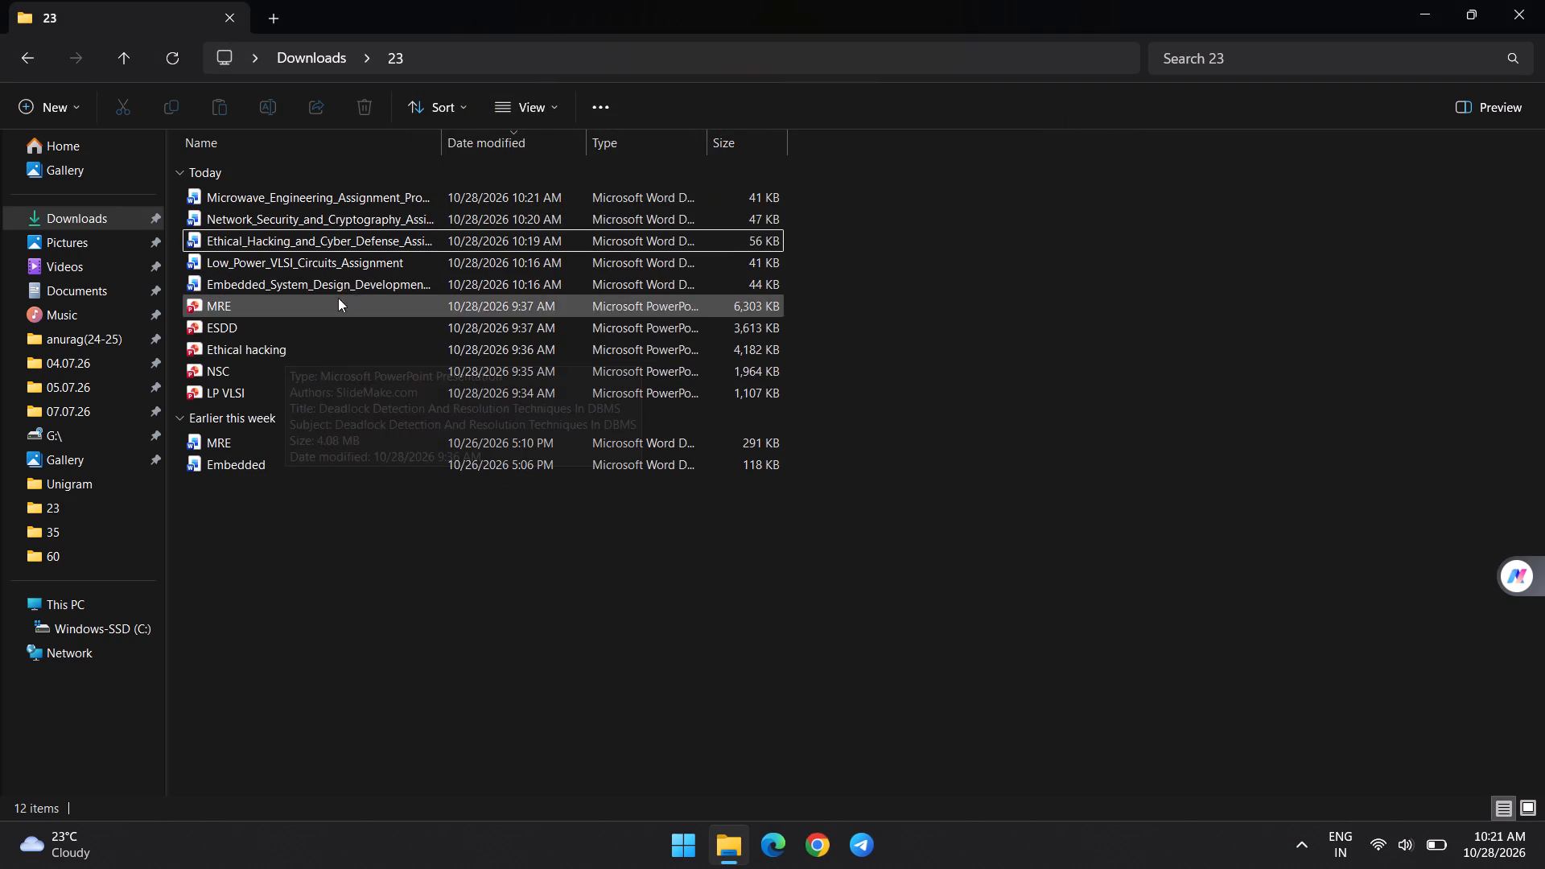
Reopen the Low Power VLSI Circuits and Embedded System Design assignments from folder 23, recheck them, and close both.
{"action": "double_click", "coordinate": [377, 252]}
{"action": "double_click", "coordinate": [365, 289]}
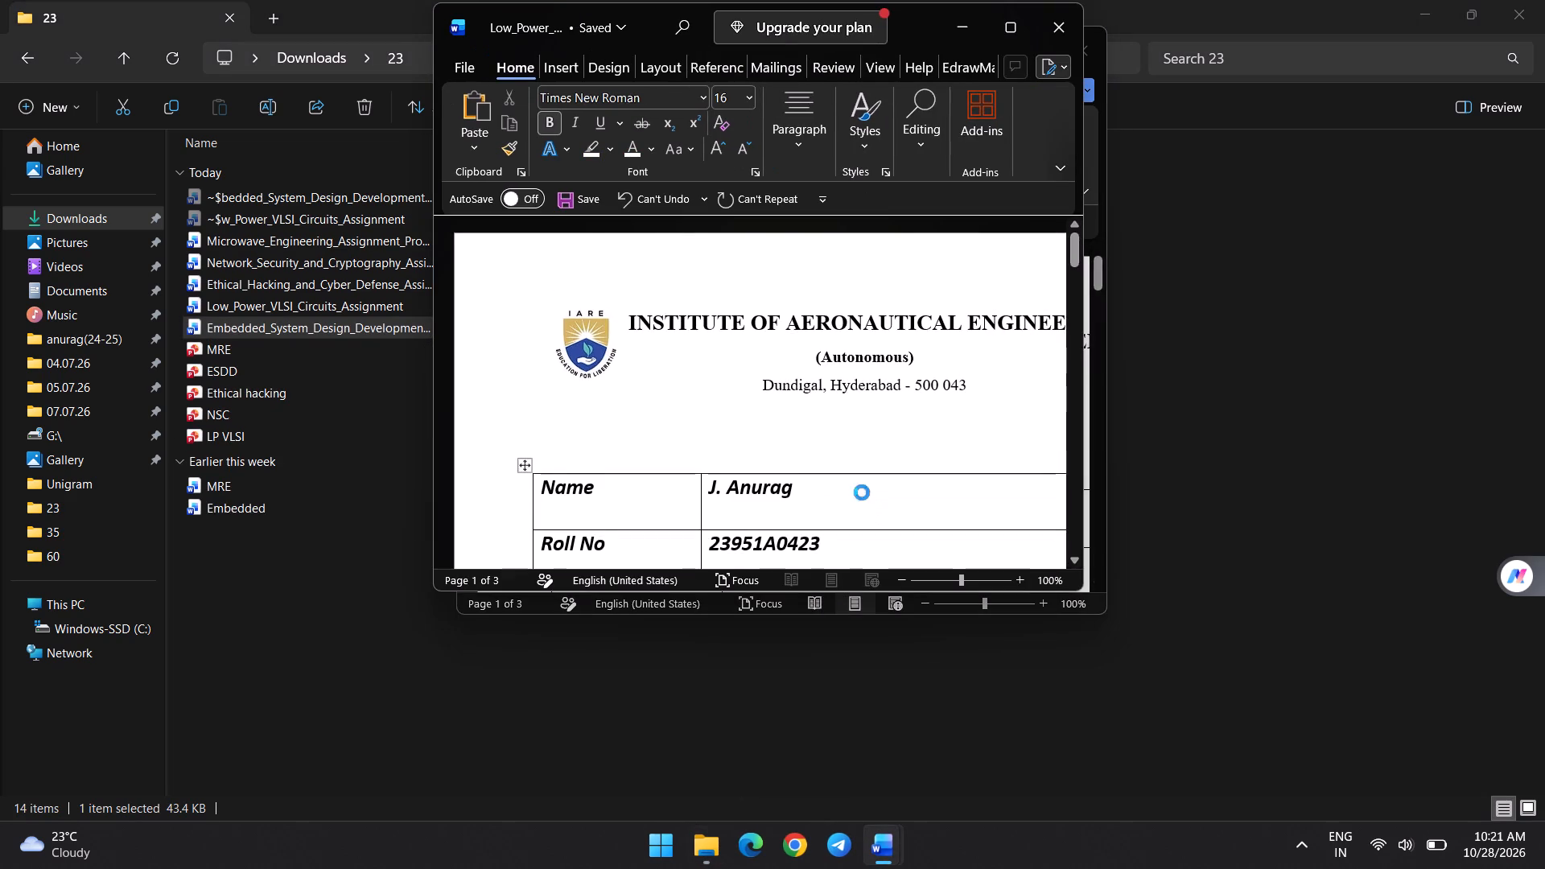
{"action": "scroll", "coordinate": [862, 492], "scroll_direction": "down", "scroll_amount": 2}
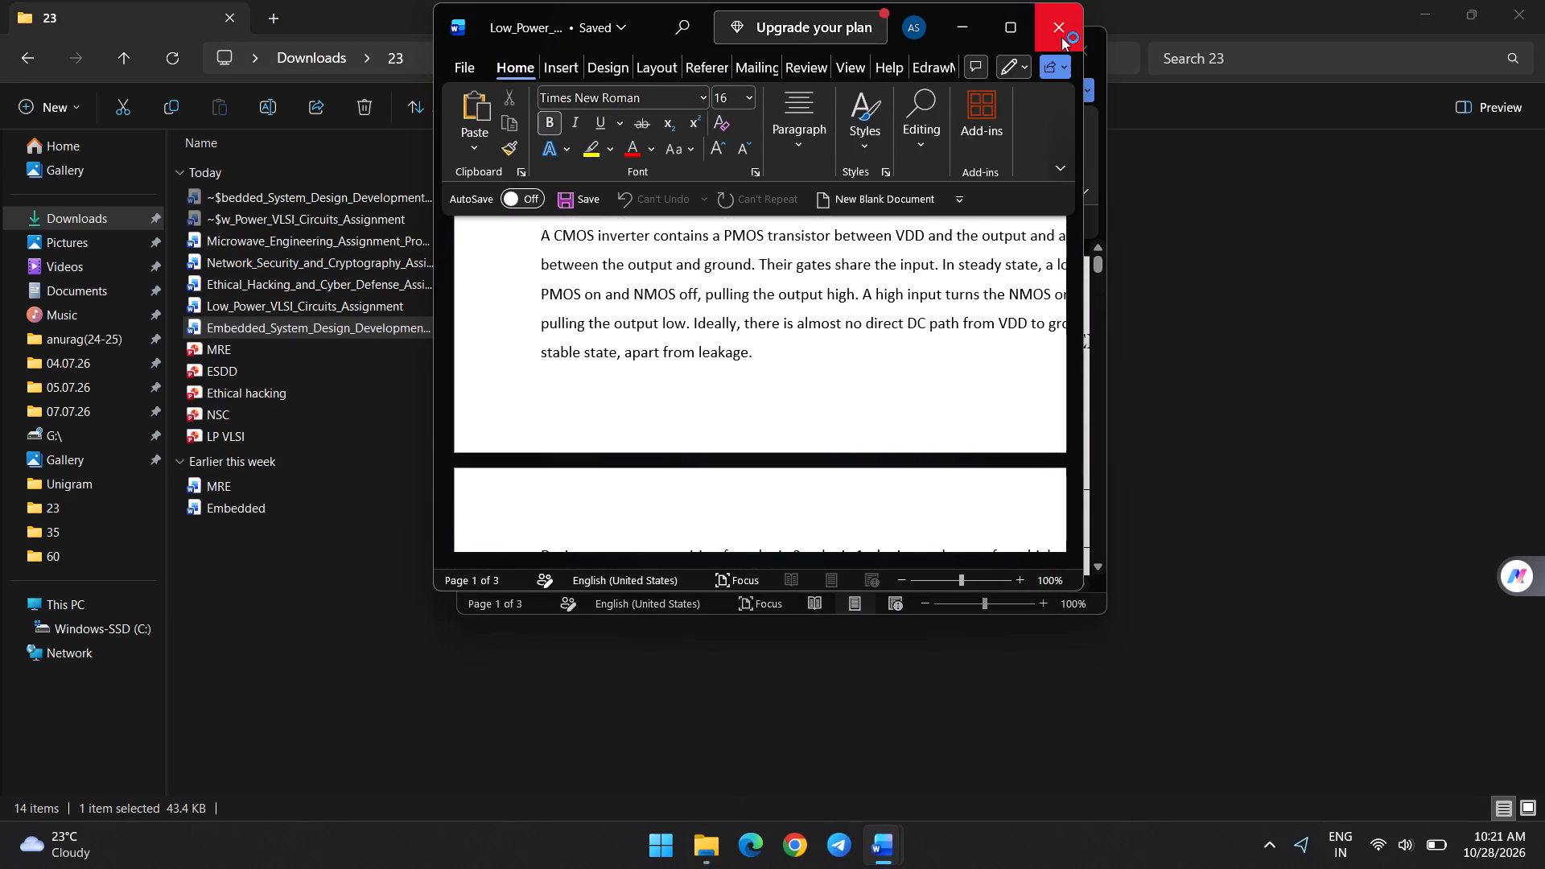
{"action": "left_click", "coordinate": [1061, 37]}
{"action": "scroll", "coordinate": [884, 413], "scroll_direction": "down", "scroll_amount": 1}
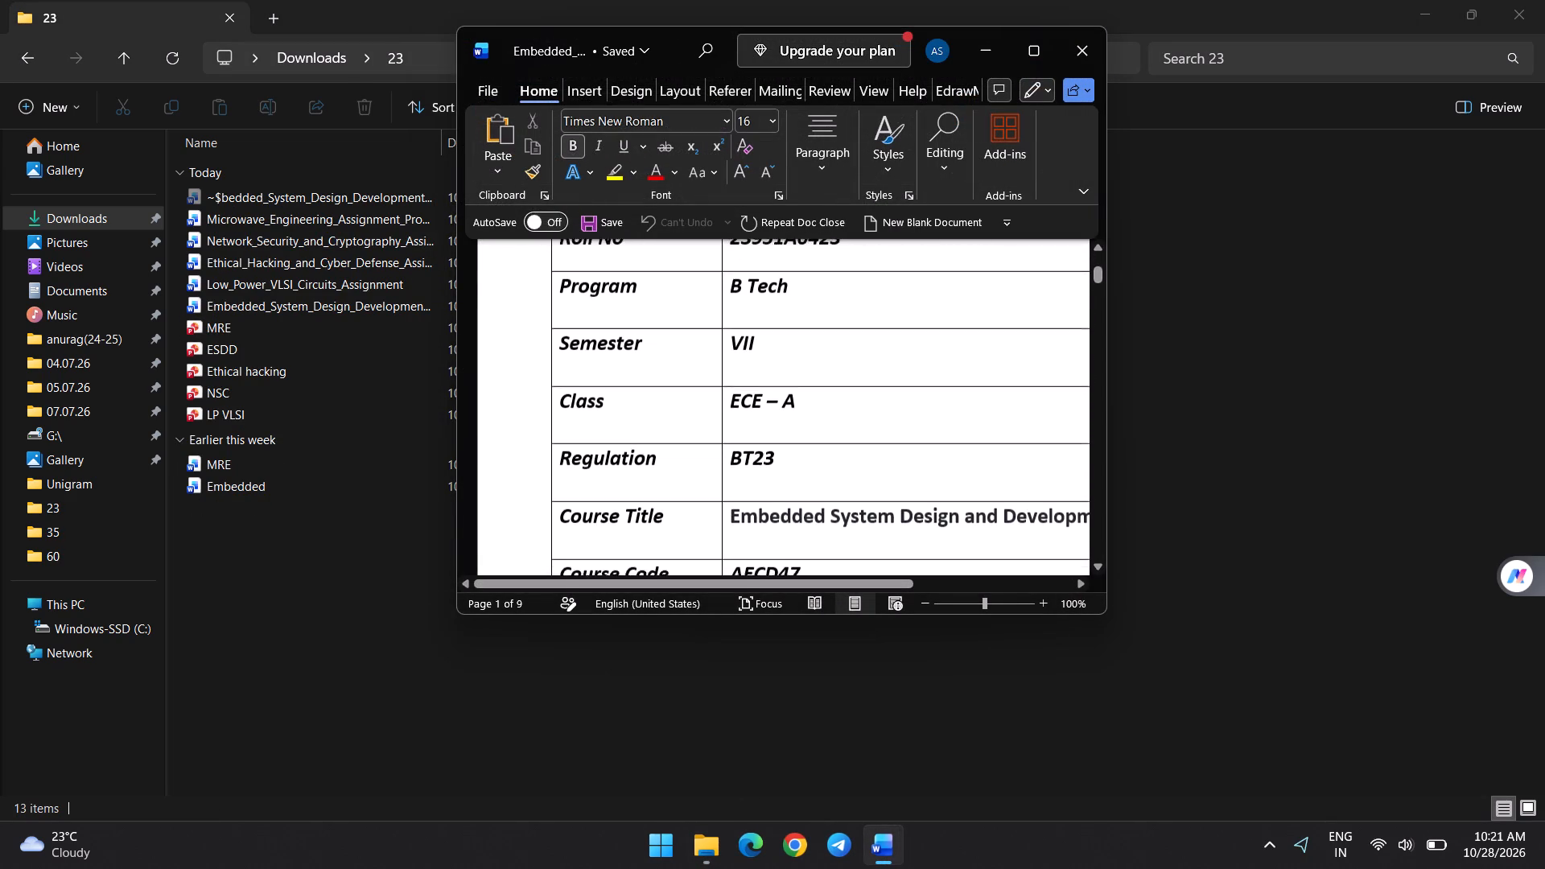
{"action": "left_click", "coordinate": [1082, 58]}
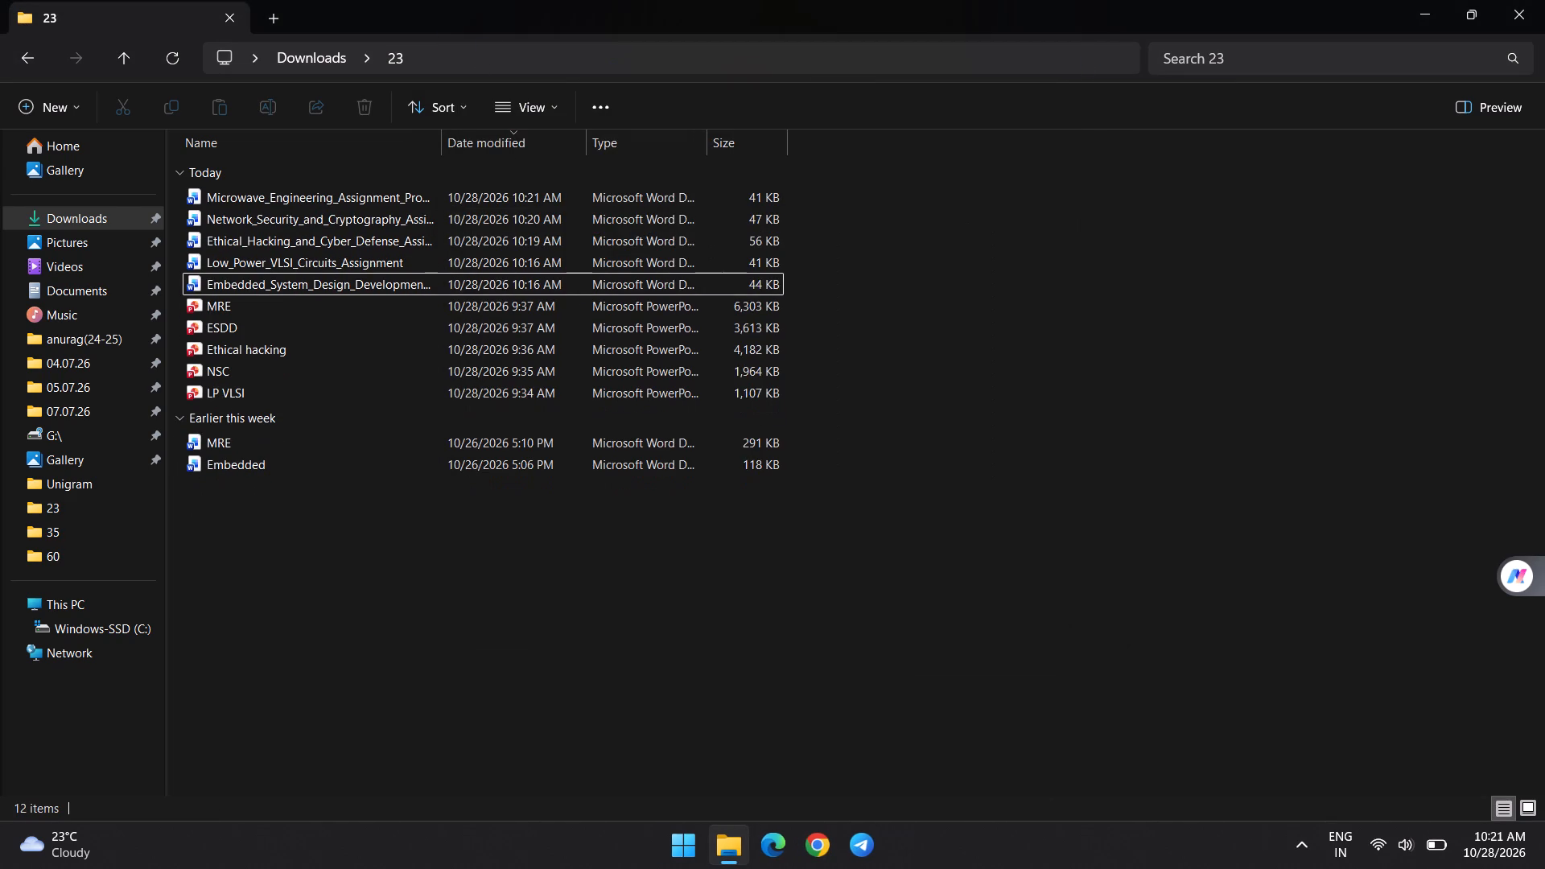
Open the Embedded System, Low Power VLSI, Network Security, Microwave and Radar Engineering, and Ethical Hacking assignments from folder 60.
{"action": "left_click", "coordinate": [23, 67]}
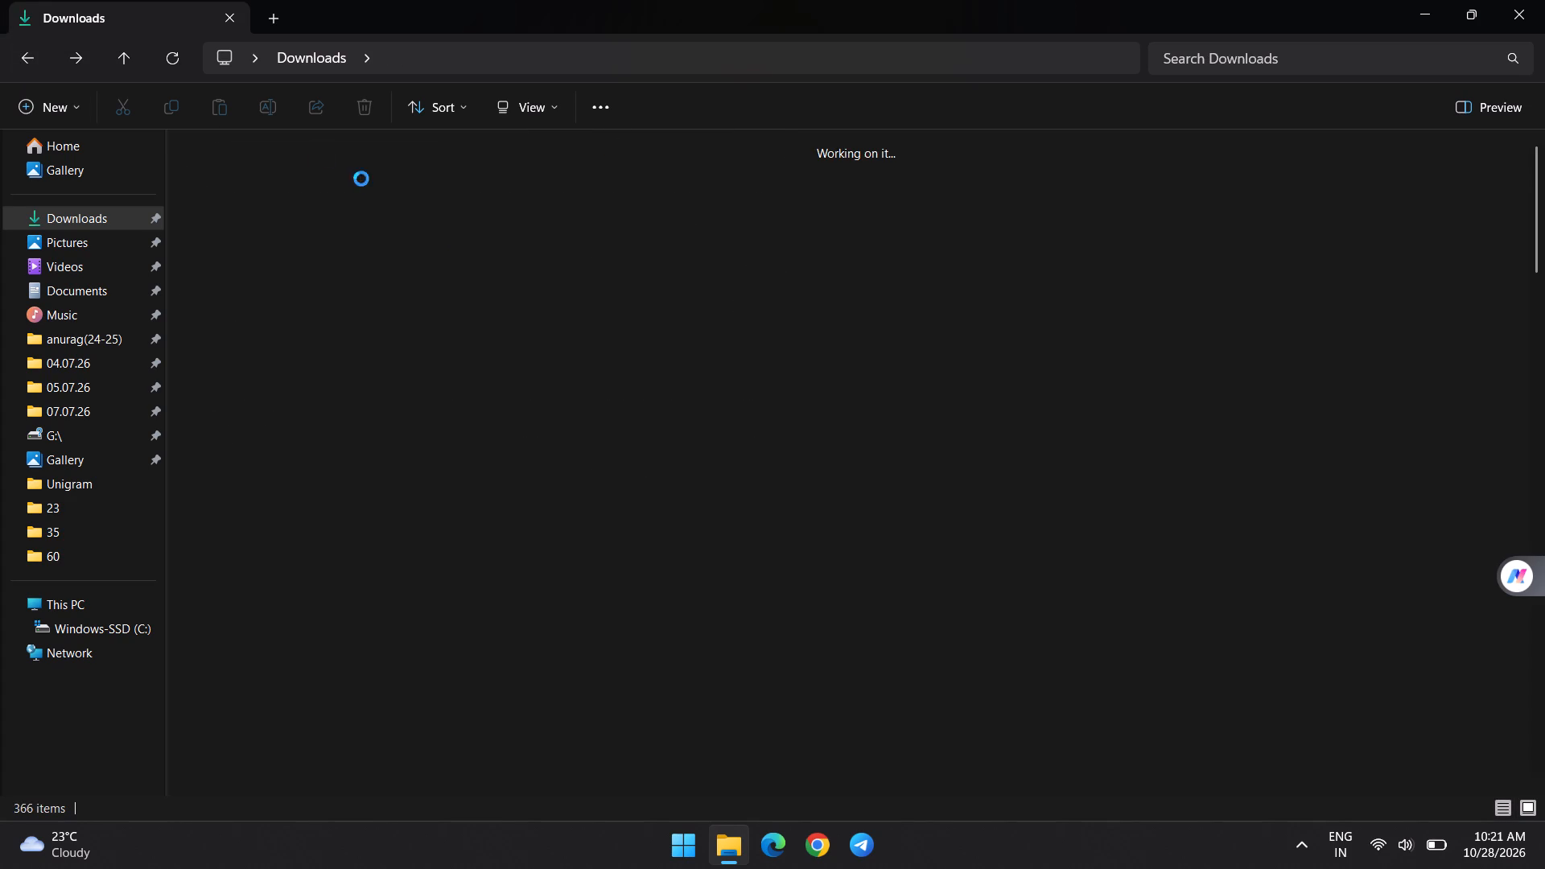
{"action": "double_click", "coordinate": [332, 207]}
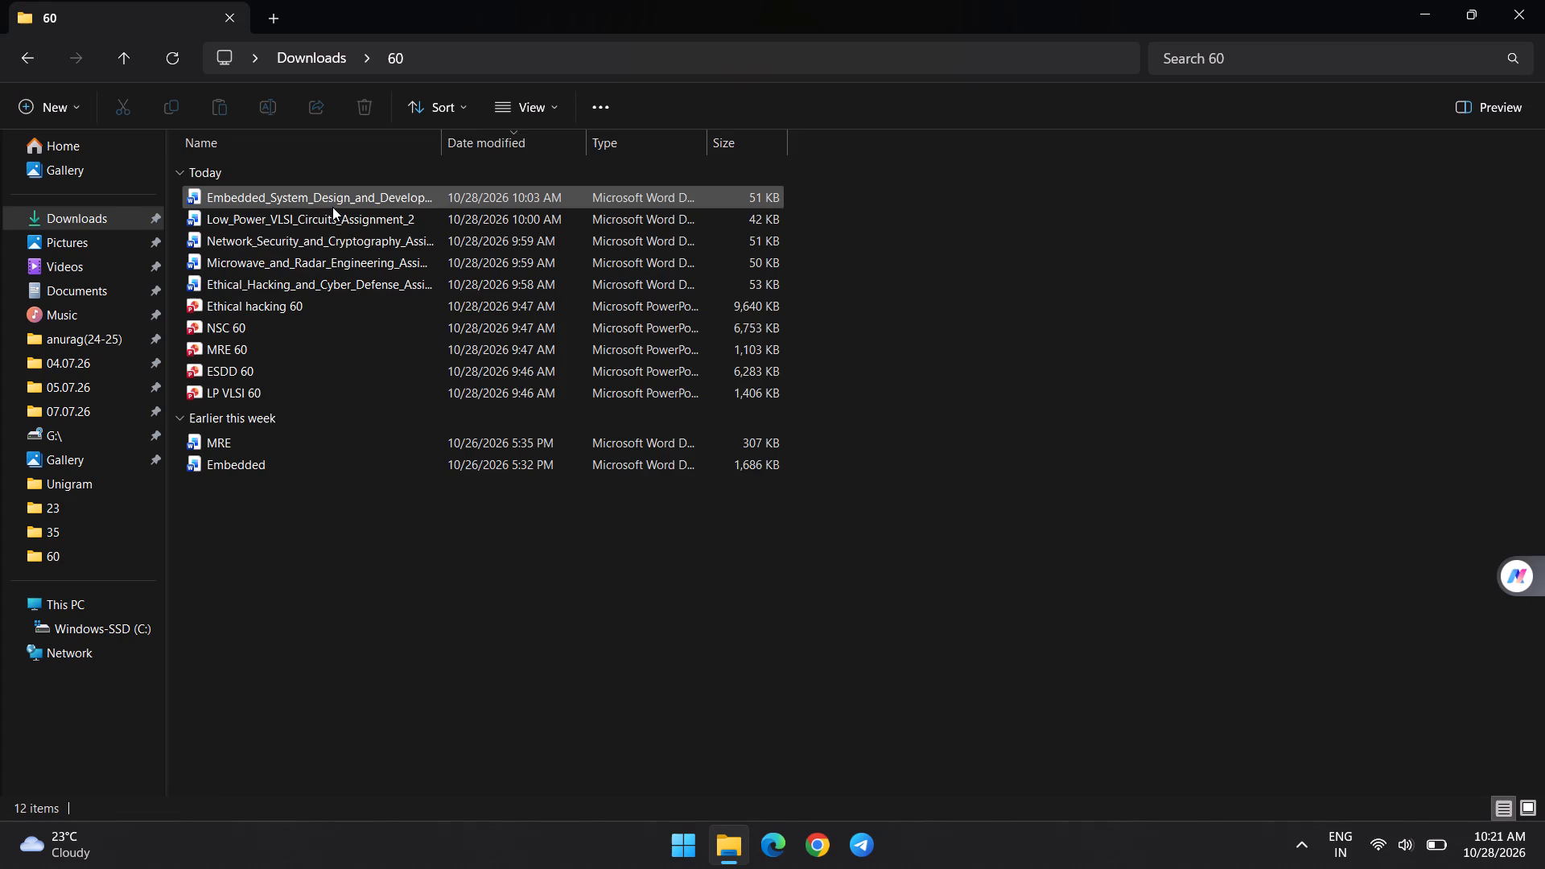
{"action": "double_click", "coordinate": [332, 207]}
{"action": "double_click", "coordinate": [331, 216]}
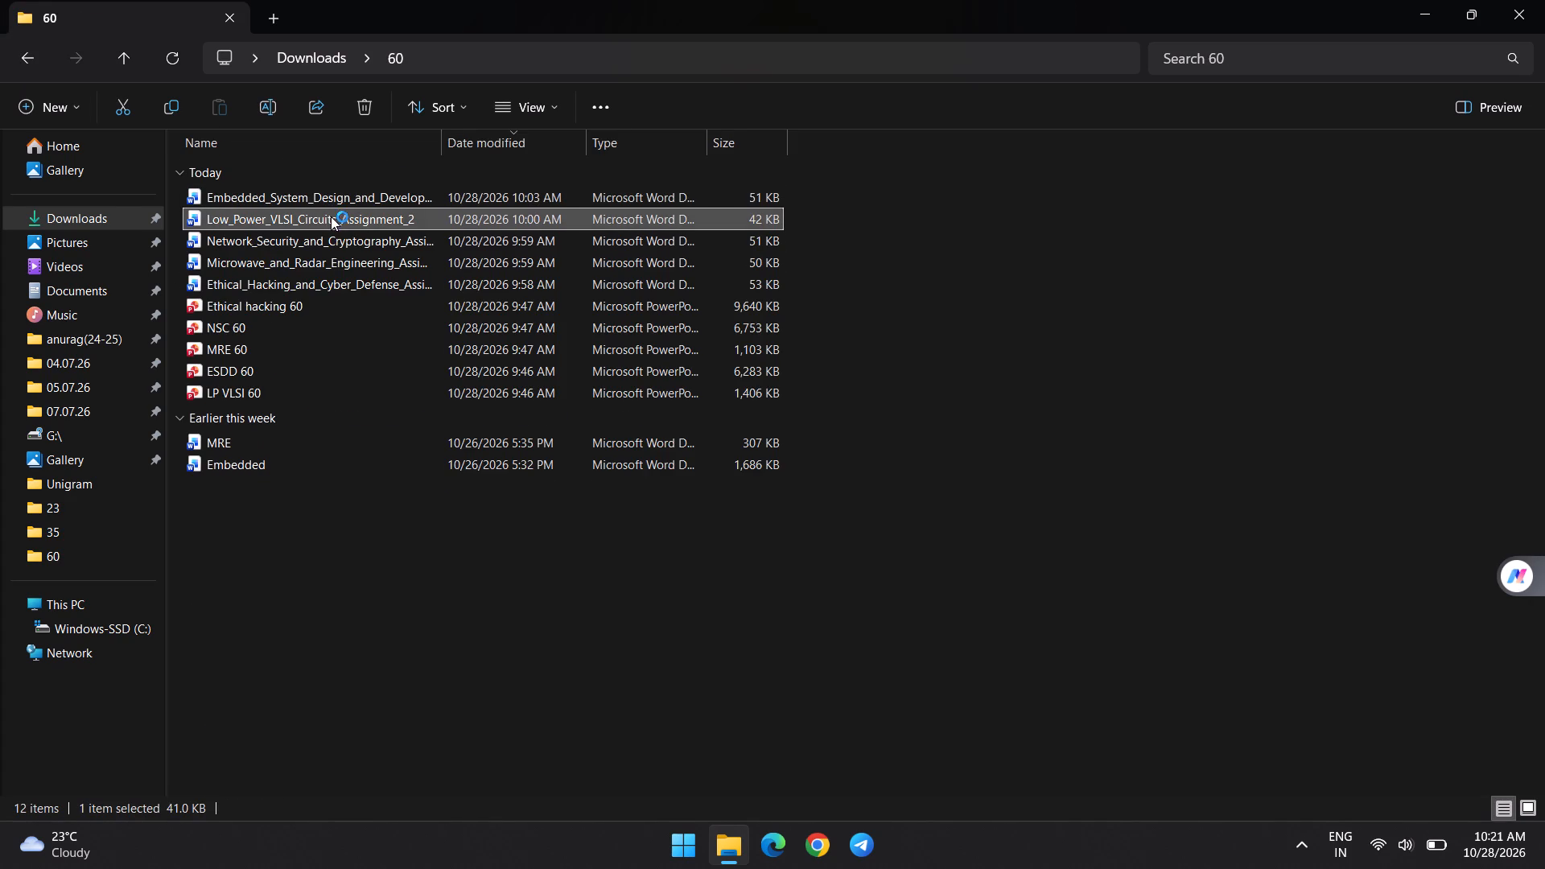
{"action": "left_click", "coordinate": [322, 240]}
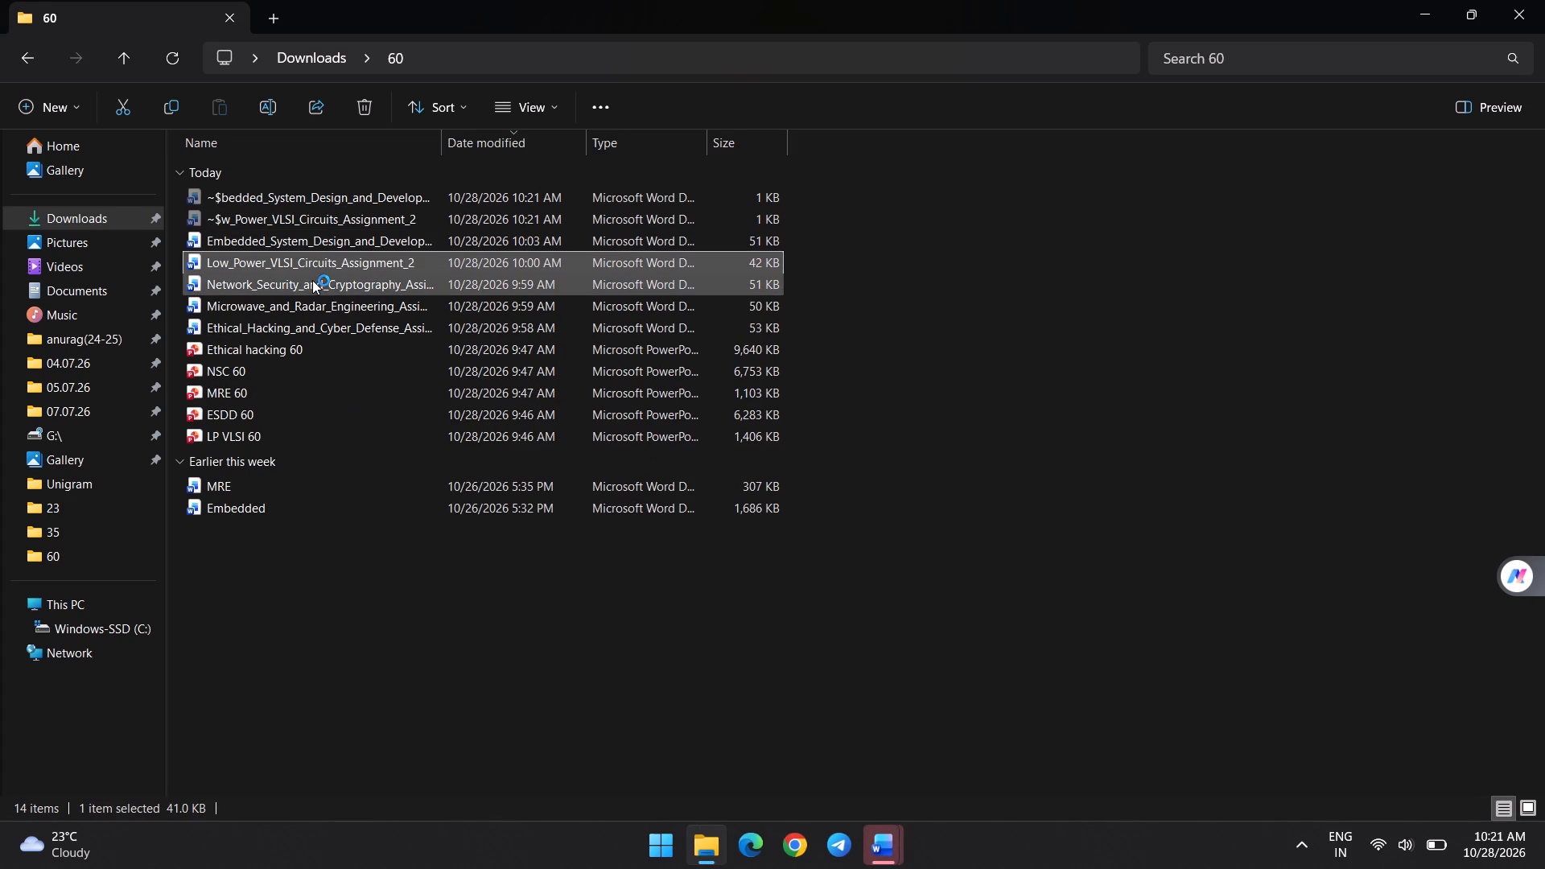
{"action": "double_click", "coordinate": [312, 280]}
{"action": "double_click", "coordinate": [300, 316]}
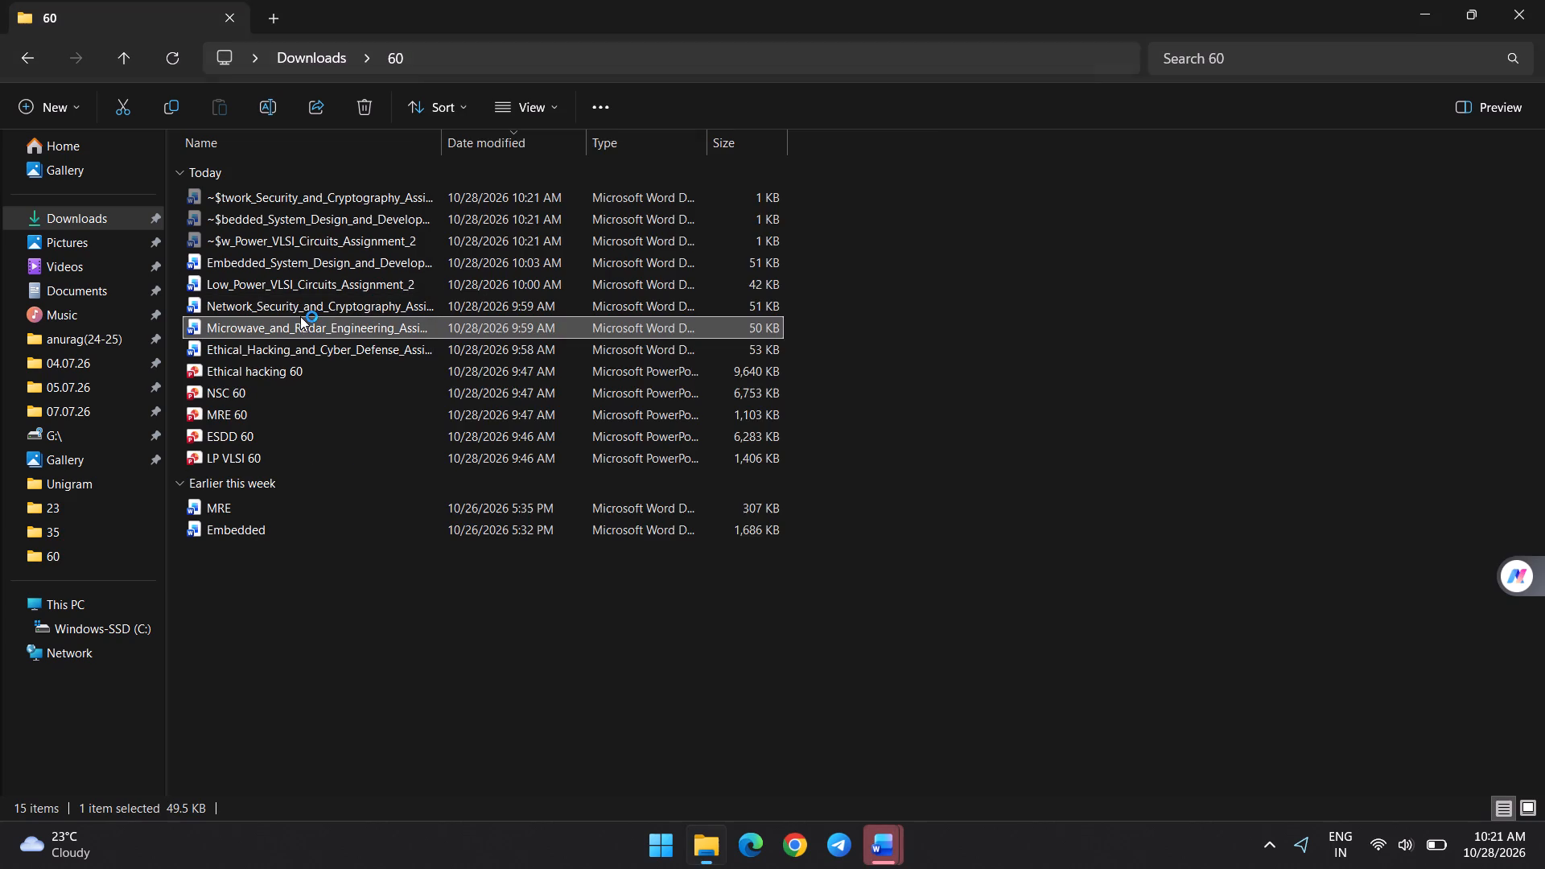
{"action": "double_click", "coordinate": [295, 347]}
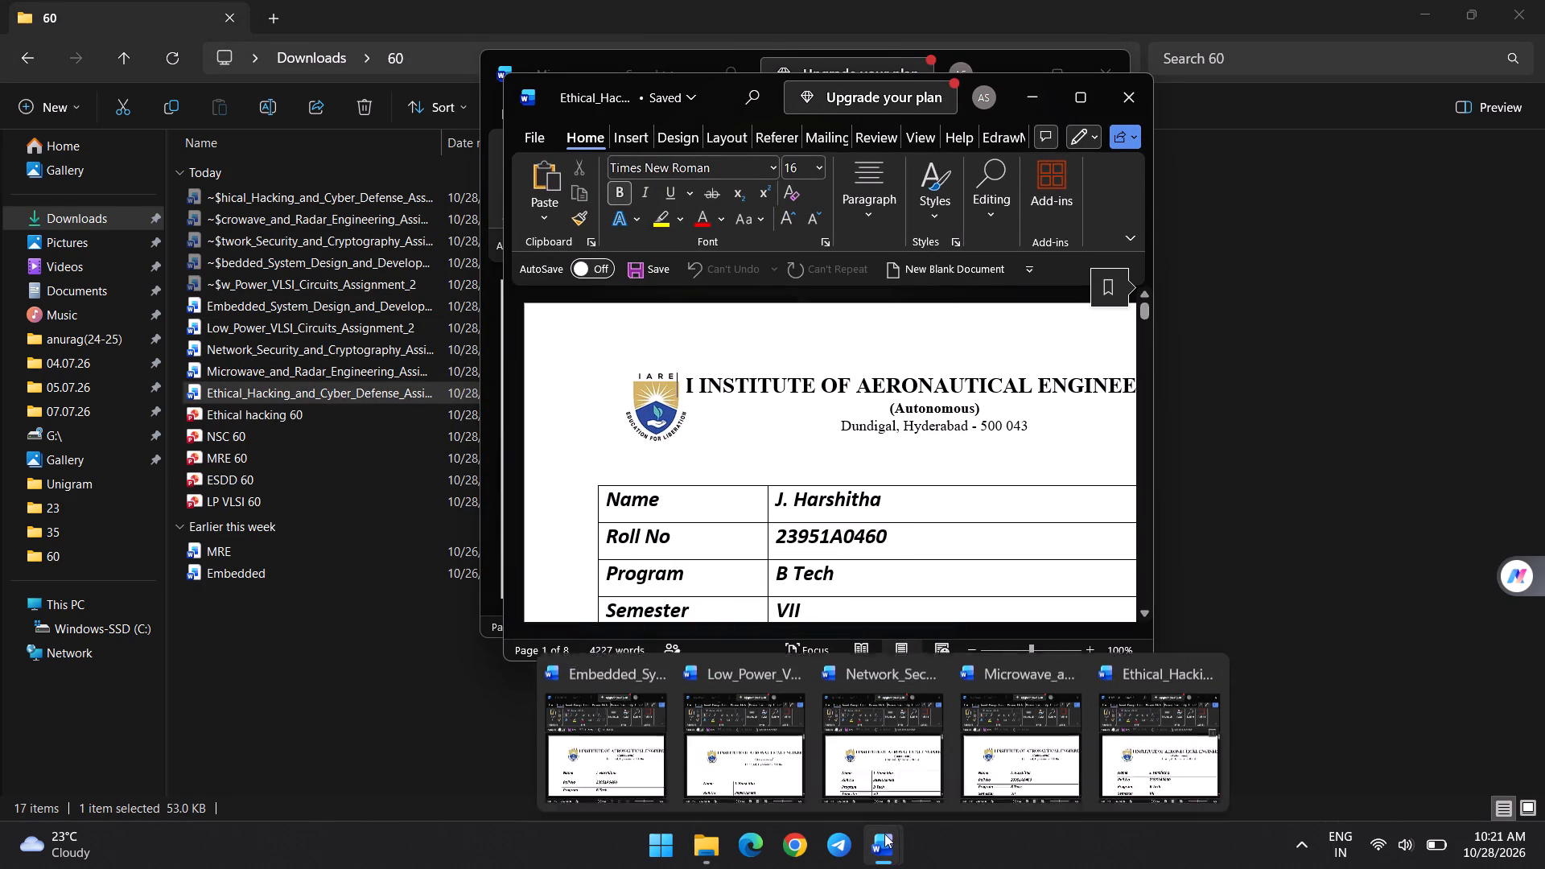
Maximize folder 60's Embedded System Design assignment and stretch its cover table taller down the page, narrowing it slightly.
{"action": "left_click", "coordinate": [604, 733]}
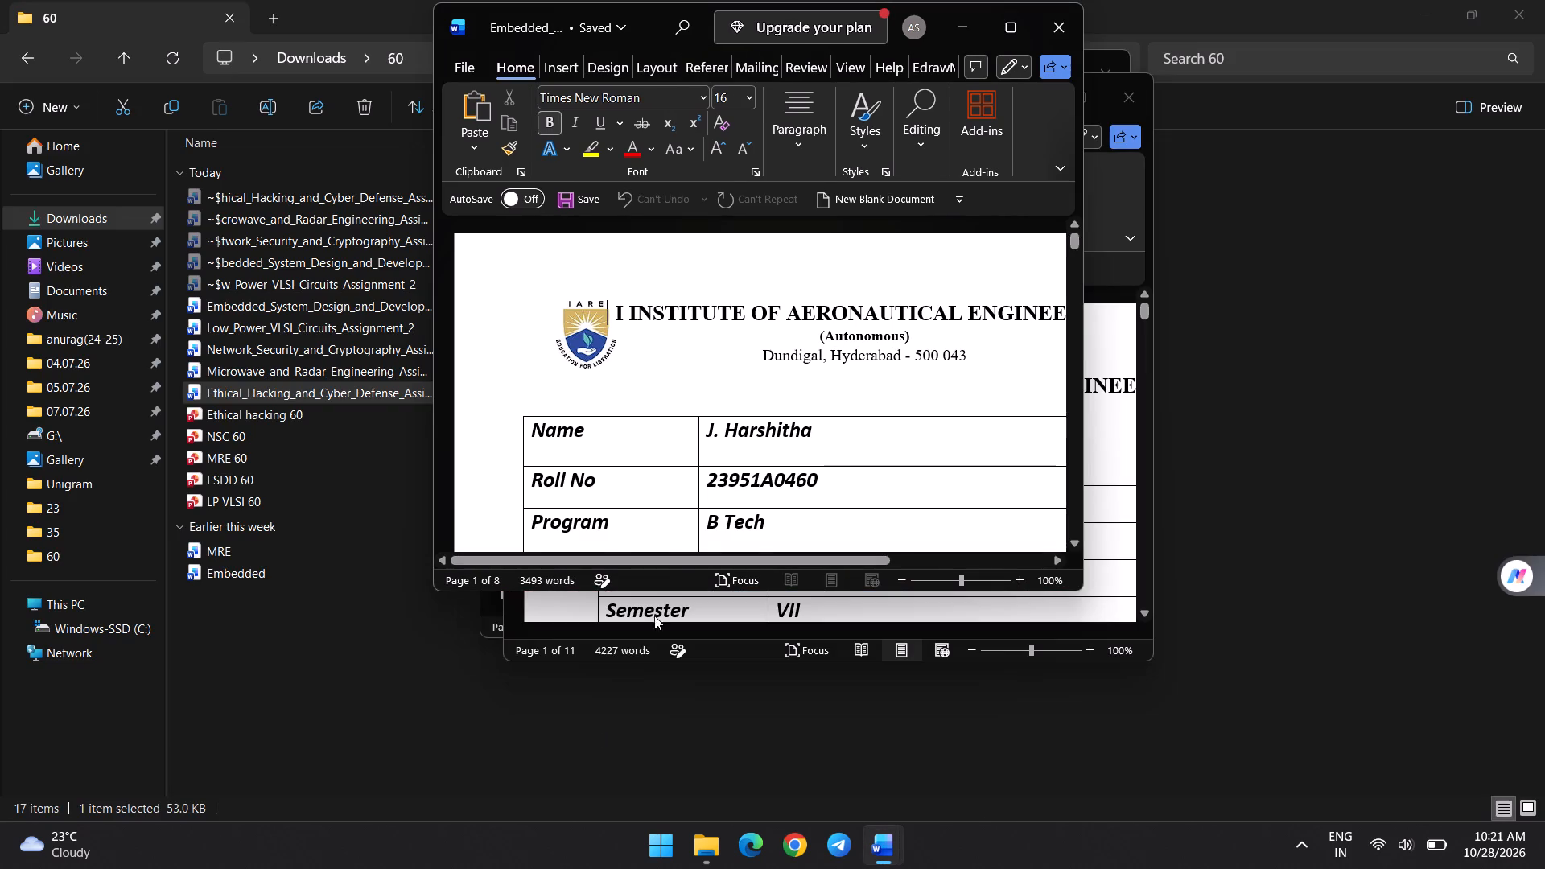
{"action": "left_click", "coordinate": [1008, 51]}
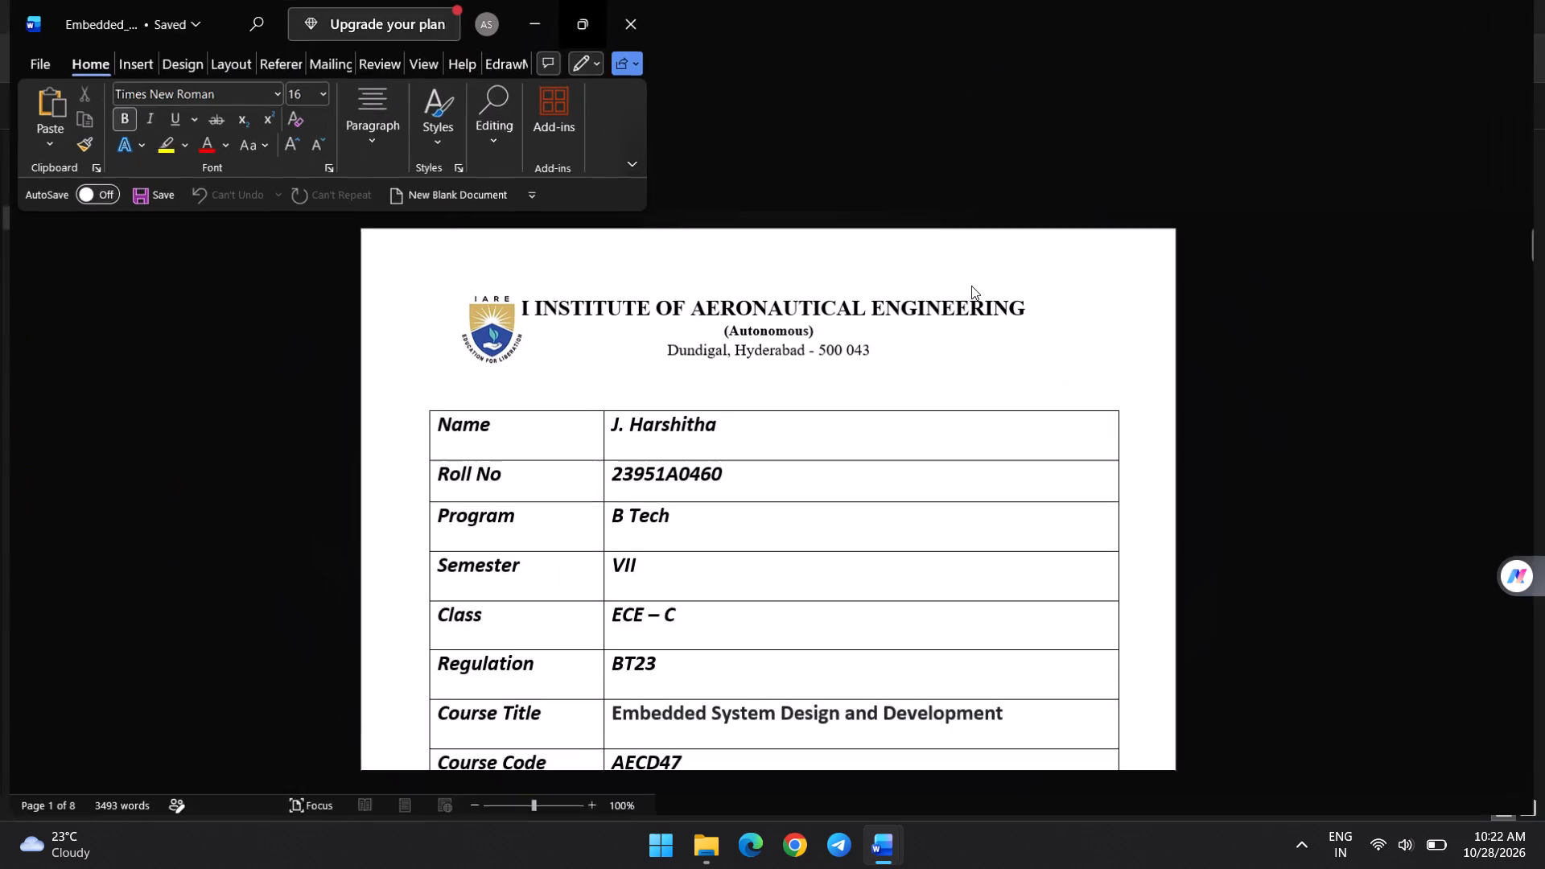
{"action": "scroll", "coordinate": [848, 476], "scroll_direction": "down", "scroll_amount": 1}
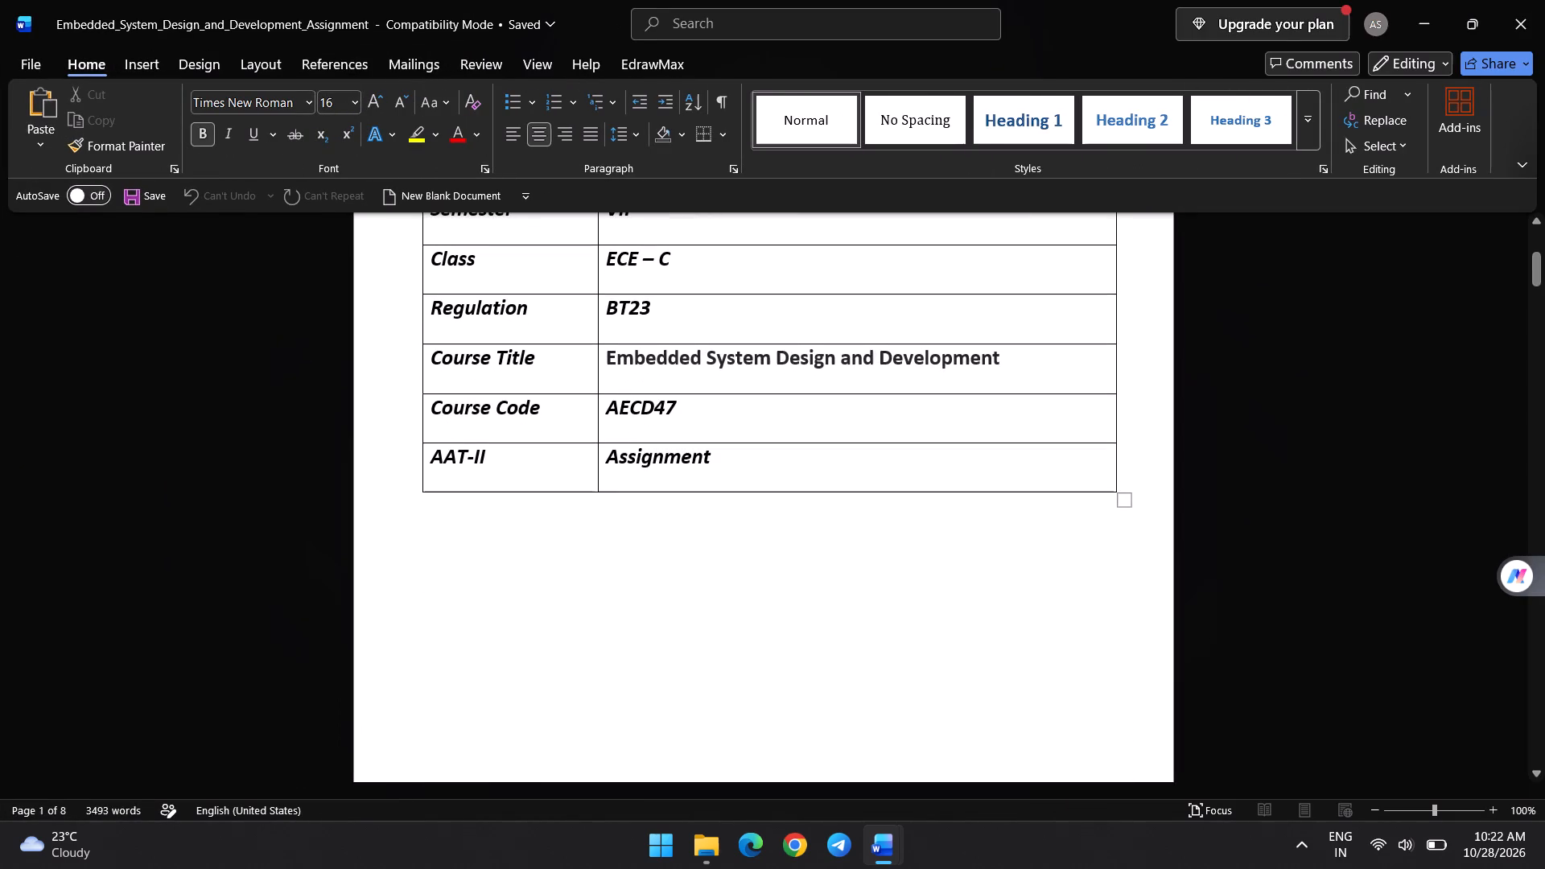
{"action": "left_click_drag", "start_coordinate": [1119, 500], "coordinate": [1103, 609]}
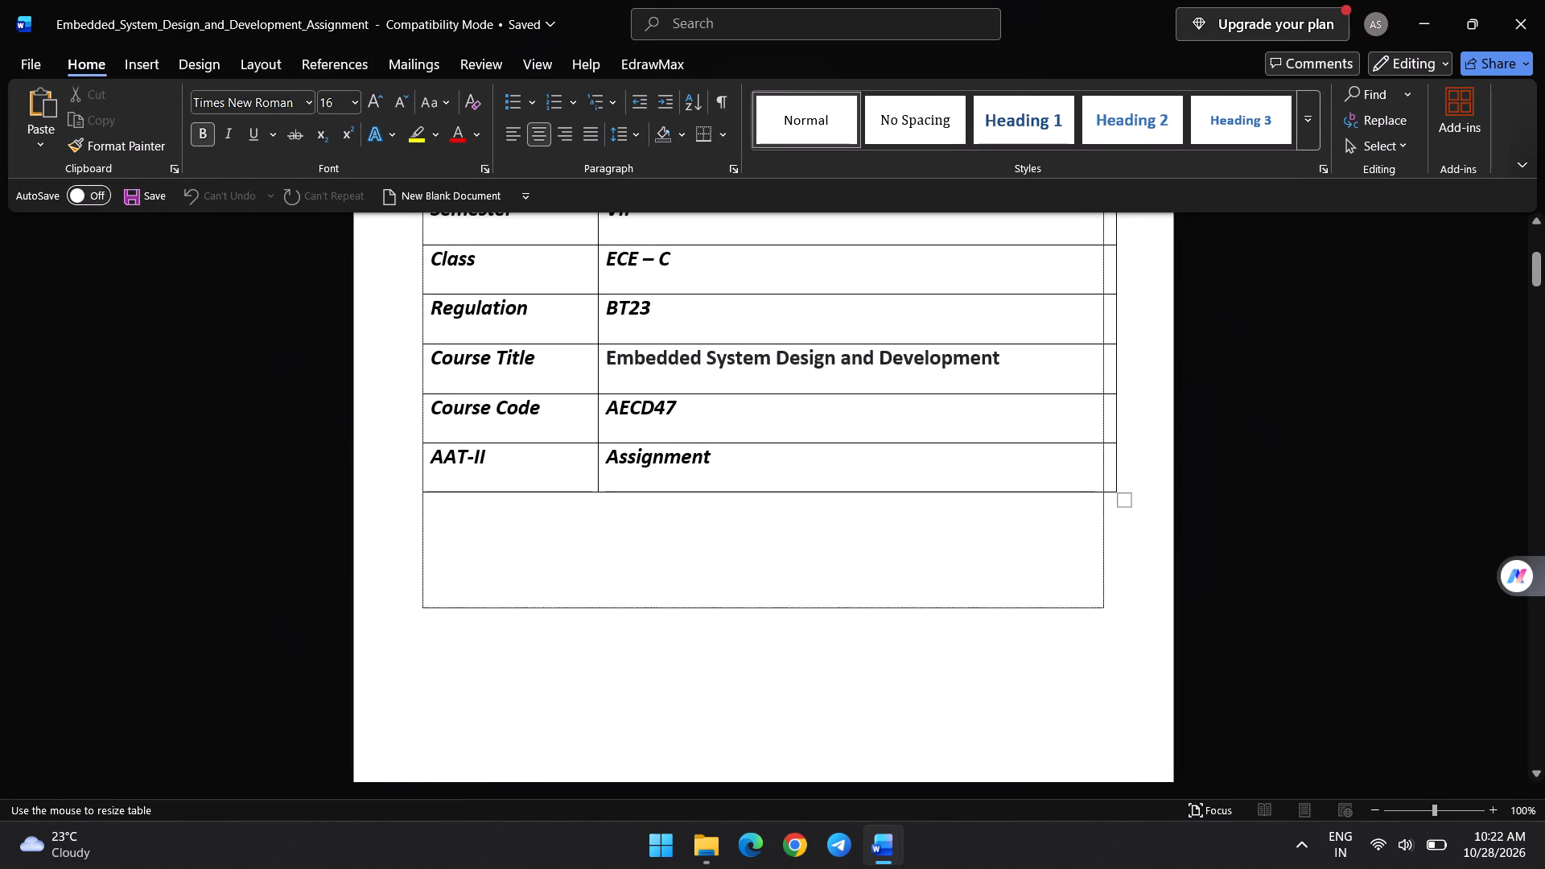
{"action": "left_click_drag", "start_coordinate": [1103, 609], "coordinate": [1109, 634]}
Delete the blank space above the question 1 heading on Federated Learning at the start of page 2.
{"action": "scroll", "coordinate": [1011, 539], "scroll_direction": "down", "scroll_amount": 1}
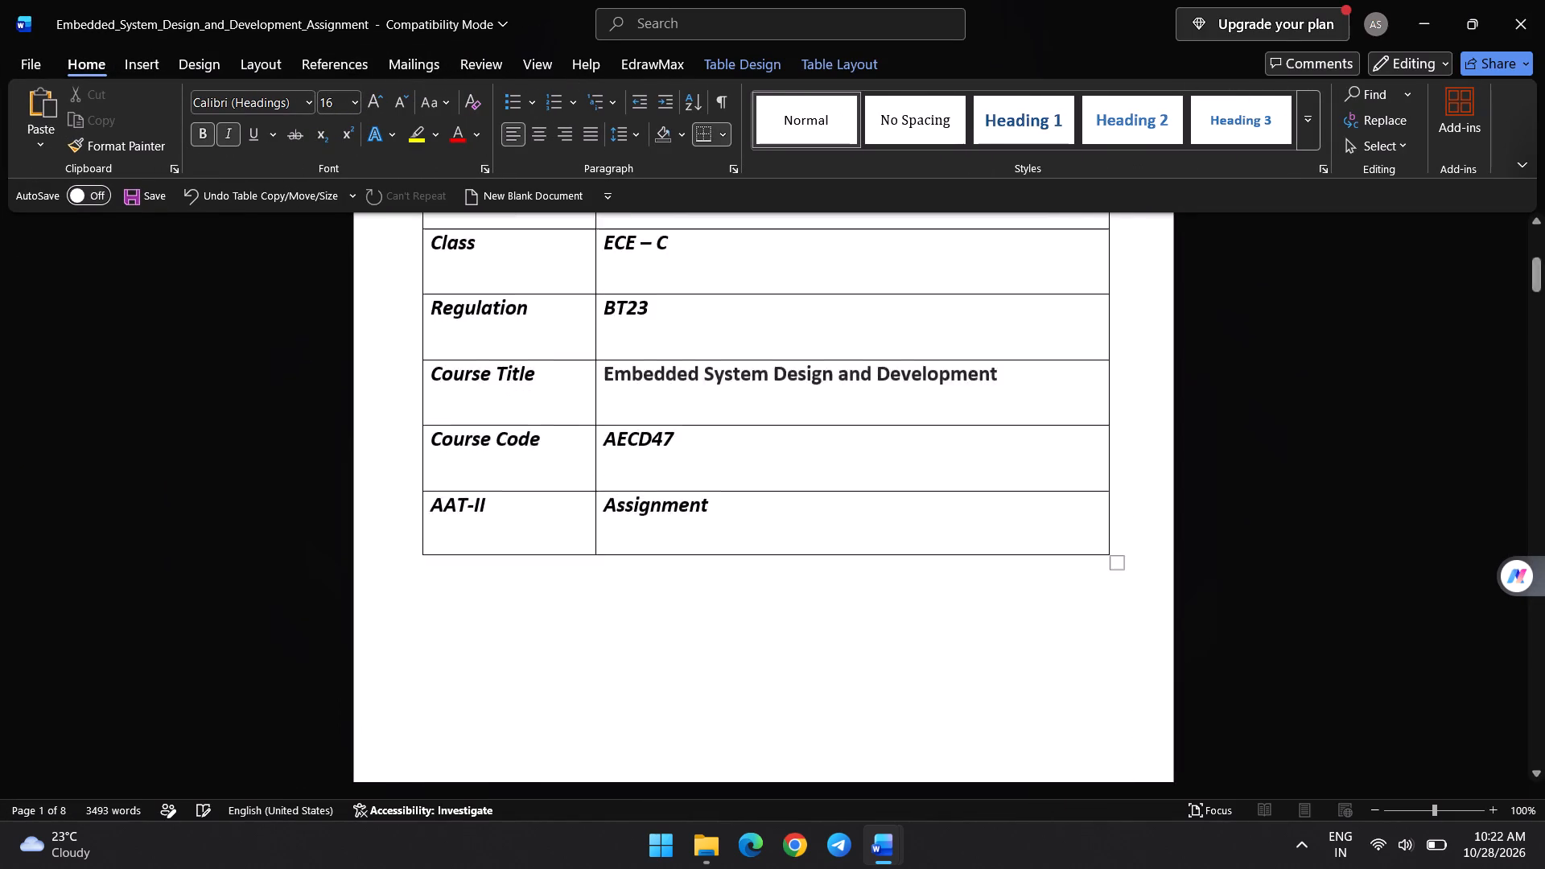
{"action": "scroll", "coordinate": [1011, 539], "scroll_direction": "down", "scroll_amount": 1}
{"action": "left_click_drag", "start_coordinate": [447, 618], "coordinate": [419, 385]}
{"action": "key", "text": "BackSpace"}
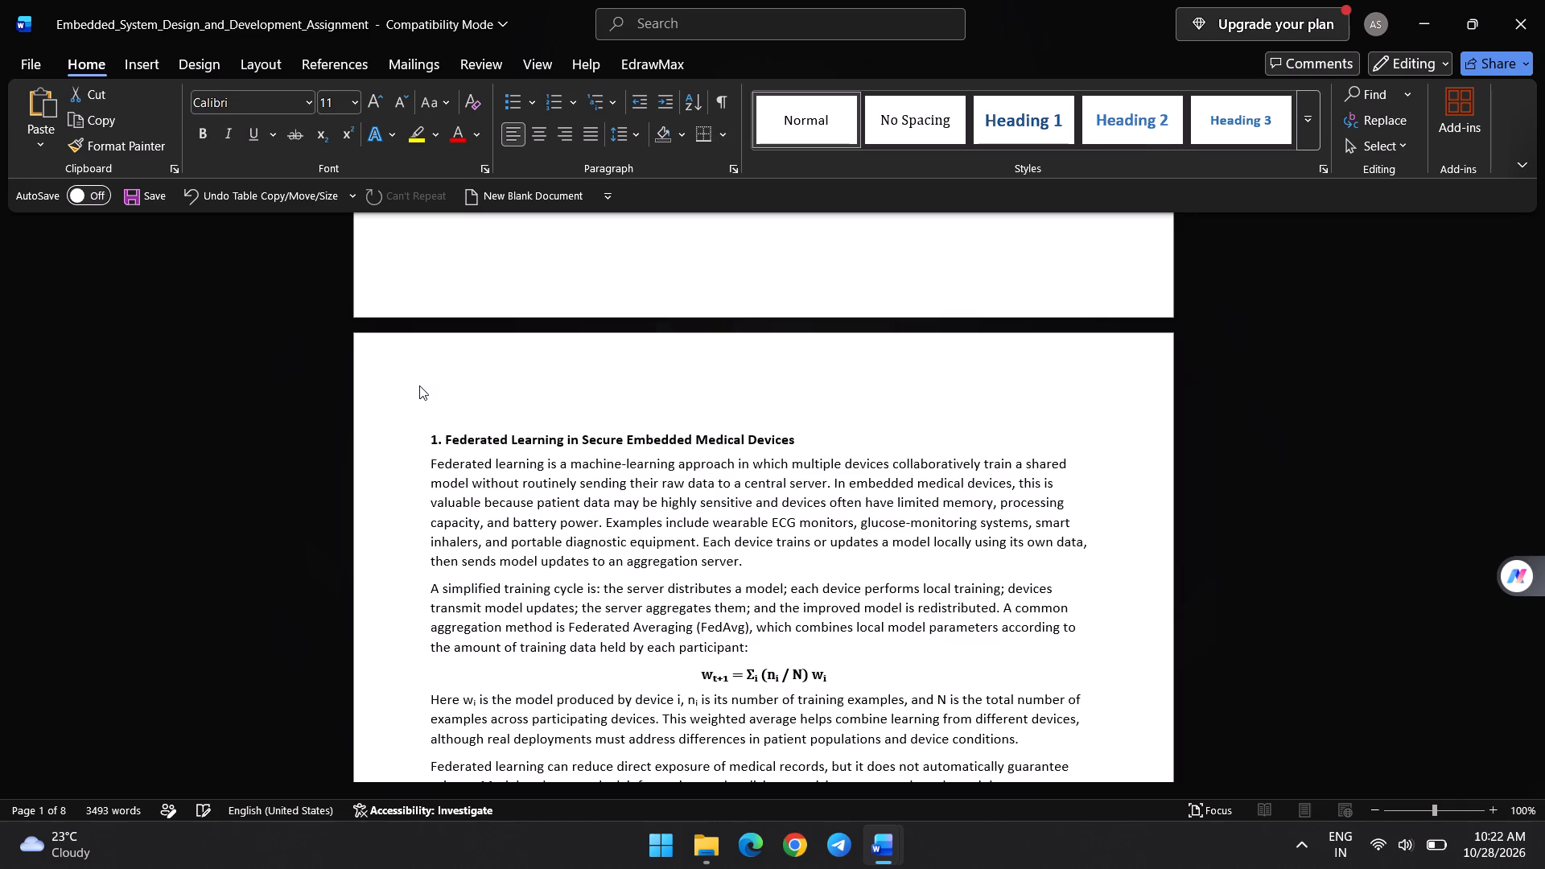
Remove the remaining blank lines before the Federated Learning heading, keeping the heading at the top of page 2.
{"action": "key", "text": "BackSpace"}
{"action": "key", "text": "BackSpace"}
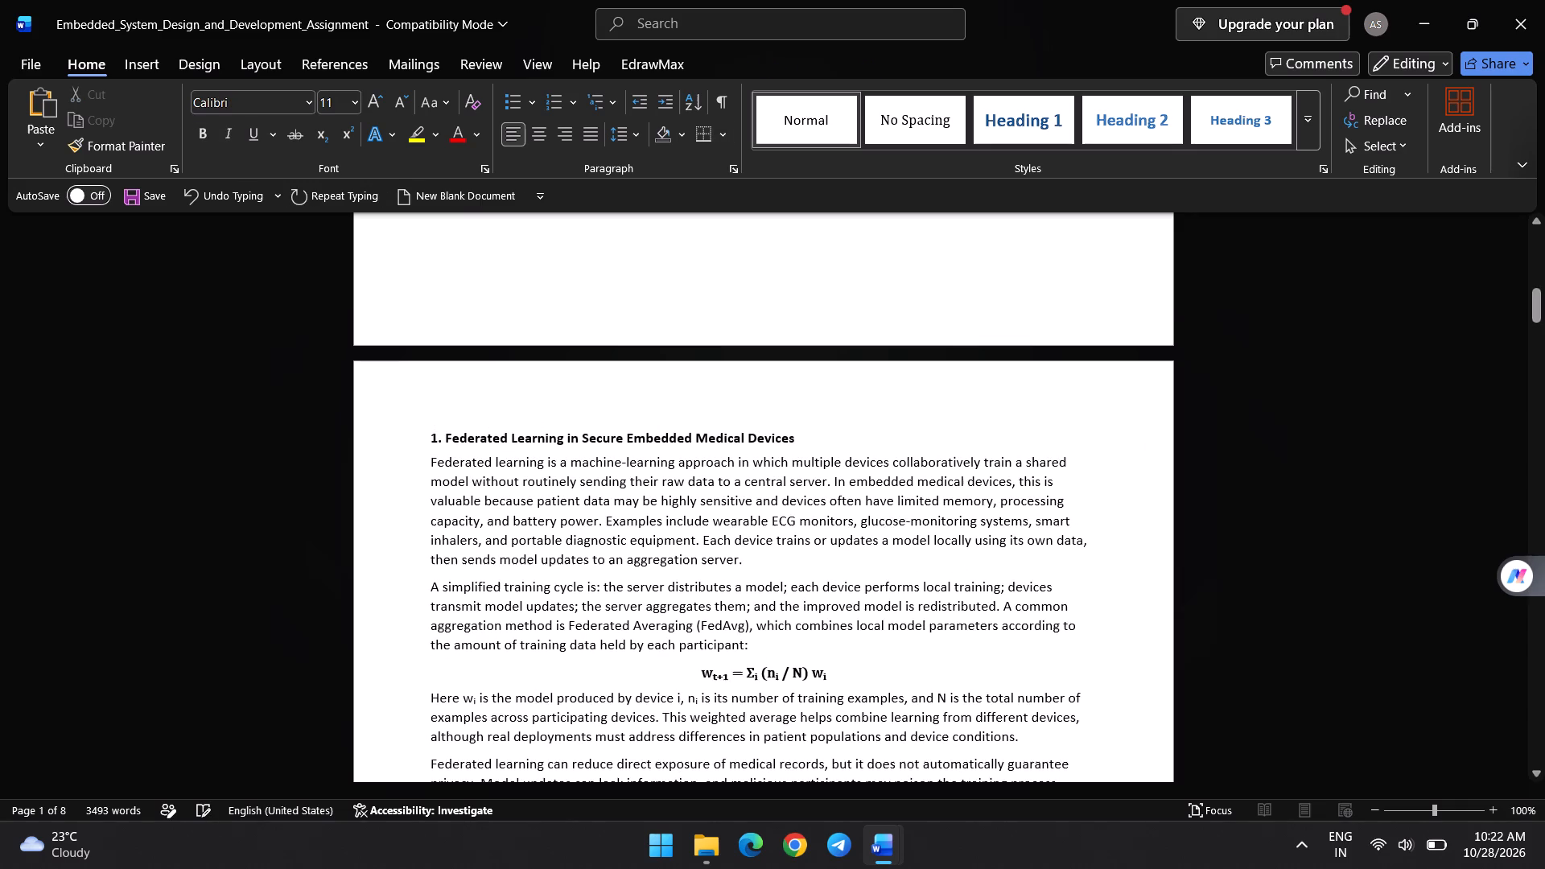
{"action": "key", "text": "BackSpace"}
{"action": "key", "text": "Return"}
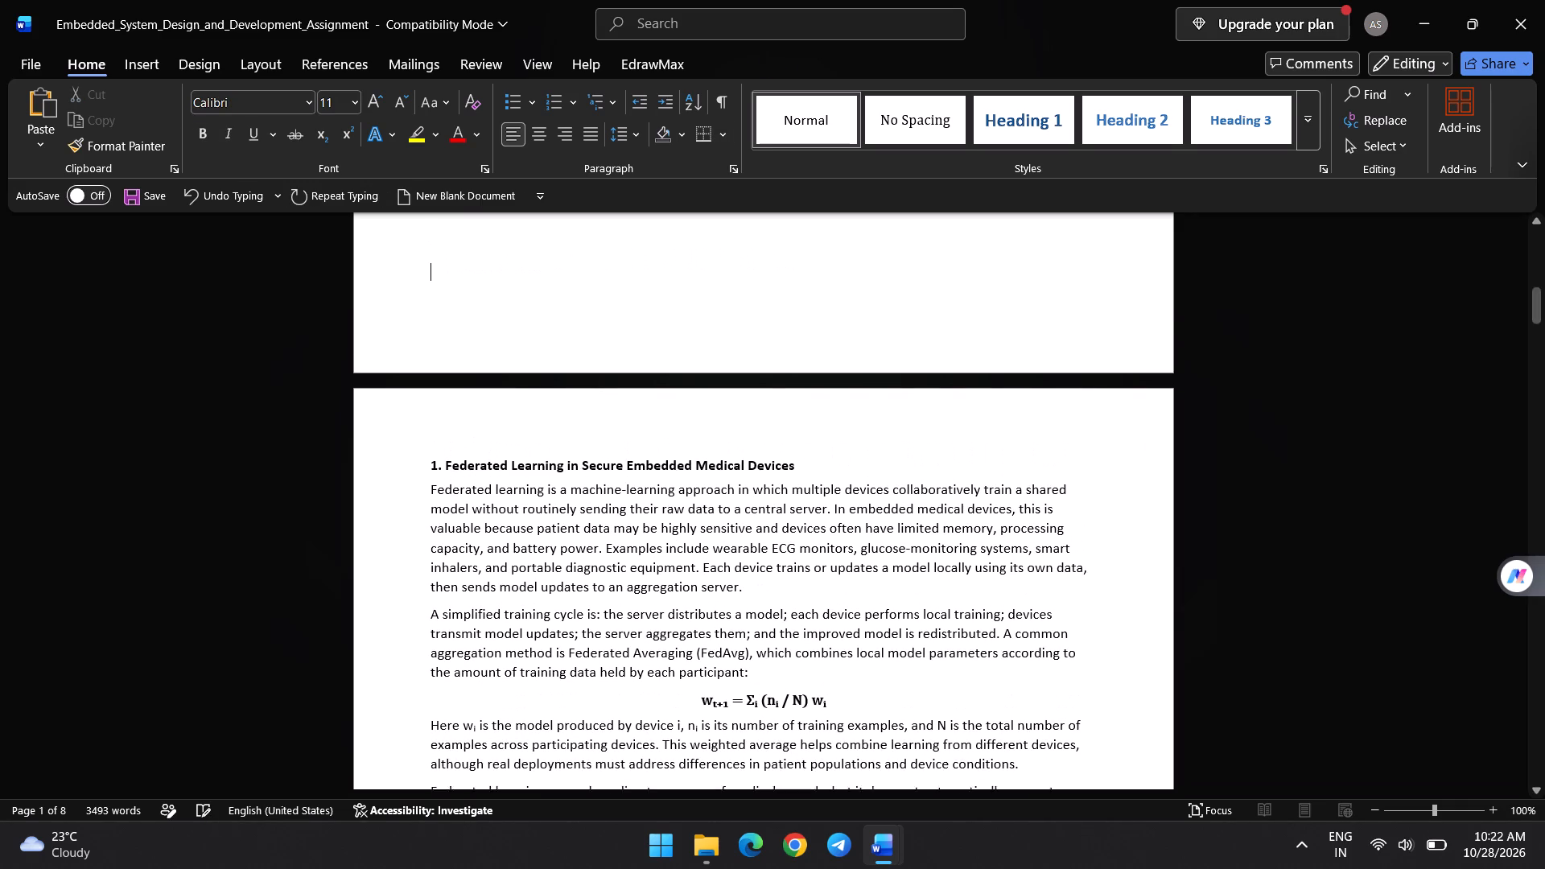
Set all answer text from the question 1 heading through the final words "significant consequences." to font size 12.
{"action": "left_click_drag", "start_coordinate": [433, 459], "coordinate": [597, 868]}
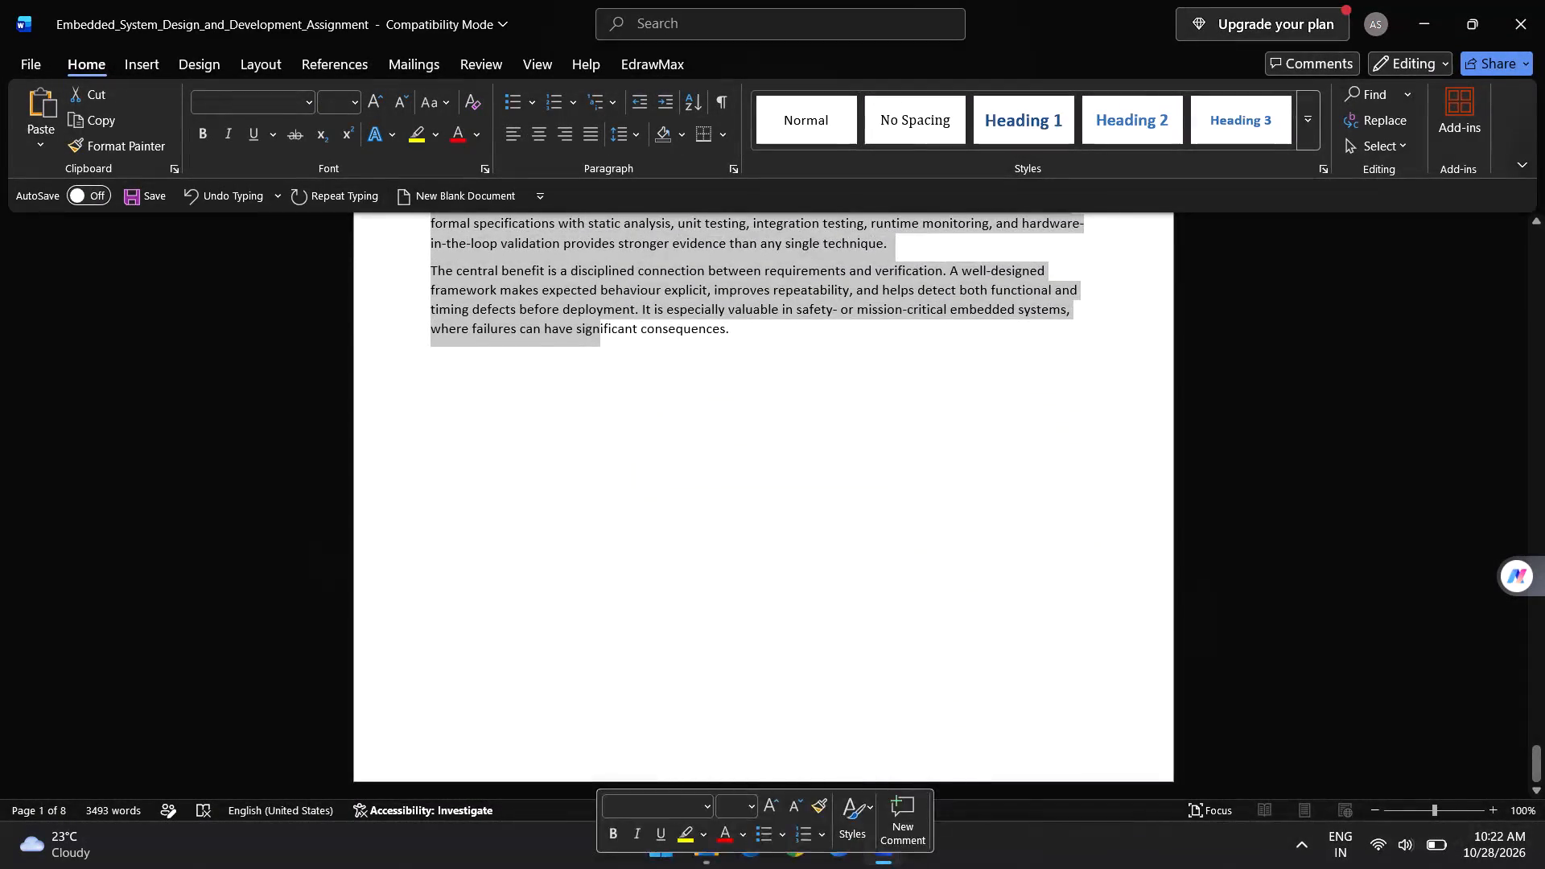
{"action": "left_click", "coordinate": [338, 99]}
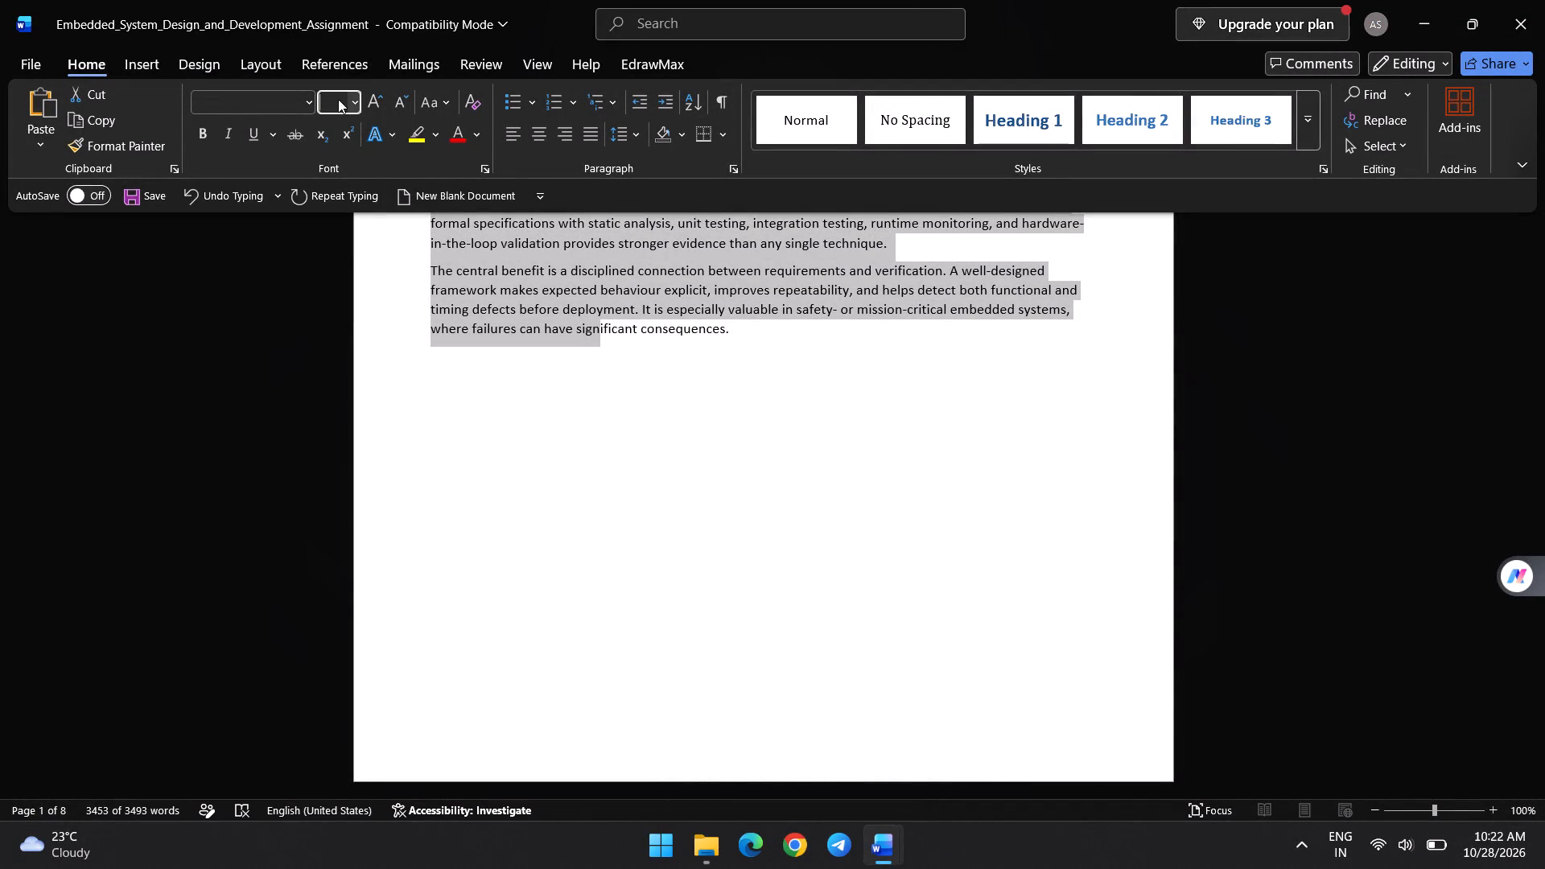
{"action": "type", "text": "12"}
{"action": "key", "text": "Return"}
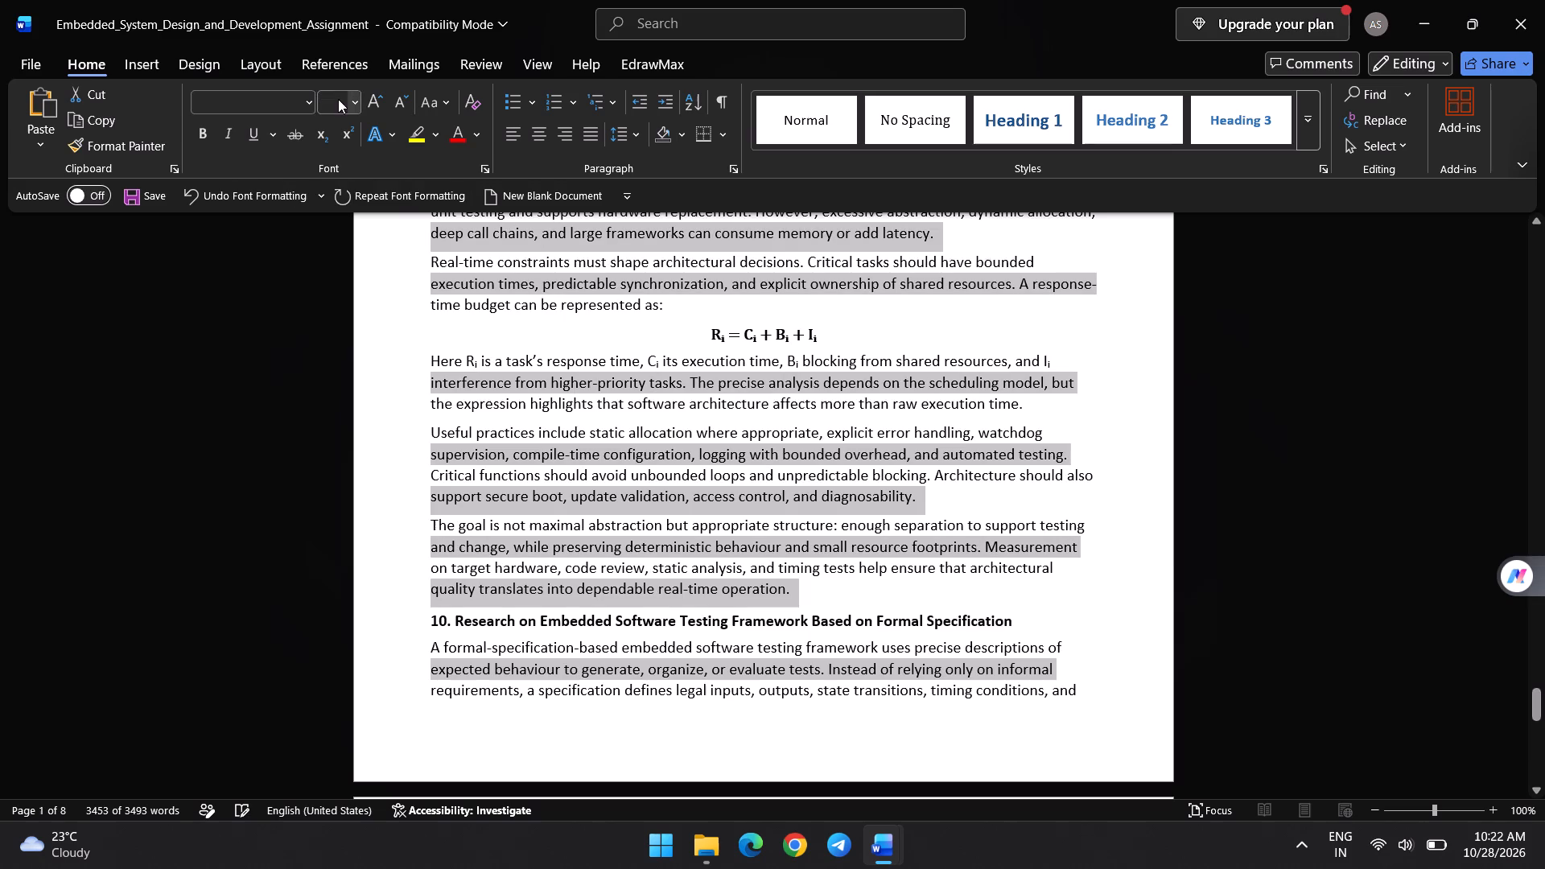
{"action": "scroll", "coordinate": [571, 662], "scroll_direction": "down", "scroll_amount": 7}
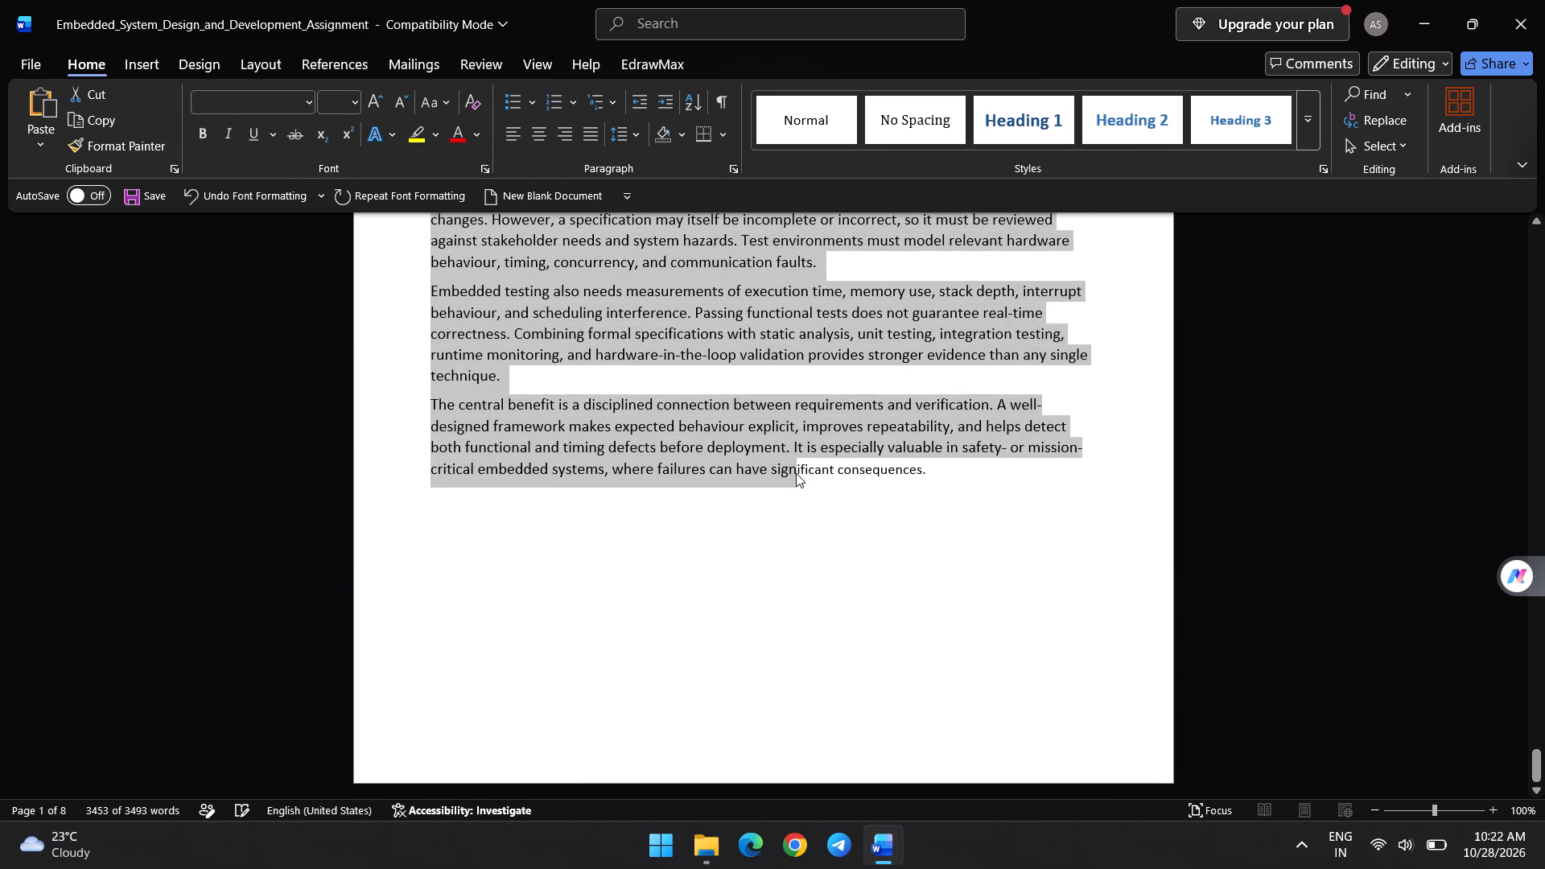
{"action": "left_click_drag", "start_coordinate": [797, 463], "coordinate": [930, 485]}
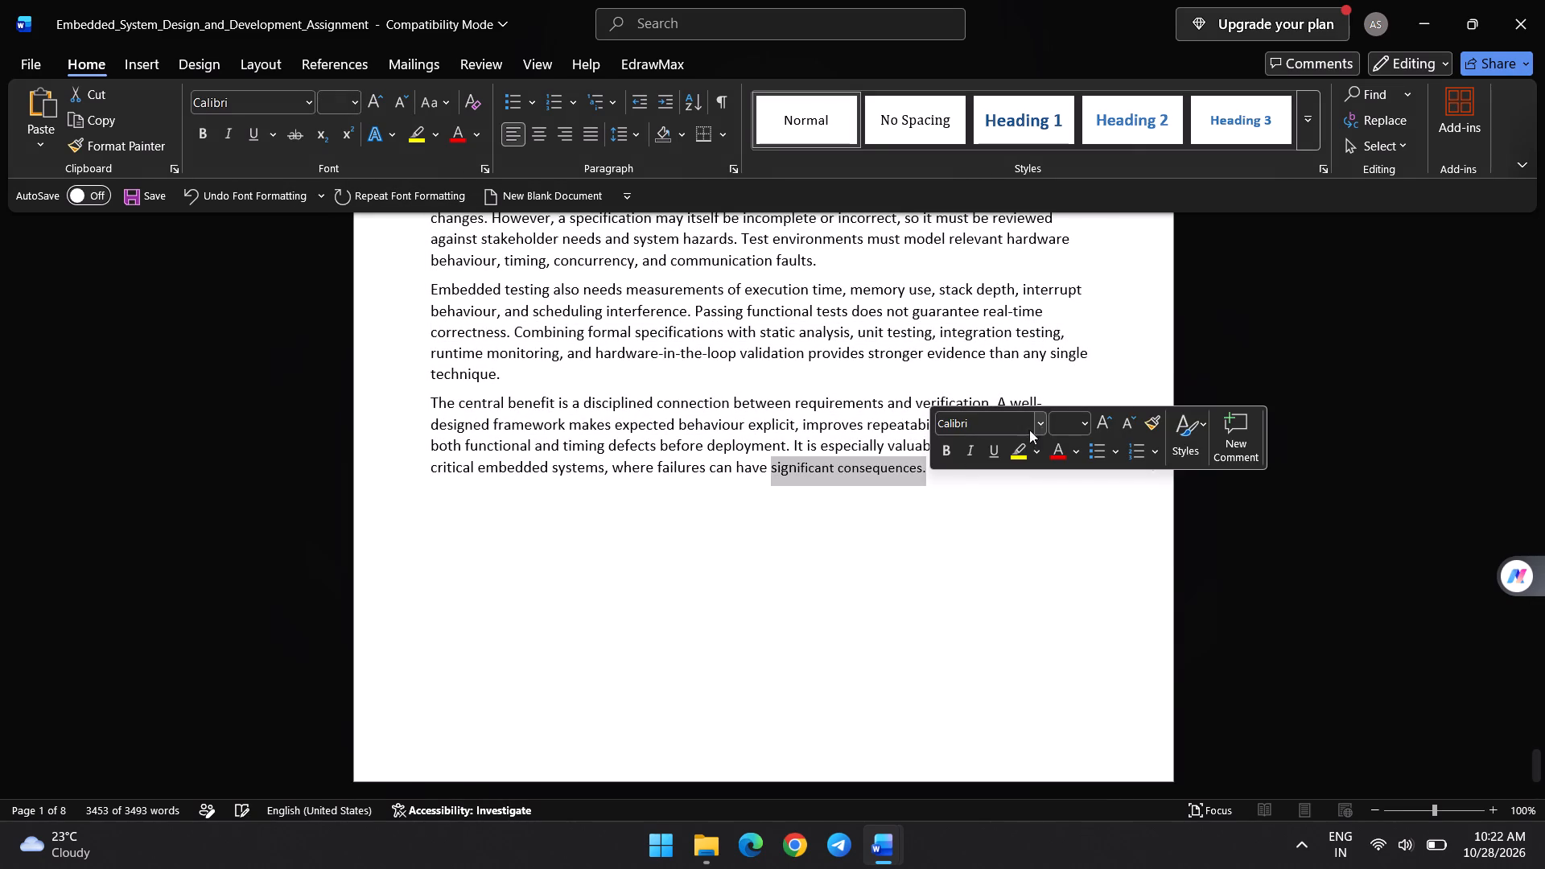
{"action": "left_click", "coordinate": [1062, 424]}
{"action": "type", "text": "12"}
{"action": "key", "text": "Return"}
{"action": "left_click", "coordinate": [965, 558]}
Save the Embedded System Design assignment, look over its cover page and first answer page, and close it.
{"action": "key", "text": "ctrl+s"}
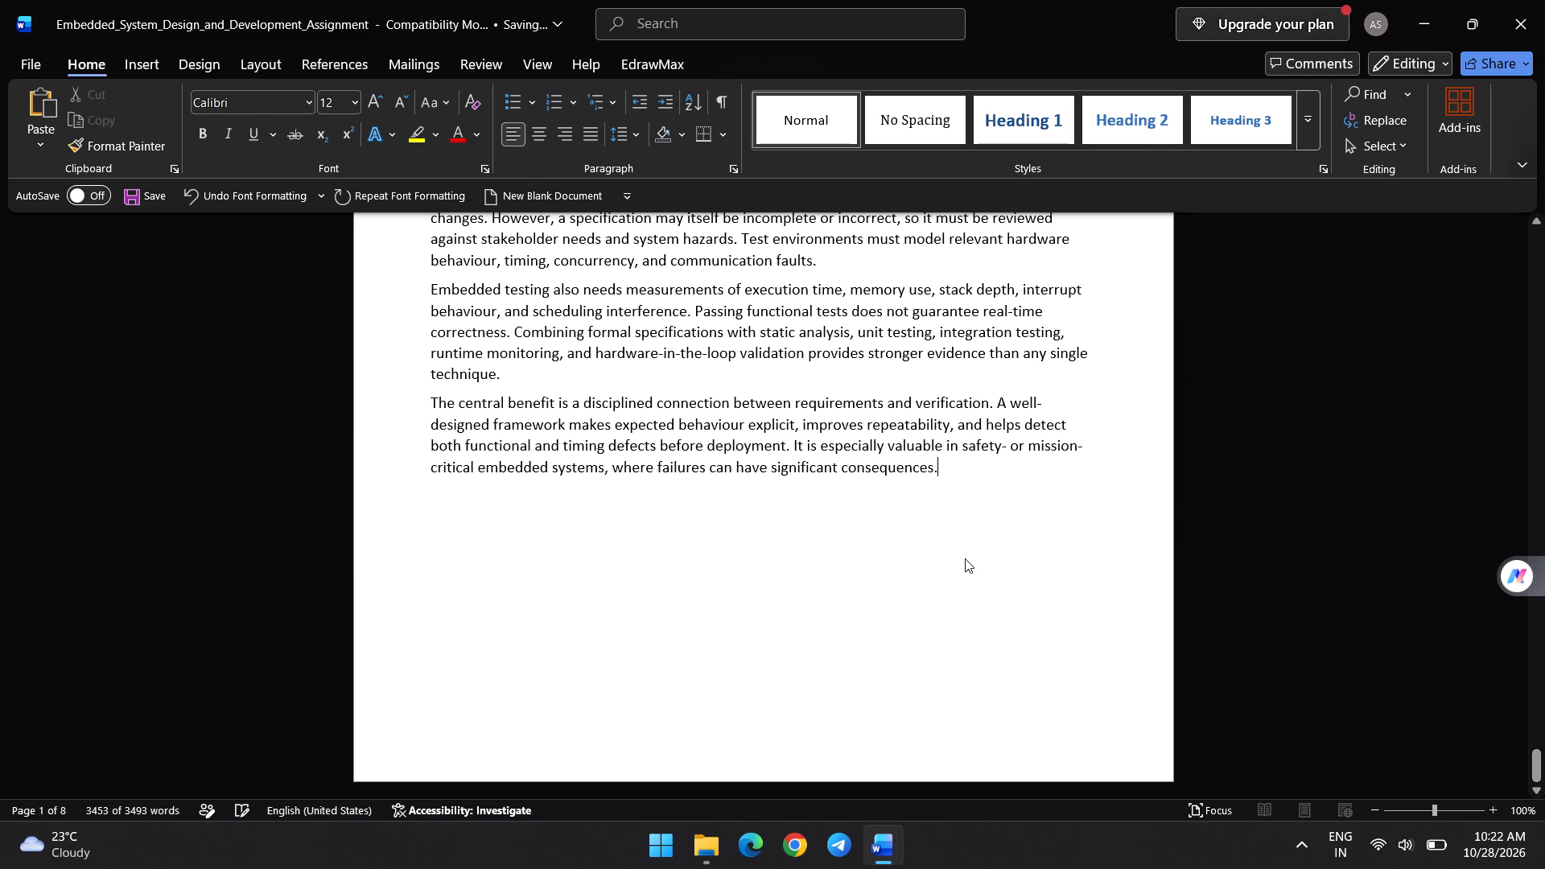
{"action": "scroll", "coordinate": [965, 558], "scroll_direction": "up", "scroll_amount": 10}
{"action": "scroll", "coordinate": [965, 558], "scroll_direction": "down", "scroll_amount": 1}
{"action": "scroll", "coordinate": [965, 558], "scroll_direction": "up", "scroll_amount": 20}
{"action": "scroll", "coordinate": [965, 558], "scroll_direction": "up", "scroll_amount": 12}
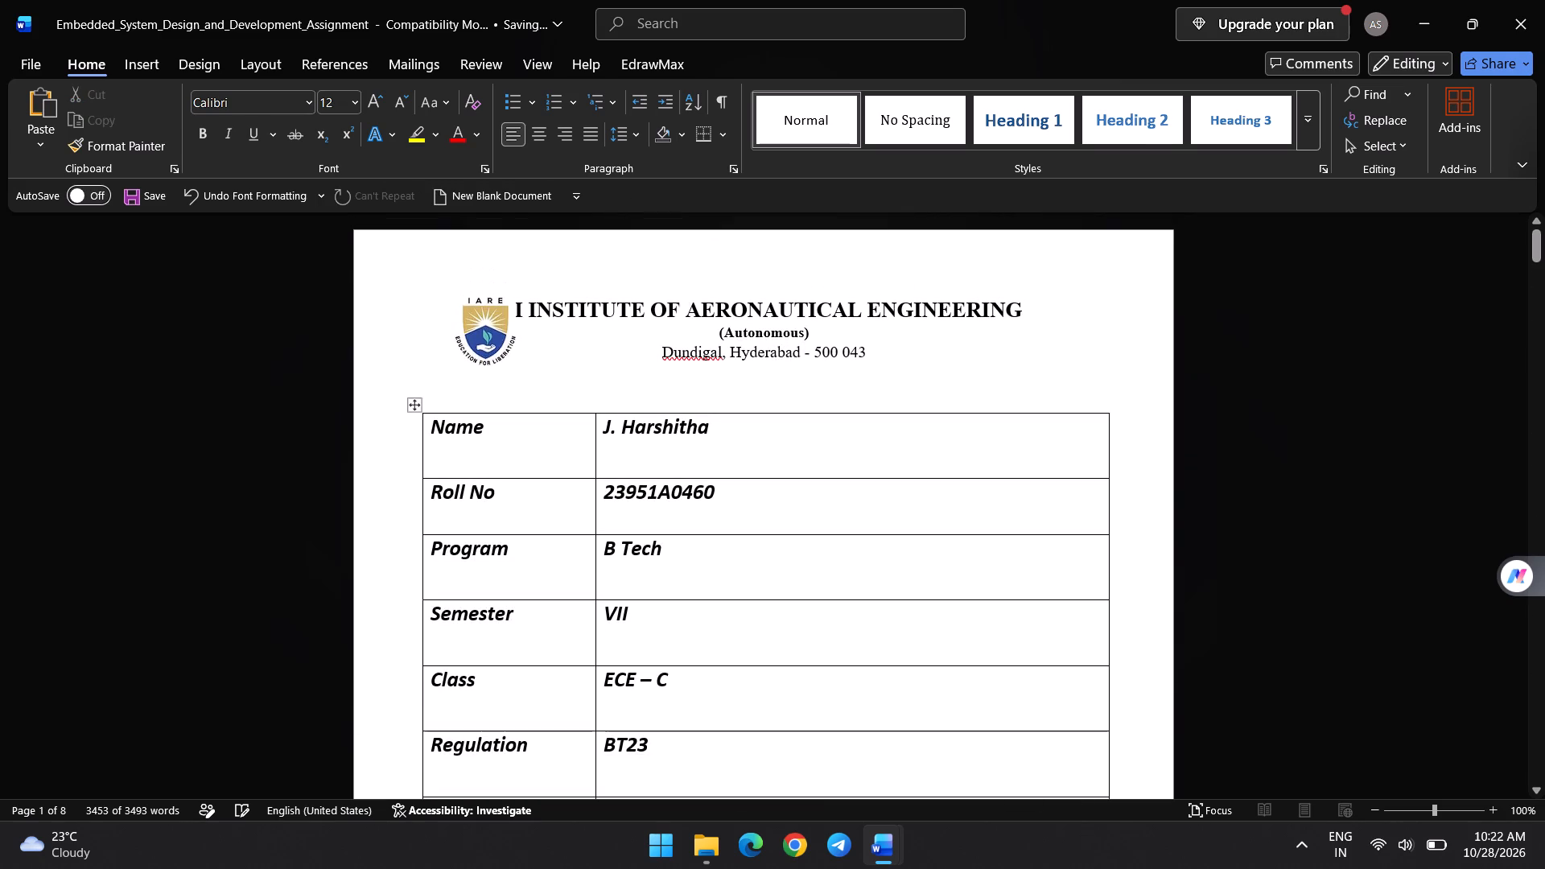
{"action": "scroll", "coordinate": [827, 616], "scroll_direction": "down", "scroll_amount": 2}
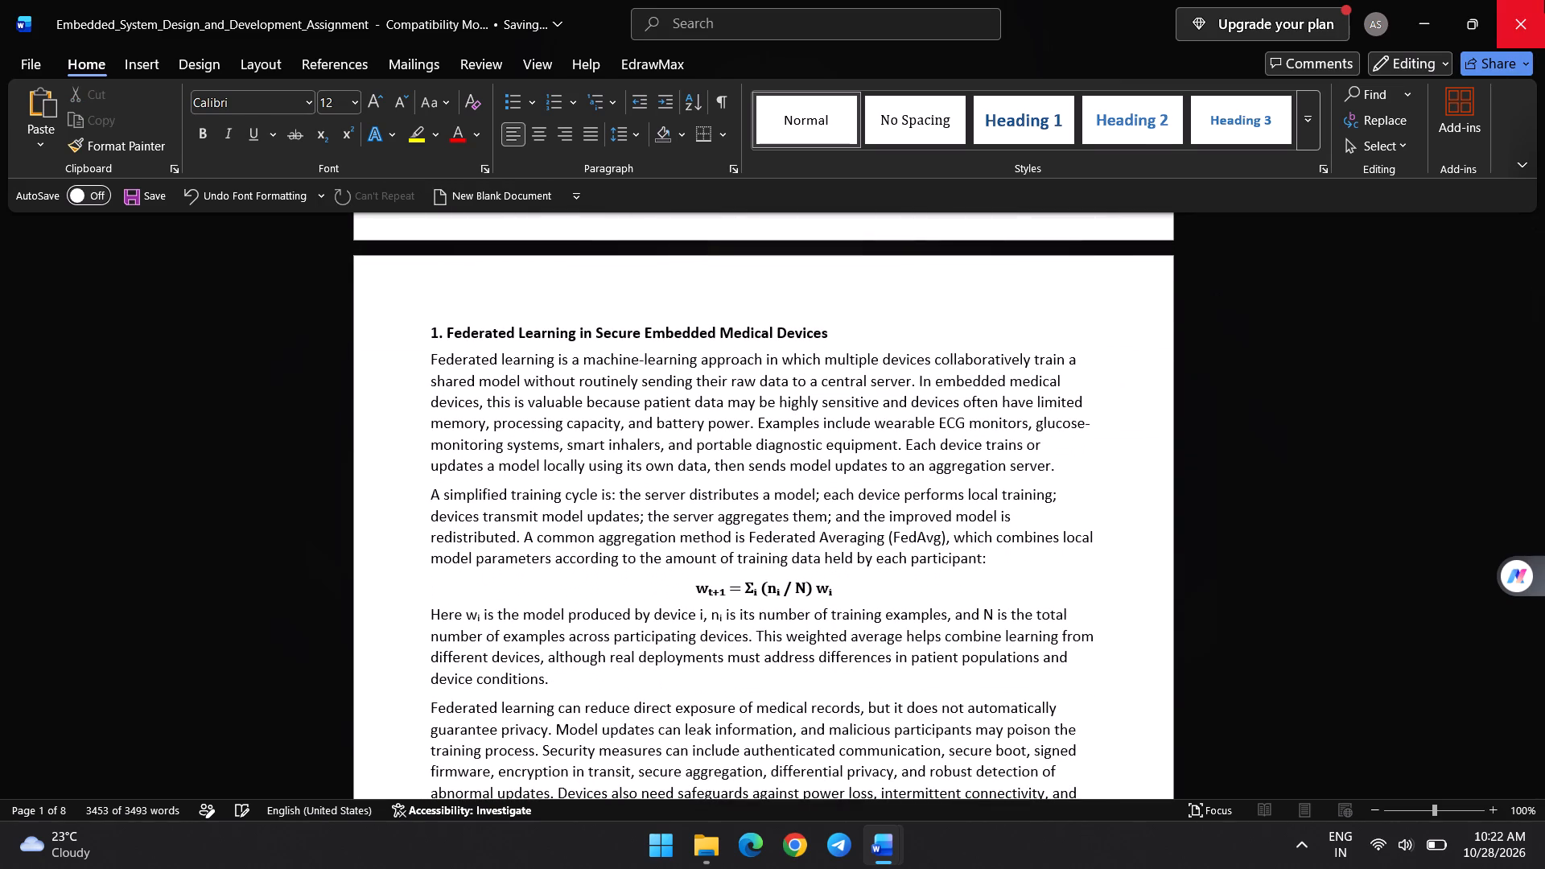
{"action": "left_click", "coordinate": [1539, 0]}
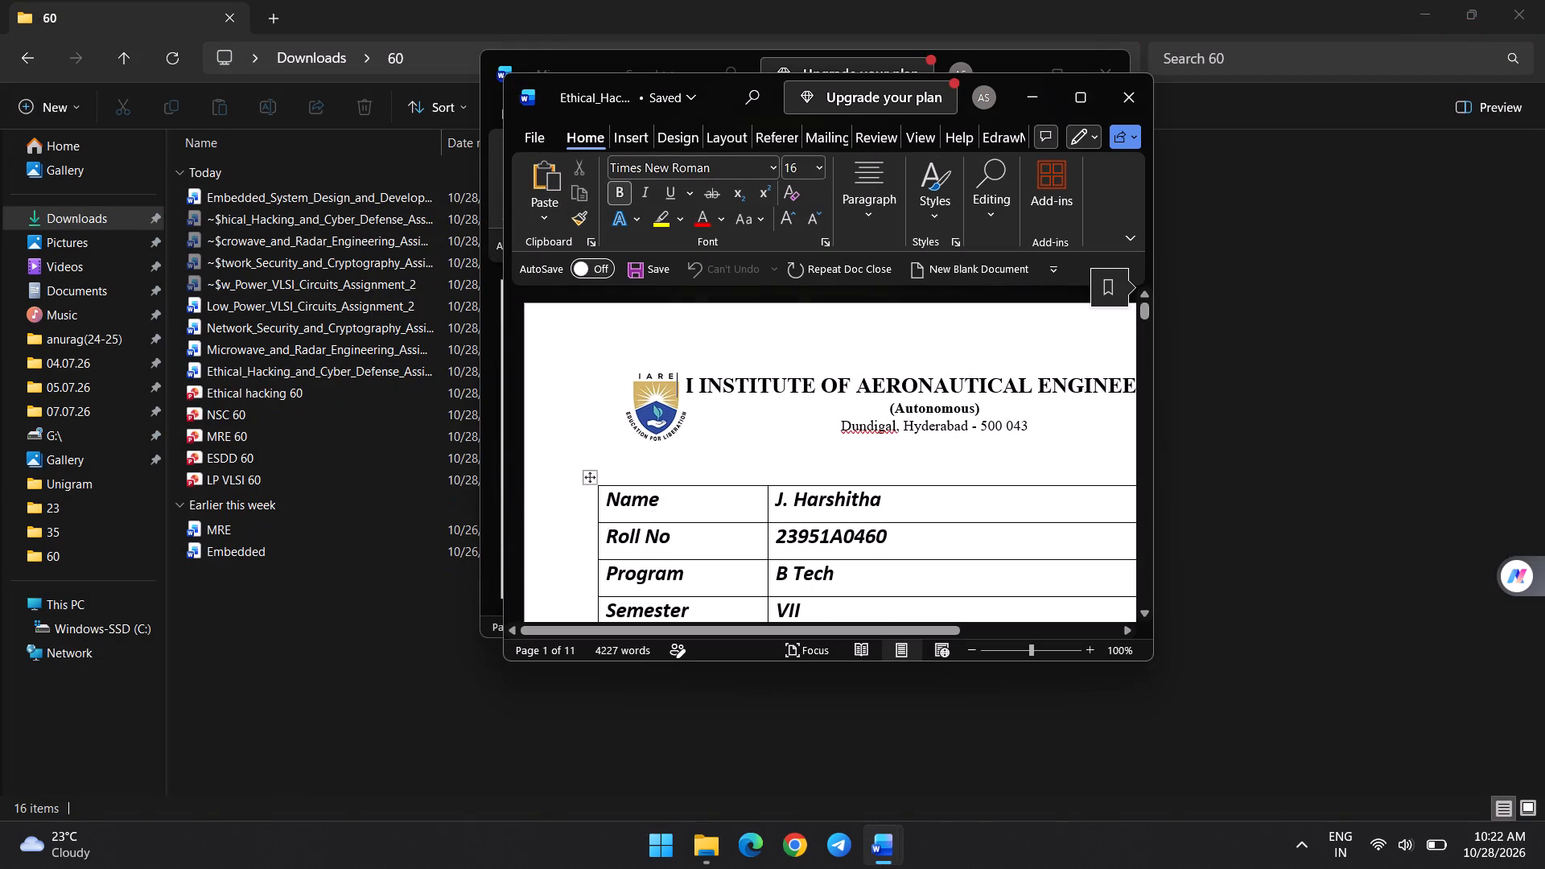
Maximize the Ethical Hacking assignment and replace the stray "I" before INSTITUTE in the cover title with three spaces.
{"action": "left_click", "coordinate": [1077, 112]}
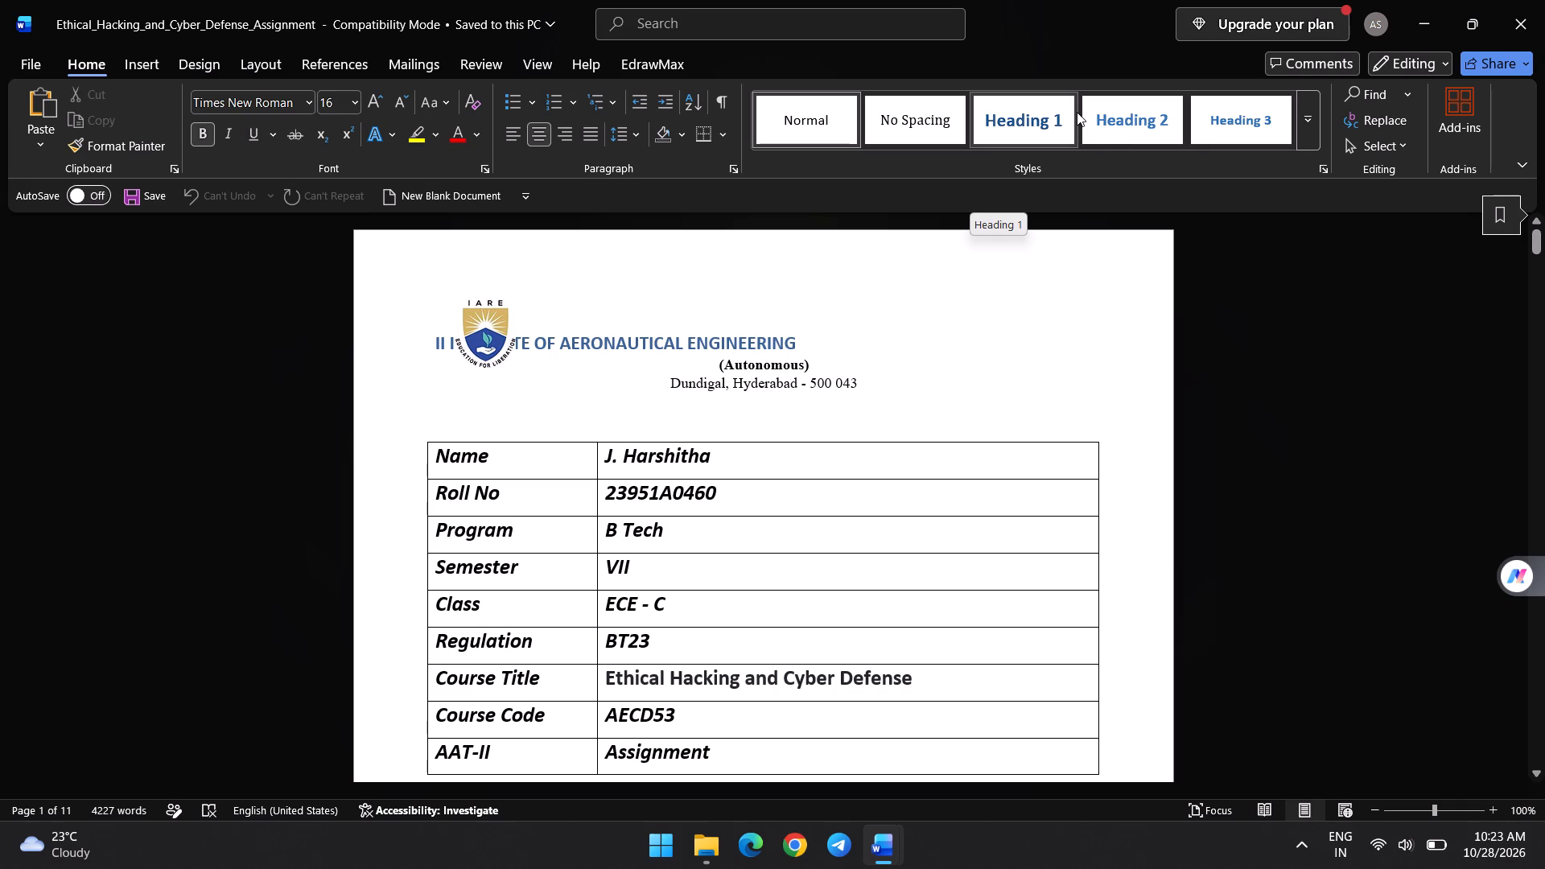
{"action": "left_click", "coordinate": [531, 309]}
{"action": "key", "text": "BackSpace"}
{"action": "key", "text": "BackSpace"}
{"action": "key", "text": "BackSpace"}
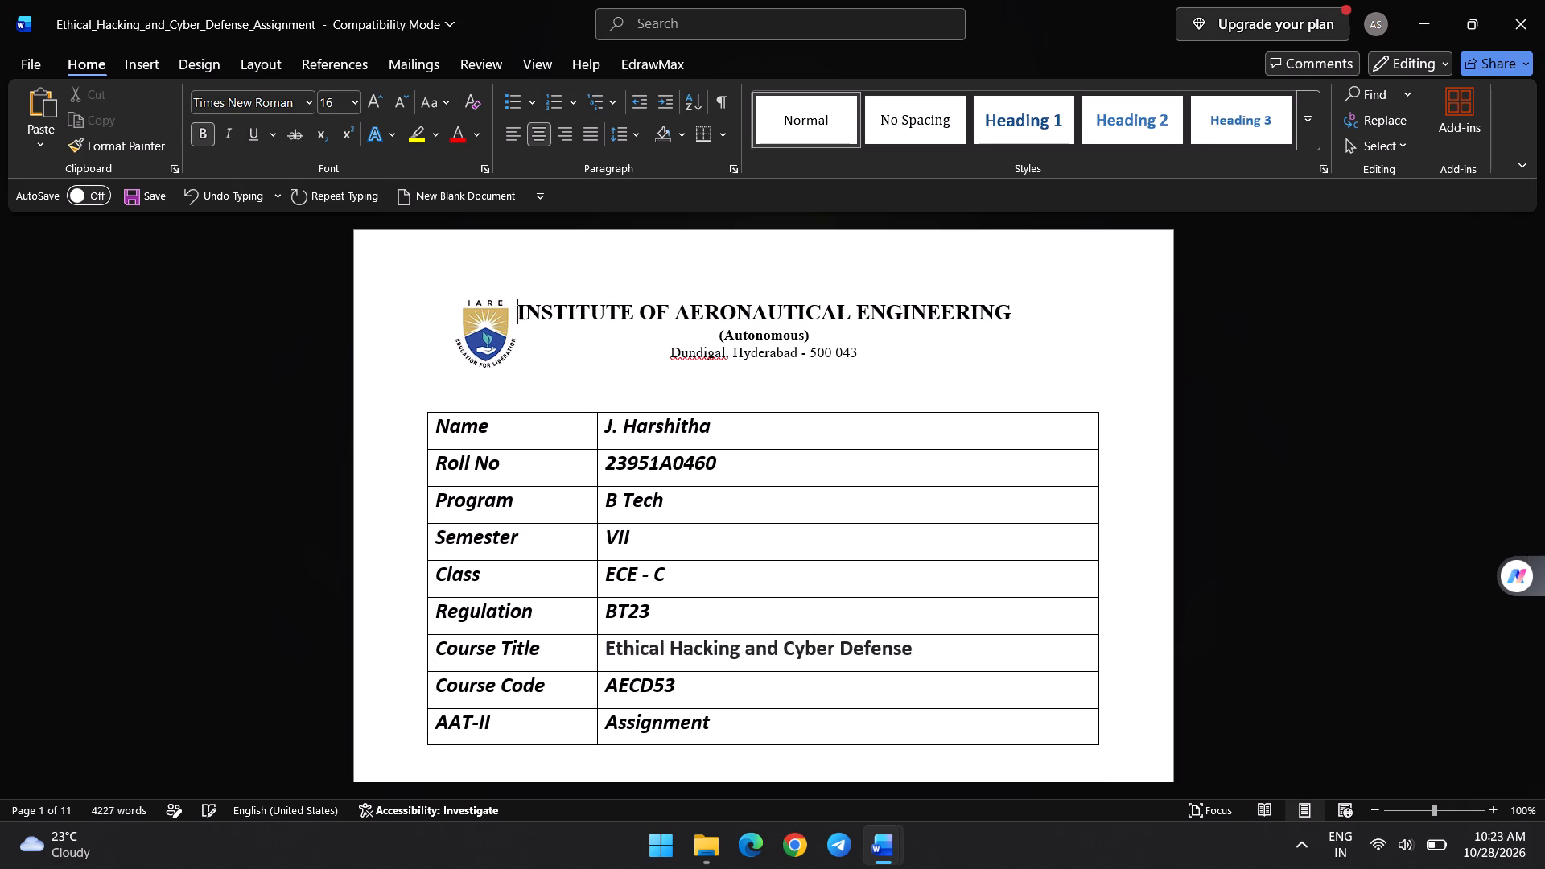
{"action": "key", "text": "space"}
{"action": "key", "text": "space"}
{"action": "key", "text": "space"}
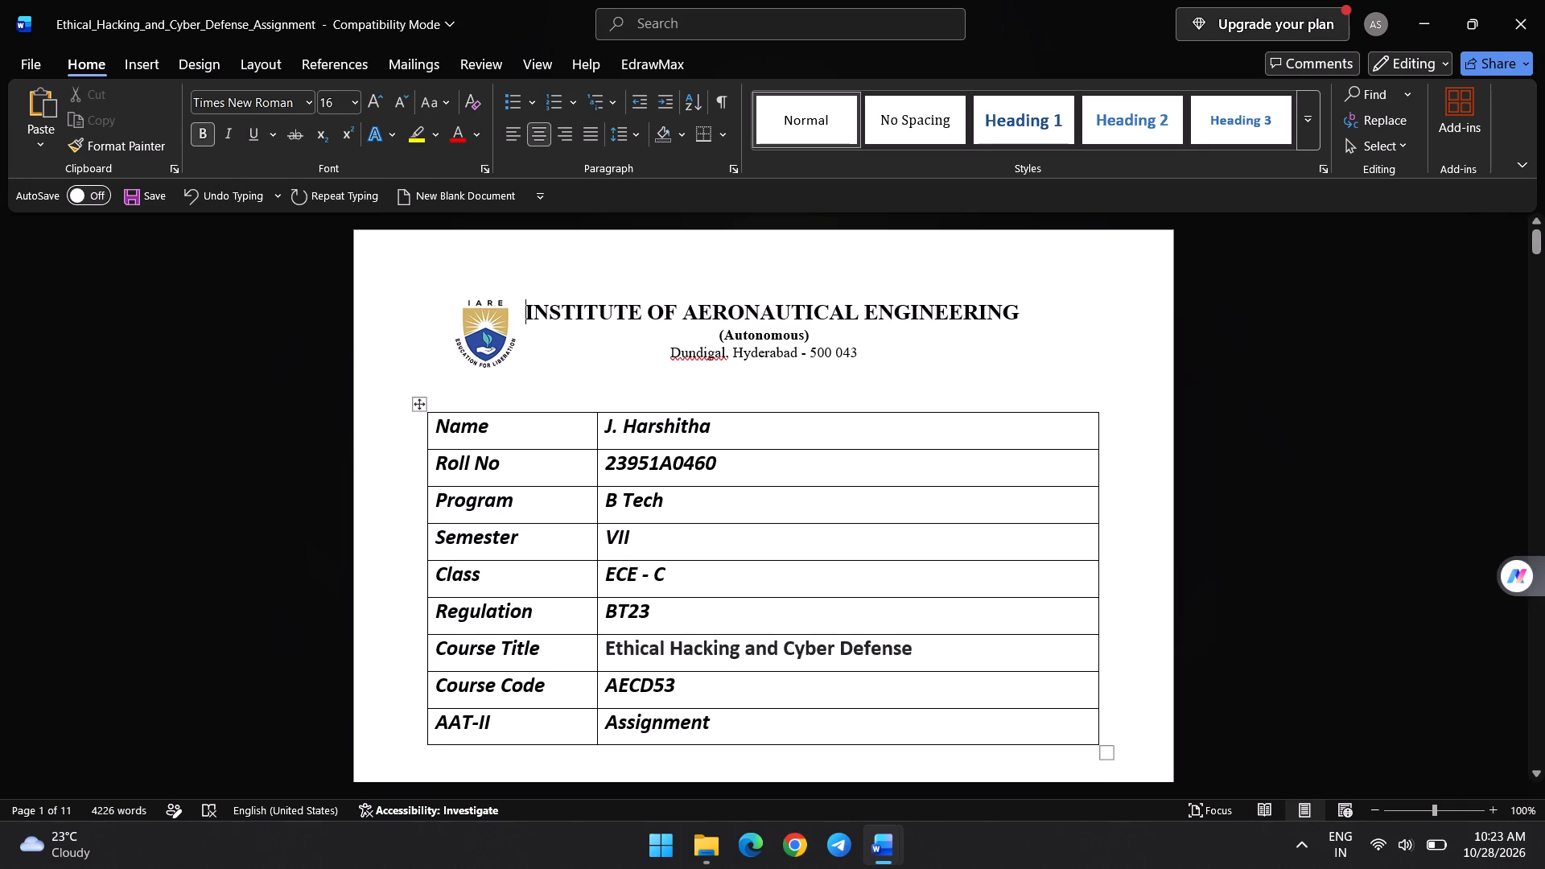
Stretch the Ethical Hacking cover table taller down the page, narrowing it slightly.
{"action": "scroll", "coordinate": [672, 654], "scroll_direction": "down", "scroll_amount": 1}
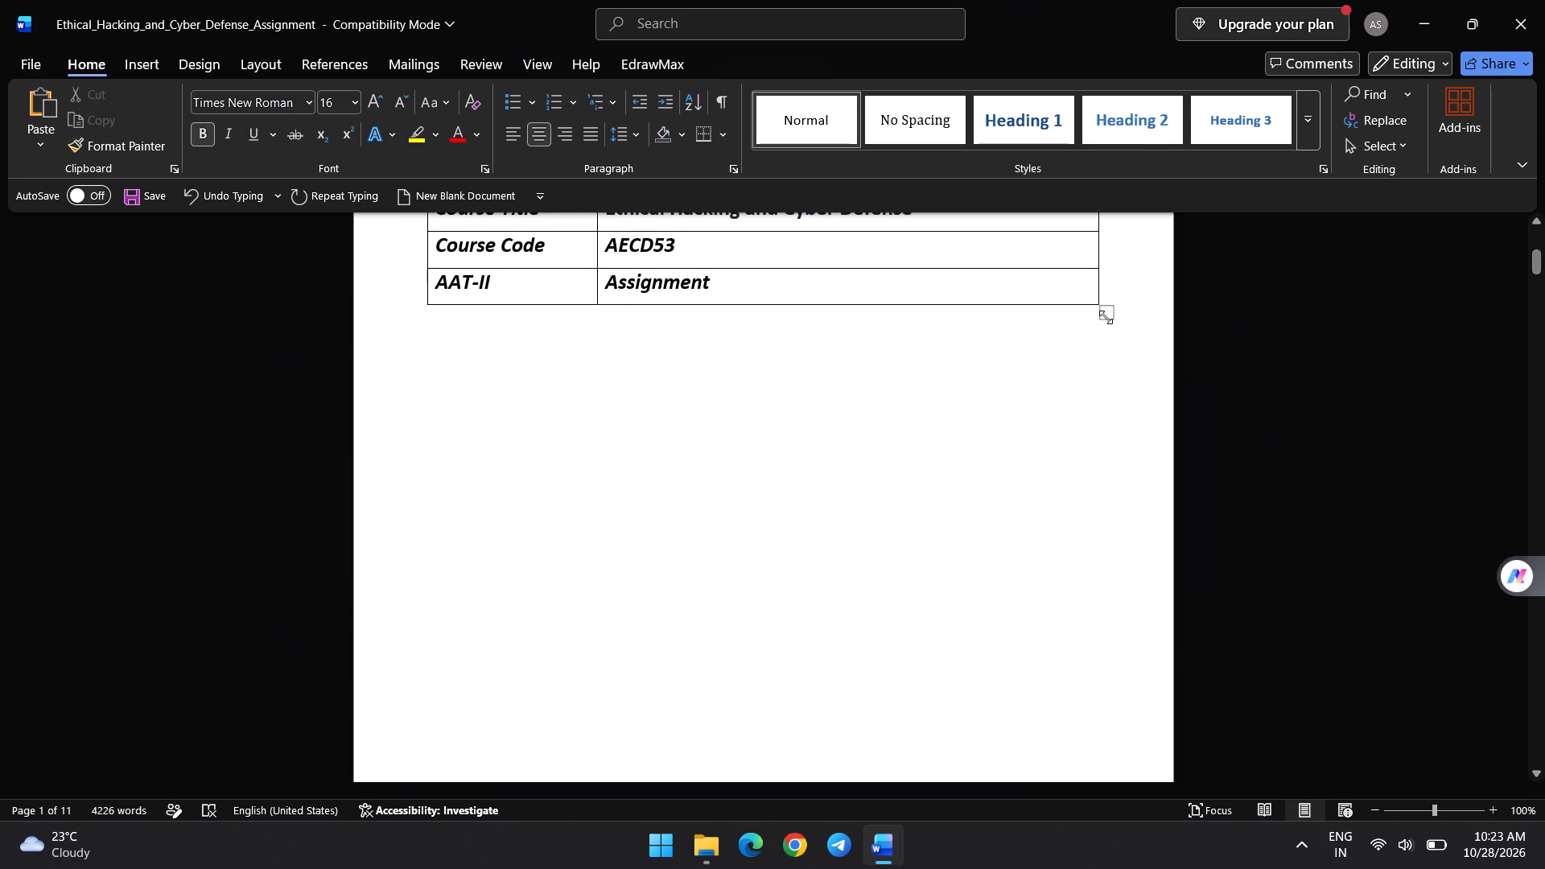
{"action": "left_click_drag", "start_coordinate": [1106, 317], "coordinate": [1094, 513]}
Delete the blank space above the question 1 heading on Security Architecture, keeping the heading at the top of page 2.
{"action": "scroll", "coordinate": [917, 587], "scroll_direction": "down", "scroll_amount": 1}
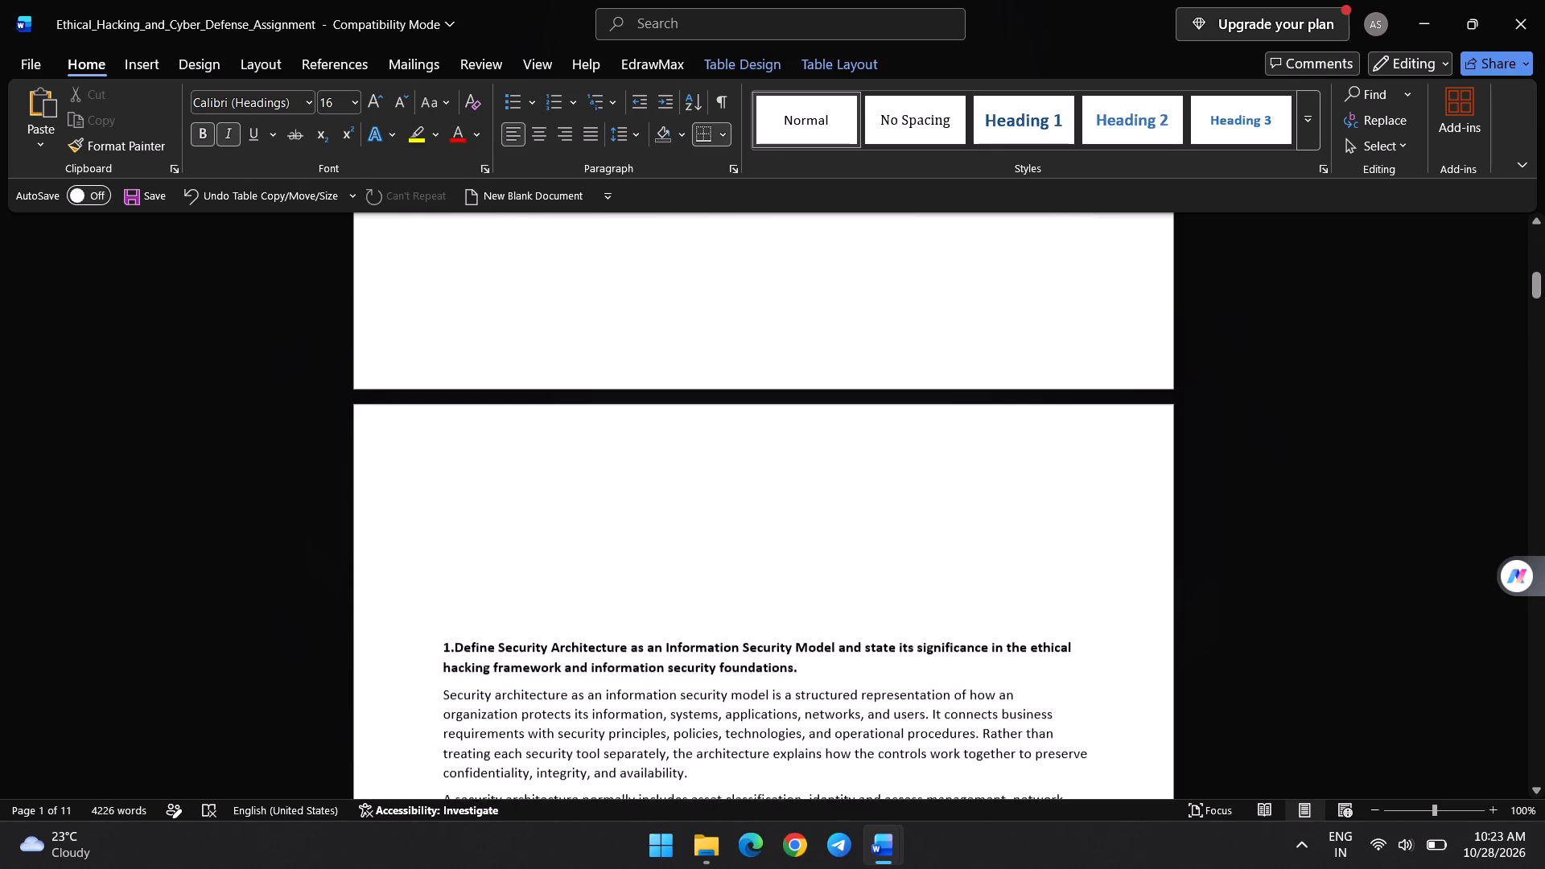
{"action": "left_click_drag", "start_coordinate": [444, 619], "coordinate": [440, 412]}
{"action": "key", "text": "BackSpace"}
{"action": "key", "text": "BackSpace"}
{"action": "key", "text": "BackSpace"}
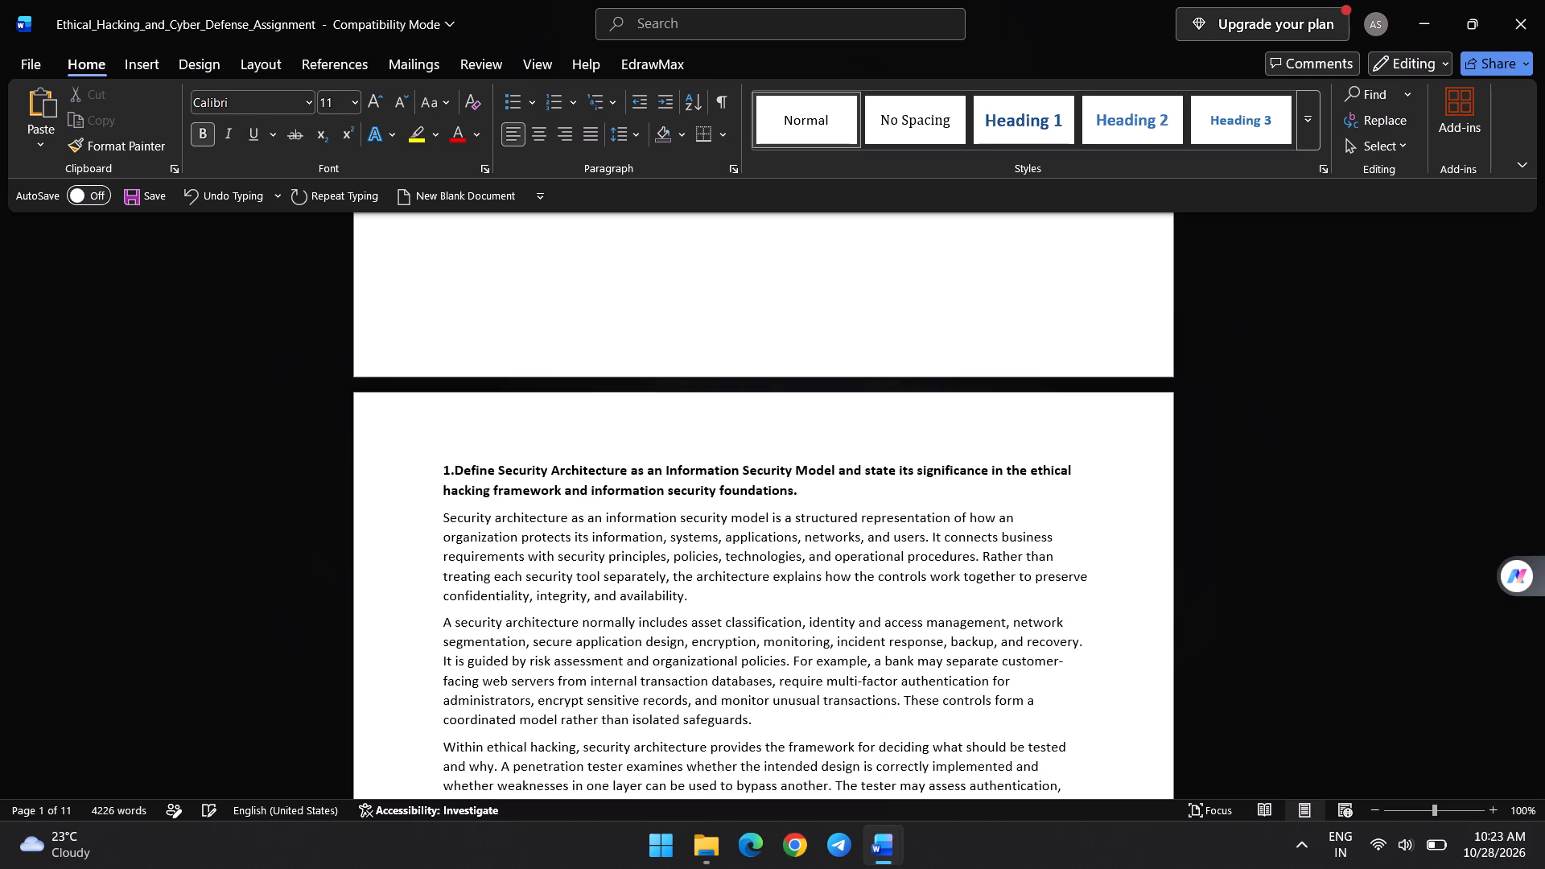
{"action": "key", "text": "BackSpace"}
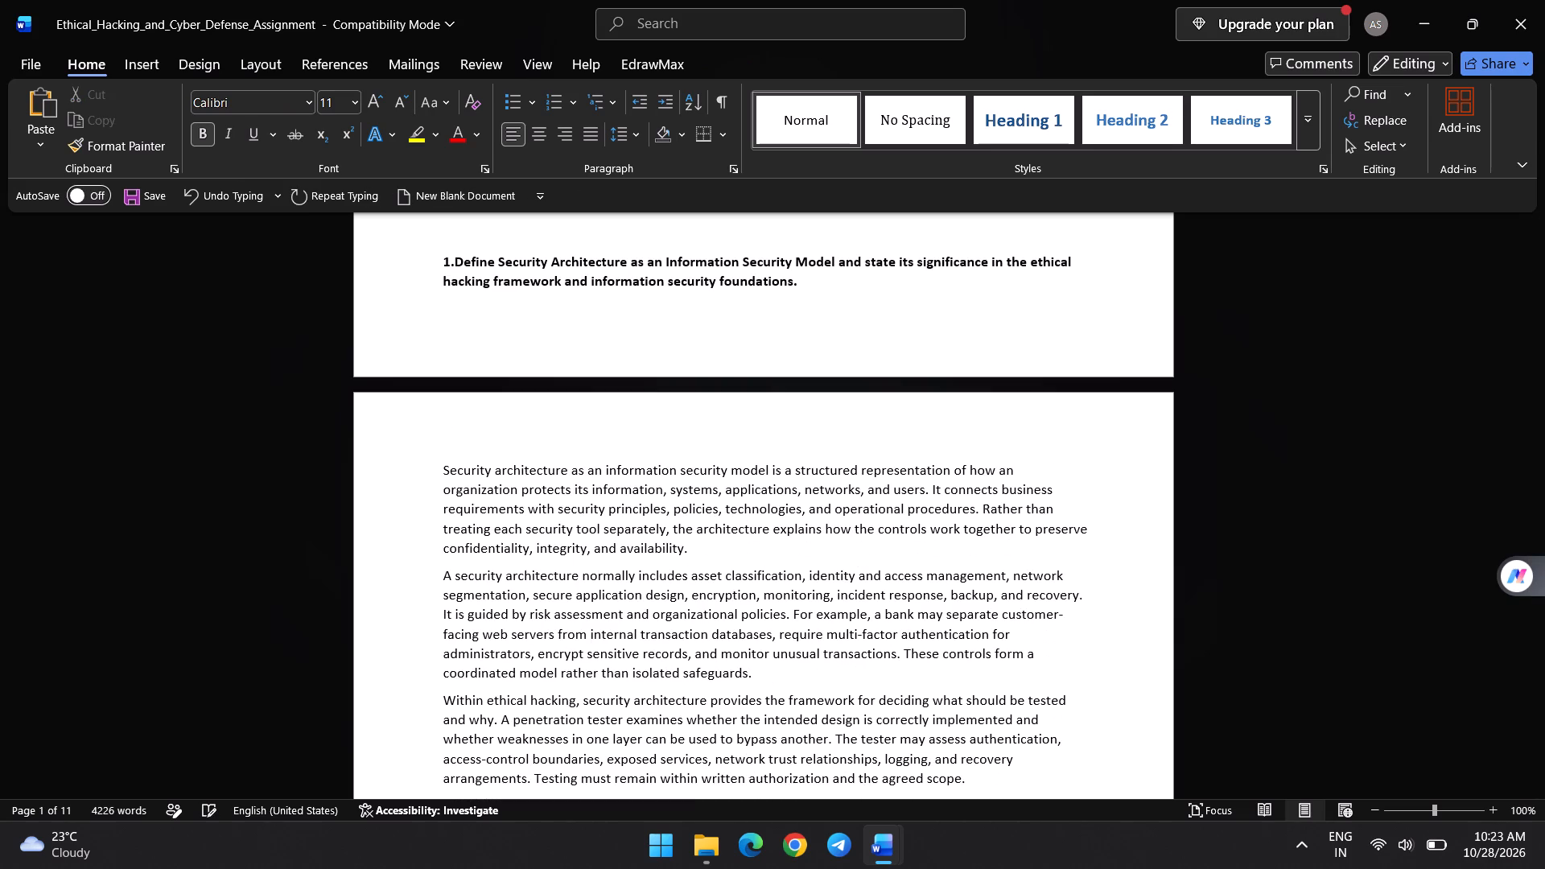
{"action": "key", "text": "Return"}
Set all the Ethical Hacking answer text, from the question 1 heading to the document's end, to font size 12.
{"action": "left_click_drag", "start_coordinate": [443, 469], "coordinate": [559, 738]}
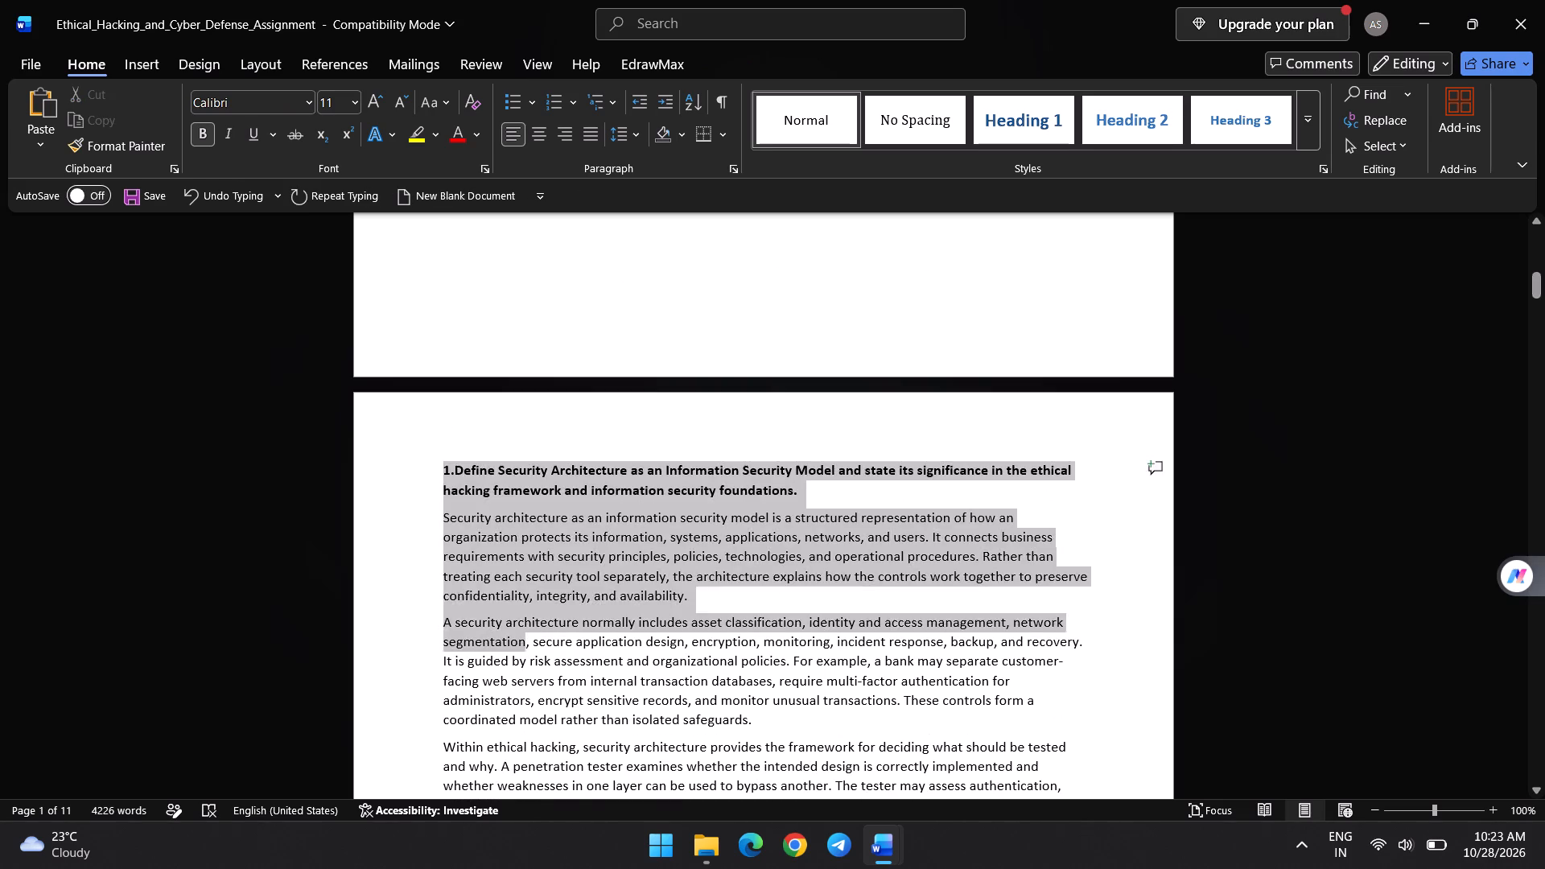
{"action": "left_click_drag", "start_coordinate": [559, 738], "coordinate": [595, 868]}
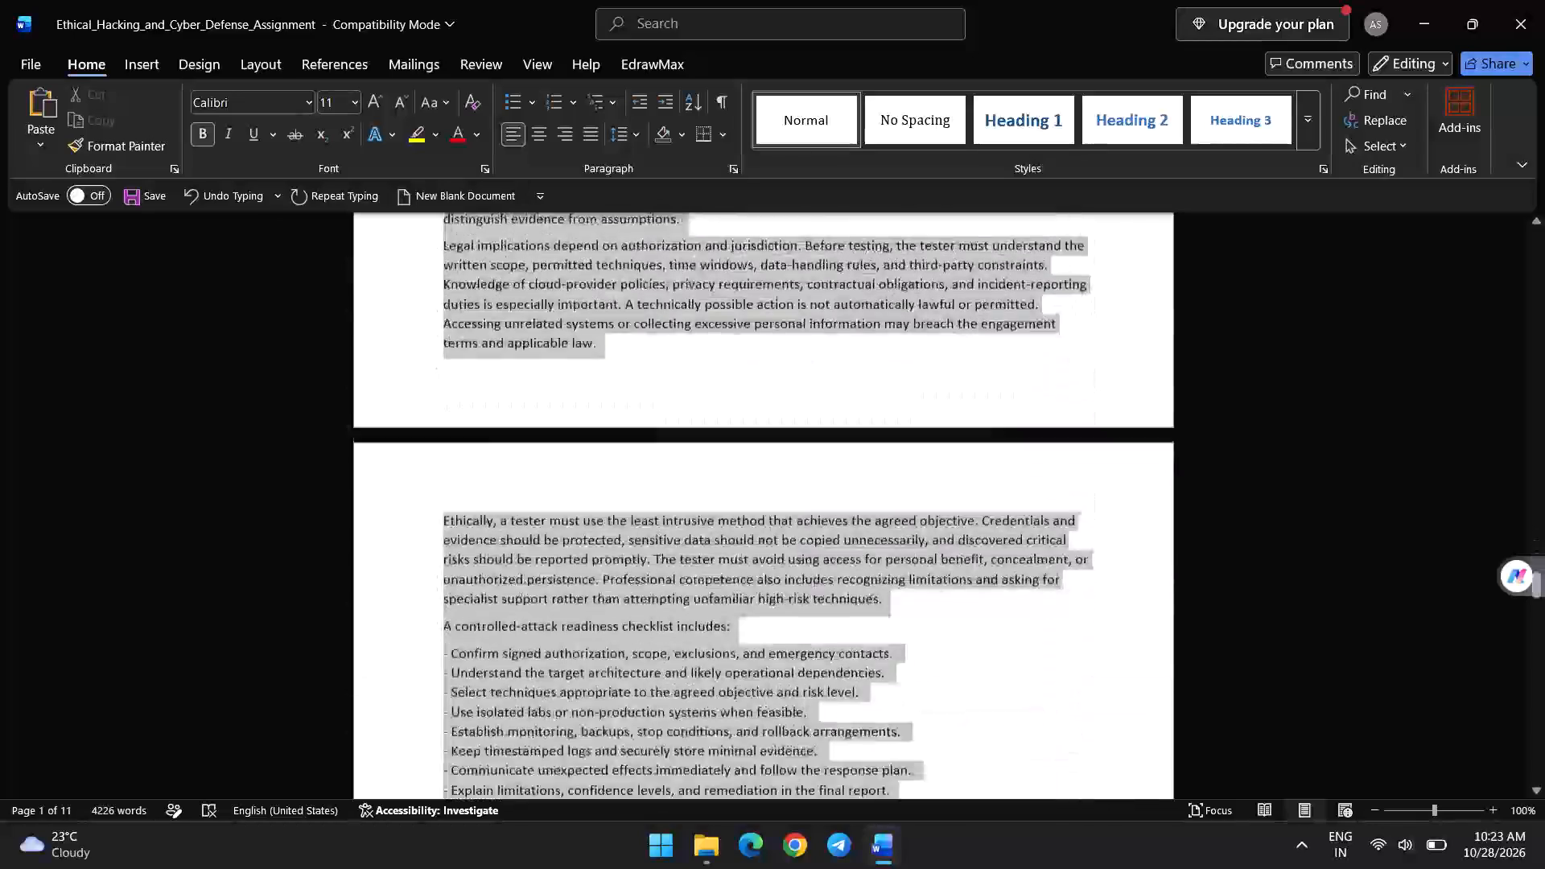
{"action": "left_click_drag", "start_coordinate": [595, 868], "coordinate": [933, 868]}
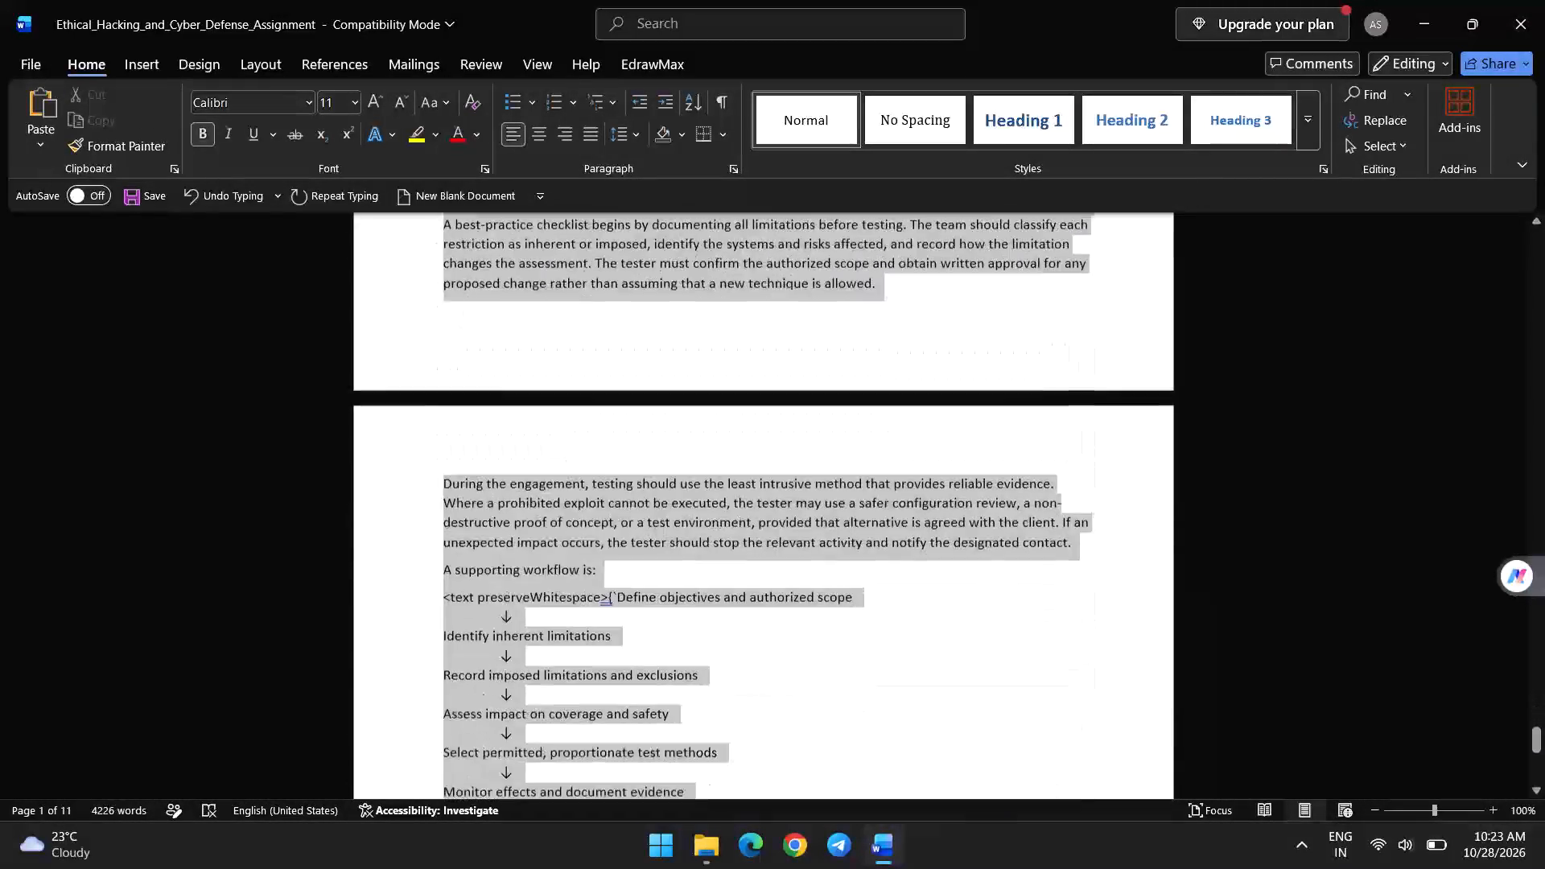
{"action": "left_click_drag", "start_coordinate": [933, 868], "coordinate": [974, 868]}
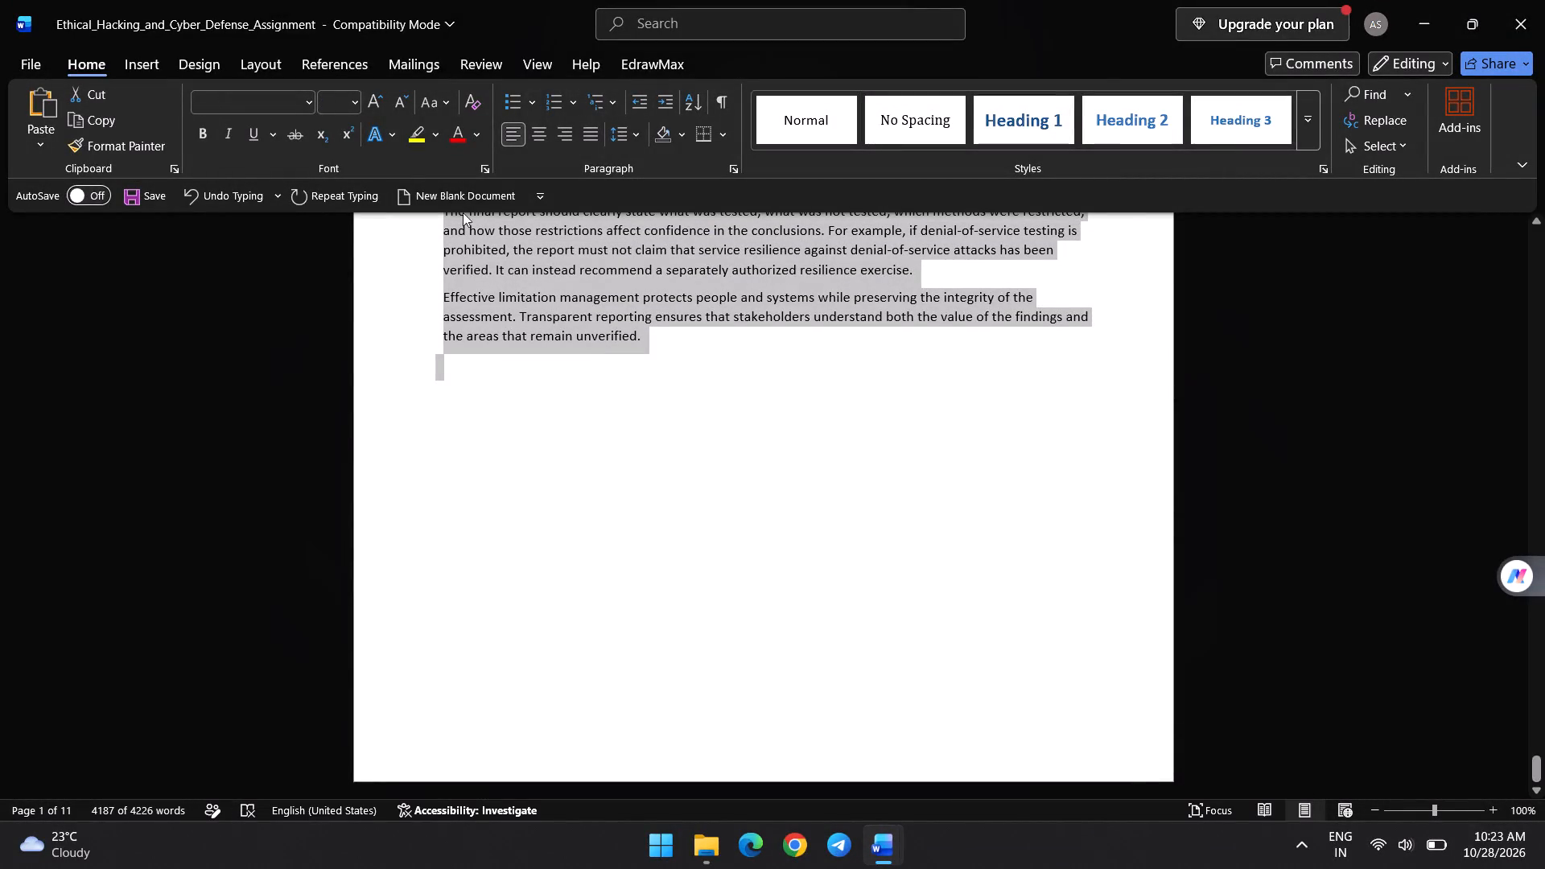
{"action": "left_click", "coordinate": [340, 103]}
{"action": "type", "text": "12"}
{"action": "key", "text": "Return"}
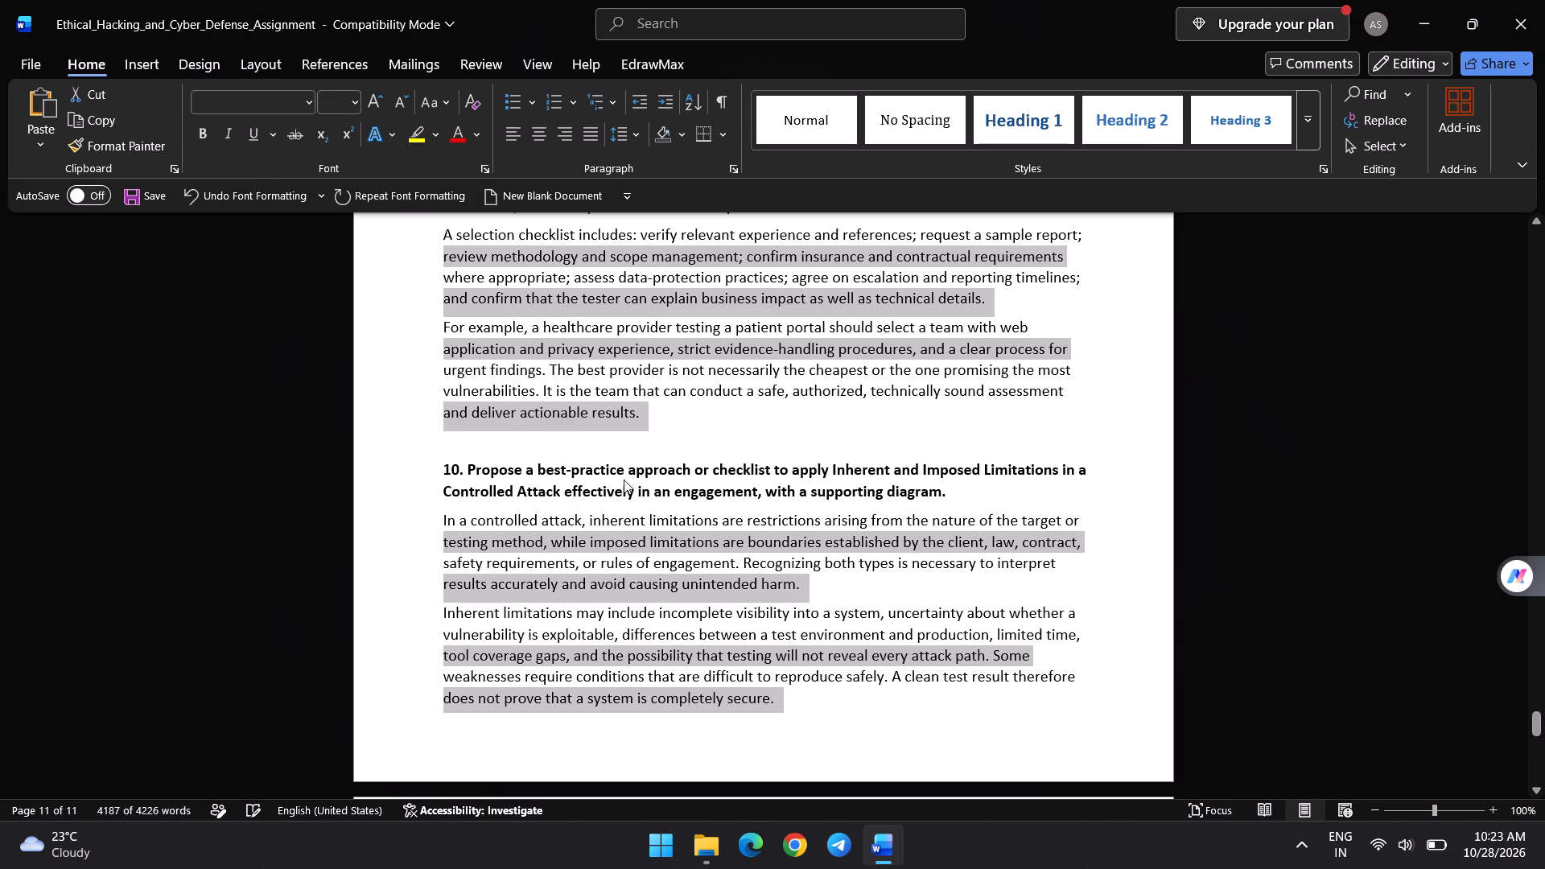
{"action": "left_click", "coordinate": [677, 438]}
Save and close the Ethical Hacking assignment.
{"action": "key", "text": "ctrl+s"}
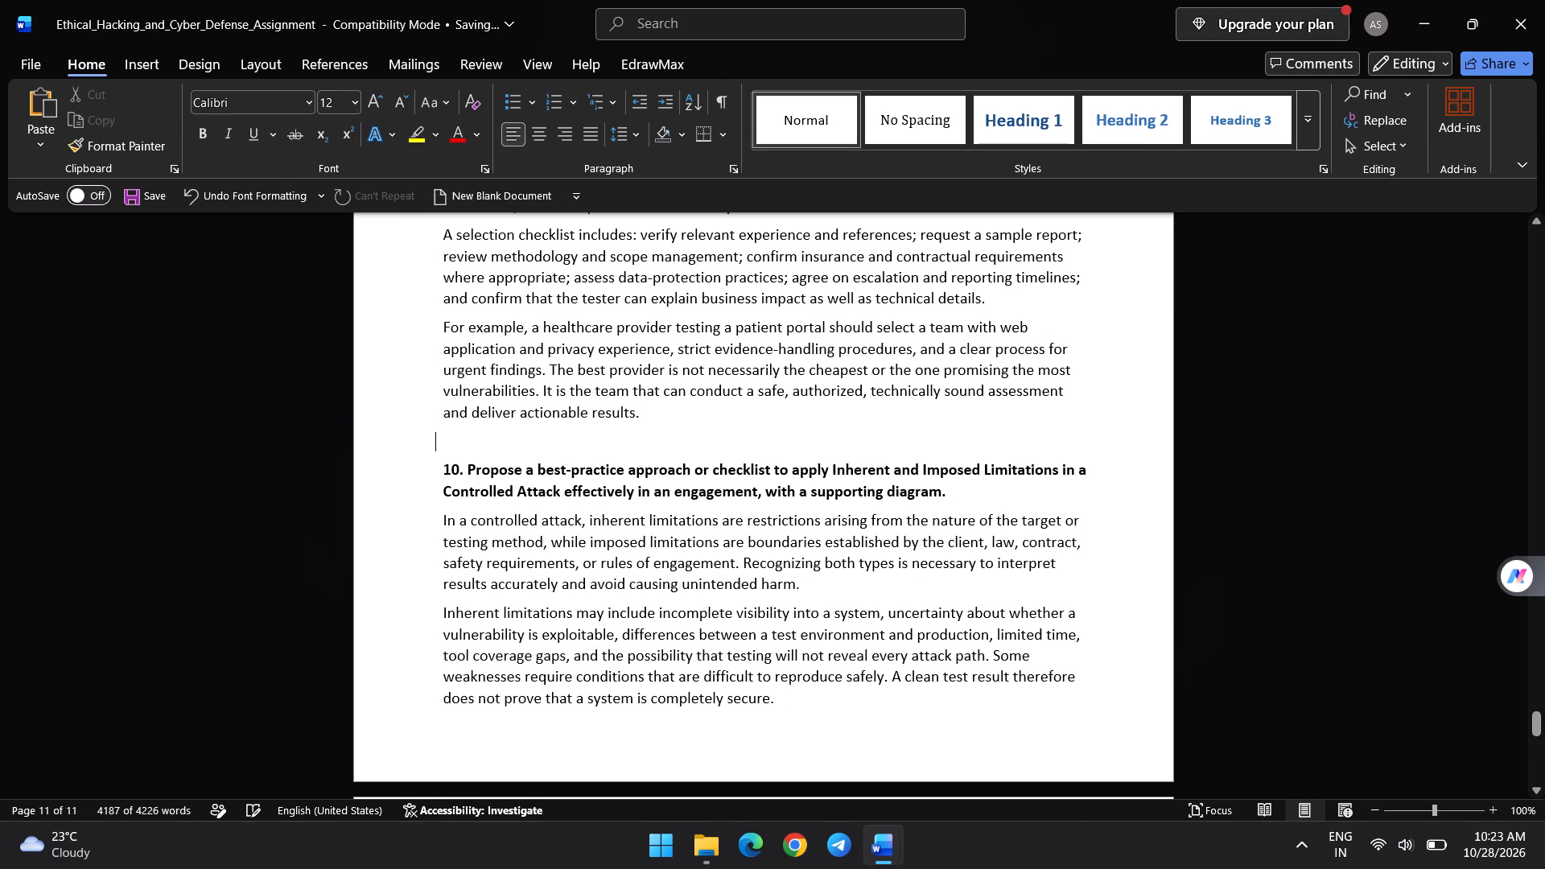
{"action": "left_click", "coordinate": [1524, 27]}
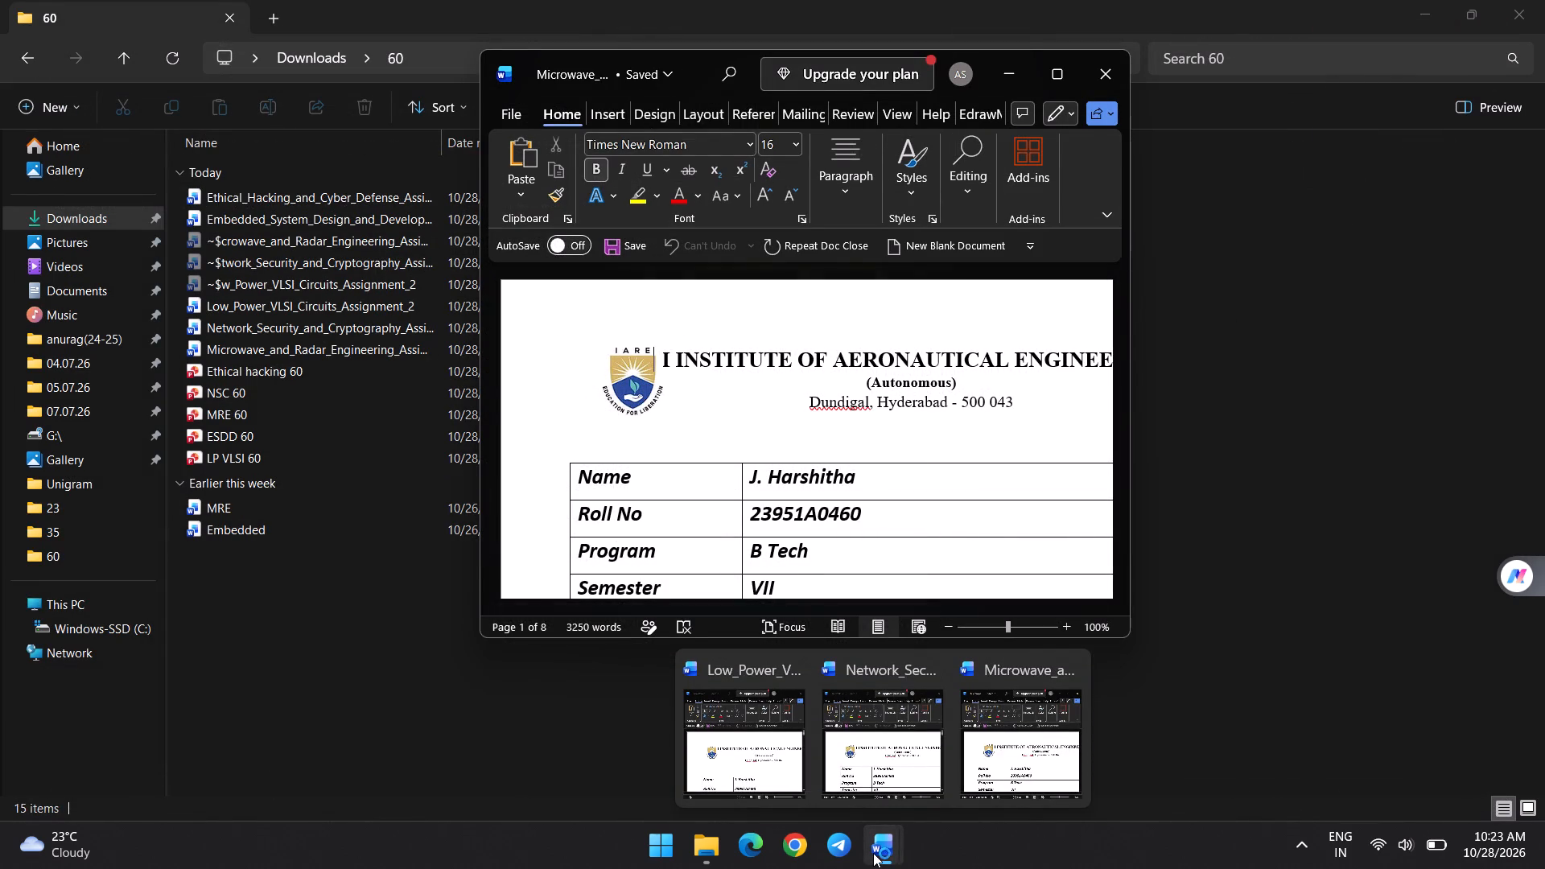
Reopen folder 60's Embedded System Design assignment and replace the stray "I" before INSTITUTE in the cover title with three spaces.
{"action": "double_click", "coordinate": [350, 228]}
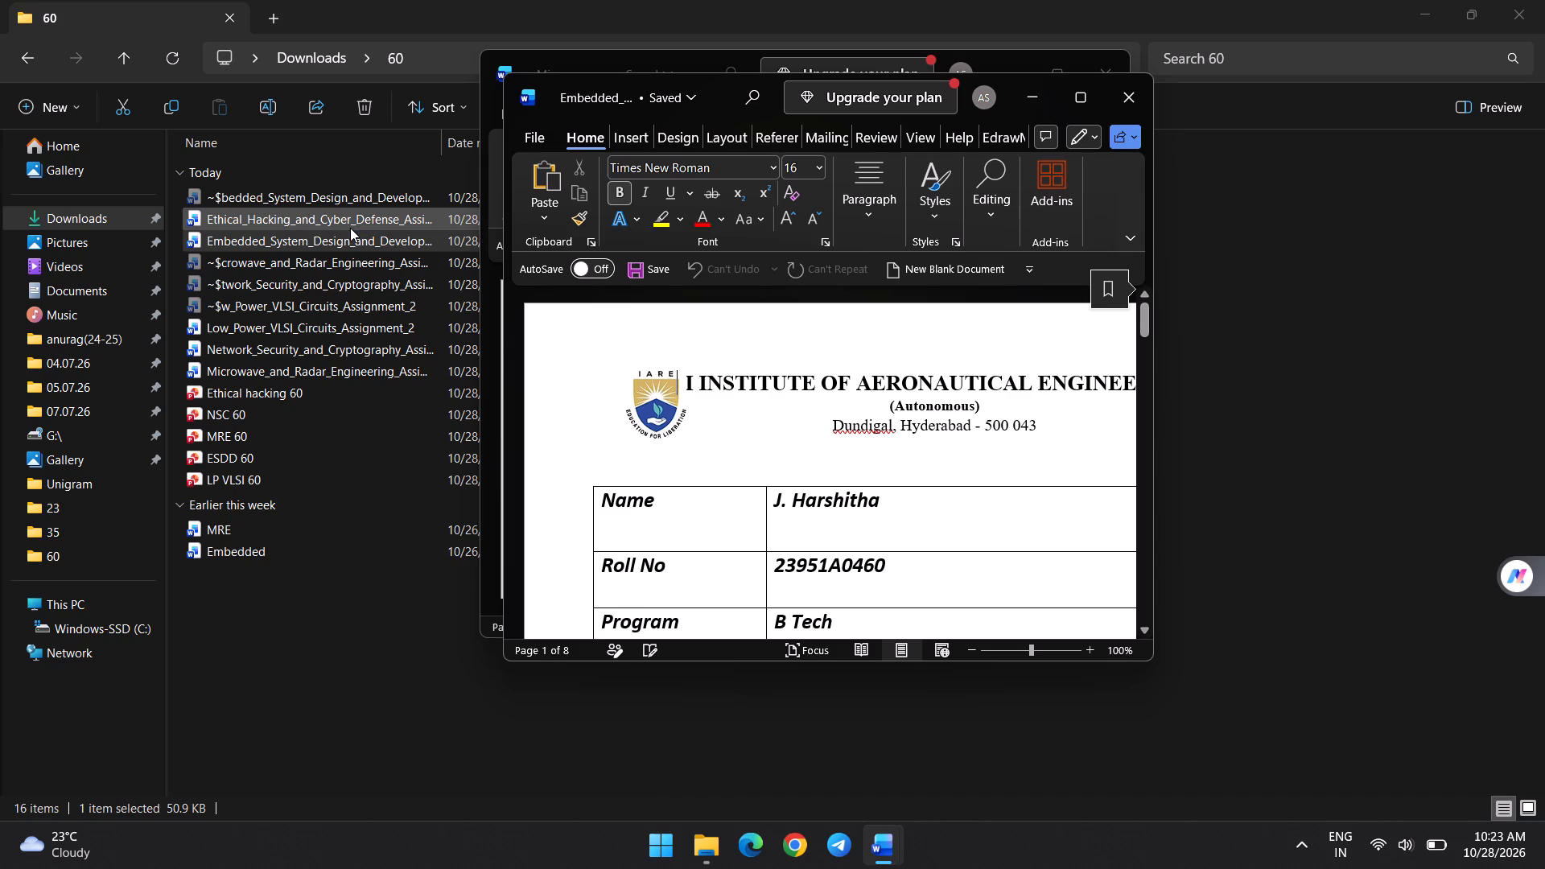
{"action": "left_click", "coordinate": [697, 379]}
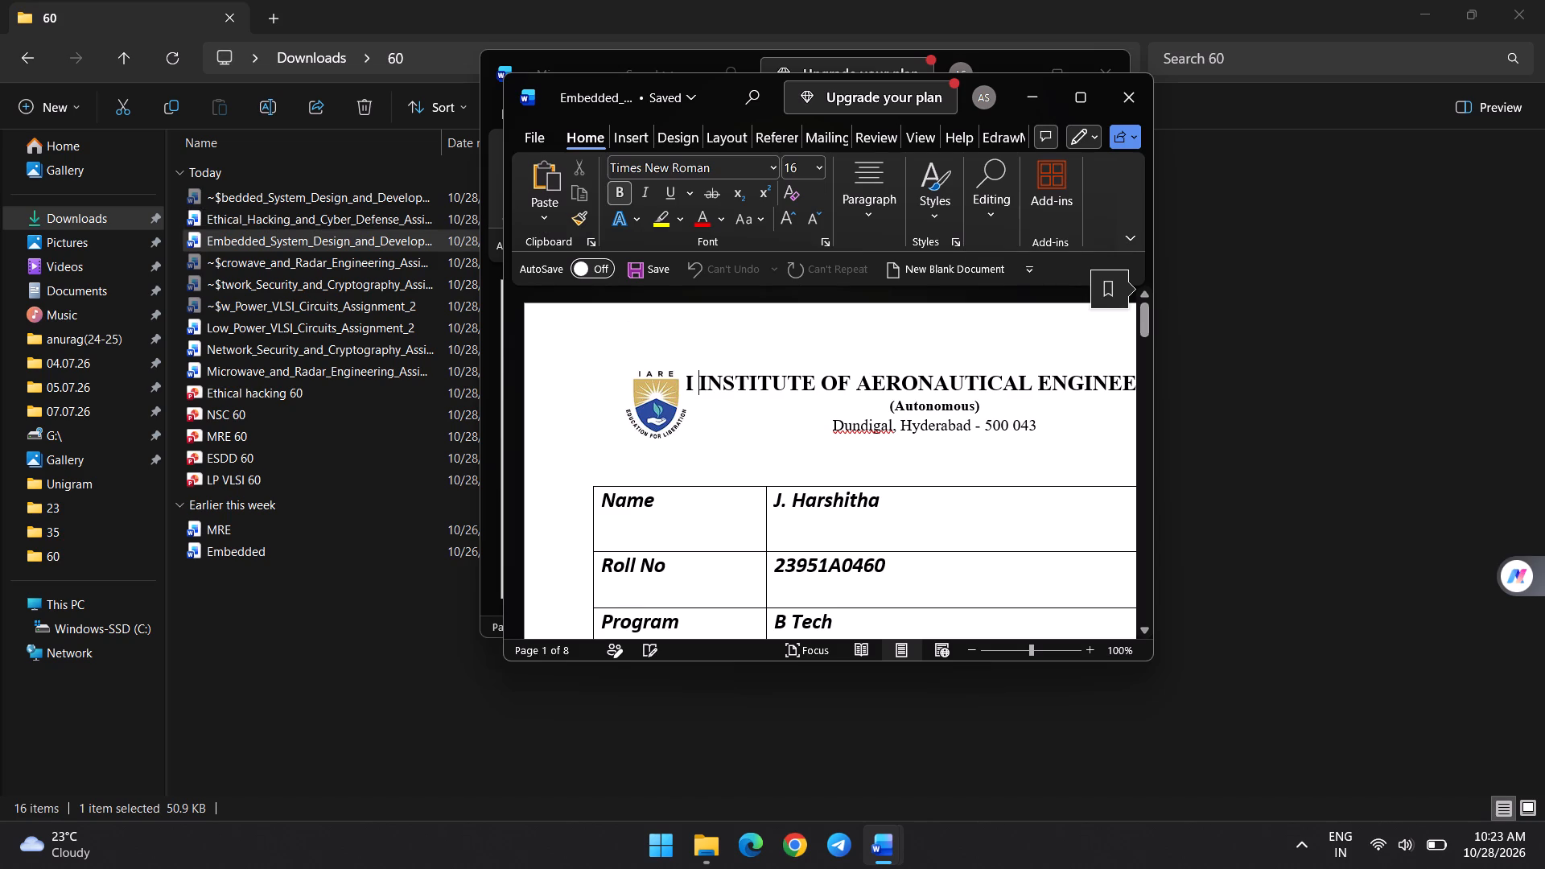
{"action": "key", "text": "BackSpace"}
{"action": "key", "text": "BackSpace"}
{"action": "key", "text": "BackSpace"}
{"action": "key", "text": "space"}
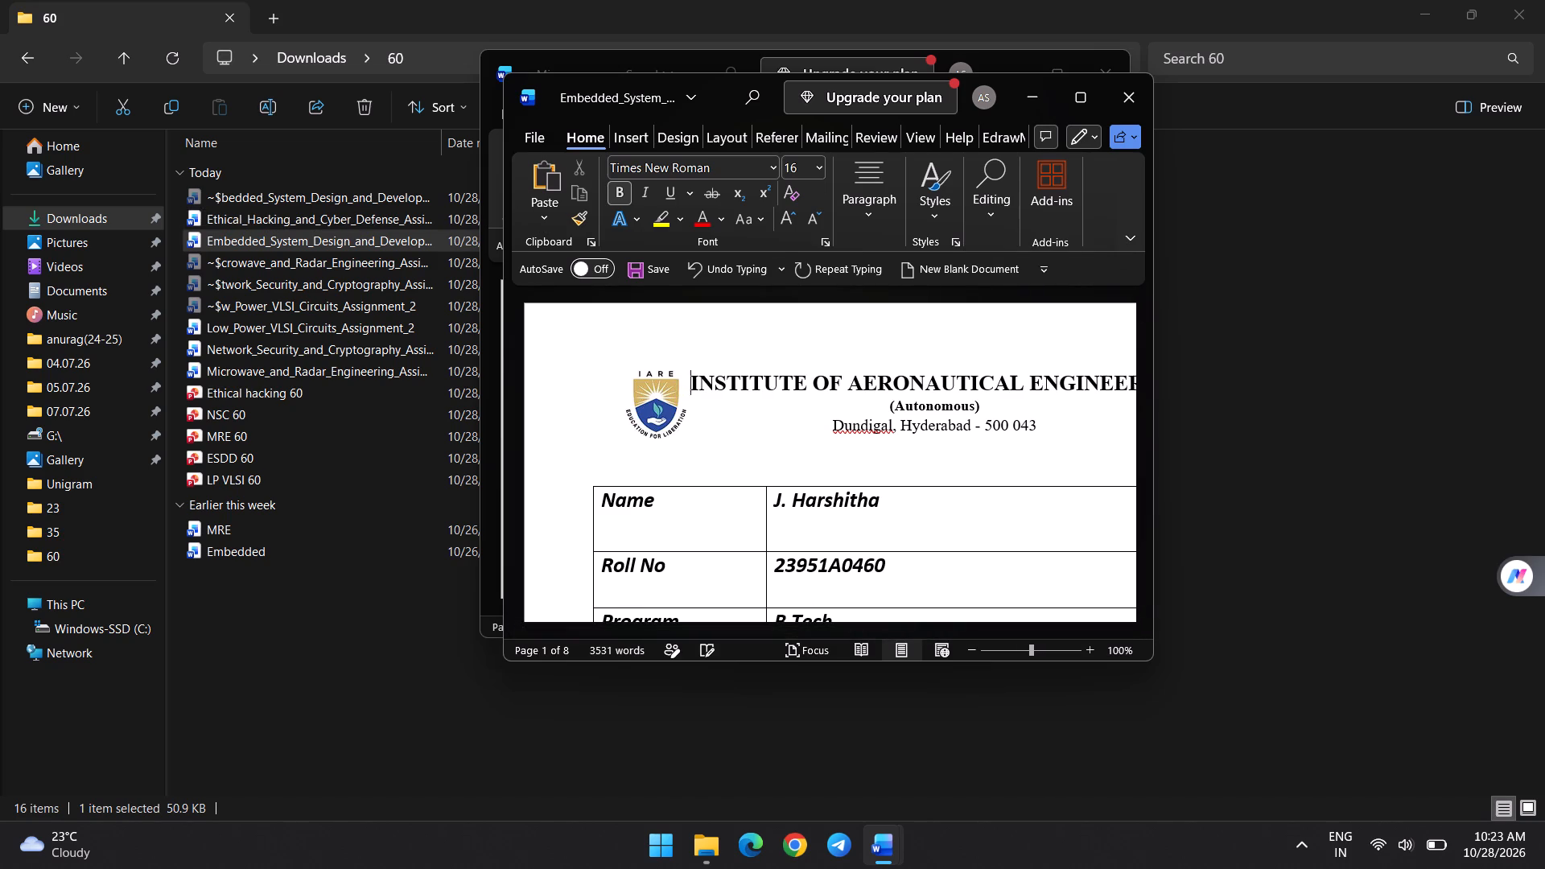
{"action": "key", "text": "space"}
{"action": "key", "text": "space"}
Save the Embedded System Design assignment, check its cover page maximized, and close it.
{"action": "key", "text": "ctrl+s"}
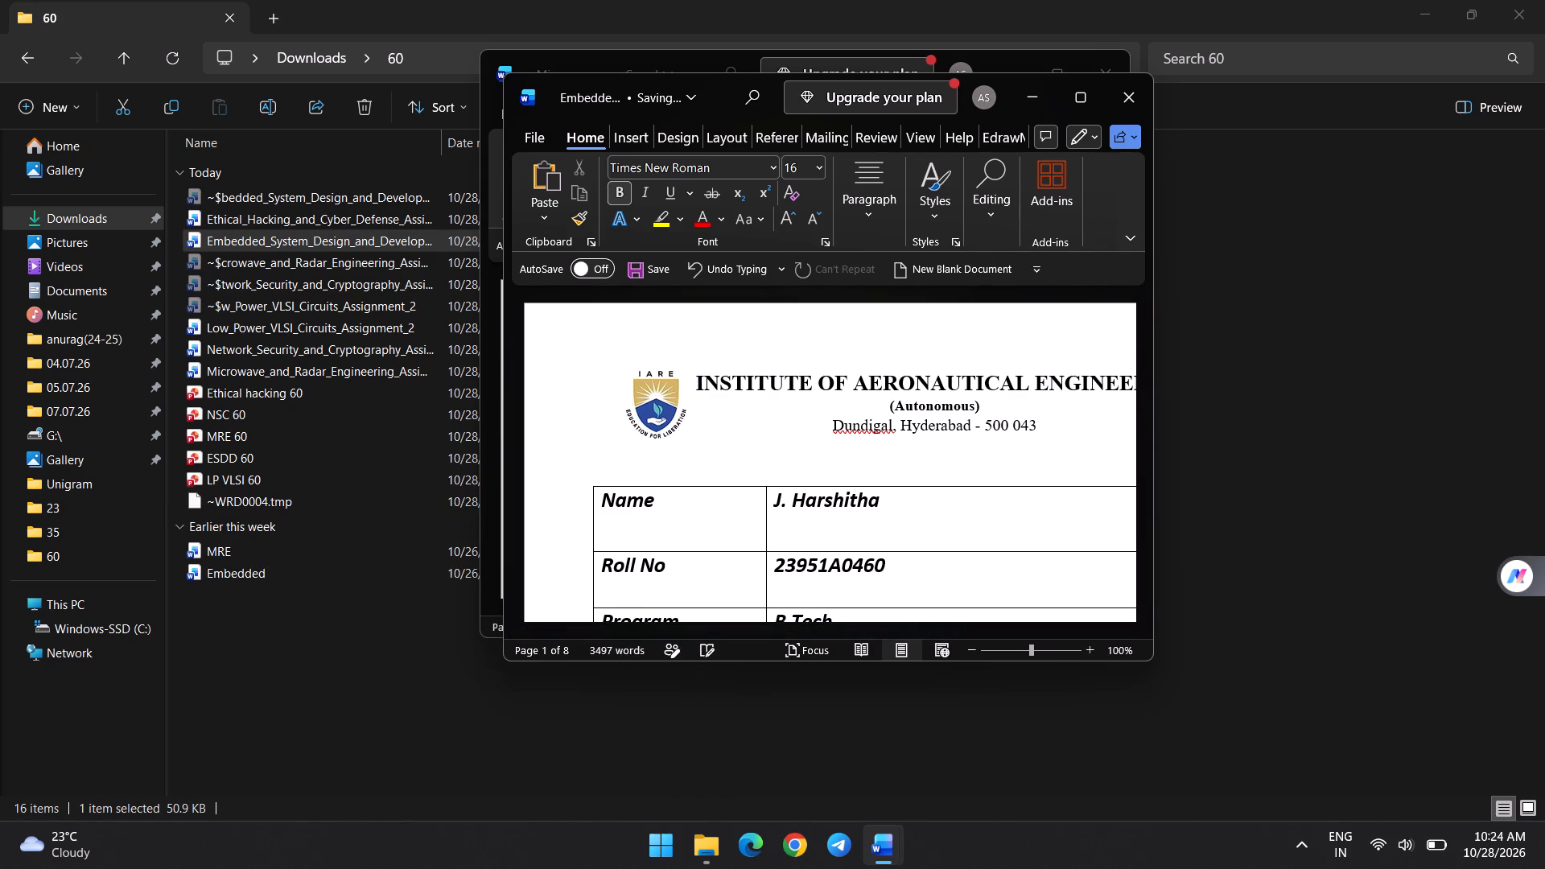
{"action": "left_click", "coordinate": [1081, 96]}
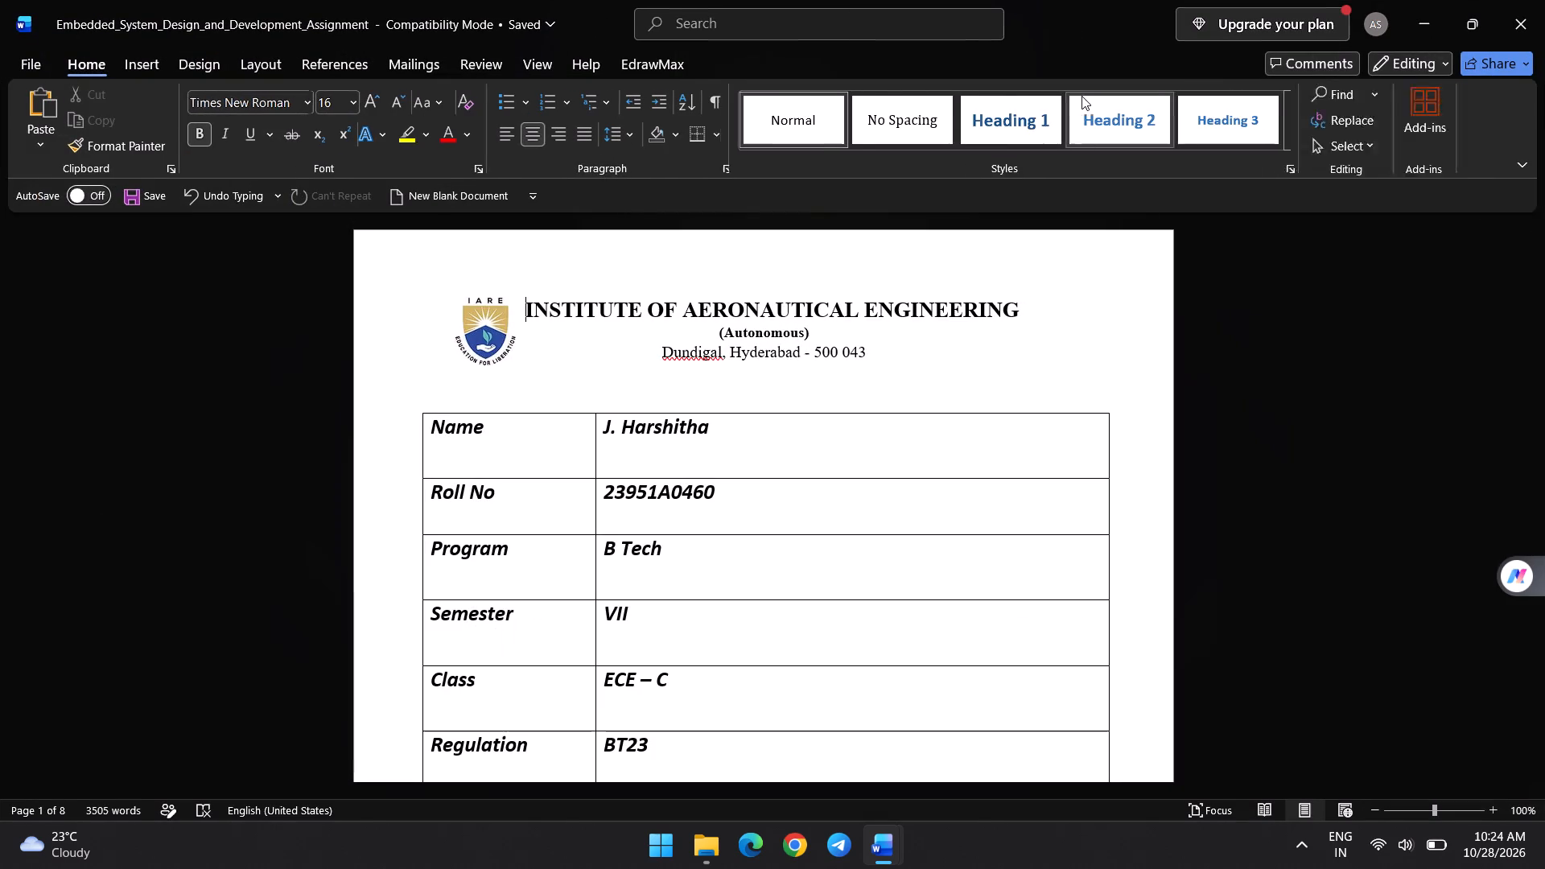
{"action": "scroll", "coordinate": [939, 476], "scroll_direction": "down", "scroll_amount": 1}
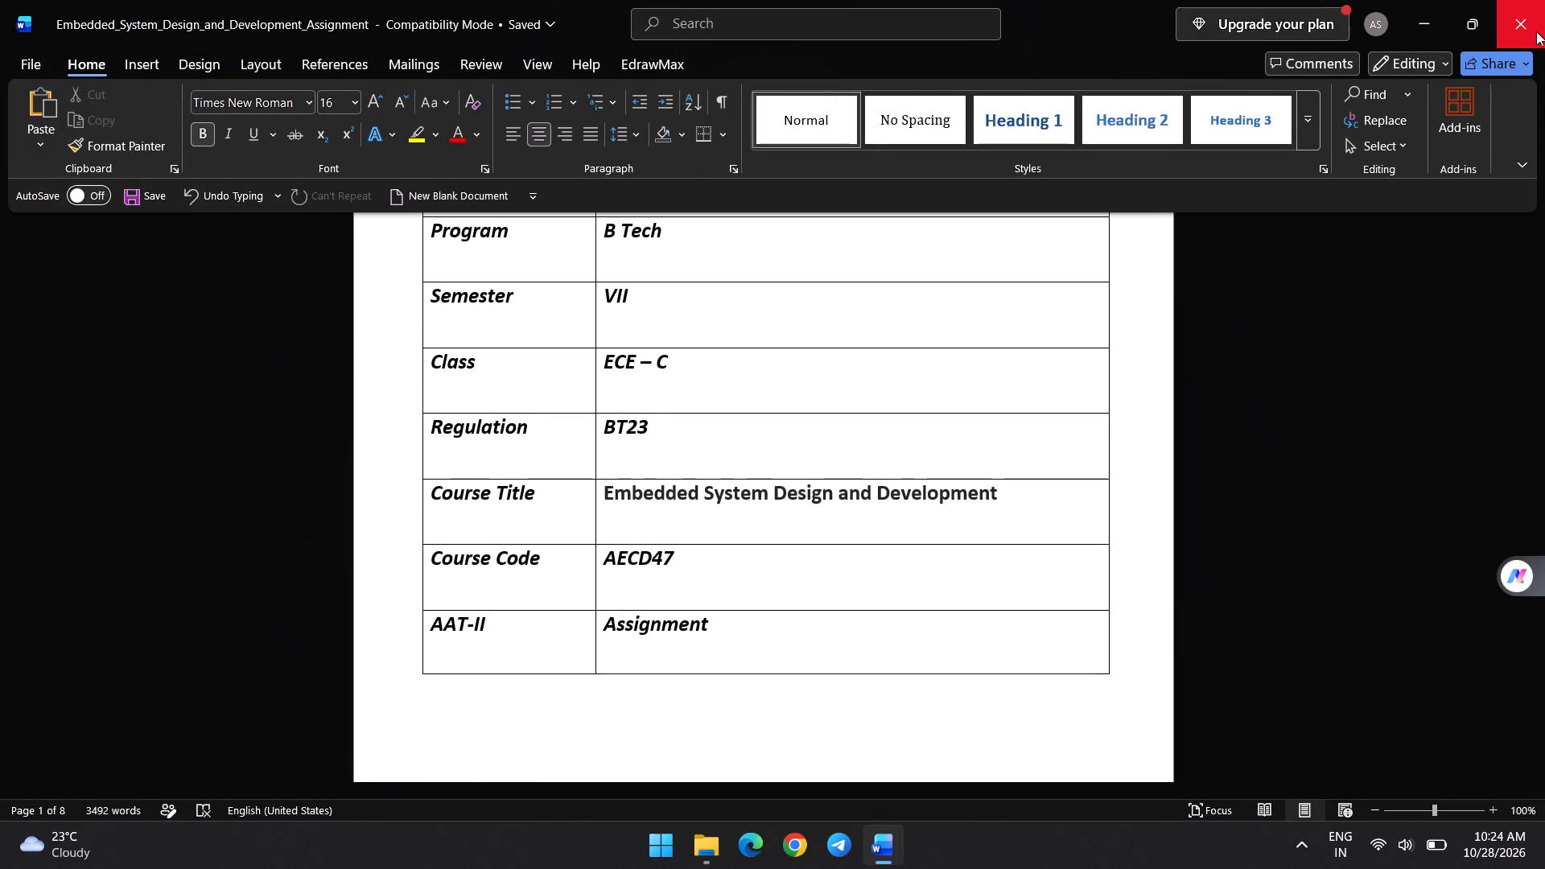
{"action": "left_click", "coordinate": [1532, 23]}
Maximize the Microwave and Radar Engineering assignment and replace the stray "I" before INSTITUTE in the cover title with three spaces.
{"action": "left_click", "coordinate": [1060, 86]}
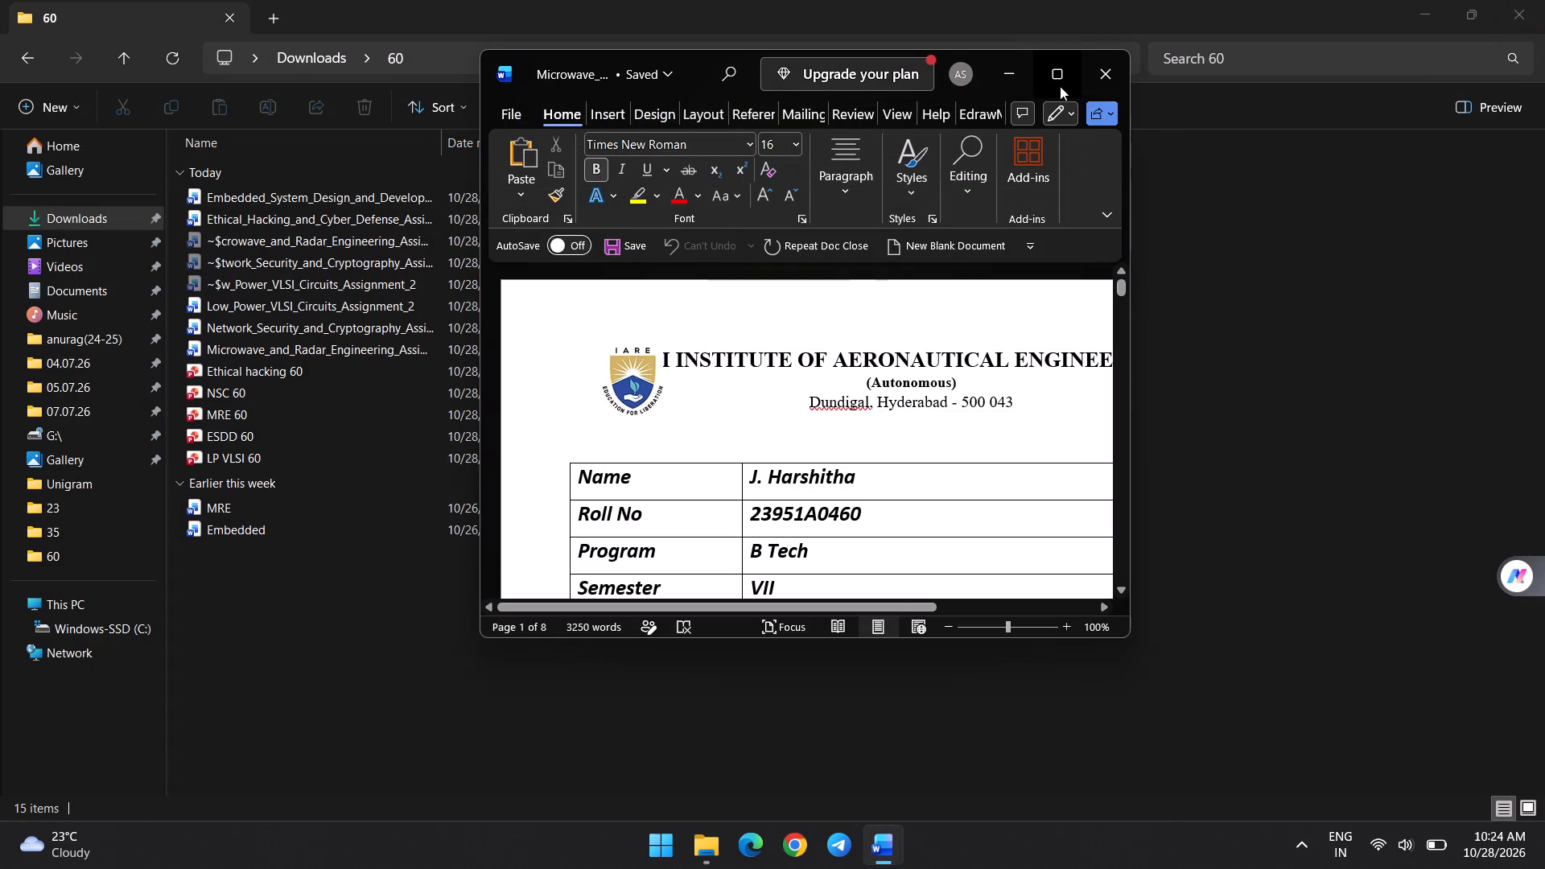
{"action": "left_click_drag", "start_coordinate": [527, 311], "coordinate": [498, 311]}
{"action": "key", "text": "BackSpace"}
{"action": "key", "text": "space"}
{"action": "key", "text": "space"}
{"action": "key", "text": "space"}
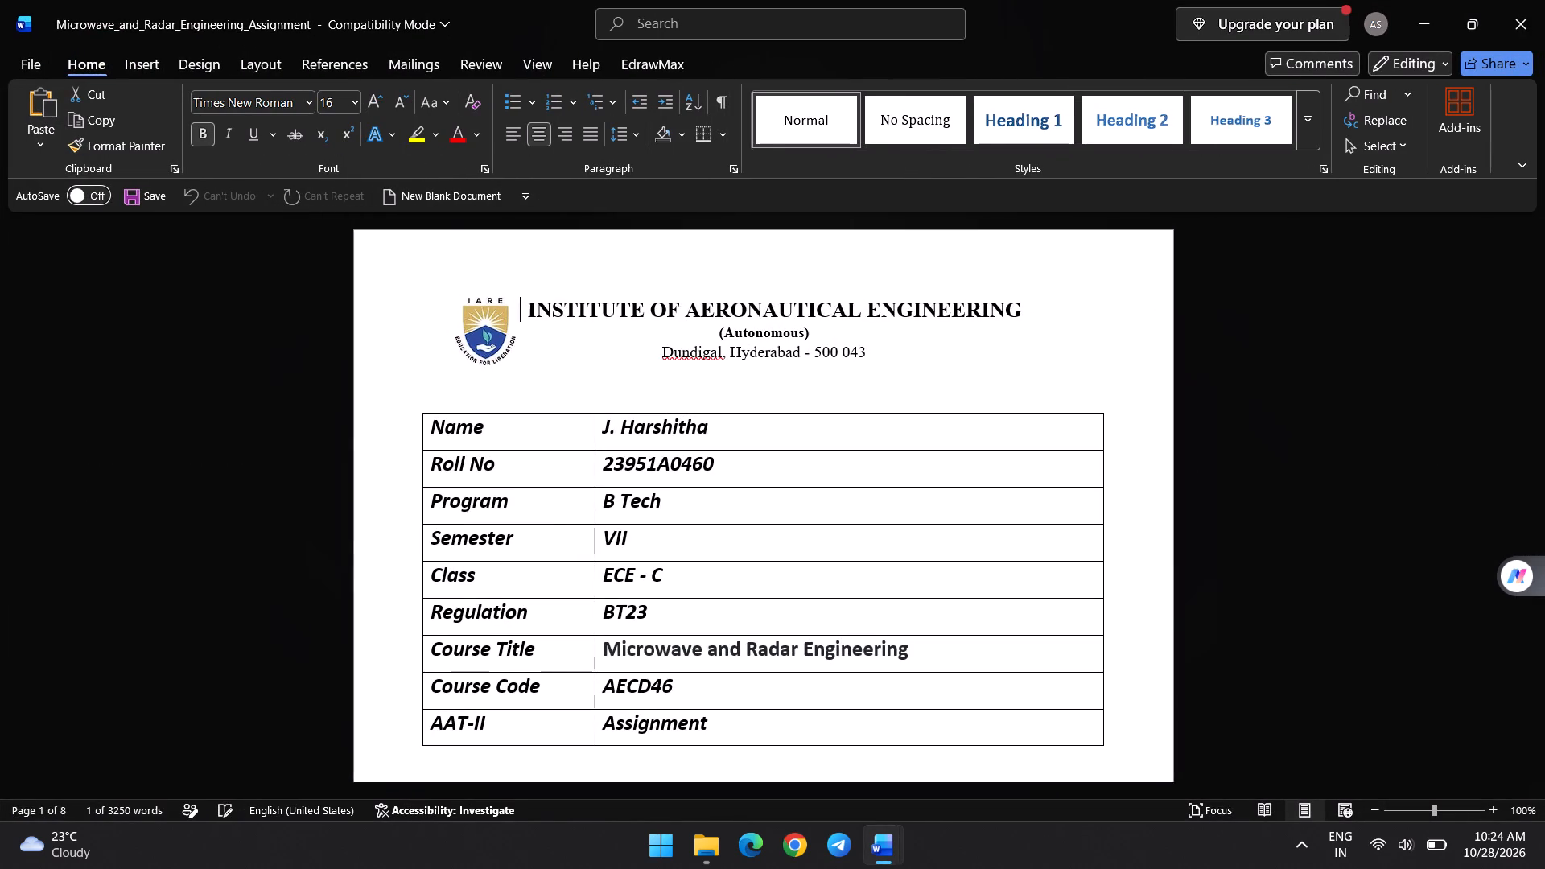
Delete one space before INSTITUTE in the cover title and save the Microwave and Radar Engineering assignment.
{"action": "key", "text": "BackSpace"}
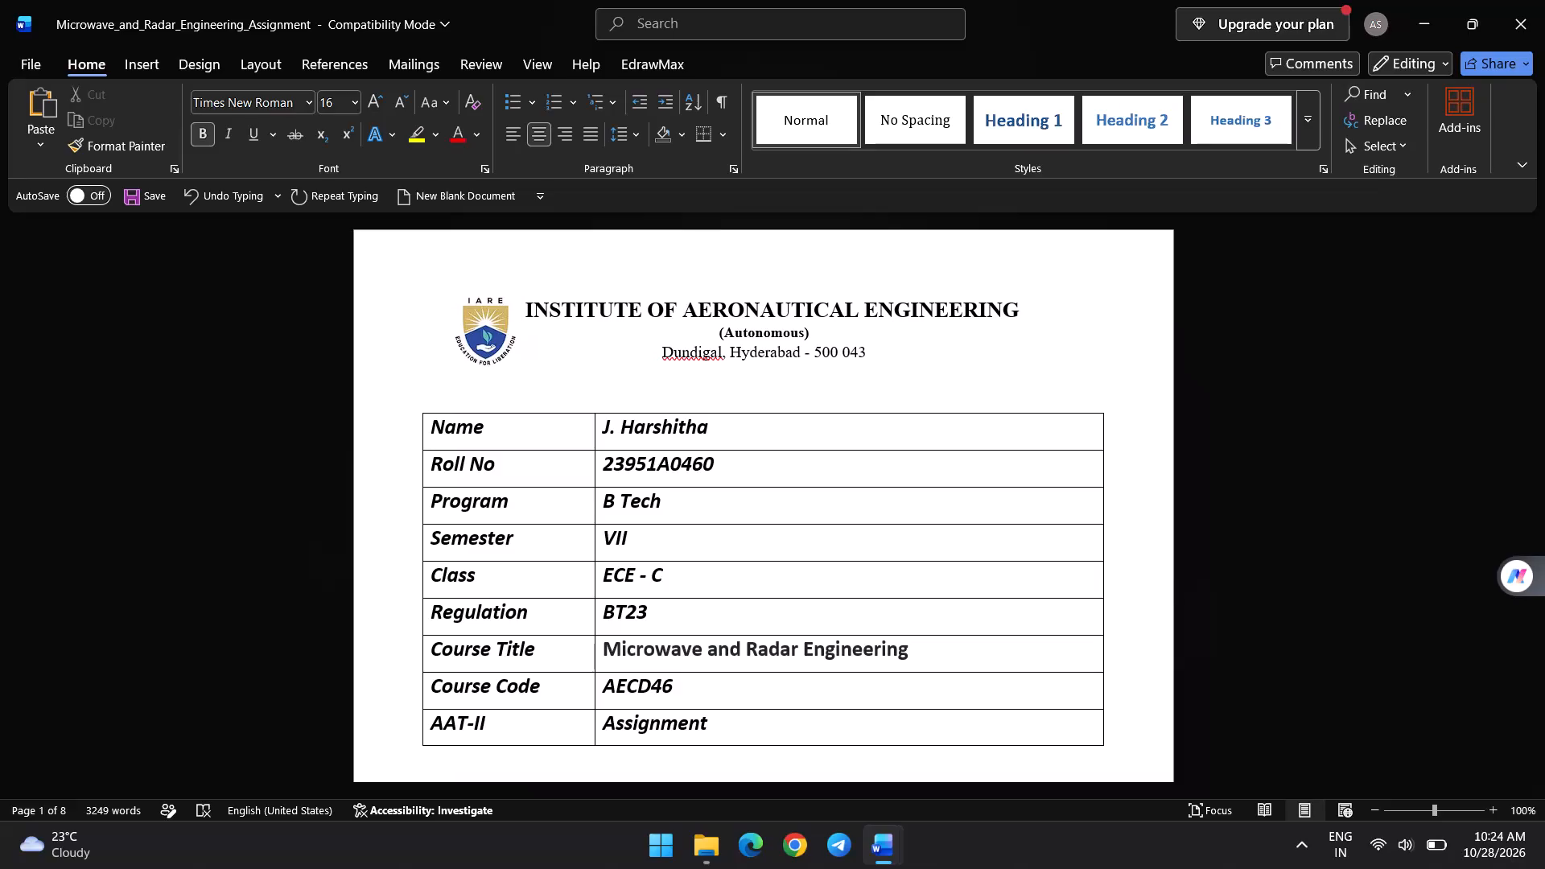
{"action": "key", "text": "ctrl+s"}
Stretch the cover page's details table downward so its rows become taller, keeping its width.
{"action": "scroll", "coordinate": [757, 463], "scroll_direction": "down", "scroll_amount": 1}
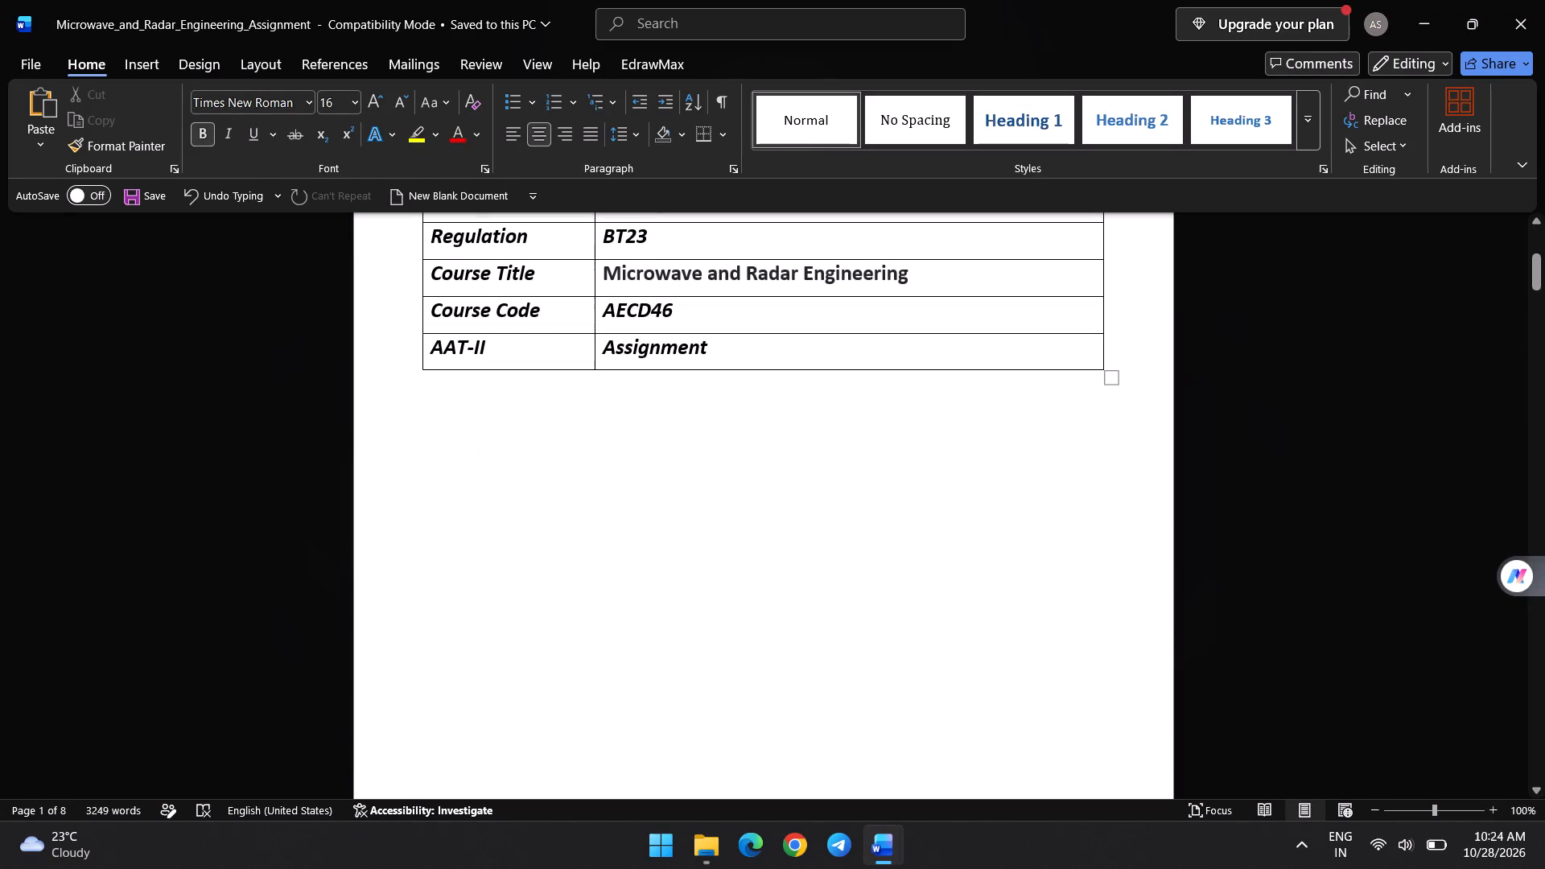
{"action": "left_click_drag", "start_coordinate": [1105, 379], "coordinate": [1096, 550]}
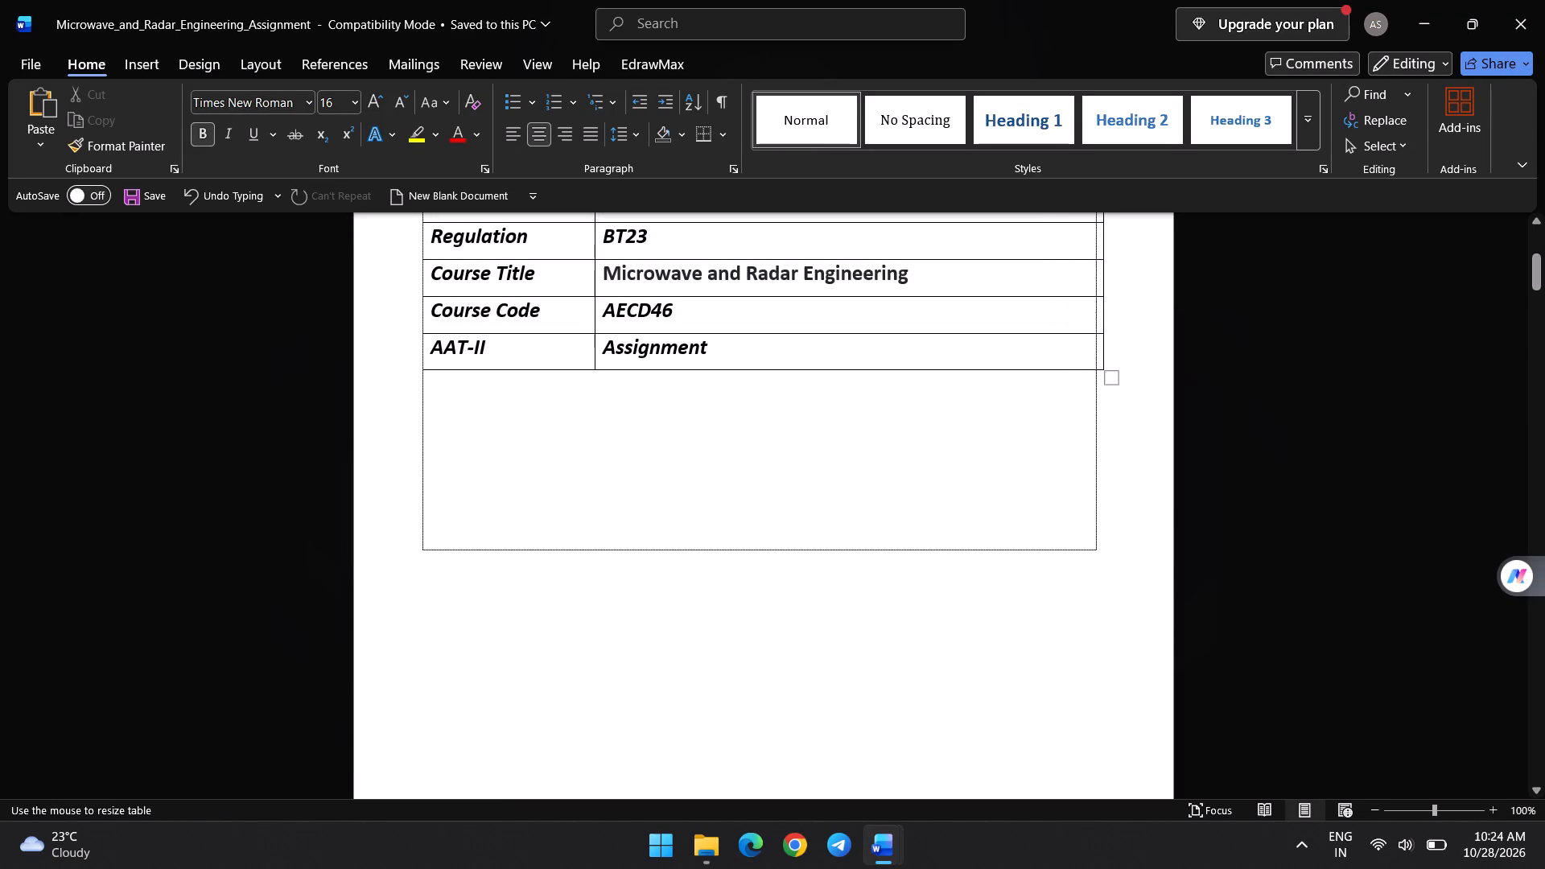
{"action": "left_click_drag", "start_coordinate": [1096, 550], "coordinate": [1103, 555]}
Remove the blank lines above question 1 and add one line break so its heading starts page 2.
{"action": "scroll", "coordinate": [935, 629], "scroll_direction": "down", "scroll_amount": 1}
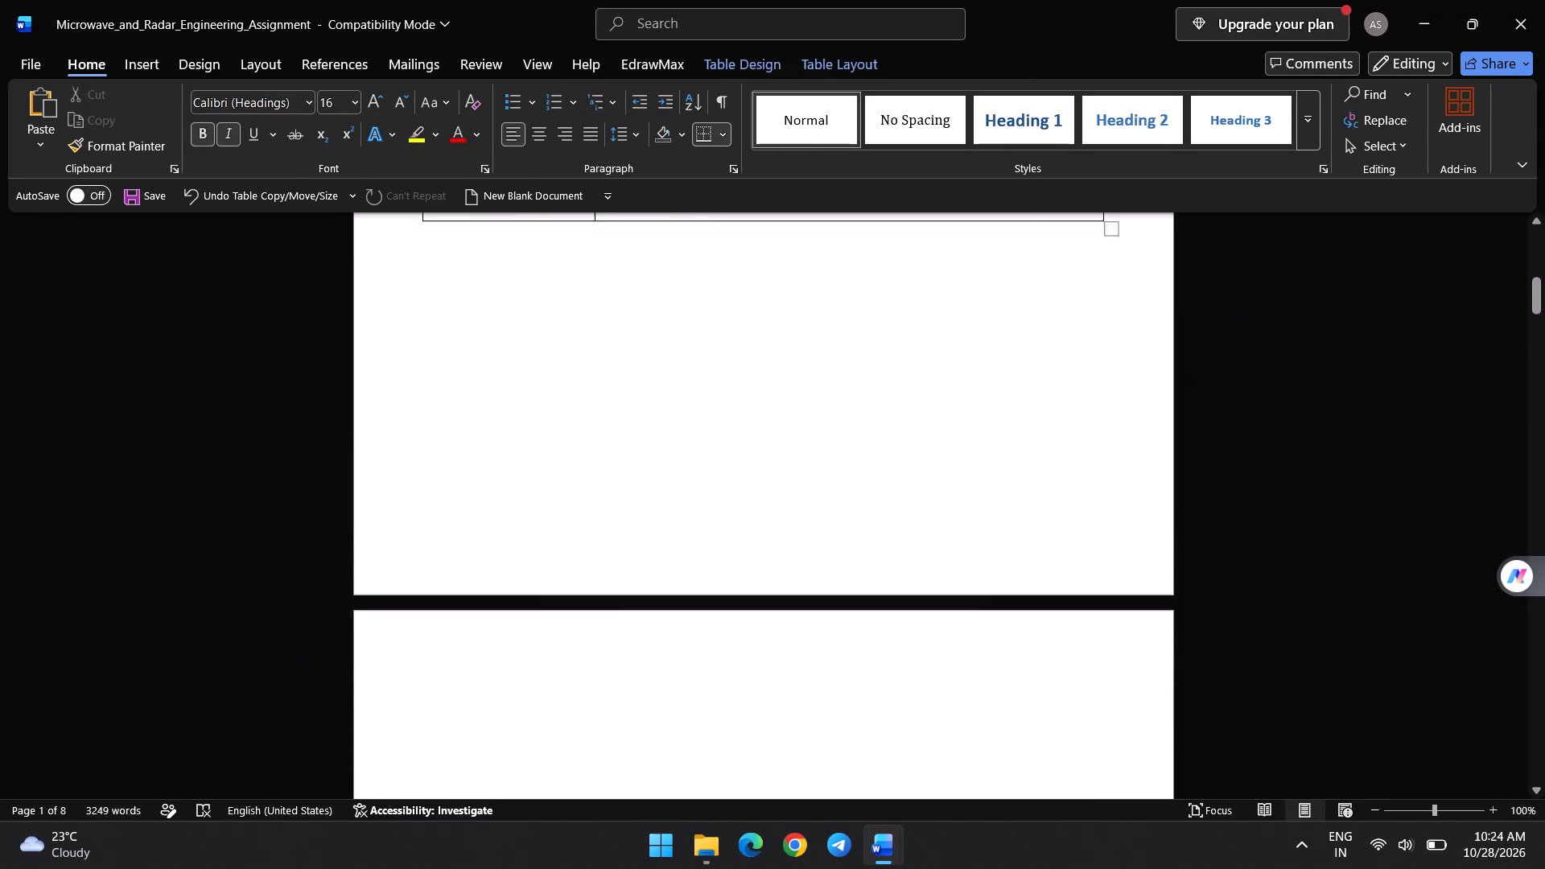
{"action": "scroll", "coordinate": [935, 629], "scroll_direction": "down", "scroll_amount": 1}
{"action": "left_click_drag", "start_coordinate": [427, 622], "coordinate": [428, 428]}
{"action": "key", "text": "BackSpace"}
{"action": "key", "text": "BackSpace"}
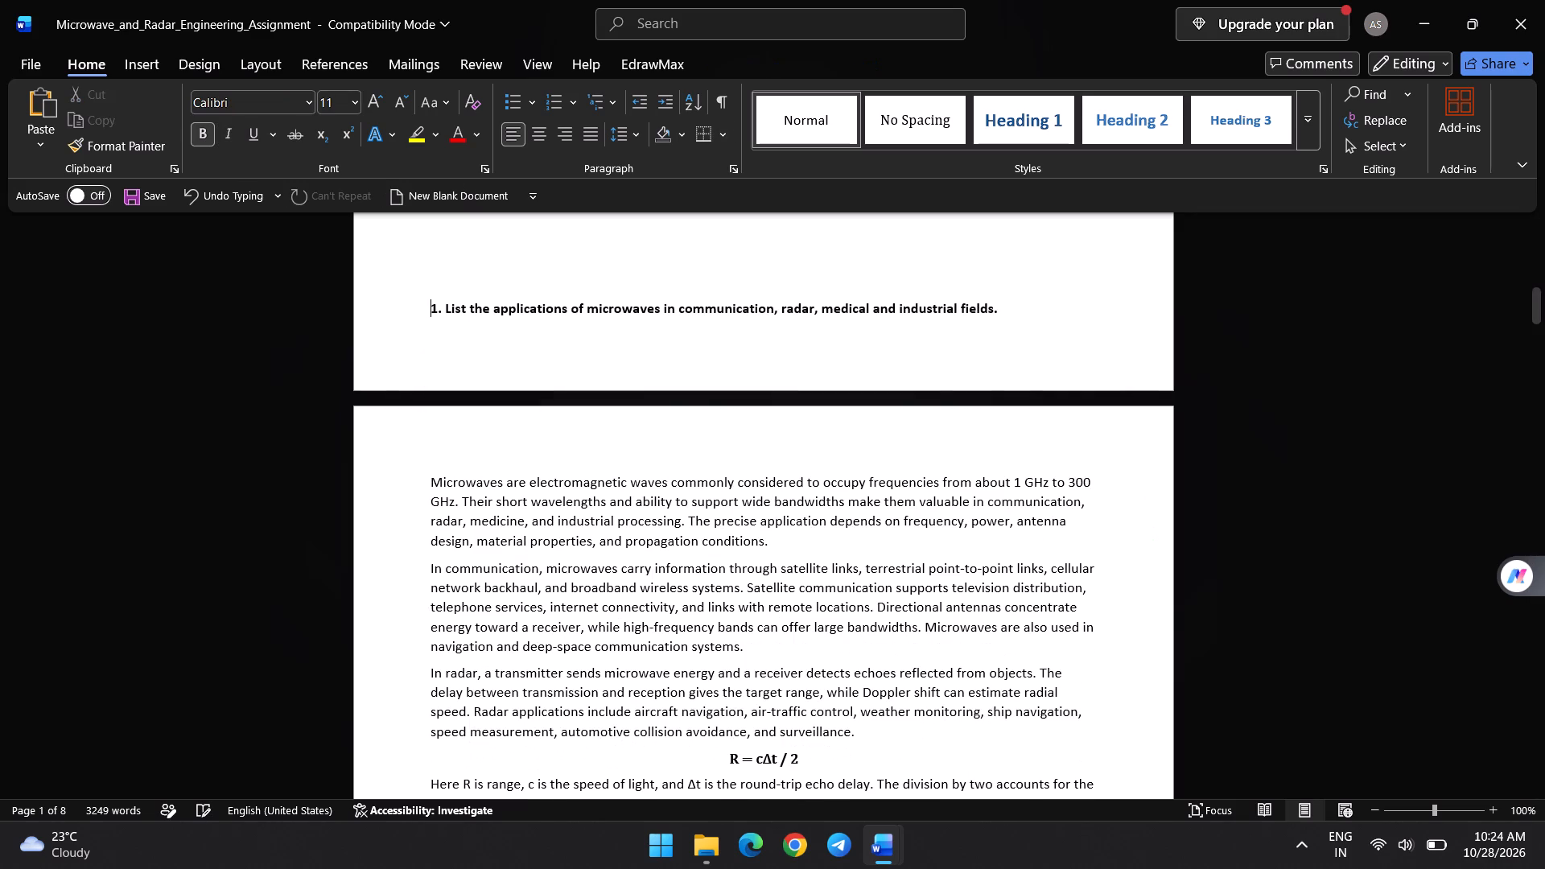
{"action": "key", "text": "Return"}
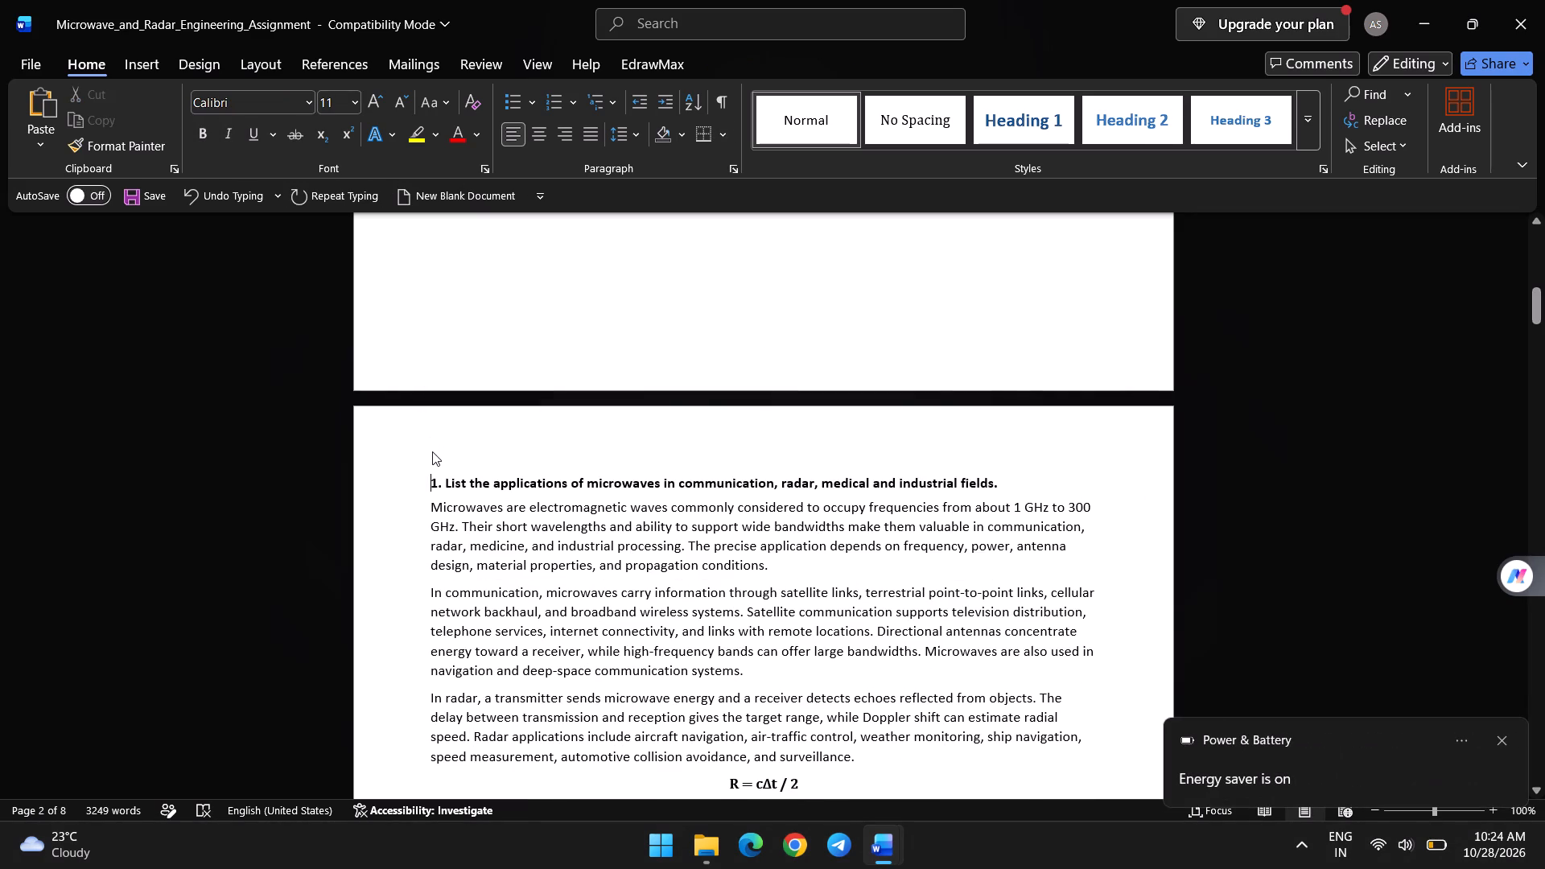
Set all text from the question 1 heading to the end of the document to font size 12.
{"action": "left_click", "coordinate": [432, 451]}
{"action": "left_click_drag", "start_coordinate": [429, 477], "coordinate": [603, 868]}
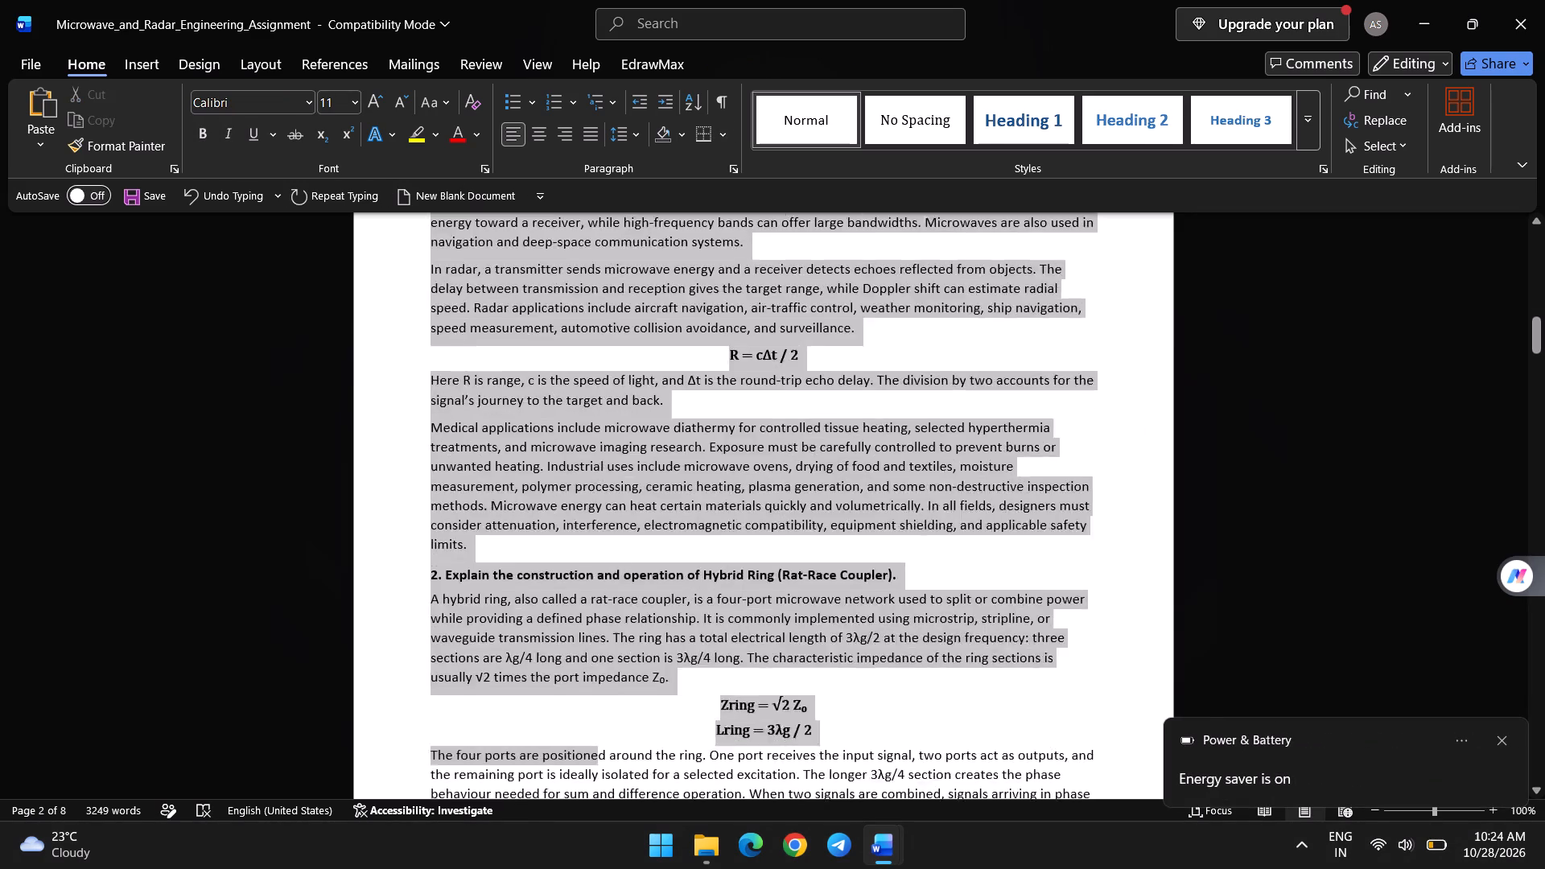
{"action": "left_click_drag", "start_coordinate": [603, 868], "coordinate": [605, 868]}
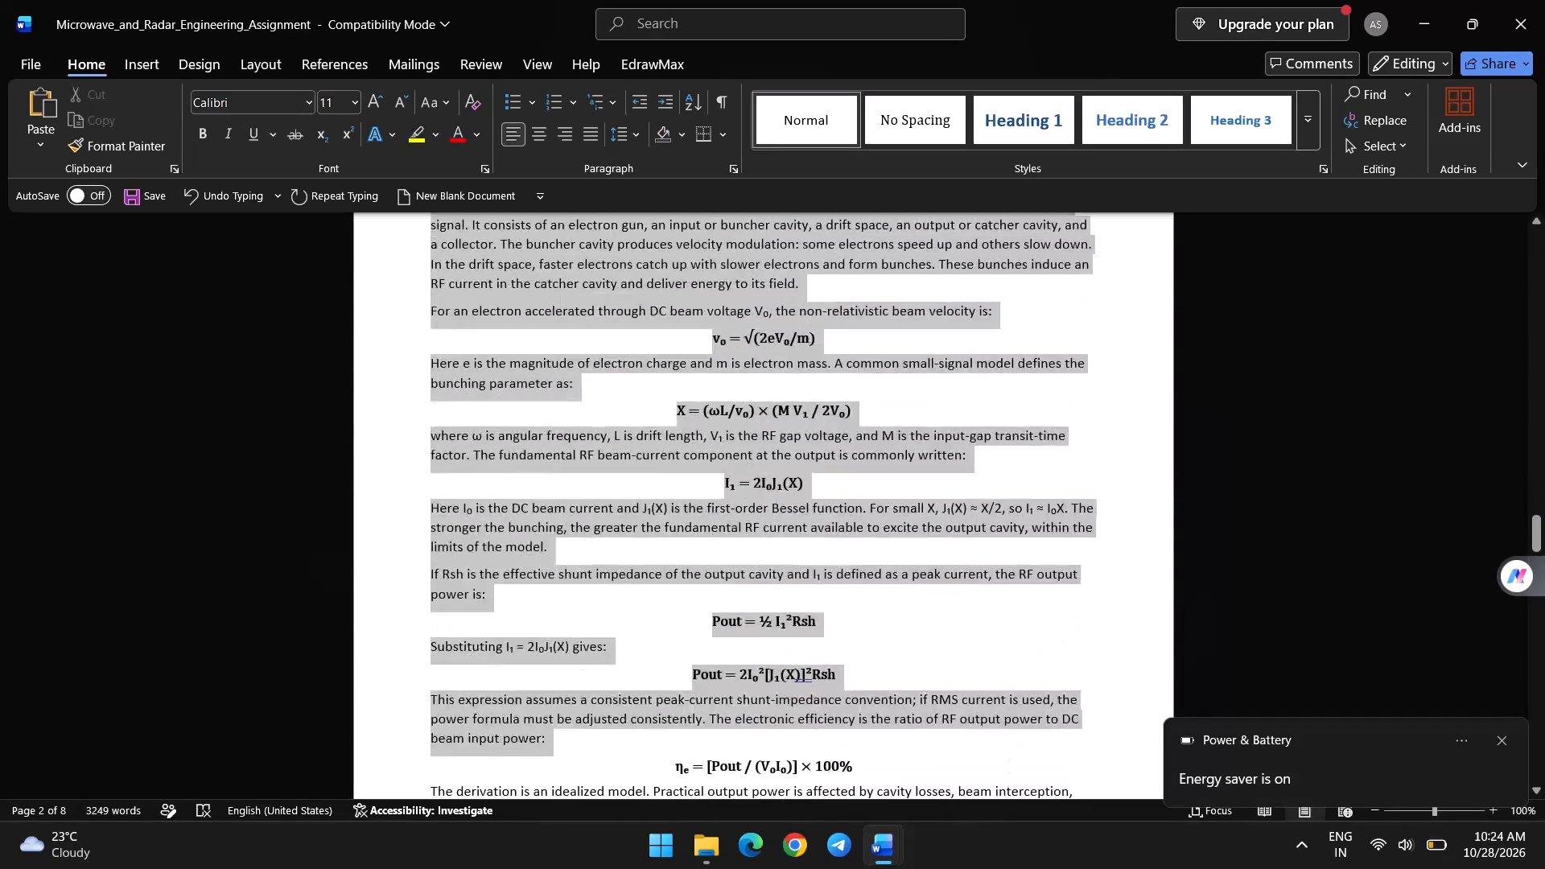
{"action": "left_click_drag", "start_coordinate": [605, 868], "coordinate": [953, 868]}
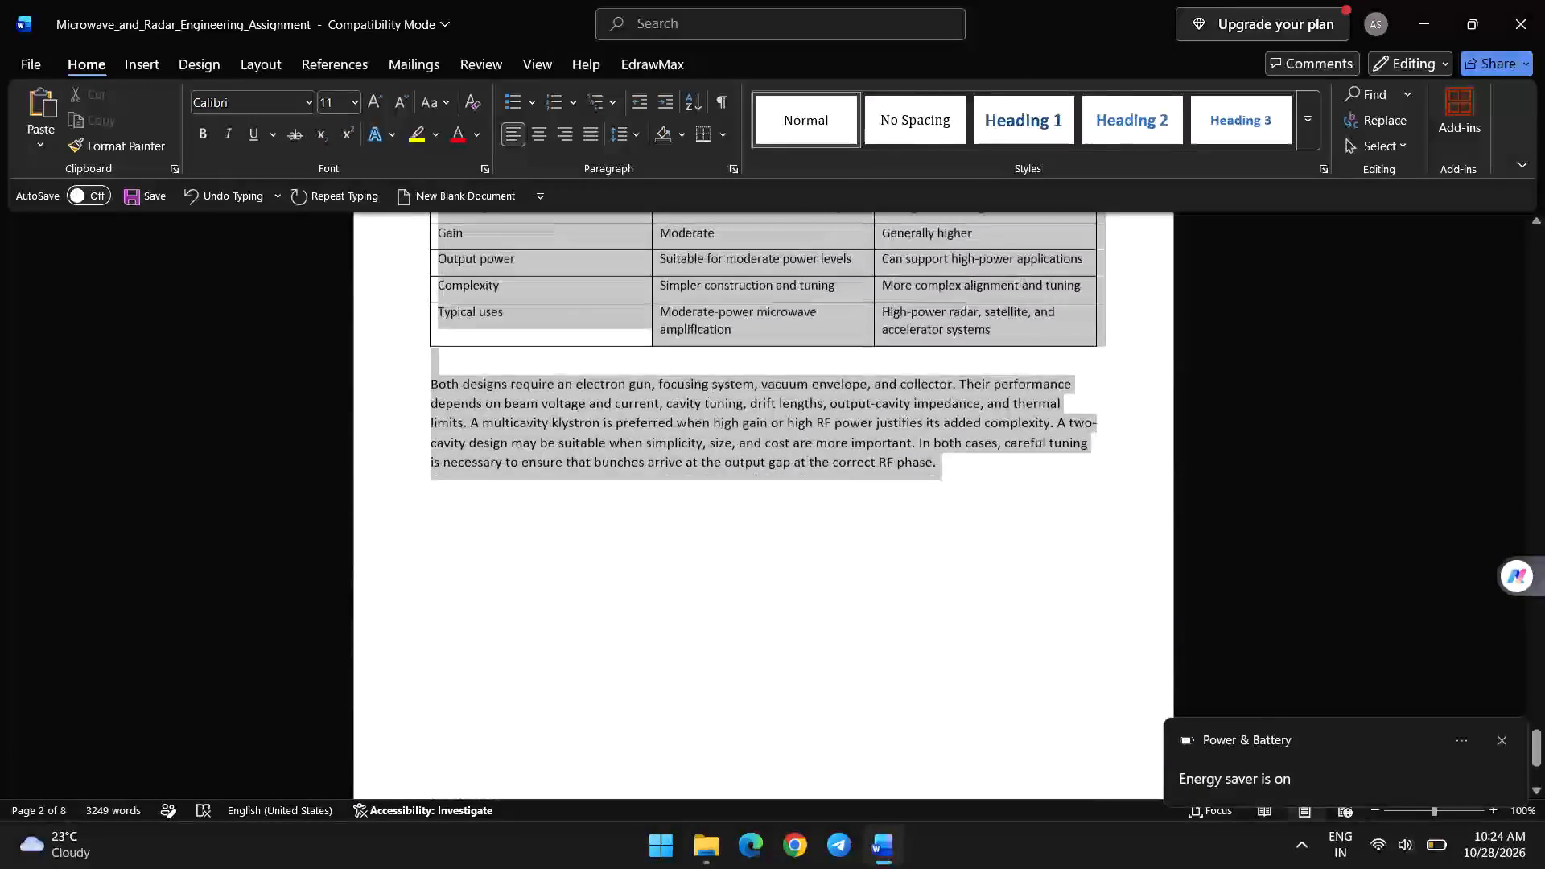
{"action": "left_click_drag", "start_coordinate": [953, 868], "coordinate": [1107, 868]}
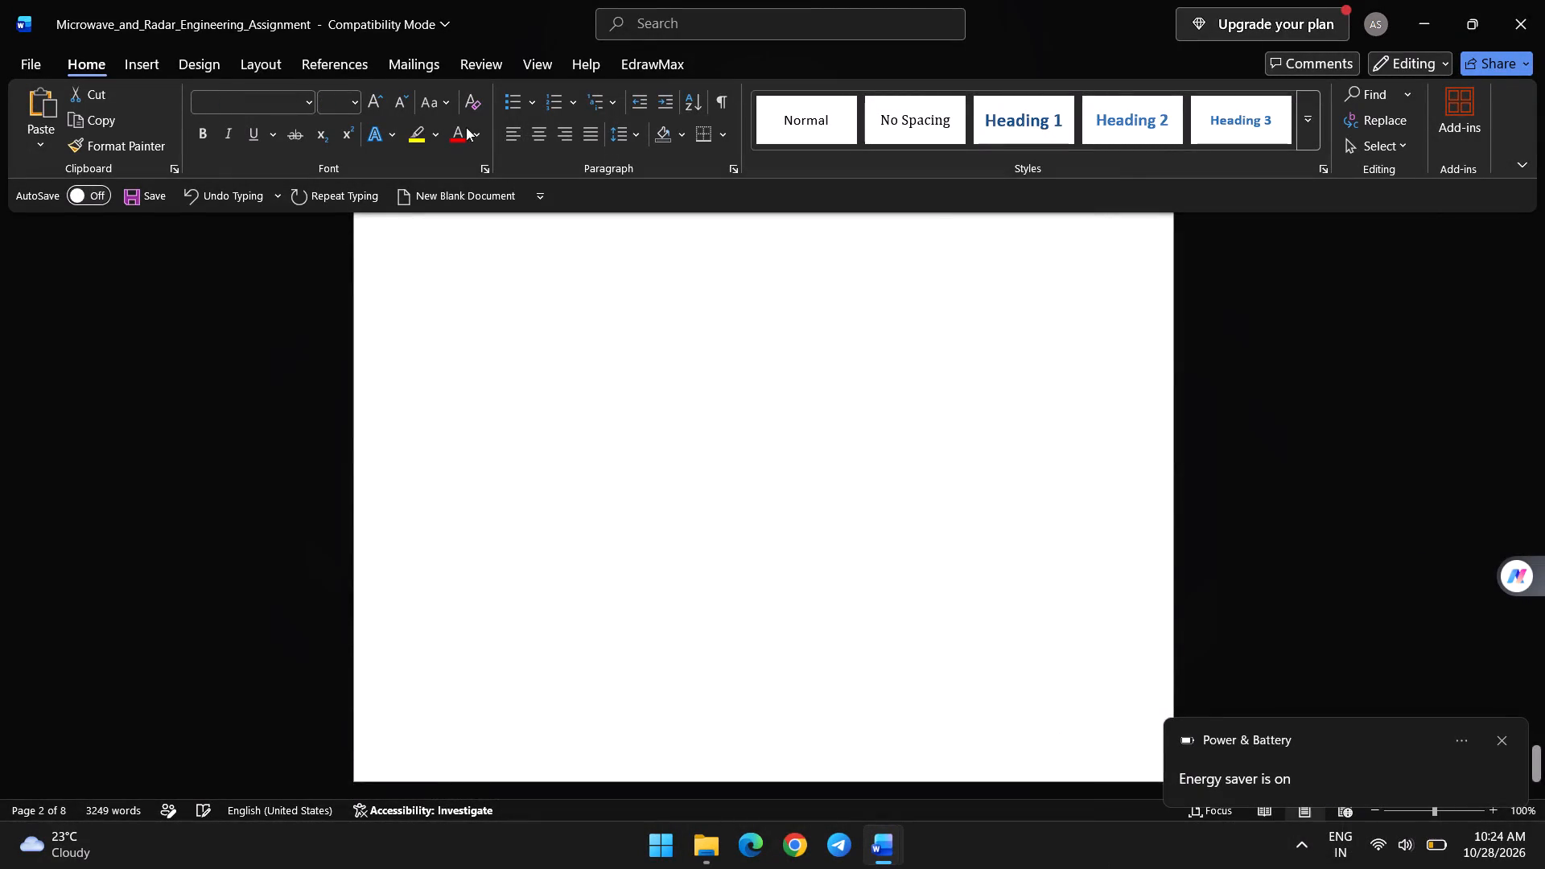
{"action": "left_click", "coordinate": [328, 101]}
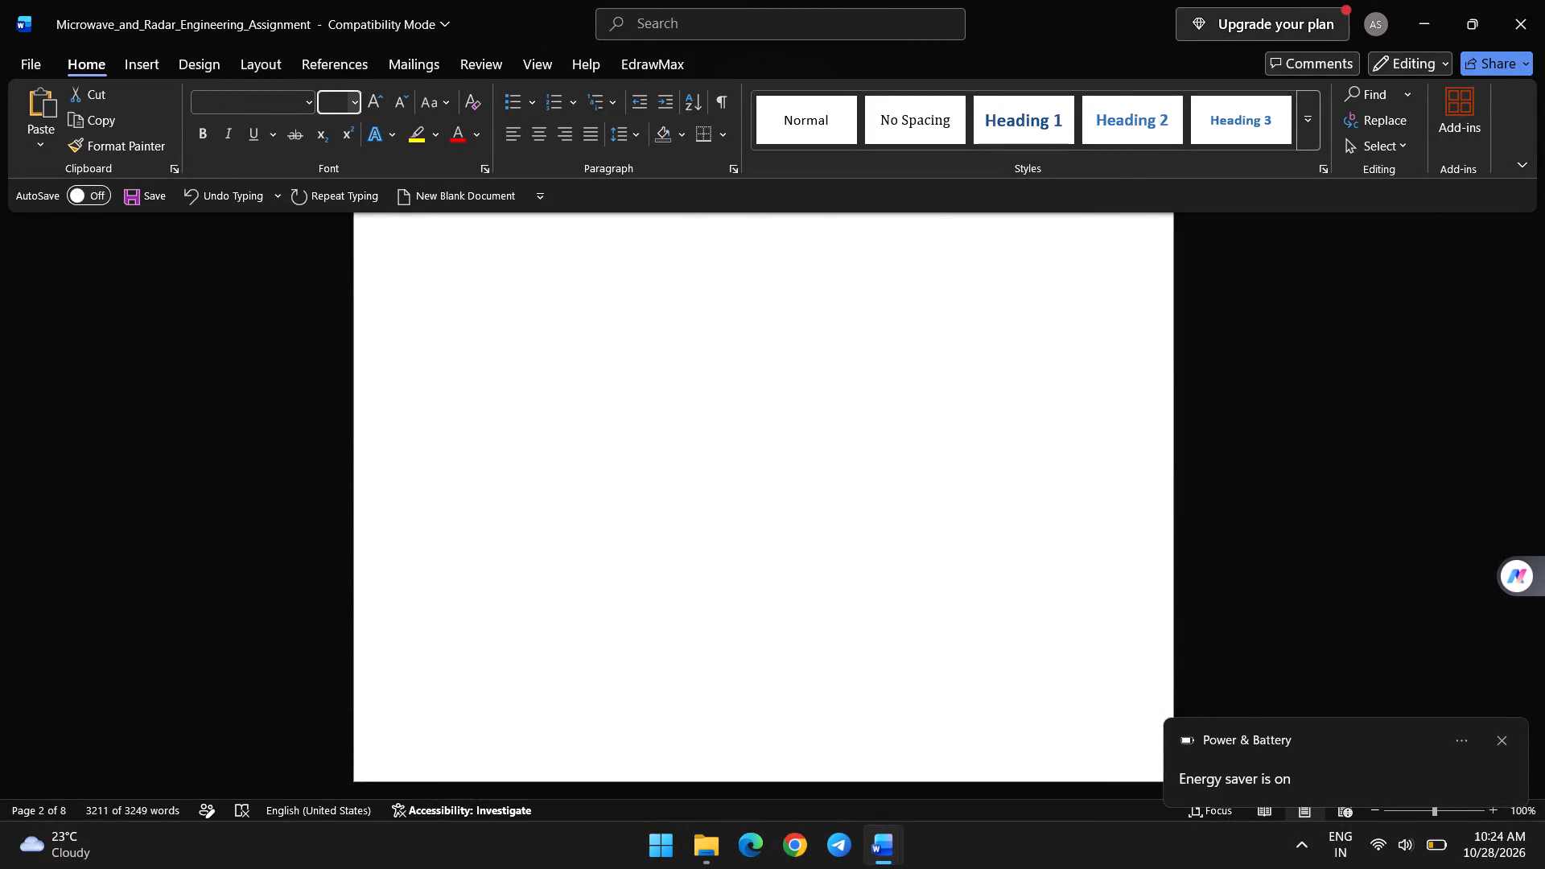
{"action": "type", "text": "12"}
{"action": "key", "text": "Return"}
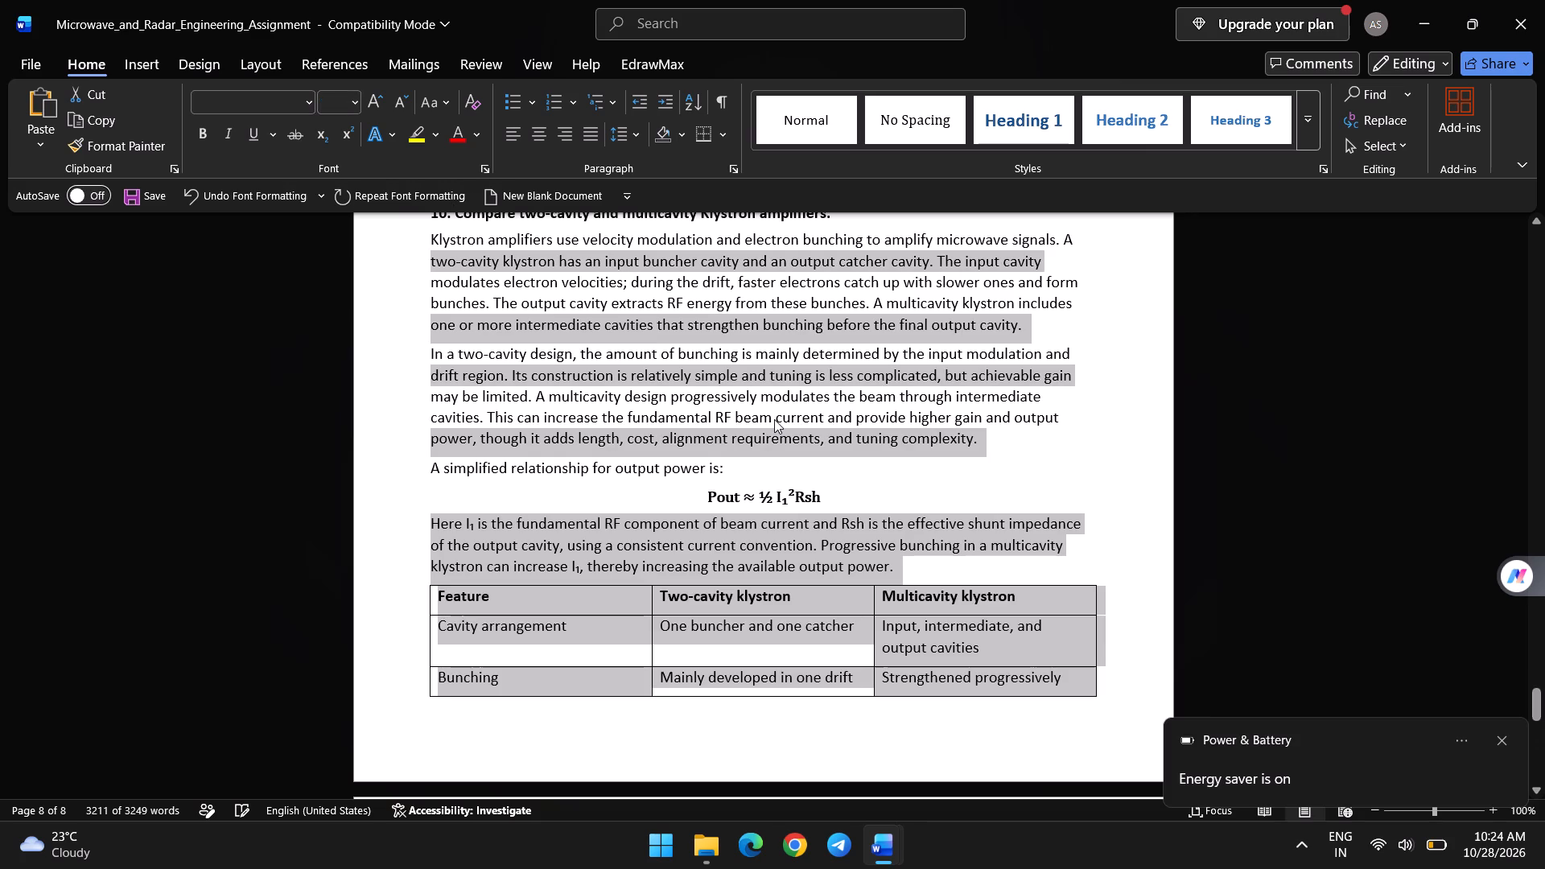
Save and close the Microwave and Radar Engineering assignment.
{"action": "left_click", "coordinate": [774, 419]}
{"action": "key", "text": "ctrl+s"}
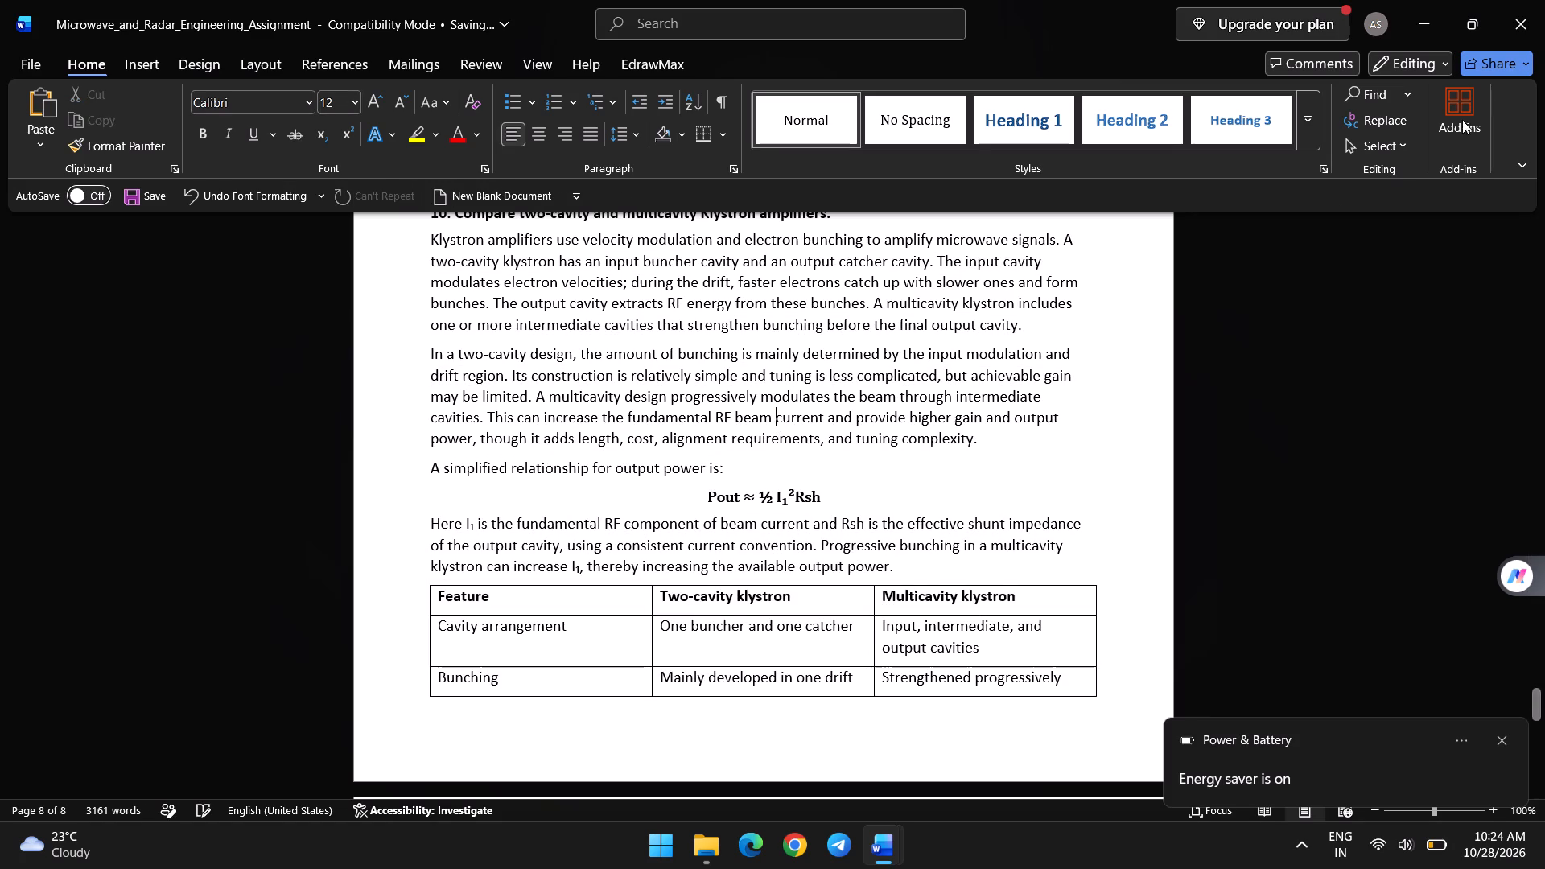
{"action": "left_click", "coordinate": [1532, 37]}
Maximize the Low Power VLSI Circuits assignment and replace the stray "I" before INSTITUTE in the cover title with two spaces.
{"action": "left_click", "coordinate": [933, 638]}
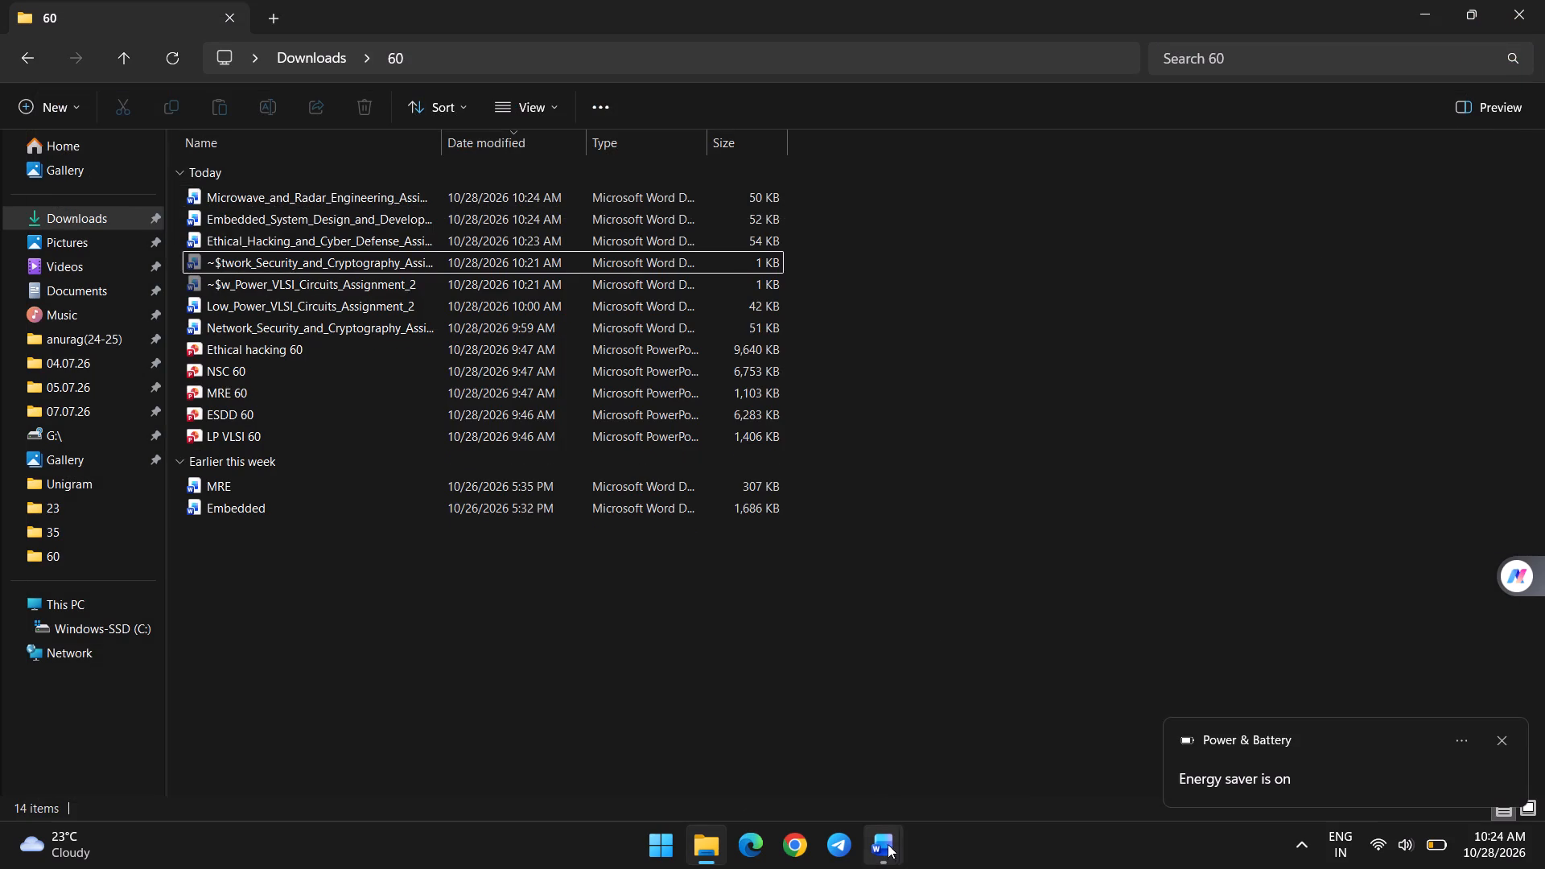
{"action": "left_click", "coordinate": [819, 746]}
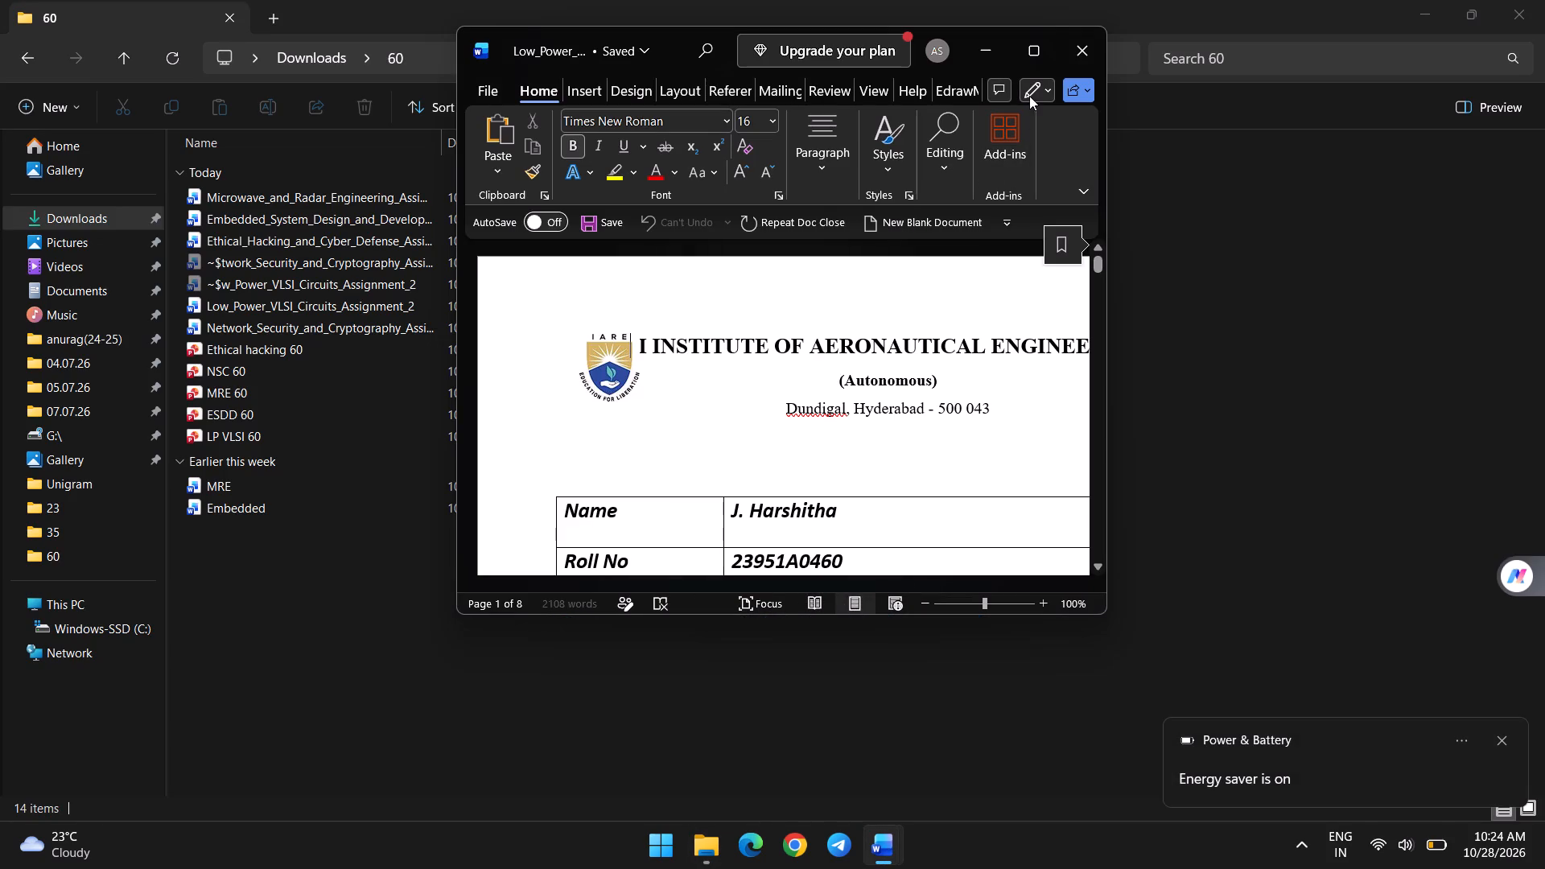
{"action": "left_click", "coordinate": [1037, 51]}
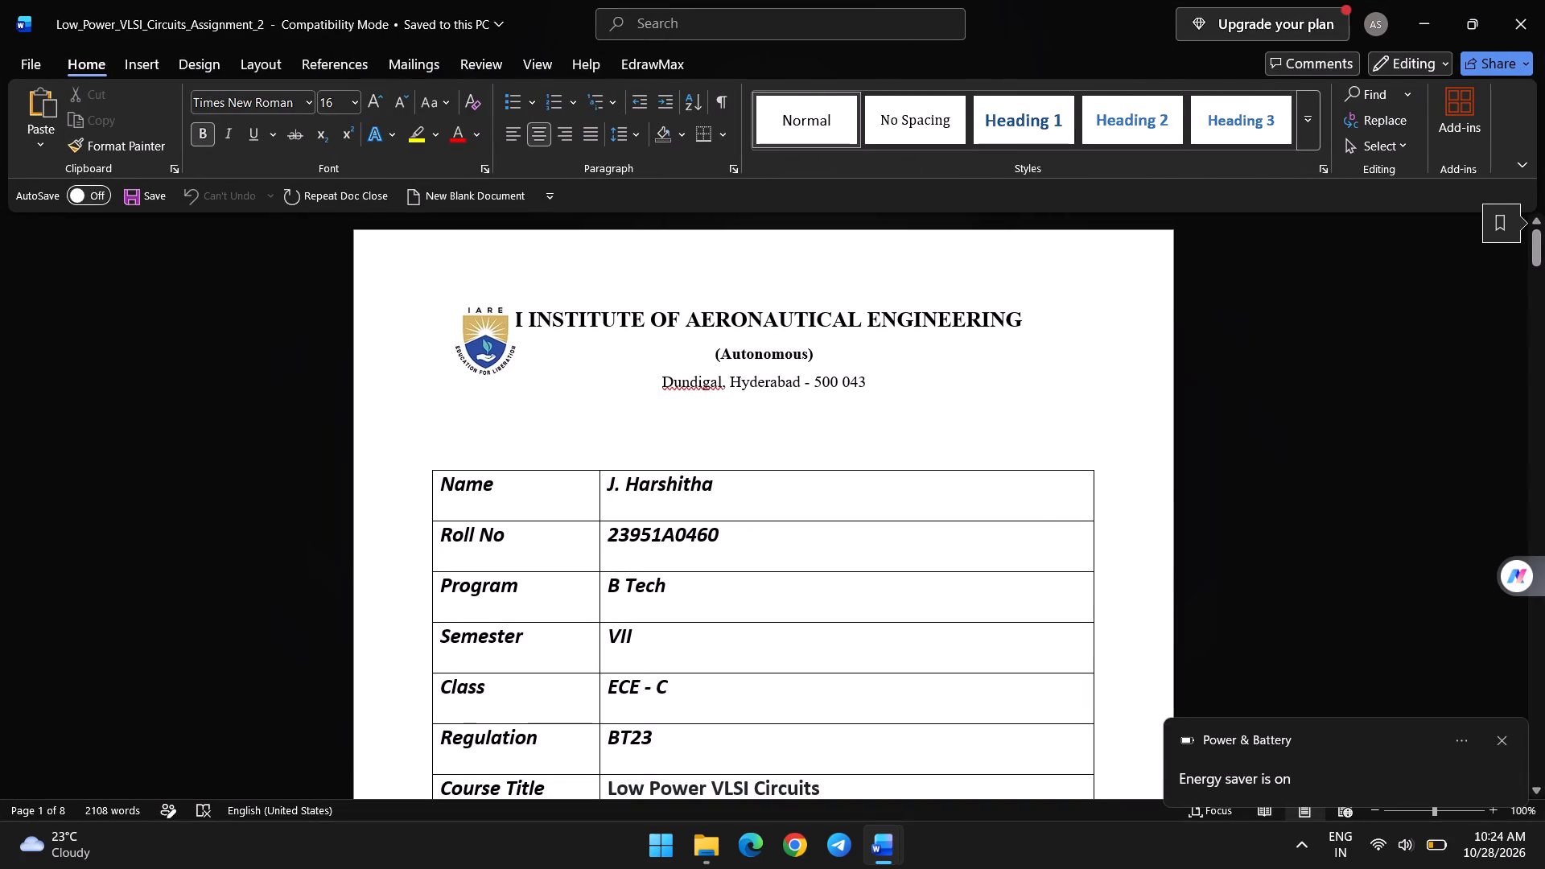
{"action": "left_click", "coordinate": [527, 315]}
{"action": "key", "text": "BackSpace"}
{"action": "key", "text": "BackSpace"}
{"action": "key", "text": "BackSpace"}
{"action": "key", "text": "space"}
{"action": "key", "text": "space"}
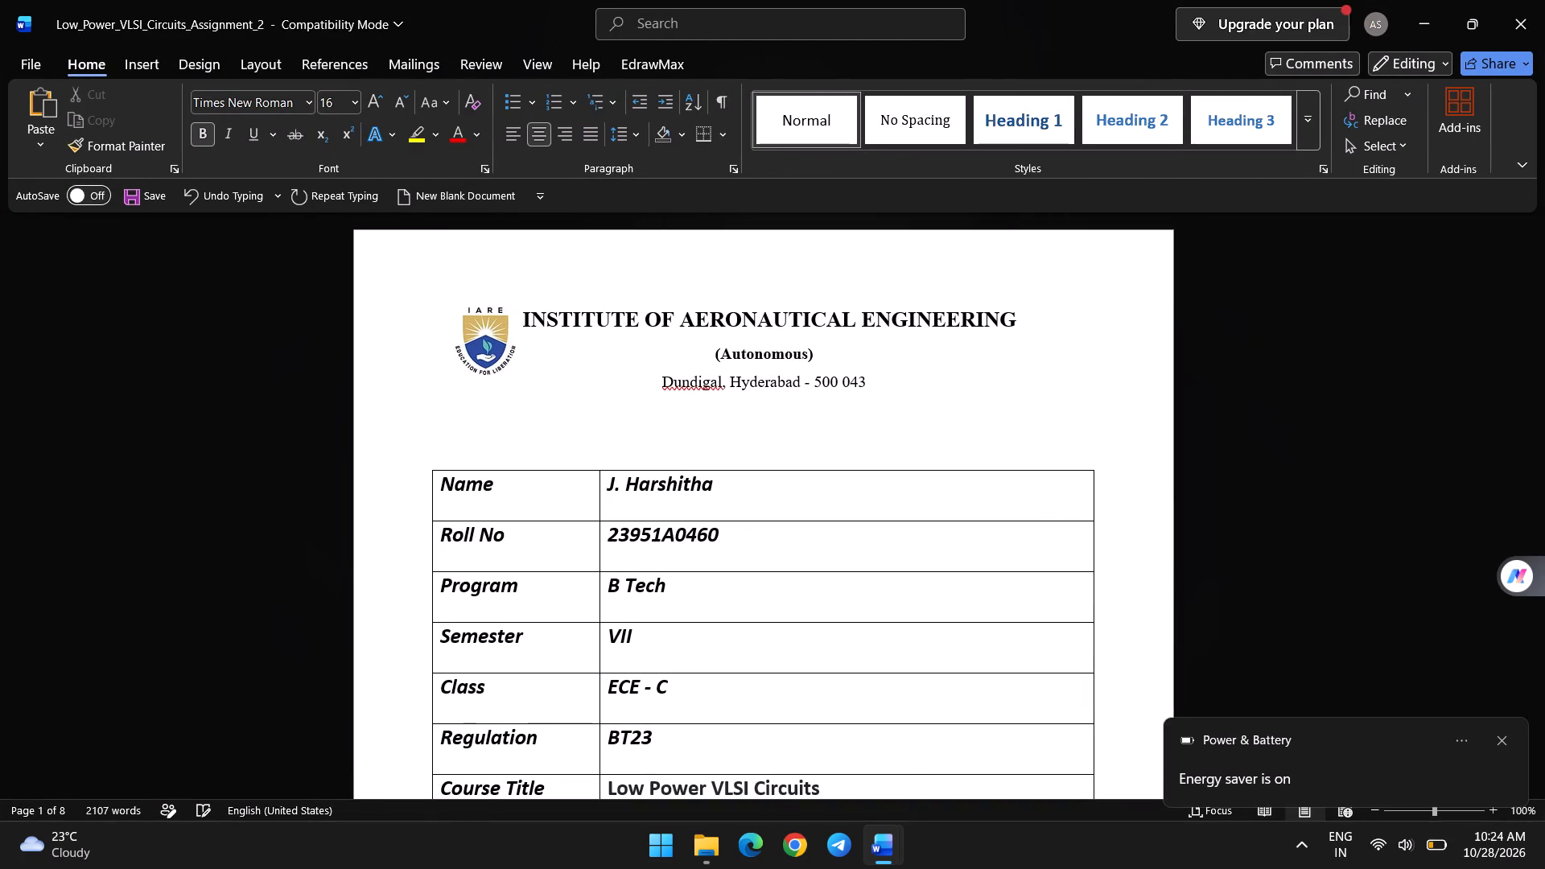
Enlarge the Low Power VLSI Circuits cover table slightly downward from its lower corner.
{"action": "scroll", "coordinate": [715, 525], "scroll_direction": "down", "scroll_amount": 1}
{"action": "left_click", "coordinate": [715, 525]}
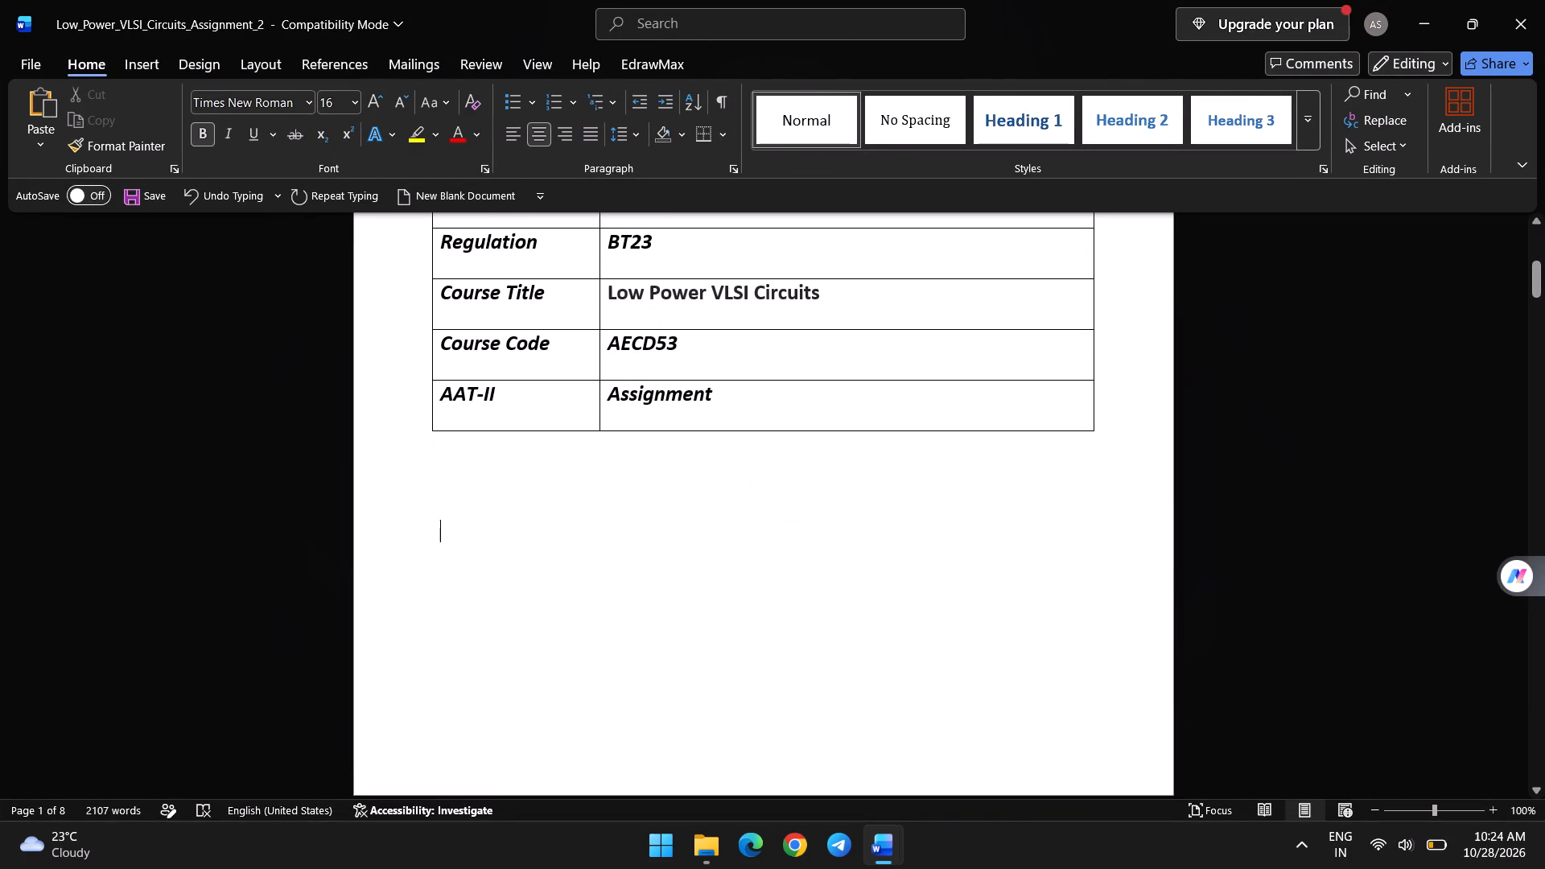
{"action": "left_click_drag", "start_coordinate": [1098, 439], "coordinate": [1098, 469]}
Set all text from the question 1 heading to the end of the document to font size 12.
{"action": "scroll", "coordinate": [892, 618], "scroll_direction": "down", "scroll_amount": 1}
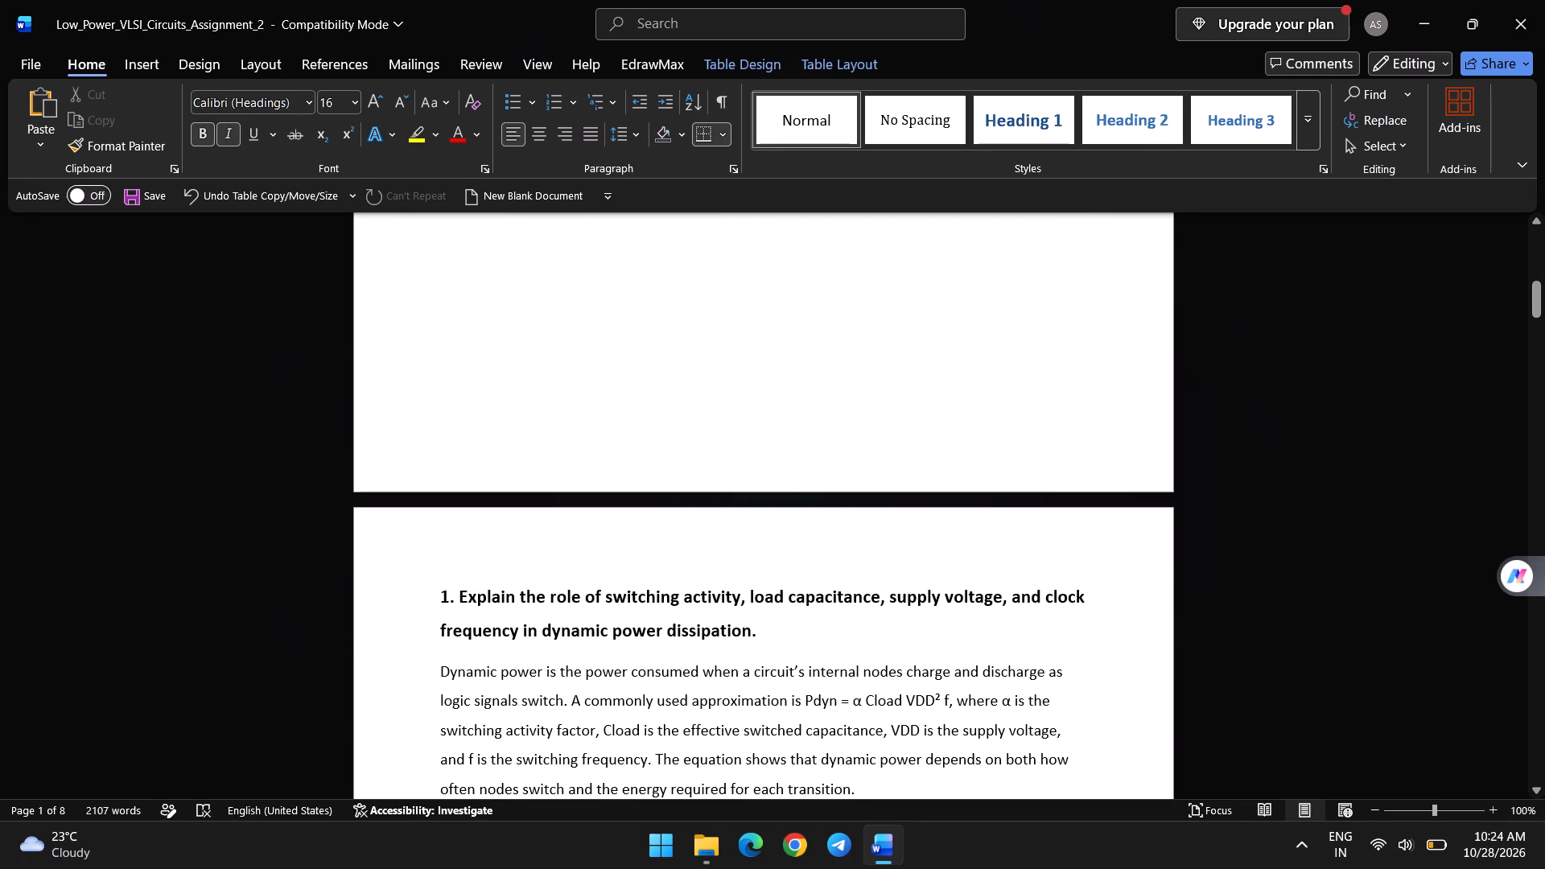
{"action": "left_click_drag", "start_coordinate": [440, 595], "coordinate": [638, 868]}
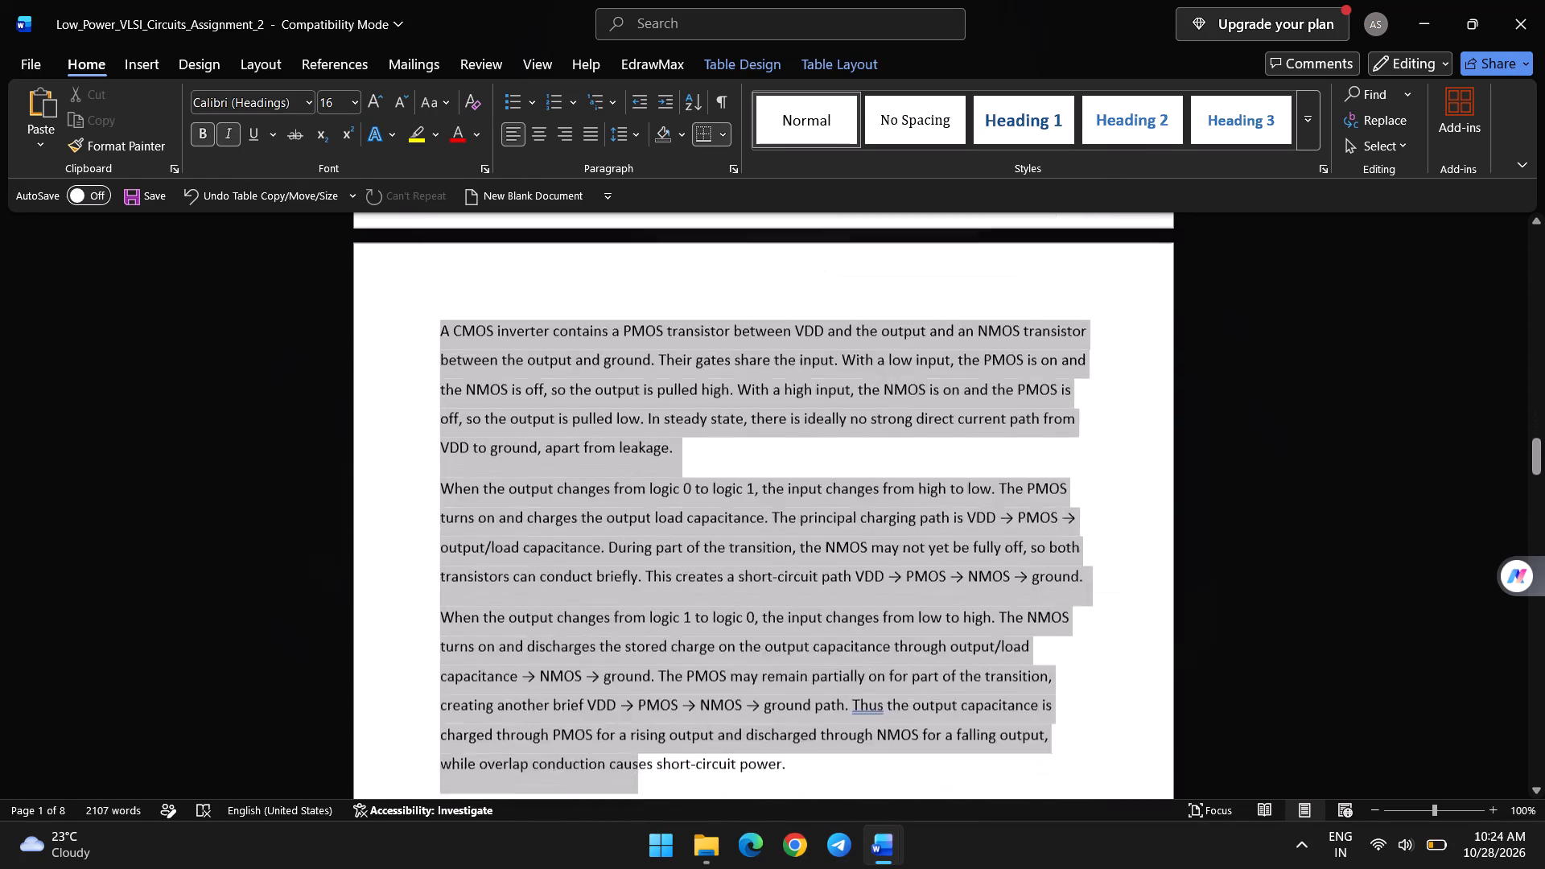
{"action": "left_click_drag", "start_coordinate": [638, 868], "coordinate": [719, 859]}
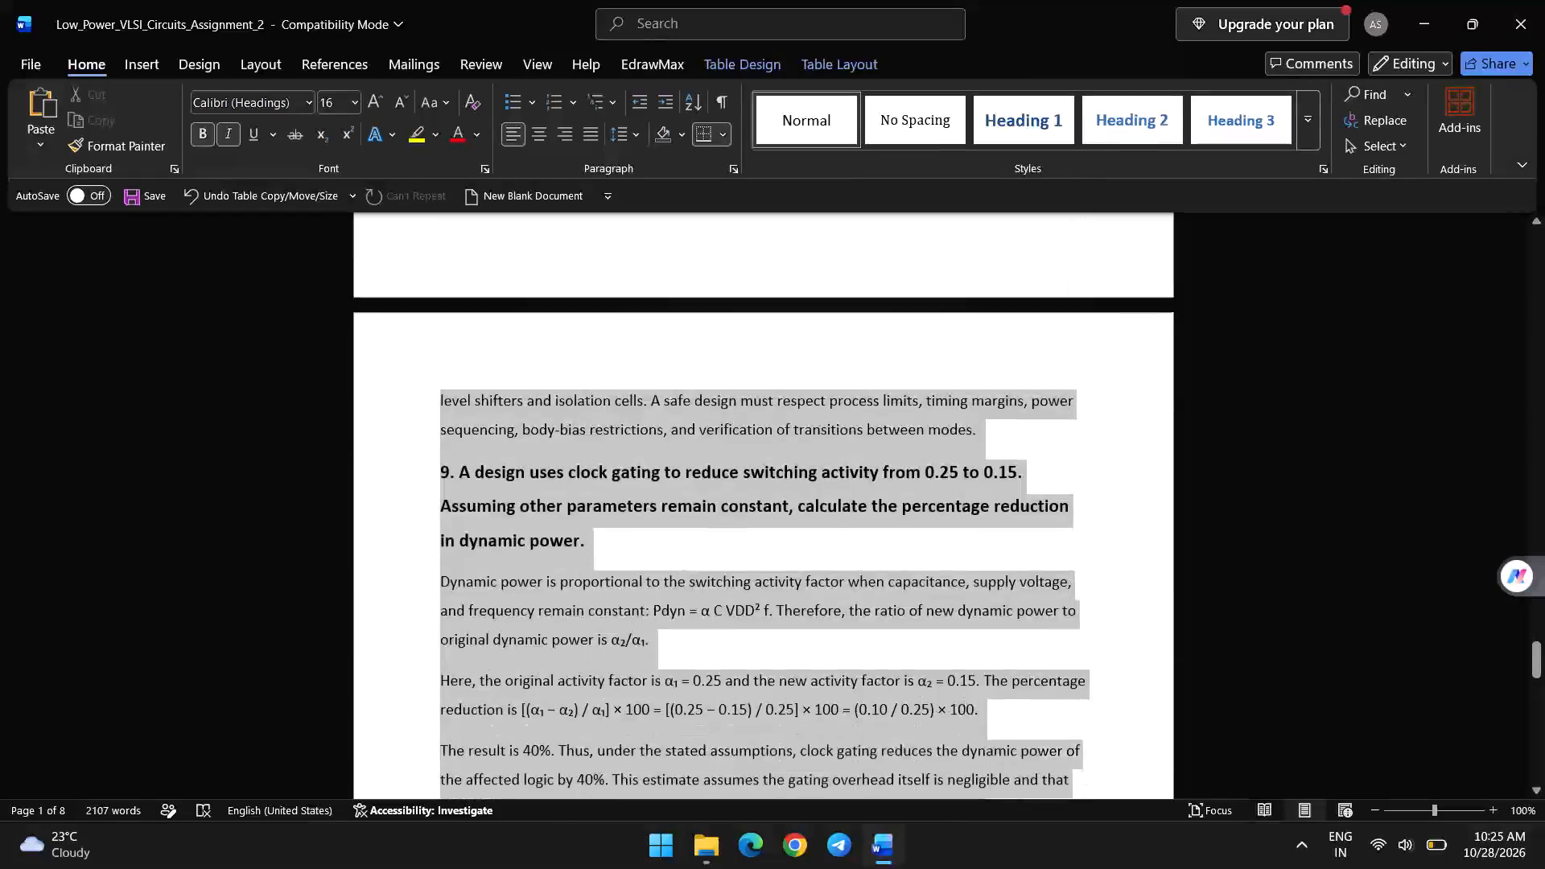
{"action": "left_click_drag", "start_coordinate": [719, 859], "coordinate": [928, 628]}
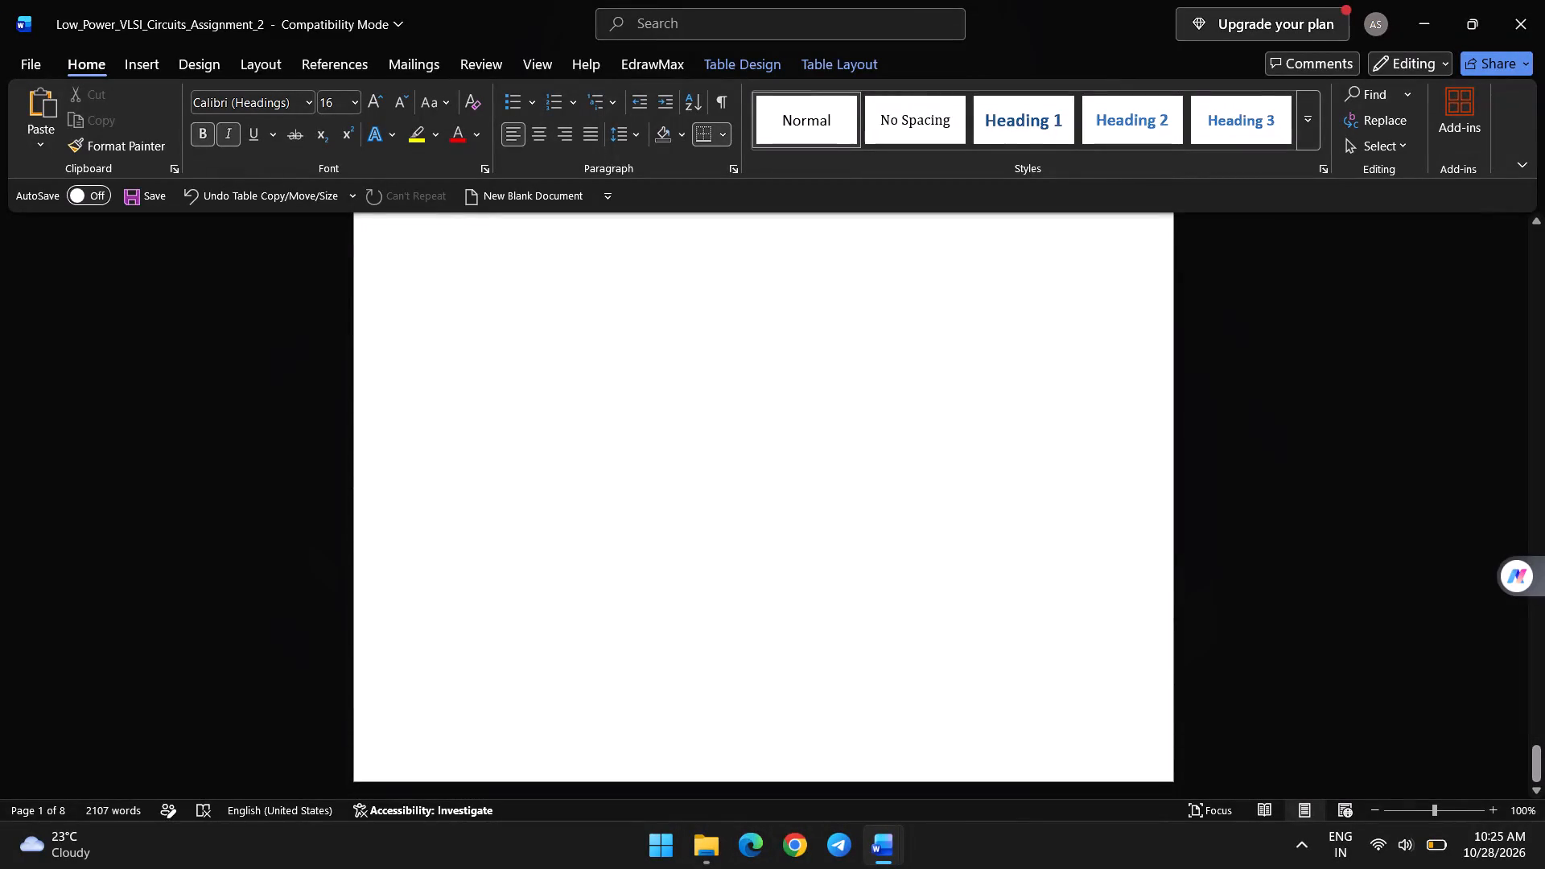
{"action": "left_click_drag", "start_coordinate": [928, 628], "coordinate": [1074, 550]}
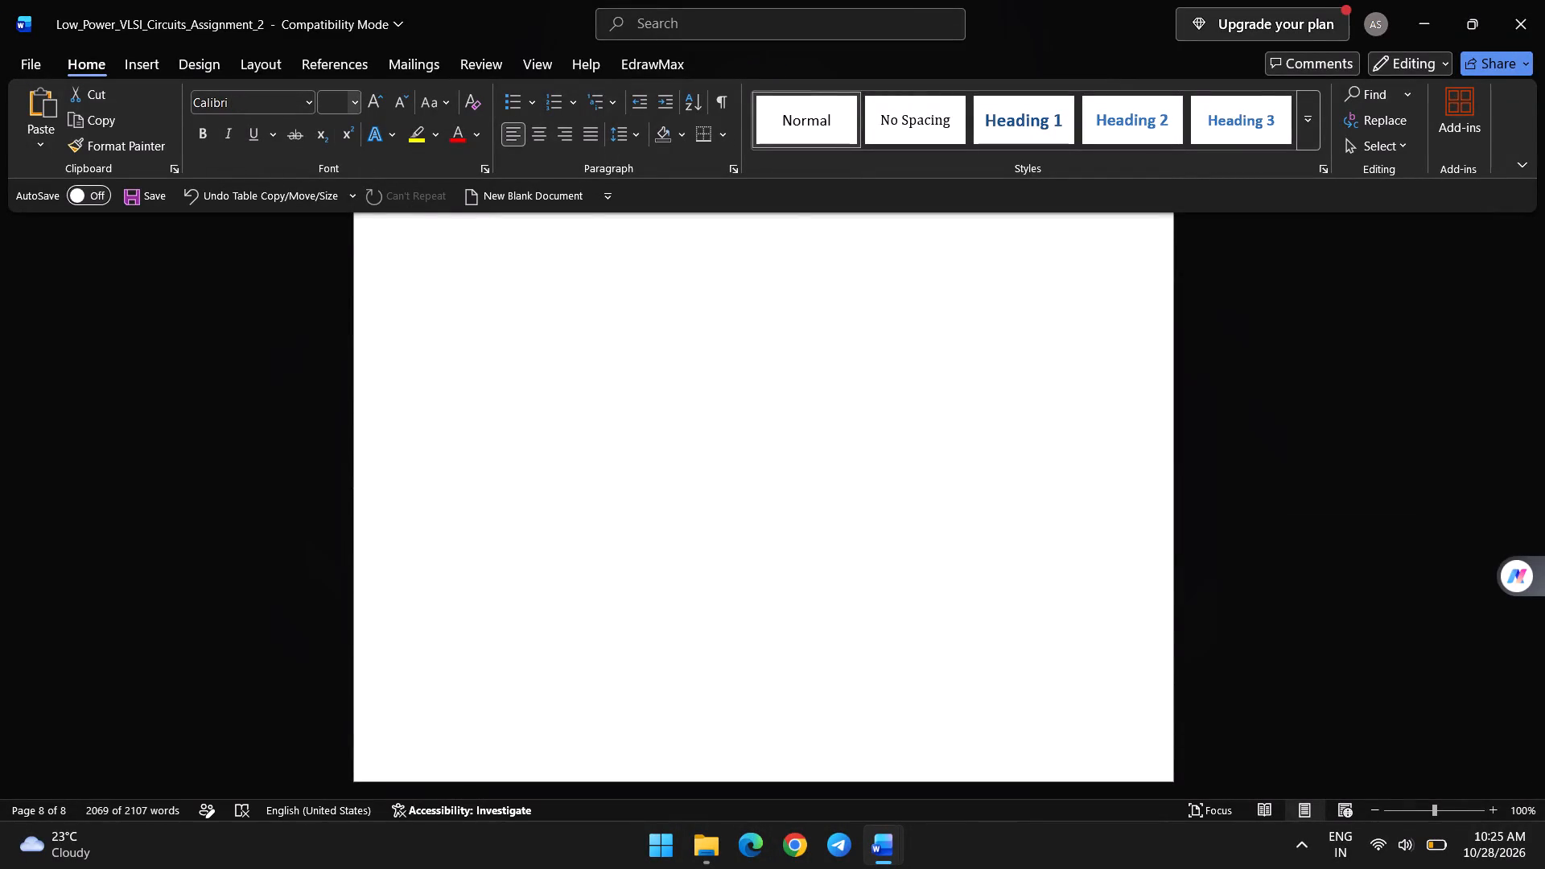
{"action": "left_click", "coordinate": [337, 106]}
{"action": "type", "text": "12"}
{"action": "key", "text": "Return"}
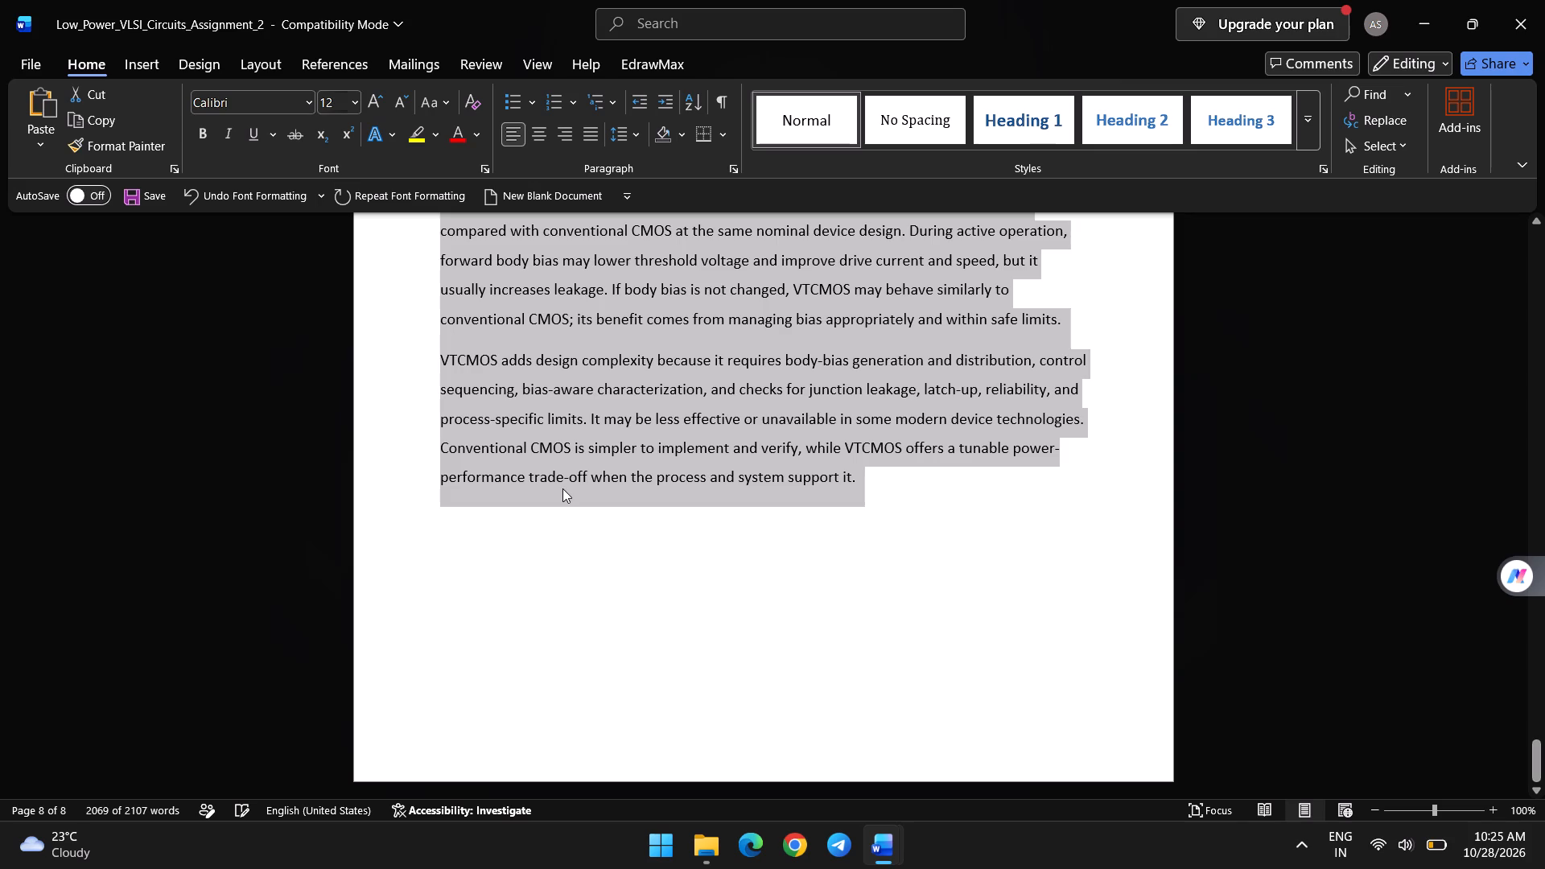
Recheck the cover page, save the Low Power VLSI Circuits assignment, and close it.
{"action": "left_click", "coordinate": [562, 488]}
{"action": "scroll", "coordinate": [562, 488], "scroll_direction": "up", "scroll_amount": 9}
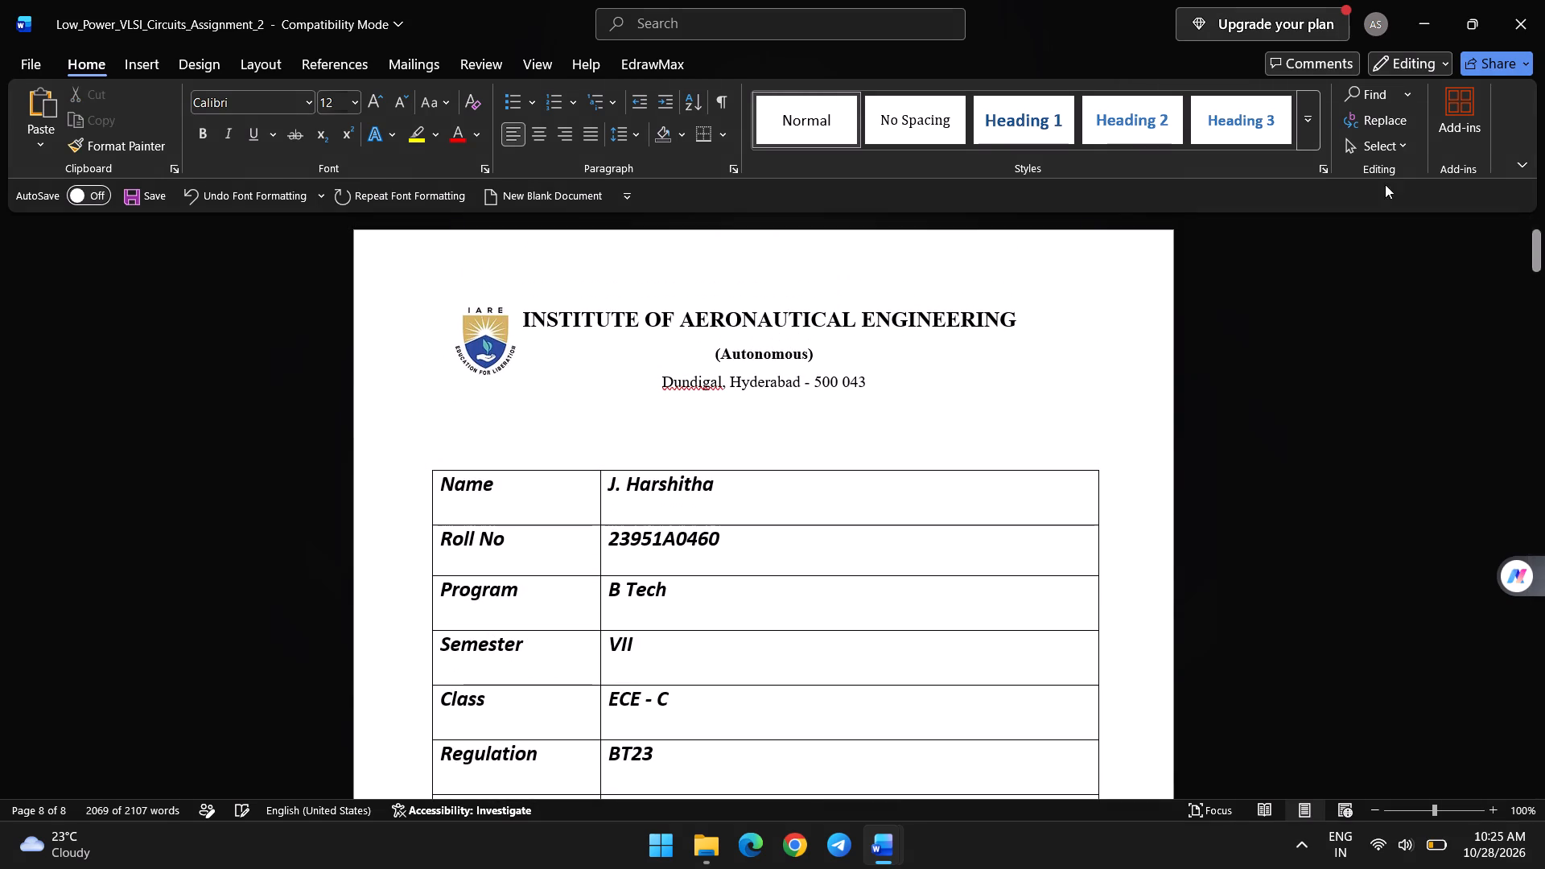
{"action": "key", "text": "ctrl+s"}
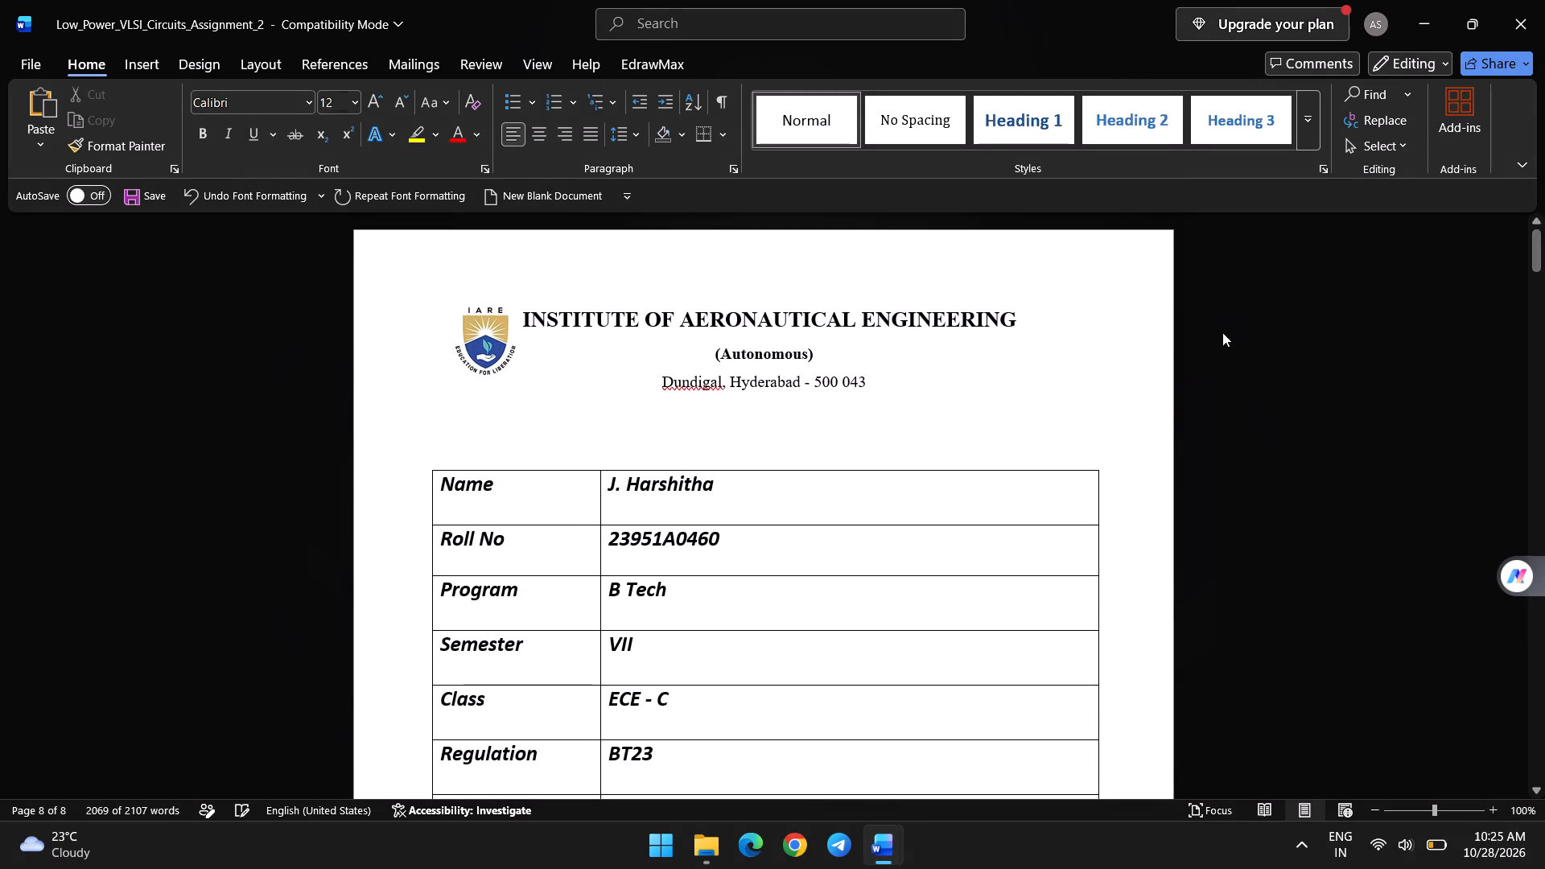
{"action": "left_click", "coordinate": [1521, 18]}
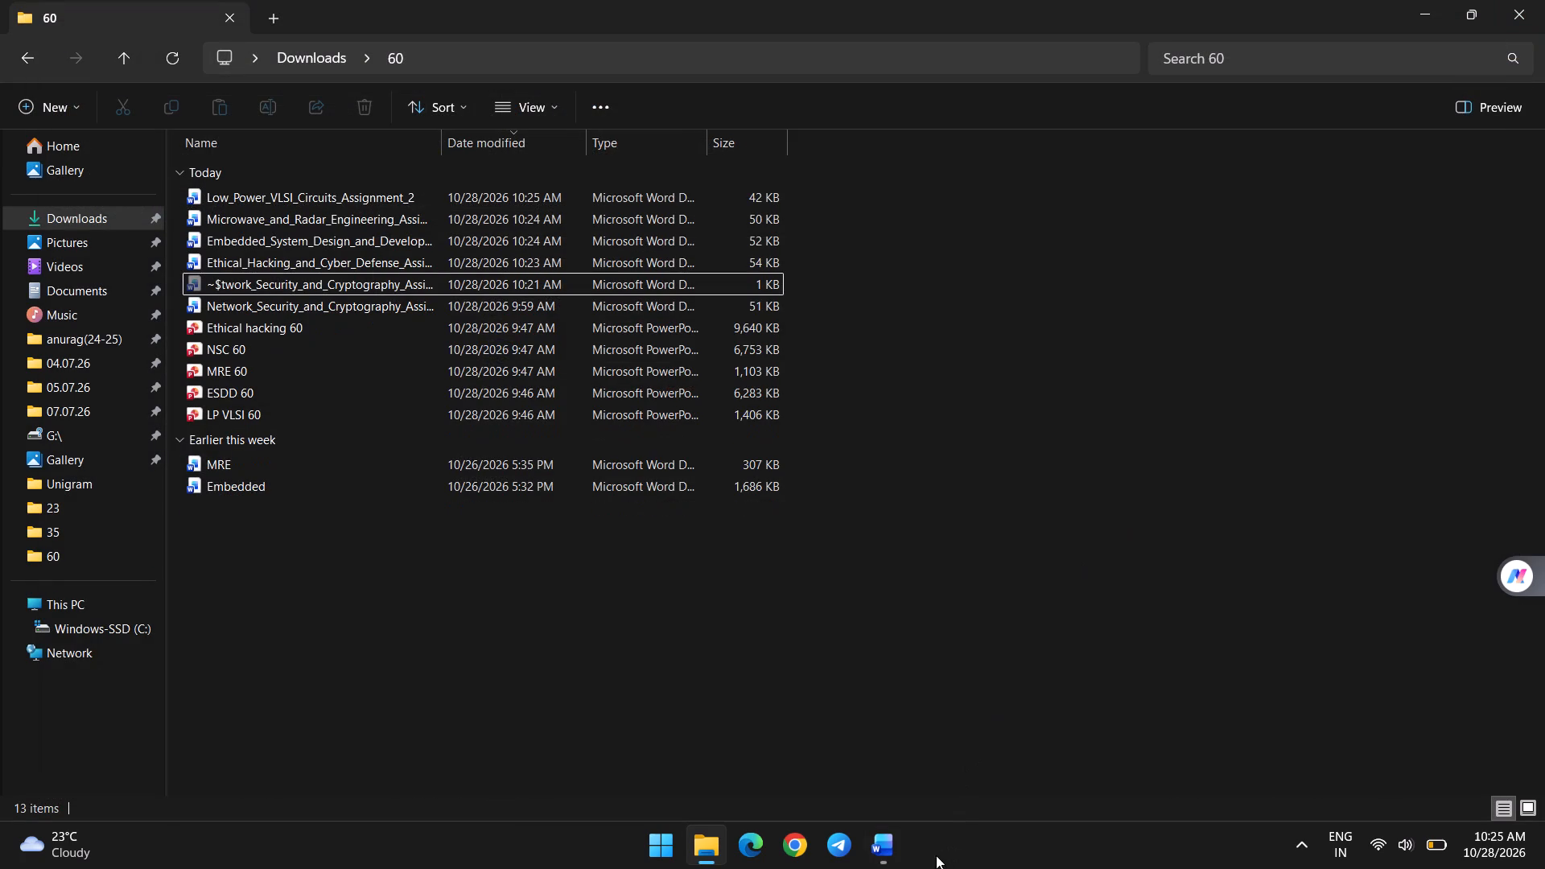
Maximize the Network Security and Cryptography assignment and replace the stray "I" before INSTITUTE in the cover title with two spaces.
{"action": "left_click", "coordinate": [867, 765]}
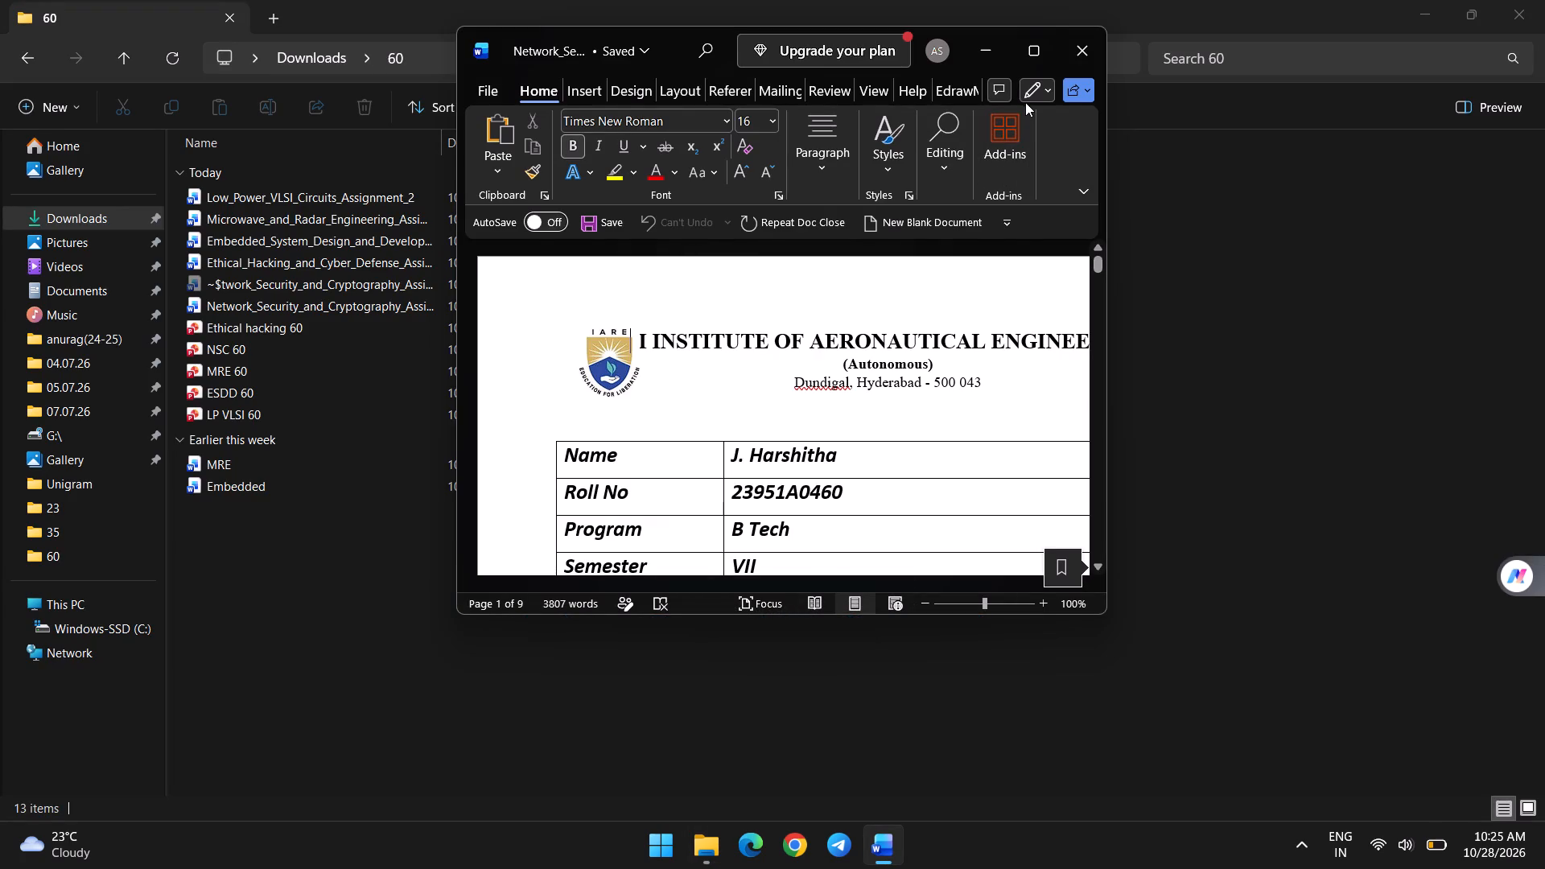
{"action": "left_click", "coordinate": [1039, 33]}
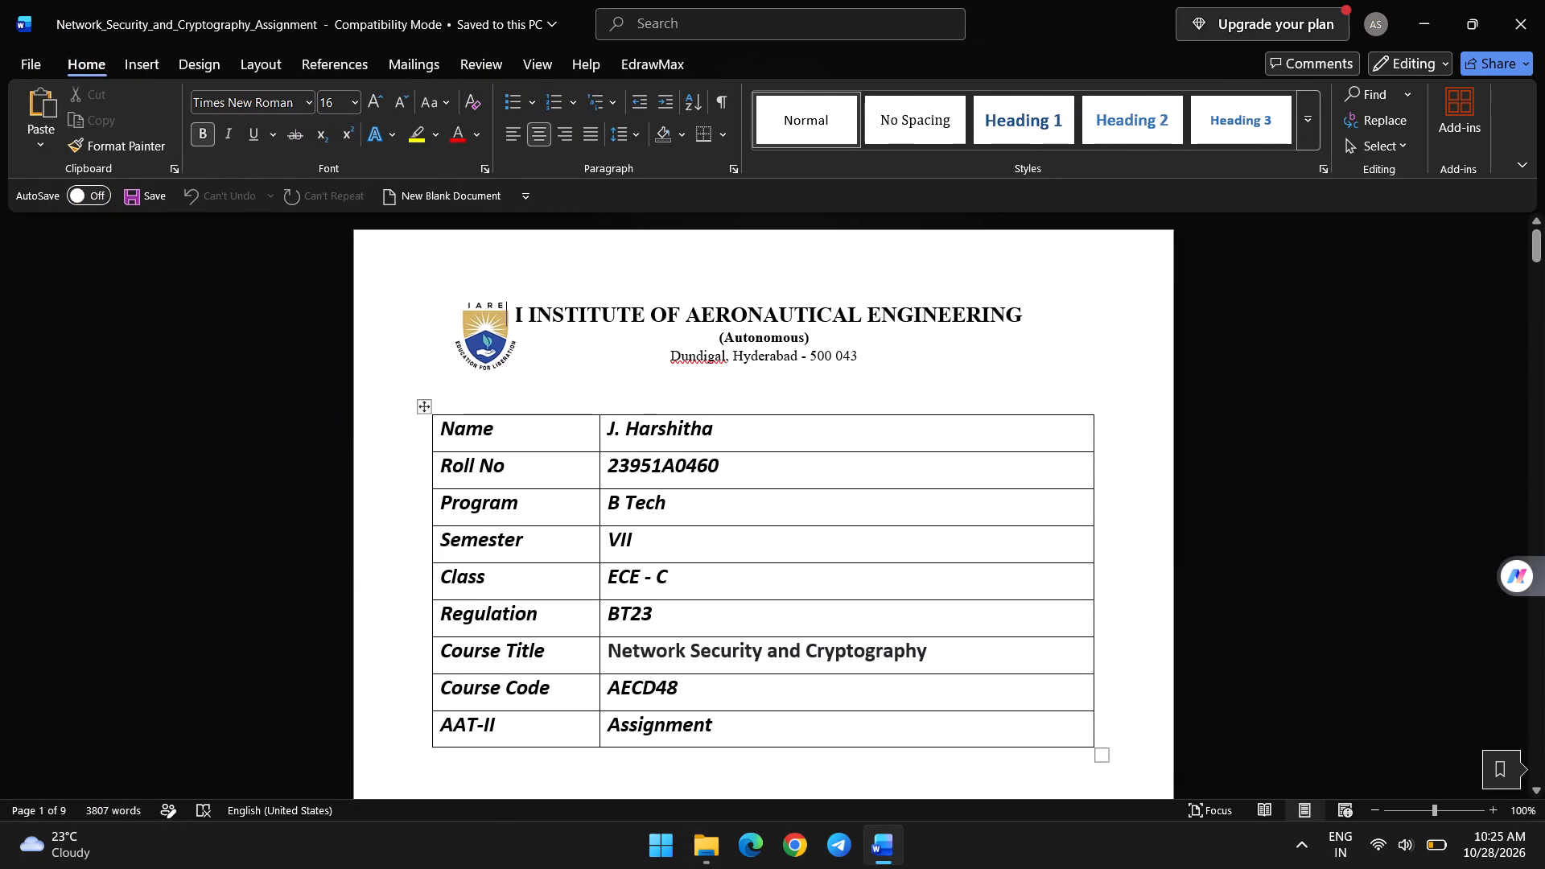
{"action": "left_click", "coordinate": [530, 317]}
{"action": "key", "text": "BackSpace"}
{"action": "key", "text": "BackSpace"}
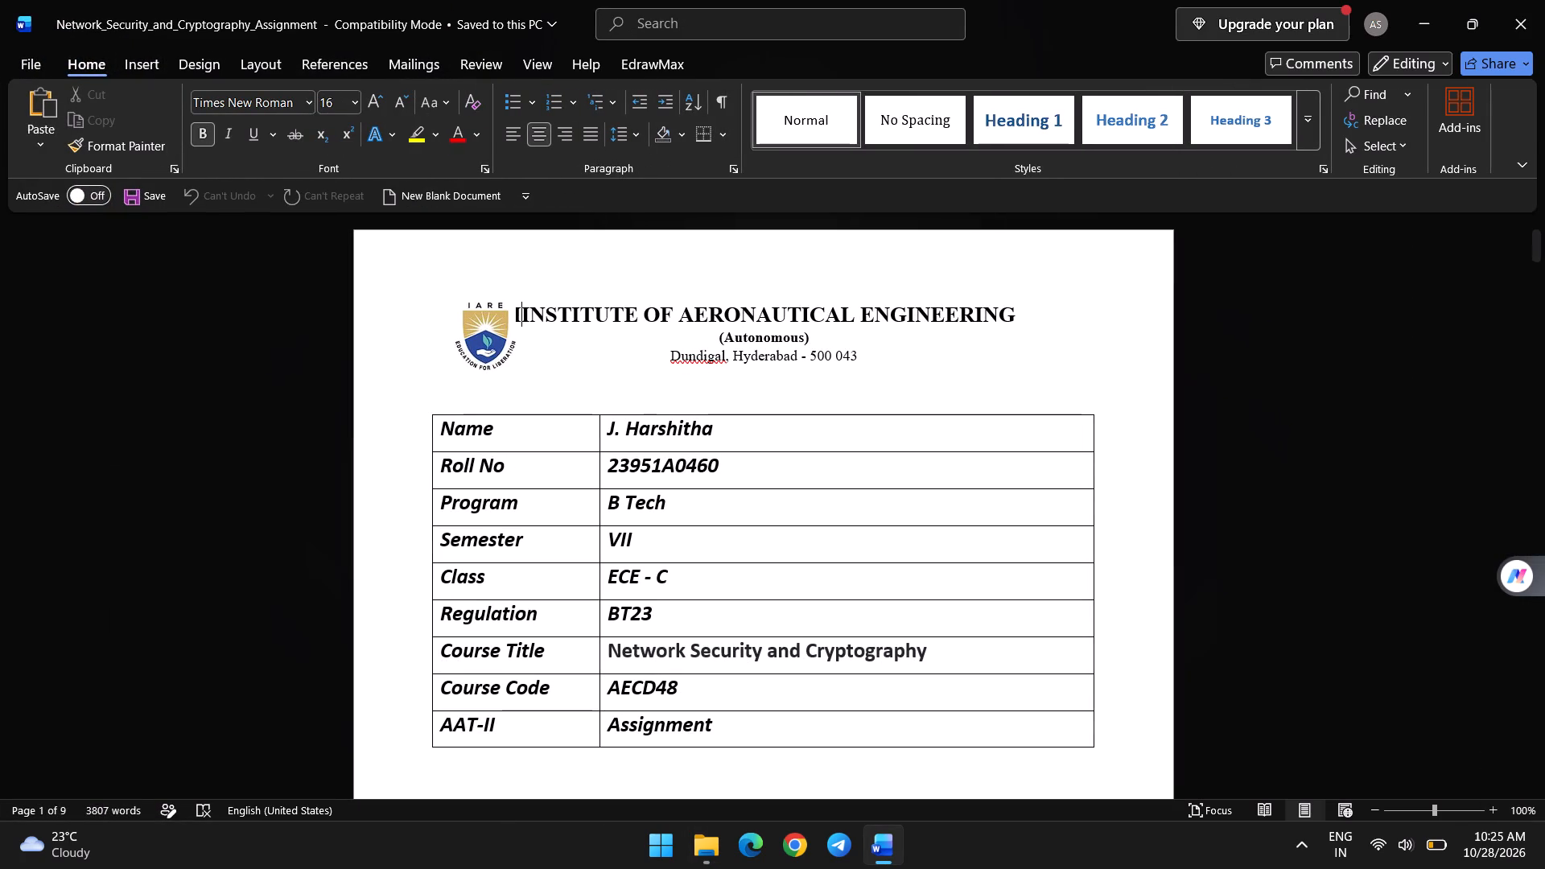
{"action": "key", "text": "BackSpace"}
{"action": "key", "text": "space"}
{"action": "key", "text": "space"}
Stretch the Network Security and Cryptography cover table downward from its lower corner to make its rows taller.
{"action": "scroll", "coordinate": [729, 598], "scroll_direction": "down", "scroll_amount": 1}
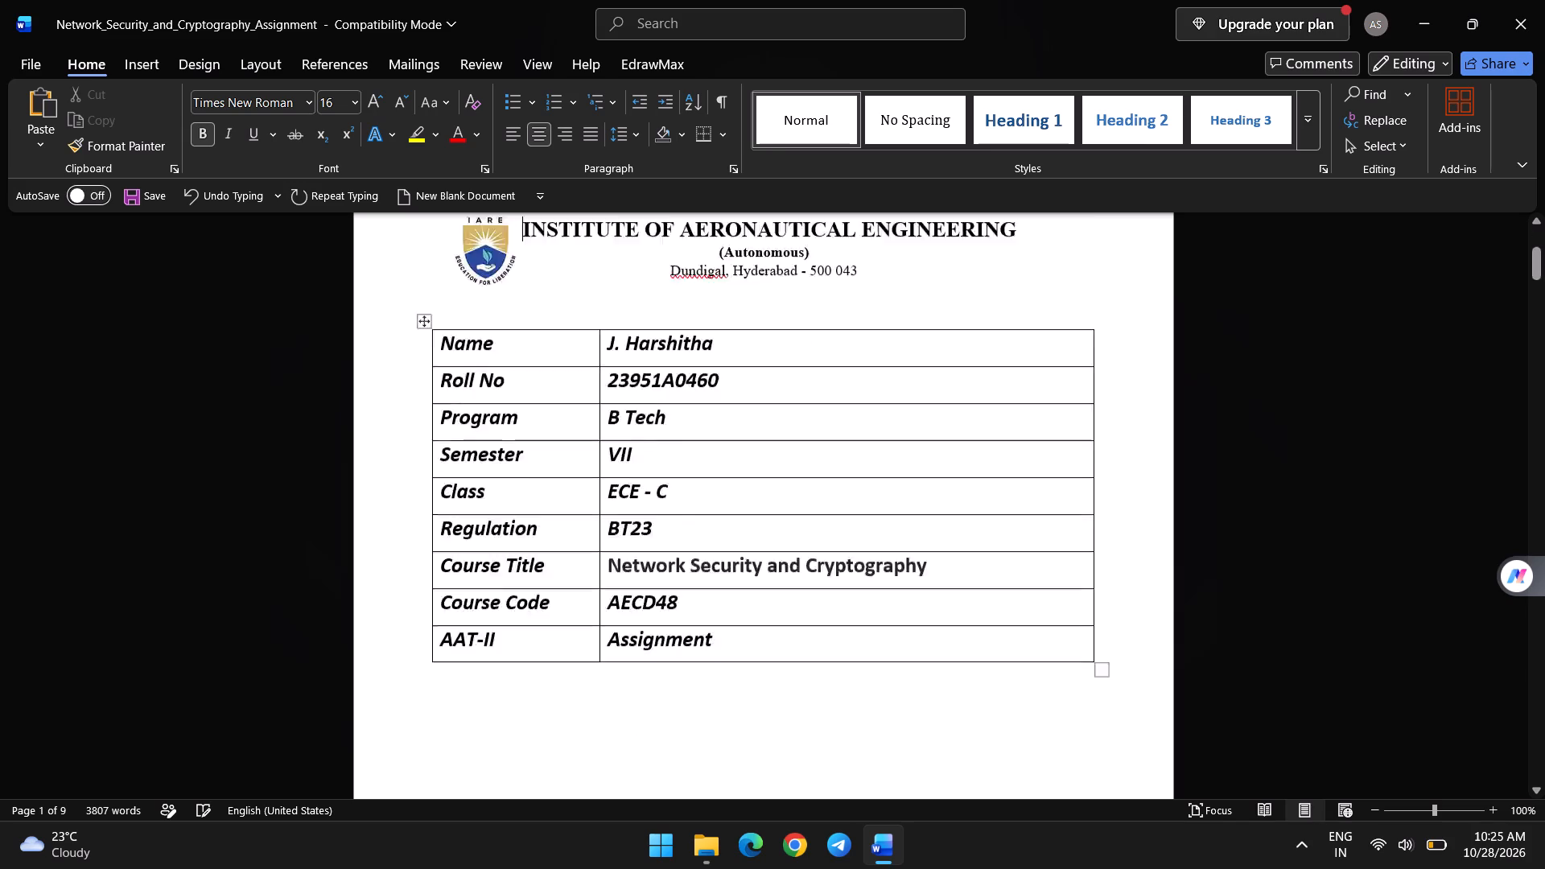
{"action": "scroll", "coordinate": [729, 598], "scroll_direction": "down", "scroll_amount": 1}
{"action": "scroll", "coordinate": [839, 475], "scroll_direction": "up", "scroll_amount": 1}
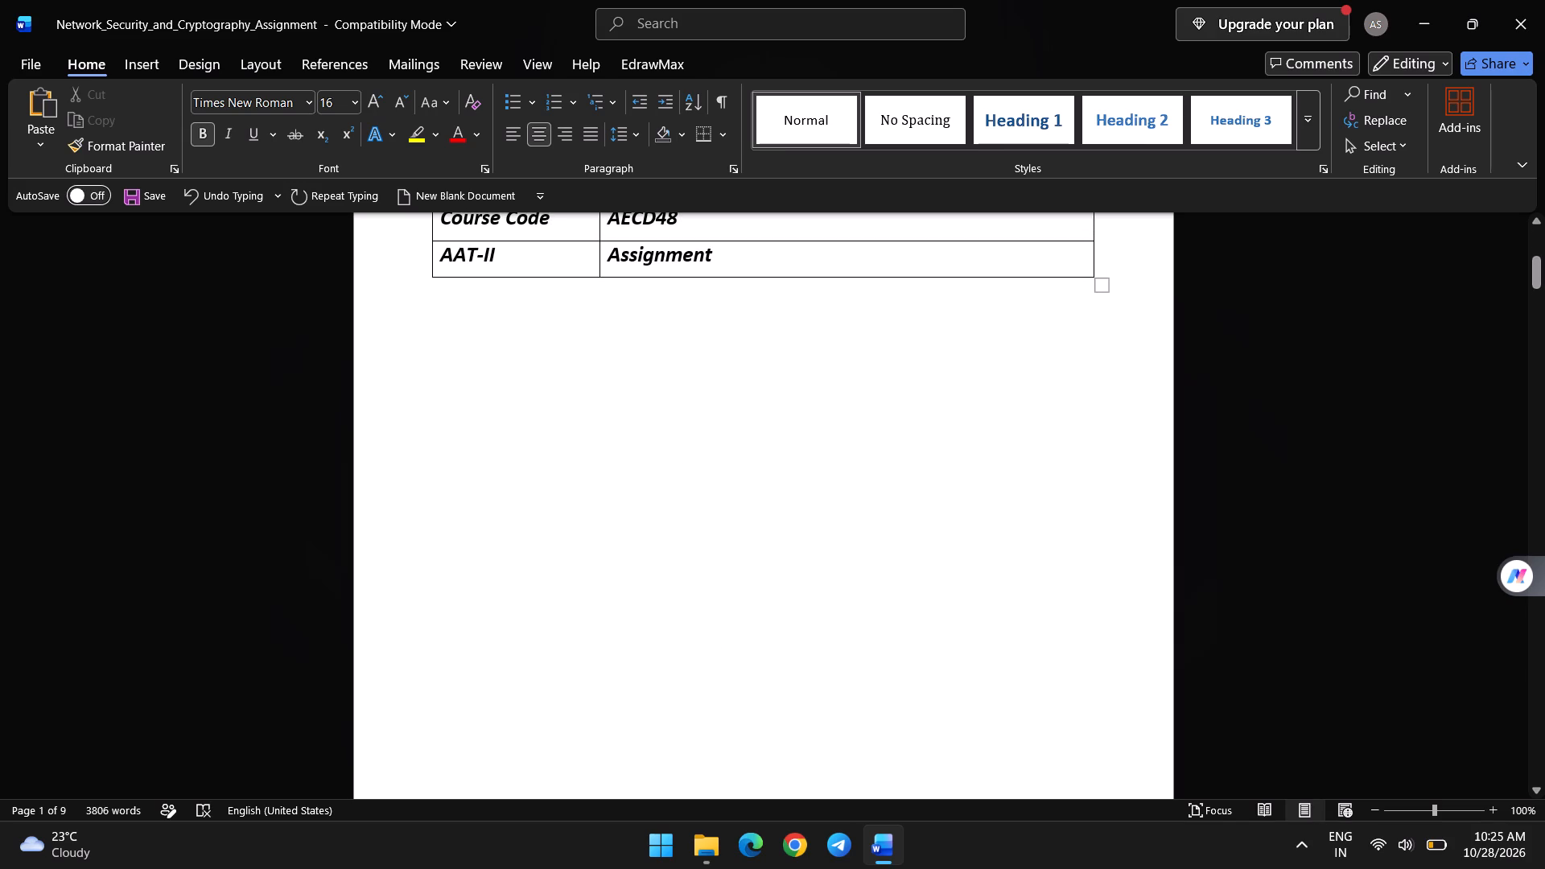
{"action": "left_click_drag", "start_coordinate": [1099, 286], "coordinate": [1096, 526]}
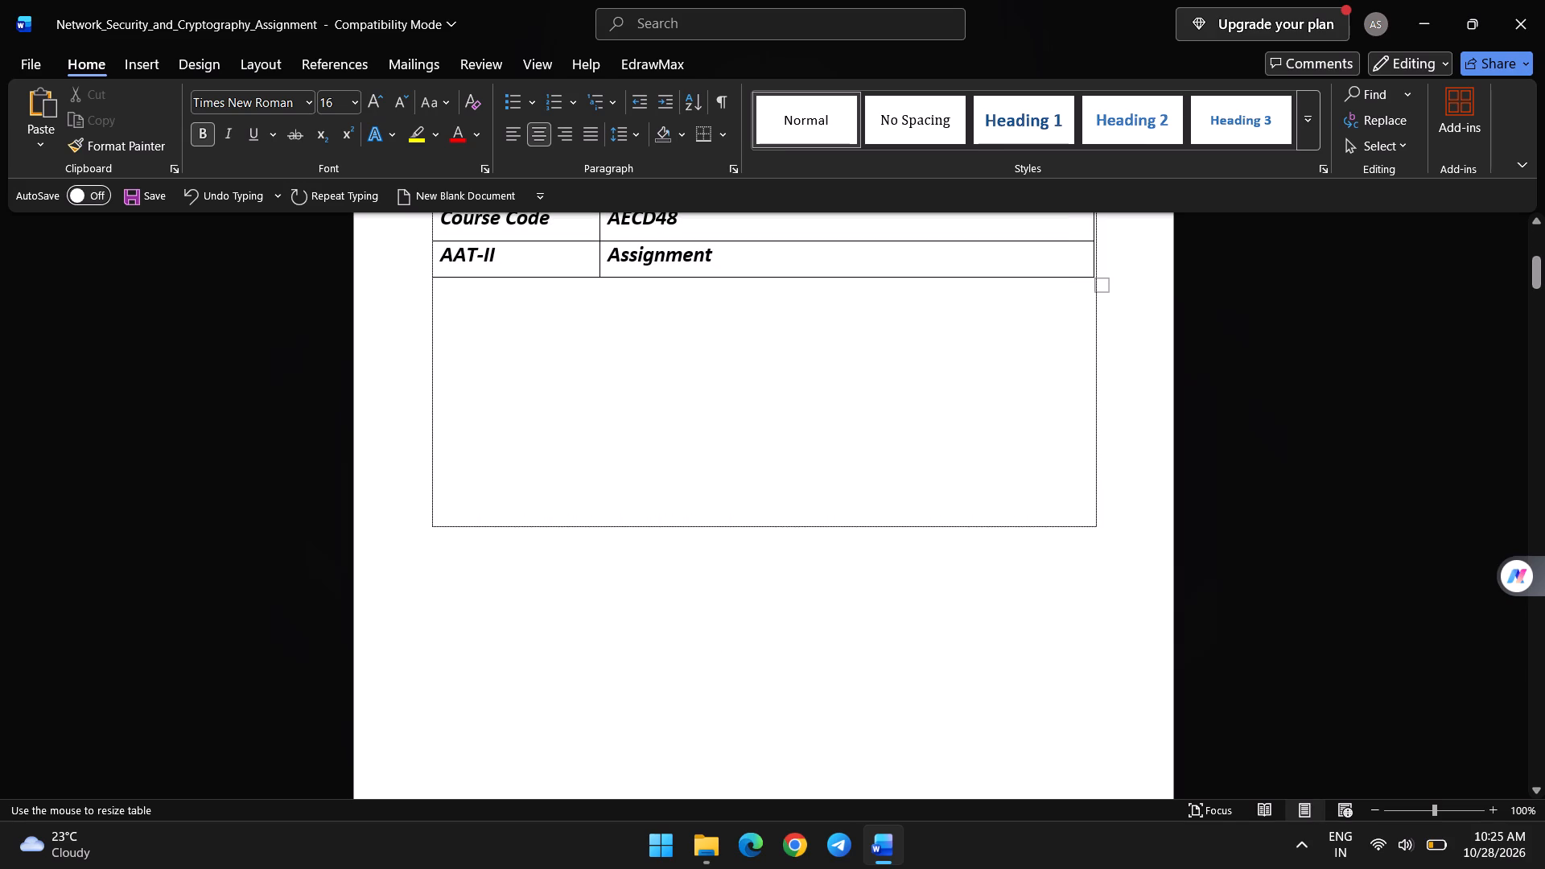
{"action": "left_click_drag", "start_coordinate": [1096, 526], "coordinate": [1092, 508]}
Delete the blank paragraphs above the question 1 heading on page 2.
{"action": "scroll", "coordinate": [745, 563], "scroll_direction": "down", "scroll_amount": 1}
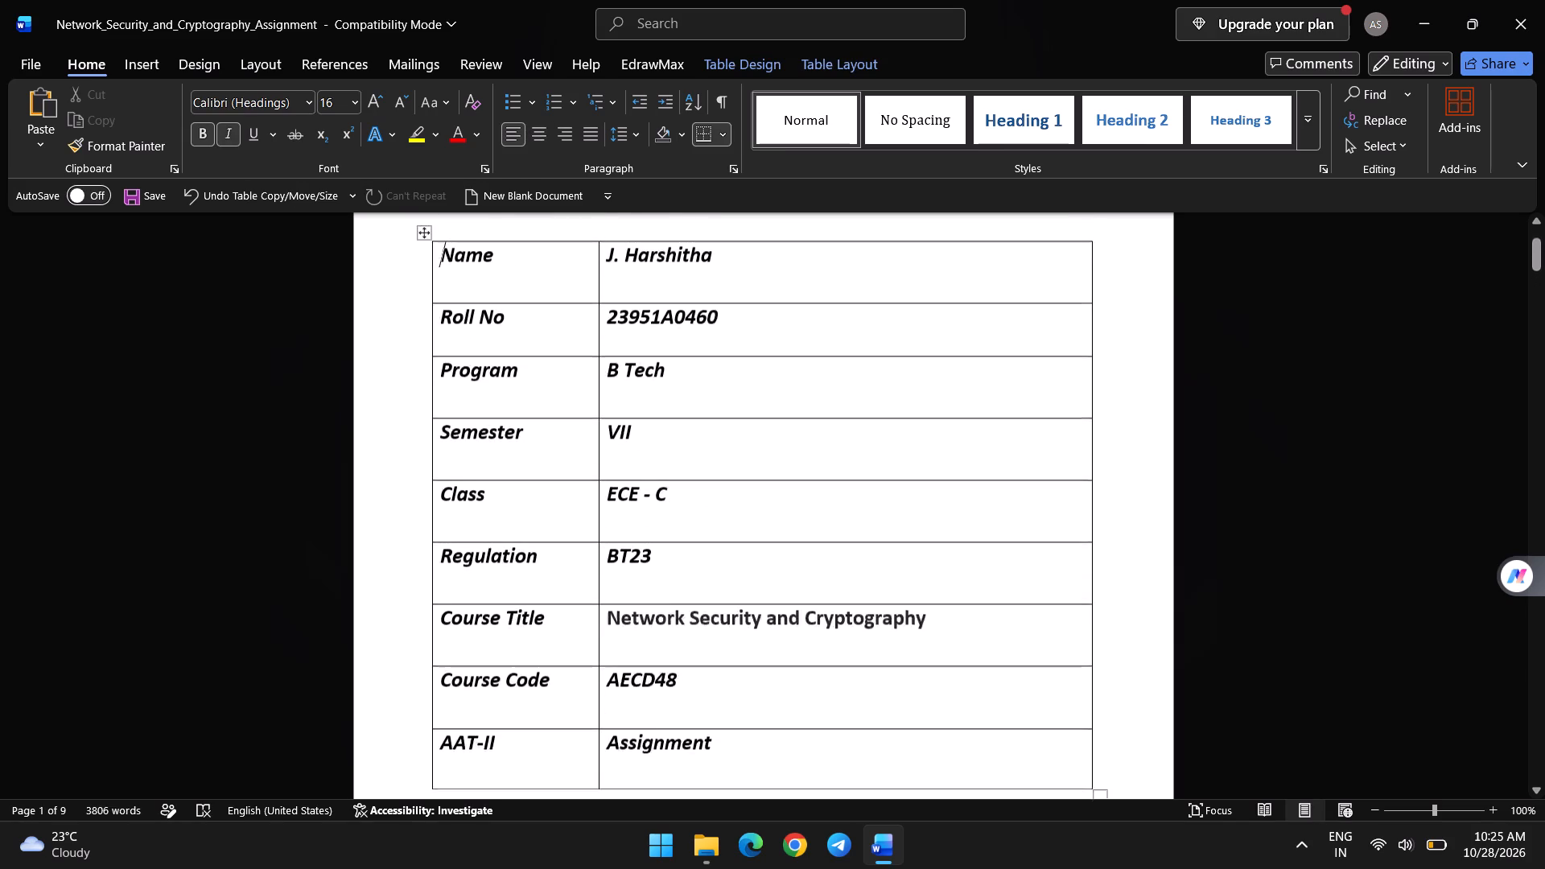
{"action": "scroll", "coordinate": [745, 563], "scroll_direction": "down", "scroll_amount": 1}
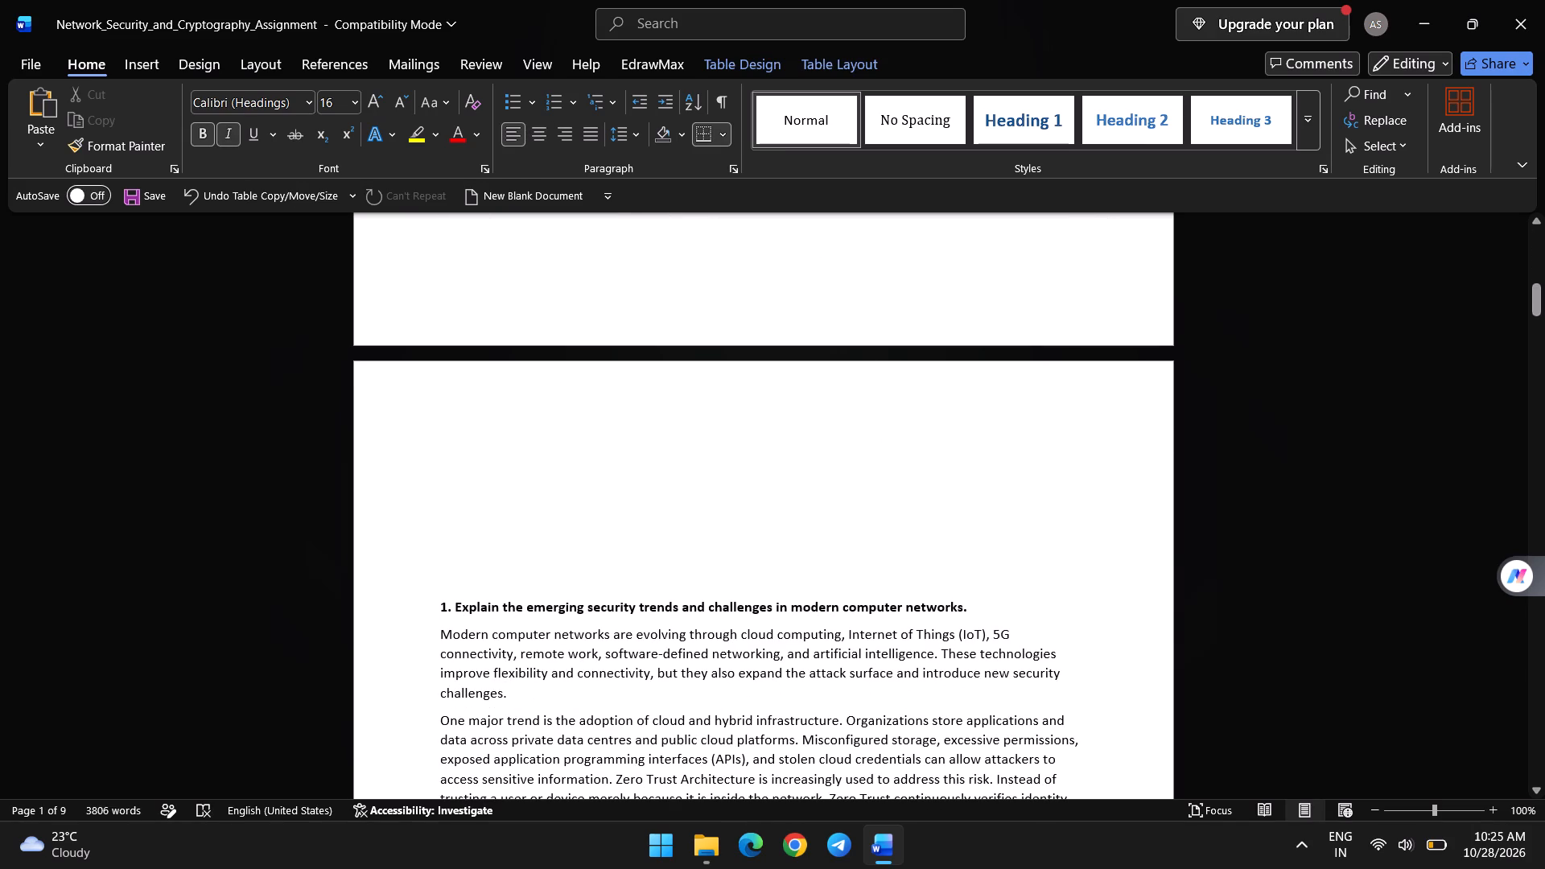
{"action": "left_click_drag", "start_coordinate": [449, 590], "coordinate": [435, 308]}
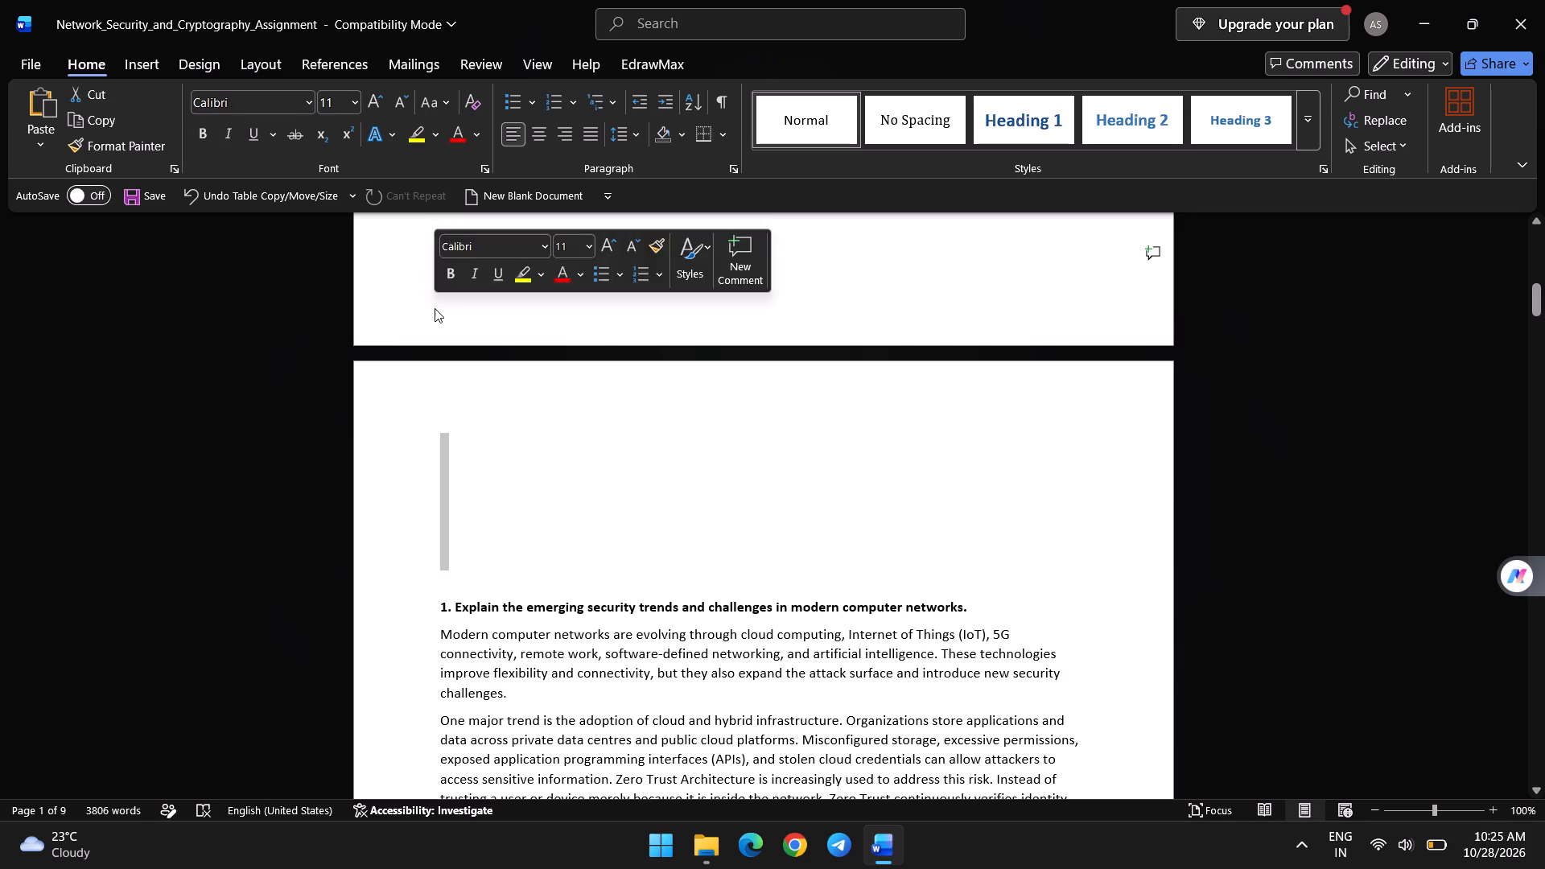
{"action": "key", "text": "BackSpace"}
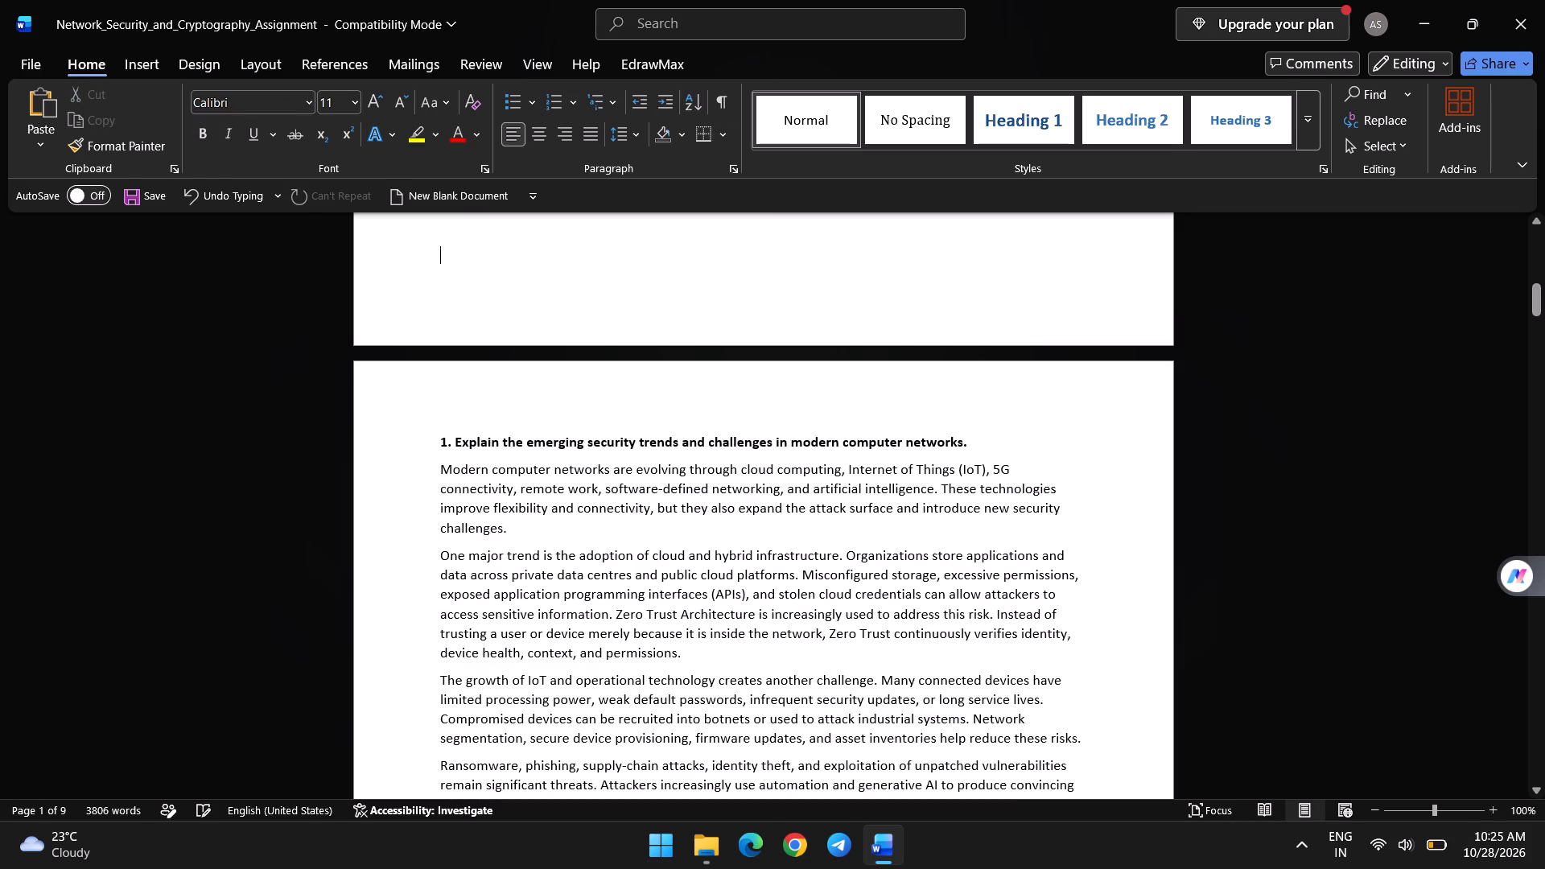
Set all text from the question 1 heading to the end of the document to font size 12.
{"action": "left_click_drag", "start_coordinate": [442, 437], "coordinate": [623, 868]}
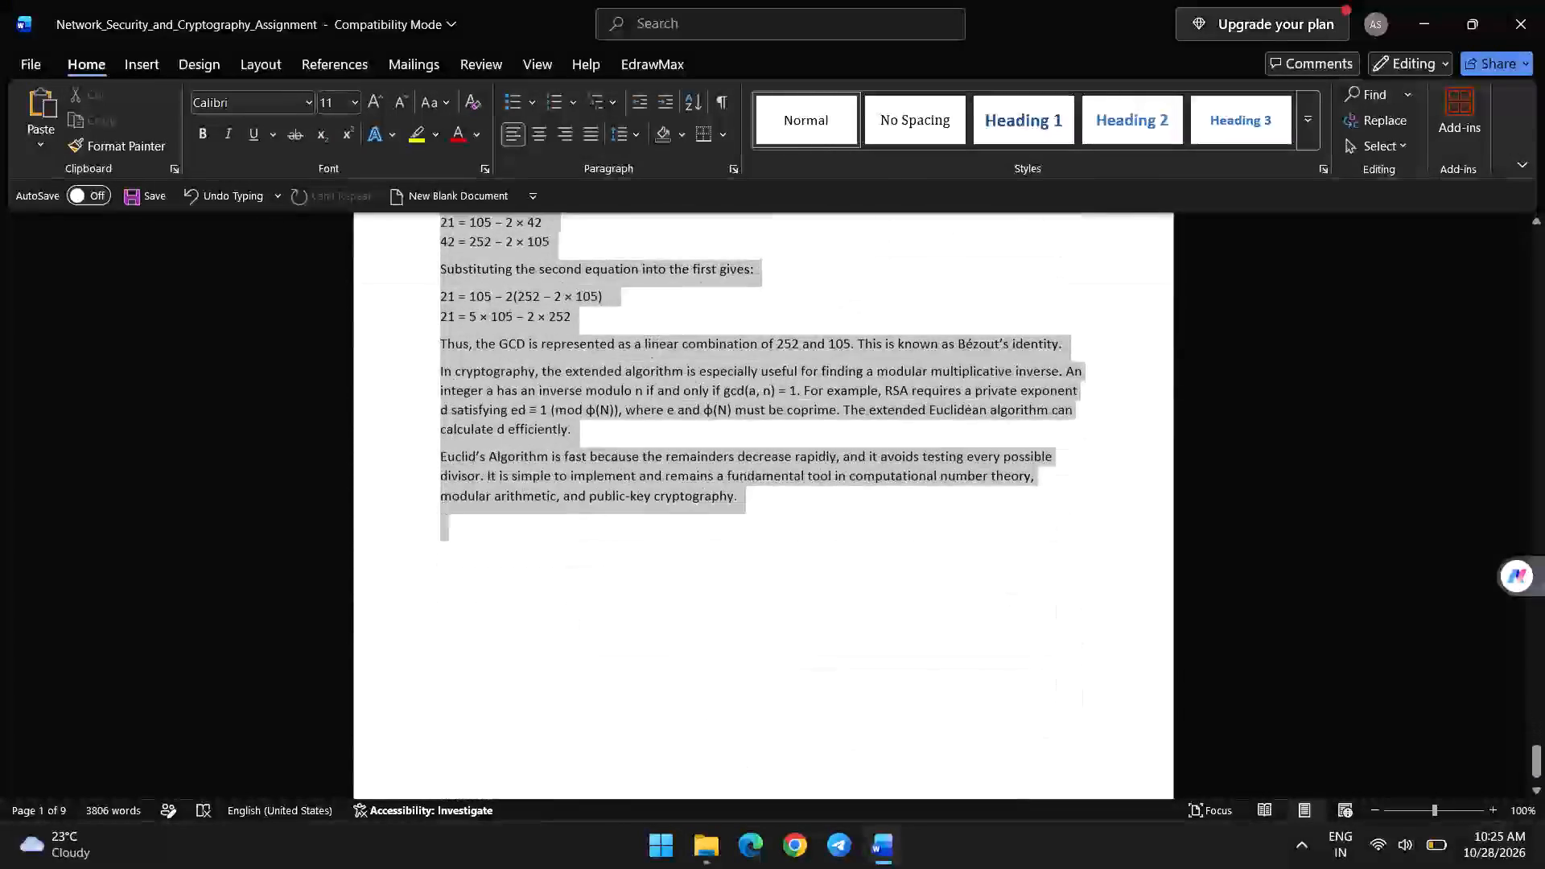
{"action": "left_click_drag", "start_coordinate": [623, 868], "coordinate": [622, 868]}
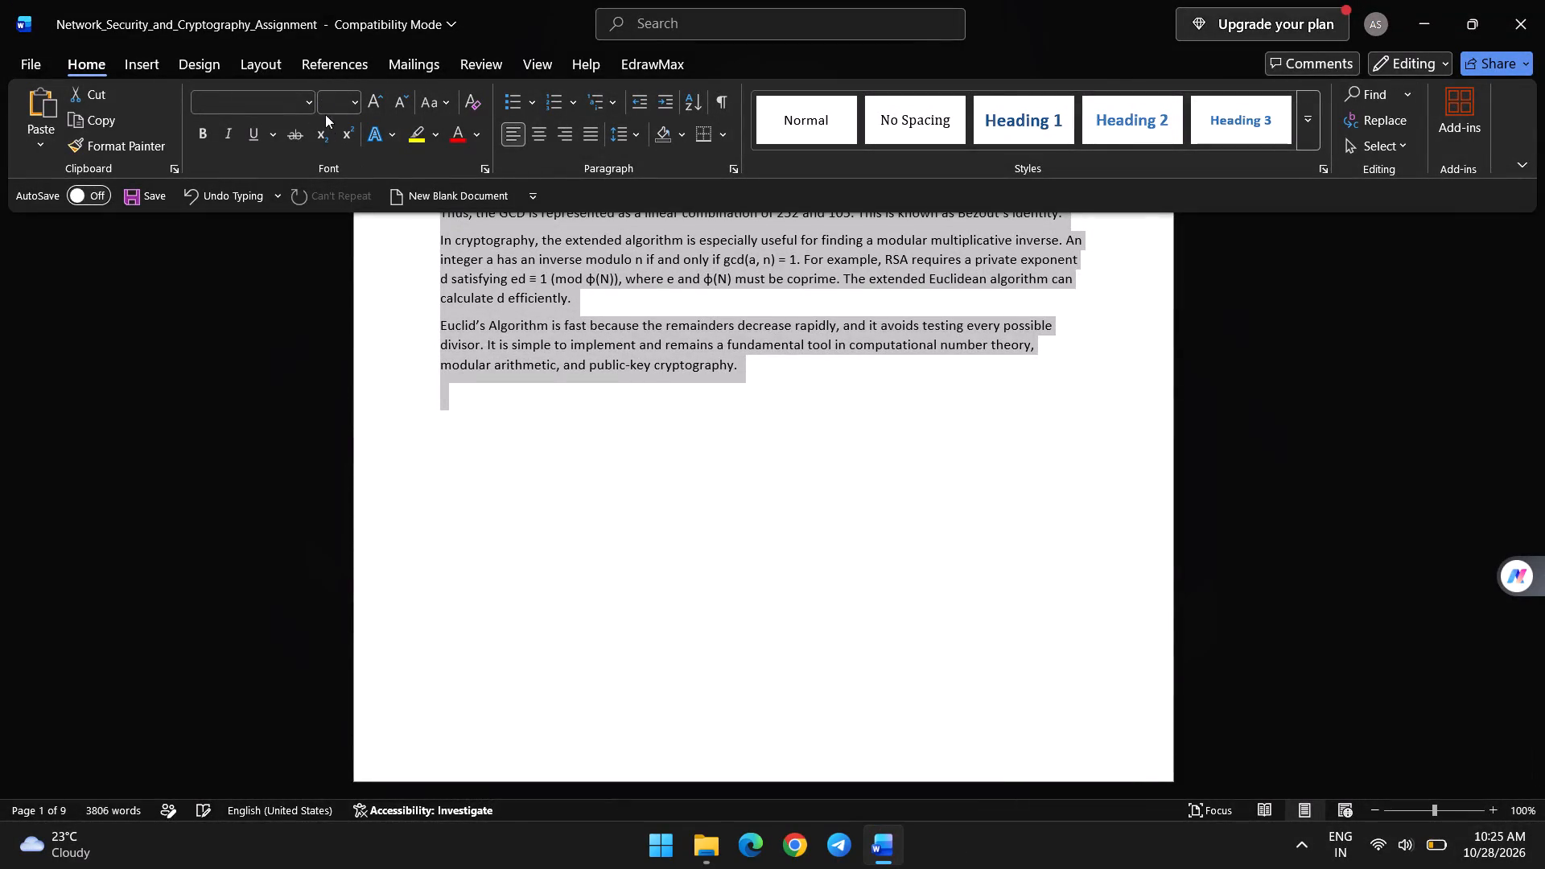
{"action": "left_click", "coordinate": [330, 105]}
{"action": "type", "text": "12"}
{"action": "key", "text": "Return"}
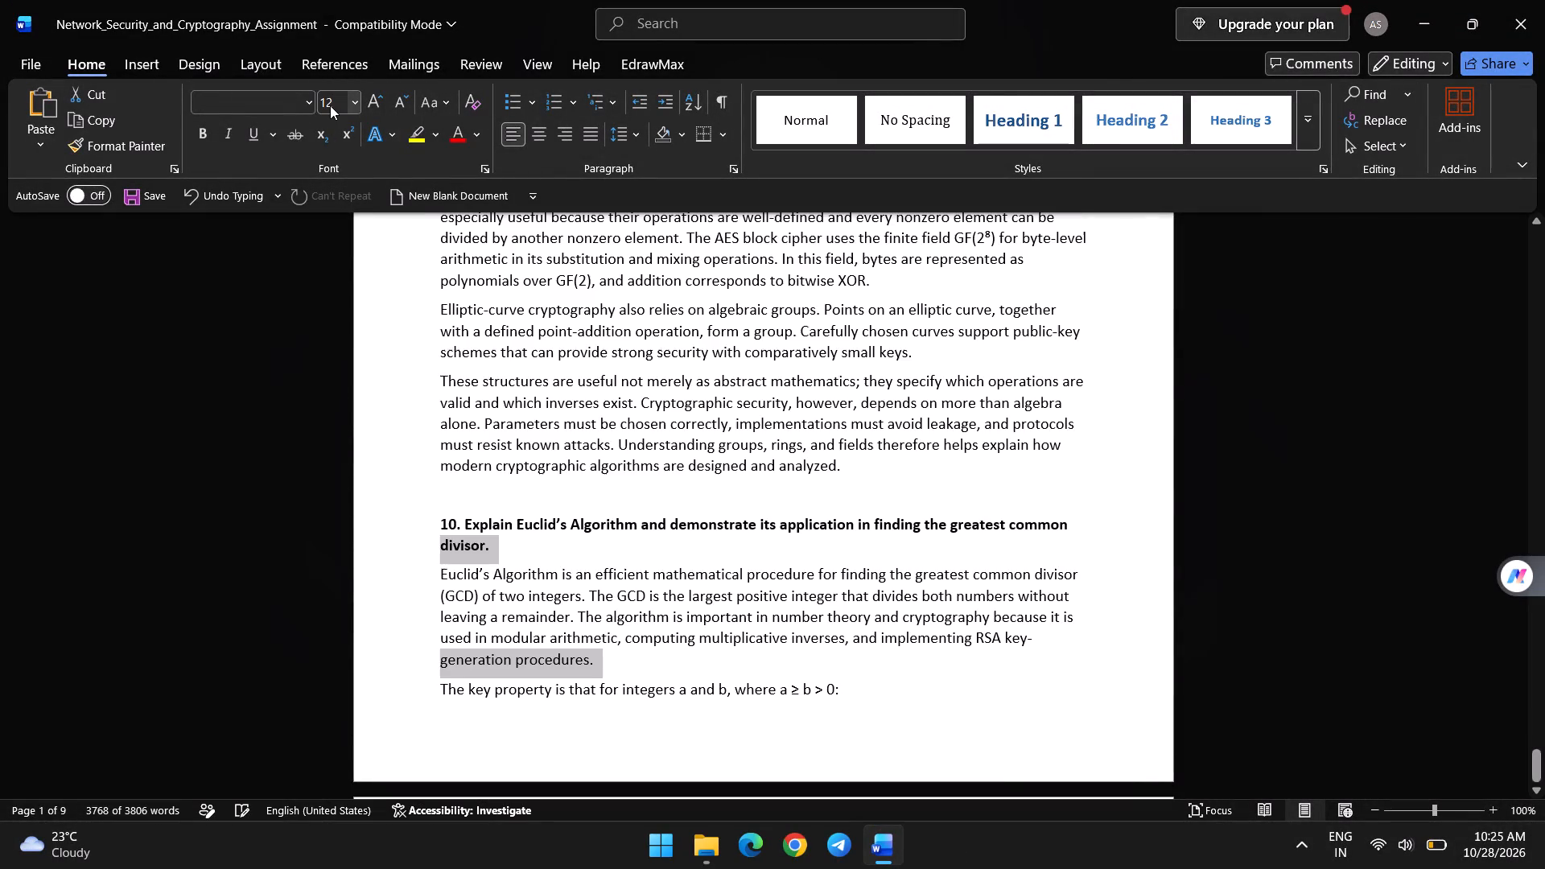
Save the Network Security and Cryptography assignment and close it.
{"action": "key", "text": "ctrl+s"}
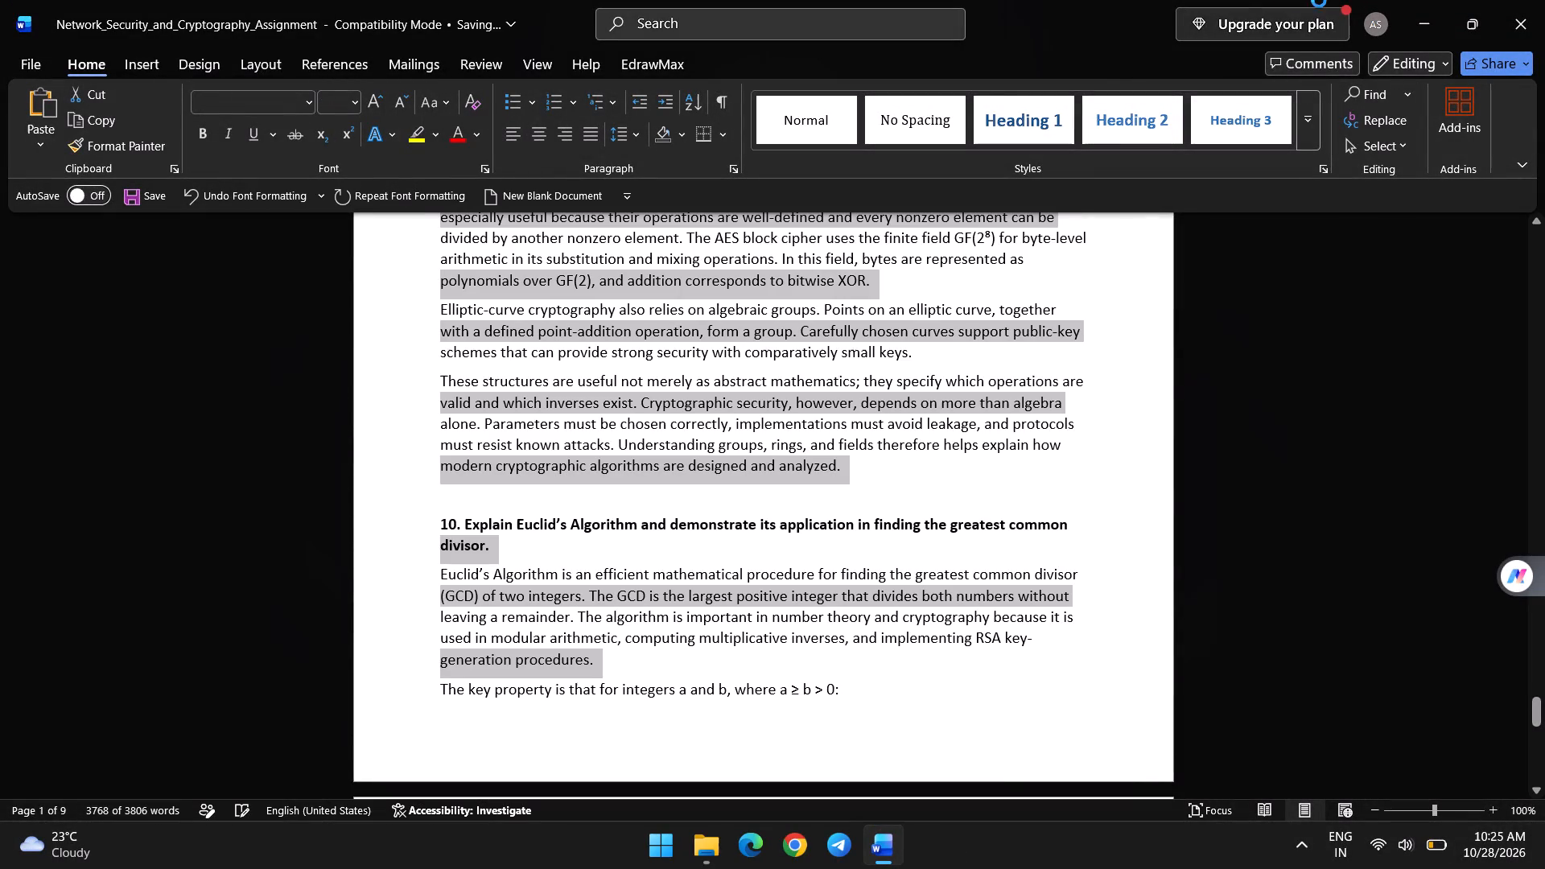
{"action": "left_click", "coordinate": [1526, 18]}
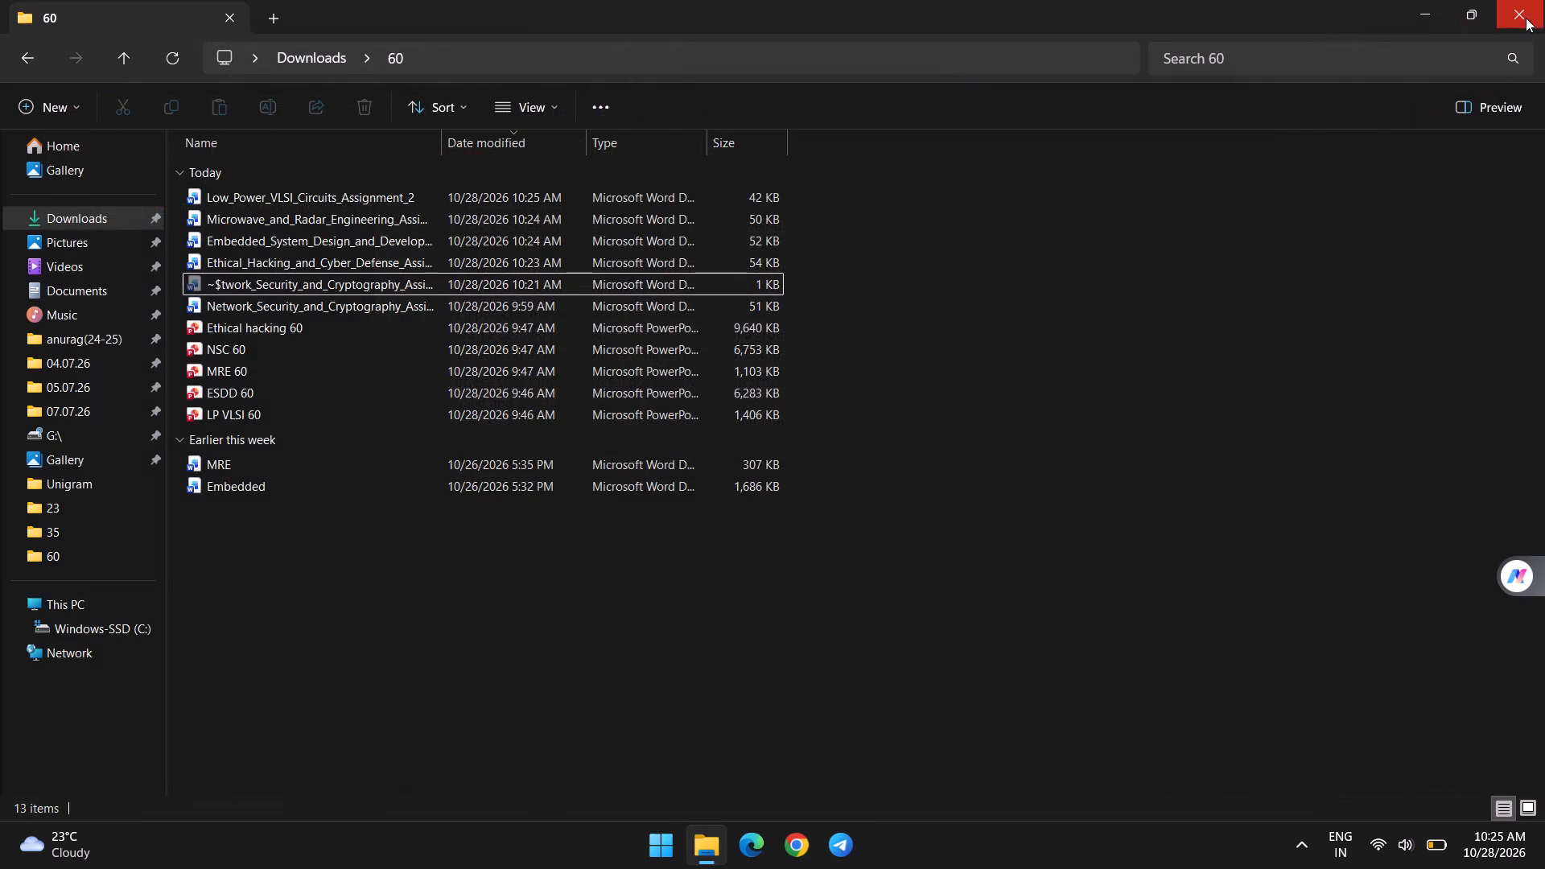
Open the five Word assignments in folder 23 to recheck their covers, and close the Embedded System Design one.
{"action": "left_click", "coordinate": [24, 53]}
{"action": "double_click", "coordinate": [316, 209]}
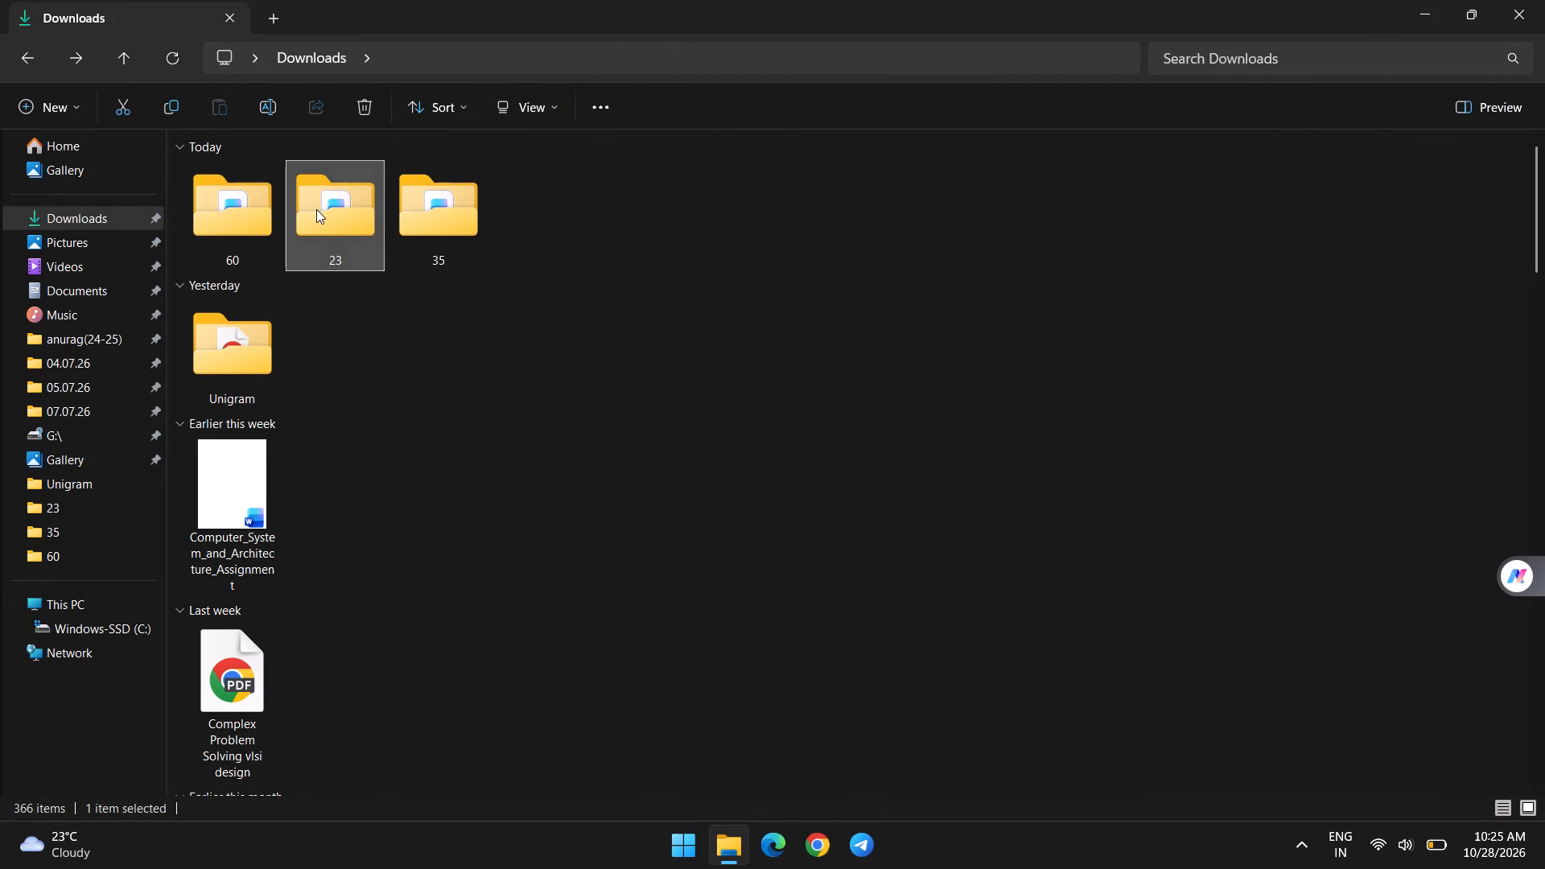
{"action": "double_click", "coordinate": [293, 204]}
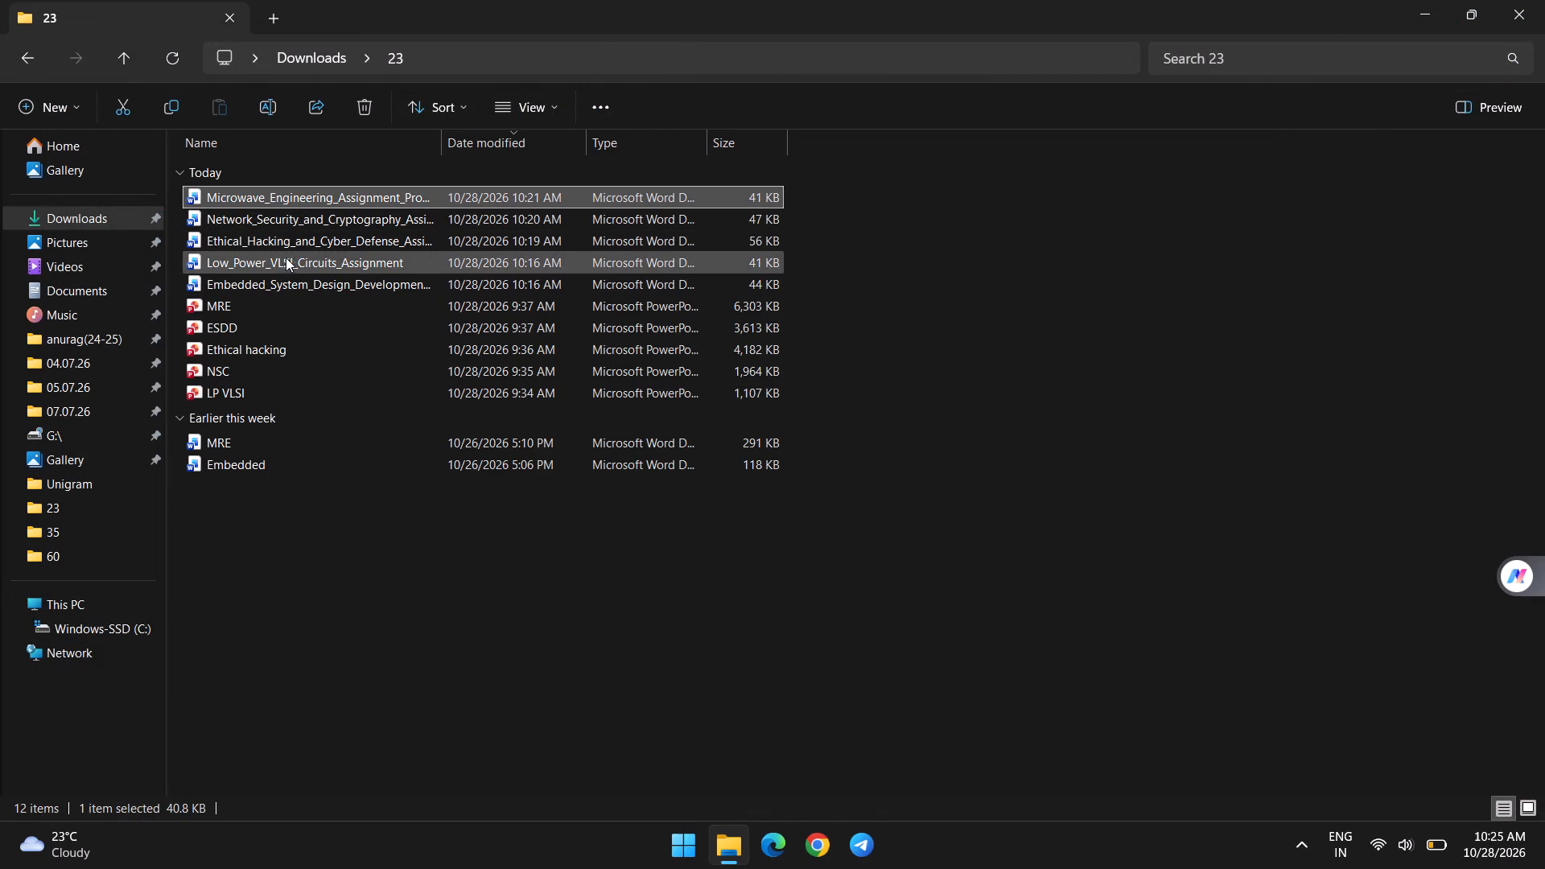
{"action": "double_click", "coordinate": [285, 258]}
{"action": "left_click", "coordinate": [280, 237]}
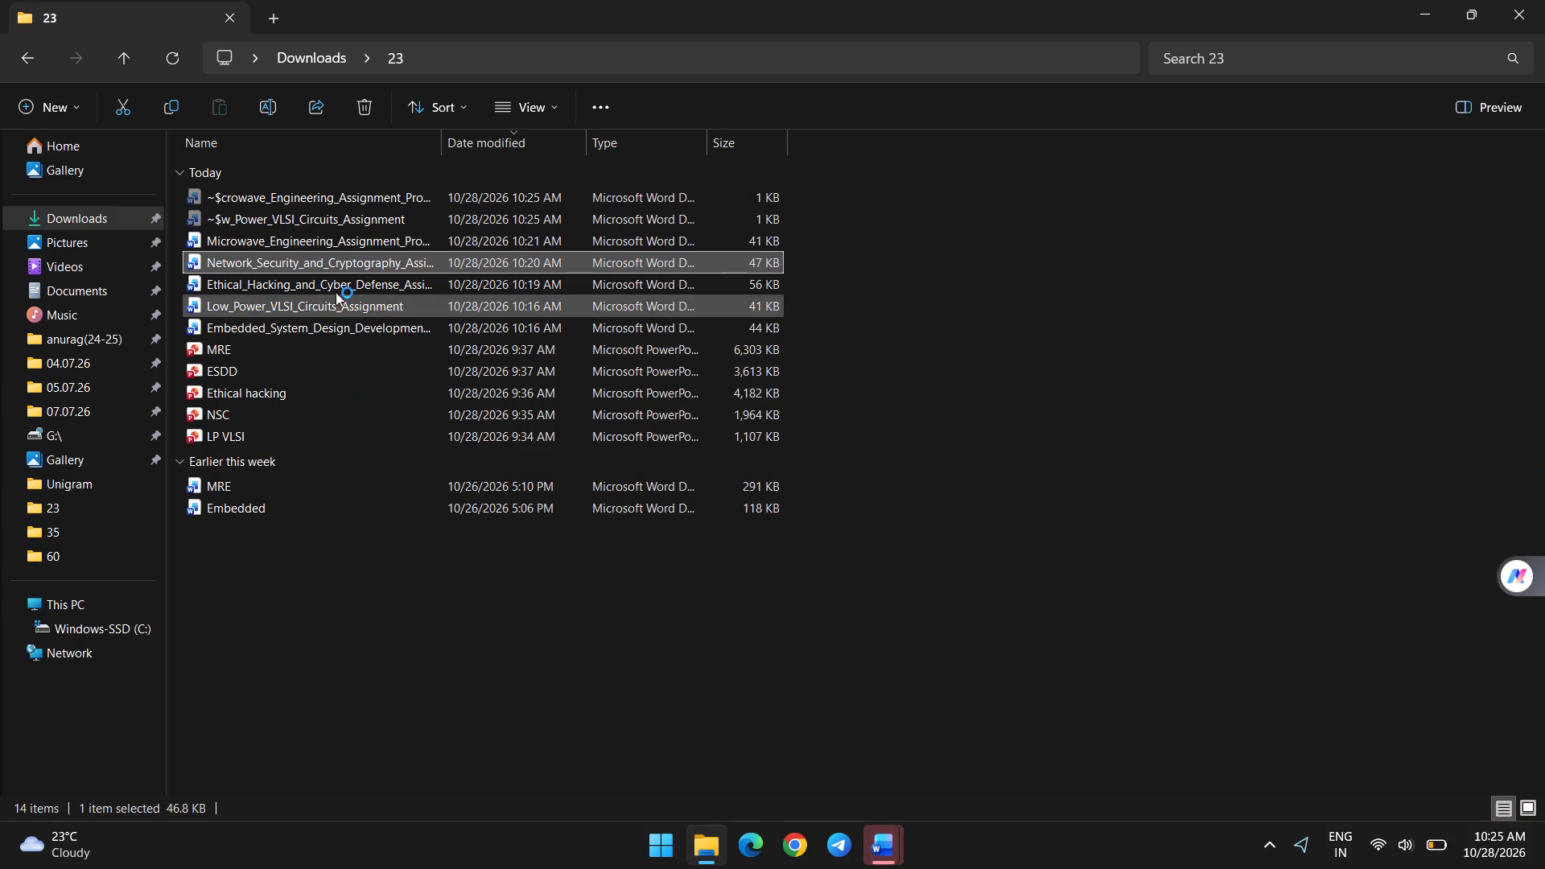
{"action": "double_click", "coordinate": [332, 262]}
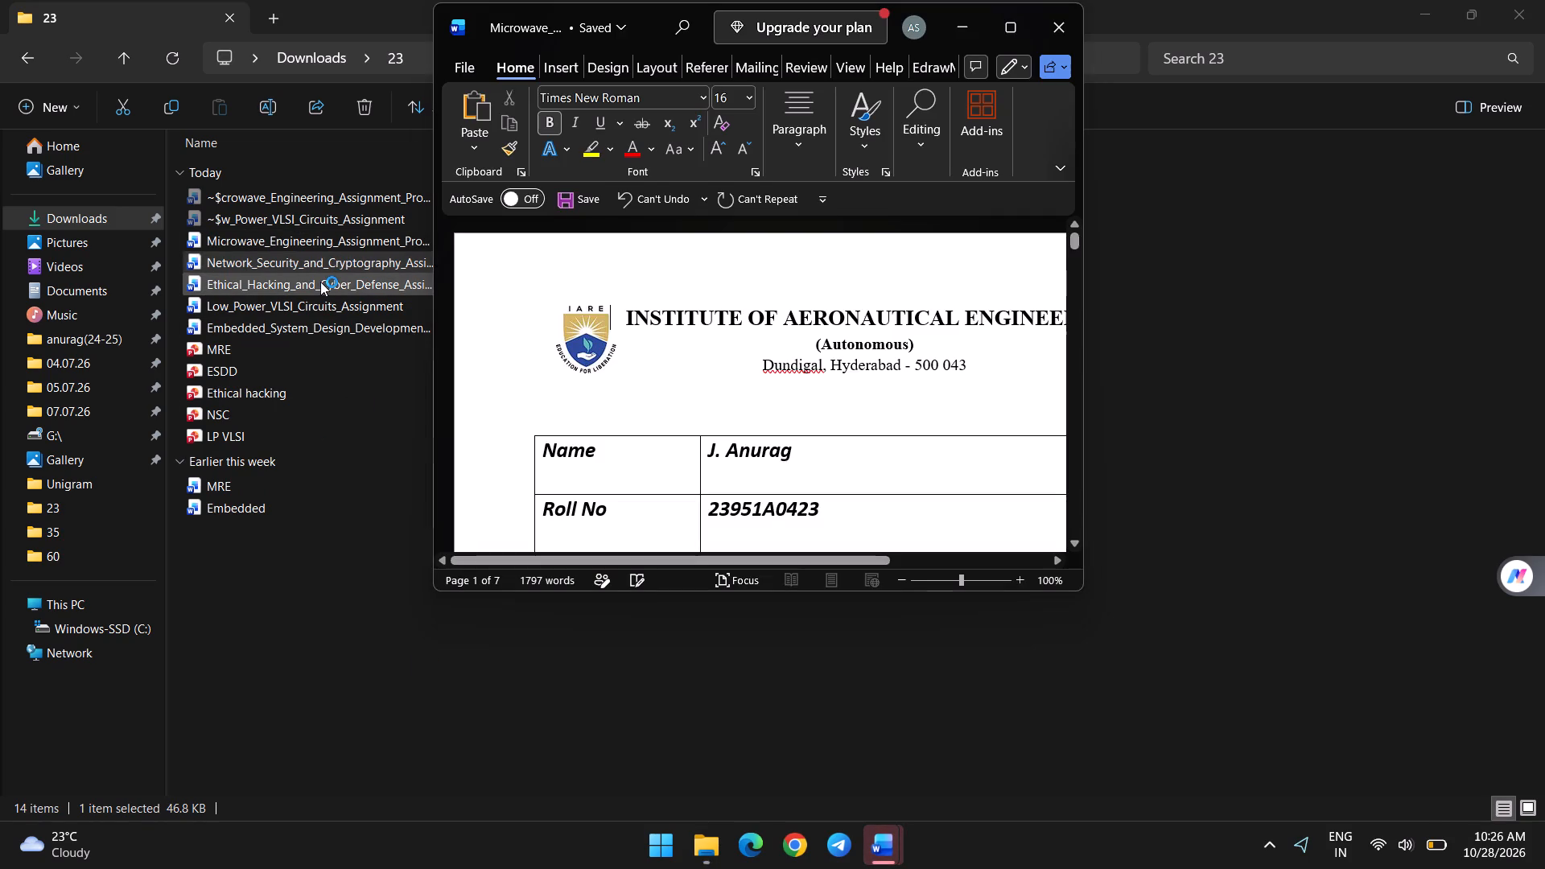
{"action": "double_click", "coordinate": [320, 282]}
{"action": "double_click", "coordinate": [310, 314]}
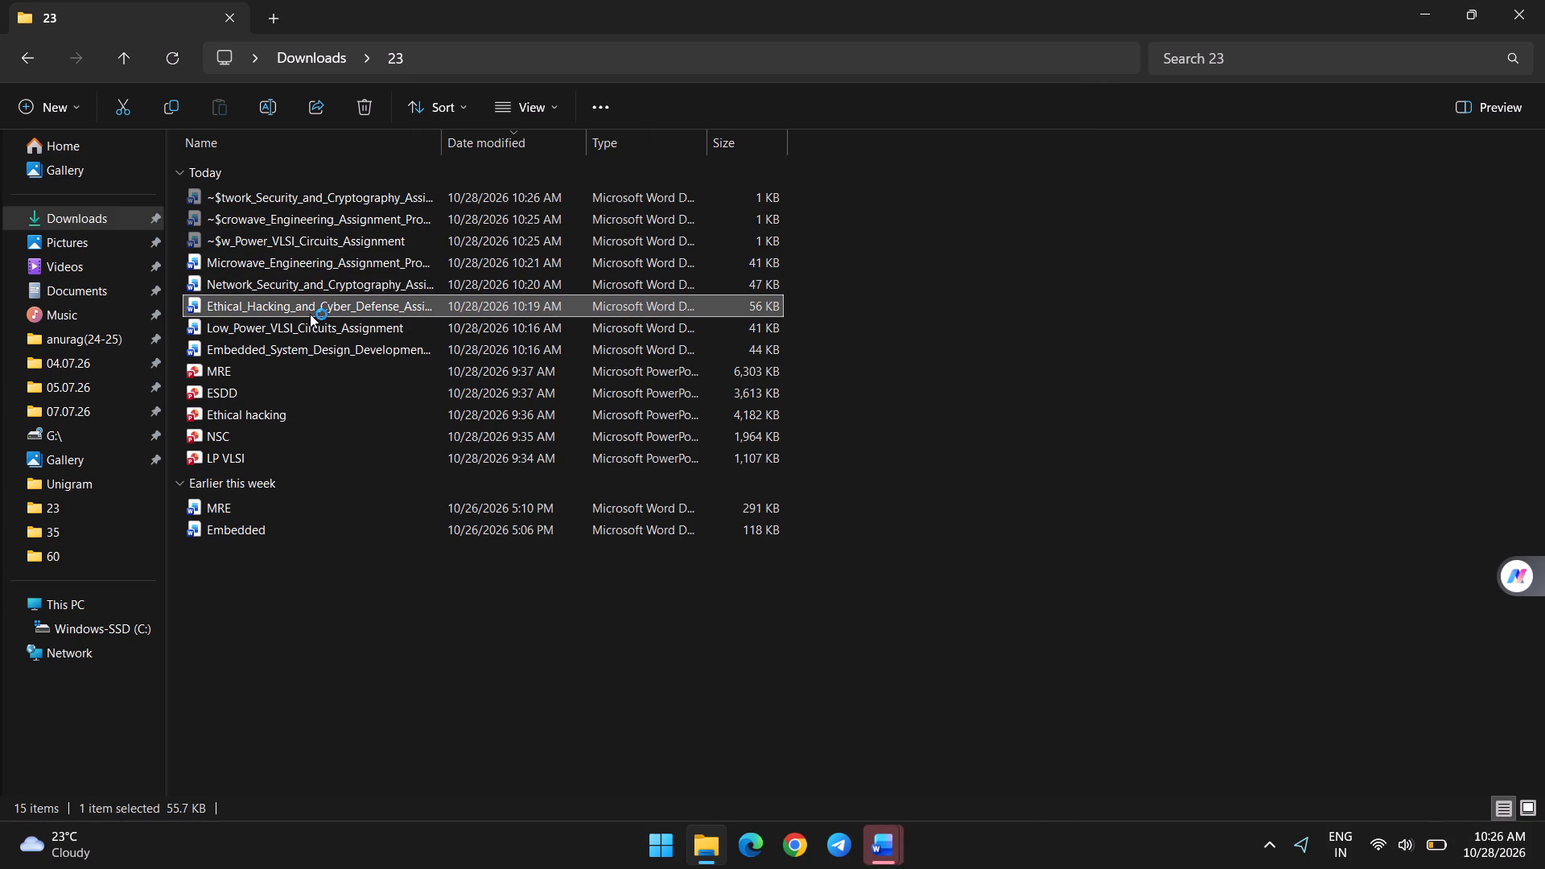
{"action": "double_click", "coordinate": [302, 366]}
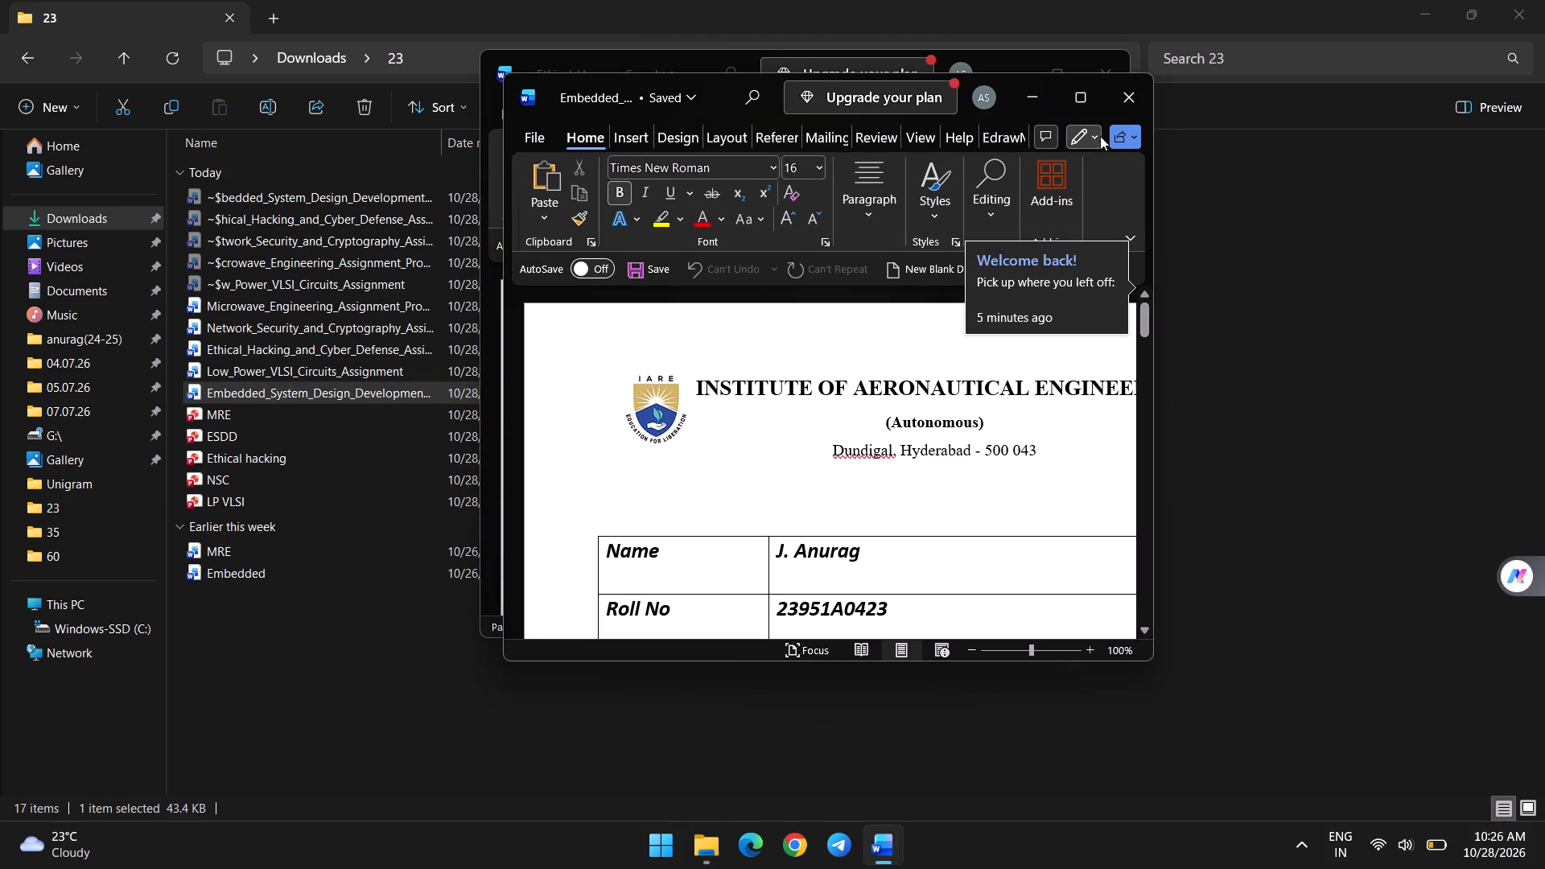
{"action": "left_click", "coordinate": [1124, 96]}
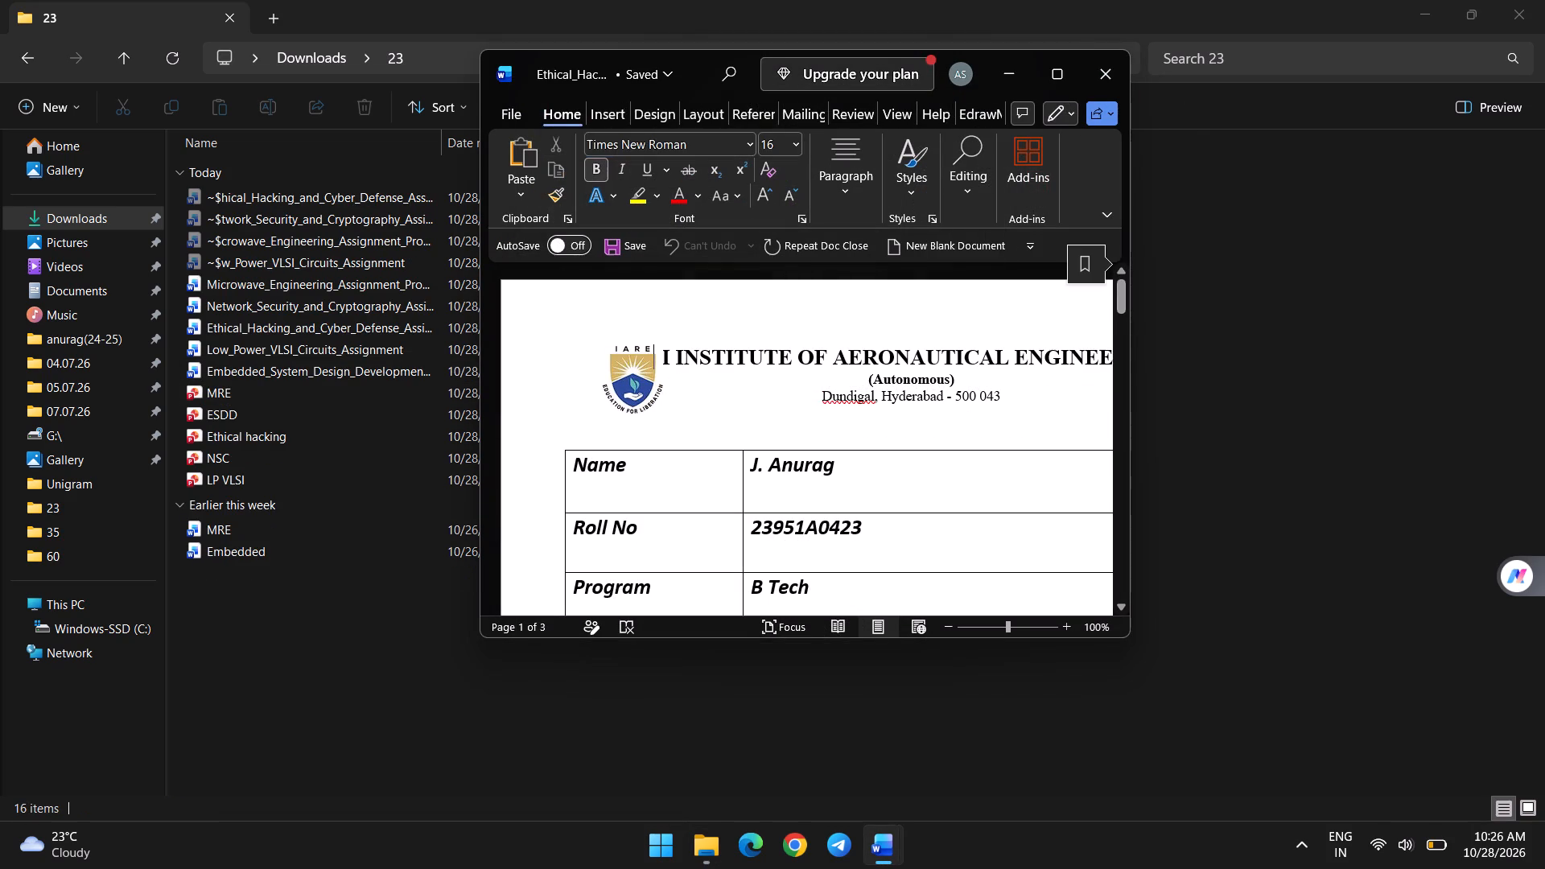
Replace the stray "I" before INSTITUTE in the Ethical Hacking cover title with a space, and save and close the assignment.
{"action": "left_click", "coordinate": [674, 357]}
{"action": "key", "text": "BackSpace"}
{"action": "key", "text": "BackSpace"}
{"action": "key", "text": "BackSpace"}
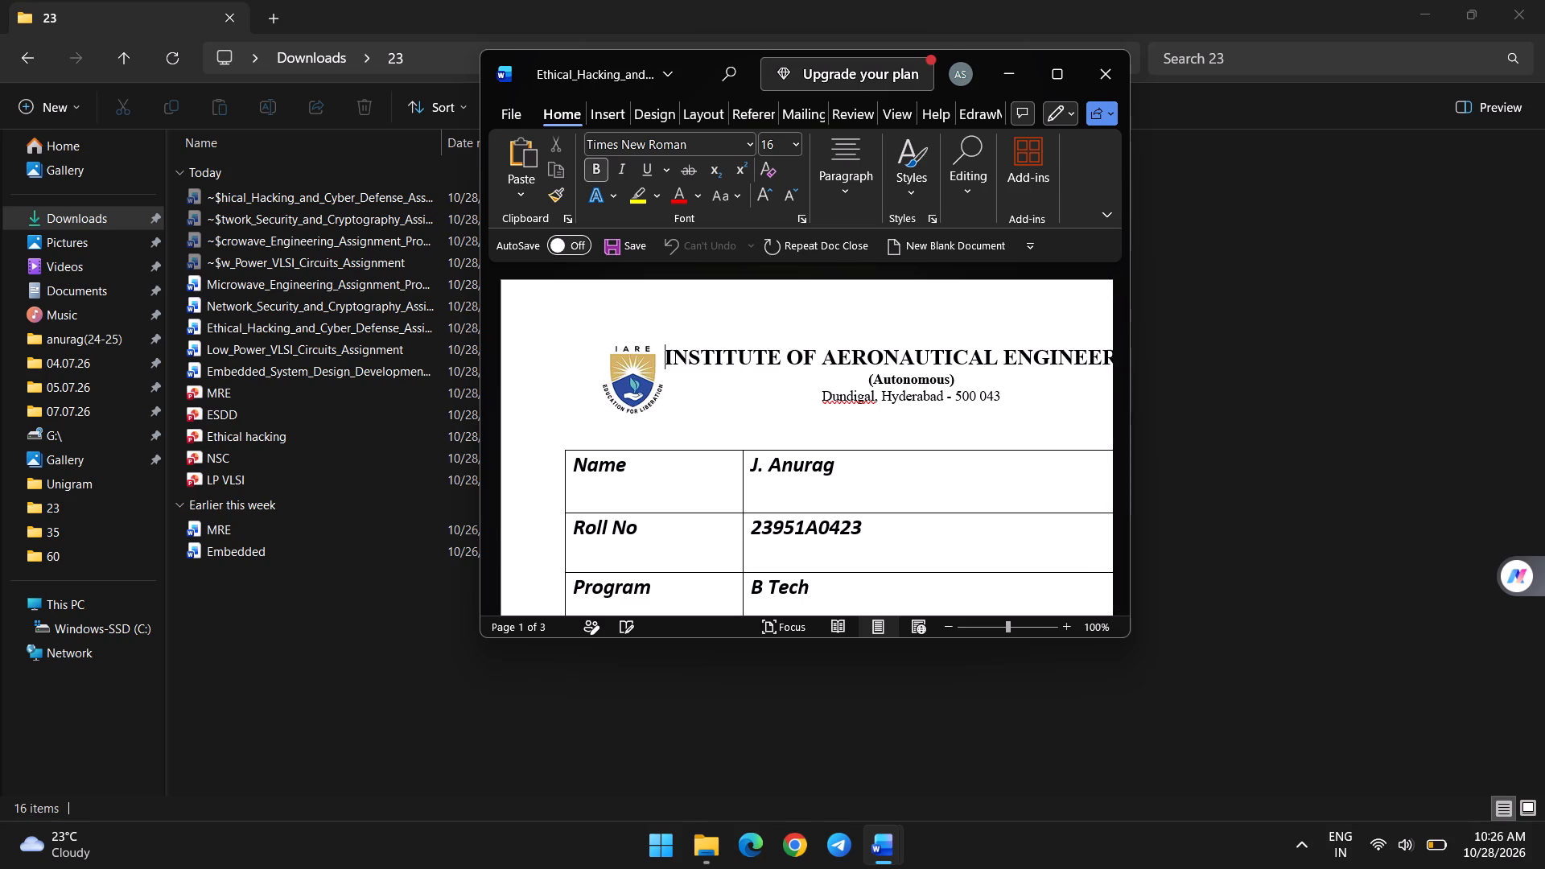
{"action": "key", "text": "space"}
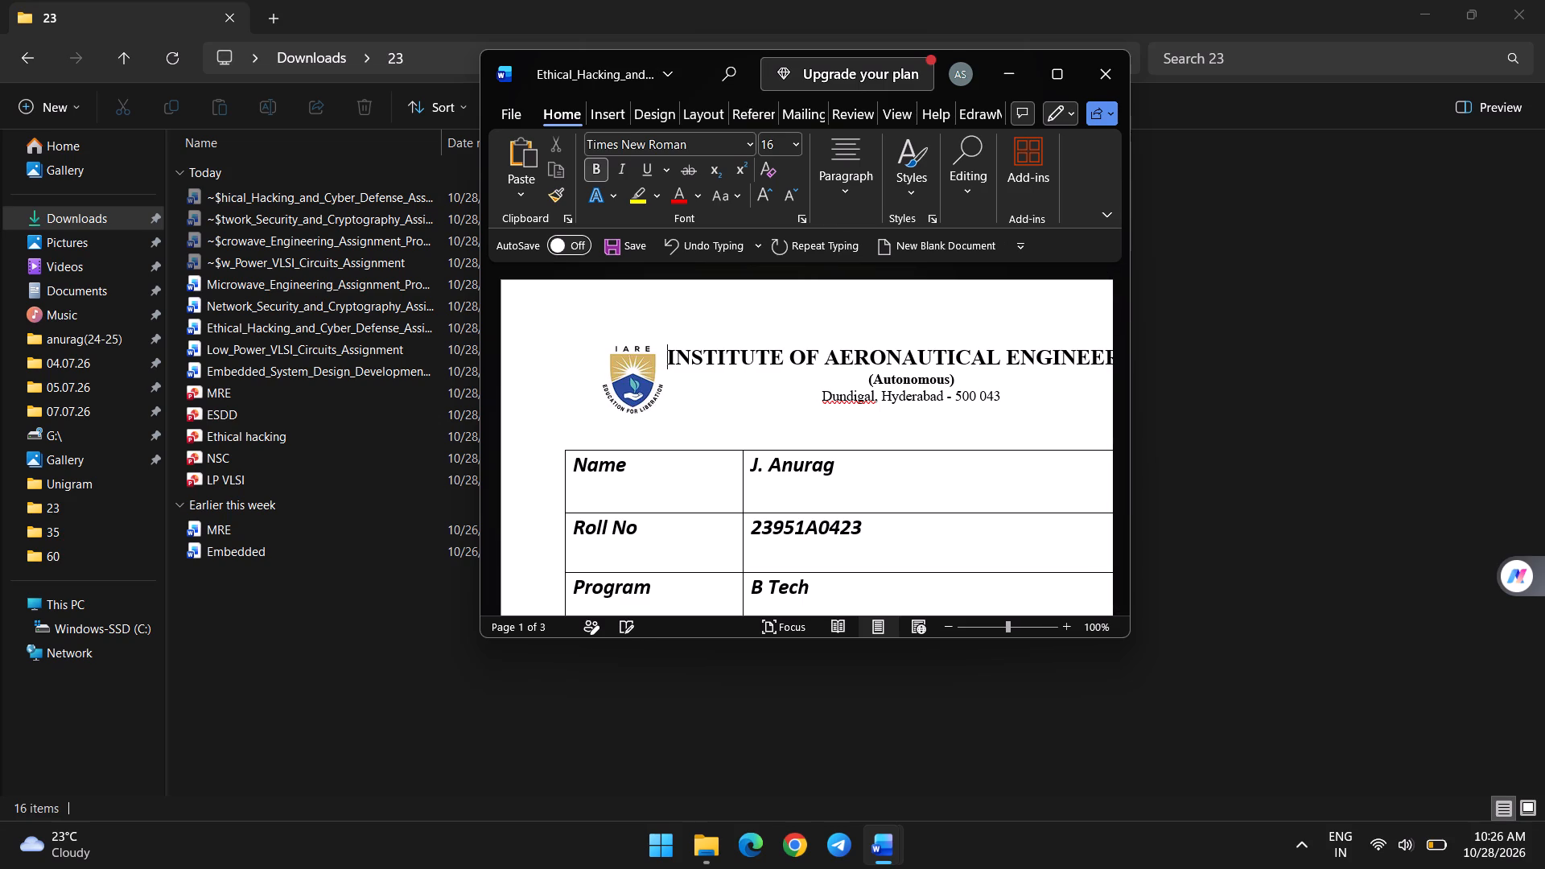
{"action": "key", "text": "ctrl+s"}
{"action": "left_click", "coordinate": [1103, 72]}
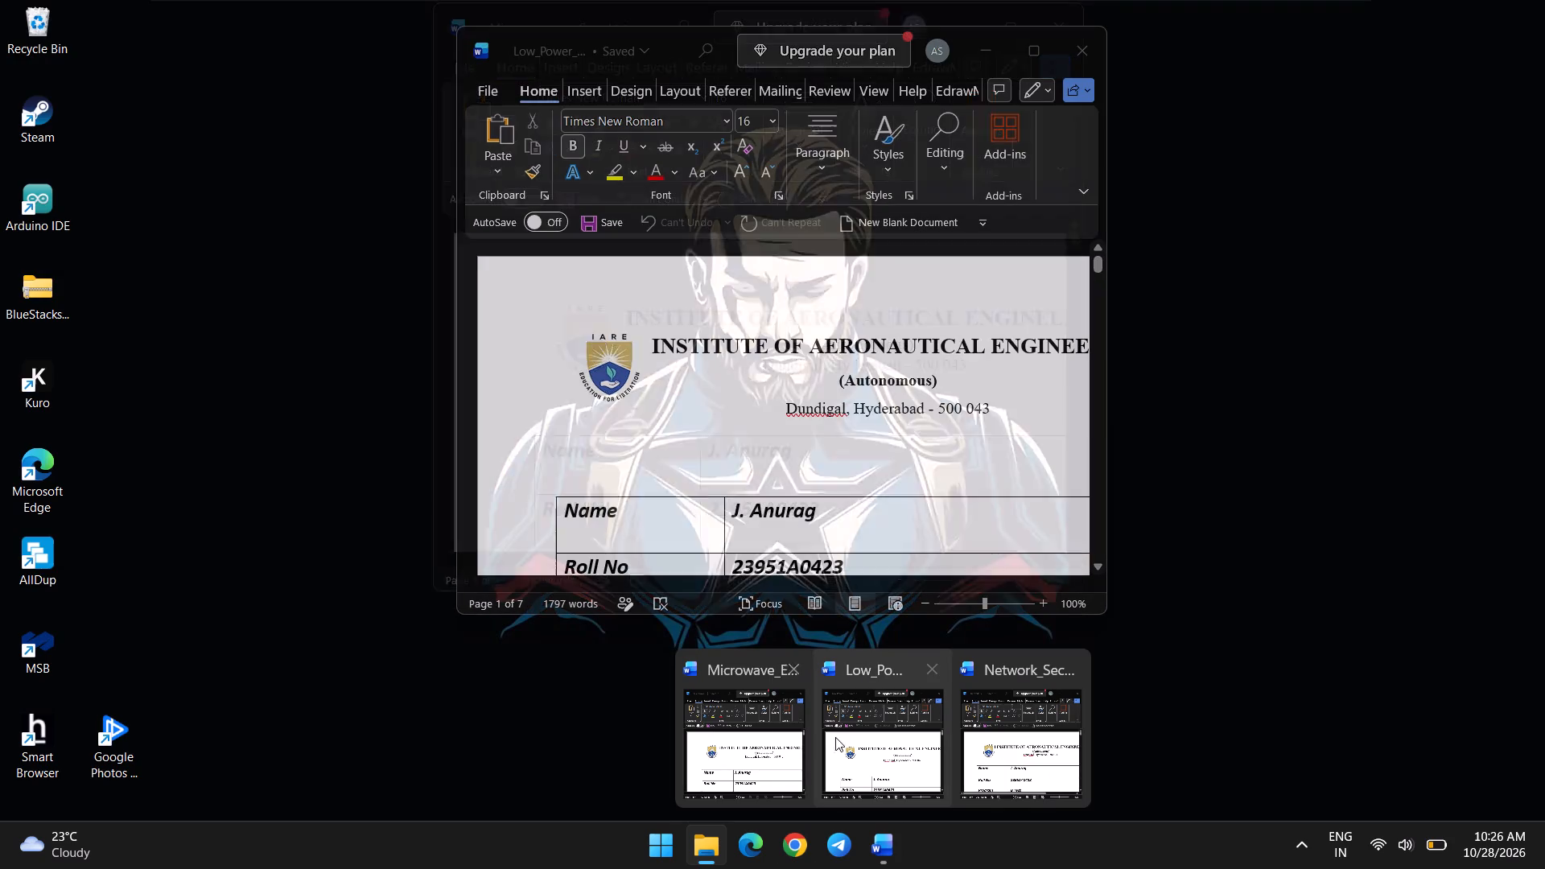
Replace the stray "I" before INSTITUTE in folder 23's Network Security cover title with three spaces, and save and close the assignment.
{"action": "left_click", "coordinate": [1015, 740]}
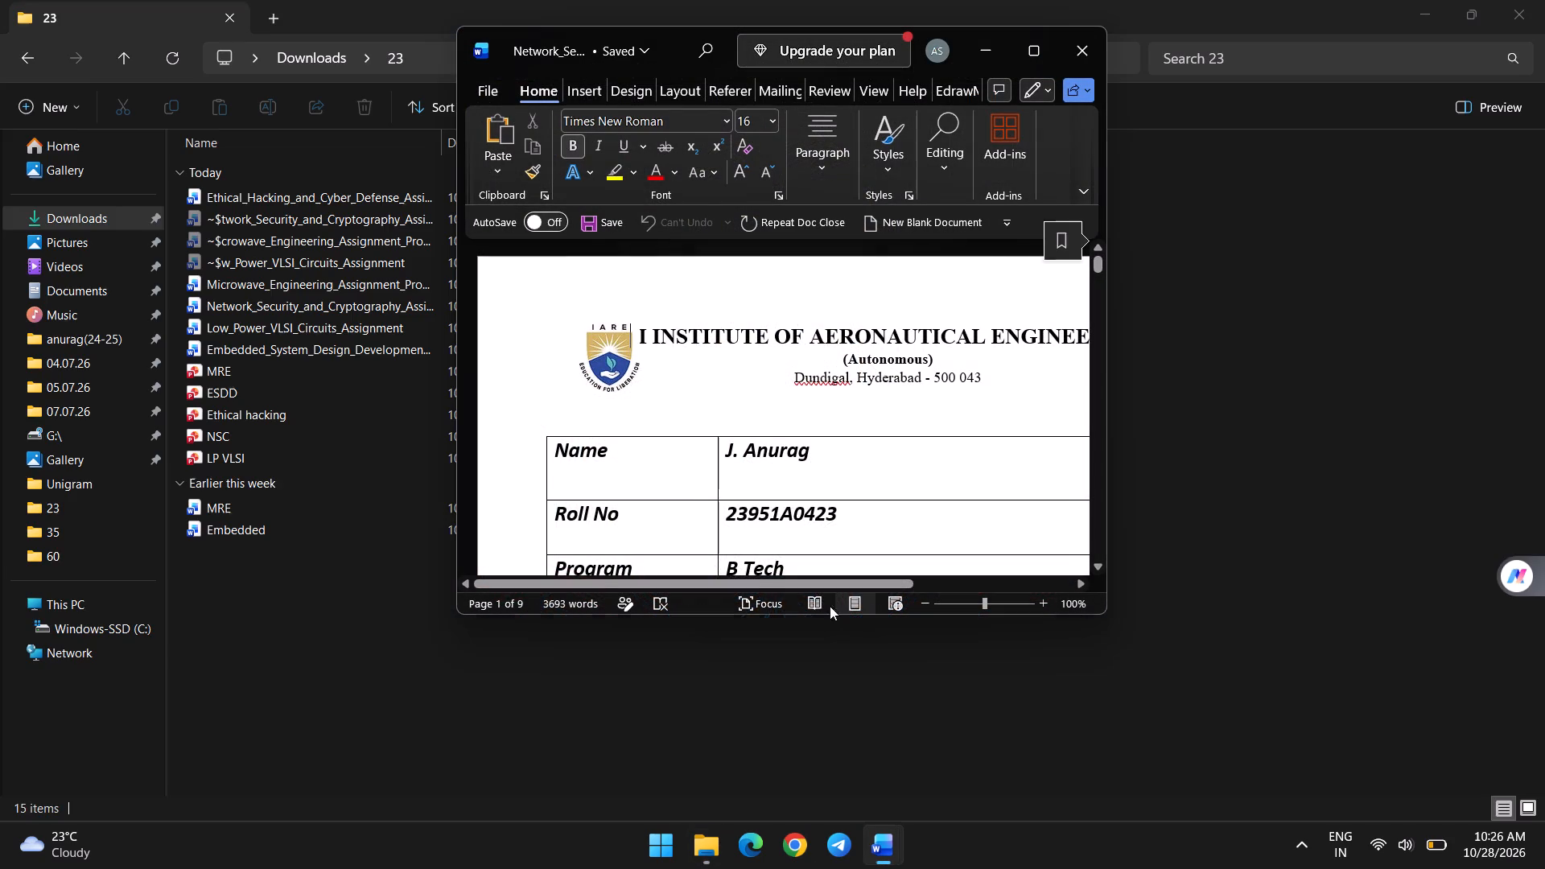
{"action": "left_click", "coordinate": [654, 339]}
{"action": "key", "text": "BackSpace"}
{"action": "key", "text": "BackSpace"}
{"action": "key", "text": "BackSpace"}
{"action": "key", "text": "space"}
{"action": "key", "text": "space"}
{"action": "key", "text": "space"}
{"action": "key", "text": "ctrl+s"}
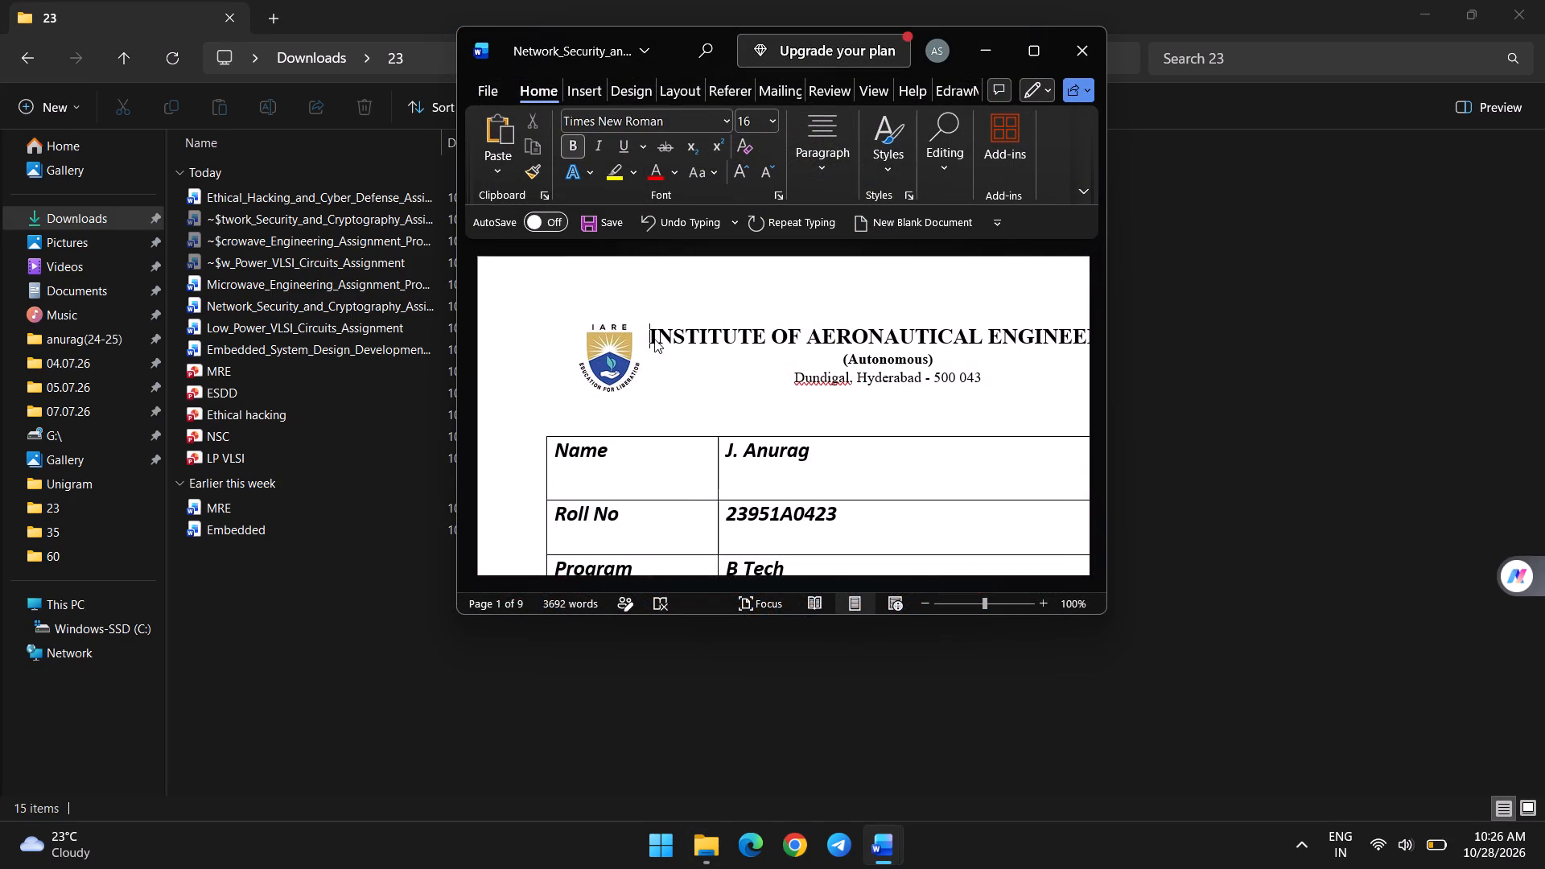
{"action": "left_click", "coordinate": [1085, 54]}
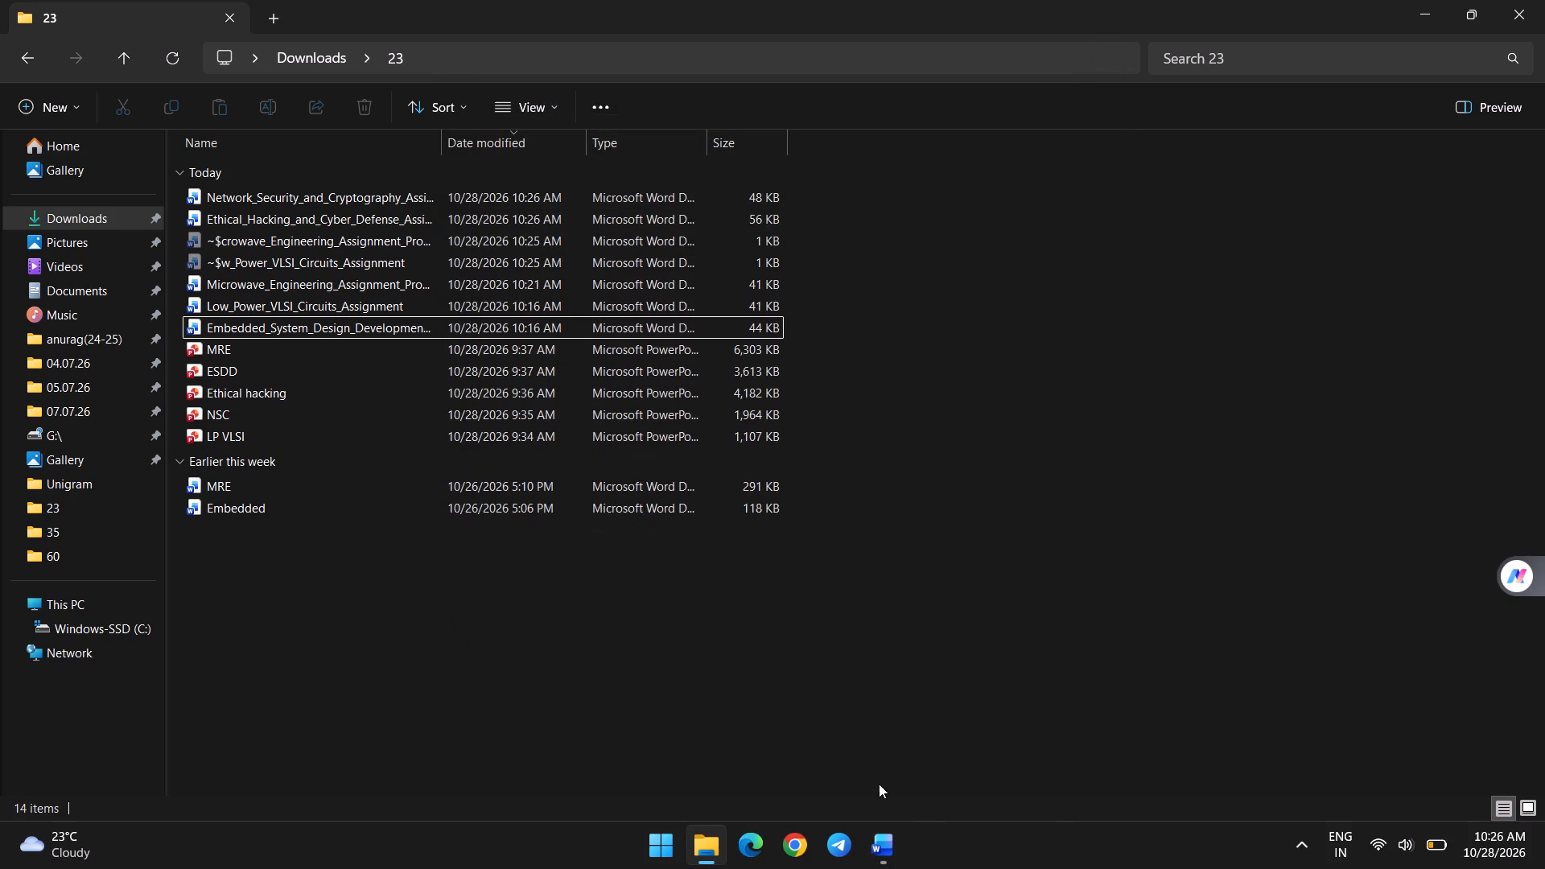
Close the Microwave Engineering and Low Power VLSI Circuits assignments from folder 23.
{"action": "left_click", "coordinate": [855, 661]}
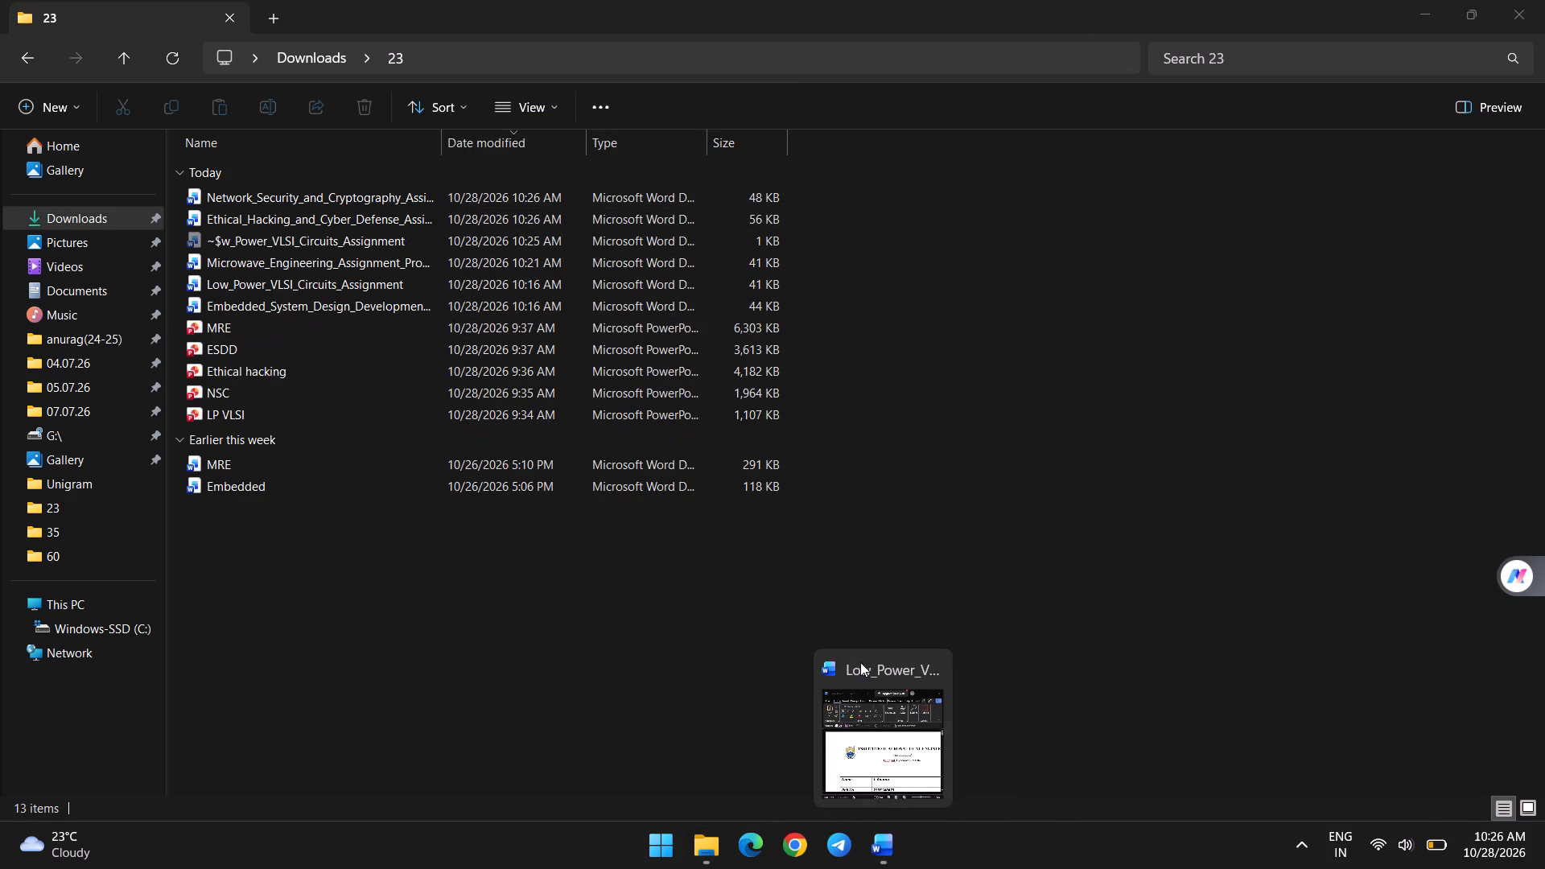
{"action": "left_click", "coordinate": [936, 673]}
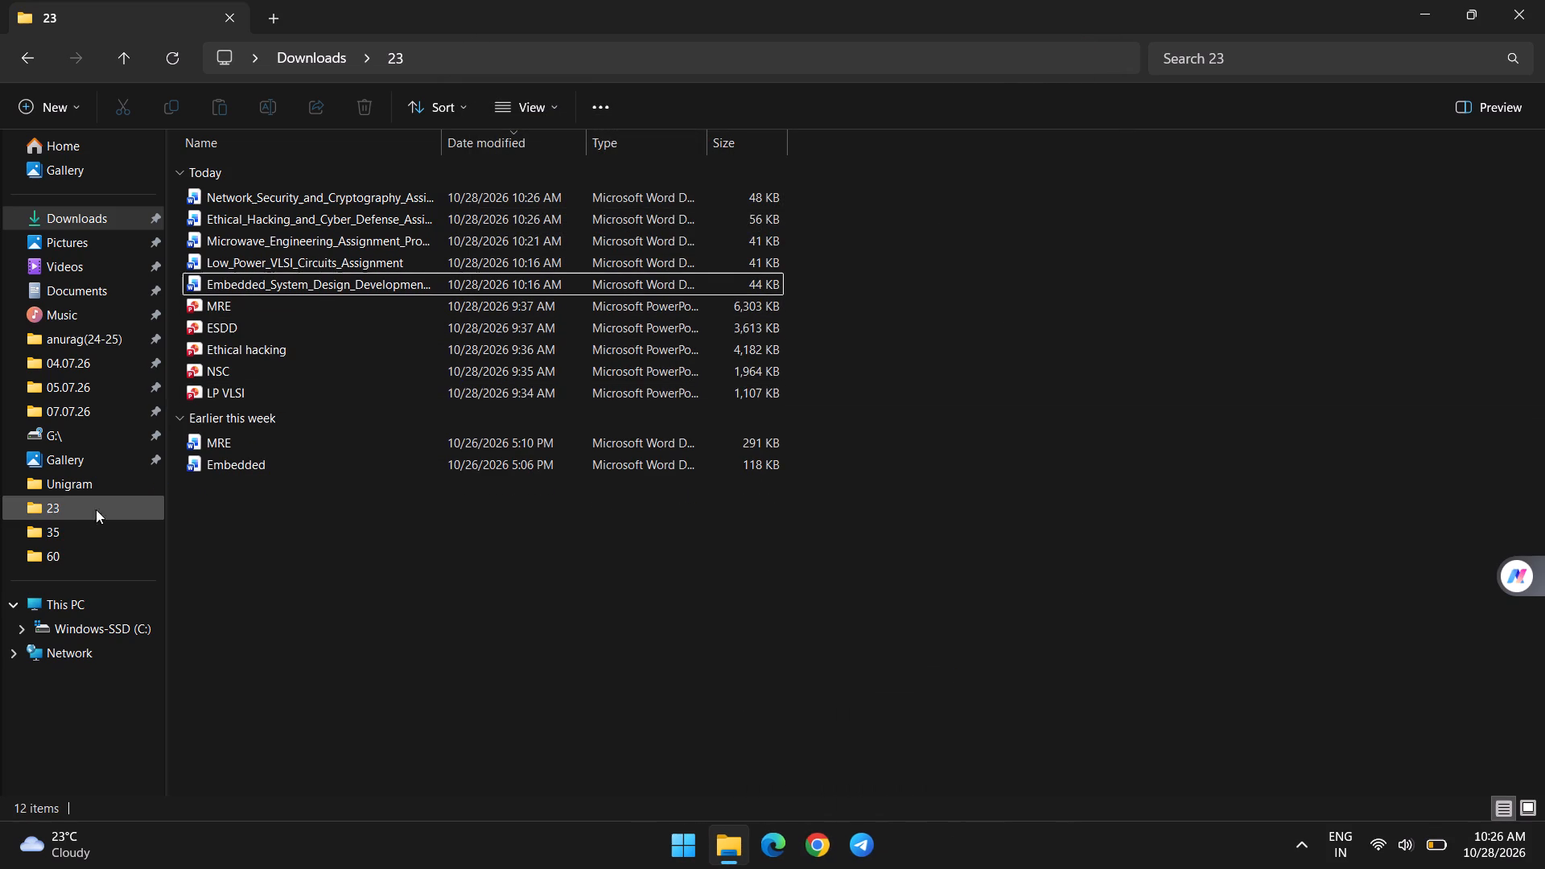
Open the five Word assignments in folder 35 and bring the Embedded System Design one to the front.
{"action": "left_click", "coordinate": [77, 525]}
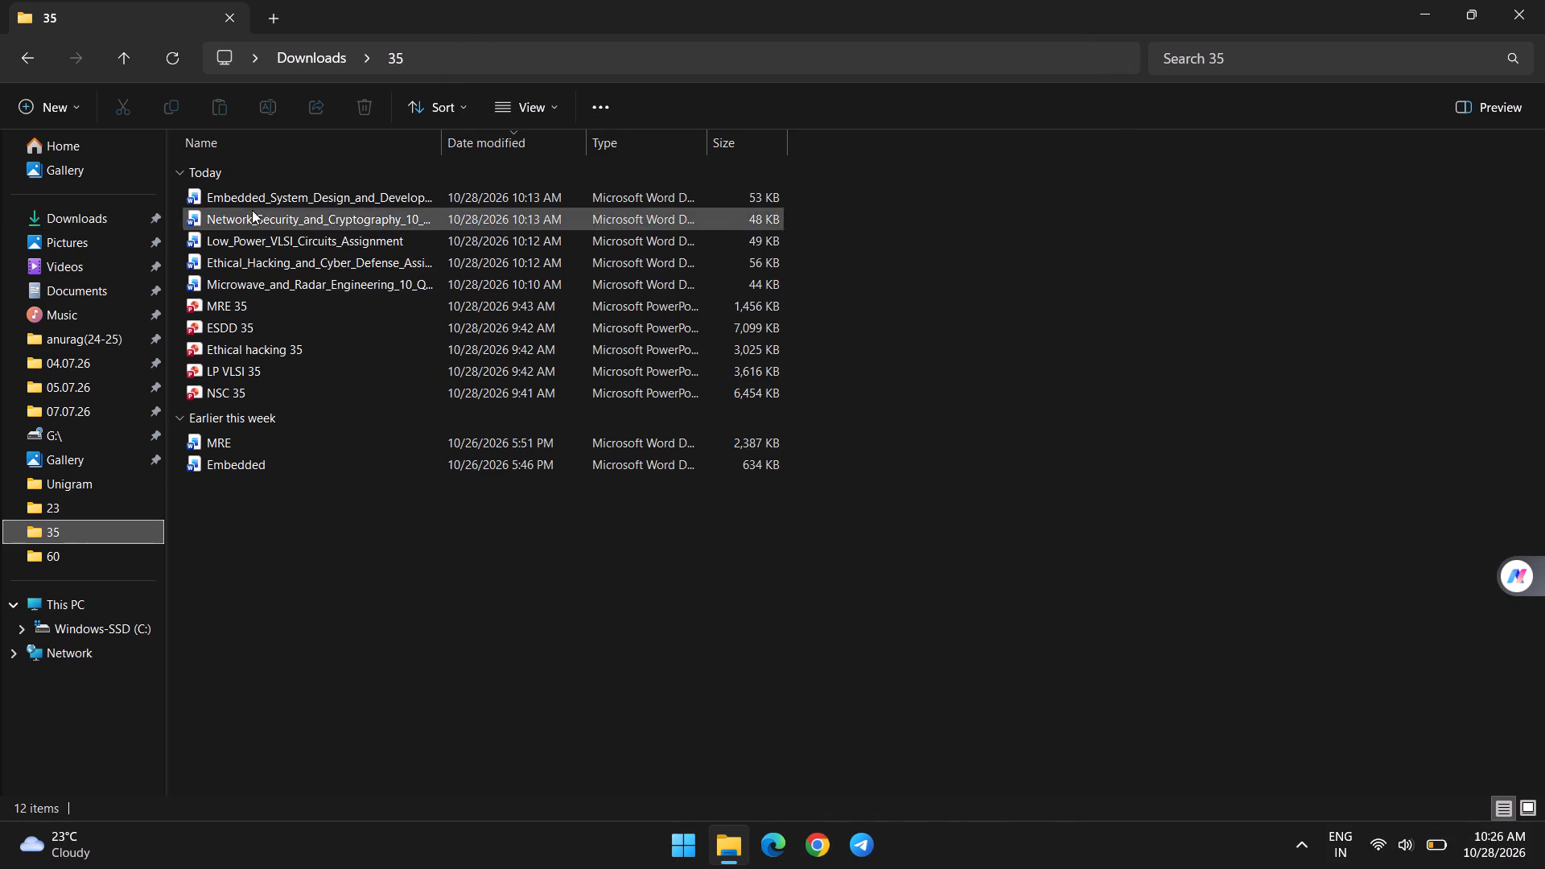
{"action": "double_click", "coordinate": [257, 200]}
{"action": "double_click", "coordinate": [254, 219]}
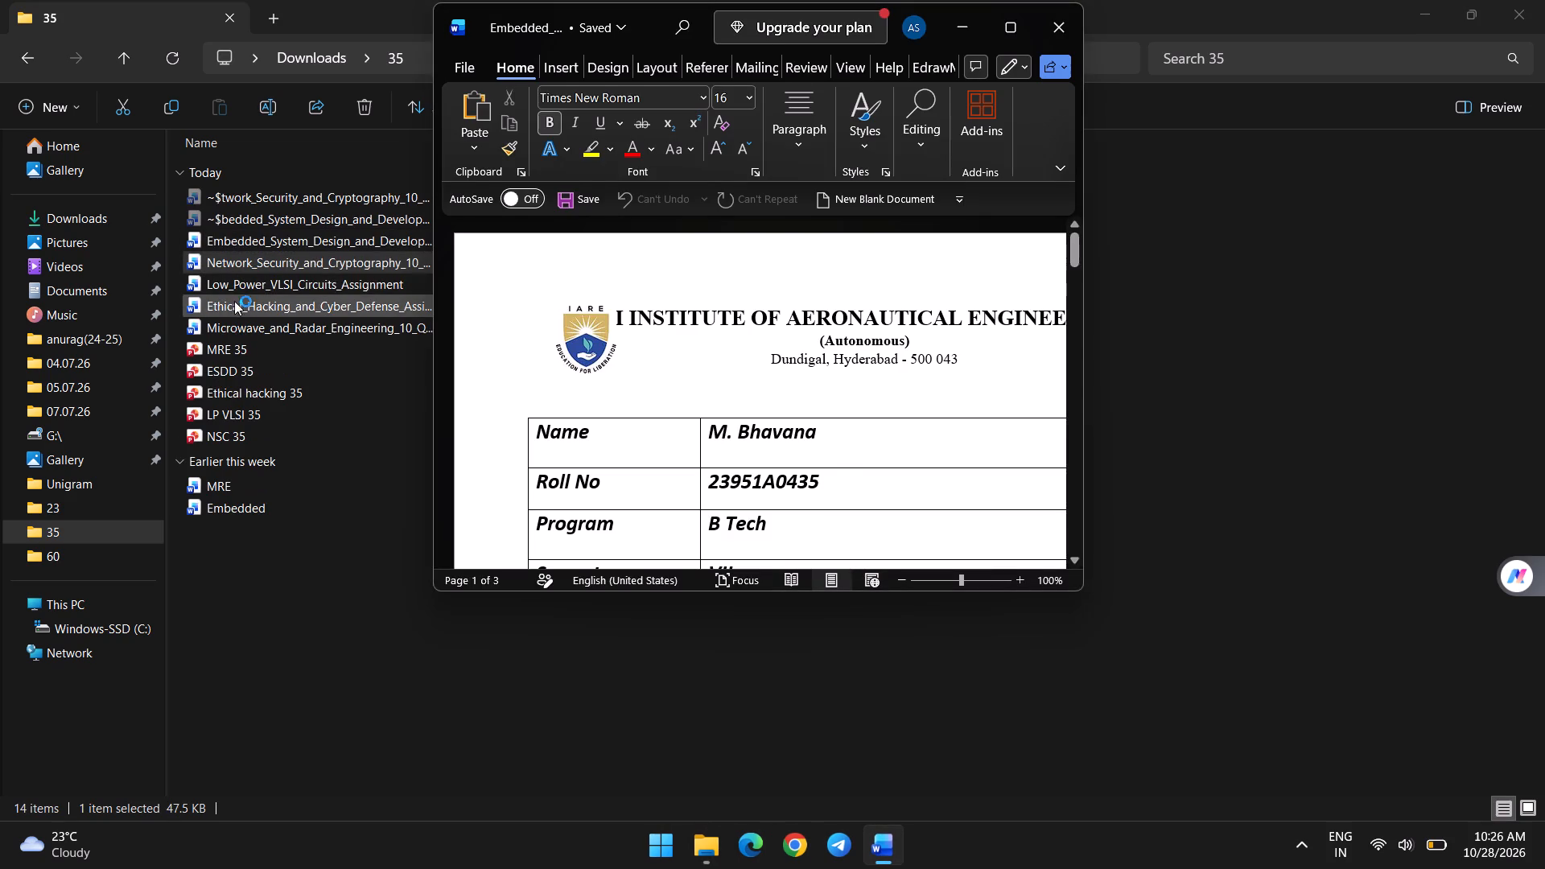
{"action": "double_click", "coordinate": [230, 322]}
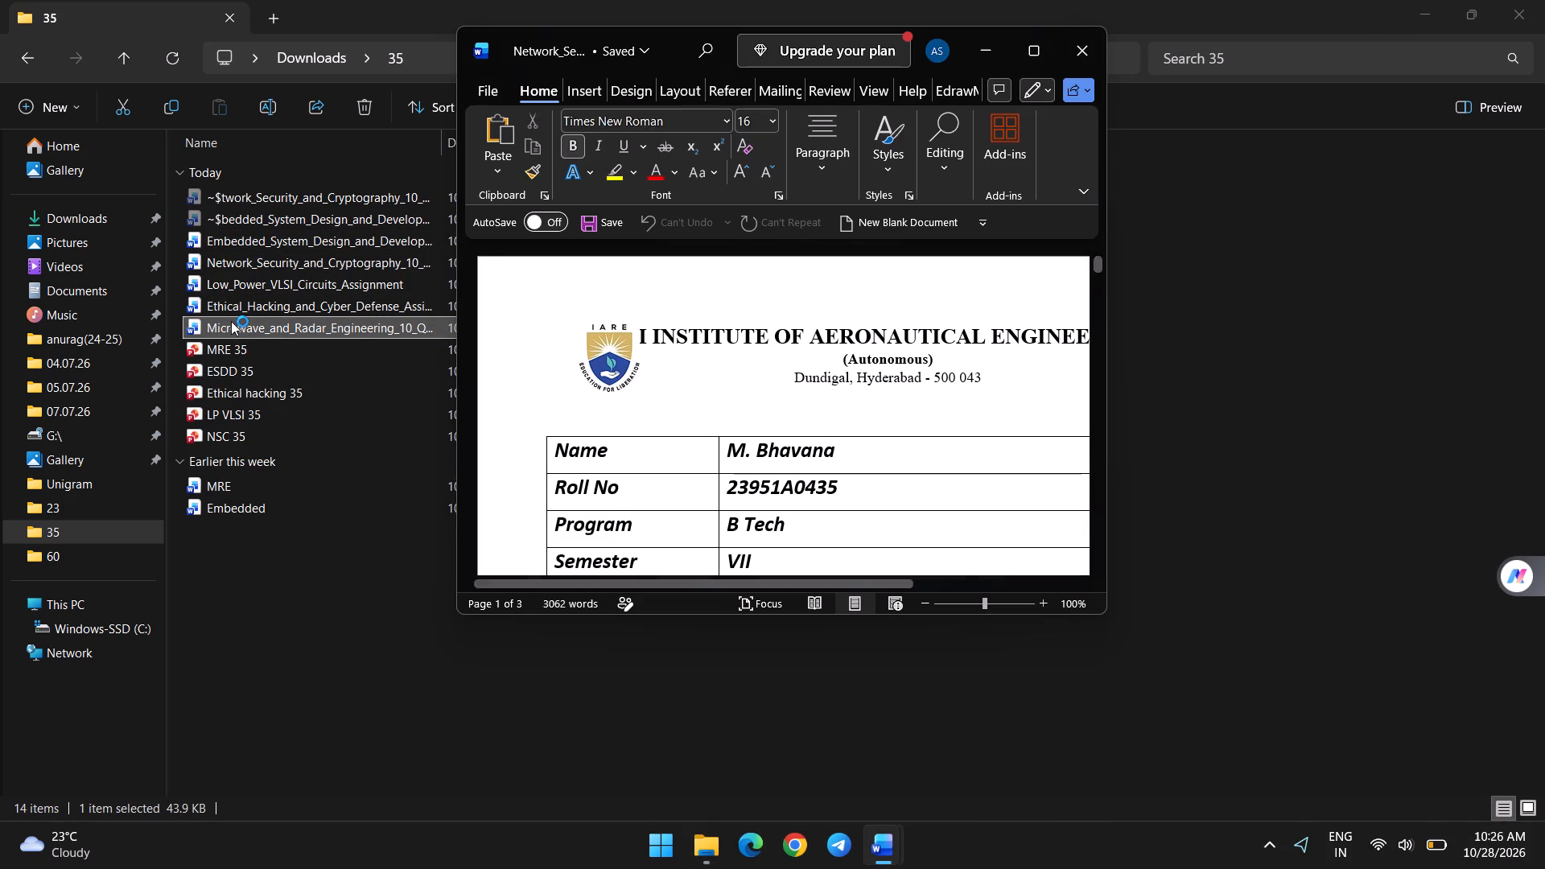
{"action": "double_click", "coordinate": [231, 321]}
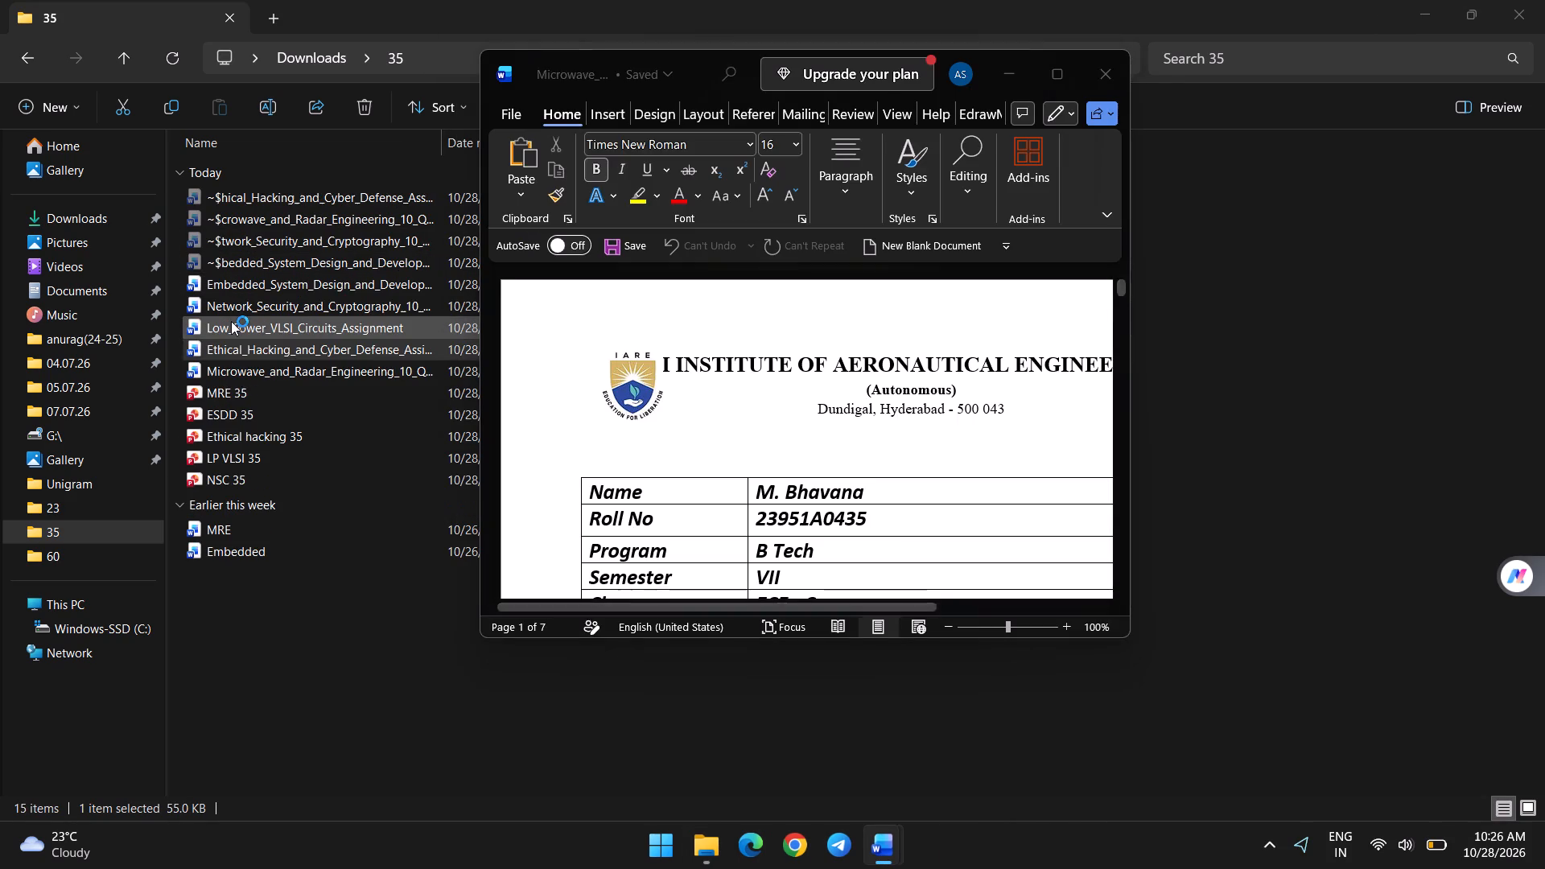
{"action": "double_click", "coordinate": [231, 321]}
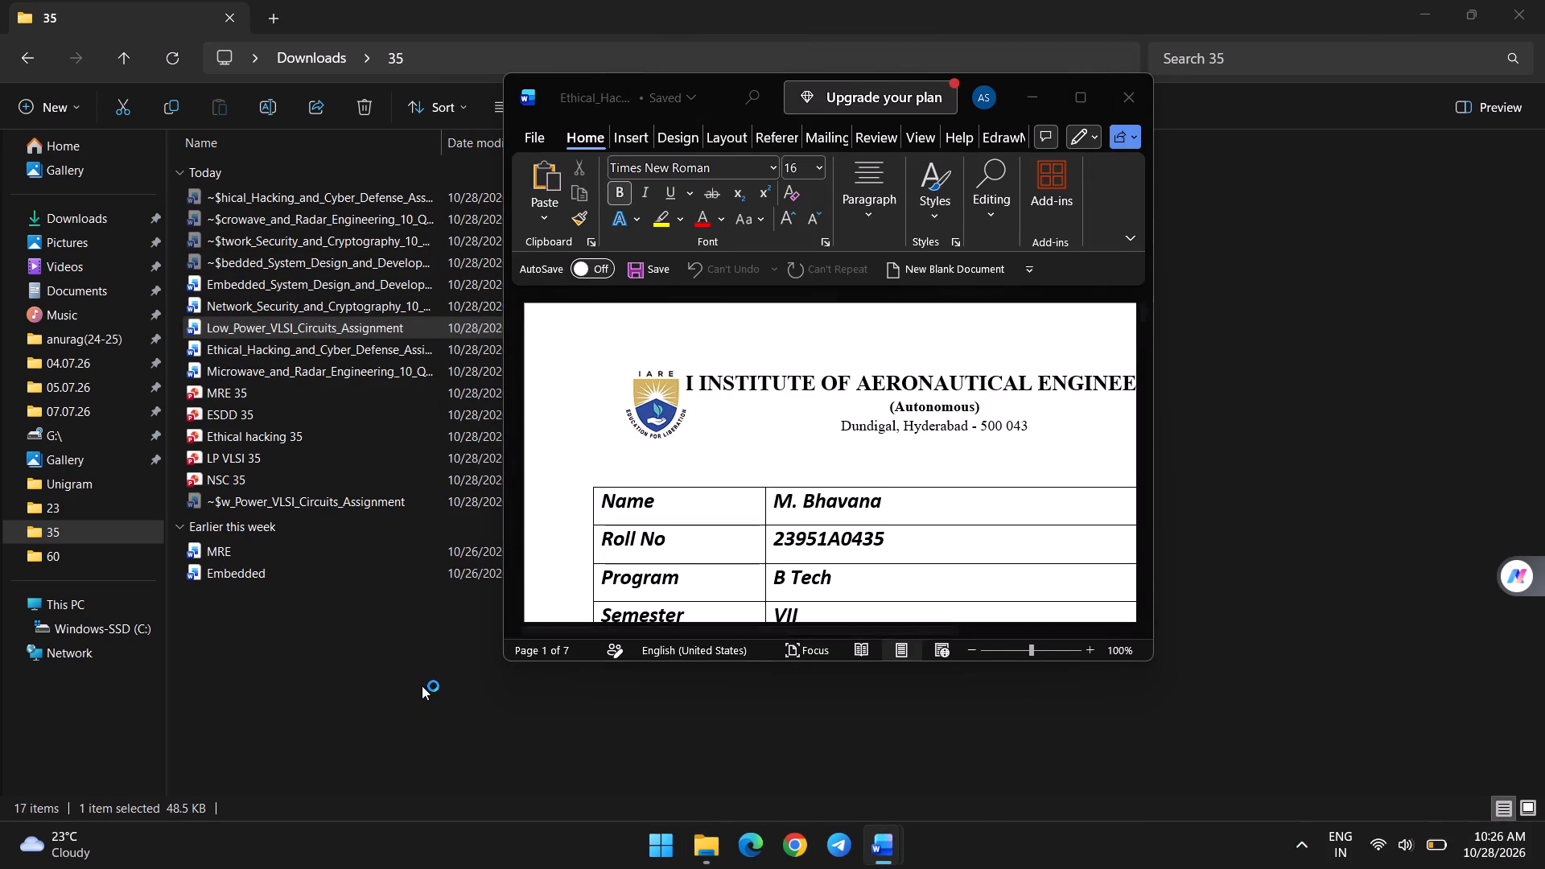
{"action": "left_click", "coordinate": [418, 733]}
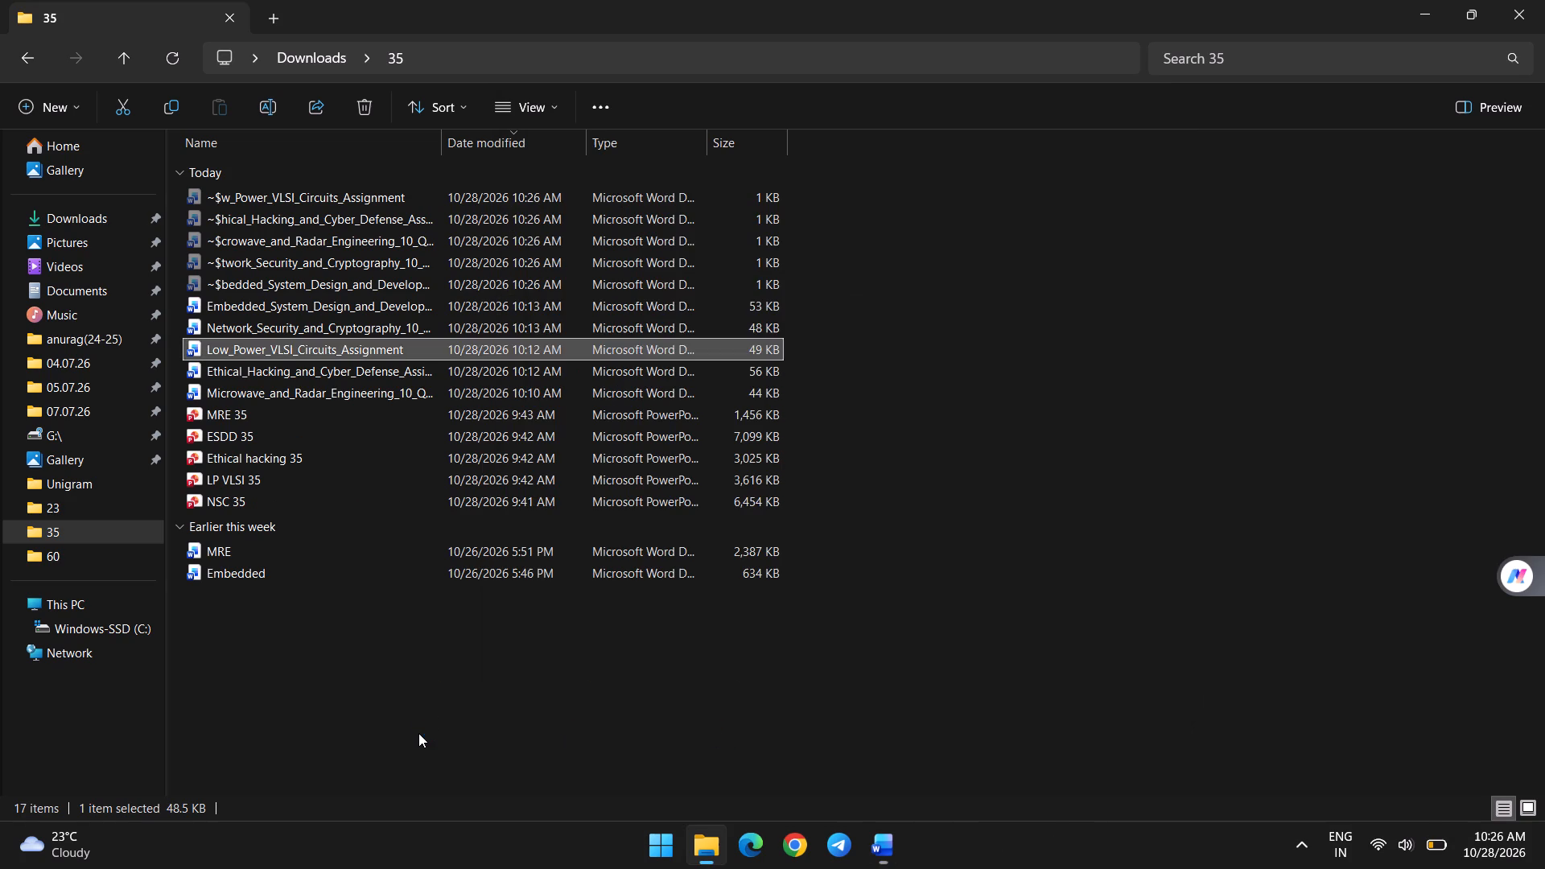
{"action": "left_click", "coordinate": [662, 717]}
{"action": "left_click", "coordinate": [646, 737]}
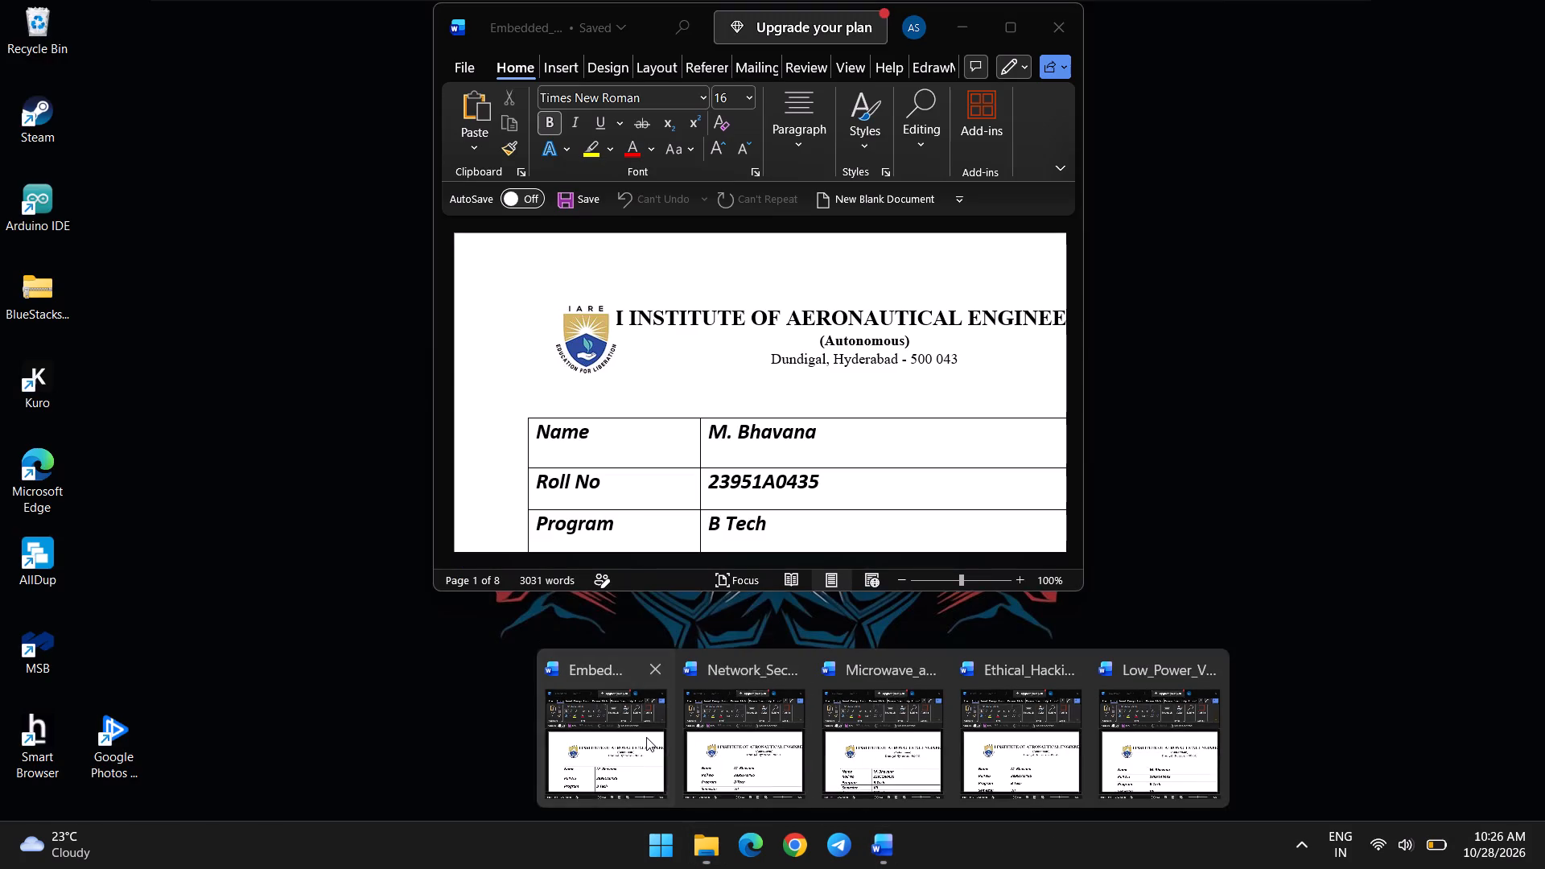
Replace the stray "I" before INSTITUTE in folder 35's Embedded System Design cover title with two spaces.
{"action": "left_click", "coordinate": [1013, 31]}
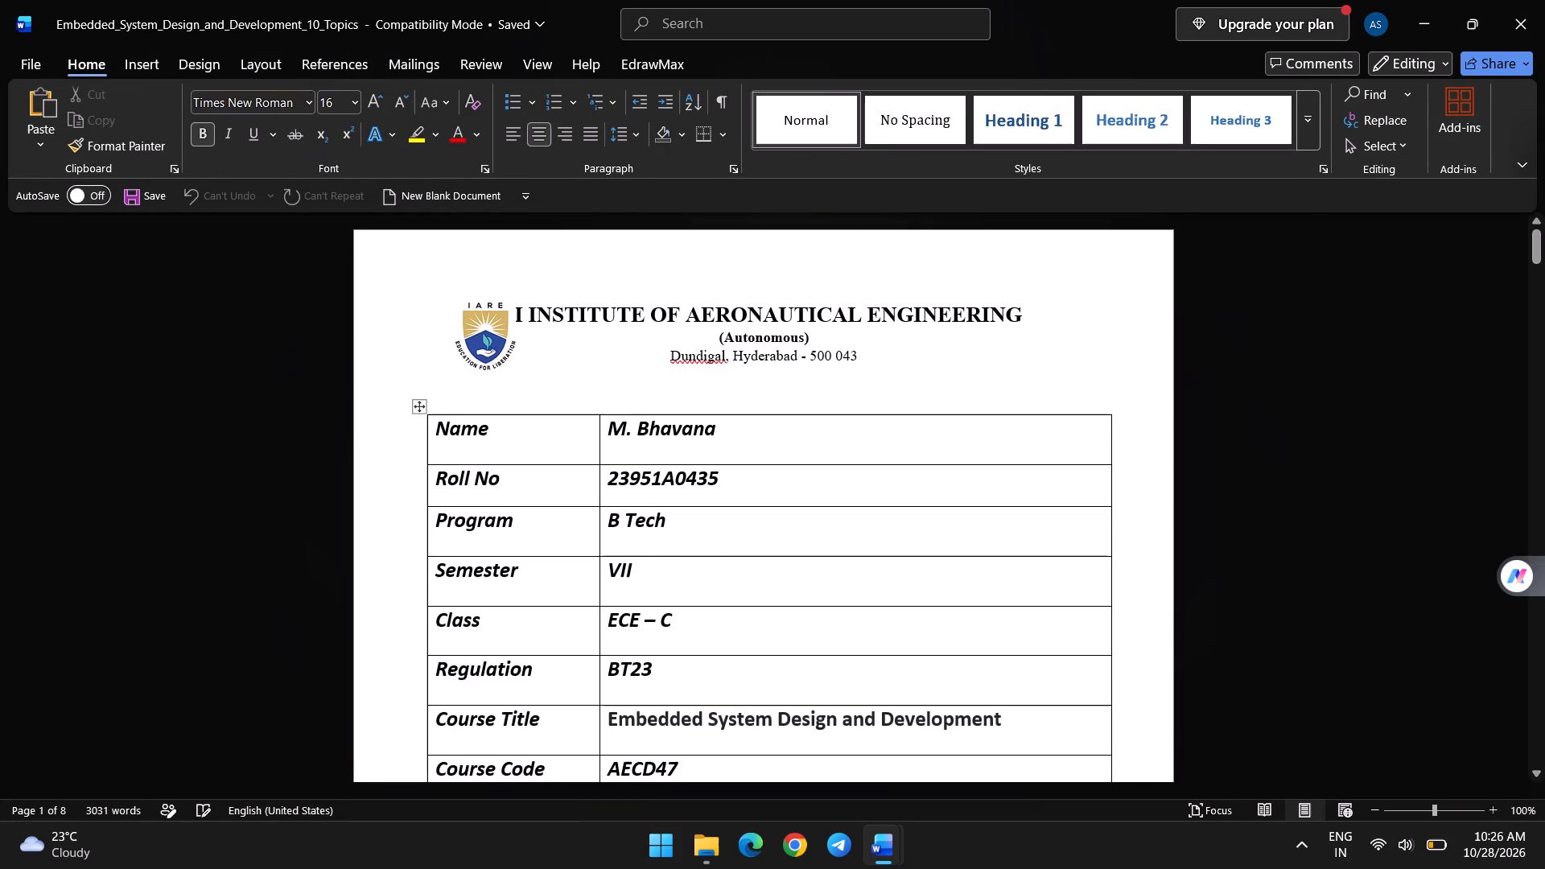
{"action": "key", "text": "Delete"}
{"action": "key", "text": "Delete"}
{"action": "key", "text": "space"}
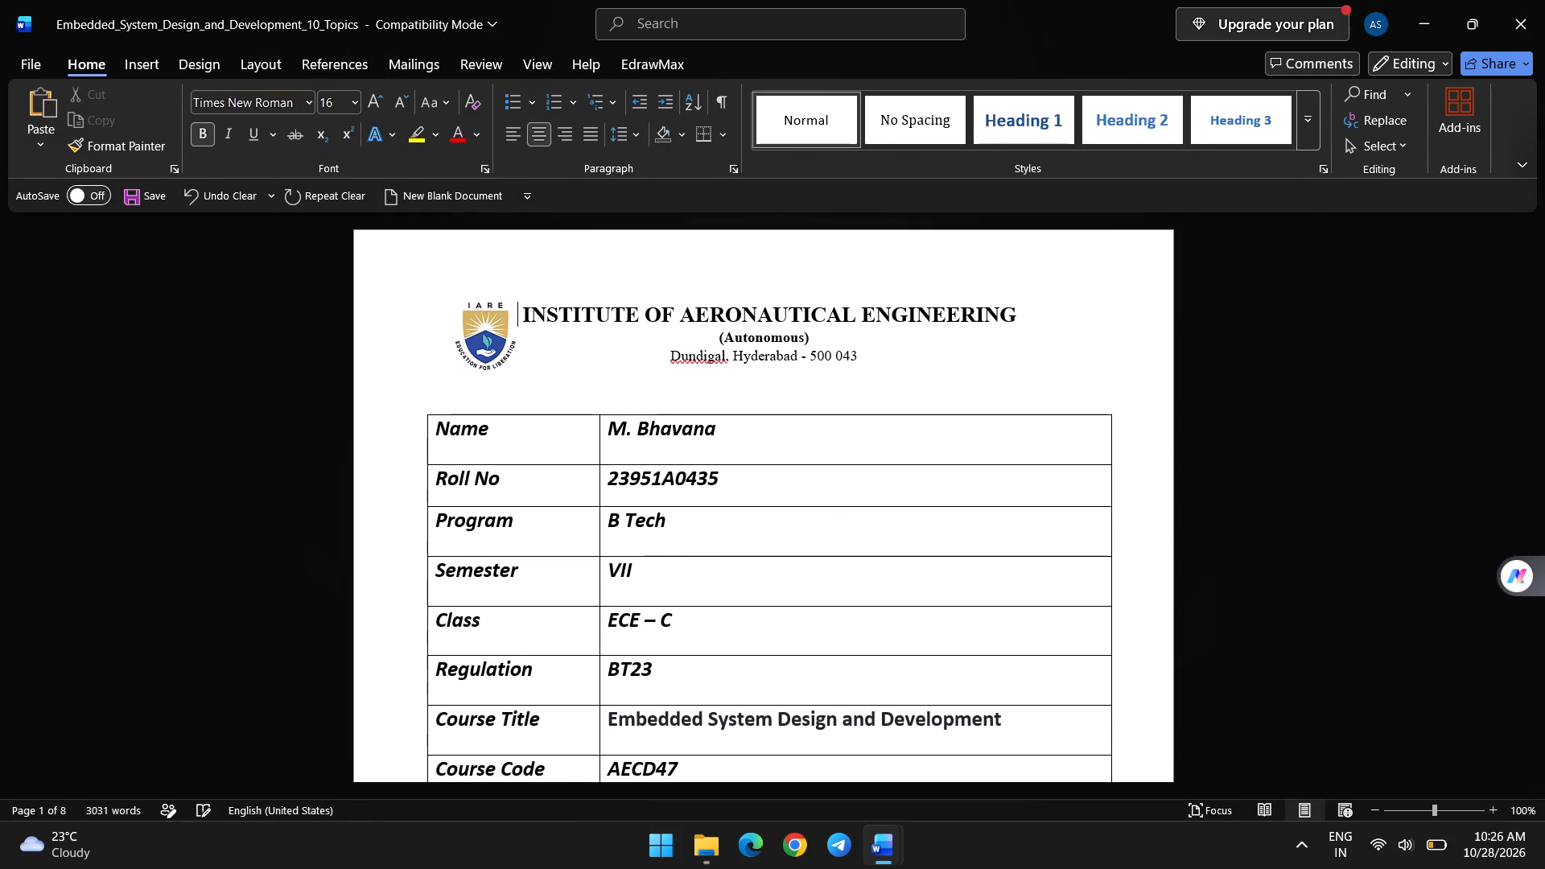
{"action": "key", "text": "space"}
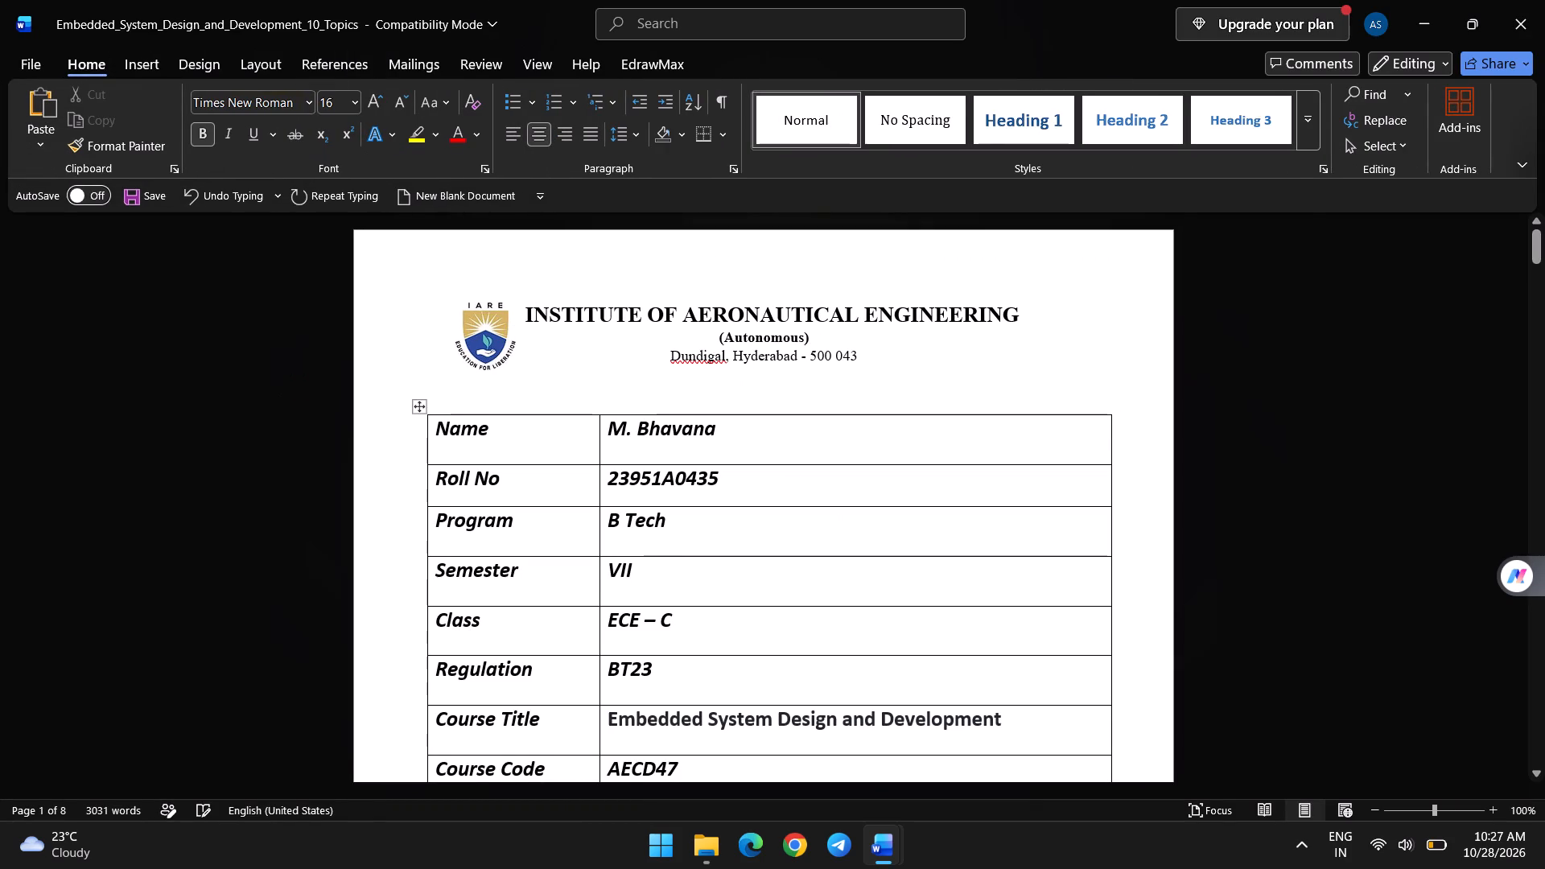
Stretch the Embedded System Design cover table taller, extending its lower edge further down the first page.
{"action": "scroll", "coordinate": [616, 489], "scroll_direction": "down", "scroll_amount": 2}
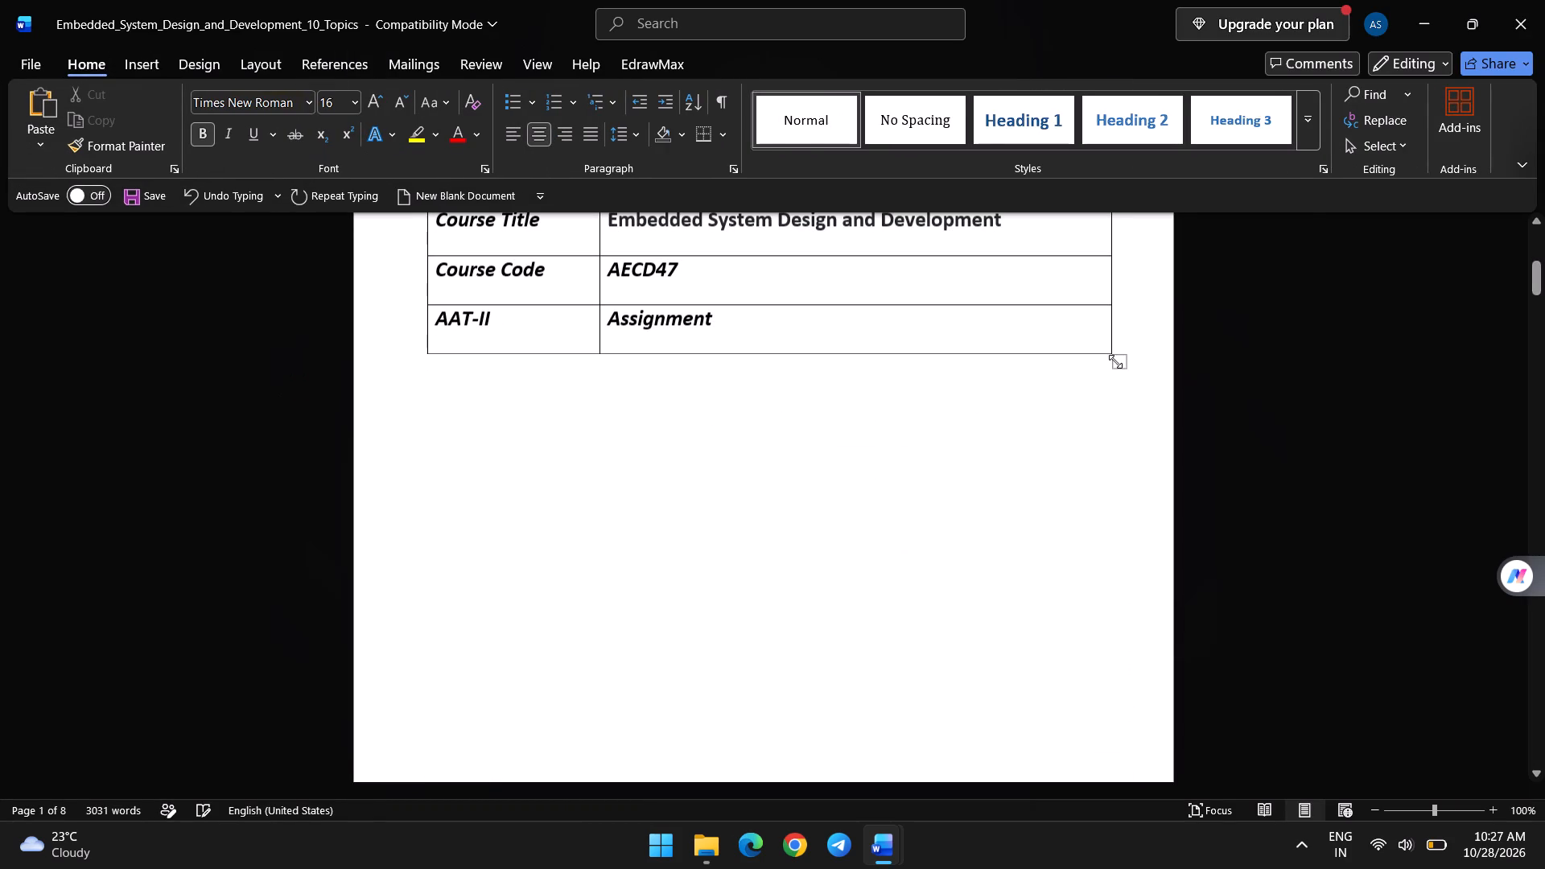
{"action": "left_click_drag", "start_coordinate": [1115, 360], "coordinate": [1111, 447]}
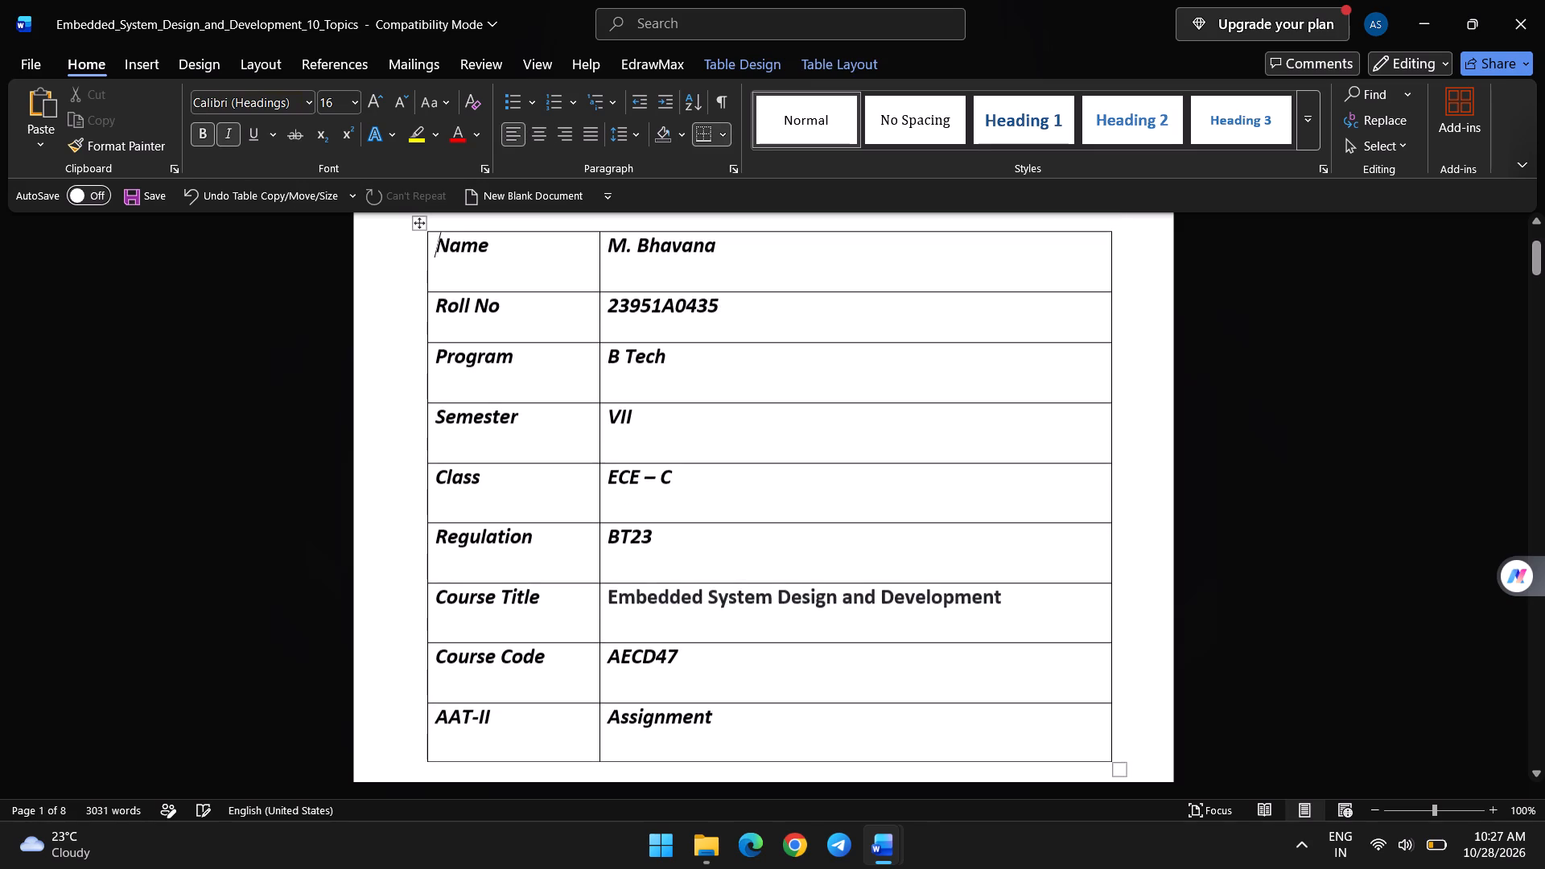
Remove the extra blank lines above the "1. Embedded Threat Modeling" heading, keeping the heading at the top of page 2.
{"action": "scroll", "coordinate": [765, 657], "scroll_direction": "down", "scroll_amount": 1}
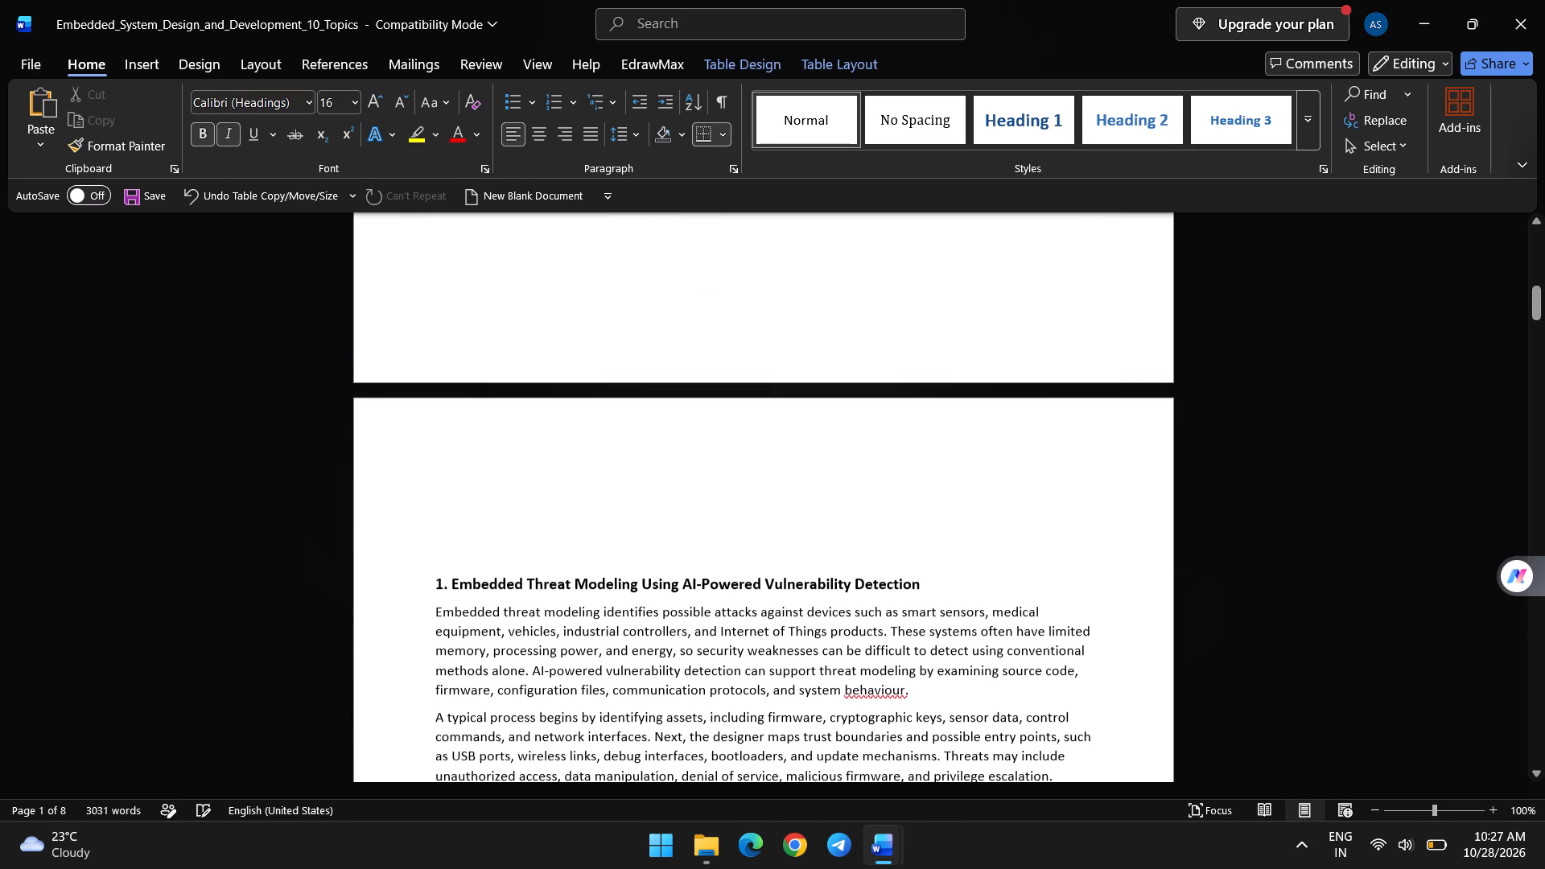
{"action": "left_click", "coordinate": [438, 570]}
{"action": "key", "text": "BackSpace"}
{"action": "key", "text": "BackSpace"}
{"action": "key", "text": "BackSpace"}
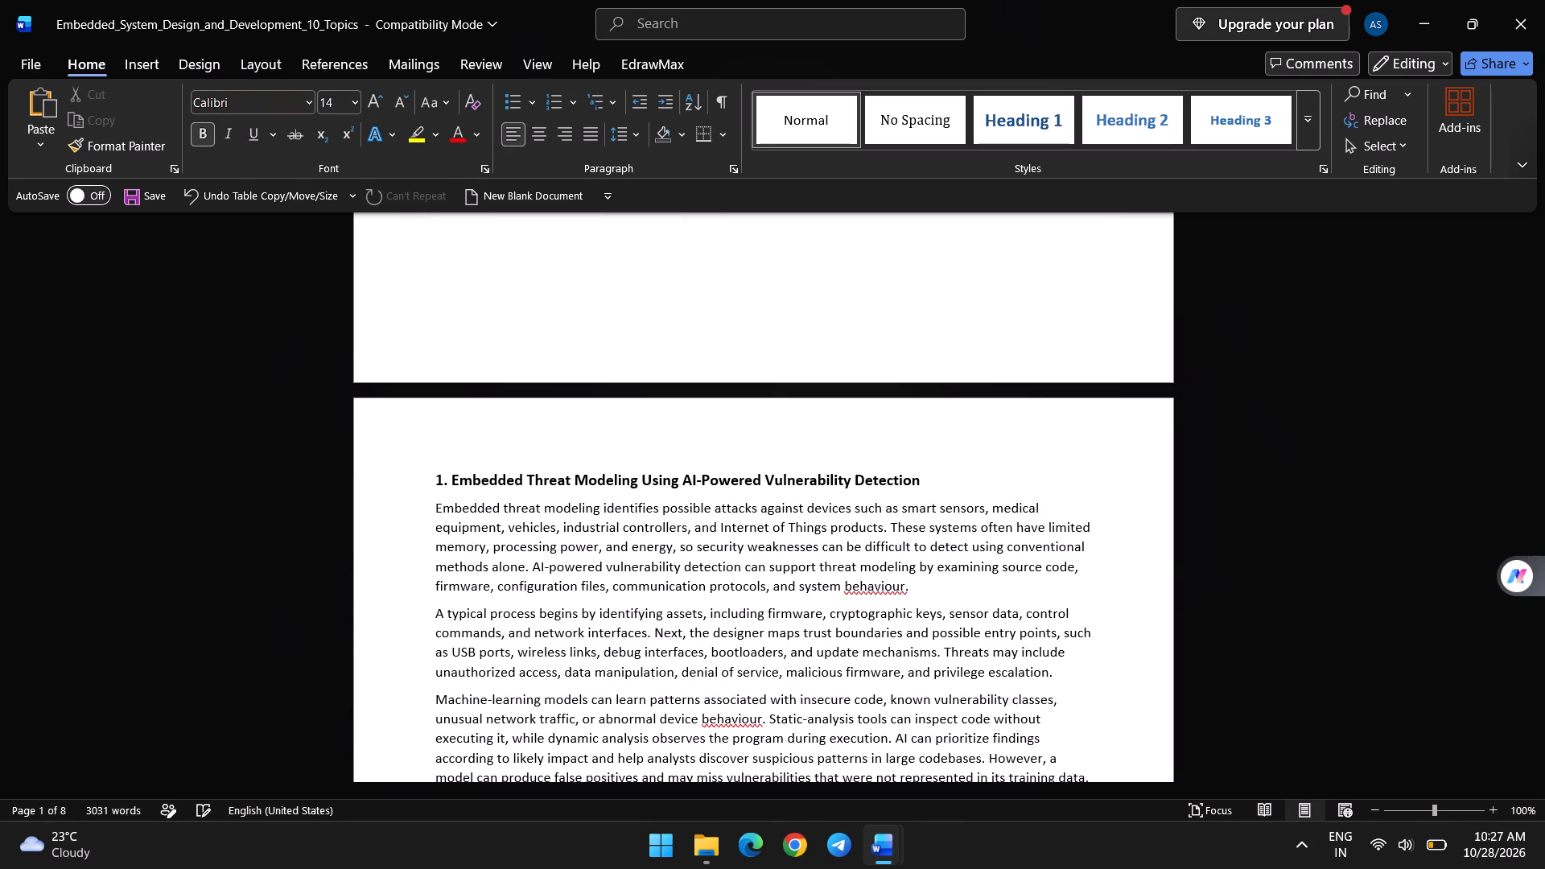
{"action": "key", "text": "BackSpace"}
{"action": "key", "text": "BackSpace"}
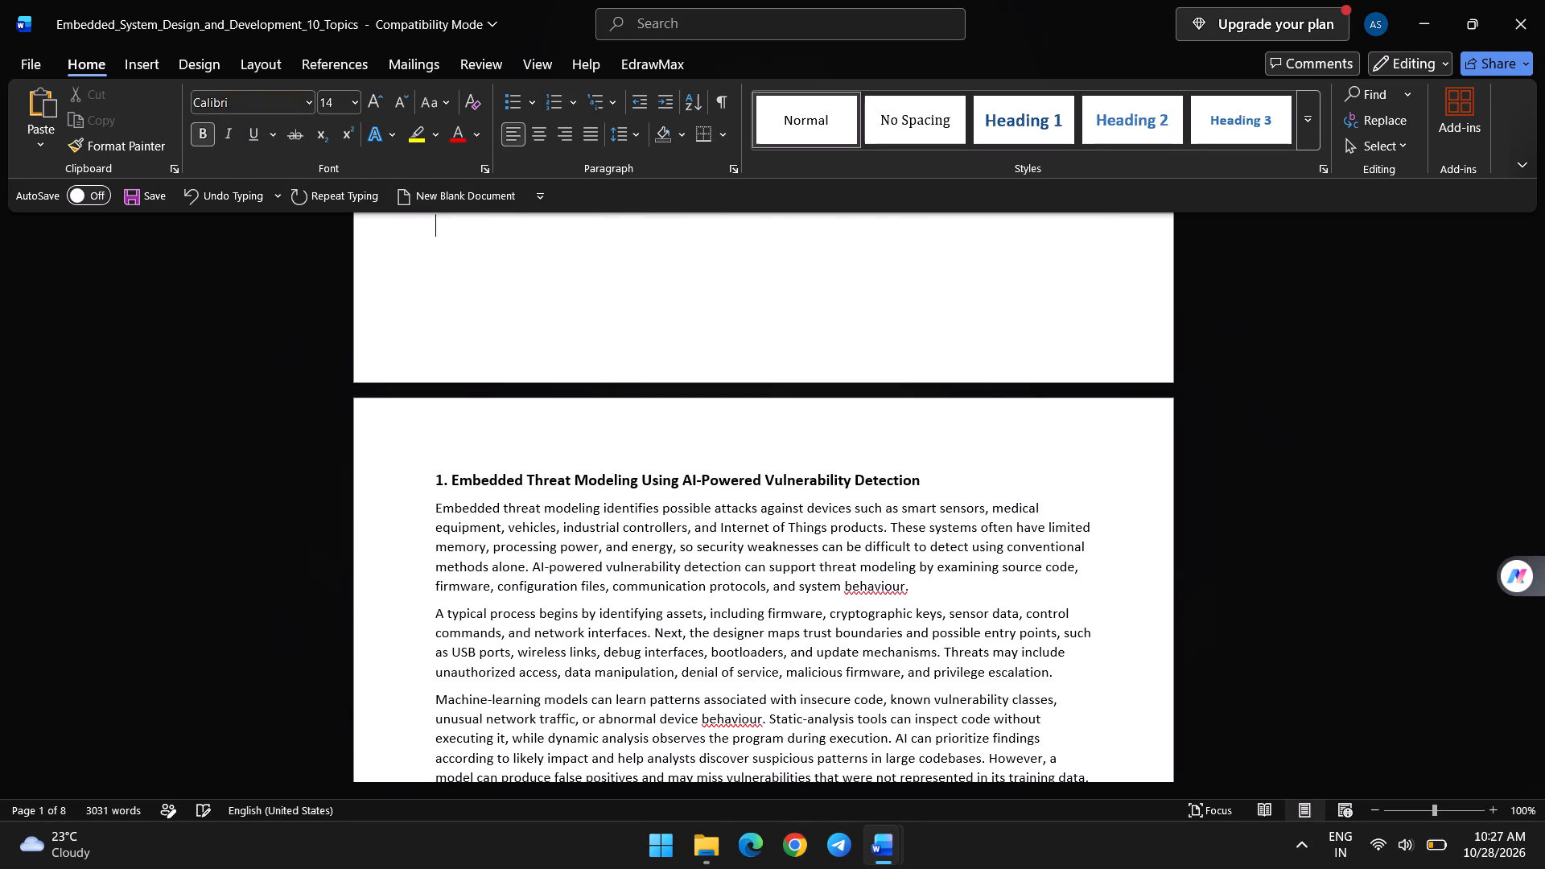
{"action": "key", "text": "BackSpace"}
{"action": "key", "text": "Return"}
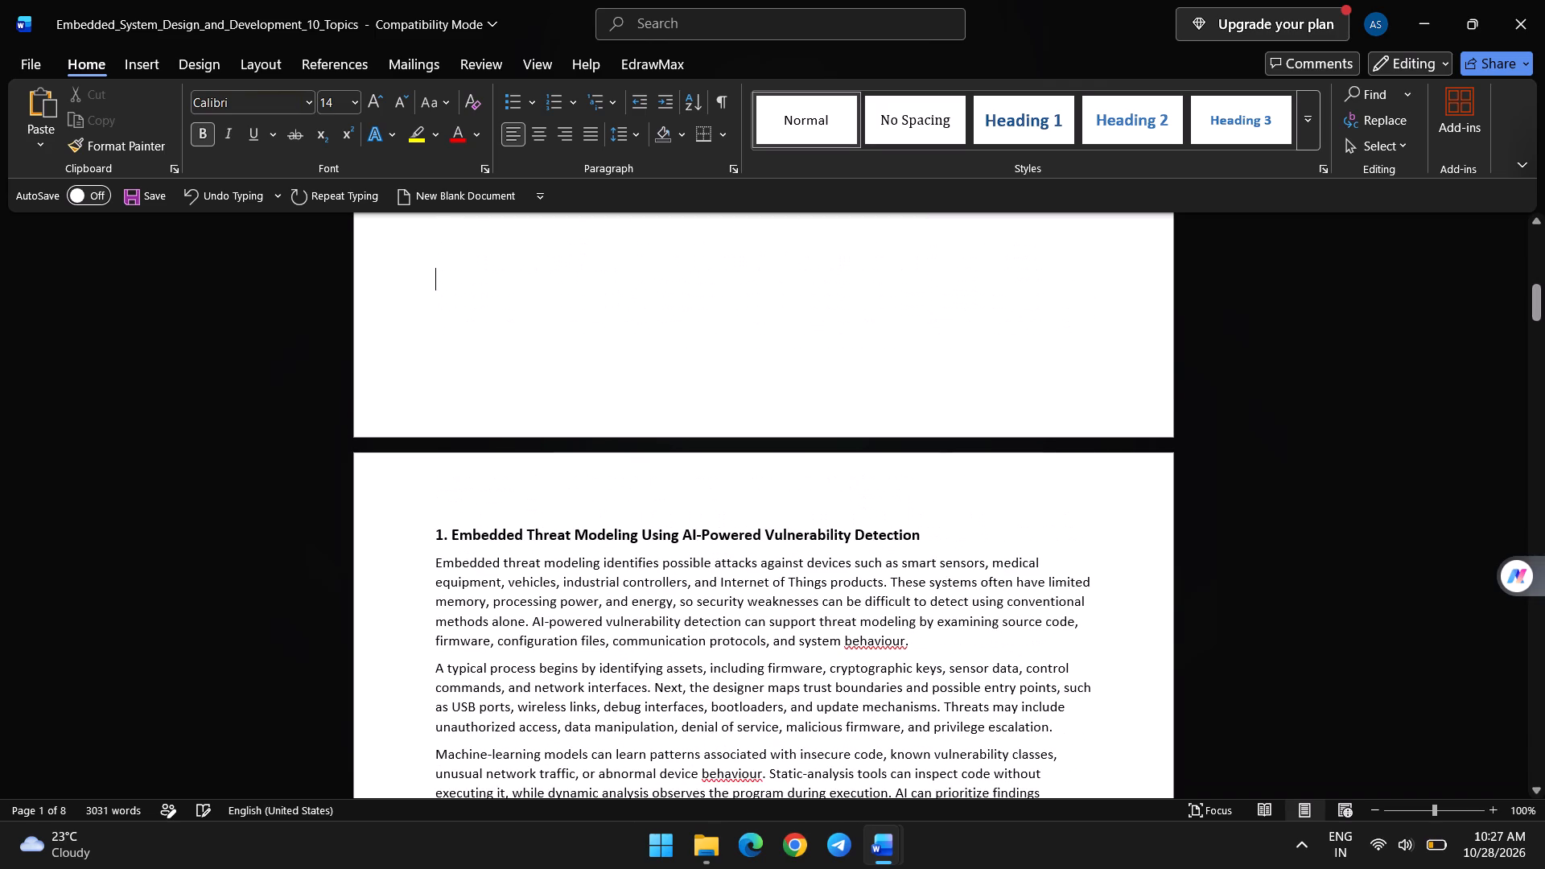
Set all the body text from the topic 1 heading to the document's end to size 12, and save and close the assignment.
{"action": "left_click_drag", "start_coordinate": [438, 532], "coordinate": [587, 868]}
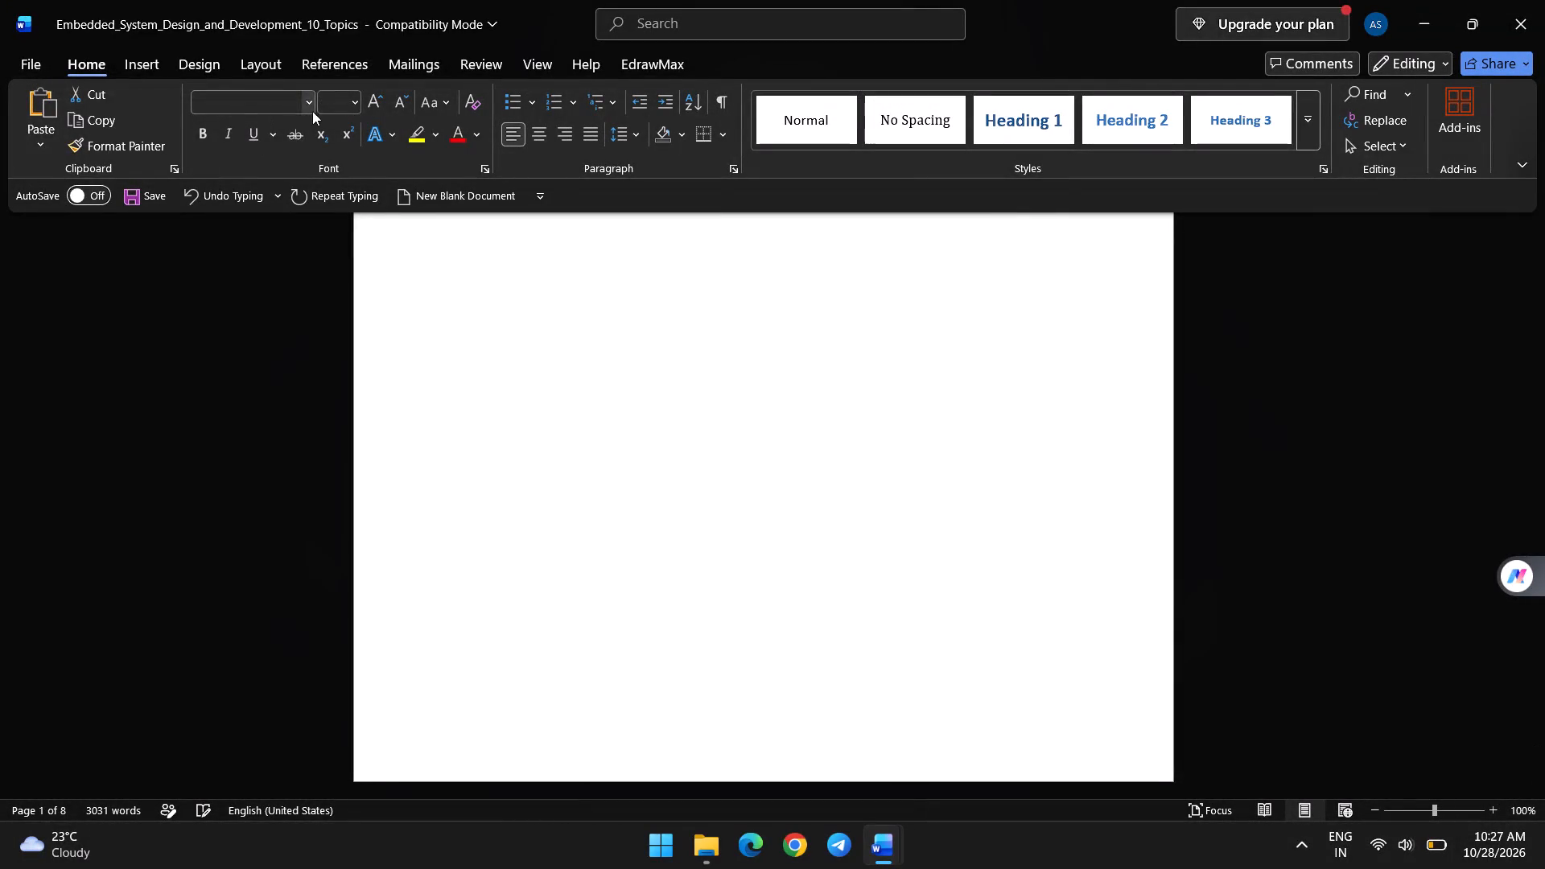
{"action": "left_click", "coordinate": [329, 108]}
{"action": "type", "text": "12"}
{"action": "key", "text": "Return"}
{"action": "key", "text": "ctrl+s"}
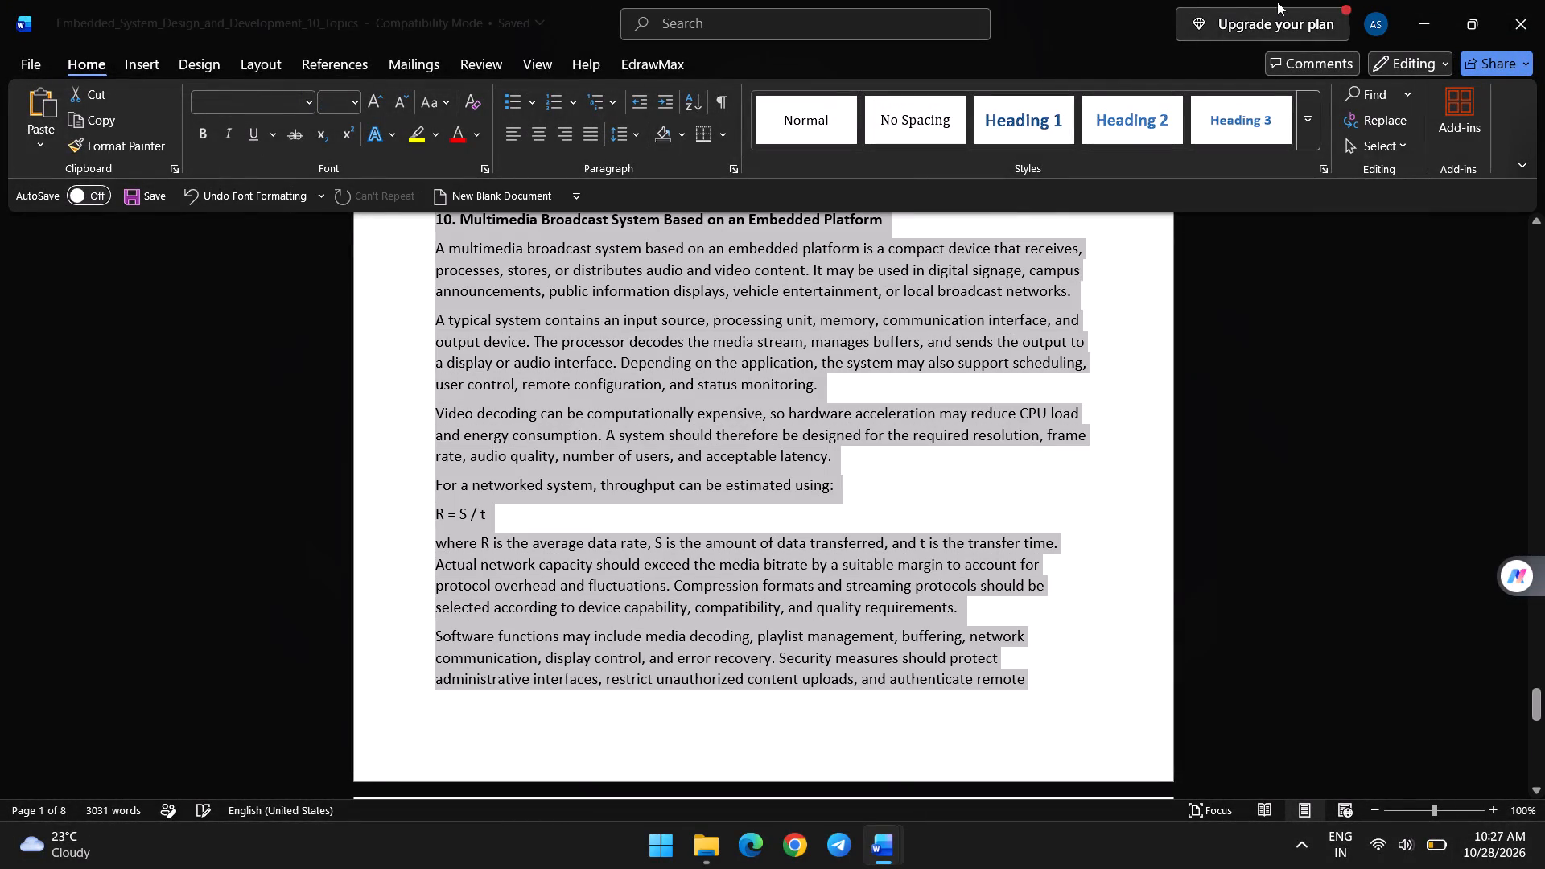
{"action": "left_click", "coordinate": [1526, 19]}
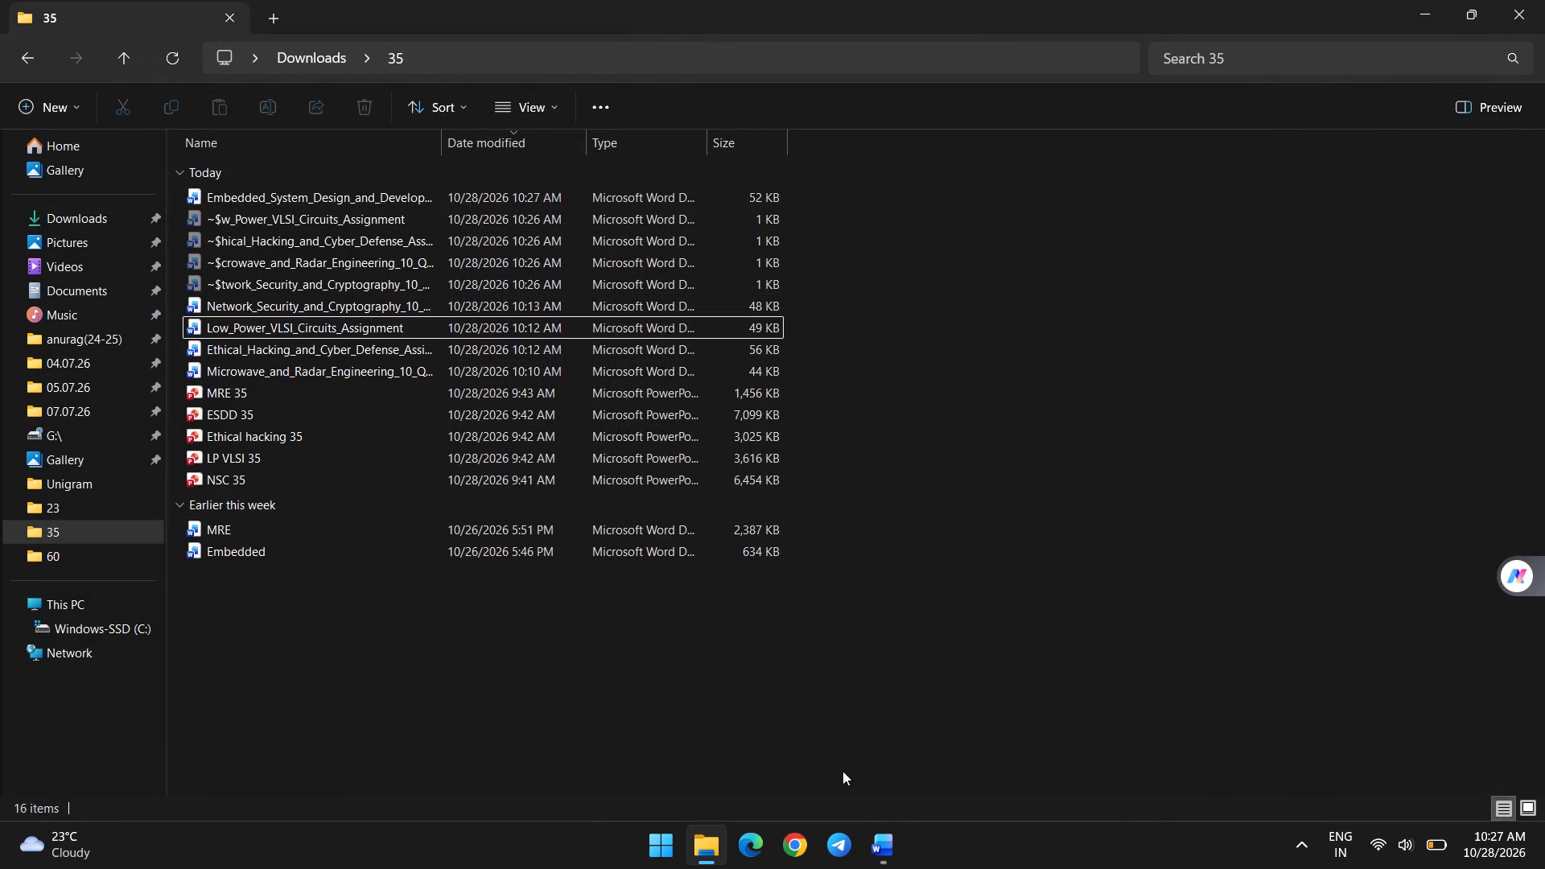
Bring folder 35's Network Security assignment to the front and replace the stray "I" before INSTITUTE in its cover title with a space.
{"action": "left_click", "coordinate": [665, 753]}
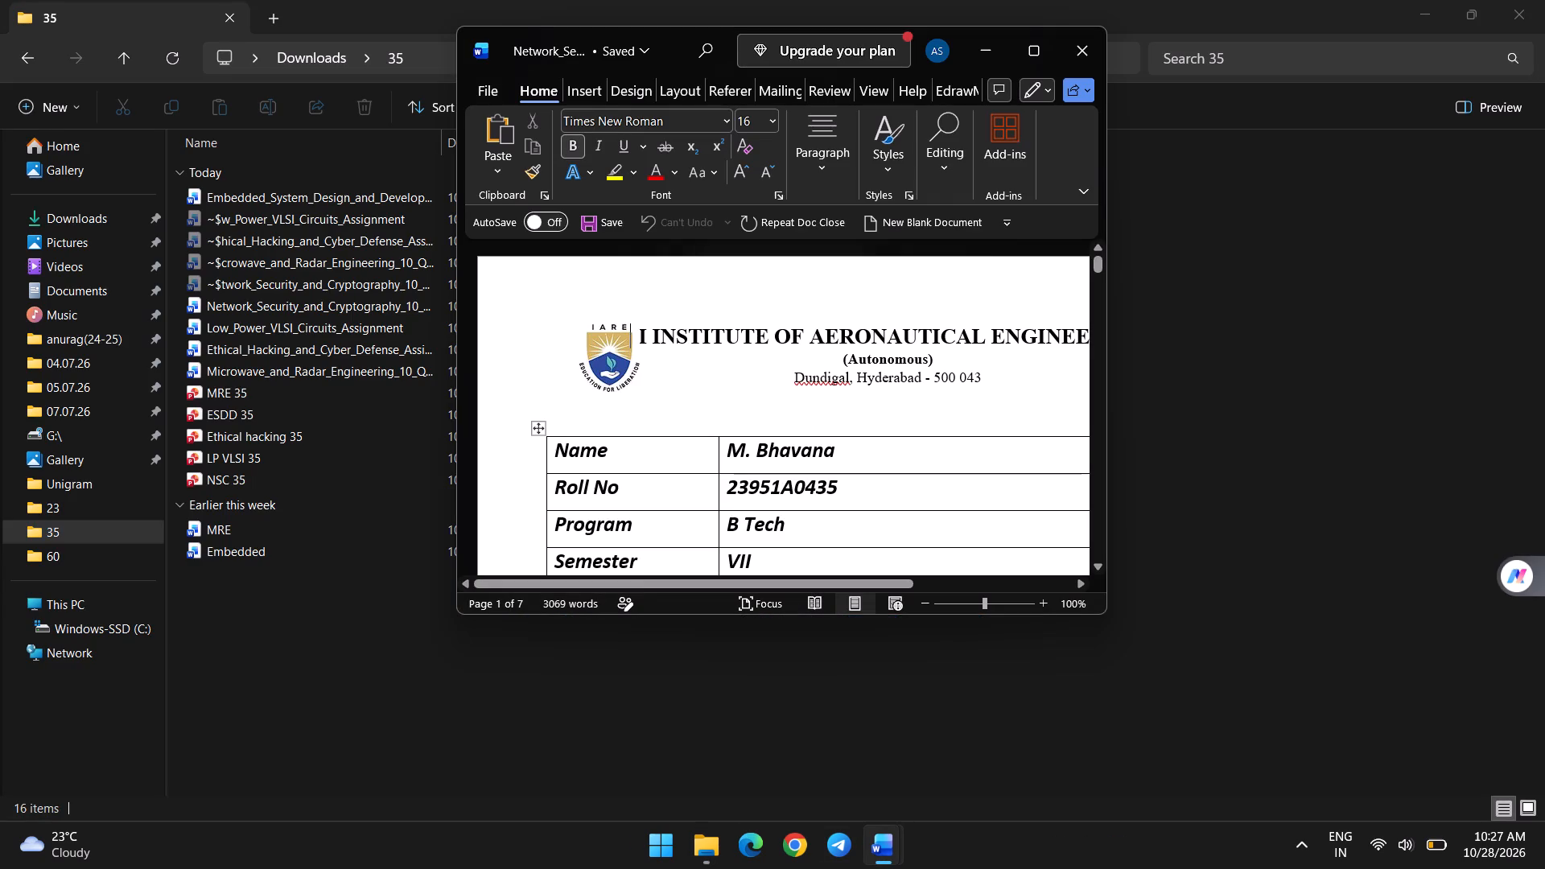
{"action": "left_click", "coordinate": [645, 337]}
{"action": "key", "text": "BackSpace"}
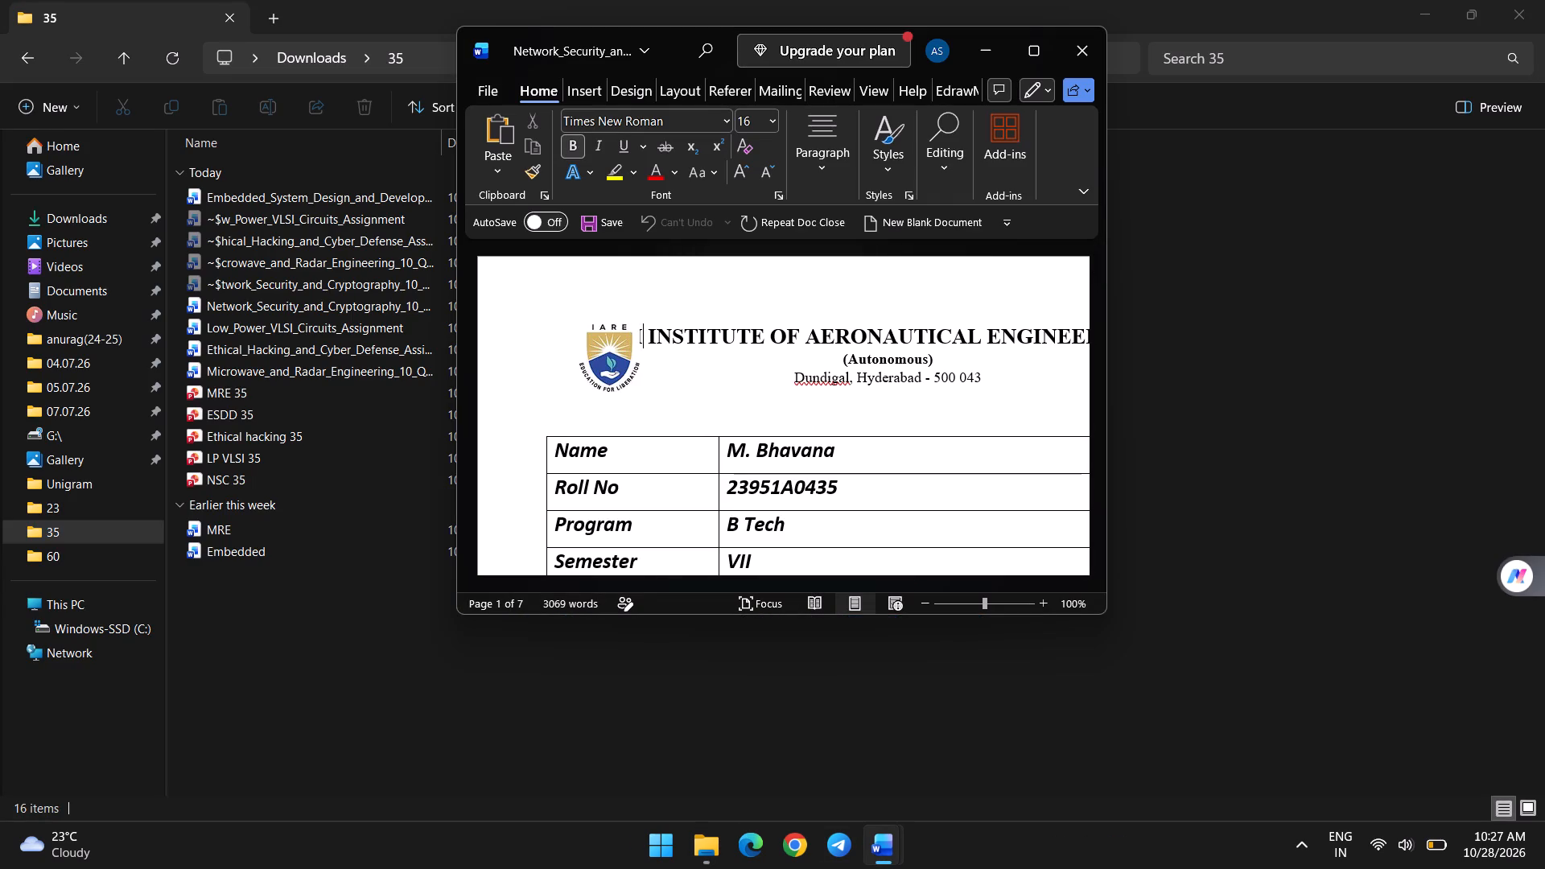
{"action": "key", "text": "space"}
Stretch the Network Security cover table taller and slightly wider.
{"action": "scroll", "coordinate": [645, 337], "scroll_direction": "down", "scroll_amount": 1}
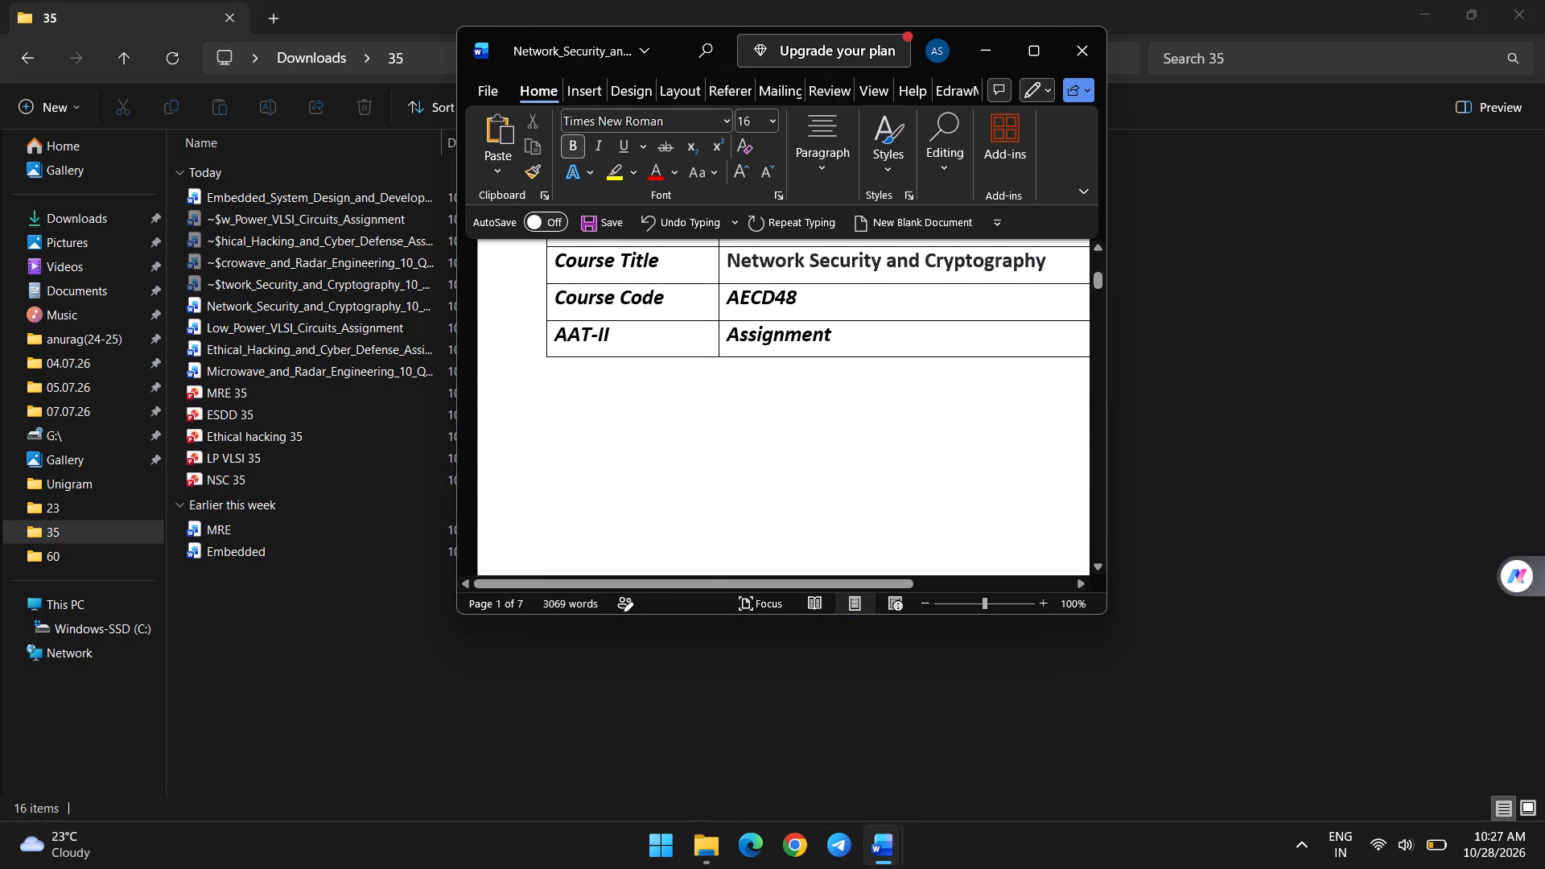
{"action": "left_click", "coordinate": [1028, 42]}
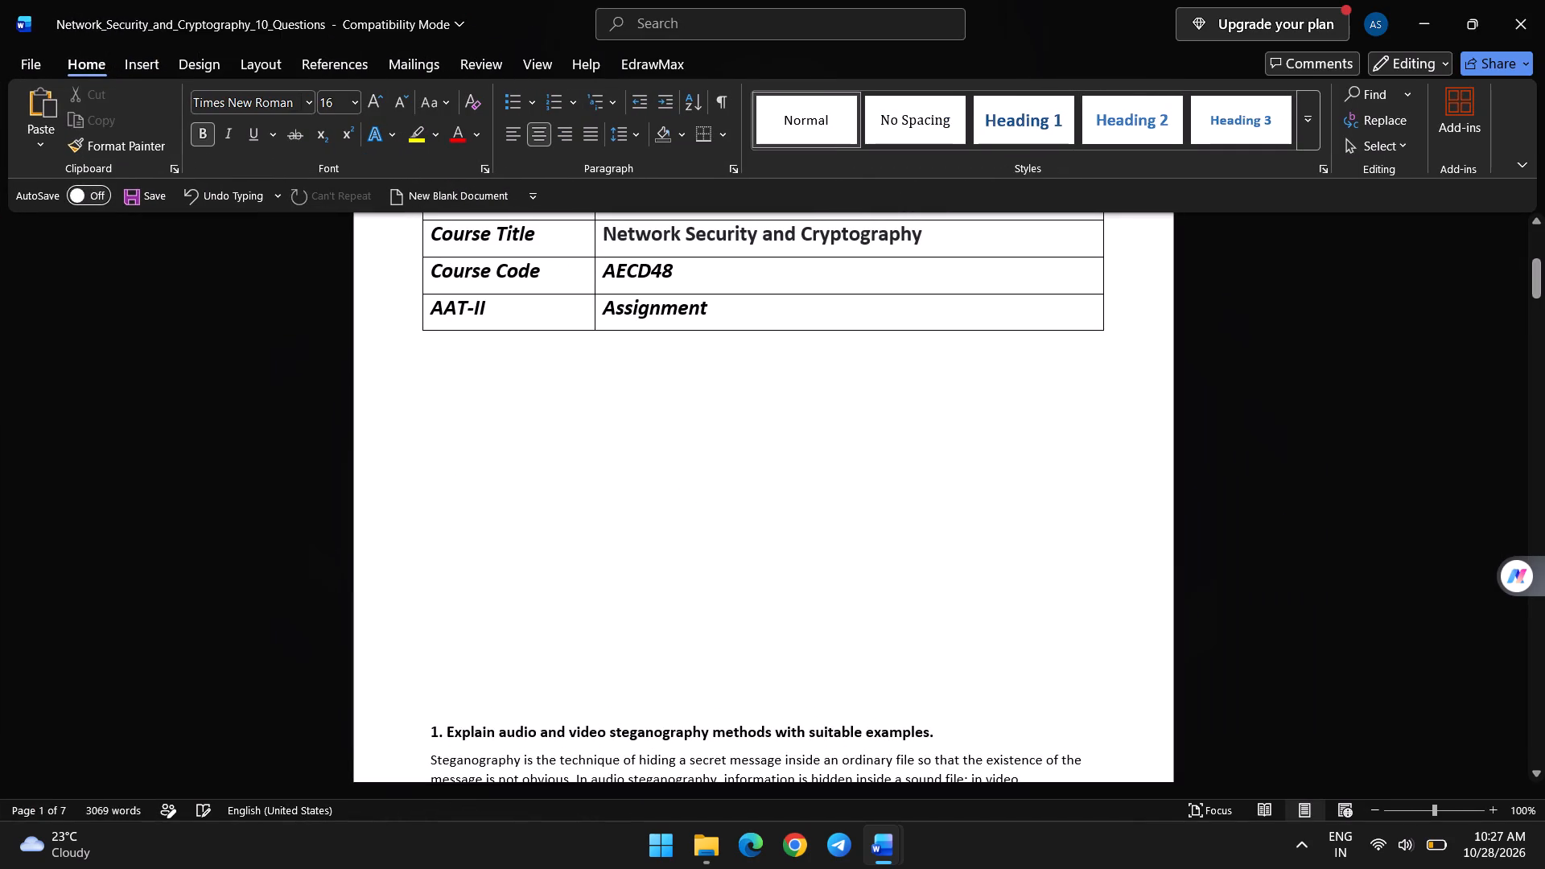
{"action": "left_click_drag", "start_coordinate": [1106, 339], "coordinate": [1117, 466]}
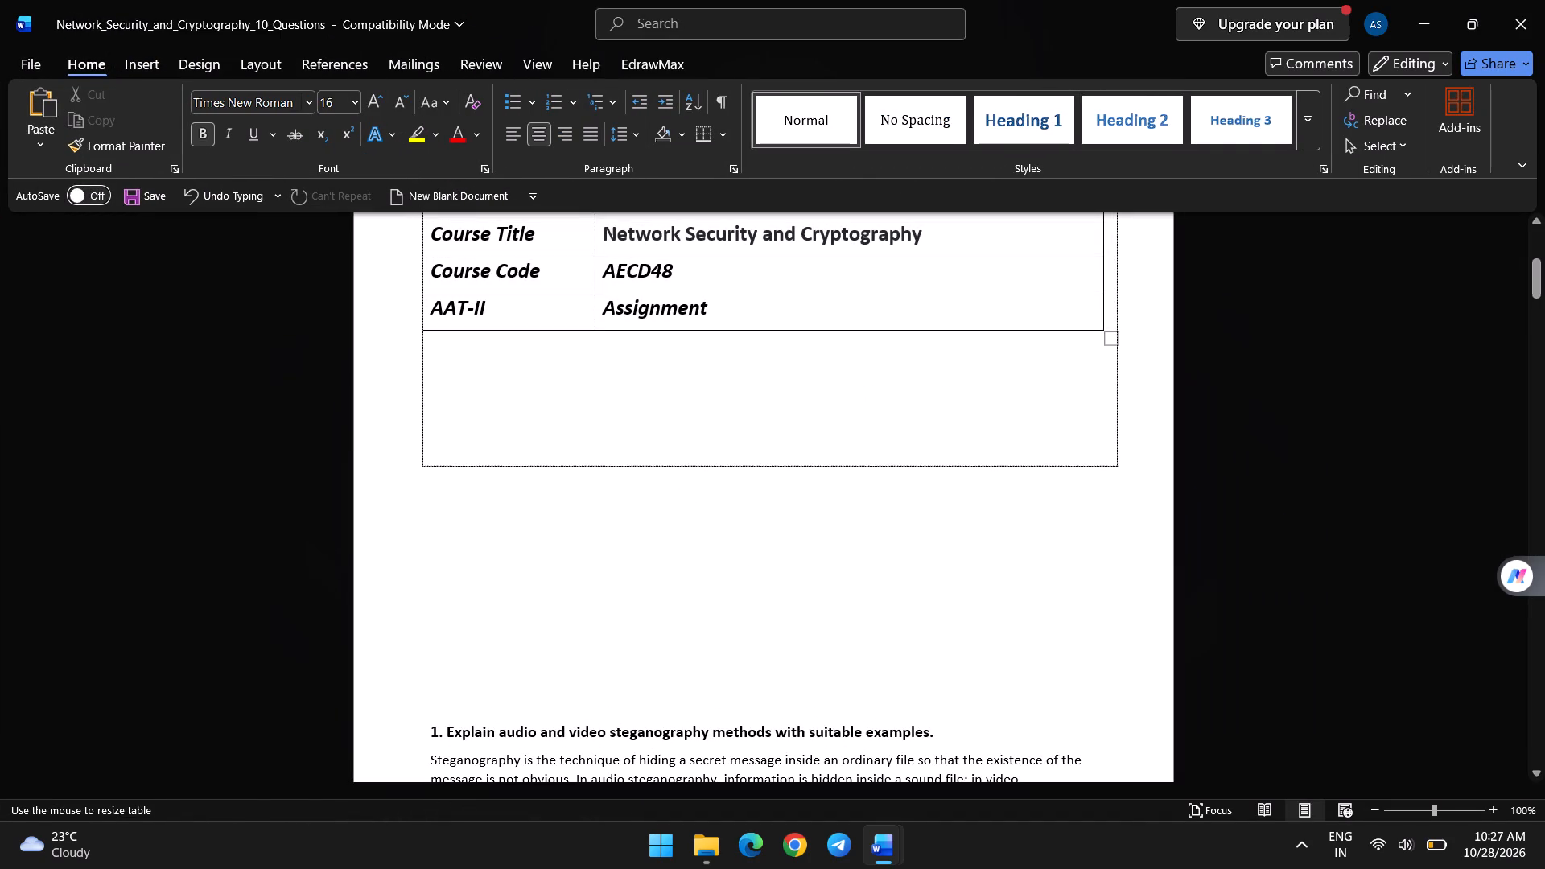
{"action": "left_click_drag", "start_coordinate": [1117, 466], "coordinate": [1114, 466]}
Delete the block of blank lines above the question 1 heading and insert three blank lines to keep it on page 2.
{"action": "scroll", "coordinate": [758, 677], "scroll_direction": "down", "scroll_amount": 1}
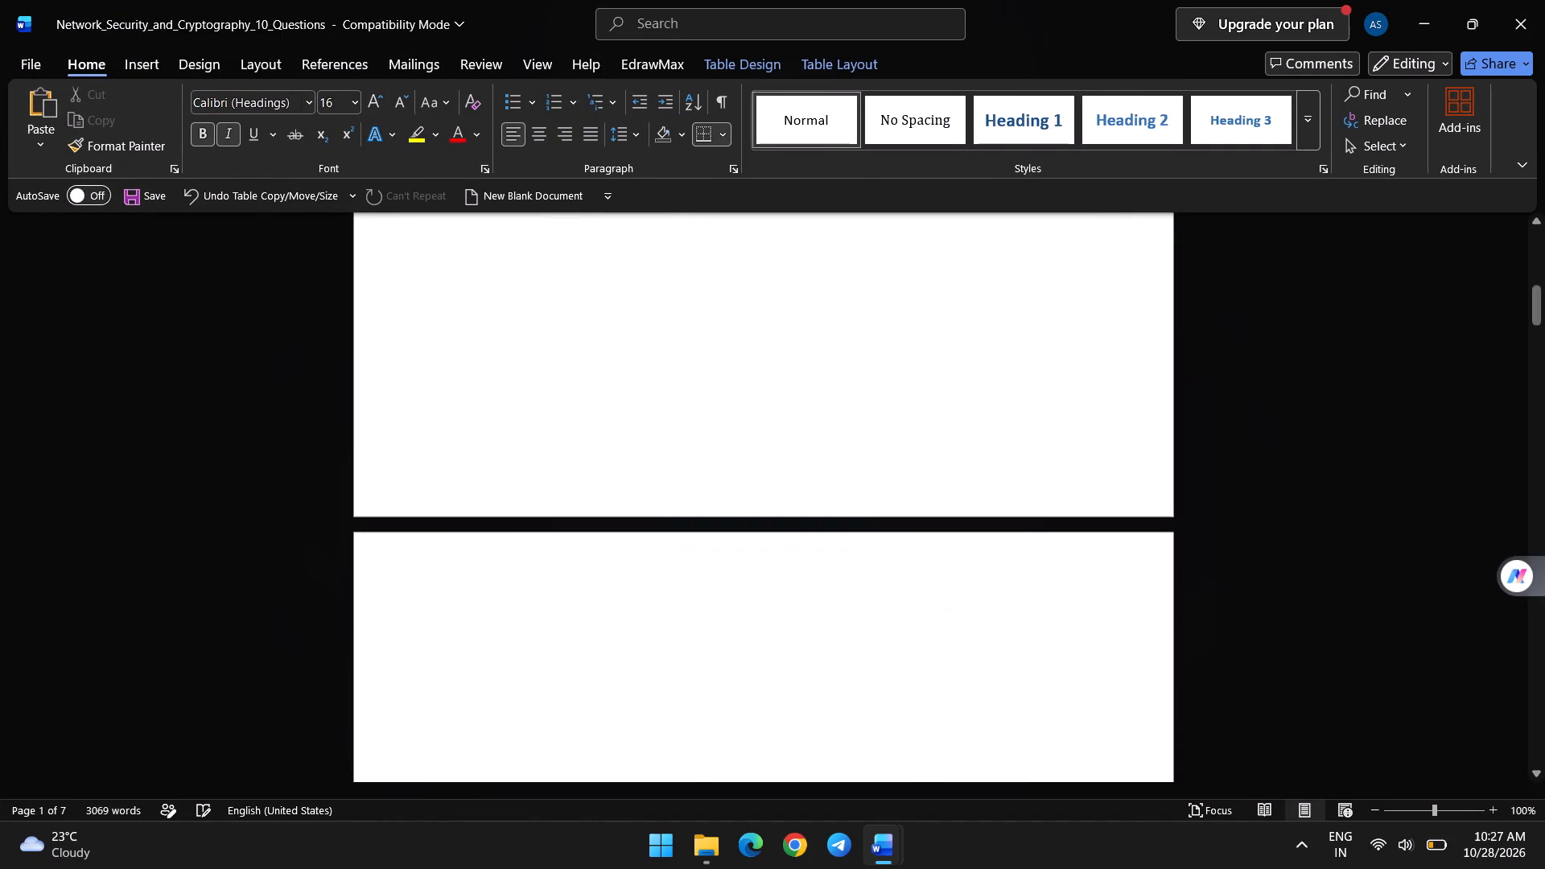
{"action": "scroll", "coordinate": [758, 677], "scroll_direction": "down", "scroll_amount": 1}
{"action": "left_click_drag", "start_coordinate": [443, 529], "coordinate": [407, 369]}
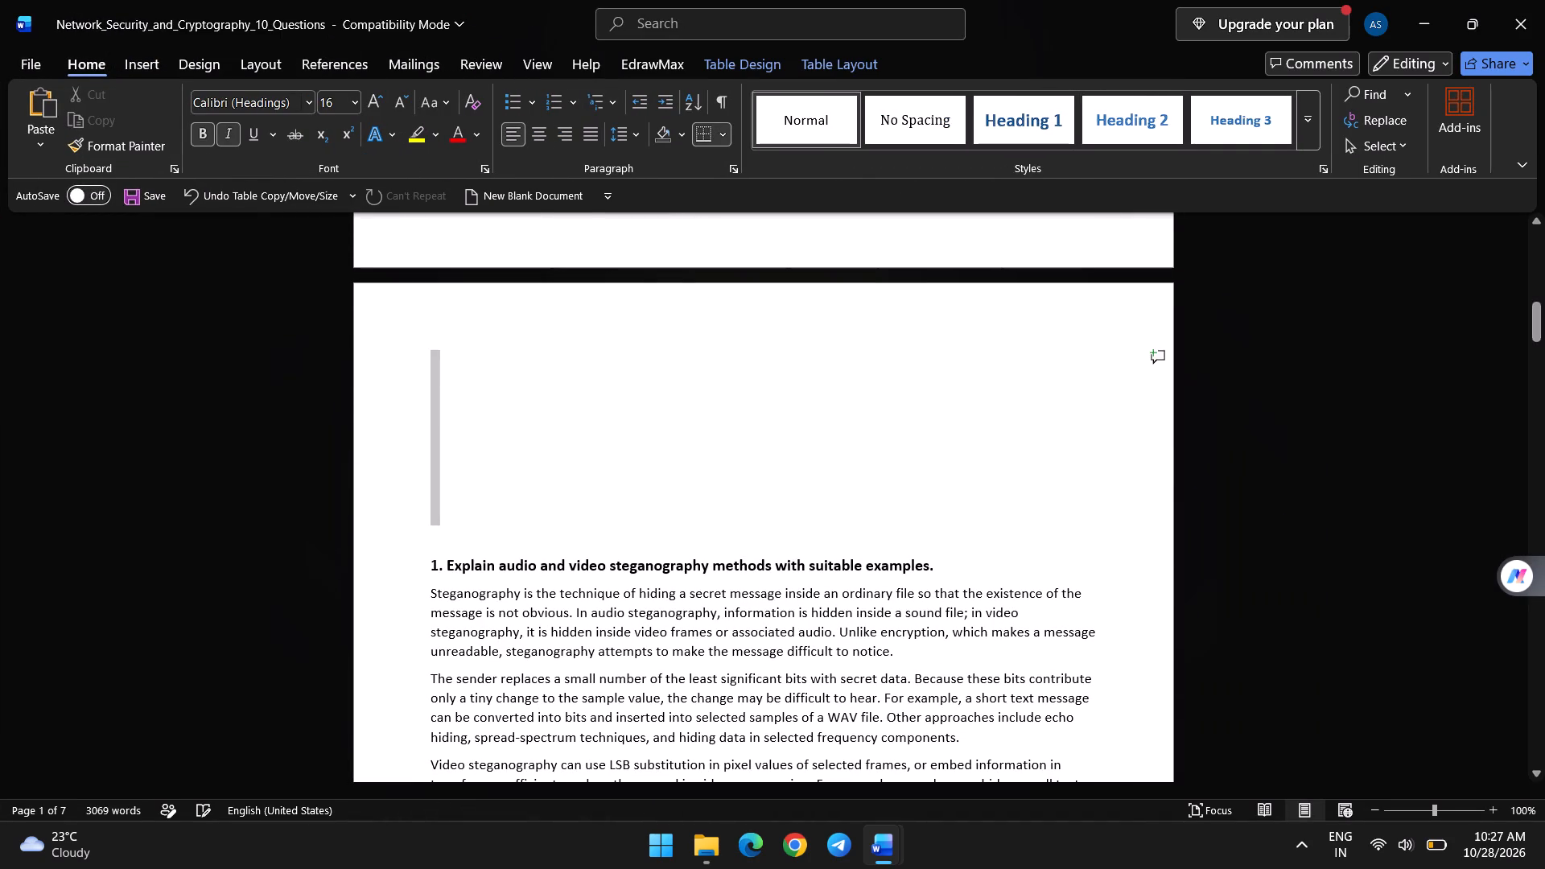
{"action": "left_click_drag", "start_coordinate": [407, 369], "coordinate": [408, 364]}
{"action": "key", "text": "BackSpace"}
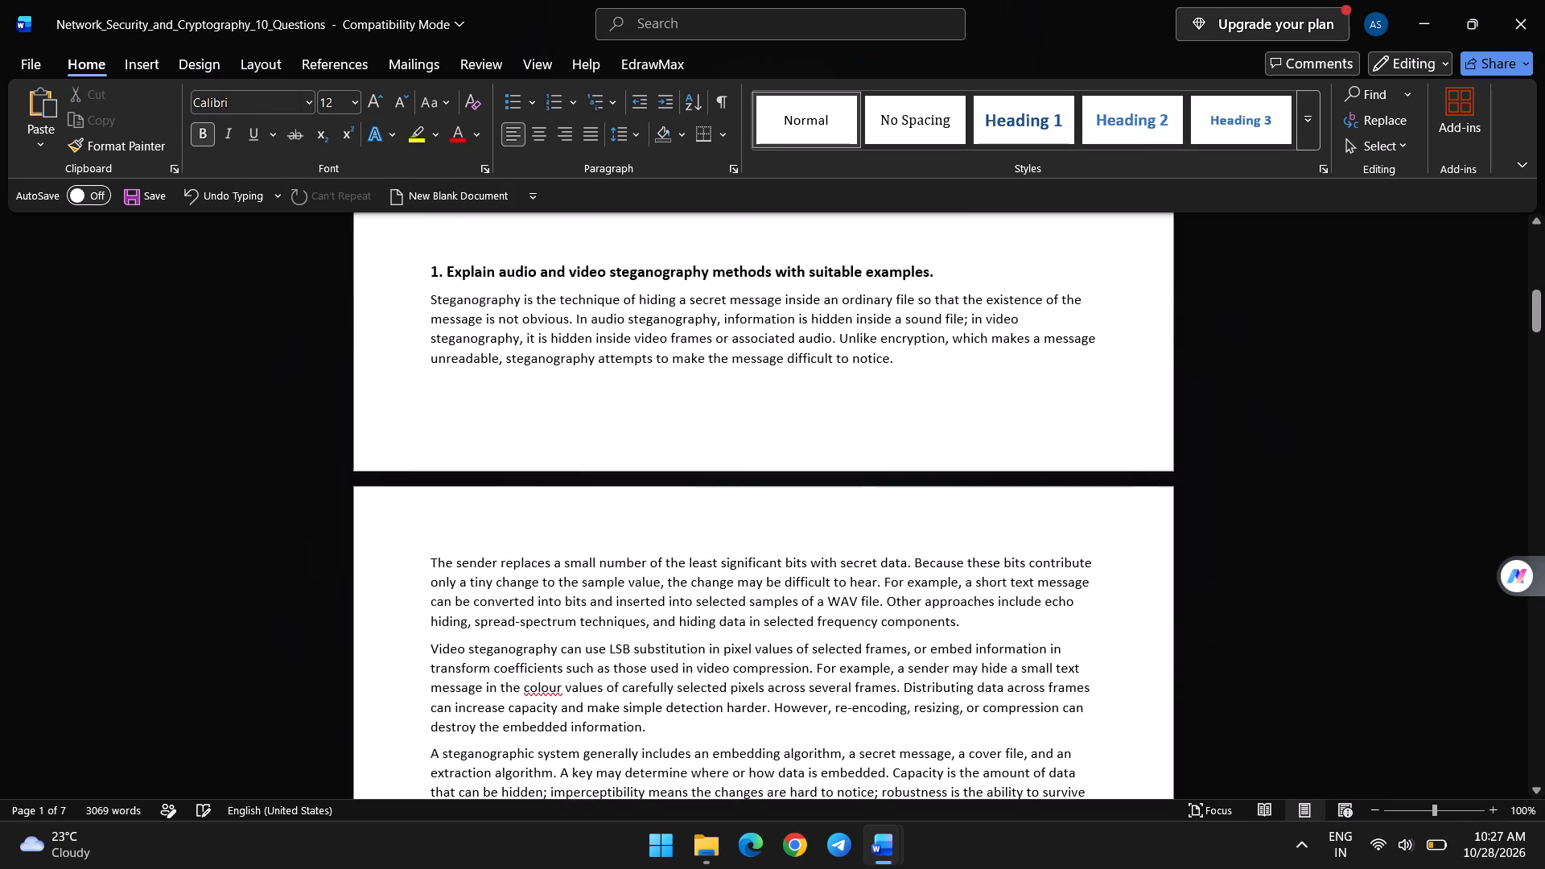
{"action": "key", "text": "Return"}
{"action": "key", "text": "Return"}
{"action": "key", "text": "Return"}
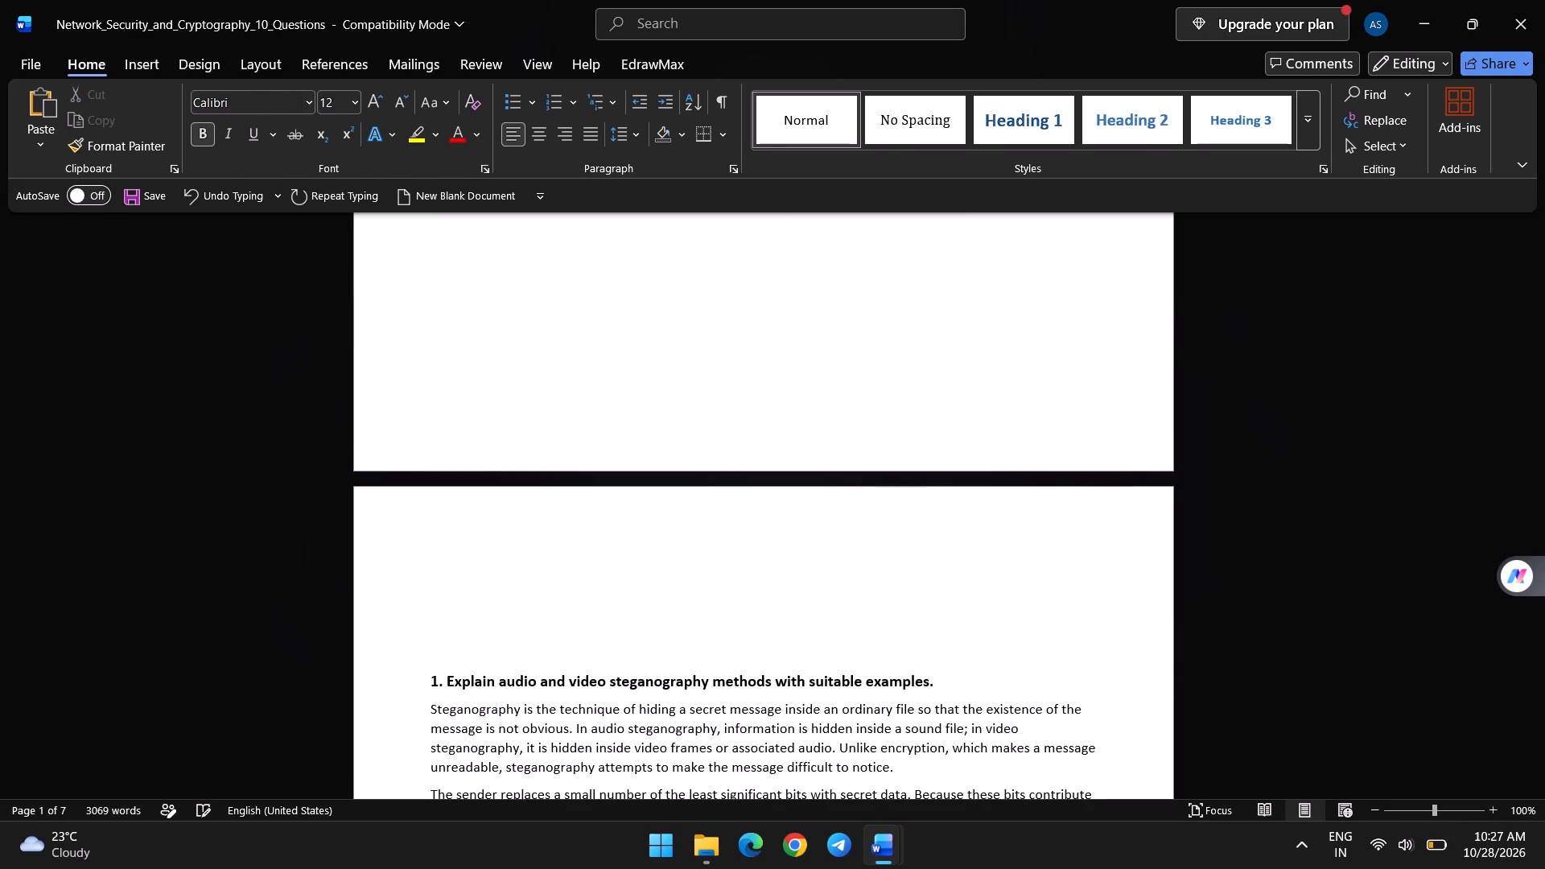
Stretch the Network Security cover table further down the first page.
{"action": "scroll", "coordinate": [484, 459], "scroll_direction": "up", "scroll_amount": 1}
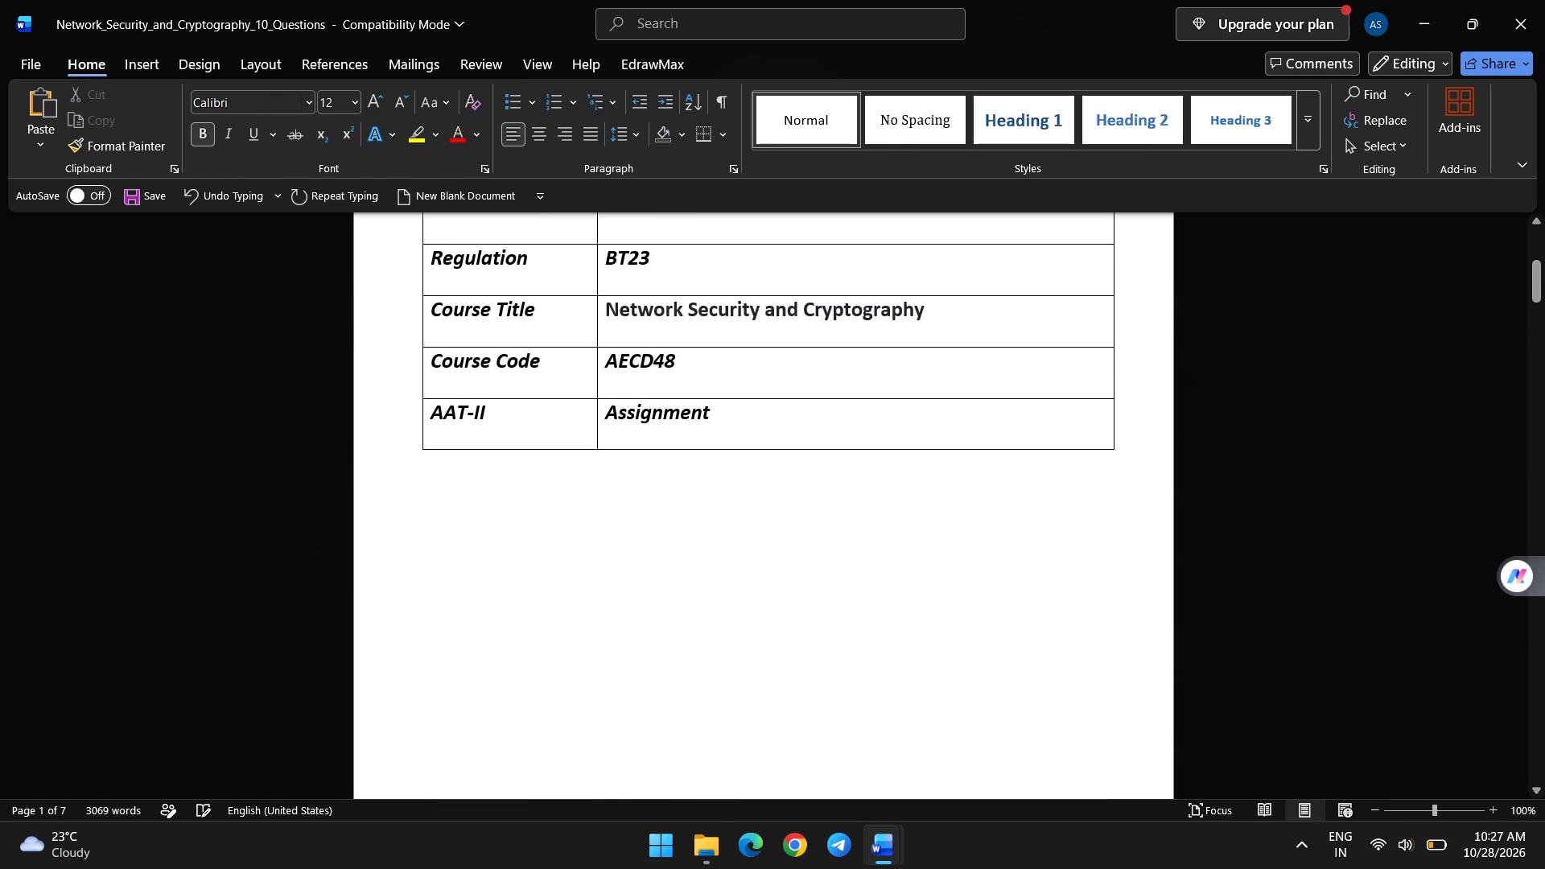
{"action": "left_click_drag", "start_coordinate": [1122, 456], "coordinate": [1119, 535]}
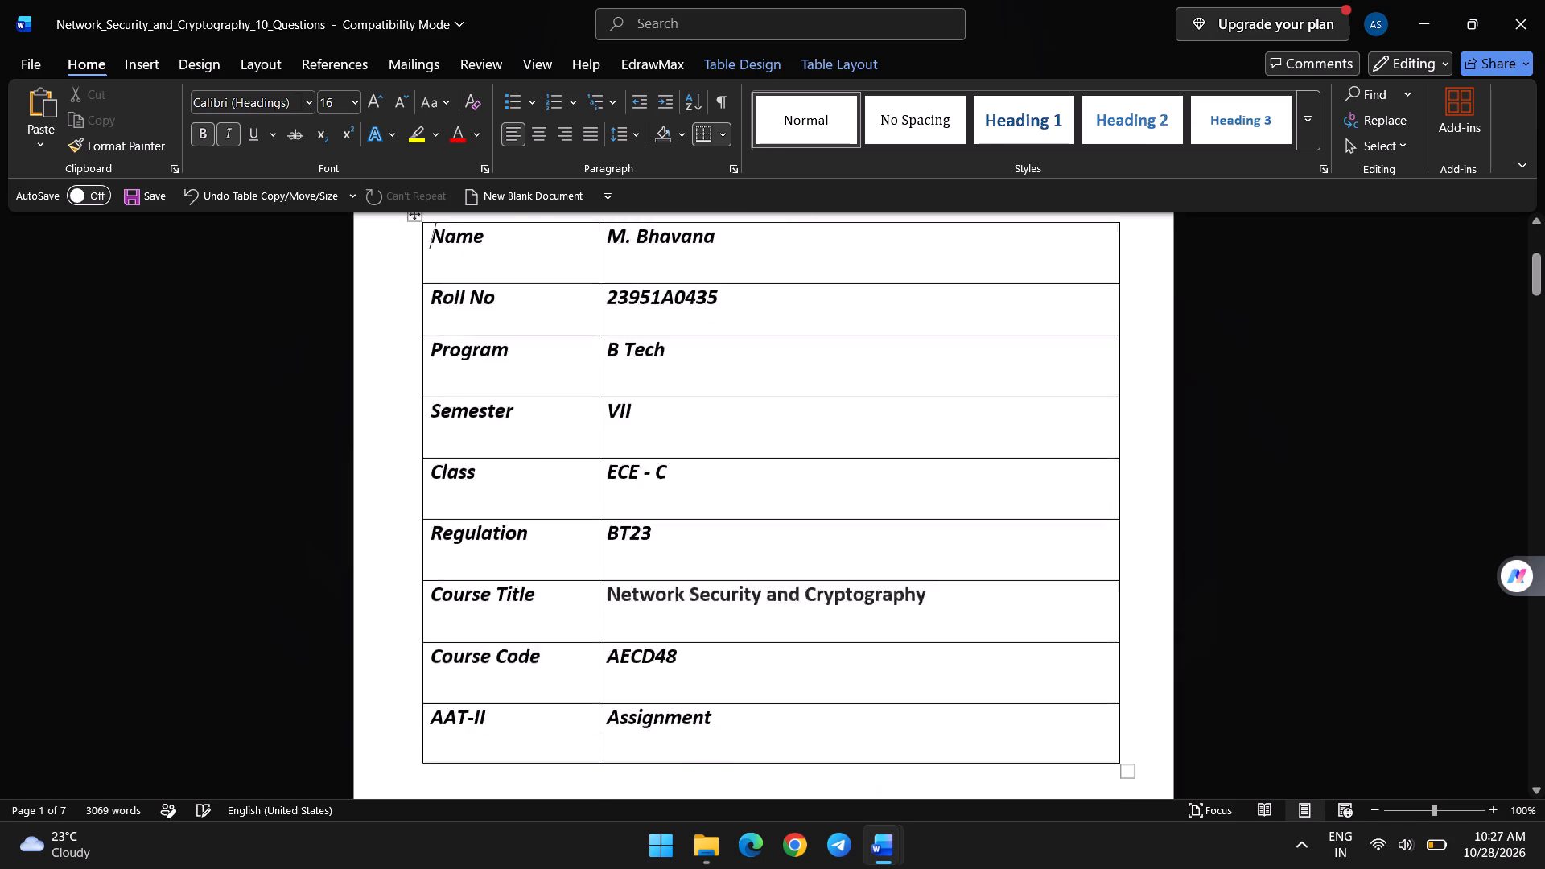
Clear the surplus blank lines above the question 1 heading and insert two line breaks to start it on page 2.
{"action": "scroll", "coordinate": [894, 612], "scroll_direction": "down", "scroll_amount": 1}
{"action": "left_click", "coordinate": [488, 584]}
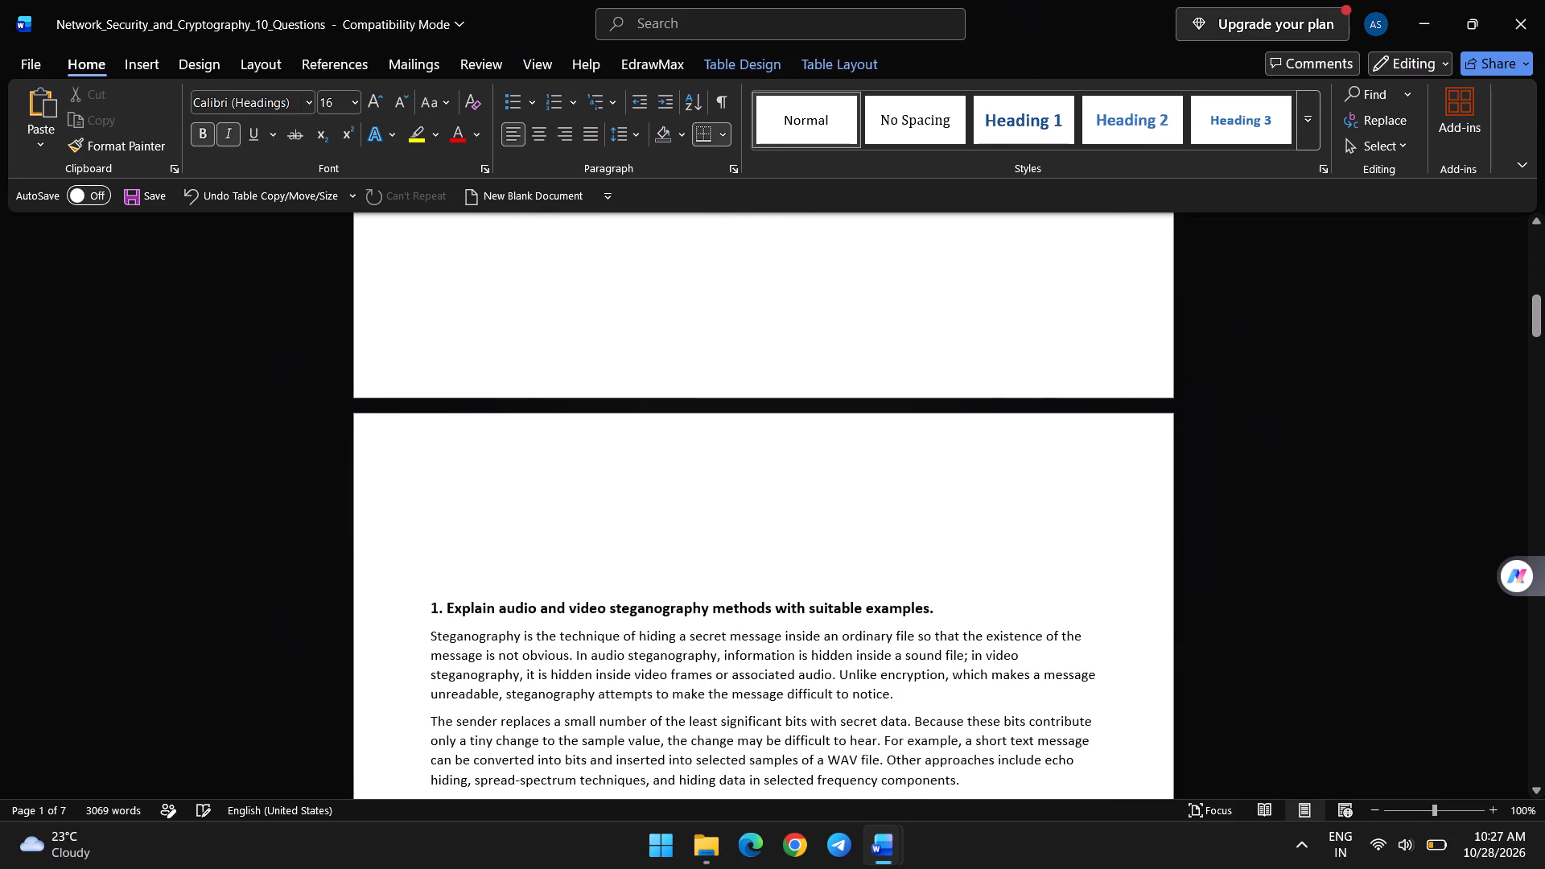
{"action": "key", "text": "BackSpace"}
{"action": "key", "text": "BackSpace"}
{"action": "key", "text": "BackSpace"}
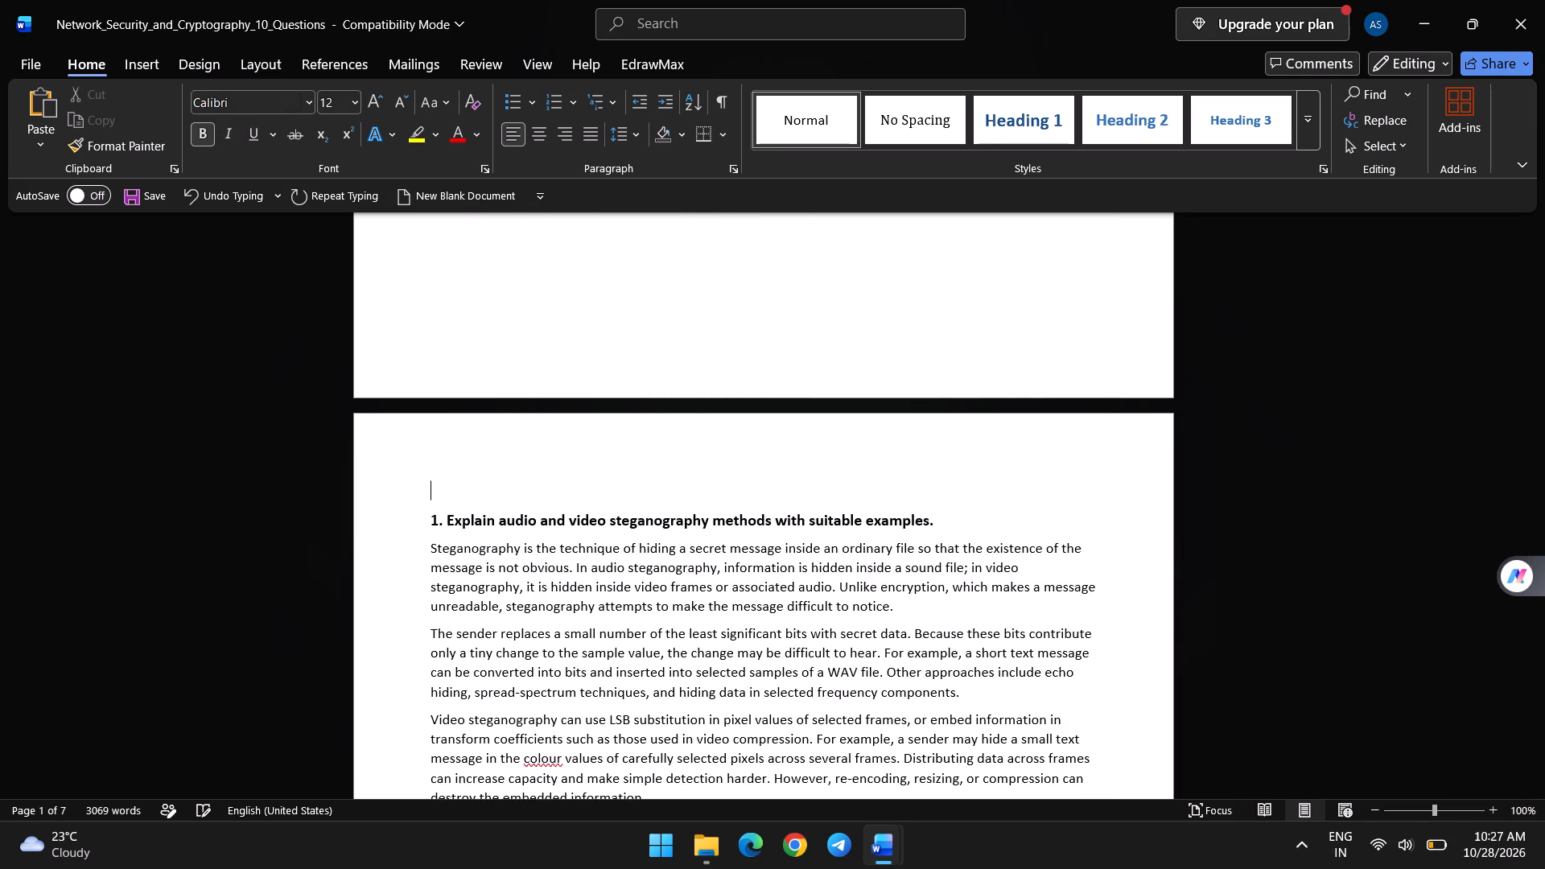
{"action": "key", "text": "BackSpace"}
{"action": "key", "text": "Return"}
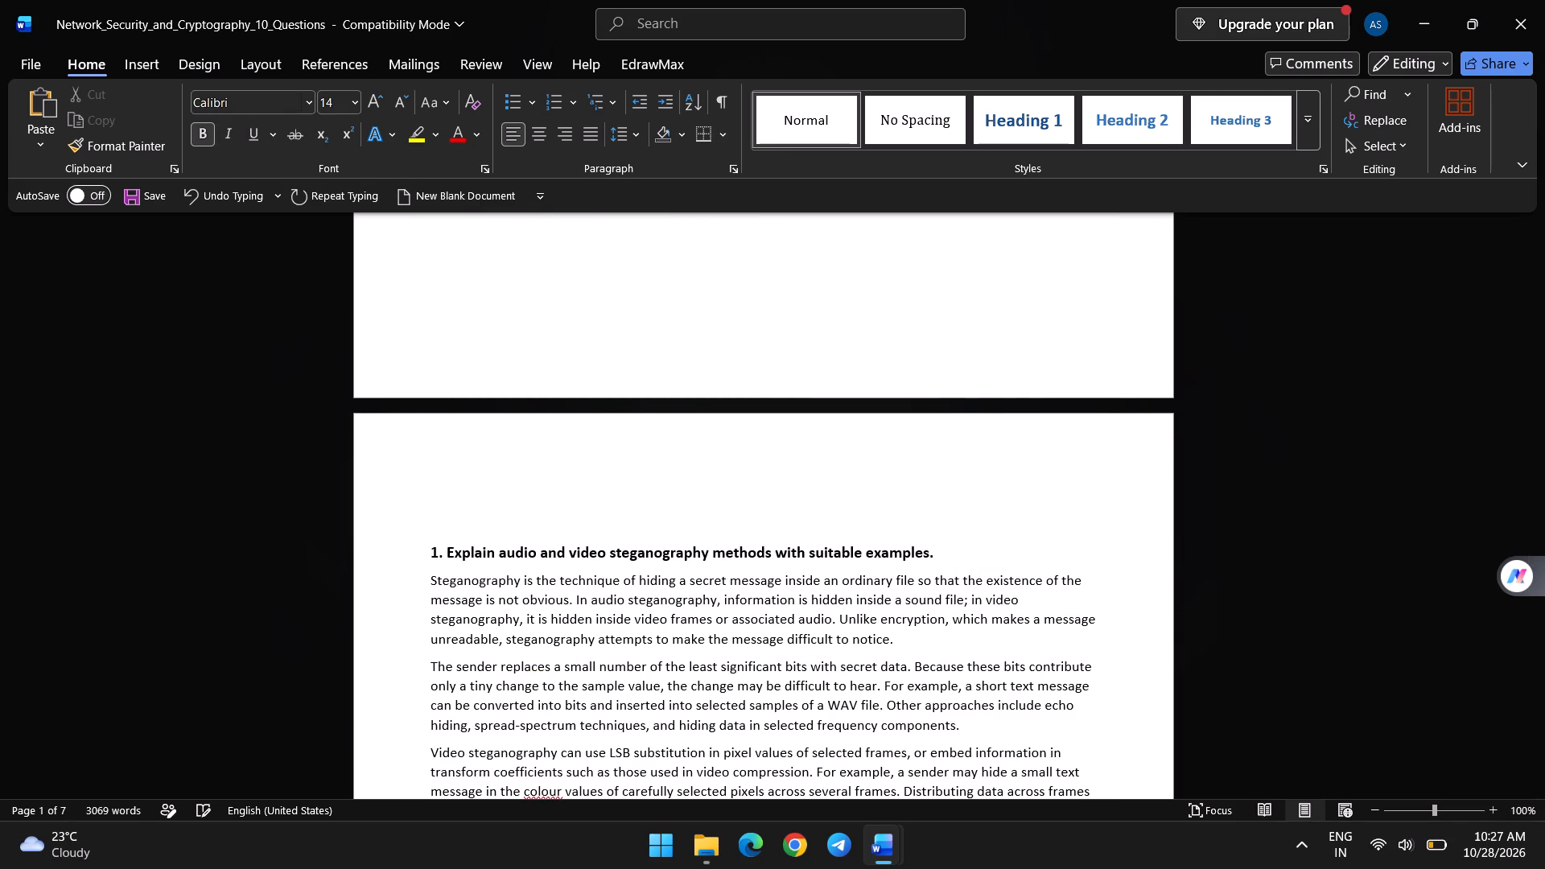
{"action": "left_click_drag", "start_coordinate": [429, 556], "coordinate": [430, 517]}
{"action": "left_click_drag", "start_coordinate": [430, 517], "coordinate": [427, 487]}
{"action": "key", "text": "BackSpace"}
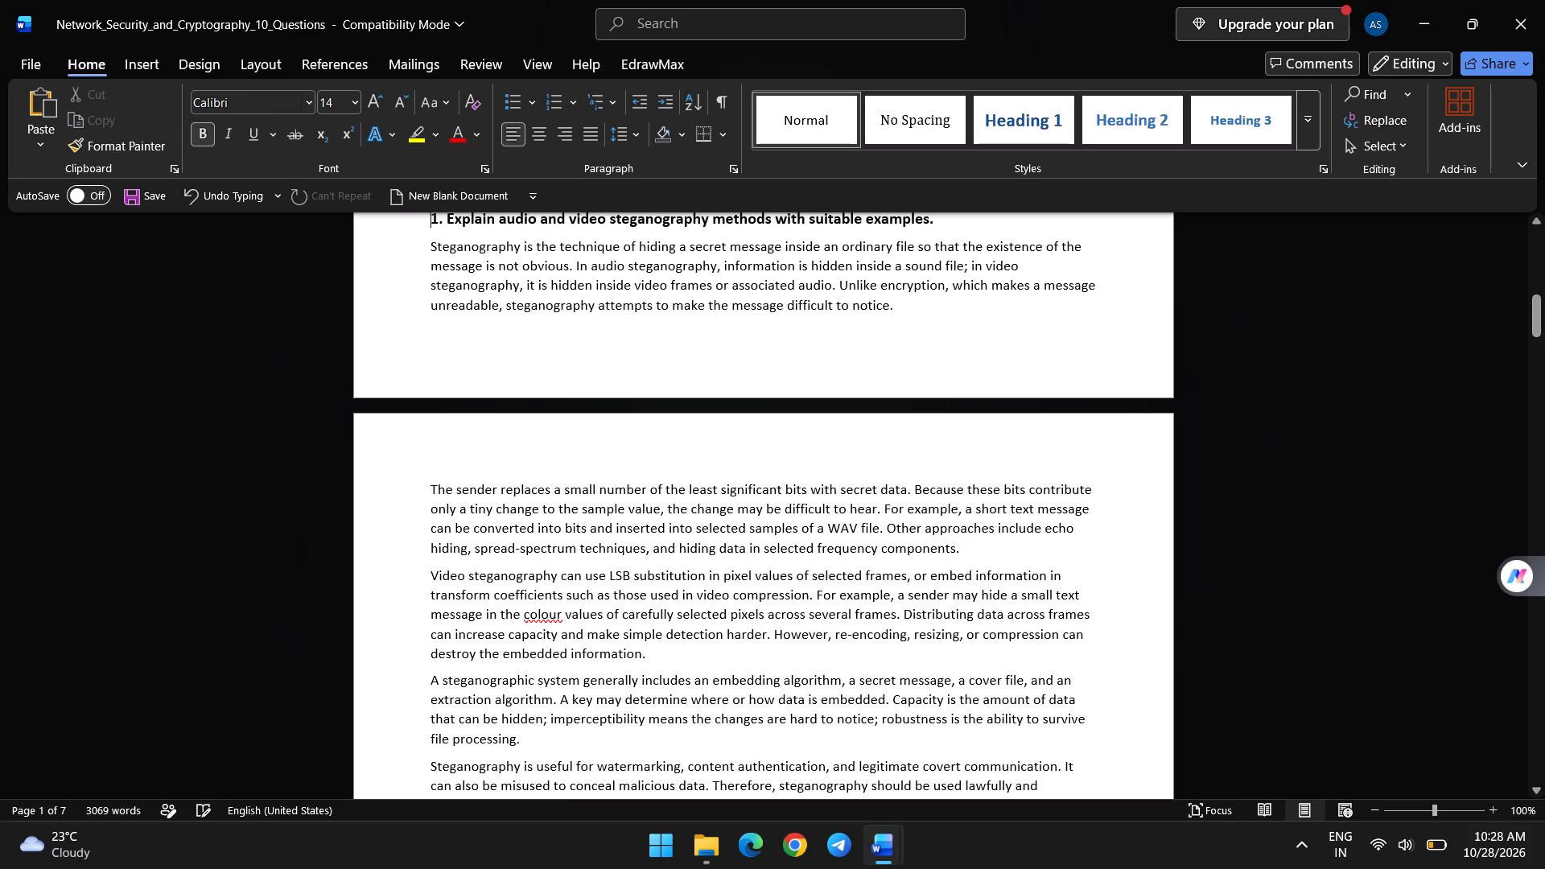
{"action": "key", "text": "Return"}
{"action": "key", "text": "Return"}
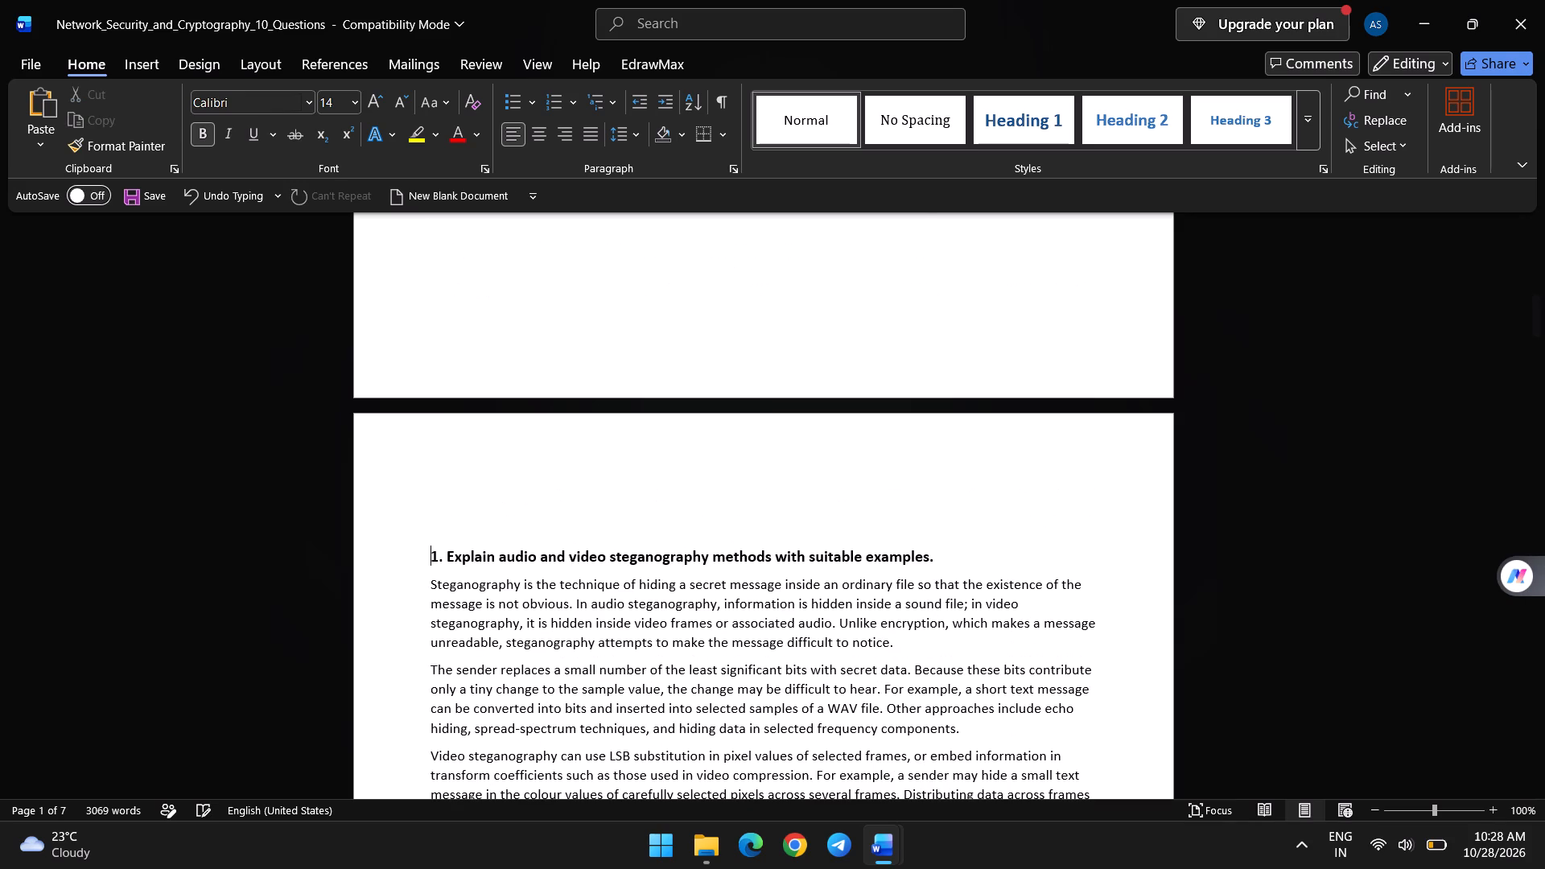
Try the No Spacing style on the blank line above the question 1 heading, and replace that line with a new line break.
{"action": "double_click", "coordinate": [621, 497]}
{"action": "triple_click", "coordinate": [621, 497]}
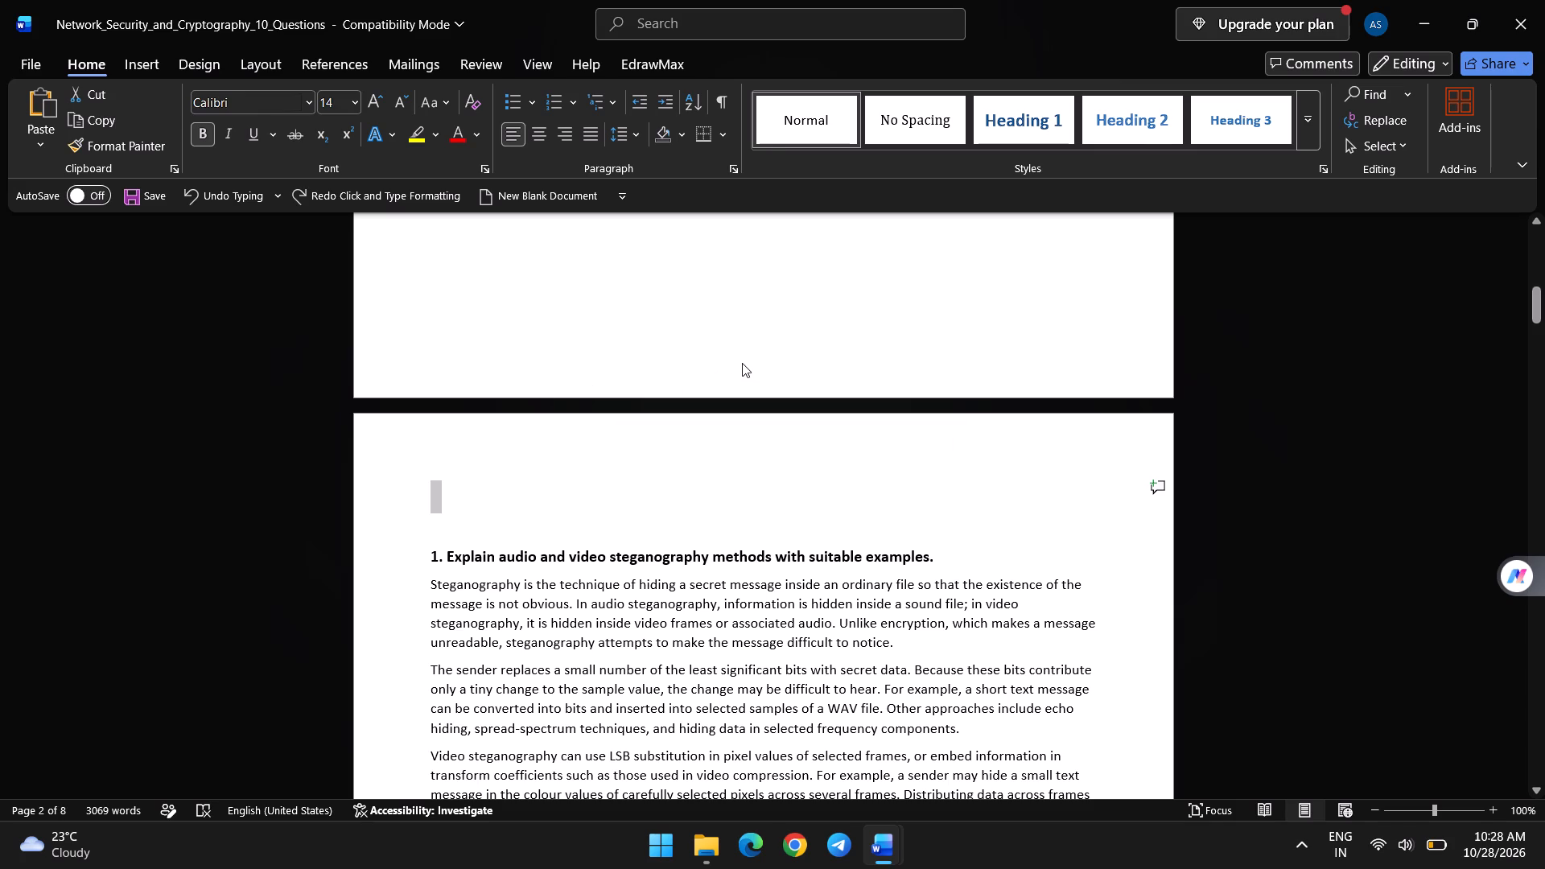
{"action": "scroll", "coordinate": [742, 363], "scroll_direction": "up", "scroll_amount": 2}
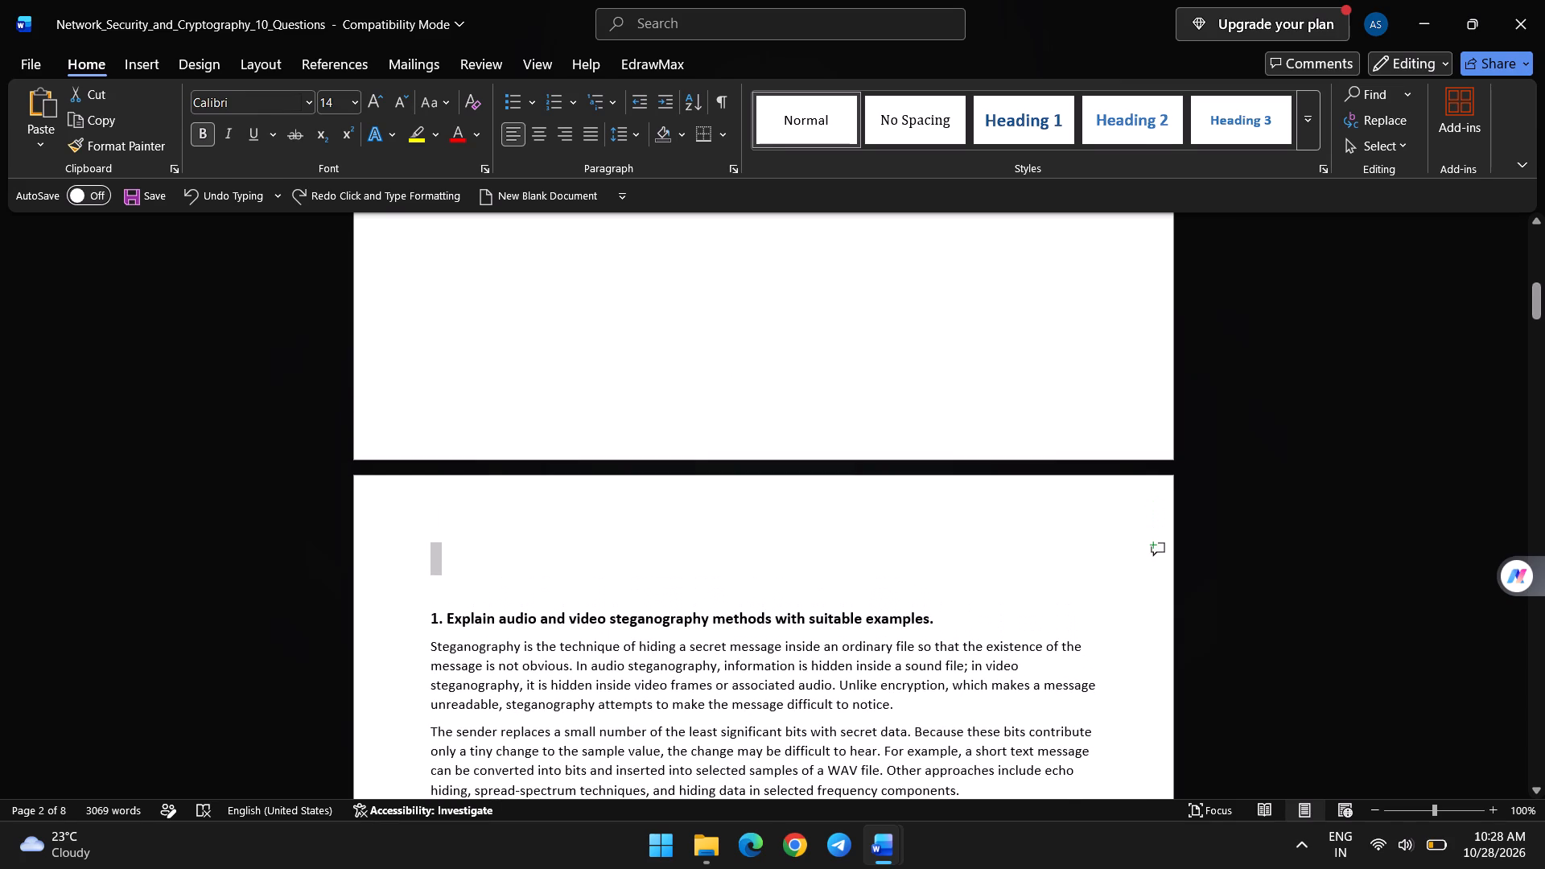
{"action": "left_click", "coordinate": [914, 106]}
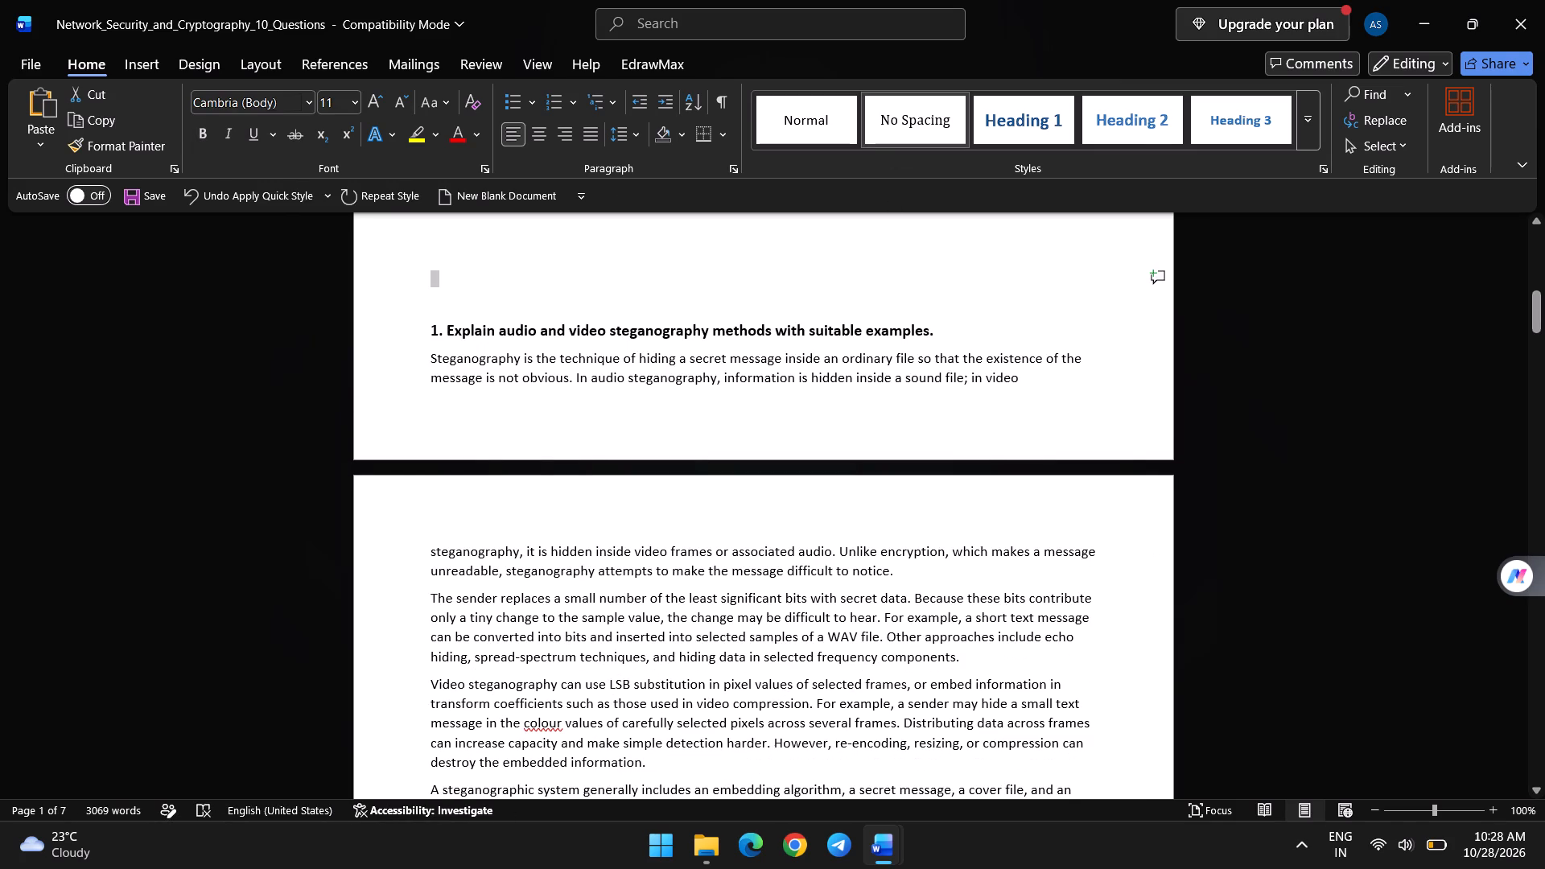
{"action": "key", "text": "Return"}
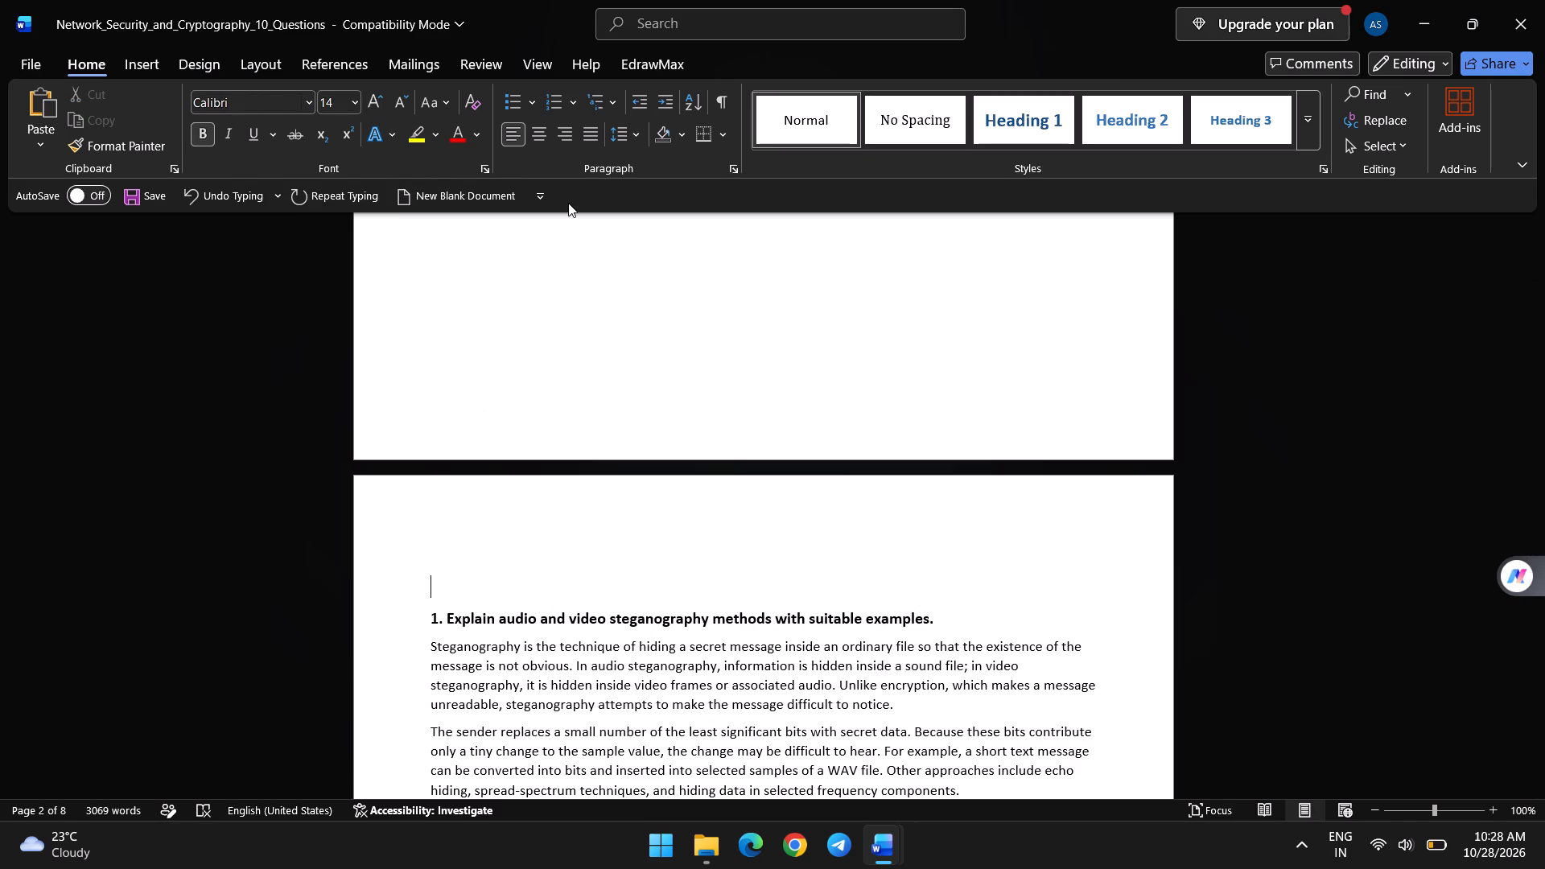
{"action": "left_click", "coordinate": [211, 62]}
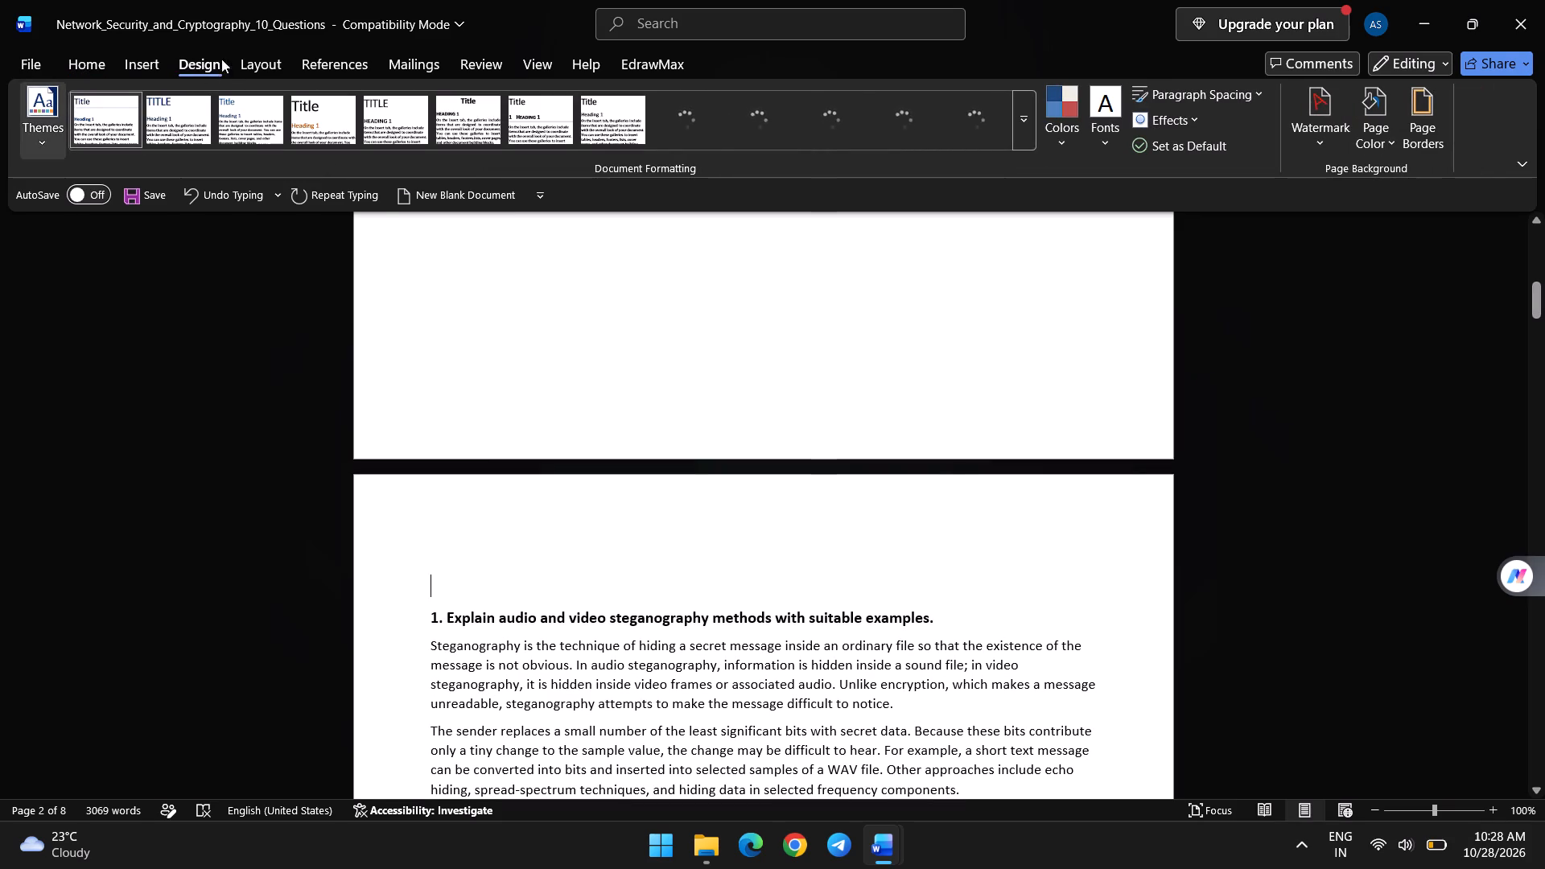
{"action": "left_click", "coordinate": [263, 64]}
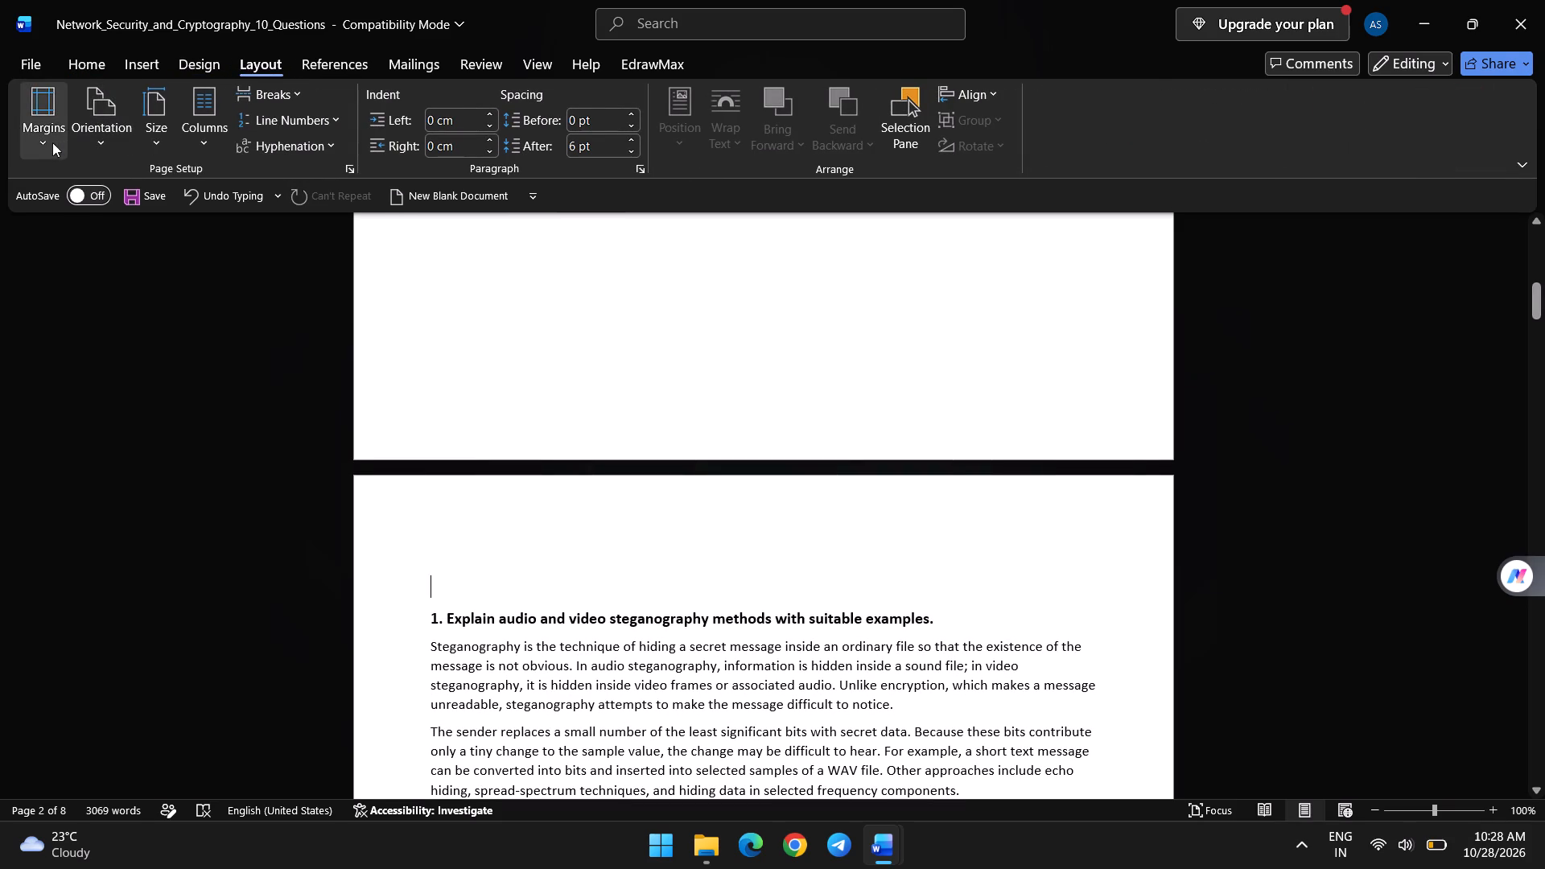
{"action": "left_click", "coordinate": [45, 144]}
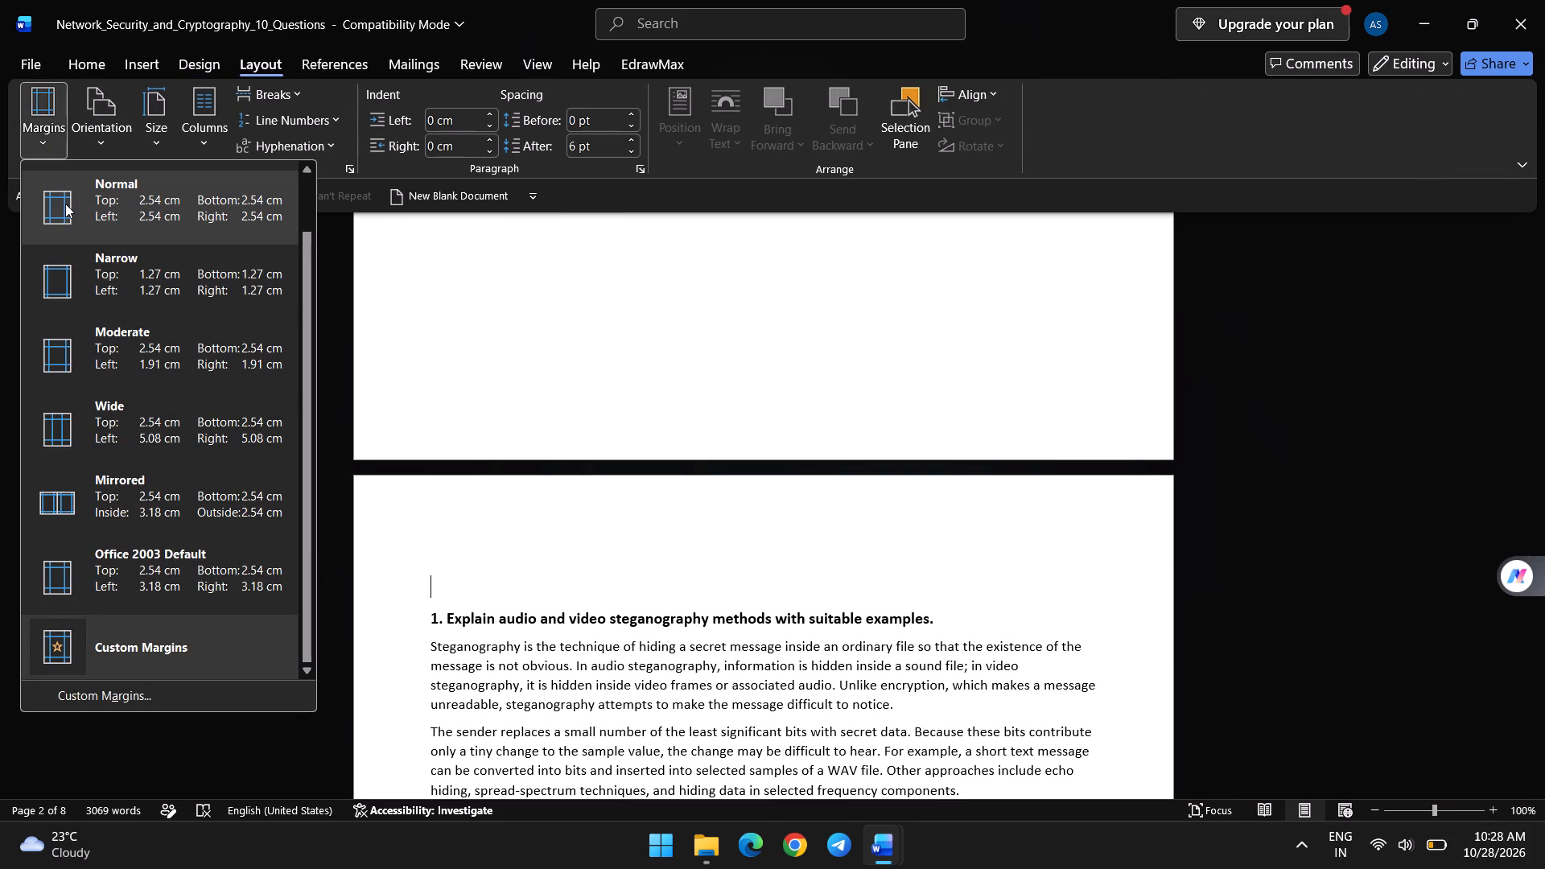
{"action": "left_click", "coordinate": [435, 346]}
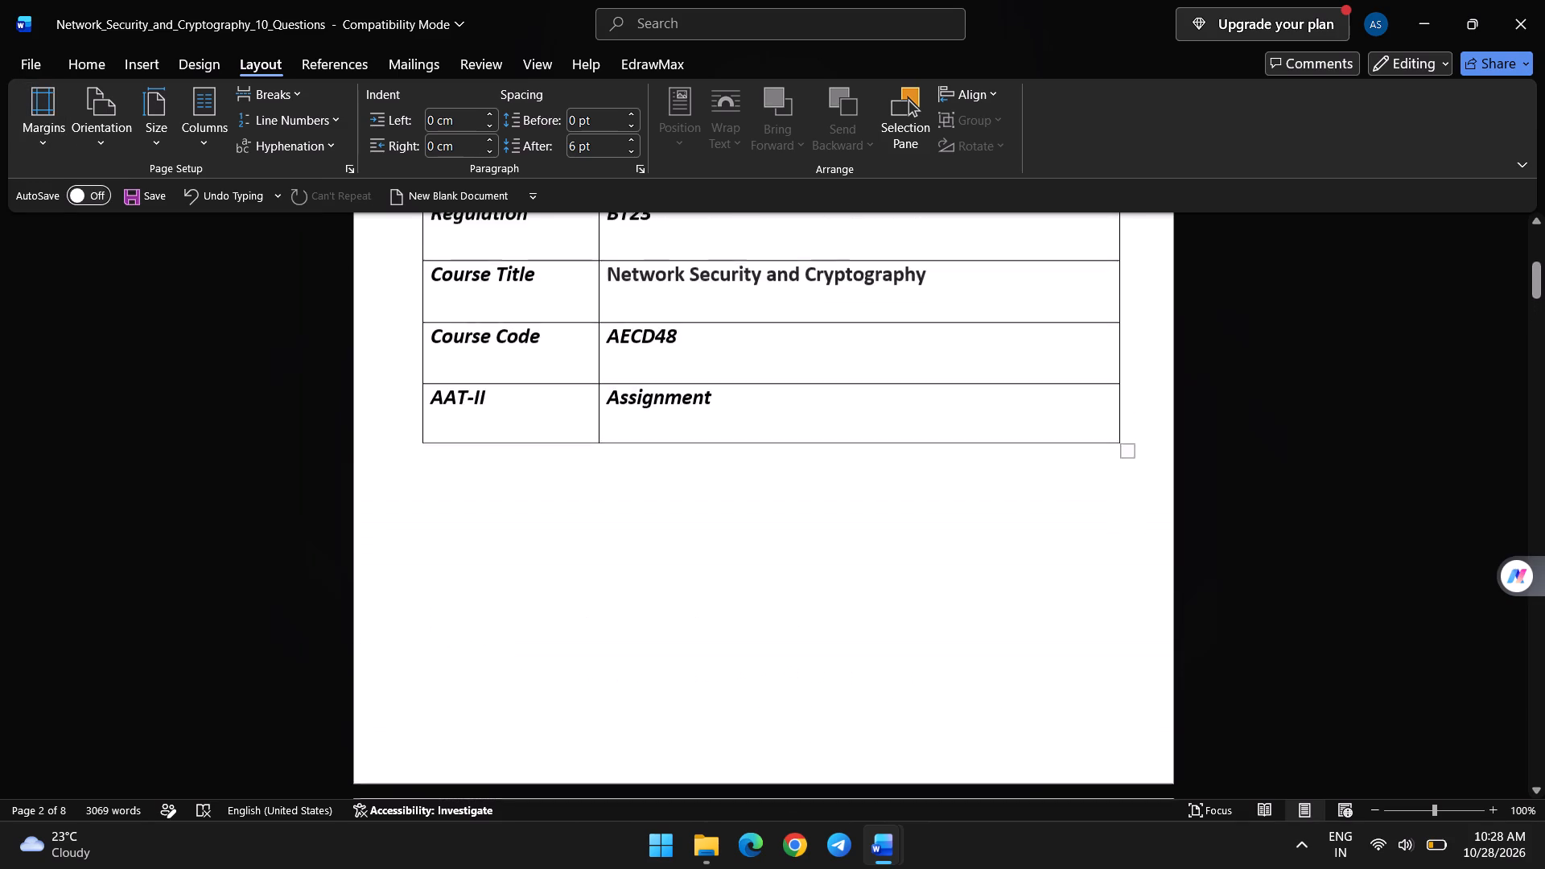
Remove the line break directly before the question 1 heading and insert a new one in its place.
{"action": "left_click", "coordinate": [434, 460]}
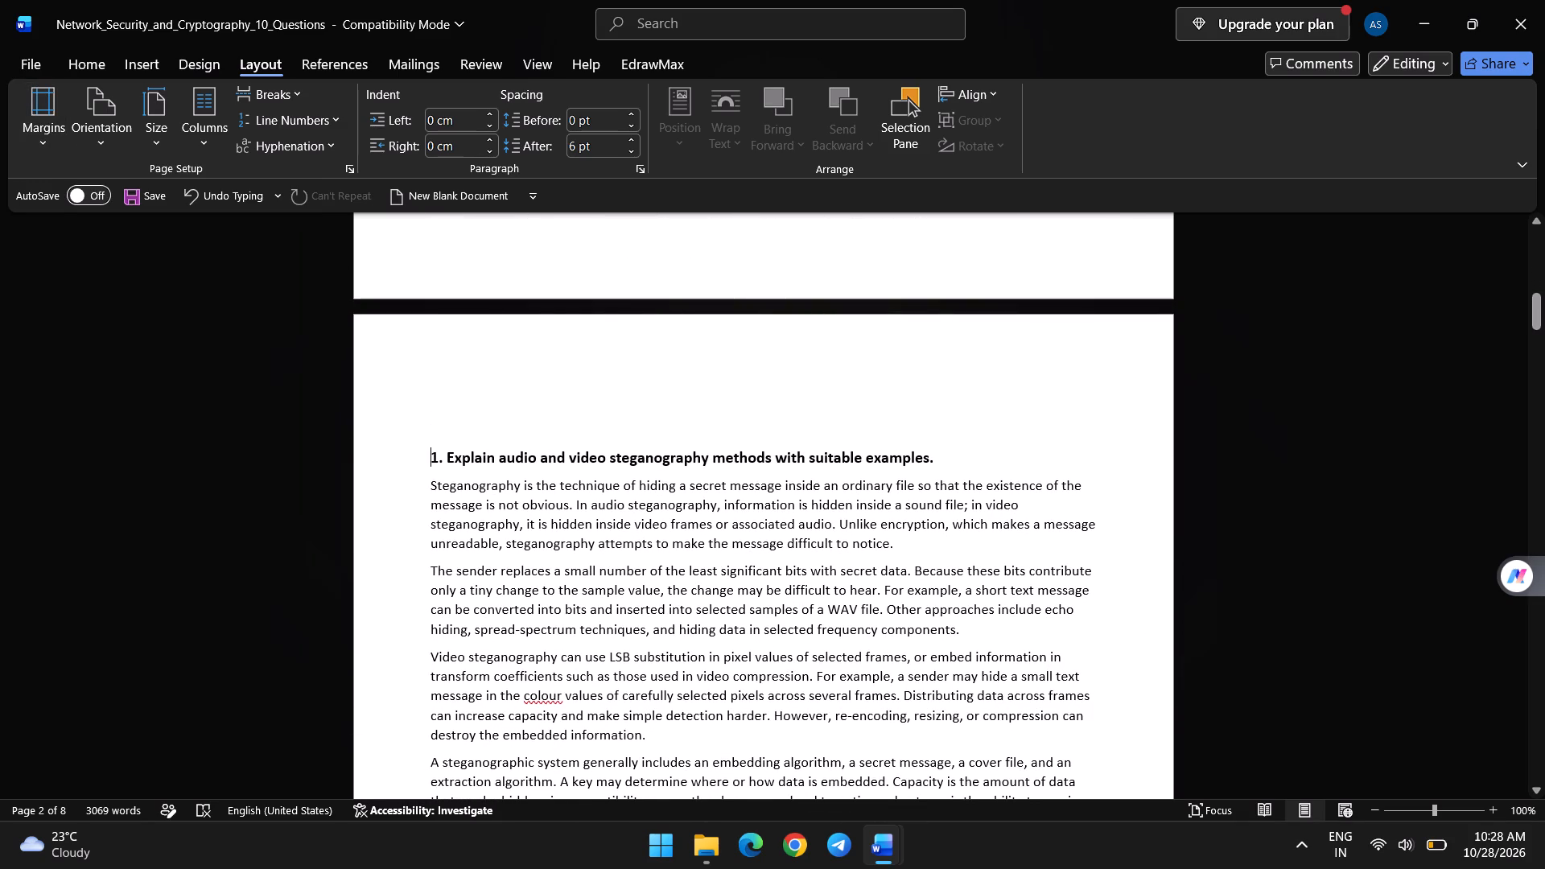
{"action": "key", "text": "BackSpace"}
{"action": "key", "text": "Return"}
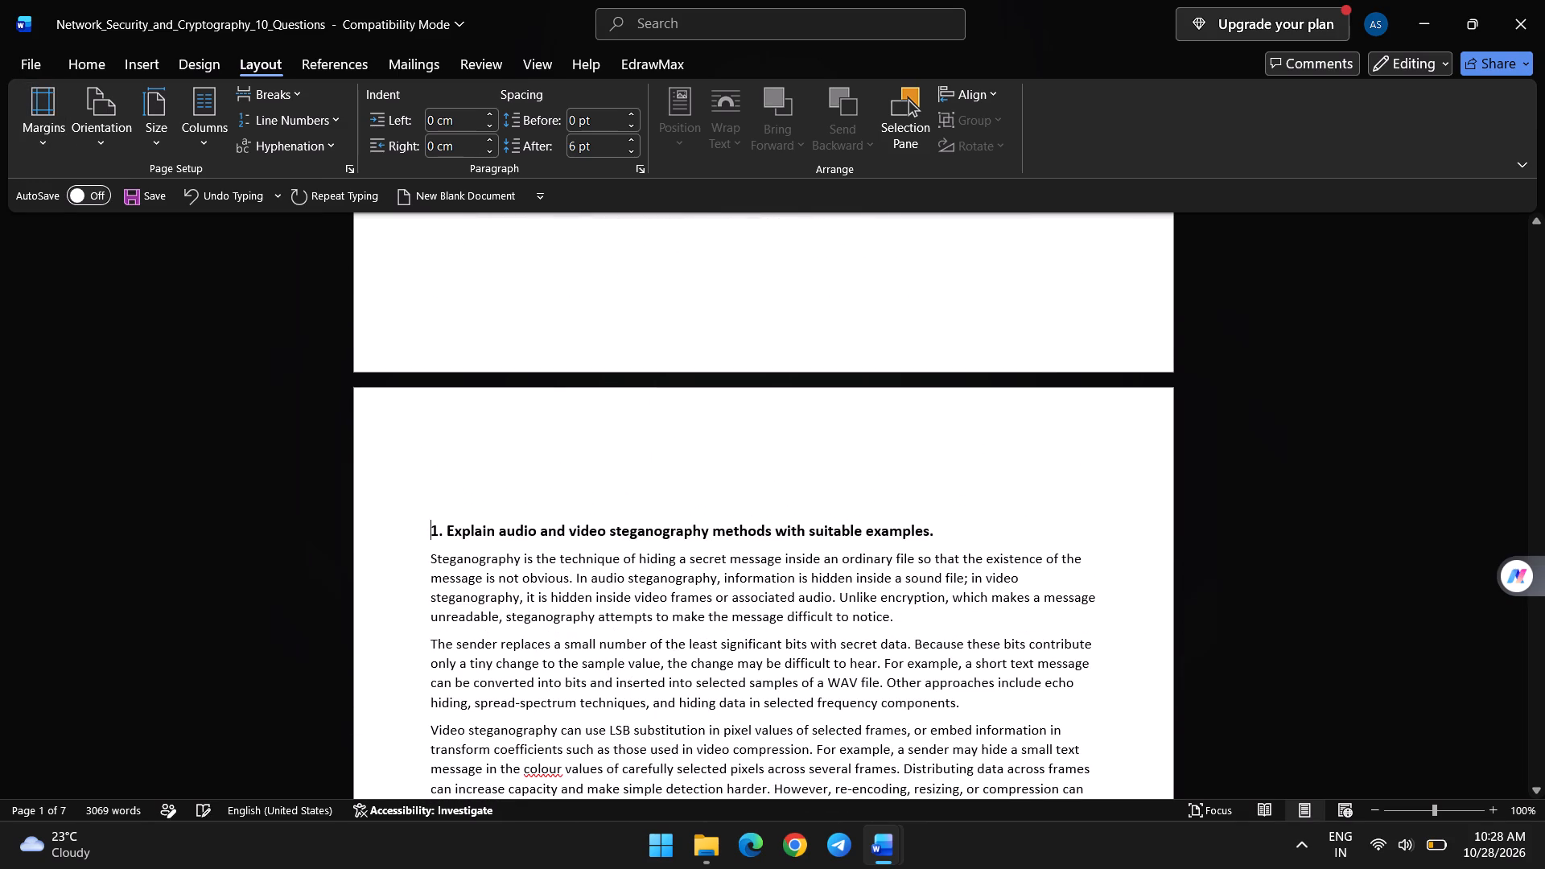
Stretch the Network Security cover table further down the first page.
{"action": "scroll", "coordinate": [566, 475], "scroll_direction": "up", "scroll_amount": 1}
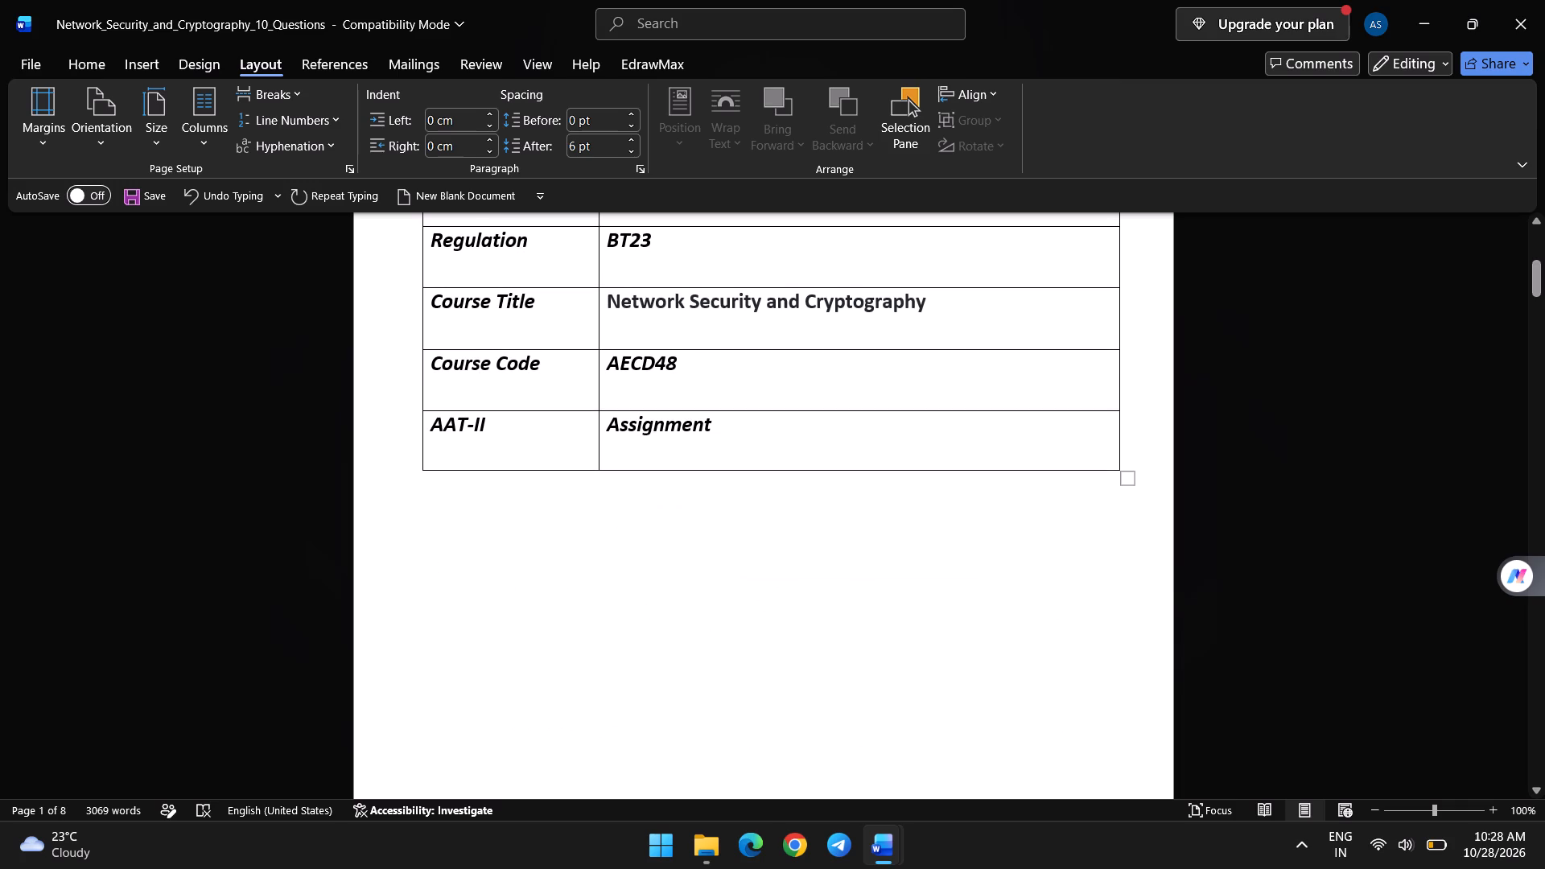
{"action": "left_click_drag", "start_coordinate": [1123, 481], "coordinate": [1111, 562]}
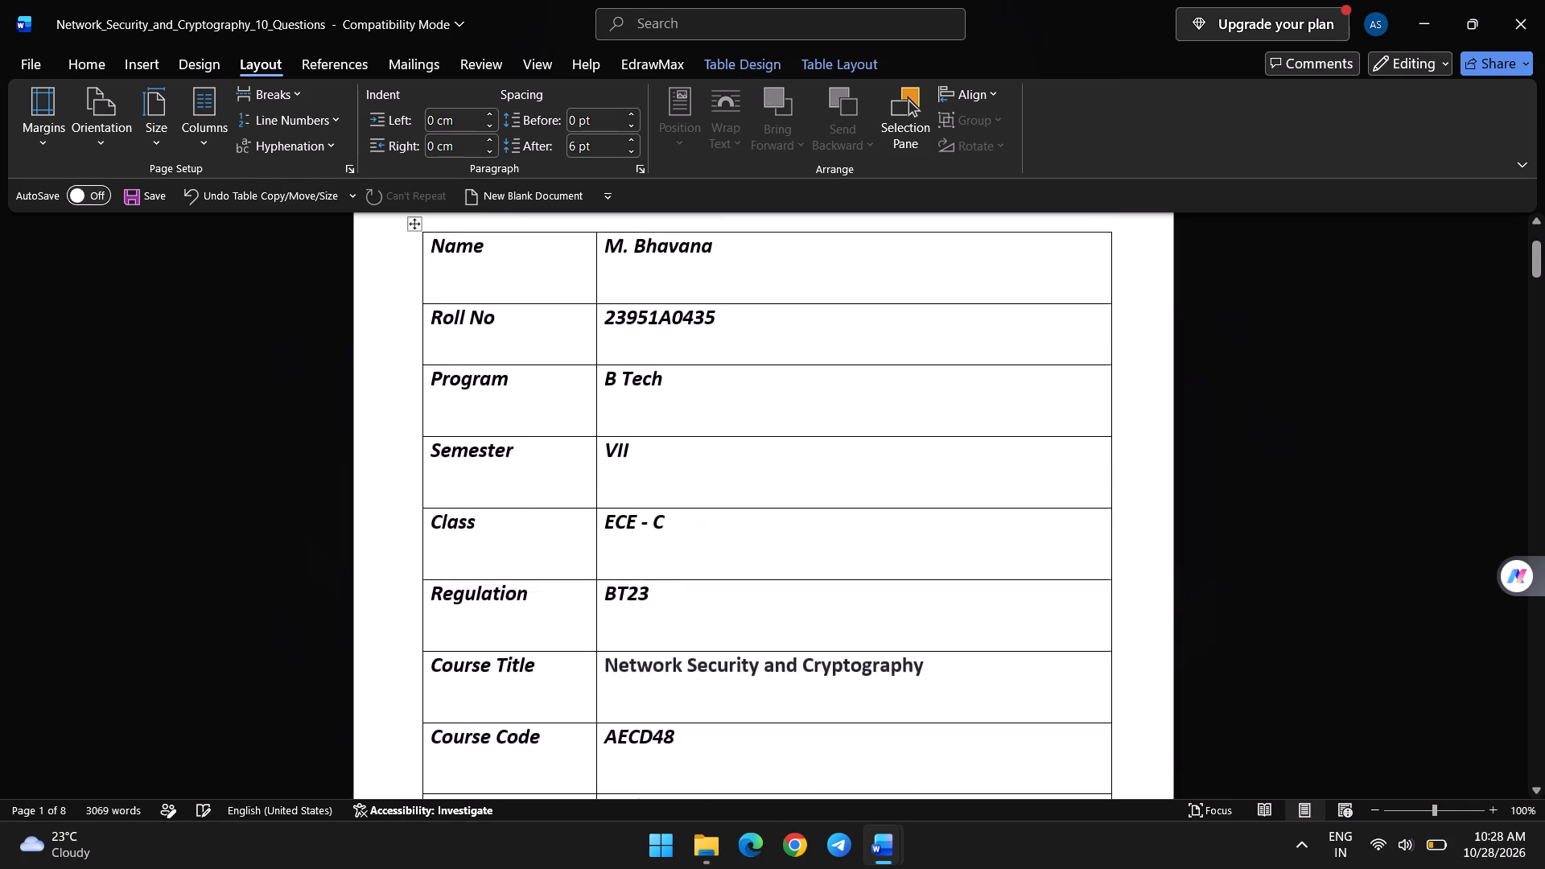
Delete the surplus blank lines above the question 1 heading so it starts at the top of page 2.
{"action": "scroll", "coordinate": [851, 696], "scroll_direction": "down", "scroll_amount": 1}
{"action": "left_click", "coordinate": [431, 533]}
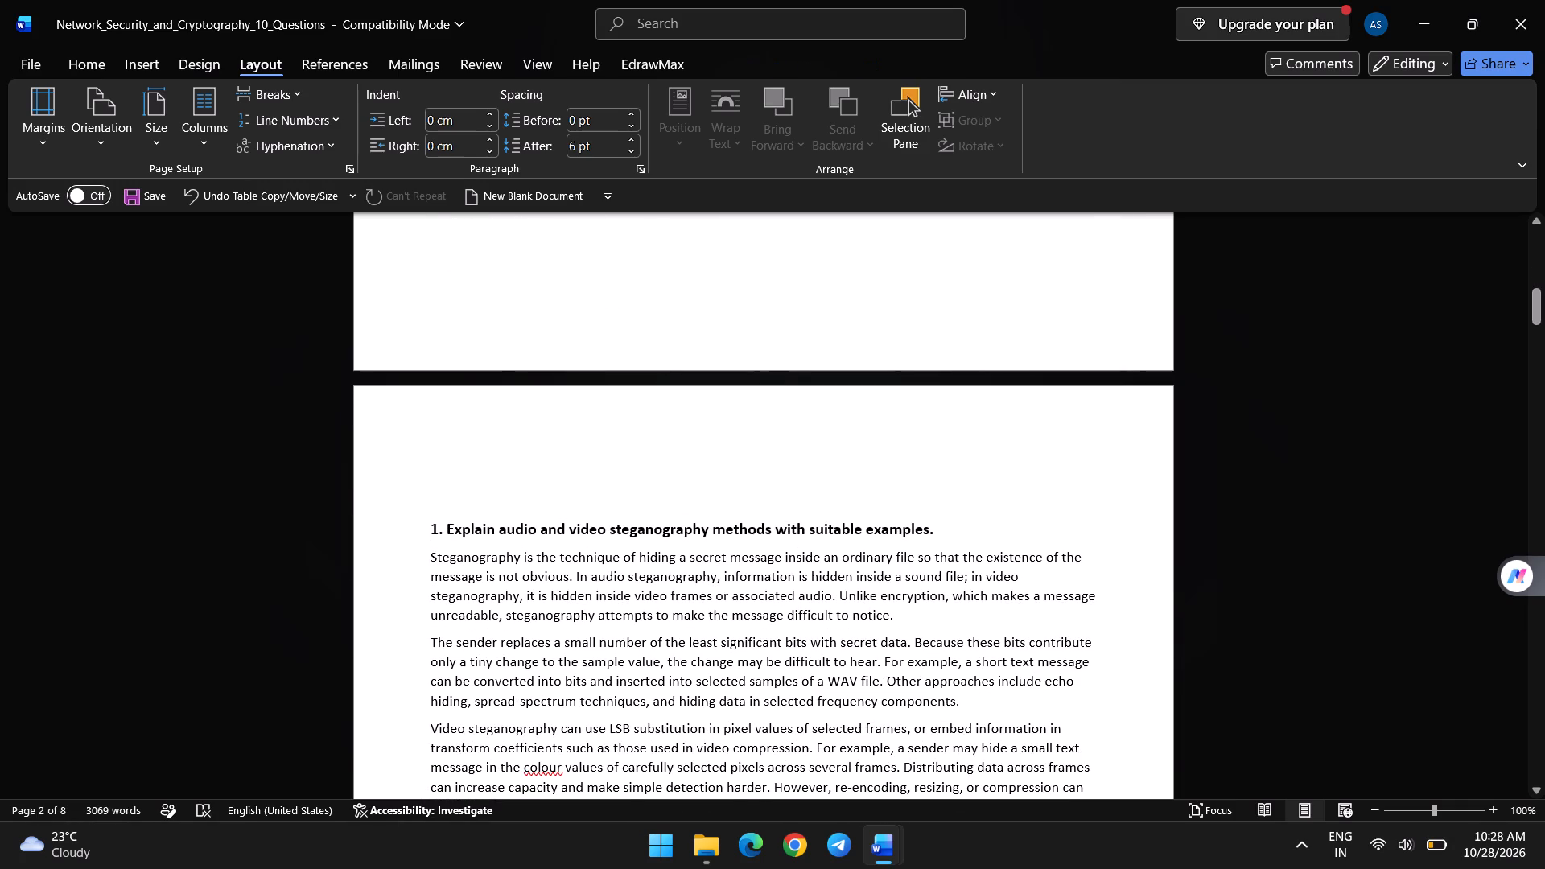
{"action": "key", "text": "BackSpace"}
{"action": "key", "text": "BackSpace"}
{"action": "key", "text": "BackSpace"}
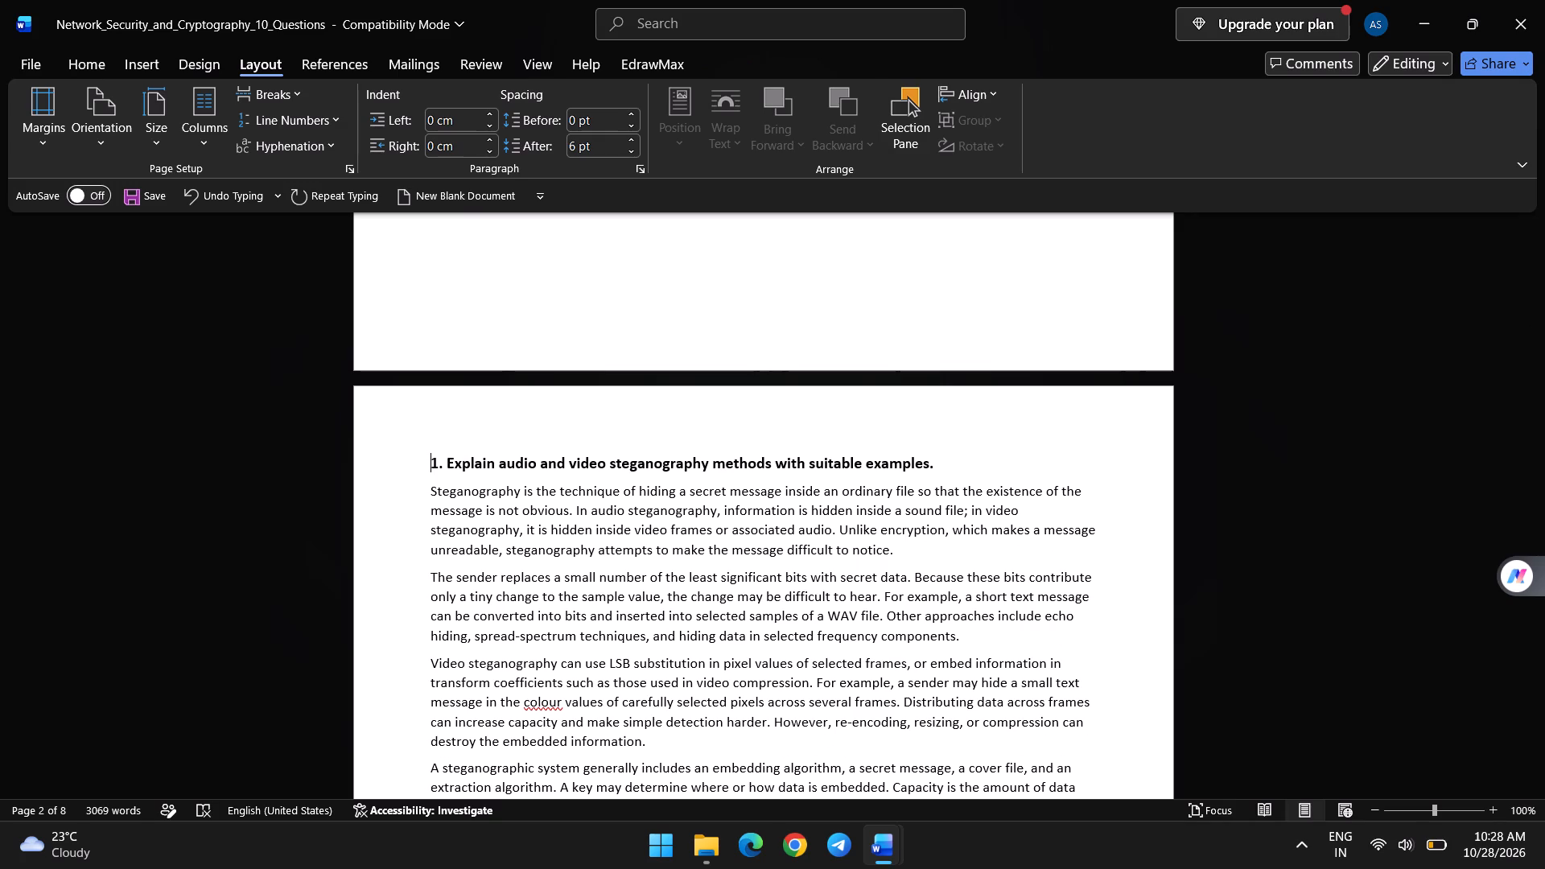
Set the font size of all text from the question 1 heading to the document's end to 12.
{"action": "left_click_drag", "start_coordinate": [431, 458], "coordinate": [526, 661]}
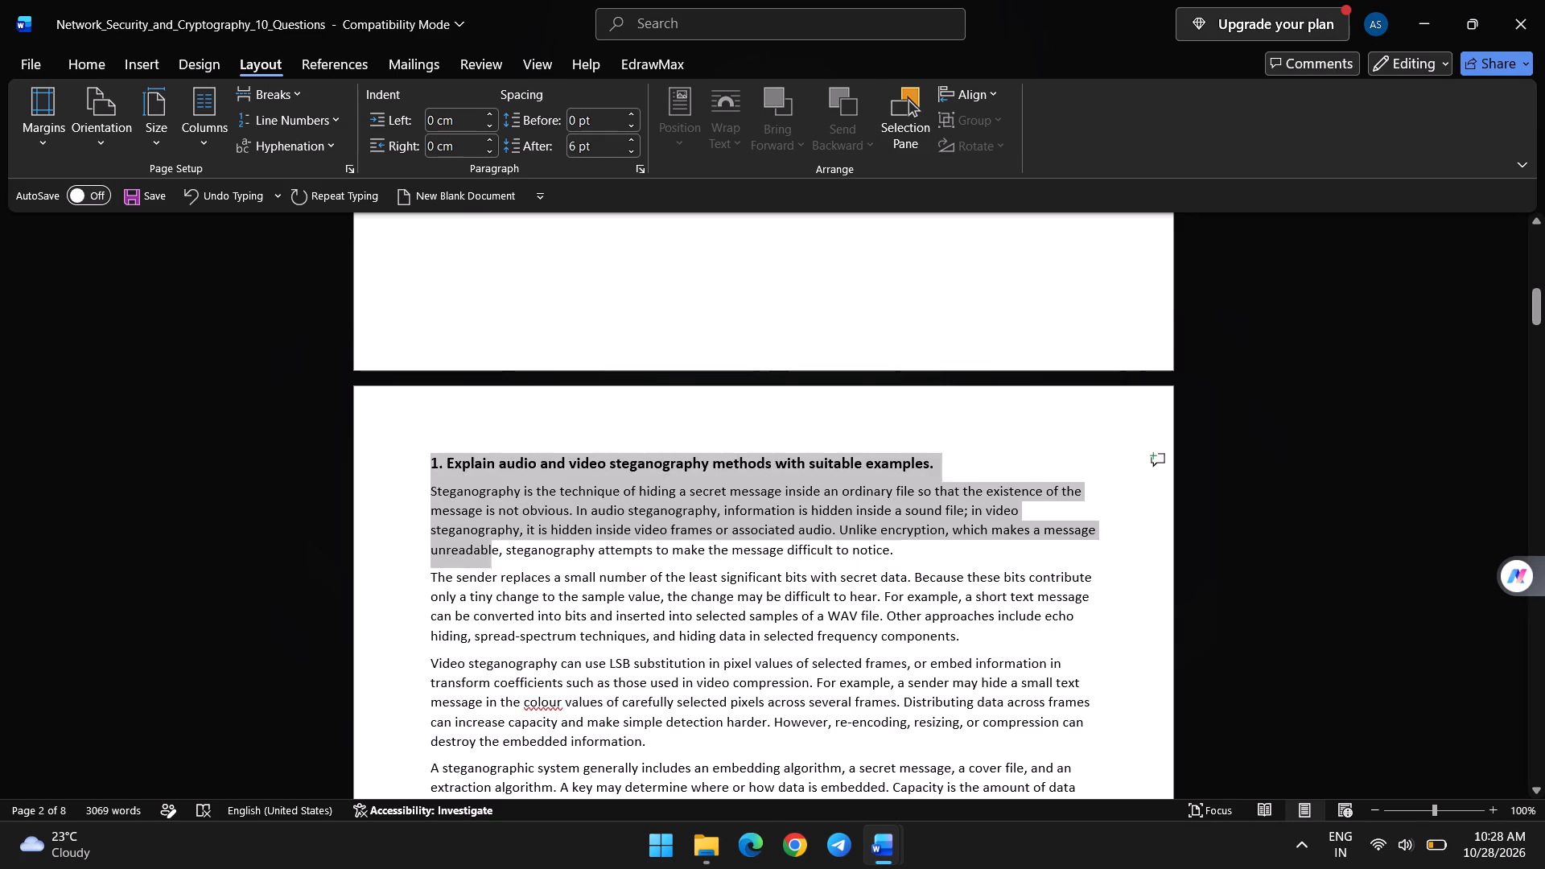
{"action": "left_click_drag", "start_coordinate": [526, 661], "coordinate": [607, 868]}
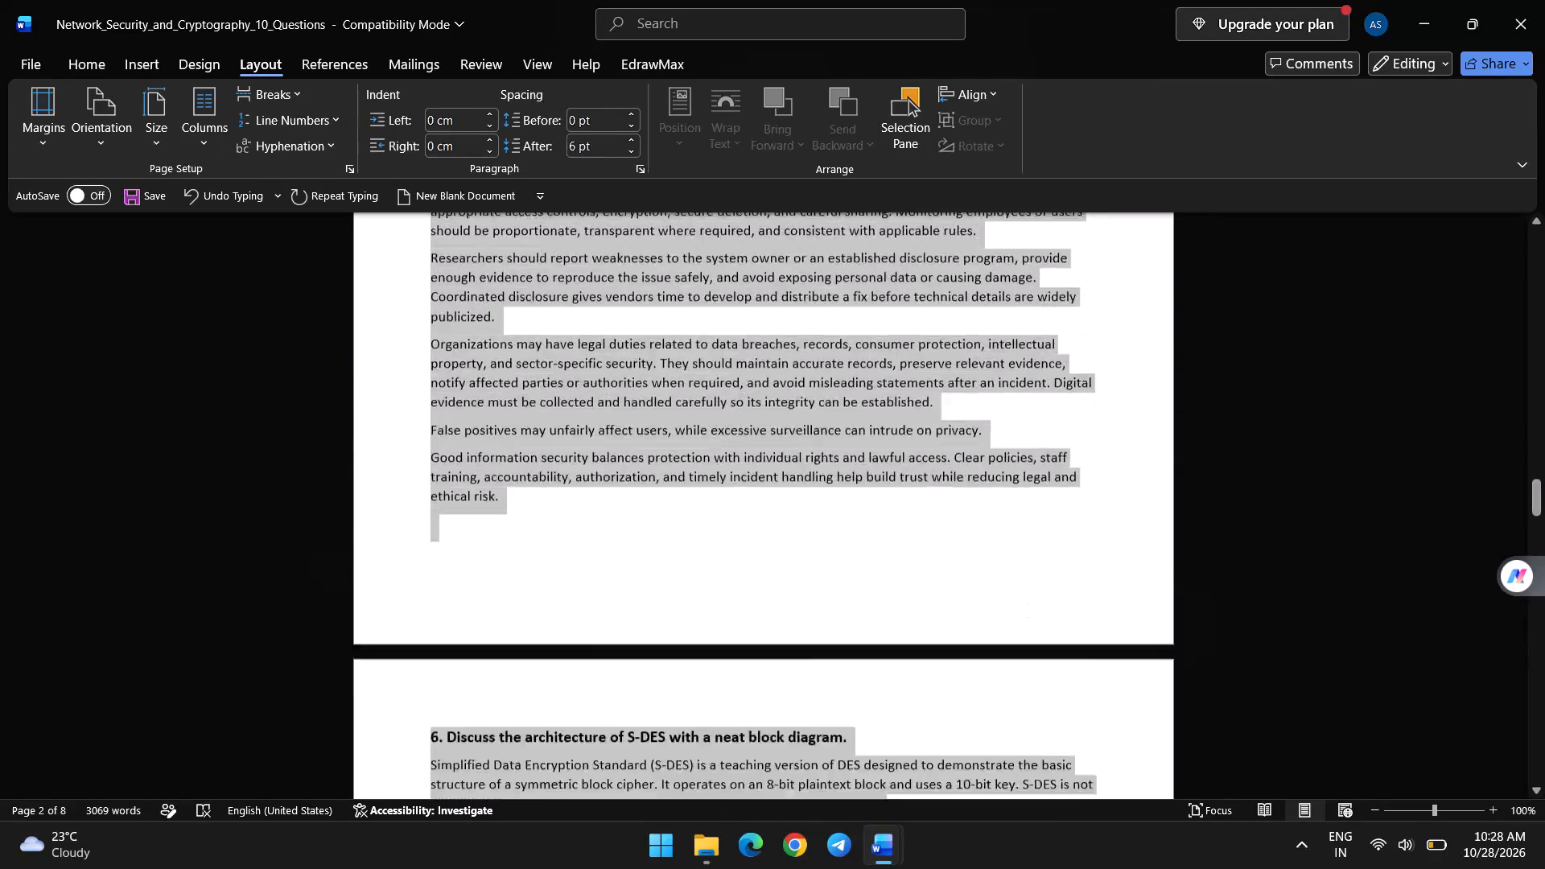
{"action": "left_click_drag", "start_coordinate": [607, 868], "coordinate": [615, 868]}
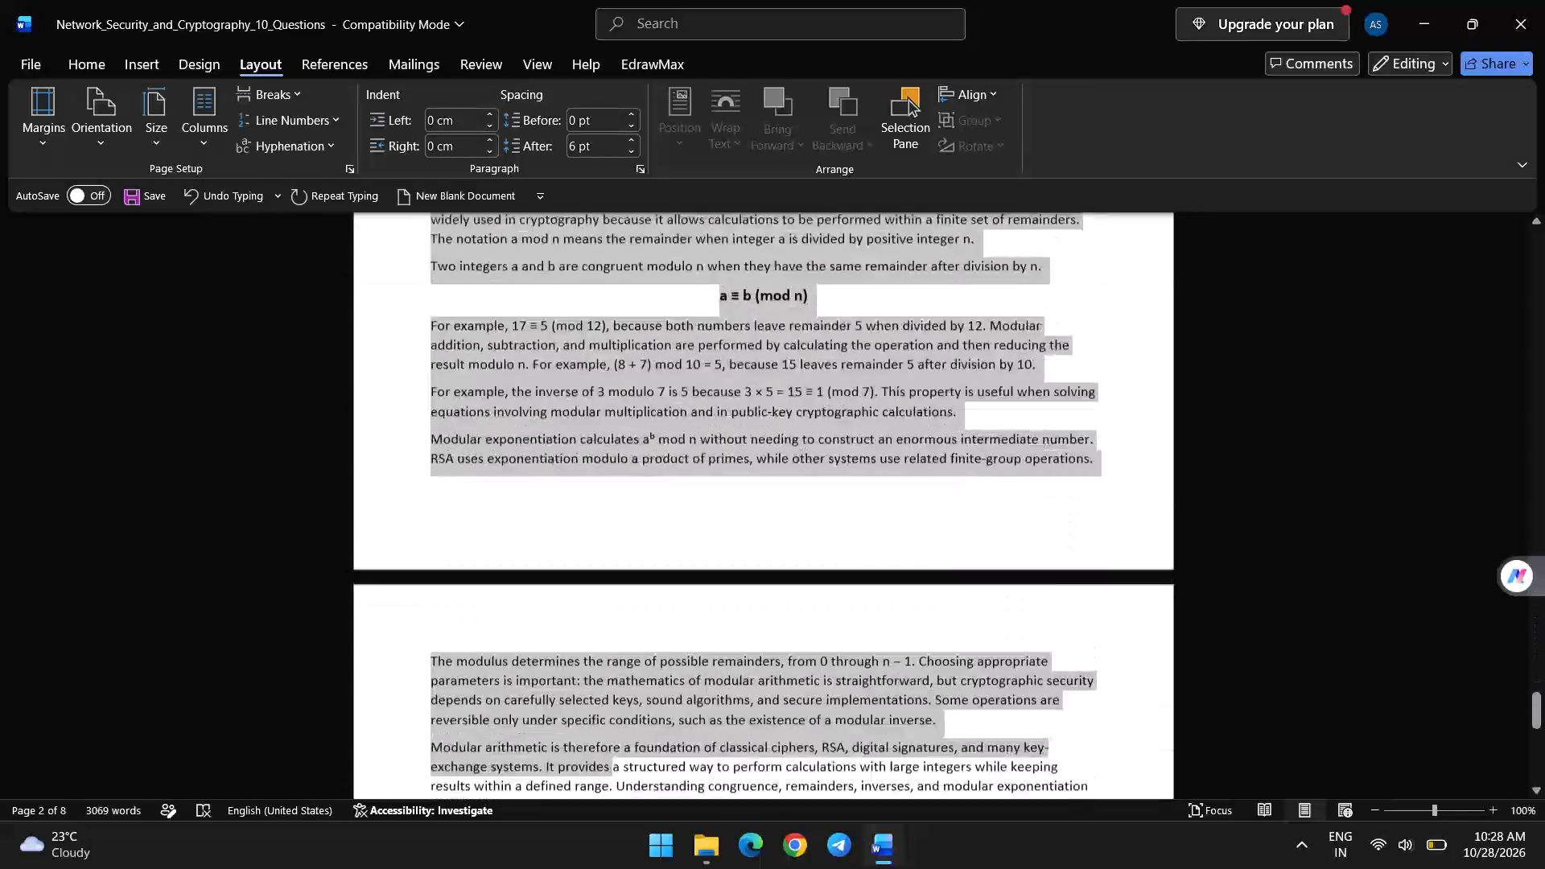
{"action": "left_click_drag", "start_coordinate": [615, 868], "coordinate": [612, 868]}
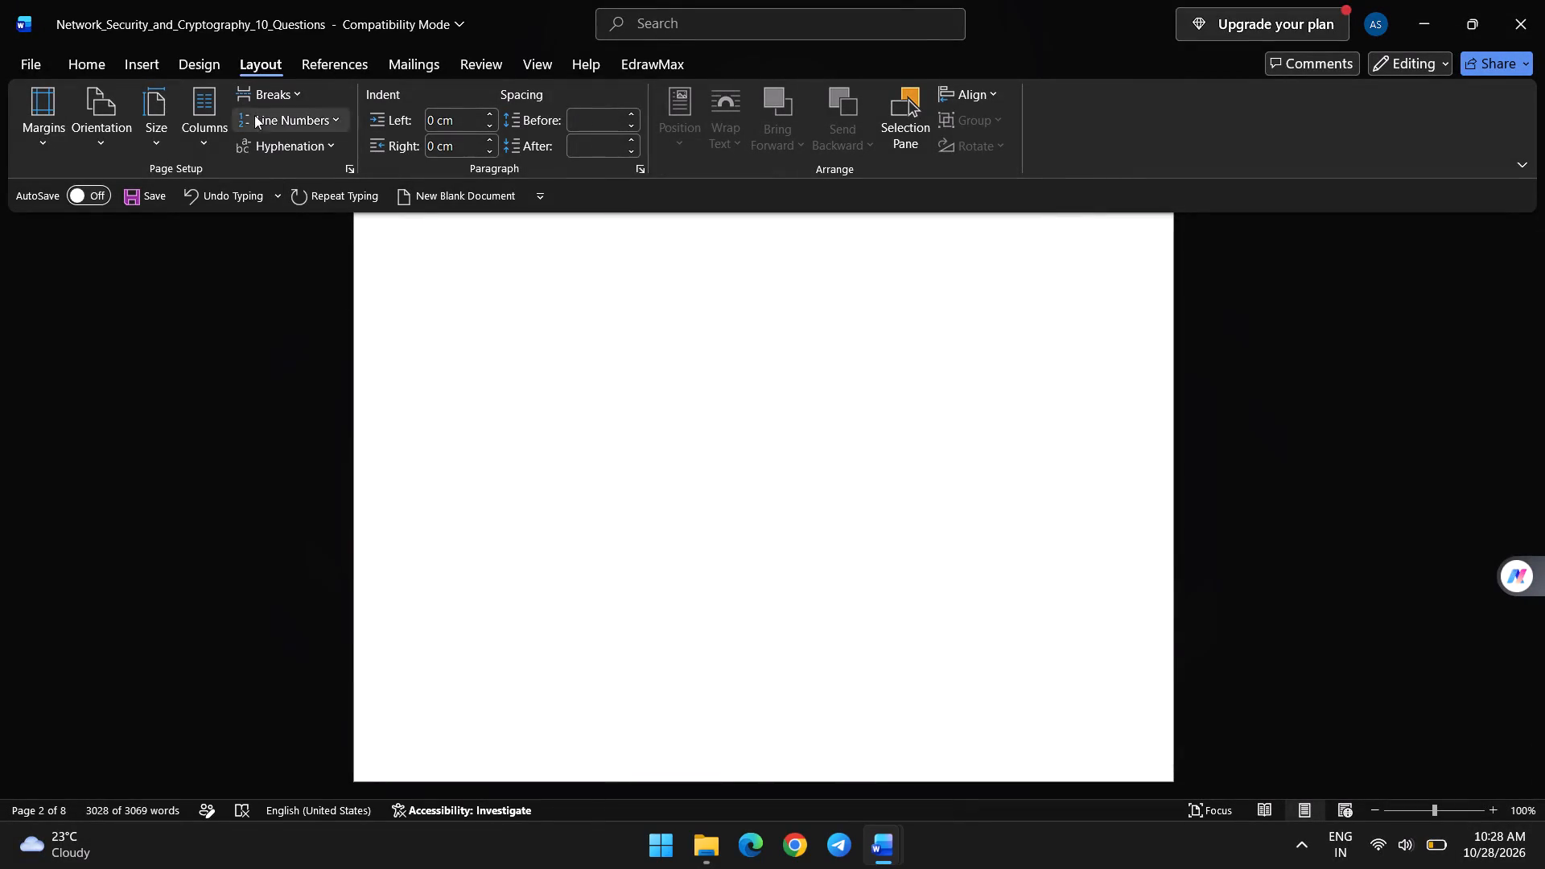
{"action": "left_click", "coordinate": [88, 56]}
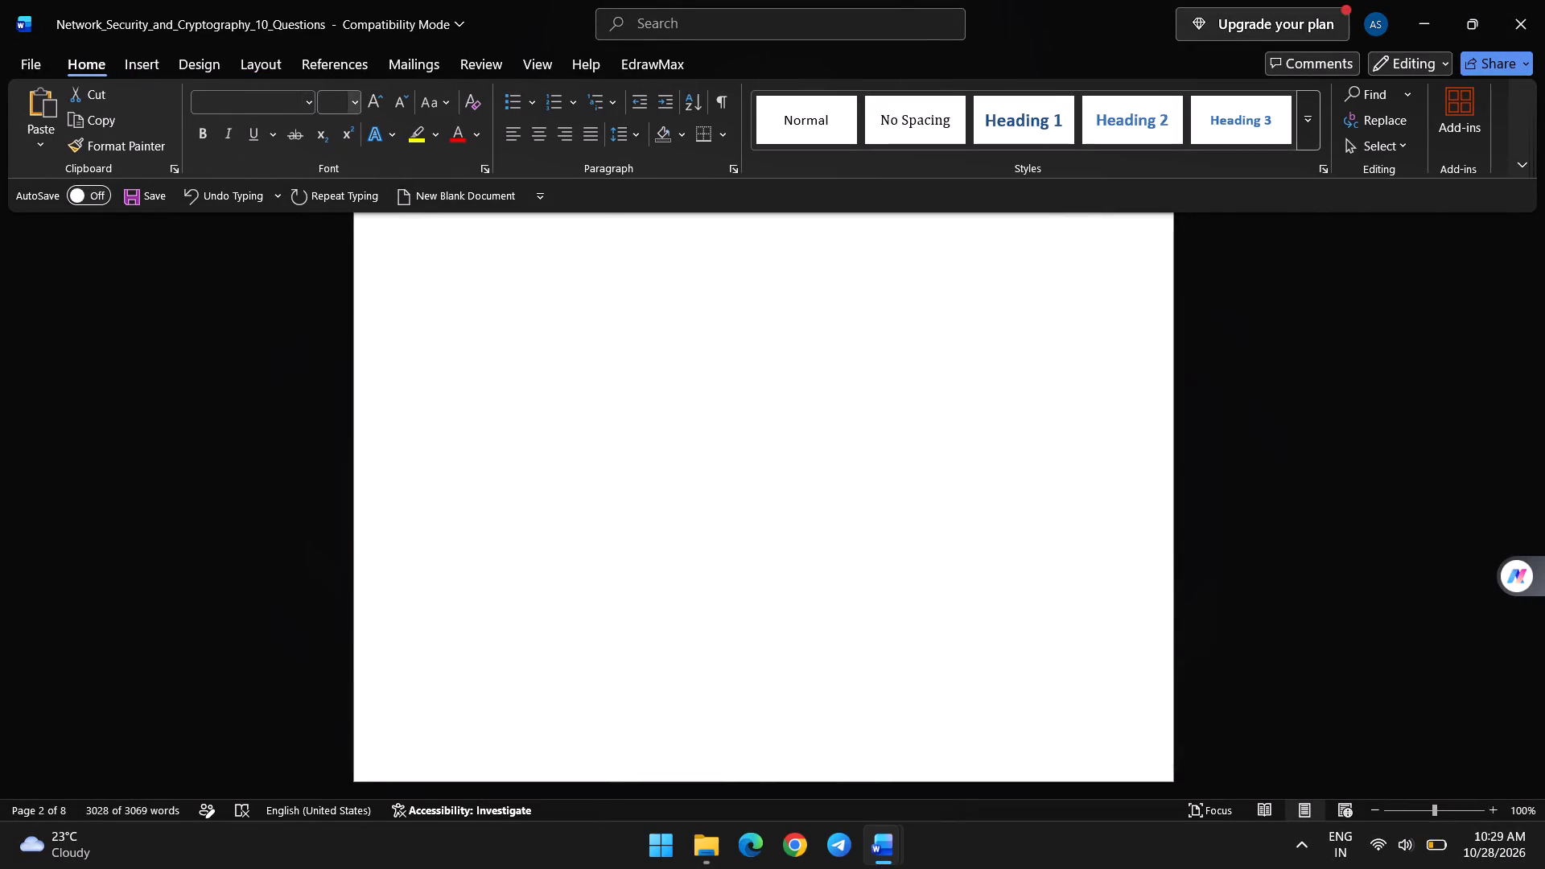
{"action": "left_click", "coordinate": [335, 95]}
{"action": "type", "text": "12"}
{"action": "key", "text": "Return"}
Check the cover and page 2 layout, save the Network Security assignment and close it.
{"action": "scroll", "coordinate": [571, 420], "scroll_direction": "up", "scroll_amount": 2}
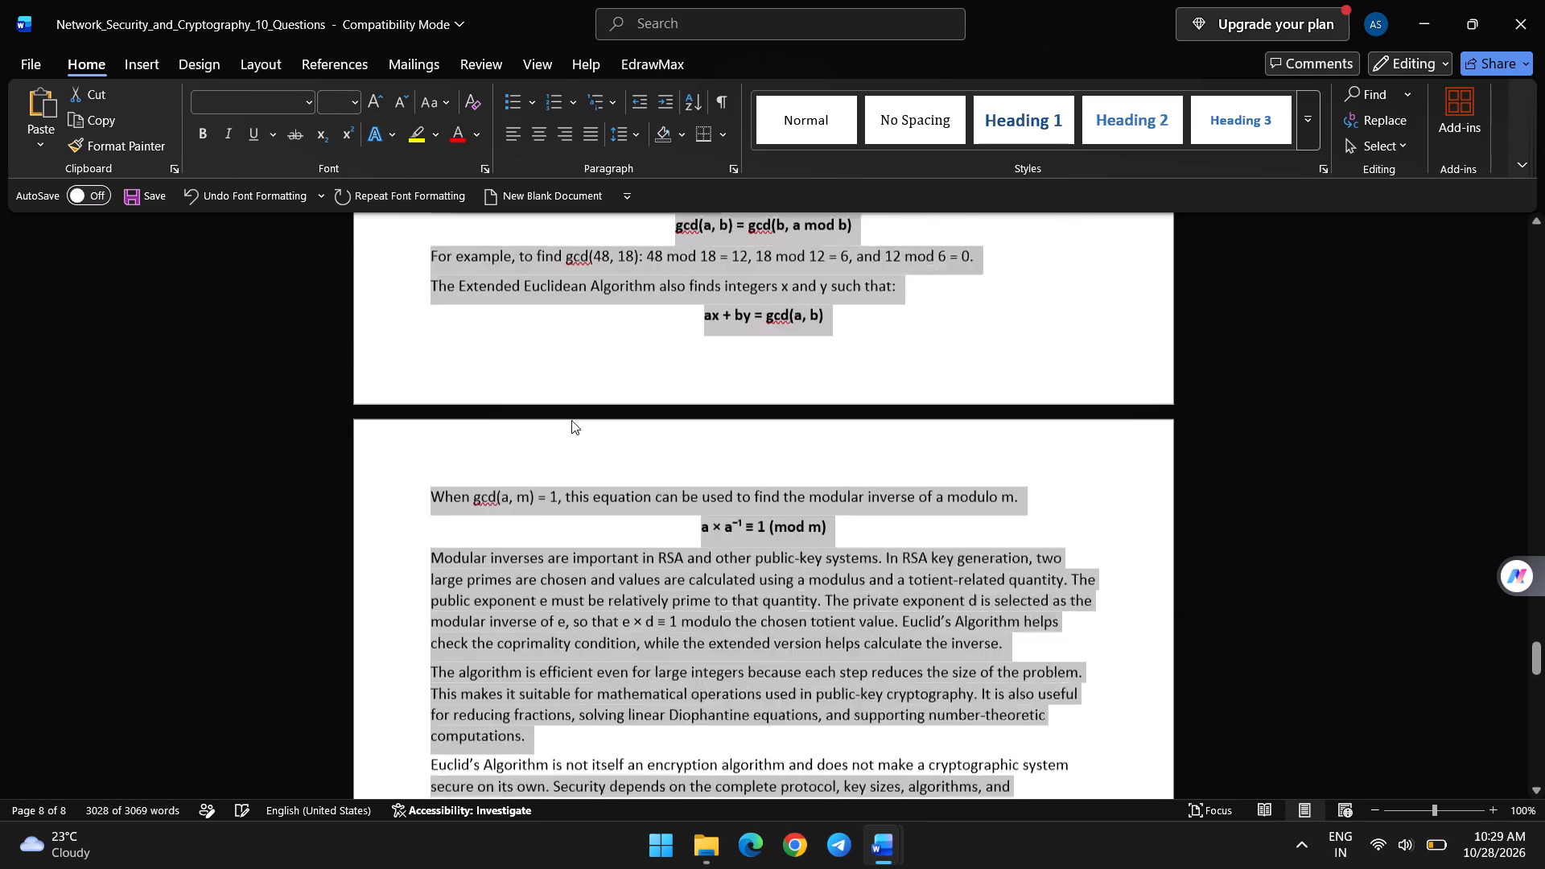
{"action": "scroll", "coordinate": [571, 420], "scroll_direction": "up", "scroll_amount": 11}
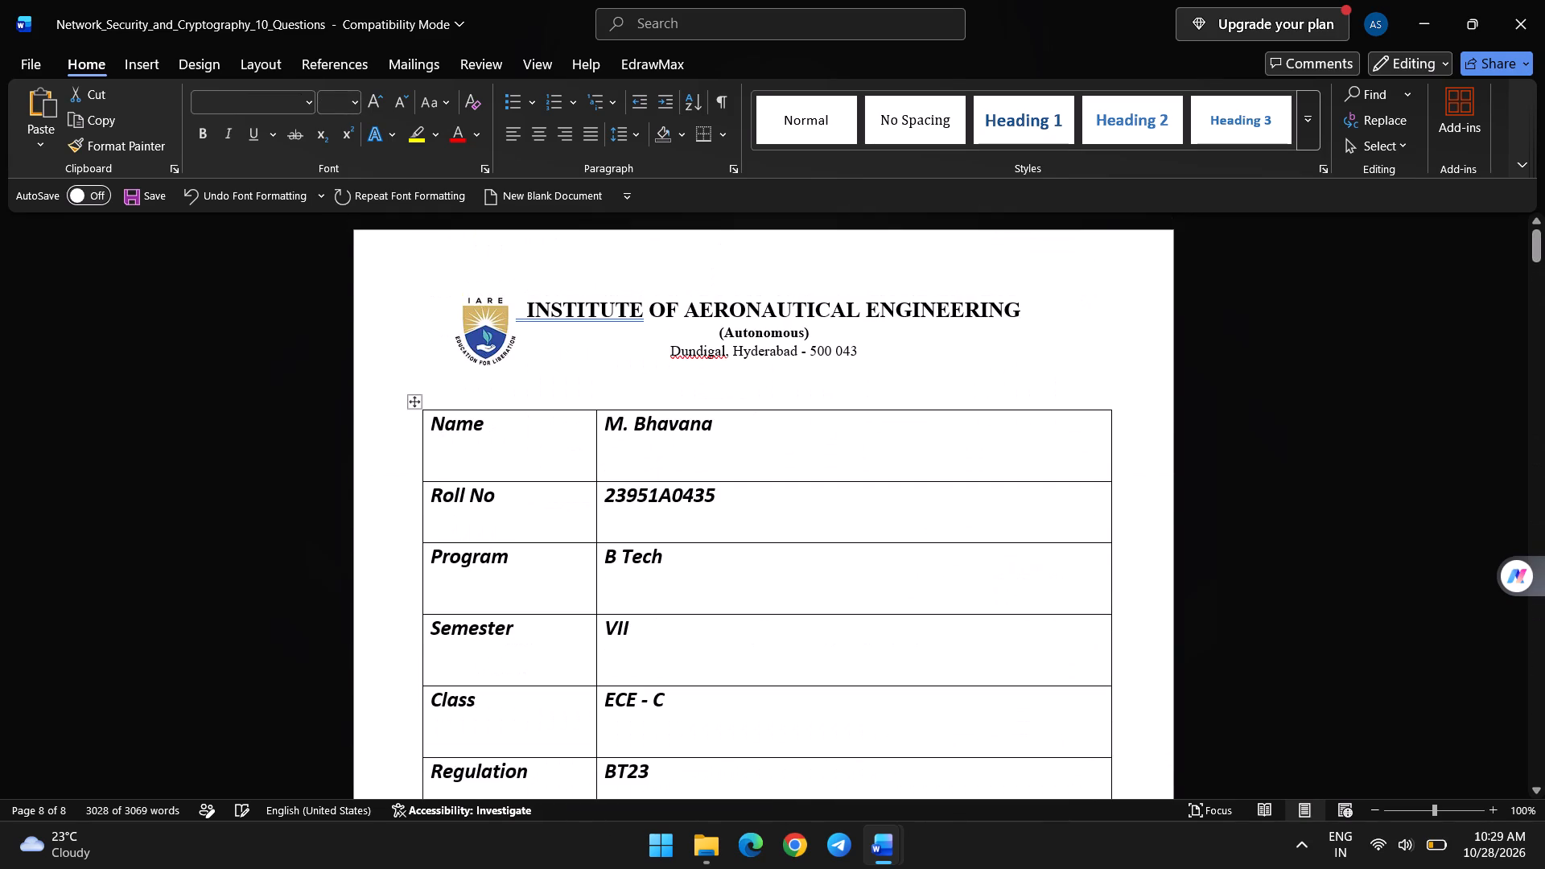
{"action": "scroll", "coordinate": [571, 420], "scroll_direction": "down", "scroll_amount": 3}
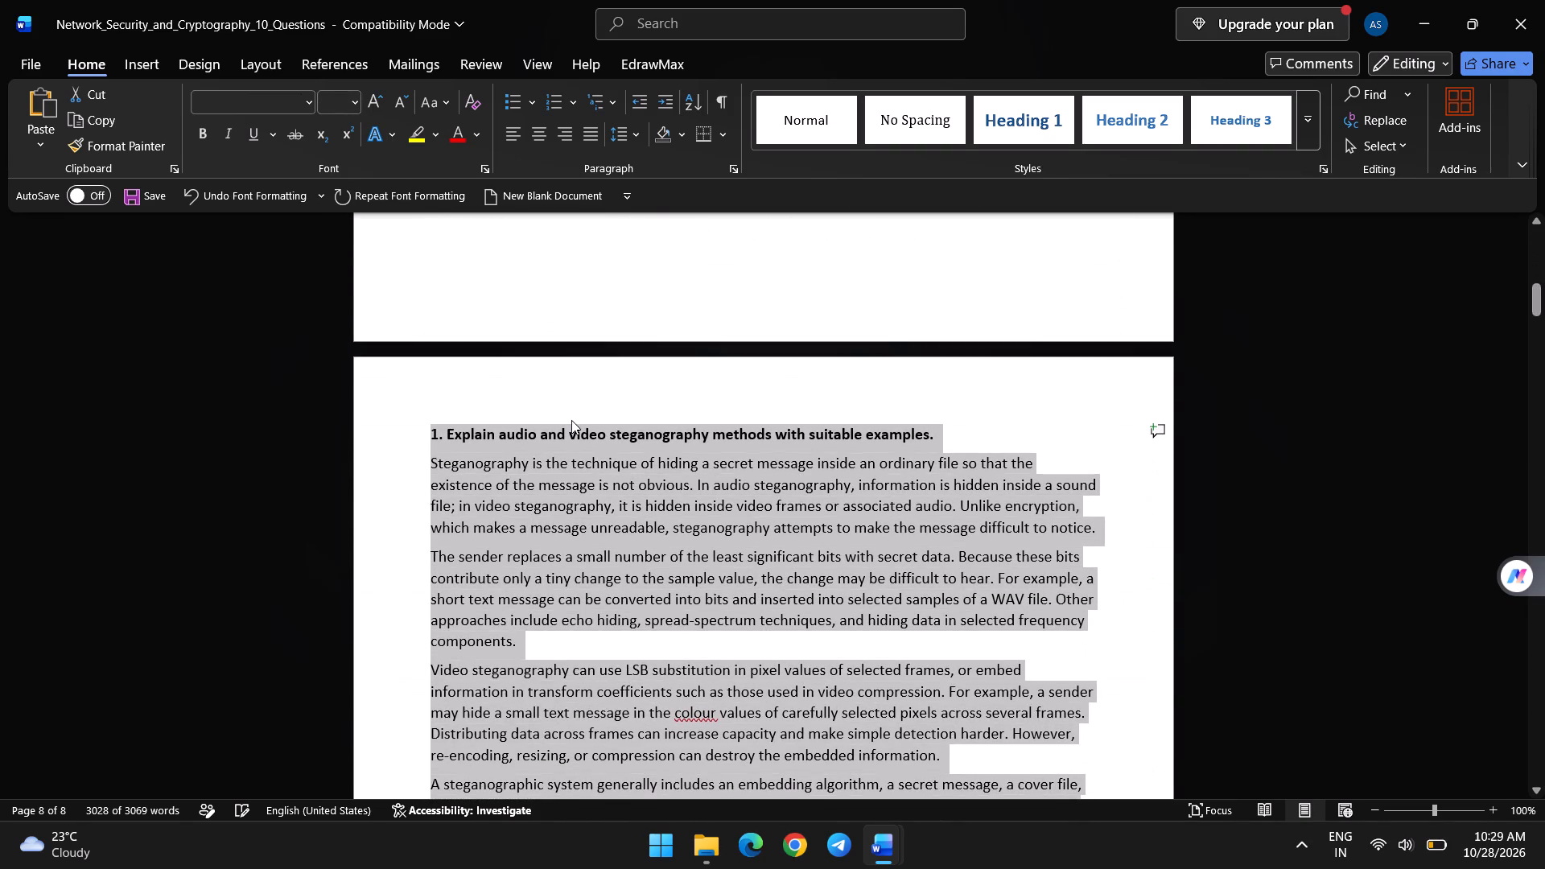
{"action": "key", "text": "ctrl+s"}
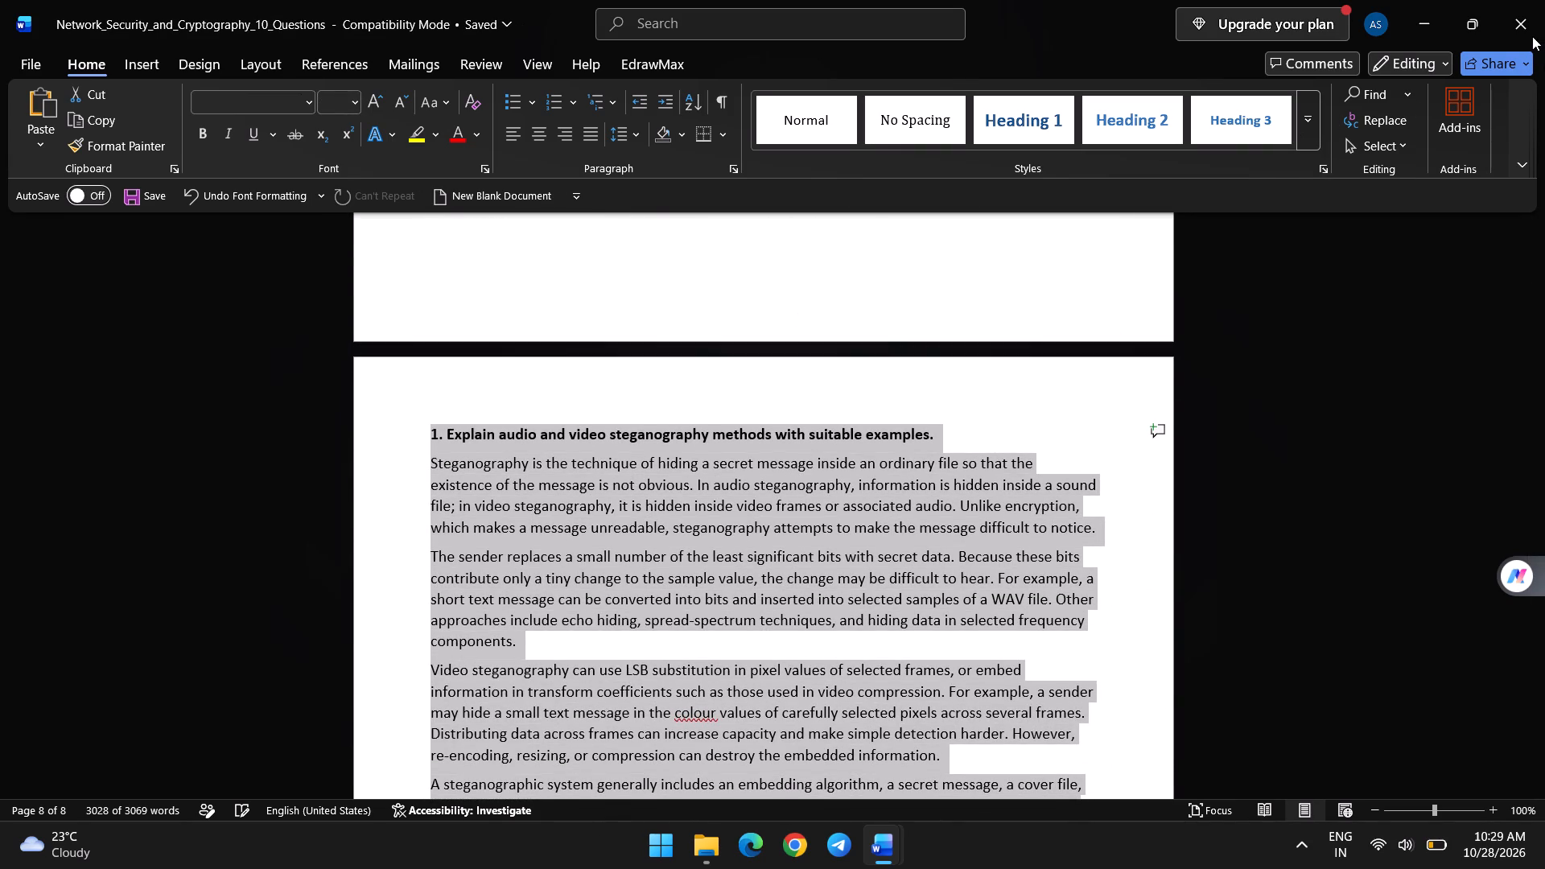
{"action": "left_click", "coordinate": [1532, 36]}
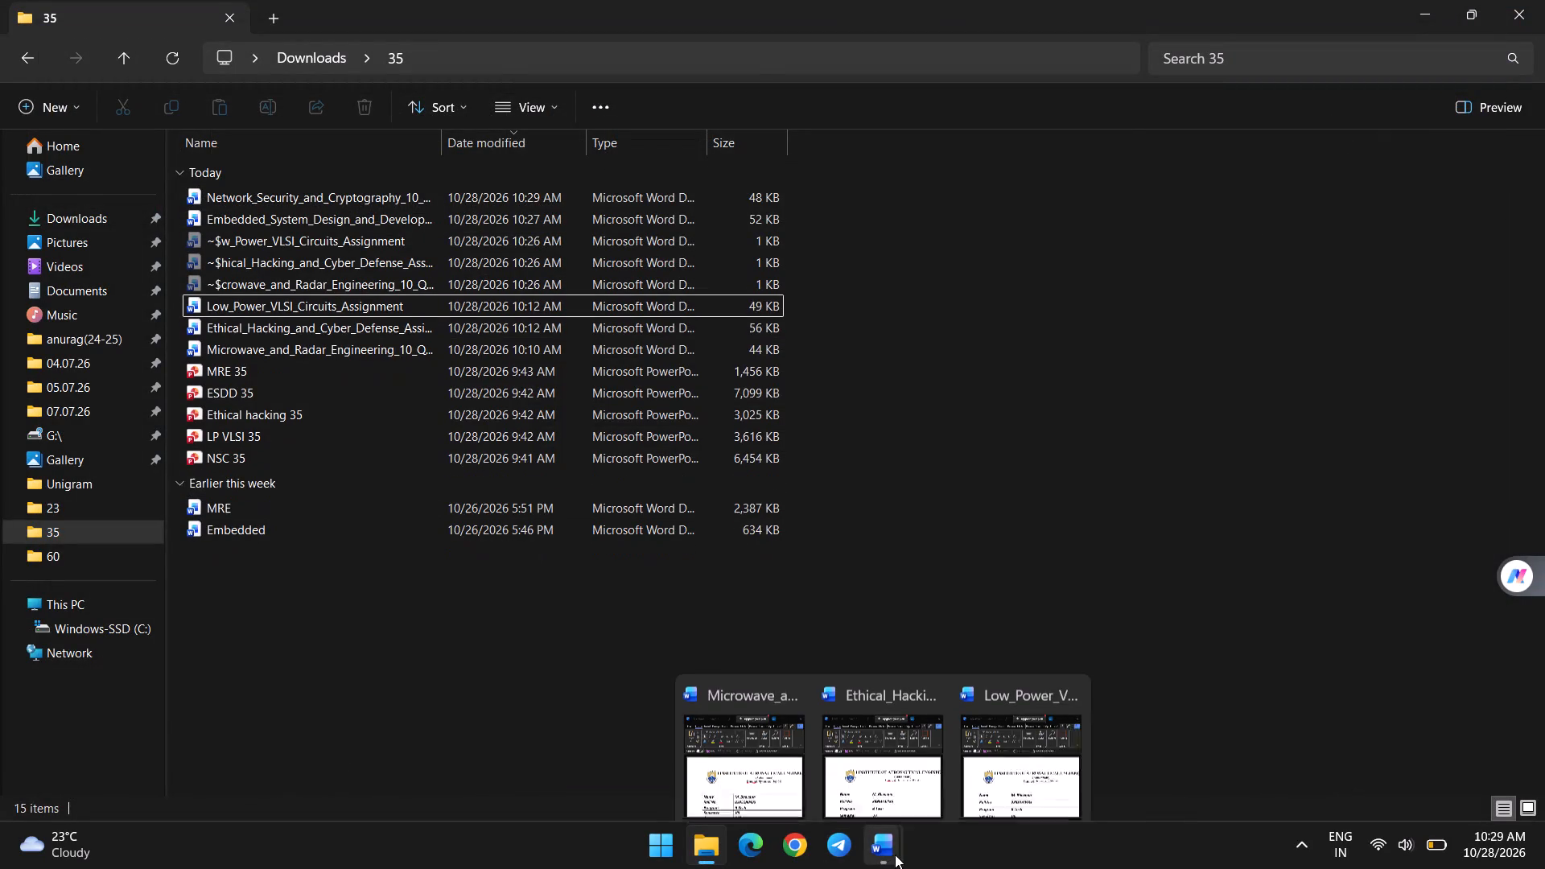
Switch to the open Microwave and Radar Engineering assignment, maximize it and stretch its cover table down the first page.
{"action": "left_click", "coordinate": [710, 719]}
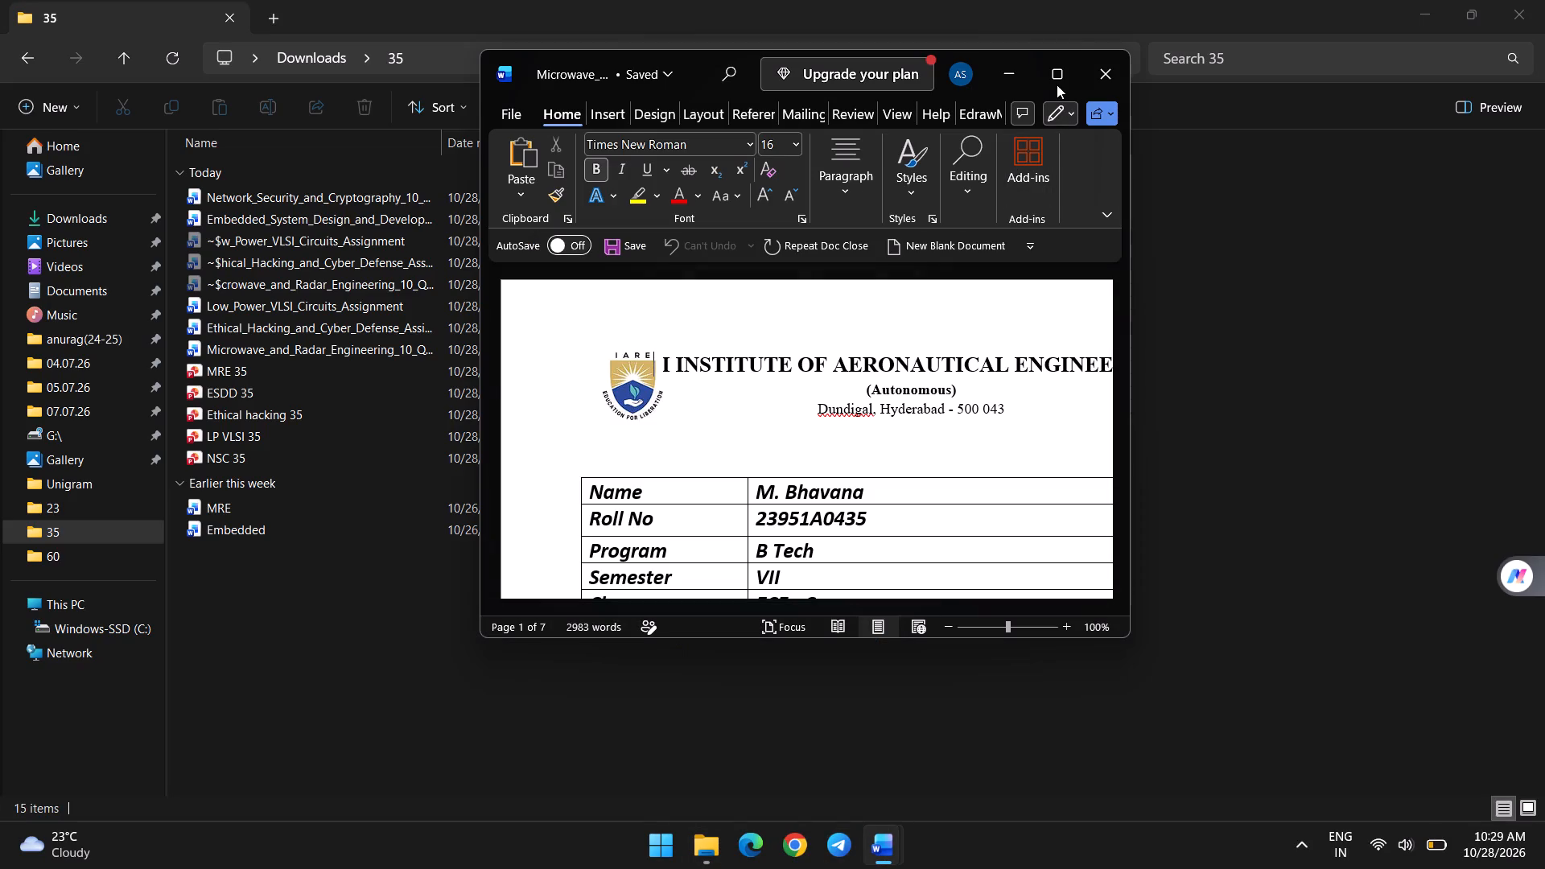
{"action": "left_click", "coordinate": [1057, 84]}
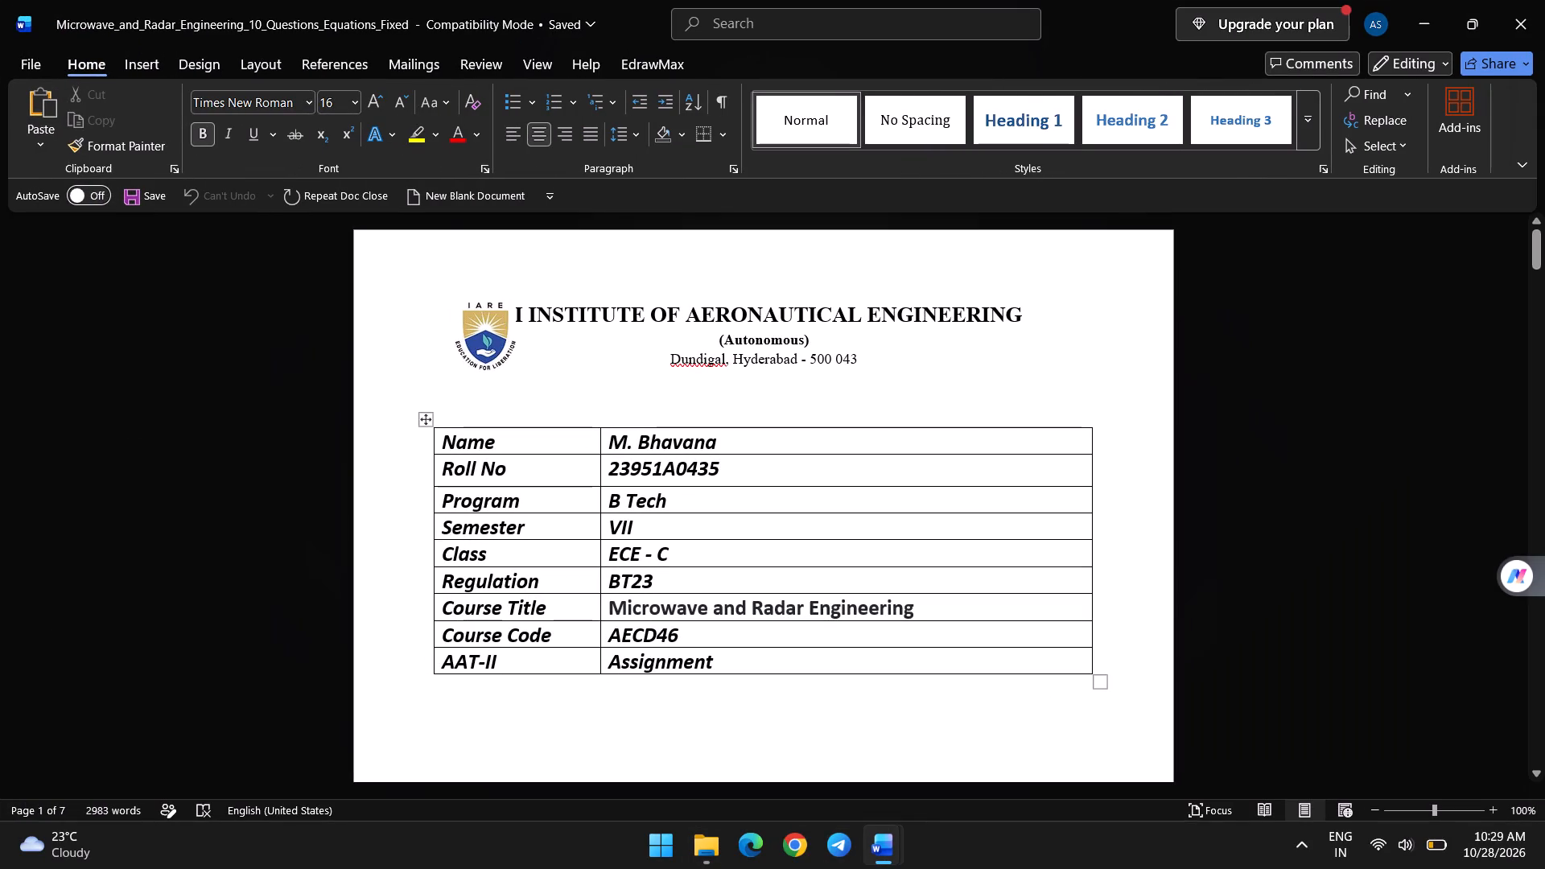
{"action": "left_click_drag", "start_coordinate": [1100, 683], "coordinate": [1120, 850]}
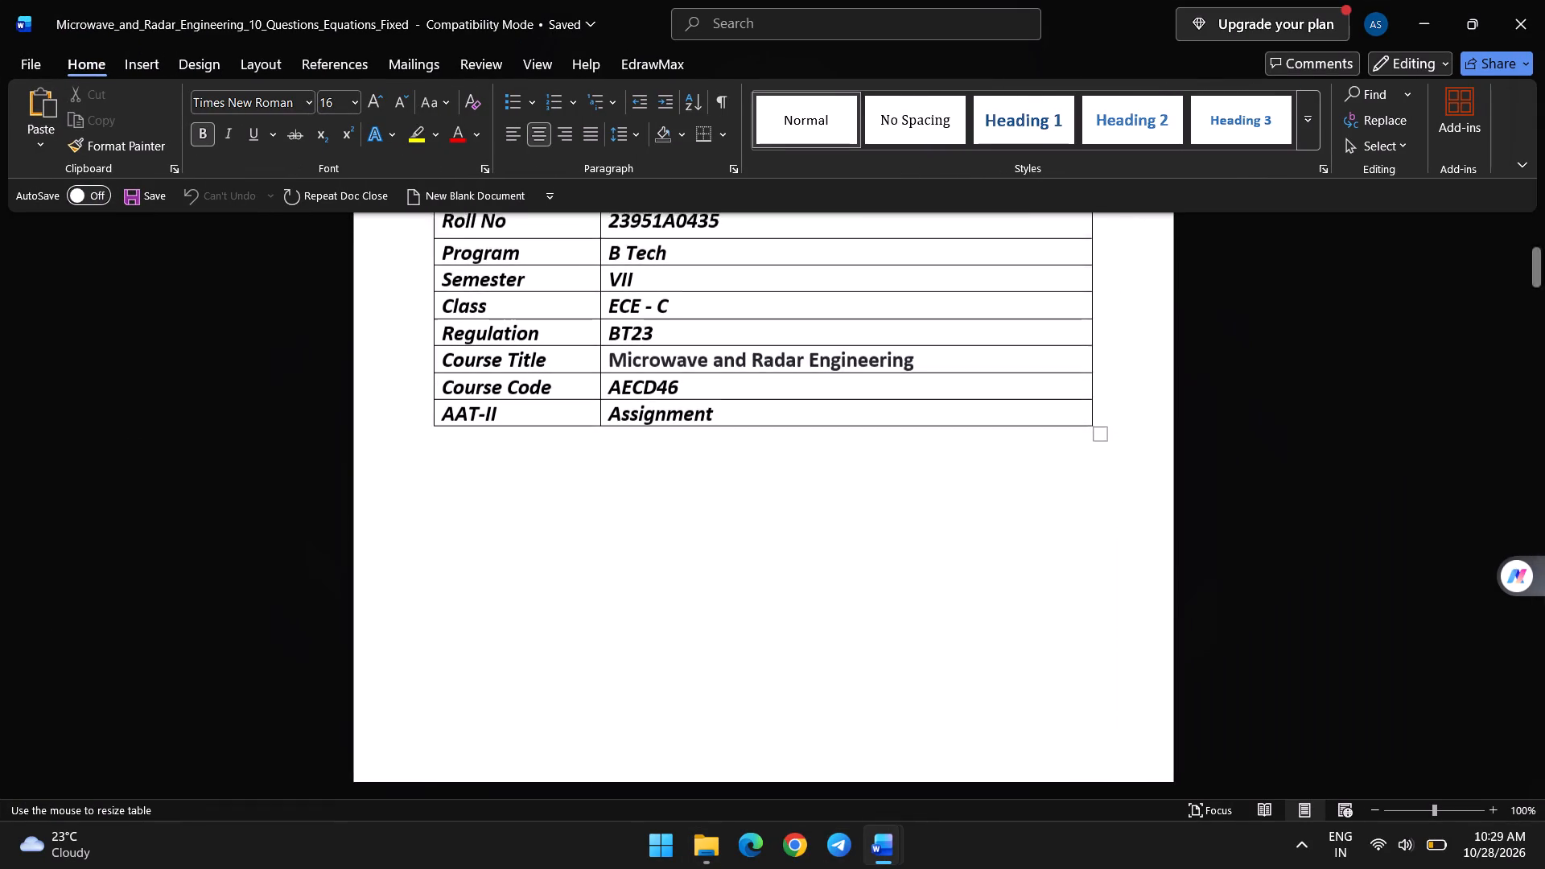
{"action": "left_click_drag", "start_coordinate": [1120, 850], "coordinate": [1100, 660]}
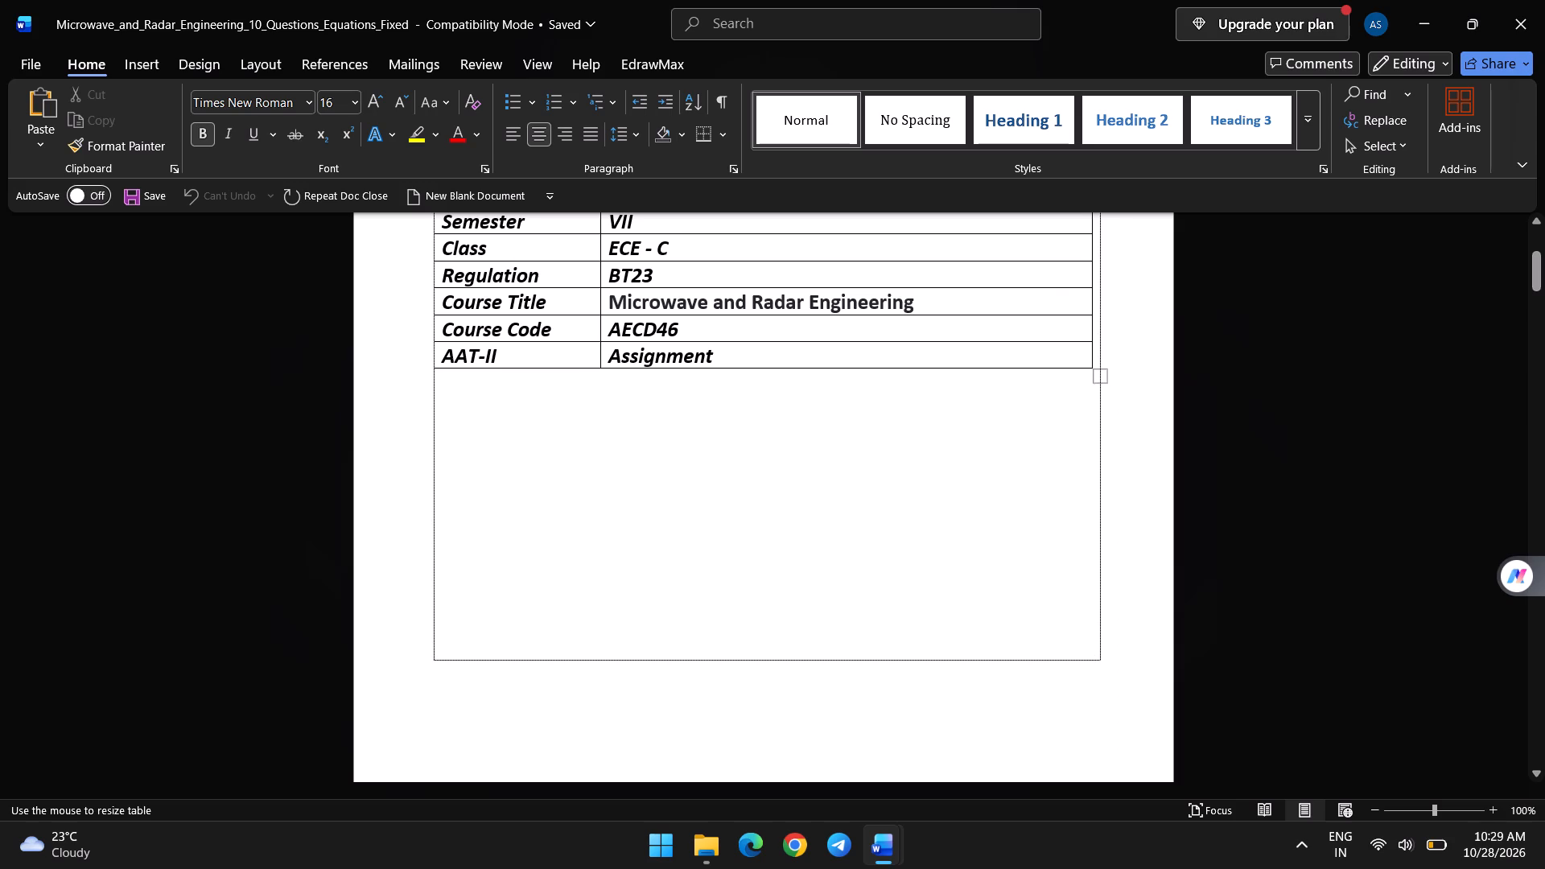
{"action": "left_click_drag", "start_coordinate": [1100, 660], "coordinate": [1097, 673]}
Delete the block of blank lines above the question 1 heading and insert one line break to start it on page 2.
{"action": "scroll", "coordinate": [838, 505], "scroll_direction": "down", "scroll_amount": 1}
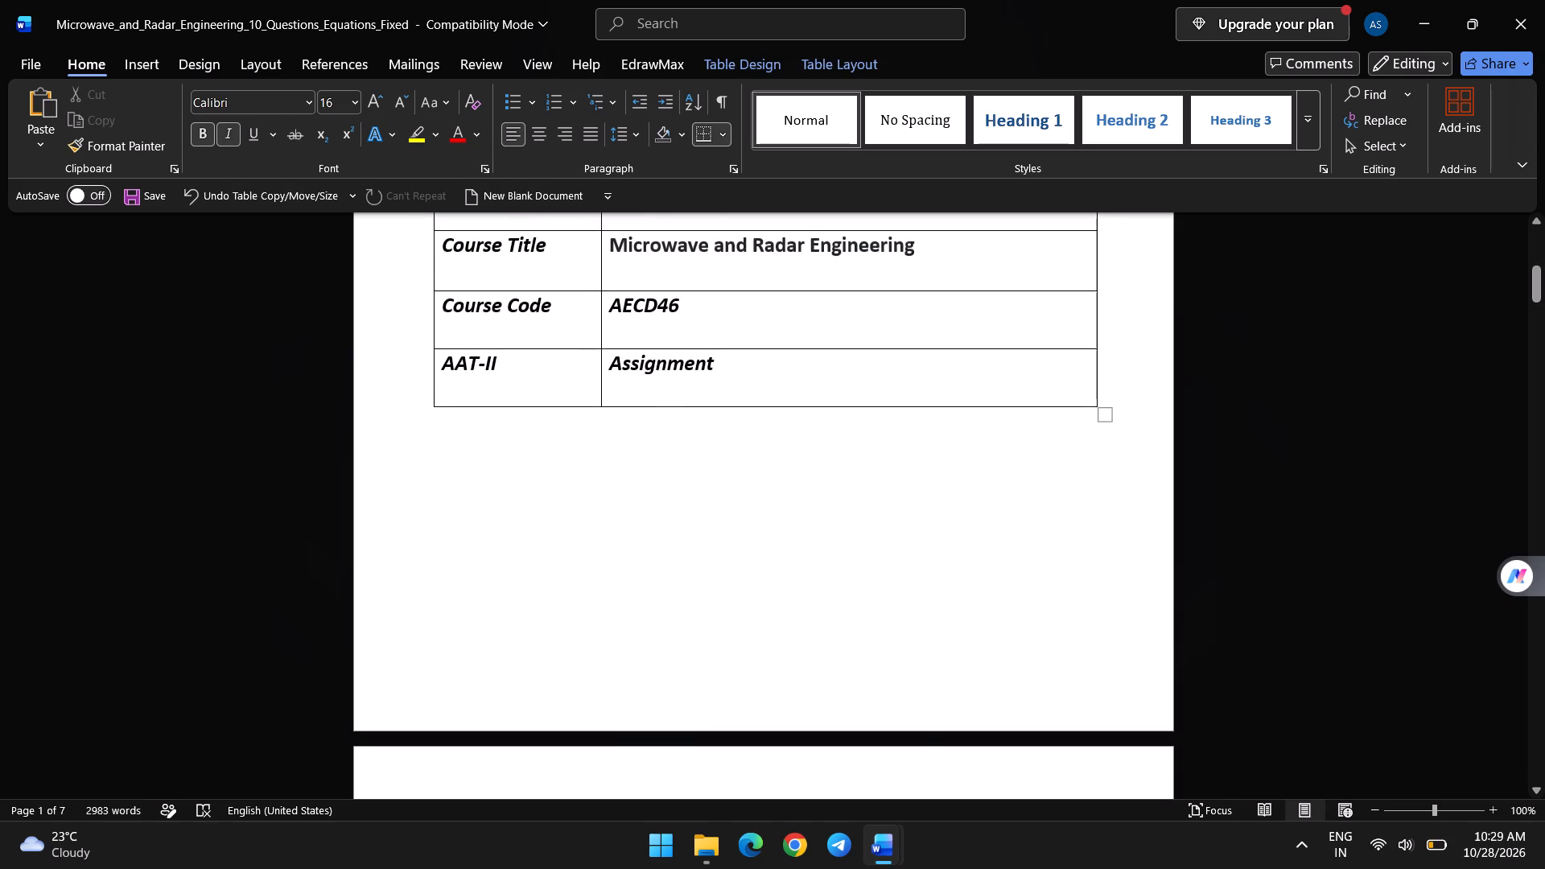
{"action": "scroll", "coordinate": [838, 505], "scroll_direction": "down", "scroll_amount": 1}
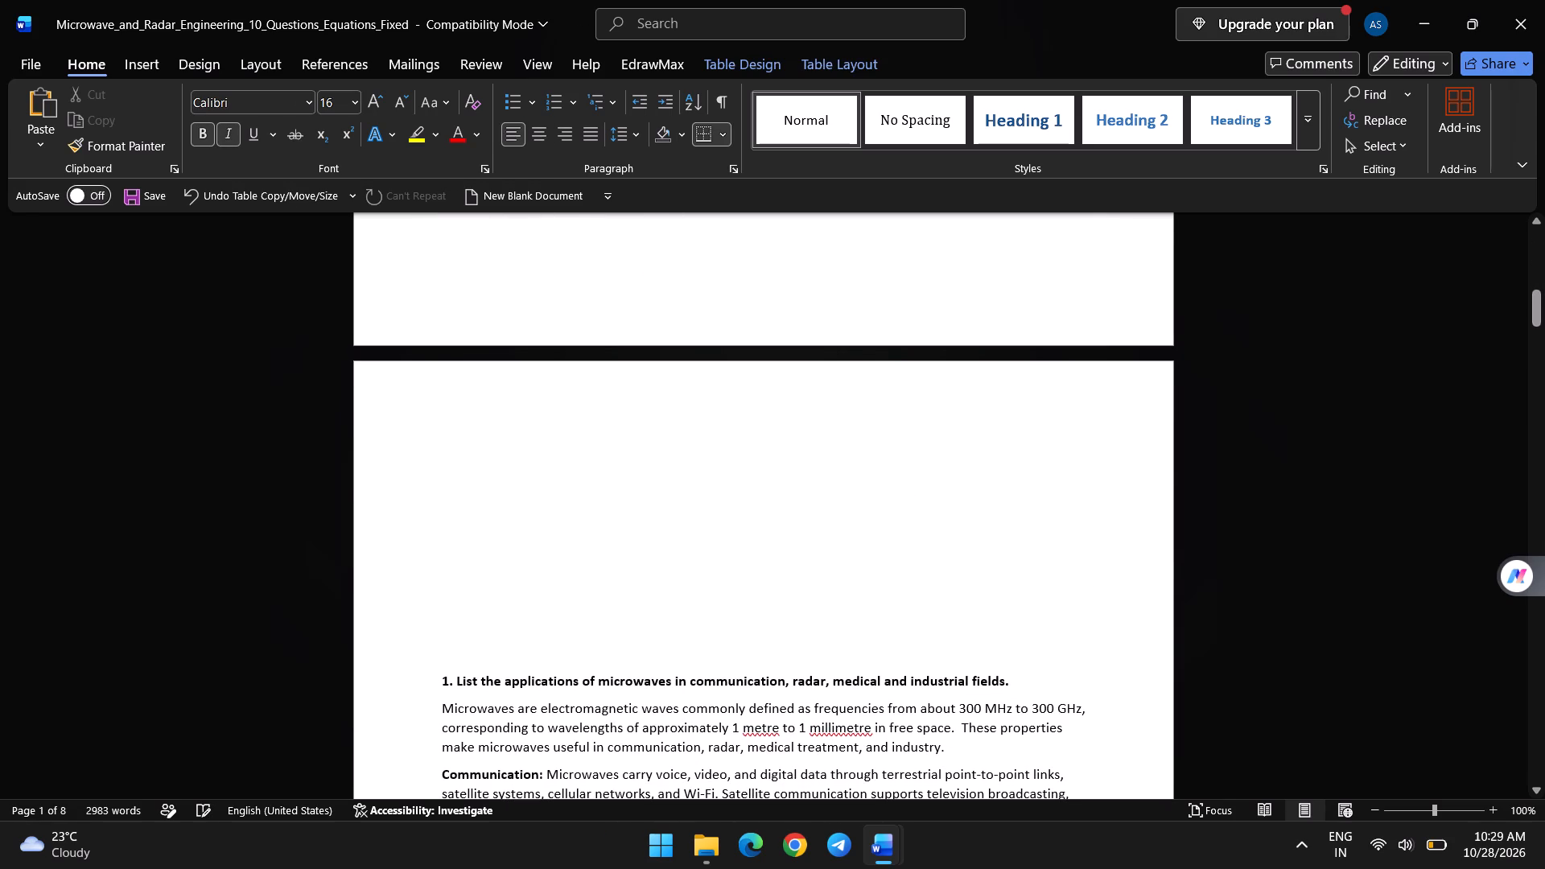
{"action": "left_click_drag", "start_coordinate": [435, 666], "coordinate": [436, 397]}
{"action": "key", "text": "BackSpace"}
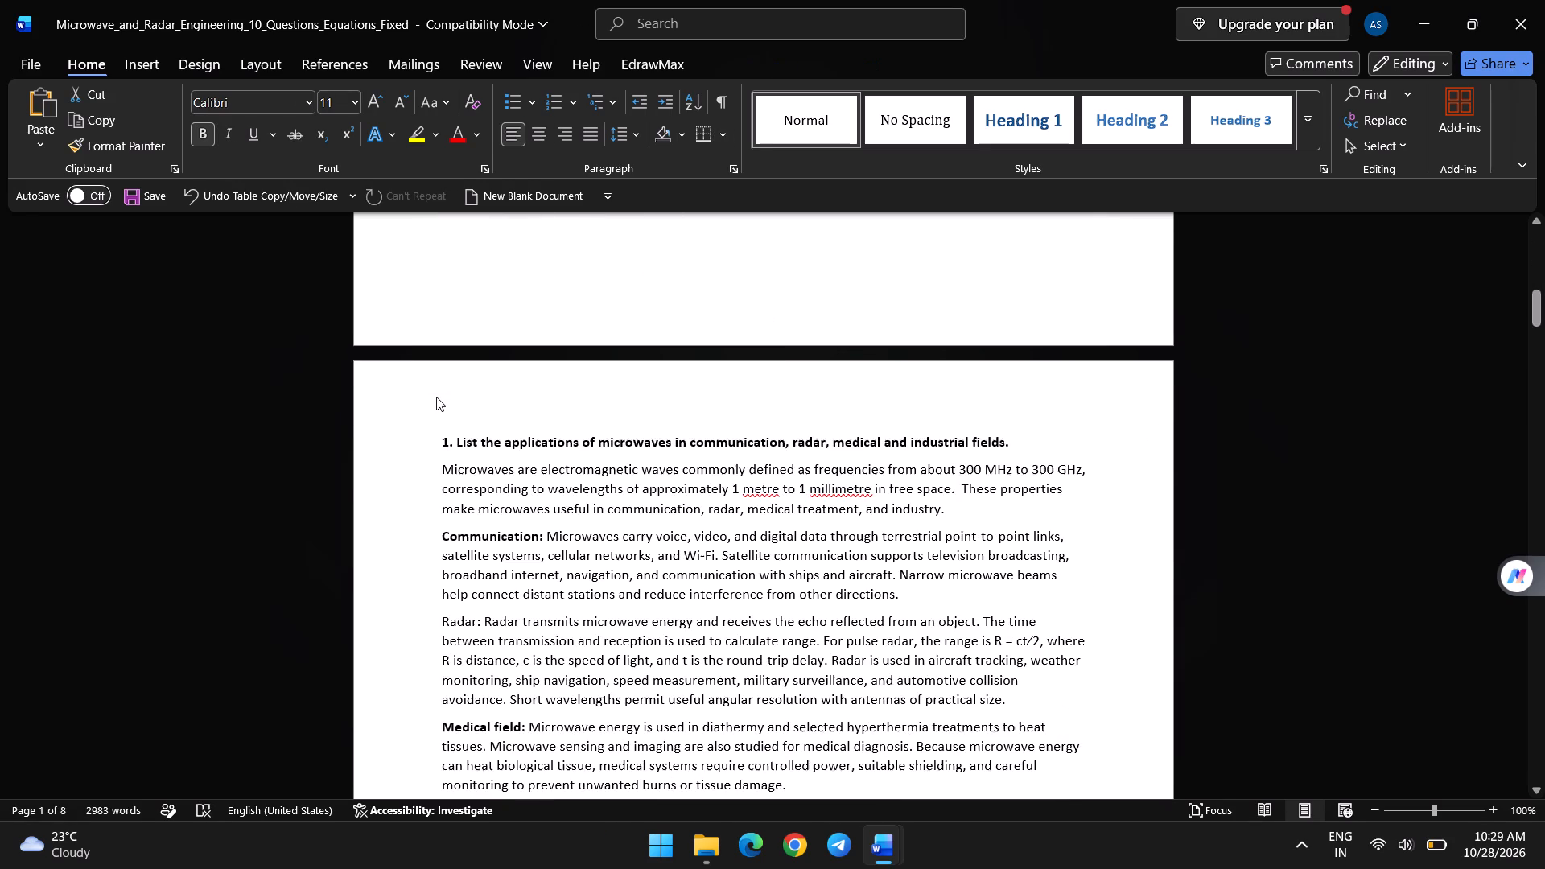
{"action": "key", "text": "BackSpace"}
{"action": "key", "text": "Return"}
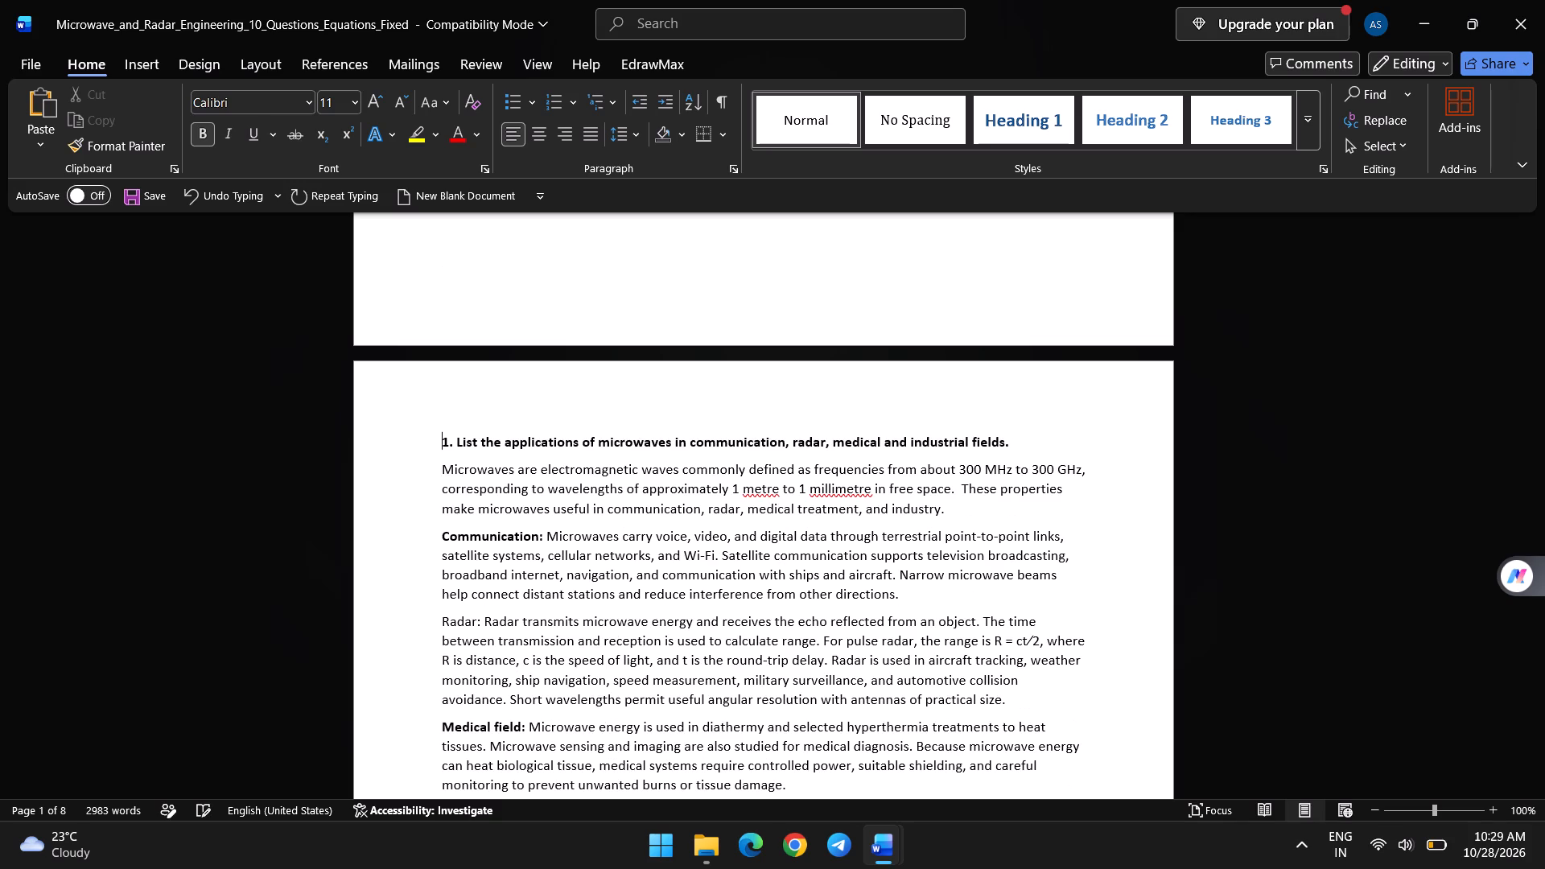
Set the font size of all Microwave and Radar text from the question 1 heading to the end to 12.
{"action": "left_click_drag", "start_coordinate": [440, 441], "coordinate": [614, 868]}
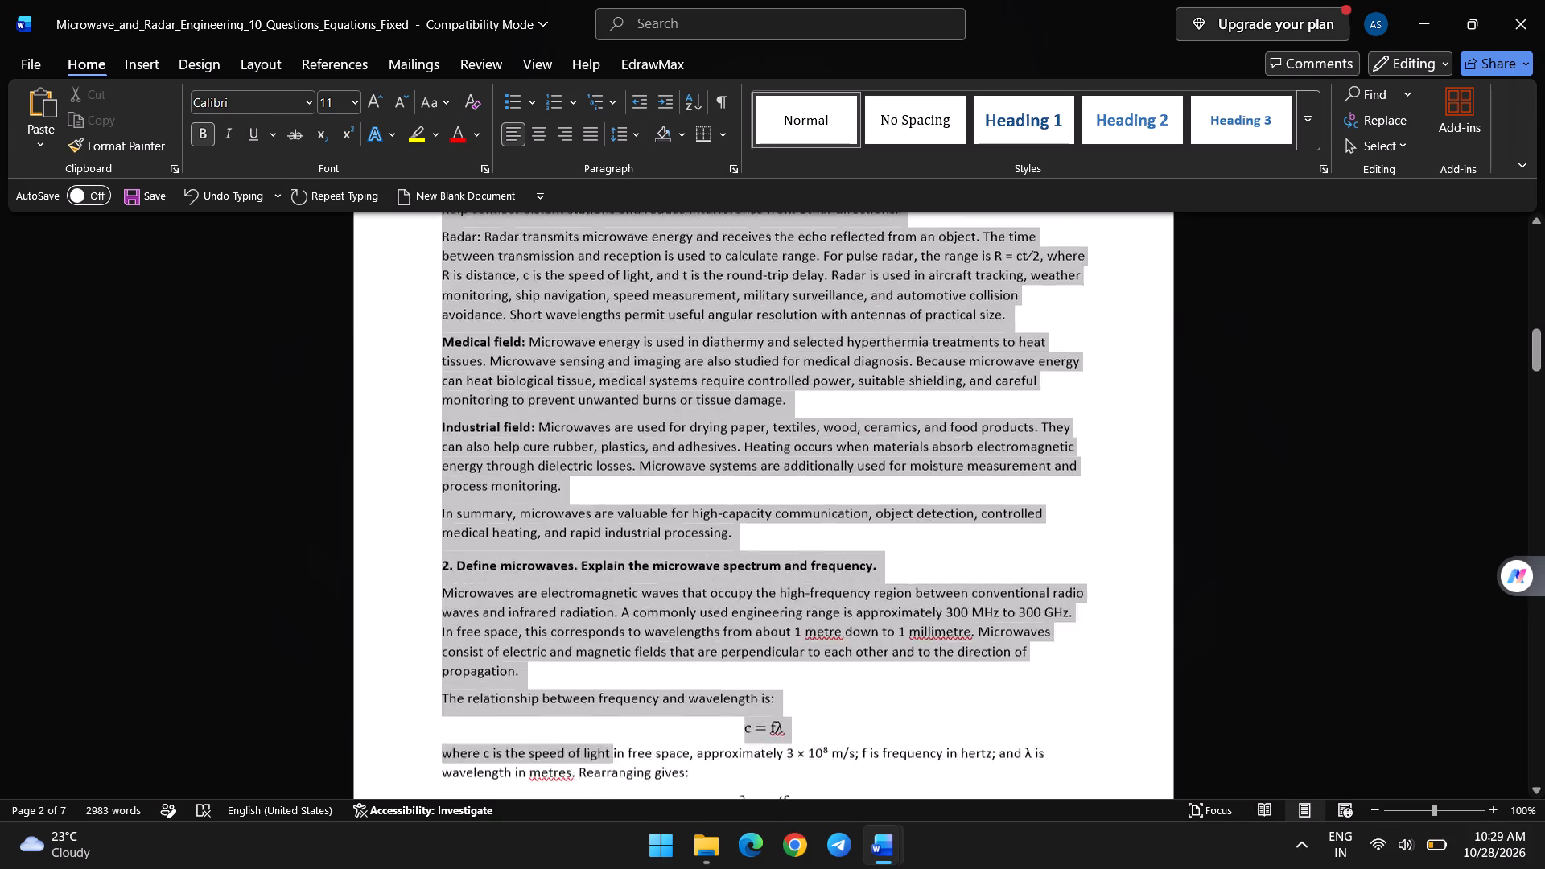
{"action": "left_click_drag", "start_coordinate": [614, 868], "coordinate": [634, 868]}
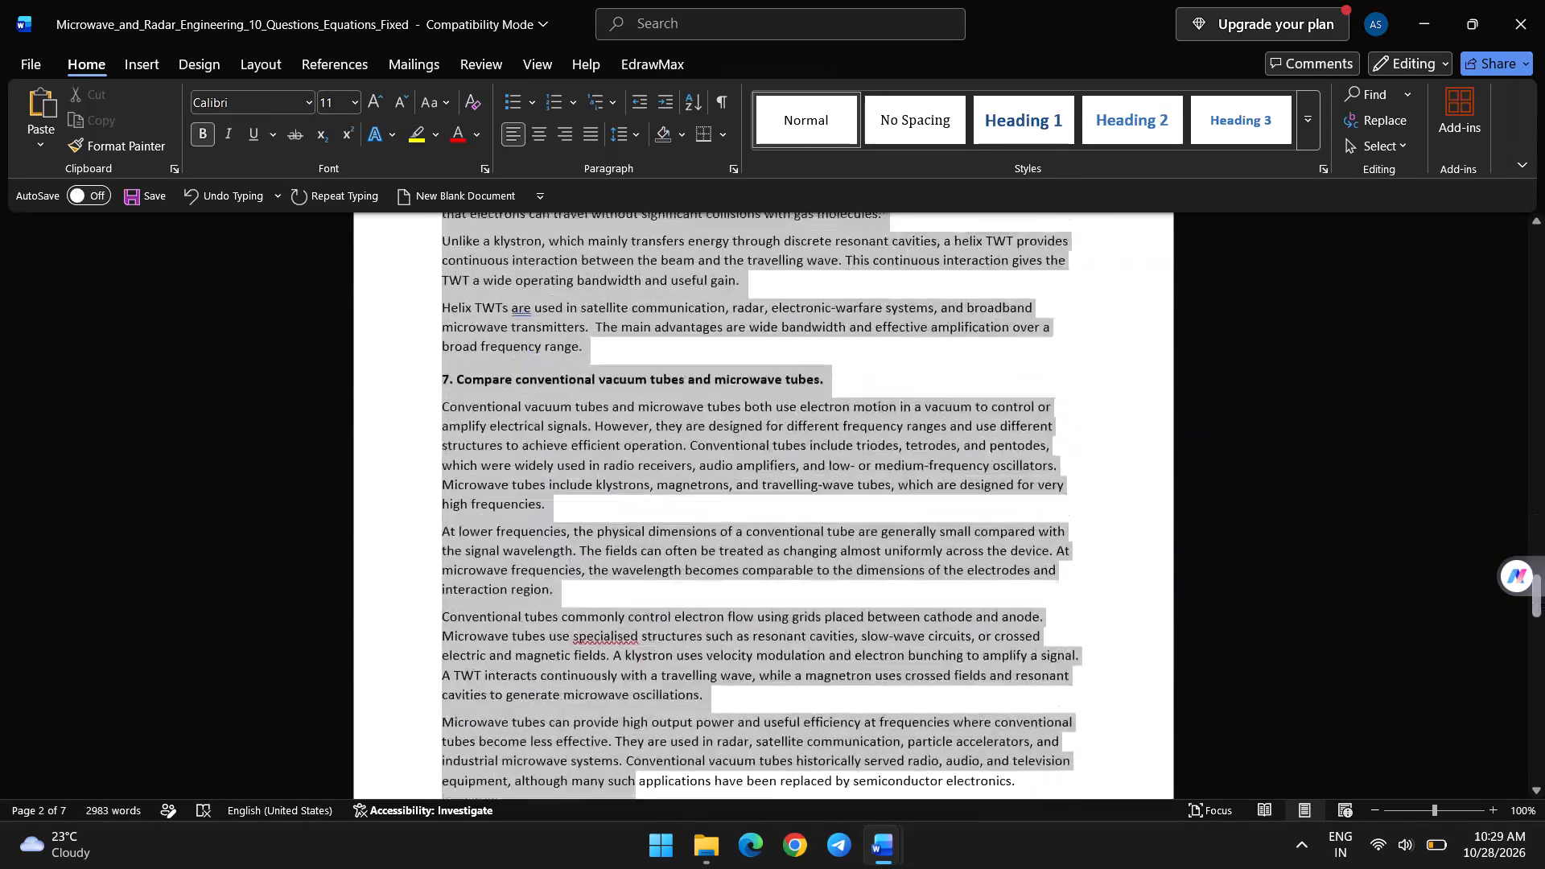
{"action": "left_click_drag", "start_coordinate": [634, 868], "coordinate": [637, 867]}
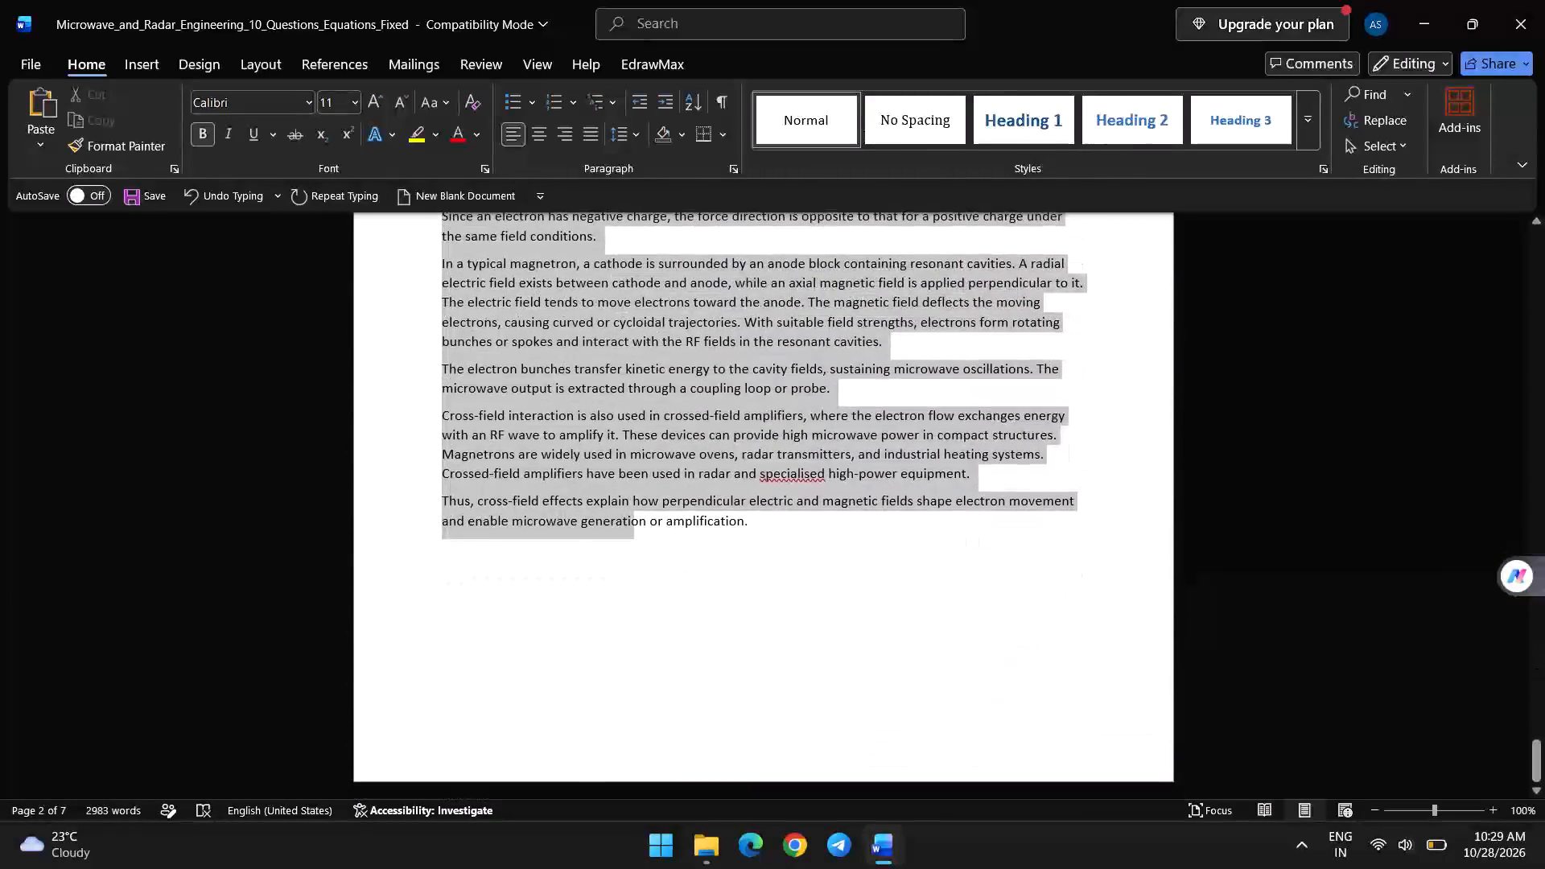
{"action": "left_click_drag", "start_coordinate": [637, 867], "coordinate": [807, 669]}
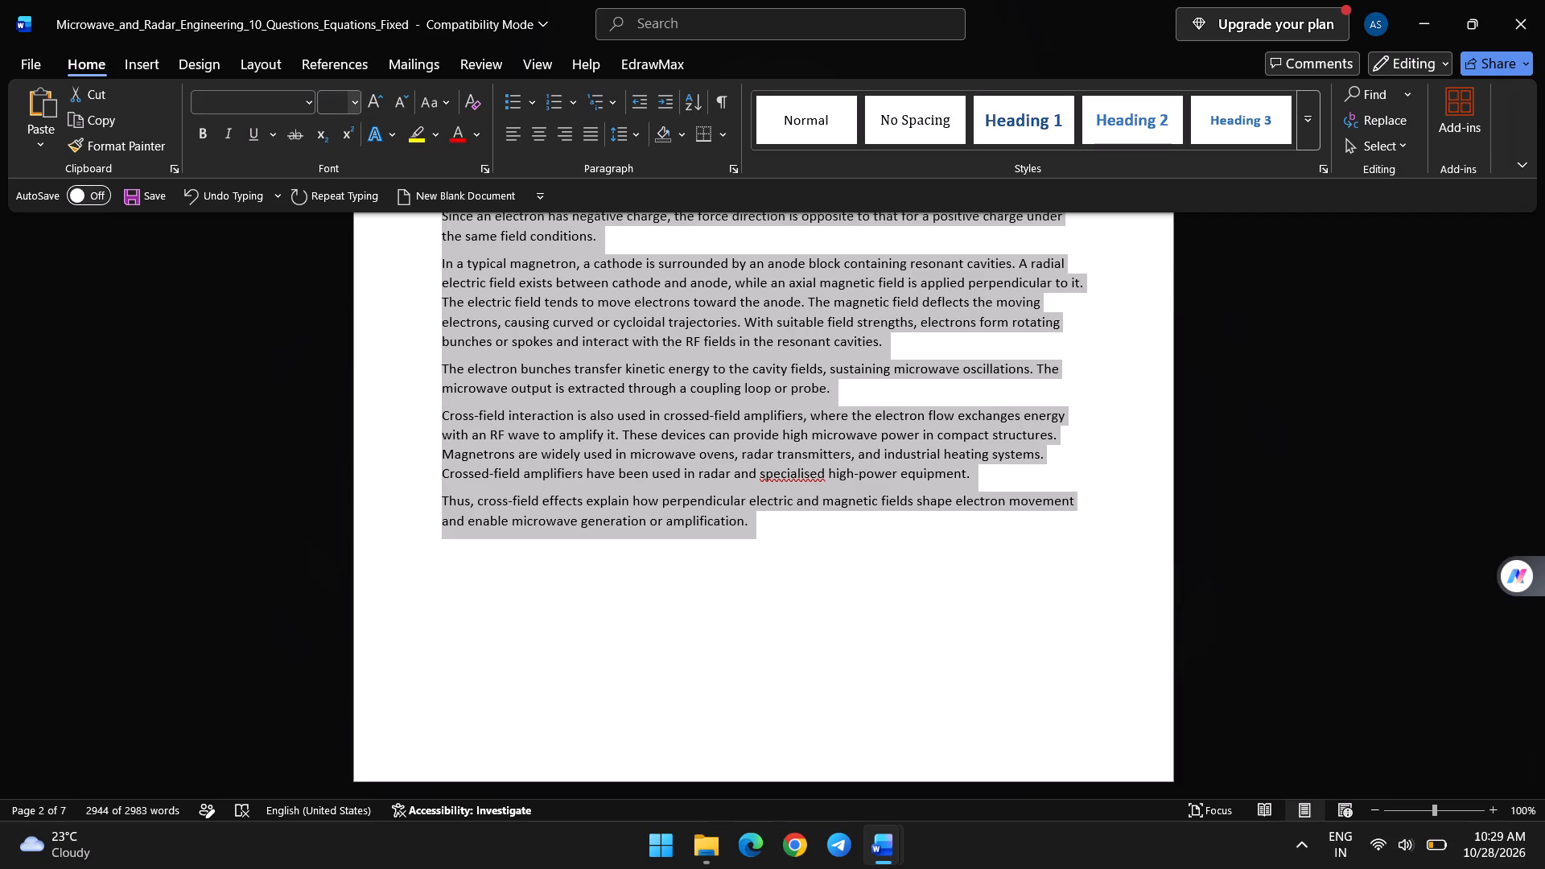
{"action": "left_click", "coordinate": [328, 97]}
{"action": "type", "text": "12"}
{"action": "key", "text": "Return"}
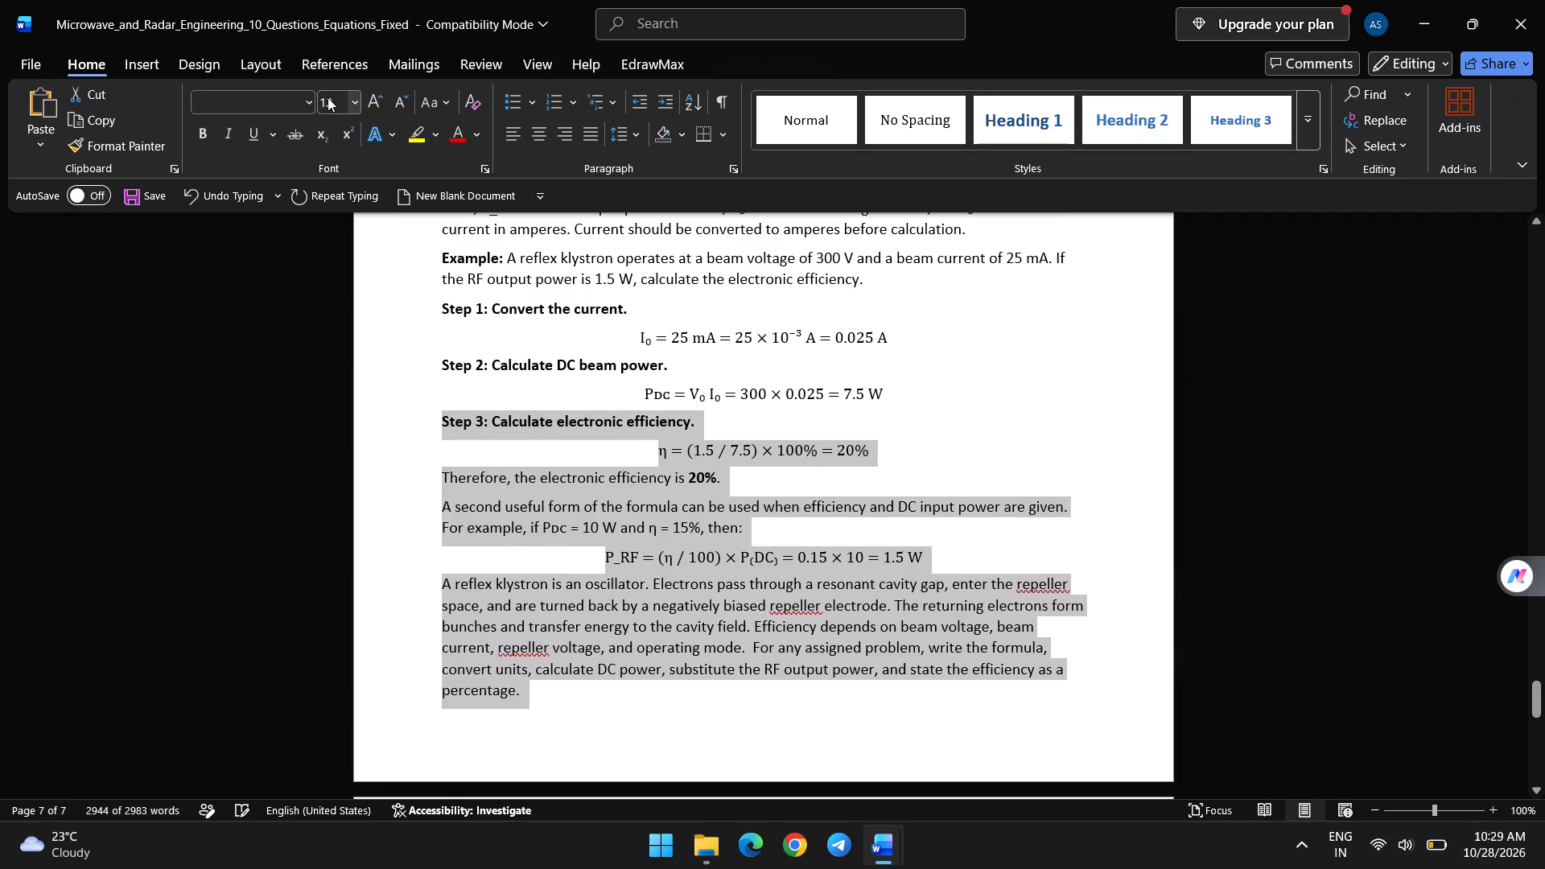
{"action": "left_click", "coordinate": [555, 455]}
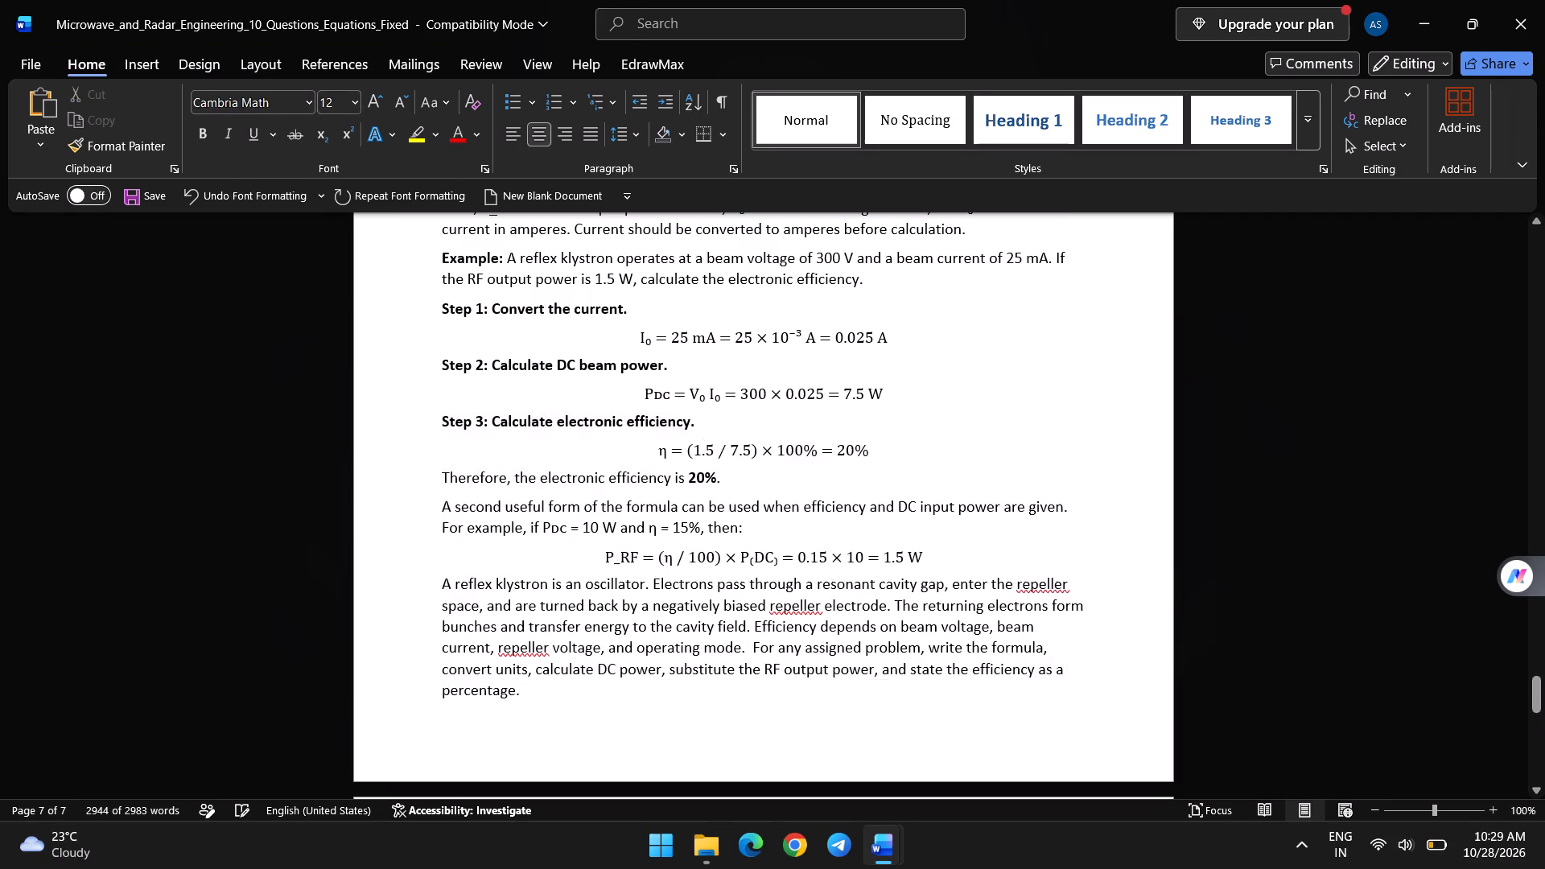
Save the Microwave and Radar Engineering assignment, check its cover and page 2 start, and close it.
{"action": "key", "text": "ctrl+s"}
{"action": "scroll", "coordinate": [855, 427], "scroll_direction": "up", "scroll_amount": 20}
{"action": "scroll", "coordinate": [855, 427], "scroll_direction": "up", "scroll_amount": 6}
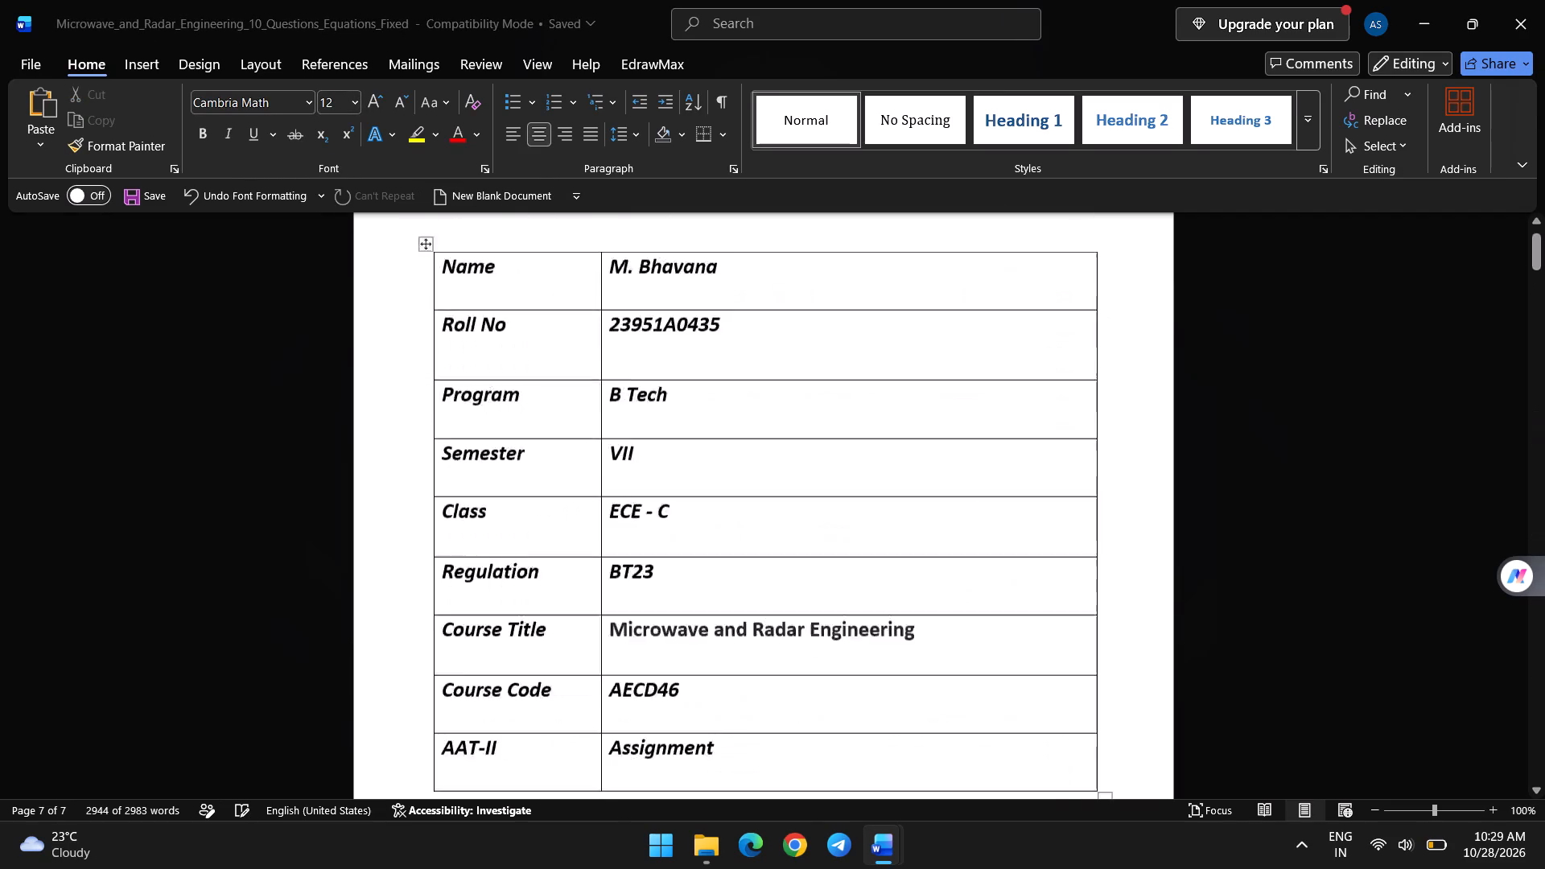
{"action": "scroll", "coordinate": [976, 398], "scroll_direction": "down", "scroll_amount": 2}
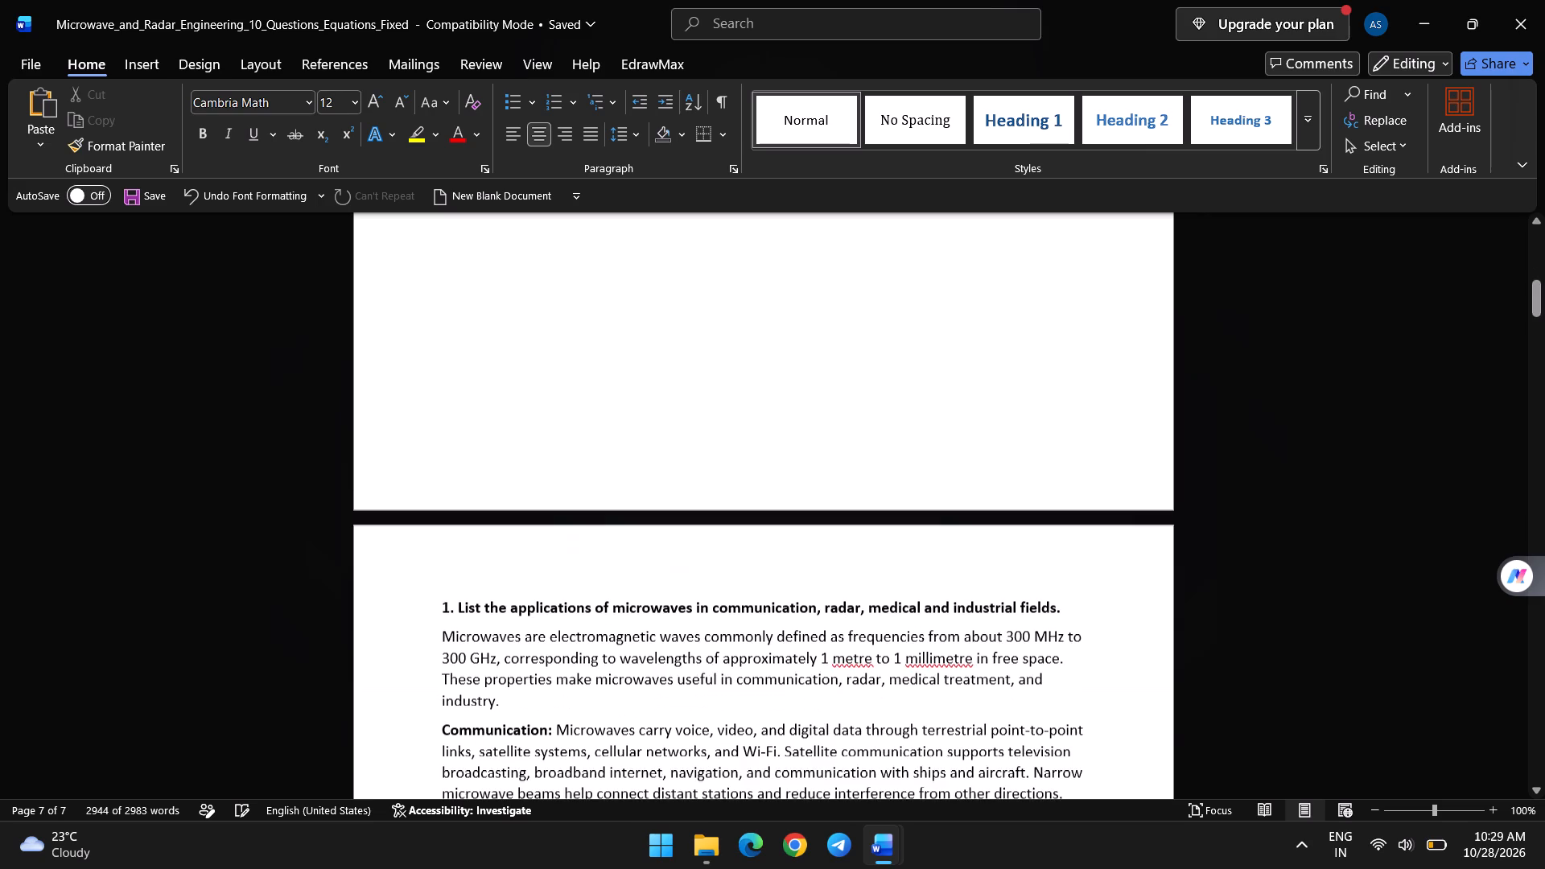
{"action": "left_click", "coordinate": [1526, 19]}
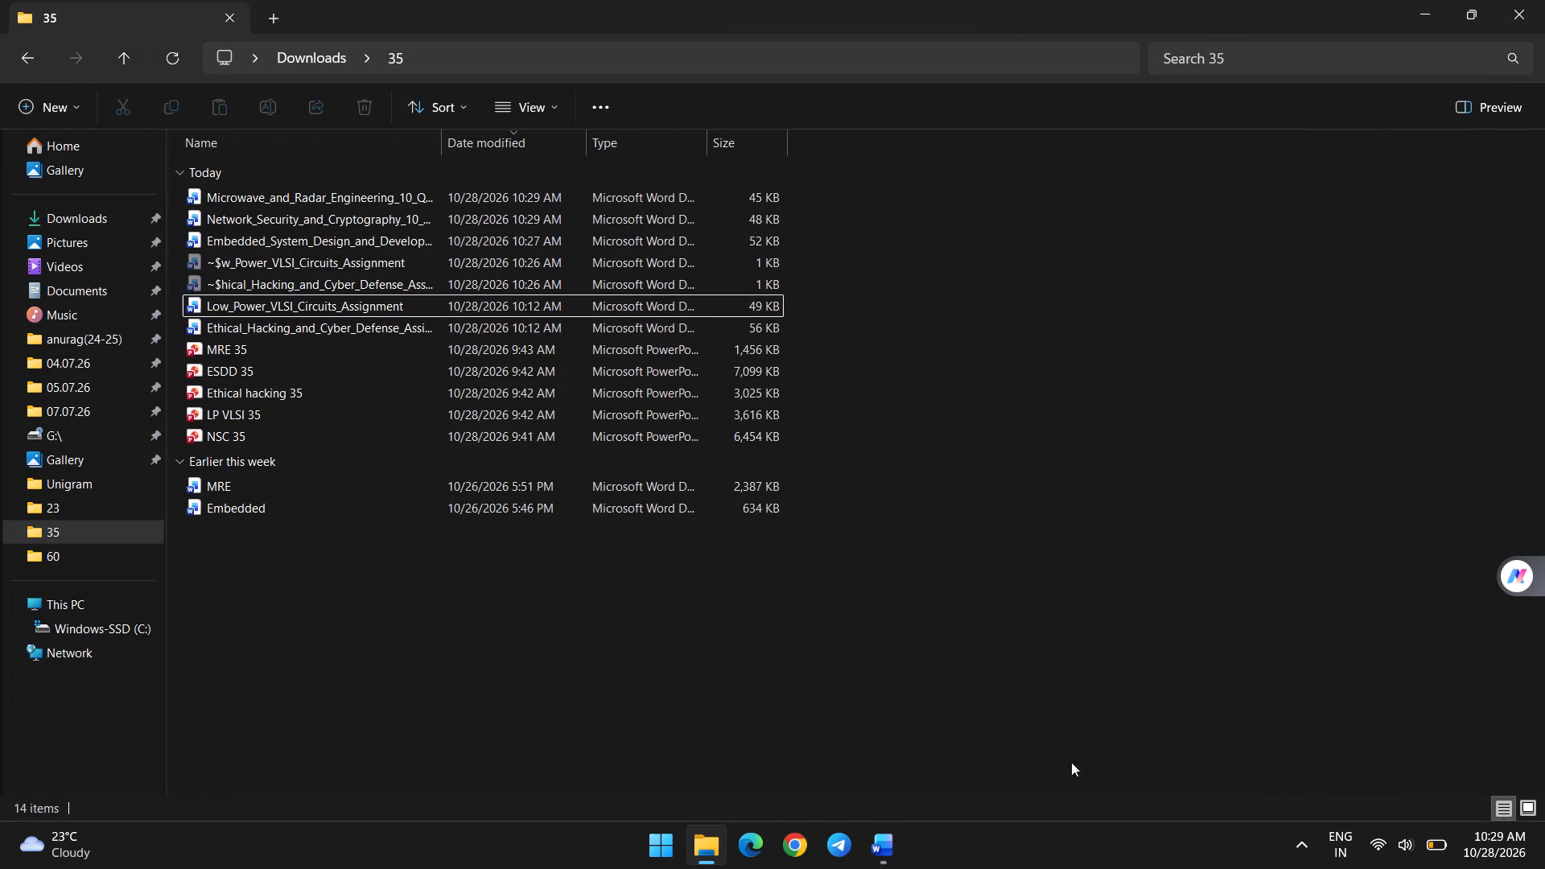
Switch to the open Ethical Hacking assignment and replace the stray "I" before the INSTITUTE OF AERONAUTICAL ENGINEERING title with two spaces.
{"action": "left_click", "coordinate": [827, 780]}
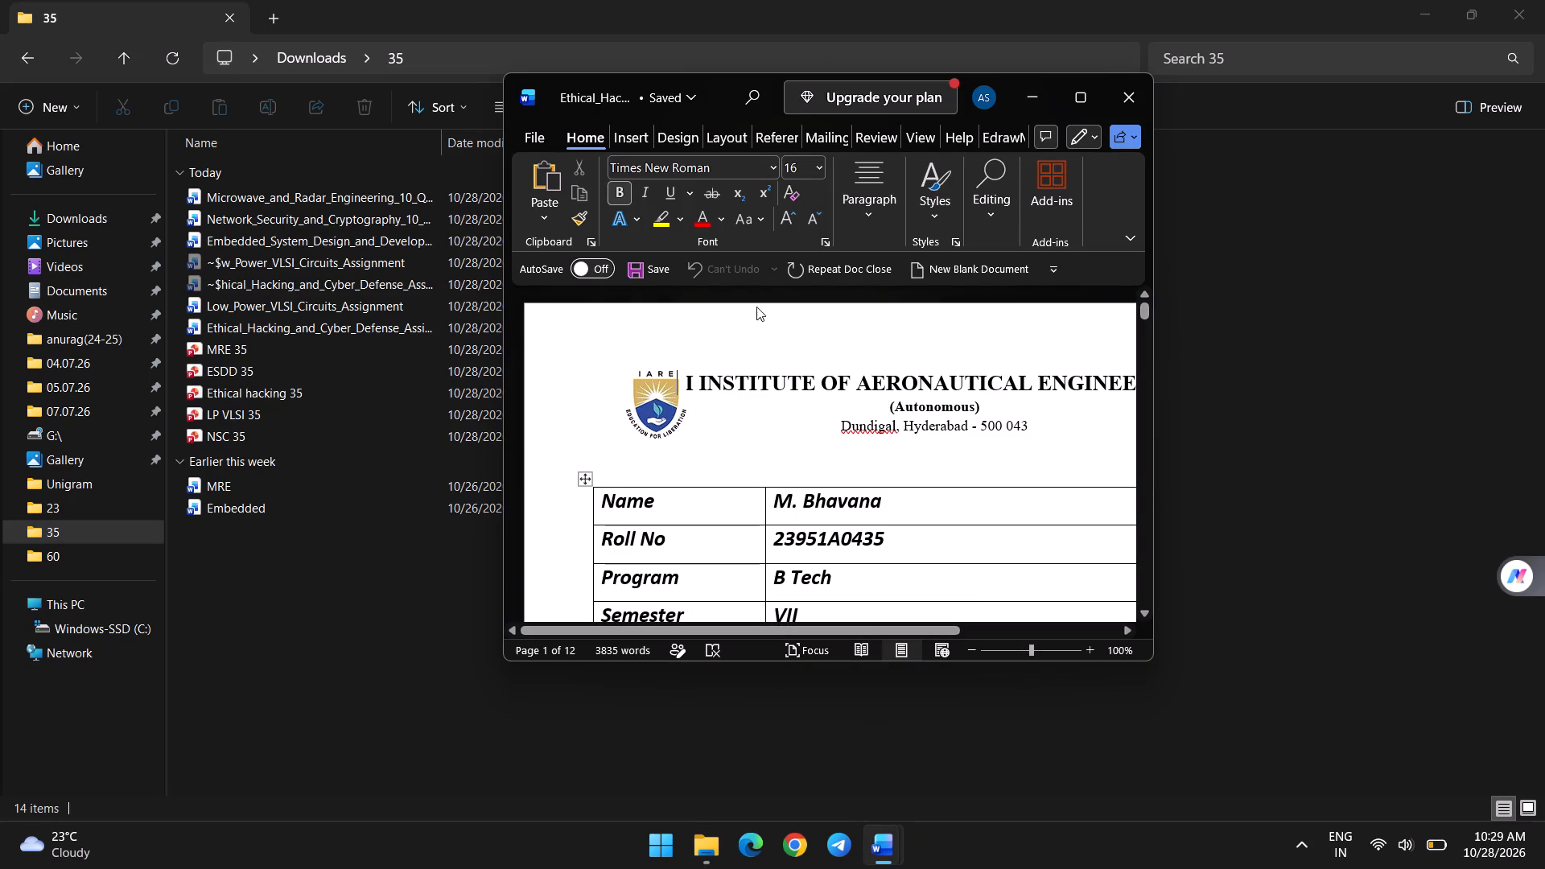
{"action": "left_click", "coordinate": [698, 388]}
{"action": "key", "text": "BackSpace"}
{"action": "key", "text": "BackSpace"}
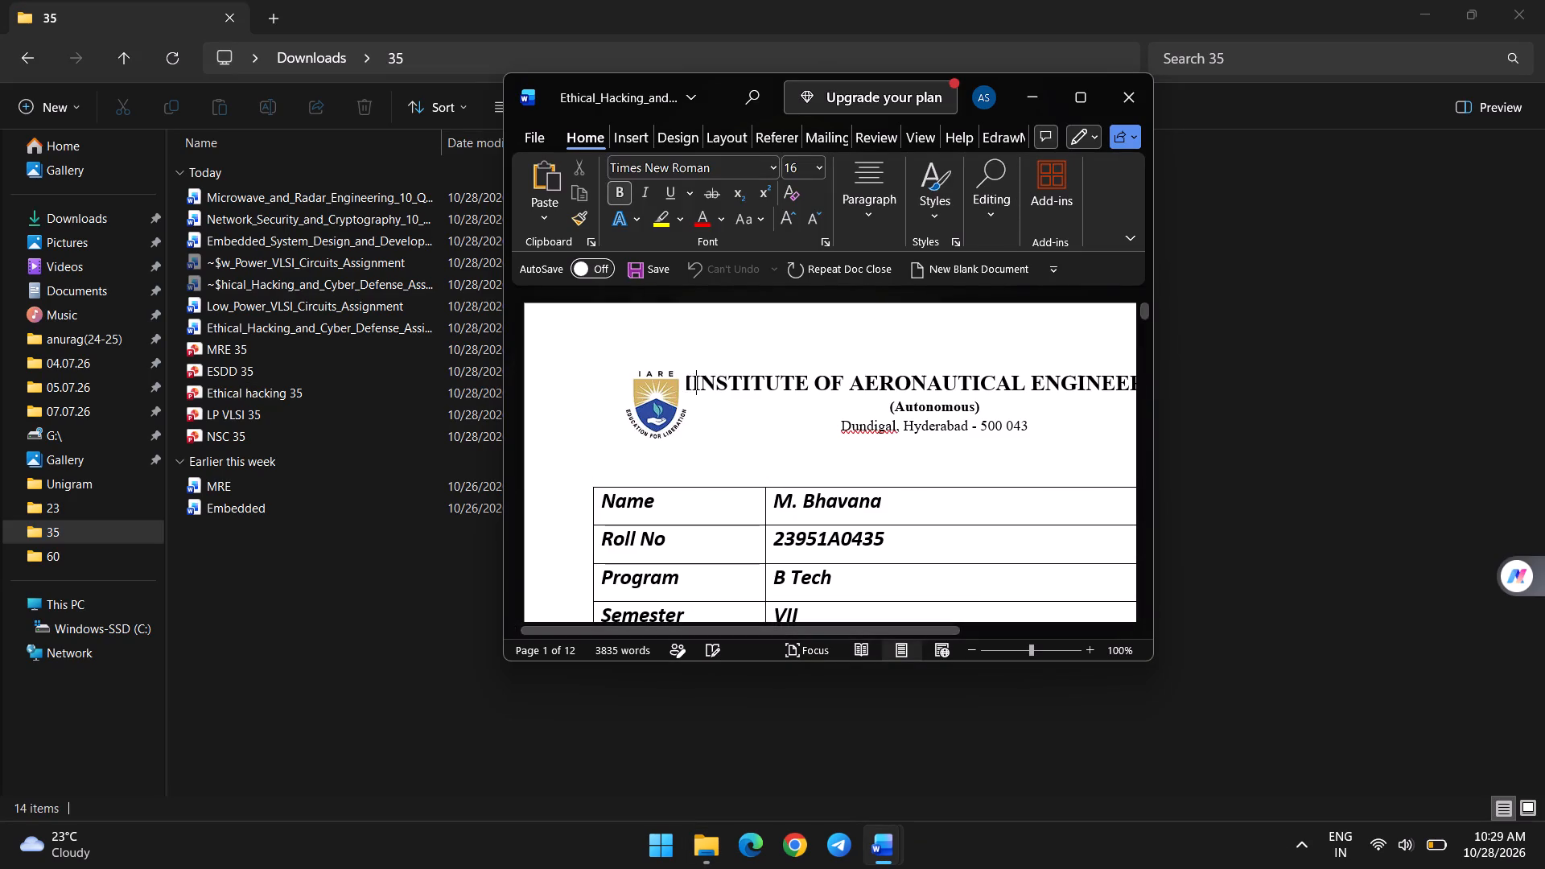
{"action": "key", "text": "BackSpace"}
{"action": "key", "text": "space"}
{"action": "key", "text": "space"}
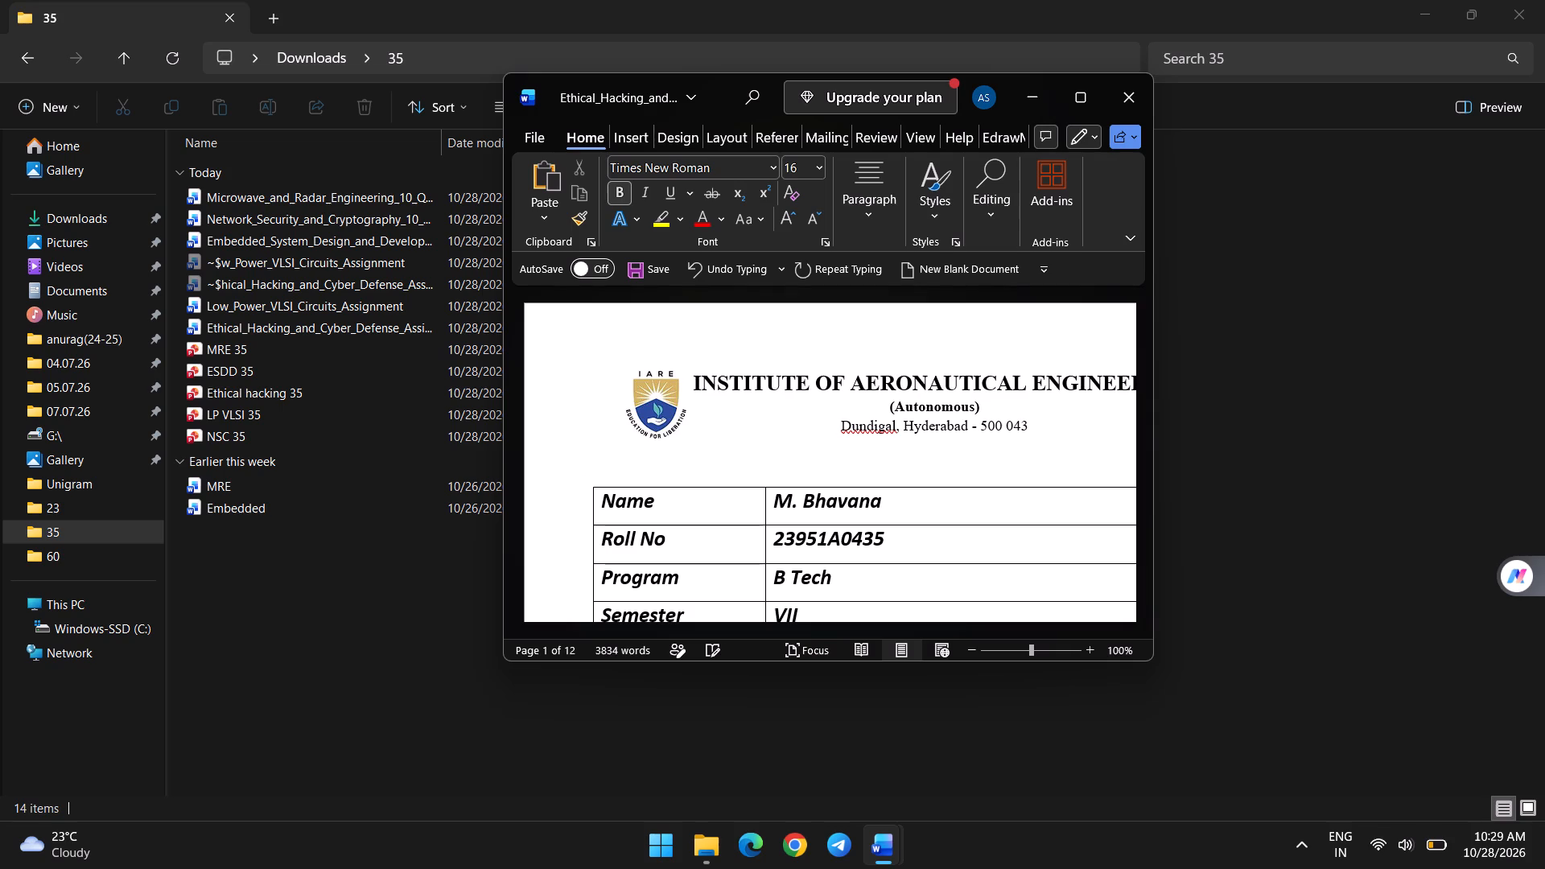
Maximize the Ethical Hacking assignment and stretch its cover table down the first page.
{"action": "left_click", "coordinate": [1082, 95]}
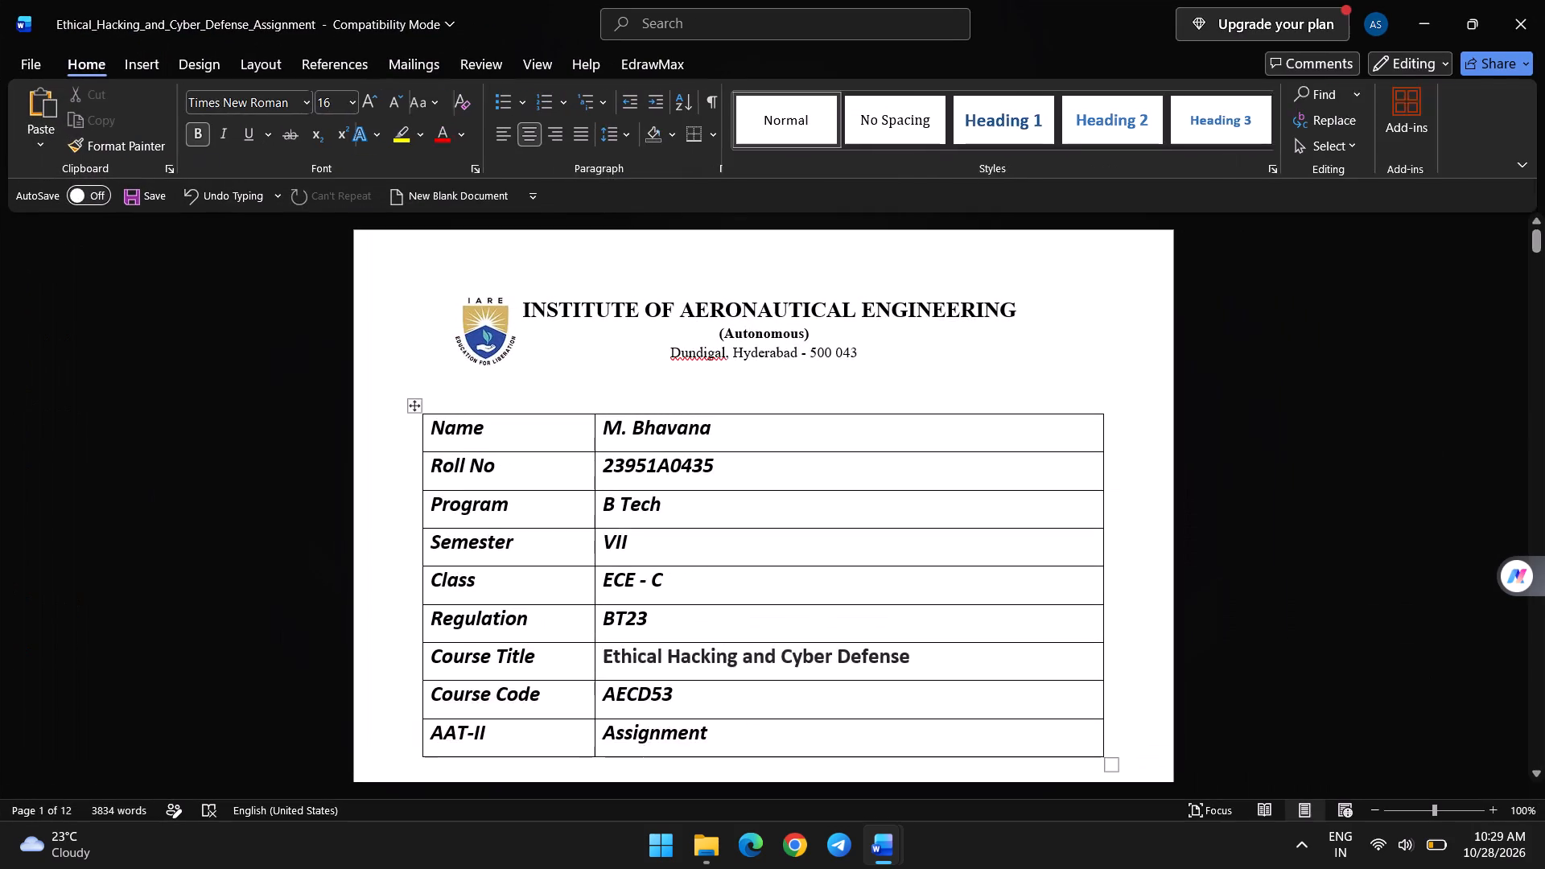
{"action": "scroll", "coordinate": [818, 492], "scroll_direction": "down", "scroll_amount": 1}
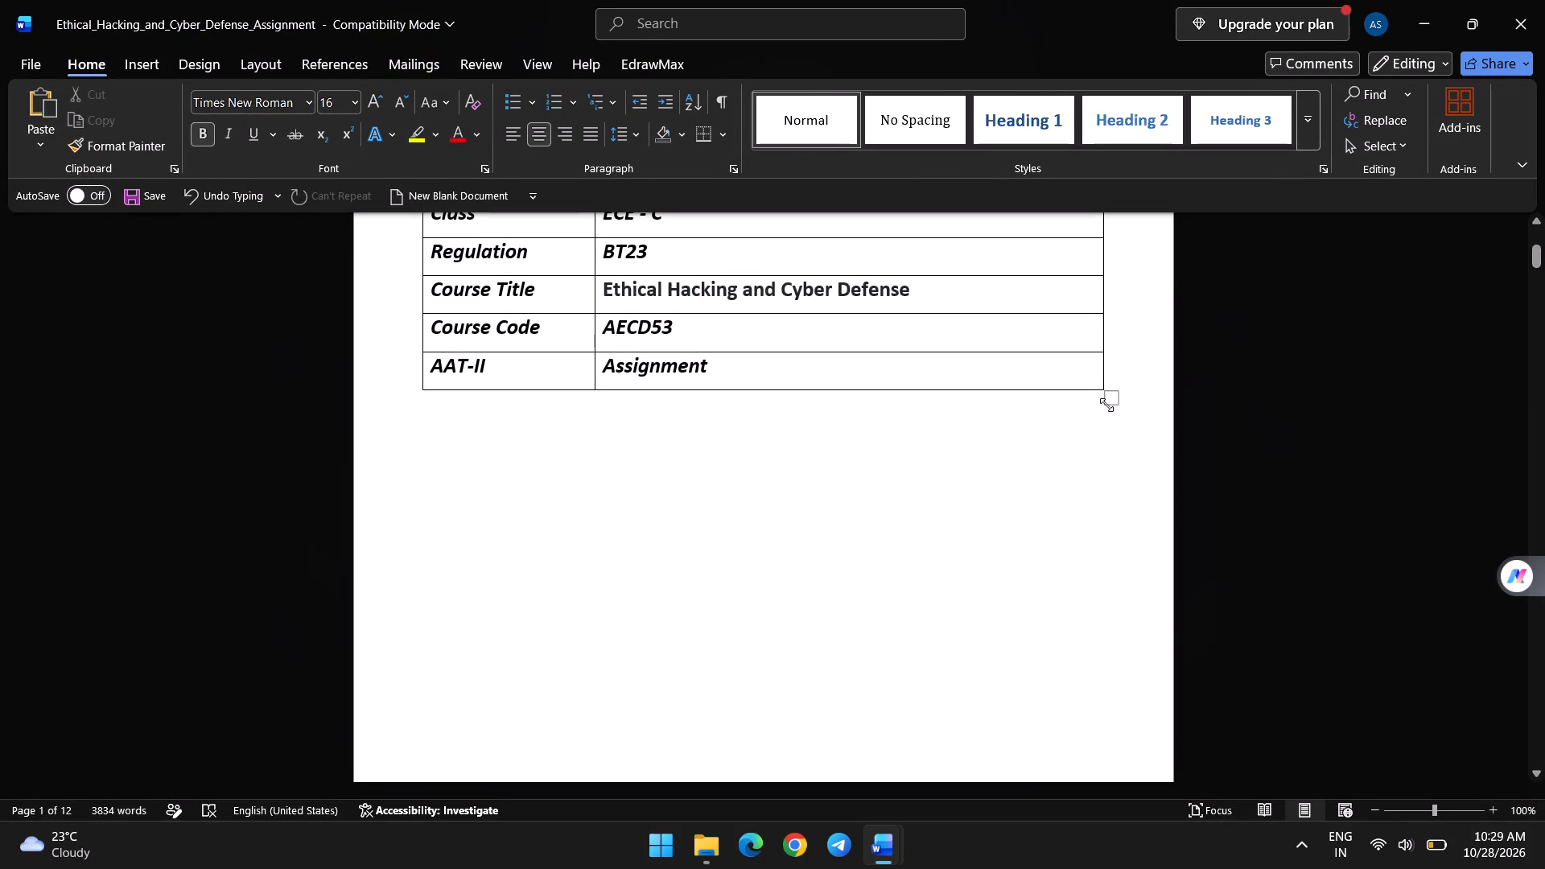
{"action": "left_click_drag", "start_coordinate": [1106, 405], "coordinate": [1105, 640]}
Delete the blank lines above the question 1 heading so that it starts at the top of page 2.
{"action": "scroll", "coordinate": [893, 619], "scroll_direction": "down", "scroll_amount": 1}
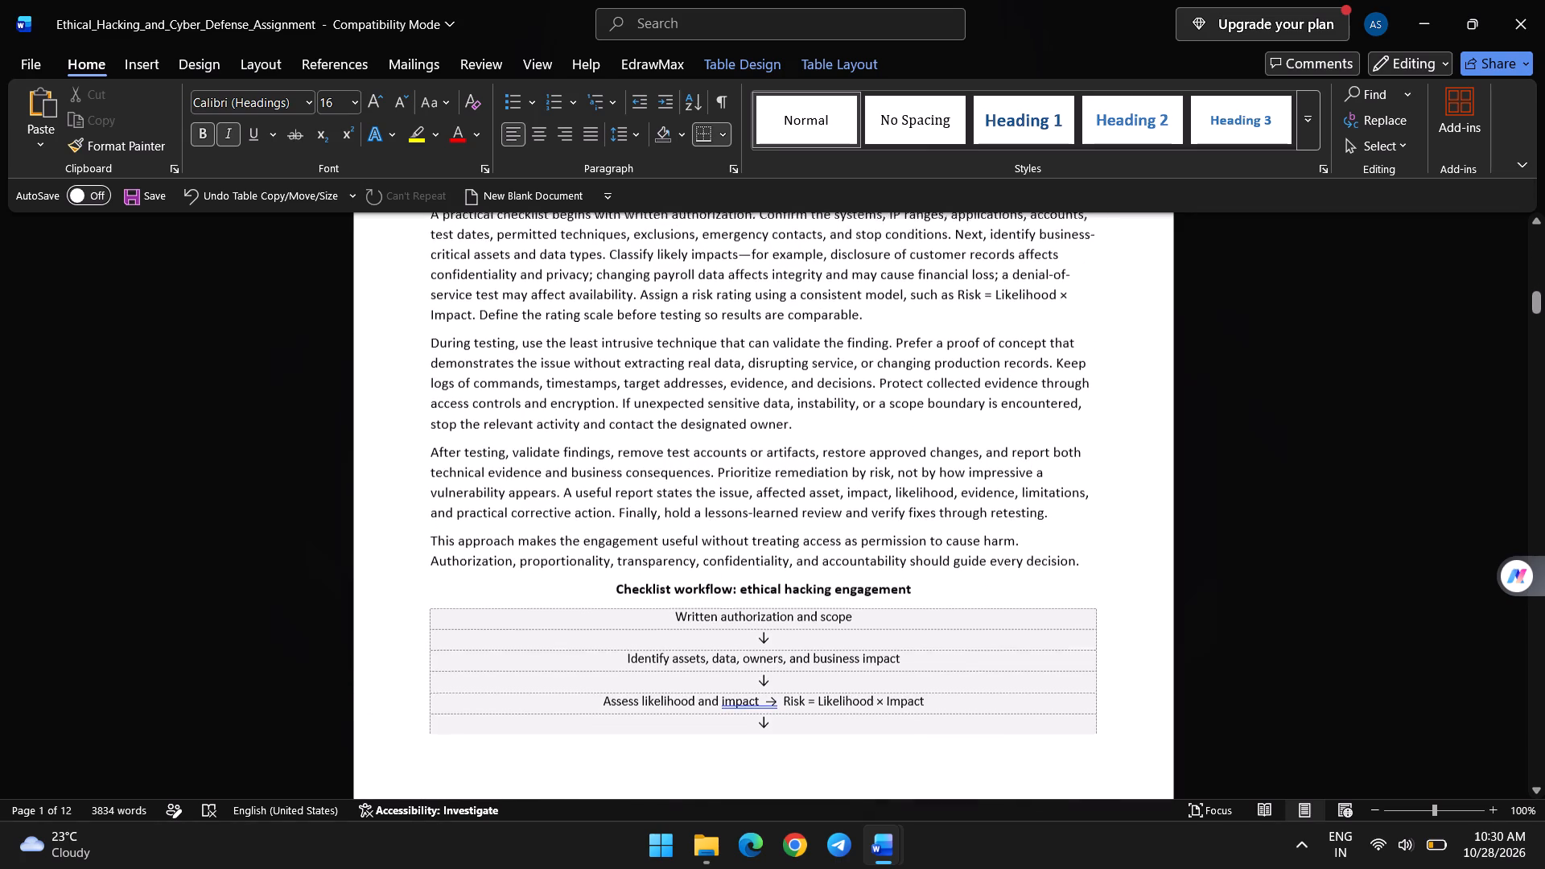
{"action": "scroll", "coordinate": [657, 529], "scroll_direction": "up", "scroll_amount": 1}
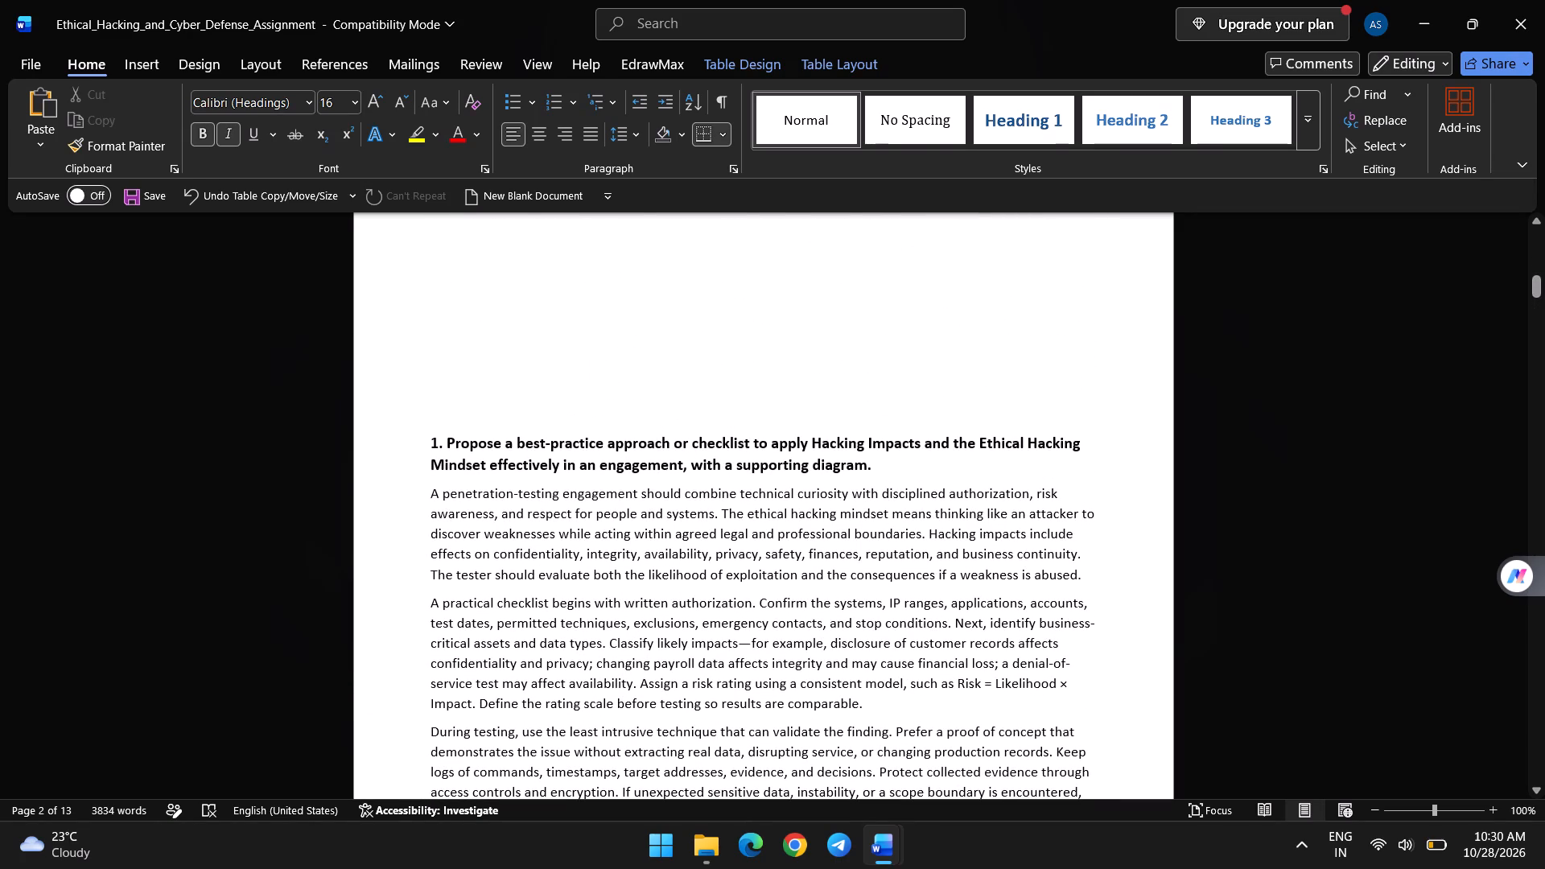
{"action": "left_click_drag", "start_coordinate": [432, 418], "coordinate": [421, 251]}
{"action": "key", "text": "BackSpace"}
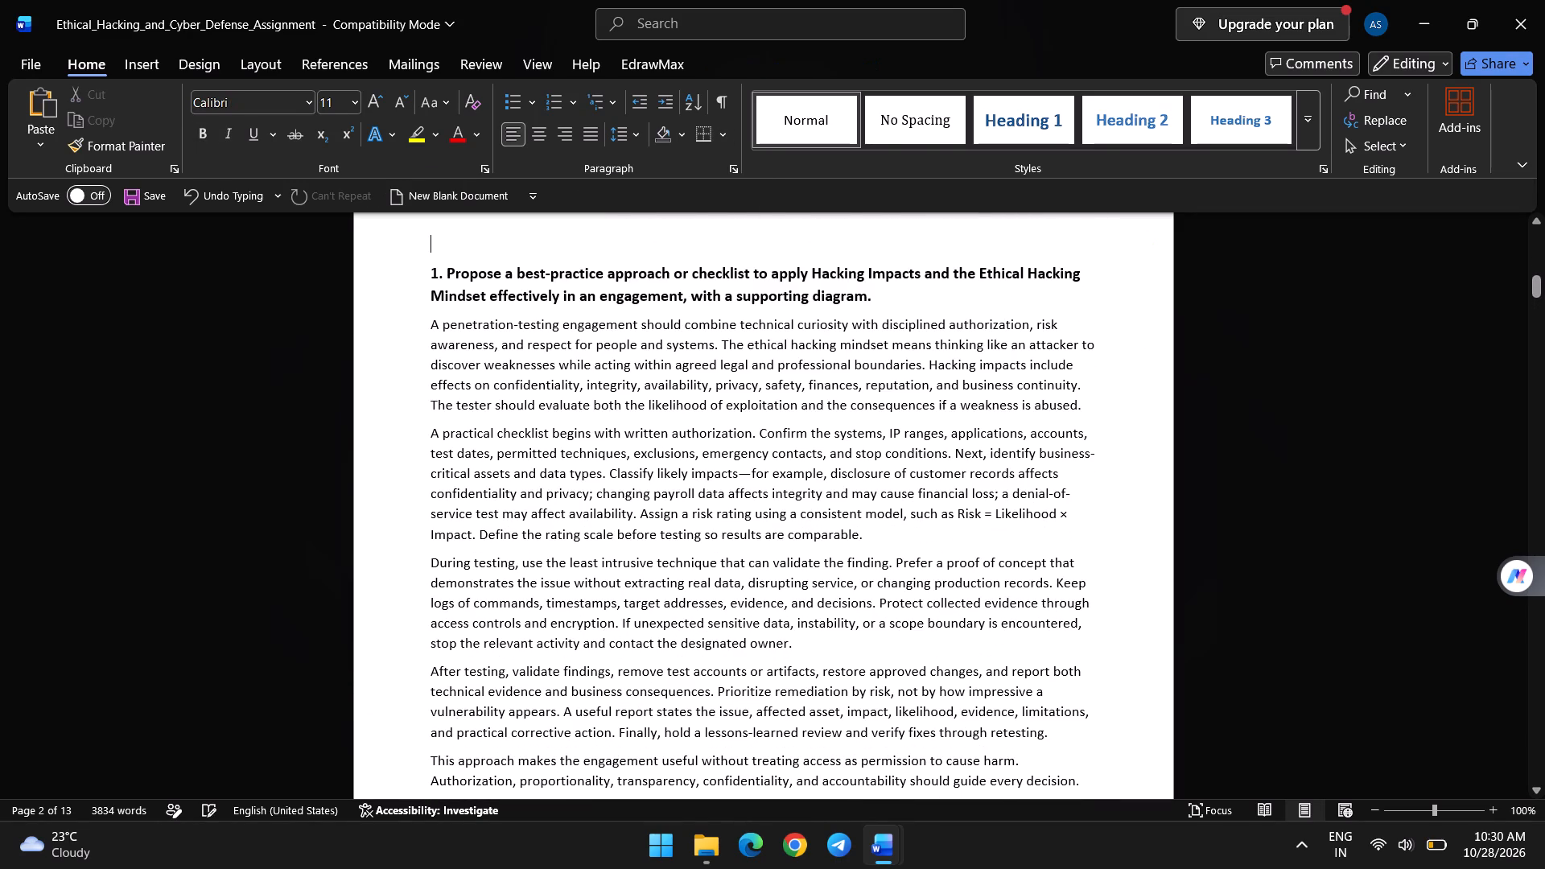
{"action": "key", "text": "Down"}
{"action": "key", "text": "BackSpace"}
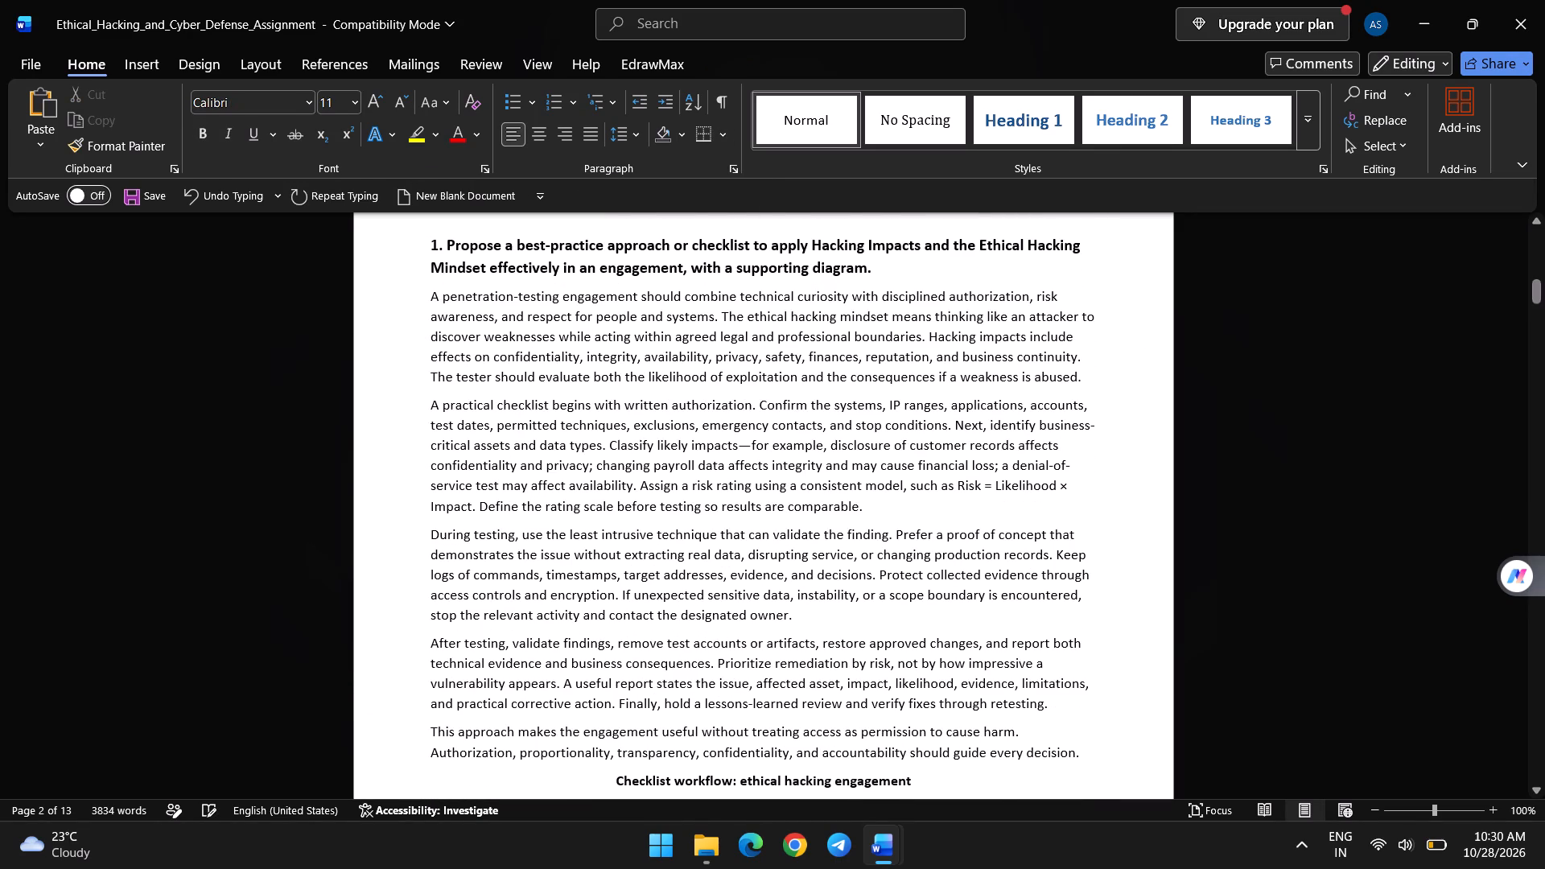
{"action": "scroll", "coordinate": [529, 336], "scroll_direction": "up", "scroll_amount": 1}
{"action": "key", "text": "BackSpace"}
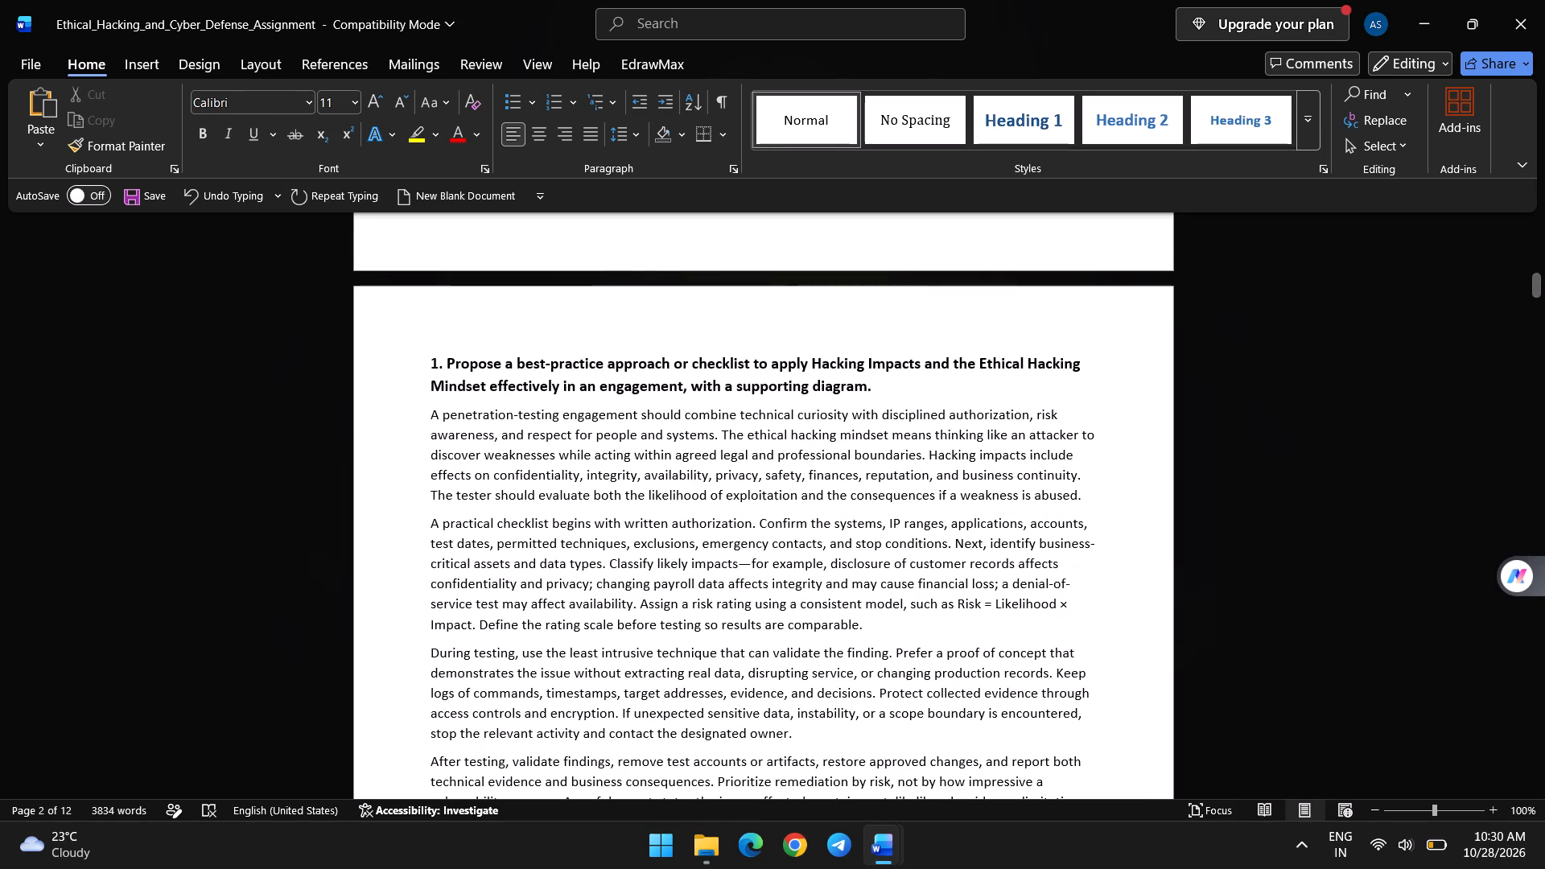
{"action": "key", "text": "BackSpace"}
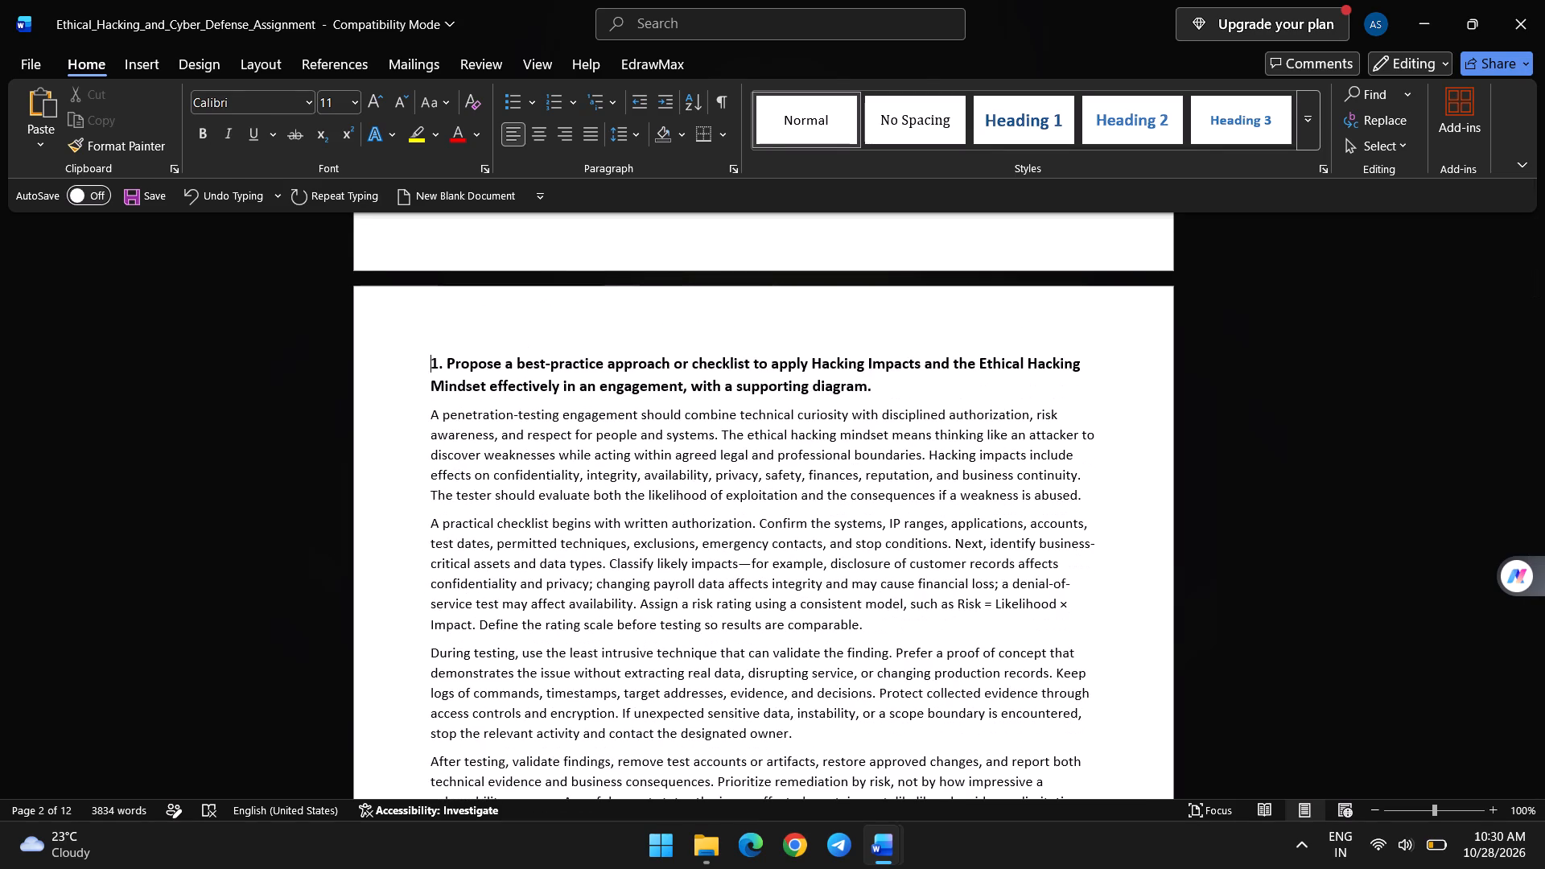
Check the font sizes of the question 1 heading and its body paragraphs.
{"action": "left_click_drag", "start_coordinate": [433, 358], "coordinate": [614, 622]}
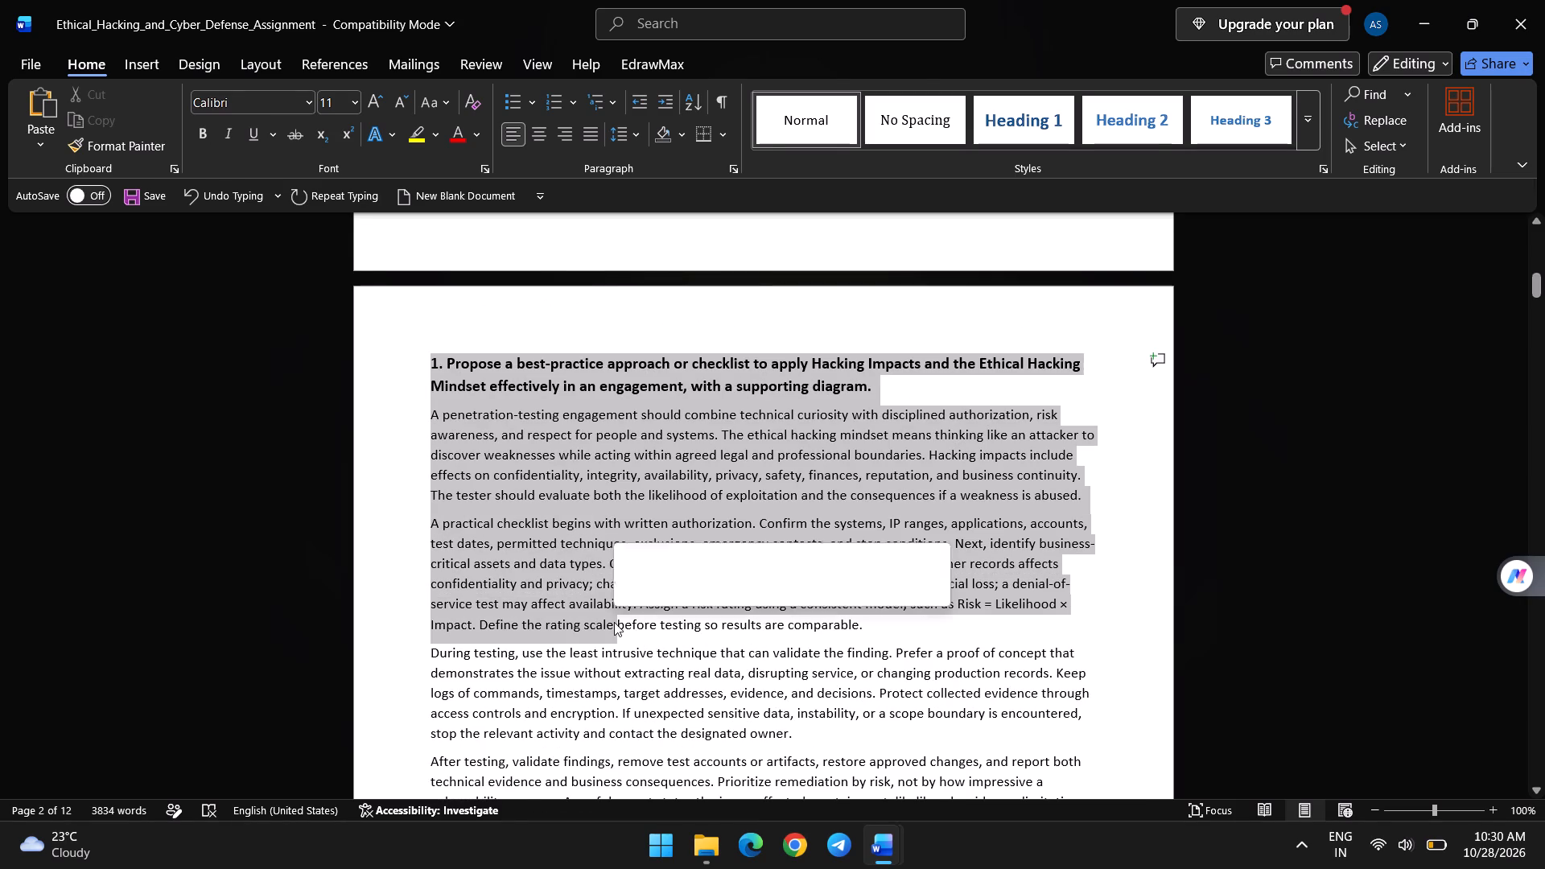
{"action": "left_click_drag", "start_coordinate": [522, 505], "coordinate": [554, 538]}
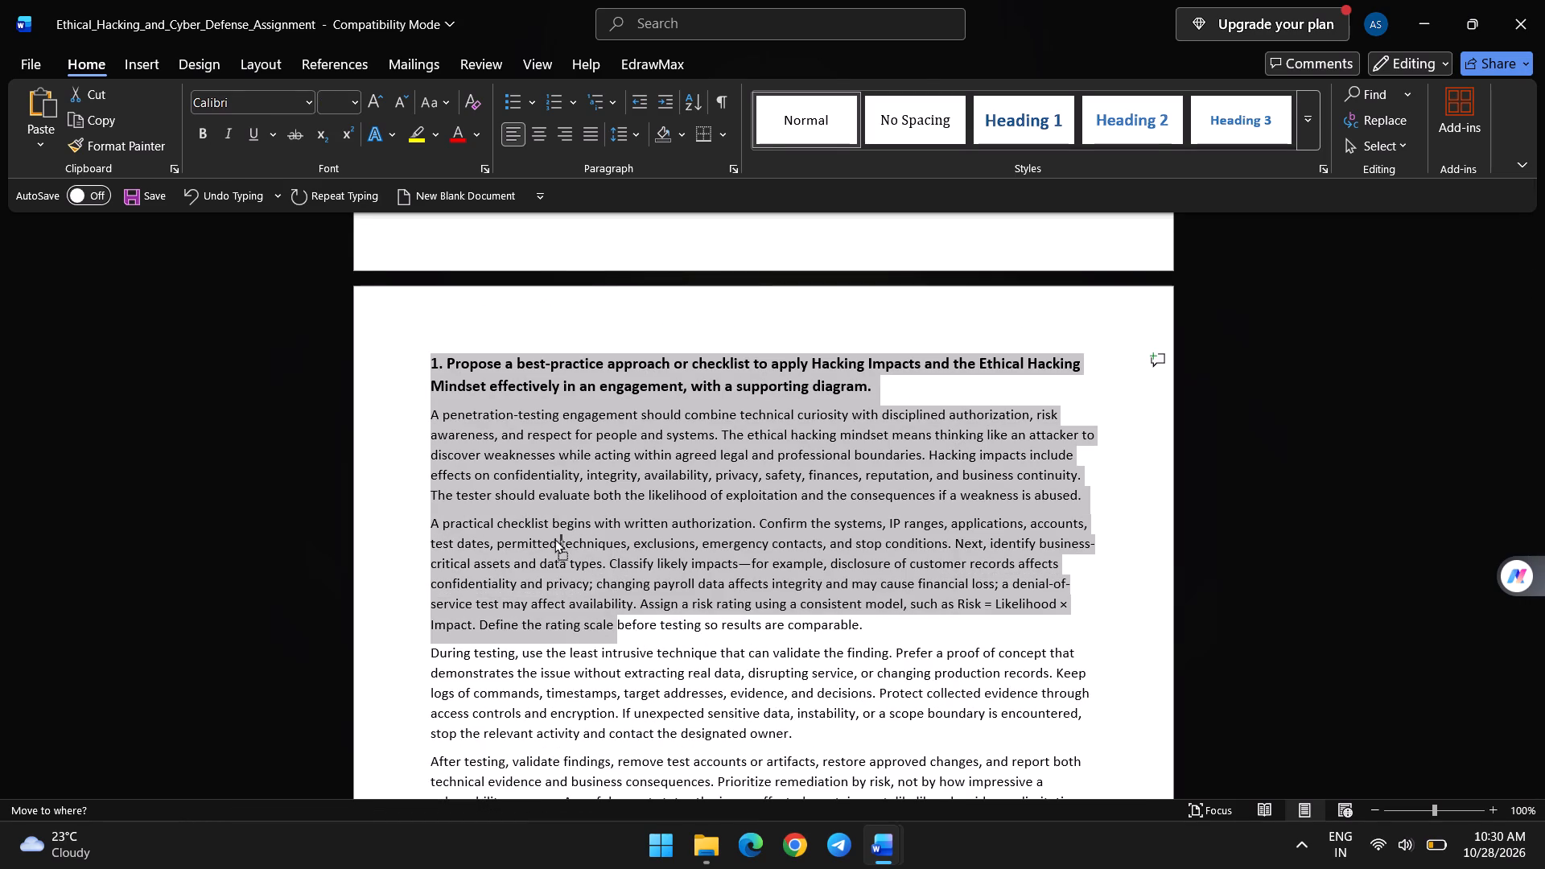
{"action": "left_click_drag", "start_coordinate": [554, 538], "coordinate": [553, 538]}
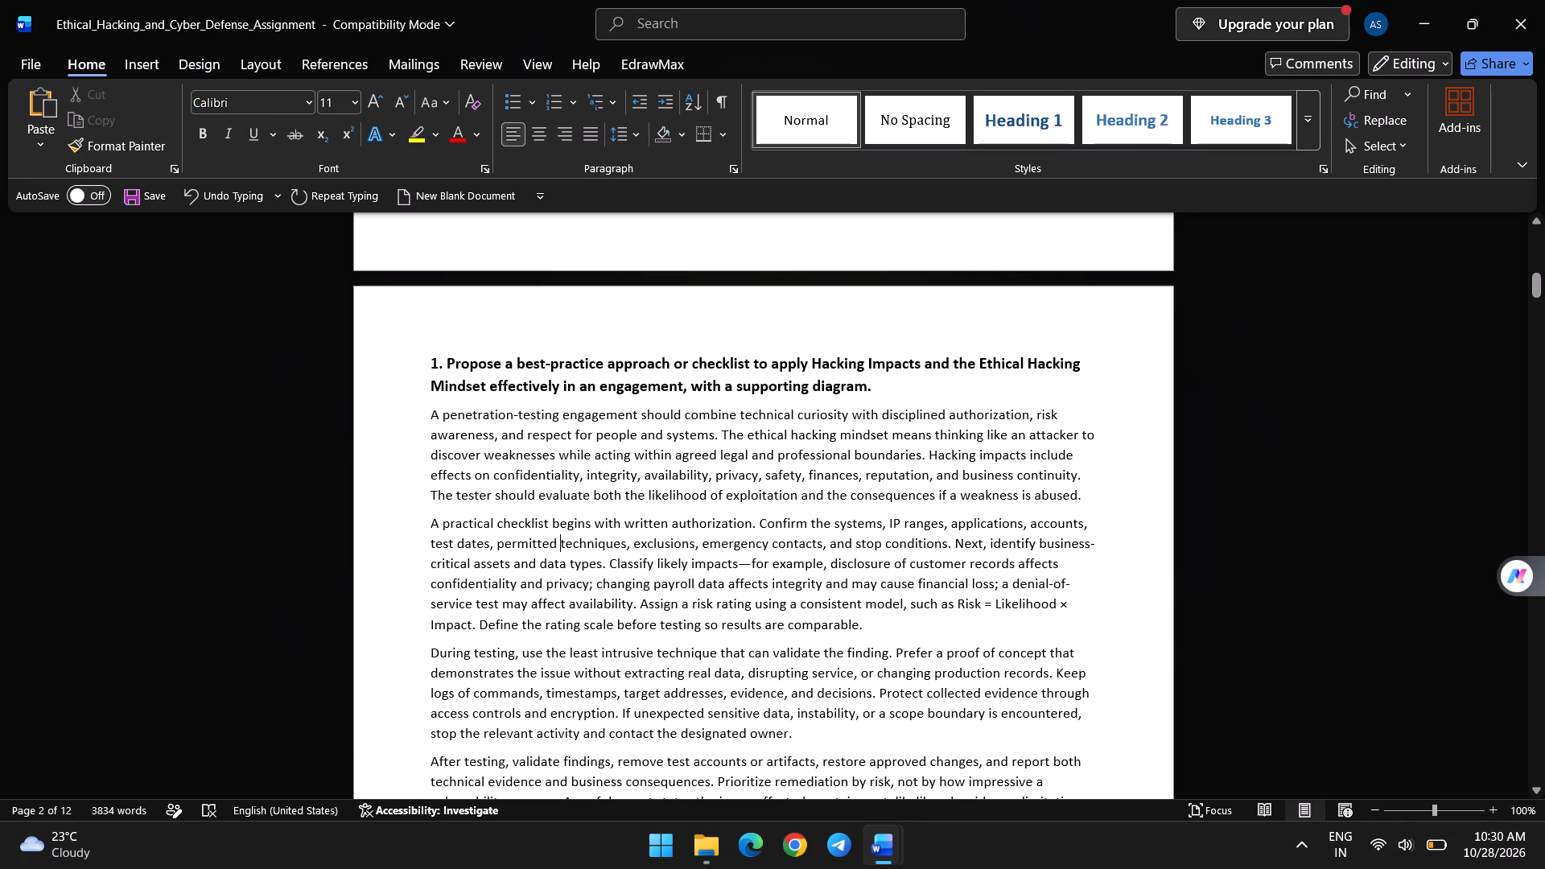
{"action": "left_click_drag", "start_coordinate": [528, 490], "coordinate": [568, 544]}
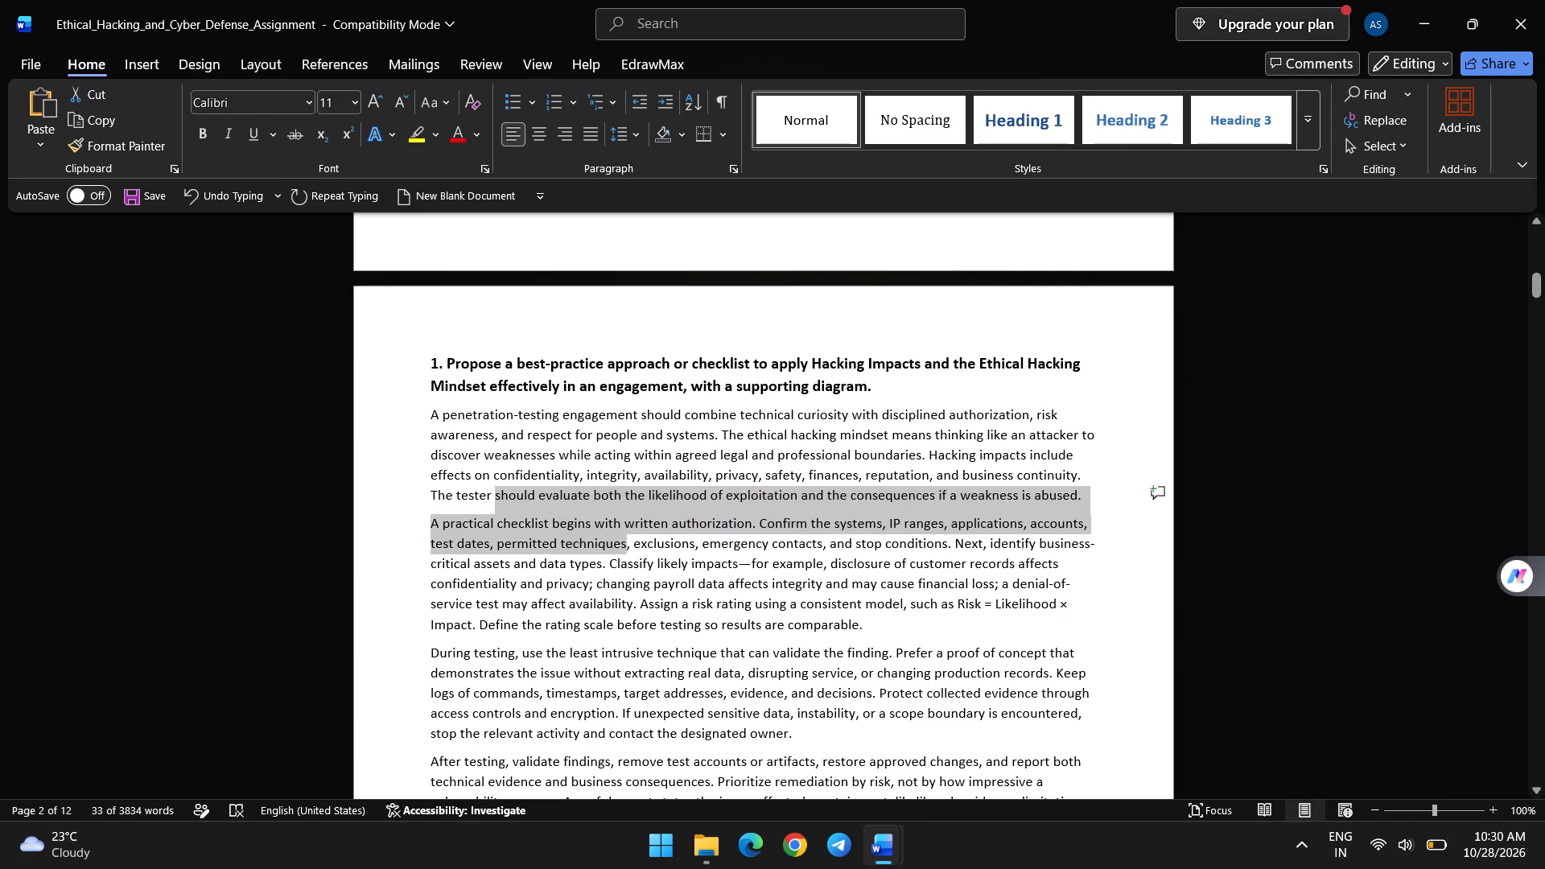
{"action": "left_click_drag", "start_coordinate": [433, 366], "coordinate": [478, 387]}
{"action": "left_click", "coordinate": [488, 426]}
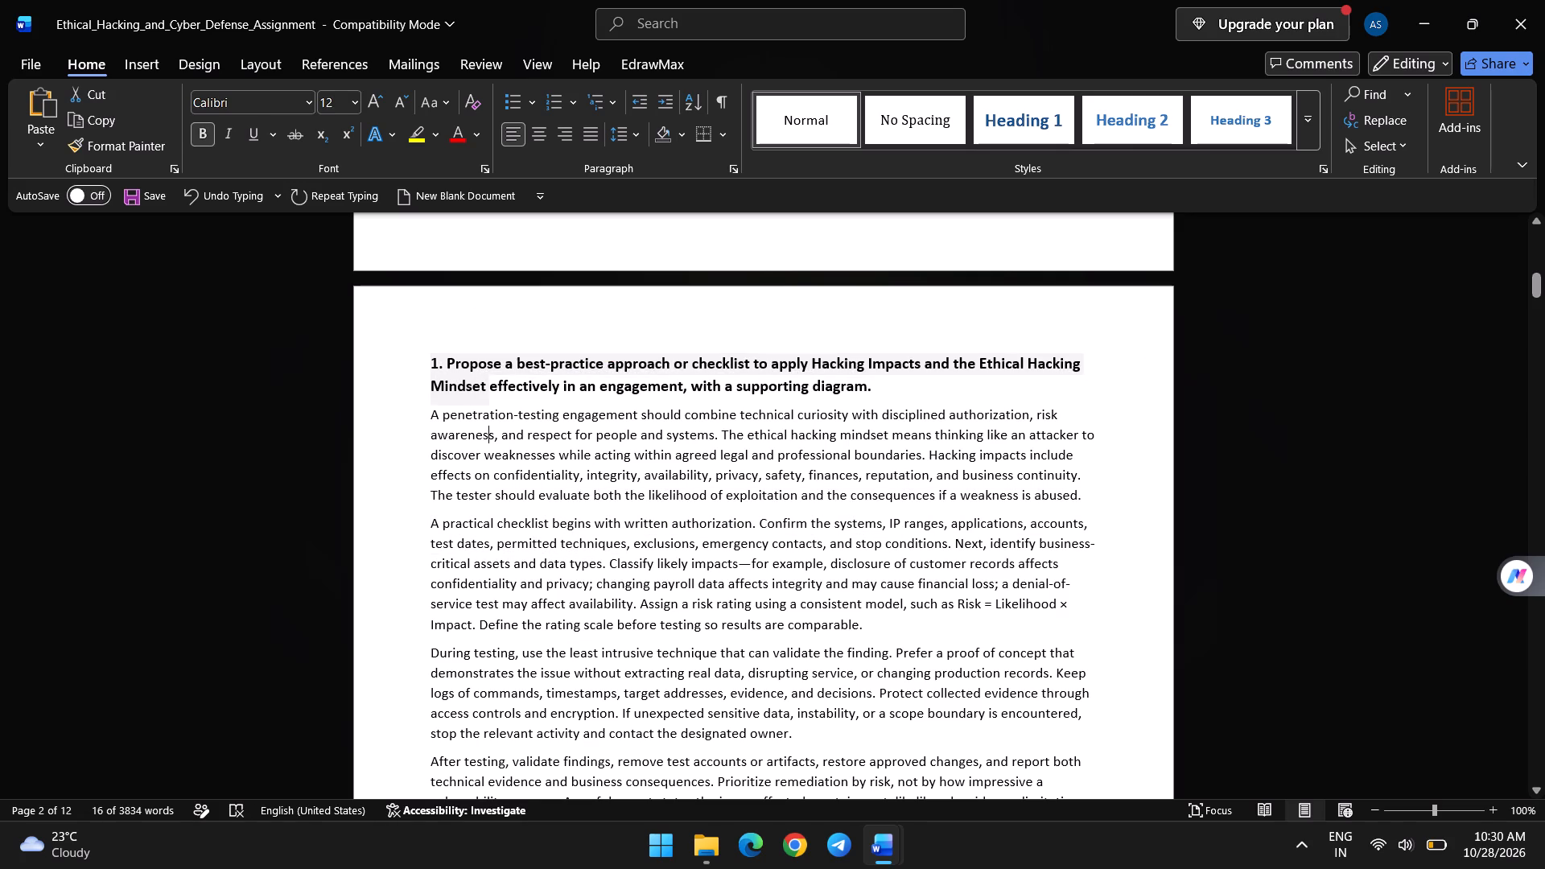
Save the Ethical Hacking assignment, look over its remaining pages and close it.
{"action": "key", "text": "ctrl+s"}
{"action": "scroll", "coordinate": [488, 426], "scroll_direction": "down", "scroll_amount": 12}
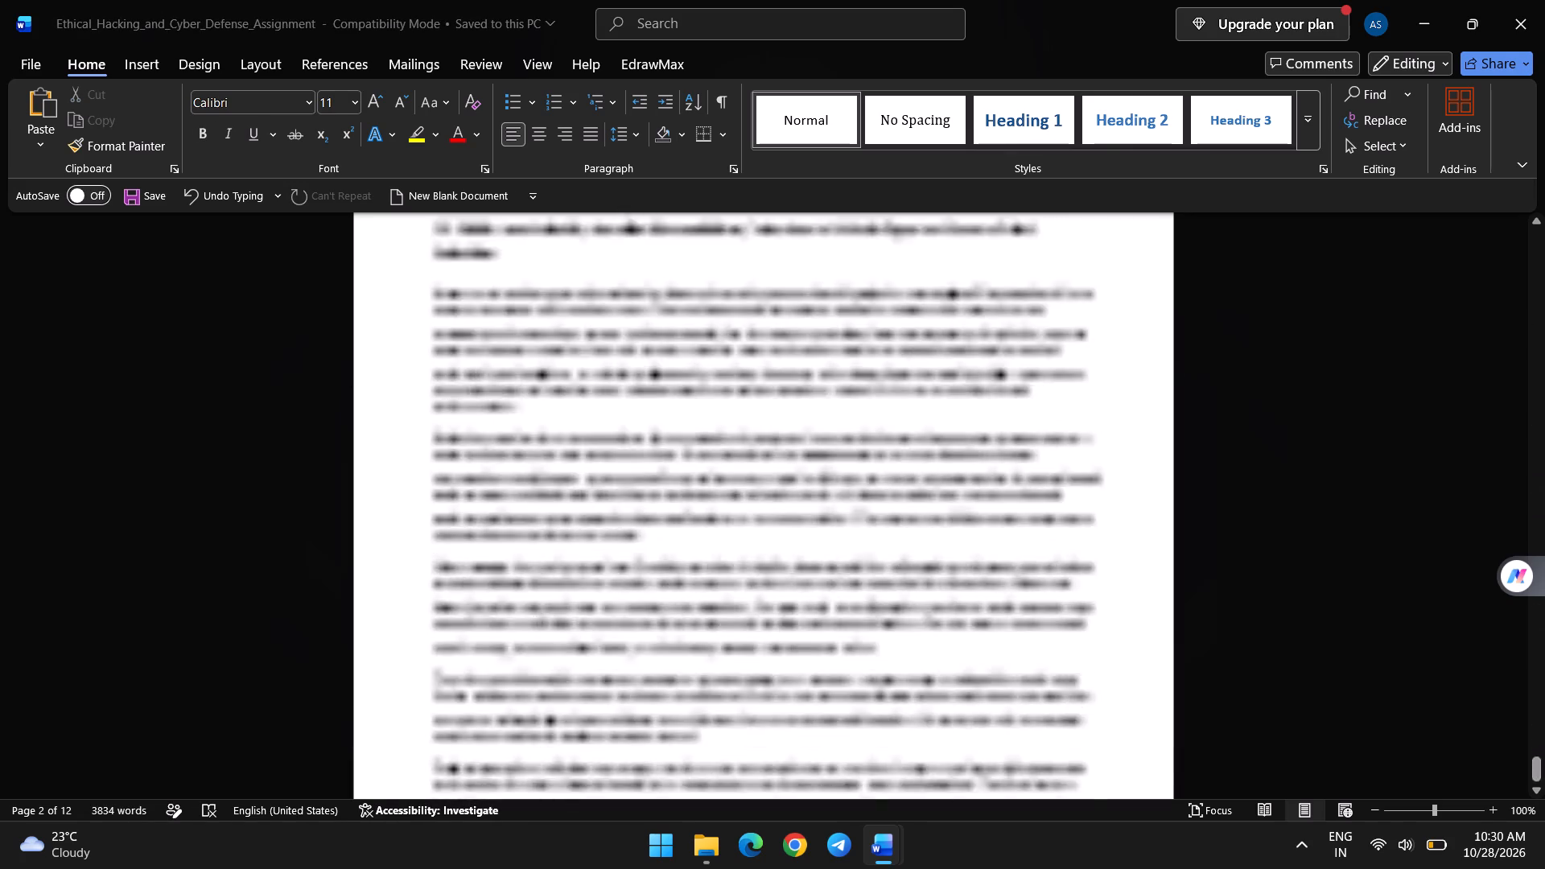
{"action": "scroll", "coordinate": [789, 301], "scroll_direction": "down", "scroll_amount": 4}
{"action": "scroll", "coordinate": [799, 426], "scroll_direction": "up", "scroll_amount": 8}
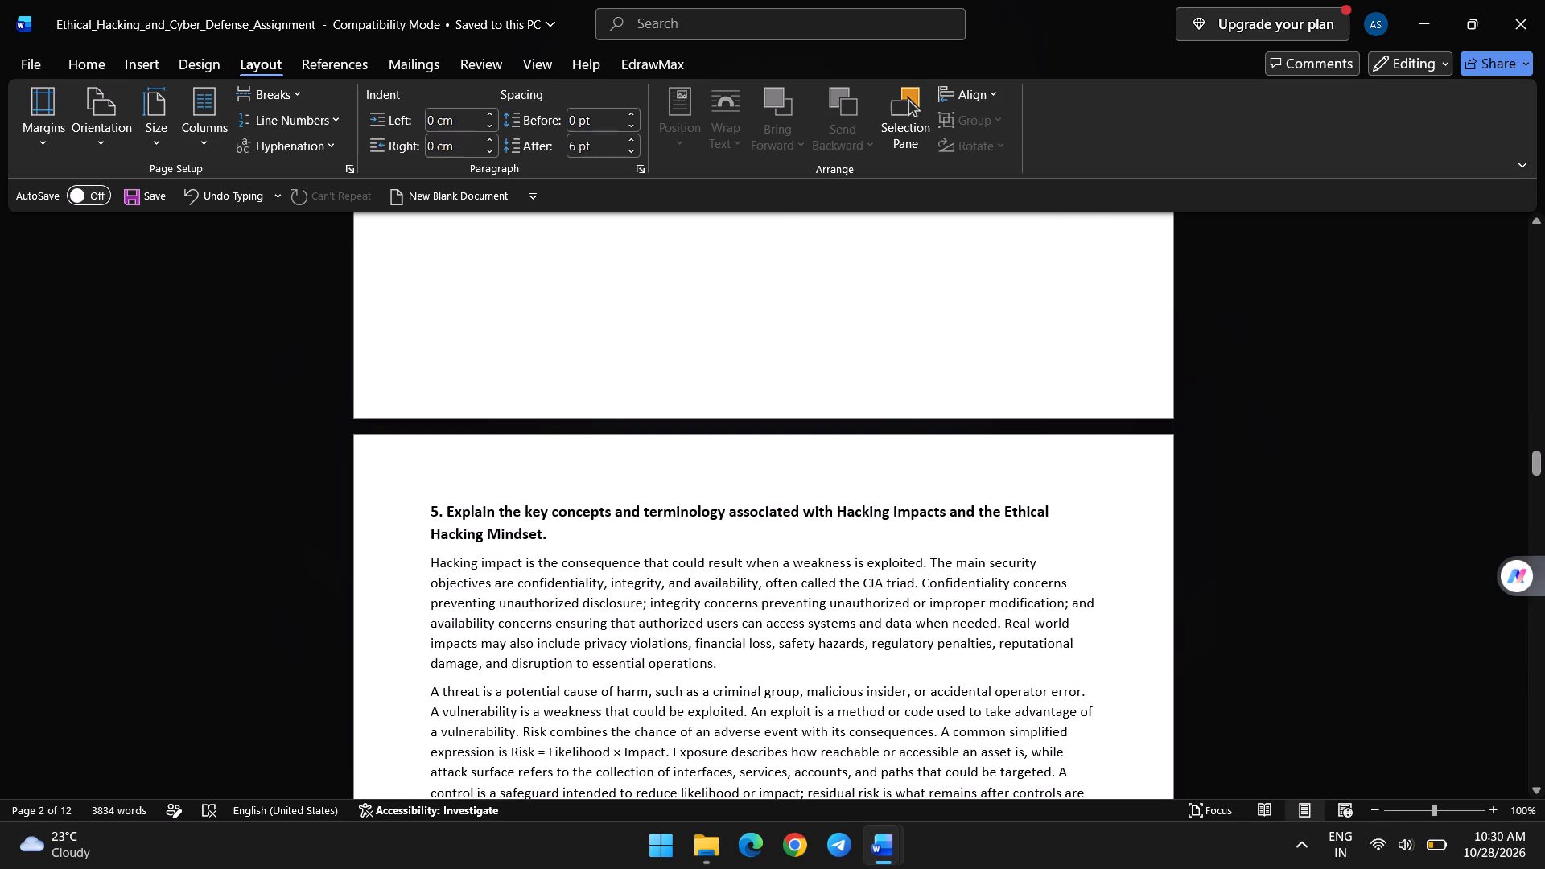
{"action": "left_click", "coordinate": [1533, 10]}
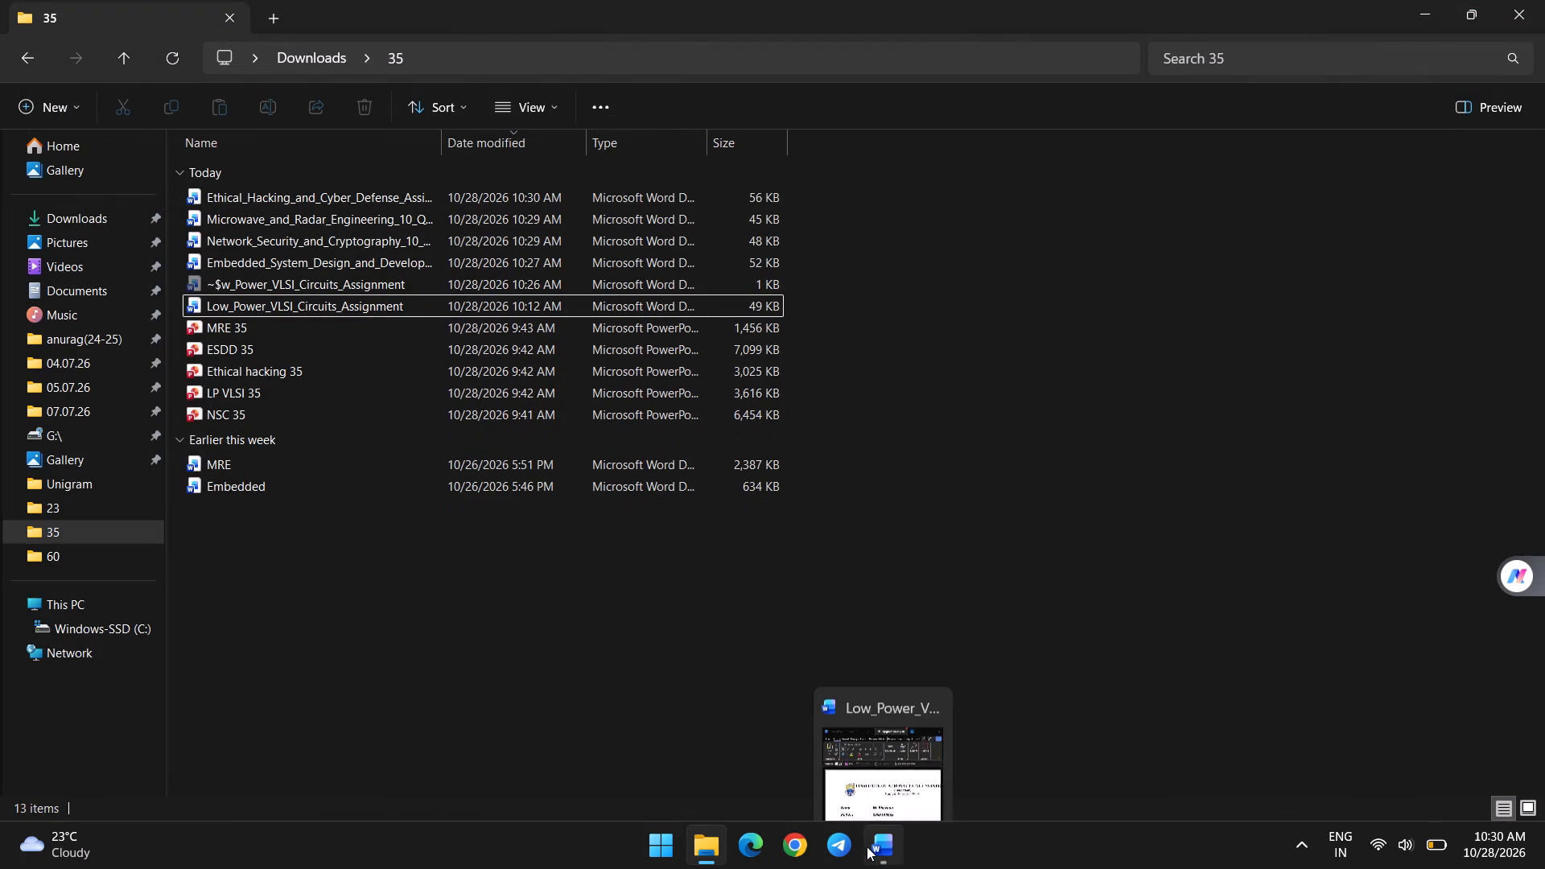
Switch to the open Low Power VLSI Circuits assignment and replace the stray "I" before the institute title with two spaces.
{"action": "left_click", "coordinate": [880, 785]}
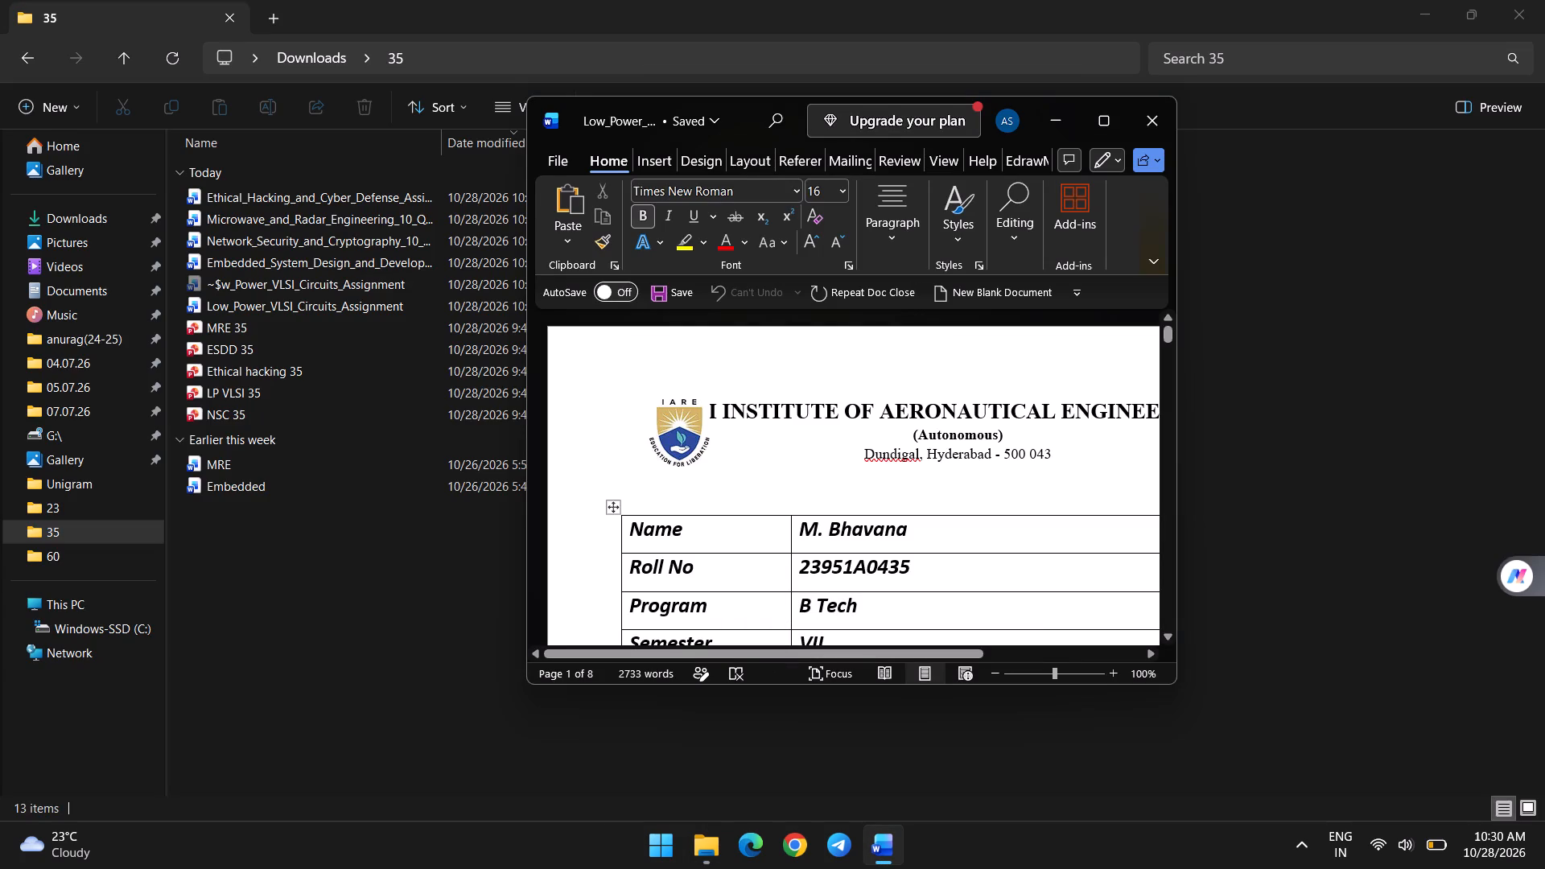
{"action": "key", "text": "Delete"}
{"action": "key", "text": "Delete"}
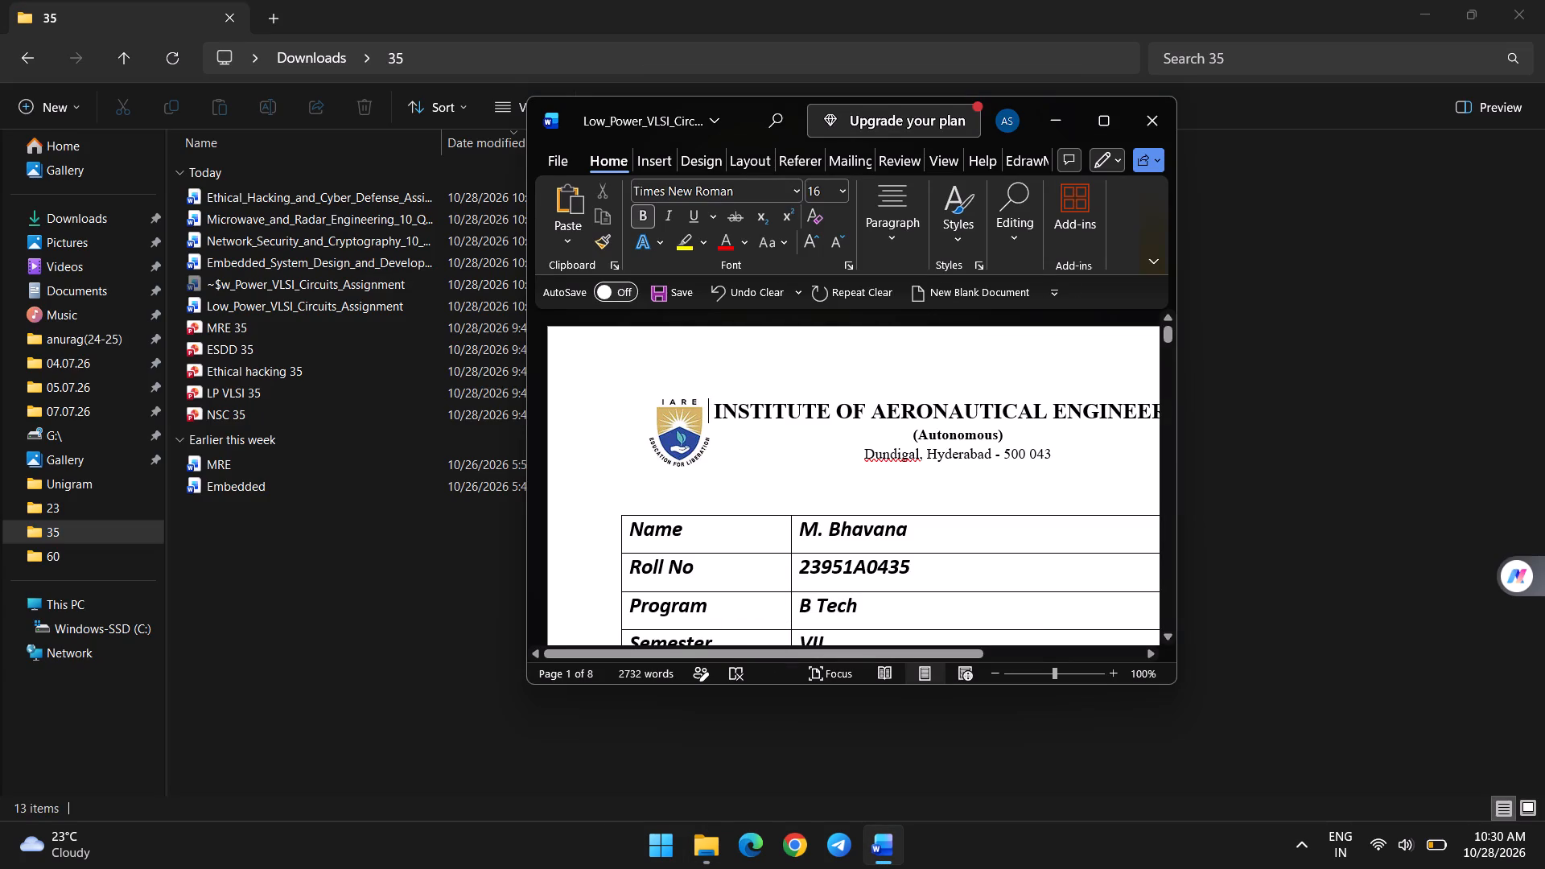
{"action": "key", "text": "space"}
{"action": "key", "text": "space"}
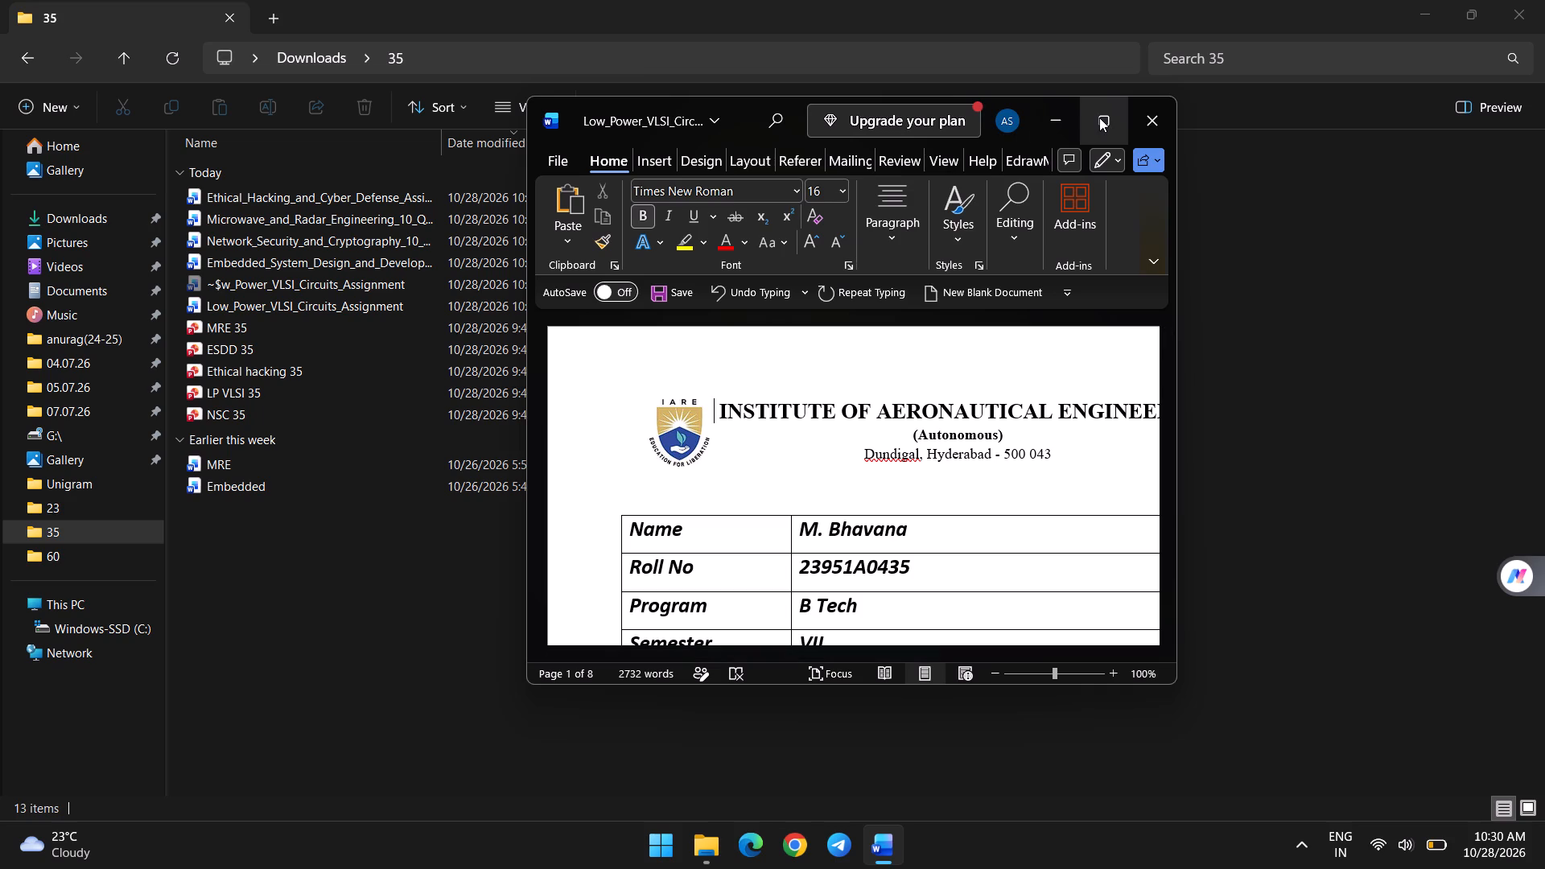
Maximize the Low Power VLSI assignment and stretch its cover table down to fill more of the first page.
{"action": "left_click", "coordinate": [1099, 117]}
{"action": "scroll", "coordinate": [687, 575], "scroll_direction": "down", "scroll_amount": 1}
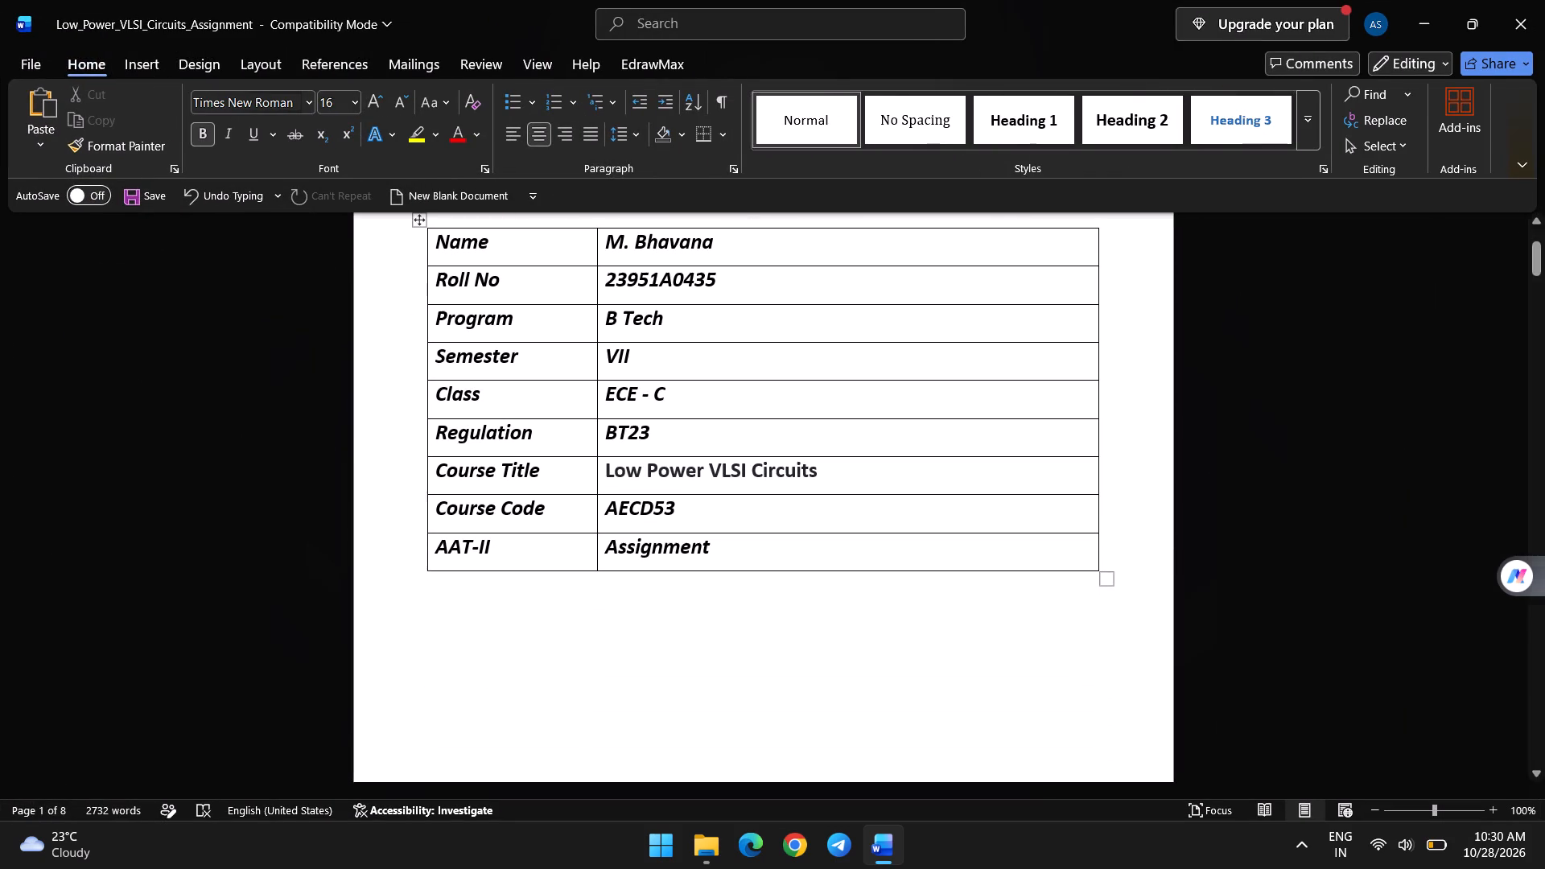
{"action": "left_click_drag", "start_coordinate": [1107, 575], "coordinate": [1111, 697]}
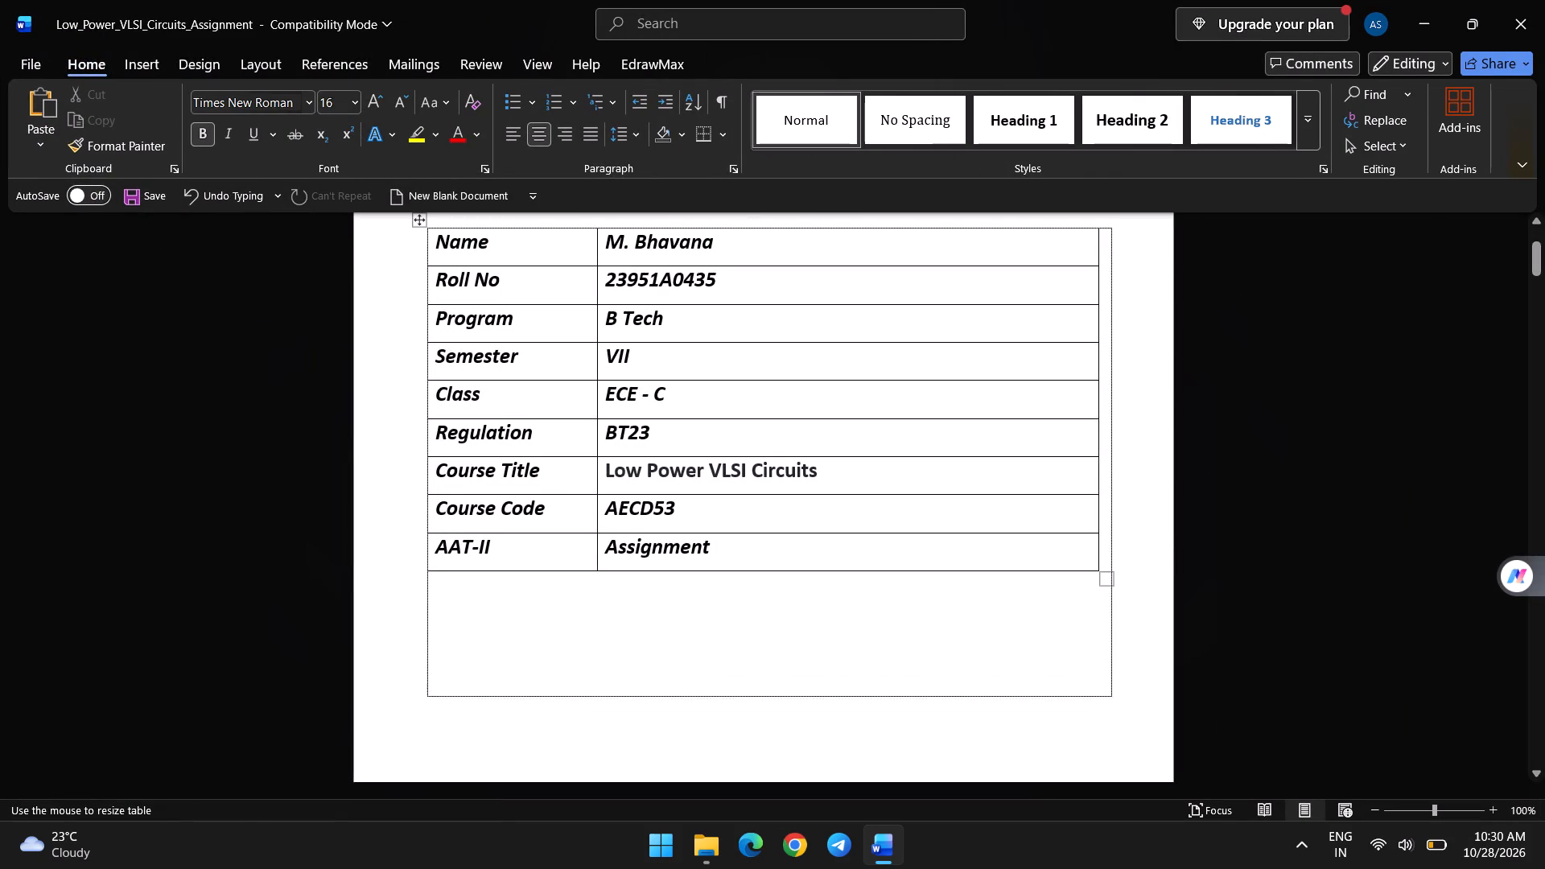
{"action": "left_click_drag", "start_coordinate": [1111, 697], "coordinate": [1102, 719]}
{"action": "scroll", "coordinate": [918, 641], "scroll_direction": "down", "scroll_amount": 1}
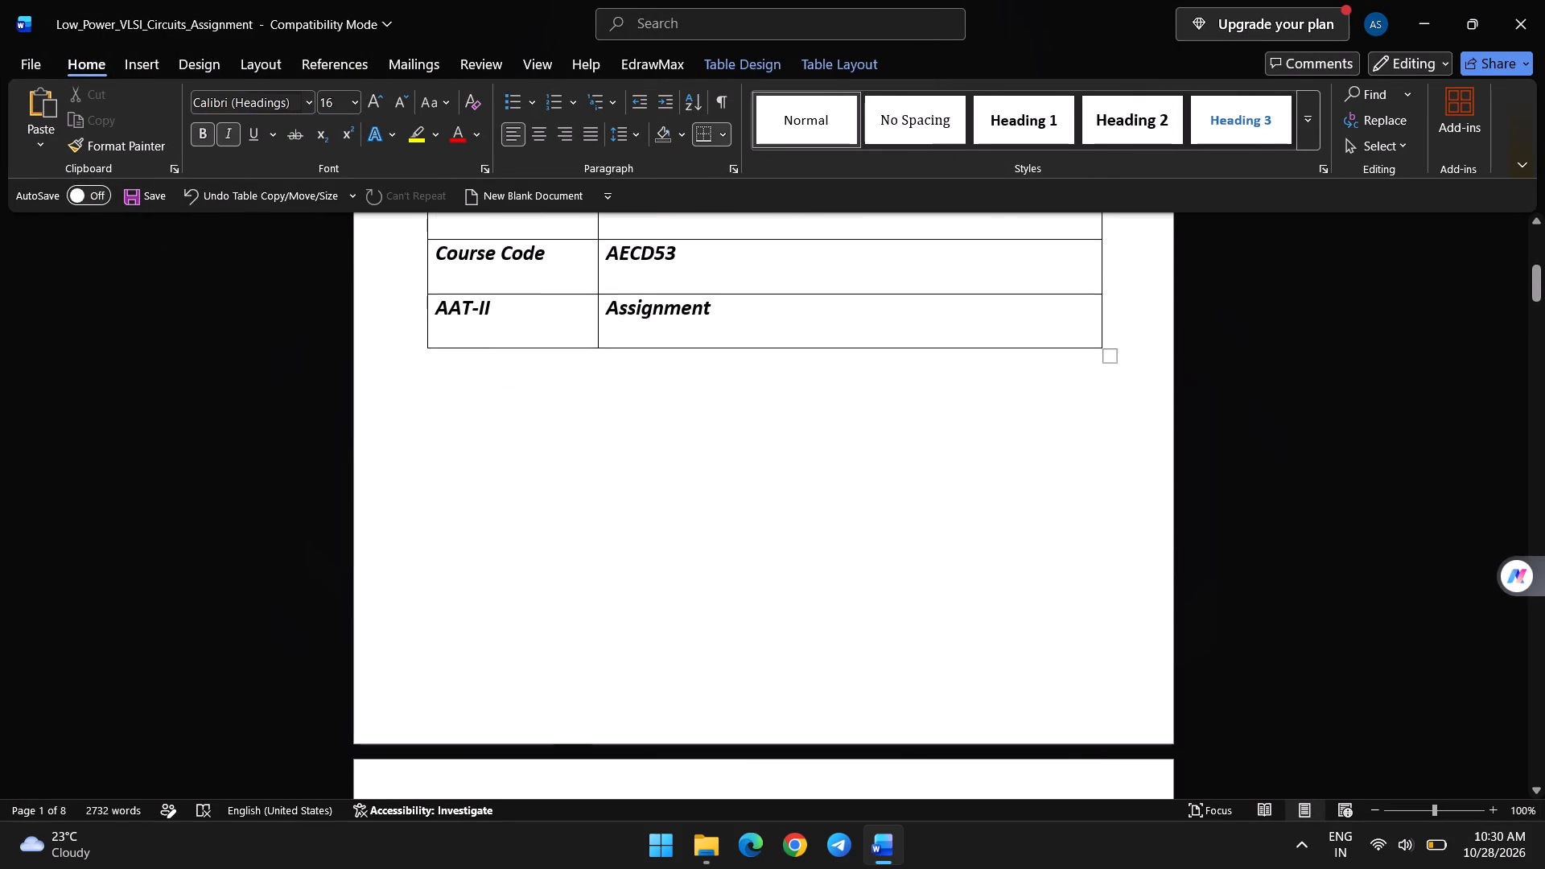
{"action": "left_click_drag", "start_coordinate": [1106, 359], "coordinate": [1106, 394]}
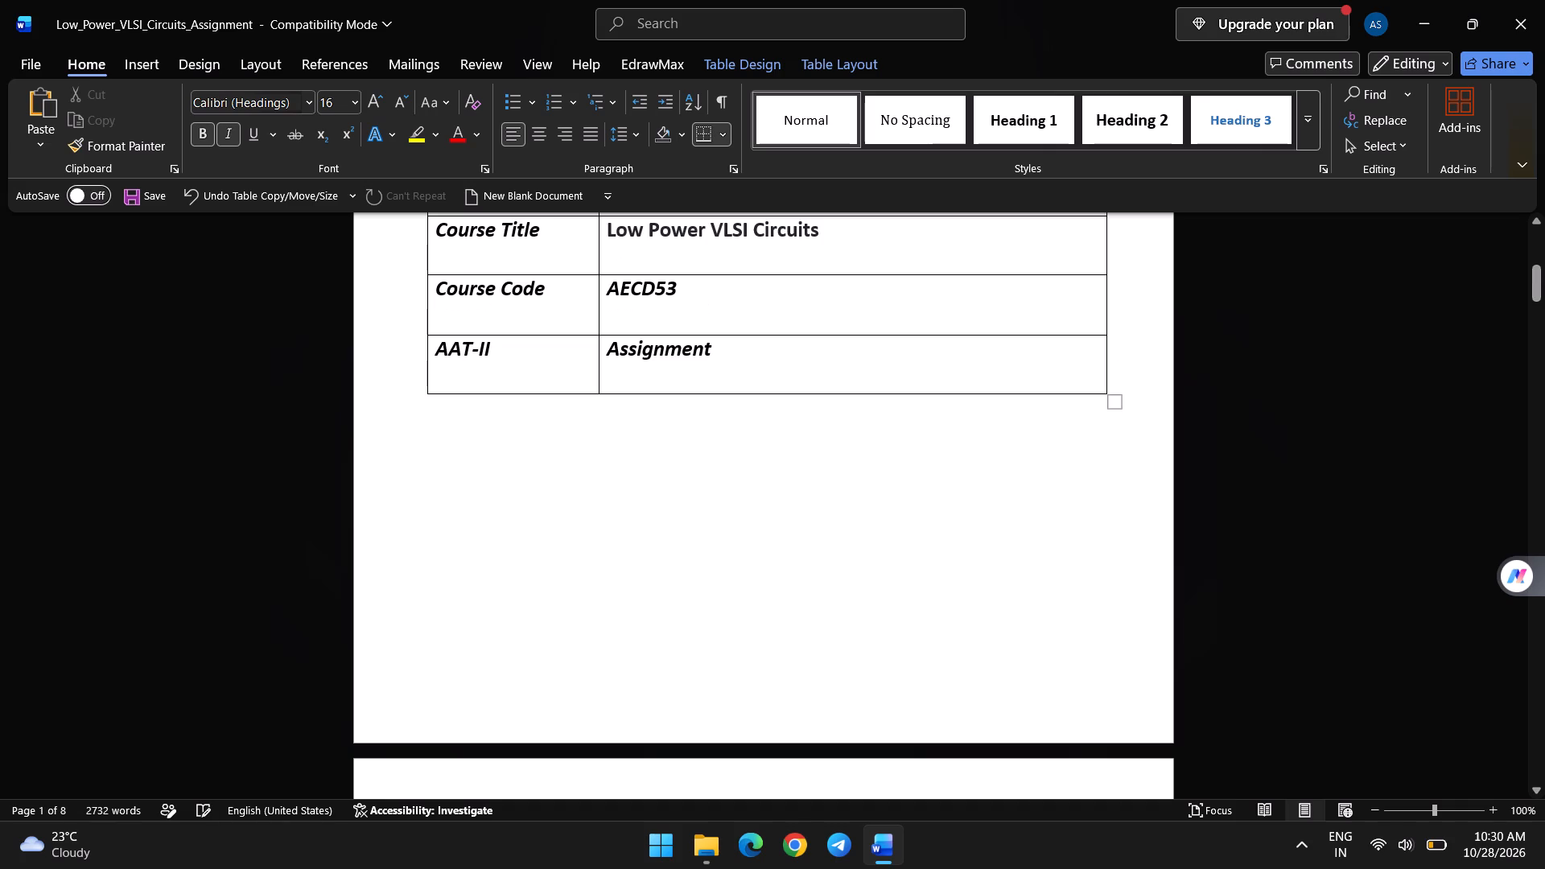
Delete the blank lines above the question 1 heading on page 2 of the Low Power VLSI assignment.
{"action": "scroll", "coordinate": [895, 595], "scroll_direction": "down", "scroll_amount": 1}
{"action": "left_click_drag", "start_coordinate": [439, 500], "coordinate": [426, 306]}
{"action": "key", "text": "BackSpace"}
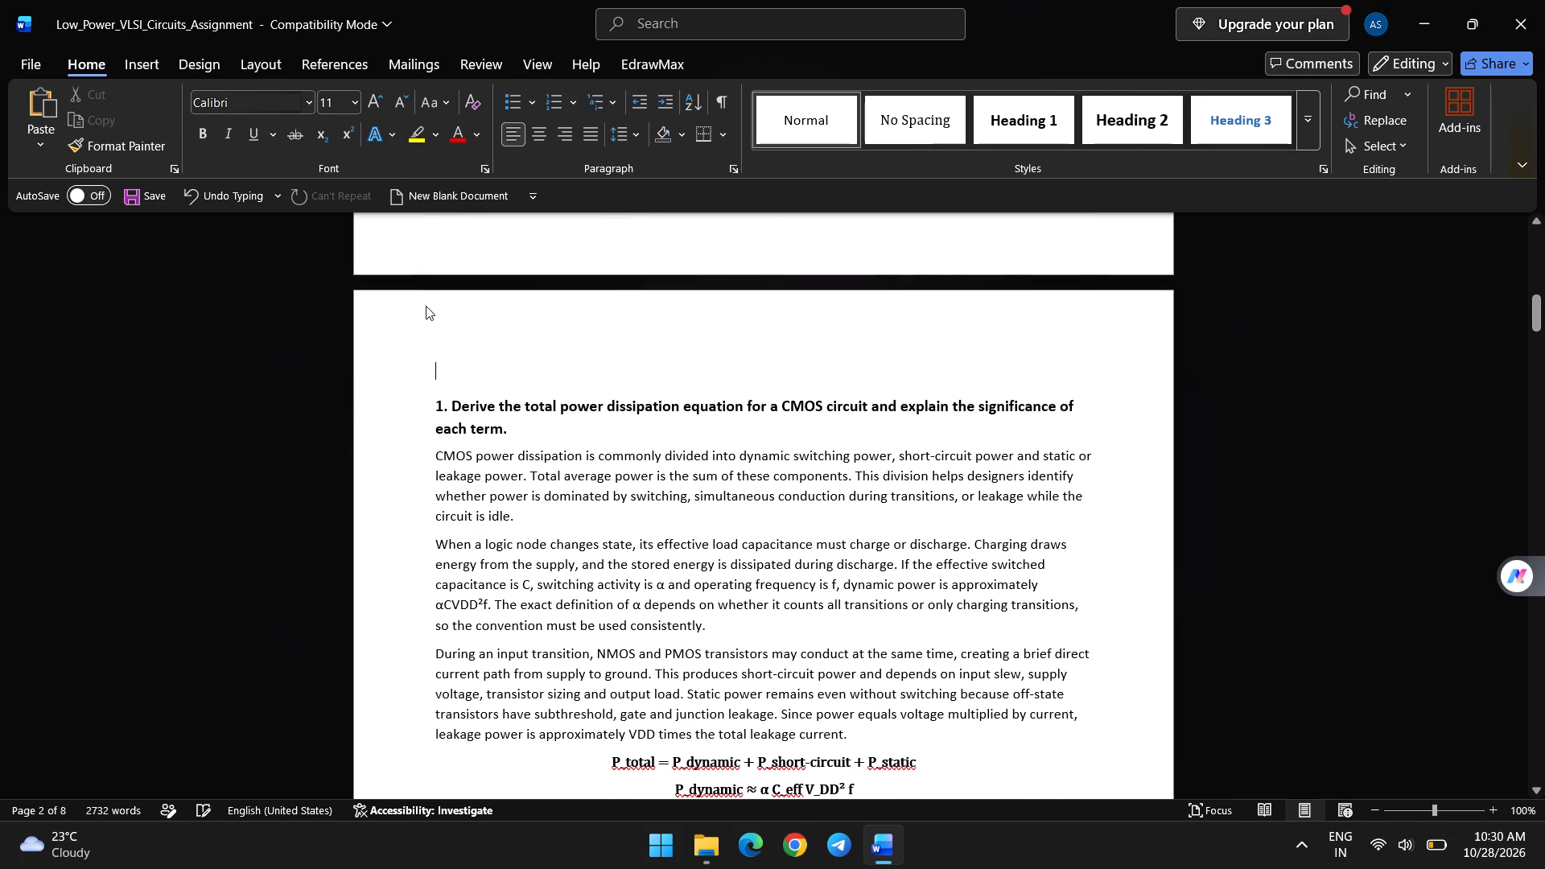
{"action": "key", "text": "Down"}
{"action": "key", "text": "BackSpace"}
{"action": "key", "text": "BackSpace"}
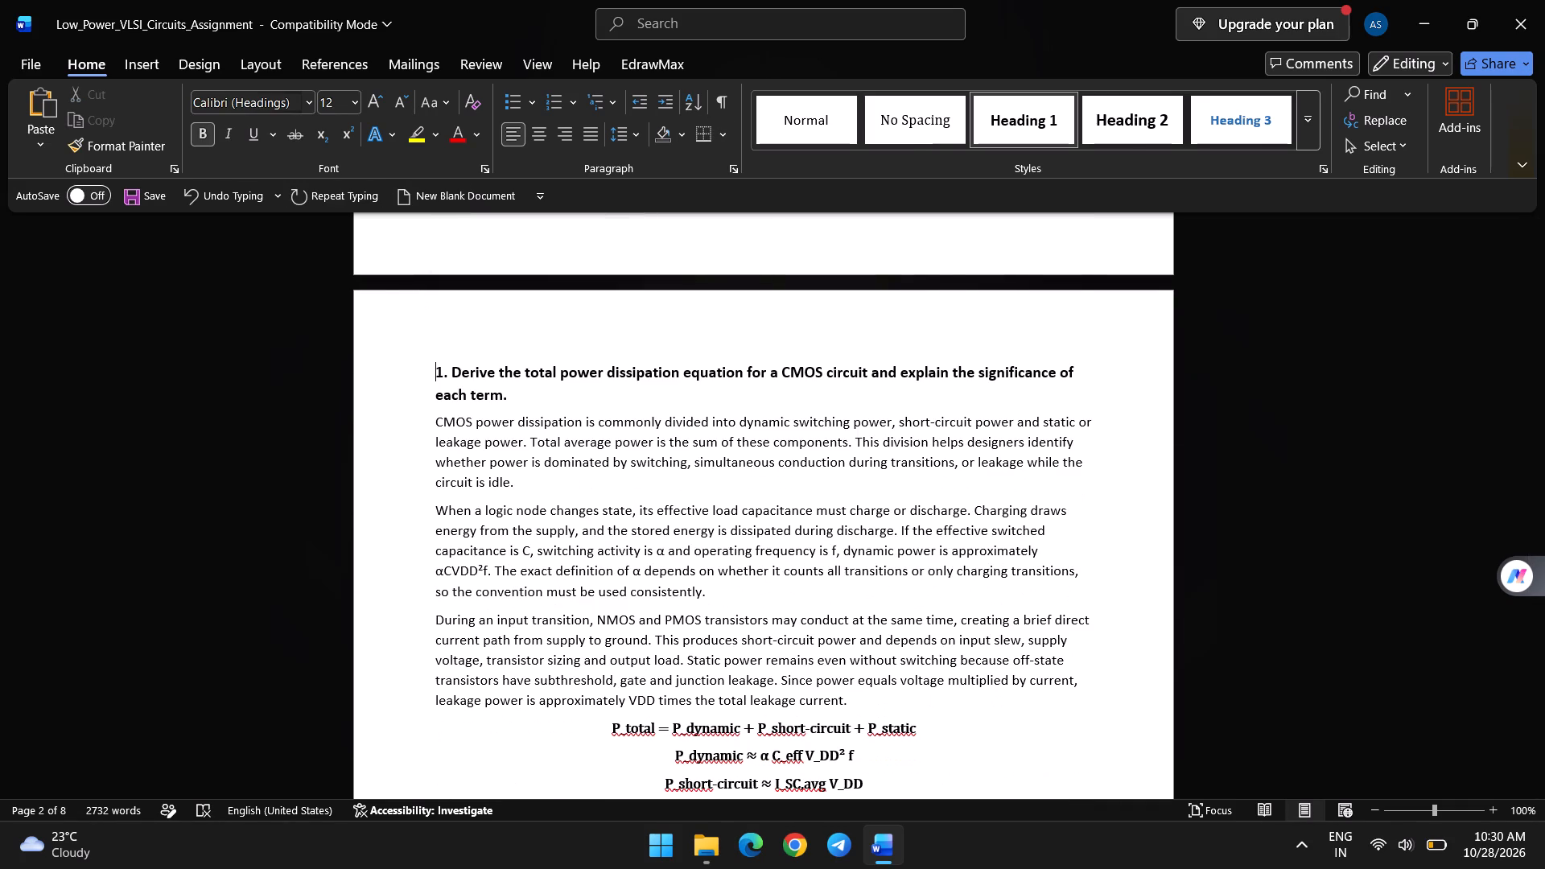
Check the font size of the question 1 heading, then save and close the Low Power VLSI assignment.
{"action": "scroll", "coordinate": [492, 559], "scroll_direction": "down", "scroll_amount": 1}
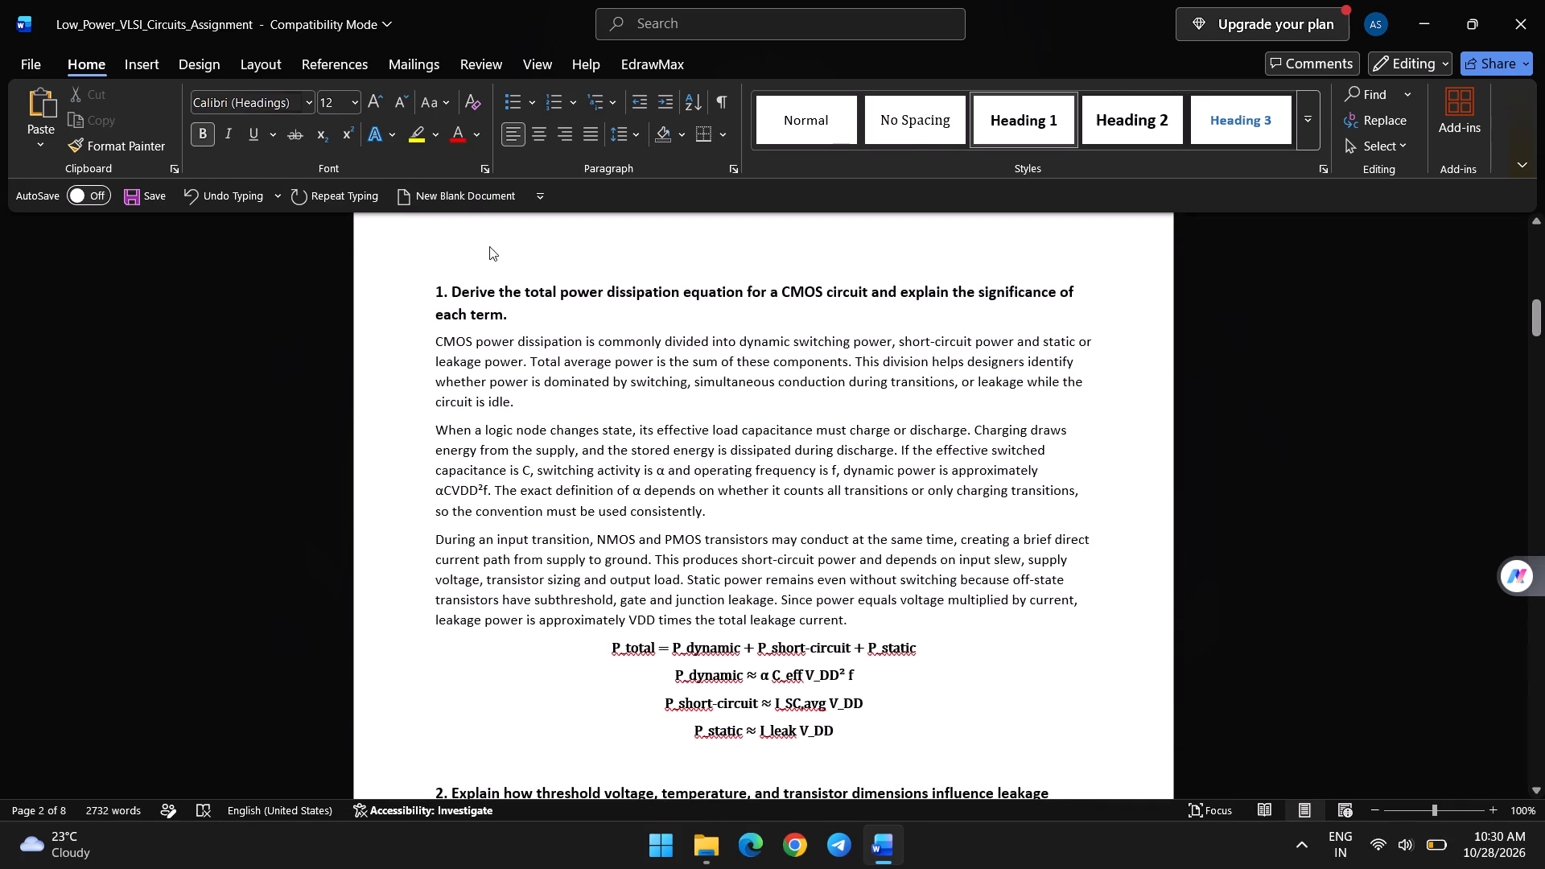
{"action": "left_click_drag", "start_coordinate": [472, 307], "coordinate": [488, 313]}
{"action": "left_click", "coordinate": [521, 314]}
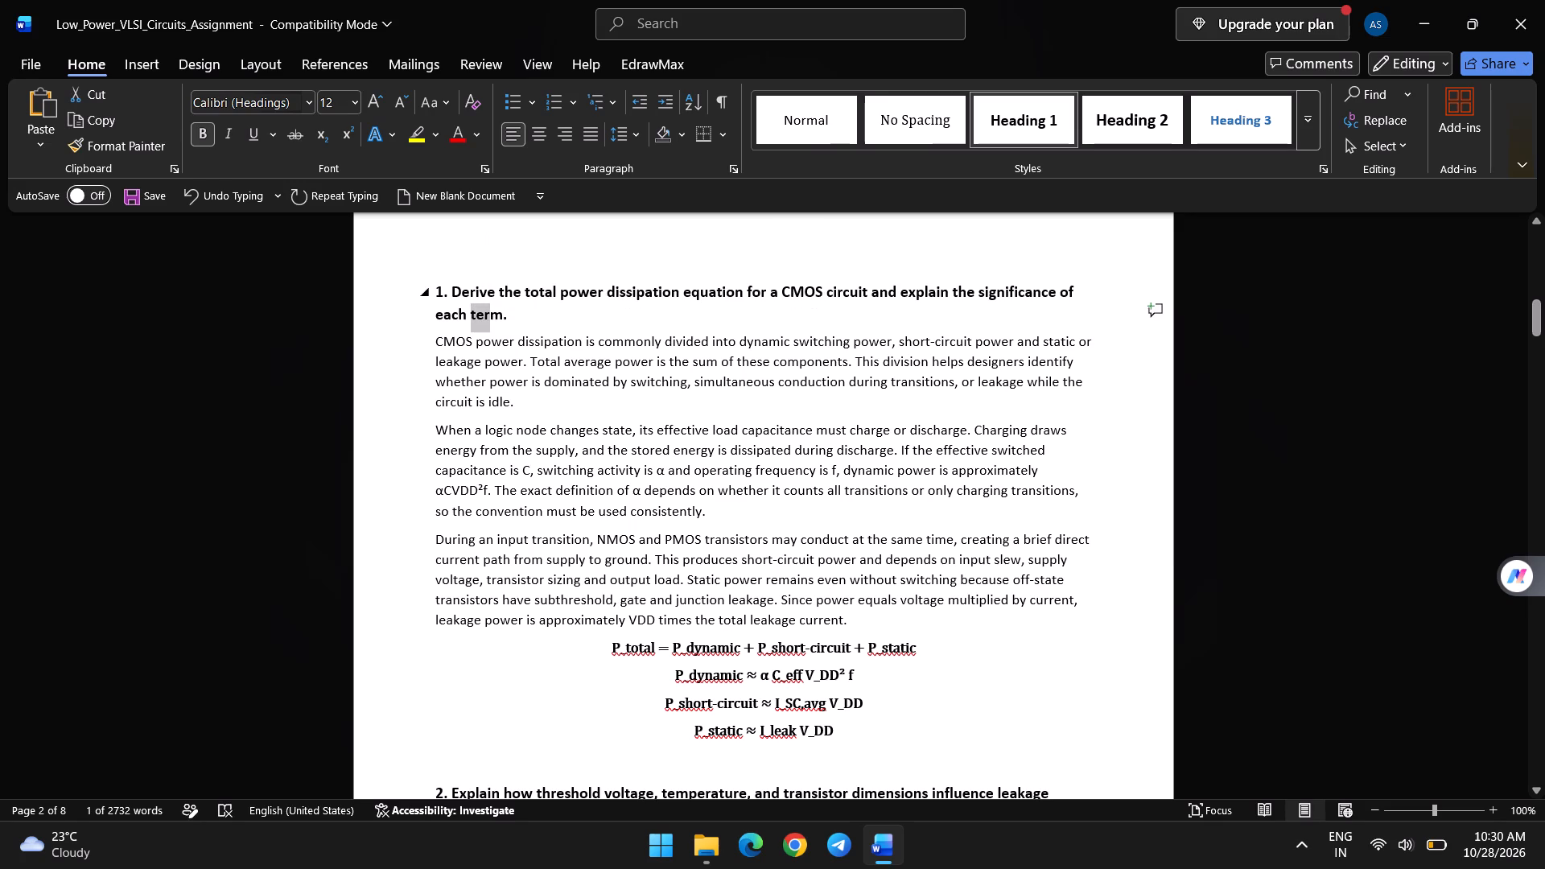
{"action": "key", "text": "ctrl+s"}
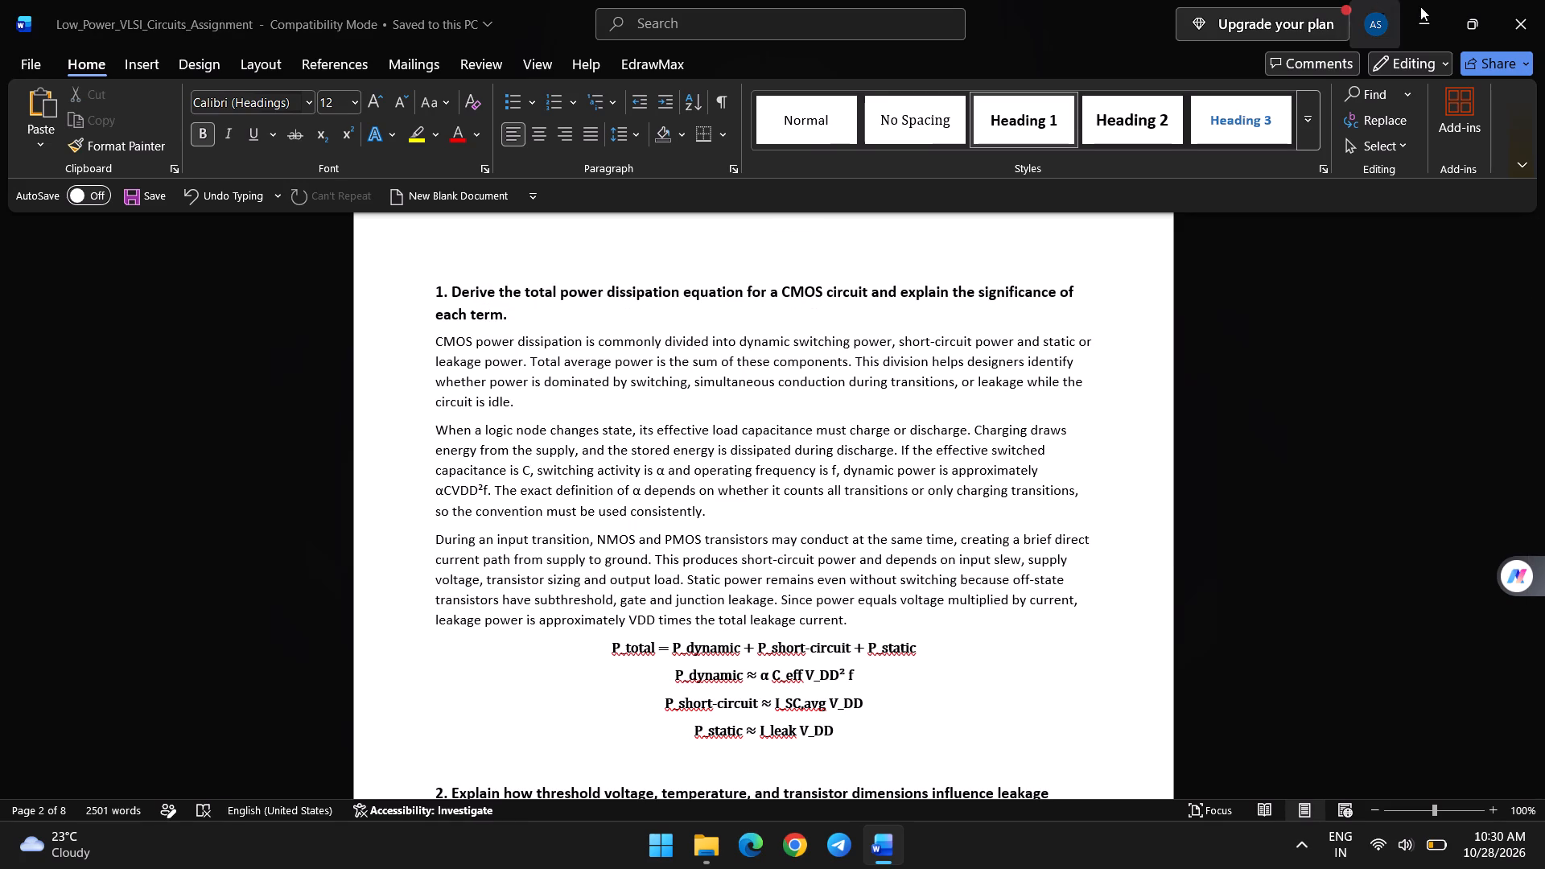
{"action": "left_click", "coordinate": [1525, 27]}
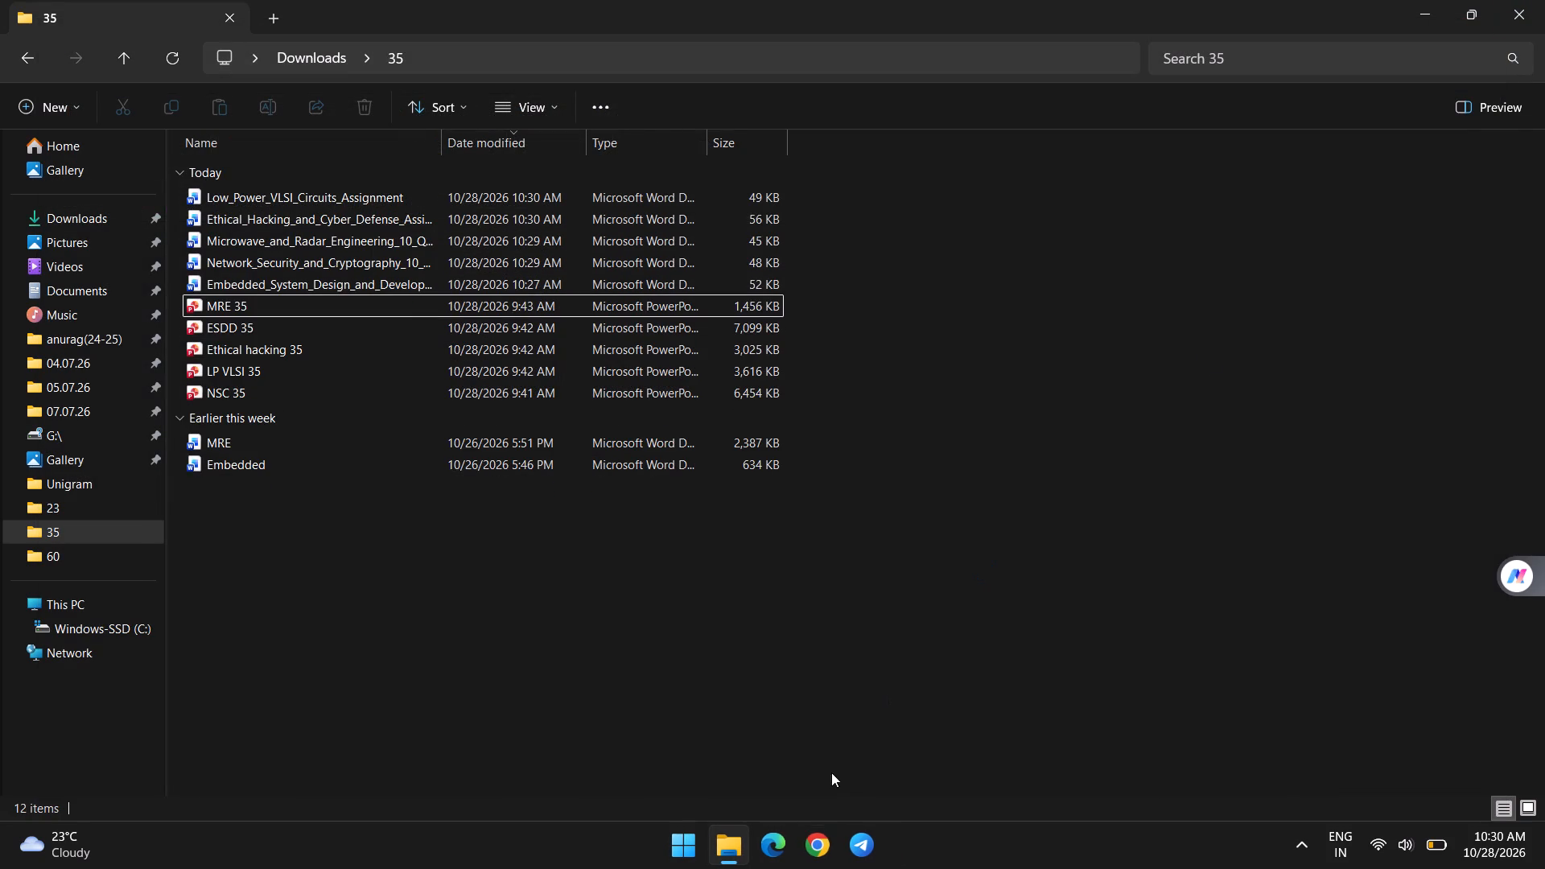
Switch to Chrome, sign in to the Samvidha college portal and check the AAT-I upload page.
{"action": "left_click", "coordinate": [815, 833]}
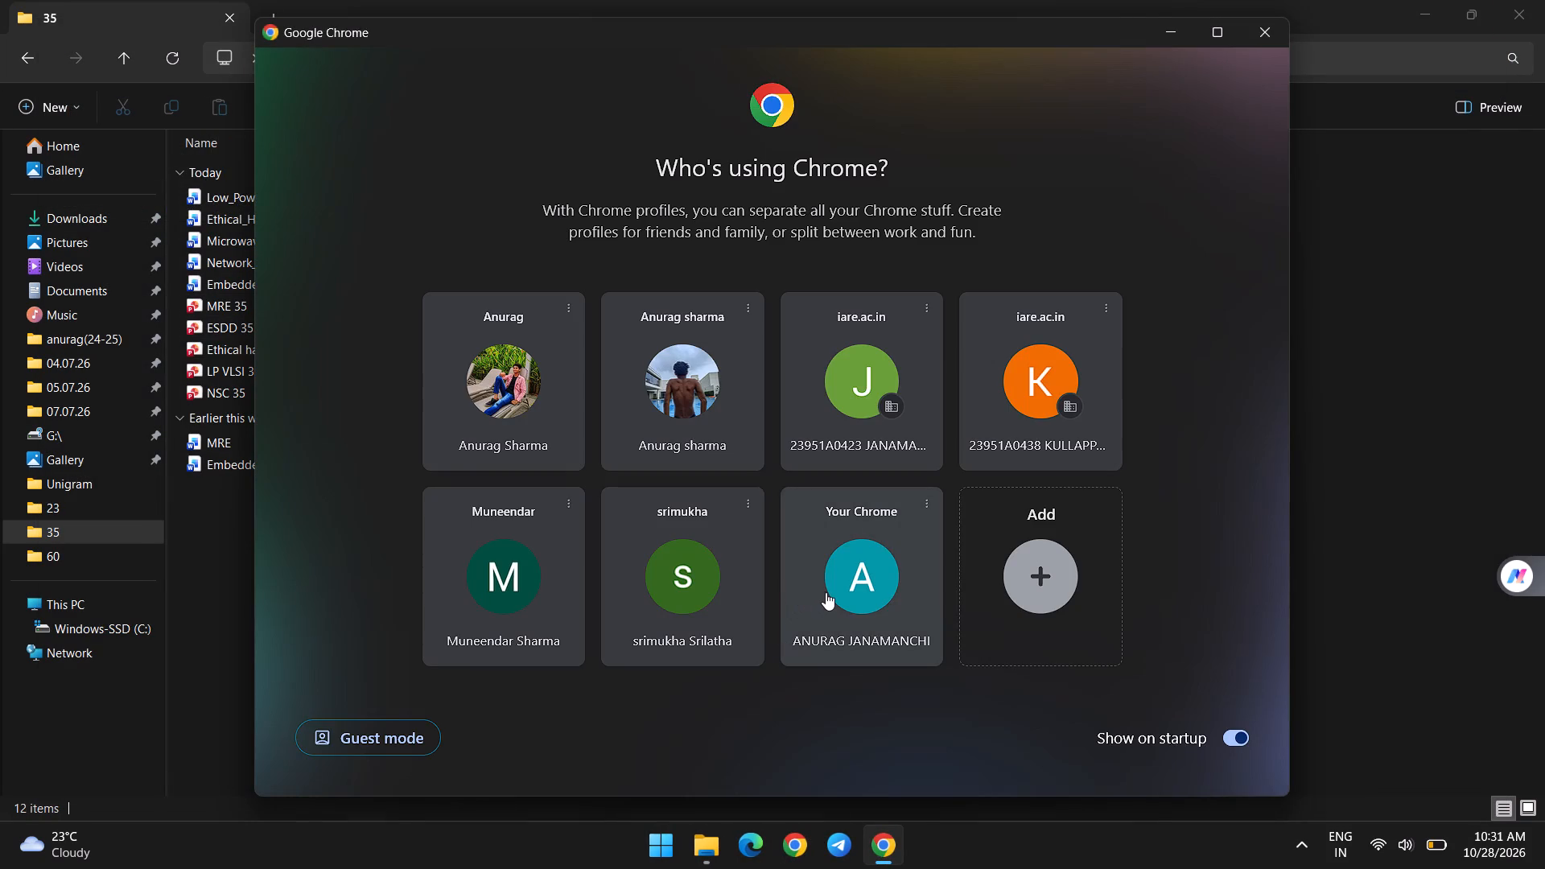
{"action": "left_click", "coordinate": [826, 592]}
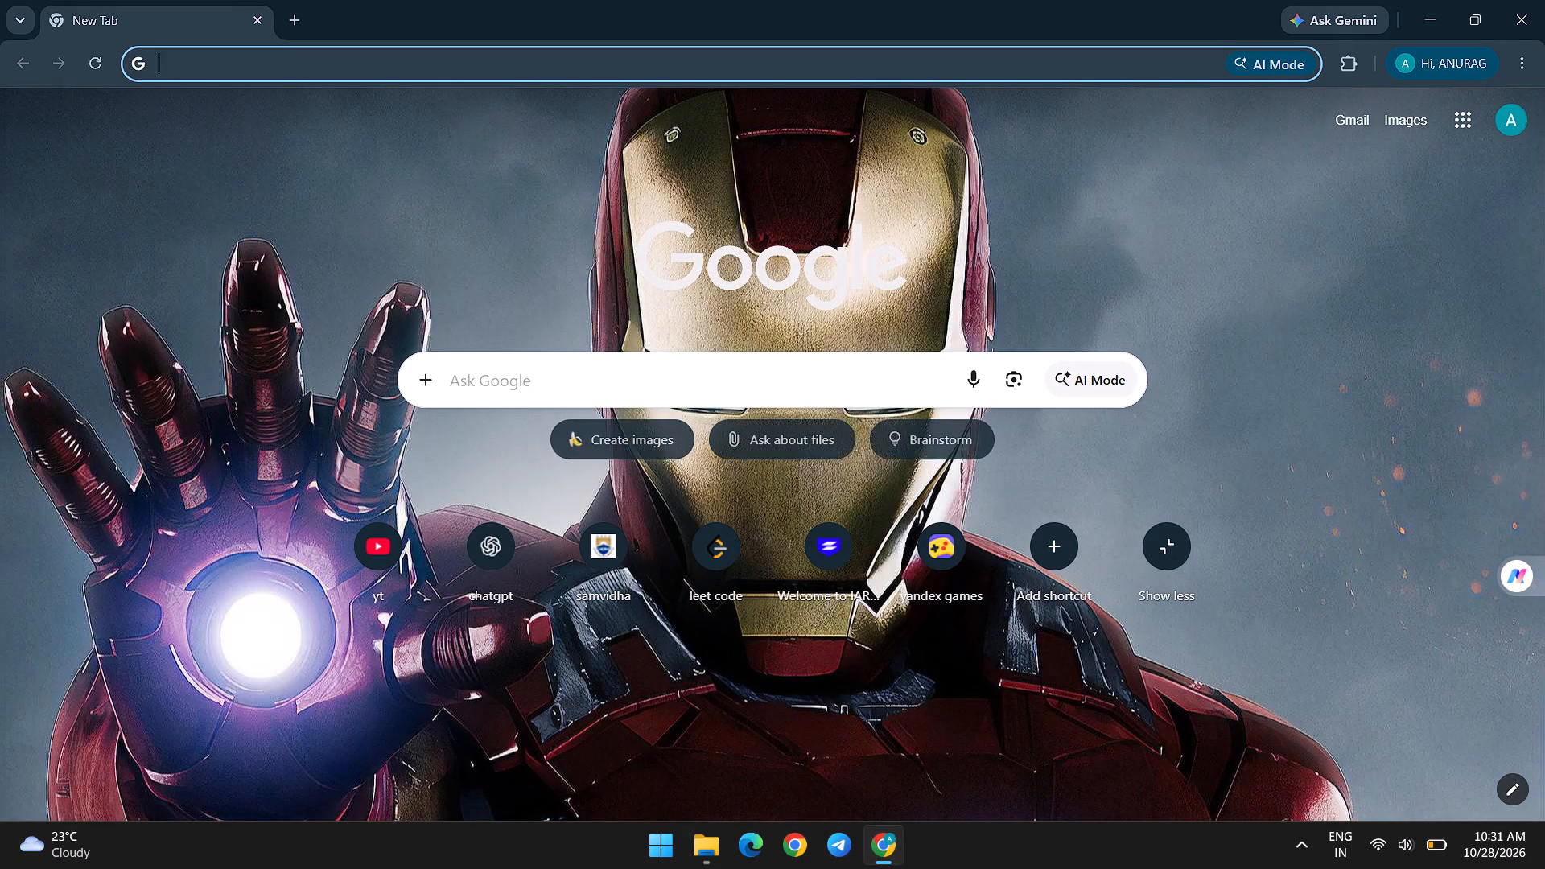
{"action": "left_click", "coordinate": [604, 561]}
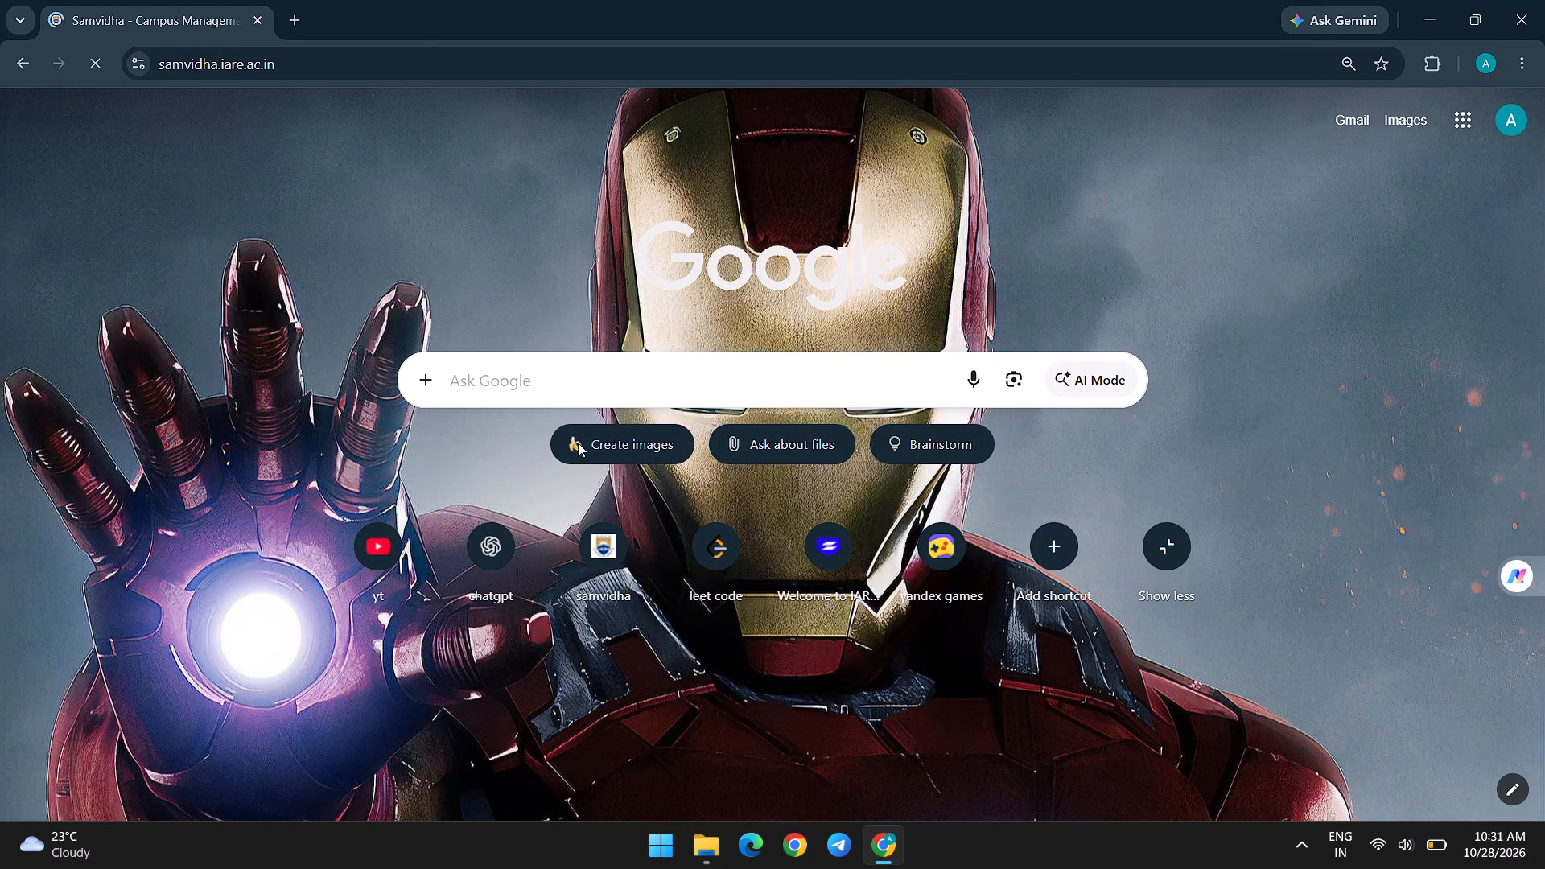
{"action": "left_click", "coordinate": [611, 444]}
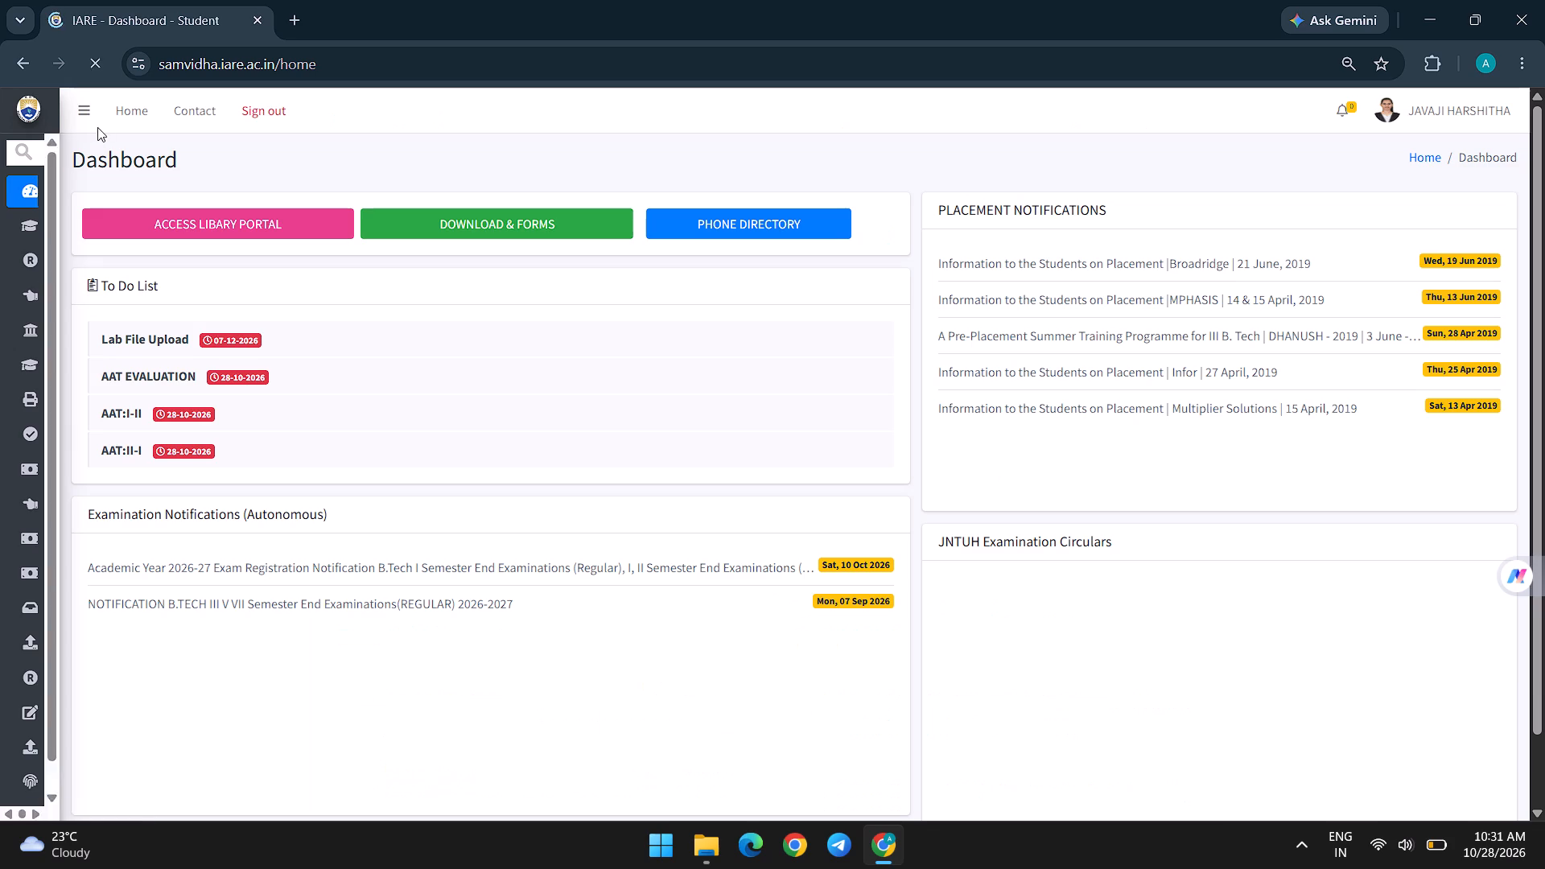
{"action": "scroll", "coordinate": [102, 536], "scroll_direction": "down", "scroll_amount": 5}
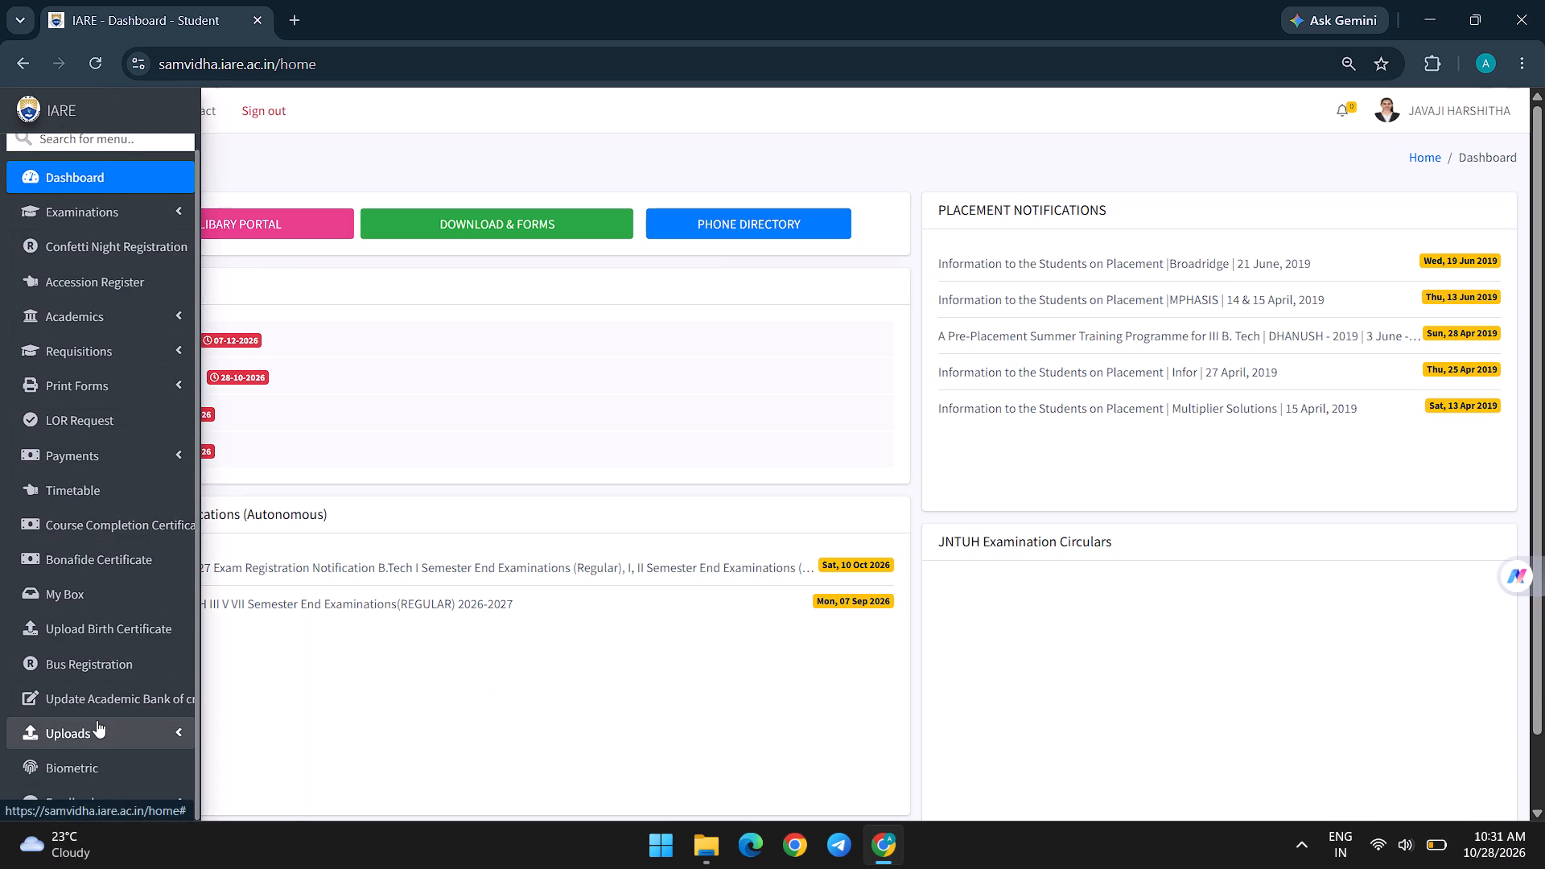
{"action": "left_click", "coordinate": [97, 720]}
{"action": "scroll", "coordinate": [97, 720], "scroll_direction": "down", "scroll_amount": 3}
{"action": "left_click", "coordinate": [89, 719]}
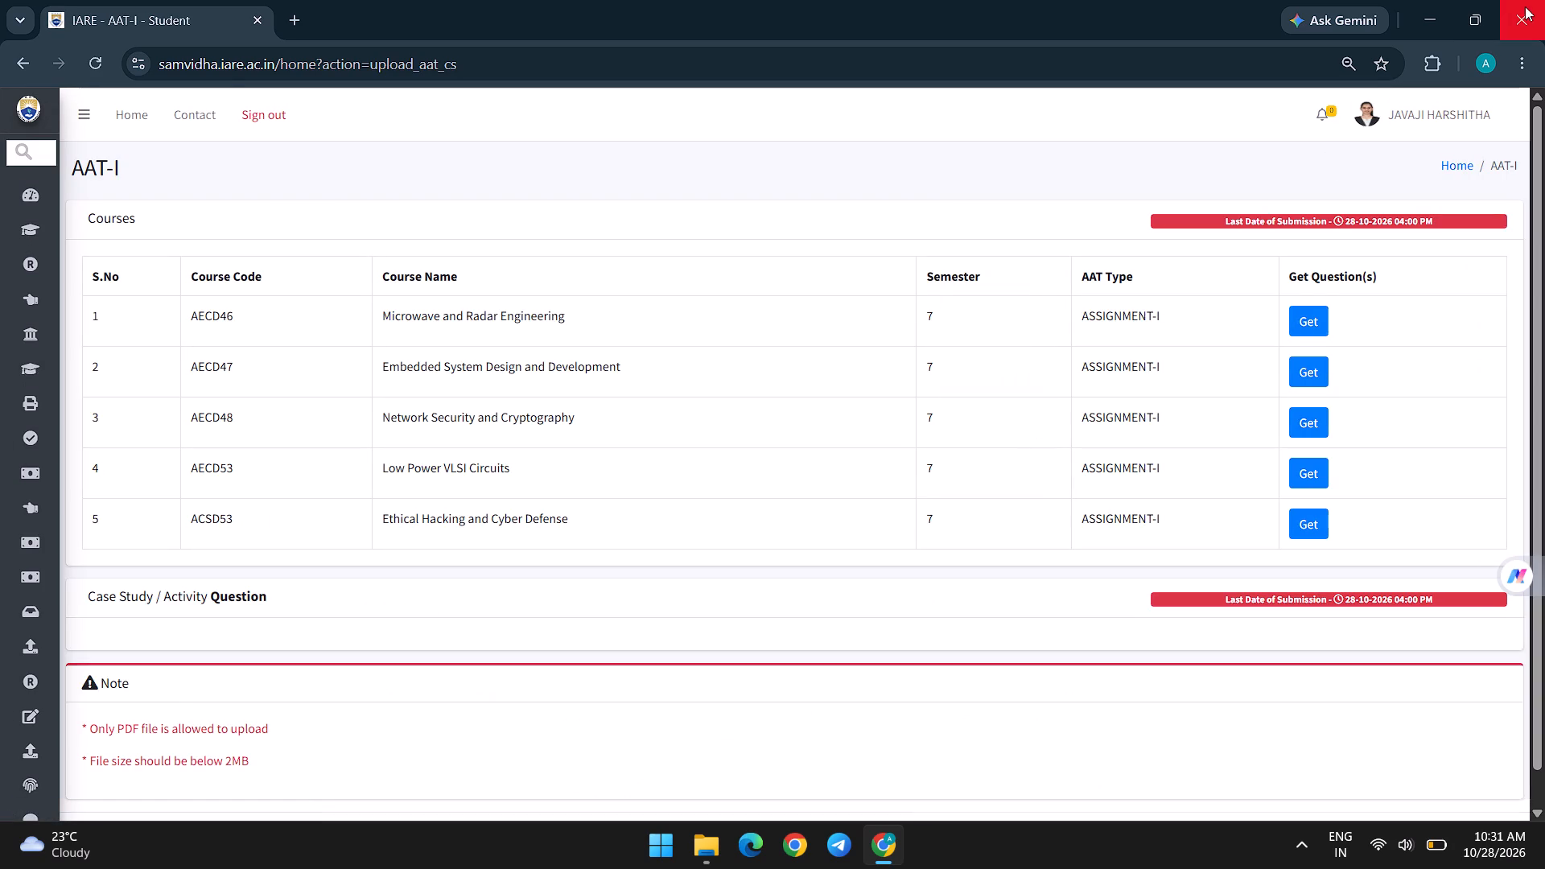
{"action": "left_click_drag", "start_coordinate": [1525, 6], "coordinate": [969, 616]}
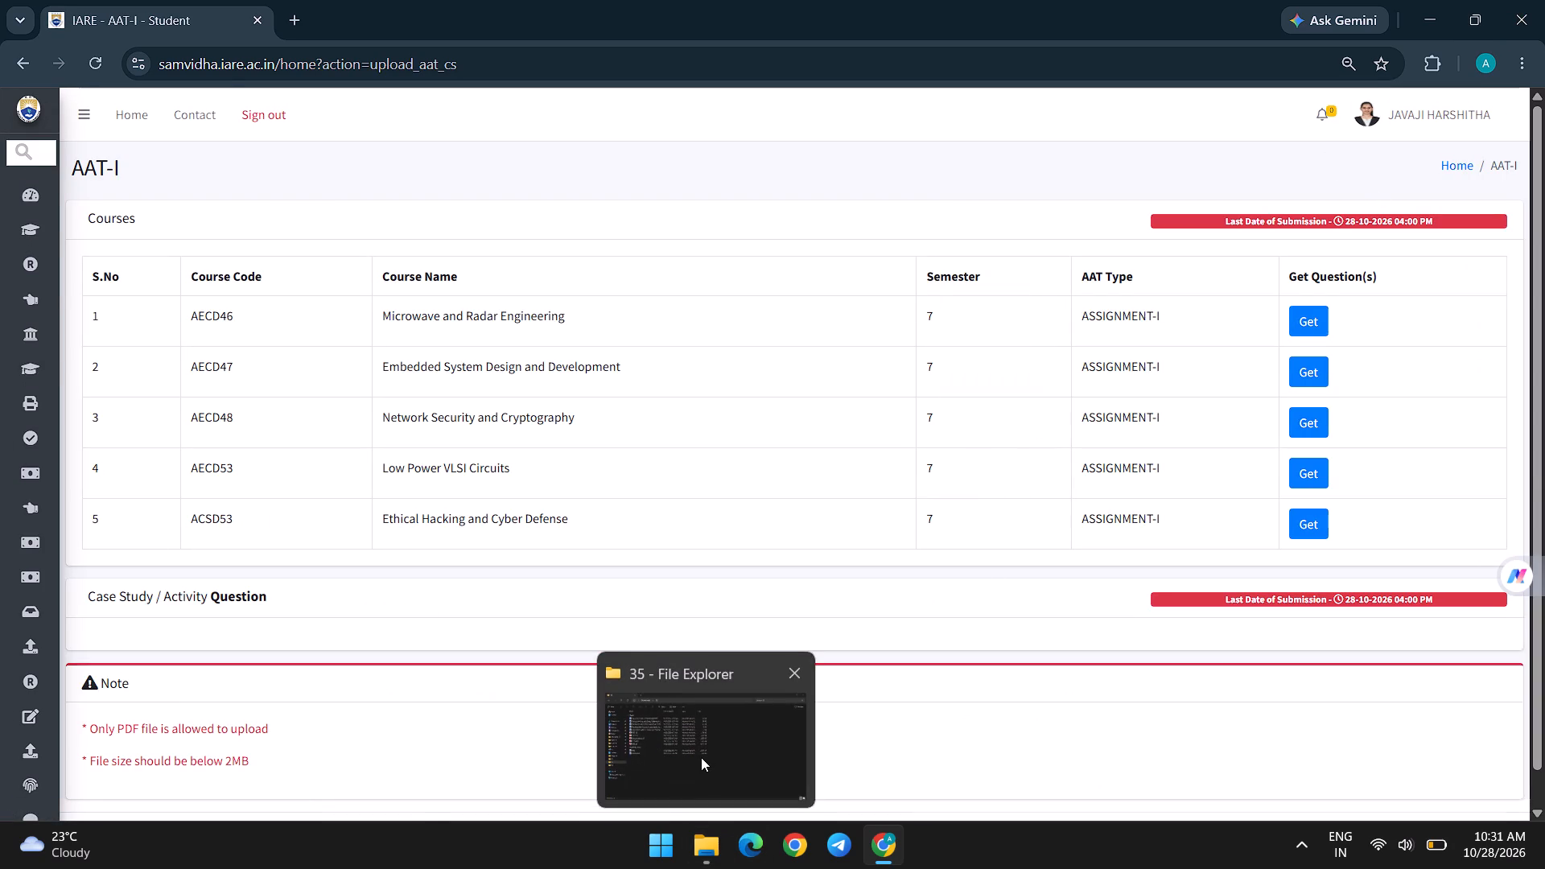
Return to folder 35 and open the Embedded System, Network Security, Microwave and Radar, Ethical Hacking and Low Power VLSI assignments in Word.
{"action": "left_click", "coordinate": [701, 757]}
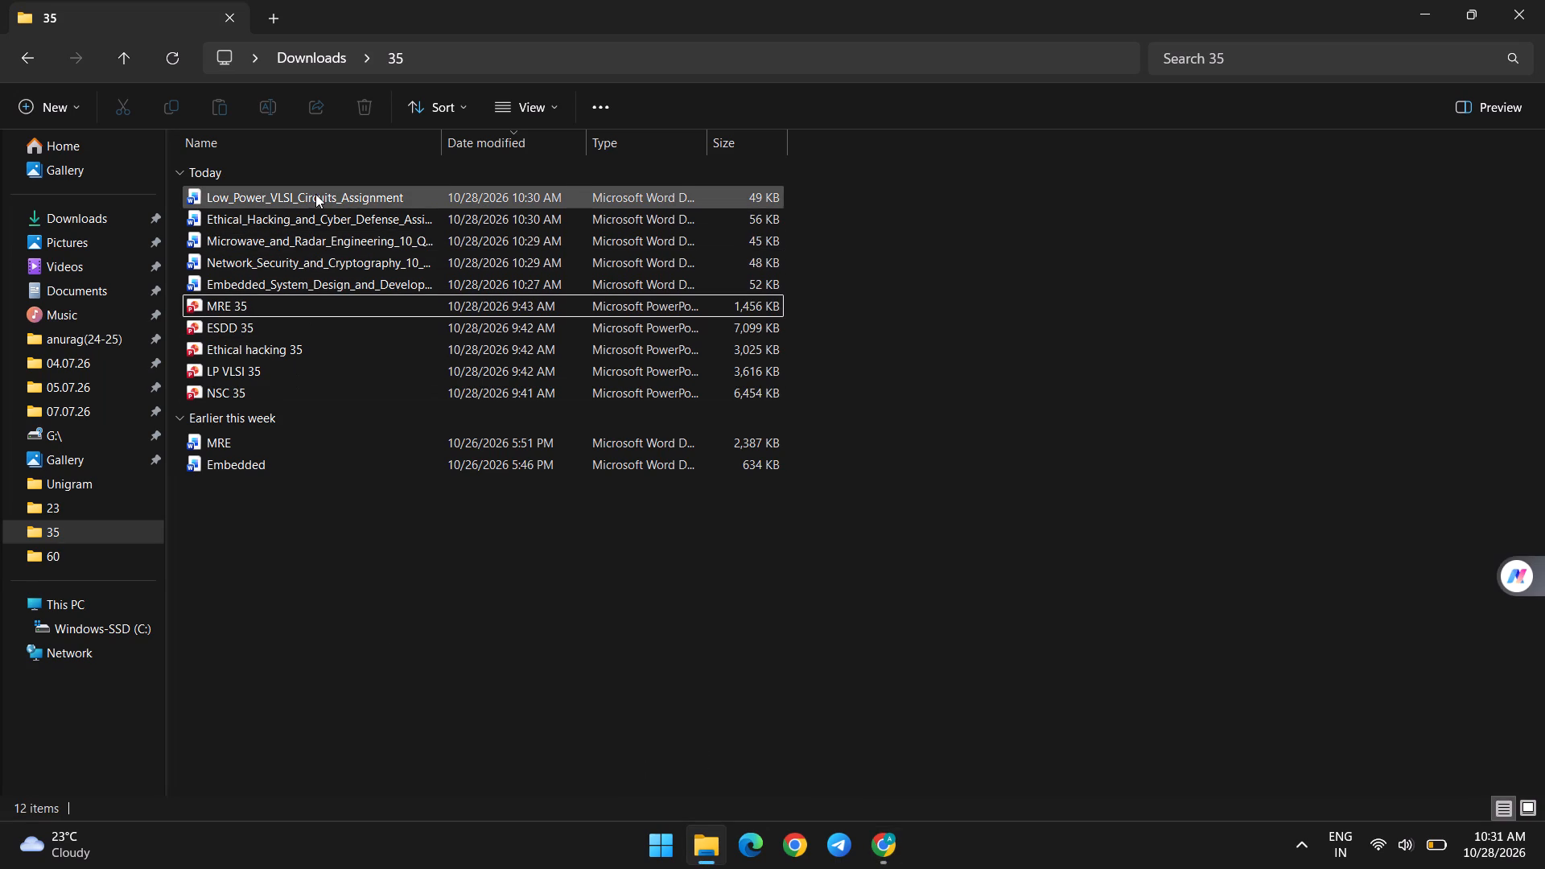
{"action": "double_click", "coordinate": [280, 292]}
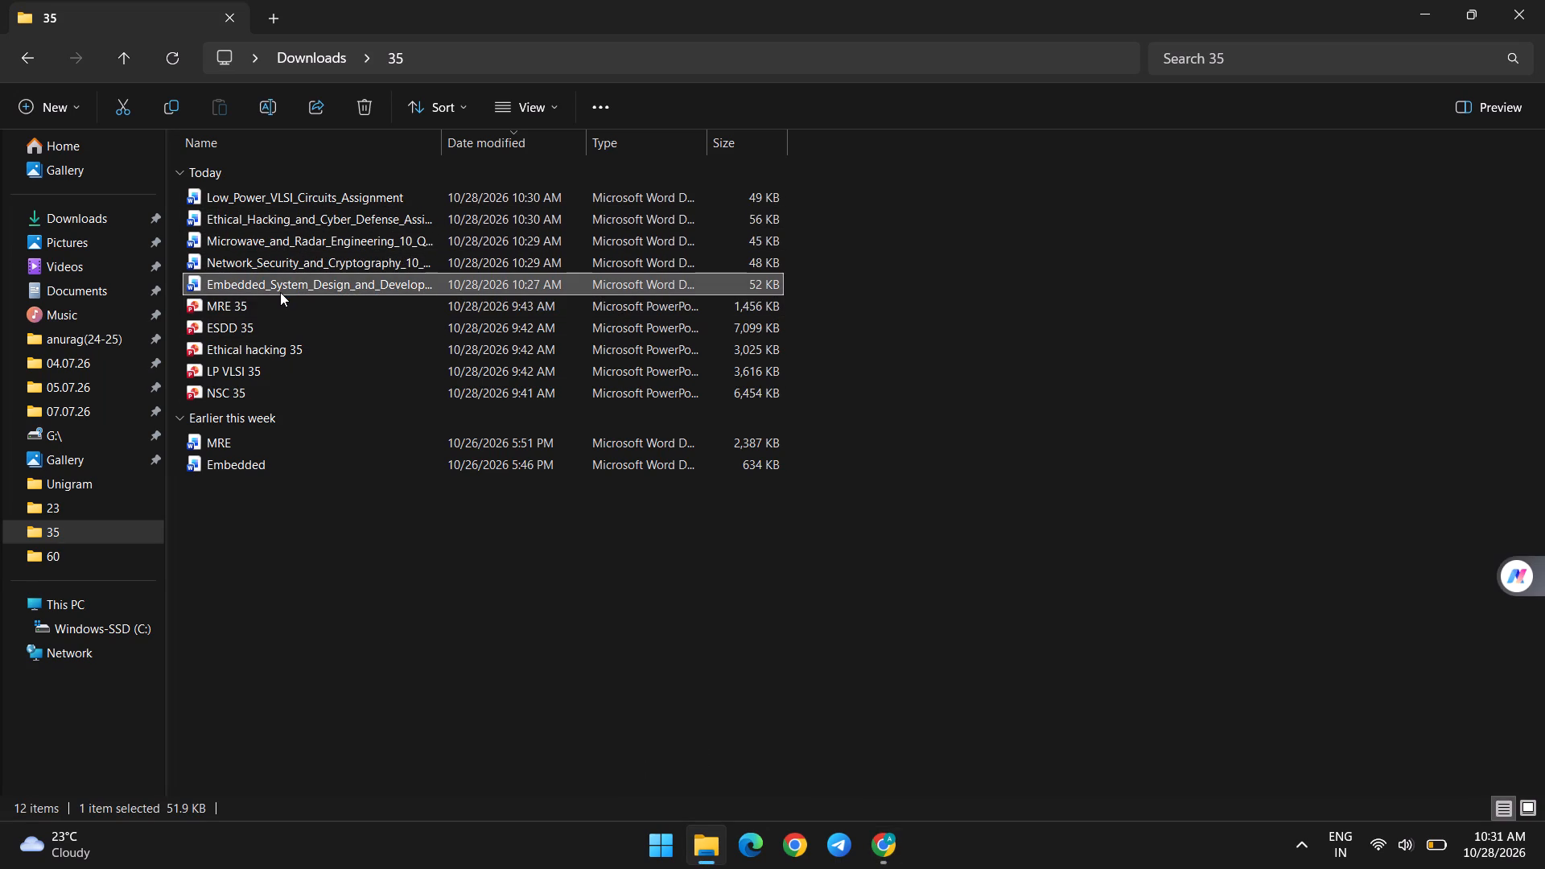
{"action": "double_click", "coordinate": [280, 292]}
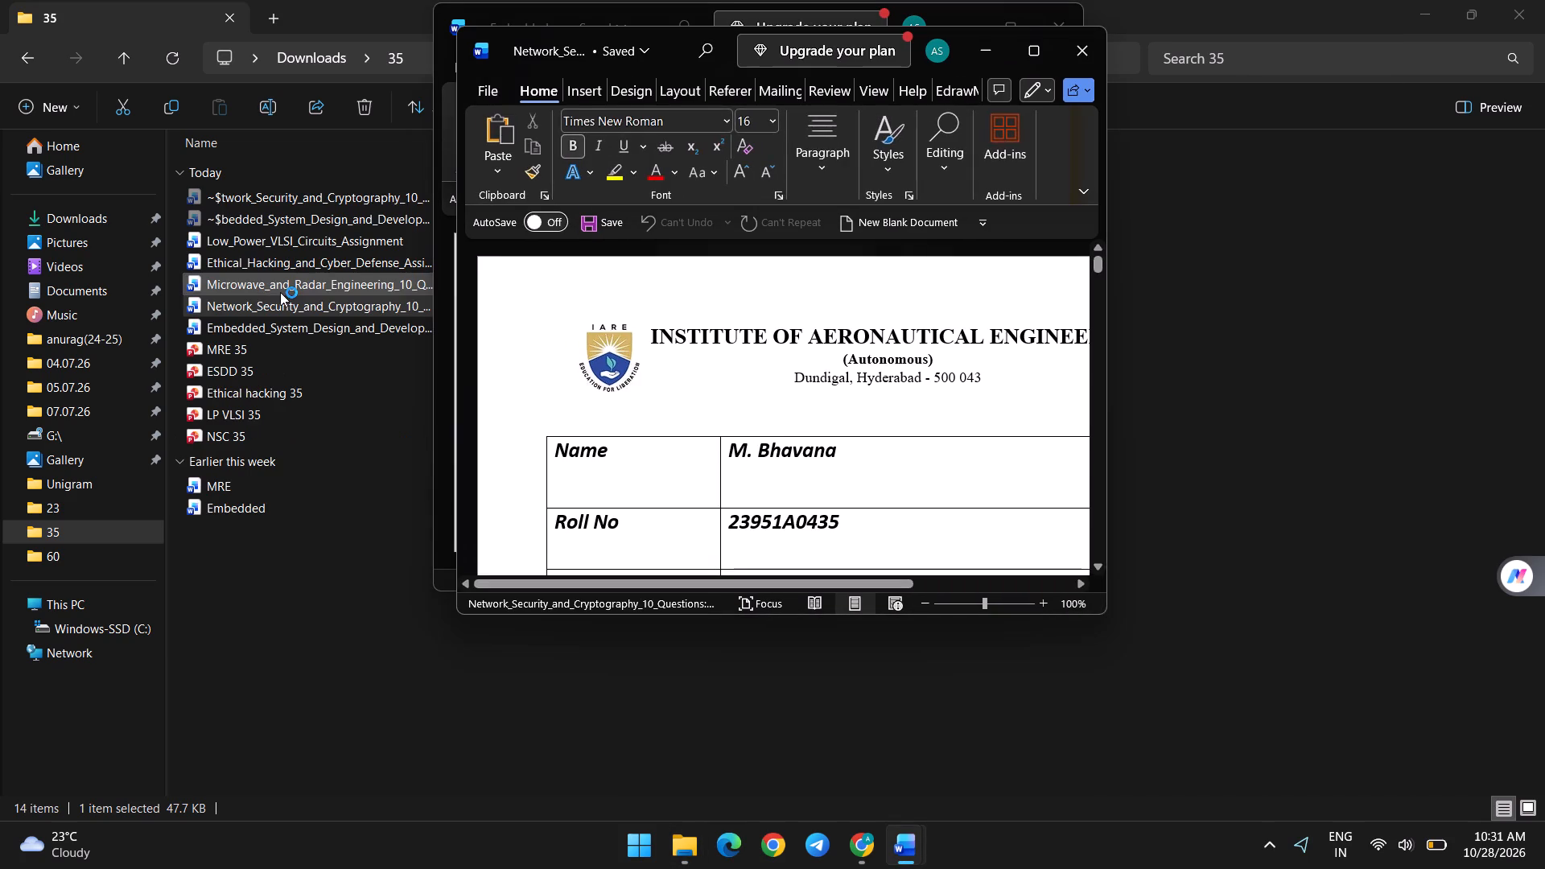
{"action": "double_click", "coordinate": [280, 292]}
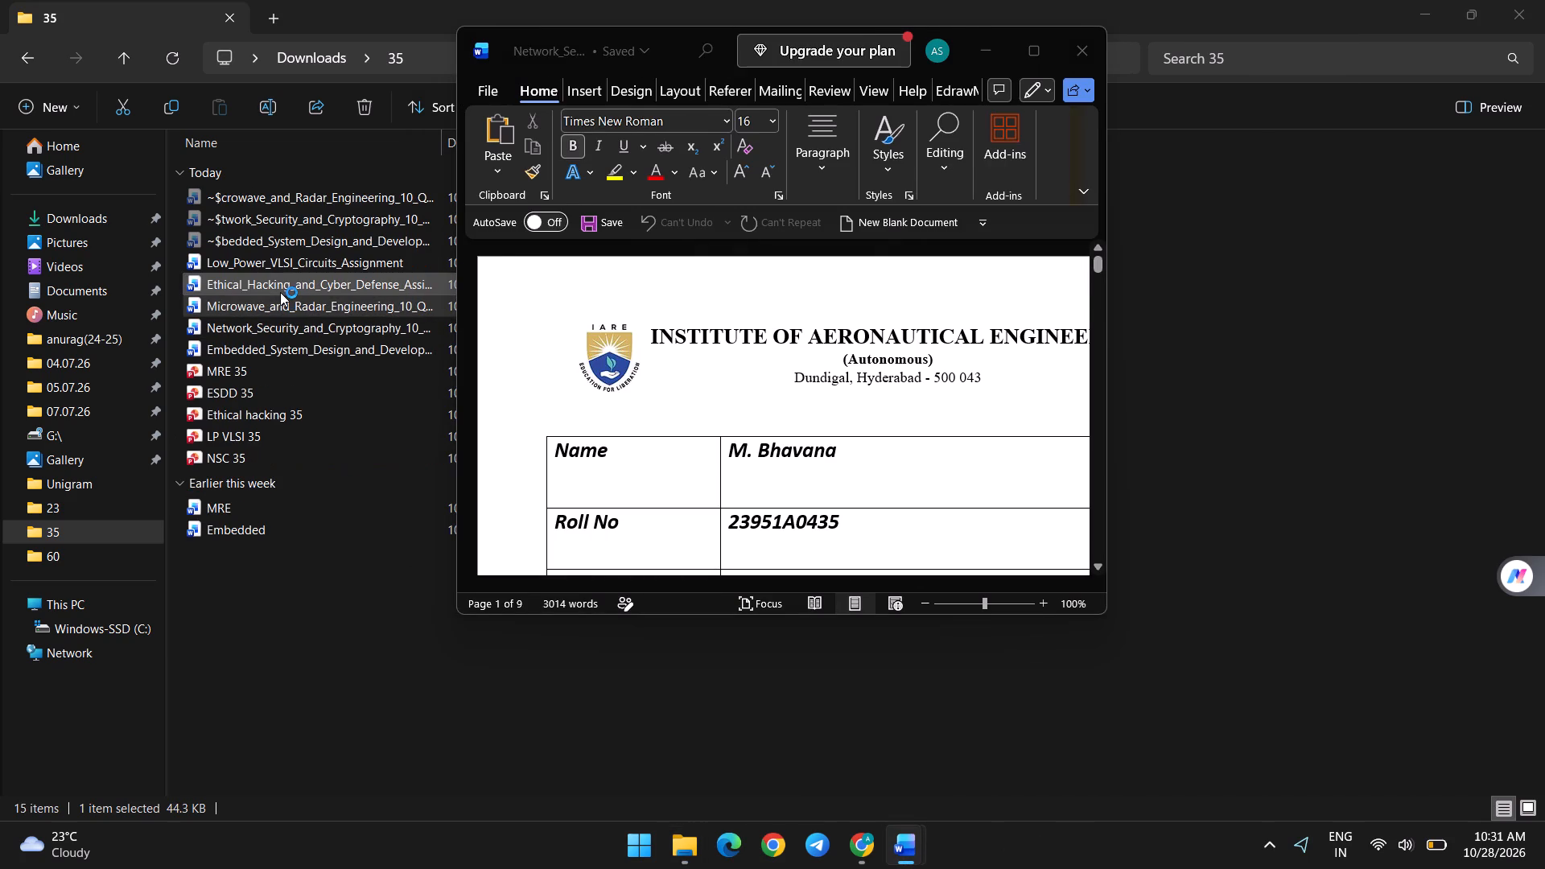
{"action": "double_click", "coordinate": [280, 292]}
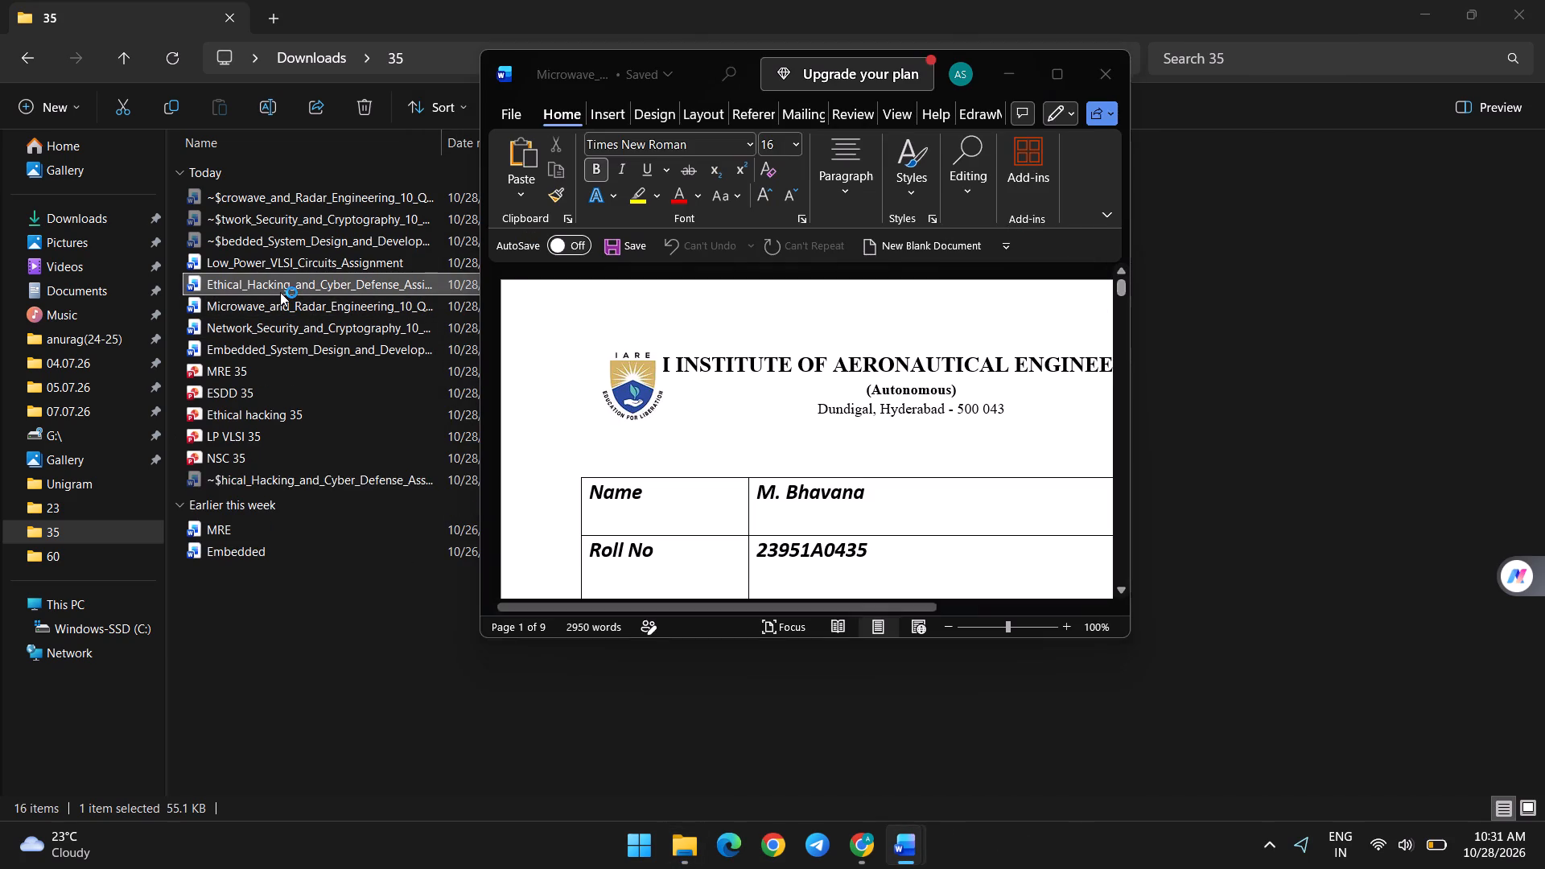
{"action": "double_click", "coordinate": [280, 292]}
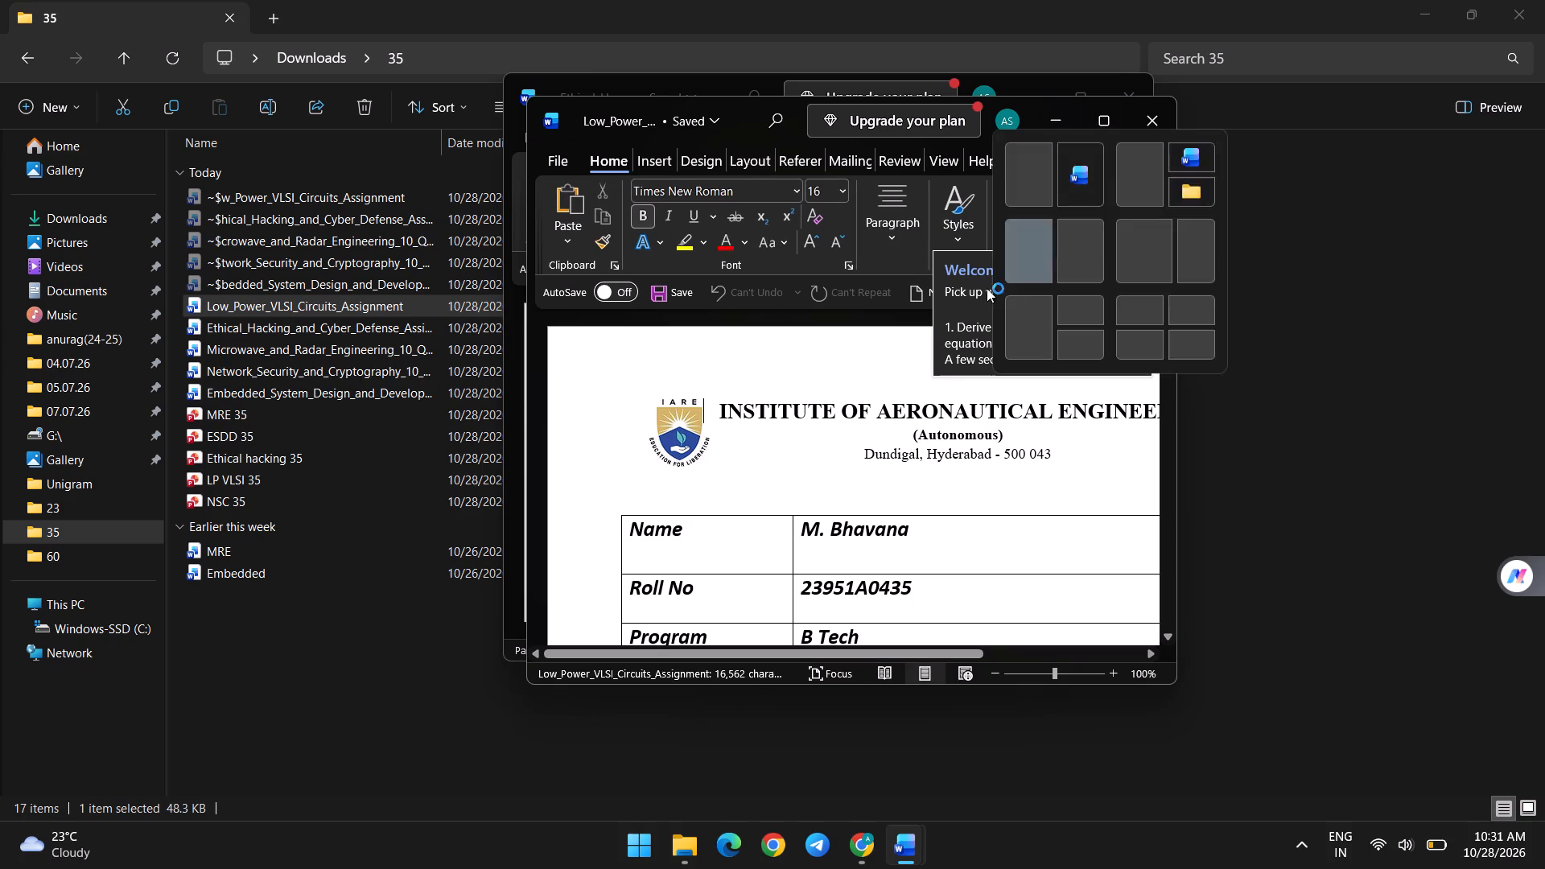
Change the AAT-II label in the Low Power VLSI cover table to AAT-I, and save and close the assignment.
{"action": "scroll", "coordinate": [939, 356], "scroll_direction": "down", "scroll_amount": 1}
{"action": "scroll", "coordinate": [867, 427], "scroll_direction": "down", "scroll_amount": 1}
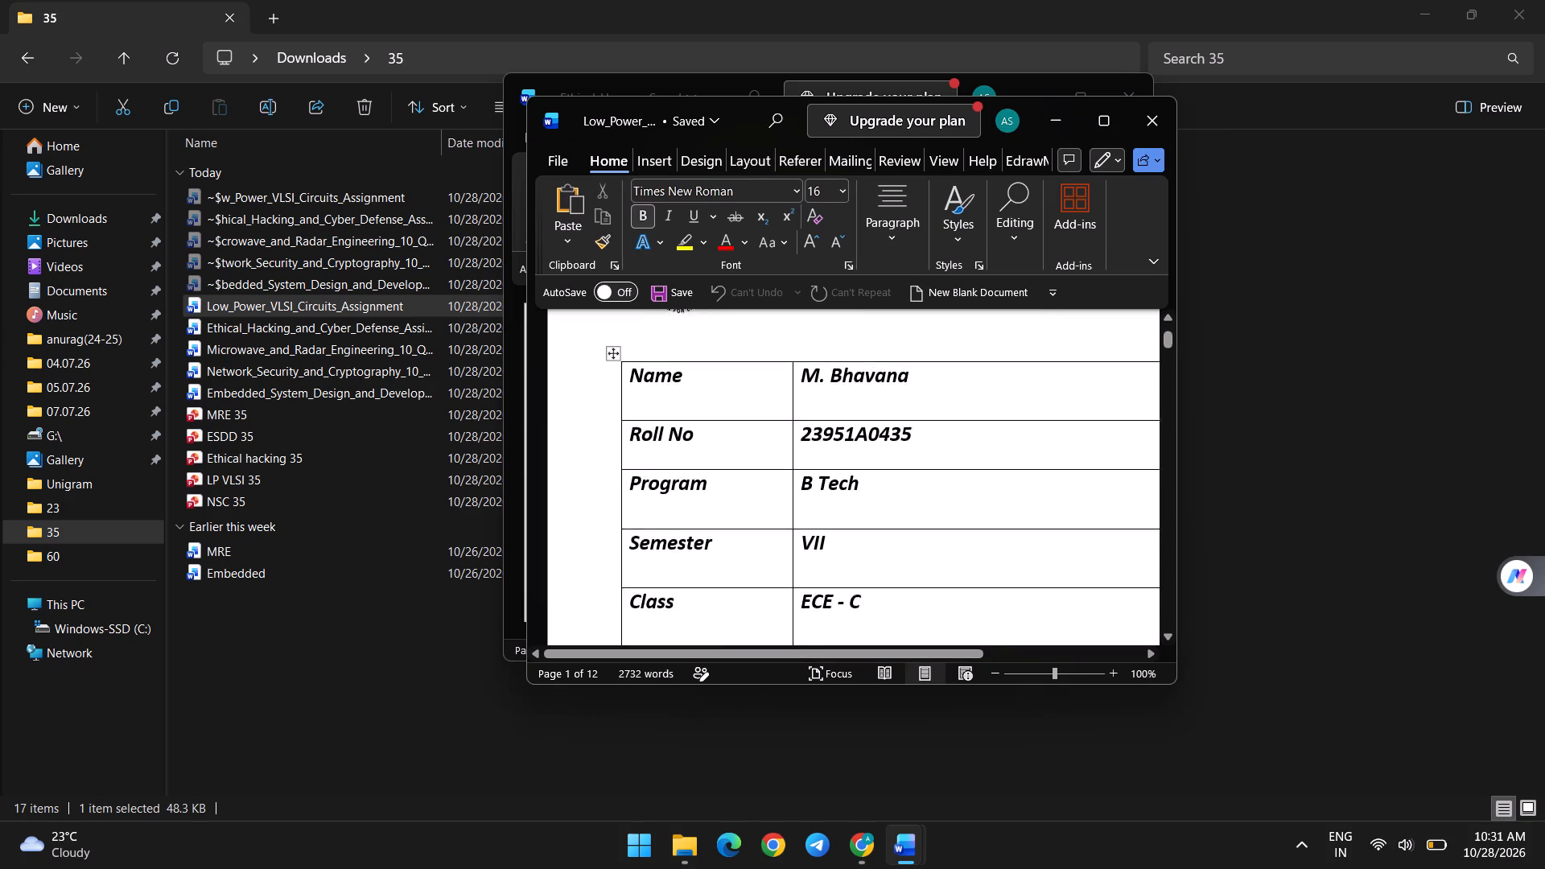
{"action": "scroll", "coordinate": [867, 427], "scroll_direction": "down", "scroll_amount": 1}
{"action": "scroll", "coordinate": [825, 427], "scroll_direction": "up", "scroll_amount": 1}
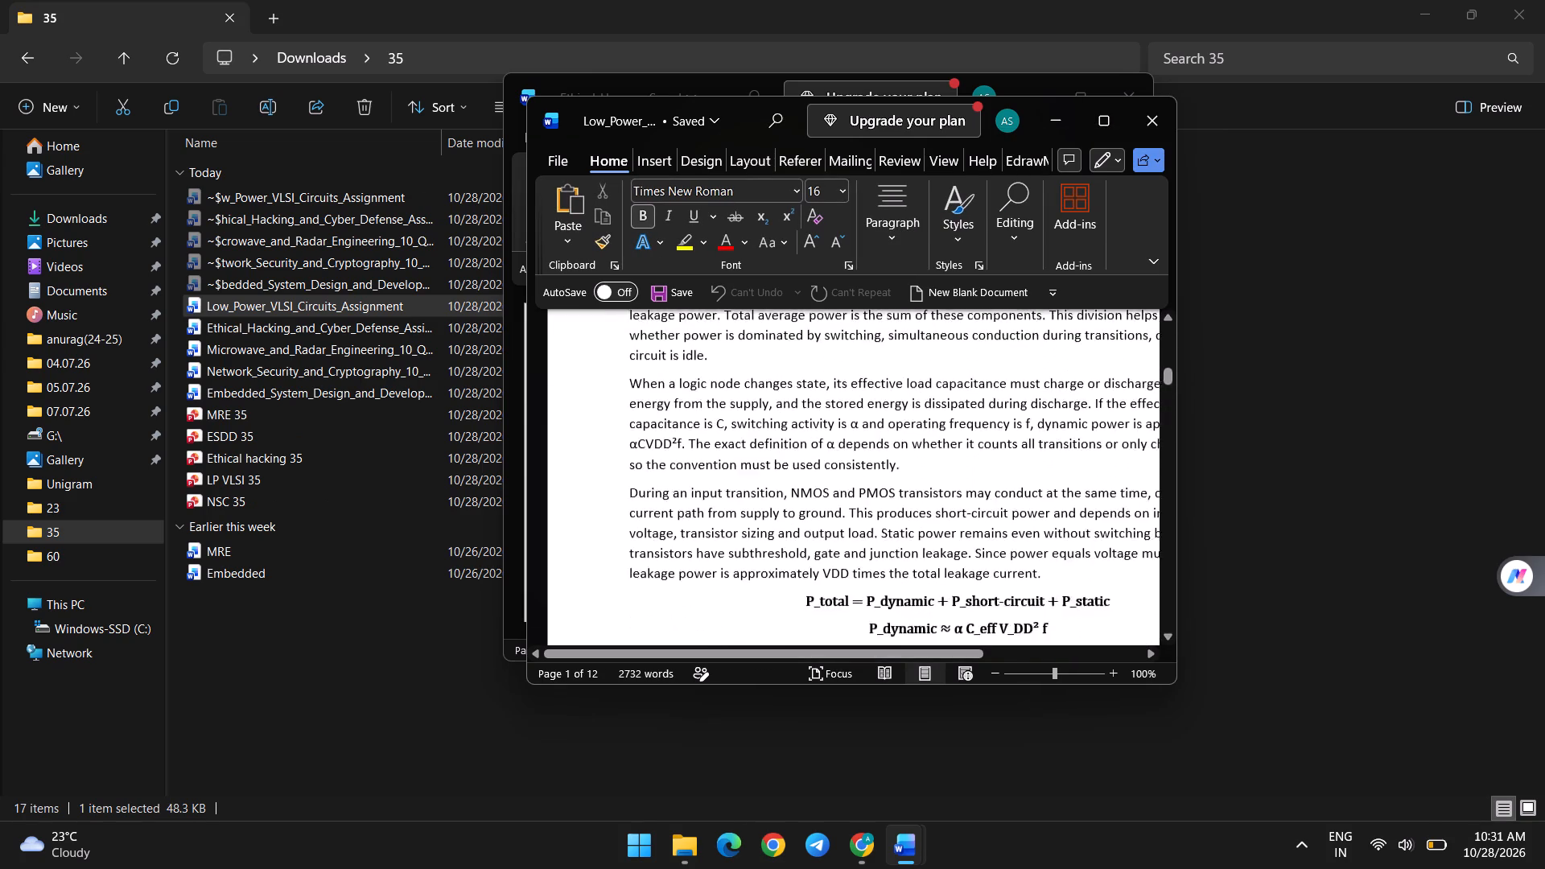
{"action": "scroll", "coordinate": [825, 427], "scroll_direction": "up", "scroll_amount": 2}
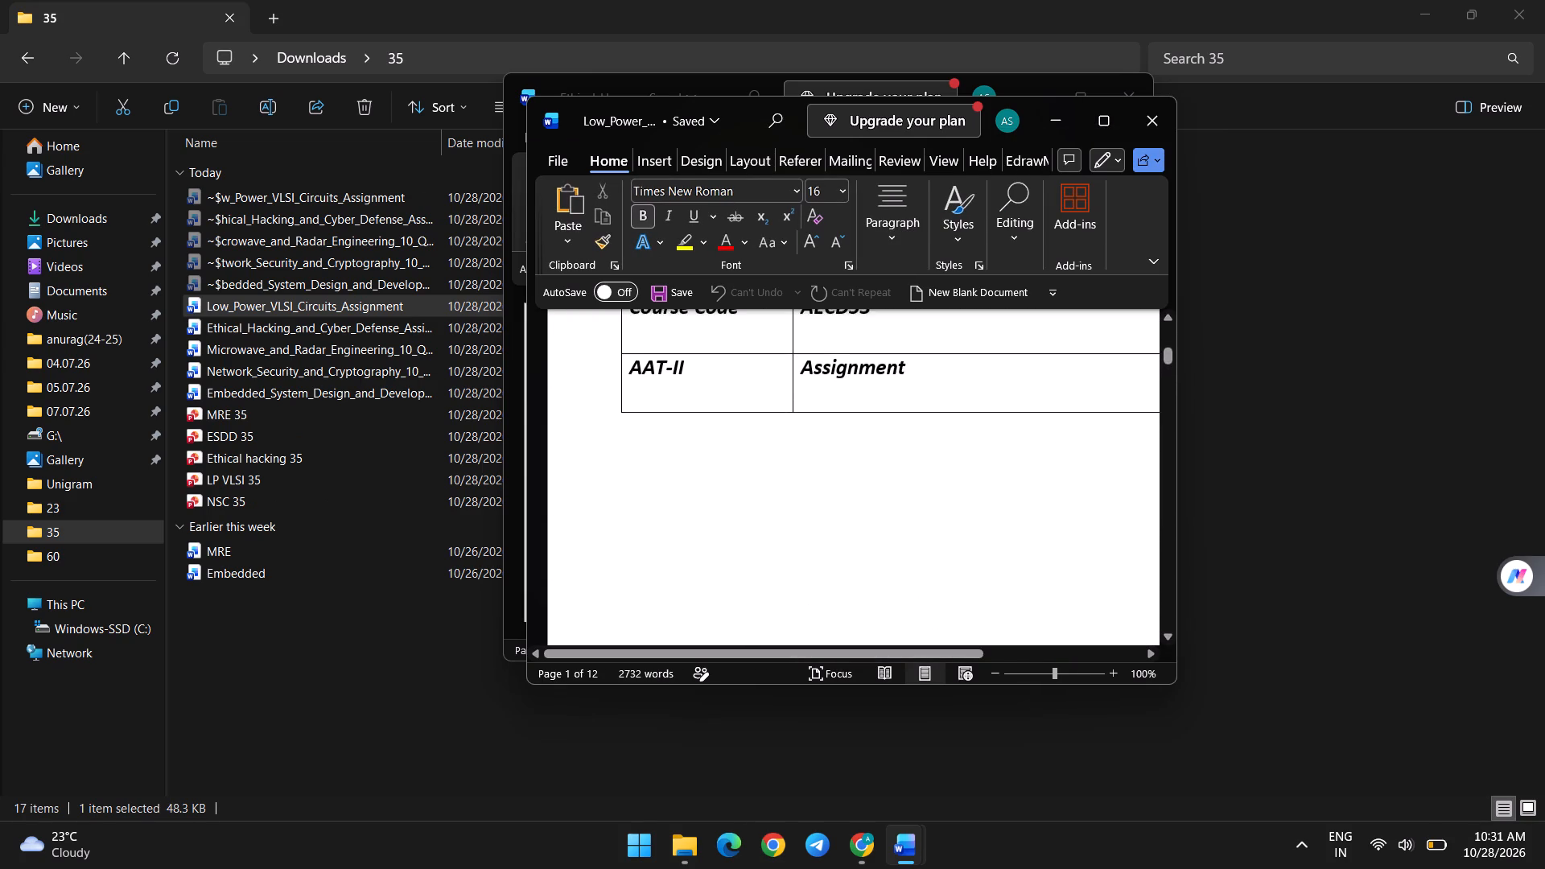
{"action": "left_click", "coordinate": [696, 381]}
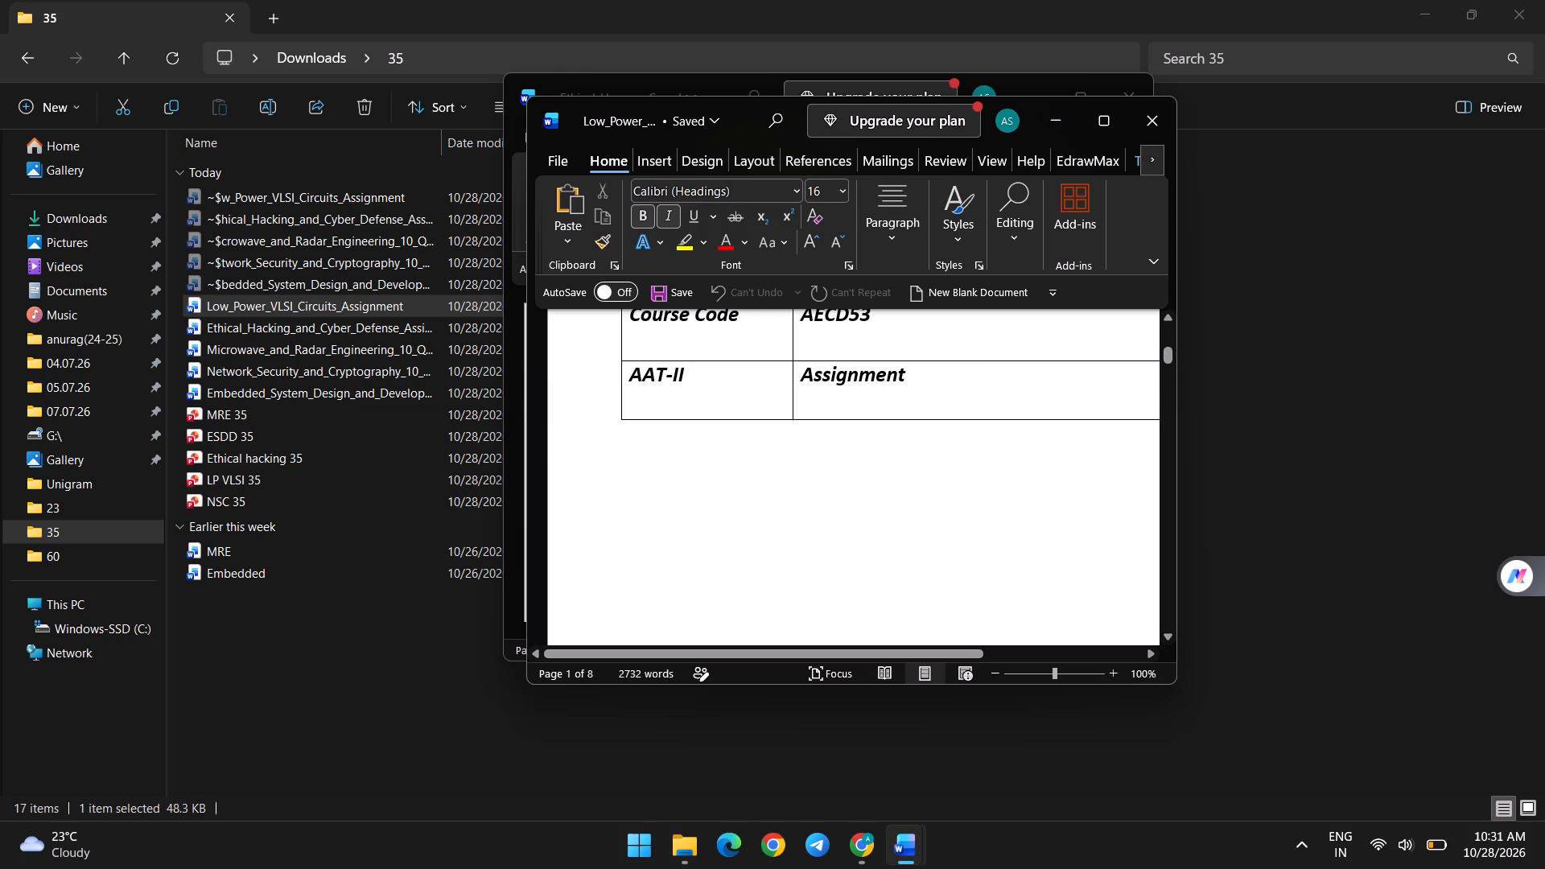
{"action": "key", "text": "BackSpace"}
{"action": "key", "text": "ctrl+s"}
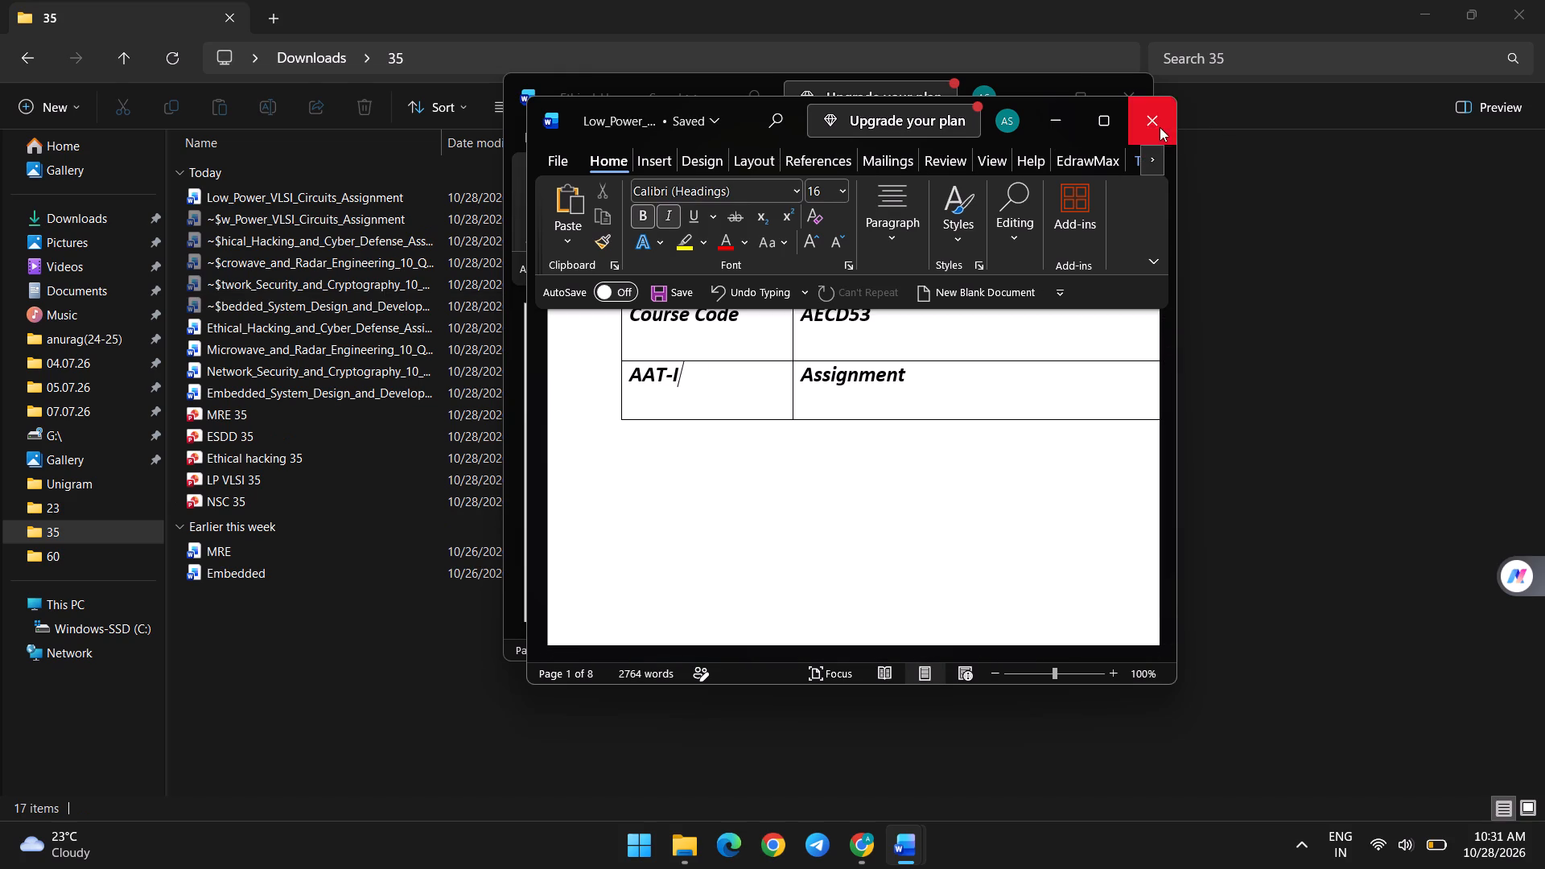
{"action": "left_click", "coordinate": [1160, 127]}
Change the AAT-II label in the Ethical Hacking and Cyber Defense cover table to AAT-I, and save and close the assignment.
{"action": "scroll", "coordinate": [705, 518], "scroll_direction": "down", "scroll_amount": 1}
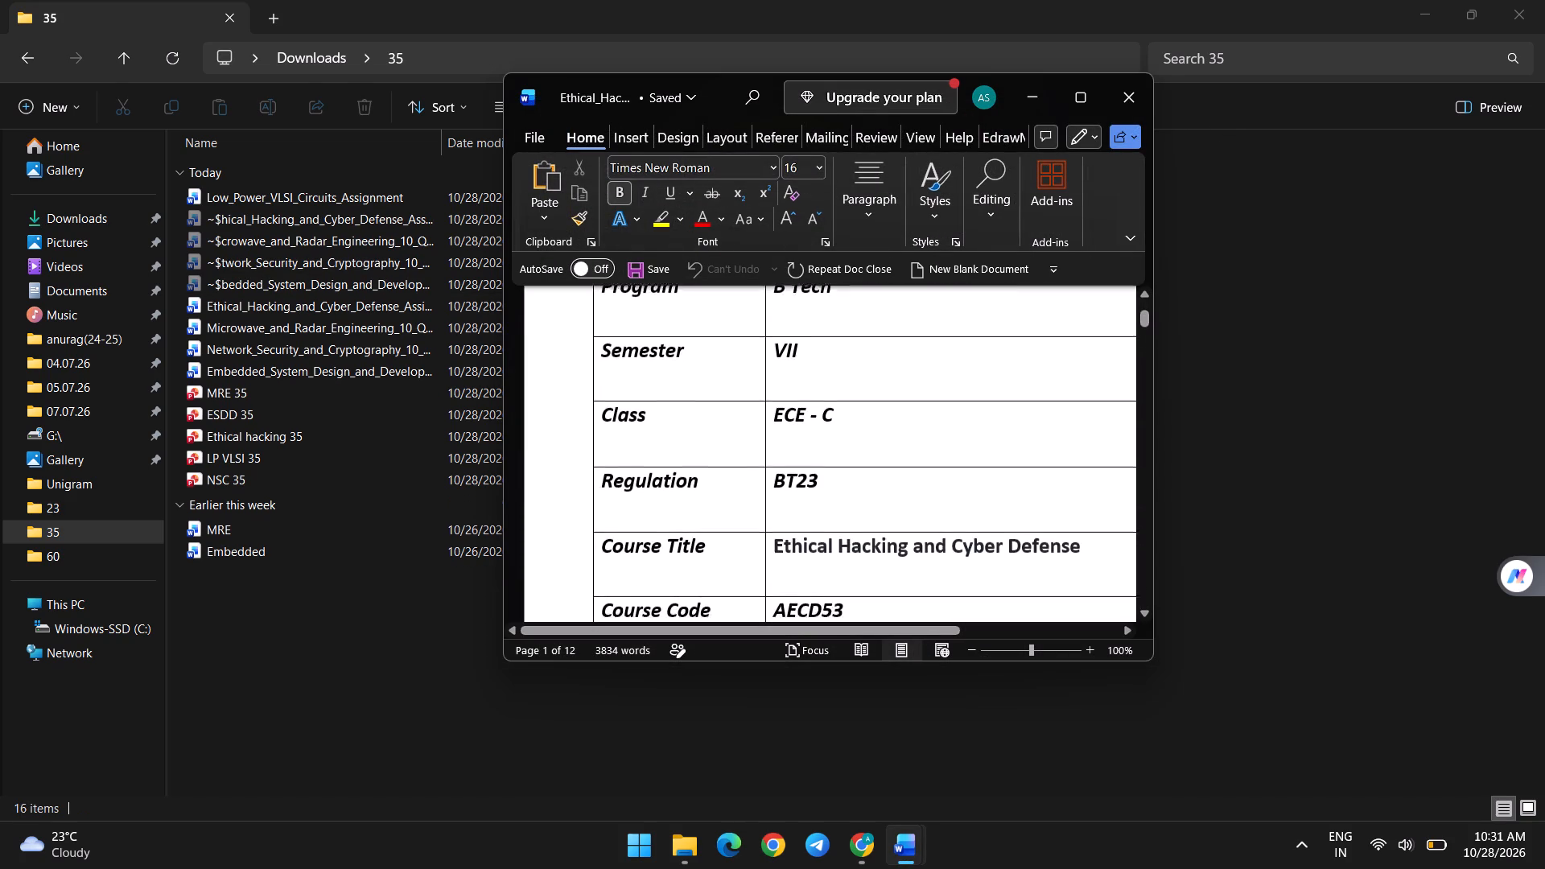
{"action": "scroll", "coordinate": [705, 518], "scroll_direction": "down", "scroll_amount": 1}
{"action": "left_click", "coordinate": [669, 524]}
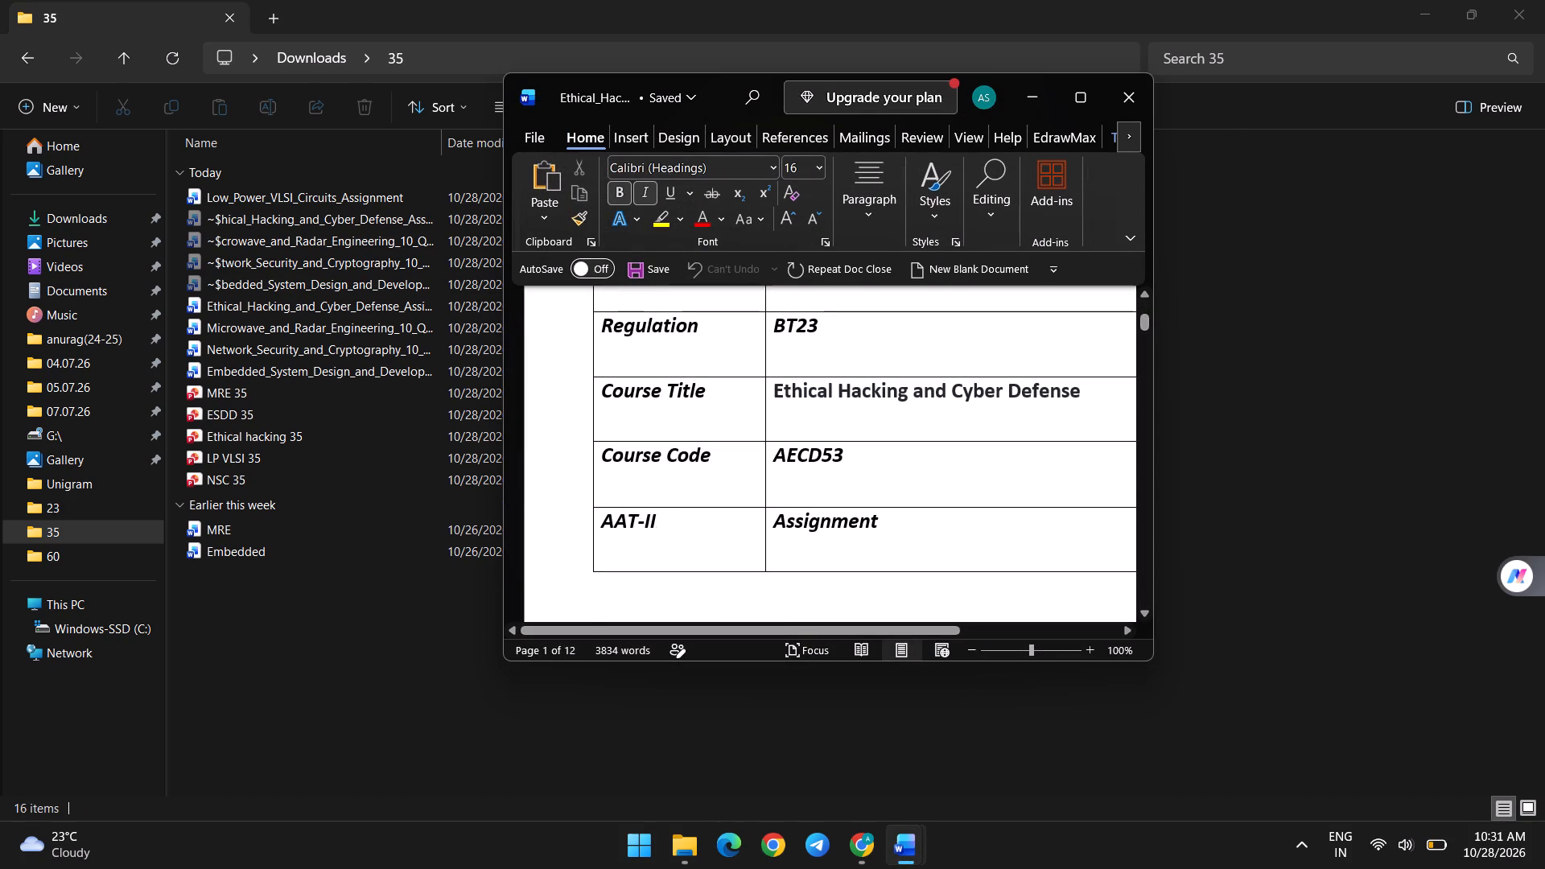
{"action": "key", "text": "BackSpace"}
{"action": "key", "text": "ctrl+s"}
{"action": "left_click", "coordinate": [1135, 103]}
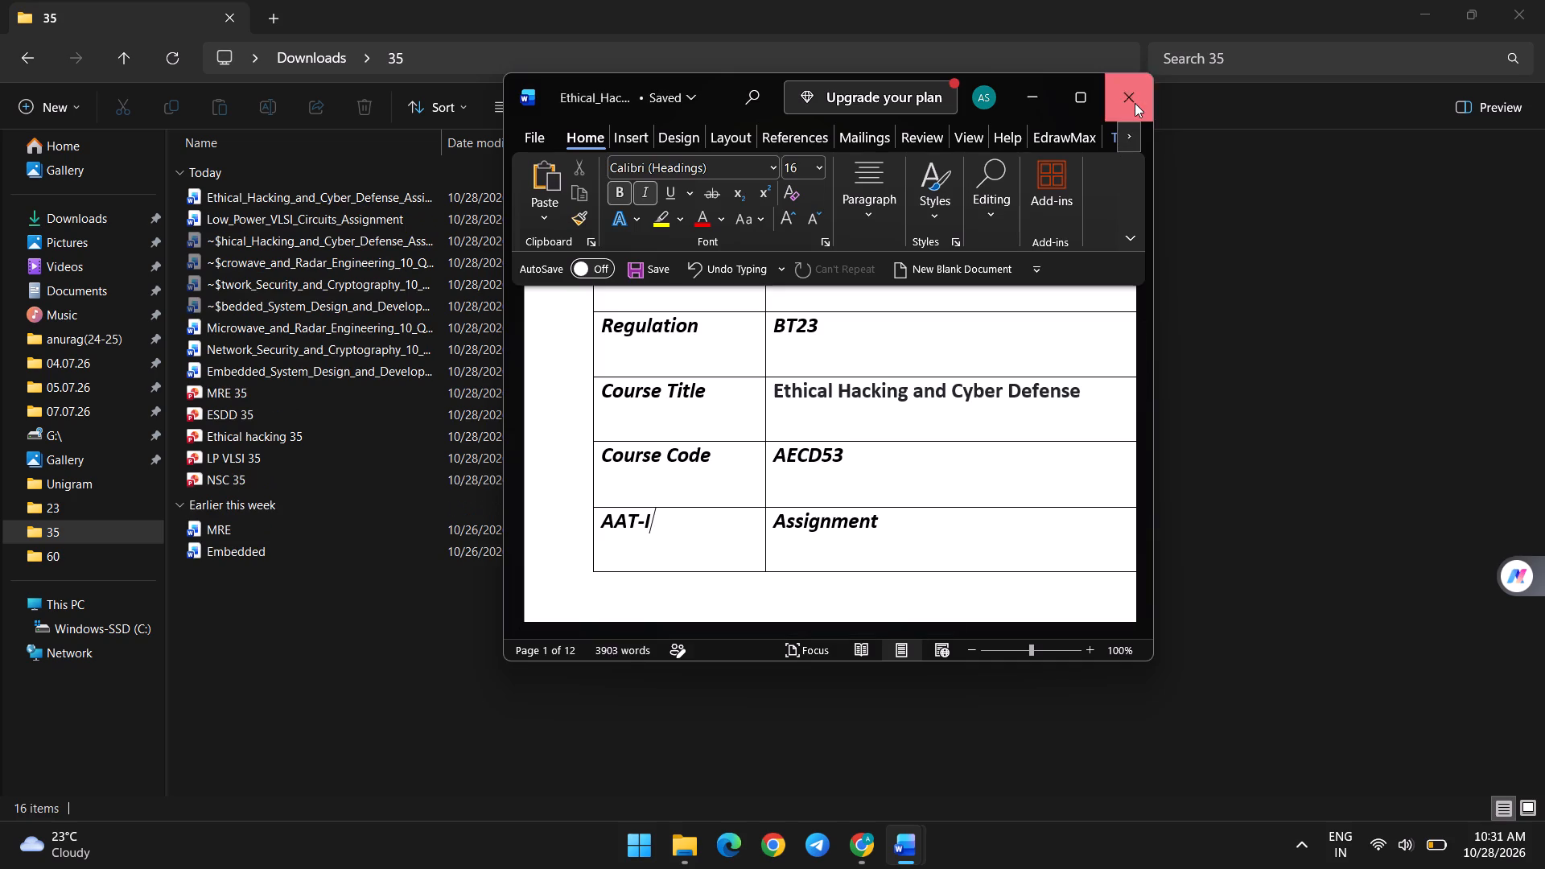
Change the AAT-II label in the Embedded System Design cover table to AAT-I, and save and close the assignment.
{"action": "left_click", "coordinate": [812, 762]}
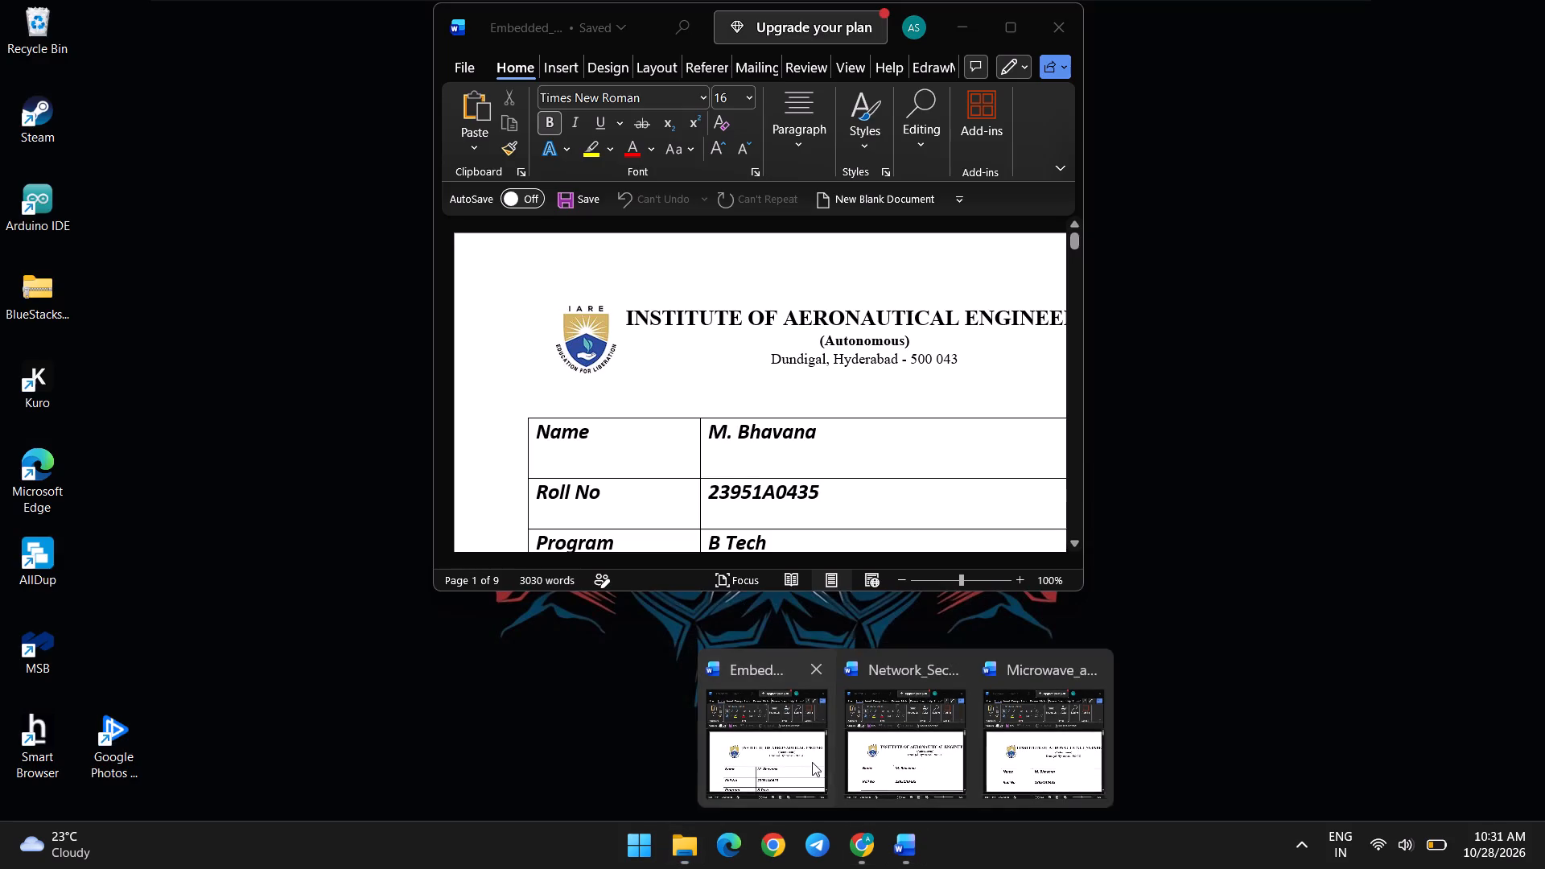
{"action": "scroll", "coordinate": [624, 351], "scroll_direction": "down", "scroll_amount": 1}
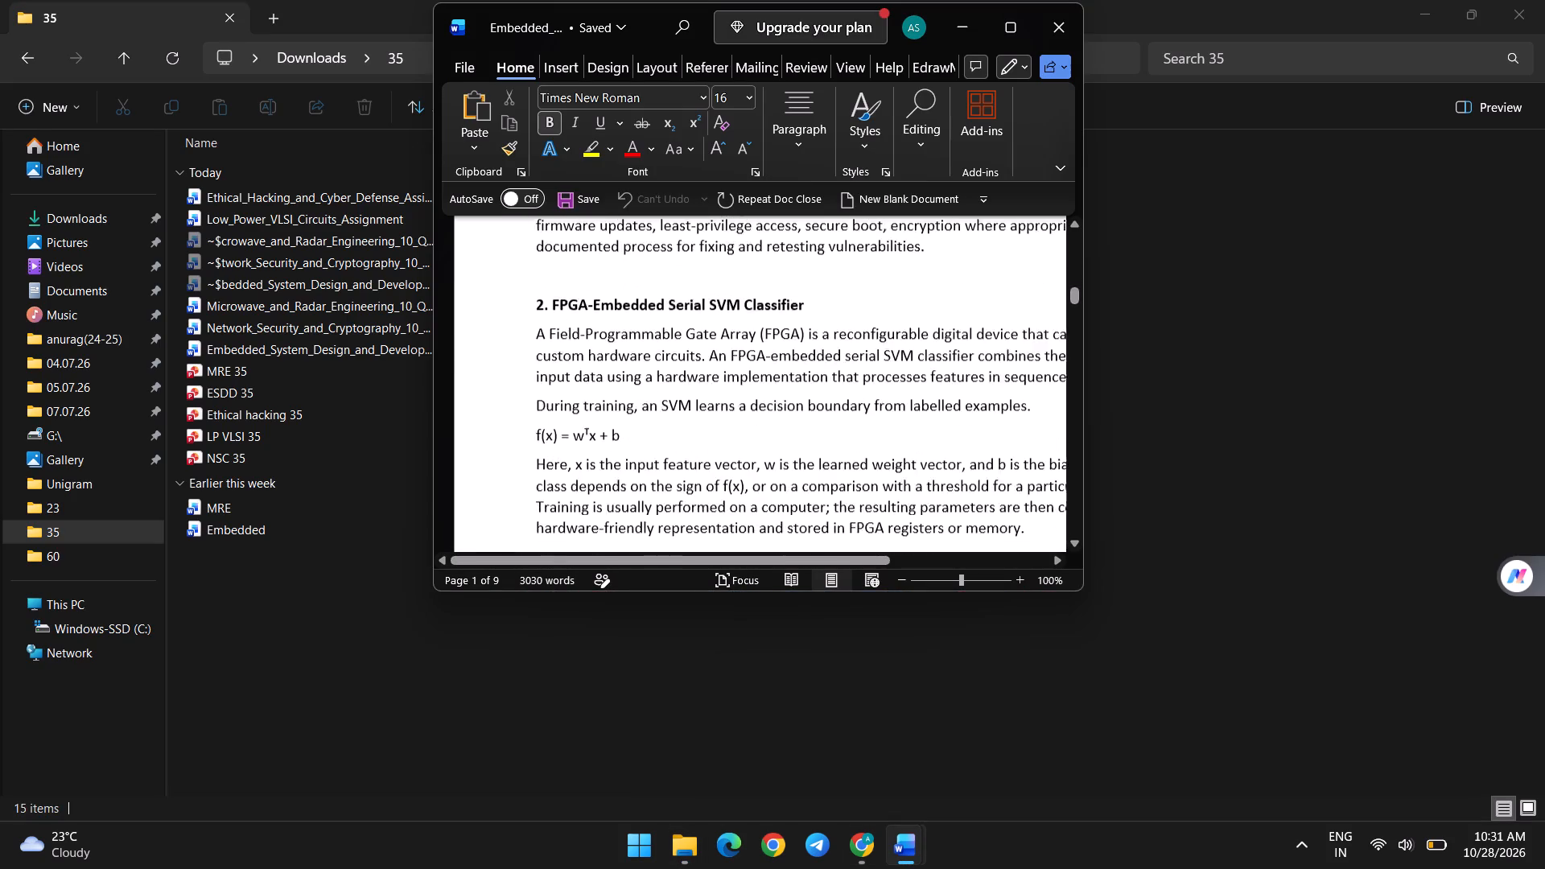
{"action": "left_click", "coordinate": [624, 351]}
{"action": "scroll", "coordinate": [624, 351], "scroll_direction": "up", "scroll_amount": 3}
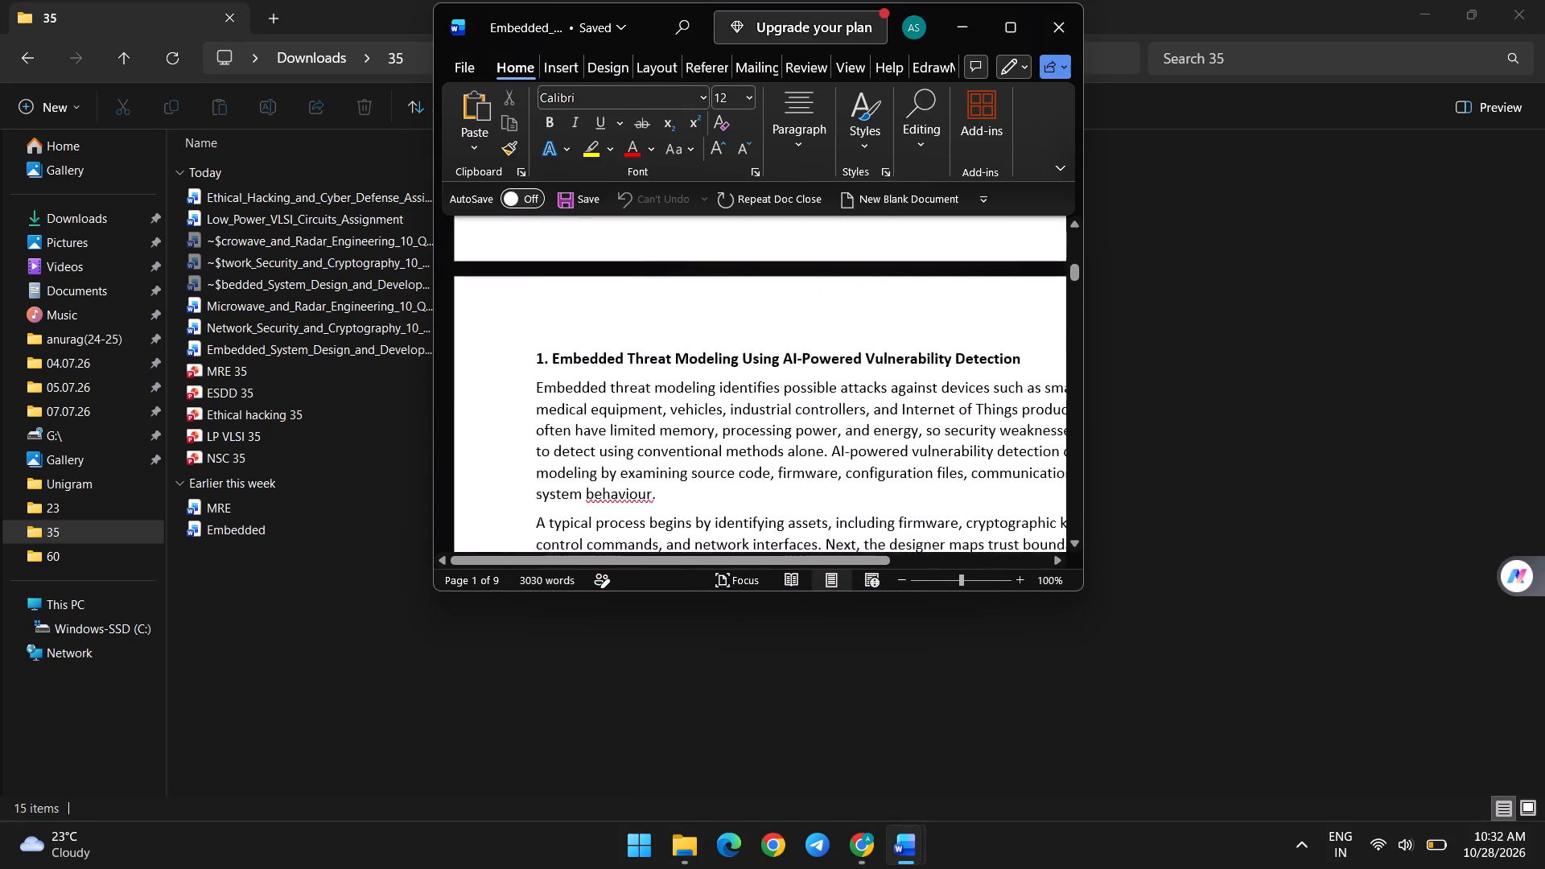
{"action": "scroll", "coordinate": [624, 351], "scroll_direction": "up", "scroll_amount": 2}
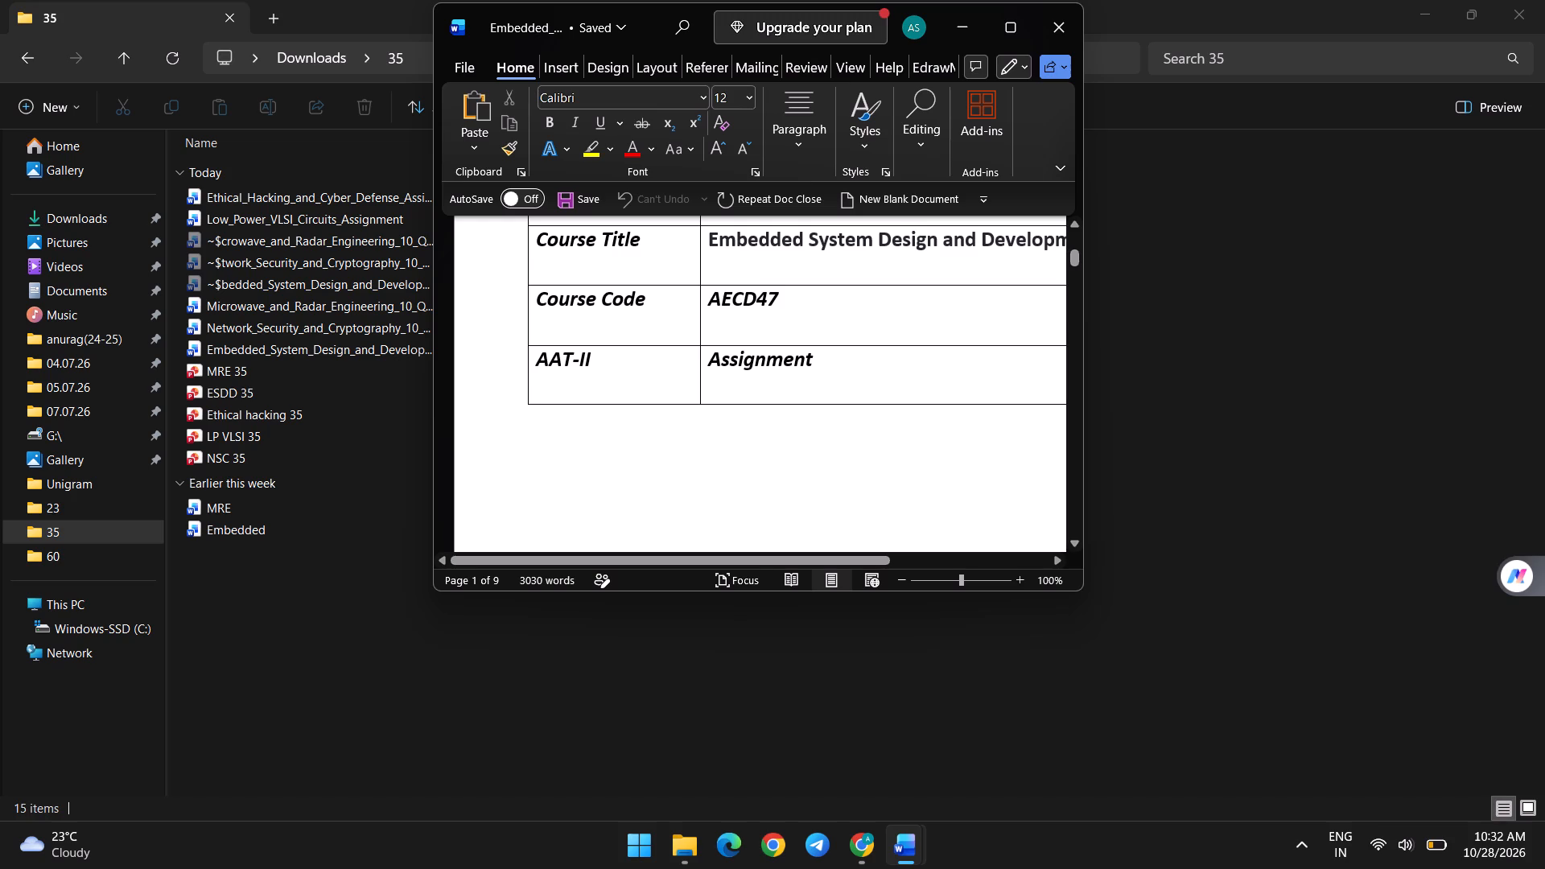
{"action": "left_click", "coordinate": [608, 353]}
{"action": "key", "text": "BackSpace"}
{"action": "key", "text": "ctrl+s"}
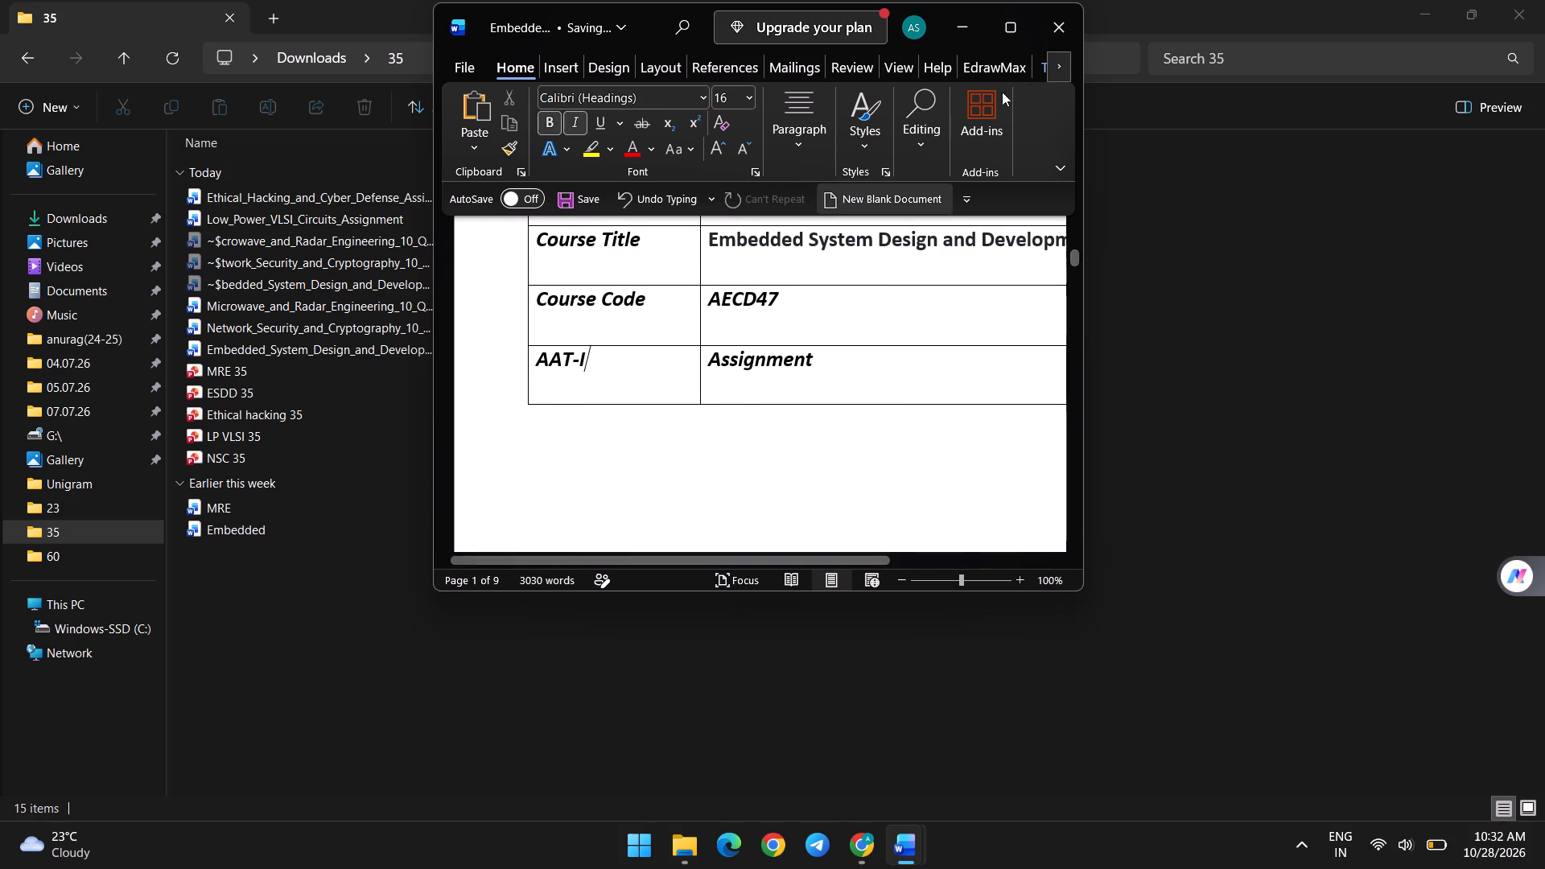
{"action": "left_click", "coordinate": [1056, 35]}
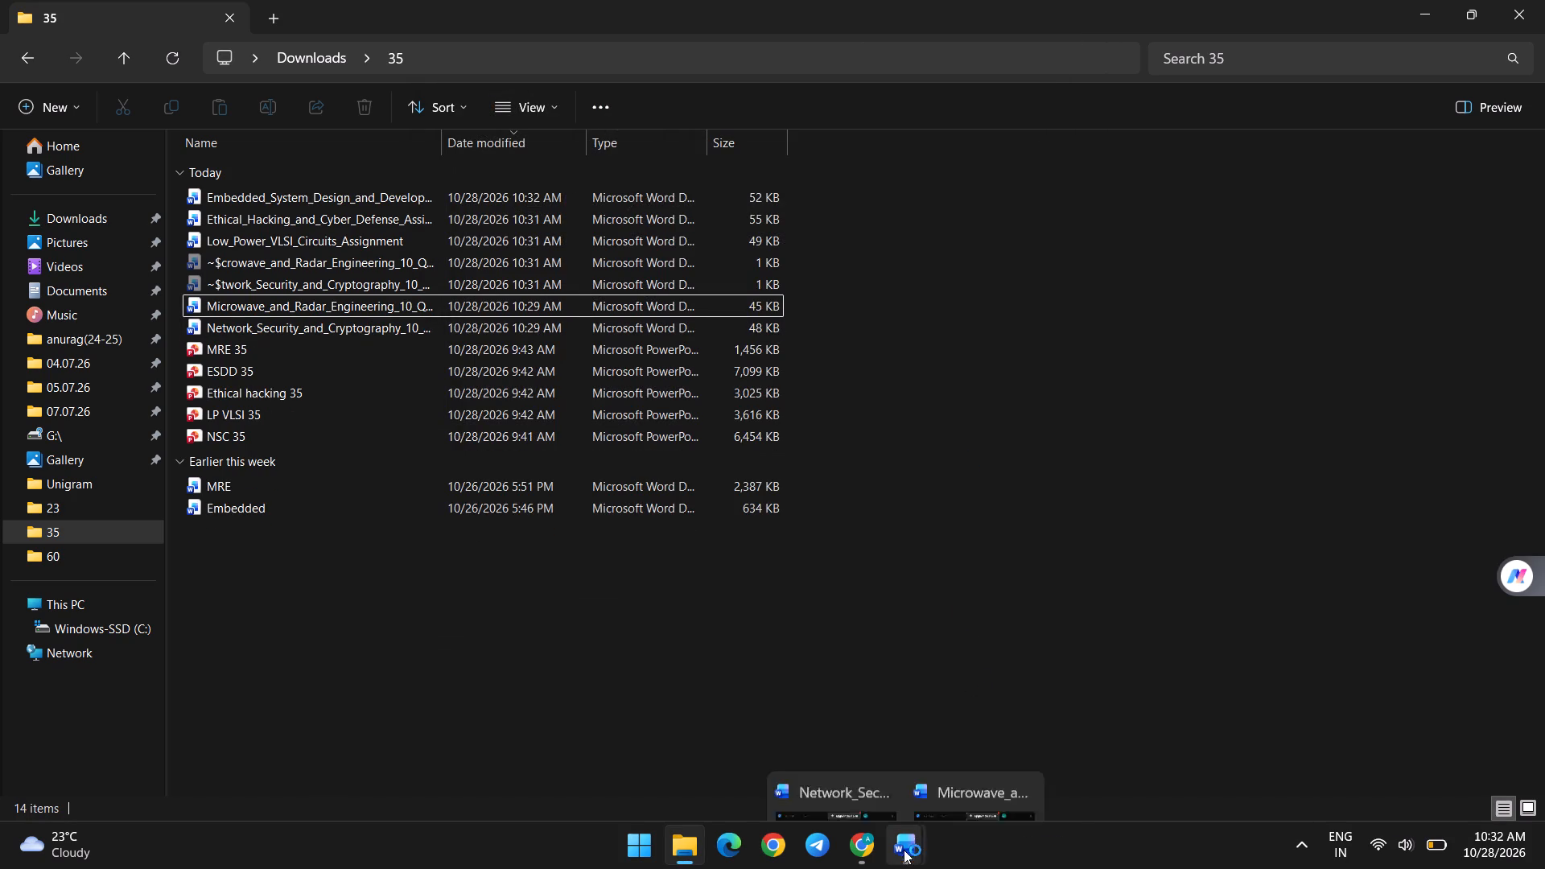
Change the AAT-II label in the Network Security and Cryptography cover table to AAT-I, and save and close the assignment.
{"action": "left_click", "coordinate": [820, 735]}
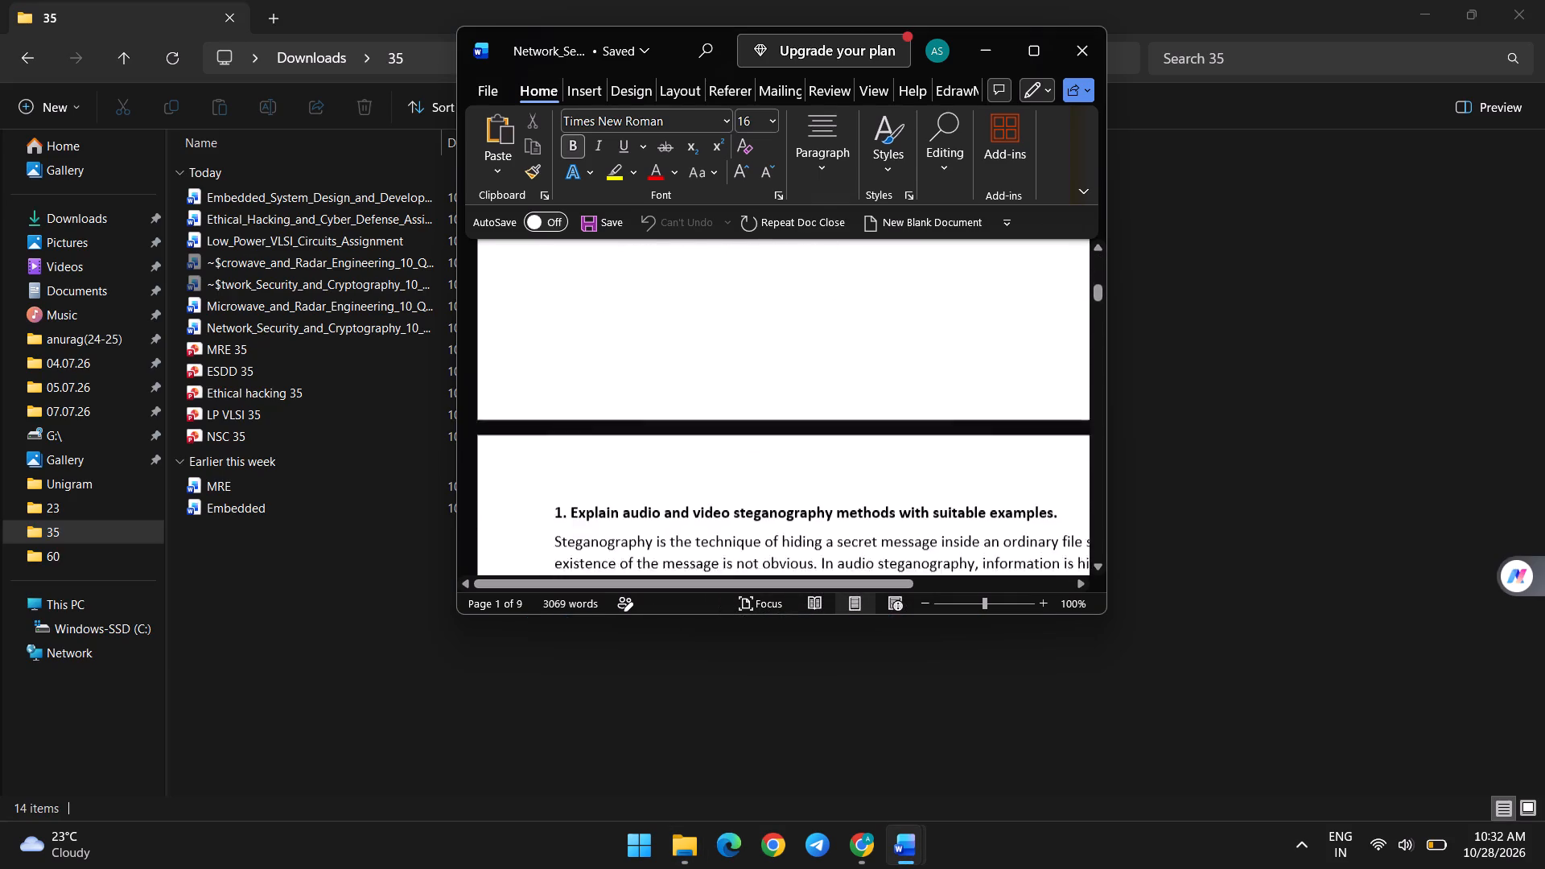
{"action": "left_click", "coordinate": [626, 403]}
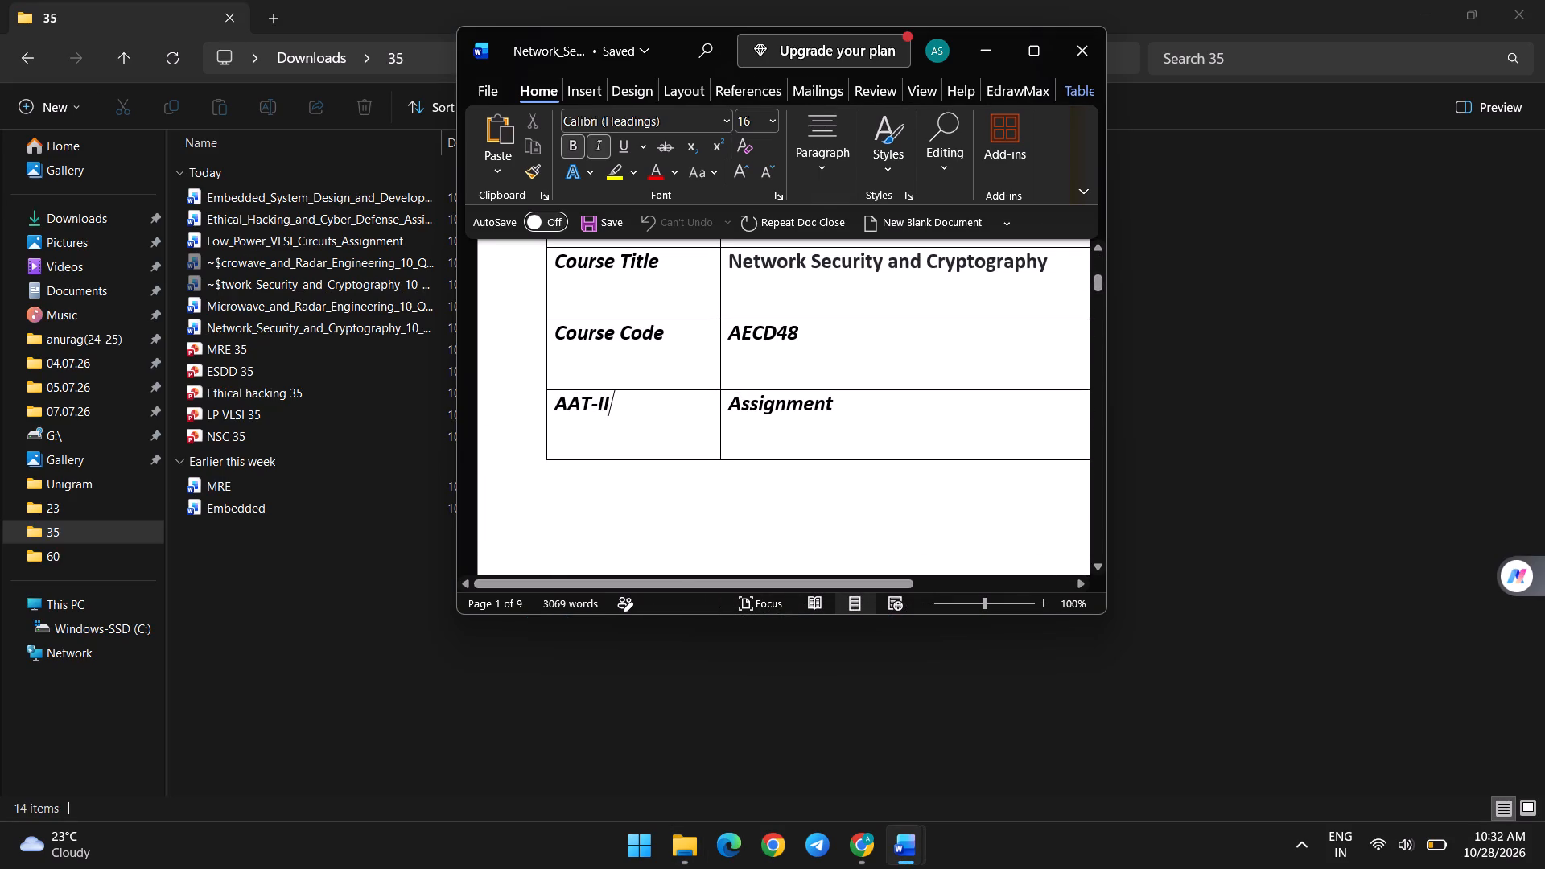
{"action": "key", "text": "BackSpace"}
{"action": "key", "text": "ctrl+s"}
{"action": "left_click", "coordinate": [1075, 64]}
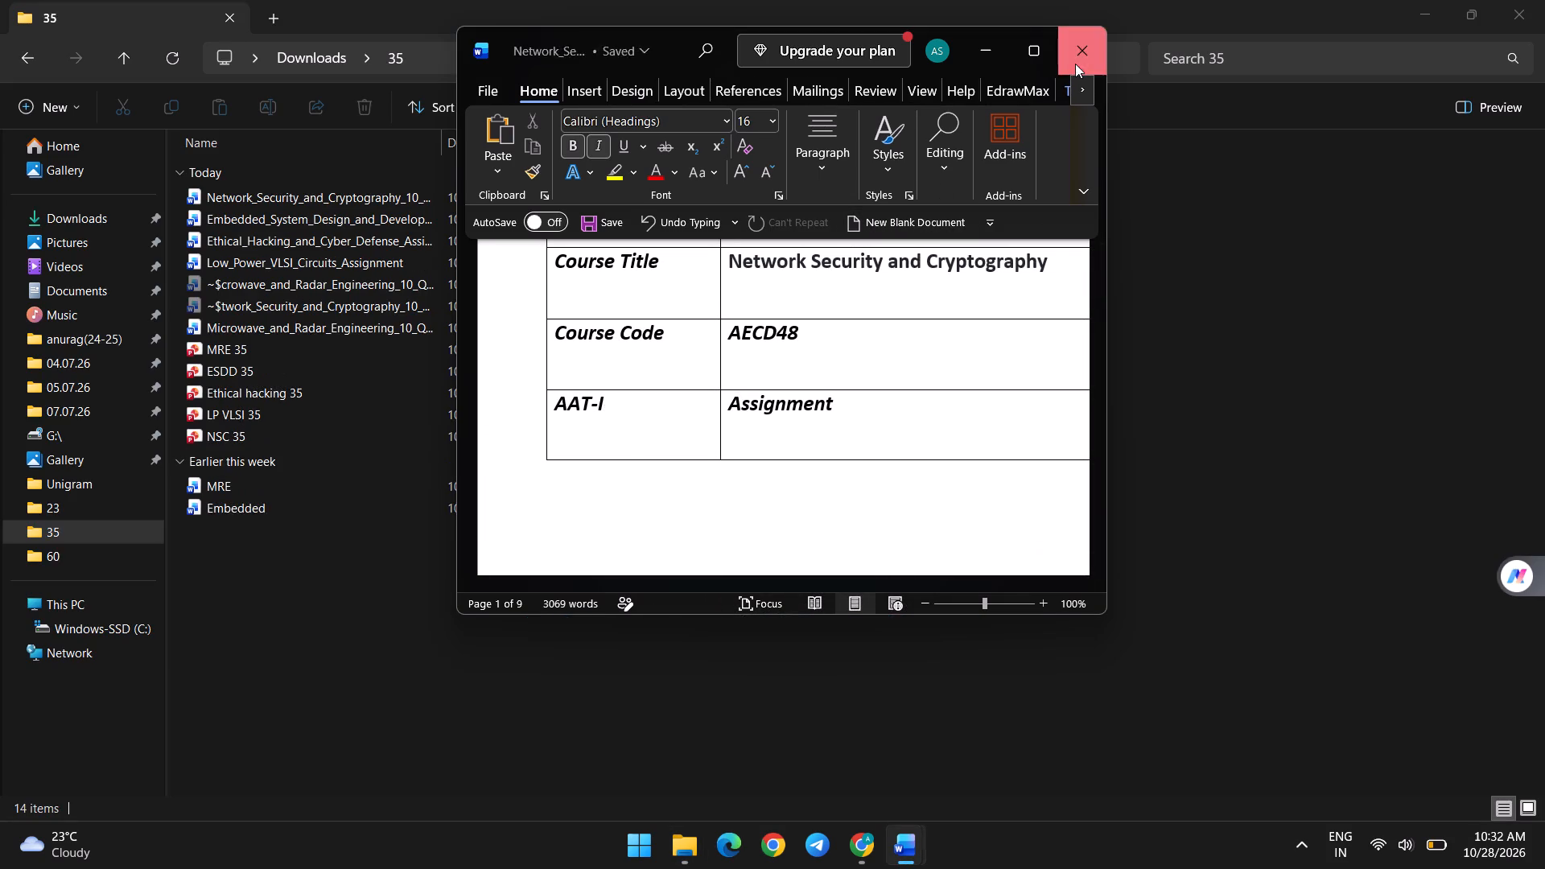
Change the AAT-II label in the Microwave and Radar Engineering cover table to AAT-I, and save and close the assignment.
{"action": "left_click", "coordinate": [878, 783]}
{"action": "scroll", "coordinate": [709, 472], "scroll_direction": "down", "scroll_amount": 1}
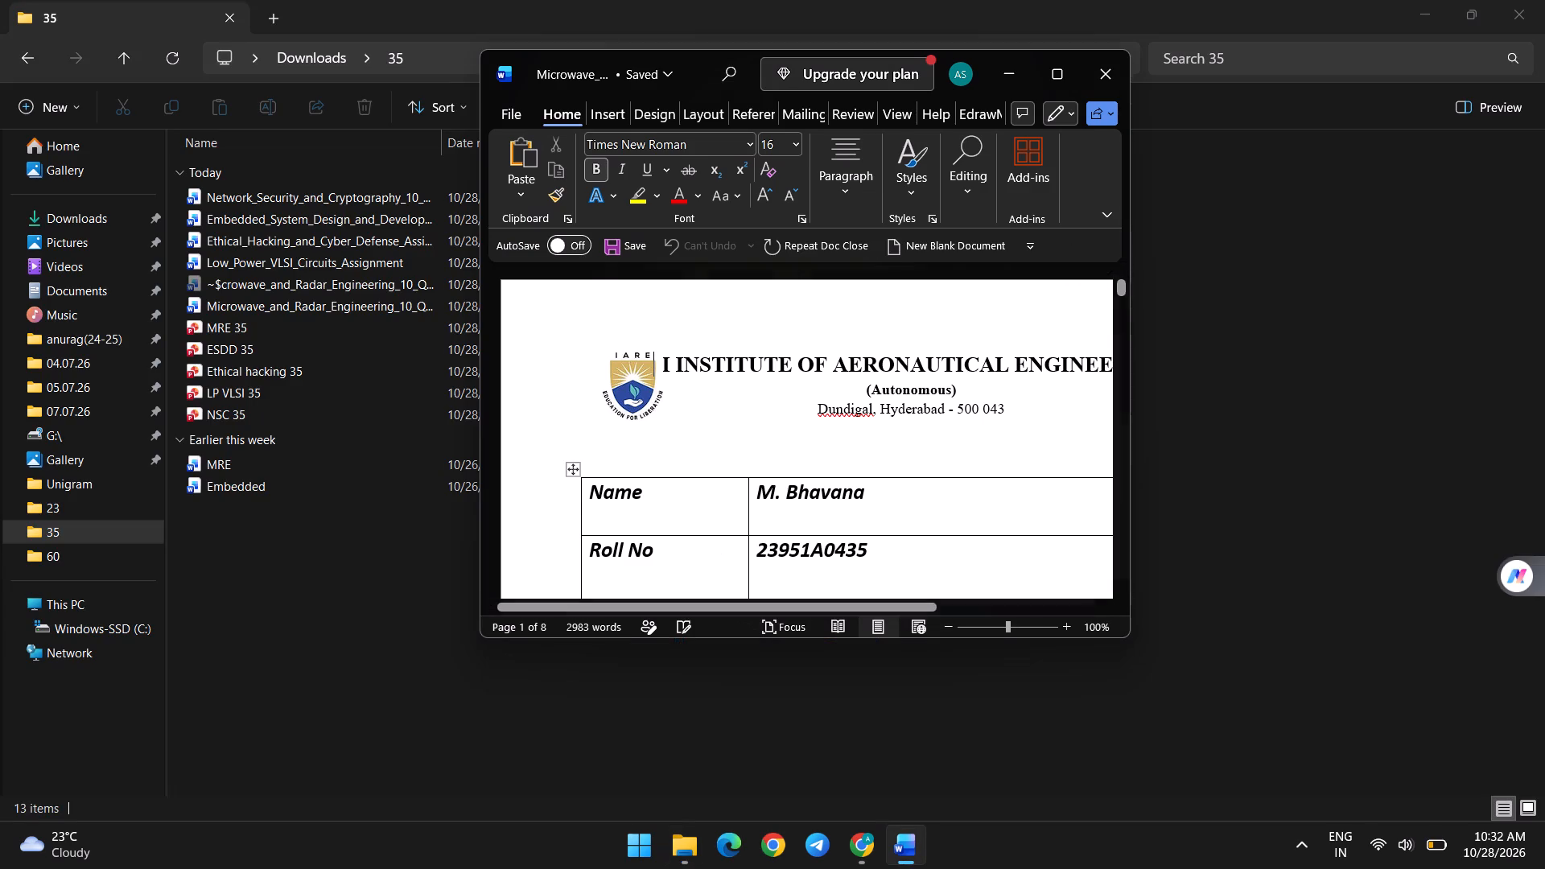
{"action": "scroll", "coordinate": [709, 472], "scroll_direction": "down", "scroll_amount": 1}
{"action": "scroll", "coordinate": [709, 472], "scroll_direction": "up", "scroll_amount": 1}
{"action": "scroll", "coordinate": [697, 521], "scroll_direction": "down", "scroll_amount": 1}
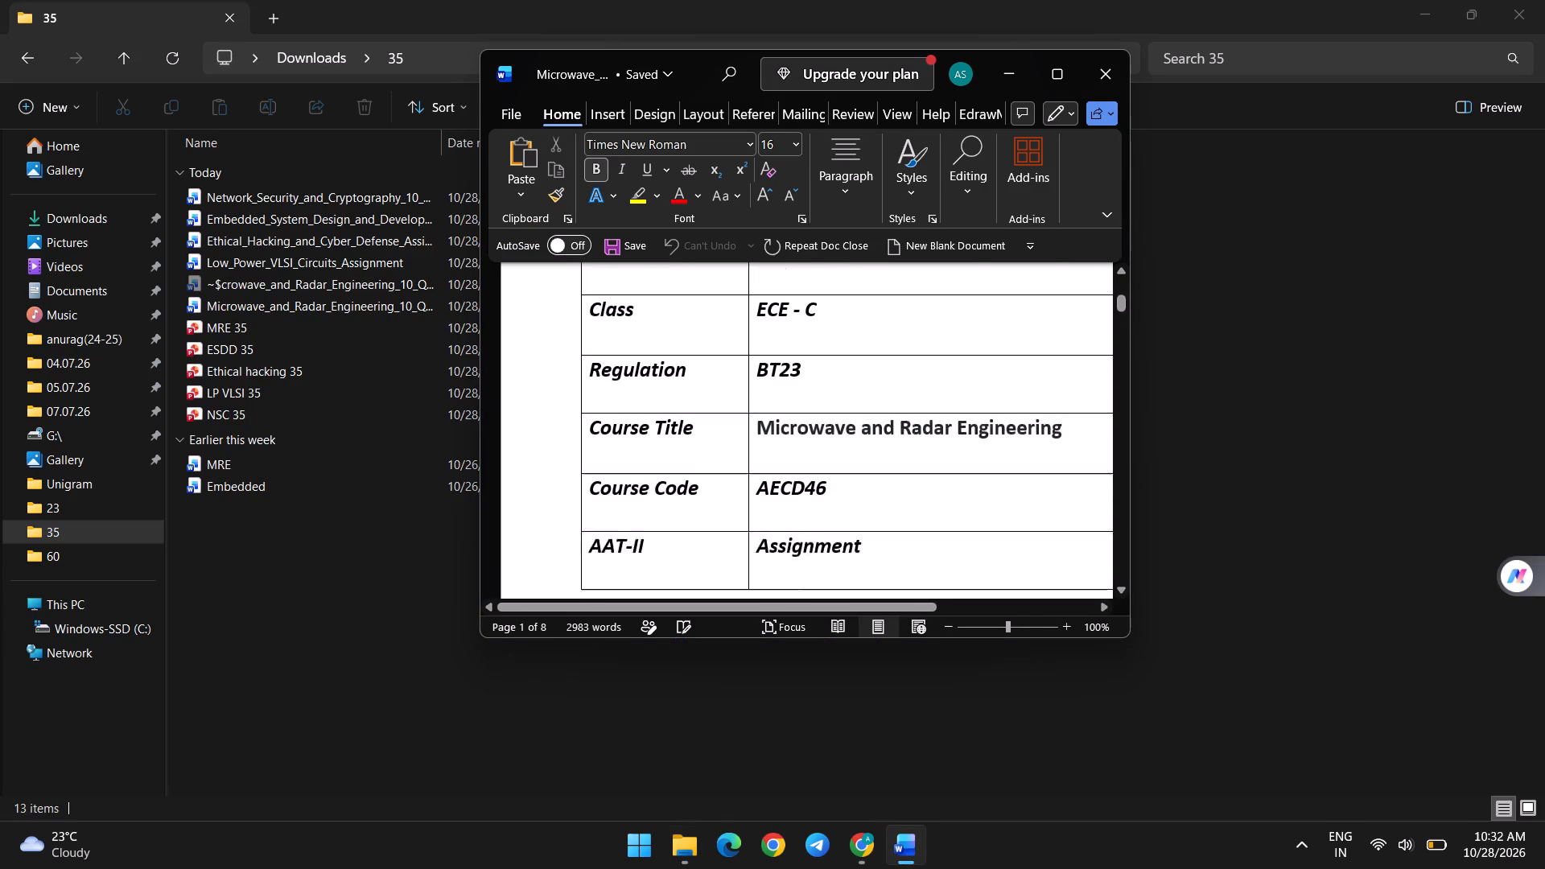
{"action": "scroll", "coordinate": [697, 521], "scroll_direction": "down", "scroll_amount": 1}
{"action": "left_click", "coordinate": [663, 515]}
{"action": "key", "text": "BackSpace"}
{"action": "key", "text": "ctrl+s"}
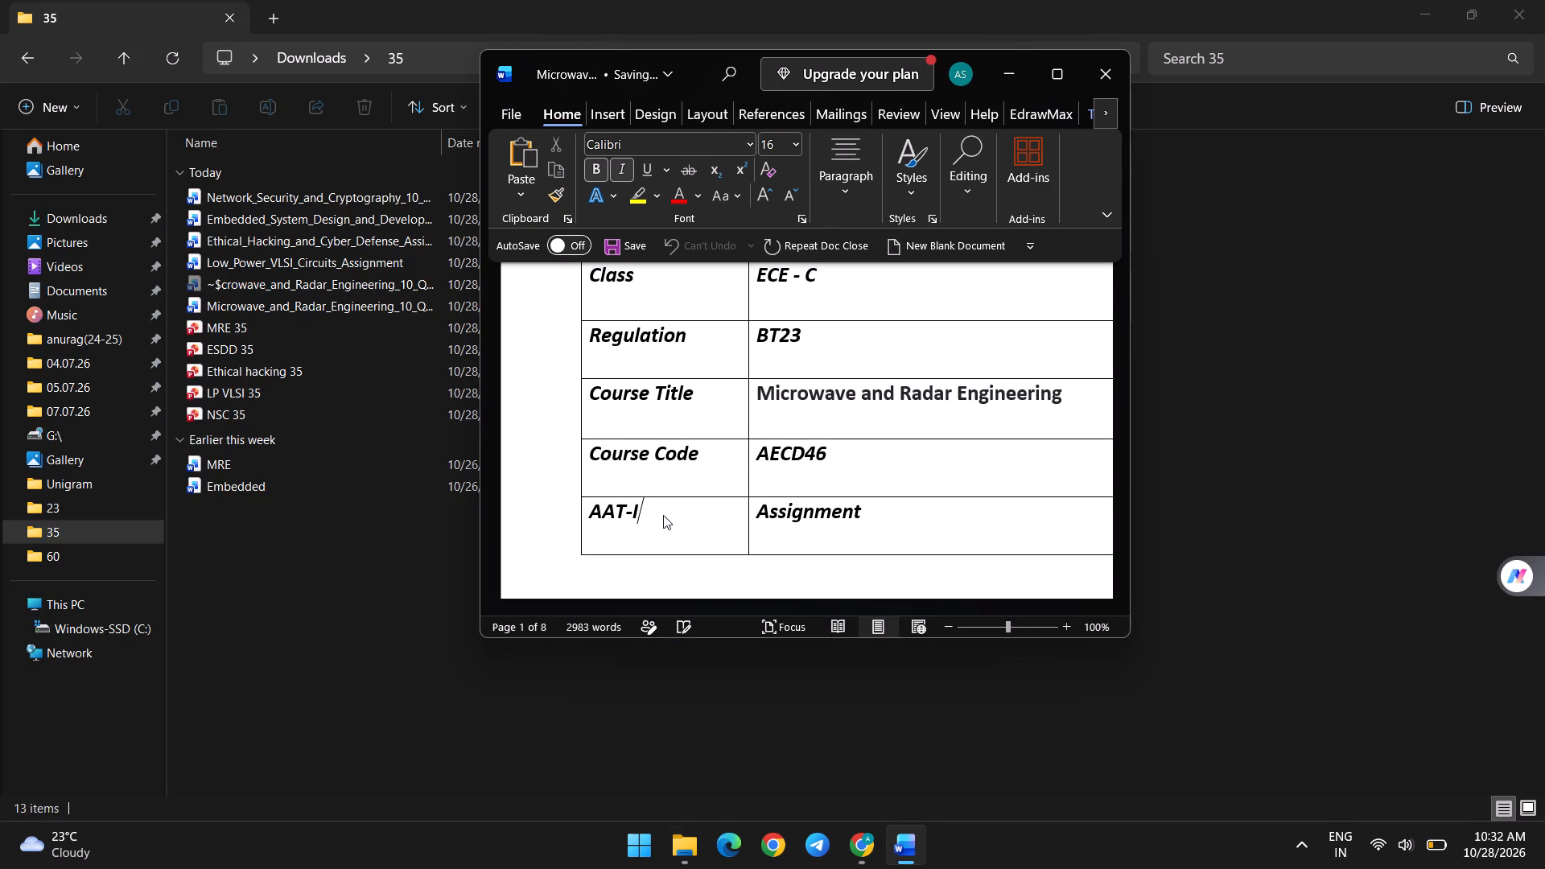
{"action": "left_click", "coordinate": [1119, 71]}
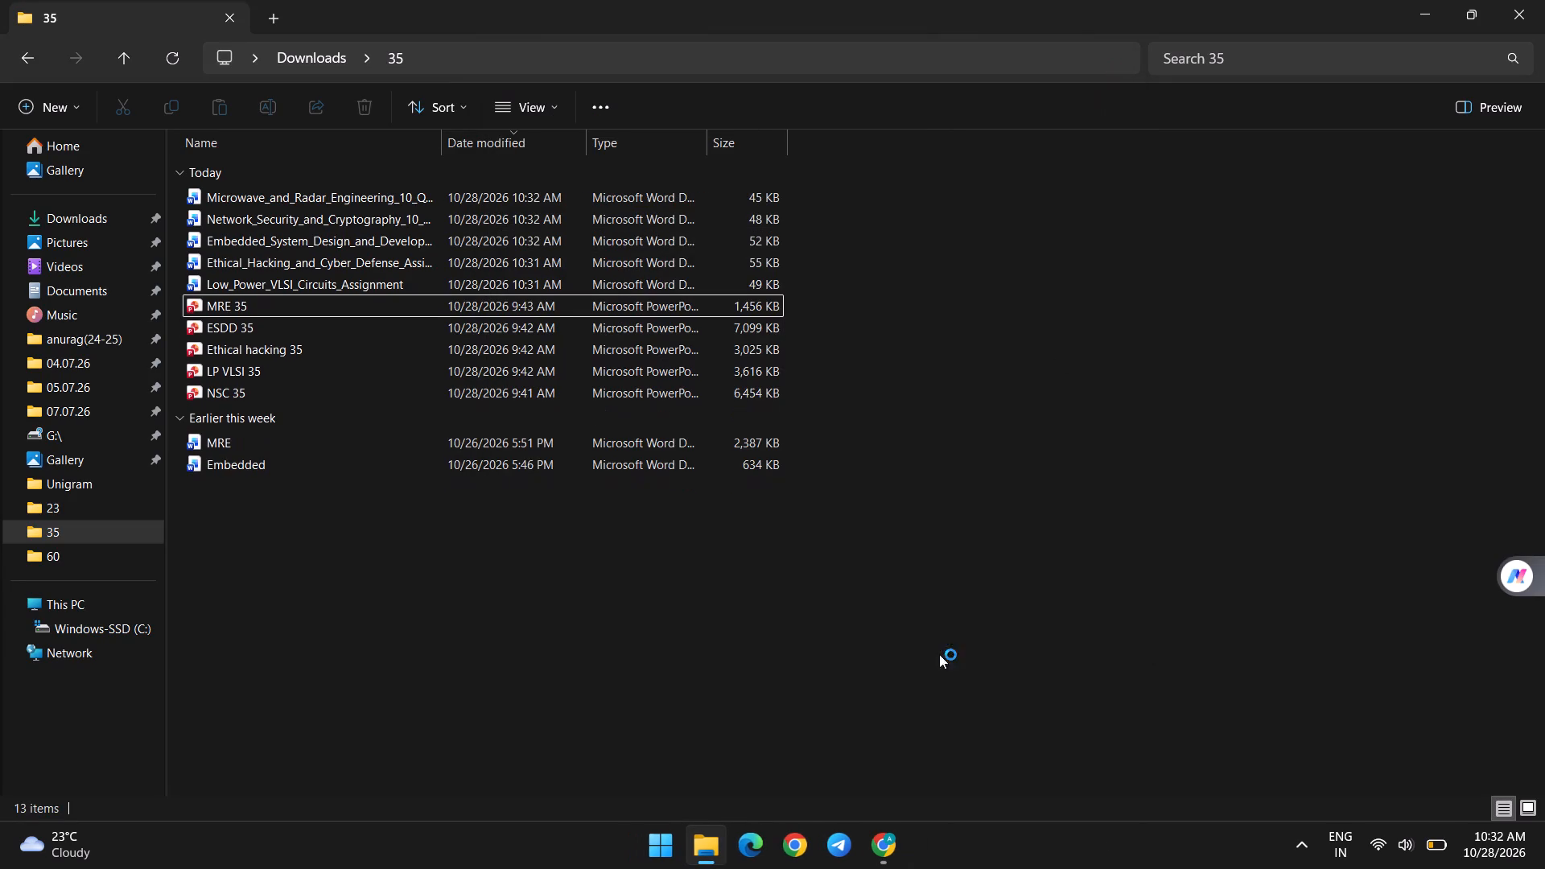
Open the five Word assignments dated today in folder 23.
{"action": "left_click", "coordinate": [35, 64]}
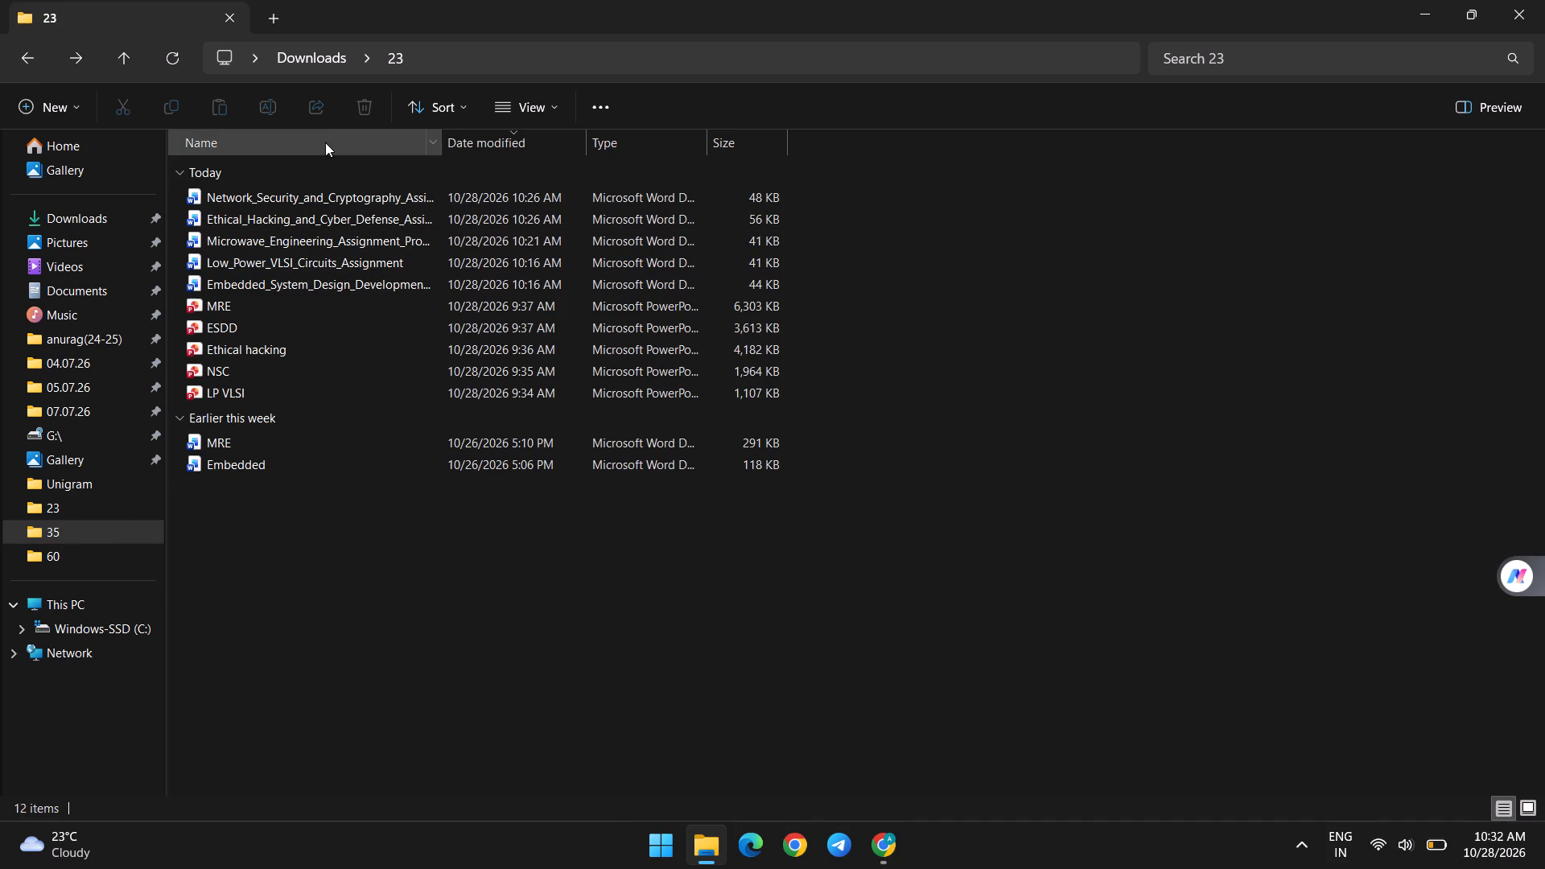
{"action": "double_click", "coordinate": [287, 200]}
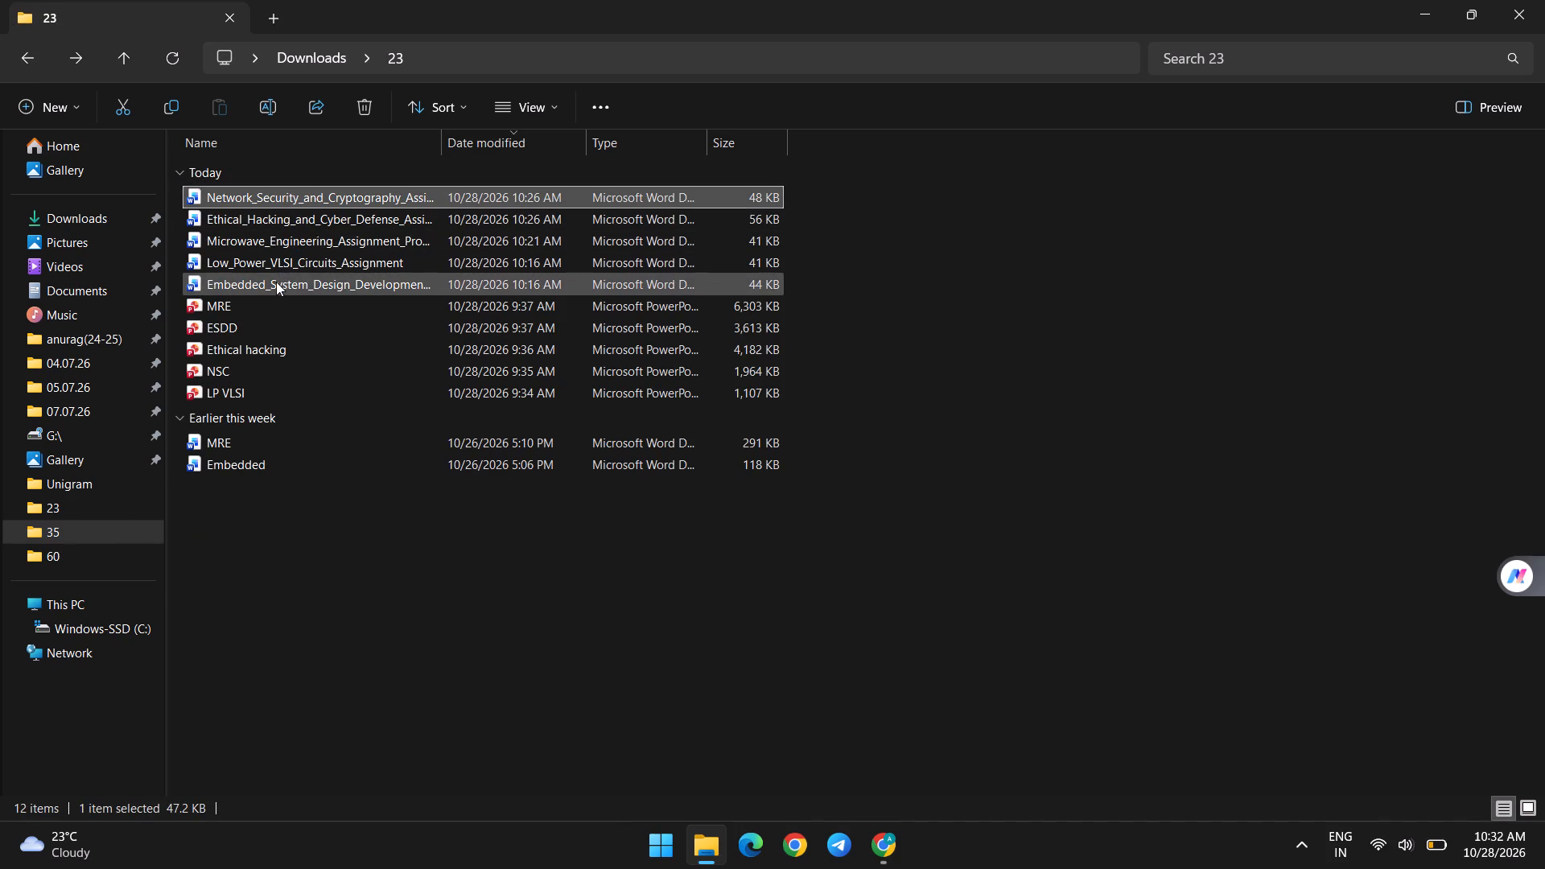
{"action": "double_click", "coordinate": [276, 282]}
{"action": "double_click", "coordinate": [276, 282]}
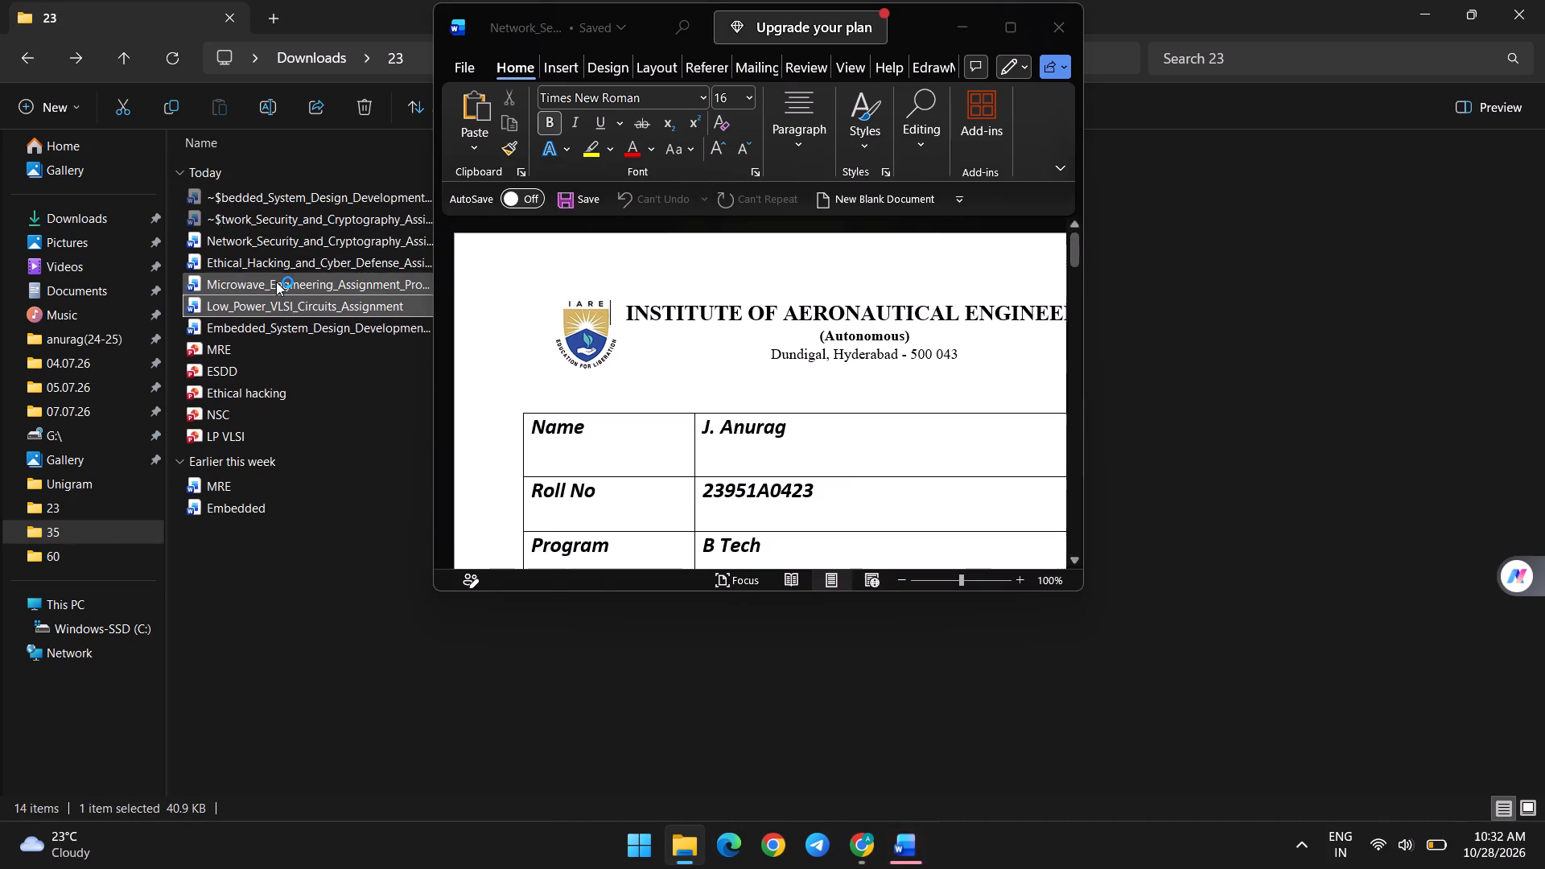
{"action": "double_click", "coordinate": [276, 282]}
{"action": "double_click", "coordinate": [276, 282]}
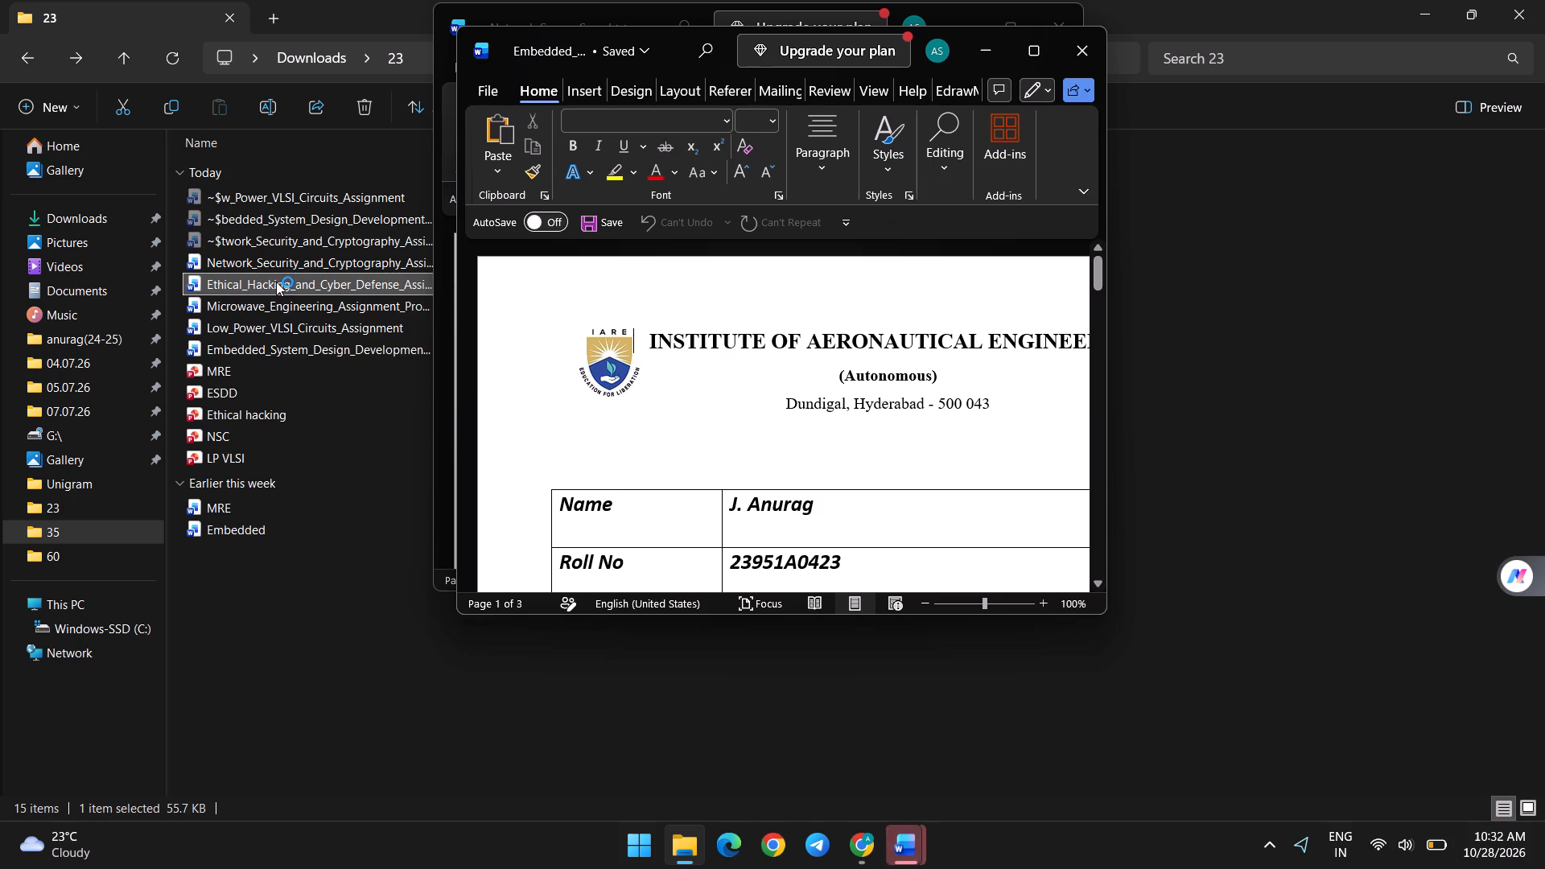
{"action": "double_click", "coordinate": [276, 282]}
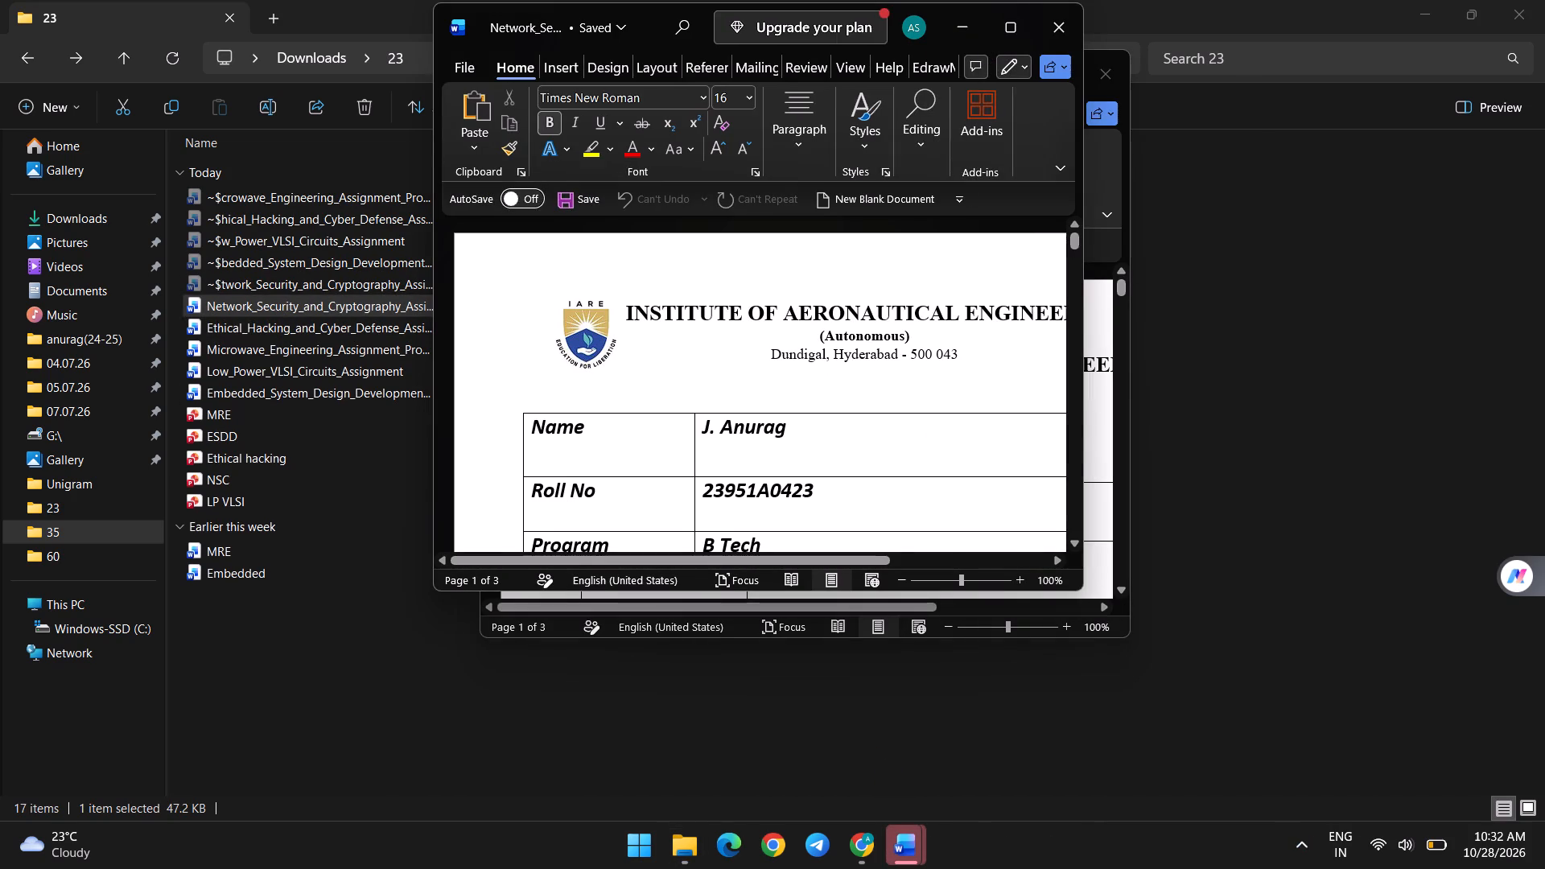
Change the AAT-II label in folder 23's Network Security and Cryptography cover table to AAT-I, and save and close the assignment.
{"action": "scroll", "coordinate": [754, 365], "scroll_direction": "down", "scroll_amount": 2}
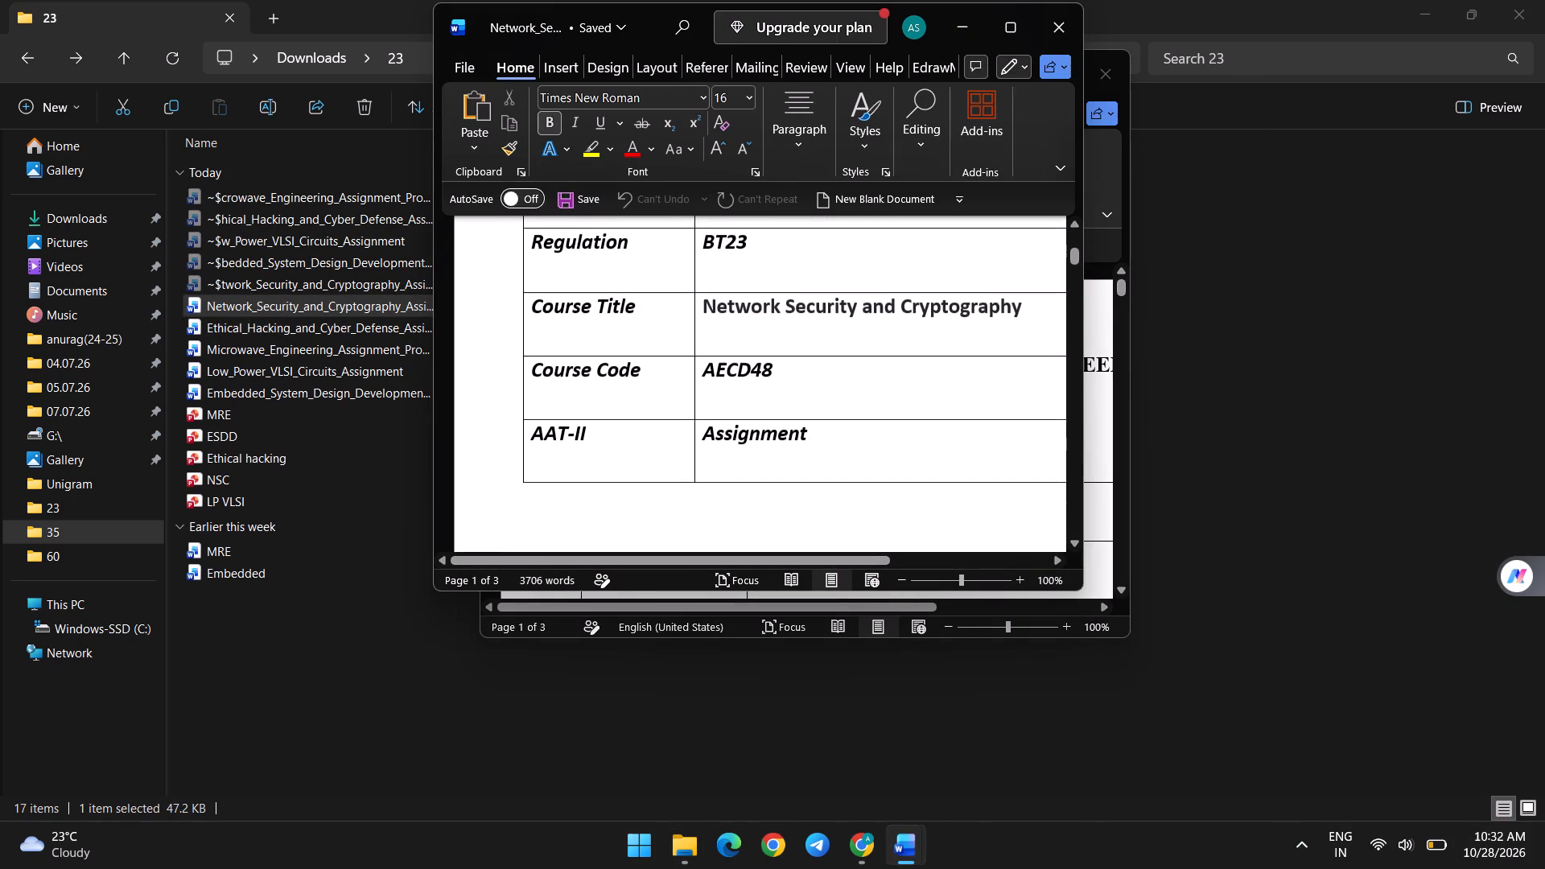
{"action": "left_click", "coordinate": [587, 434]}
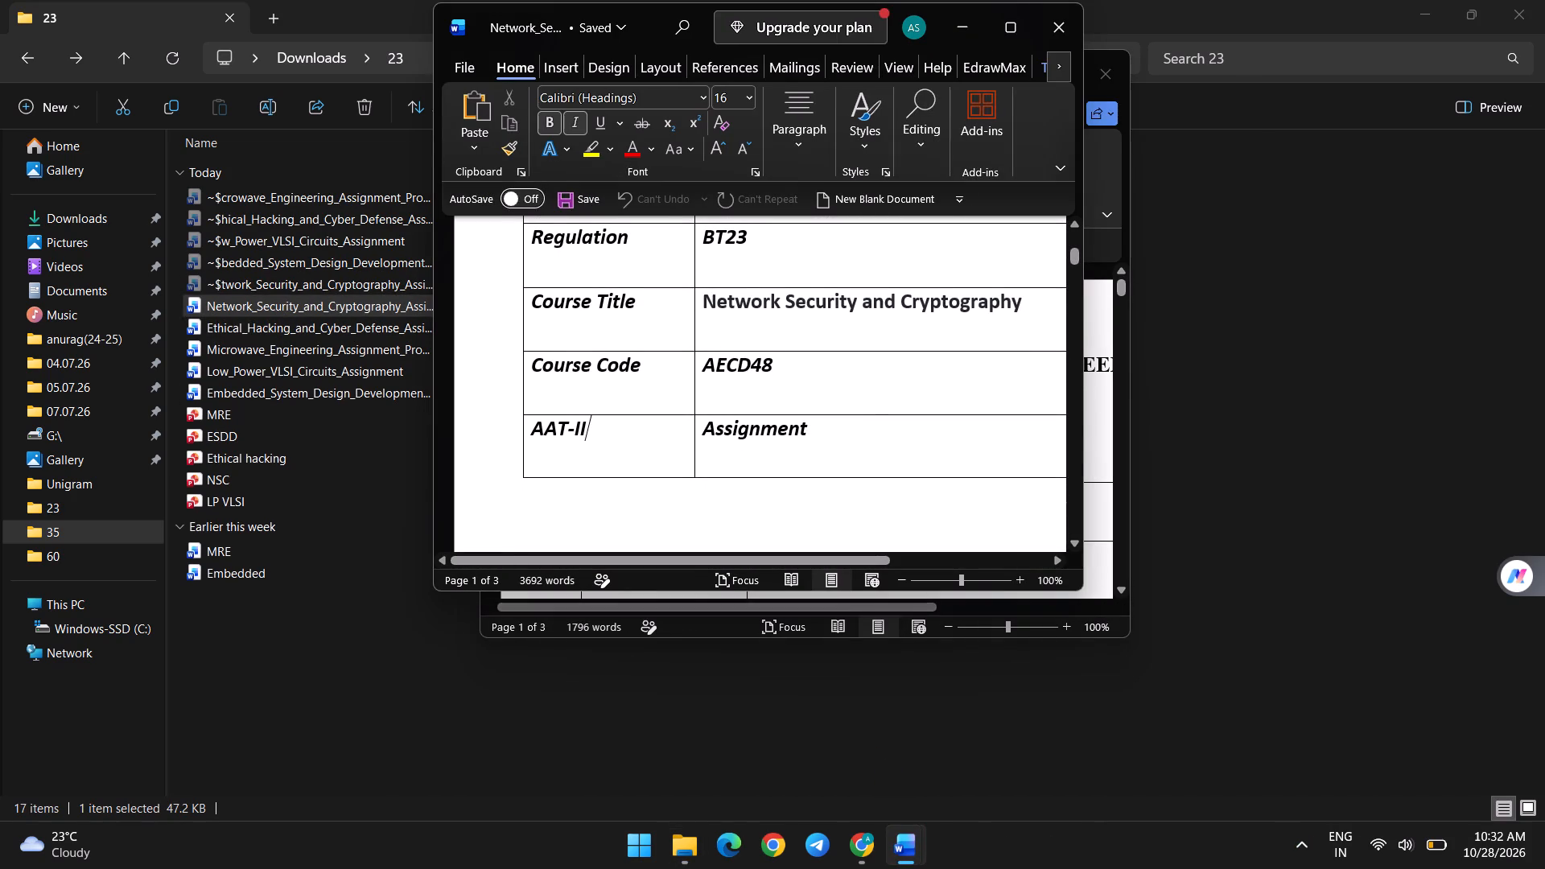
{"action": "key", "text": "BackSpace"}
{"action": "key", "text": "ctrl+s"}
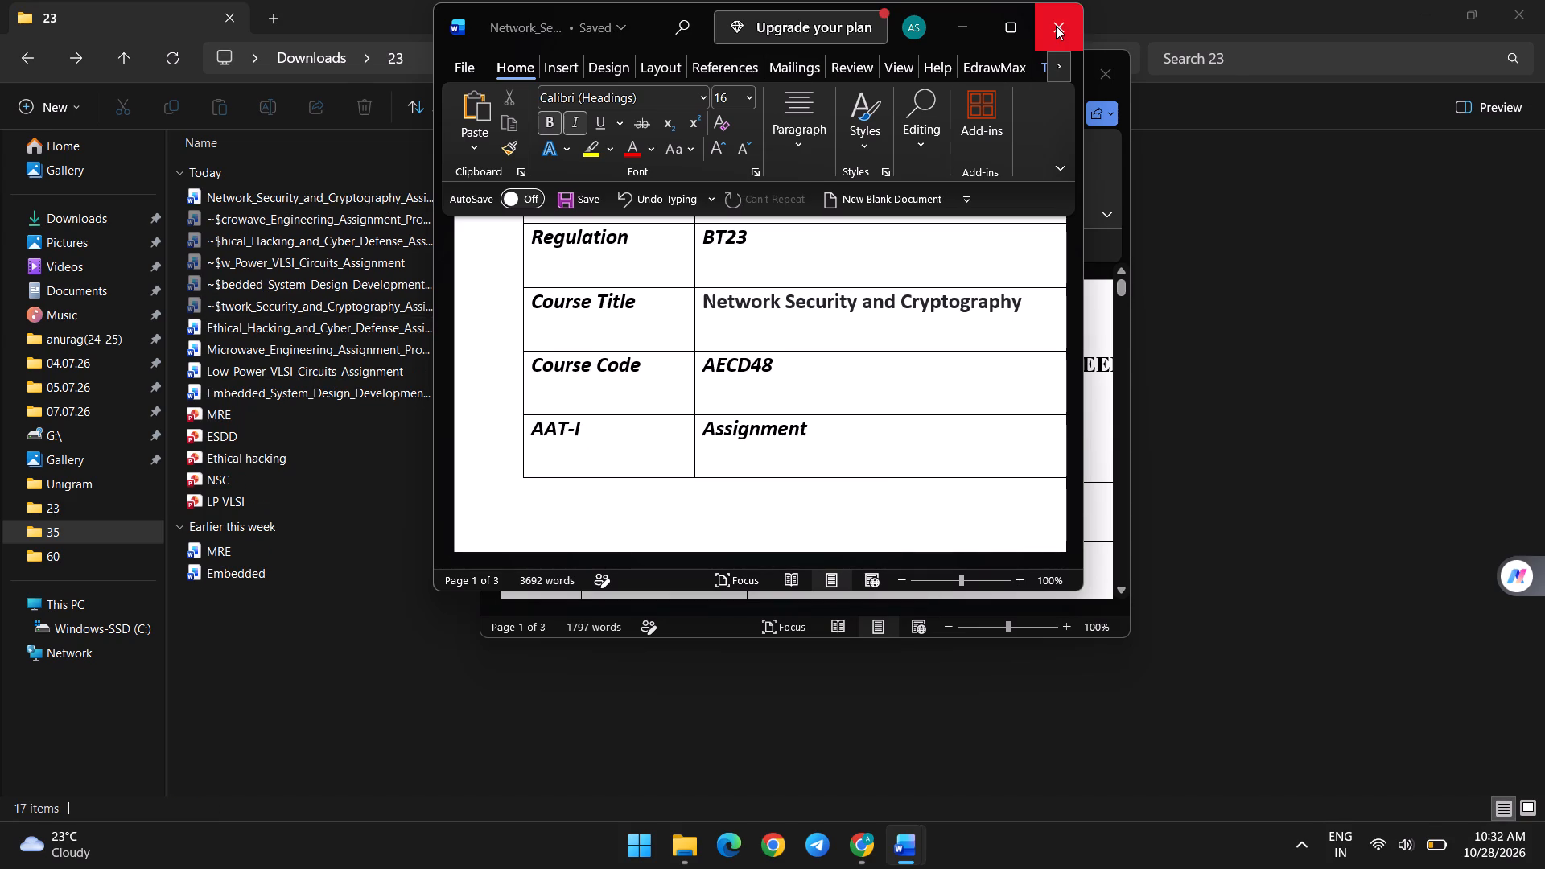
{"action": "left_click", "coordinate": [1056, 26]}
Change the AAT-II label in folder 23's Microwave and Radar Engineering cover table to AAT-I, and save and close the assignment.
{"action": "scroll", "coordinate": [731, 474], "scroll_direction": "down", "scroll_amount": 1}
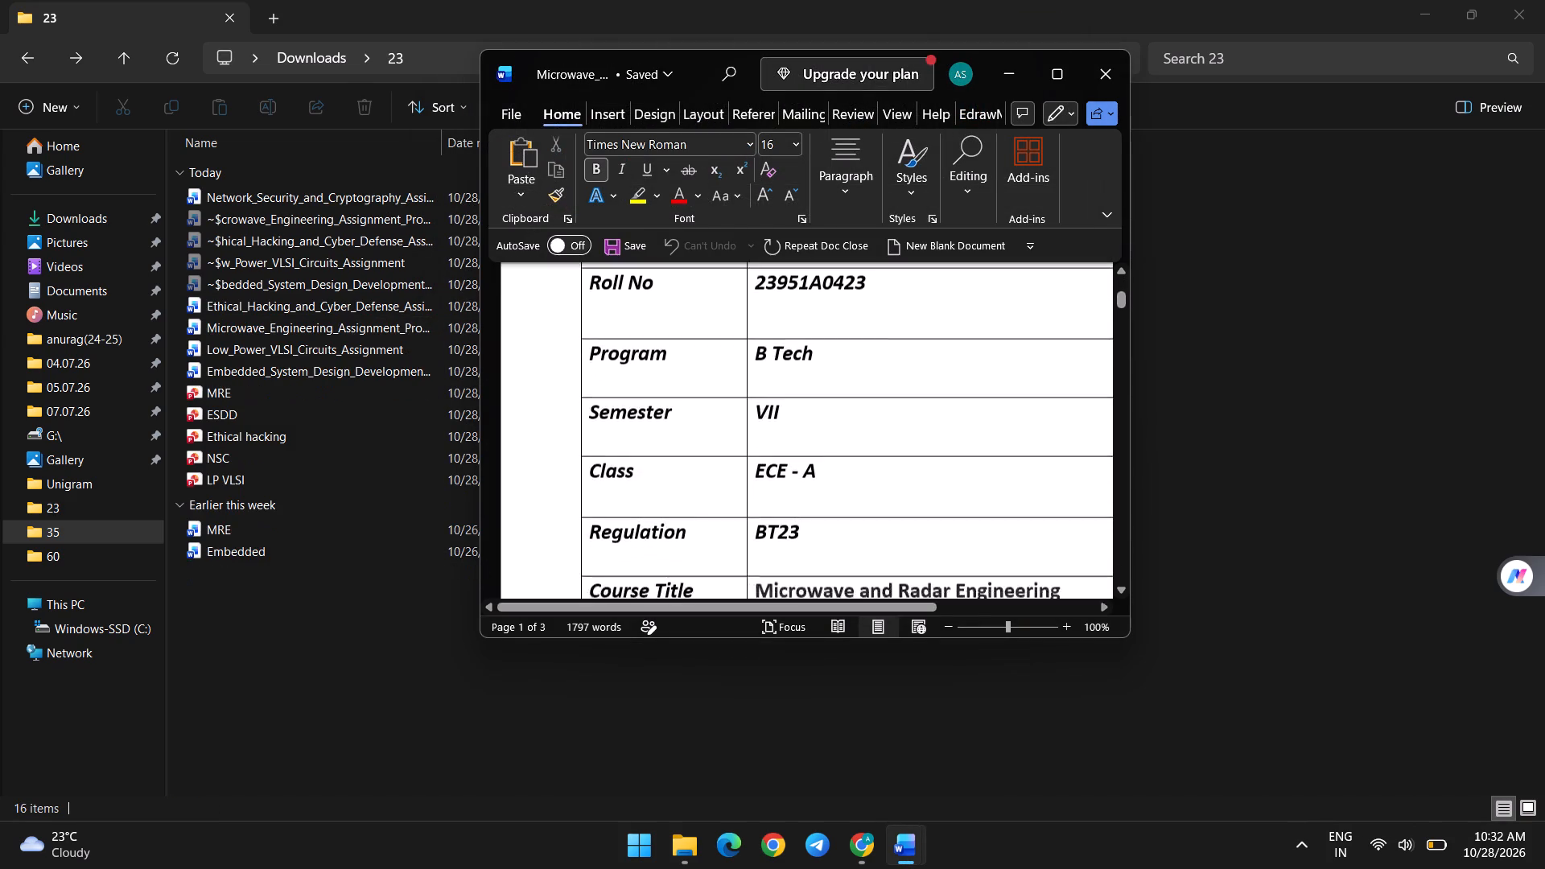
{"action": "scroll", "coordinate": [731, 474], "scroll_direction": "down", "scroll_amount": 1}
{"action": "scroll", "coordinate": [698, 452], "scroll_direction": "up", "scroll_amount": 2}
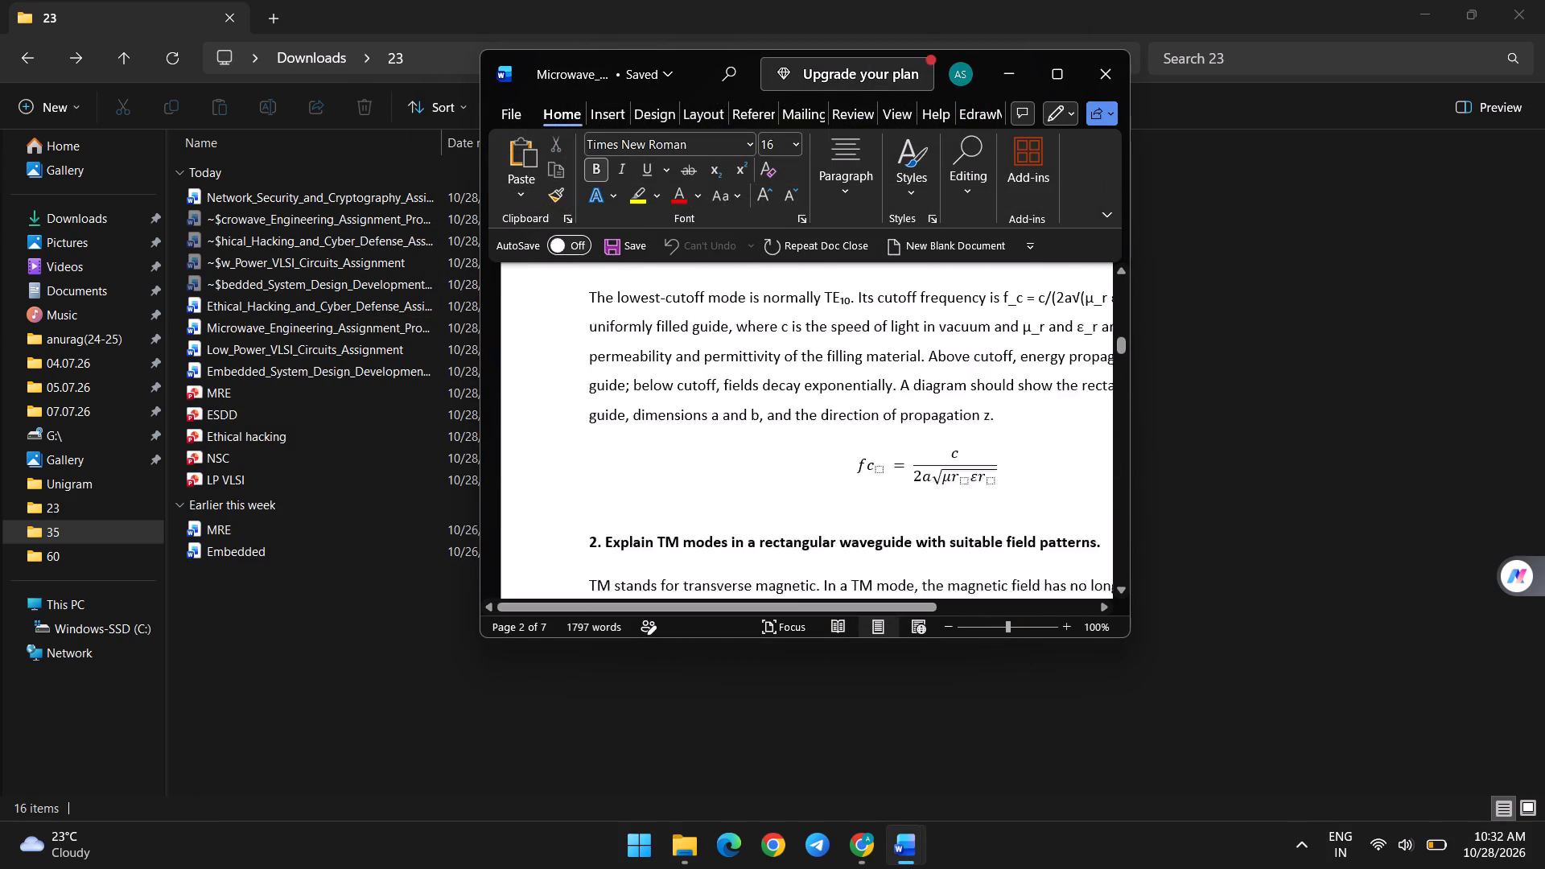
{"action": "scroll", "coordinate": [698, 452], "scroll_direction": "up", "scroll_amount": 2}
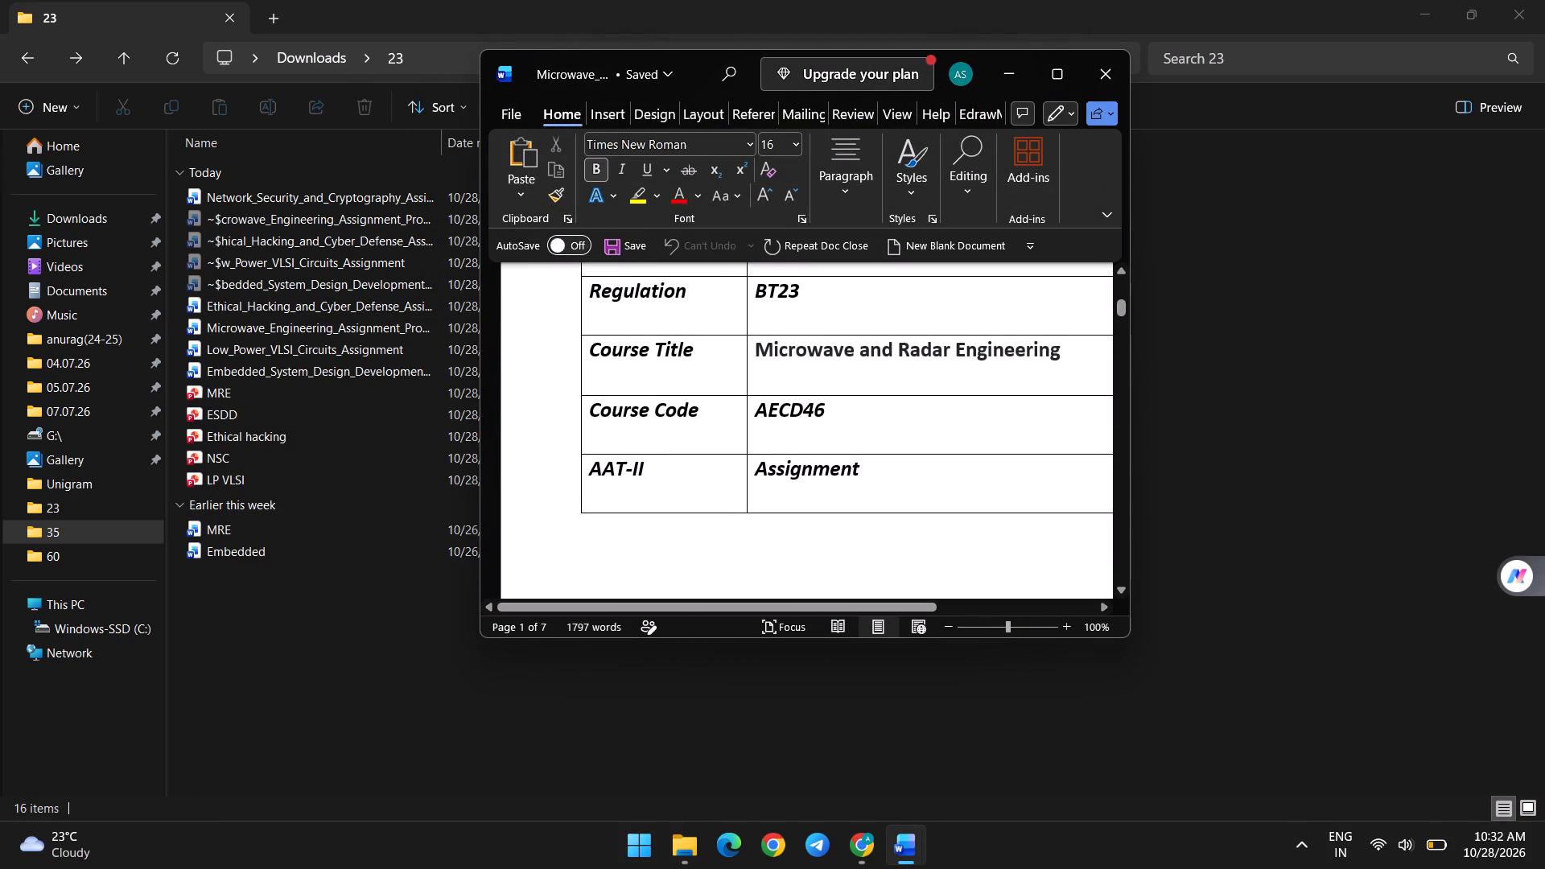
{"action": "left_click", "coordinate": [671, 471]}
{"action": "key", "text": "BackSpace"}
{"action": "key", "text": "ctrl+s"}
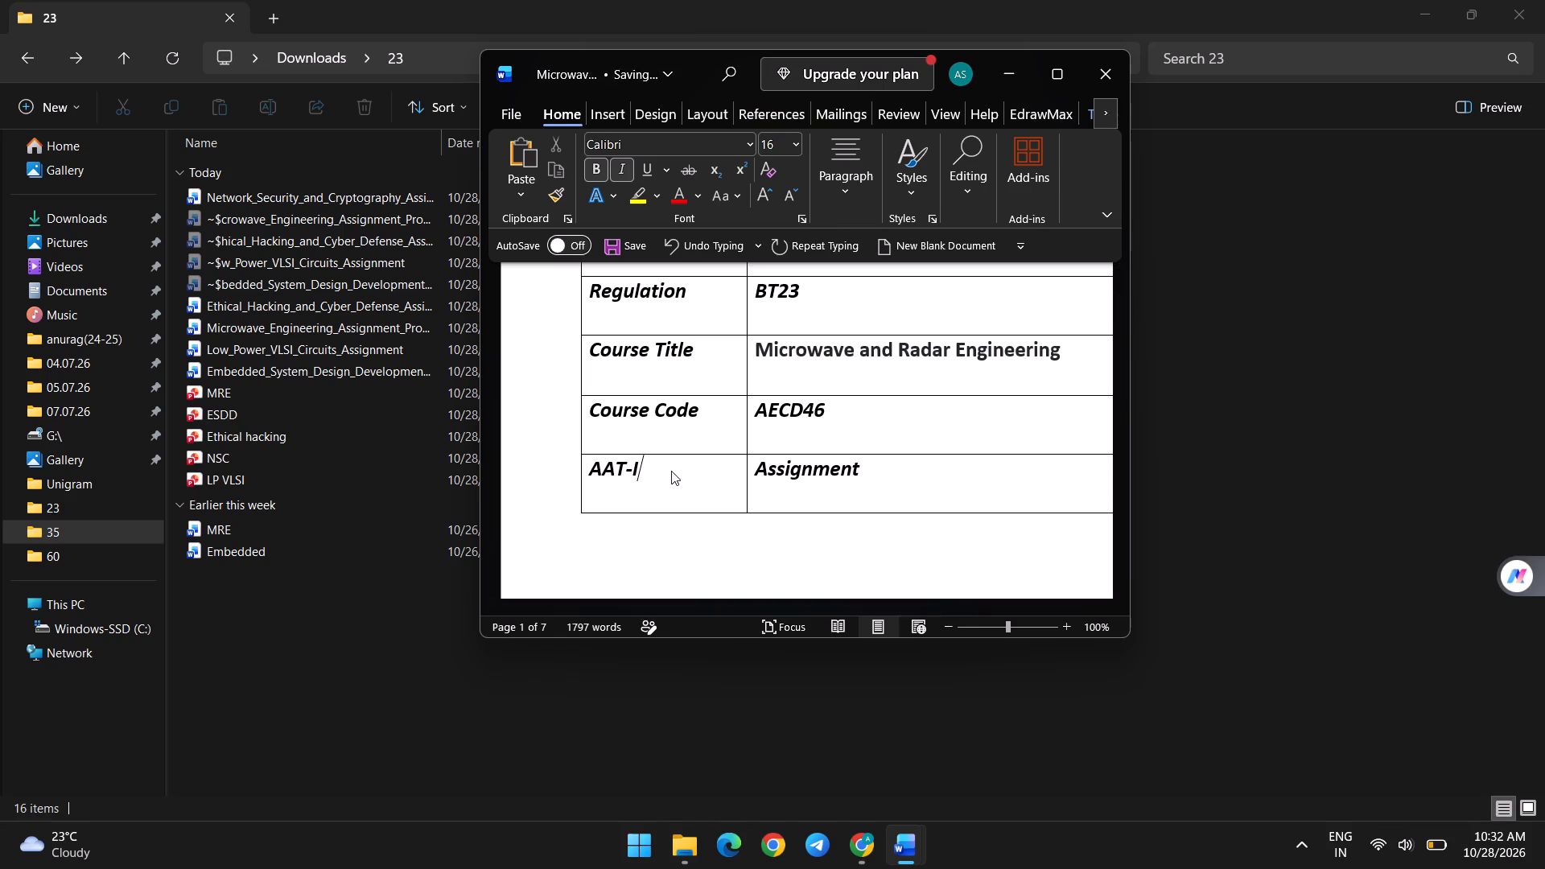
{"action": "left_click", "coordinate": [1095, 76]}
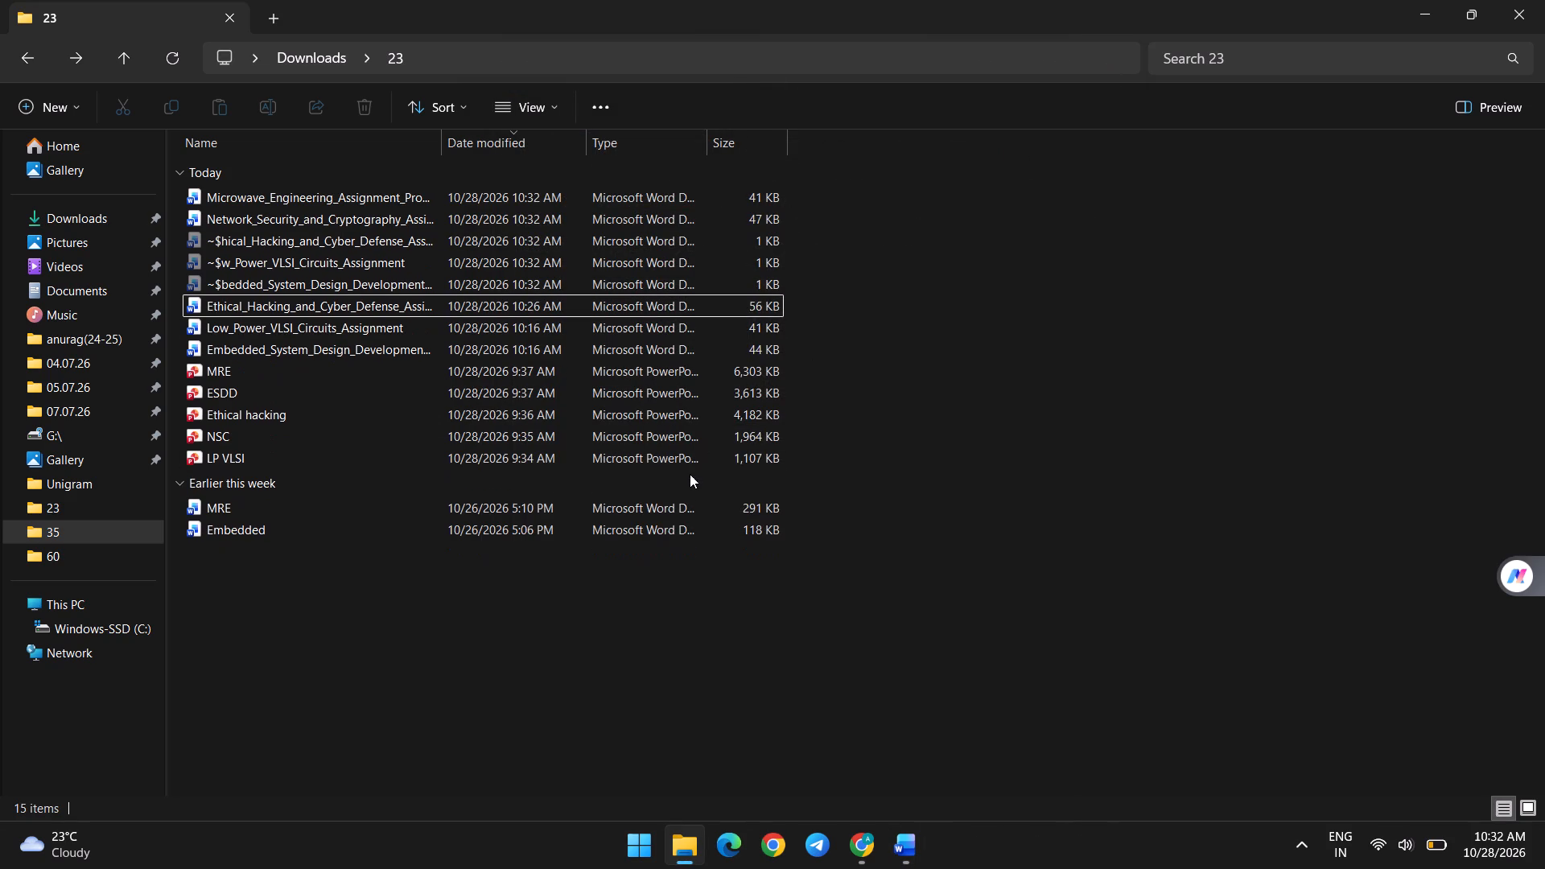
Change the AAT-II label in folder 23's Low Power VLSI Circuits cover table to AAT-I, and save and close the assignment.
{"action": "left_click", "coordinate": [813, 758]}
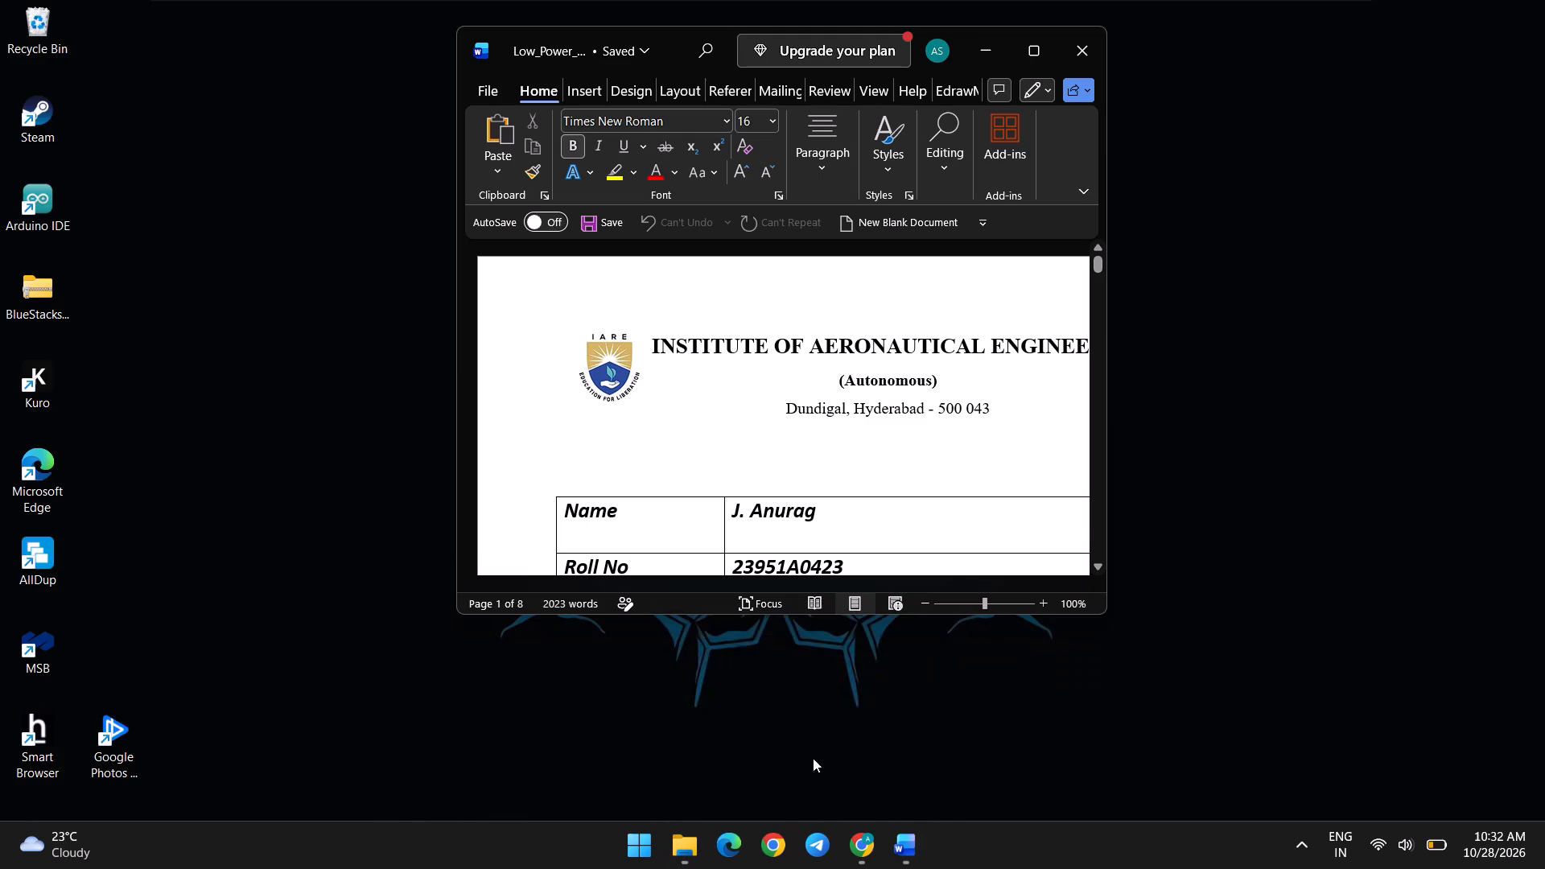
{"action": "scroll", "coordinate": [717, 550], "scroll_direction": "down", "scroll_amount": 1}
{"action": "left_click", "coordinate": [623, 430]}
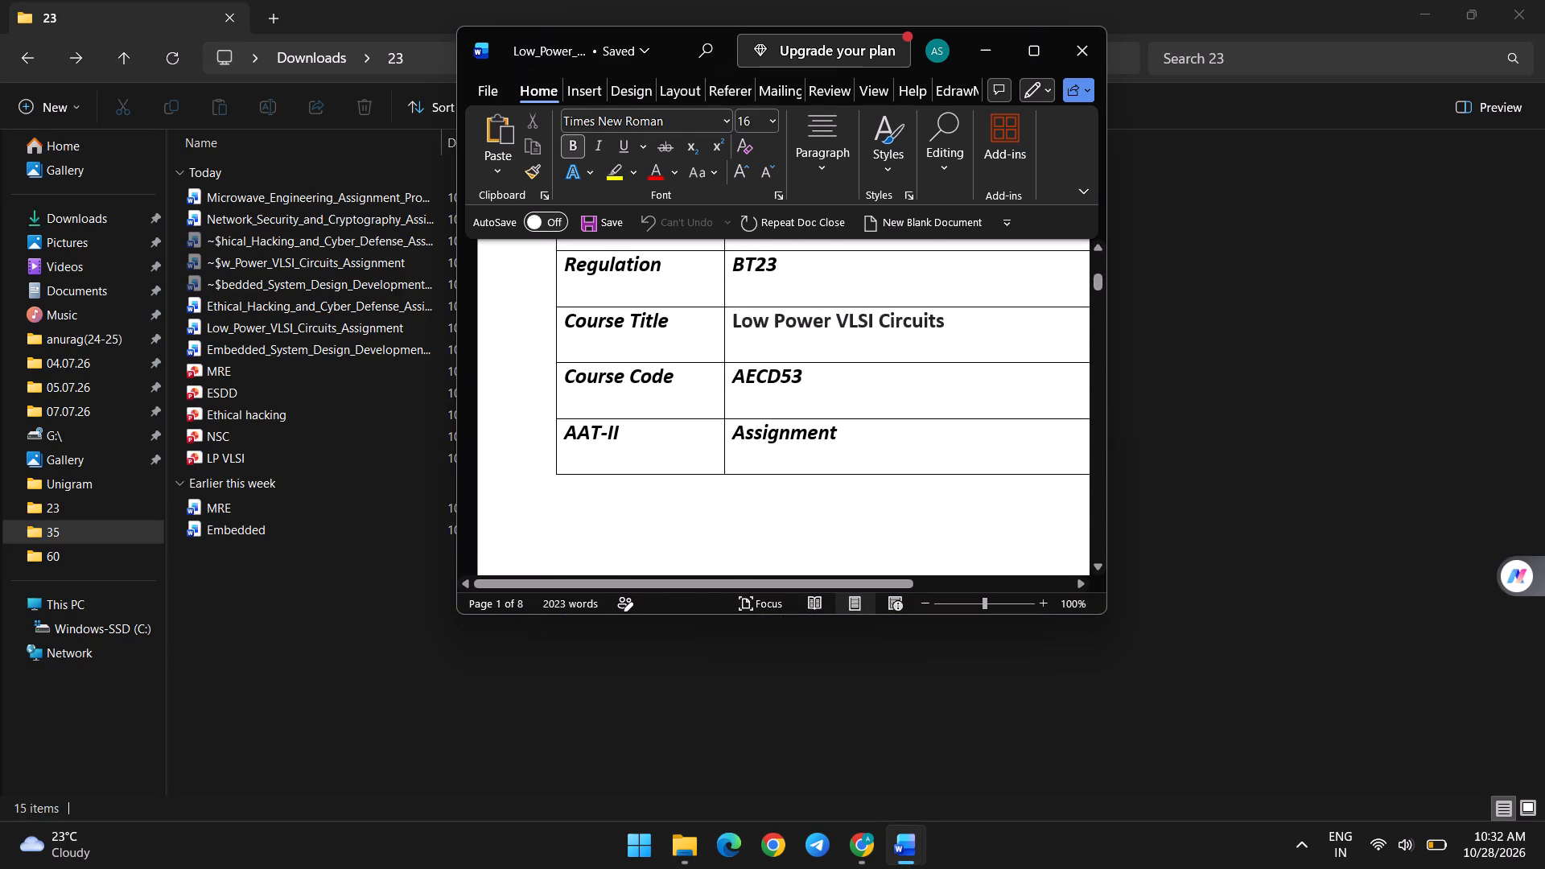
{"action": "key", "text": "BackSpace"}
{"action": "key", "text": "ctrl+s"}
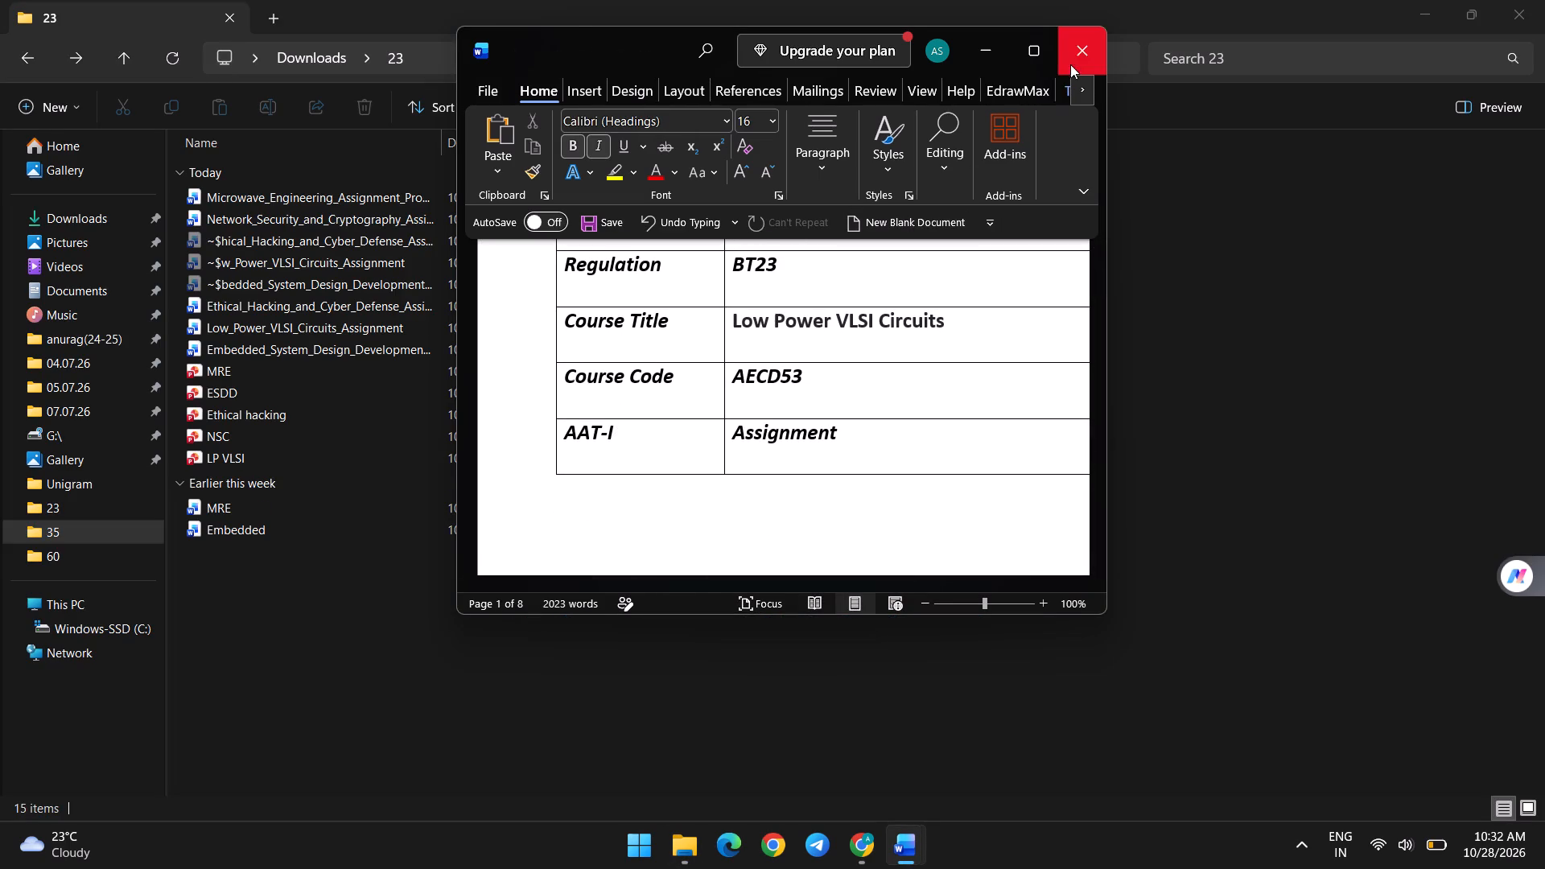
{"action": "left_click", "coordinate": [1079, 49]}
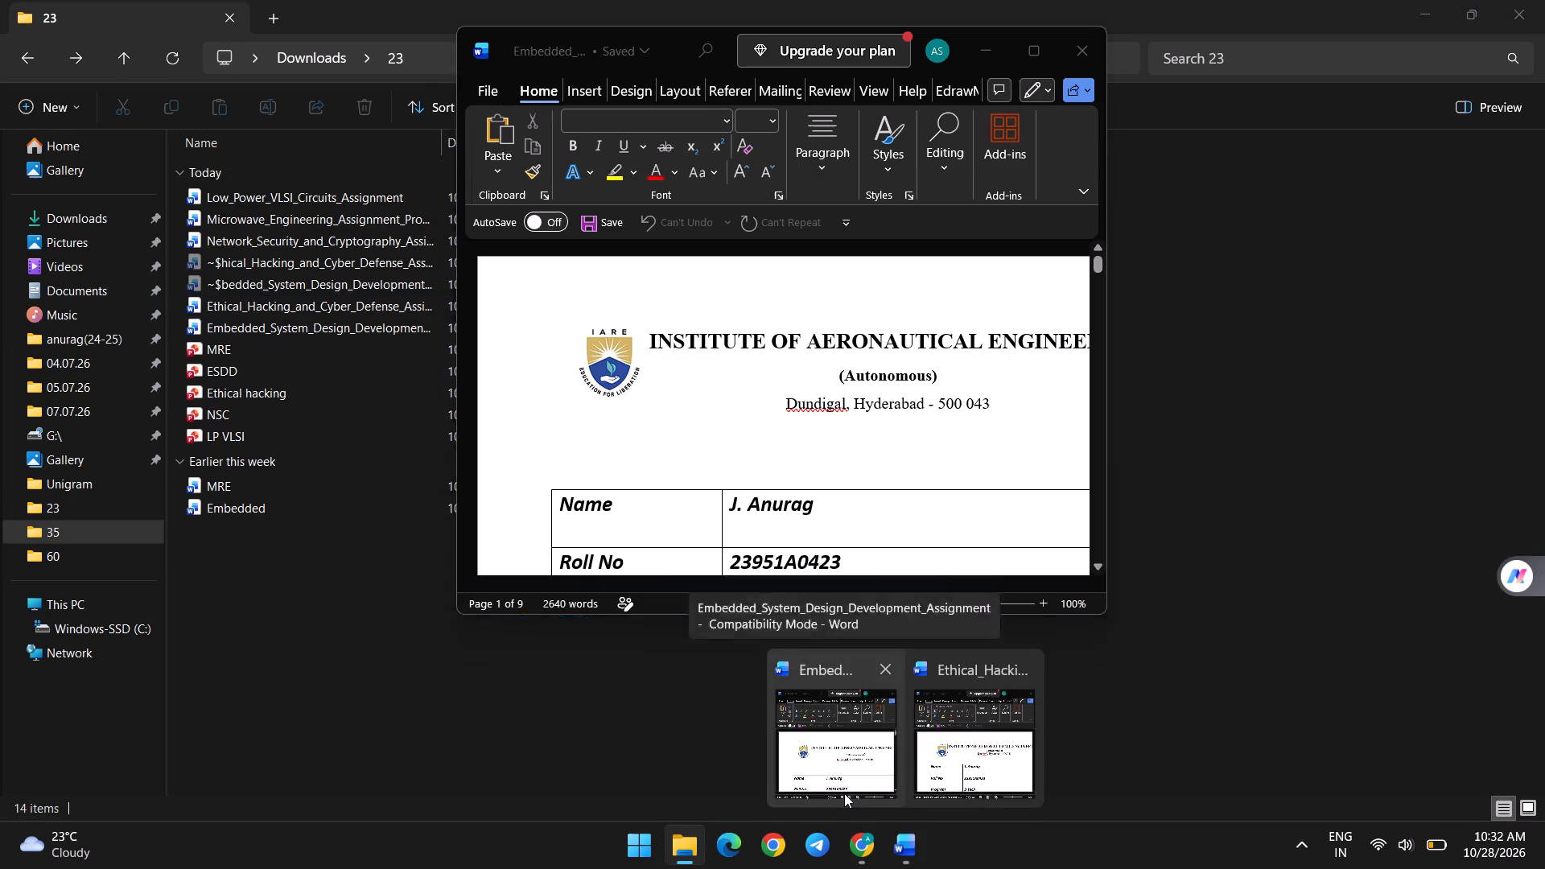
Change the AAT-II label in folder 23's Embedded System Design cover table to AAT-I, and save and close the assignment.
{"action": "left_click", "coordinate": [844, 793]}
{"action": "scroll", "coordinate": [716, 540], "scroll_direction": "down", "scroll_amount": 1}
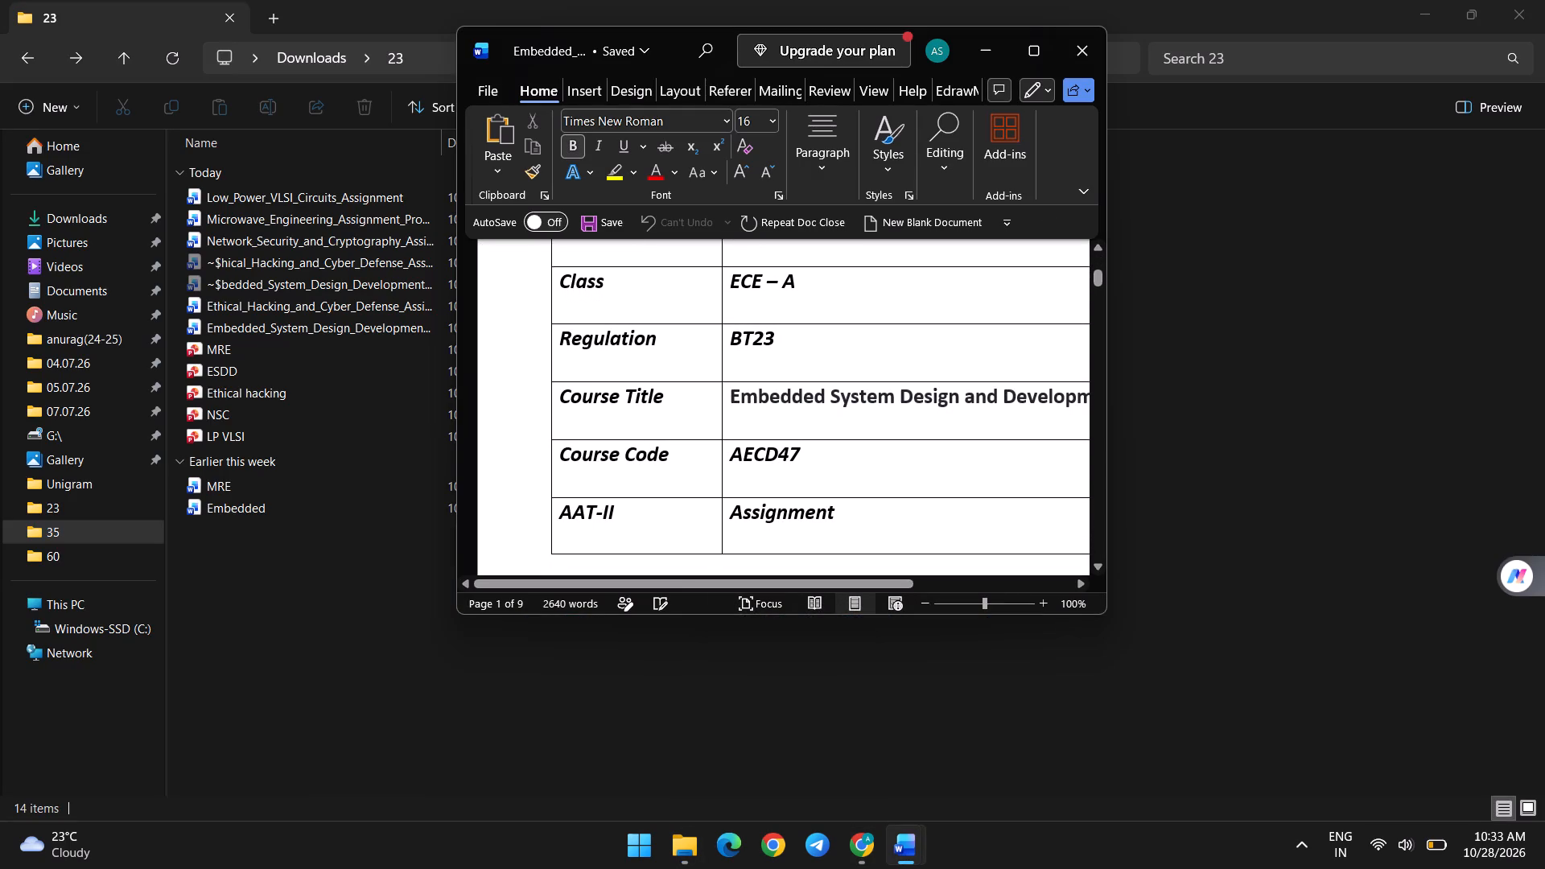
{"action": "left_click", "coordinate": [633, 514]}
{"action": "key", "text": "BackSpace"}
{"action": "key", "text": "ctrl+s"}
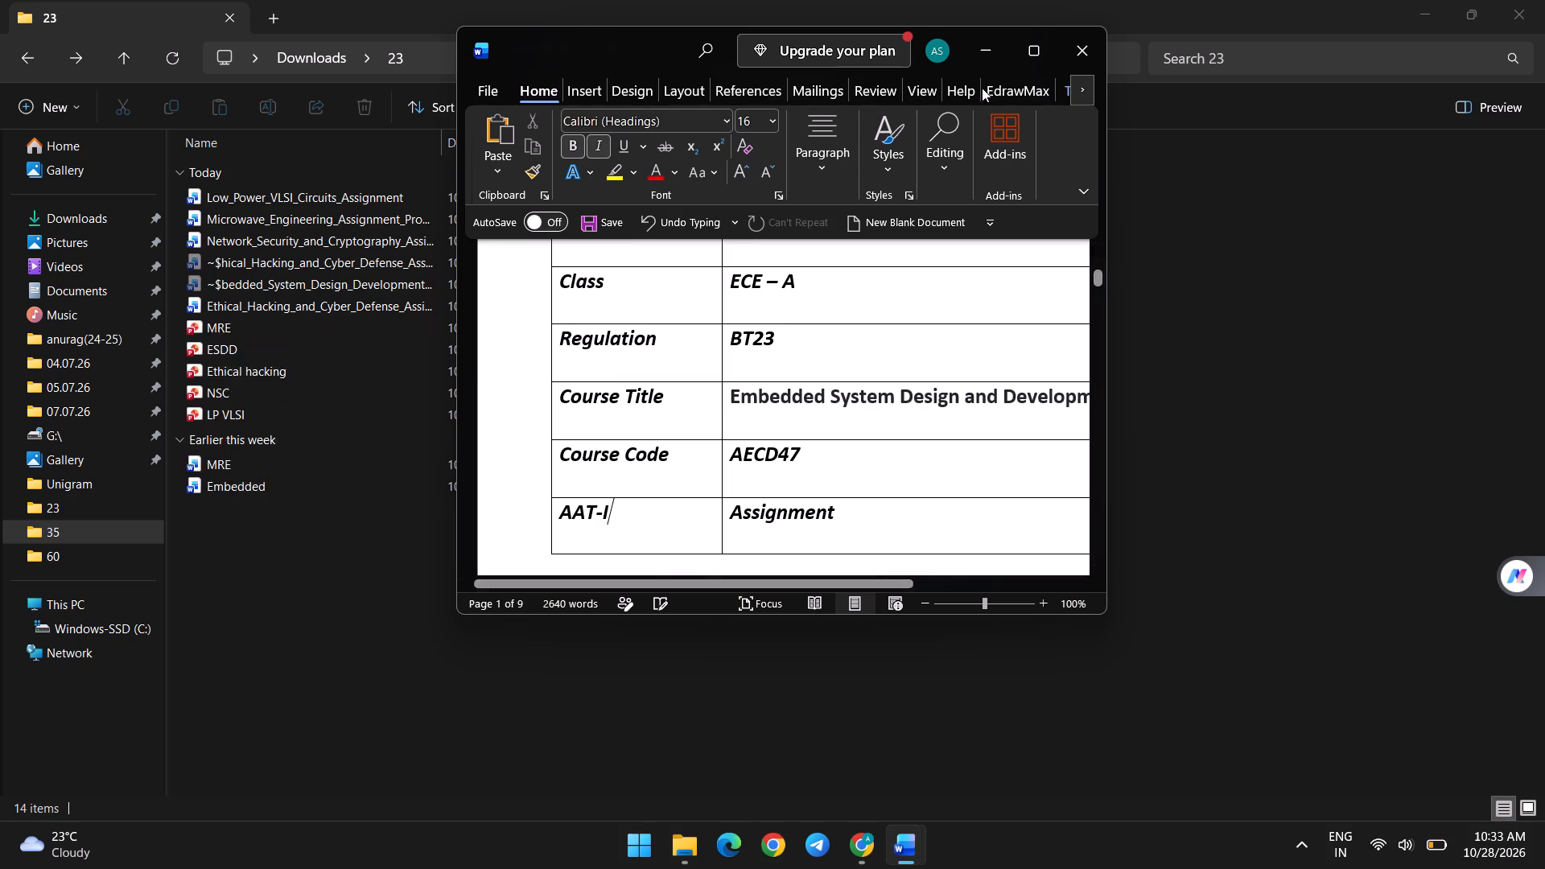
{"action": "left_click", "coordinate": [1080, 46]}
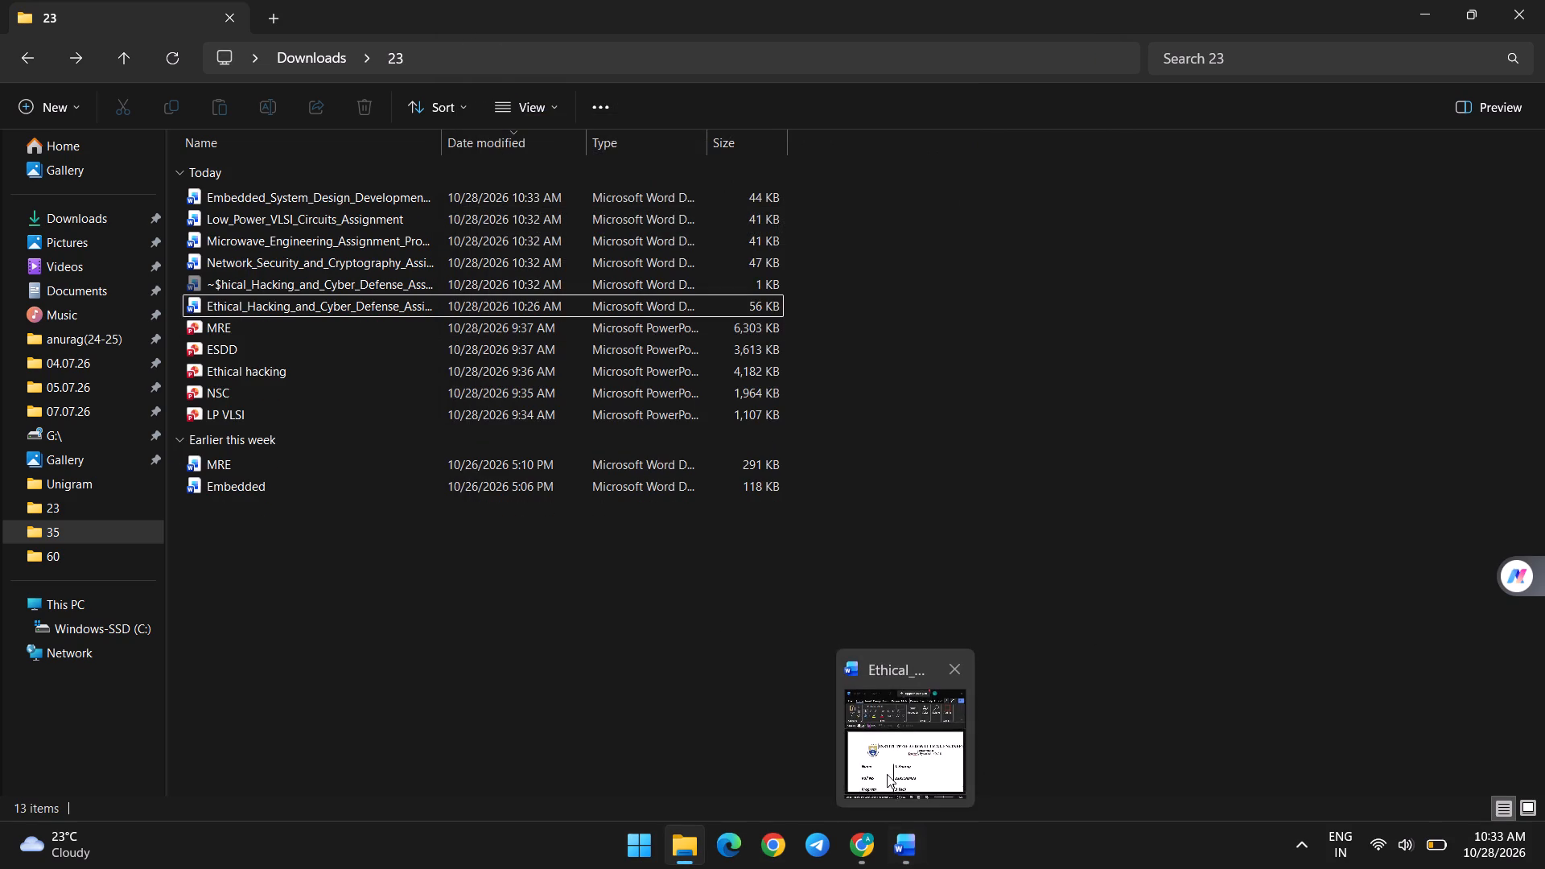
Change the AAT-II label in folder 23's Ethical Hacking and Cyber Defense cover table to AAT-I, and save and close the assignment.
{"action": "left_click", "coordinate": [887, 774]}
{"action": "scroll", "coordinate": [732, 561], "scroll_direction": "down", "scroll_amount": 1}
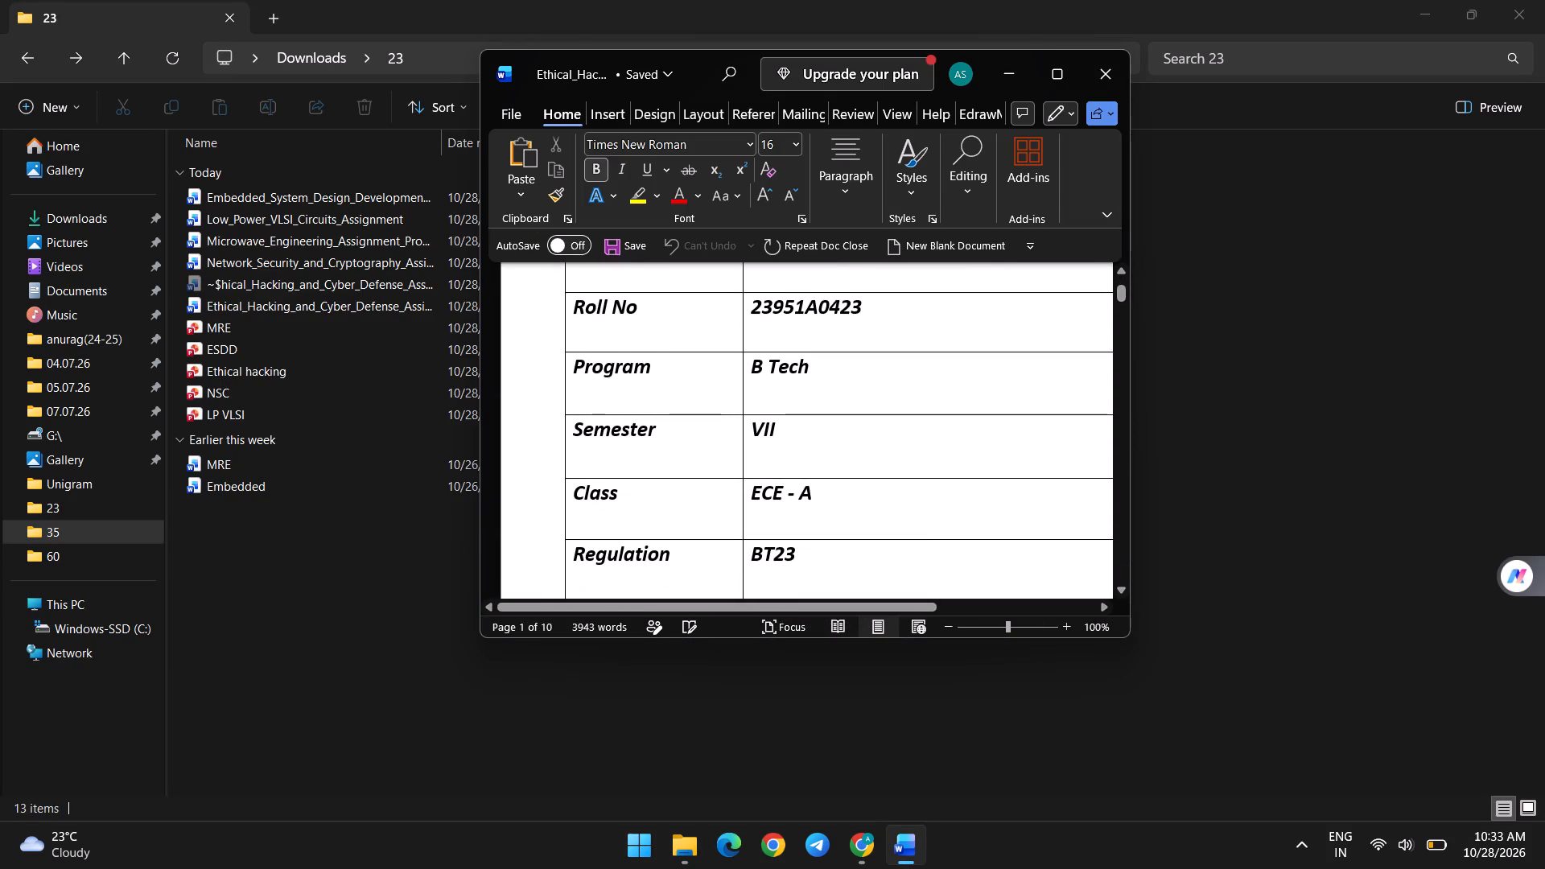
{"action": "scroll", "coordinate": [698, 558], "scroll_direction": "down", "scroll_amount": 1}
{"action": "left_click", "coordinate": [649, 552]}
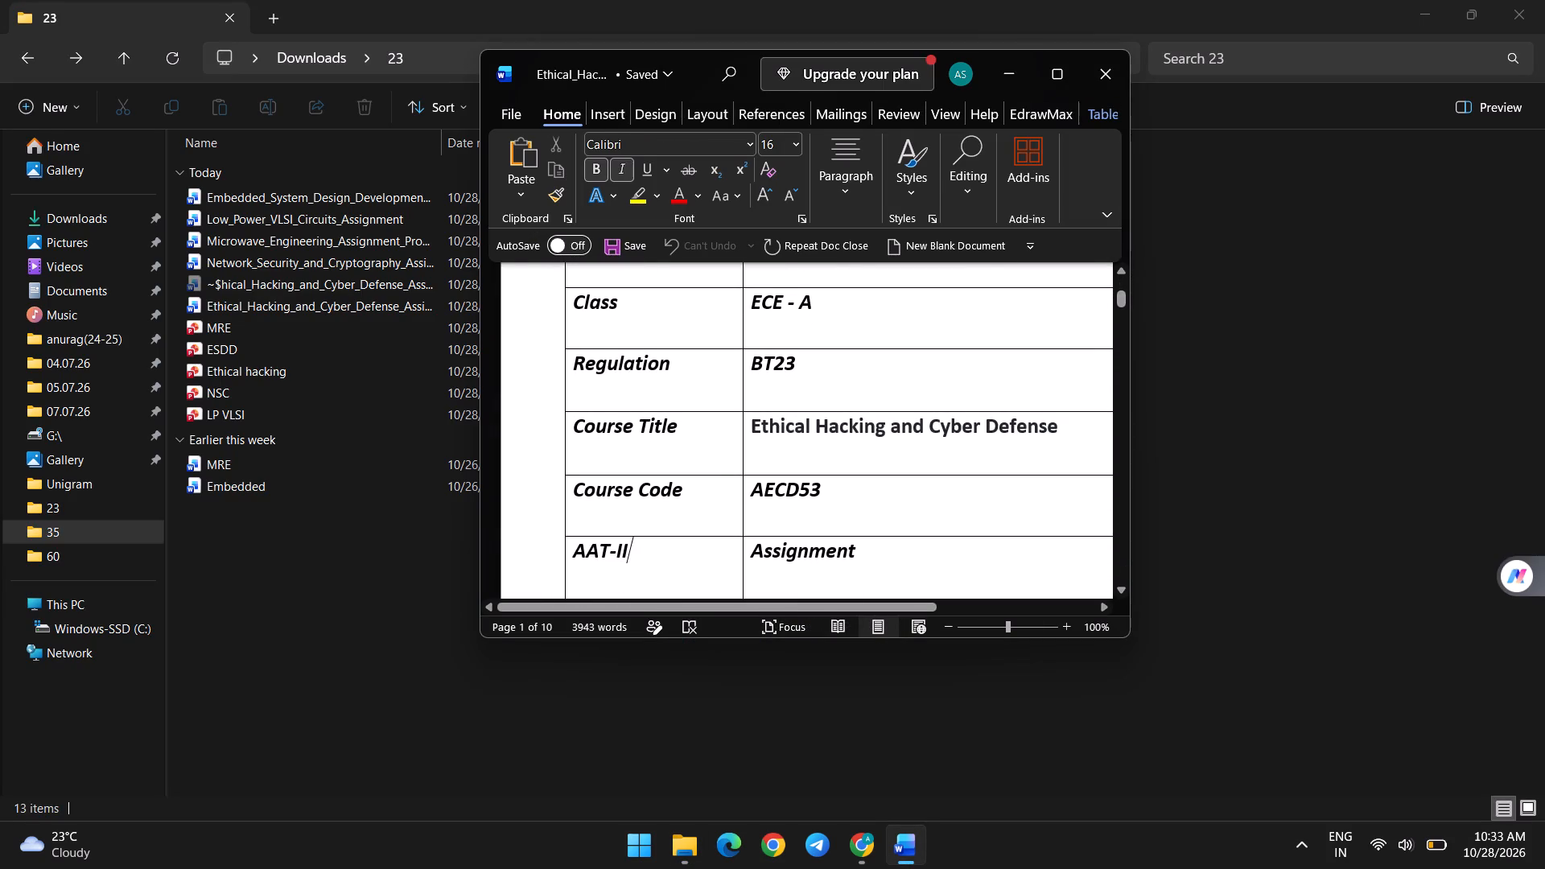
{"action": "key", "text": "BackSpace"}
{"action": "key", "text": "ctrl+s"}
{"action": "left_click", "coordinate": [1106, 83]}
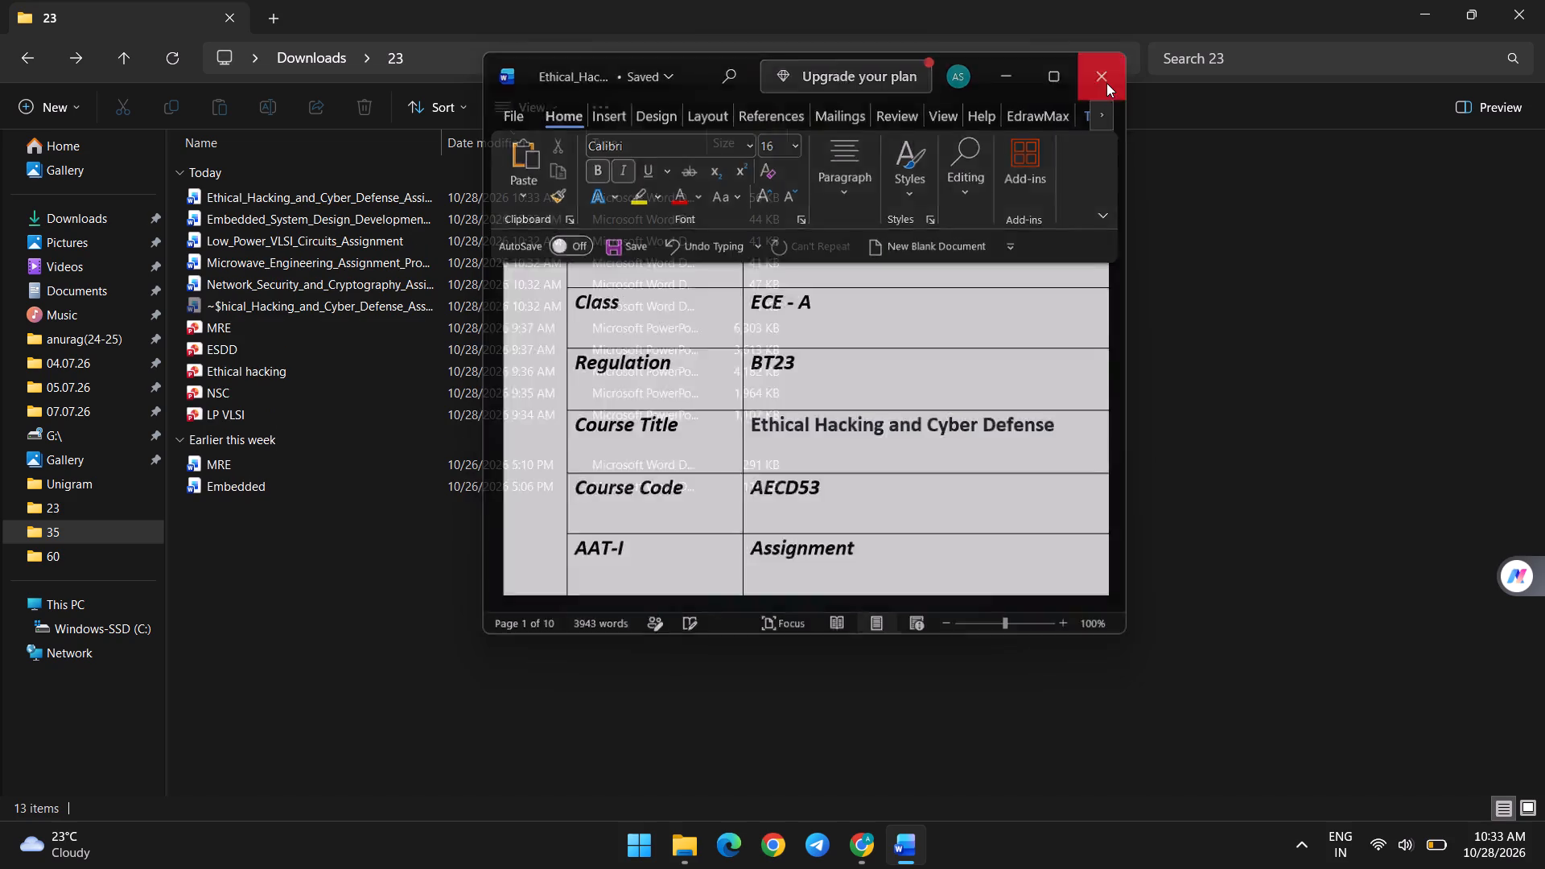
Open the five Word assignments dated today in folder 60.
{"action": "left_click", "coordinate": [87, 558]}
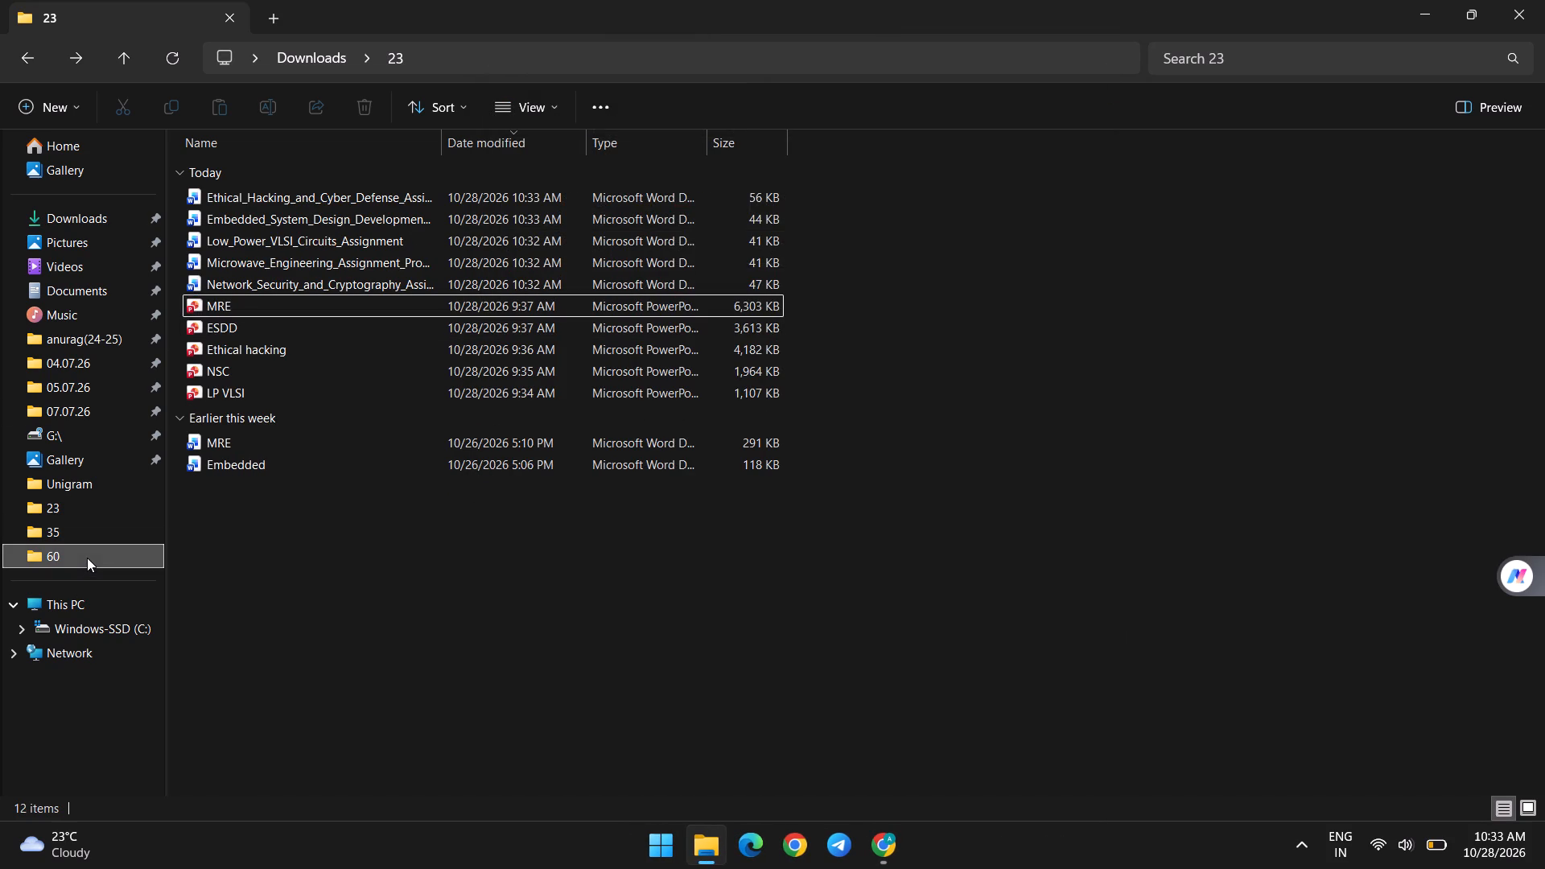
{"action": "double_click", "coordinate": [323, 191]}
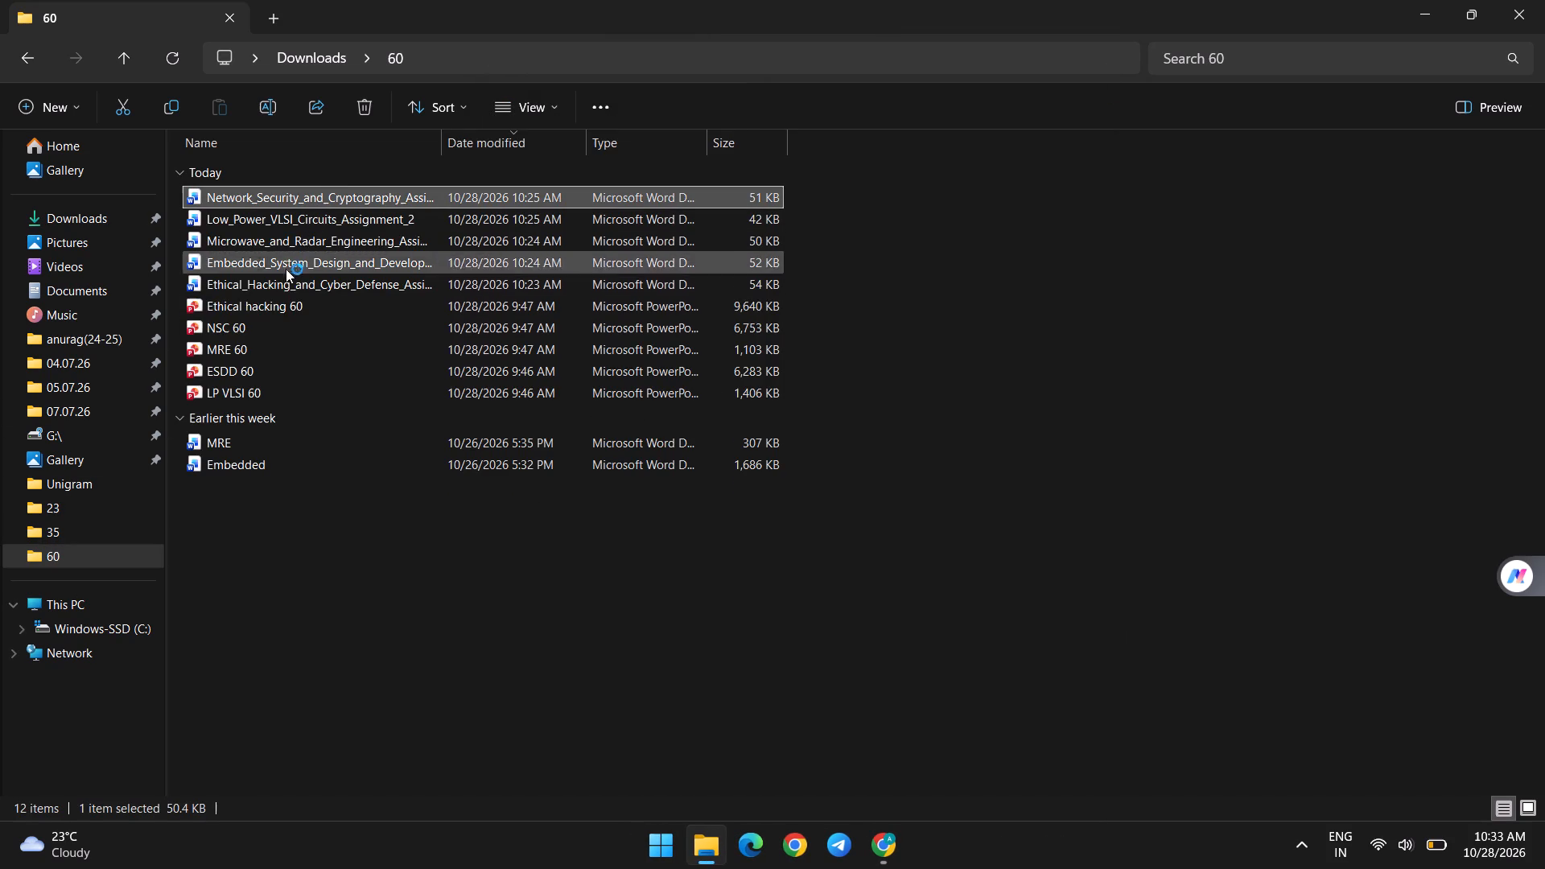
{"action": "double_click", "coordinate": [278, 281]}
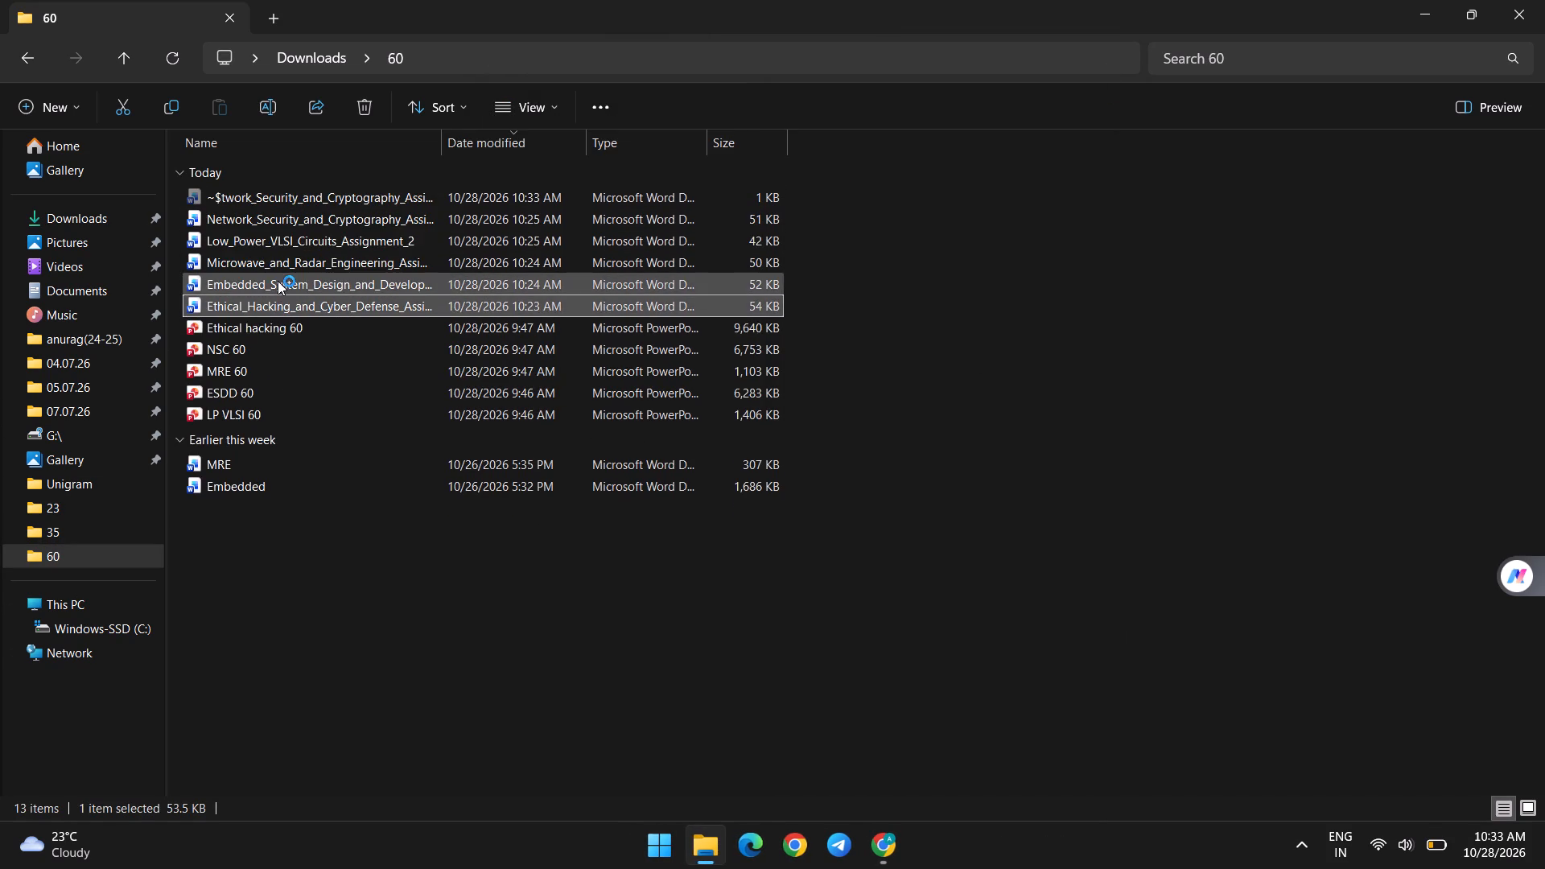
{"action": "double_click", "coordinate": [278, 281]}
{"action": "double_click", "coordinate": [278, 281]}
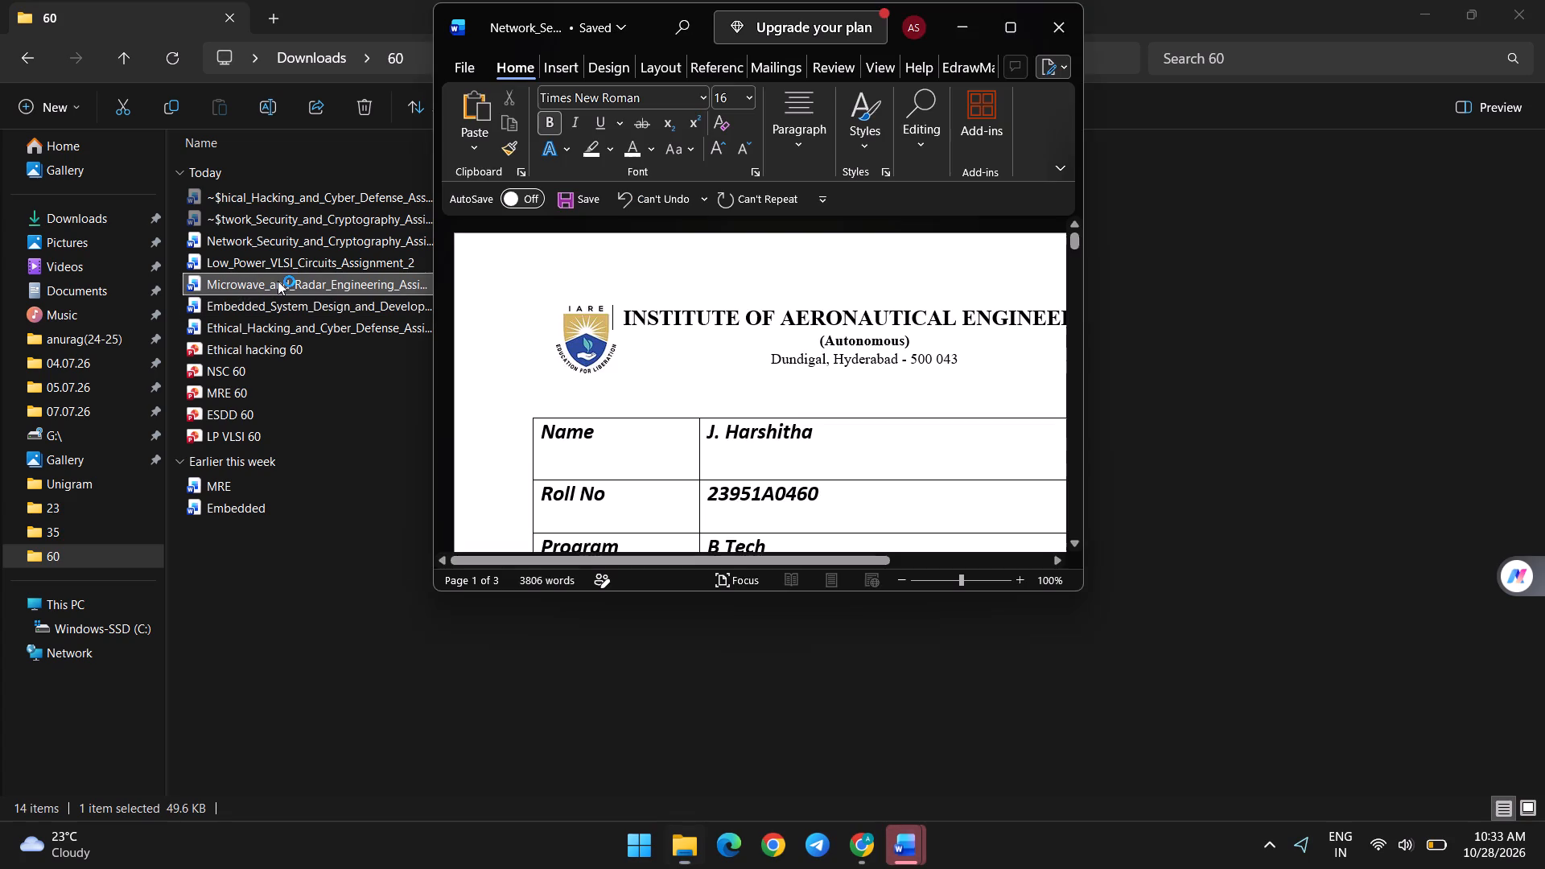
{"action": "double_click", "coordinate": [278, 281]}
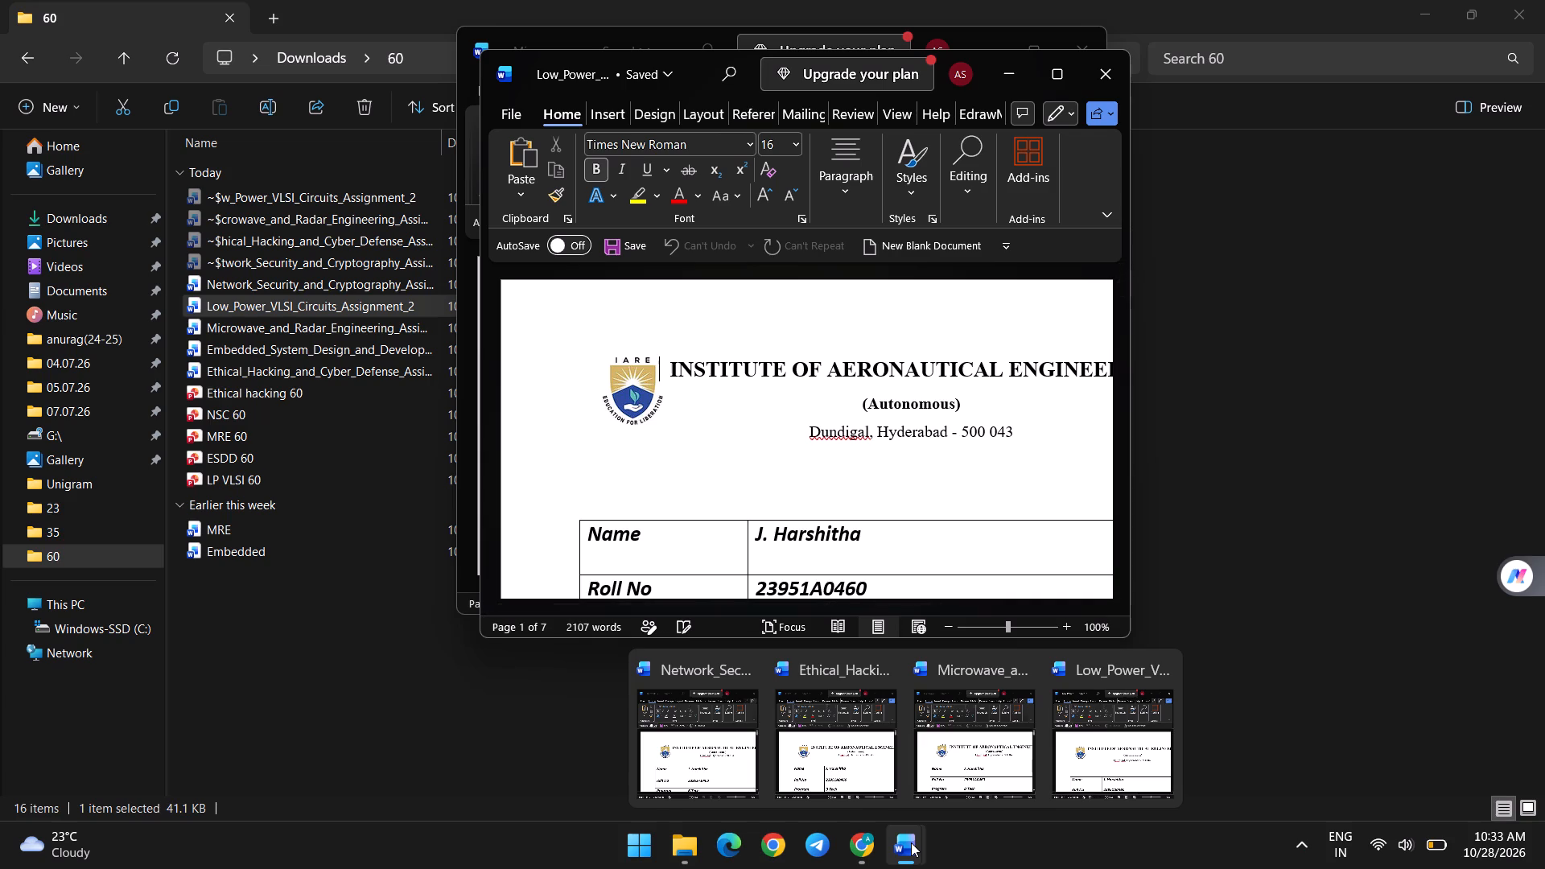
{"action": "double_click", "coordinate": [332, 349]}
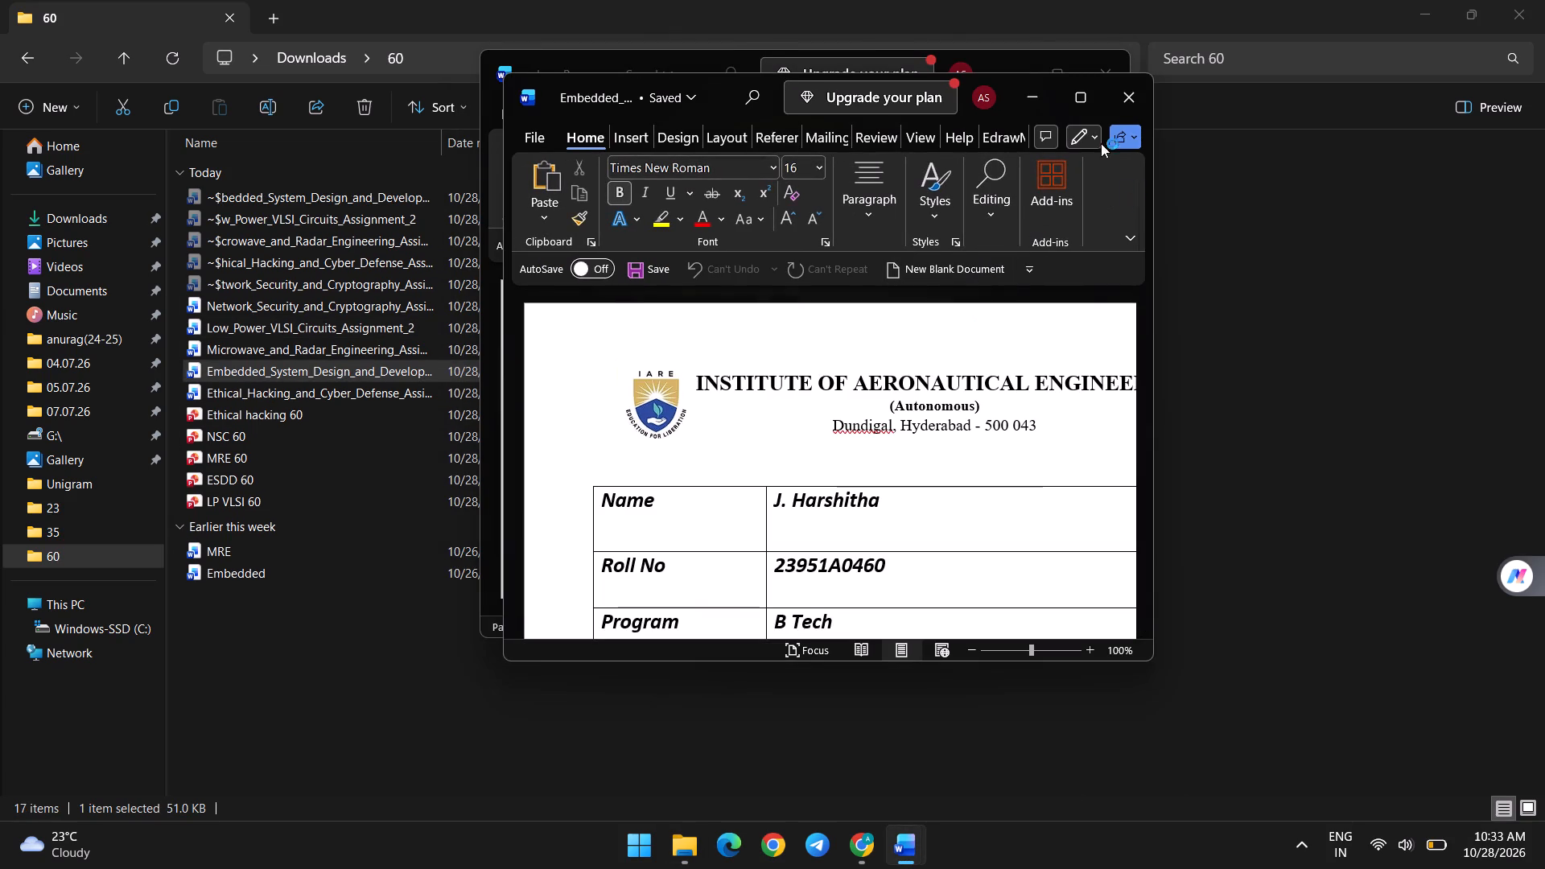
Change the AAT-II label in folder 60's Embedded System Design cover table to AAT-I, and save and close the assignment.
{"action": "scroll", "coordinate": [780, 500], "scroll_direction": "down", "scroll_amount": 1}
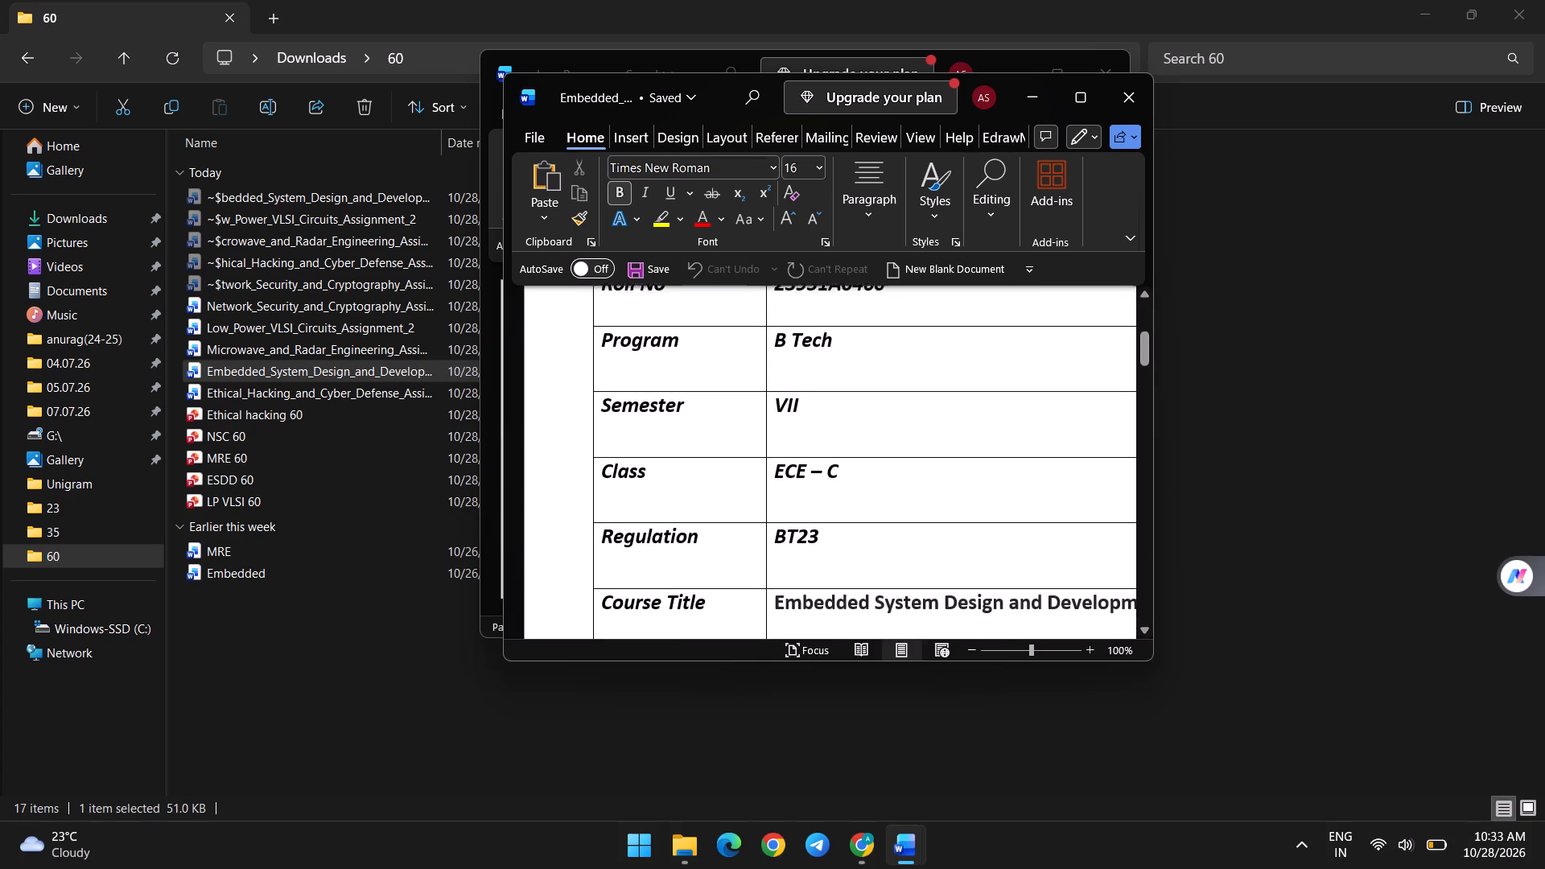
{"action": "scroll", "coordinate": [780, 500], "scroll_direction": "down", "scroll_amount": 1}
{"action": "left_click", "coordinate": [670, 570]}
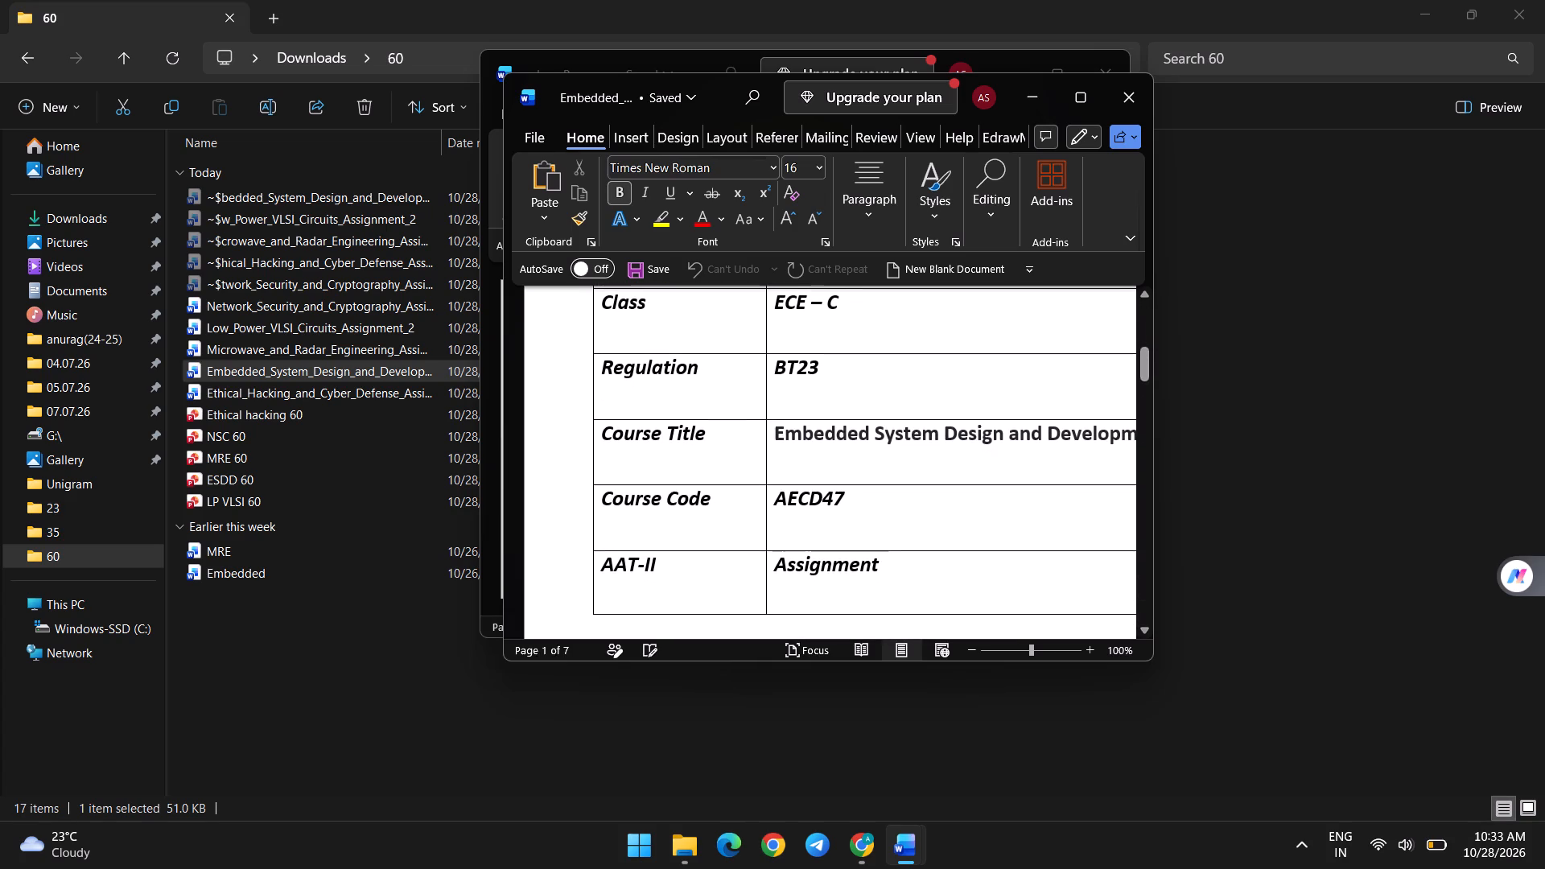
{"action": "key", "text": "BackSpace"}
{"action": "key", "text": "ctrl+s"}
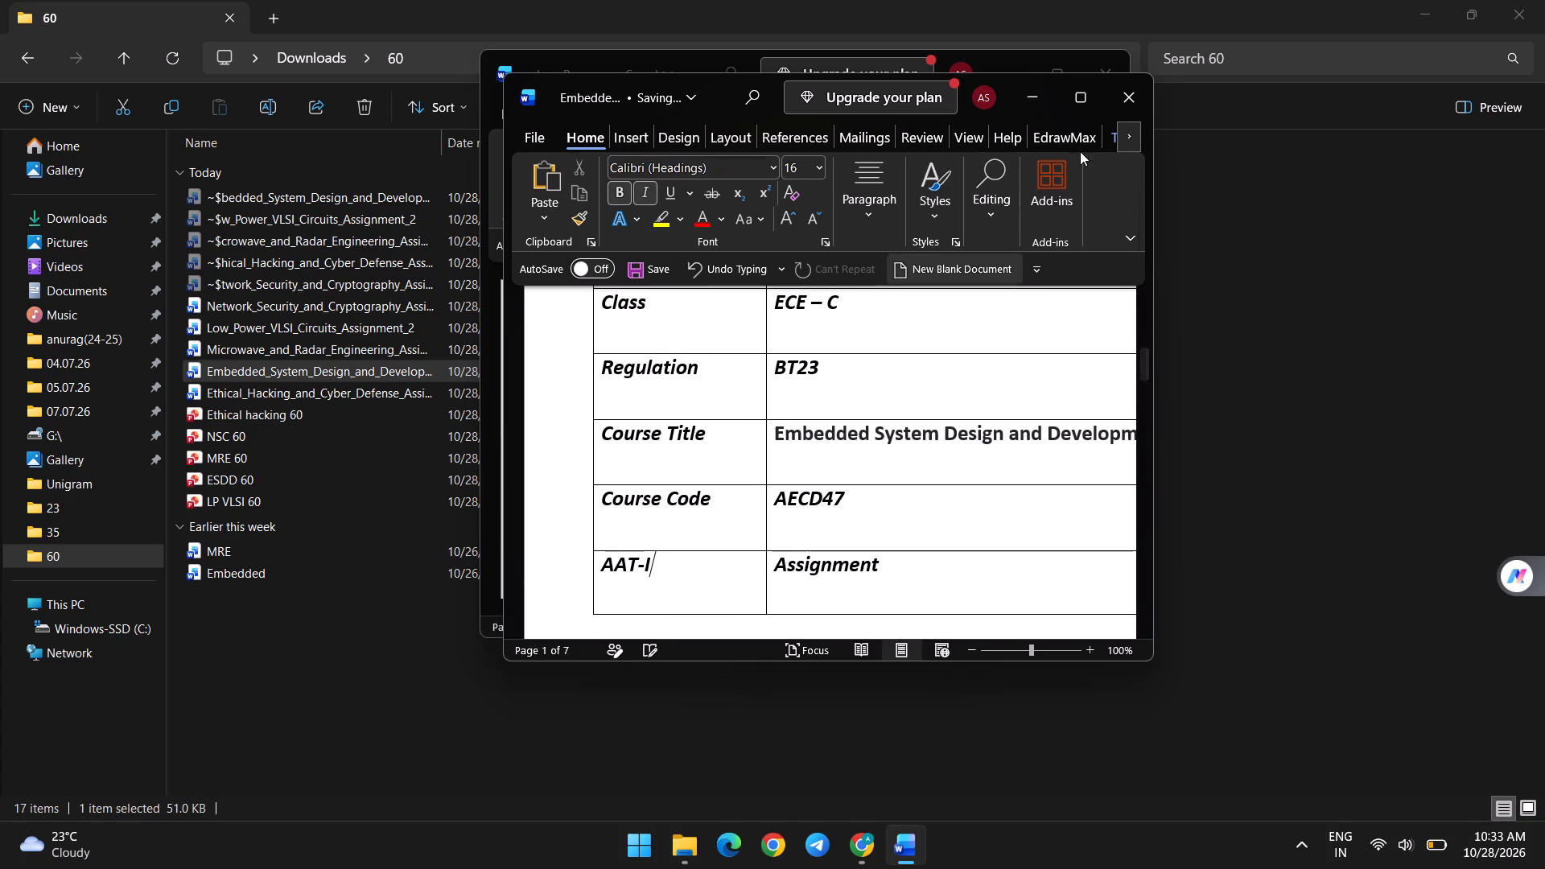
{"action": "left_click", "coordinate": [1143, 85]}
Change the AAT-II label in folder 60's Low Power VLSI Circuits cover table to AAT-I, and save and close the assignment.
{"action": "scroll", "coordinate": [669, 466], "scroll_direction": "down", "scroll_amount": 1}
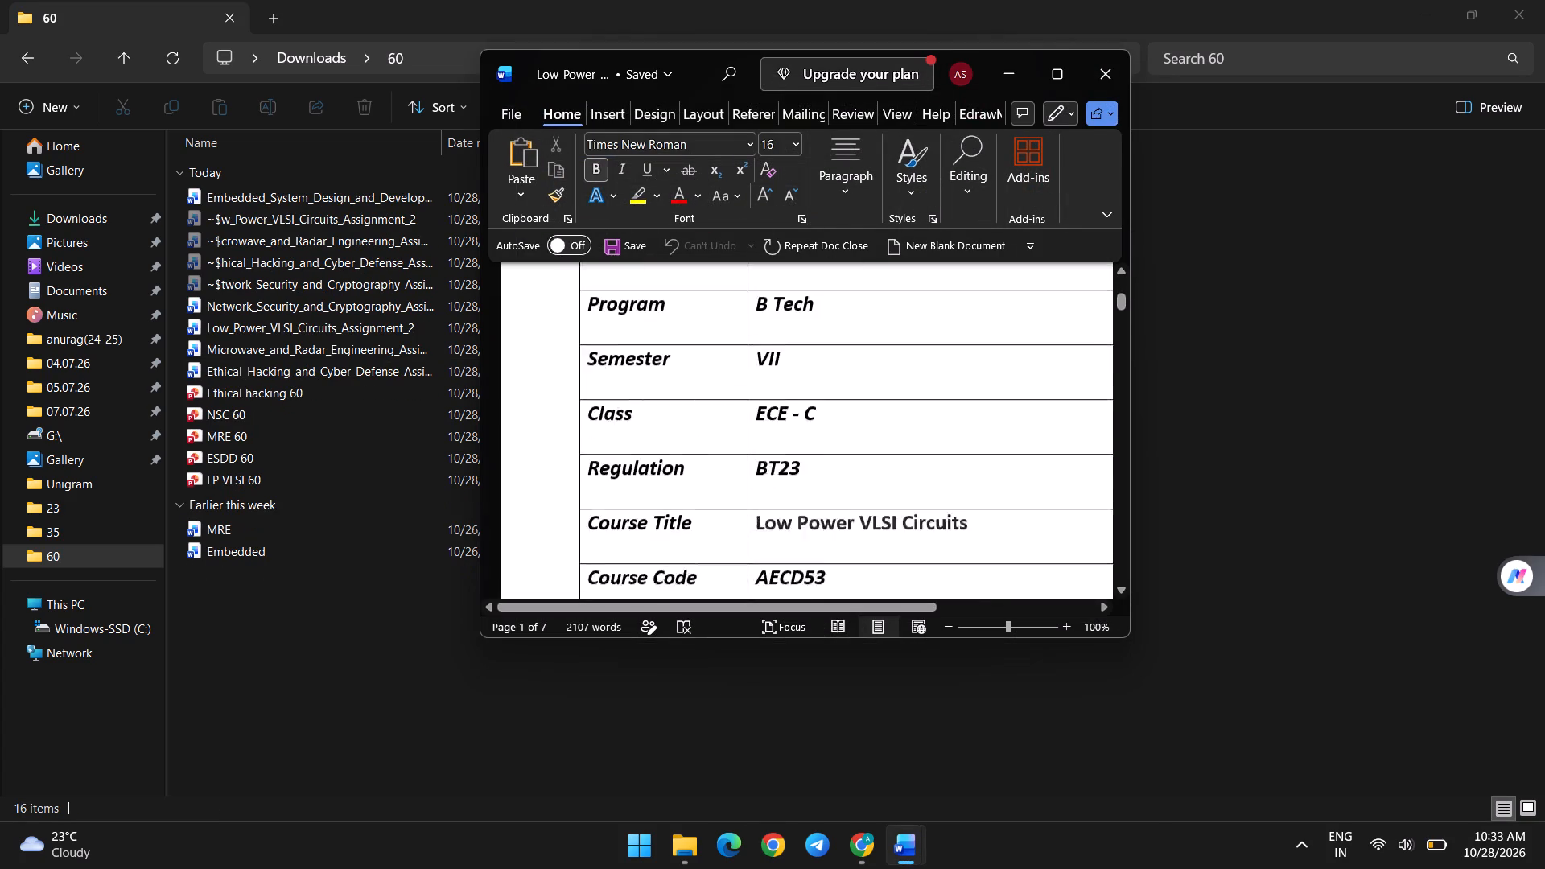
{"action": "scroll", "coordinate": [669, 466], "scroll_direction": "down", "scroll_amount": 1}
{"action": "left_click", "coordinate": [651, 452]}
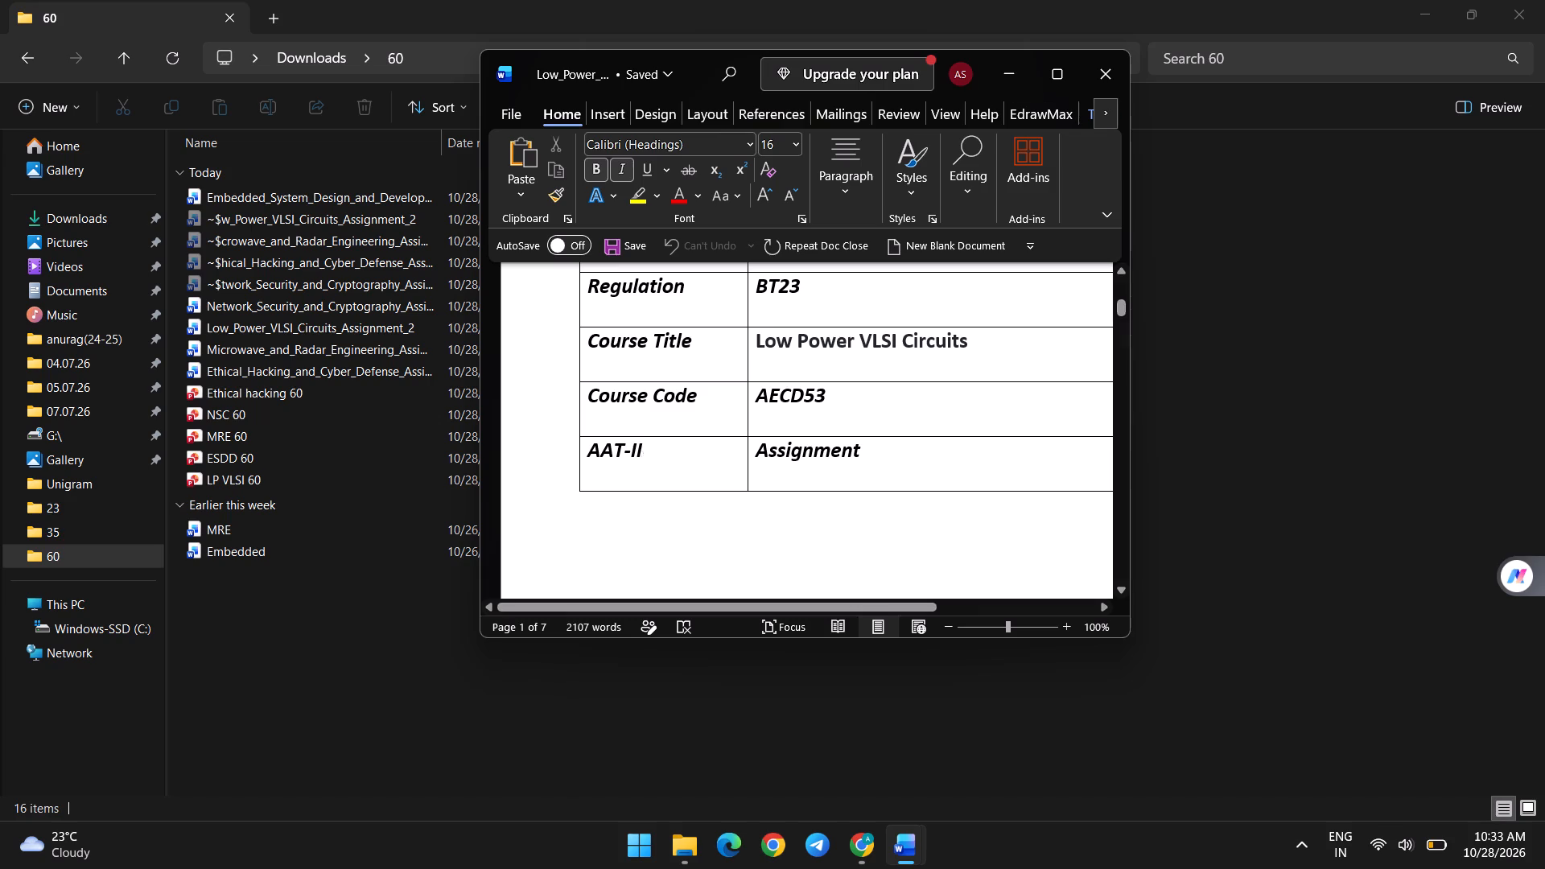
{"action": "key", "text": "BackSpace"}
{"action": "key", "text": "ctrl+s"}
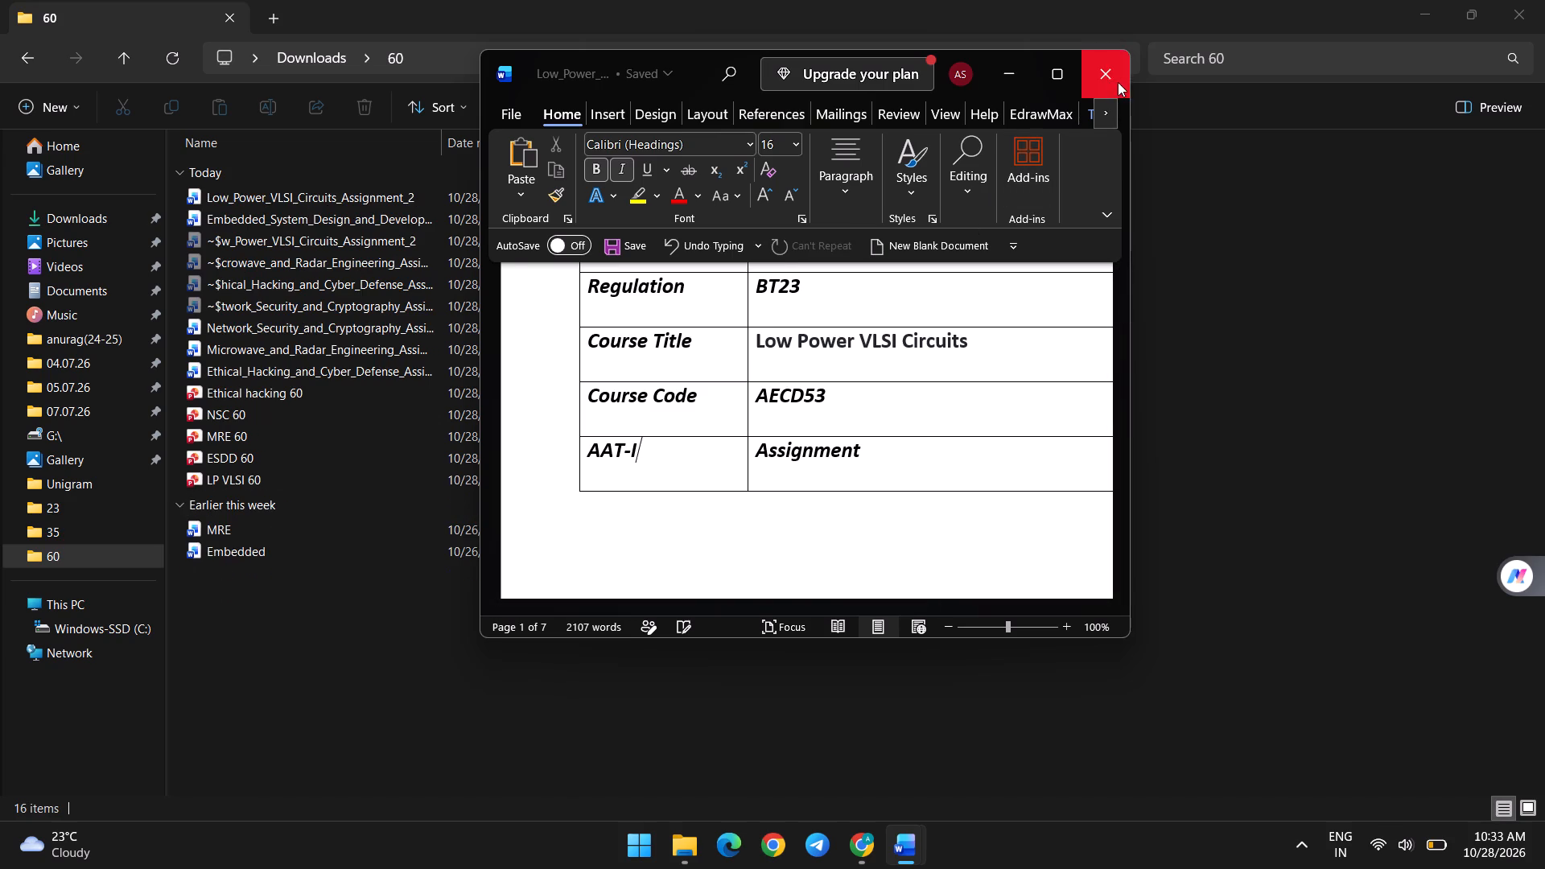
{"action": "left_click", "coordinate": [1118, 82]}
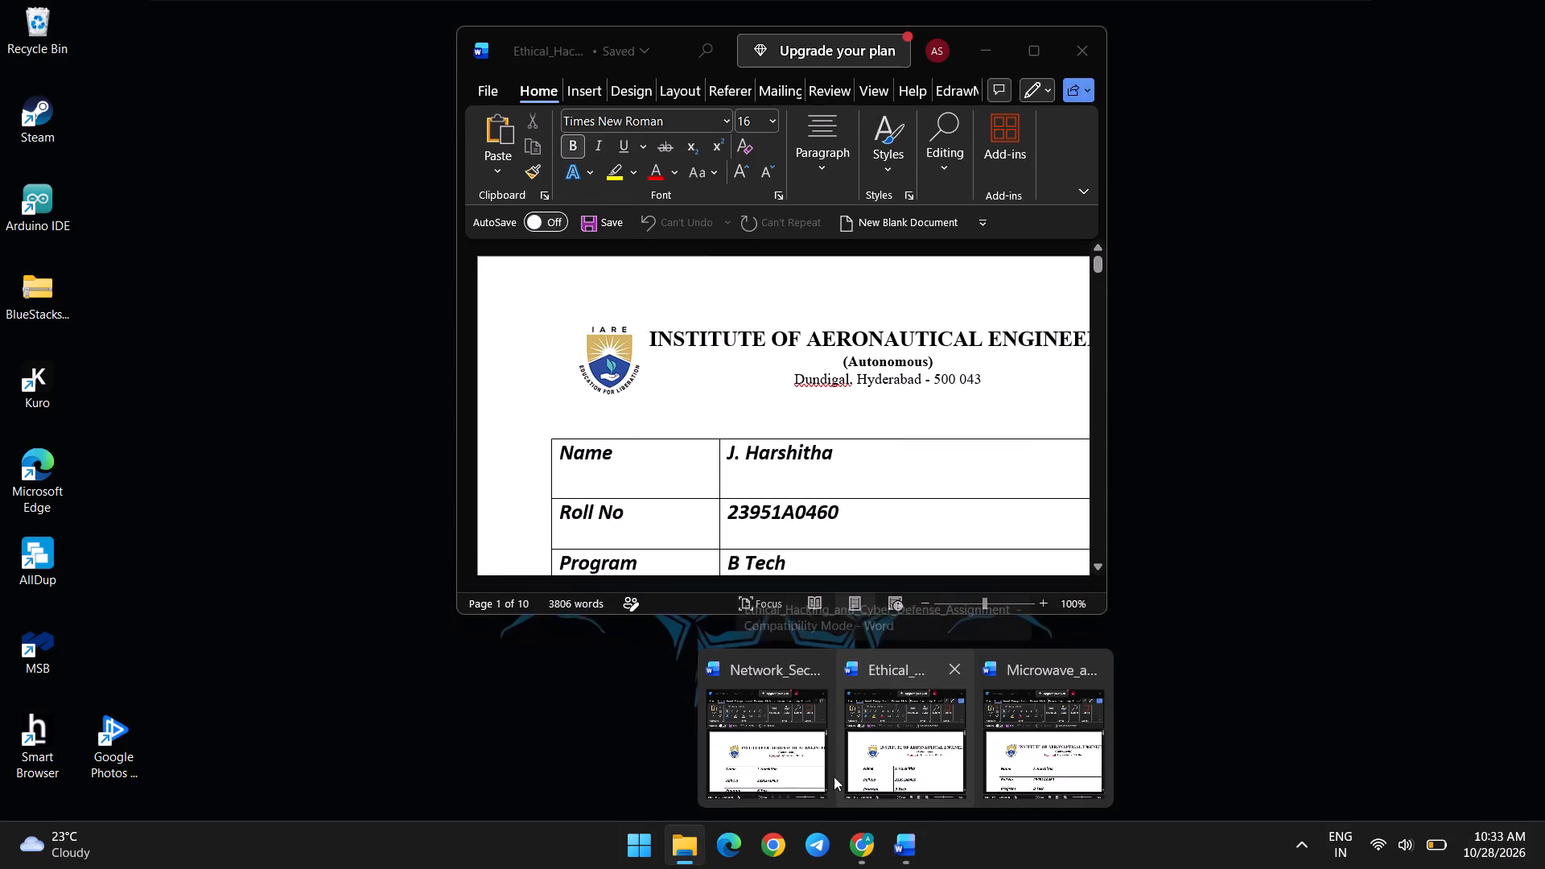
Change the AAT-II label in folder 60's Network Security and Cryptography cover table to AAT-I, and save and close the assignment.
{"action": "left_click", "coordinate": [804, 761]}
{"action": "scroll", "coordinate": [728, 450], "scroll_direction": "down", "scroll_amount": 1}
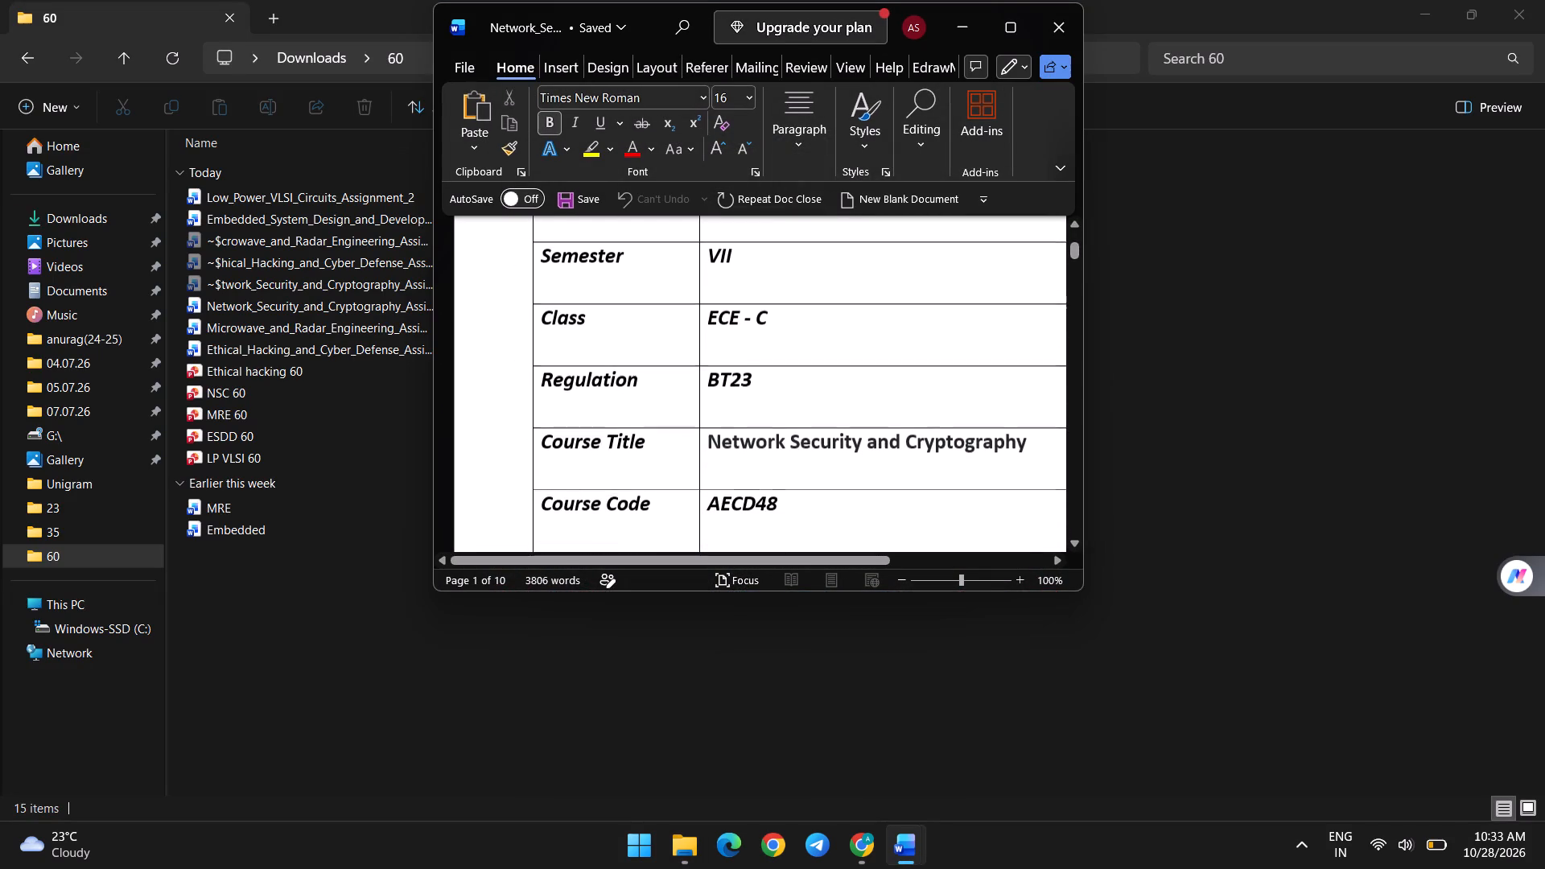
{"action": "scroll", "coordinate": [684, 501], "scroll_direction": "down", "scroll_amount": 1}
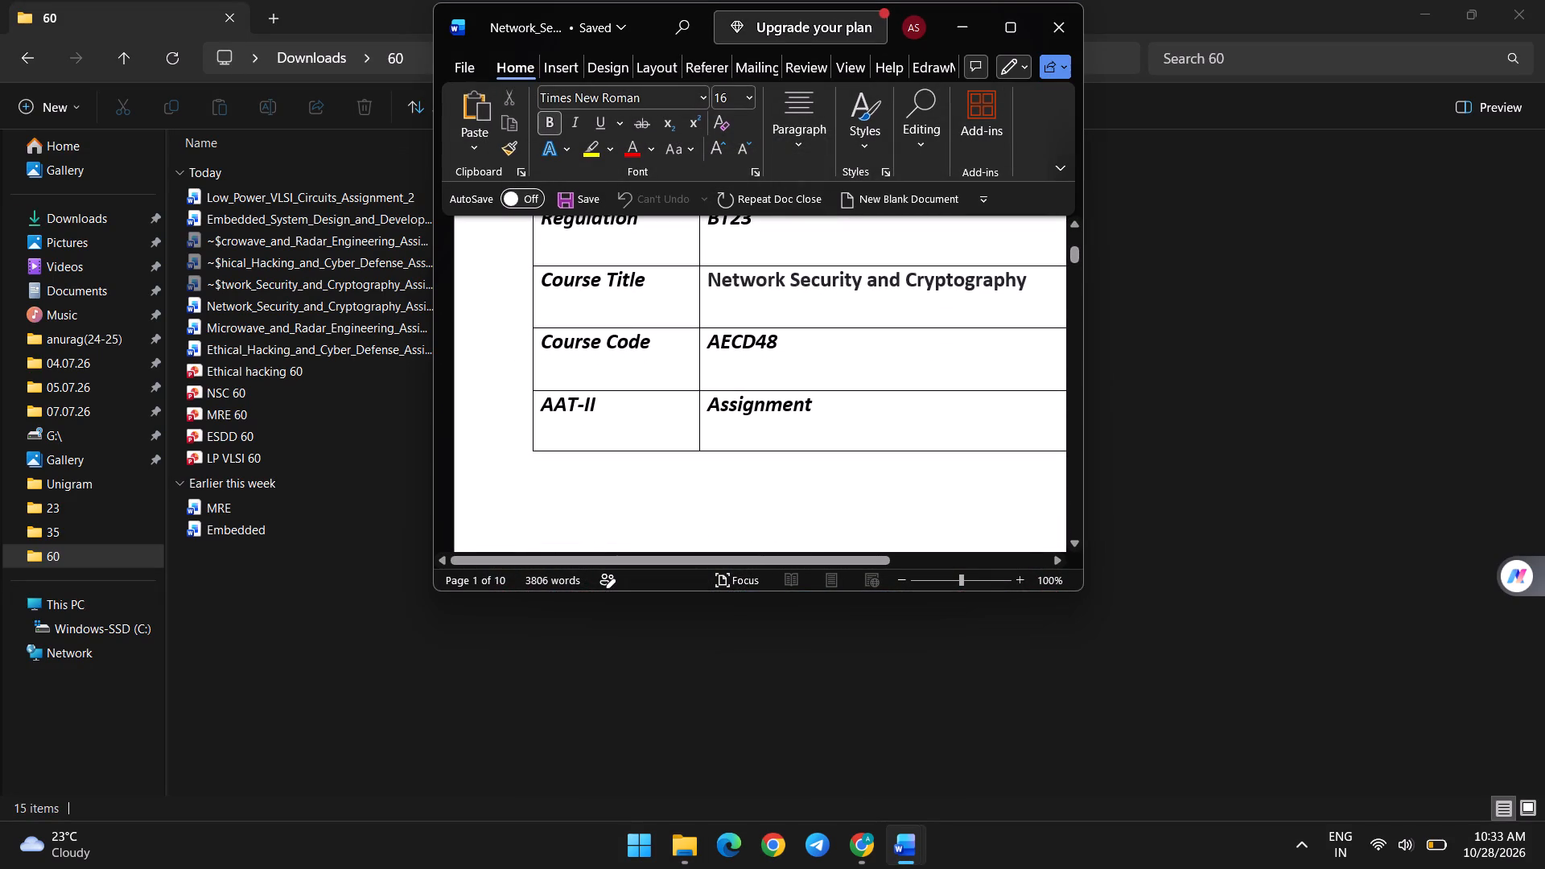
{"action": "left_click", "coordinate": [612, 410]}
{"action": "key", "text": "BackSpace"}
{"action": "key", "text": "ctrl+s"}
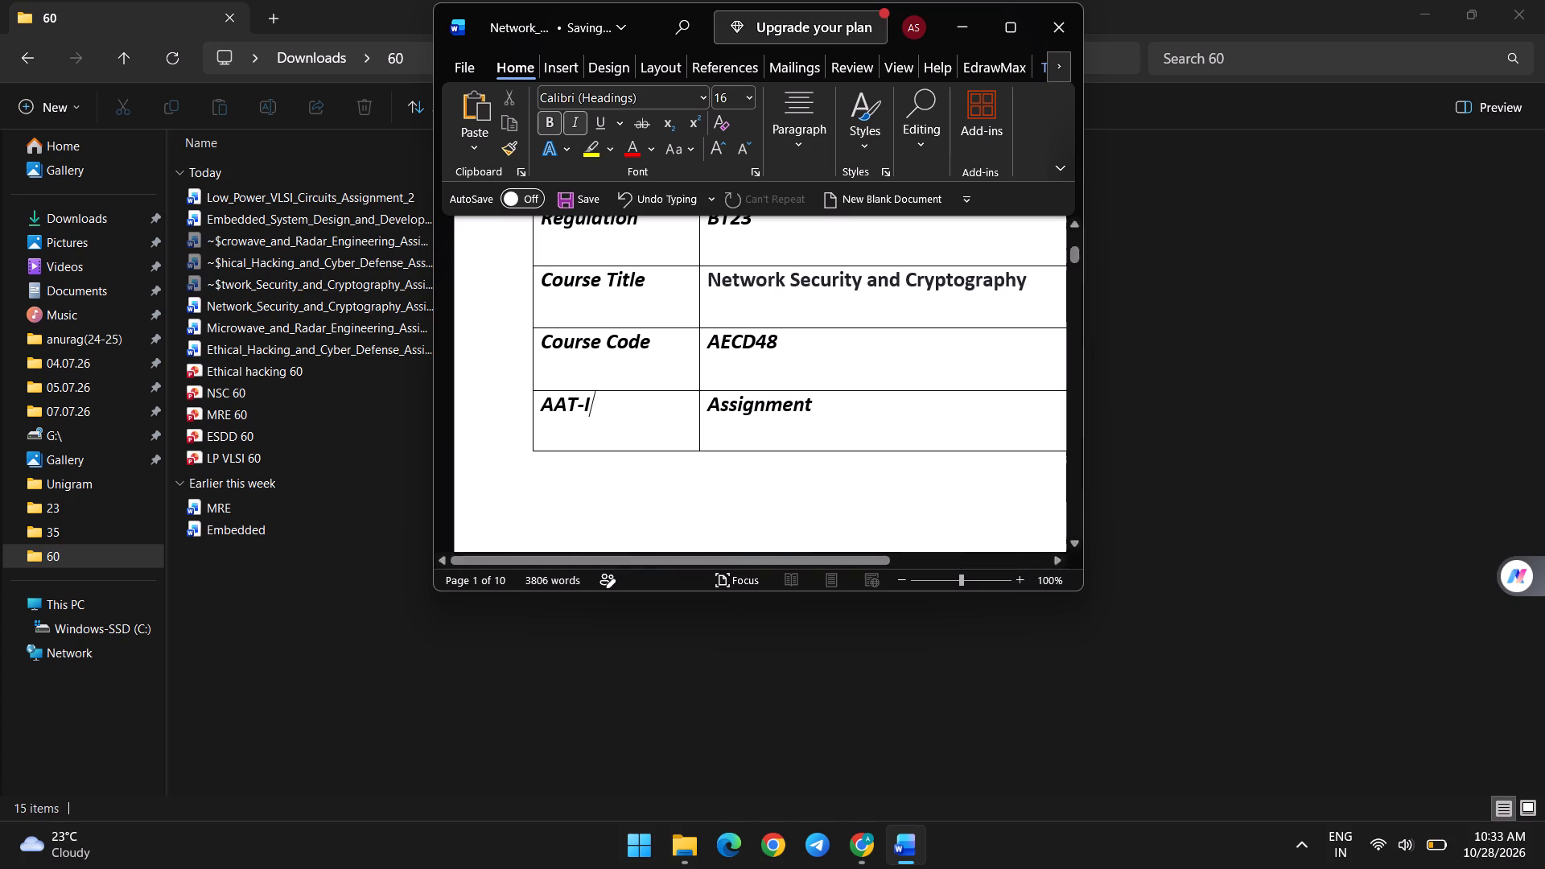
{"action": "left_click", "coordinate": [1061, 27]}
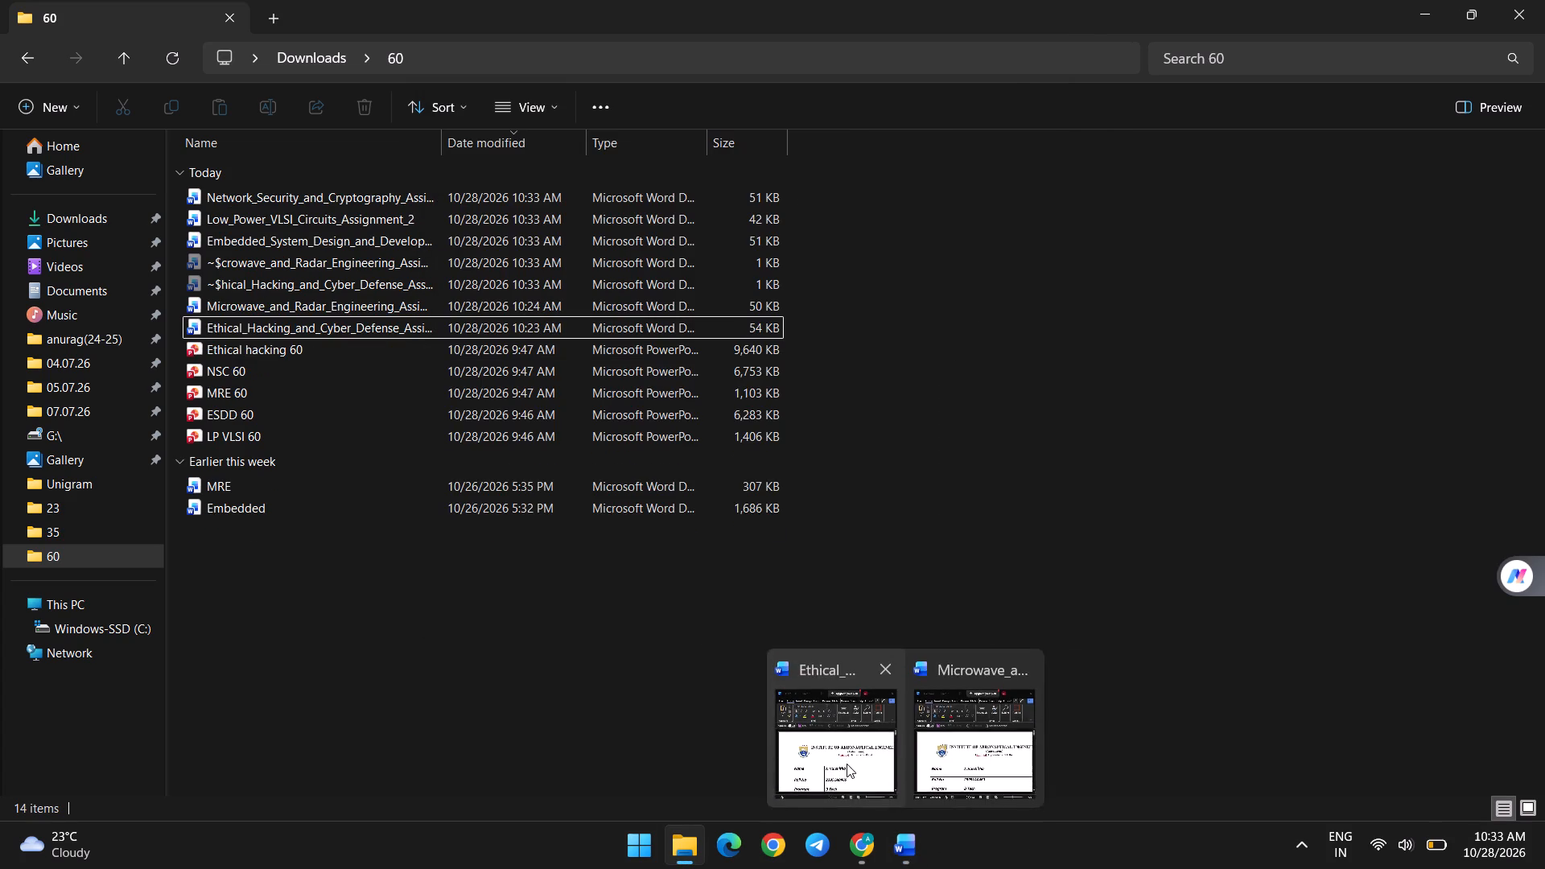
Change the AAT-II label in folder 60's Ethical Hacking and Cyber Defense cover table to AAT-I, and save and close the assignment.
{"action": "left_click", "coordinate": [847, 764]}
{"action": "scroll", "coordinate": [728, 548], "scroll_direction": "down", "scroll_amount": 1}
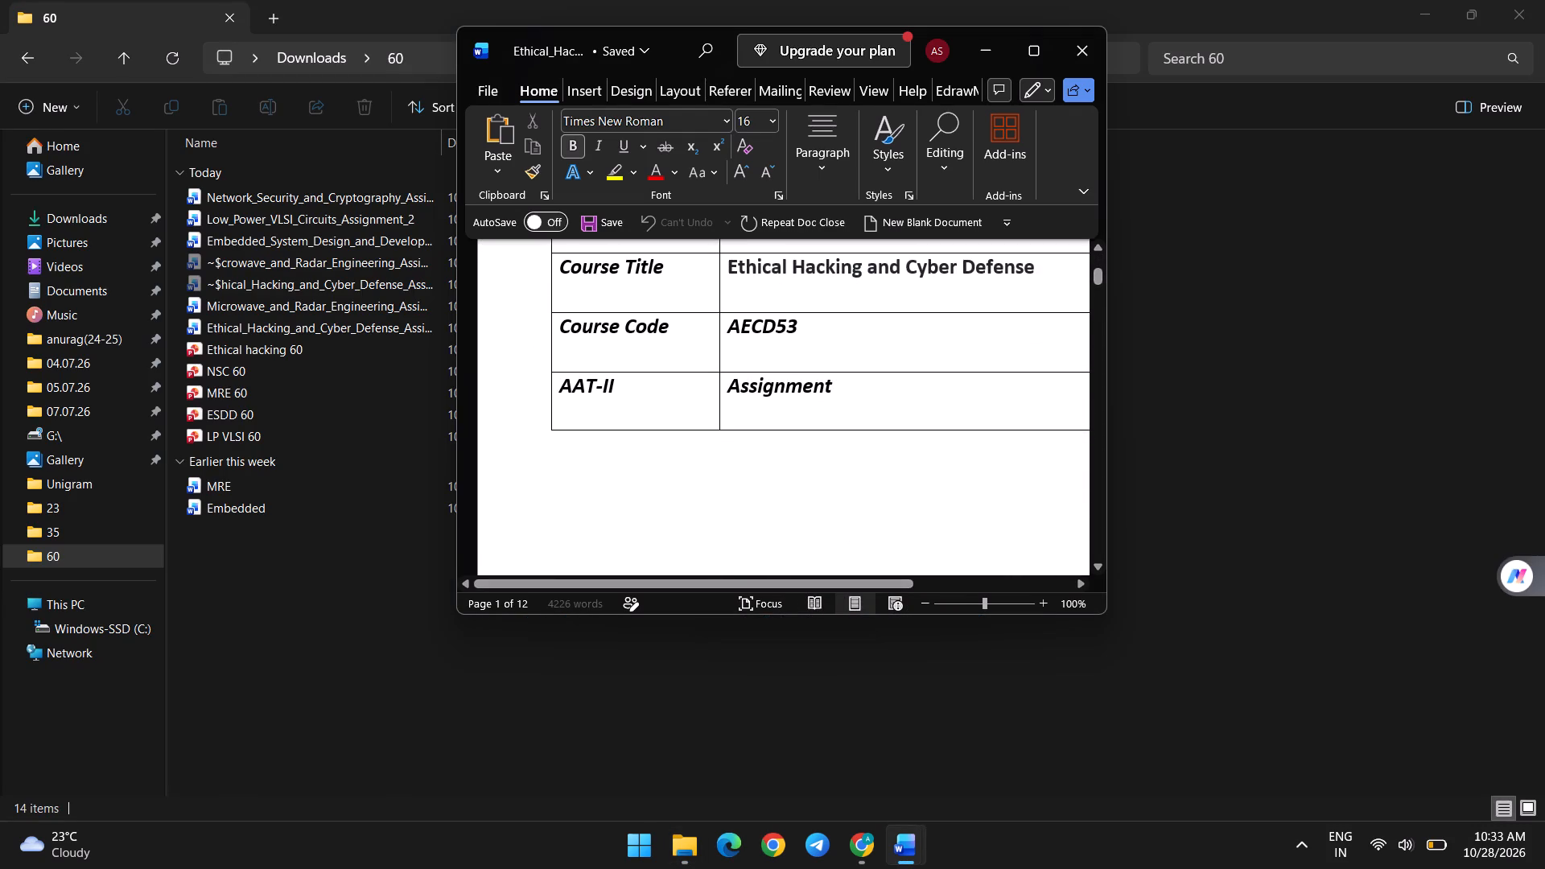
{"action": "left_click", "coordinate": [640, 389]}
{"action": "key", "text": "BackSpace"}
{"action": "key", "text": "ctrl+s"}
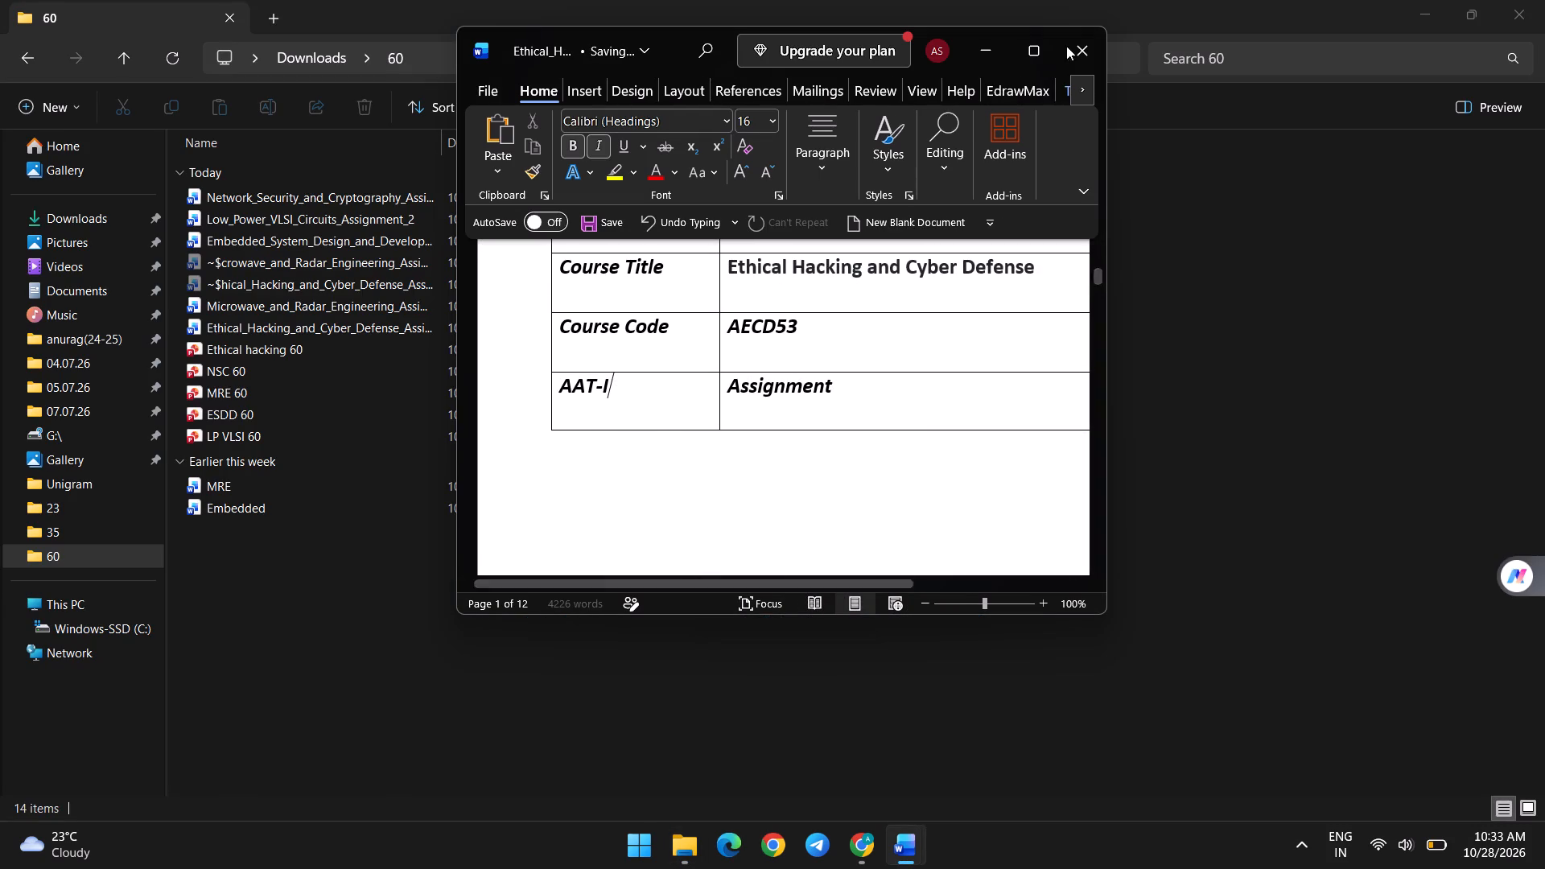
{"action": "left_click", "coordinate": [1088, 29]}
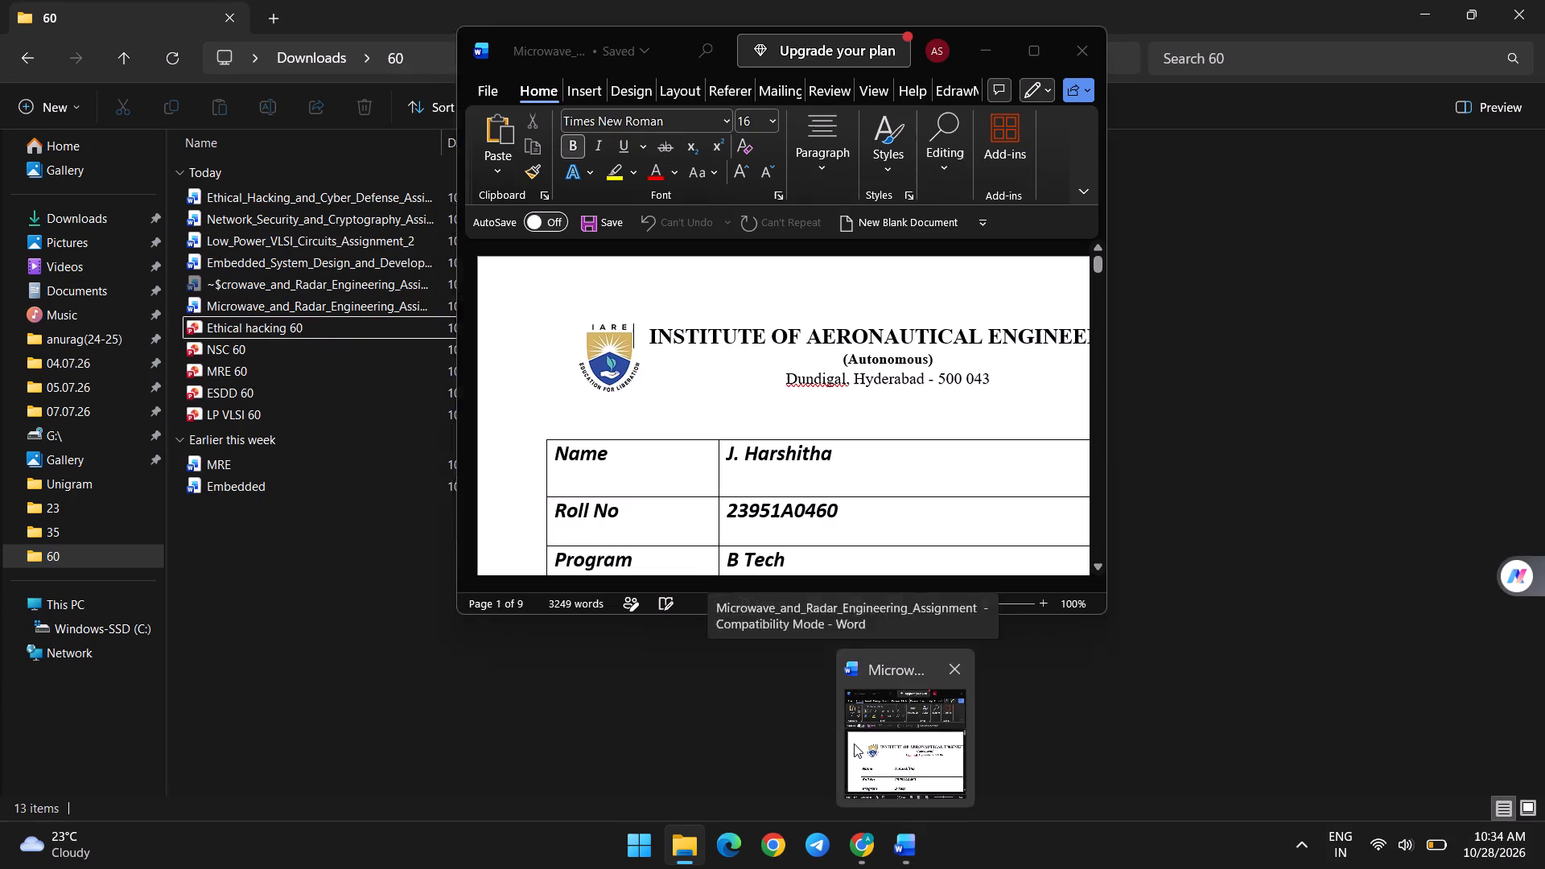
Change the AAT-II label in folder 60's Microwave and Radar Engineering cover table to AAT-I, and save and close the assignment.
{"action": "left_click", "coordinate": [854, 743]}
{"action": "scroll", "coordinate": [736, 492], "scroll_direction": "down", "scroll_amount": 1}
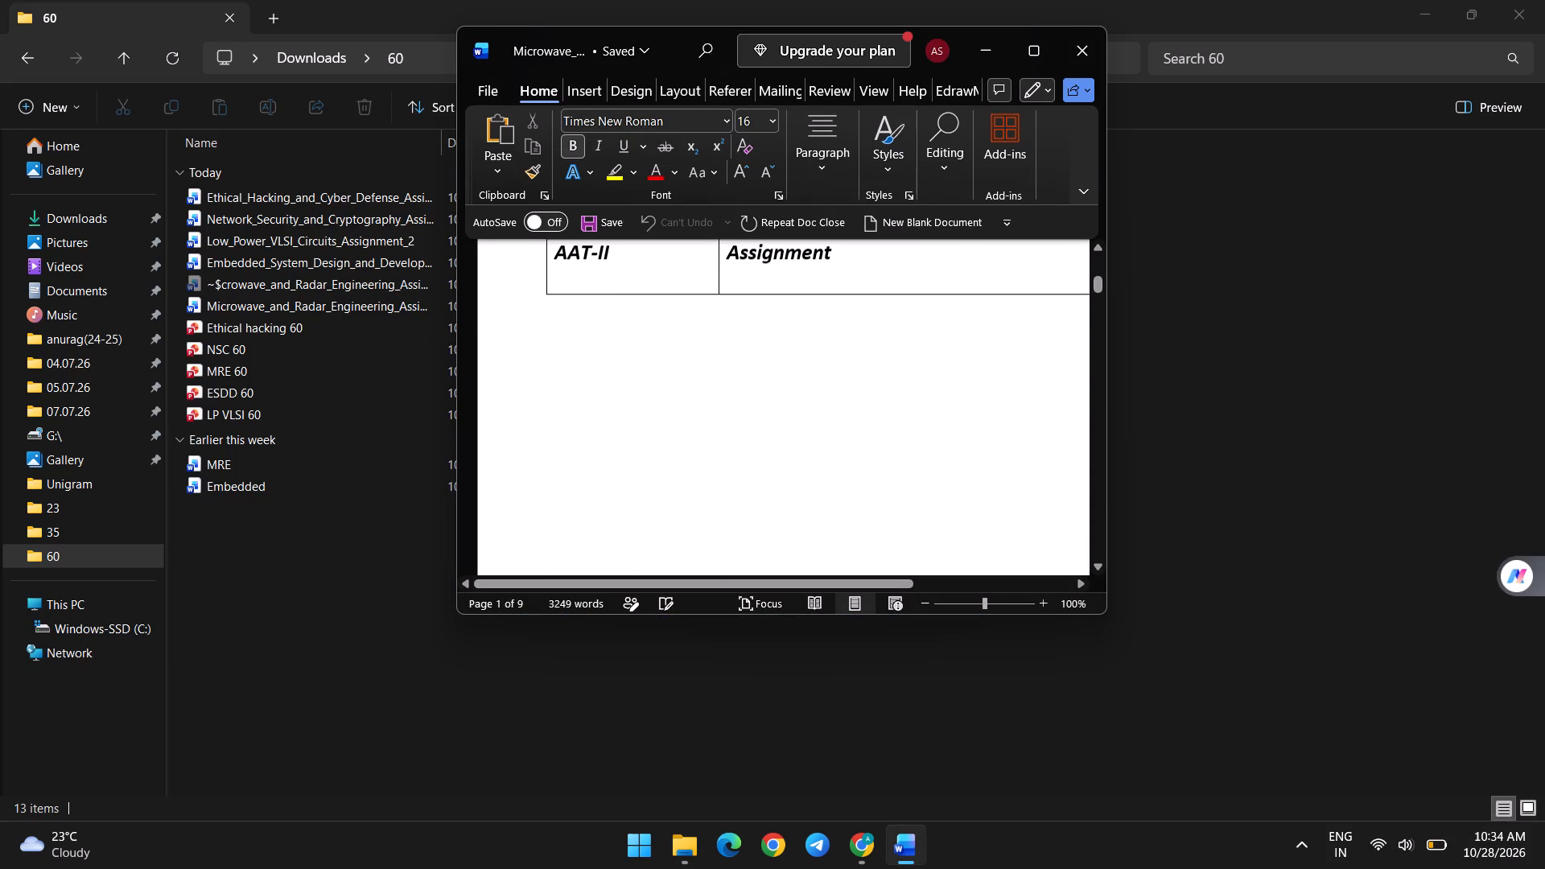
{"action": "left_click", "coordinate": [634, 251]}
{"action": "key", "text": "BackSpace"}
{"action": "key", "text": "ctrl+s"}
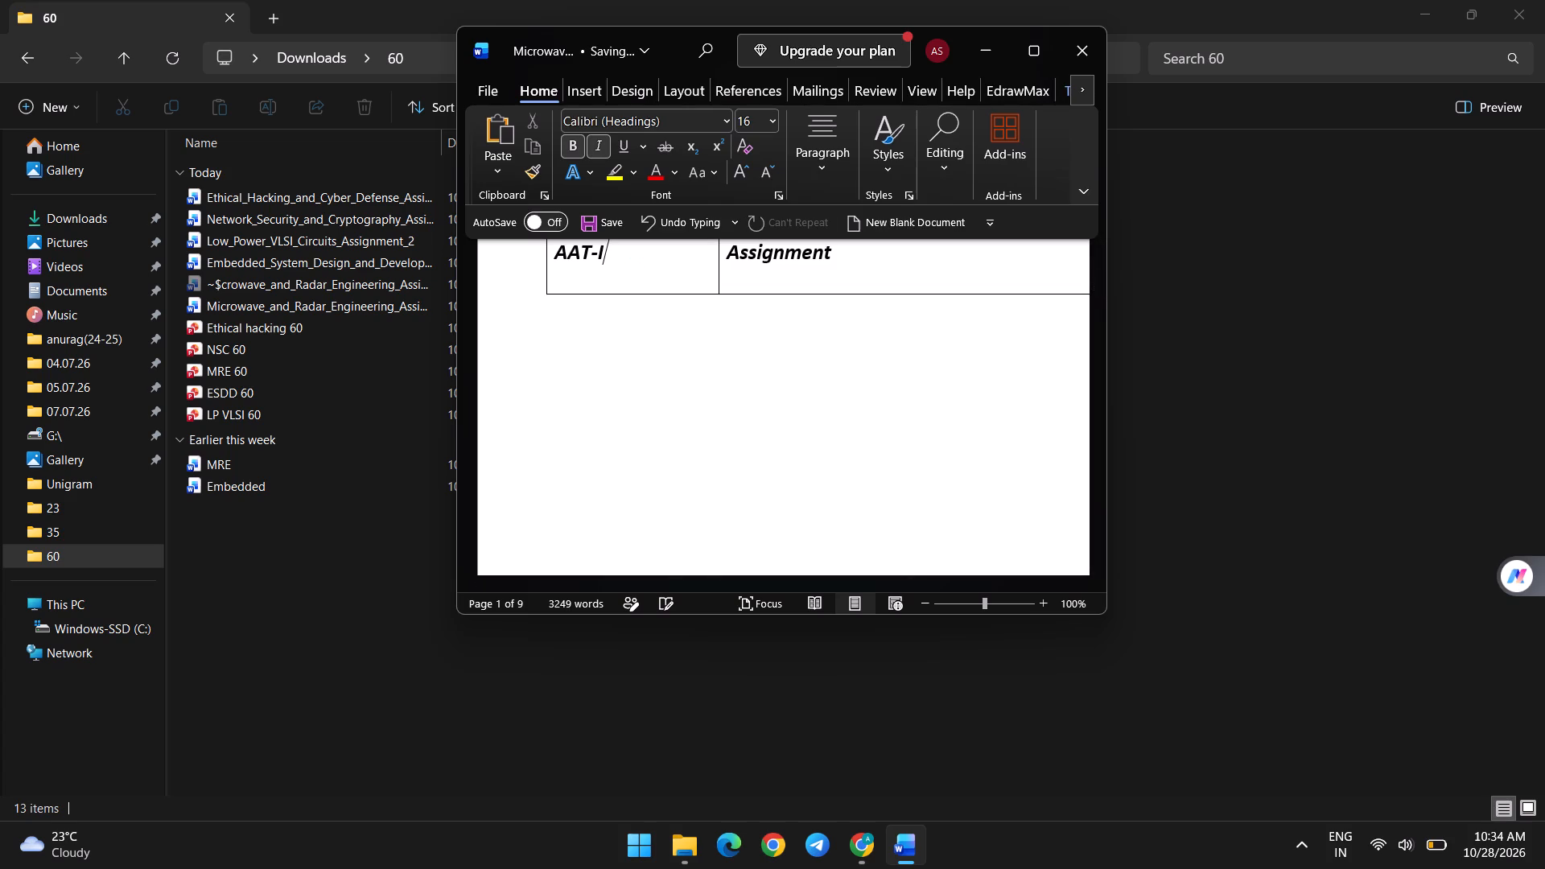
{"action": "left_click", "coordinate": [1087, 49]}
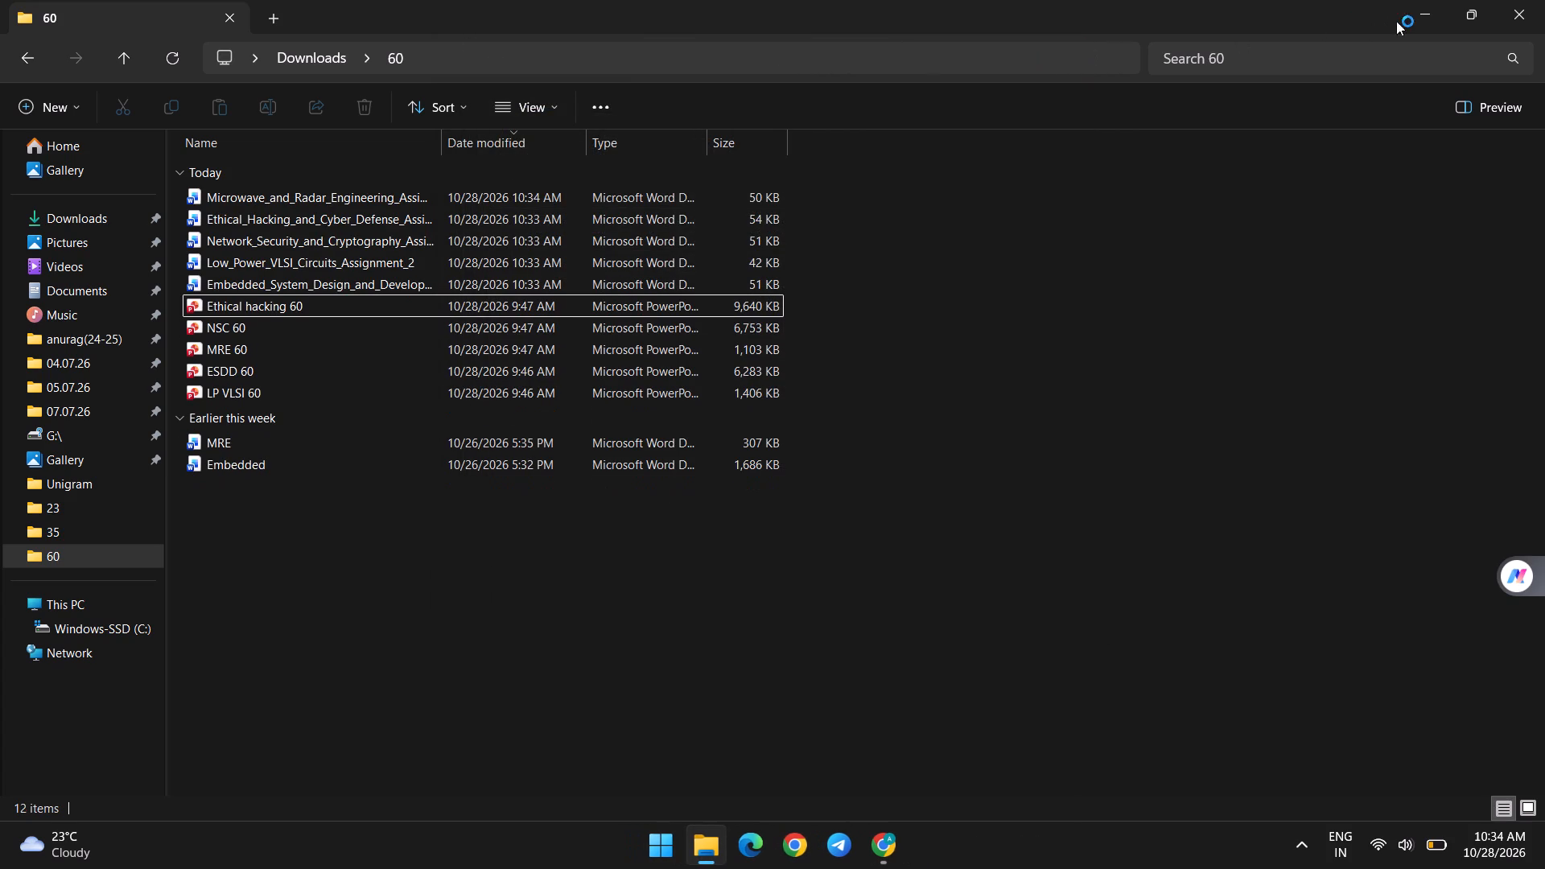
Close the folder 60 window and the browser window showing the AAT-I submission page.
{"action": "left_click", "coordinate": [1534, 13]}
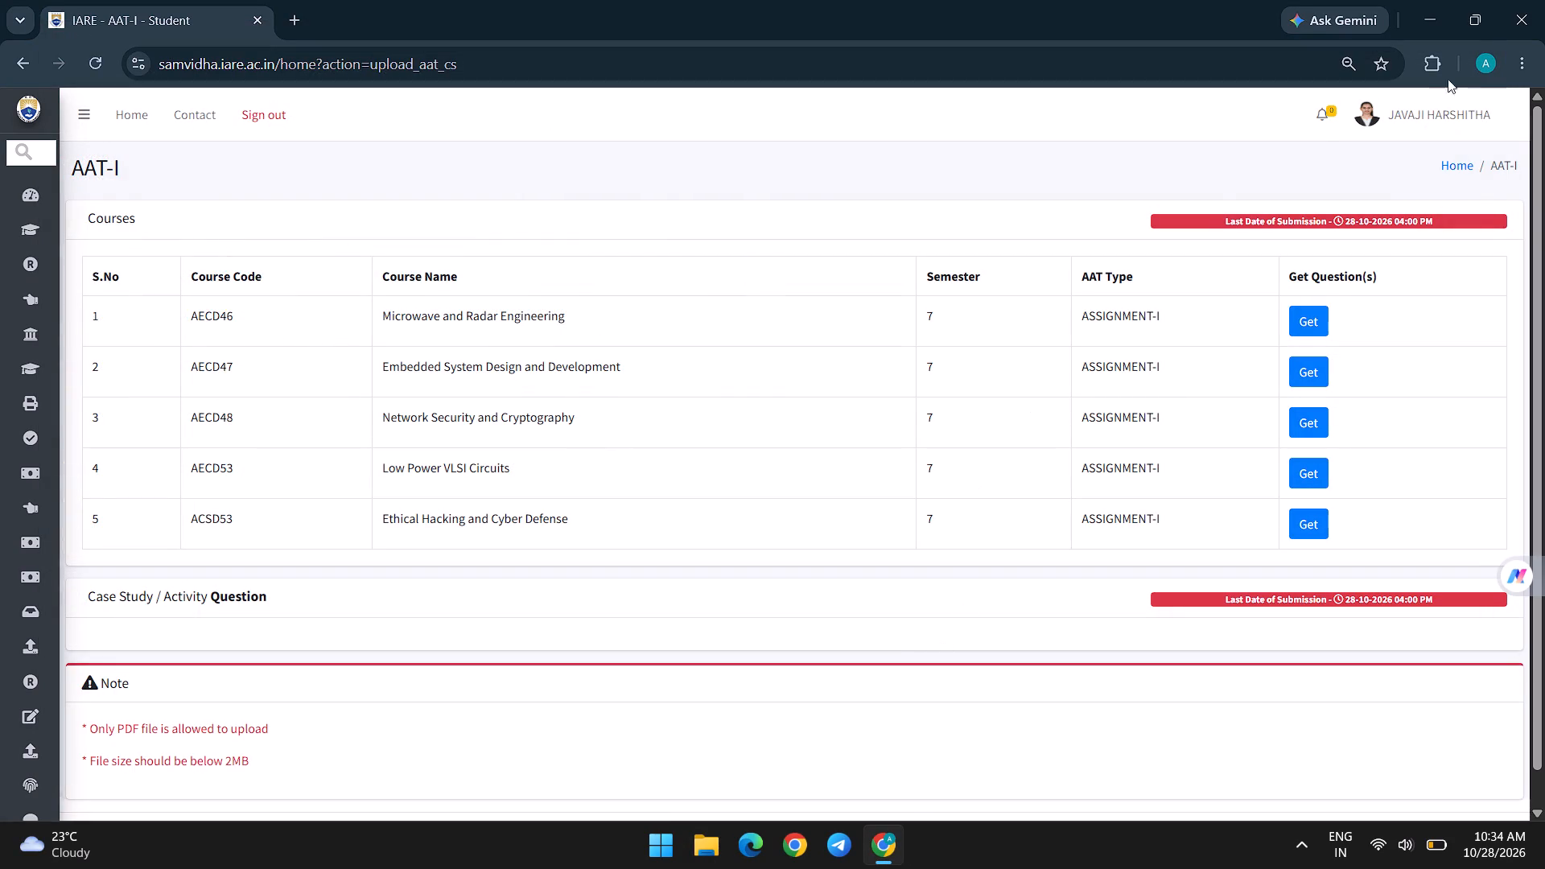
{"action": "left_click", "coordinate": [1530, 21]}
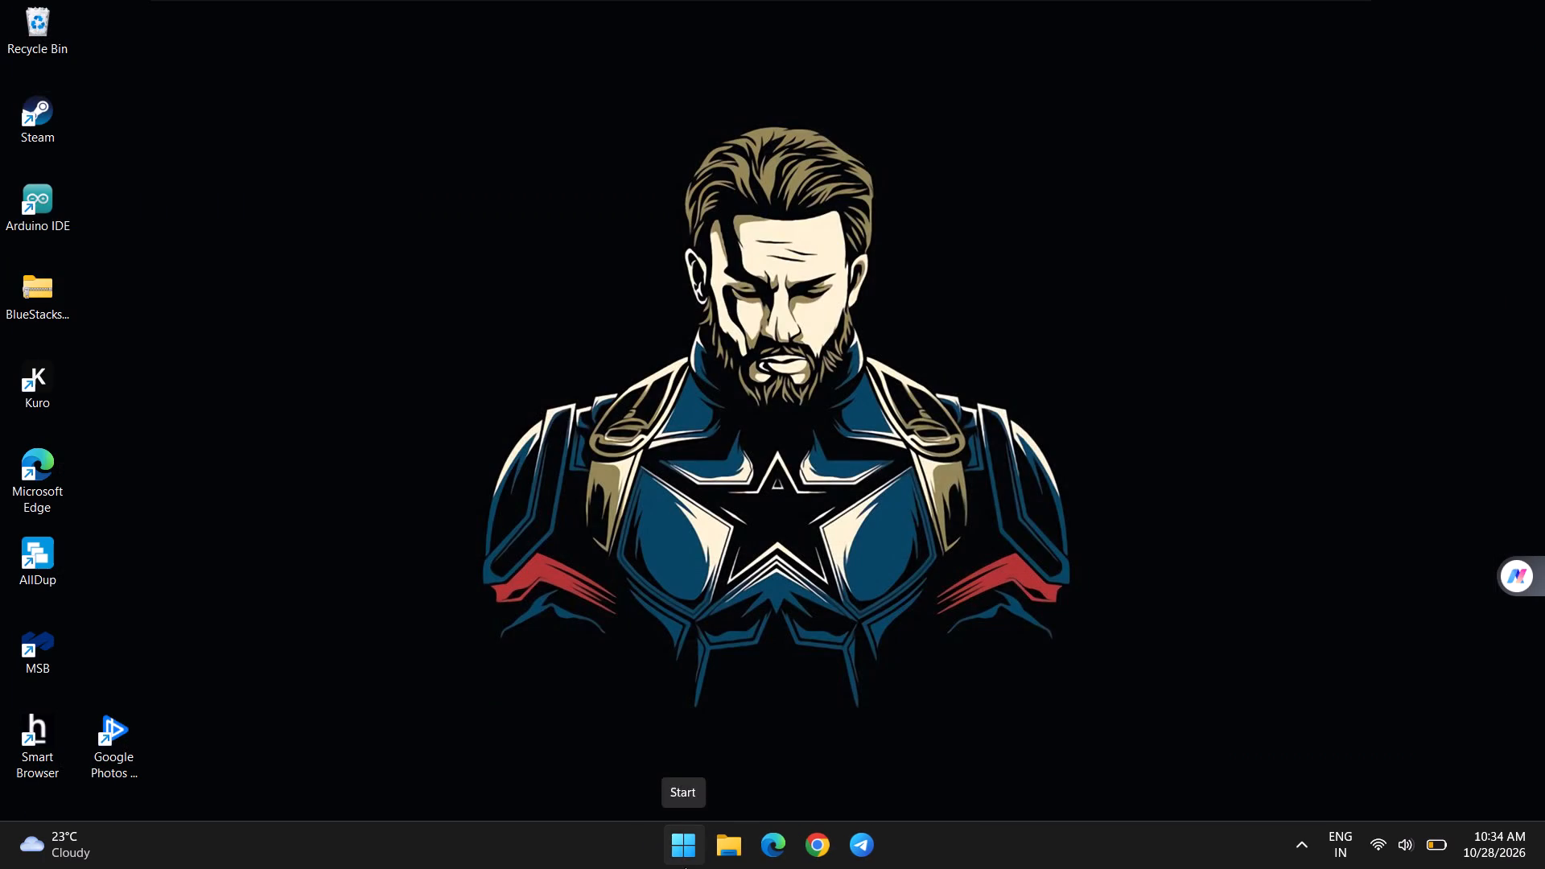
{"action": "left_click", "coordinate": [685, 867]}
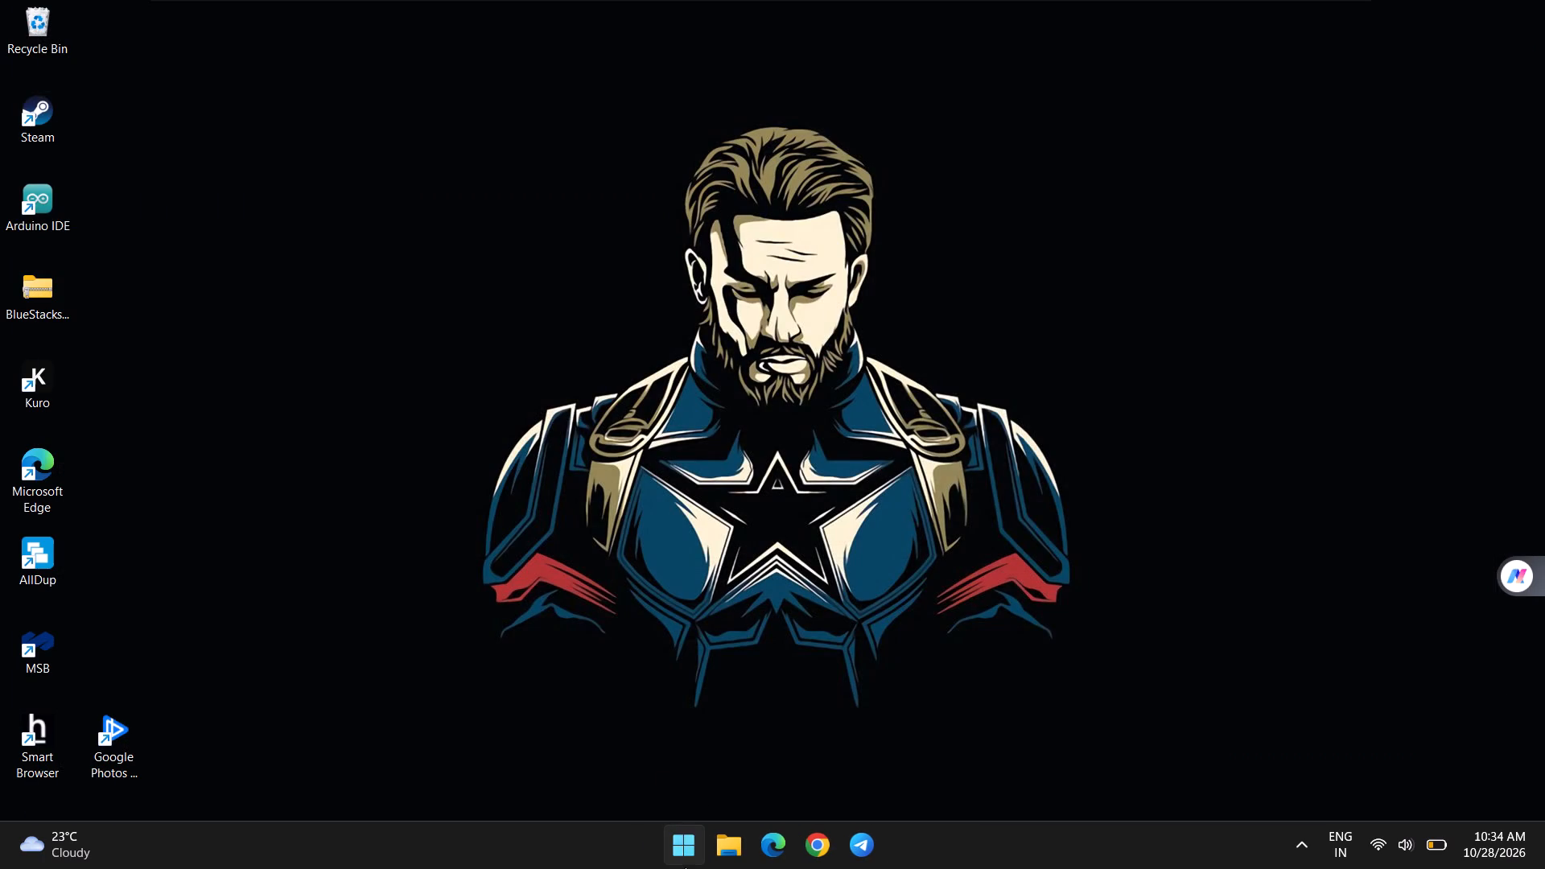